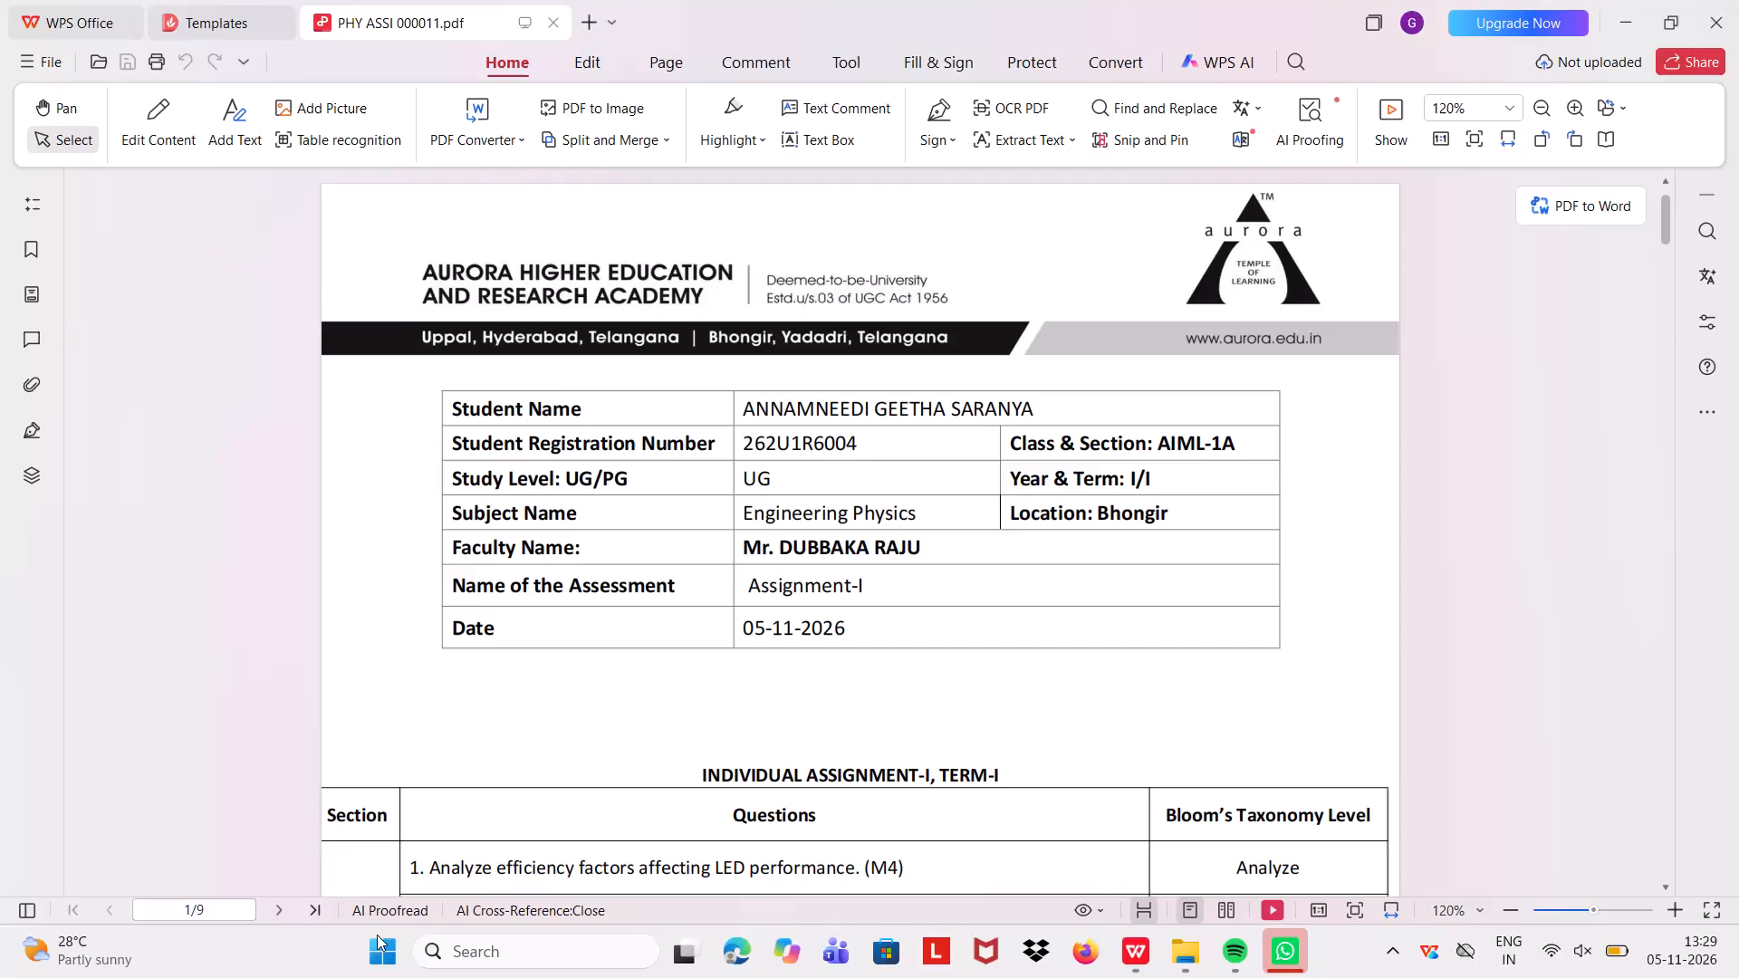
Launch WhatsApp from the installed apps, leaving the physics assignment PDF open.
{"action": "double_click", "coordinate": [378, 955]}
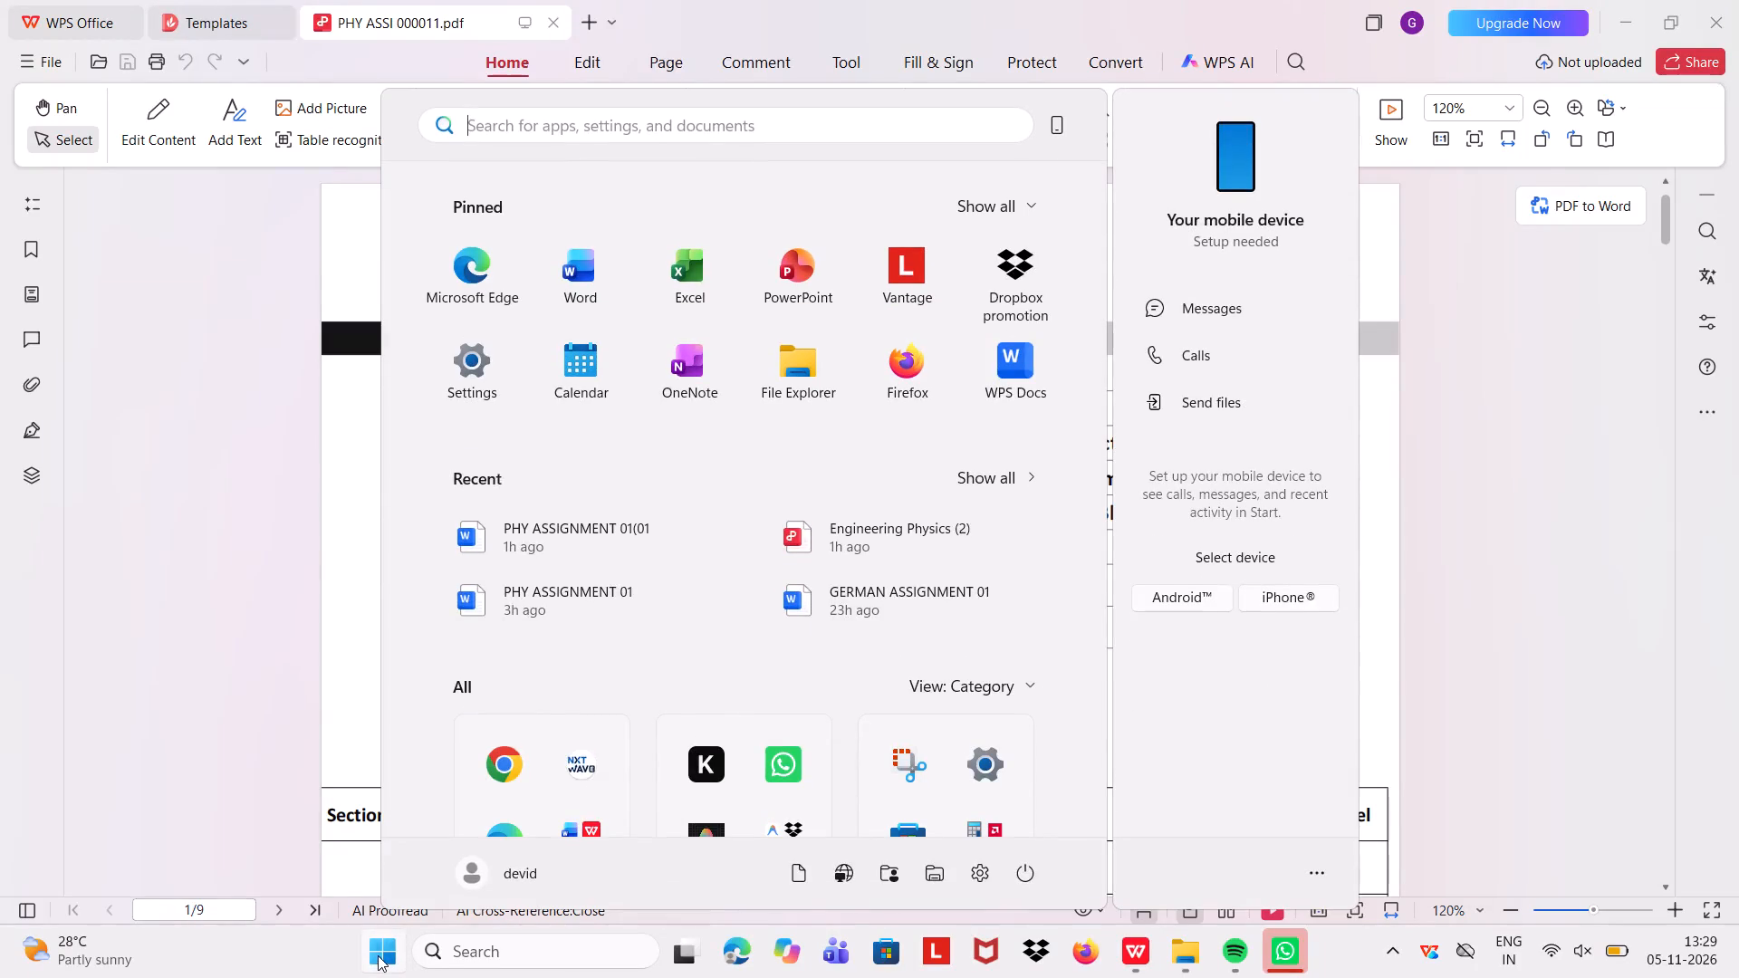
{"action": "left_click", "coordinate": [792, 771]}
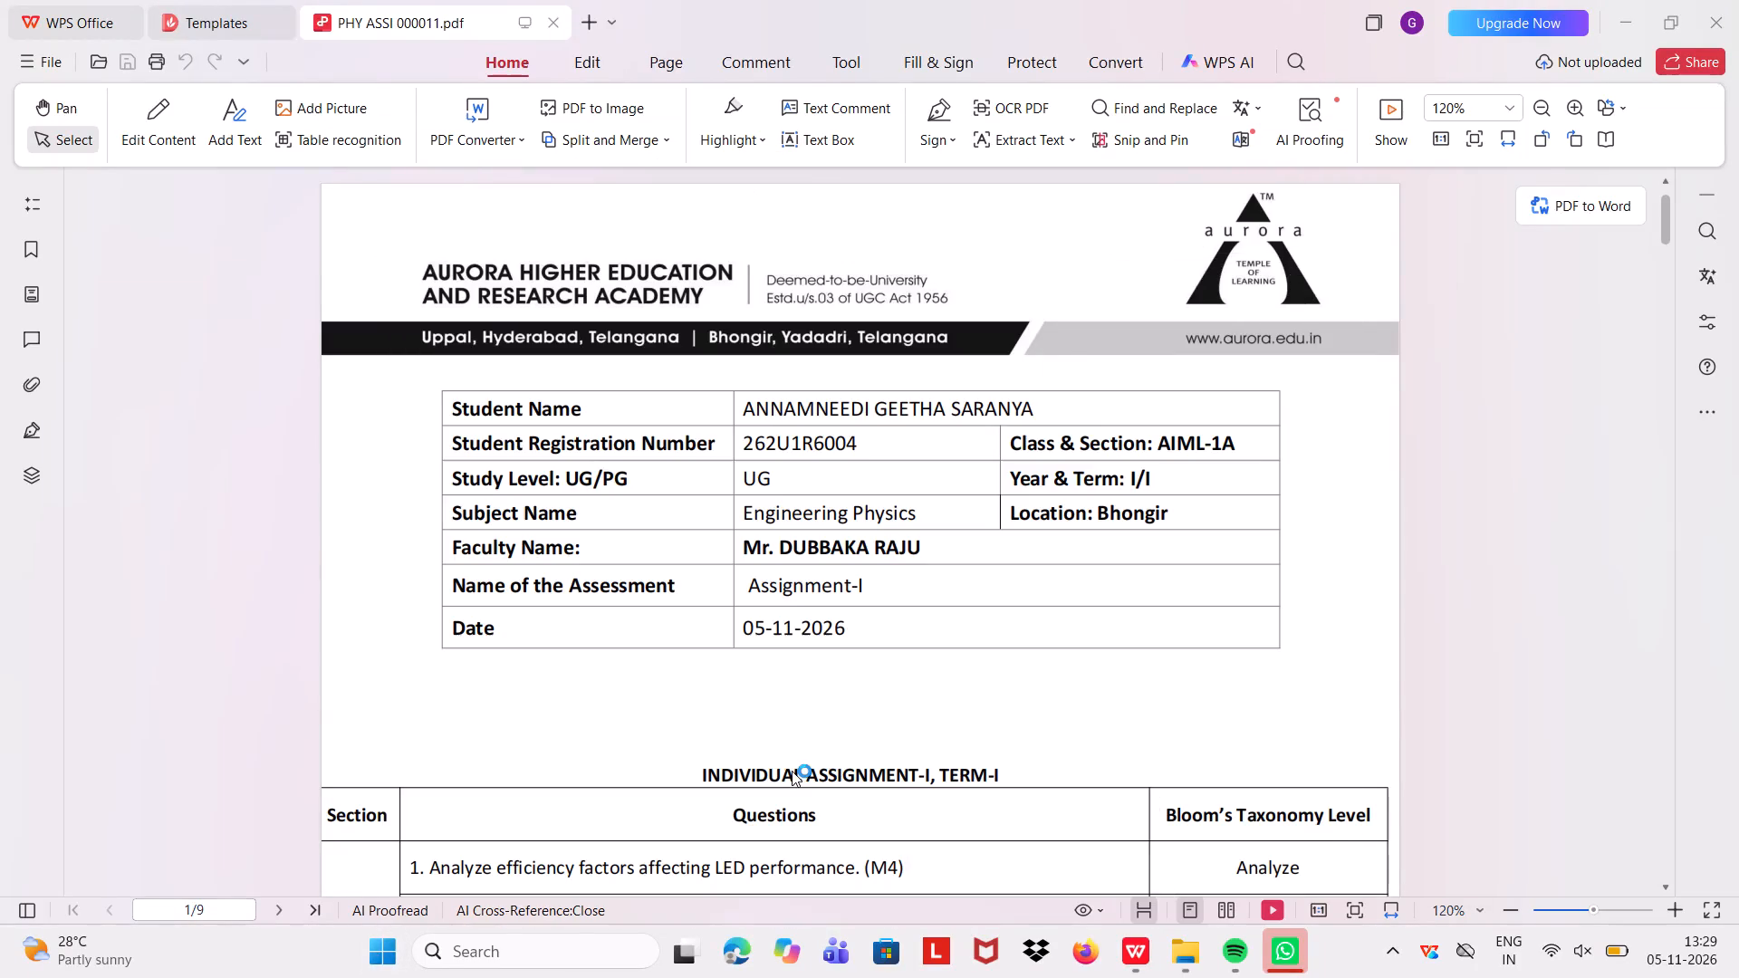
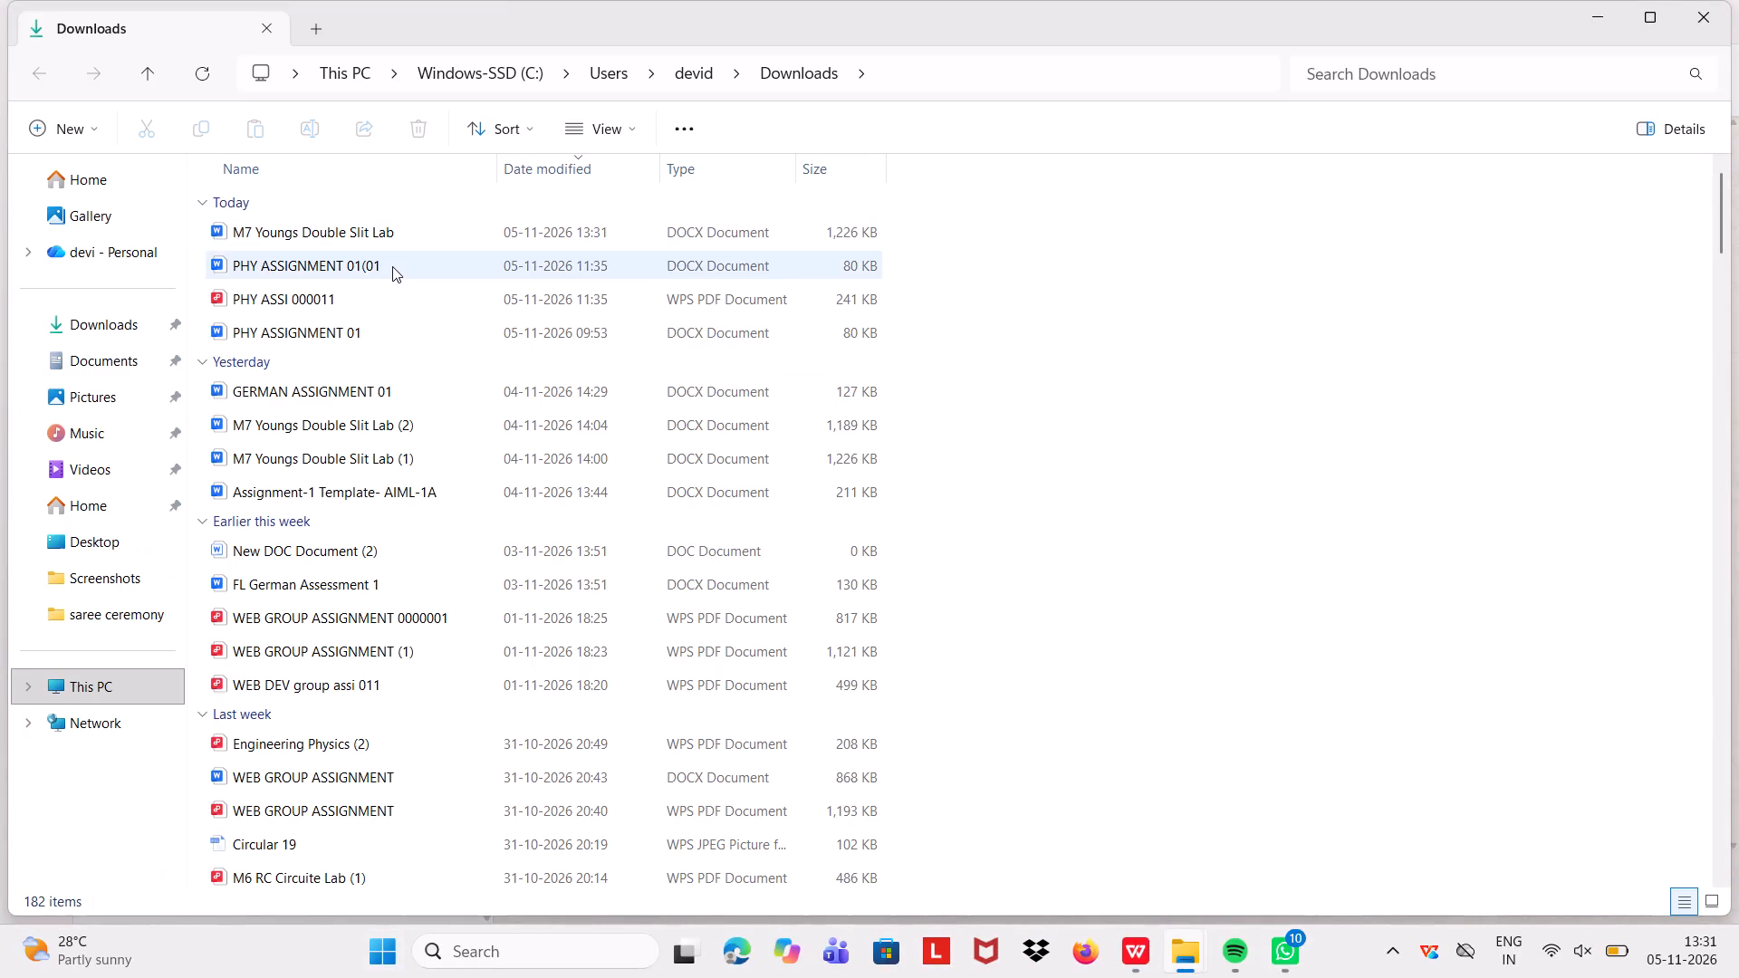
Open the newly downloaded M7 Youngs Double Slit Lab document from the Downloads folder.
{"action": "double_click", "coordinate": [364, 229]}
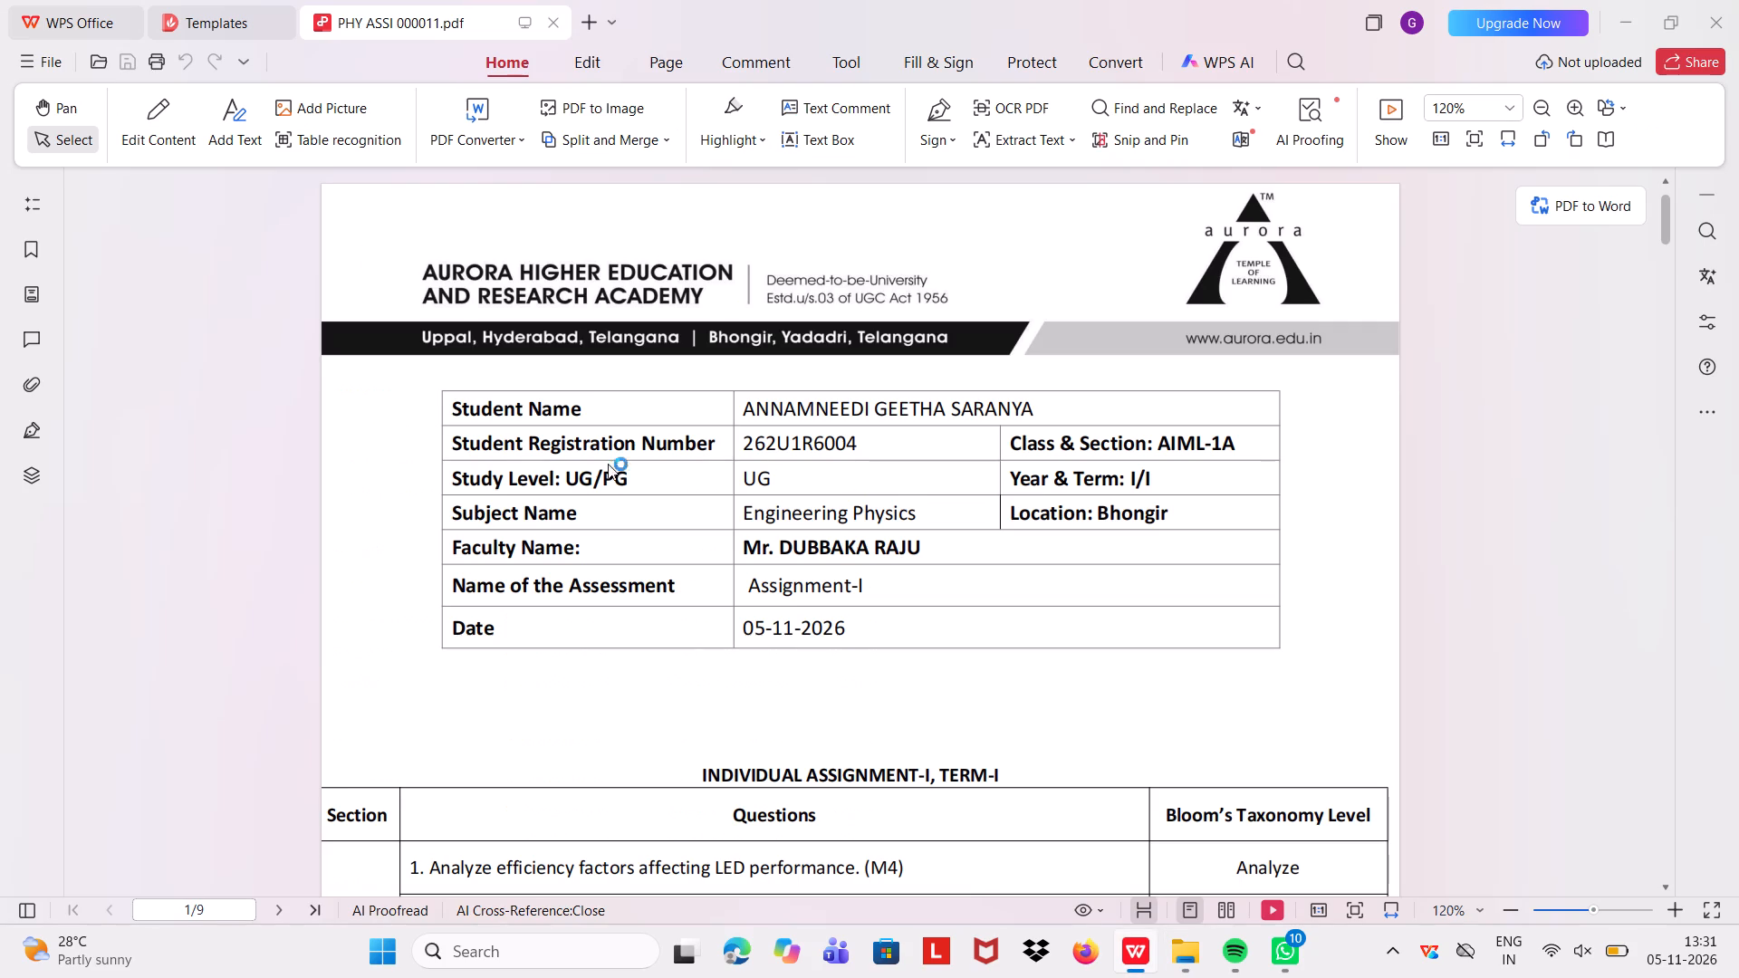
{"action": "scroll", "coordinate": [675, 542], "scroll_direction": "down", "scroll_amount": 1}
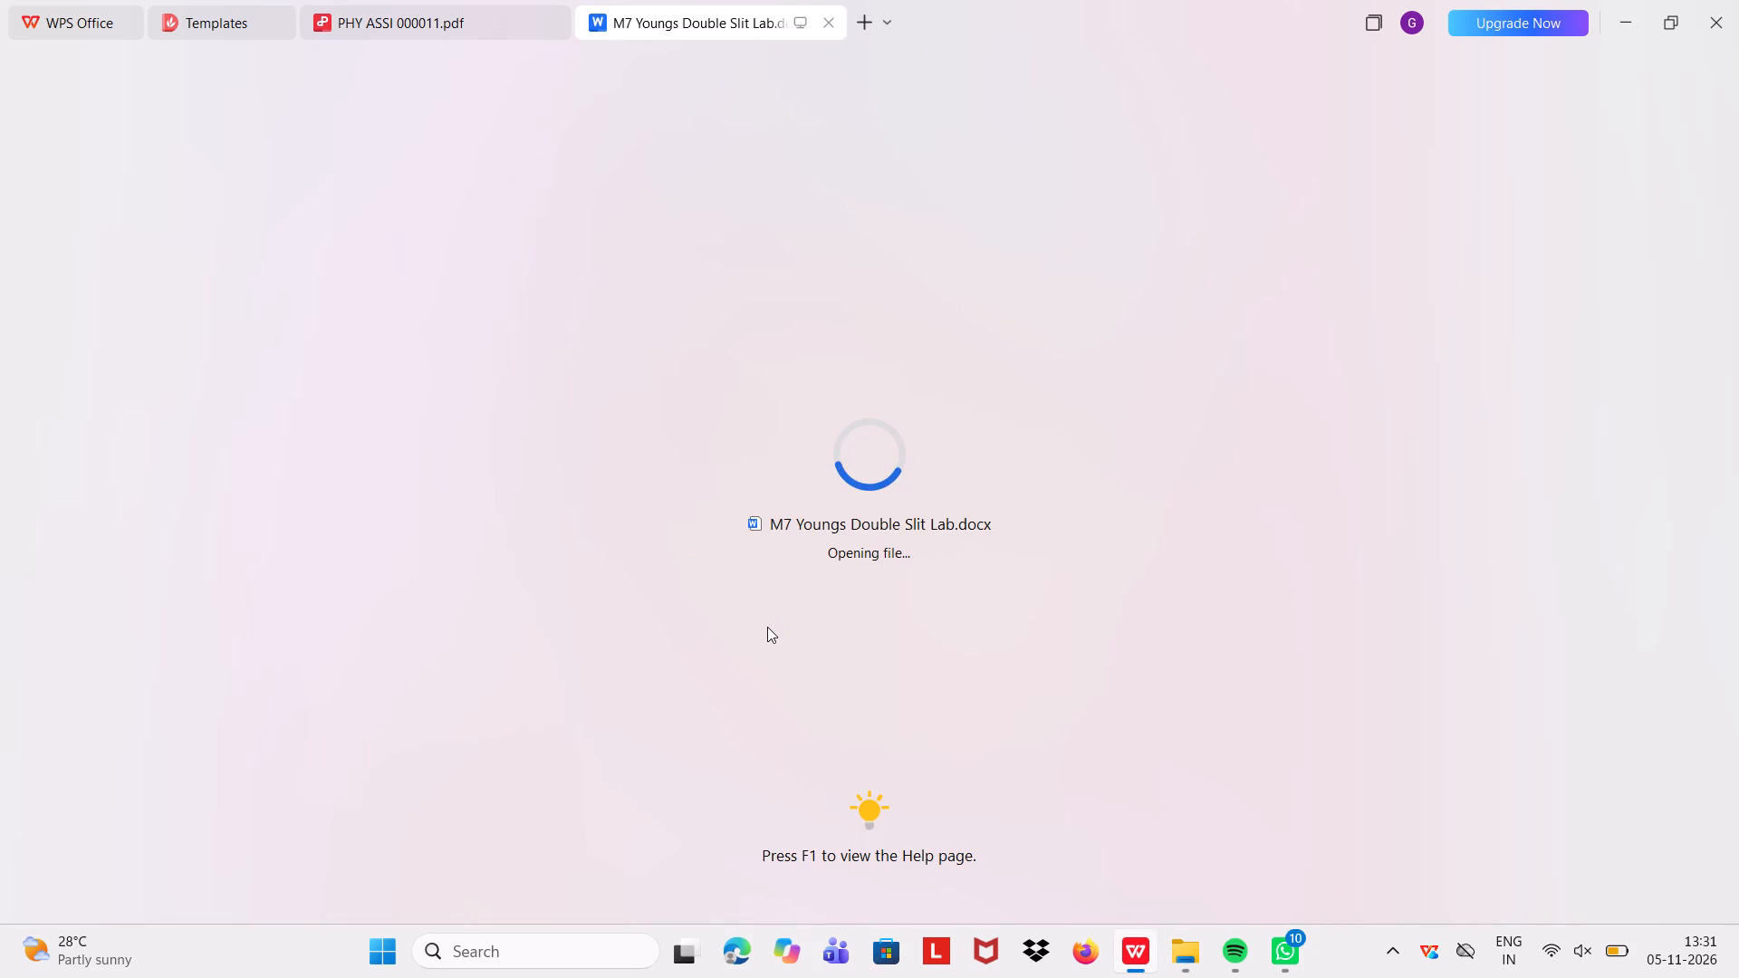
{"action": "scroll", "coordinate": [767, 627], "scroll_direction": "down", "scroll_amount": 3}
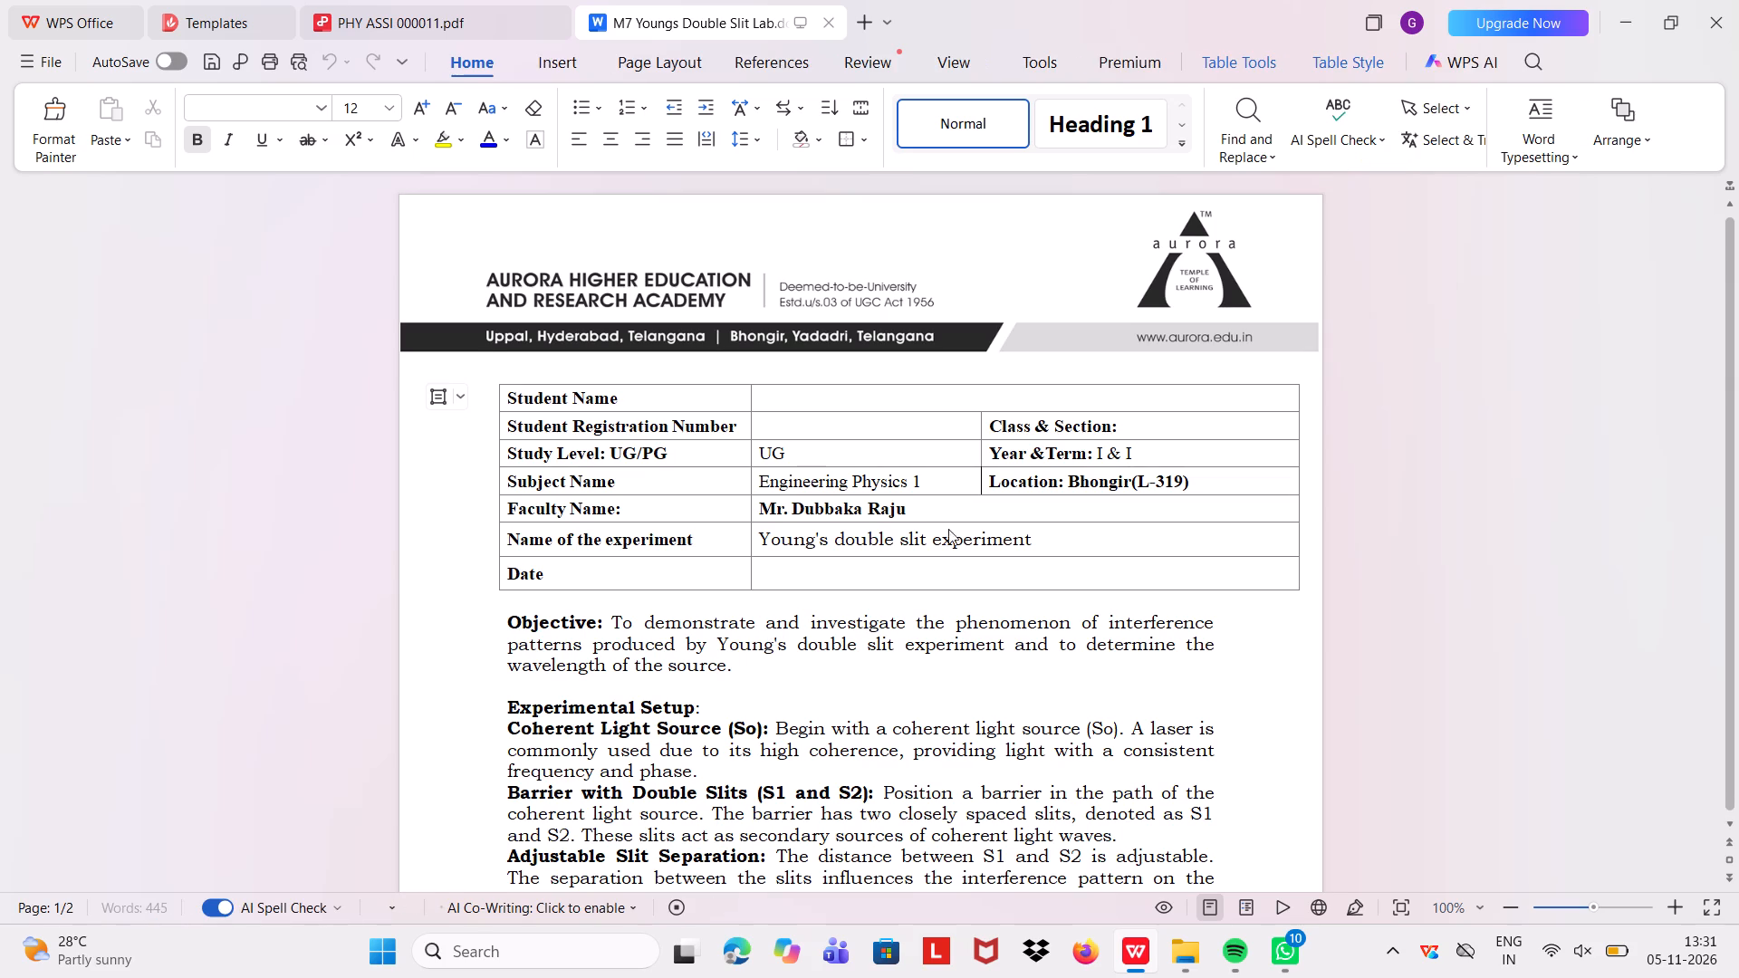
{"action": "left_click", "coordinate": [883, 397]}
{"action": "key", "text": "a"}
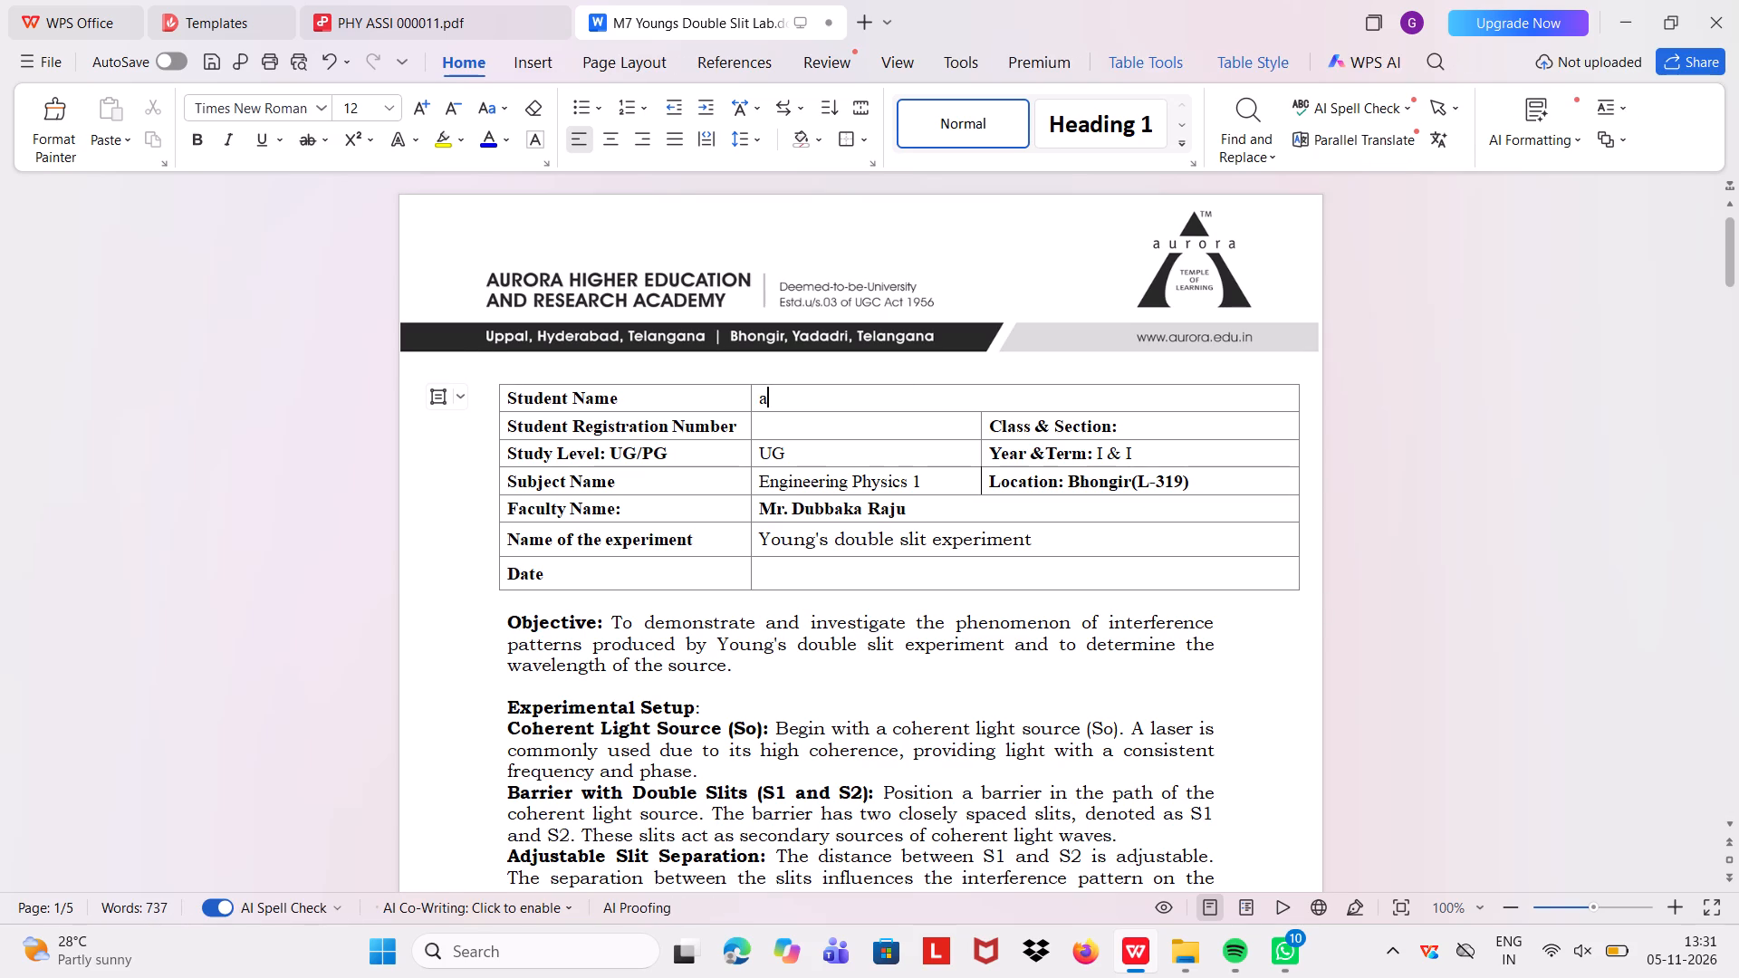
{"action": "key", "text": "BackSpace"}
Place the text cursor at the end of the "Link:" line beneath the wave interference simulation image.
{"action": "scroll", "coordinate": [883, 397], "scroll_direction": "down", "scroll_amount": 3}
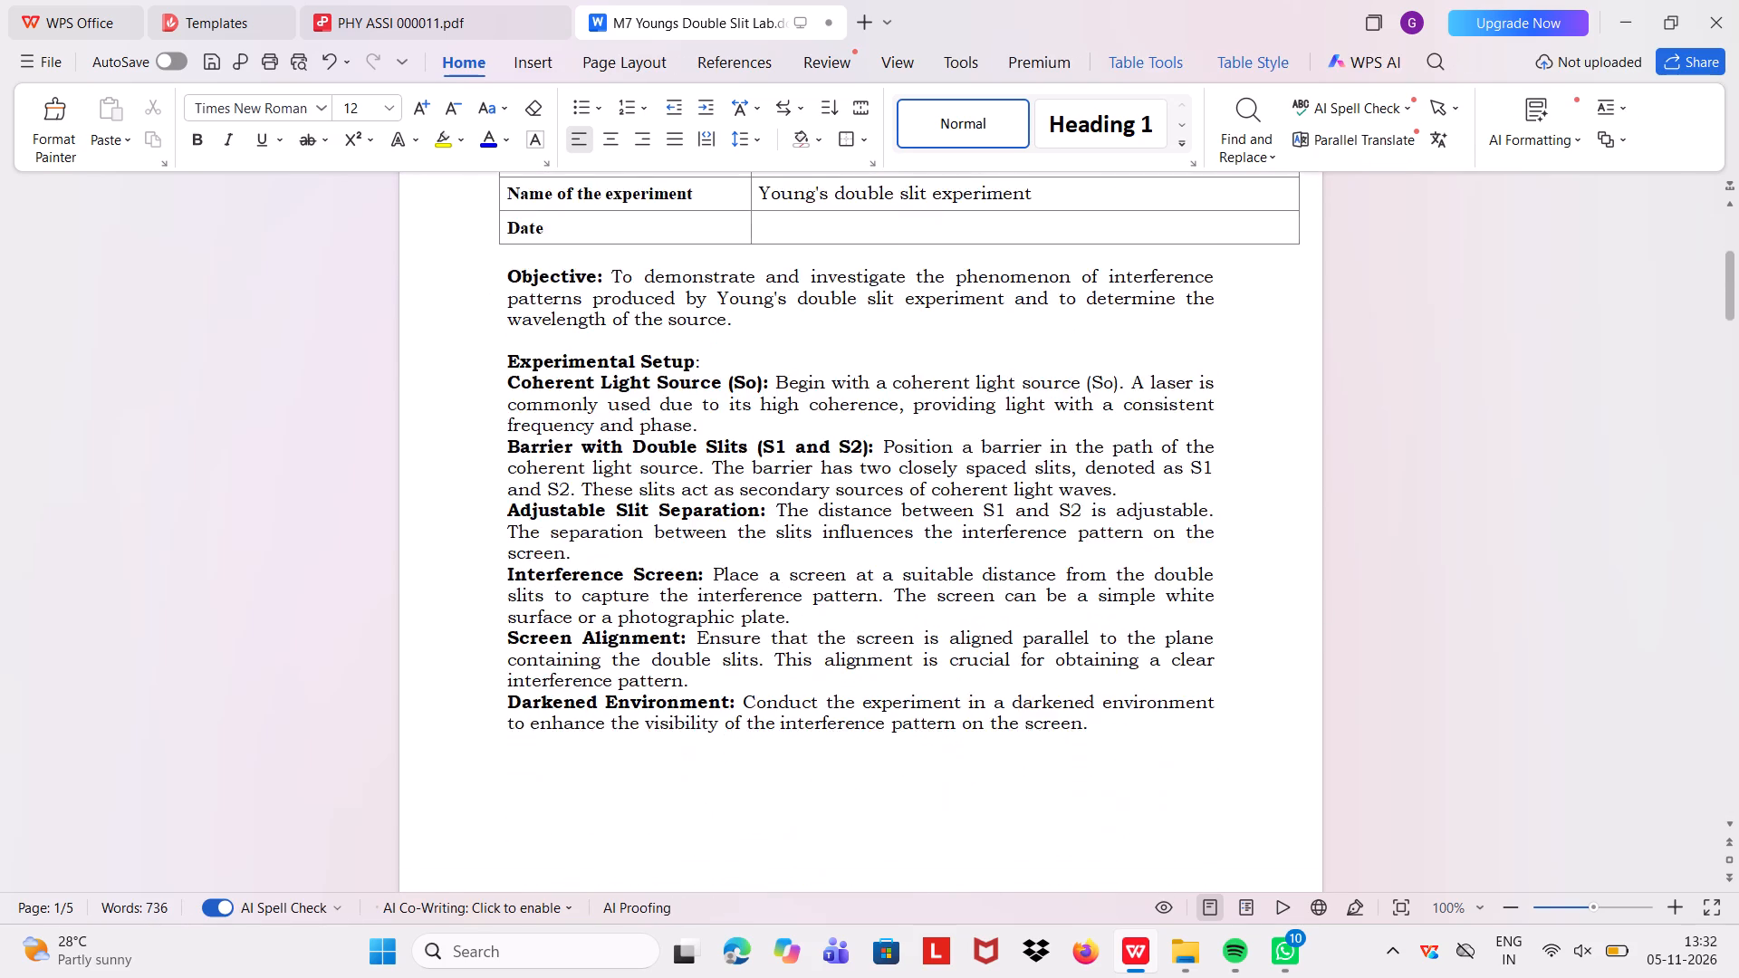
{"action": "scroll", "coordinate": [883, 397], "scroll_direction": "down", "scroll_amount": 6}
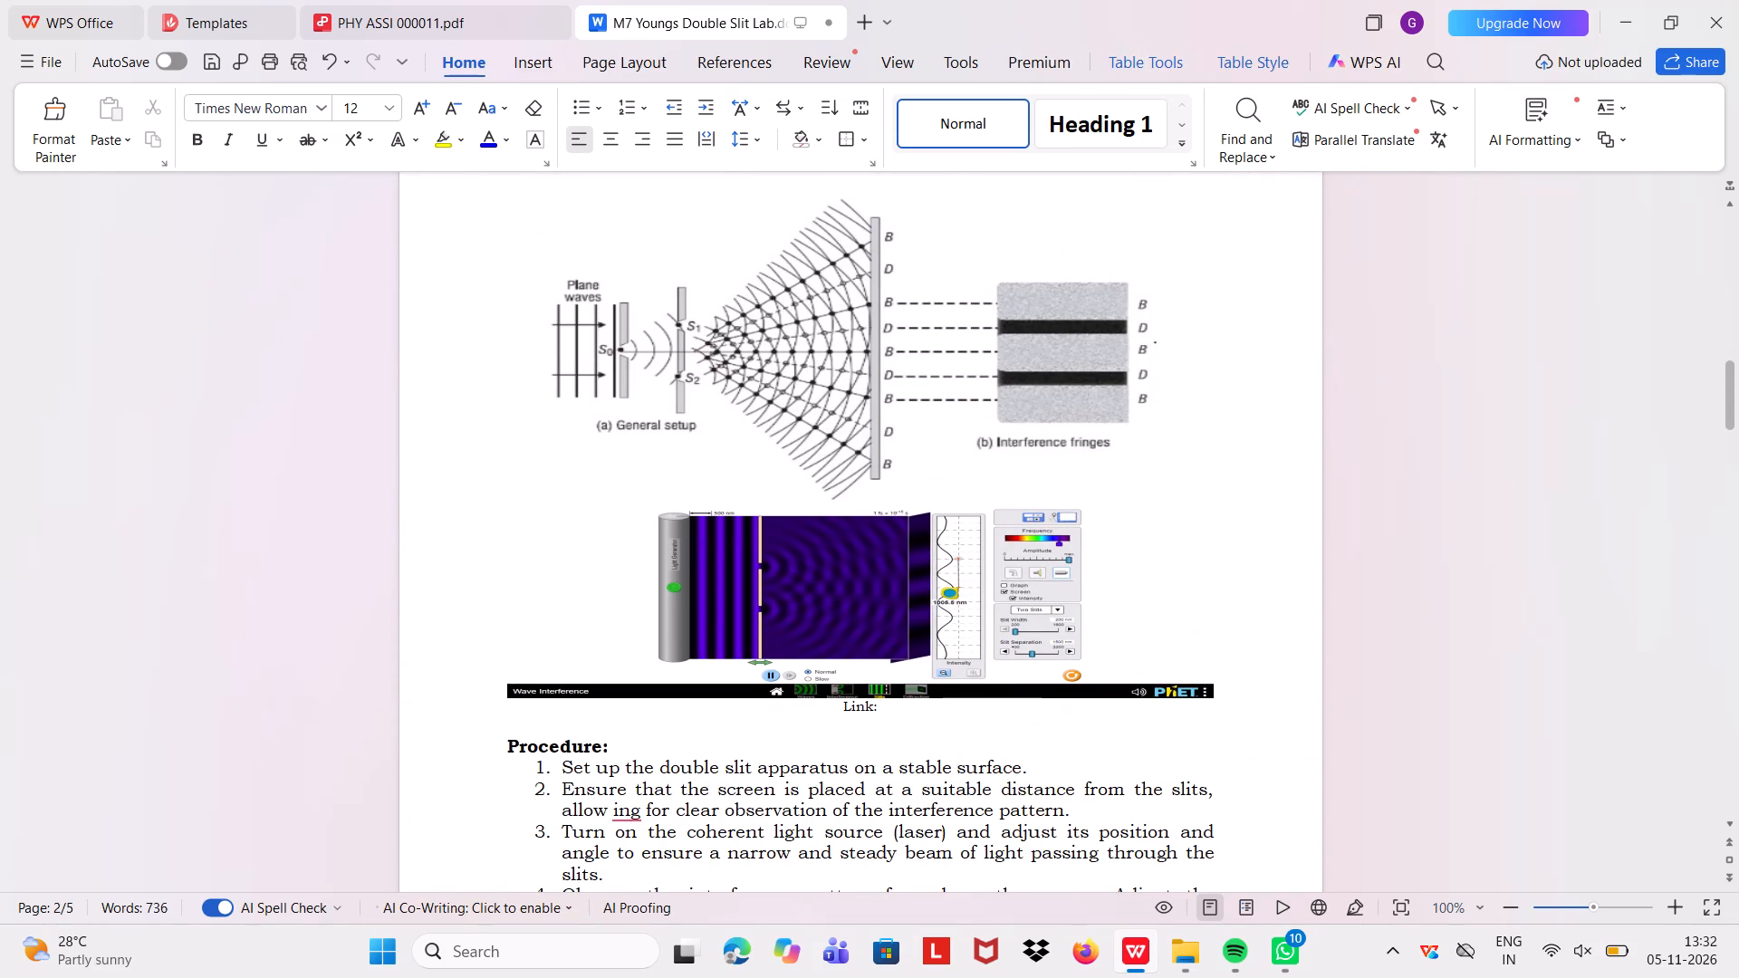
{"action": "left_click", "coordinate": [880, 705]}
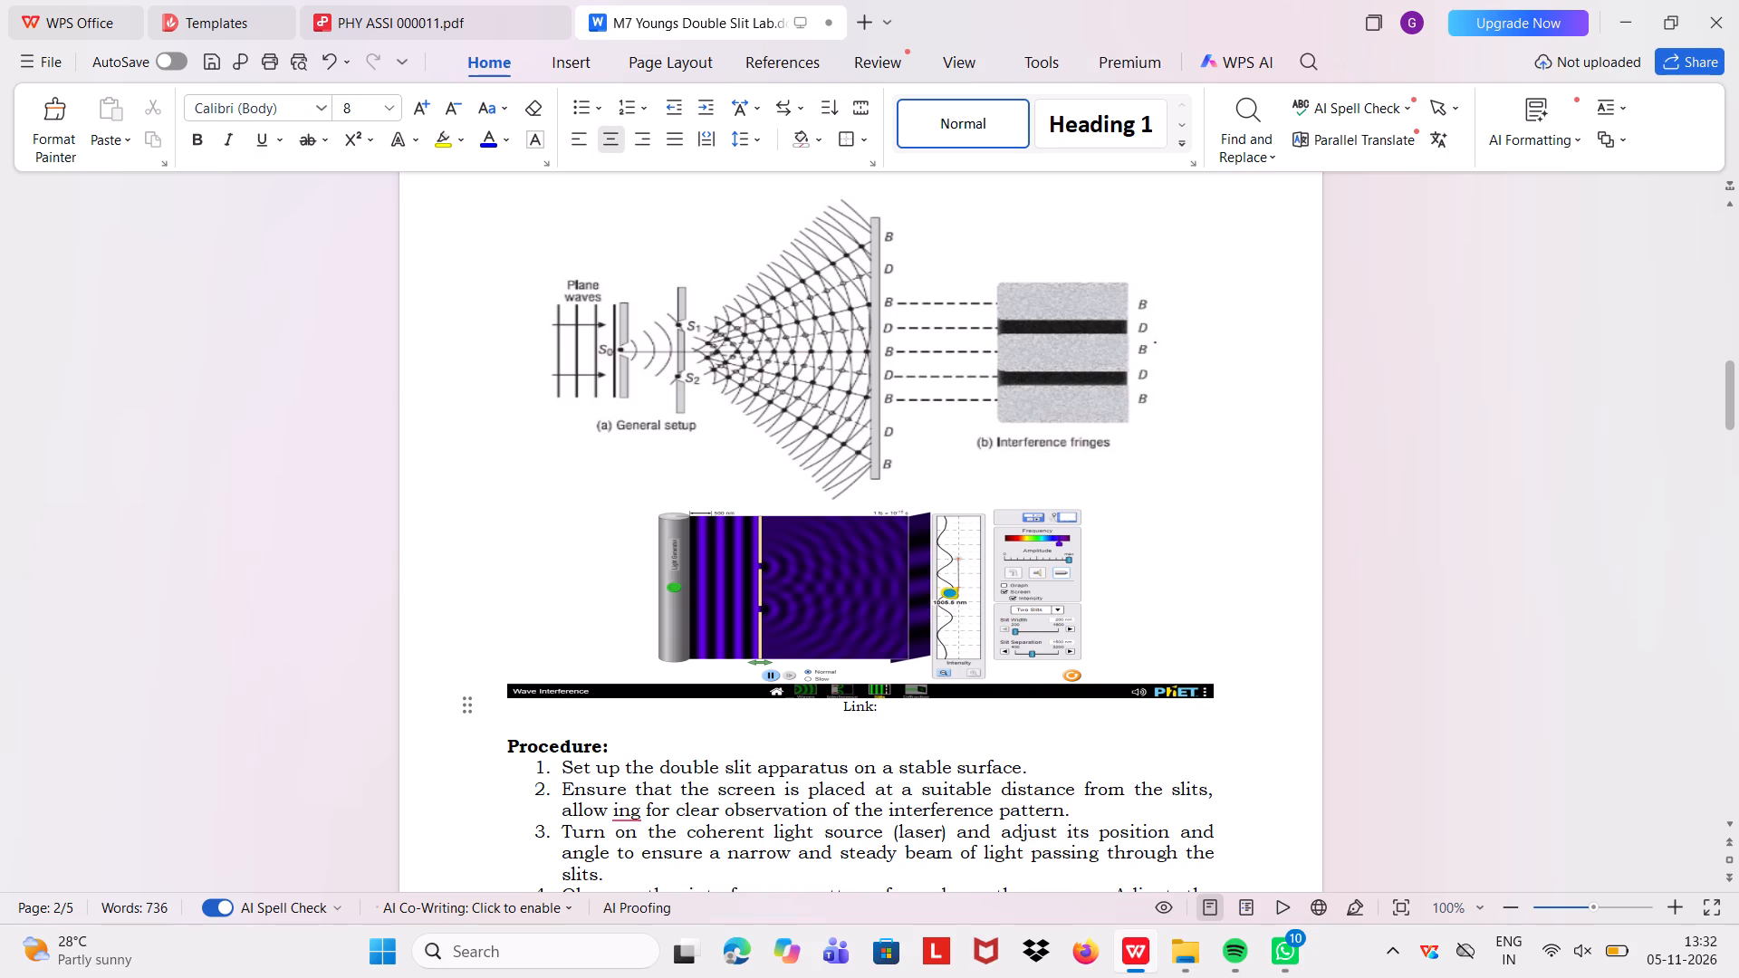
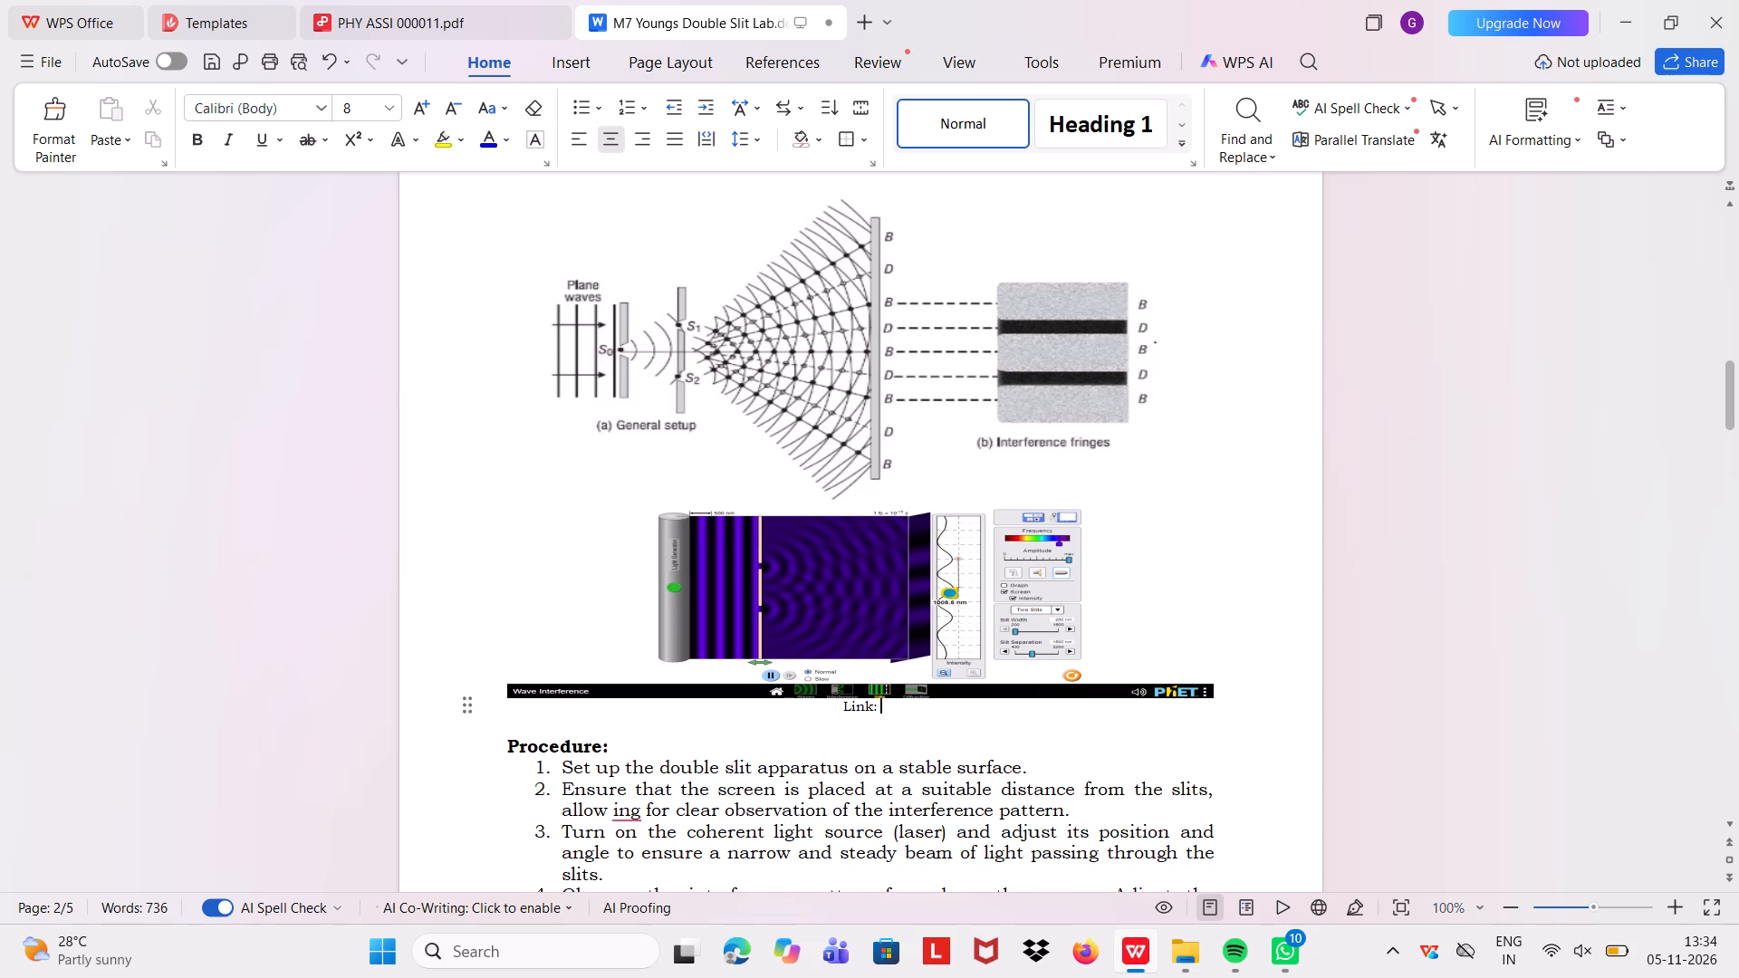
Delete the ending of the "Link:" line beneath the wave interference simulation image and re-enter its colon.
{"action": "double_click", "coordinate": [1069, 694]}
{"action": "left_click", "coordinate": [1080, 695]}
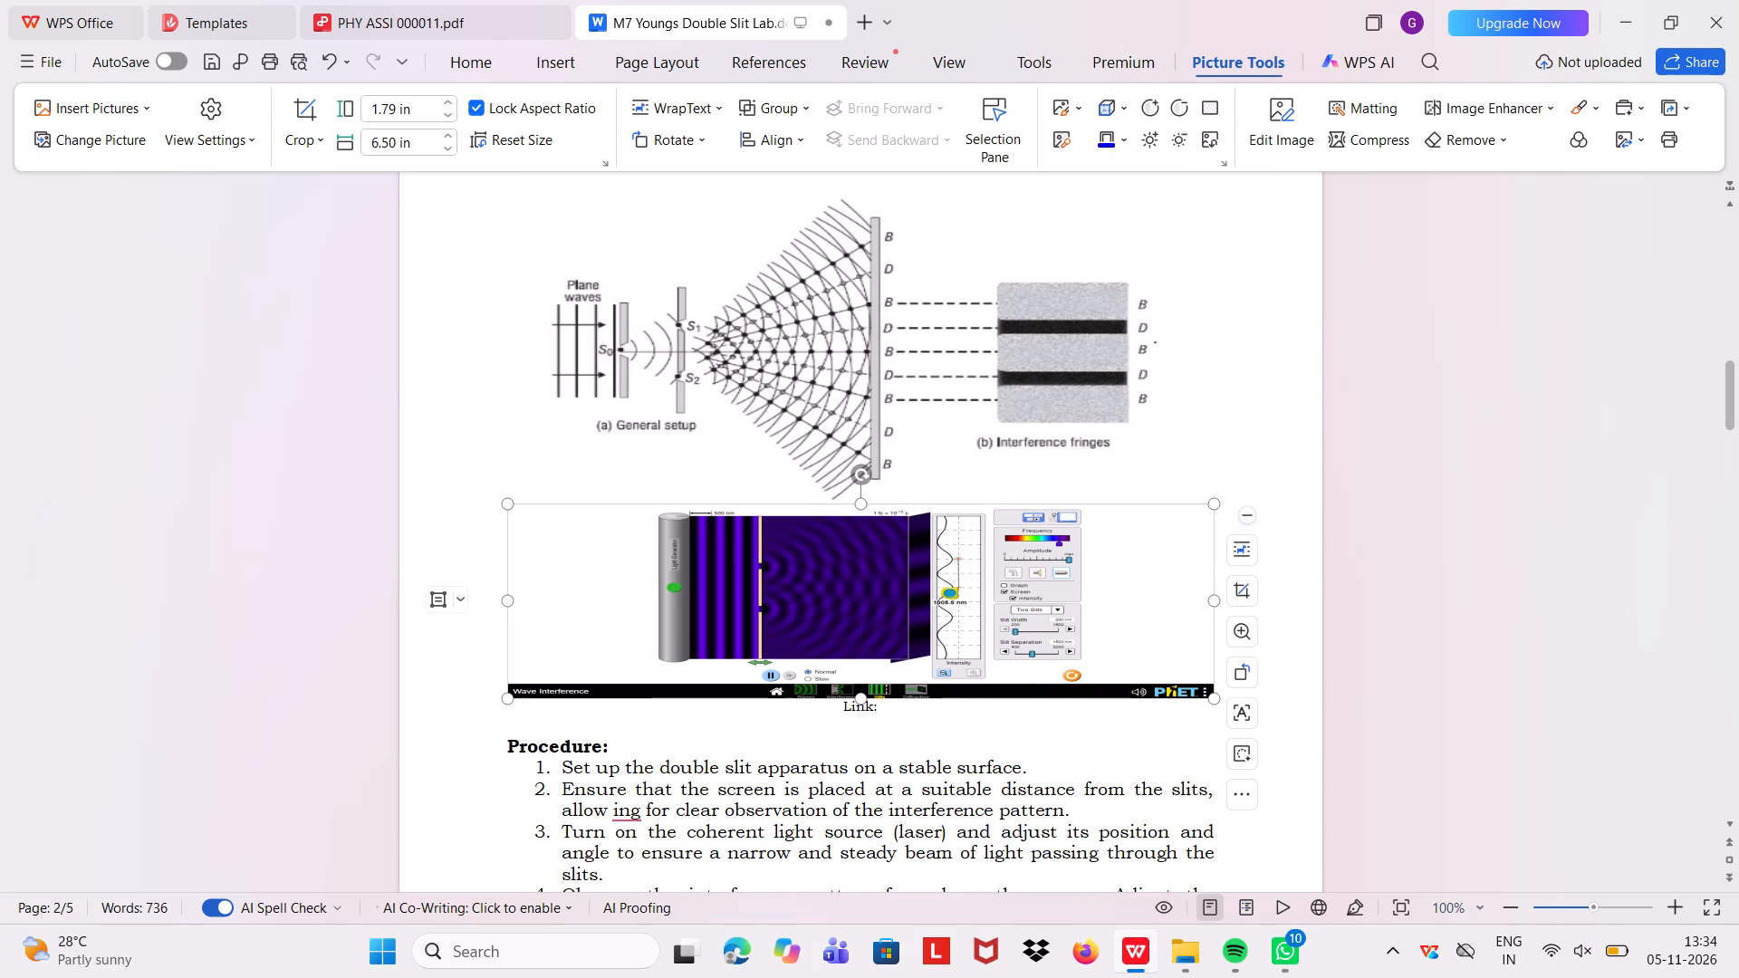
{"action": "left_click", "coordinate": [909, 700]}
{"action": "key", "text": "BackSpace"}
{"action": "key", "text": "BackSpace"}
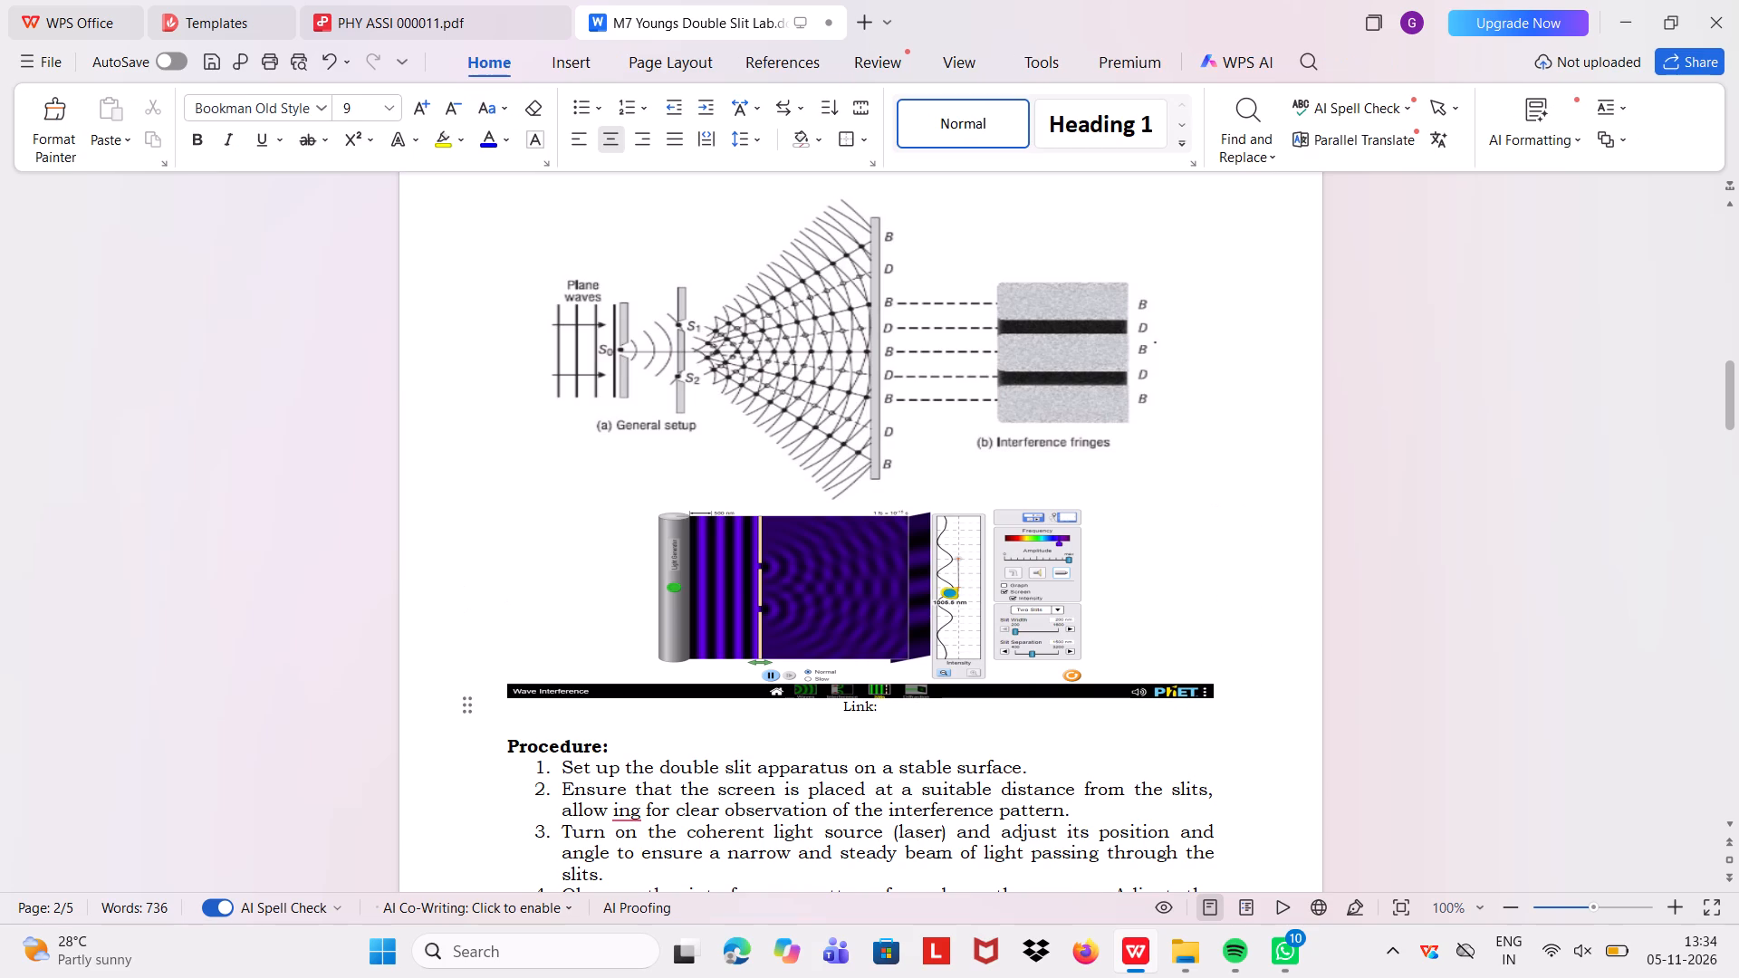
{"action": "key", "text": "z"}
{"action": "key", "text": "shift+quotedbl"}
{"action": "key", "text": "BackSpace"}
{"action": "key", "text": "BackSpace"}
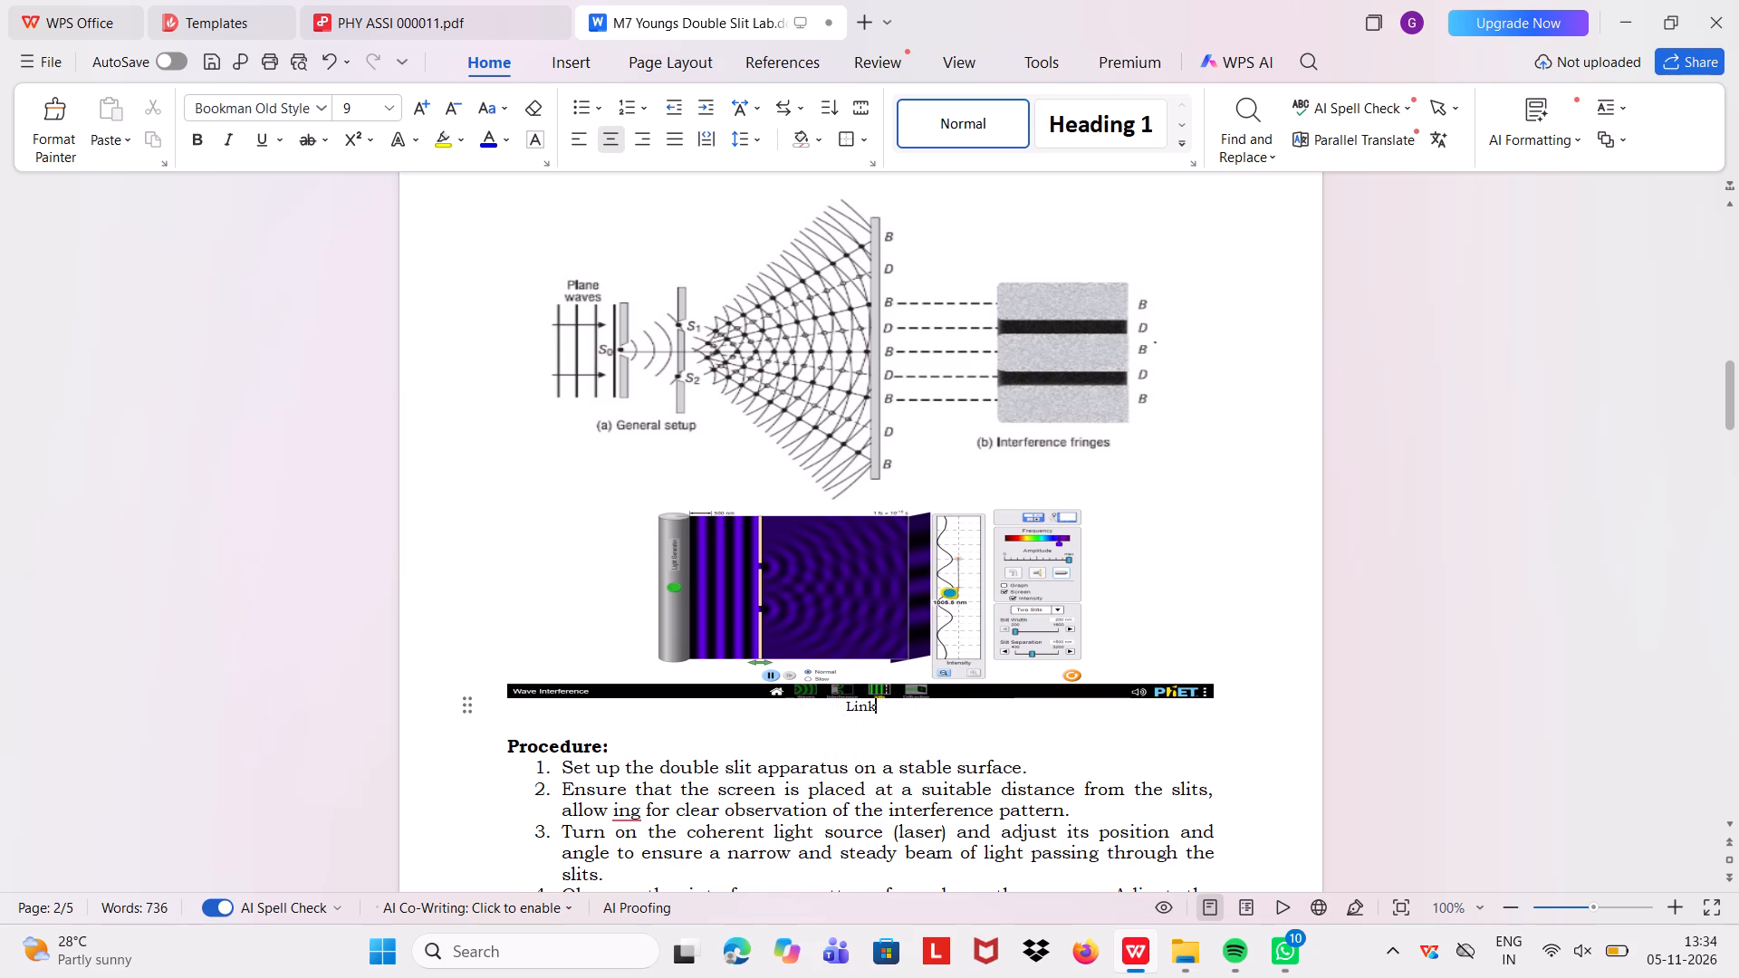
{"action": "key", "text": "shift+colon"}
Look through the Data and Observations table and the wavelength Formula section after the procedure.
{"action": "scroll", "coordinate": [808, 846], "scroll_direction": "down", "scroll_amount": 2}
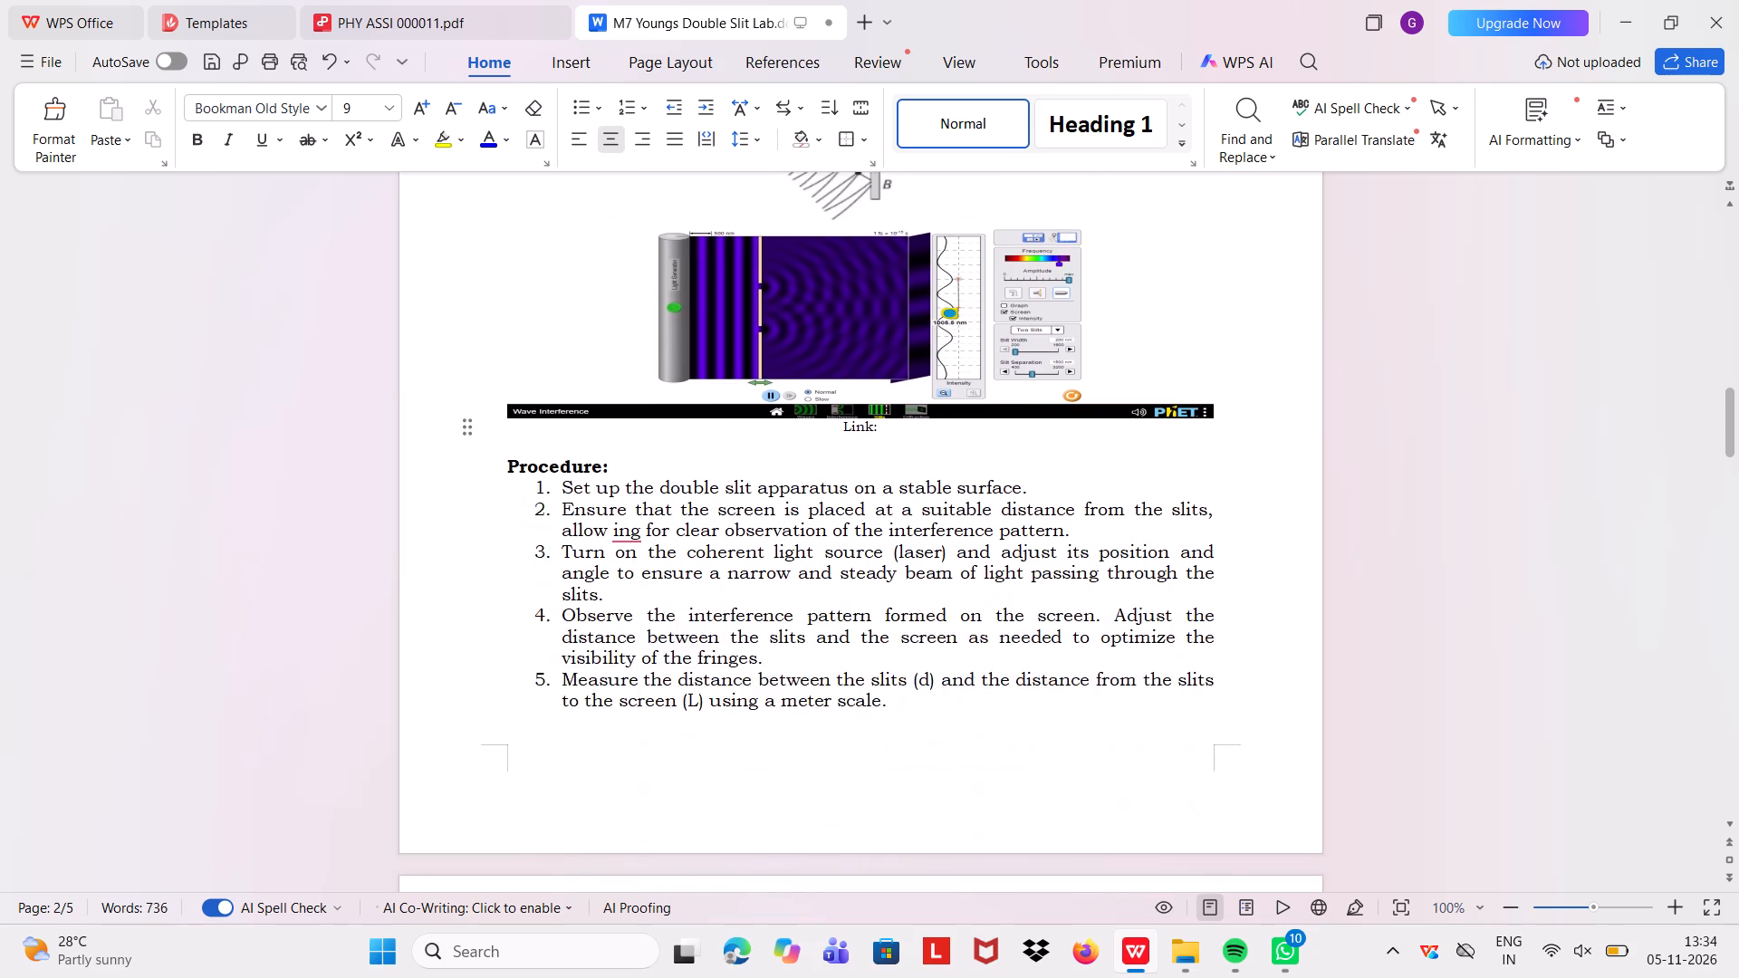
{"action": "scroll", "coordinate": [808, 846], "scroll_direction": "down", "scroll_amount": 6}
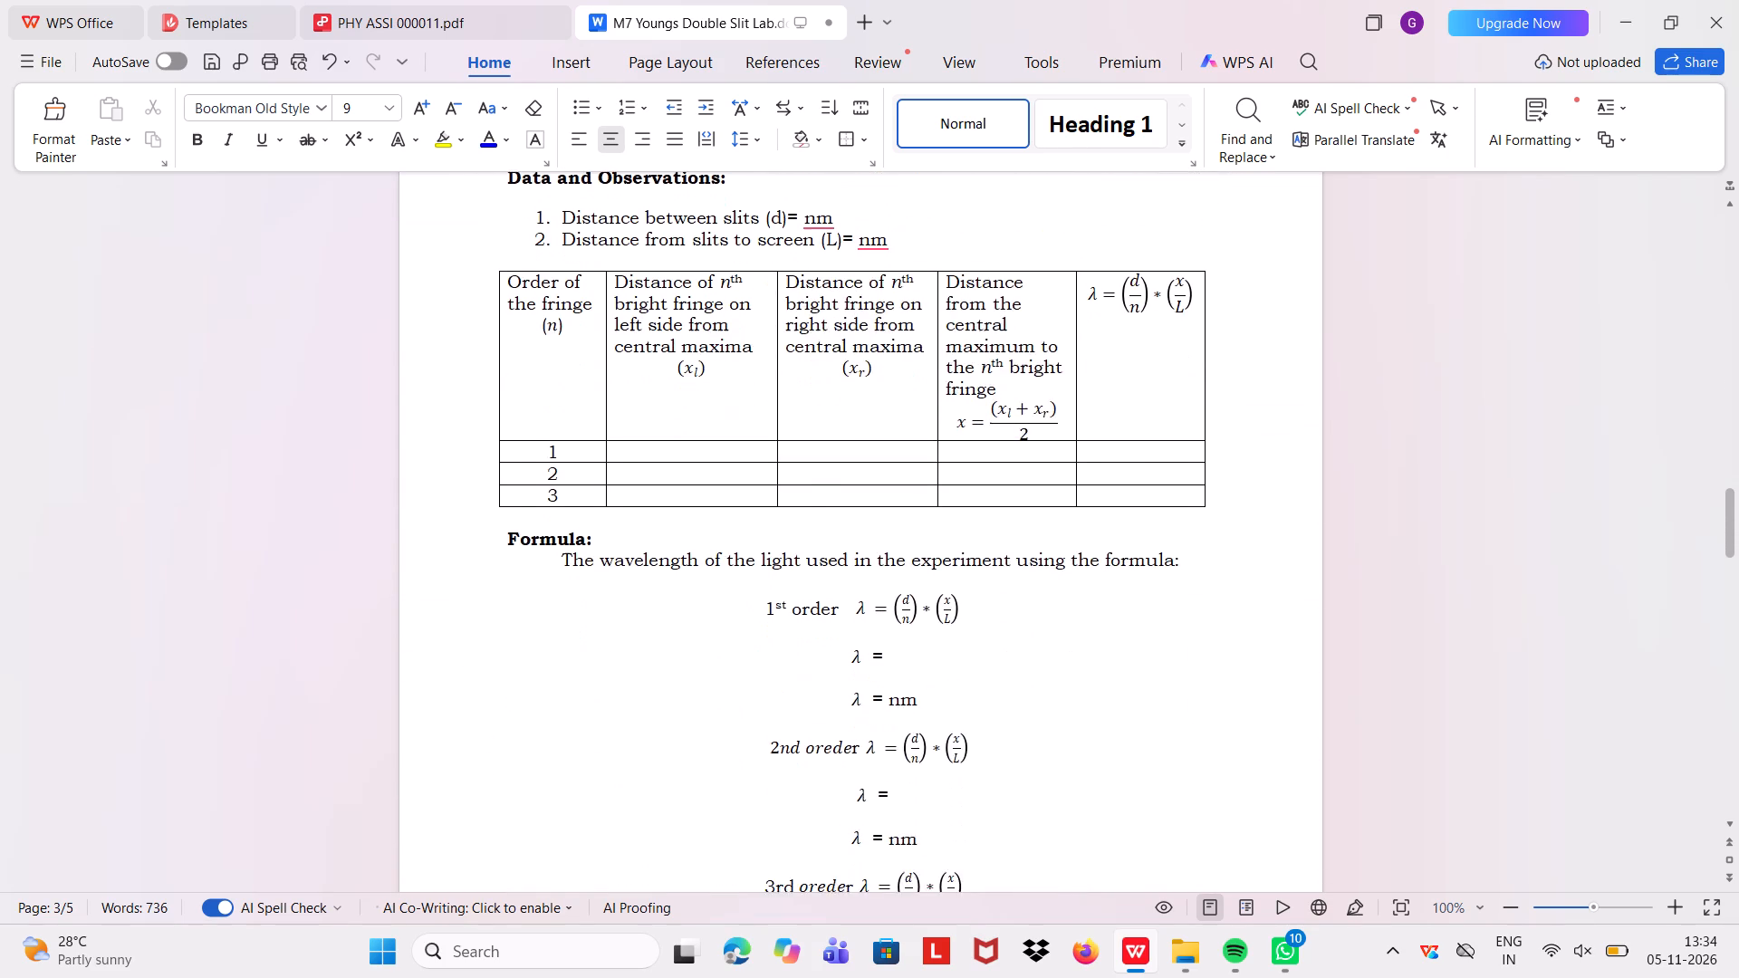
{"action": "scroll", "coordinate": [808, 846], "scroll_direction": "down", "scroll_amount": 2}
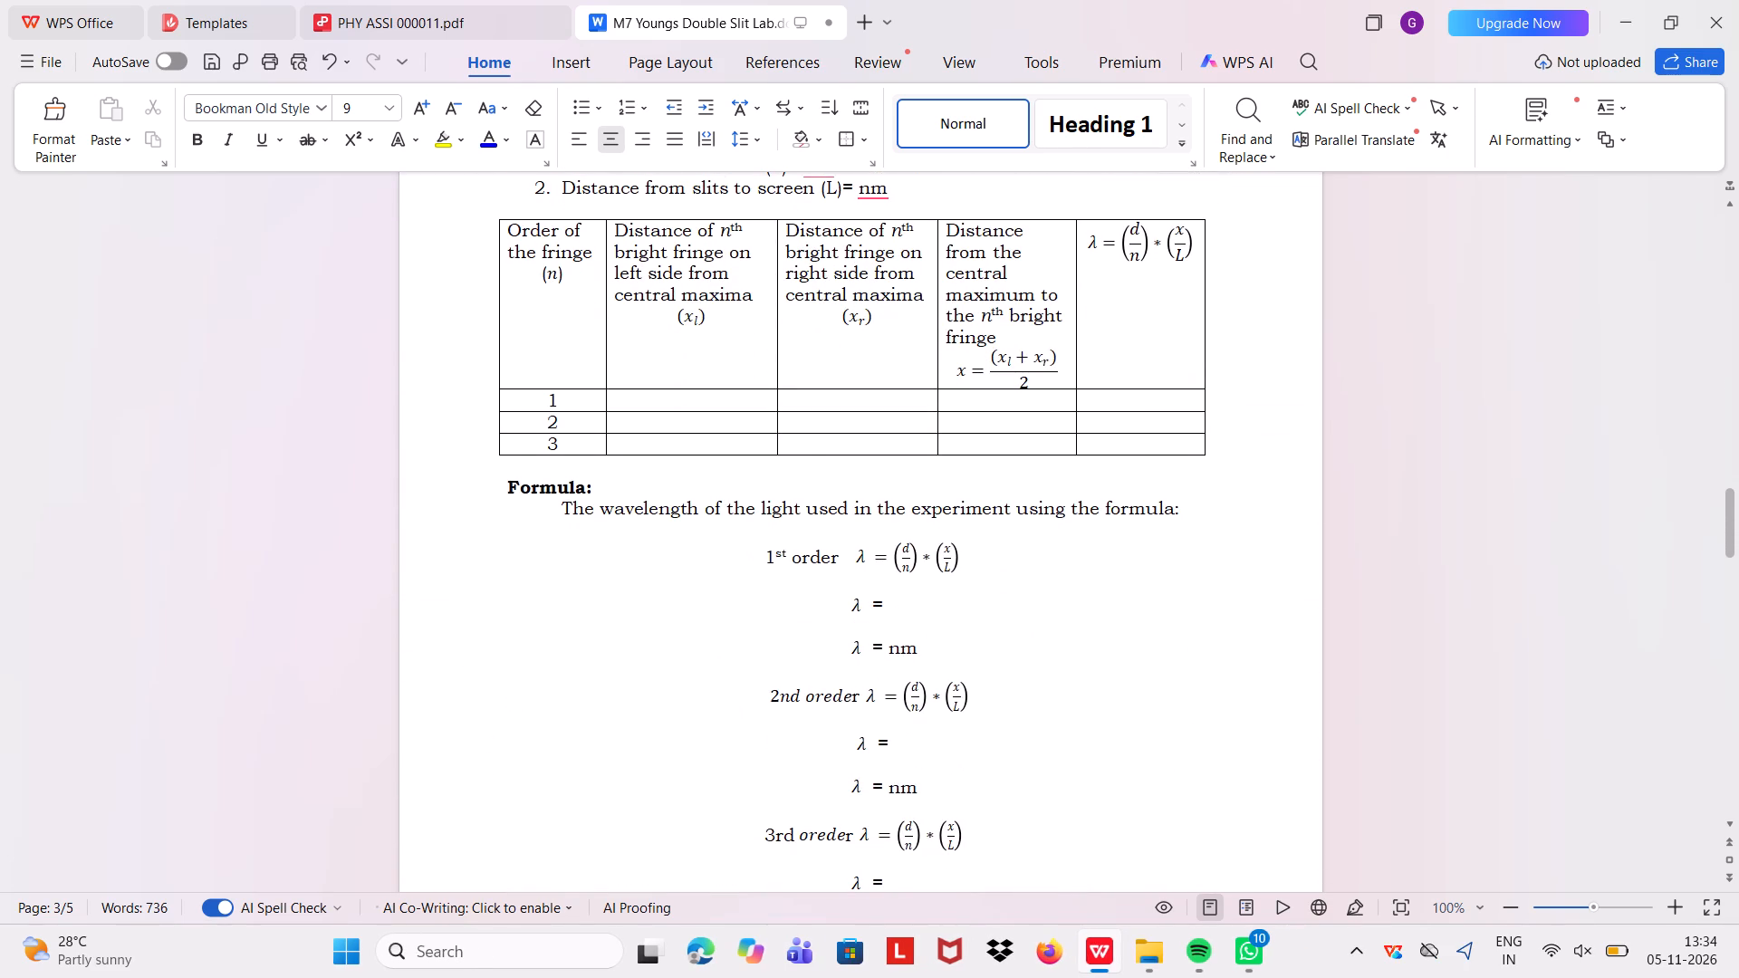
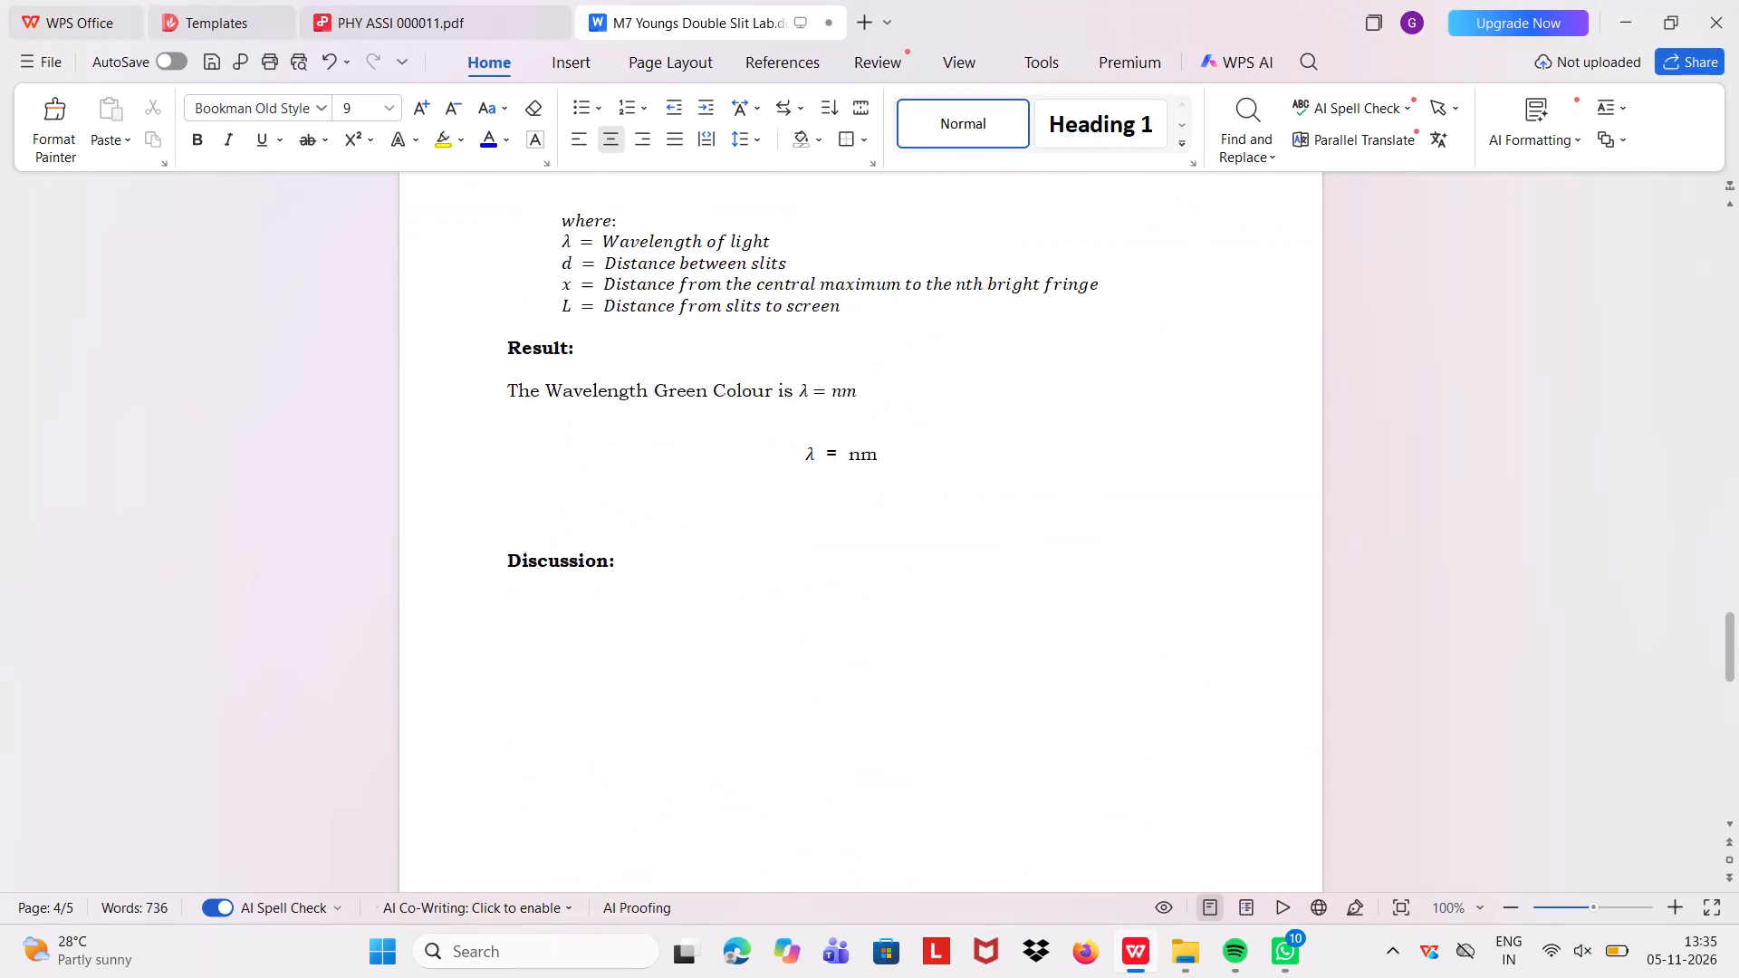
Review the remaining Result, Discussion and Viva Voce Questions sections, then return to the Circuit Diagram section.
{"action": "scroll", "coordinate": [808, 846], "scroll_direction": "down", "scroll_amount": 1}
{"action": "scroll", "coordinate": [808, 846], "scroll_direction": "right", "scroll_amount": 2}
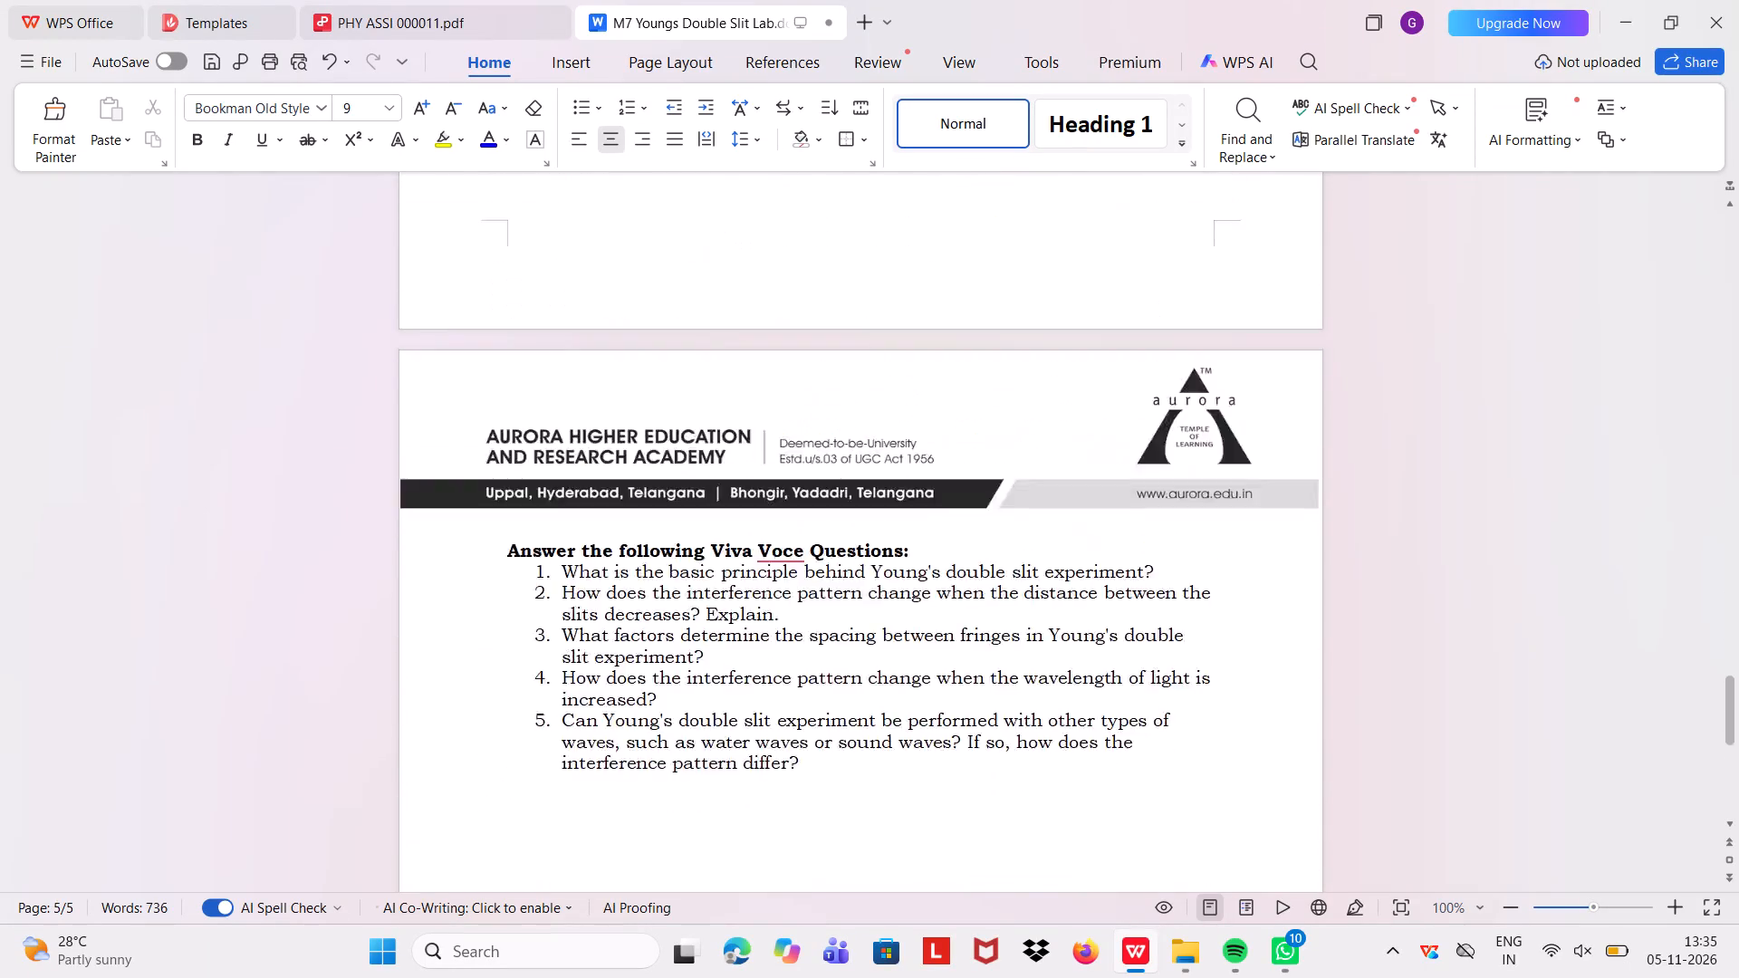
{"action": "scroll", "coordinate": [808, 846], "scroll_direction": "up", "scroll_amount": 16}
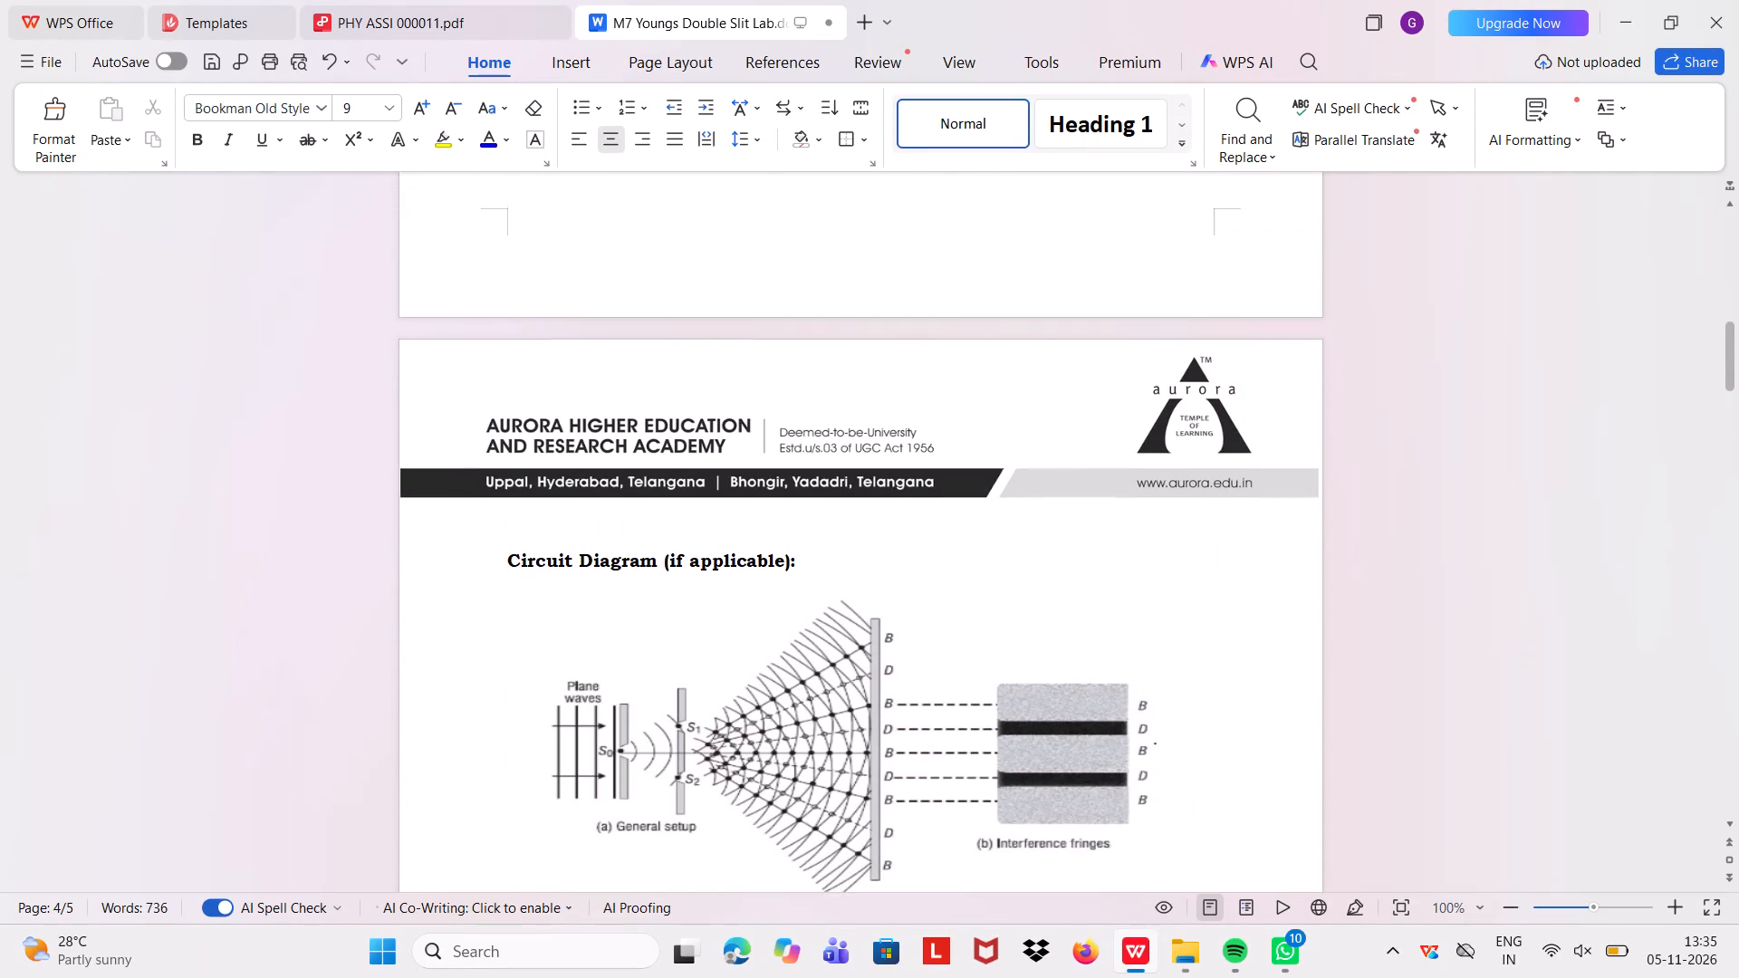
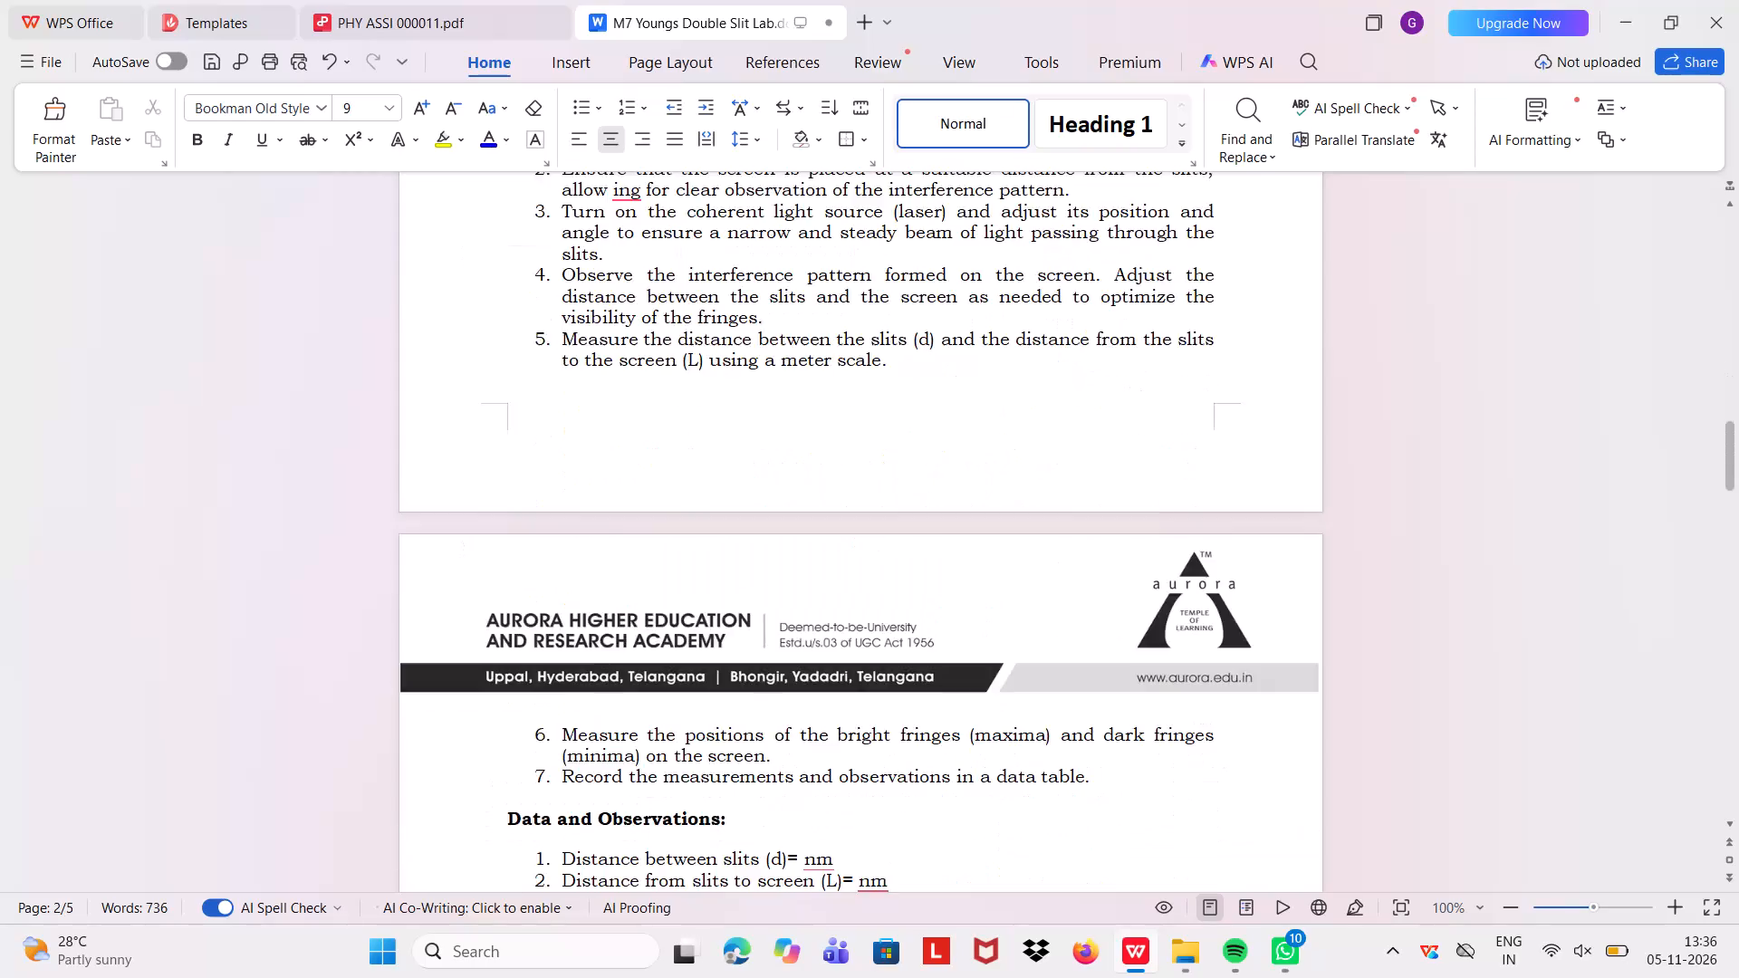
Add a closing square bracket at the end of the fifth Viva Voce question, after "interference pattern differ?".
{"action": "scroll", "coordinate": [808, 846], "scroll_direction": "down", "scroll_amount": 2}
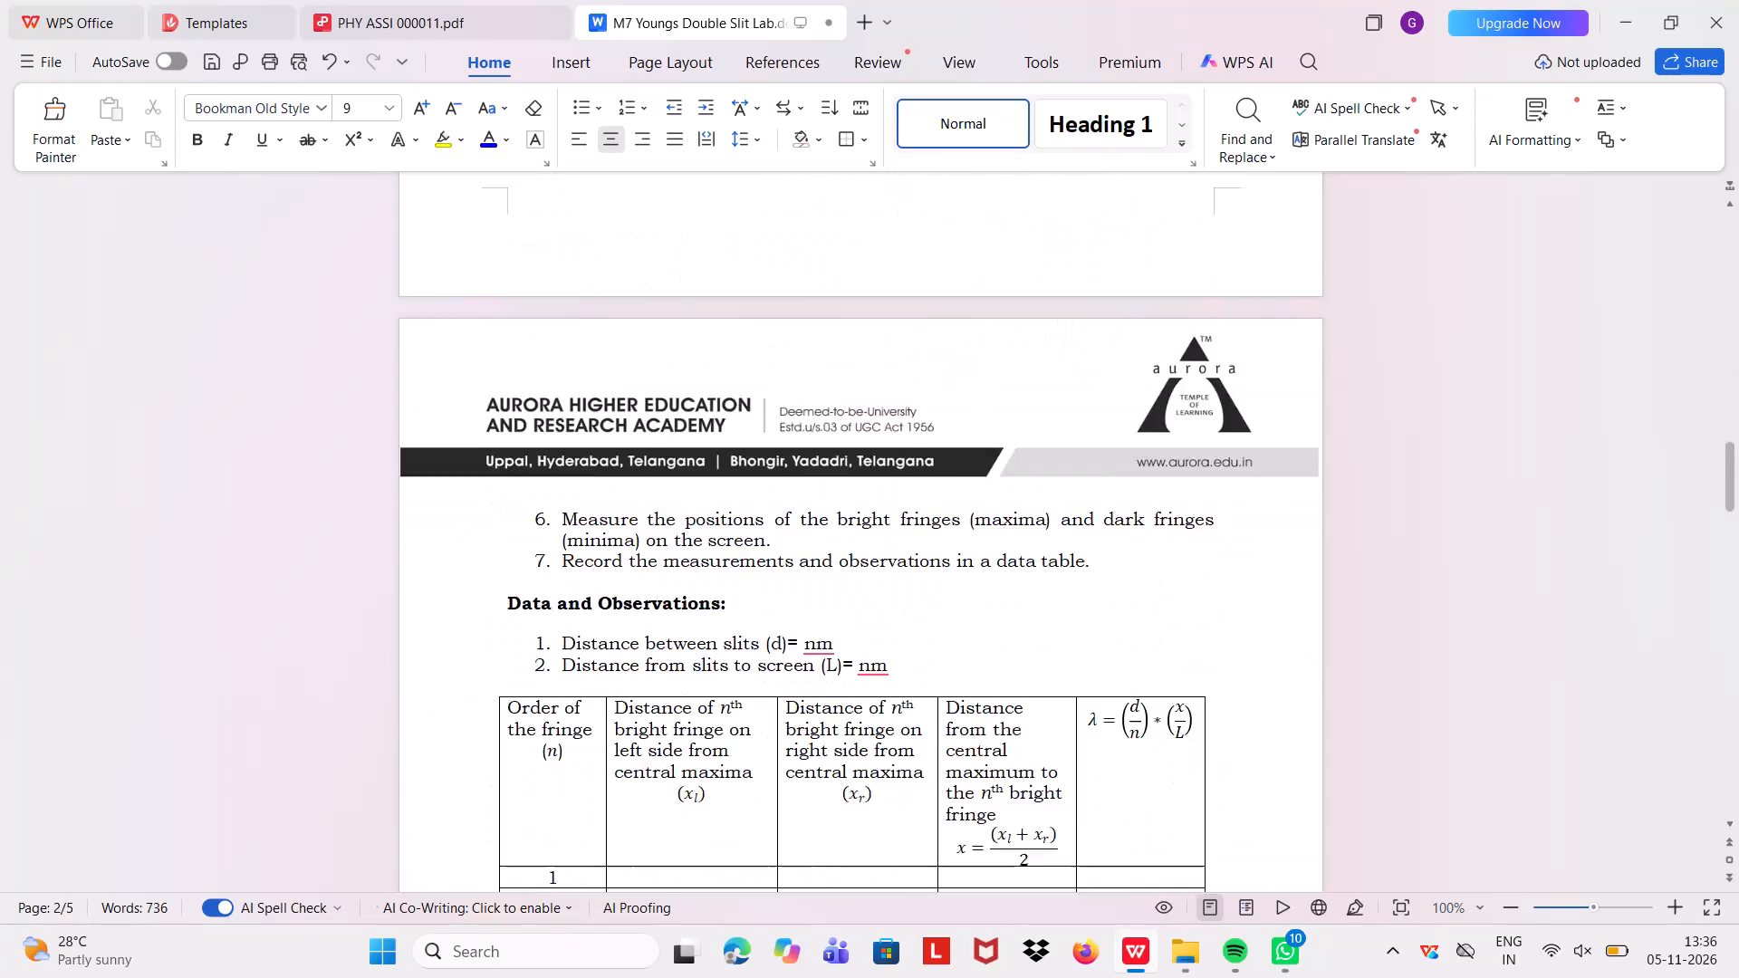
{"action": "scroll", "coordinate": [808, 846], "scroll_direction": "down", "scroll_amount": 17}
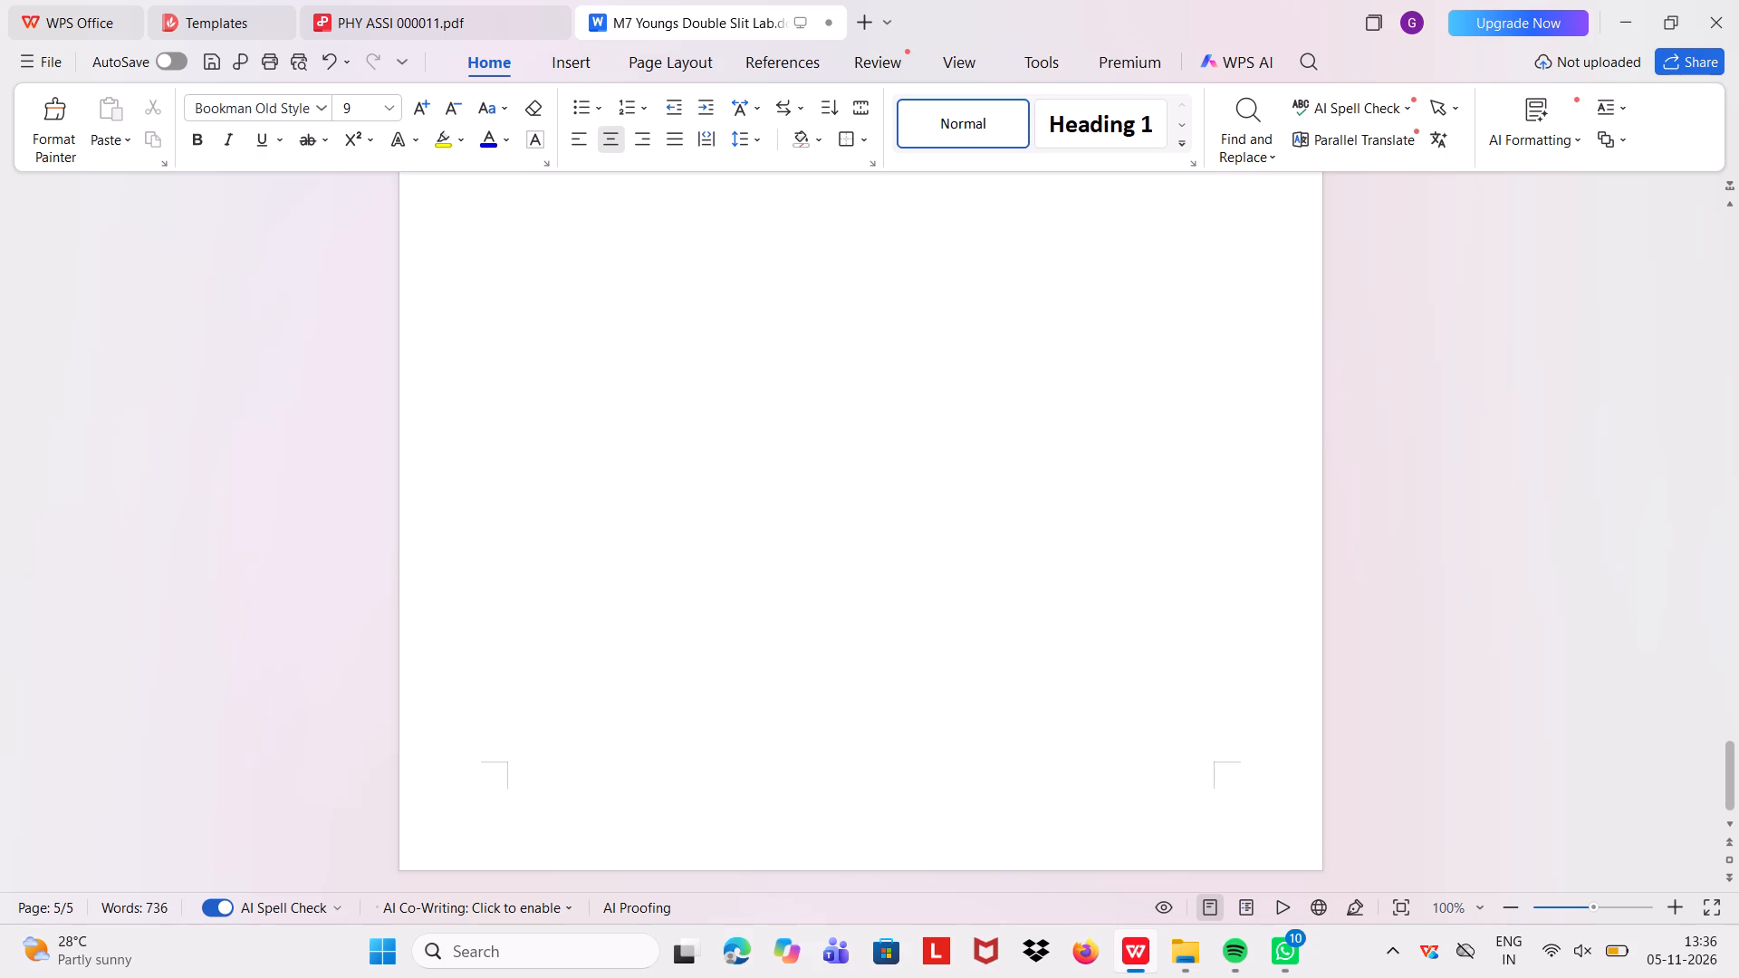
{"action": "left_click", "coordinate": [808, 846]}
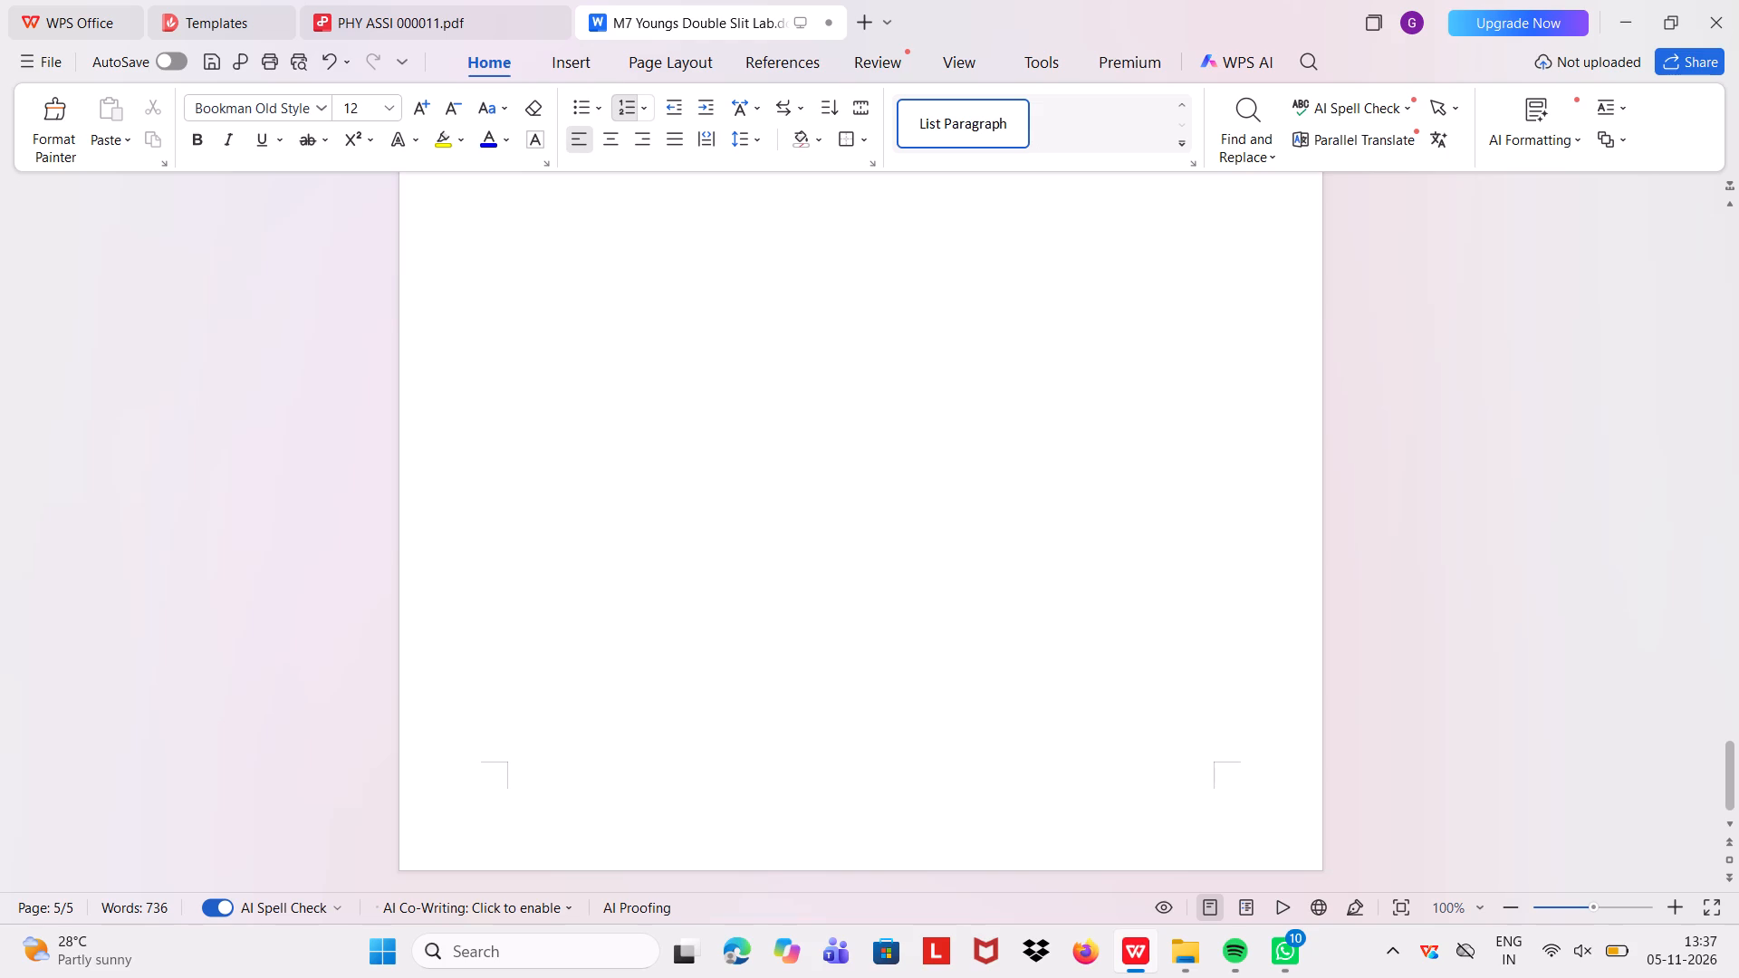
{"action": "key", "text": "bracketright"}
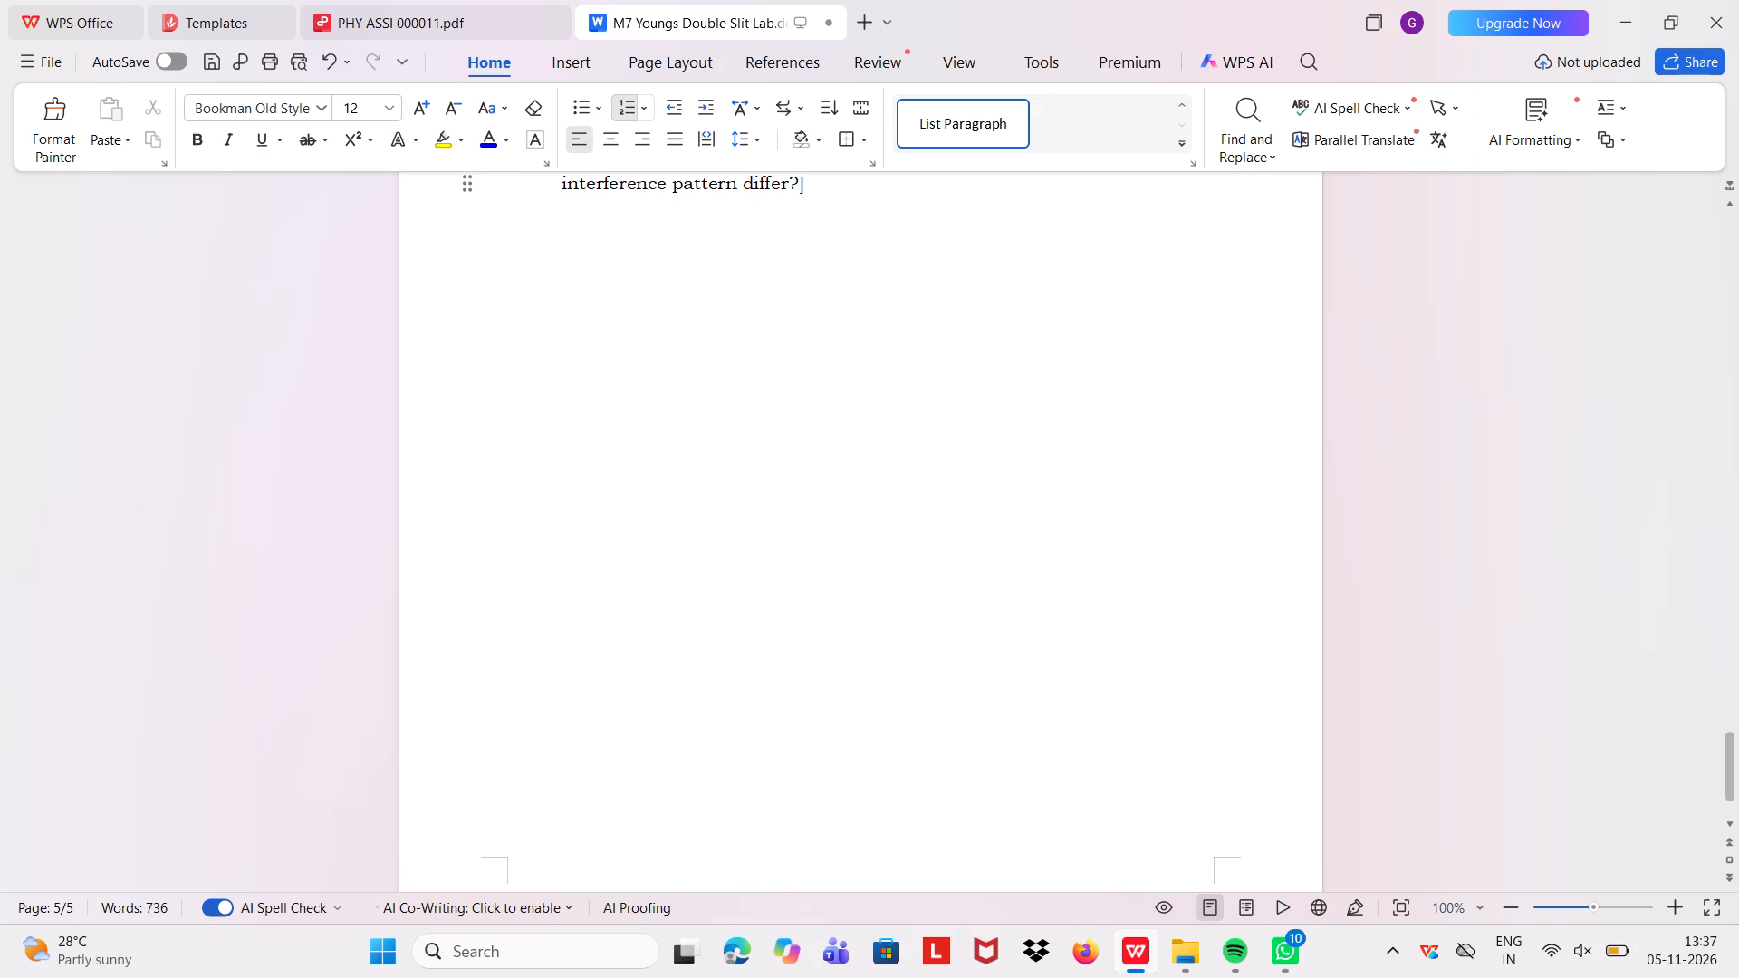
{"action": "scroll", "coordinate": [808, 846], "scroll_direction": "up", "scroll_amount": 5}
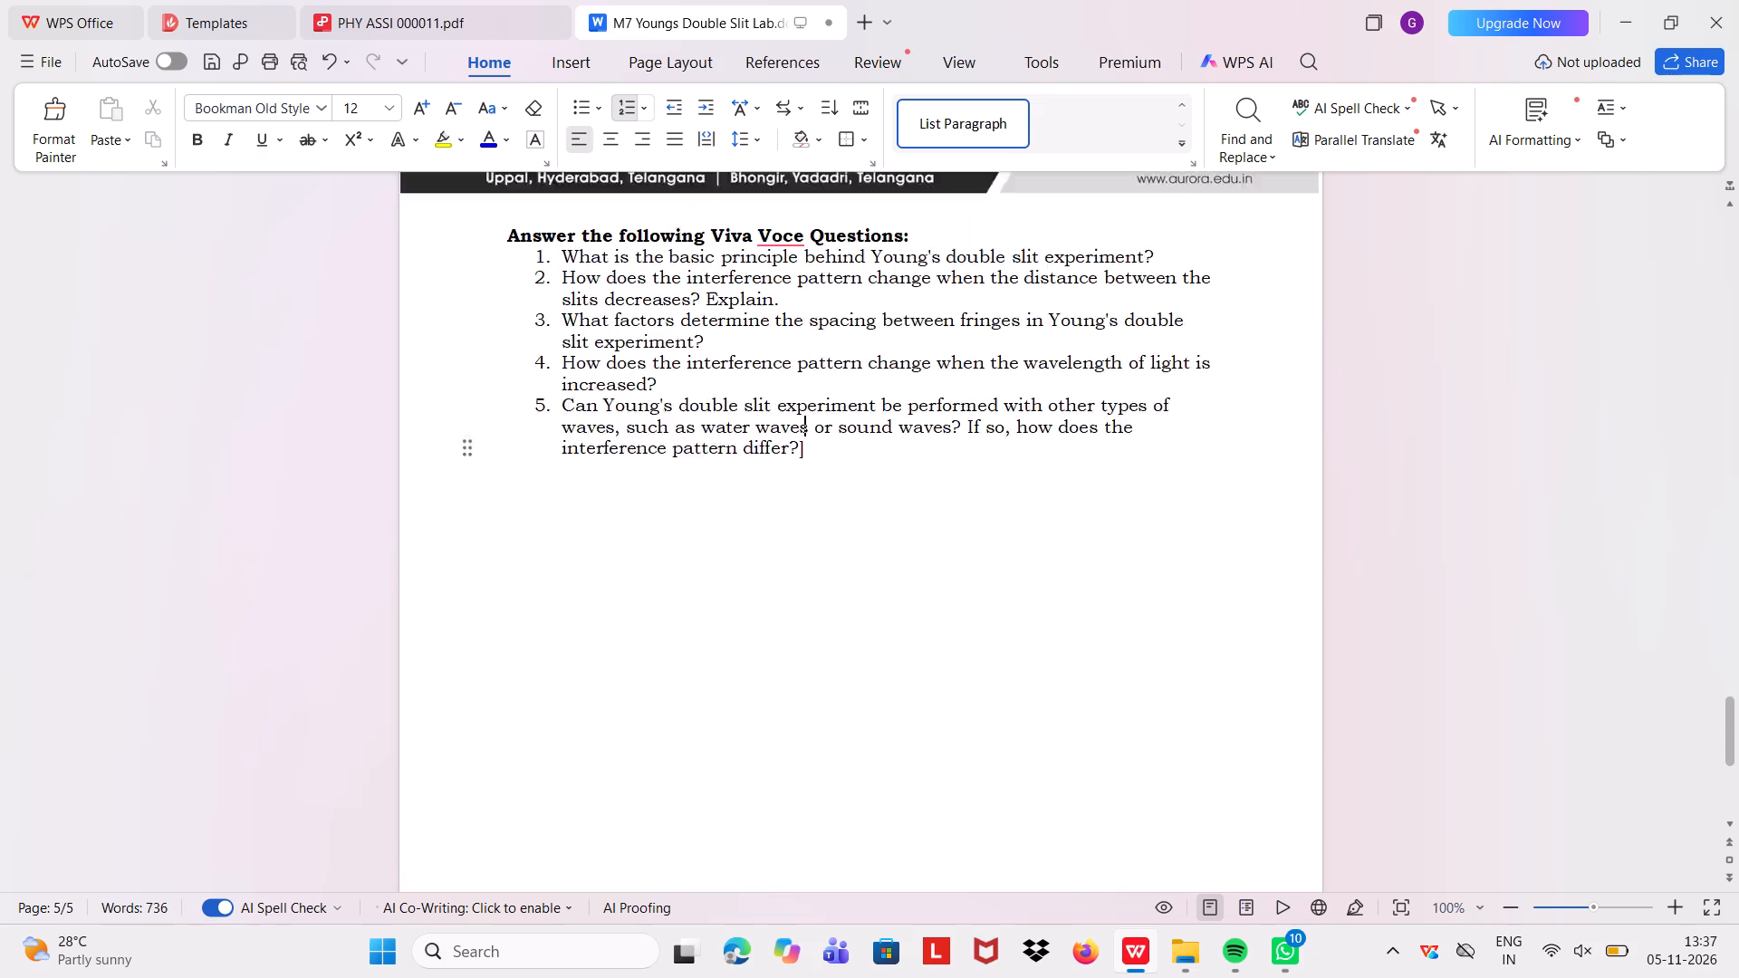
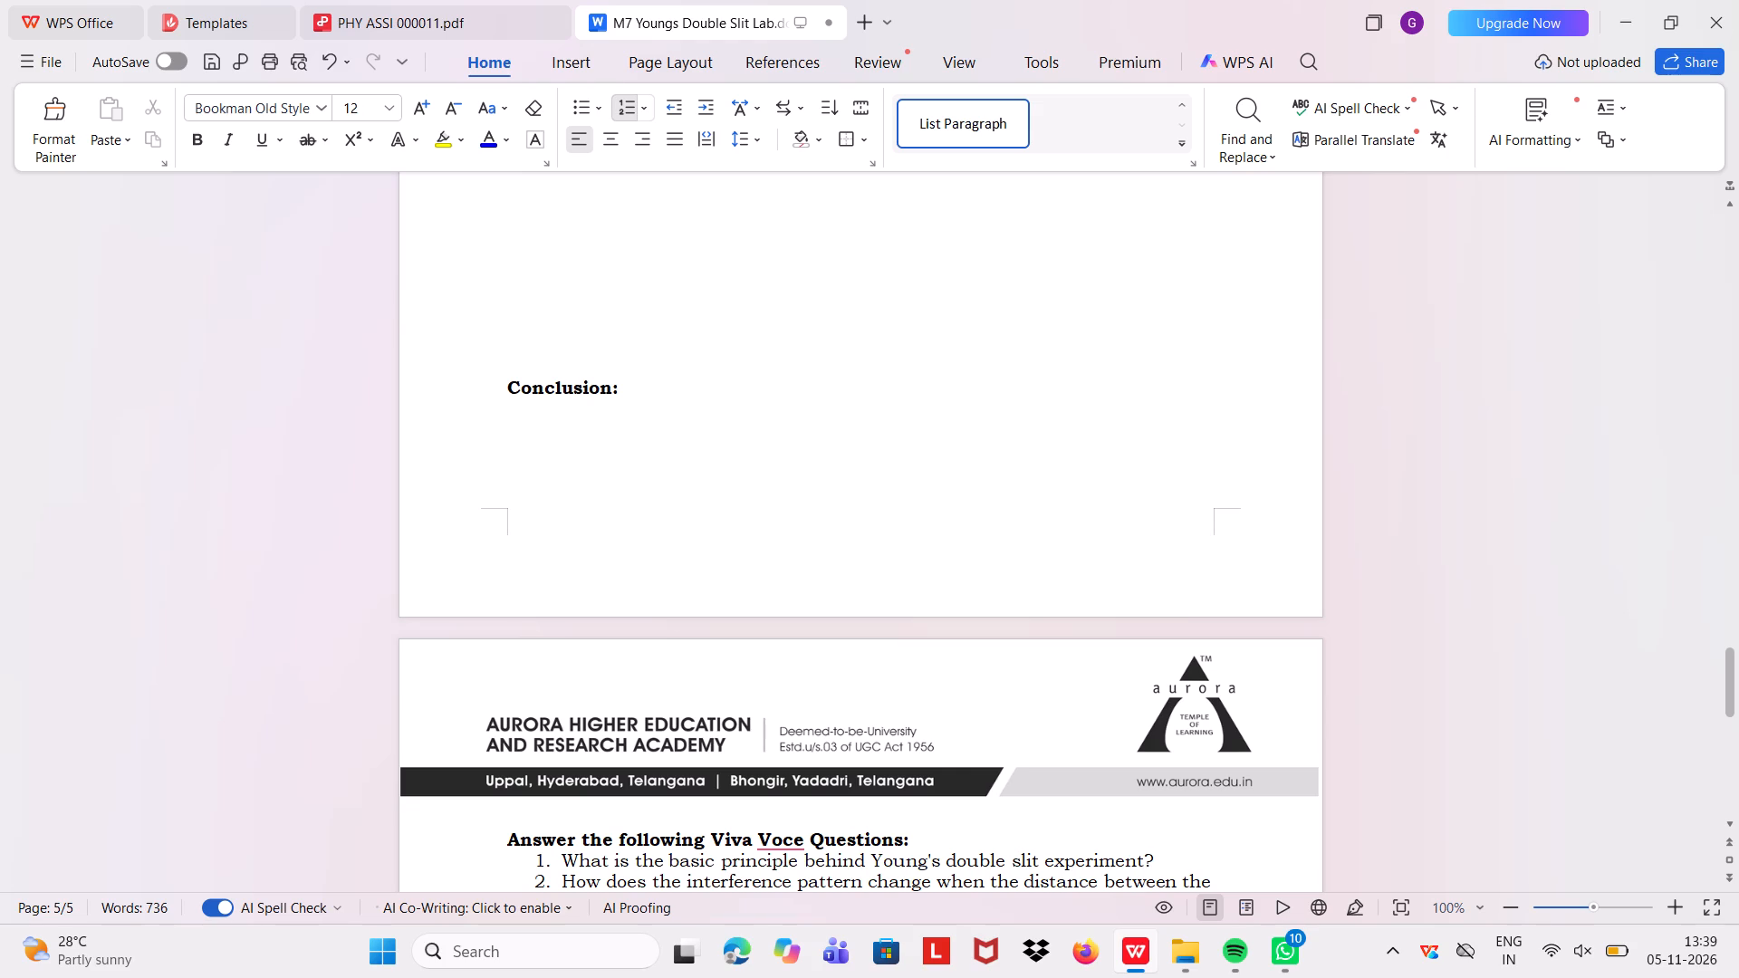
Place the text cursor in the observation table's row 1 cell for the left-side distance from central maxima (xₗ).
{"action": "scroll", "coordinate": [895, 860], "scroll_direction": "up", "scroll_amount": 11}
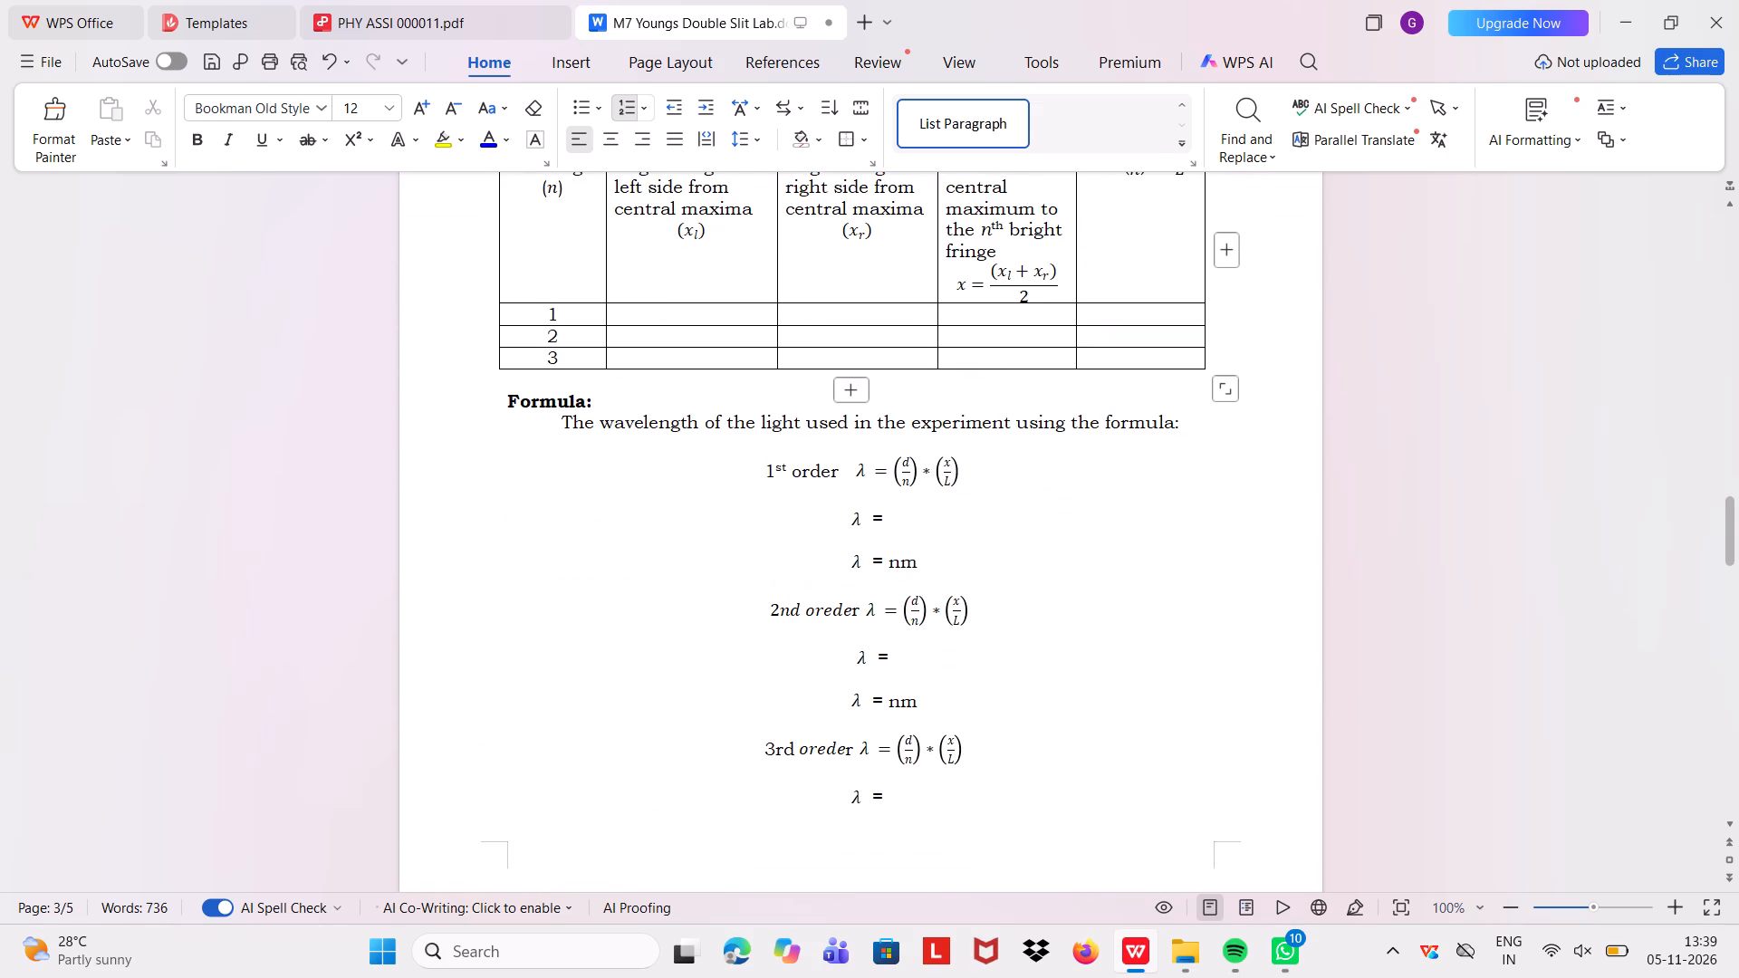
{"action": "left_click", "coordinate": [682, 316]}
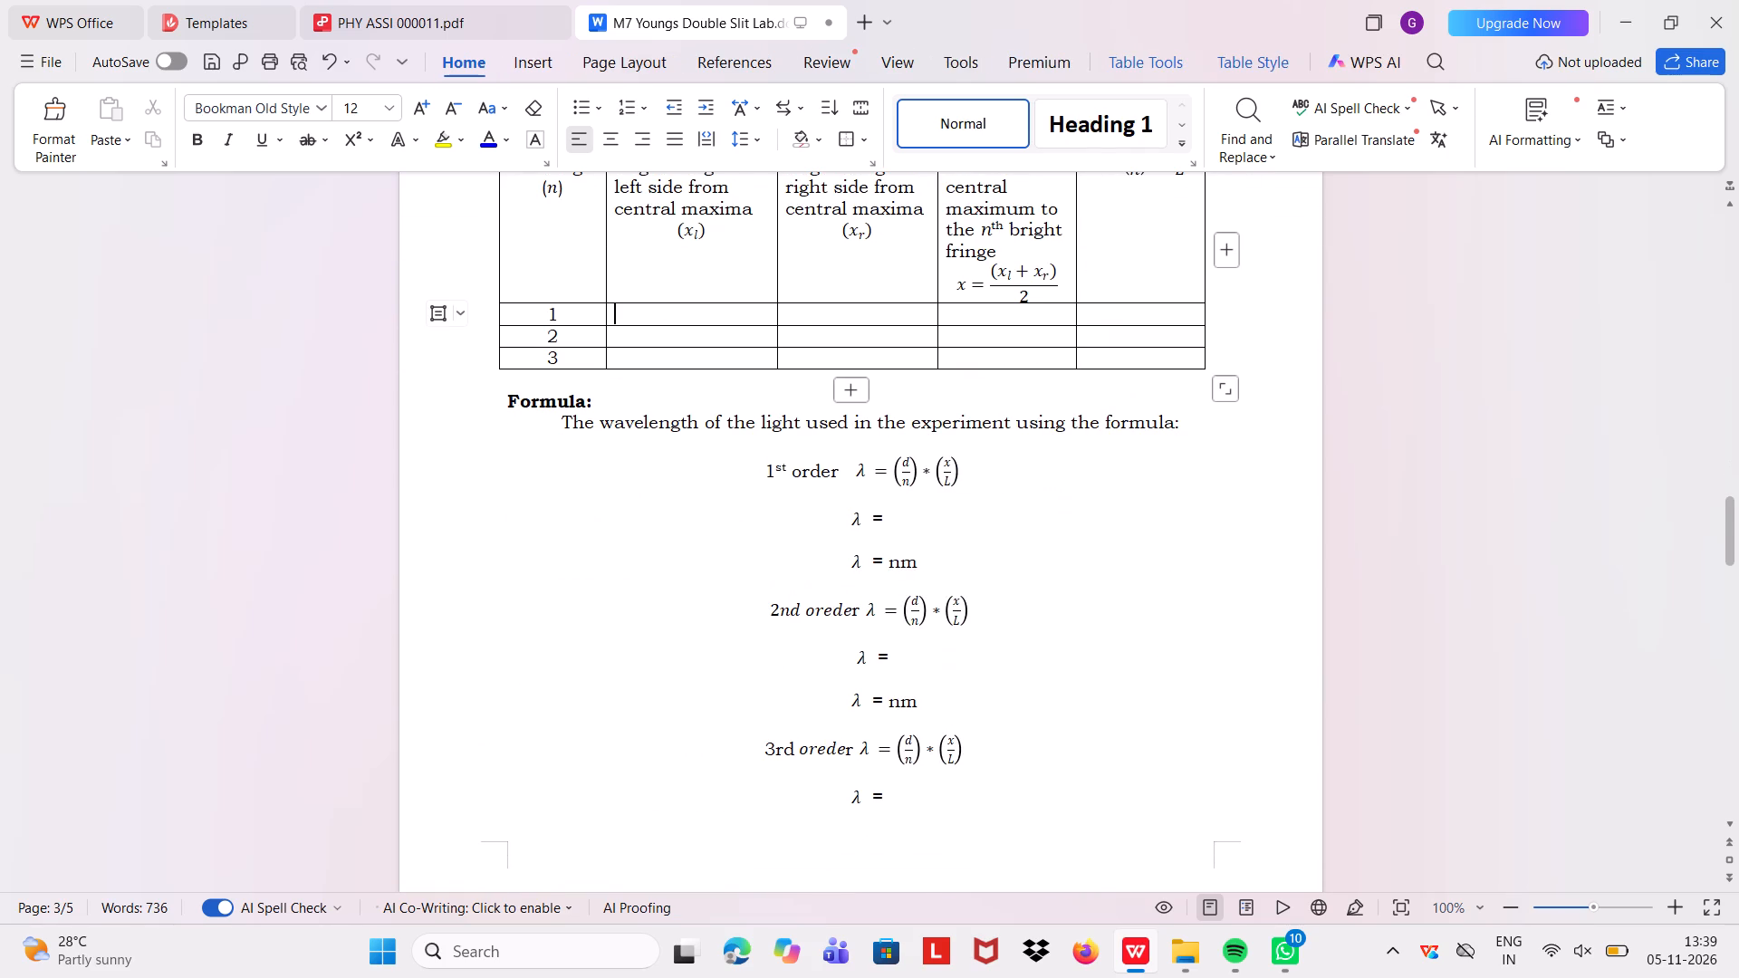
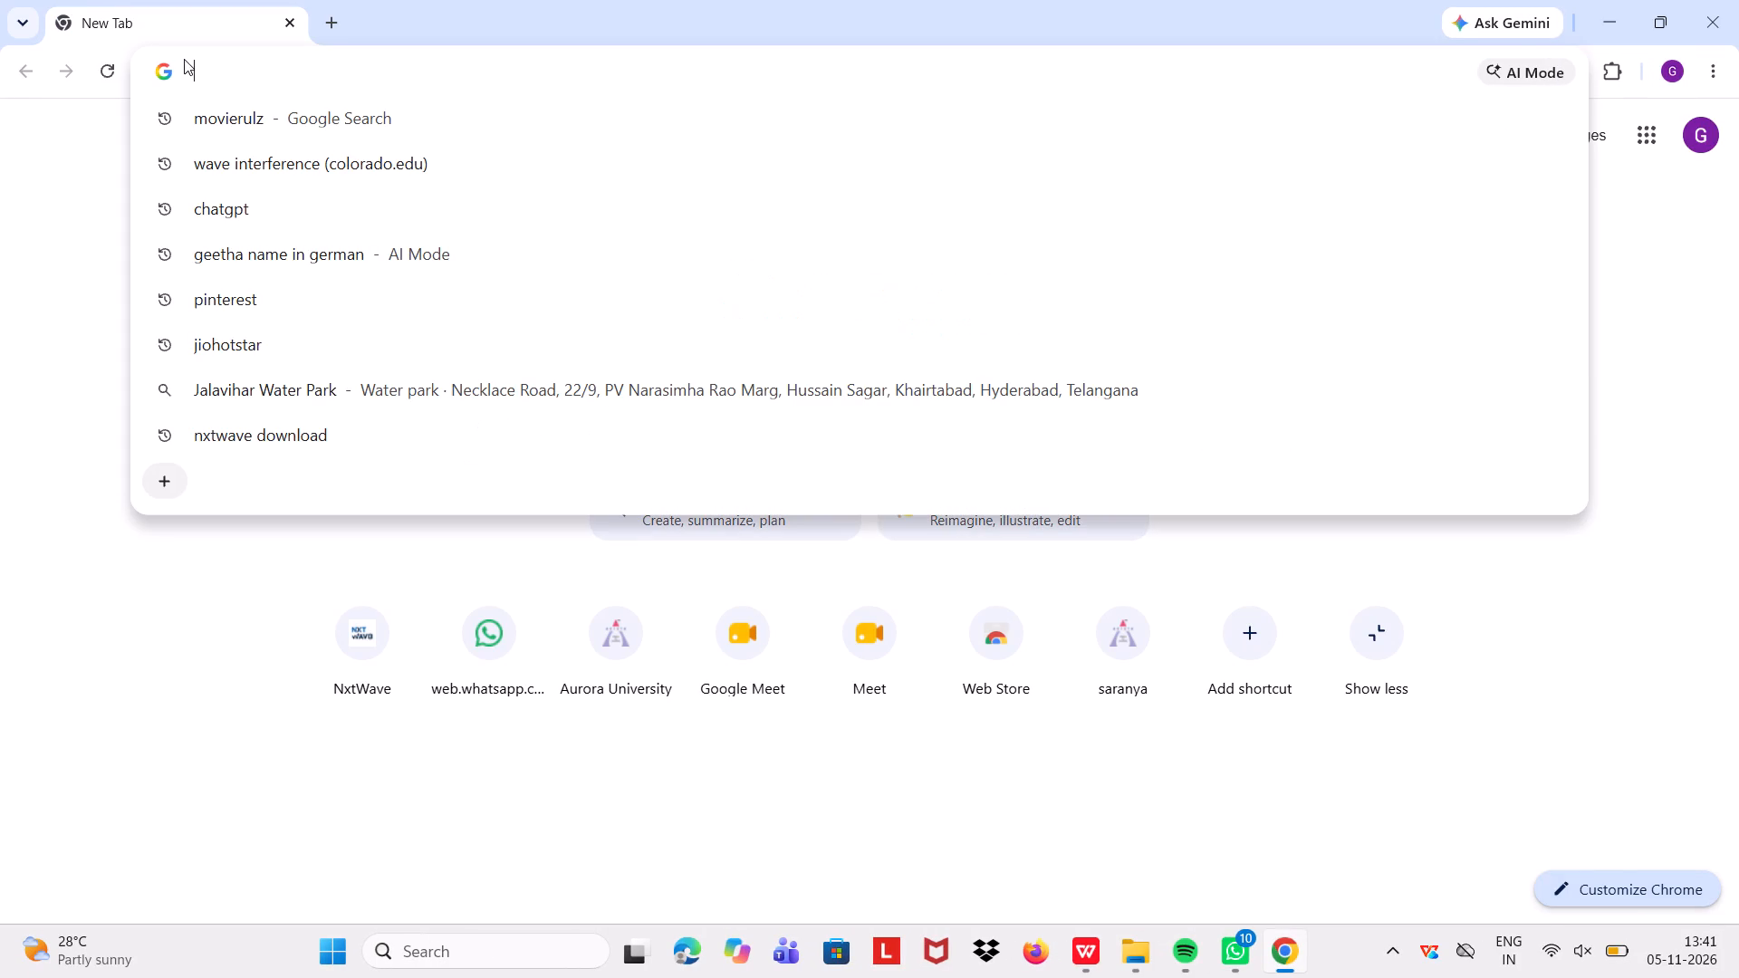
Switch to Google Chrome and search Google for the copied text "Wave Interferen ce (colorado.edu)".
{"action": "key", "text": "ctrl+v"}
{"action": "key", "text": "Return"}
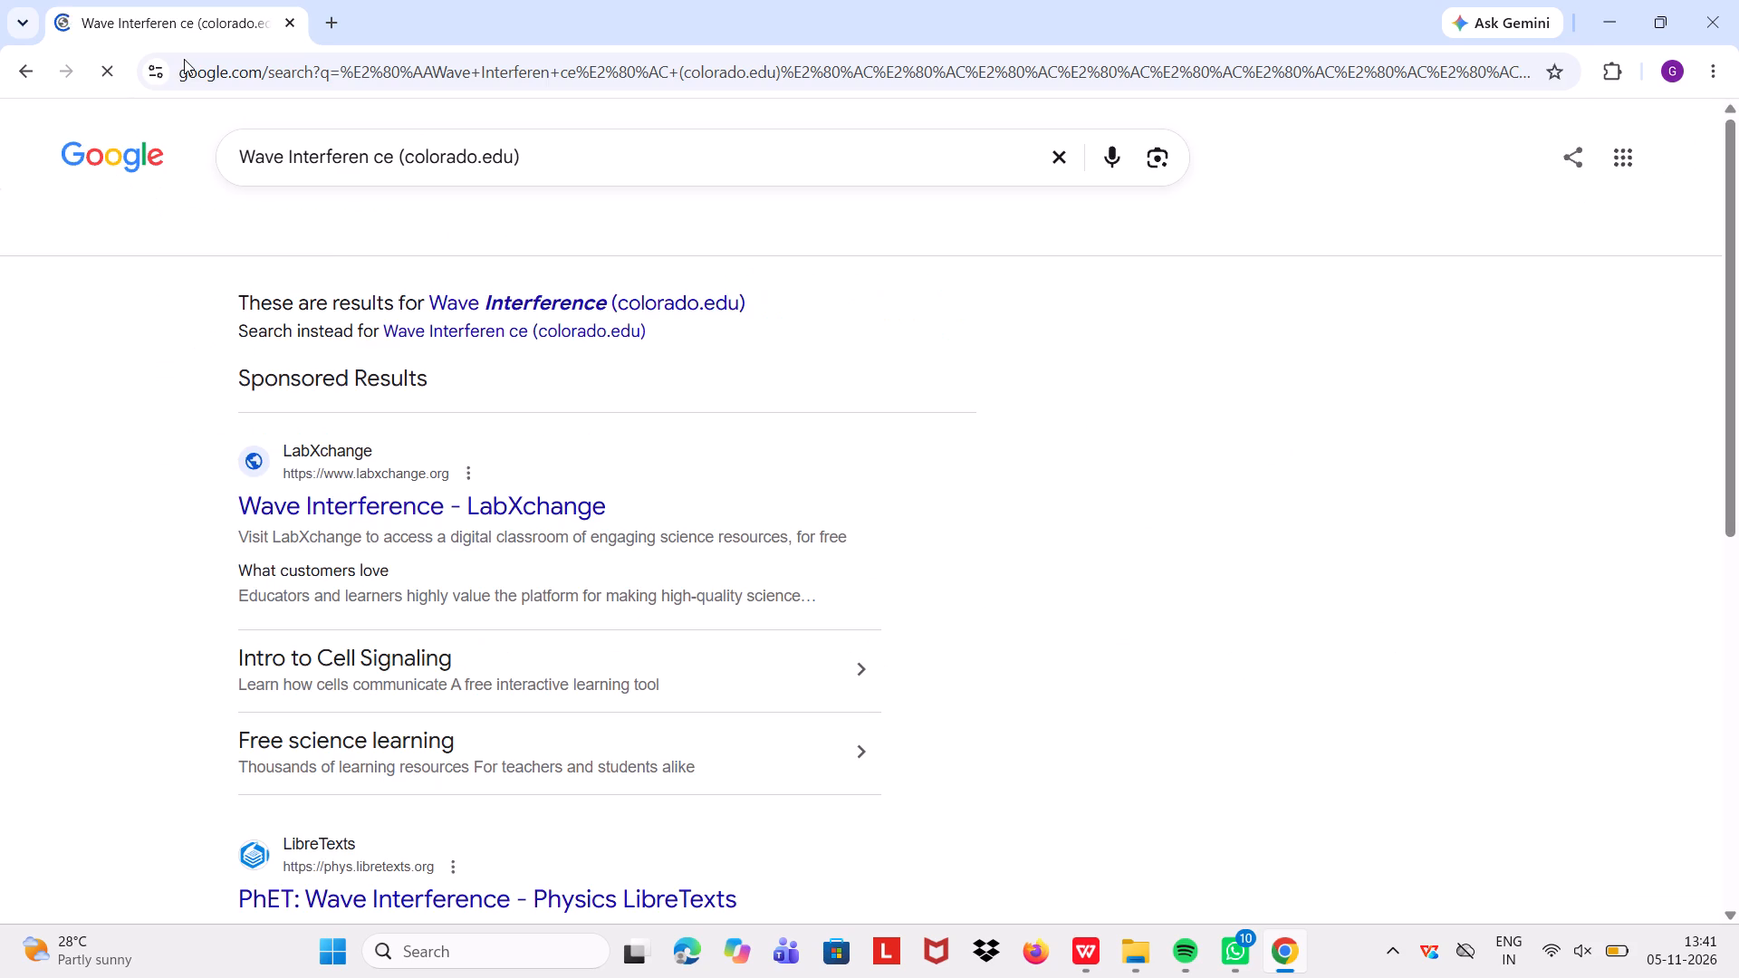
Open the LabXchange Wave Interference page from the search results and launch its PhET simulation.
{"action": "left_click", "coordinate": [368, 494]}
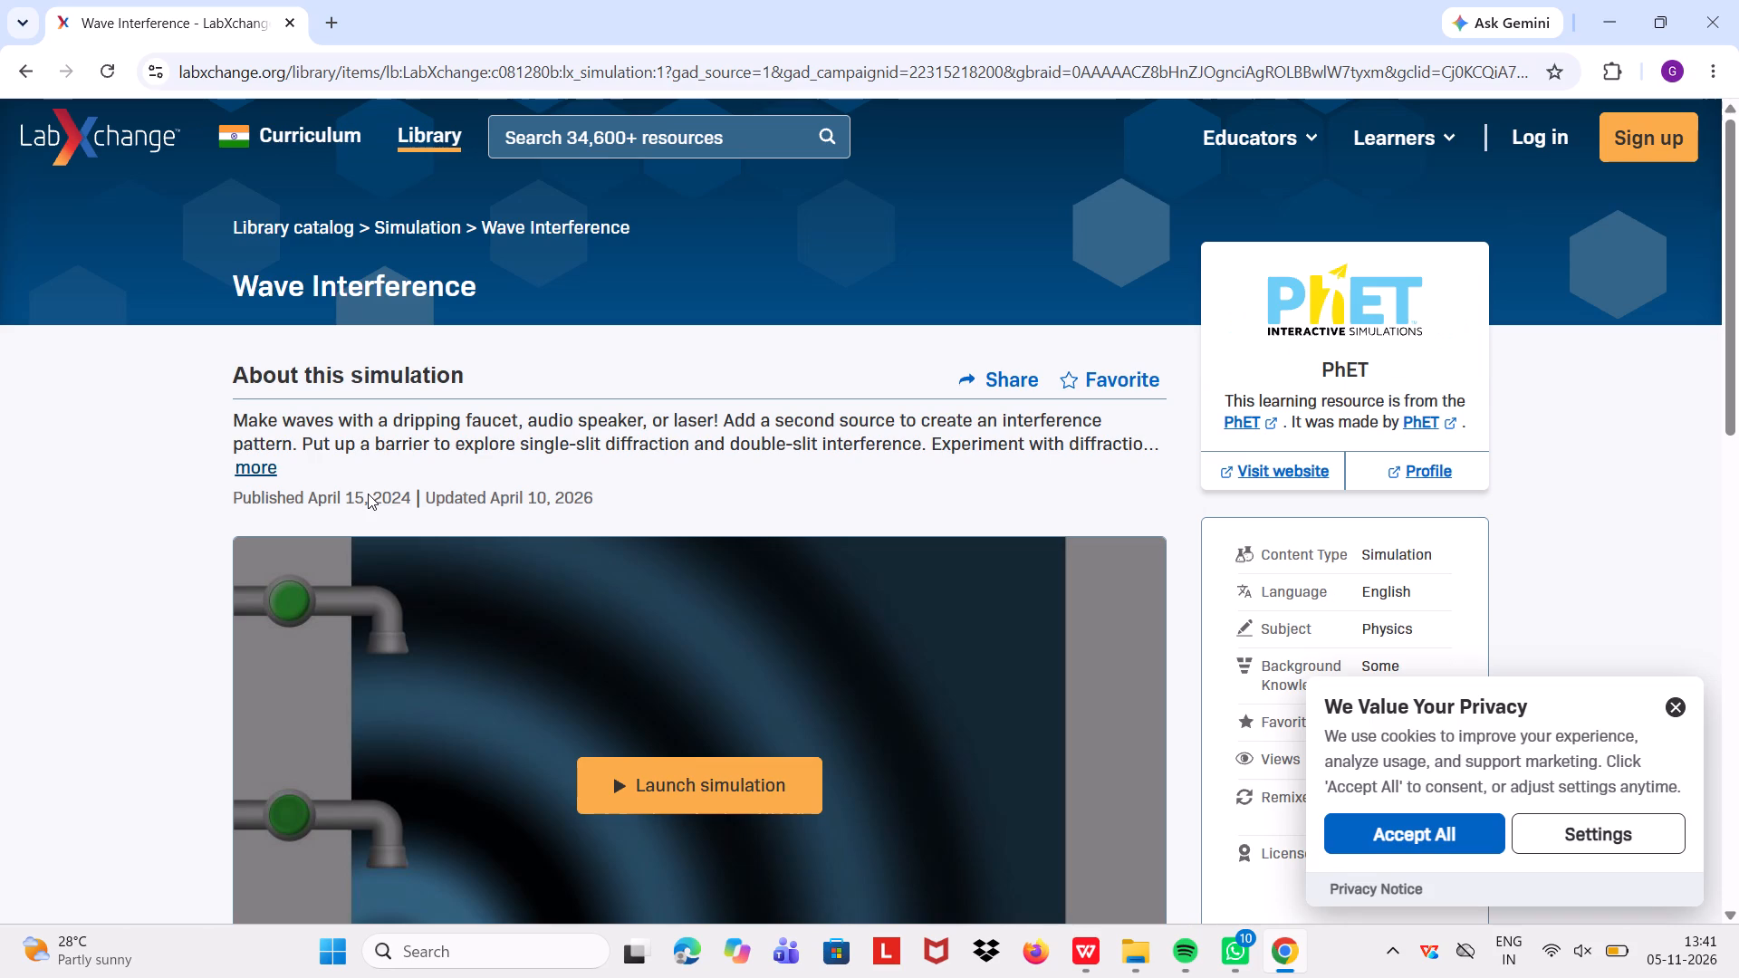
{"action": "scroll", "coordinate": [368, 494], "scroll_direction": "down", "scroll_amount": 3}
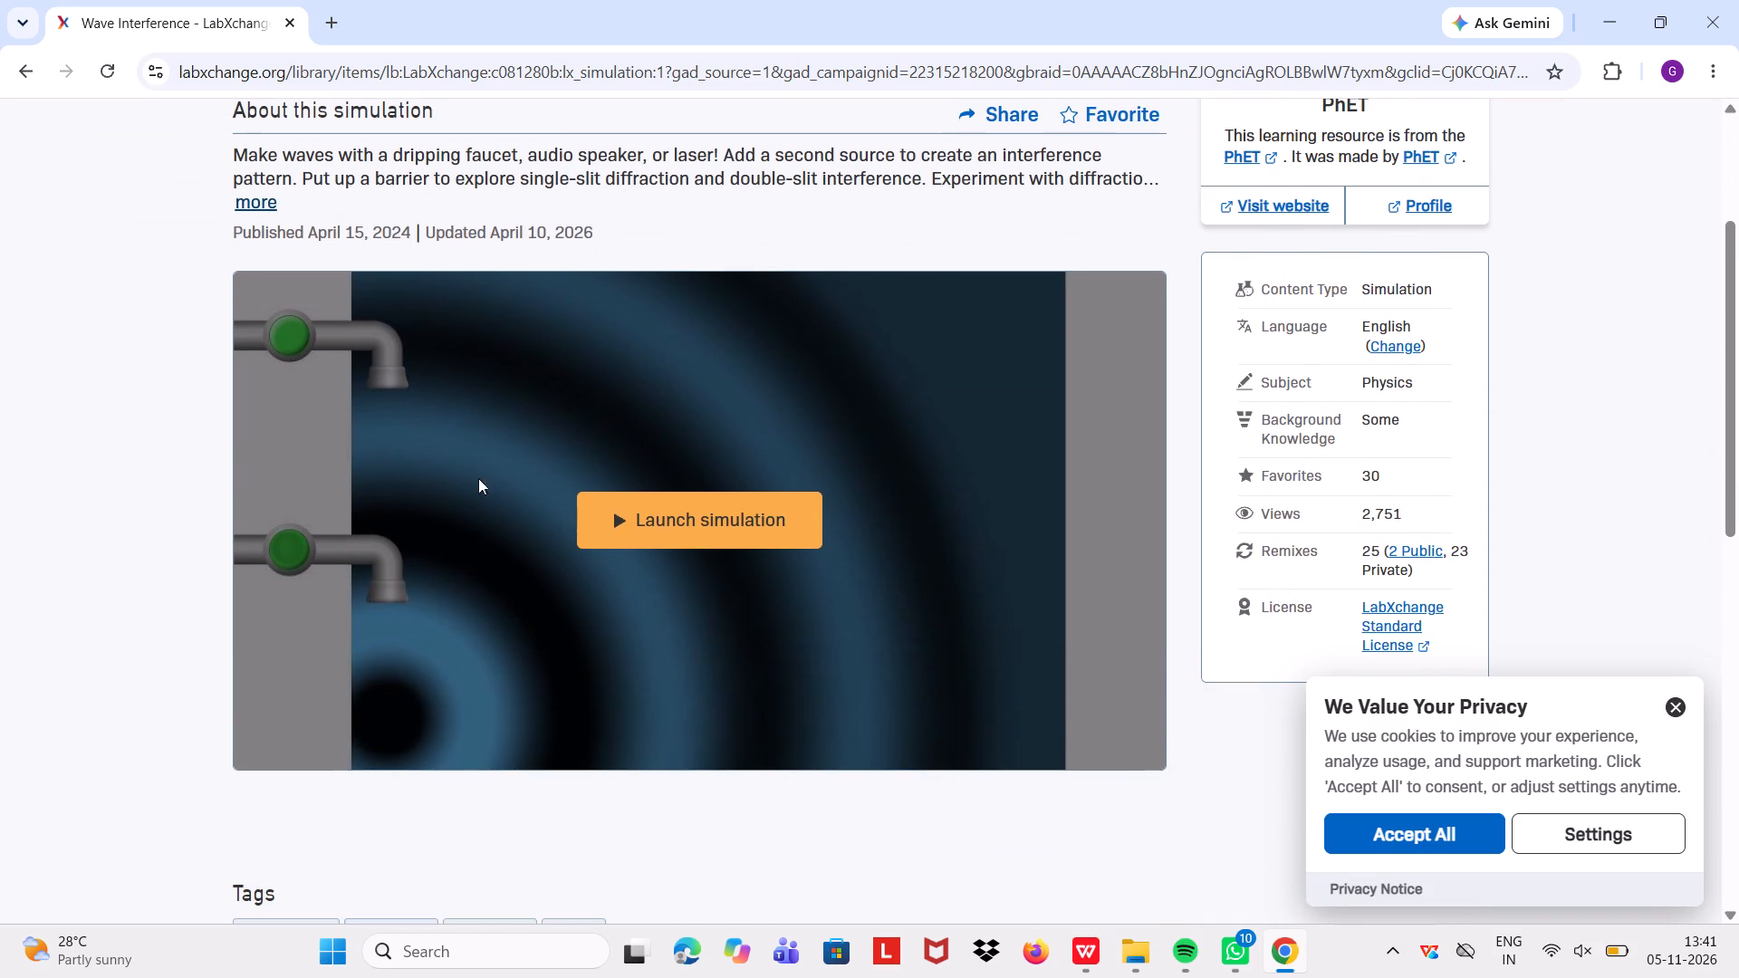
{"action": "left_click", "coordinate": [666, 501]}
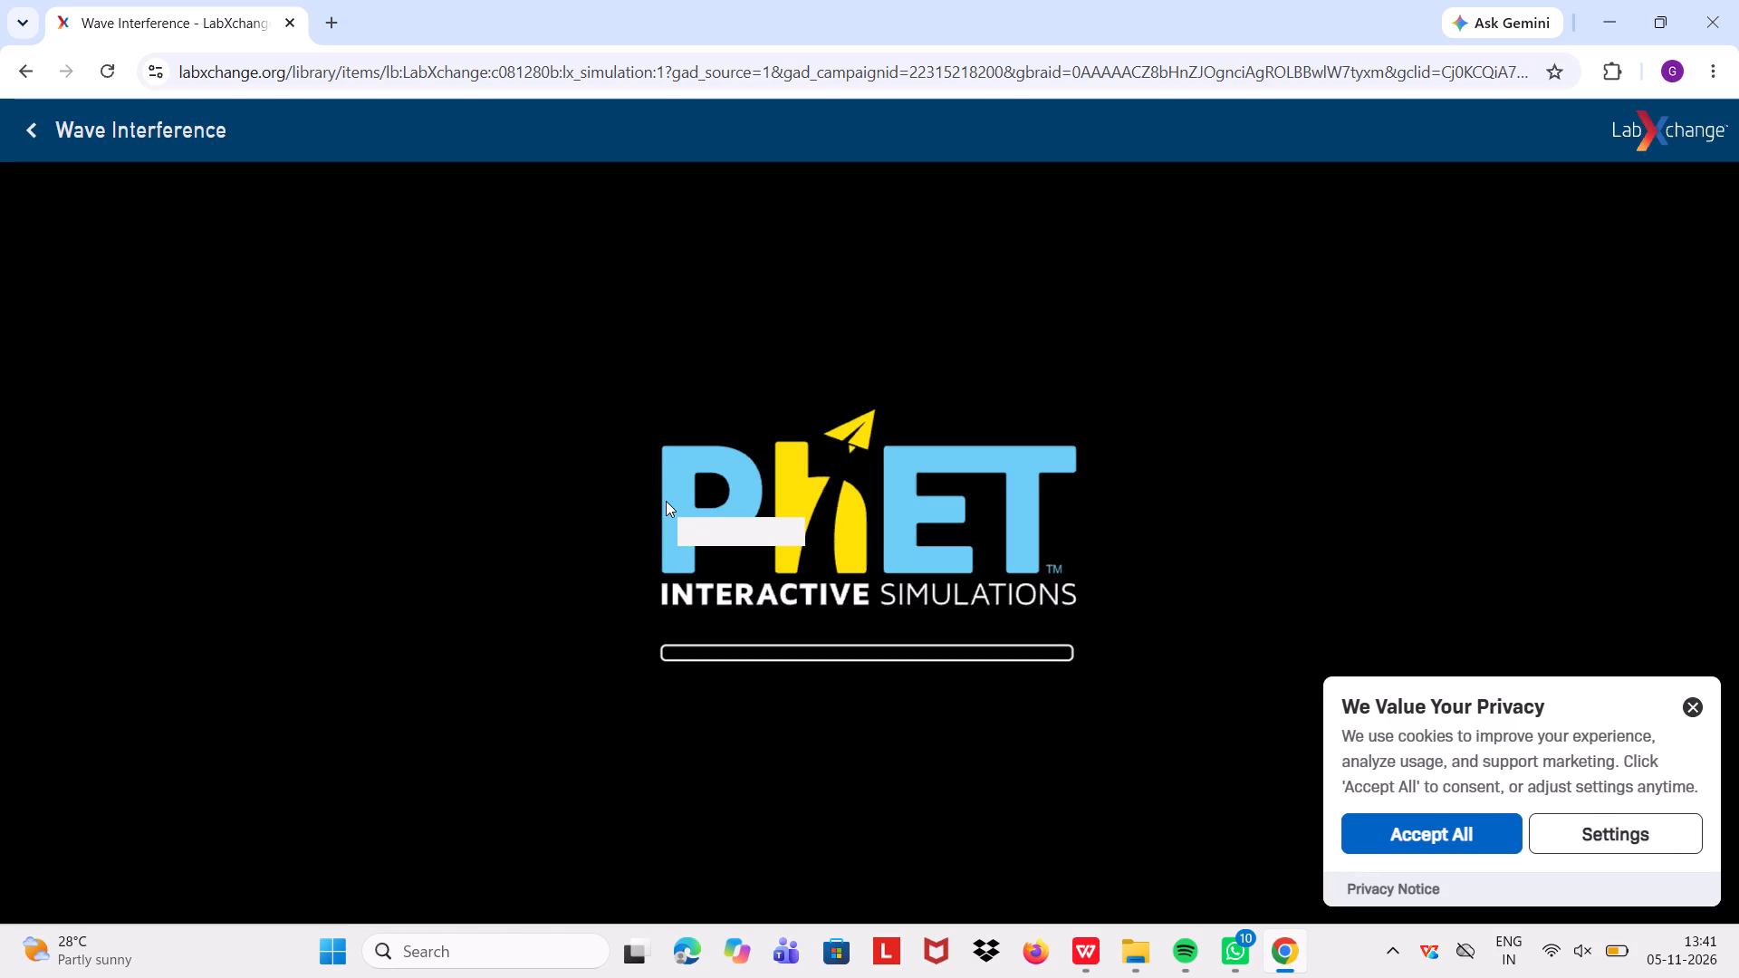
Close the privacy notice covering the simulation without accepting cookies.
{"action": "left_click", "coordinate": [1696, 722]}
{"action": "left_click", "coordinate": [1688, 692]}
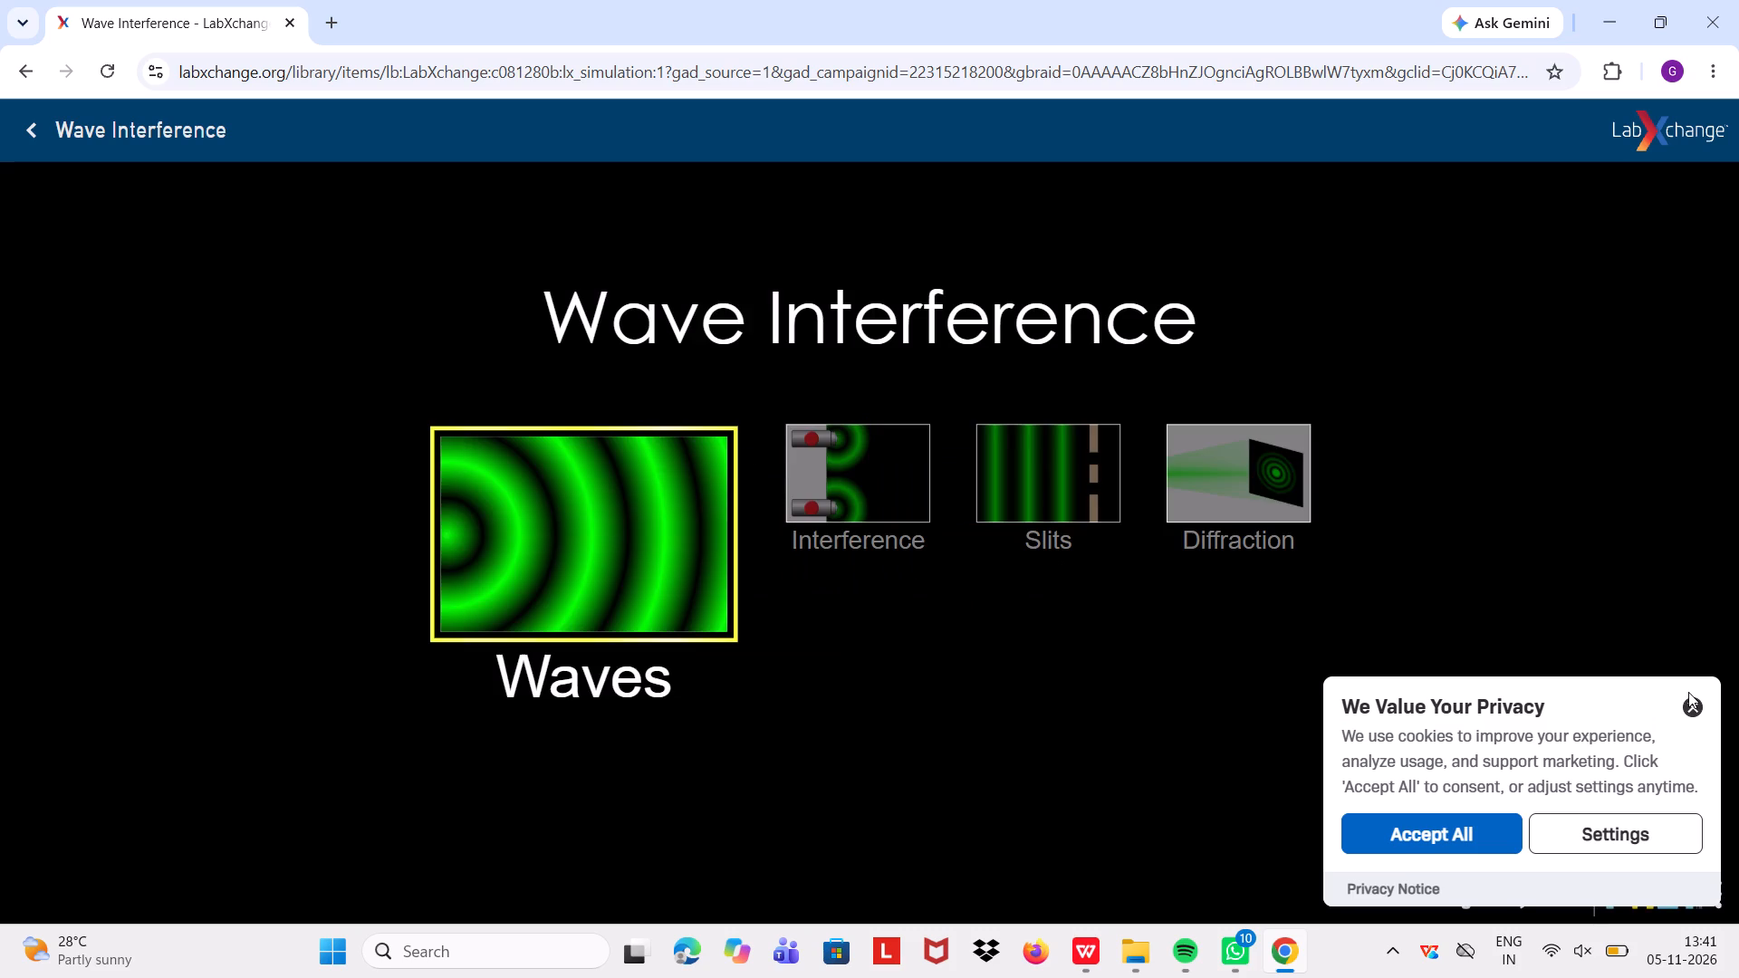
Dismiss the privacy notice covering the simulation's start screen without accepting cookies.
{"action": "left_click", "coordinate": [1688, 692]}
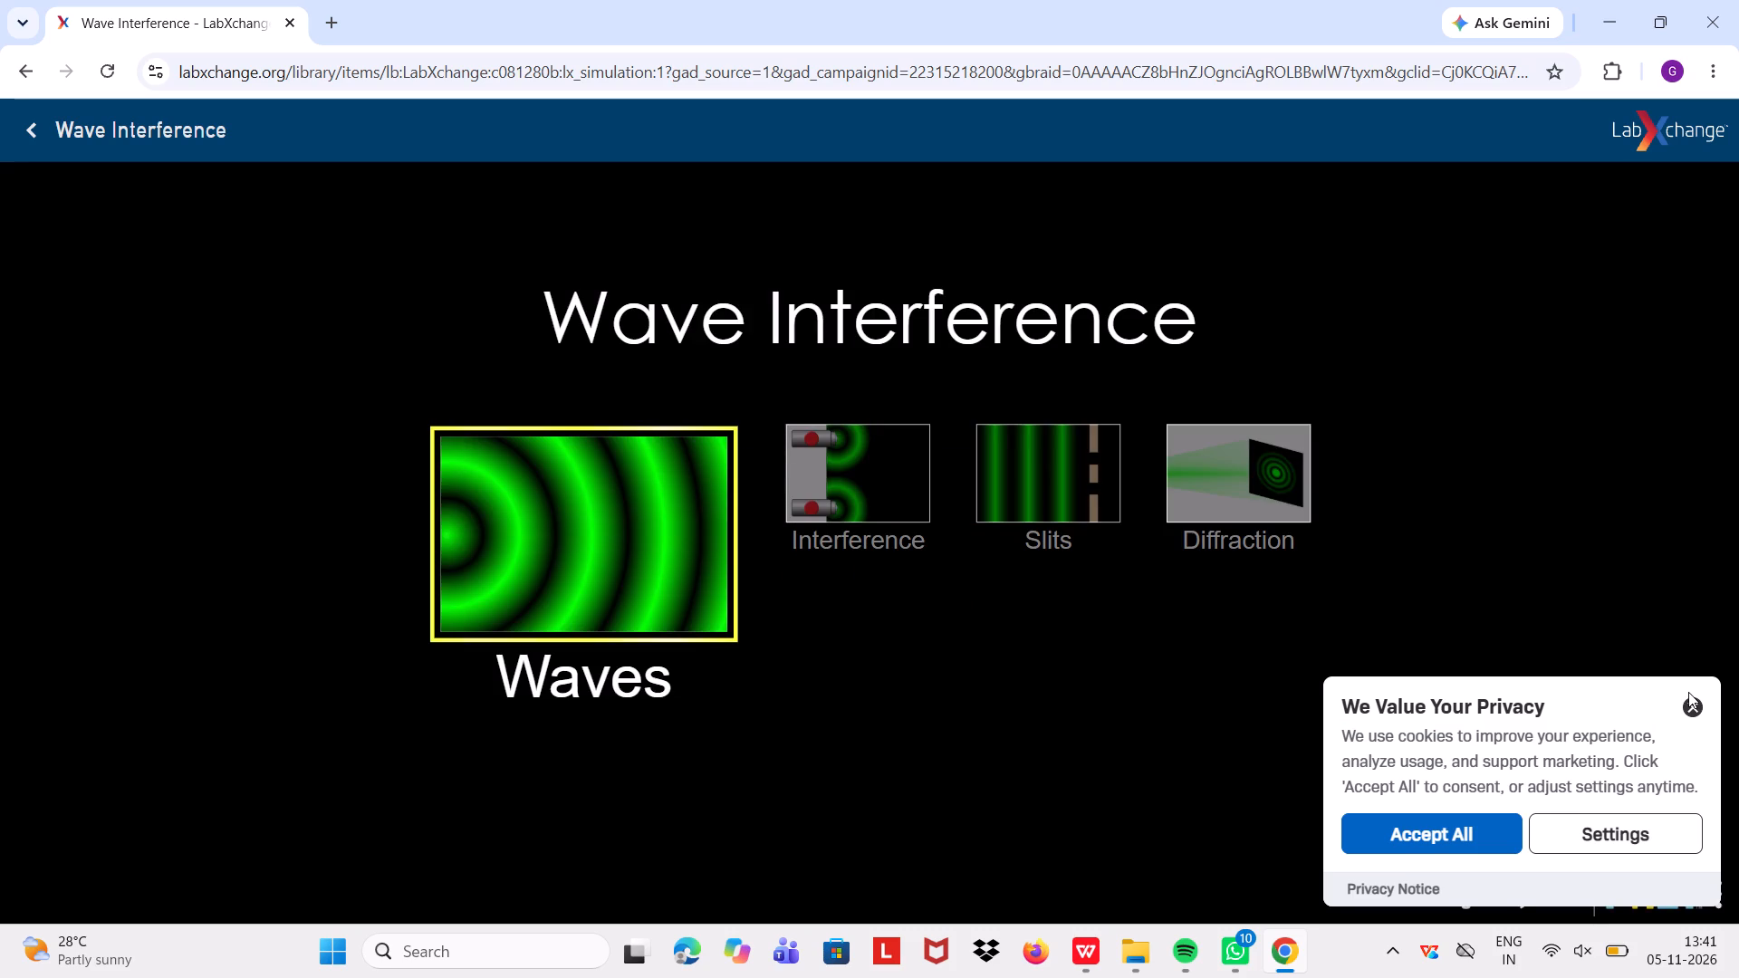
{"action": "left_click", "coordinate": [1693, 698]}
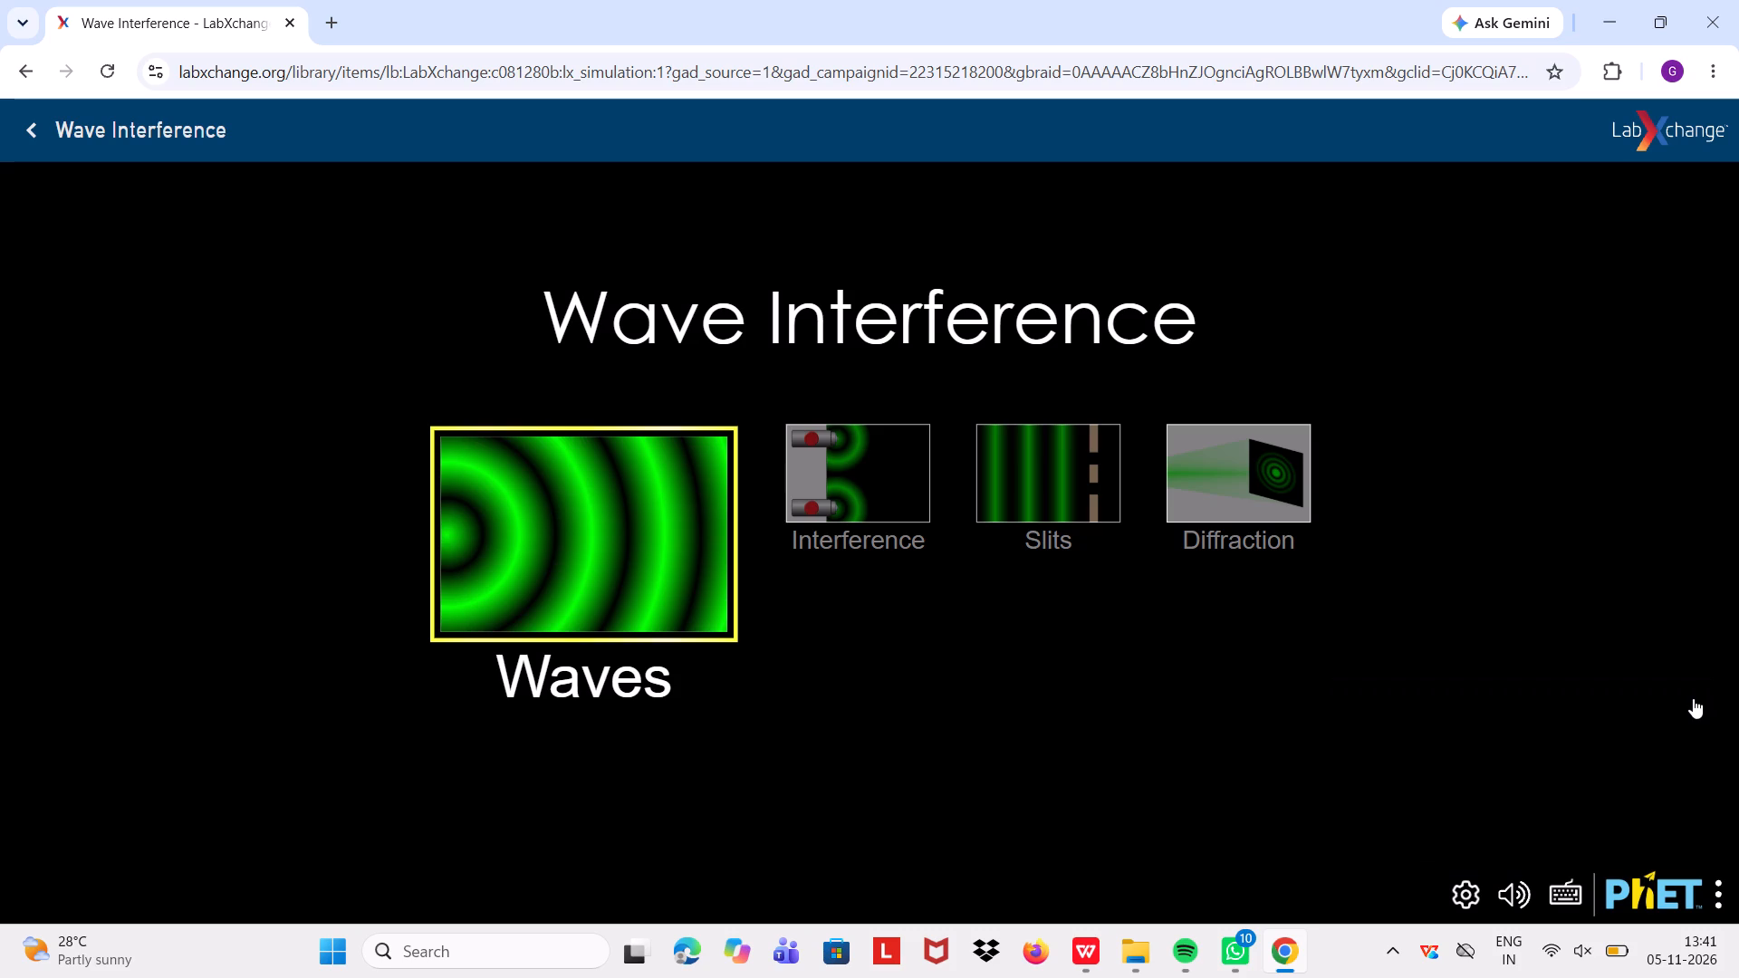
{"action": "scroll", "coordinate": [1693, 698], "scroll_direction": "left", "scroll_amount": 1}
{"action": "scroll", "coordinate": [1213, 544], "scroll_direction": "down", "scroll_amount": 2}
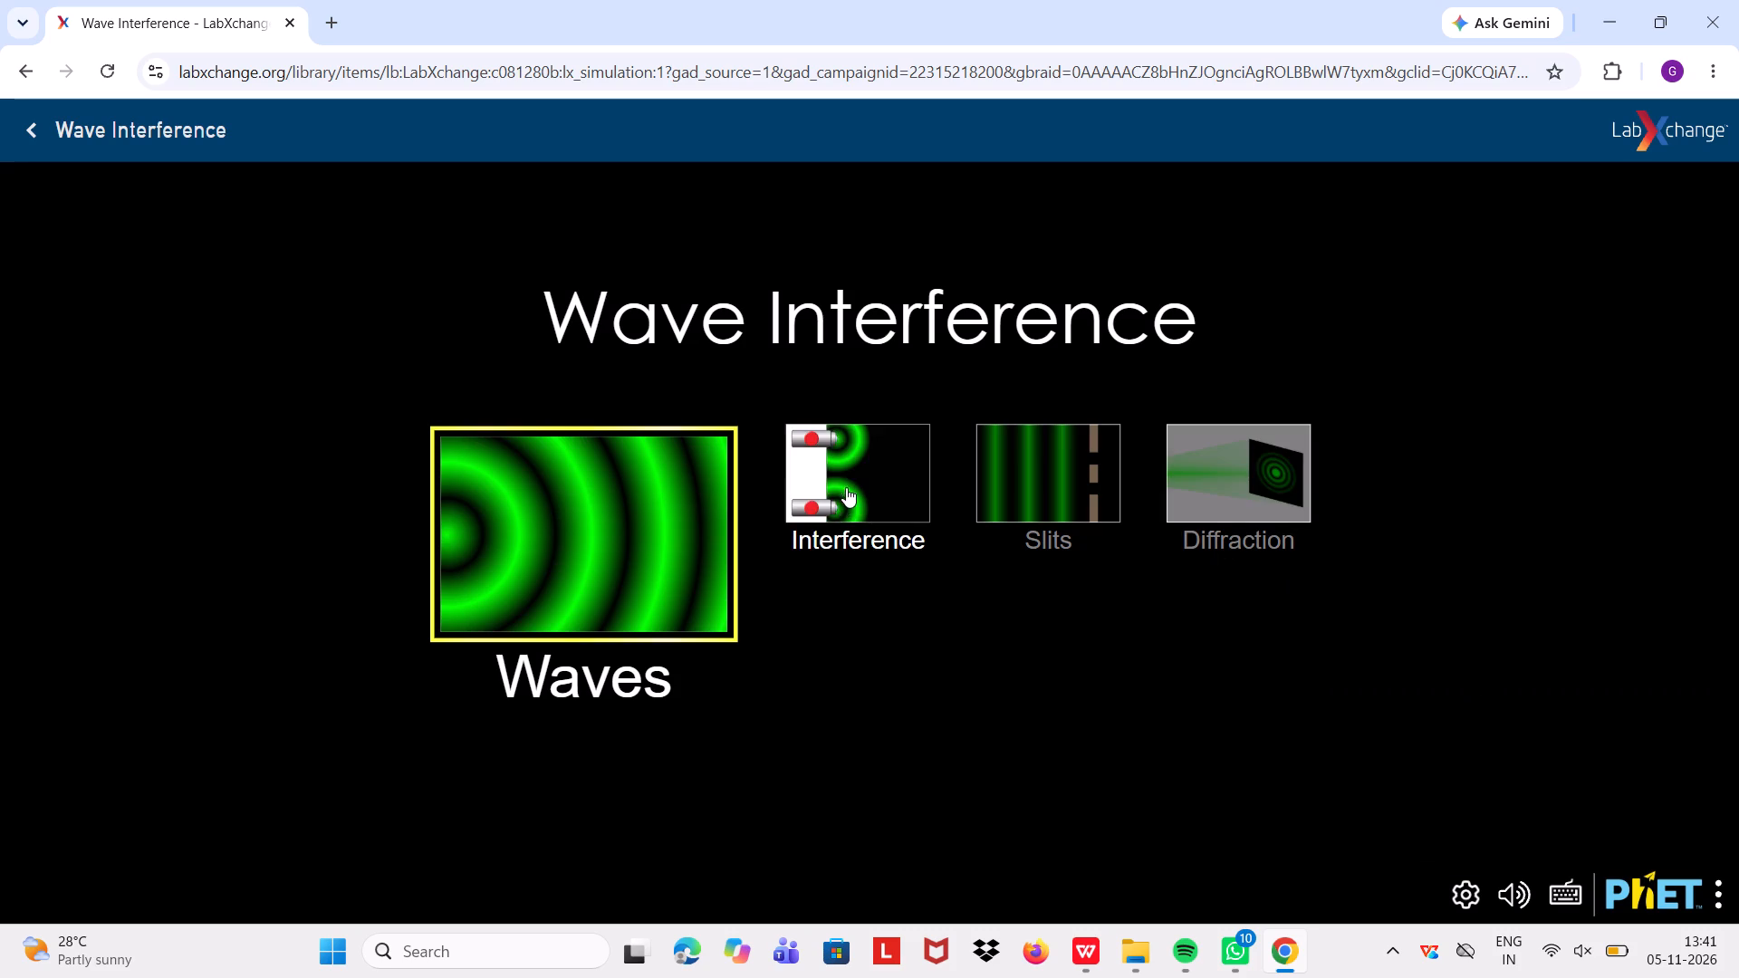
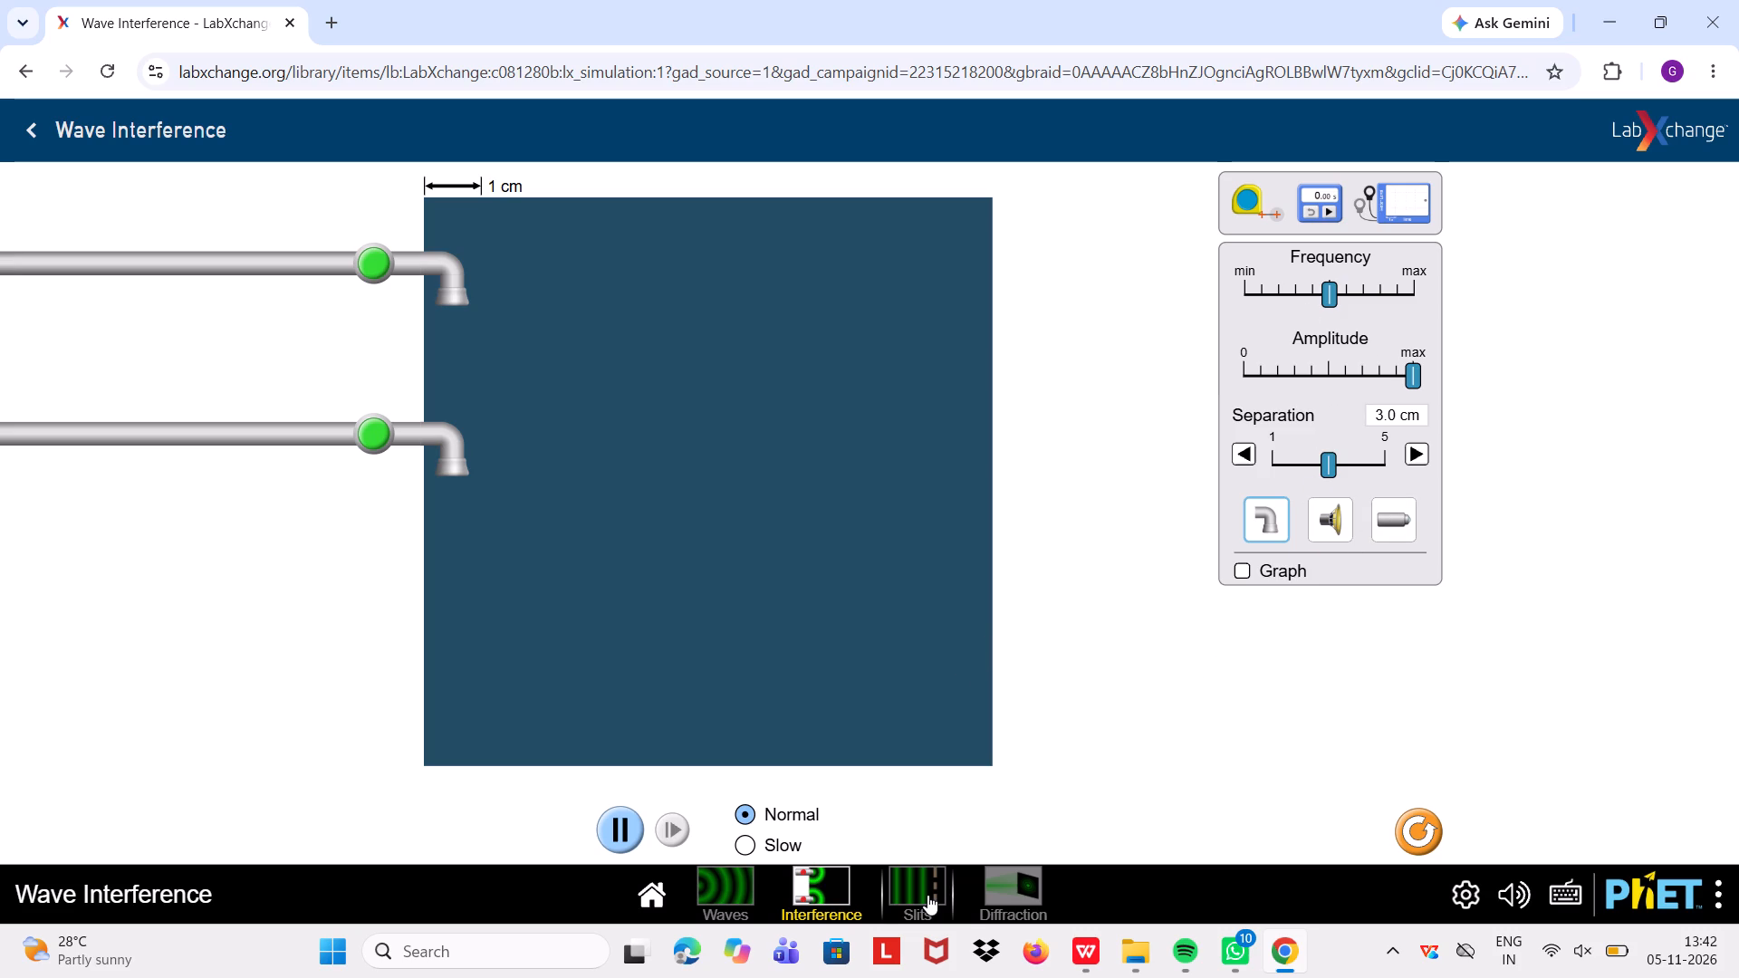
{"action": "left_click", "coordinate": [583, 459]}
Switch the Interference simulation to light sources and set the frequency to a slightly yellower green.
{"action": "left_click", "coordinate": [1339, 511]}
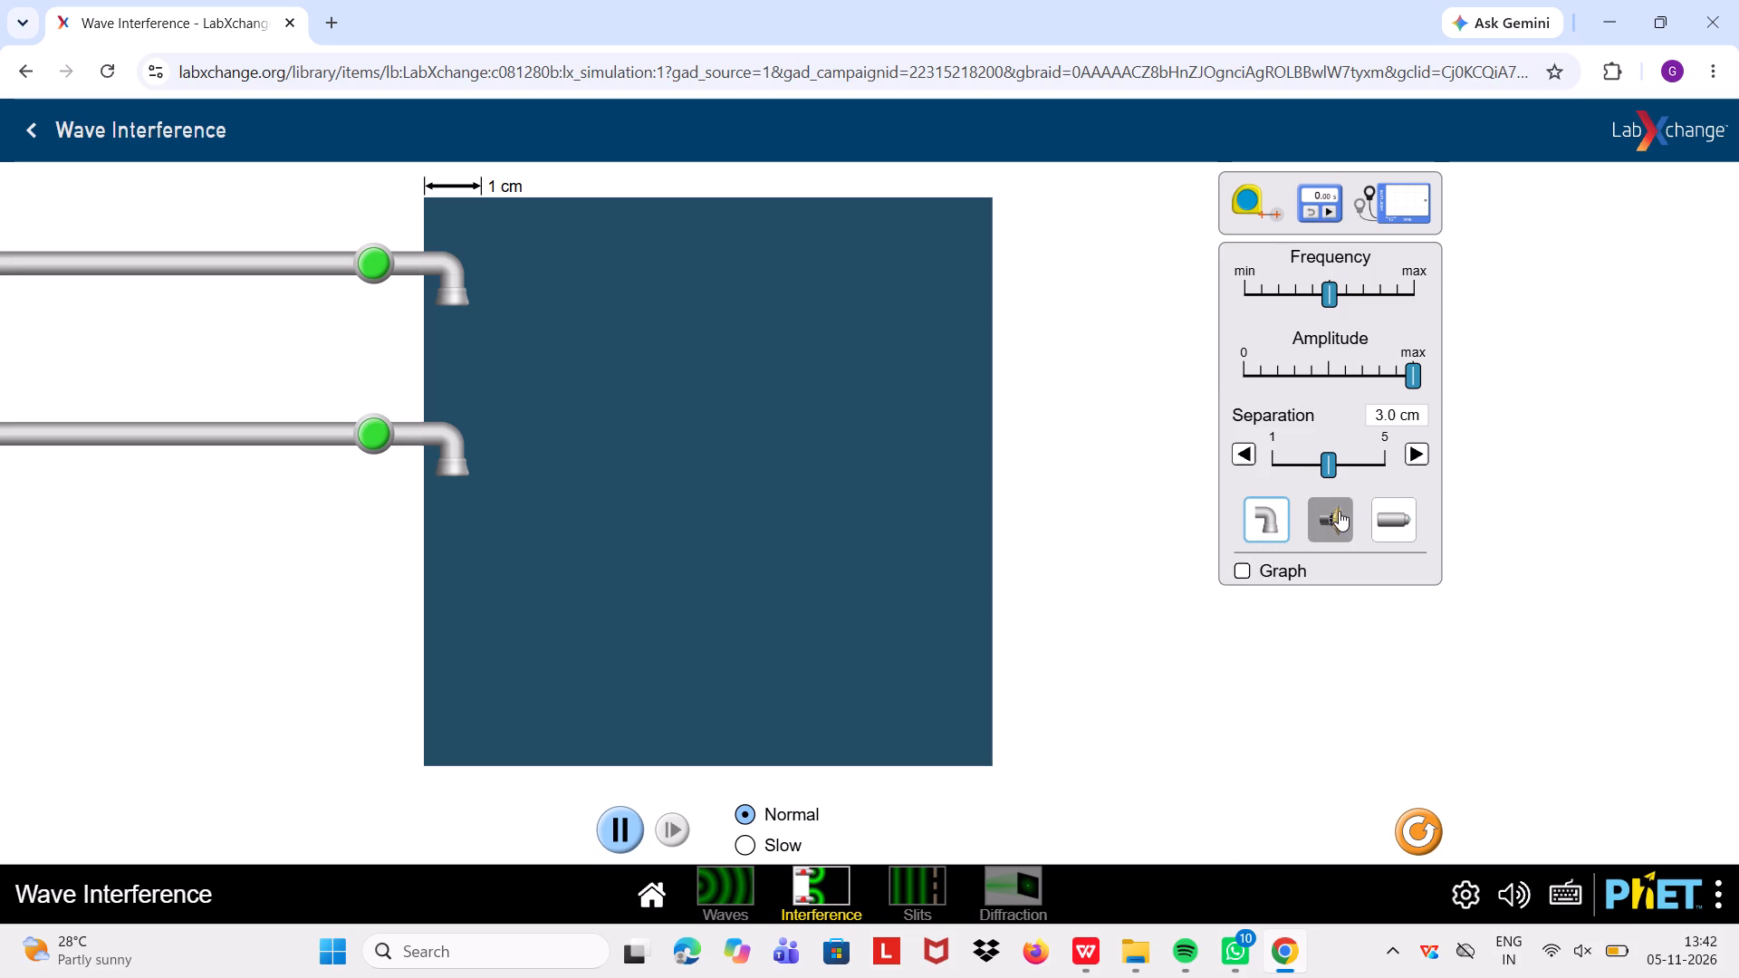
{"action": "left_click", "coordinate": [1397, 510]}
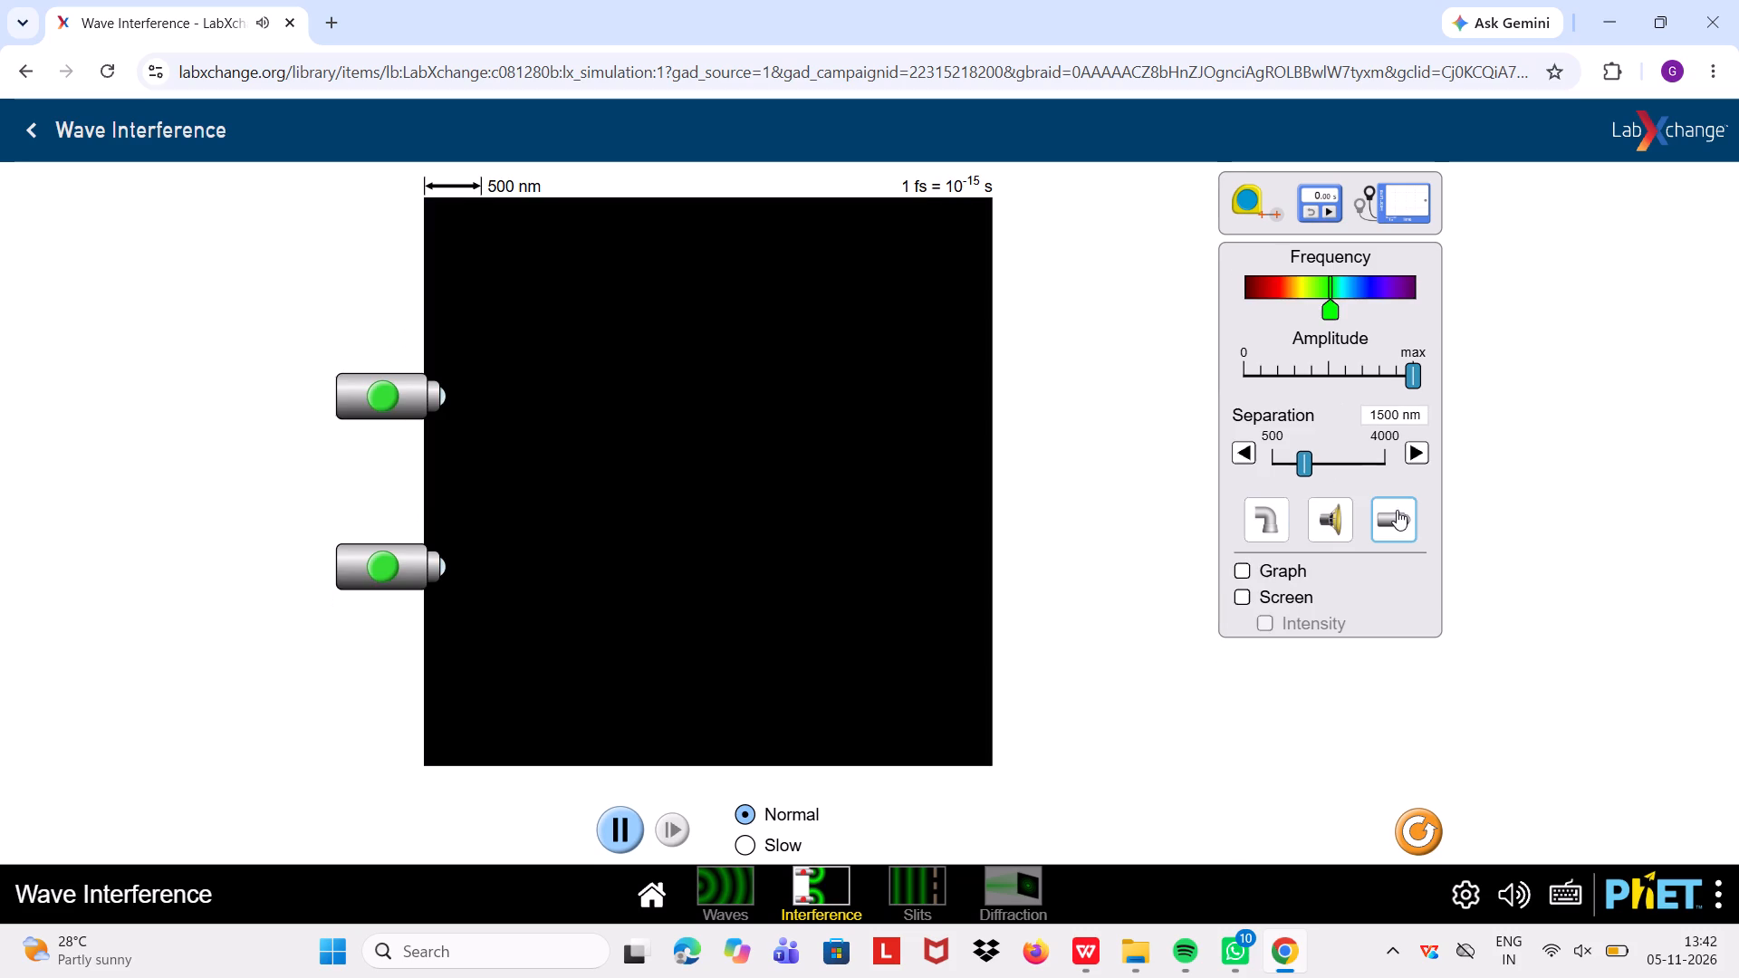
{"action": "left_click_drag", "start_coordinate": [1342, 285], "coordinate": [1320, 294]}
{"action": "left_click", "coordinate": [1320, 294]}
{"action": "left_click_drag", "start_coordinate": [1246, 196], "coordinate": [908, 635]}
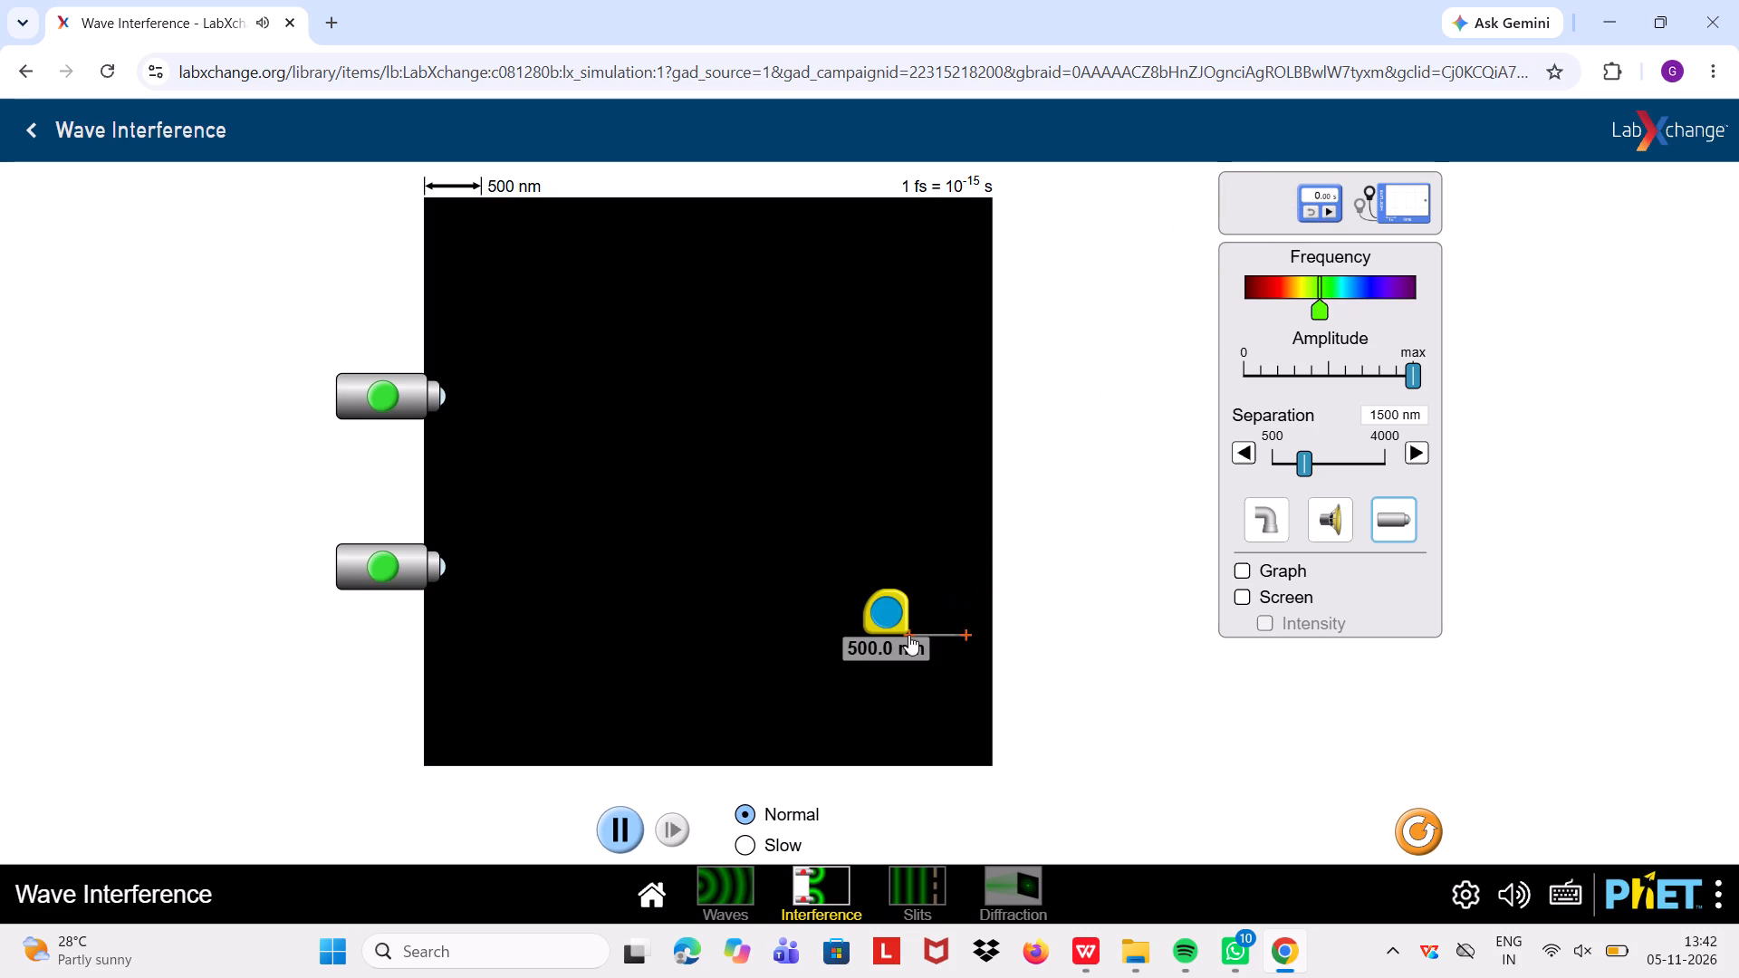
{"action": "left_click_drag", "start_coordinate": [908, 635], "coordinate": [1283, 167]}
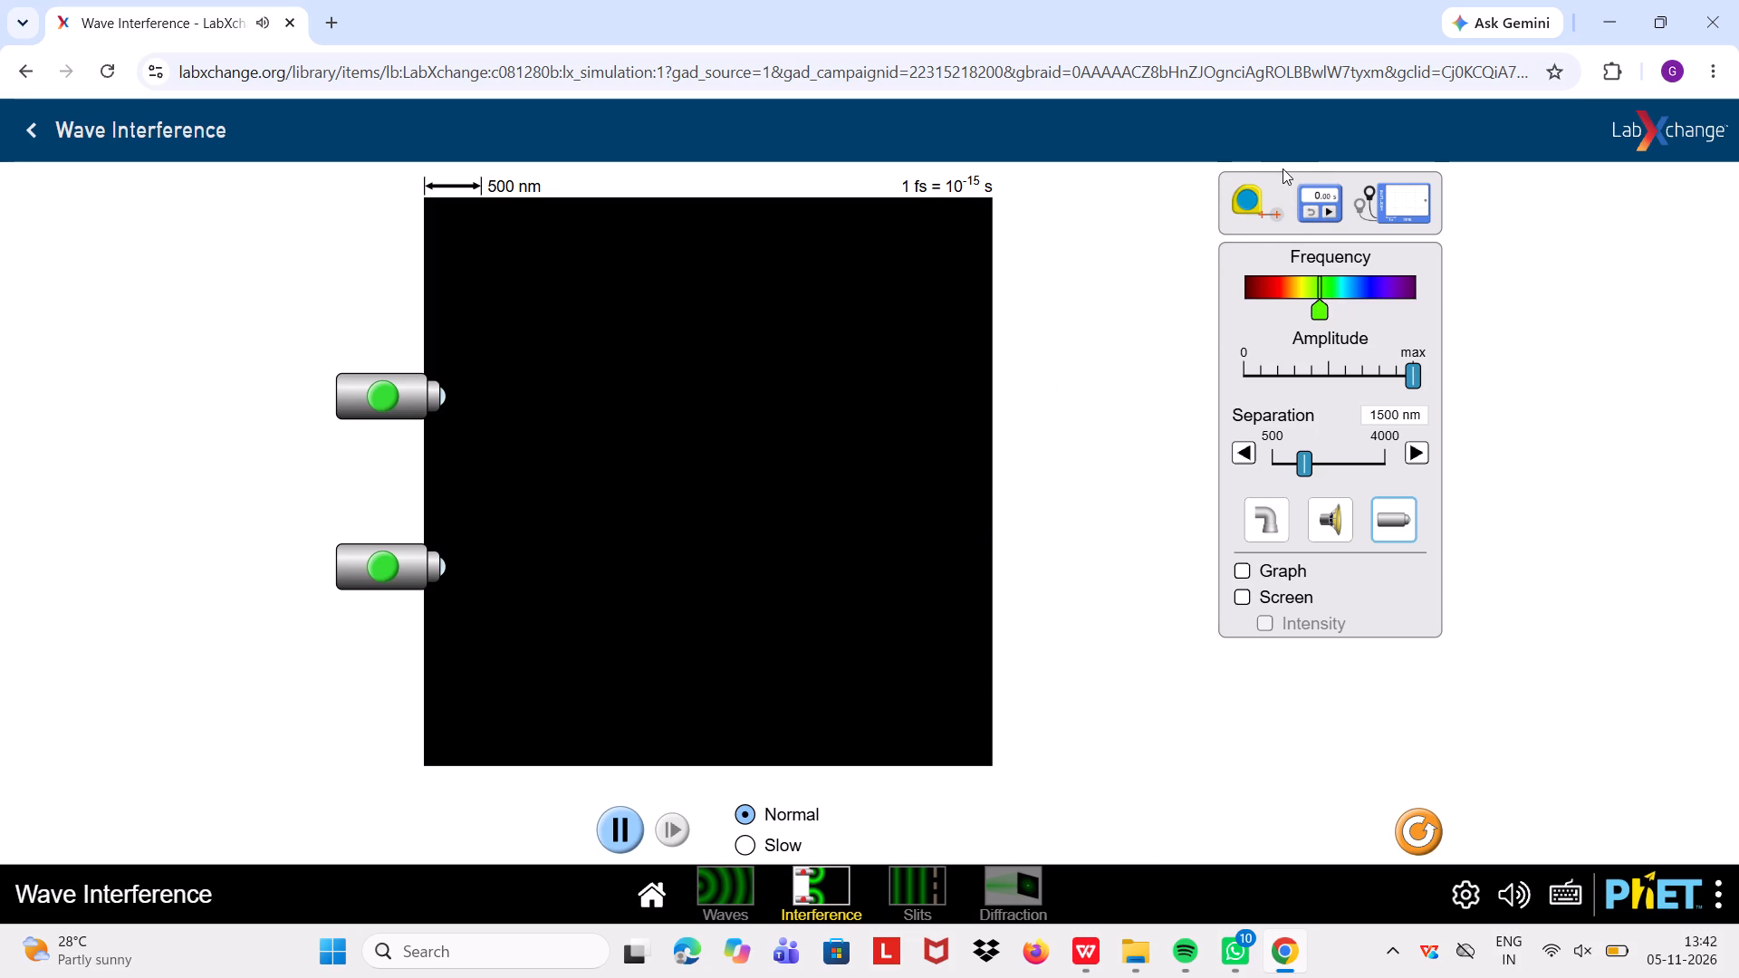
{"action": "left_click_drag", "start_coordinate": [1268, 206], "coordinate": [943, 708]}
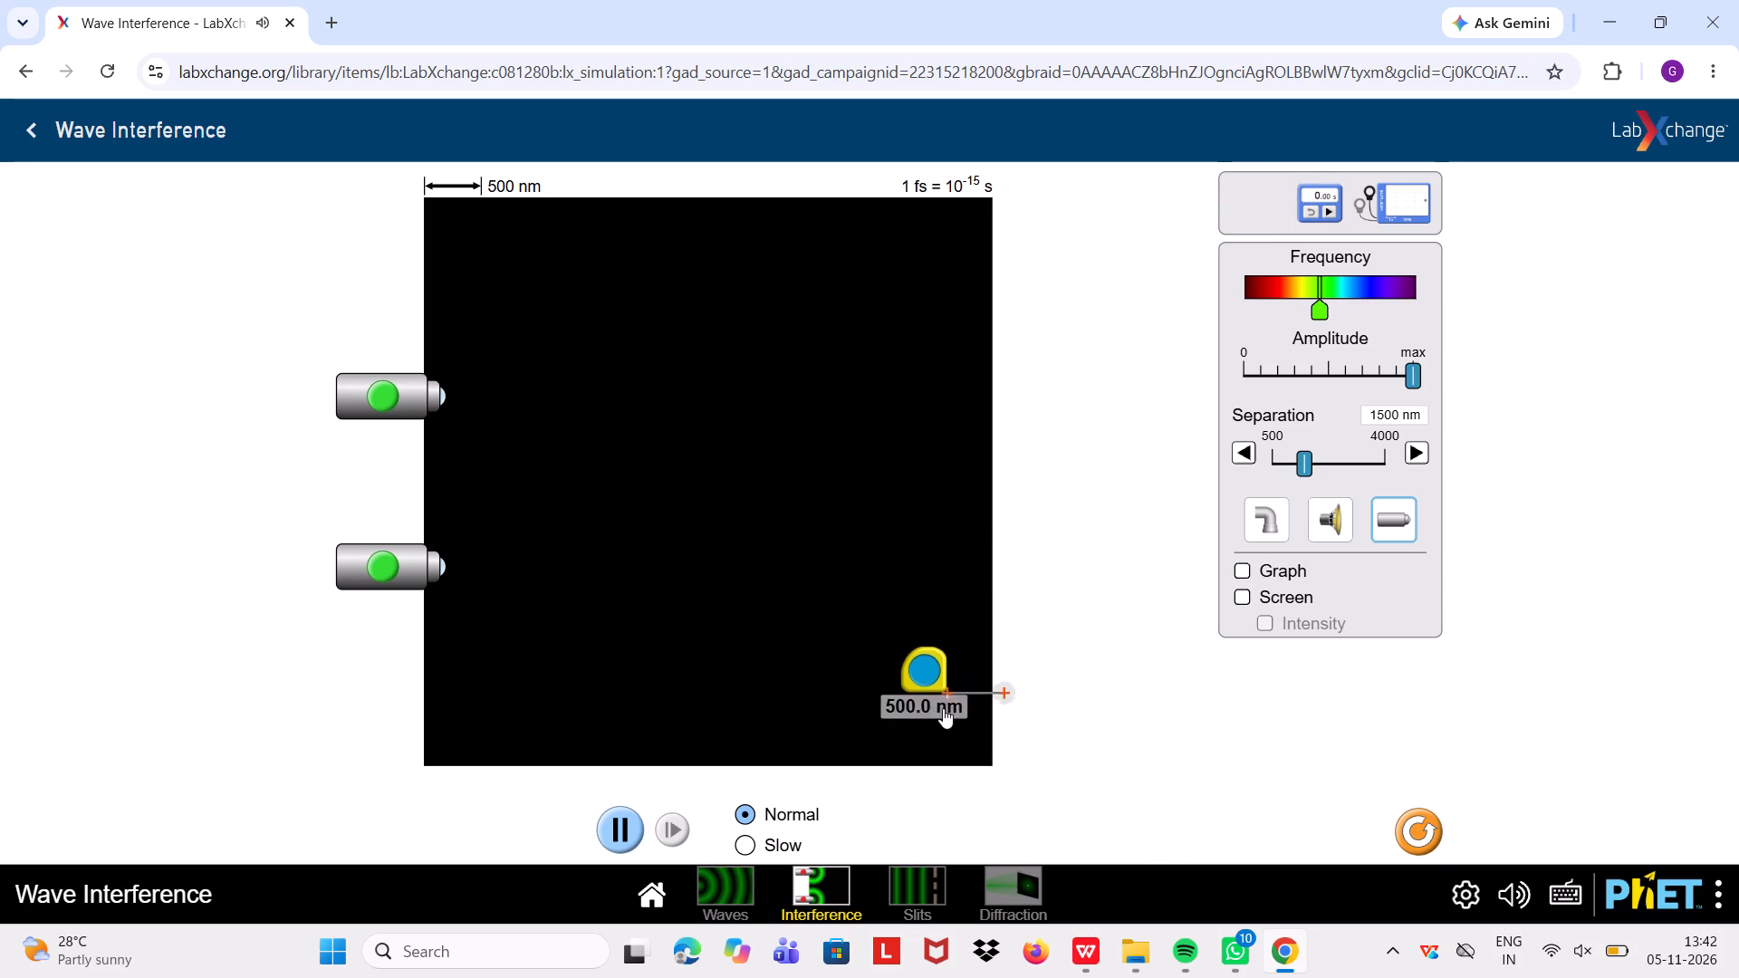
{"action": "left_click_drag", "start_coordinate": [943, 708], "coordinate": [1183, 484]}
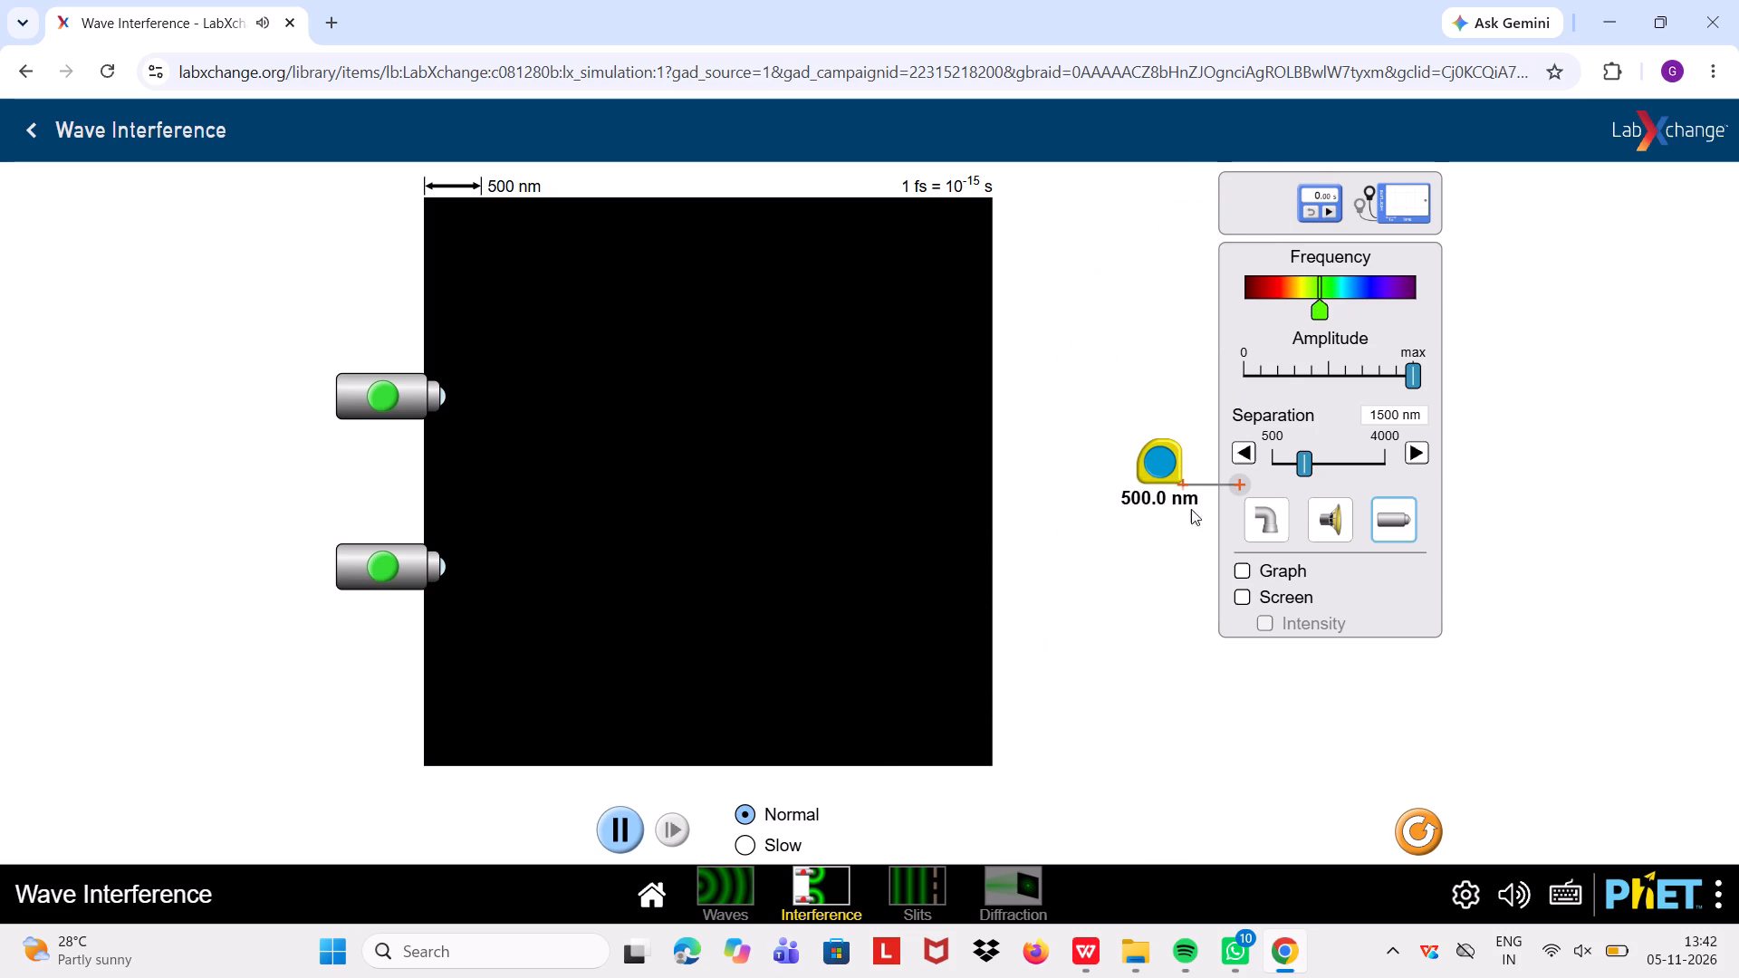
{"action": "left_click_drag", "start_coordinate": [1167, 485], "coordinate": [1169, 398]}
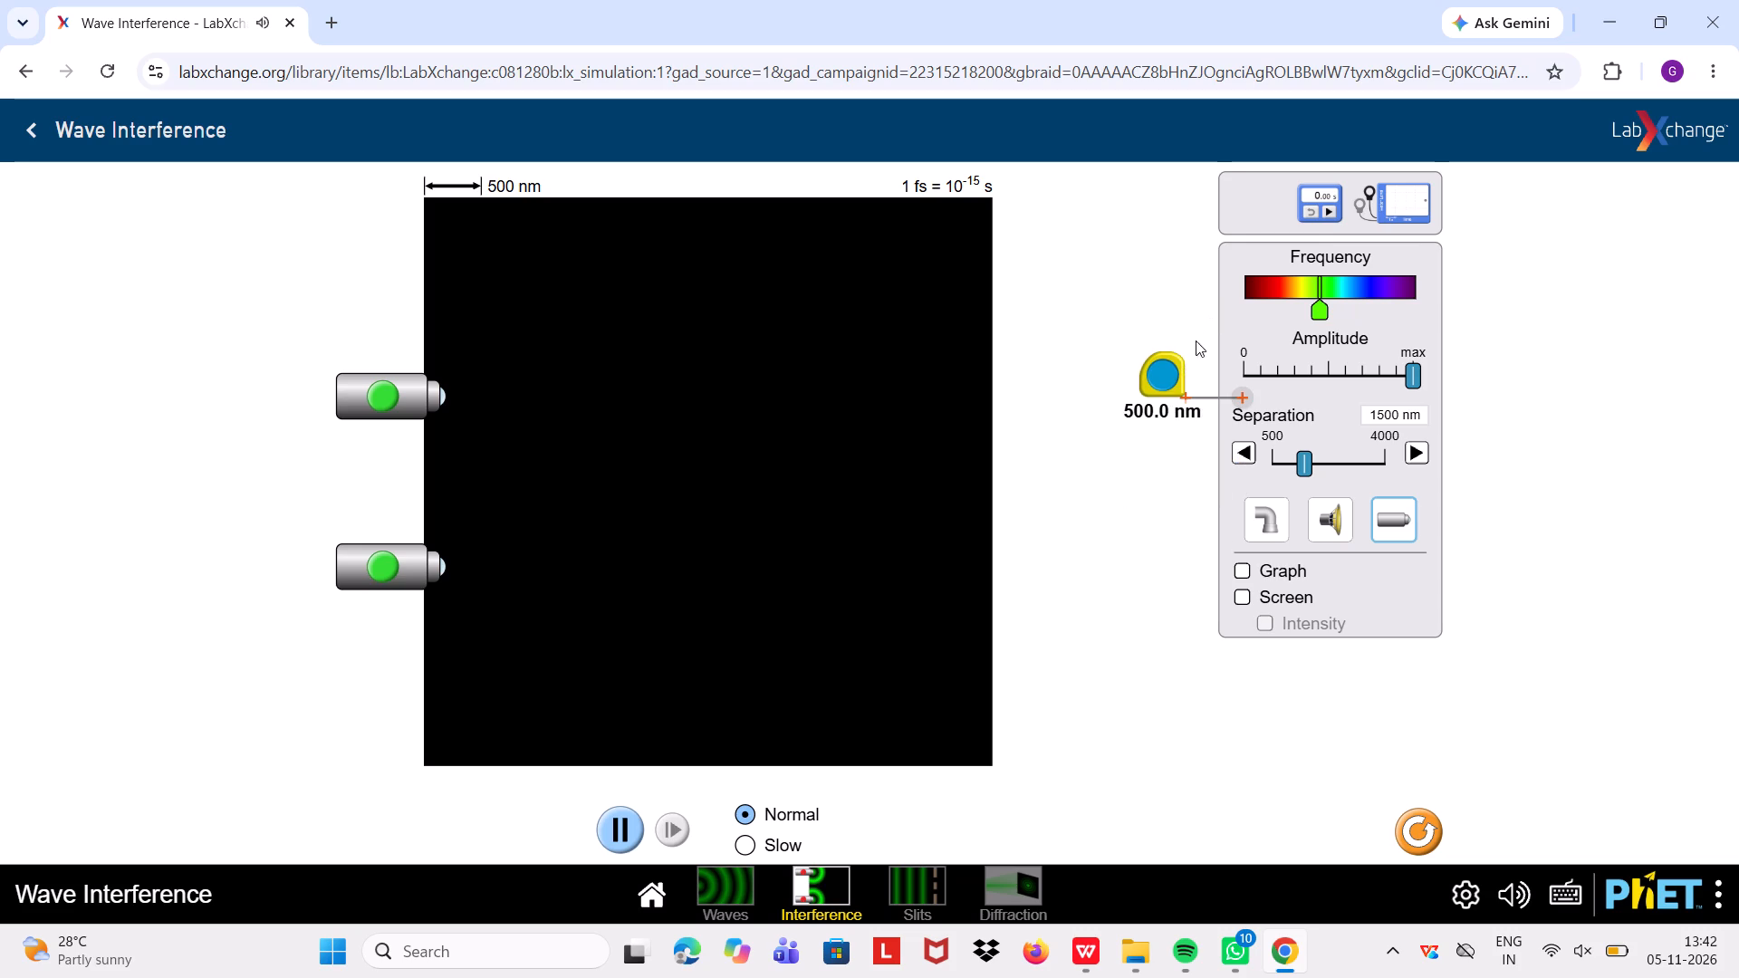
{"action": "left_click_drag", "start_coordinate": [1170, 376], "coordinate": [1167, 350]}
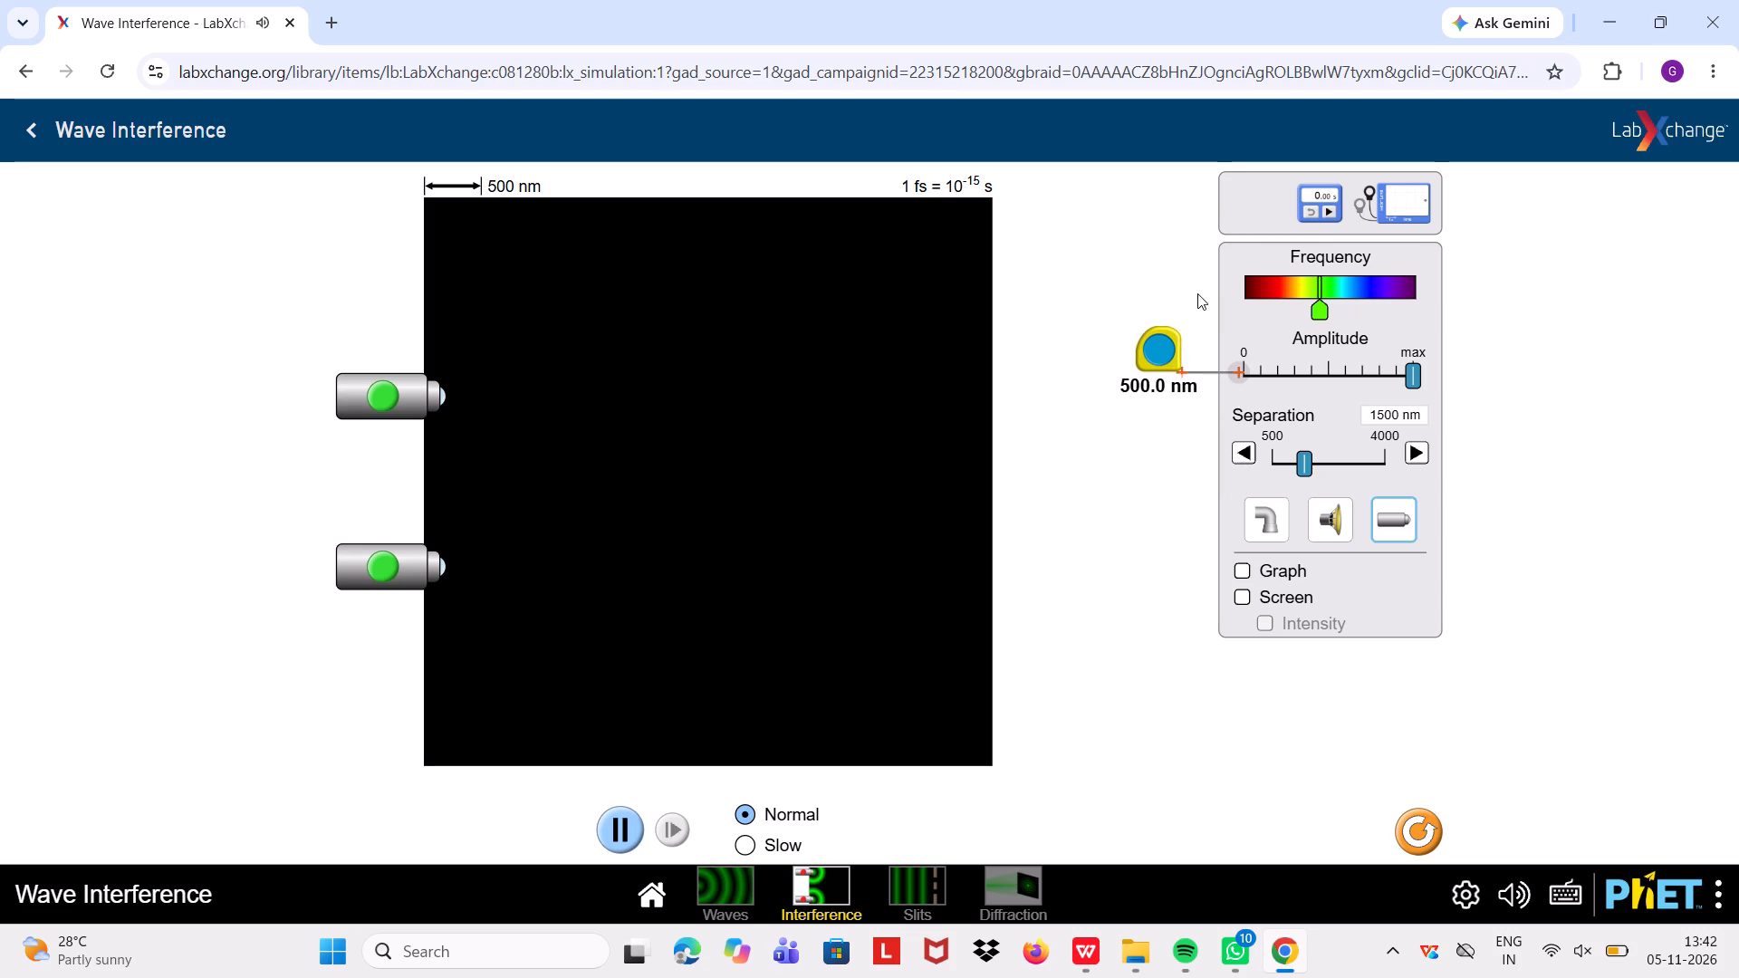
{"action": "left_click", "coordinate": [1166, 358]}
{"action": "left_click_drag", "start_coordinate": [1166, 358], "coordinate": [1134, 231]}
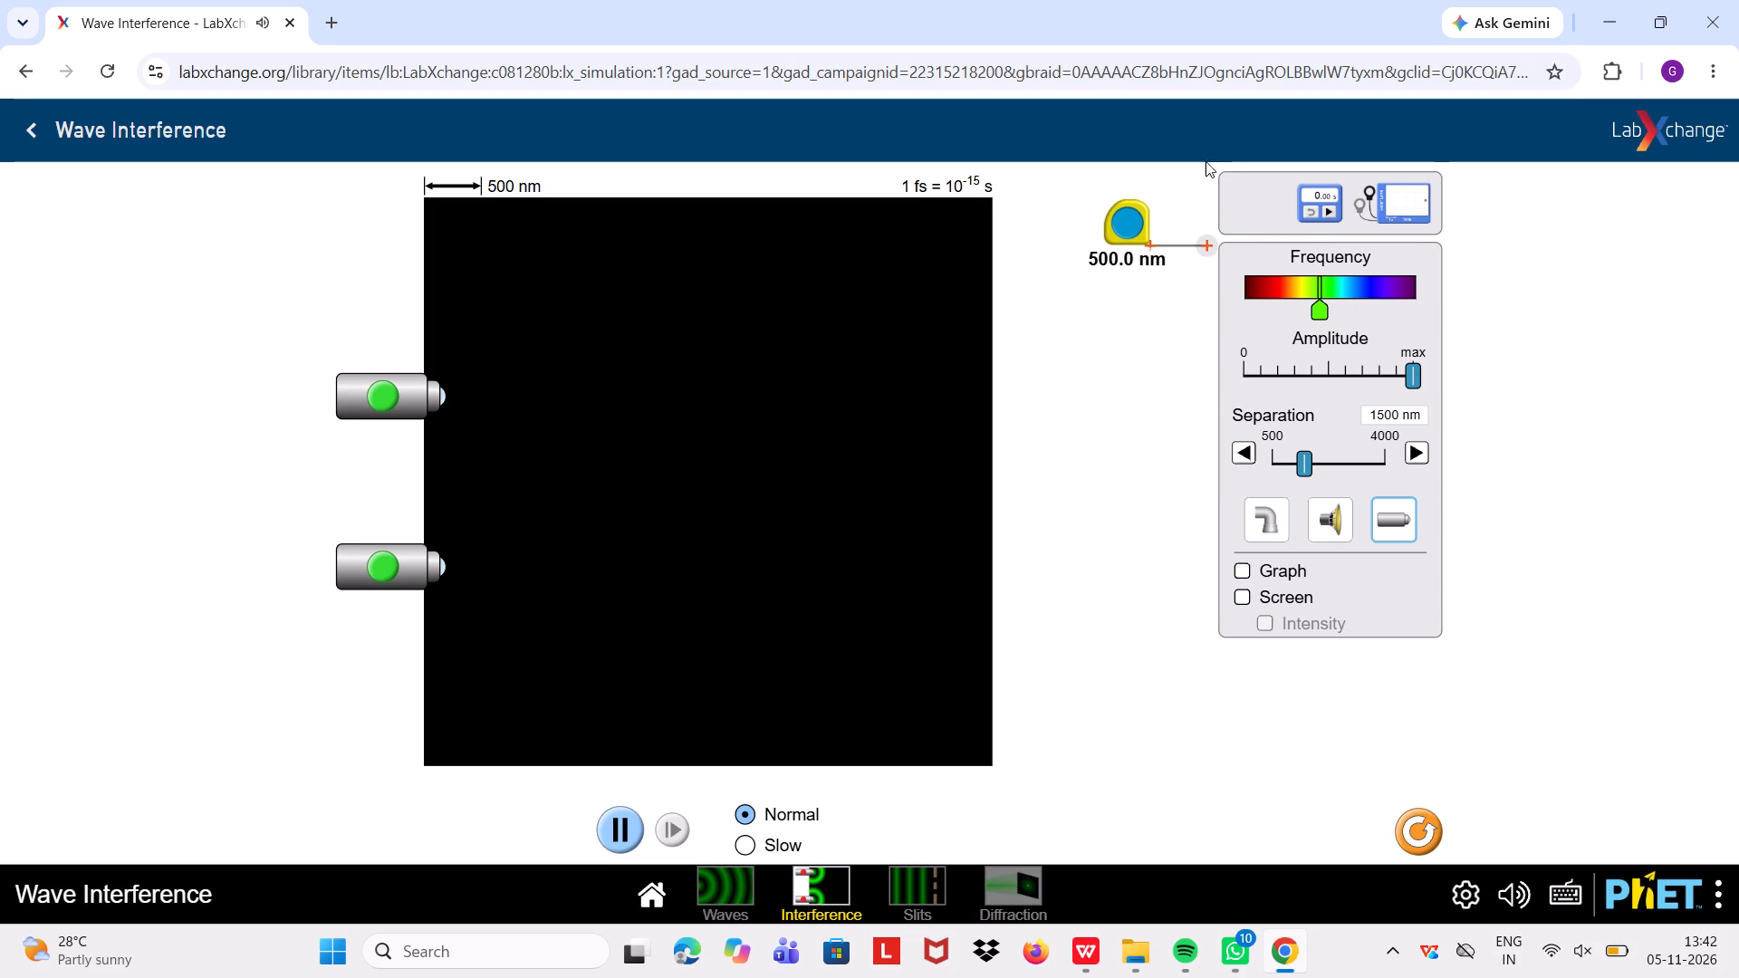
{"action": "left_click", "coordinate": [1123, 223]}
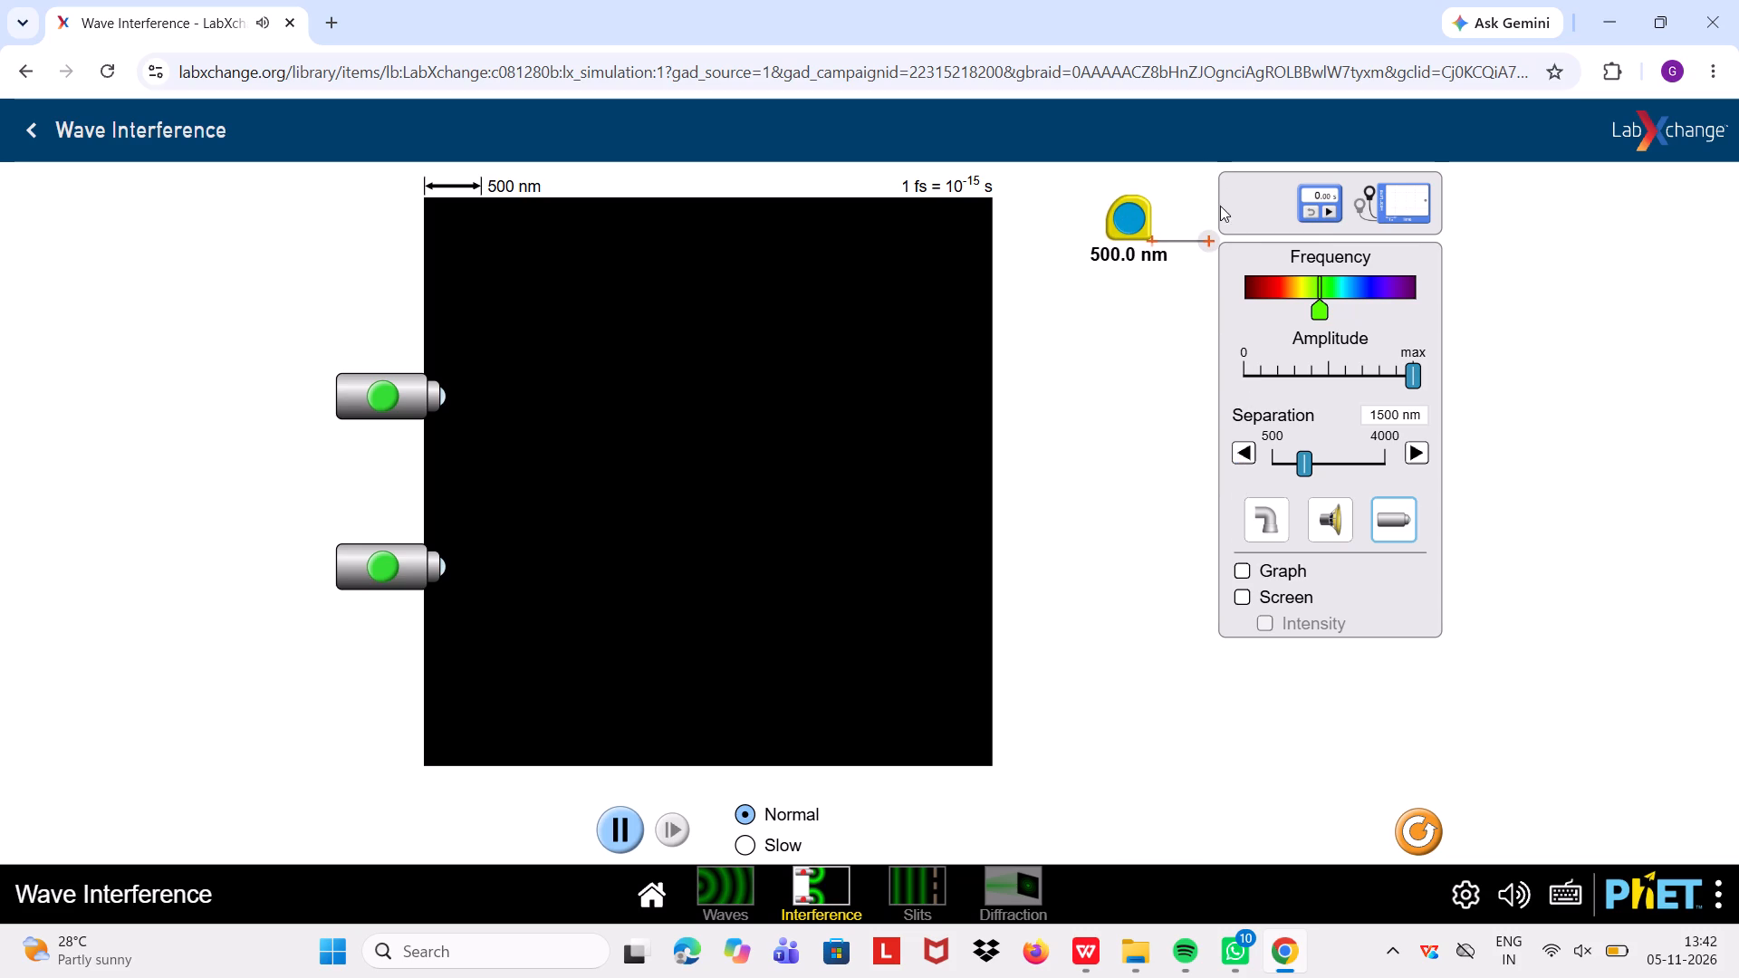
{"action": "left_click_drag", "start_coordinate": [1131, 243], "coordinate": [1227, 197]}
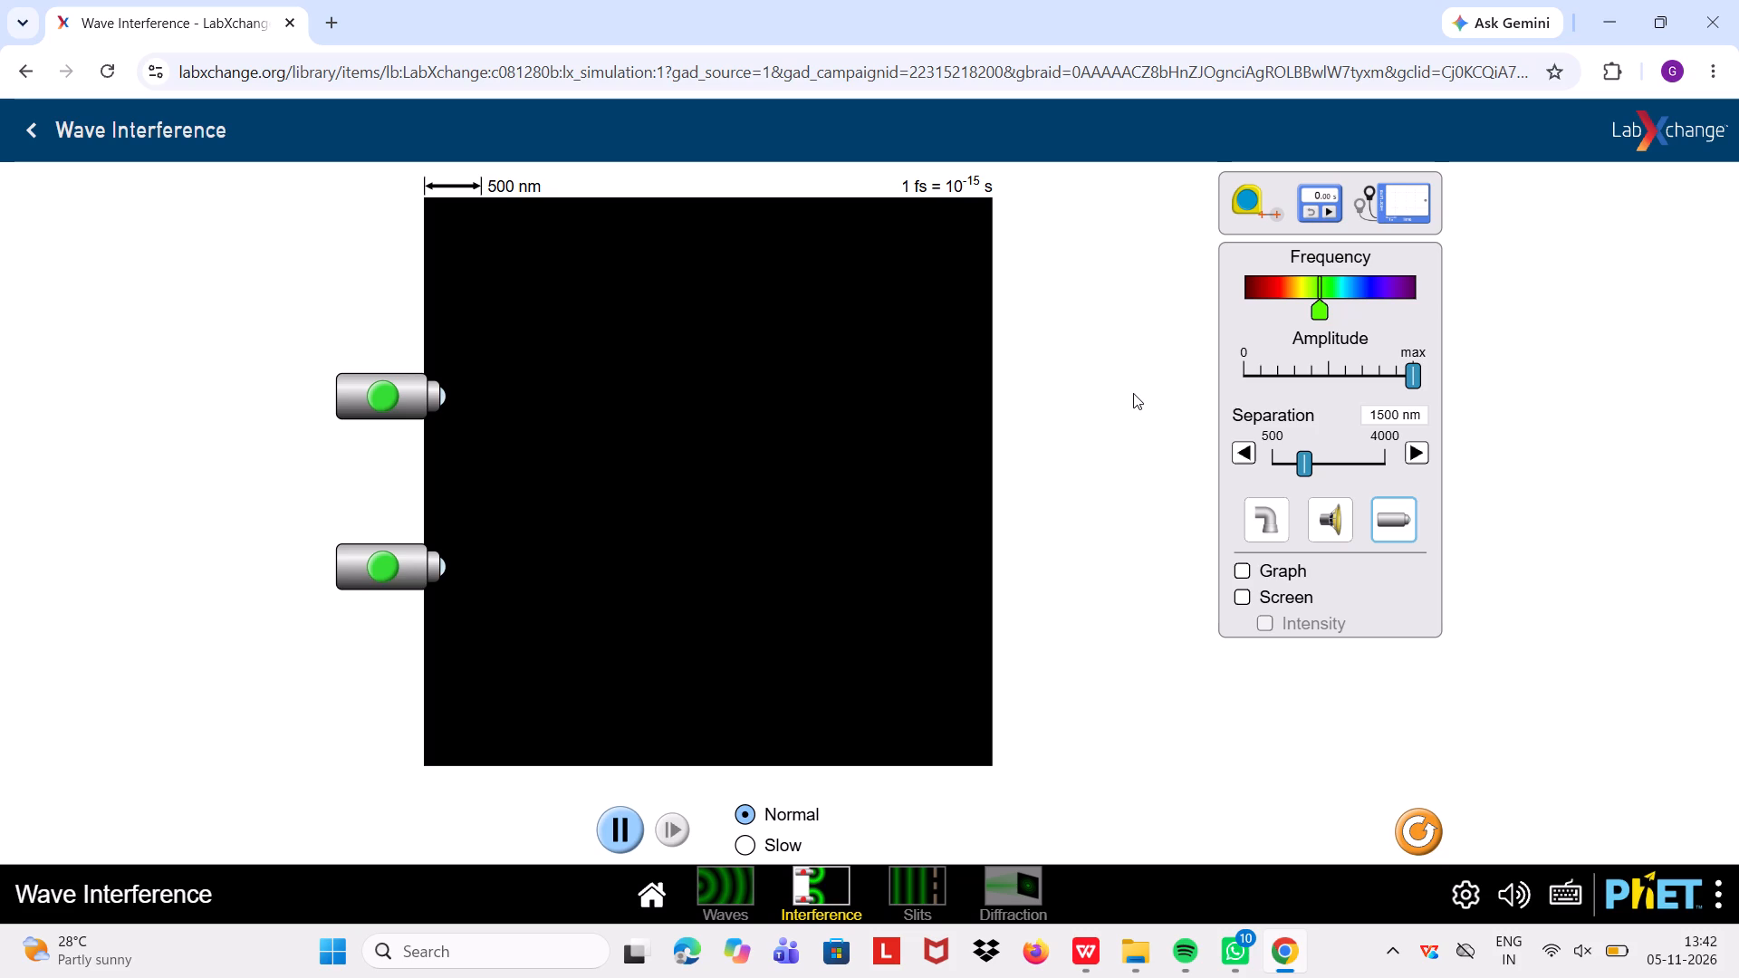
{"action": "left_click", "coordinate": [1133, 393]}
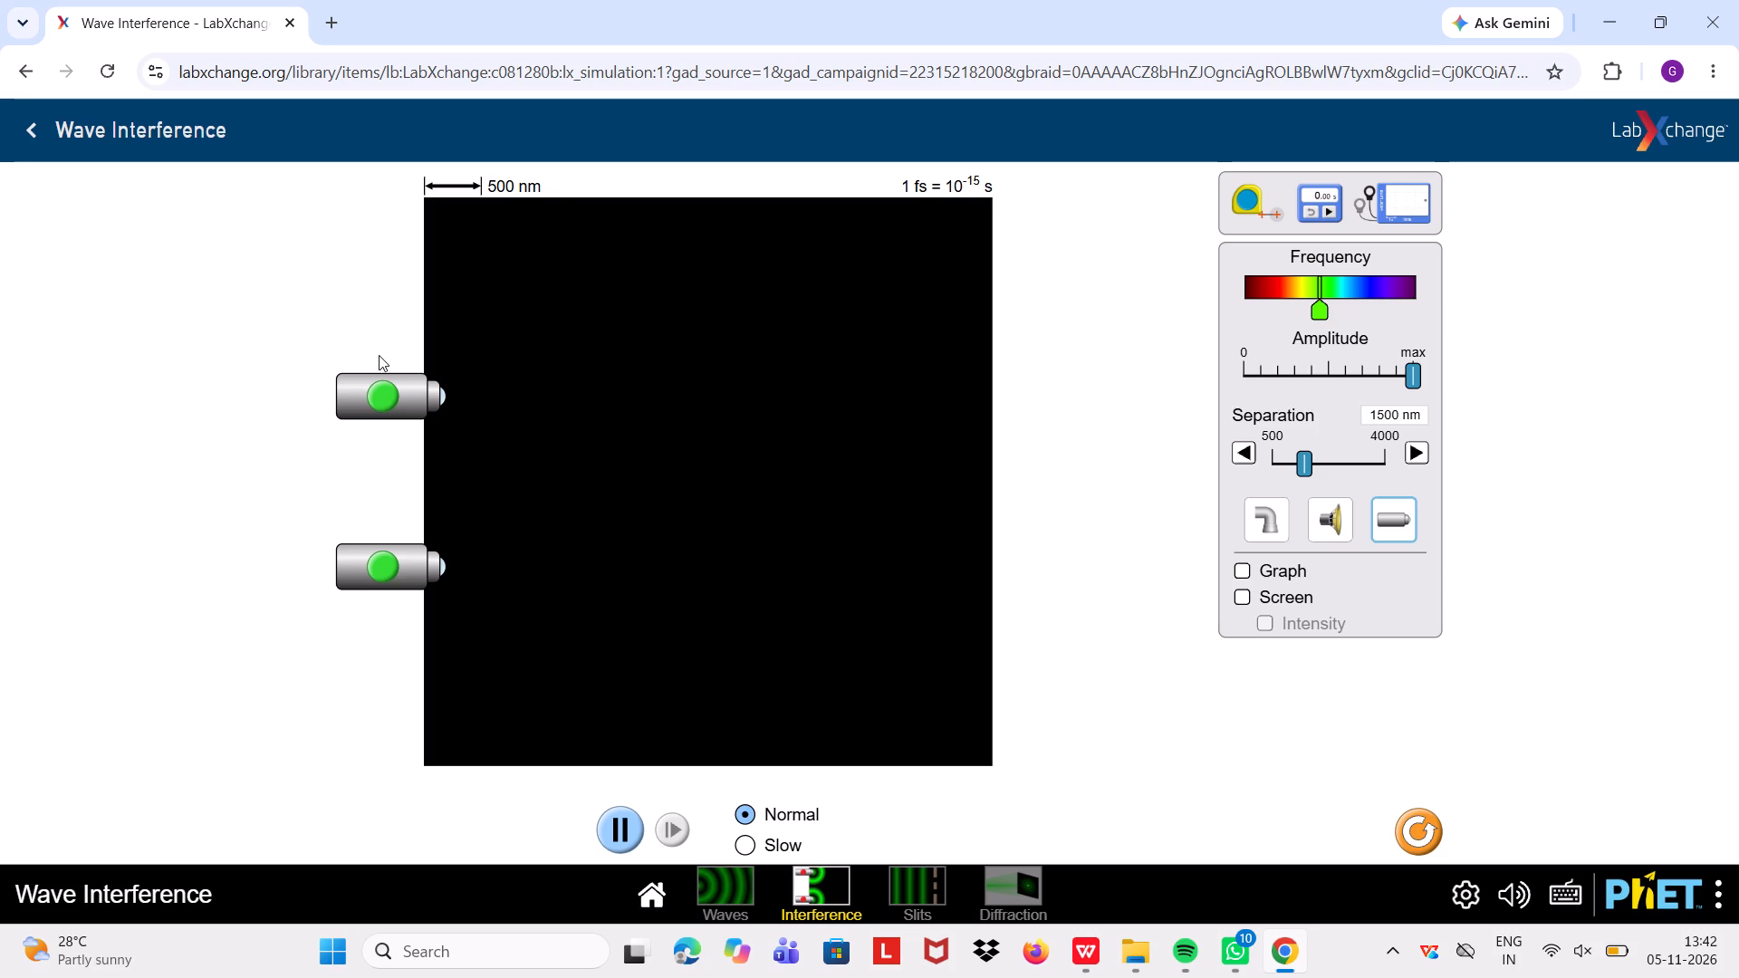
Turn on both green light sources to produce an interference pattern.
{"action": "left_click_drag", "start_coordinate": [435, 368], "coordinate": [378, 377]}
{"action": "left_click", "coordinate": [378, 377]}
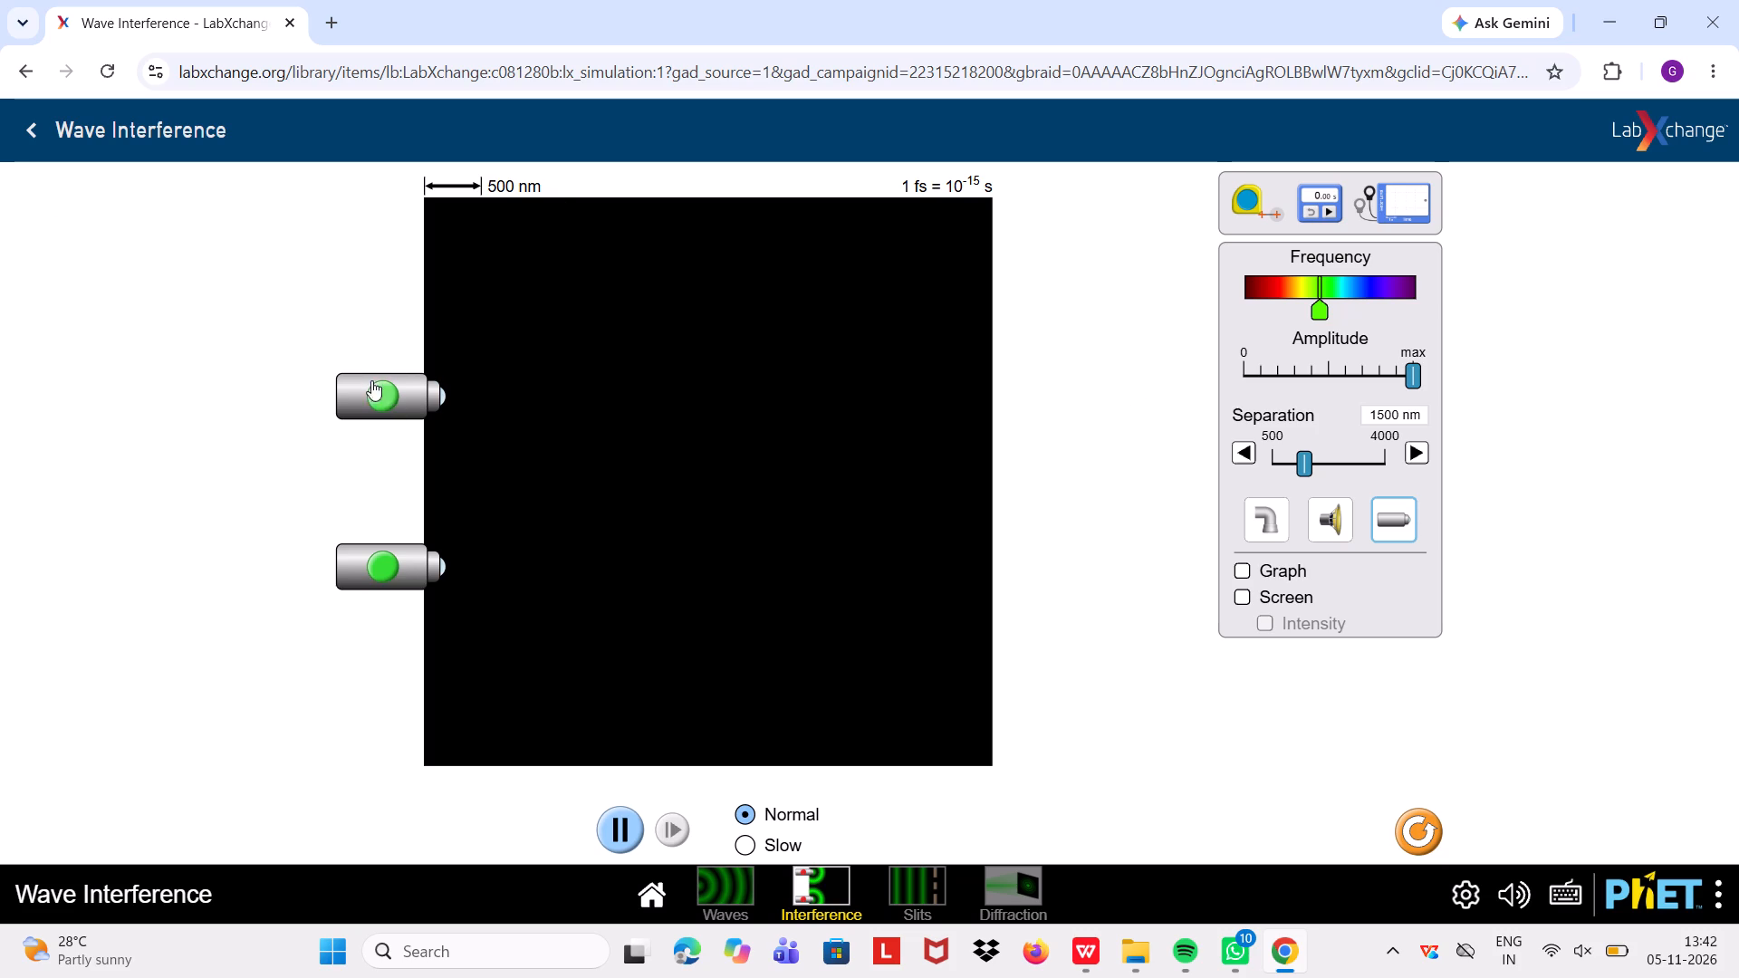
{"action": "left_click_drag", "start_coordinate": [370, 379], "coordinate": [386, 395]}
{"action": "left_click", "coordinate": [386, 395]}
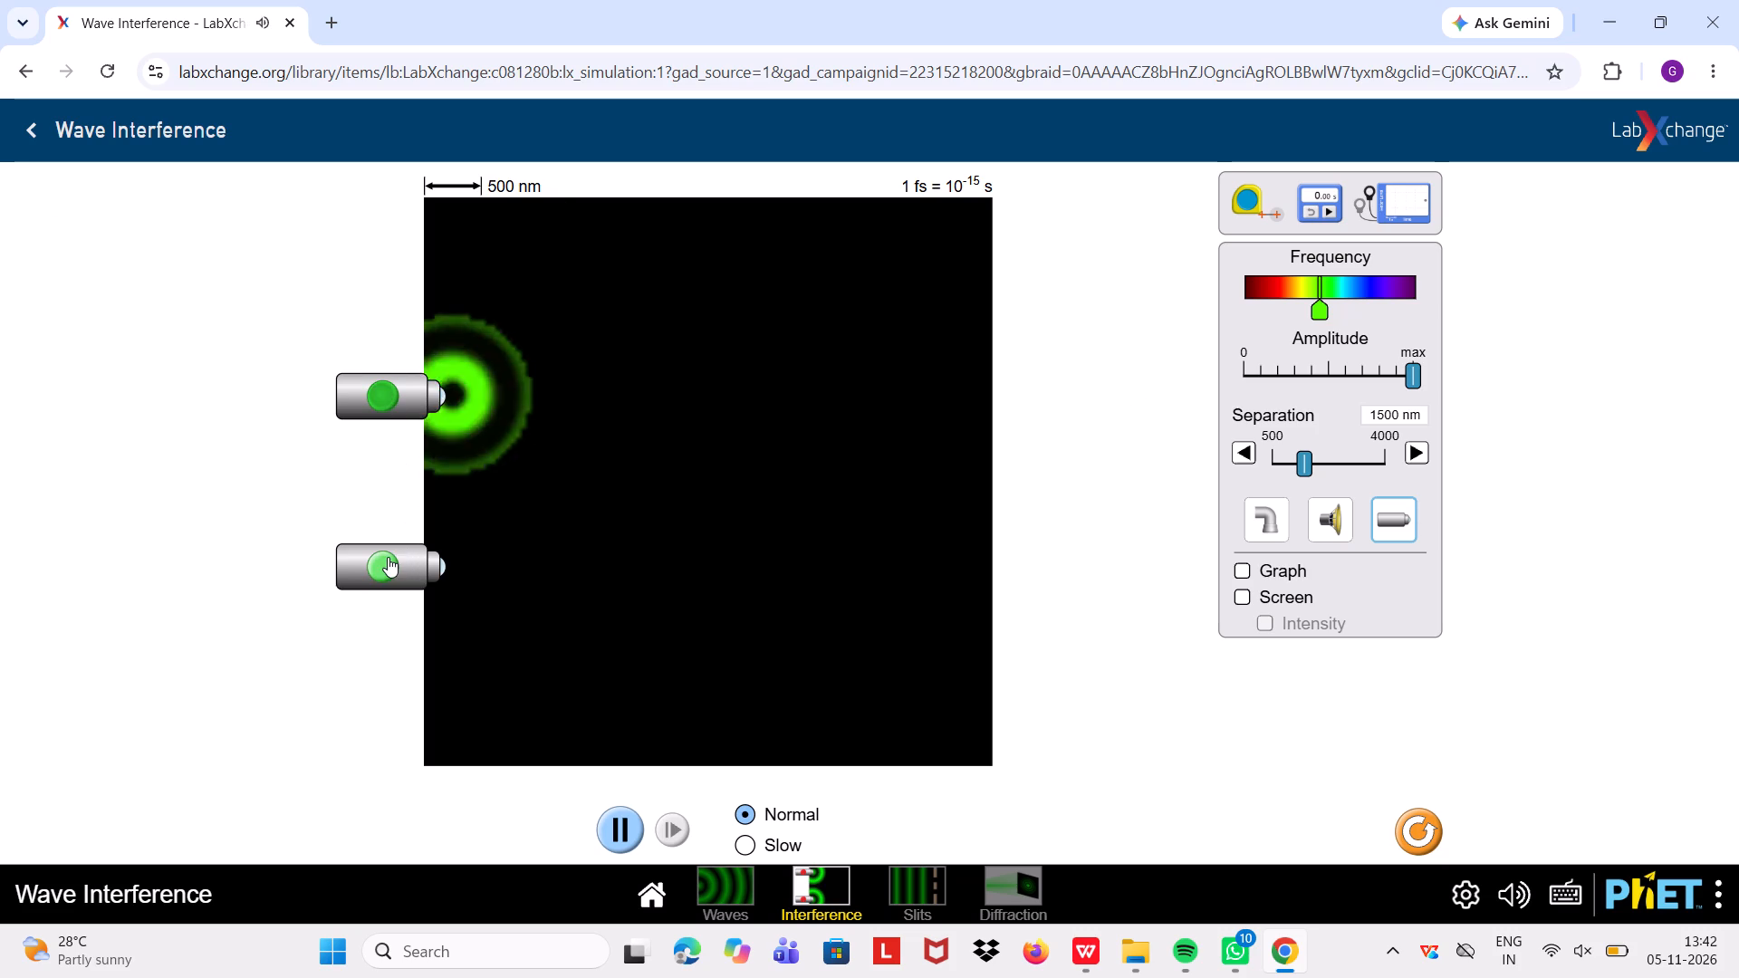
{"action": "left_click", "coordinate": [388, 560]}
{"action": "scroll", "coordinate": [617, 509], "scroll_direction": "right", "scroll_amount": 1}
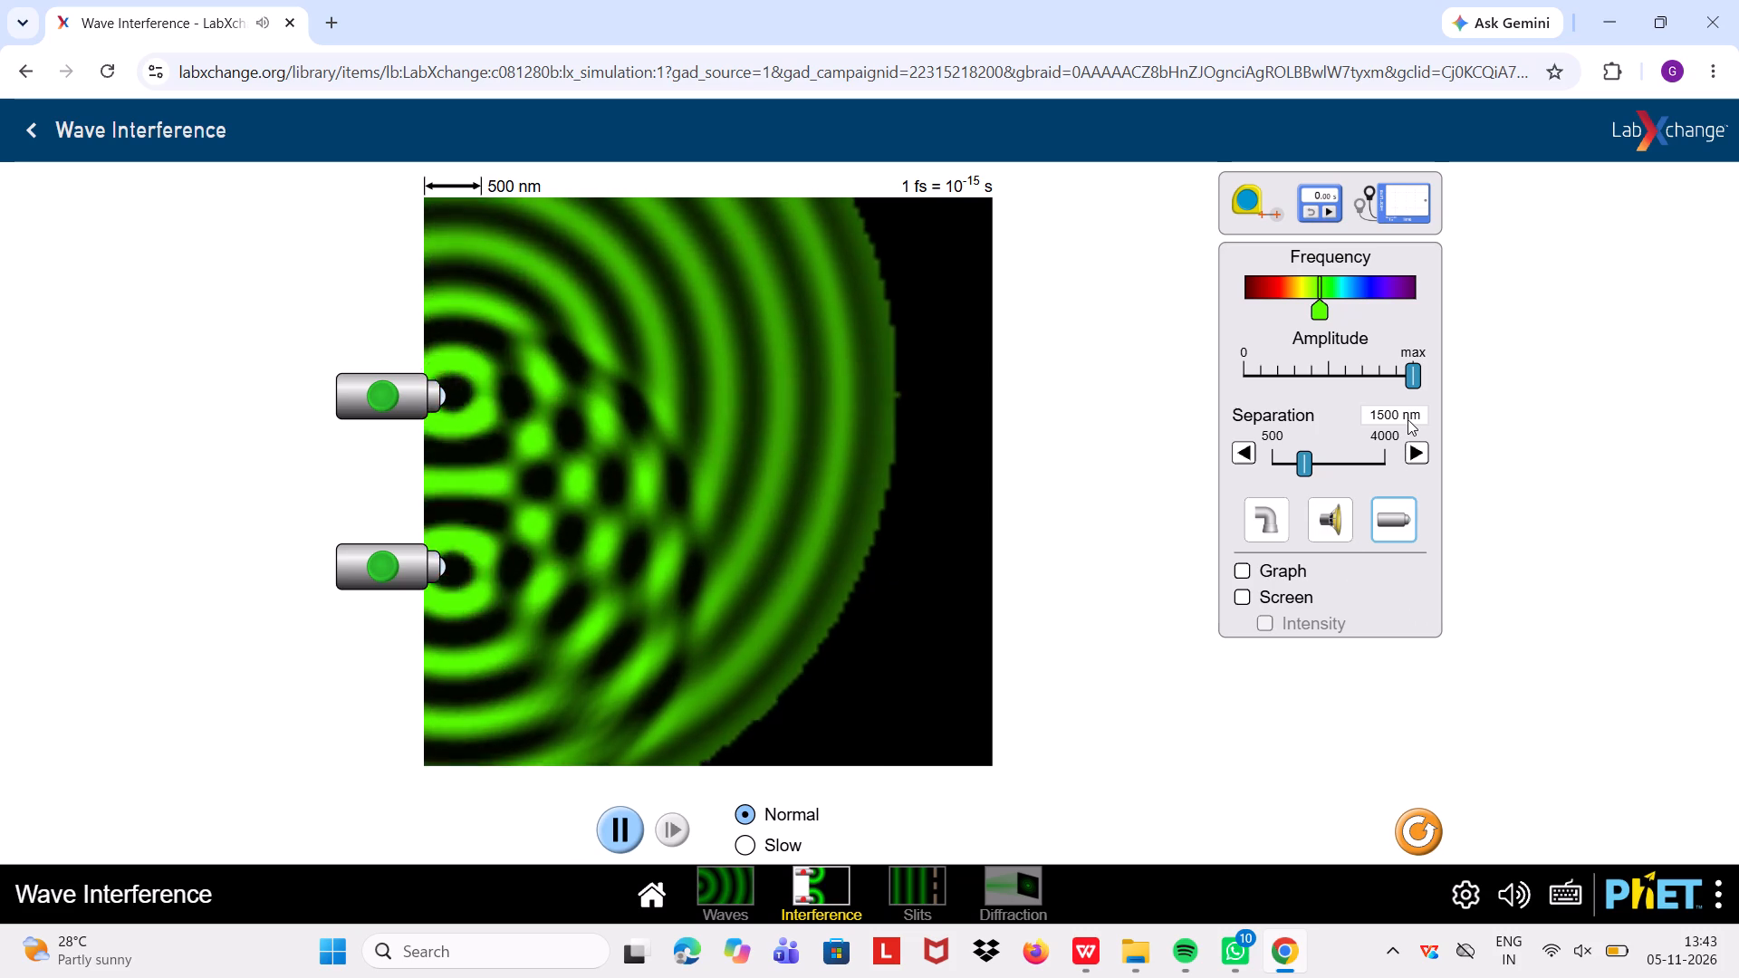
Show the electric field graph for the two light sources briefly, then hide it.
{"action": "left_click", "coordinate": [1241, 562]}
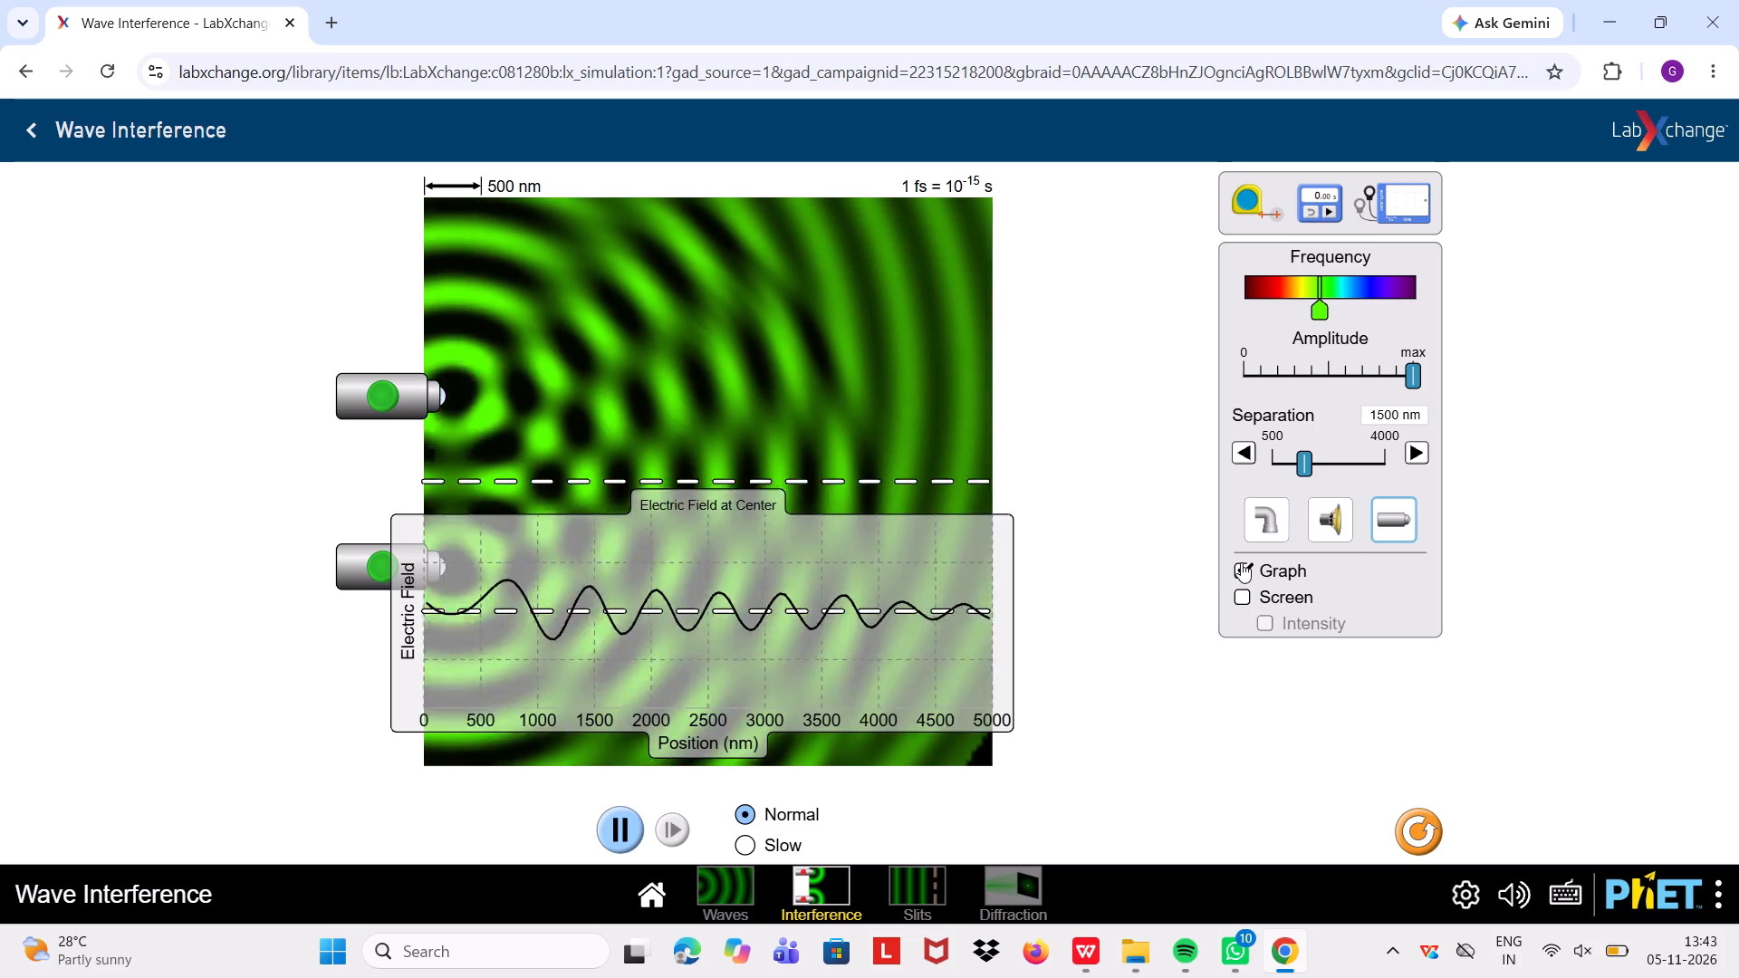
{"action": "left_click", "coordinate": [1234, 572]}
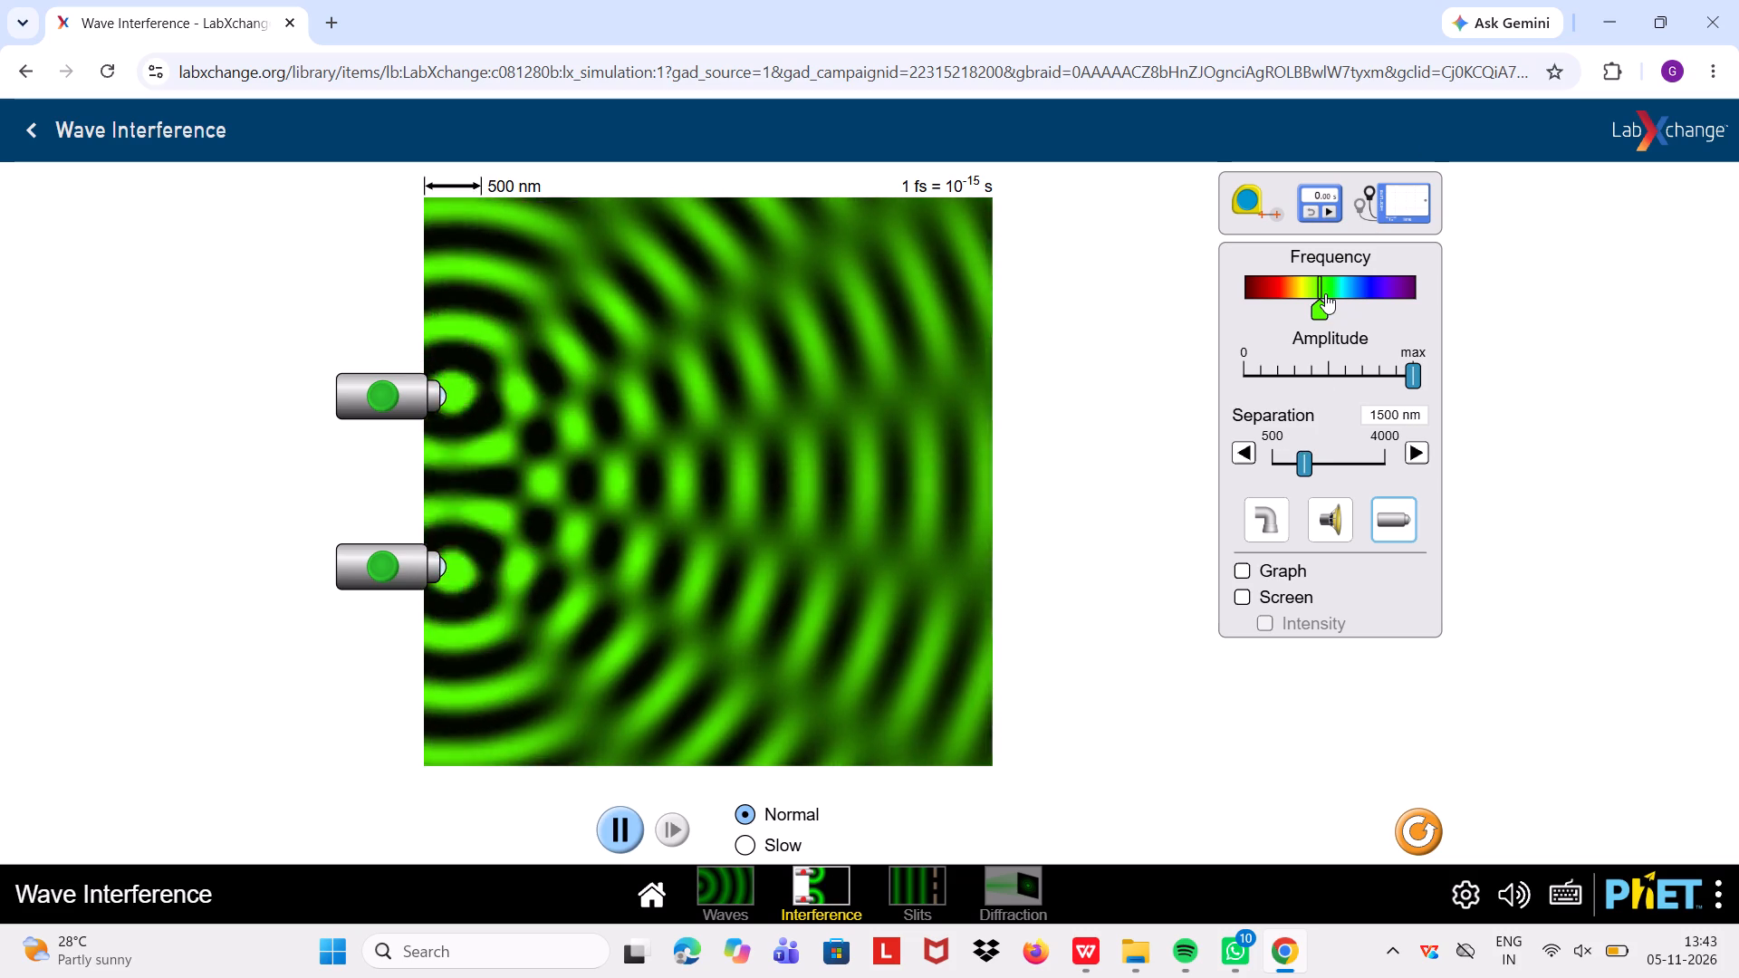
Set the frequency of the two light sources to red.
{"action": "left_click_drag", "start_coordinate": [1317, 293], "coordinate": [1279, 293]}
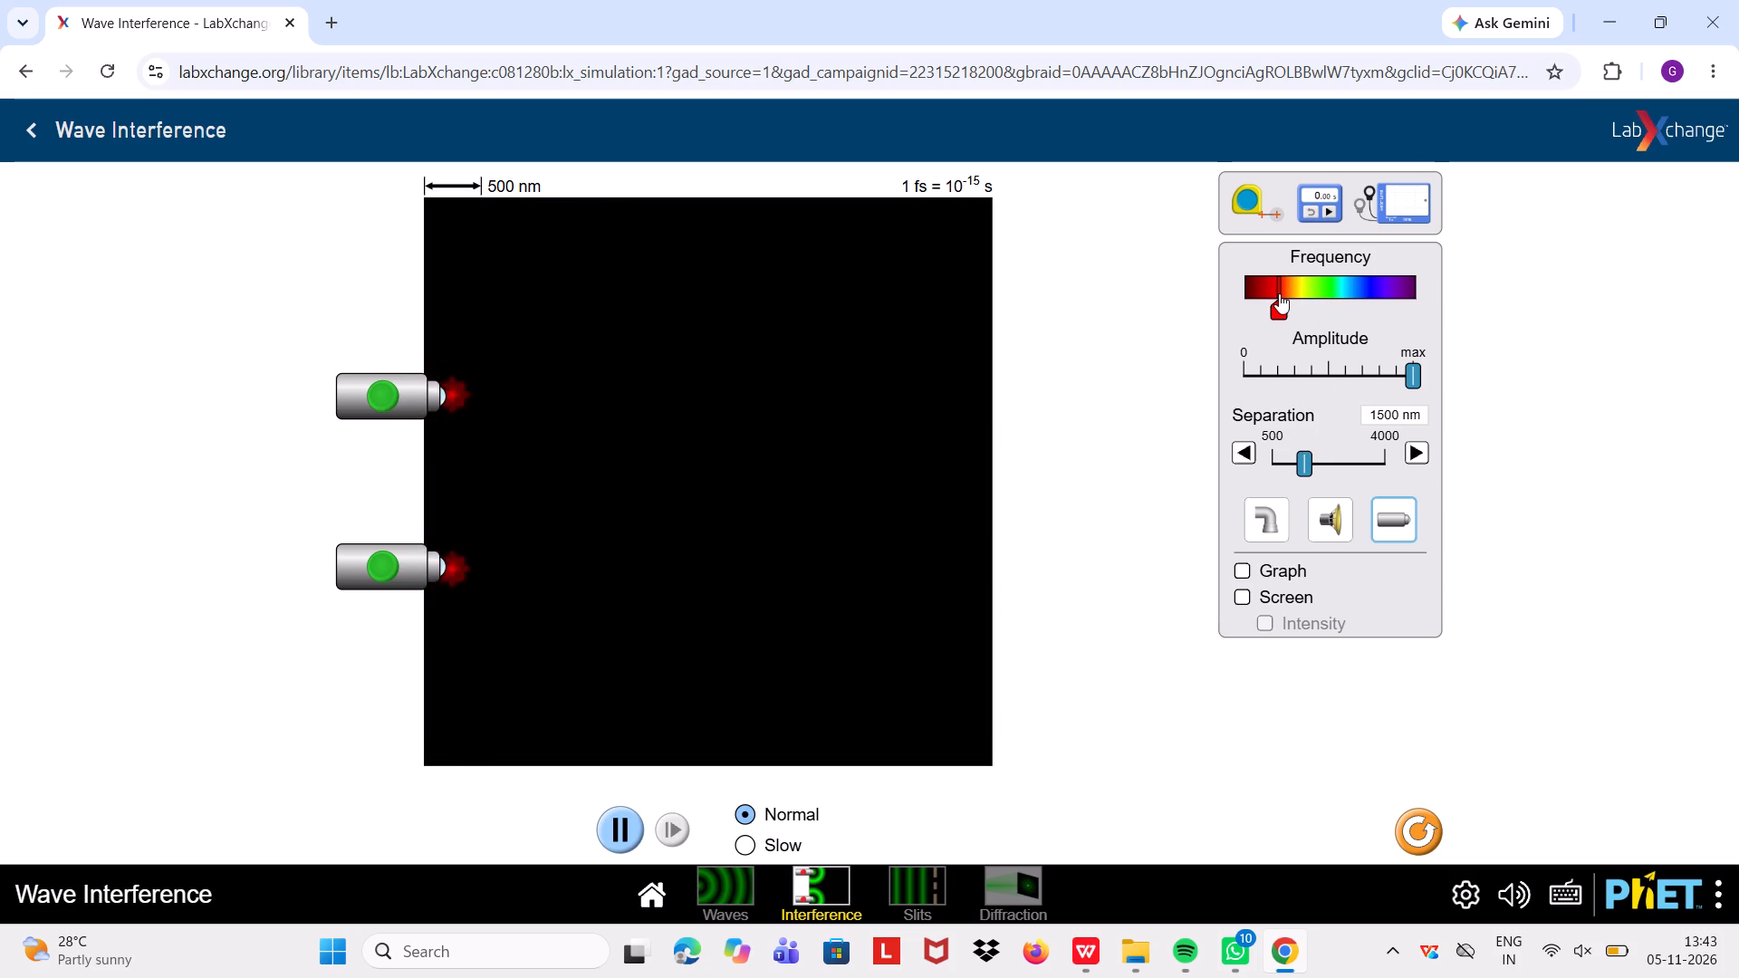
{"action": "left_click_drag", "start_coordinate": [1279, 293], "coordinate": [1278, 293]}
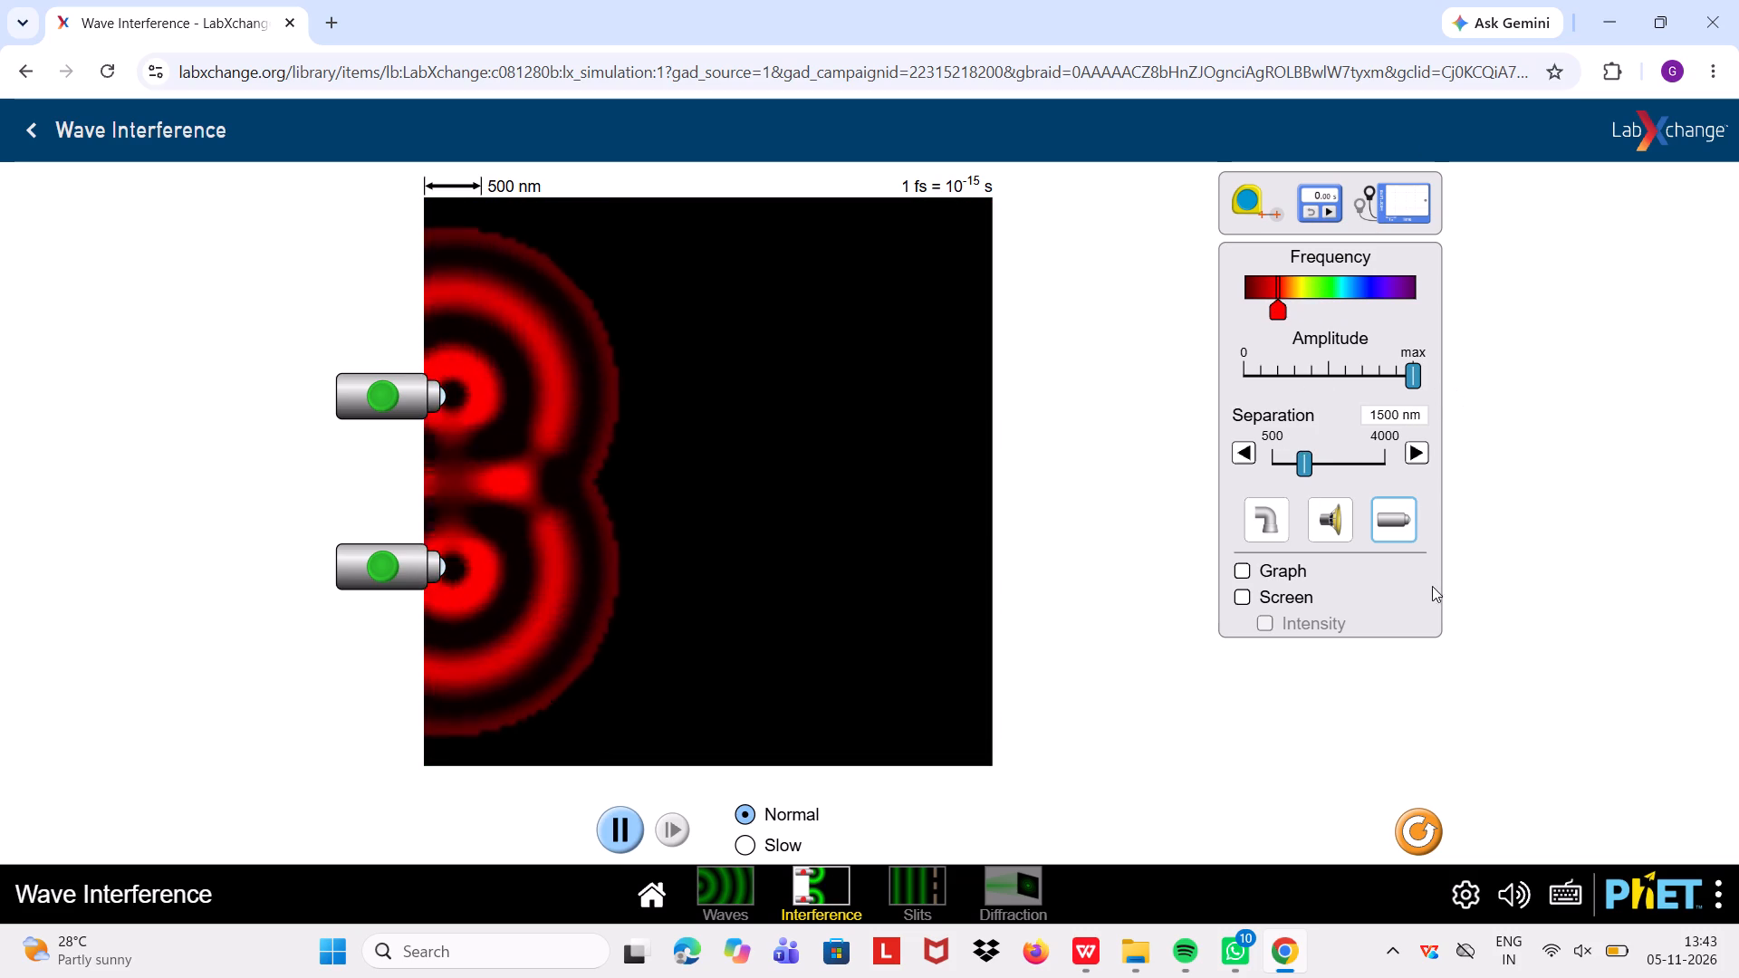
Look through the sound and water source options for the interference simulation.
{"action": "left_click", "coordinate": [1341, 521]}
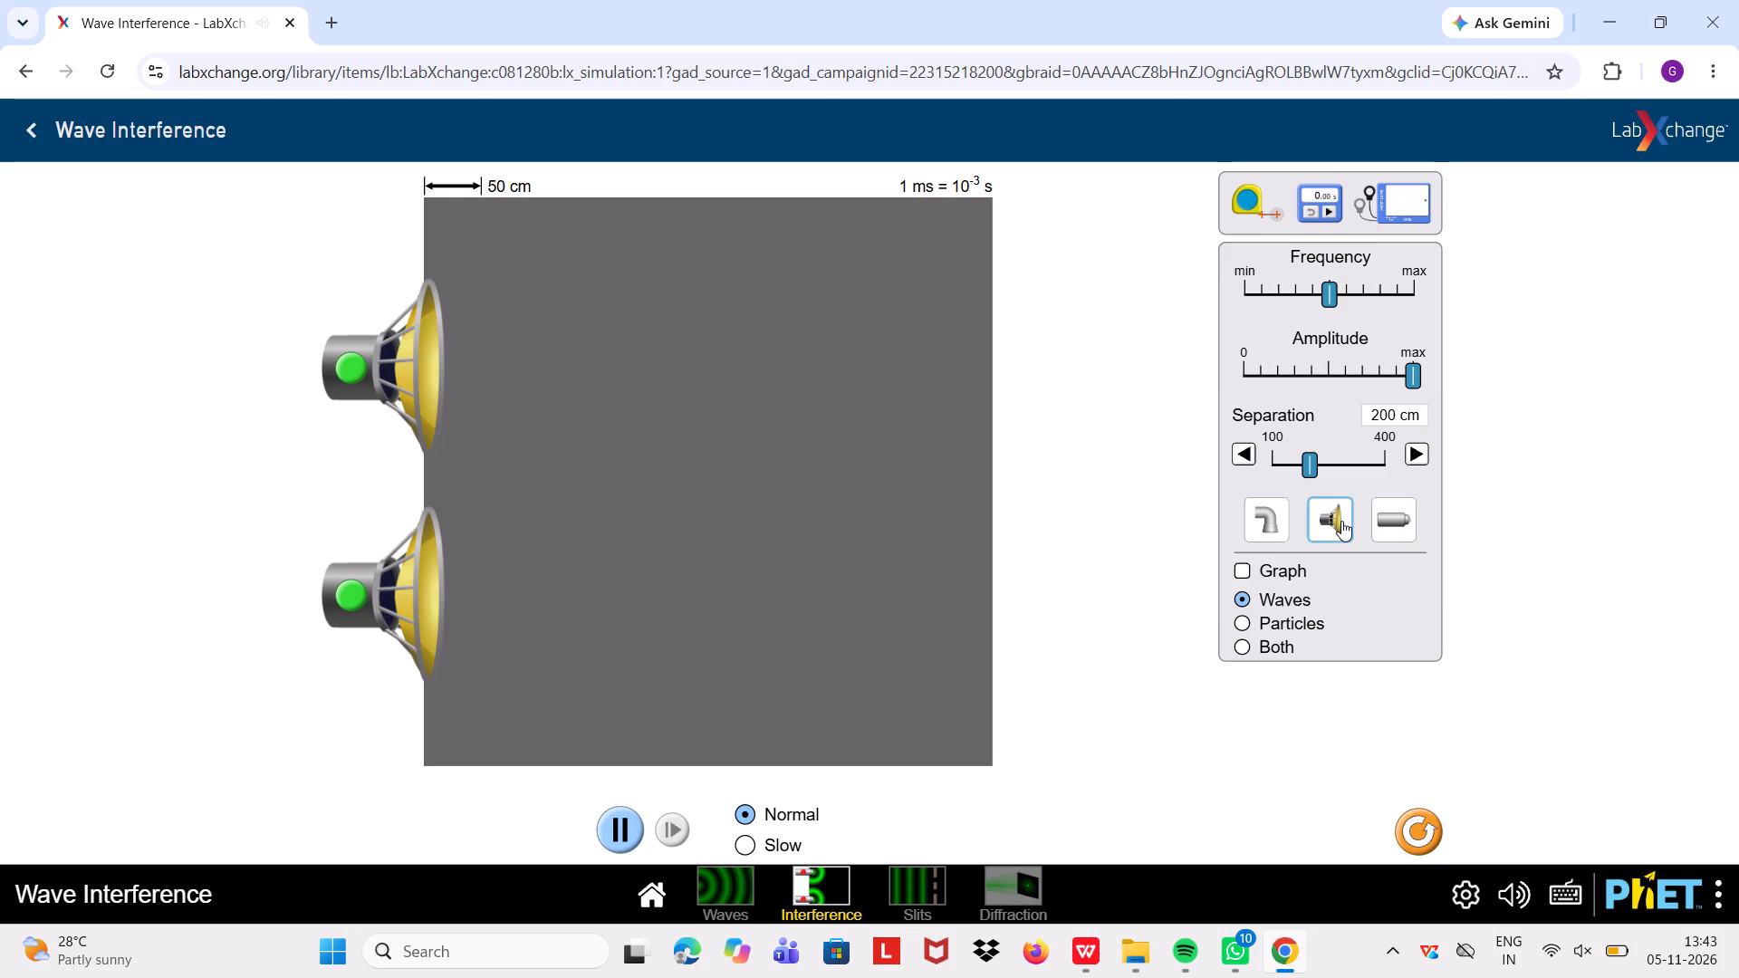
{"action": "left_click", "coordinate": [1252, 521]}
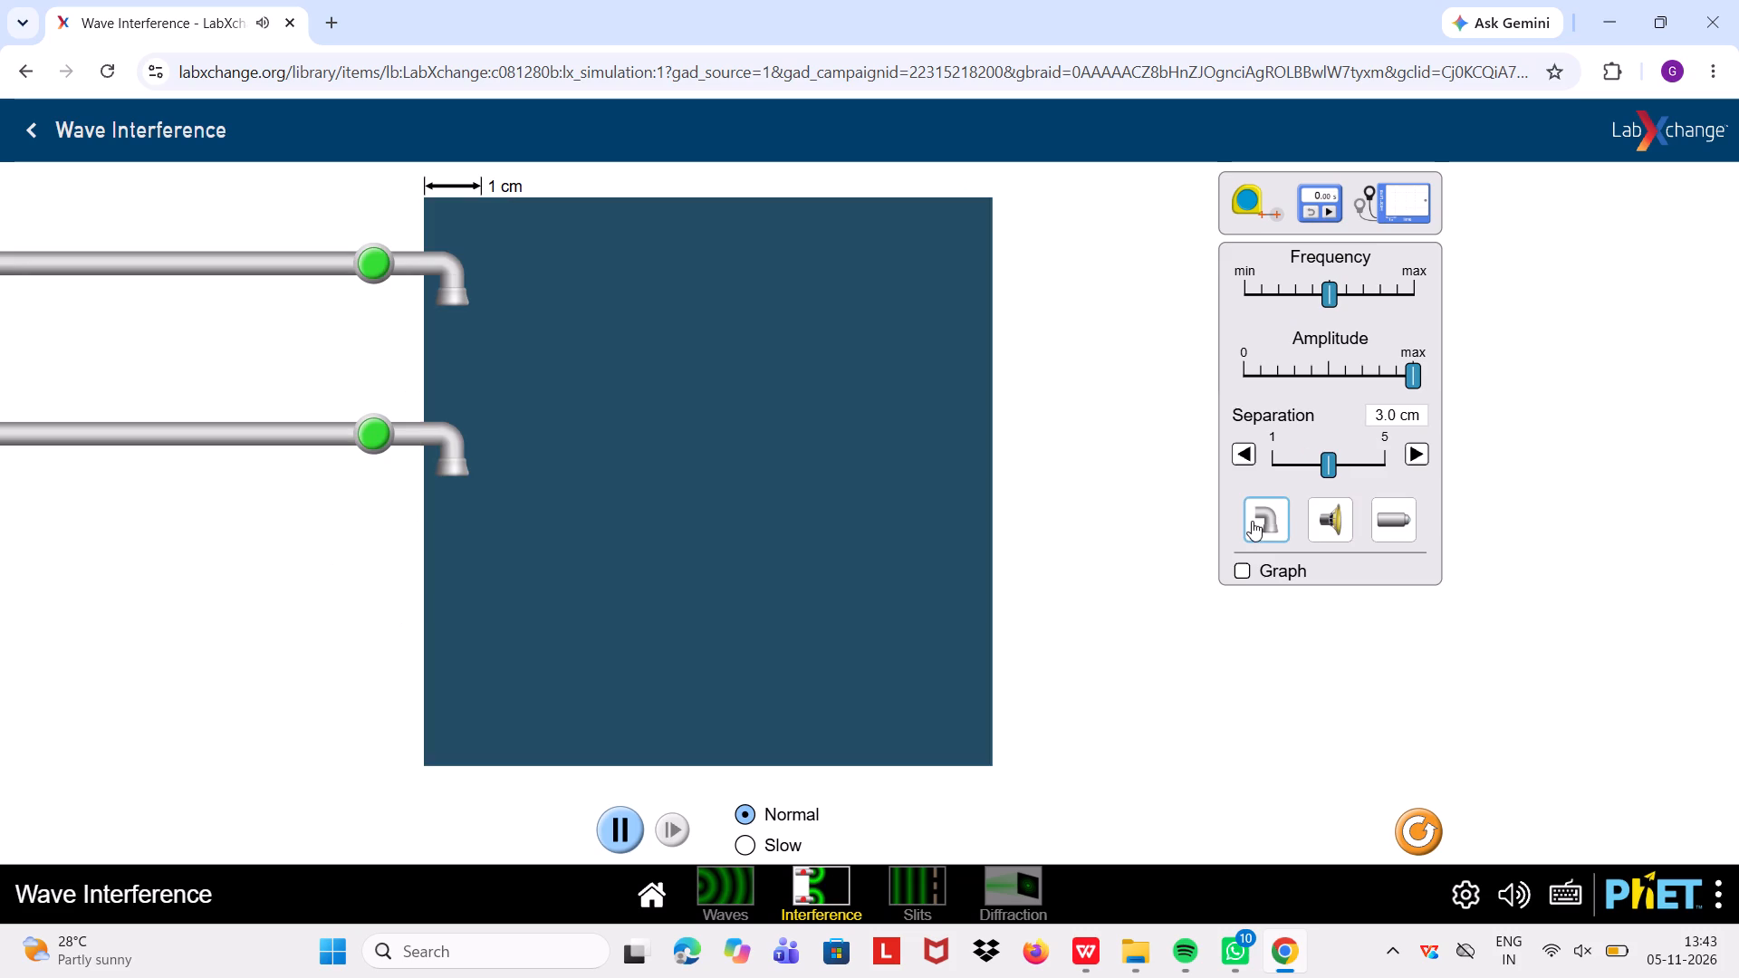
{"action": "left_click", "coordinate": [1316, 515]}
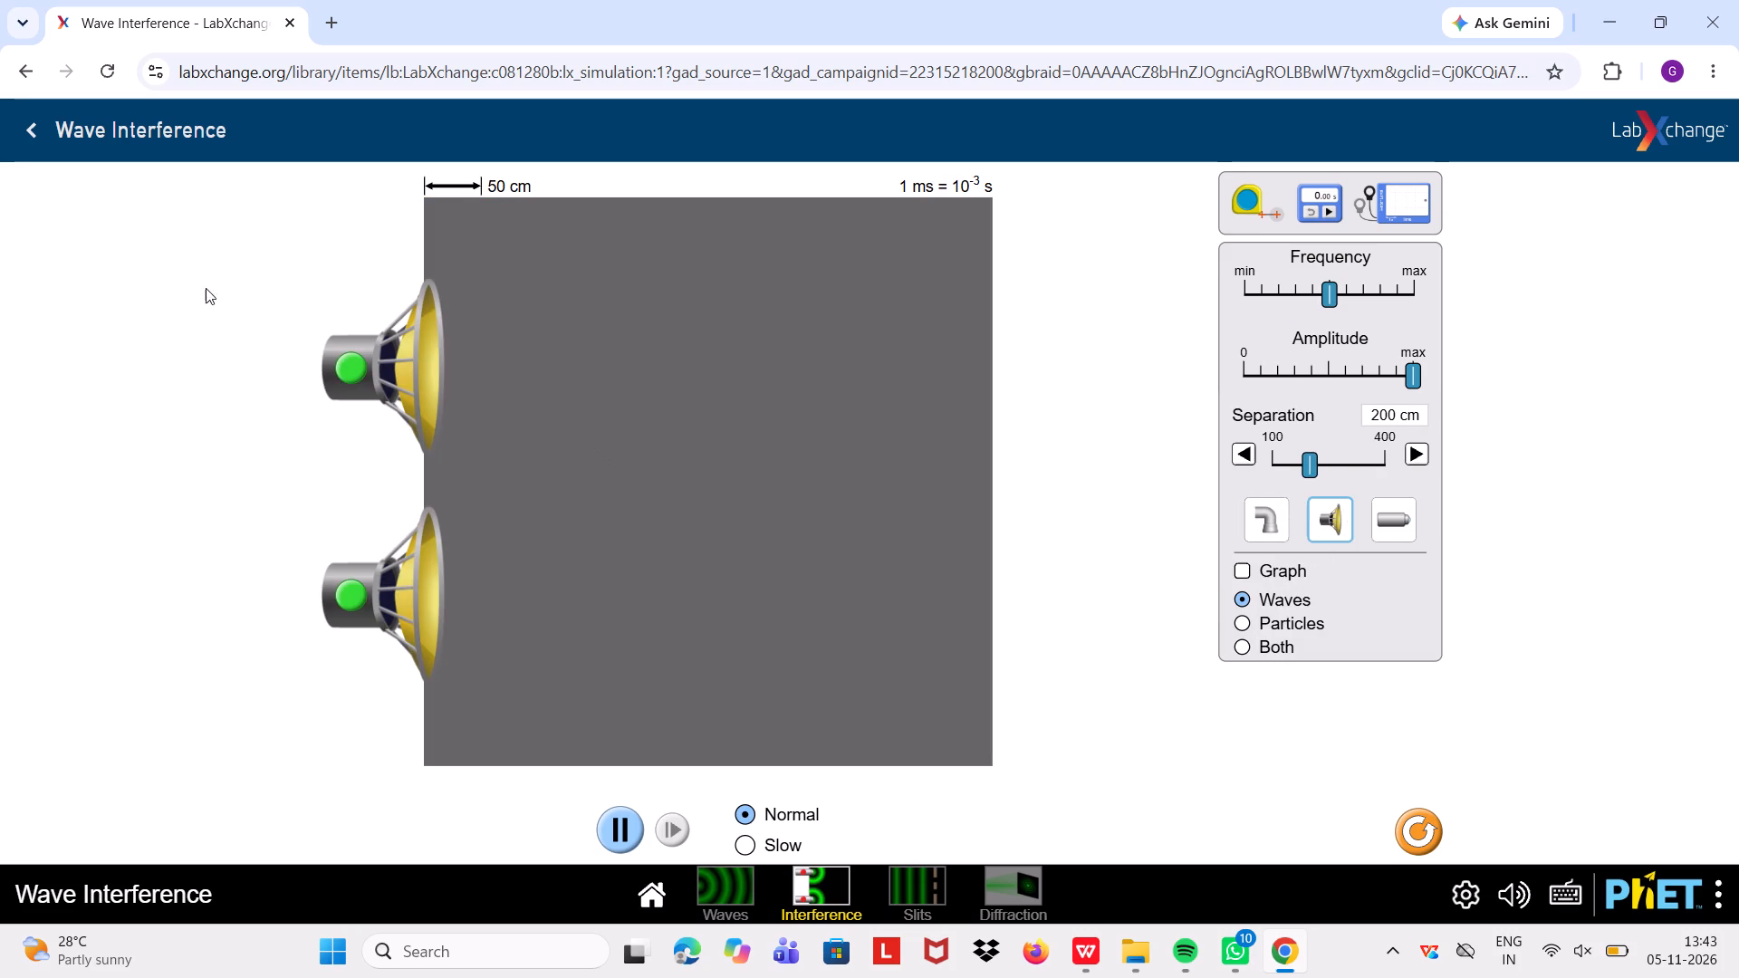
Open the Slits simulation, set the barrier to Two Slits and turn on the water wave generator.
{"action": "left_click", "coordinate": [939, 888]}
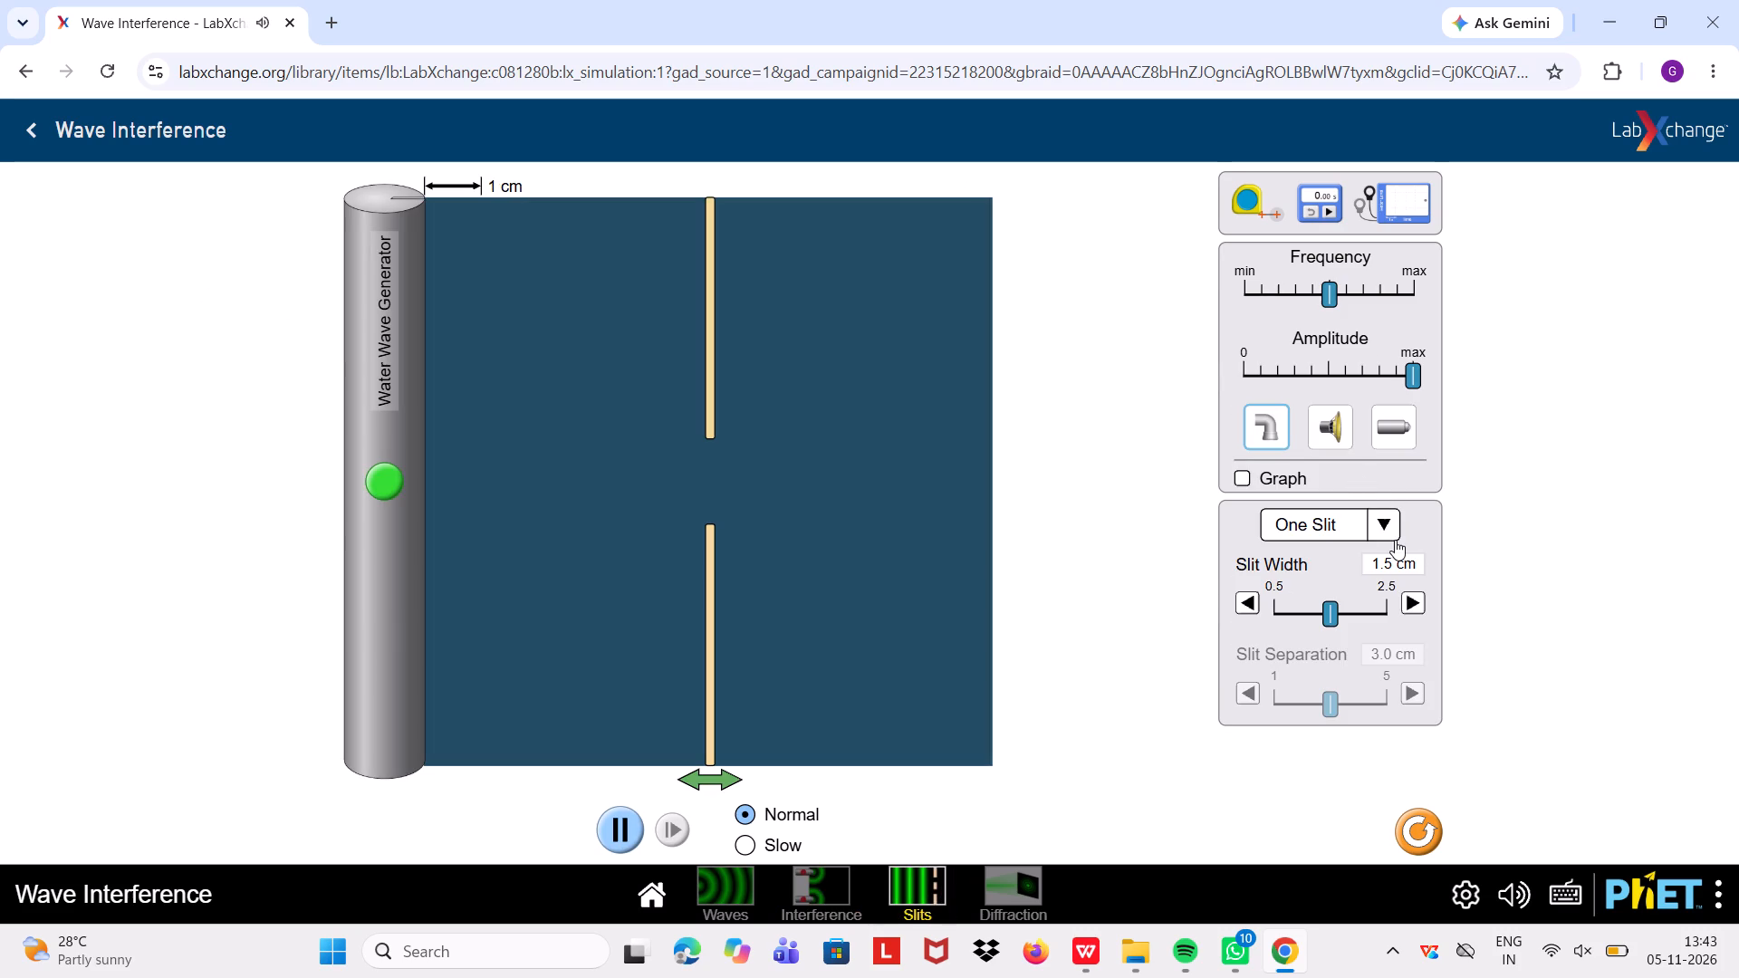
{"action": "left_click", "coordinate": [1395, 540]}
{"action": "left_click", "coordinate": [1334, 590]}
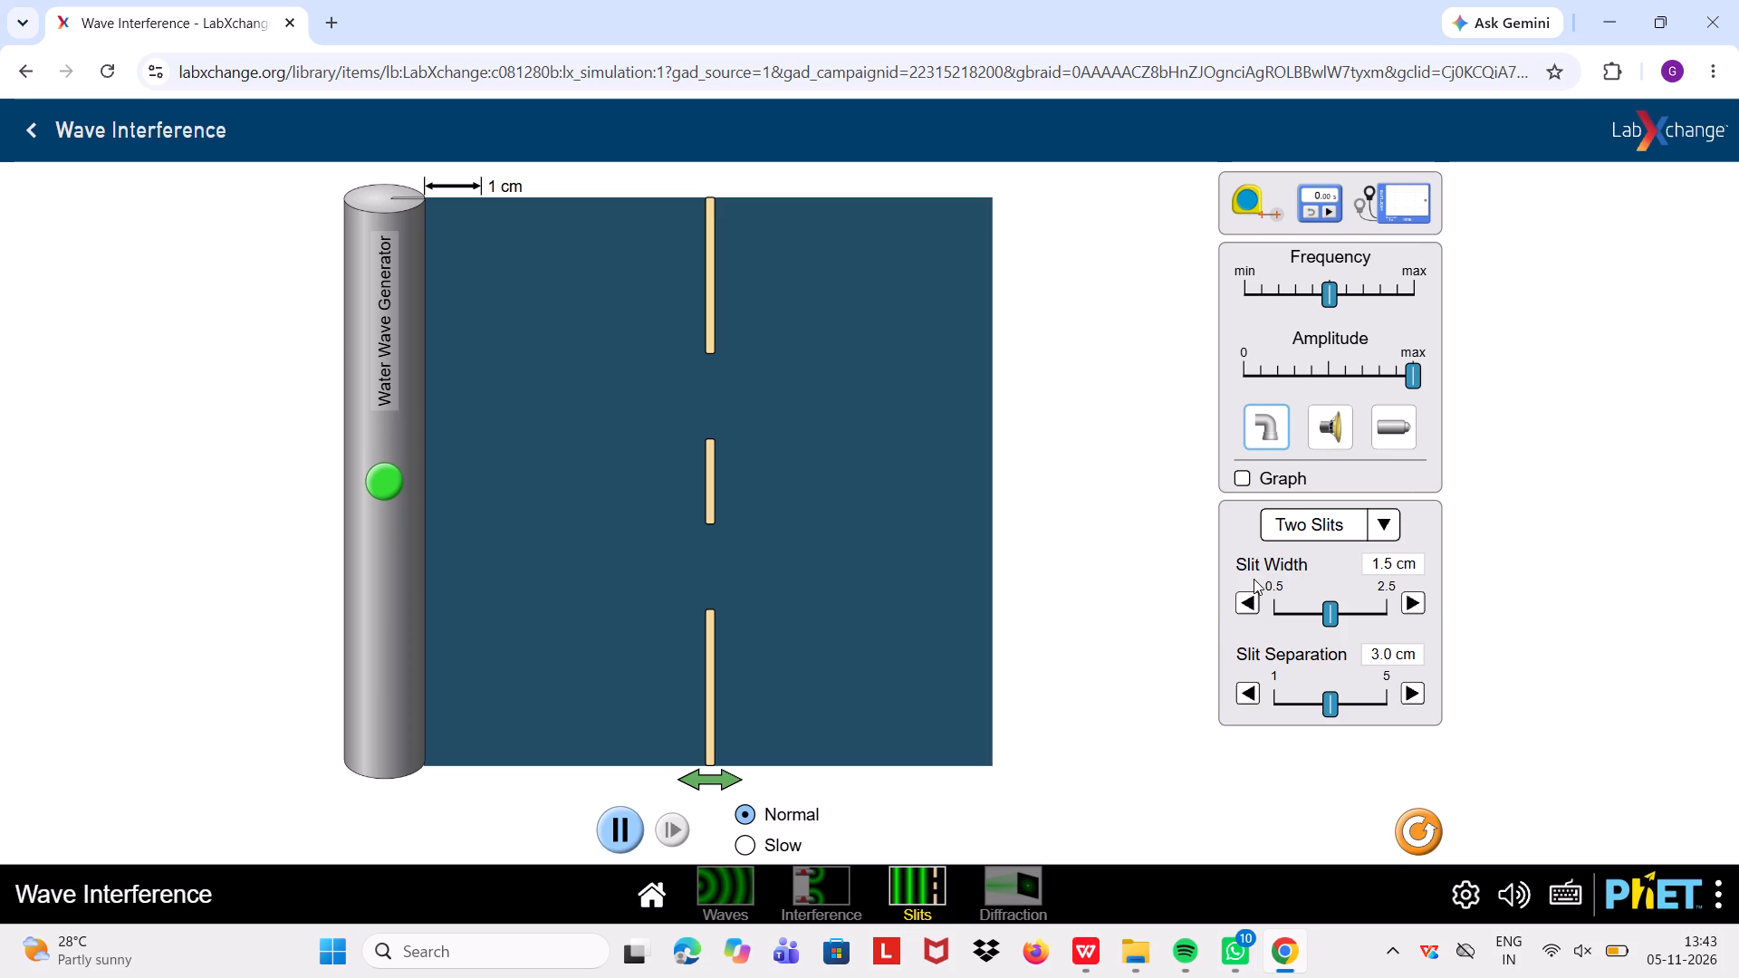
{"action": "left_click", "coordinate": [394, 477]}
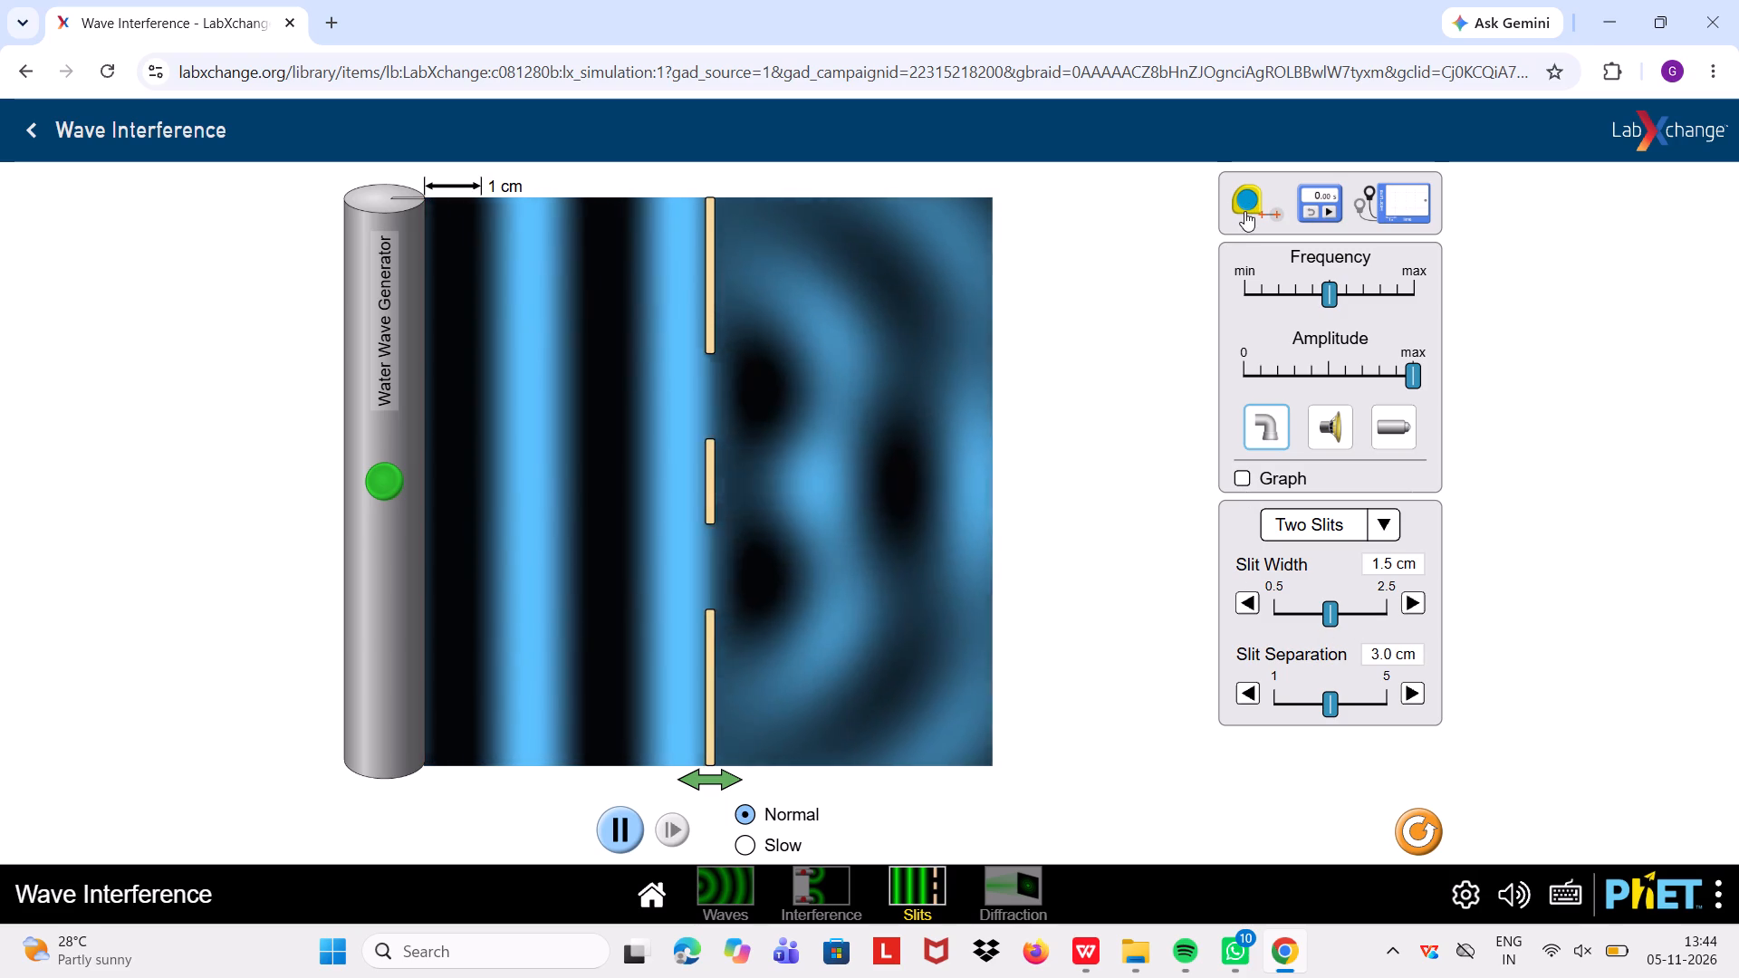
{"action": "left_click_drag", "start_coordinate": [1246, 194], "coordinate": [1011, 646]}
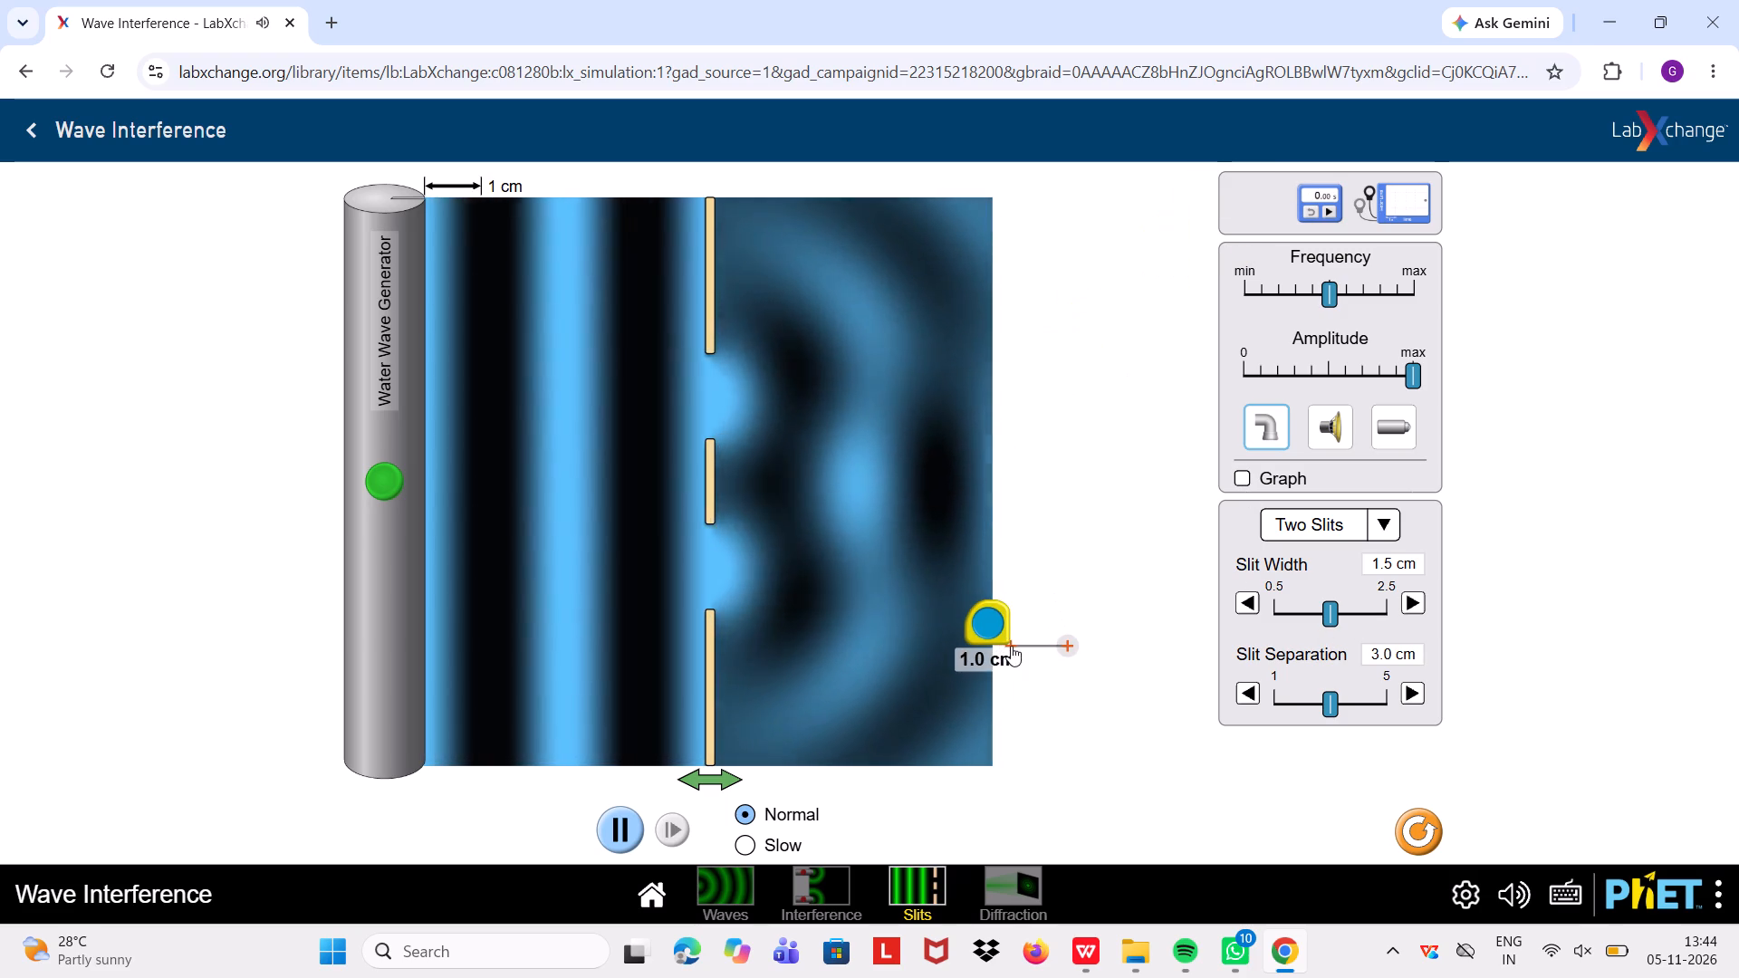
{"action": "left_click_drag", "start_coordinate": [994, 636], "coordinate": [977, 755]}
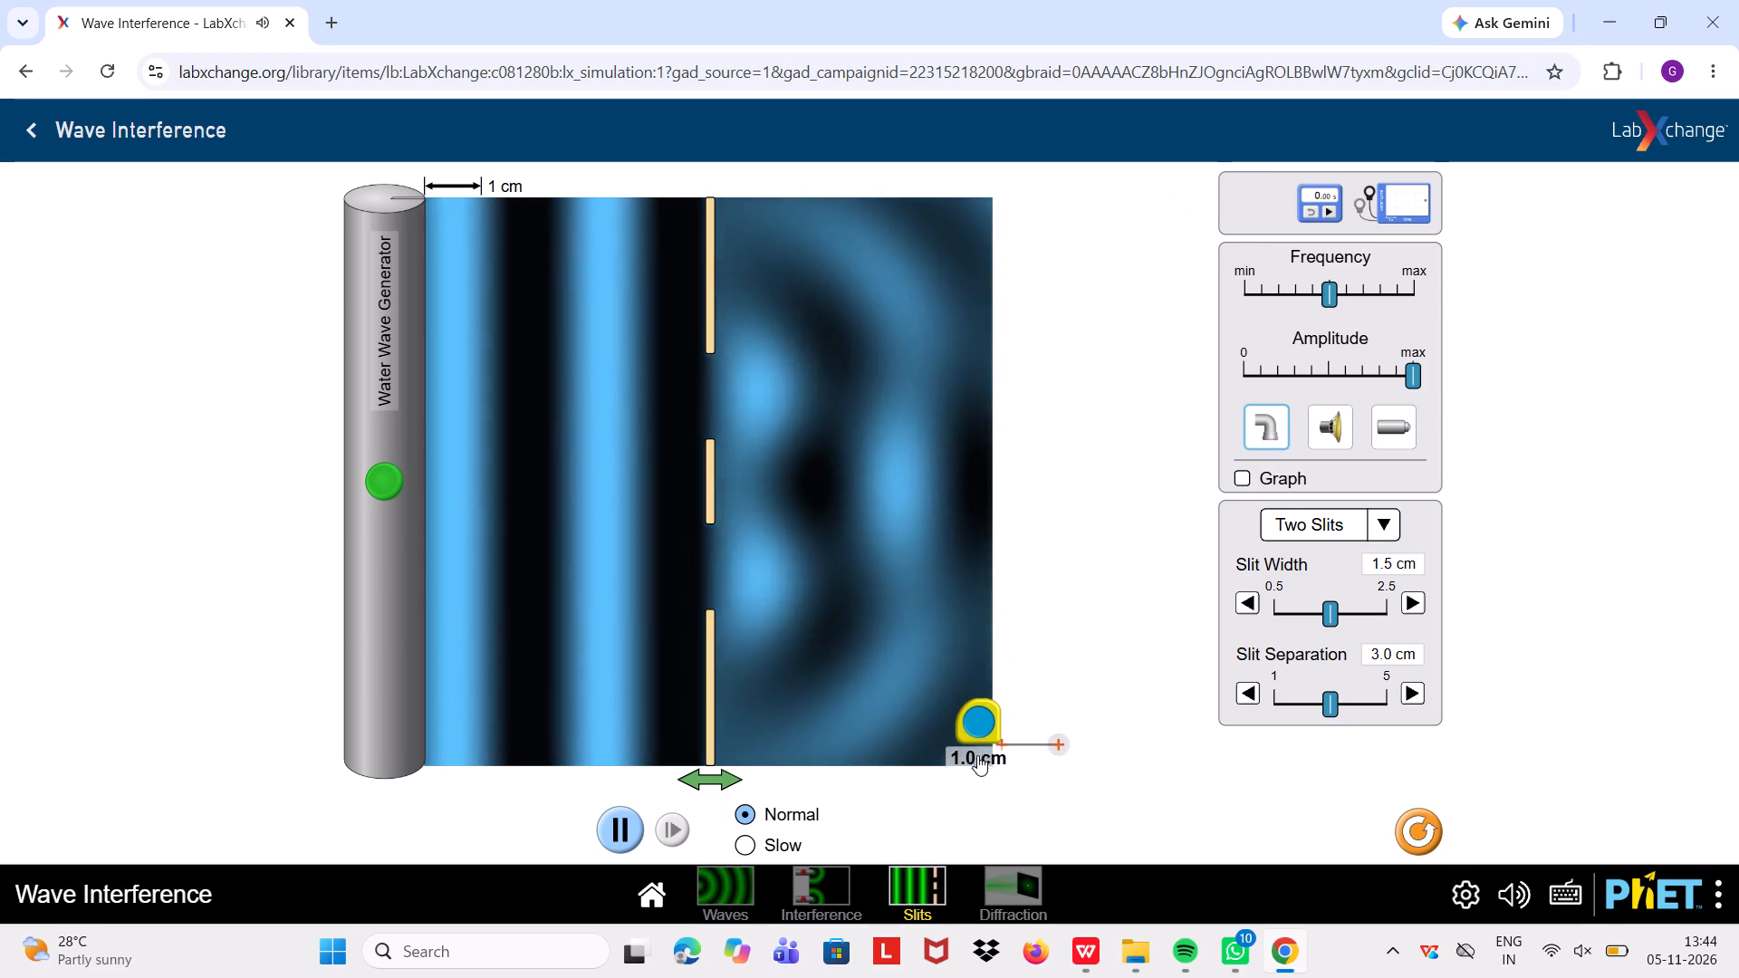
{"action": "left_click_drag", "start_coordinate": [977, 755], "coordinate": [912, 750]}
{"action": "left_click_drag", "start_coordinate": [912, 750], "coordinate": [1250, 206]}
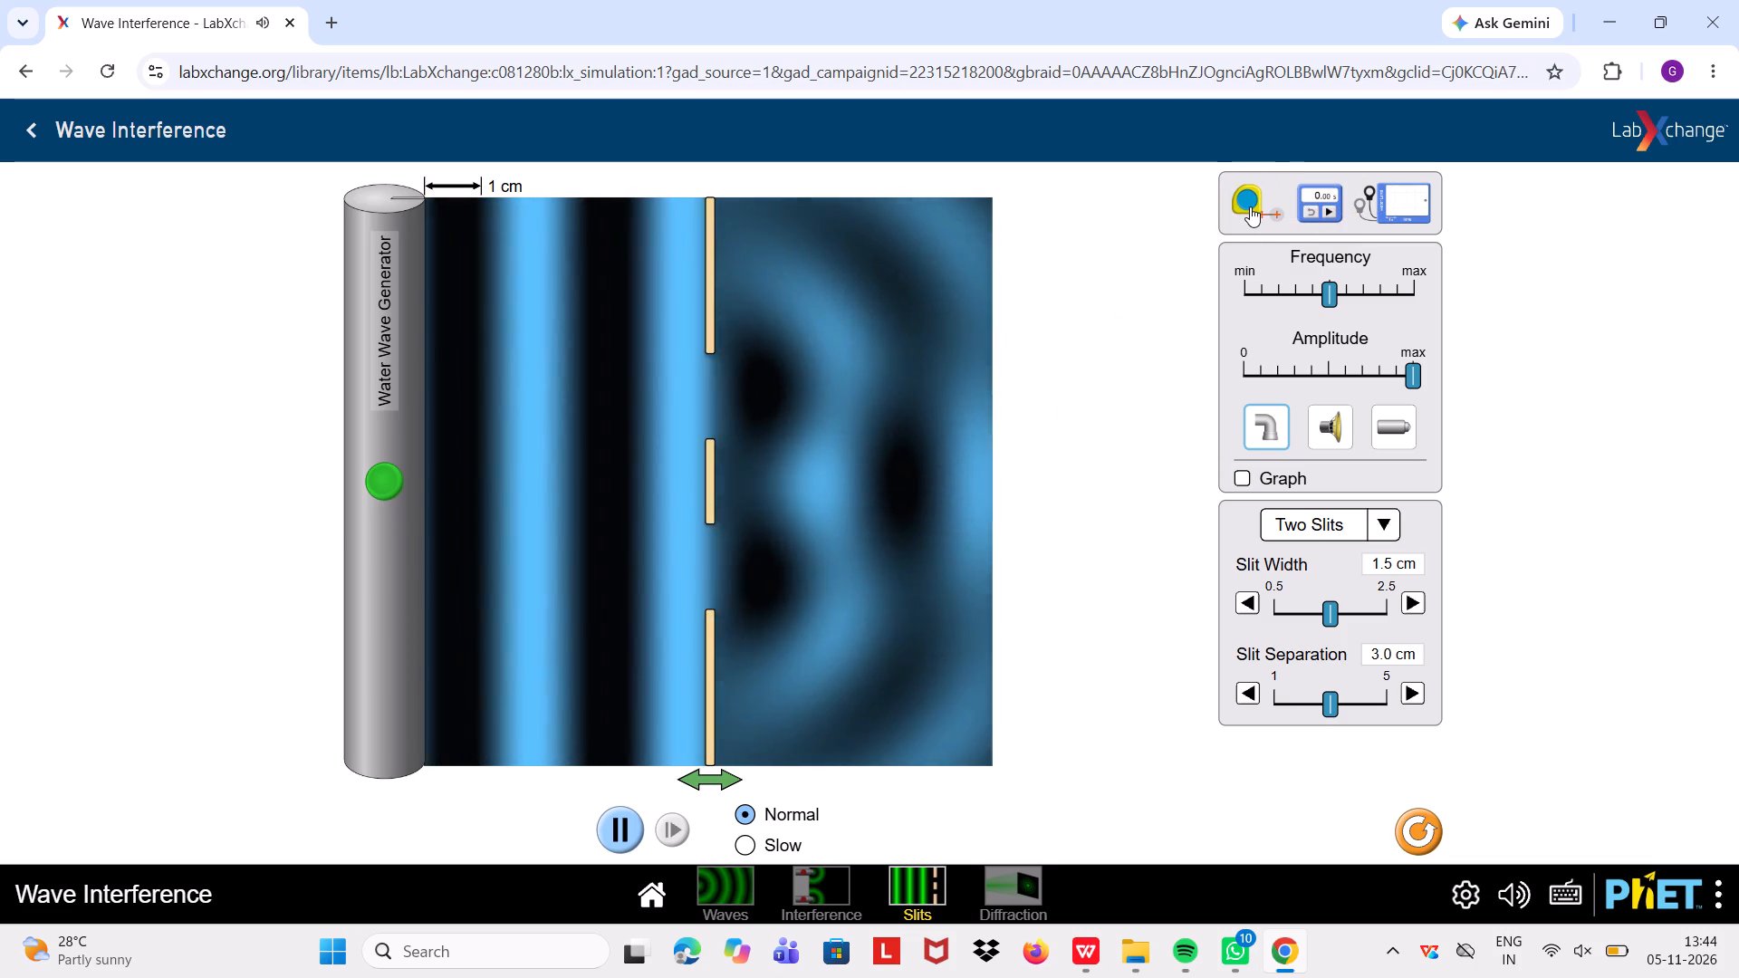
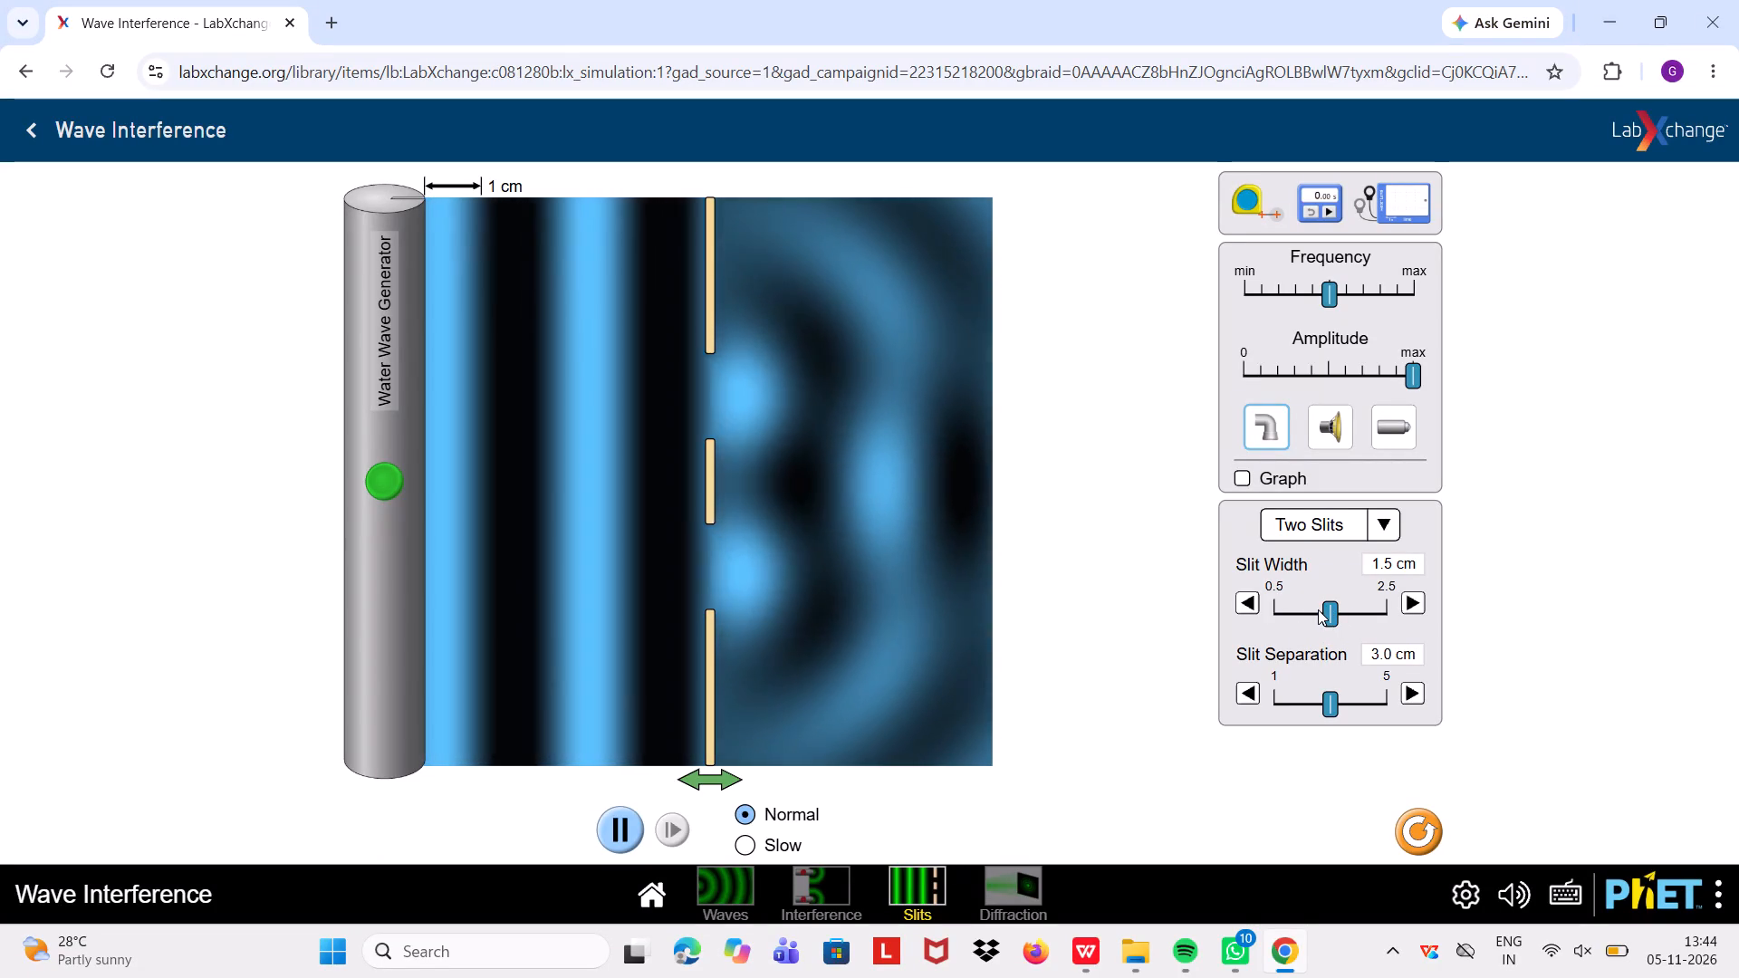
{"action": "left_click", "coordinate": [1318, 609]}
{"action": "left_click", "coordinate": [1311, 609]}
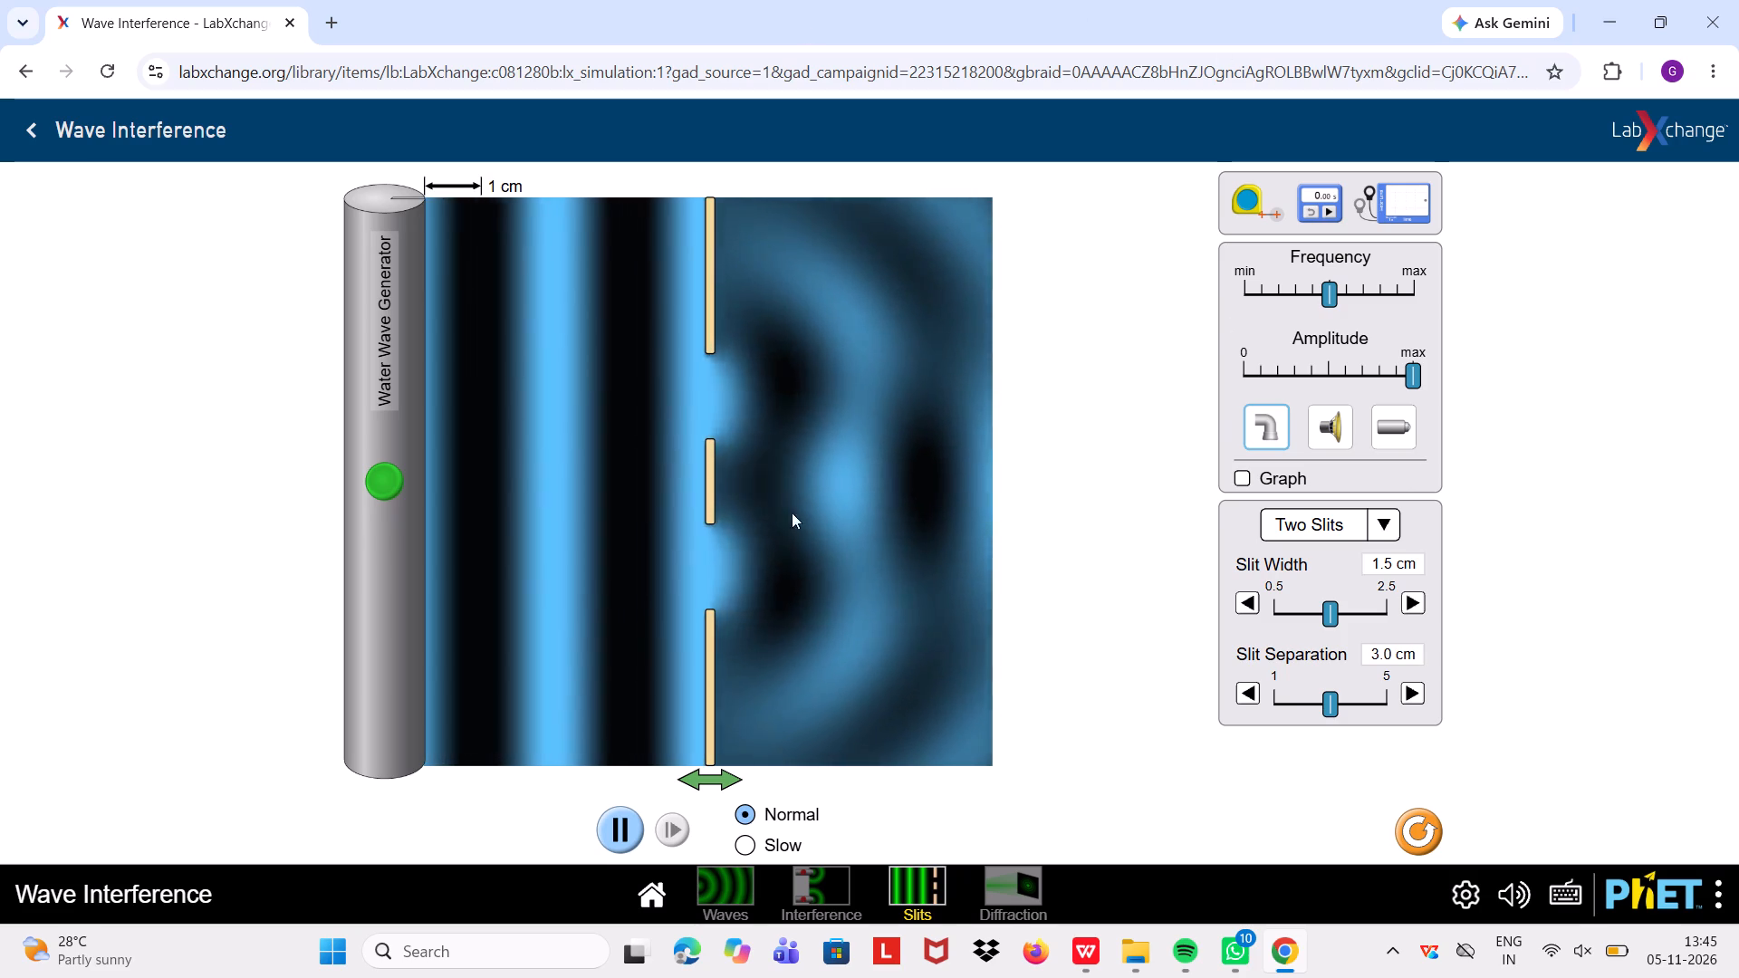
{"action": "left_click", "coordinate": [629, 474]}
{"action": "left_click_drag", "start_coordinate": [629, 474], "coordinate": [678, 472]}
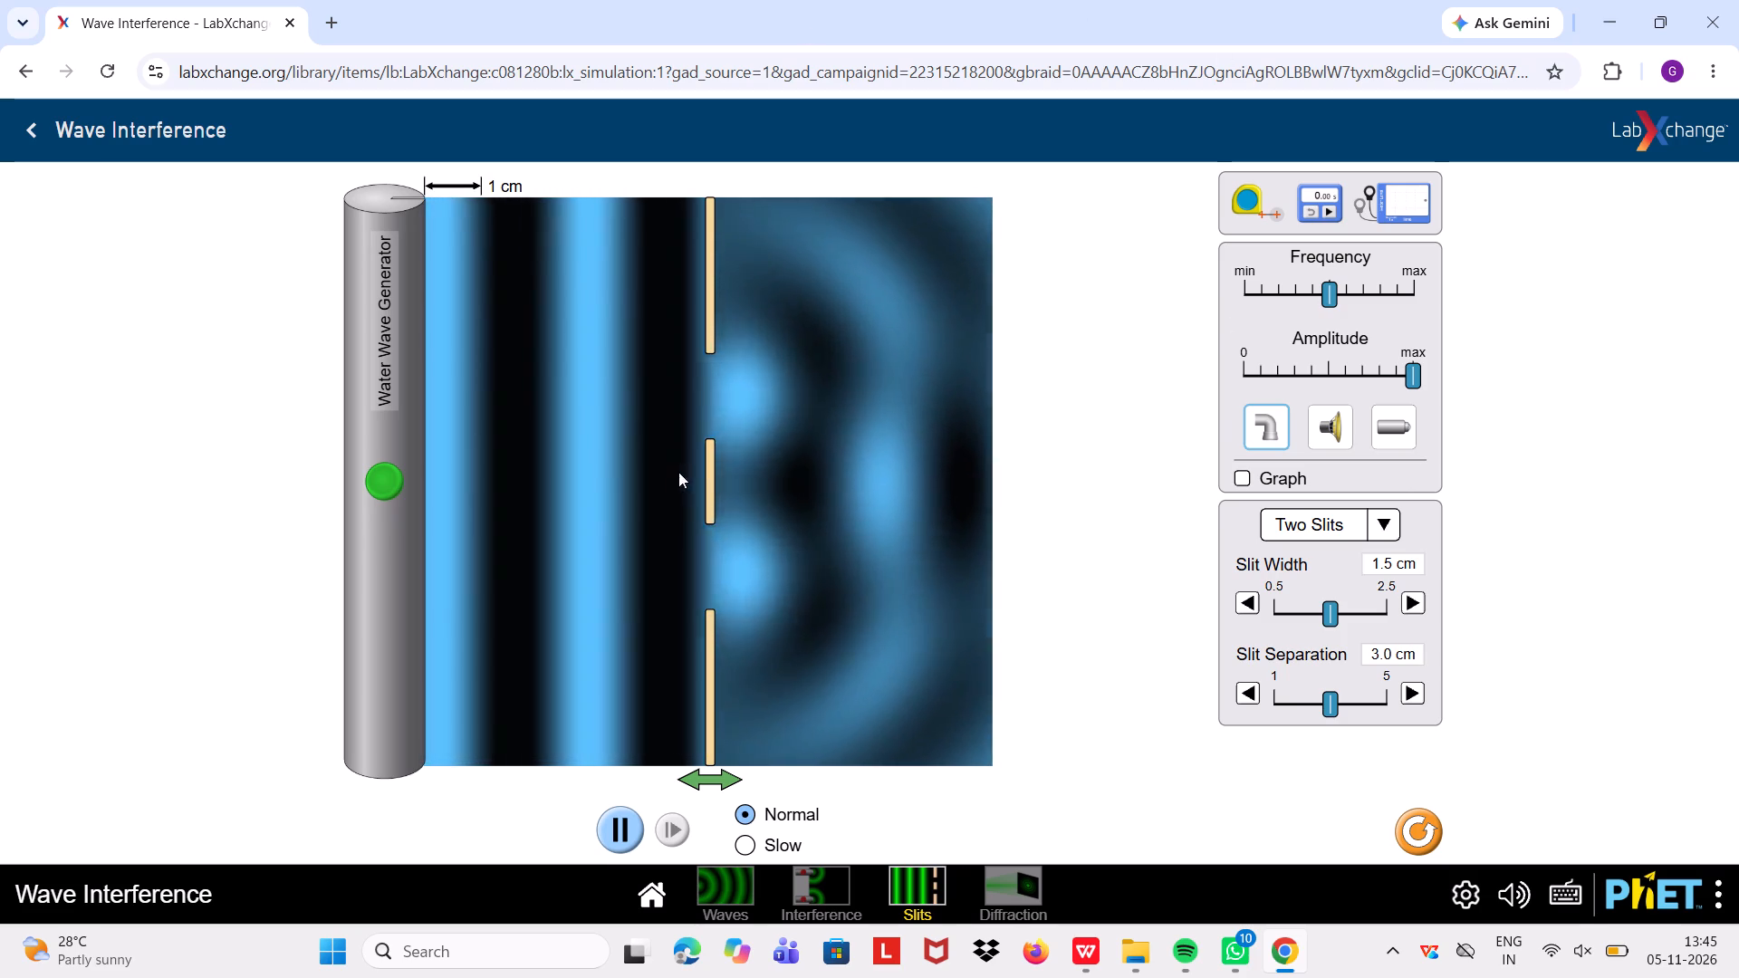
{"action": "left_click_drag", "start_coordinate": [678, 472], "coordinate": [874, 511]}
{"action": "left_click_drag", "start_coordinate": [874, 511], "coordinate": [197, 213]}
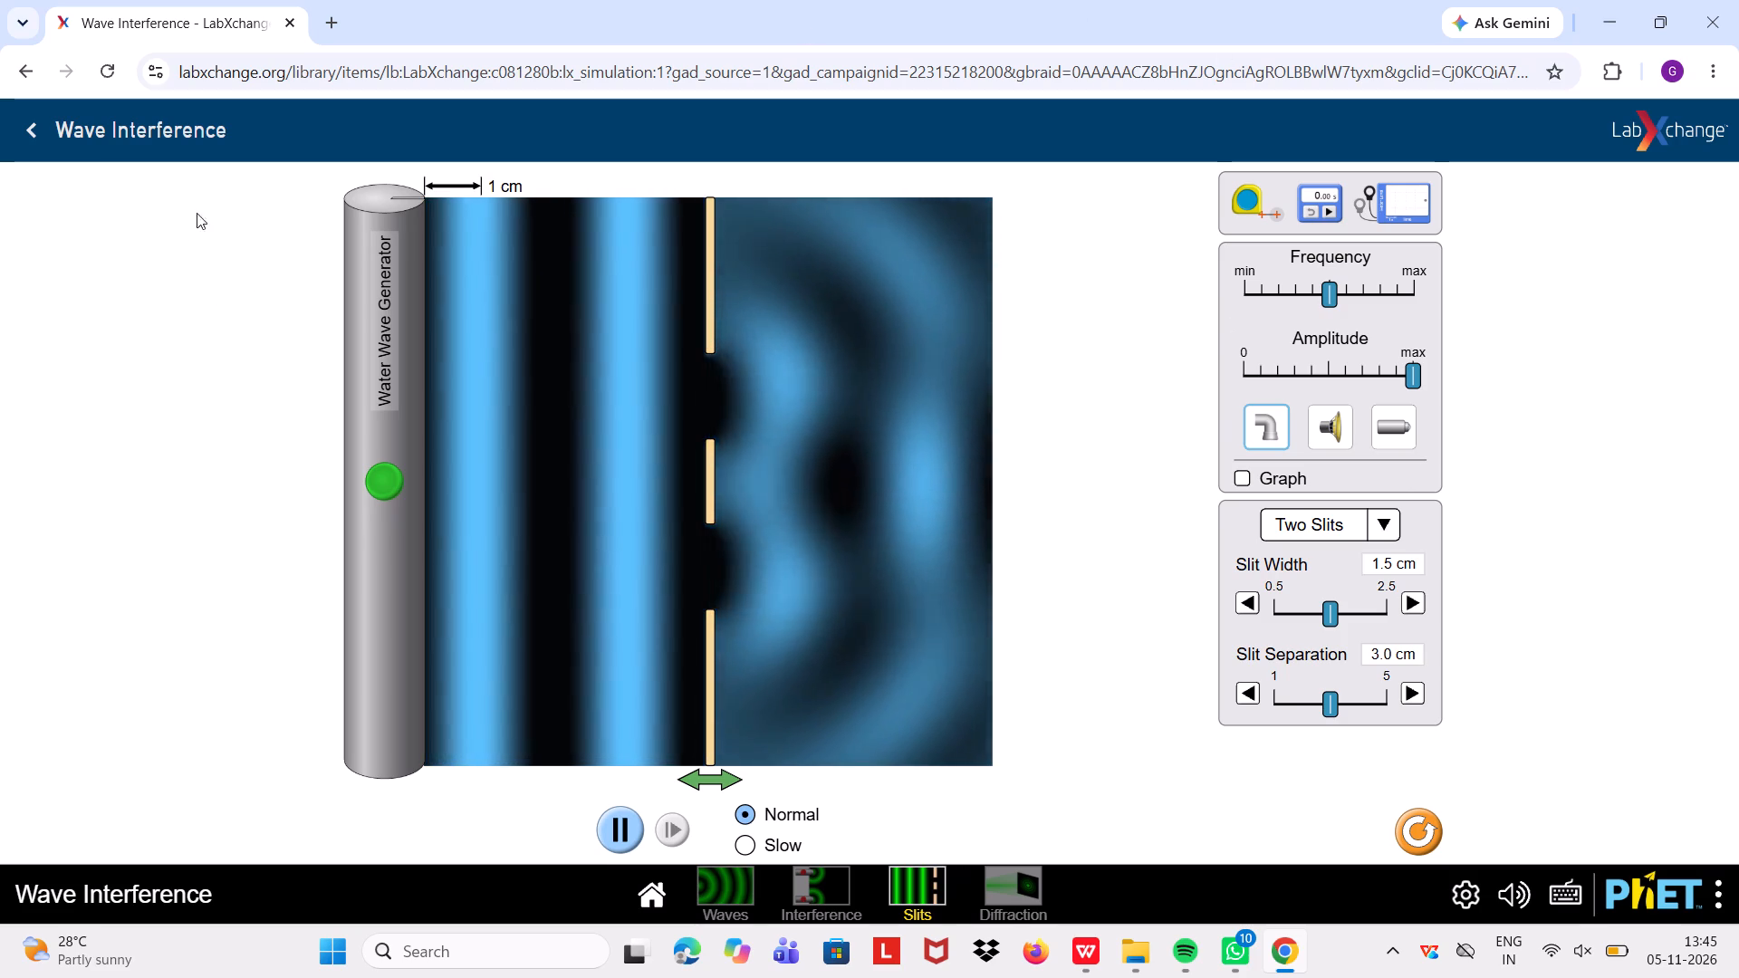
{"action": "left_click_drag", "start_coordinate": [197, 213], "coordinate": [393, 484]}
Restart the water wave generator with the water level graph shown to view the wave, then hide the graph.
{"action": "left_click", "coordinate": [393, 484]}
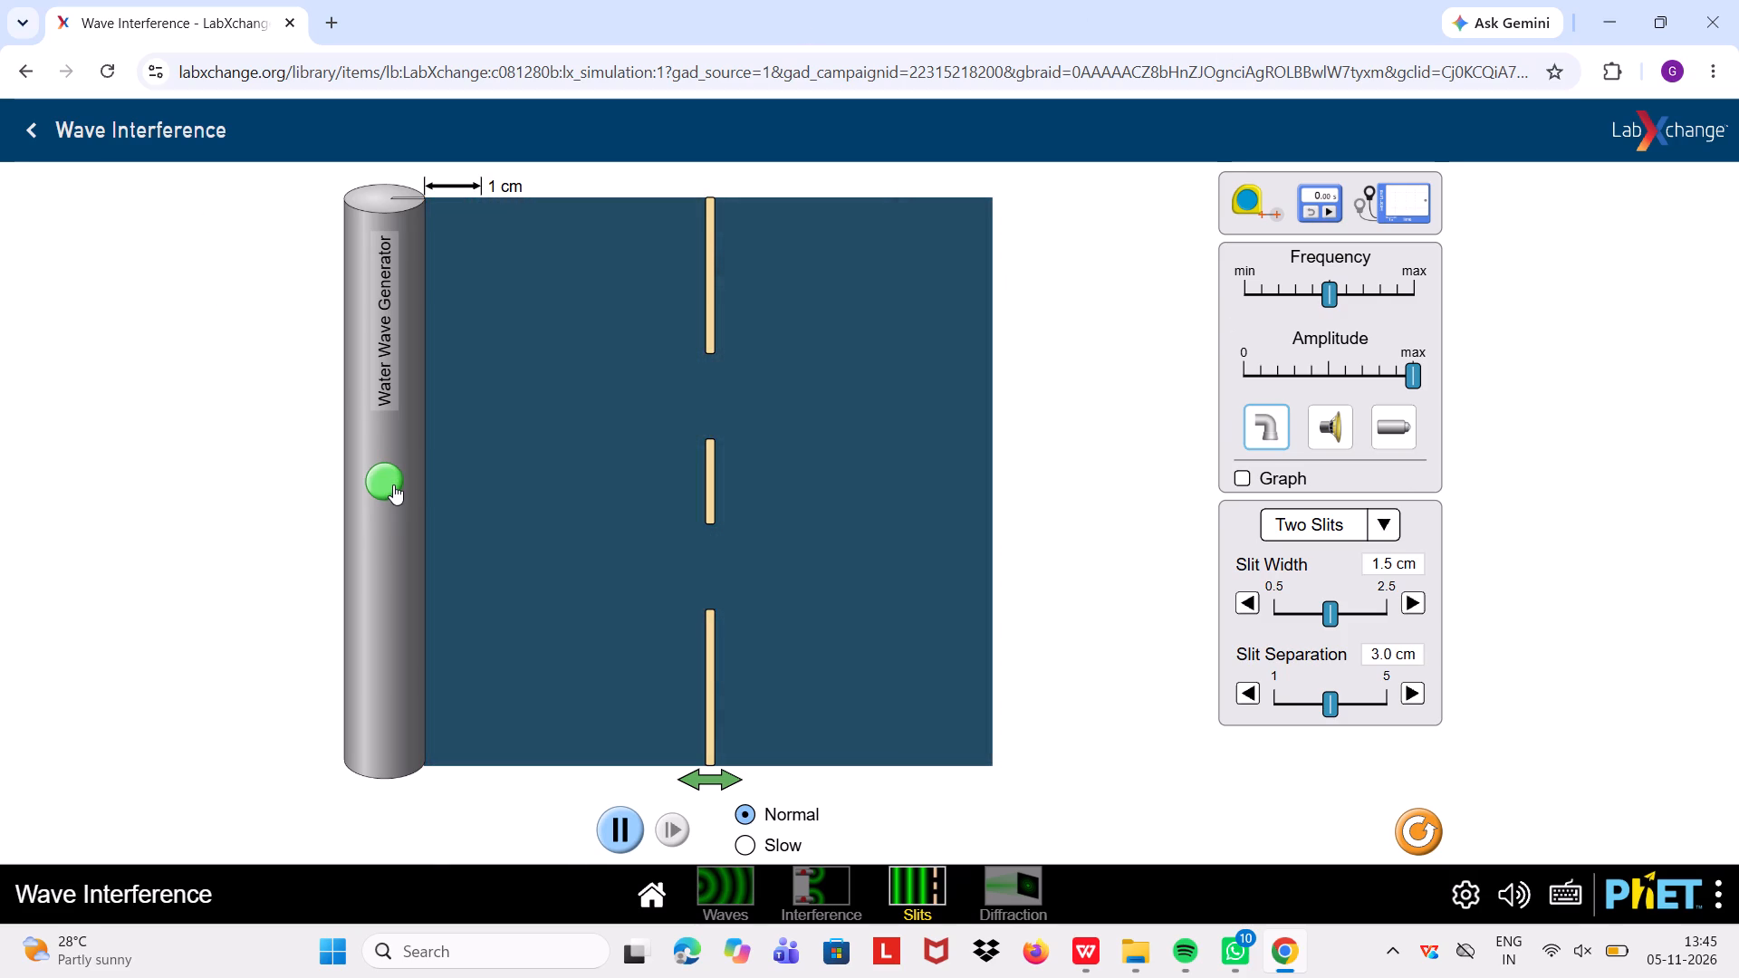
{"action": "left_click", "coordinate": [393, 484]}
{"action": "left_click", "coordinate": [393, 484]}
{"action": "left_click", "coordinate": [1265, 426]}
{"action": "left_click", "coordinate": [1313, 475]}
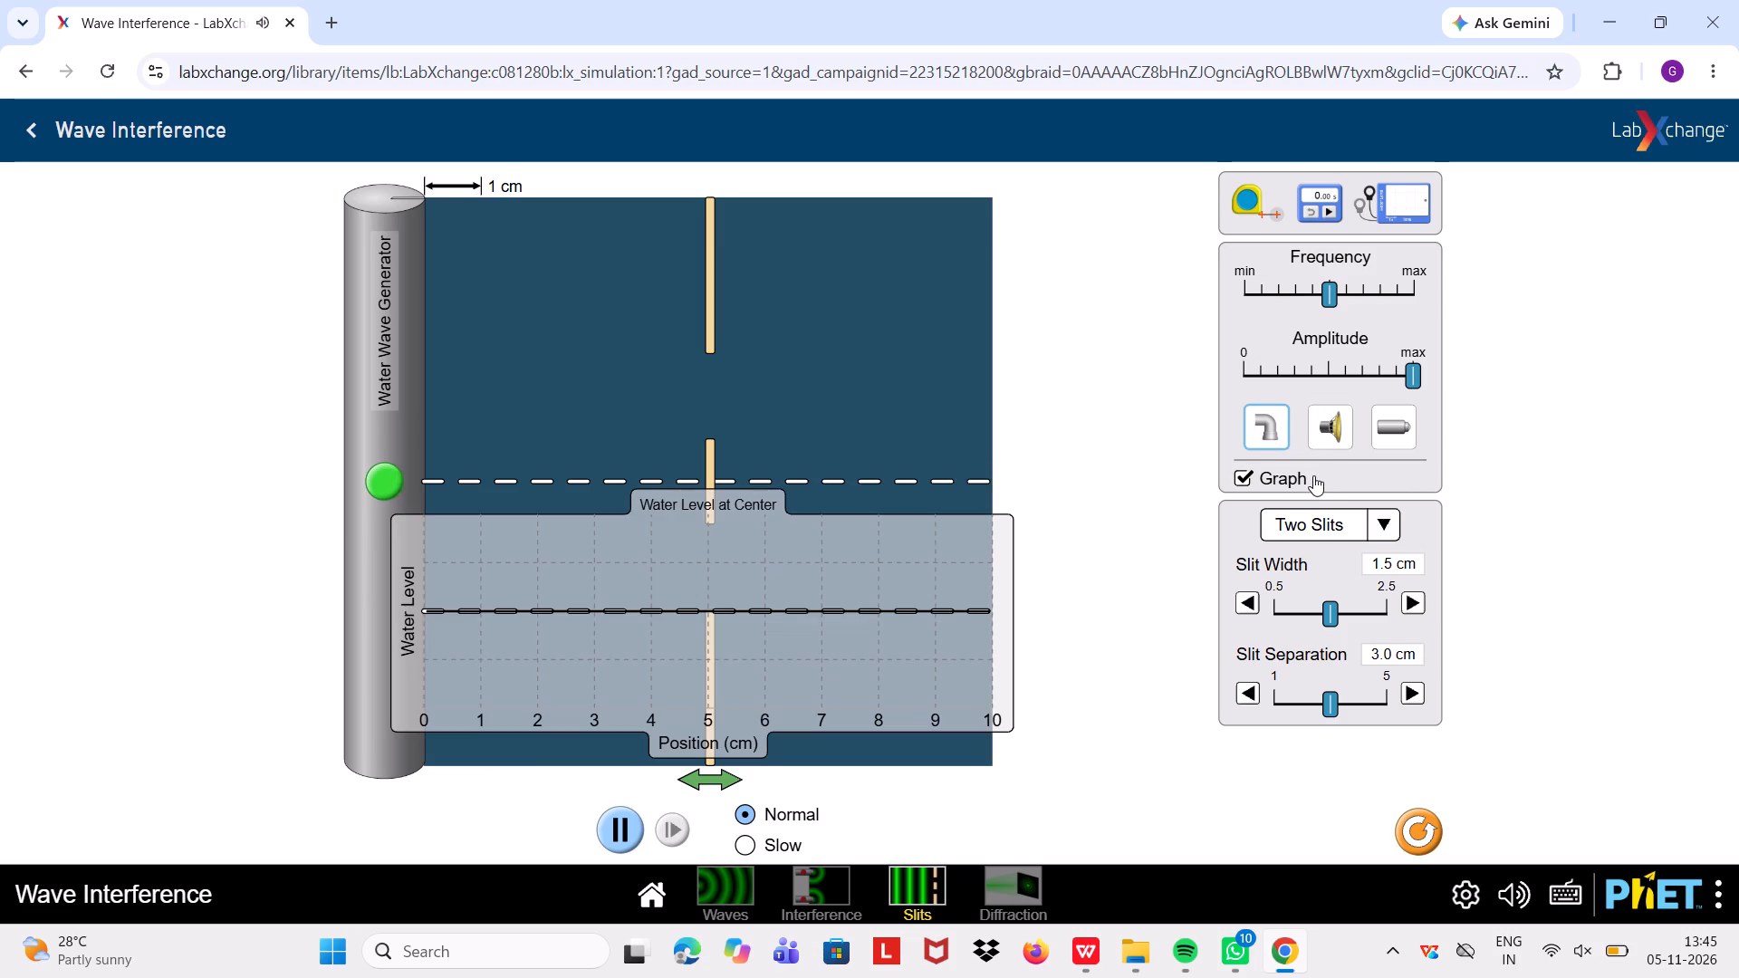
{"action": "left_click", "coordinate": [376, 472]}
{"action": "left_click", "coordinate": [376, 472]}
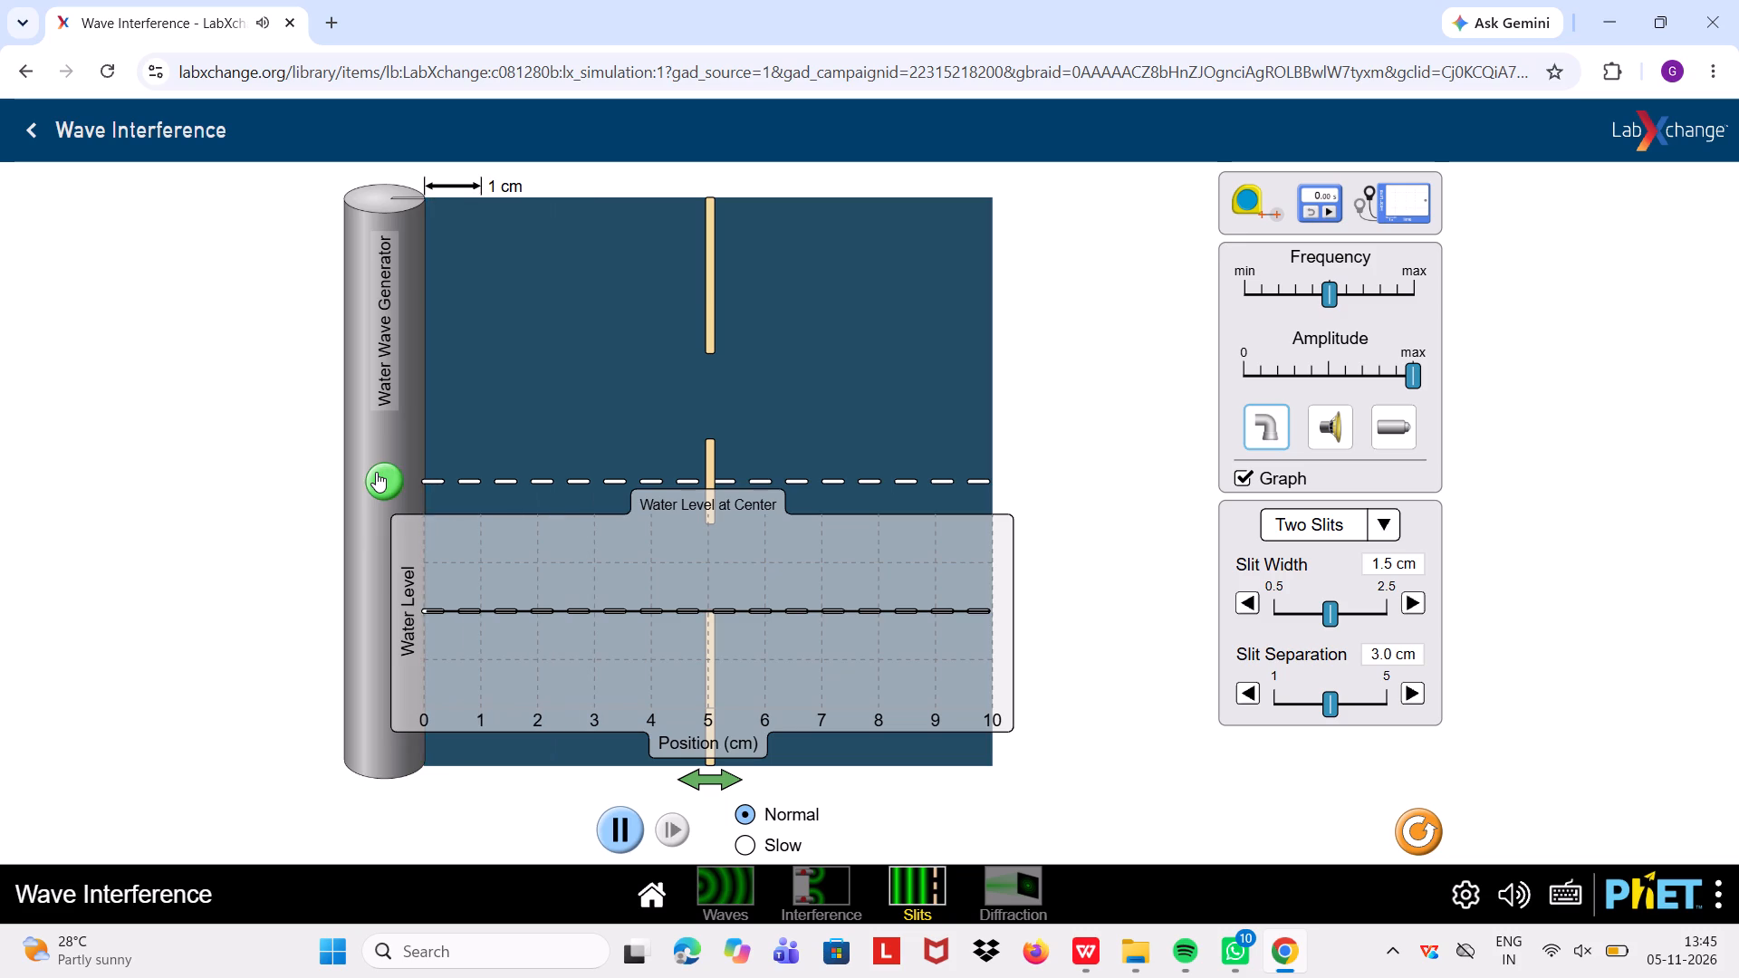
{"action": "left_click", "coordinate": [376, 472]}
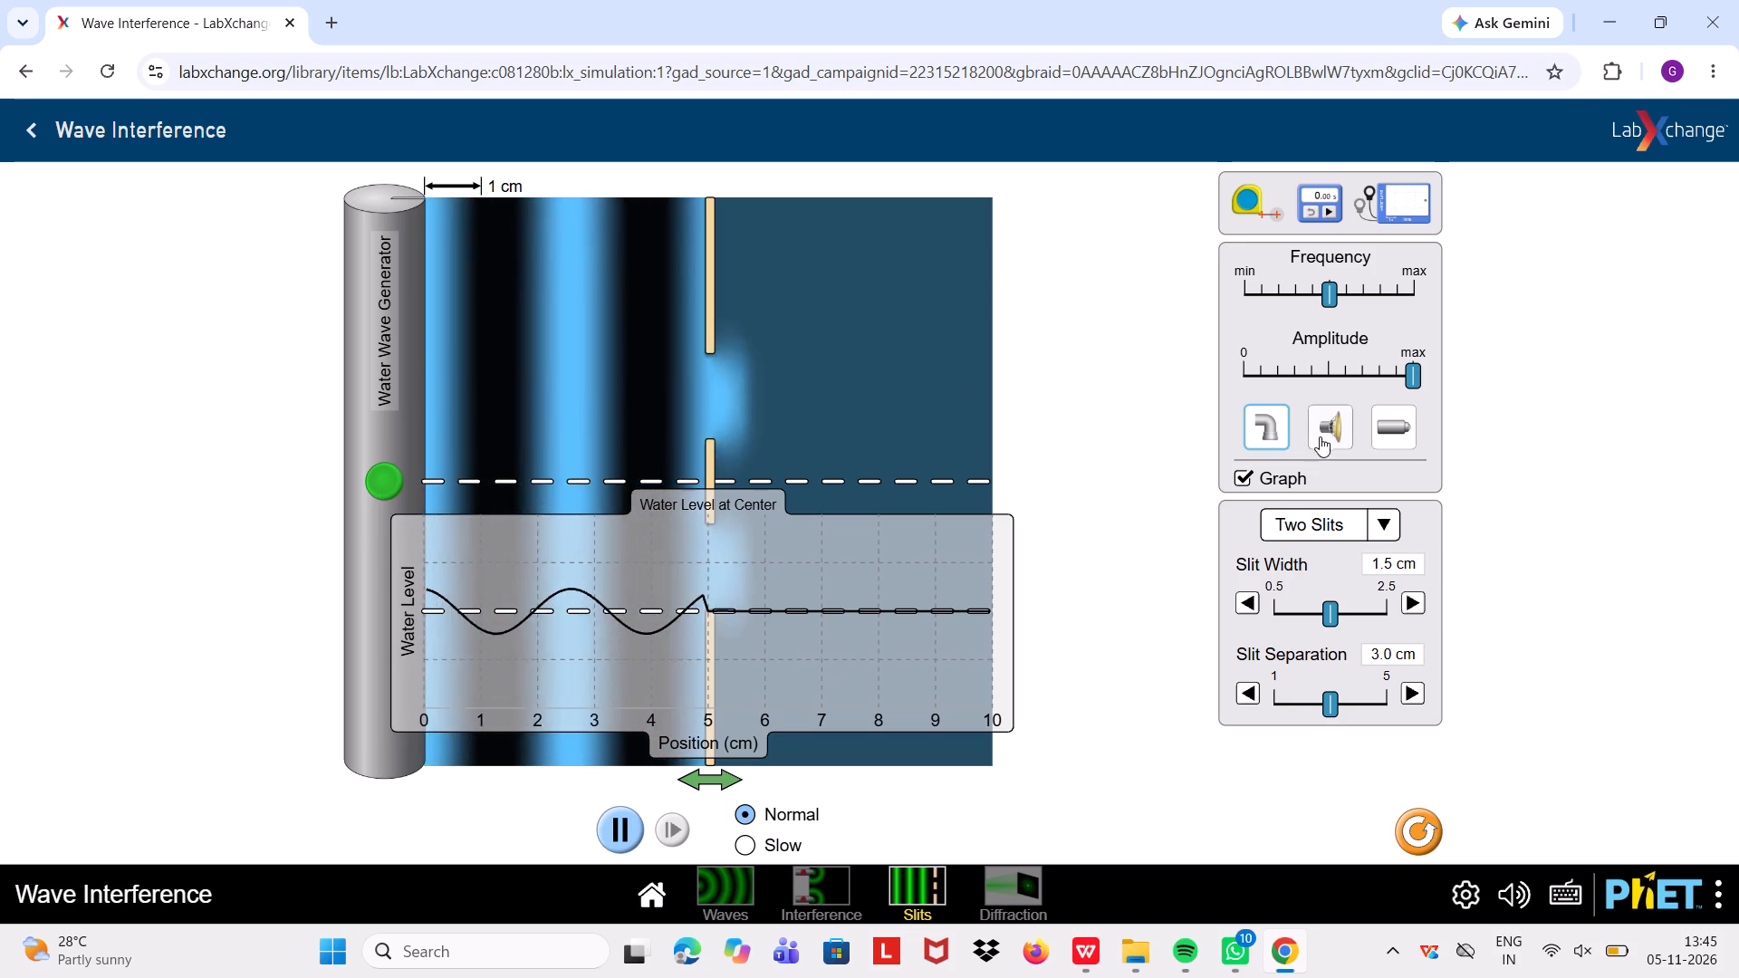
{"action": "left_click", "coordinate": [1254, 467]}
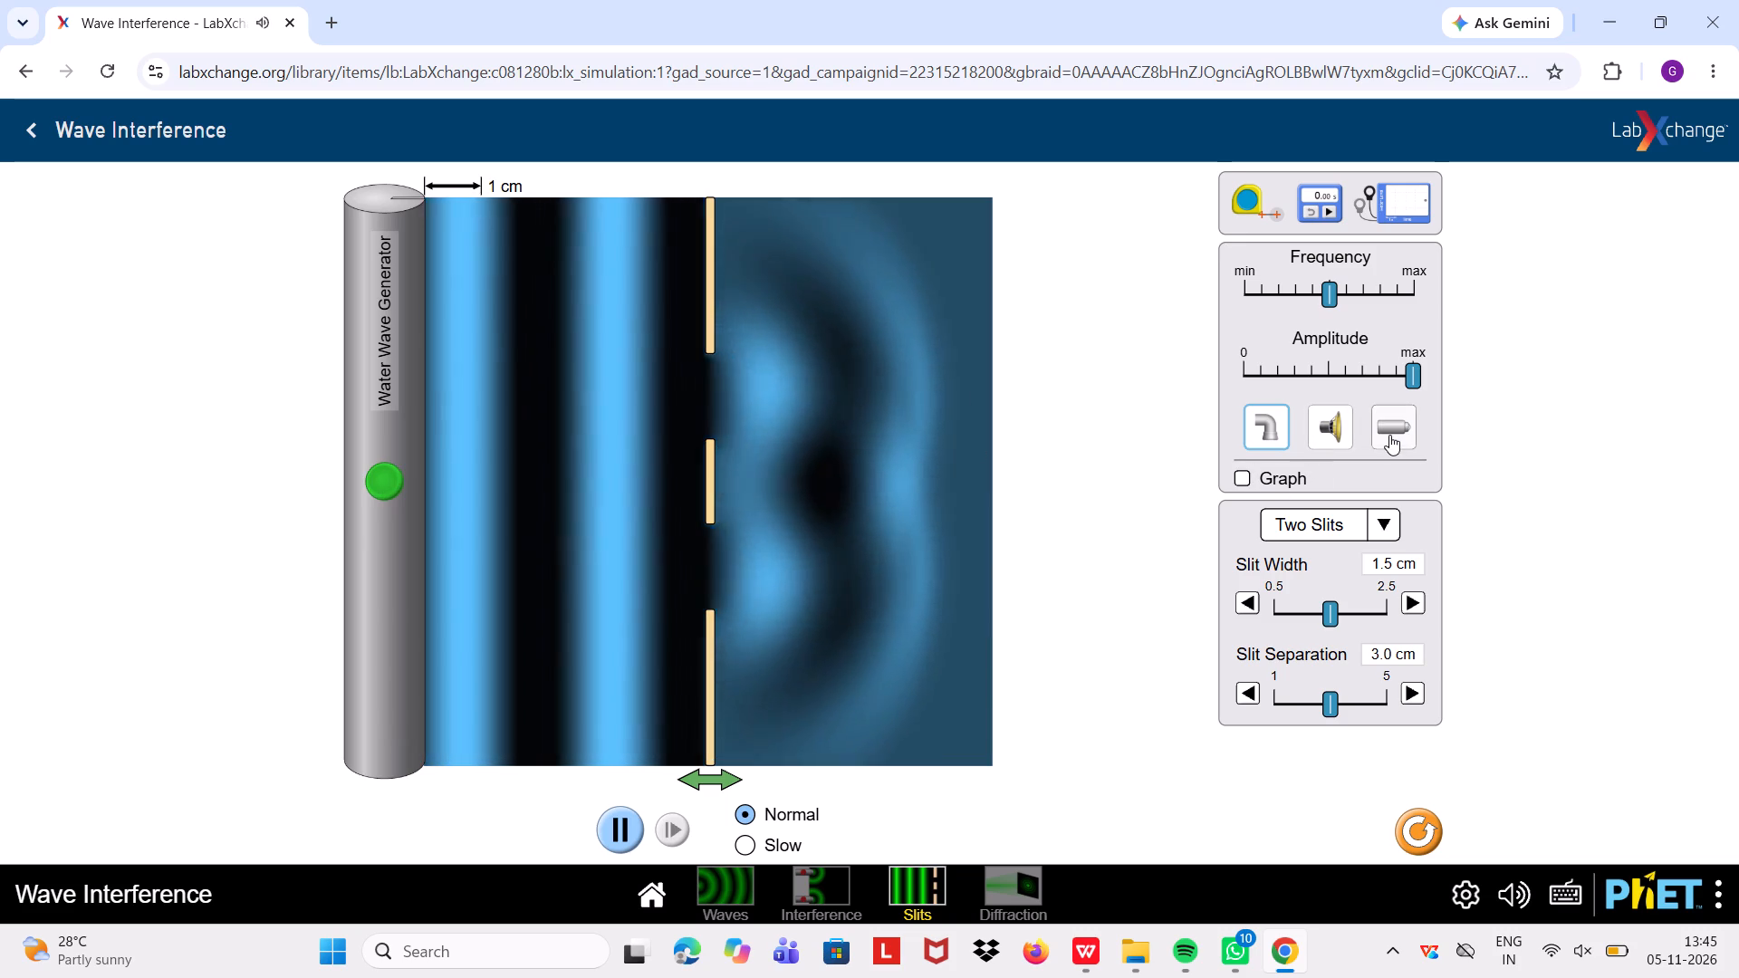
Switch the wave source to light and turn on the light generator.
{"action": "left_click", "coordinate": [1388, 433]}
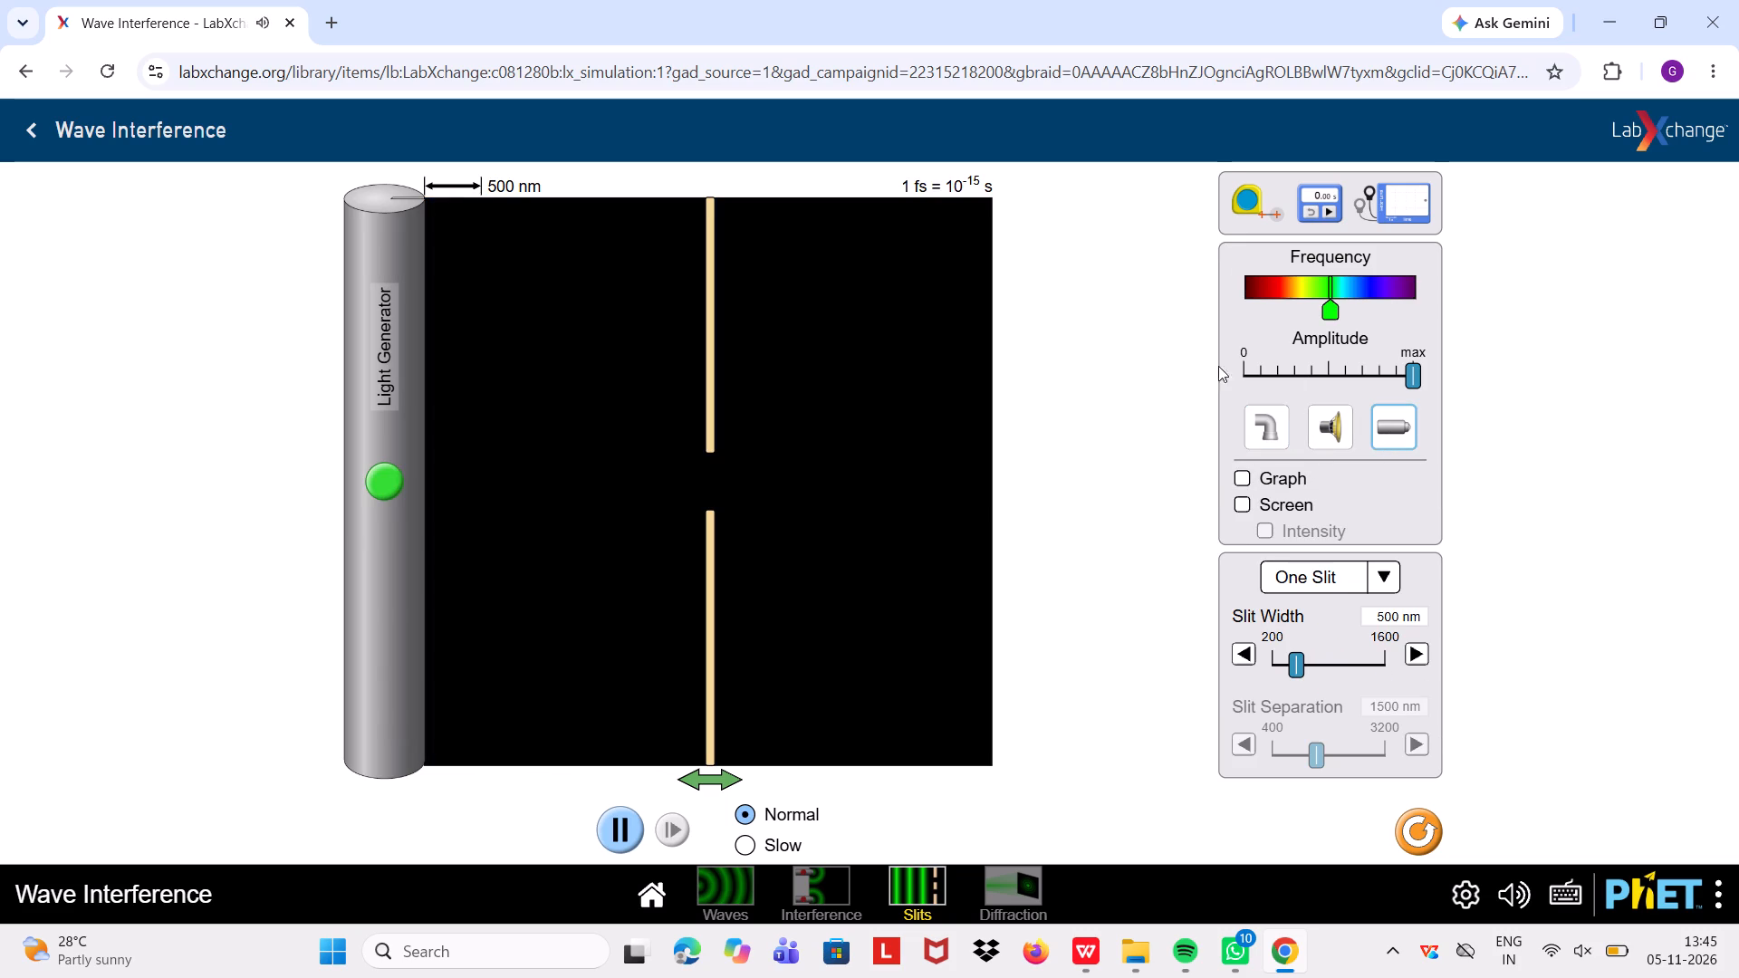
{"action": "left_click", "coordinate": [394, 479]}
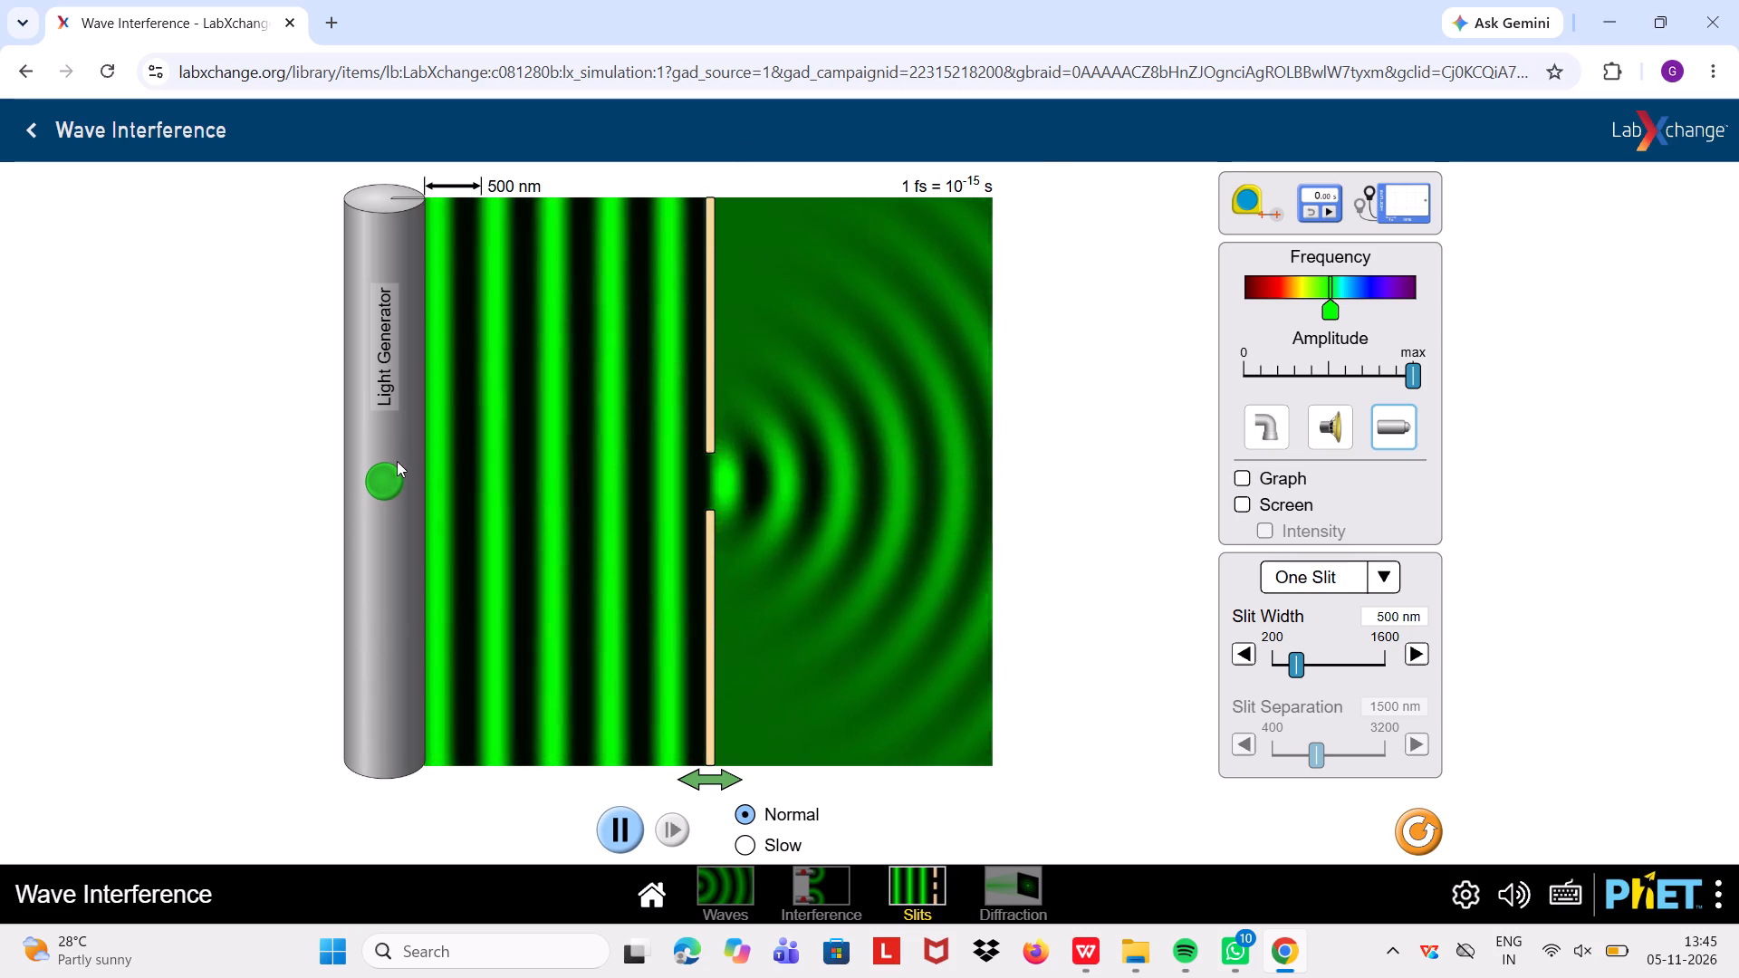
{"action": "left_click", "coordinate": [389, 476]}
{"action": "left_click", "coordinate": [389, 476]}
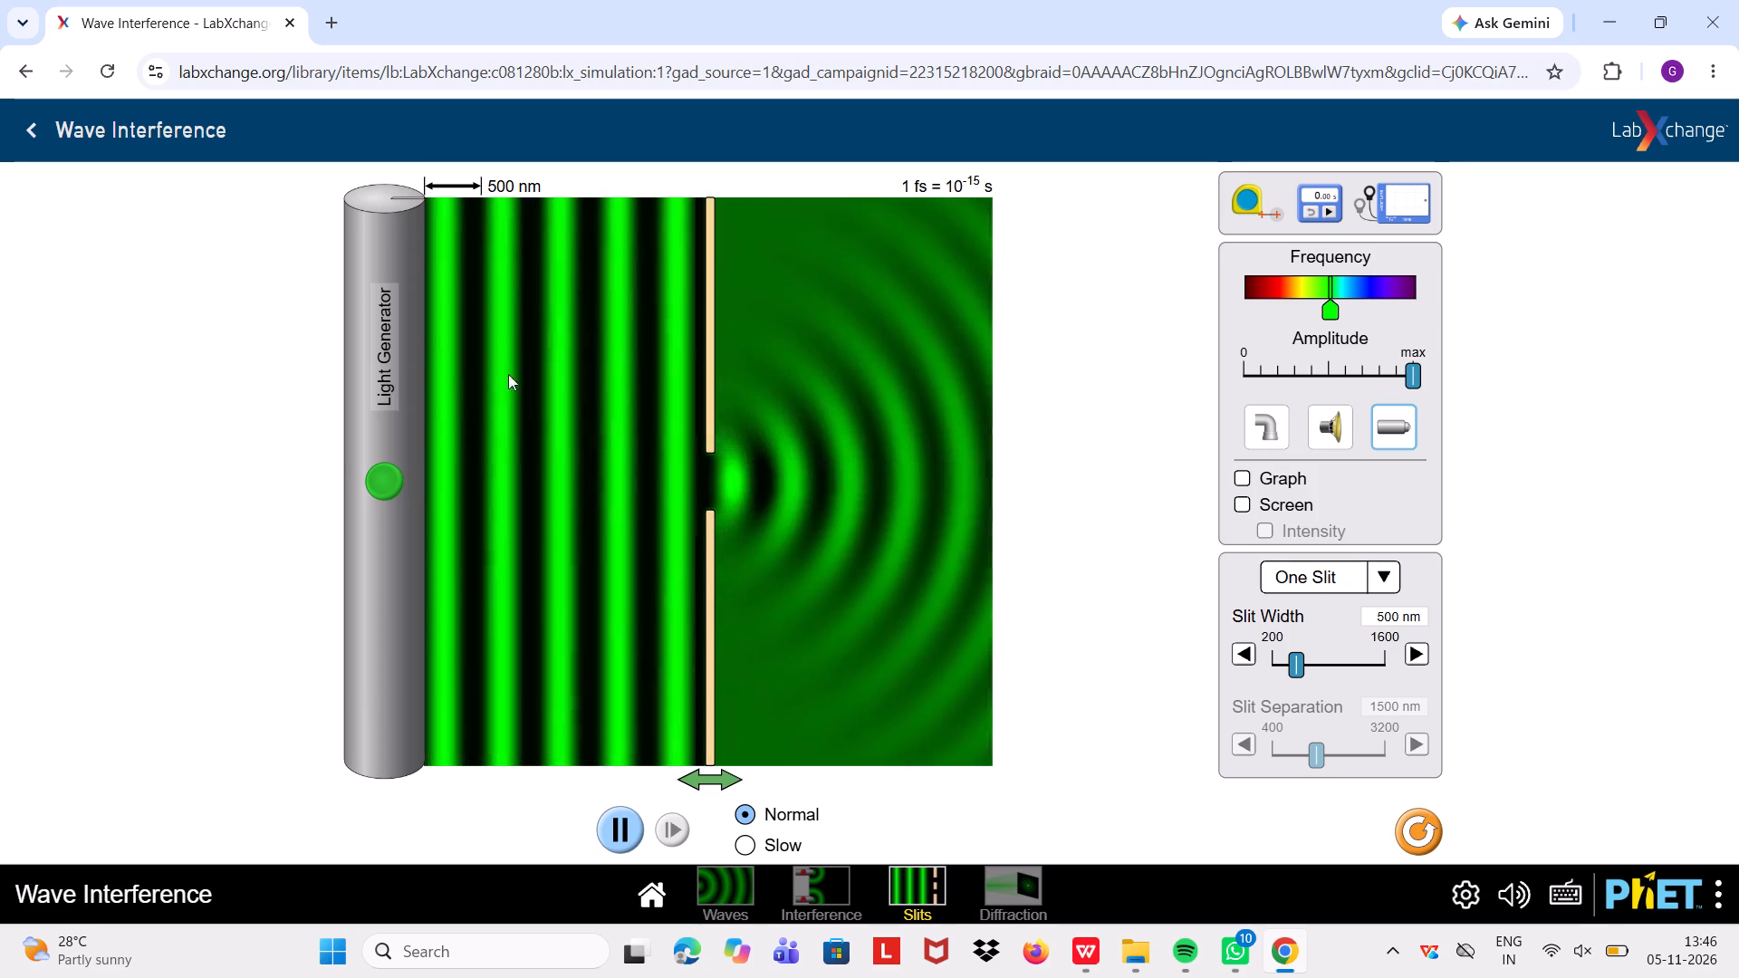
{"action": "scroll", "coordinate": [363, 0], "scroll_direction": "down", "scroll_amount": 1}
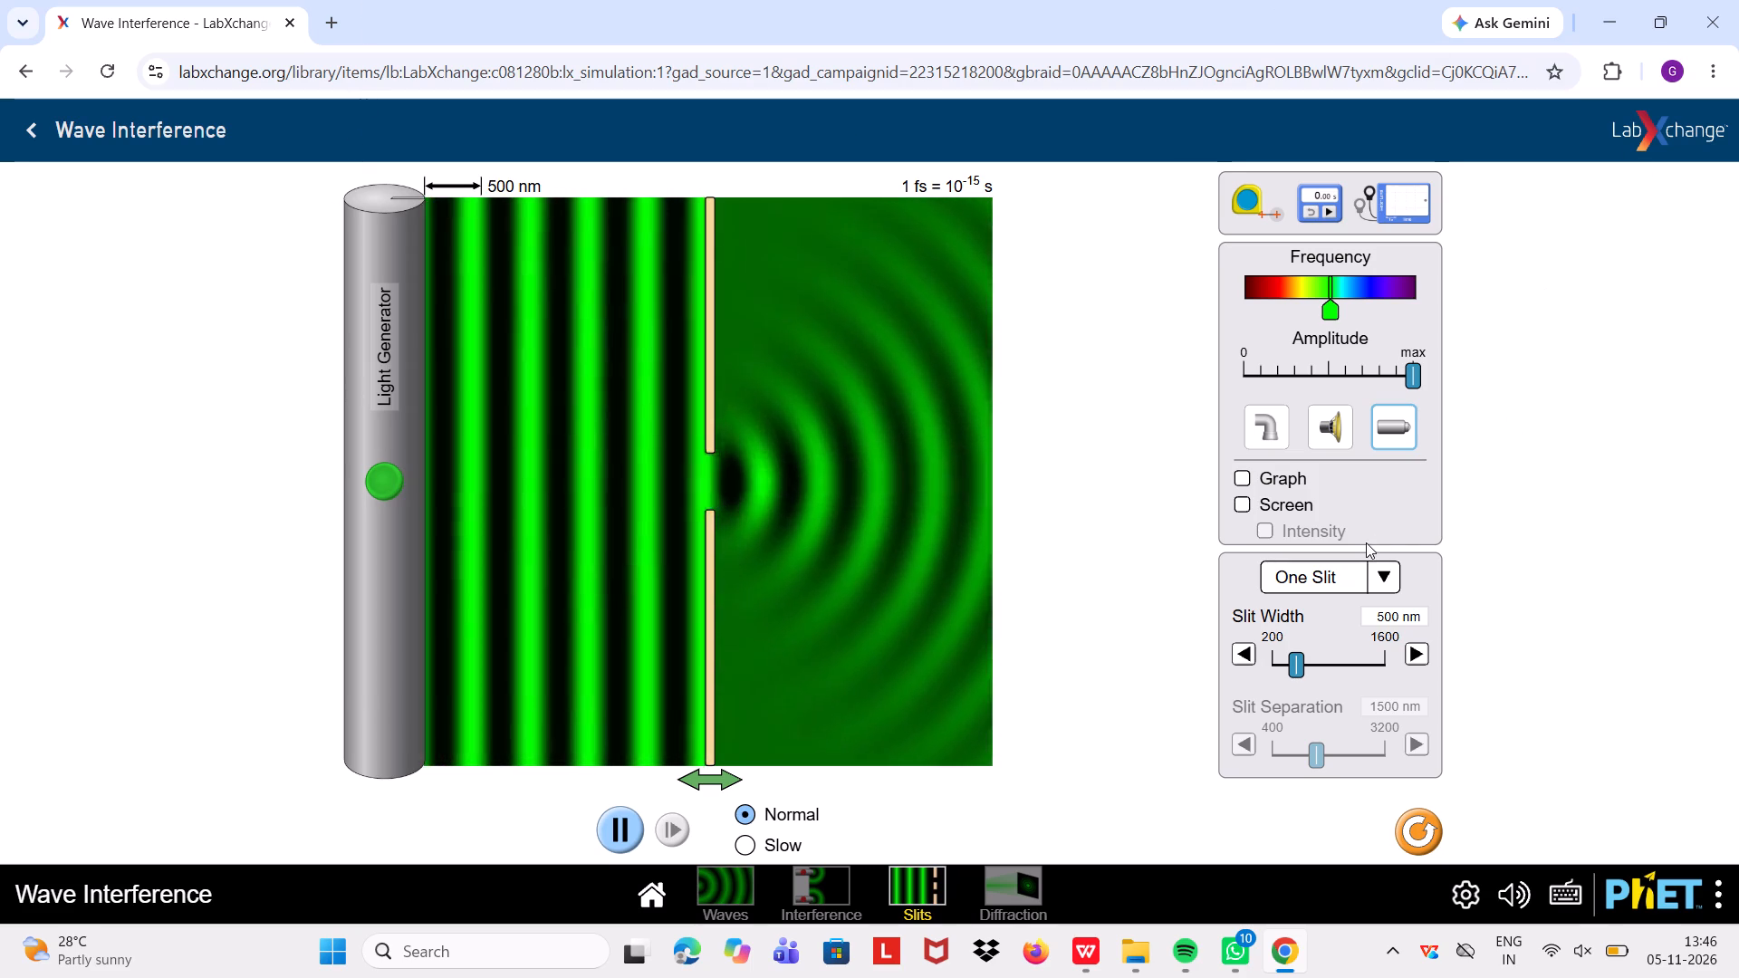
Vary the single slit's width across its range, ending at 950 nm, and try to adjust the slit separation.
{"action": "left_click_drag", "start_coordinate": [1300, 662], "coordinate": [1340, 662]}
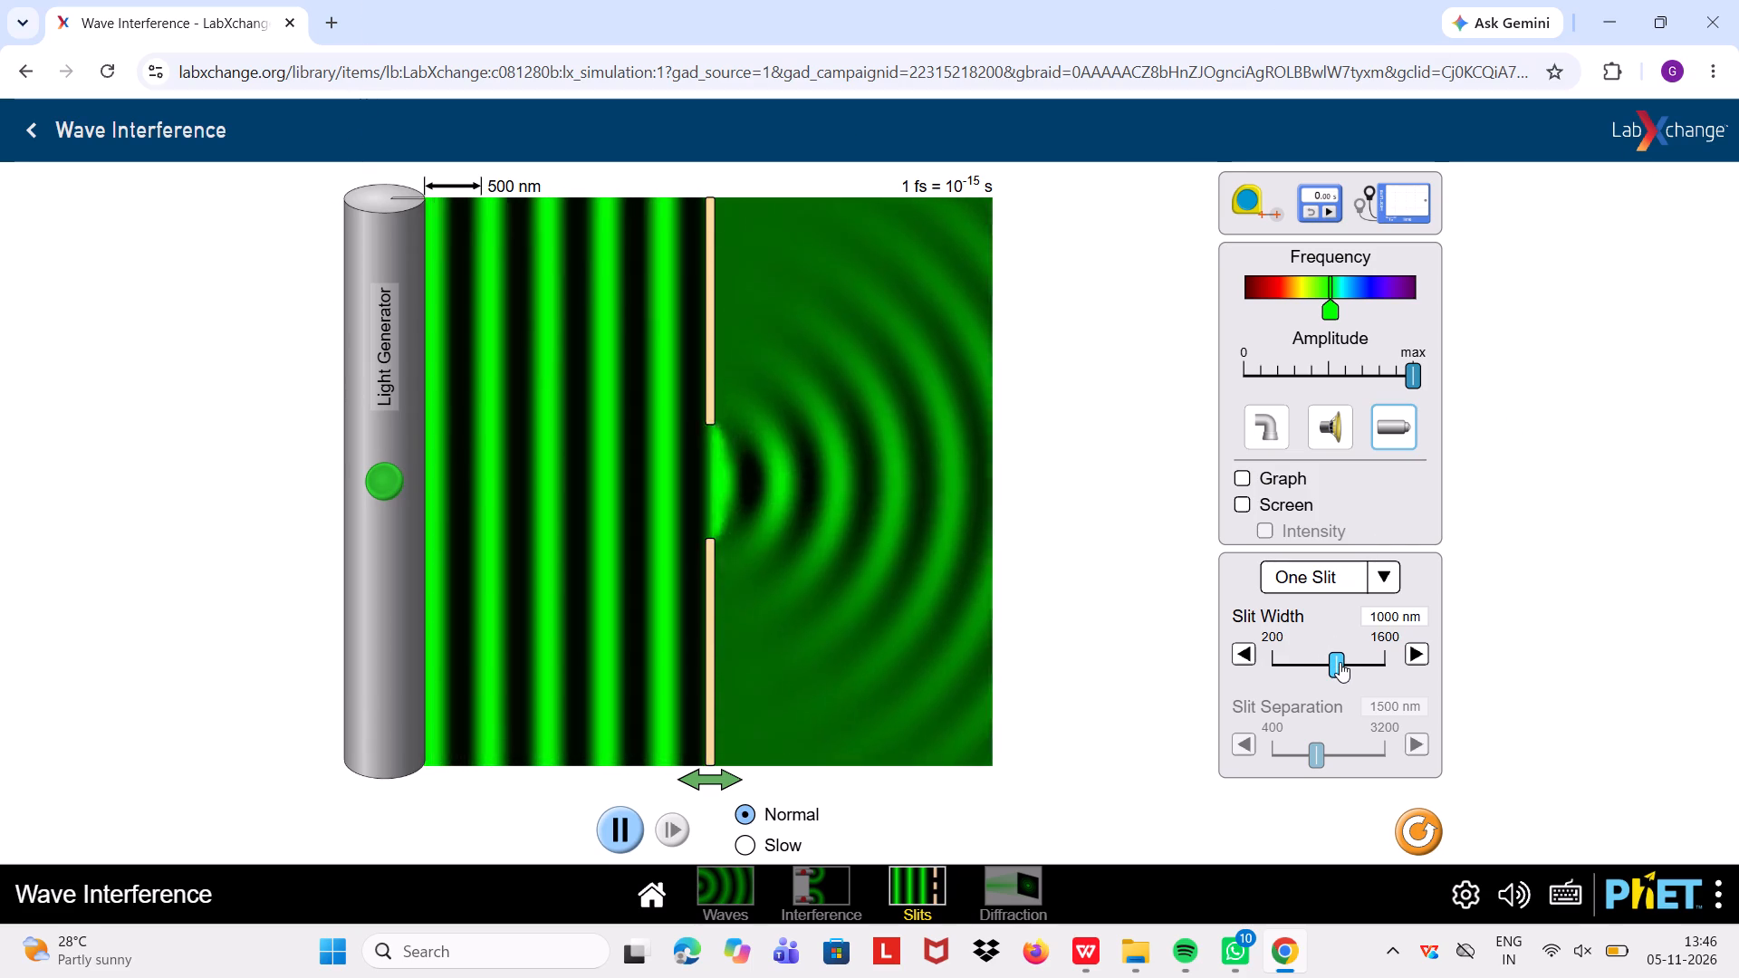
{"action": "left_click_drag", "start_coordinate": [1340, 662], "coordinate": [1323, 667]}
{"action": "left_click", "coordinate": [1323, 667]}
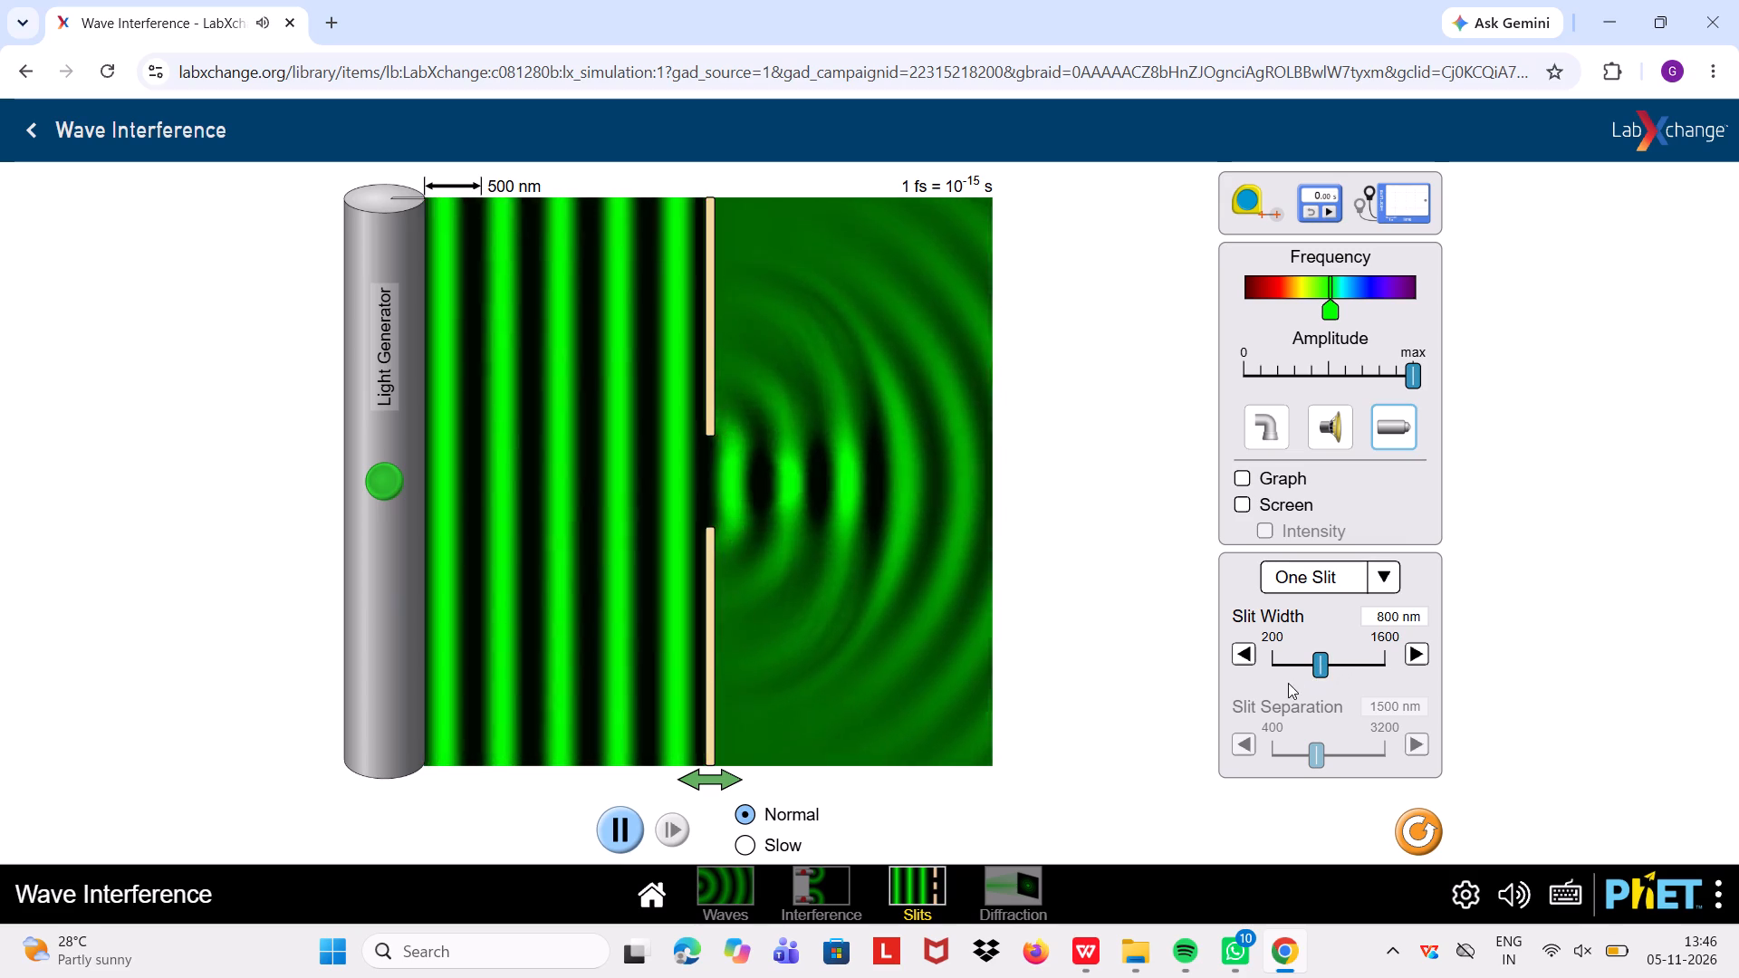
{"action": "left_click_drag", "start_coordinate": [1316, 661], "coordinate": [1292, 662]}
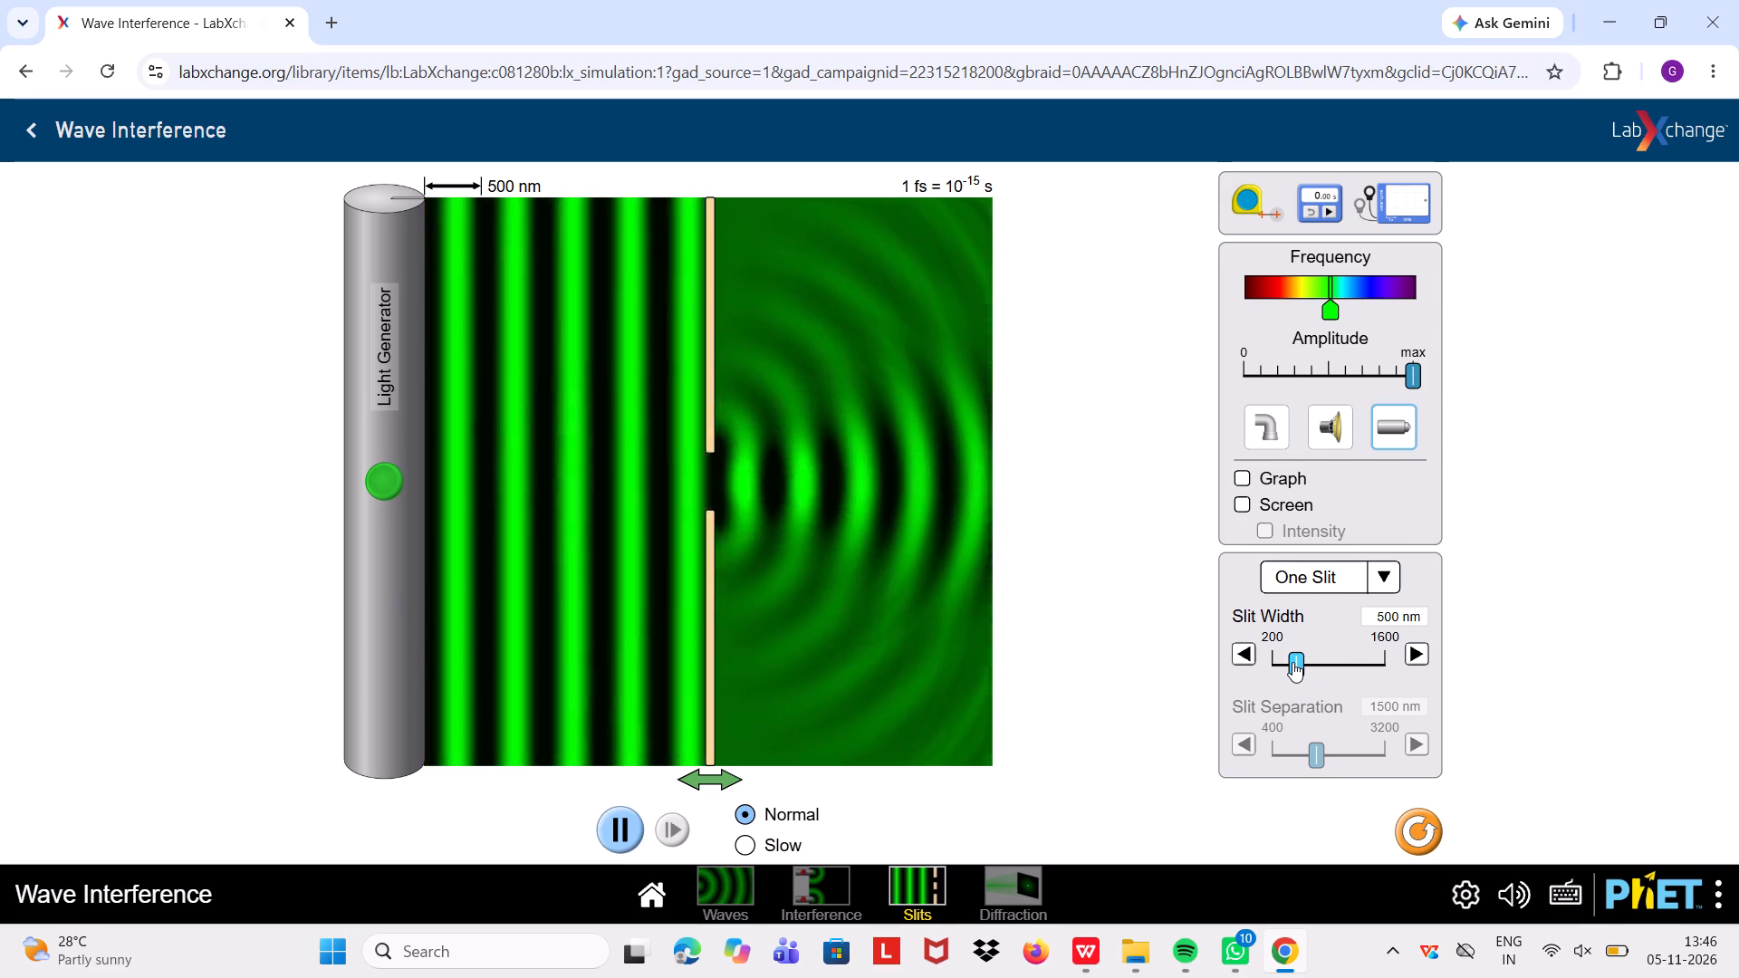
{"action": "left_click_drag", "start_coordinate": [1292, 662], "coordinate": [1354, 685]}
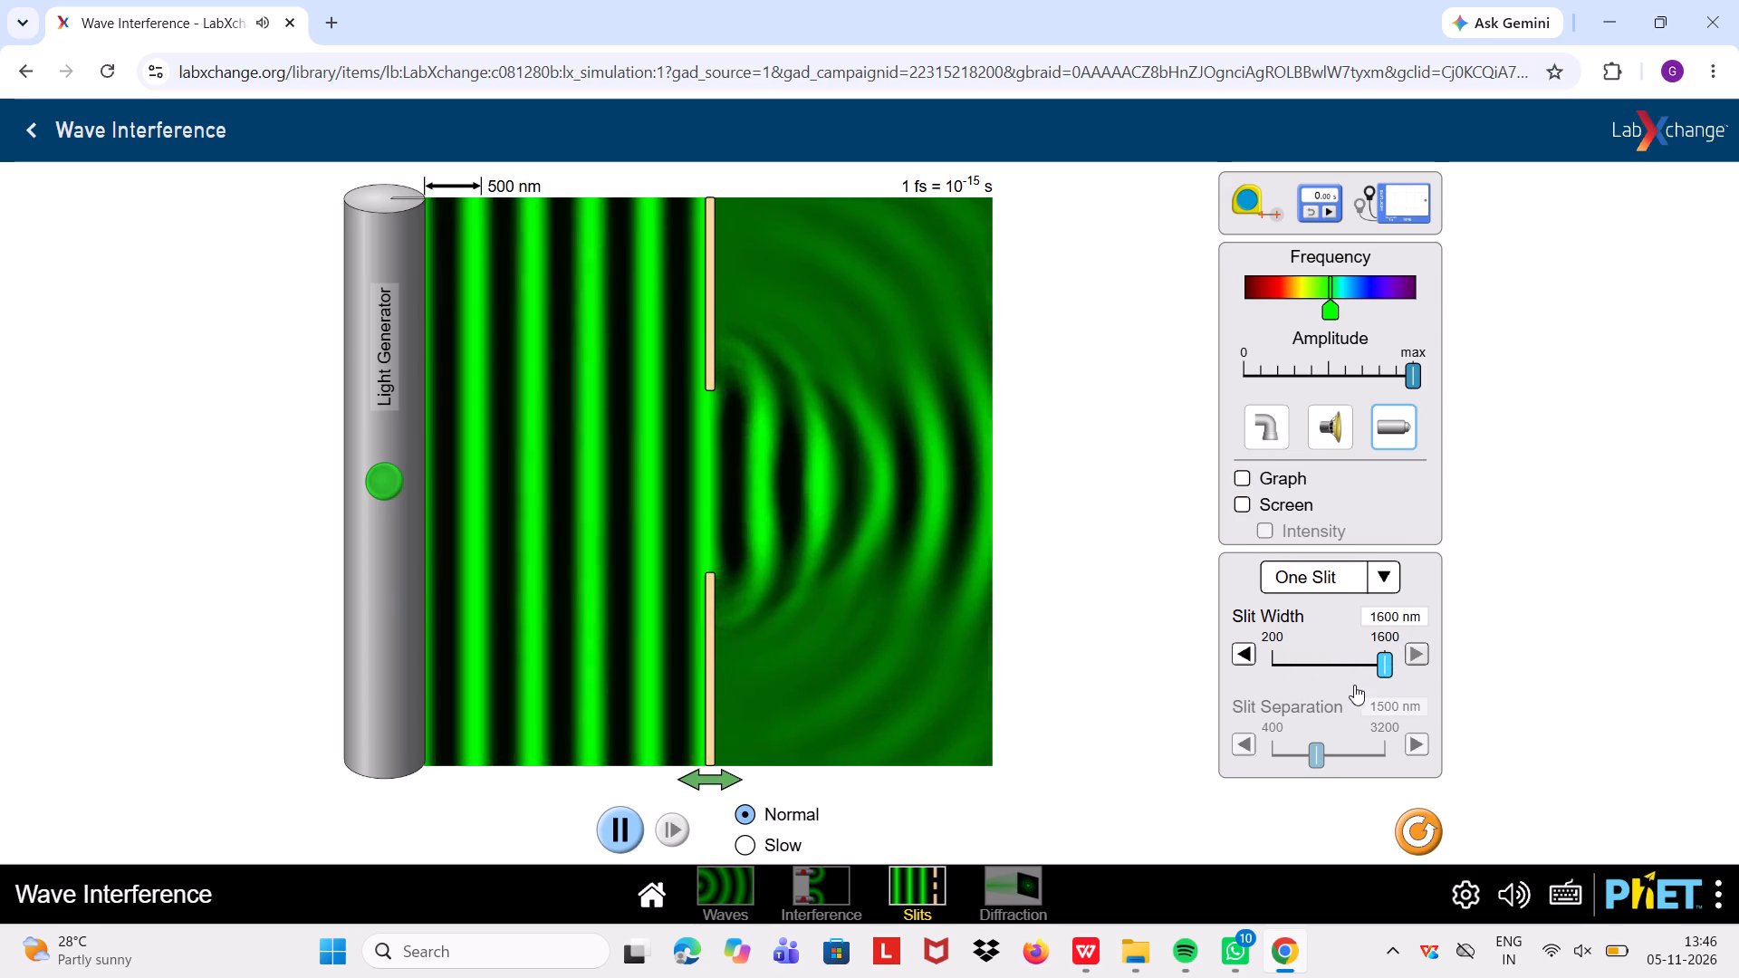
{"action": "left_click_drag", "start_coordinate": [1354, 685], "coordinate": [1327, 702]}
{"action": "double_click", "coordinate": [1324, 753]}
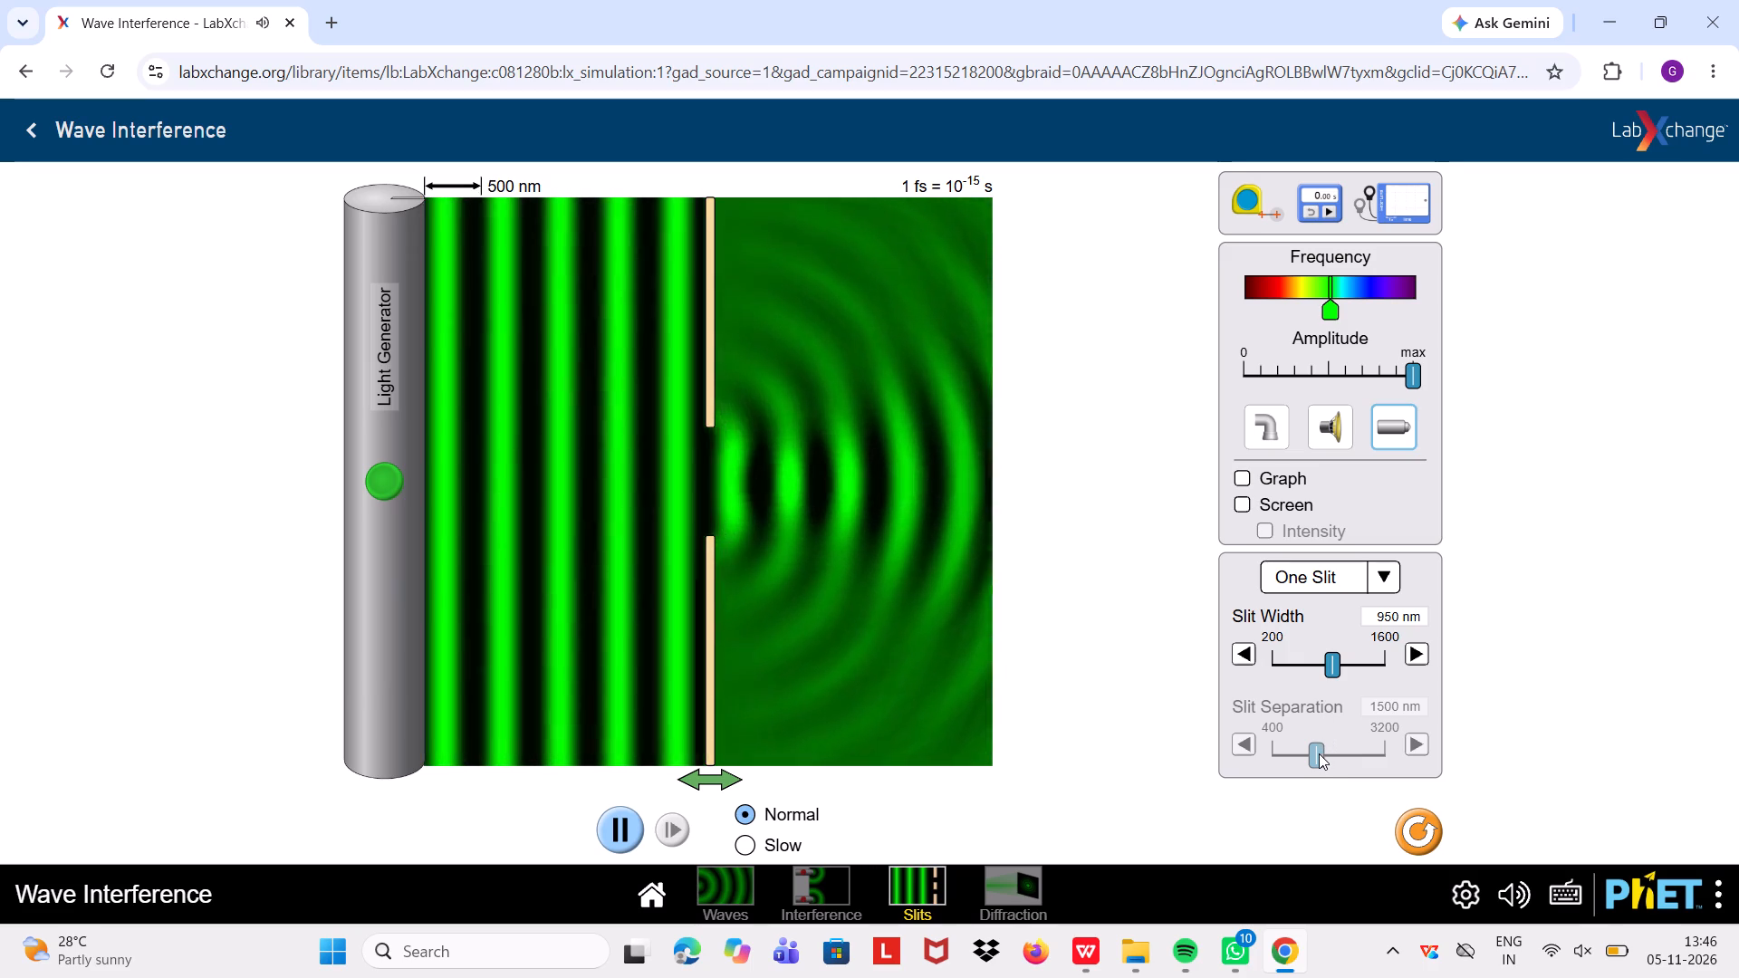
{"action": "left_click", "coordinate": [1319, 753]}
{"action": "left_click_drag", "start_coordinate": [1319, 753], "coordinate": [1383, 579]}
Compare the light pattern with Two Slits and with No Barrier, then return the barrier to One Slit.
{"action": "left_click", "coordinate": [1383, 579]}
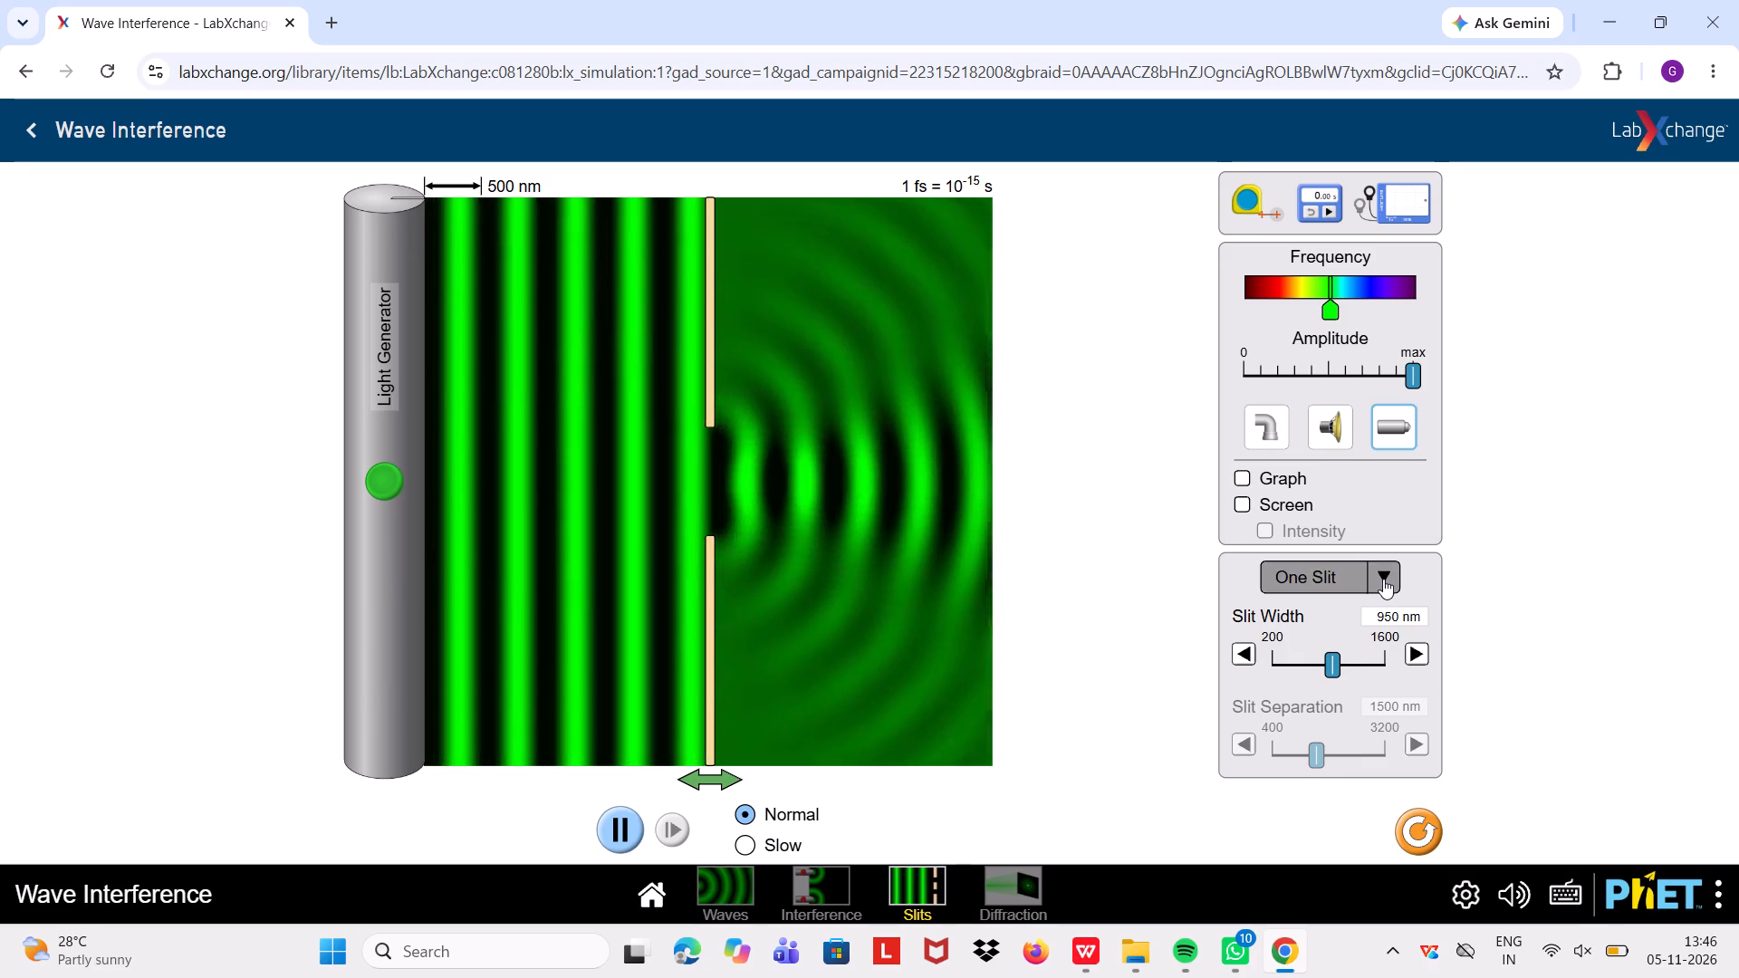
{"action": "left_click", "coordinate": [1322, 631]}
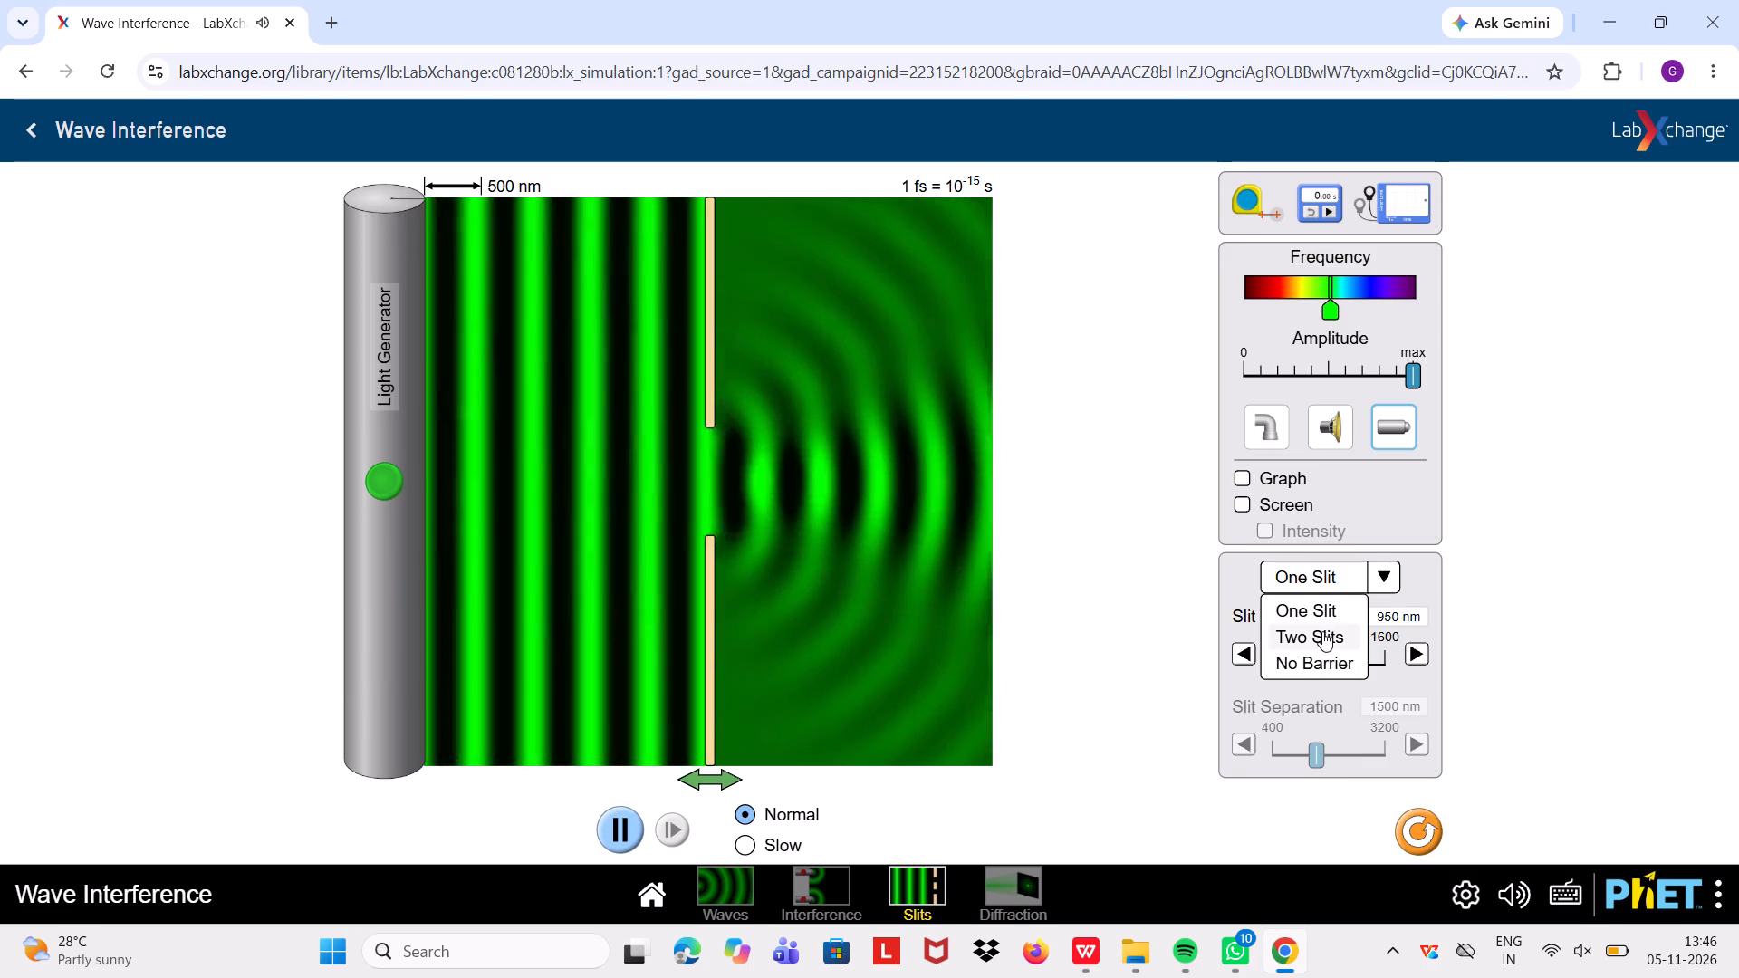
{"action": "left_click", "coordinate": [1379, 572]}
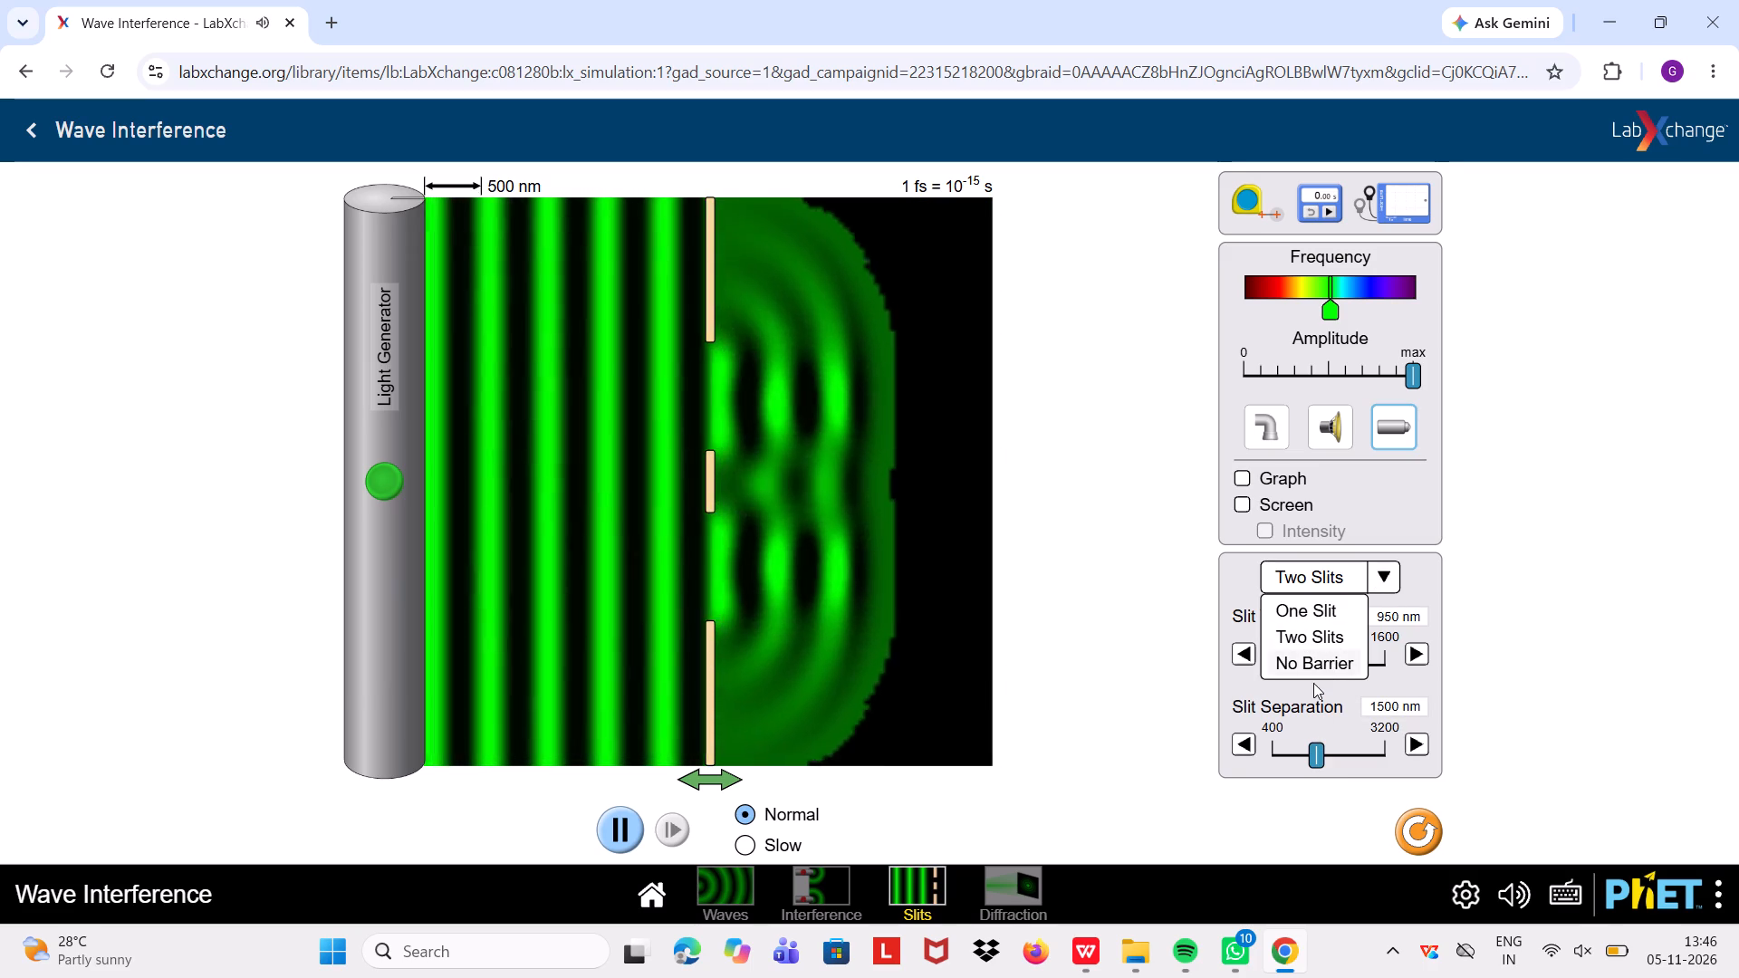
{"action": "left_click", "coordinate": [1330, 666]}
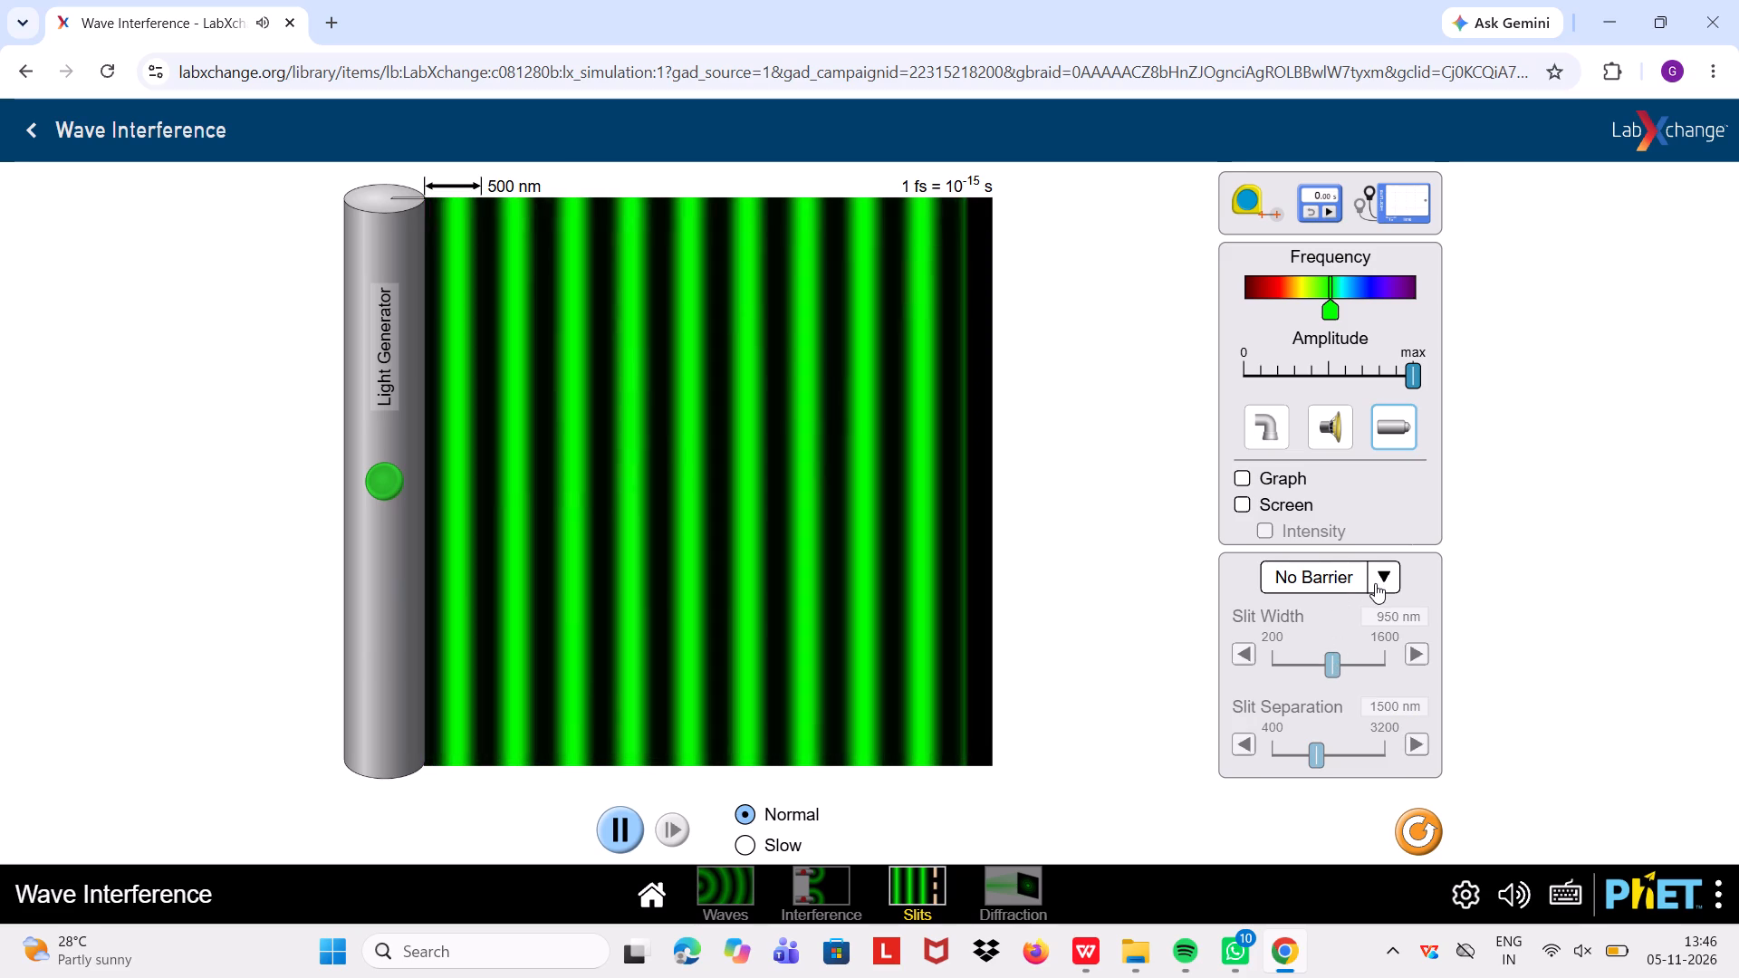
{"action": "left_click", "coordinate": [1386, 575]}
{"action": "left_click", "coordinate": [1321, 635]}
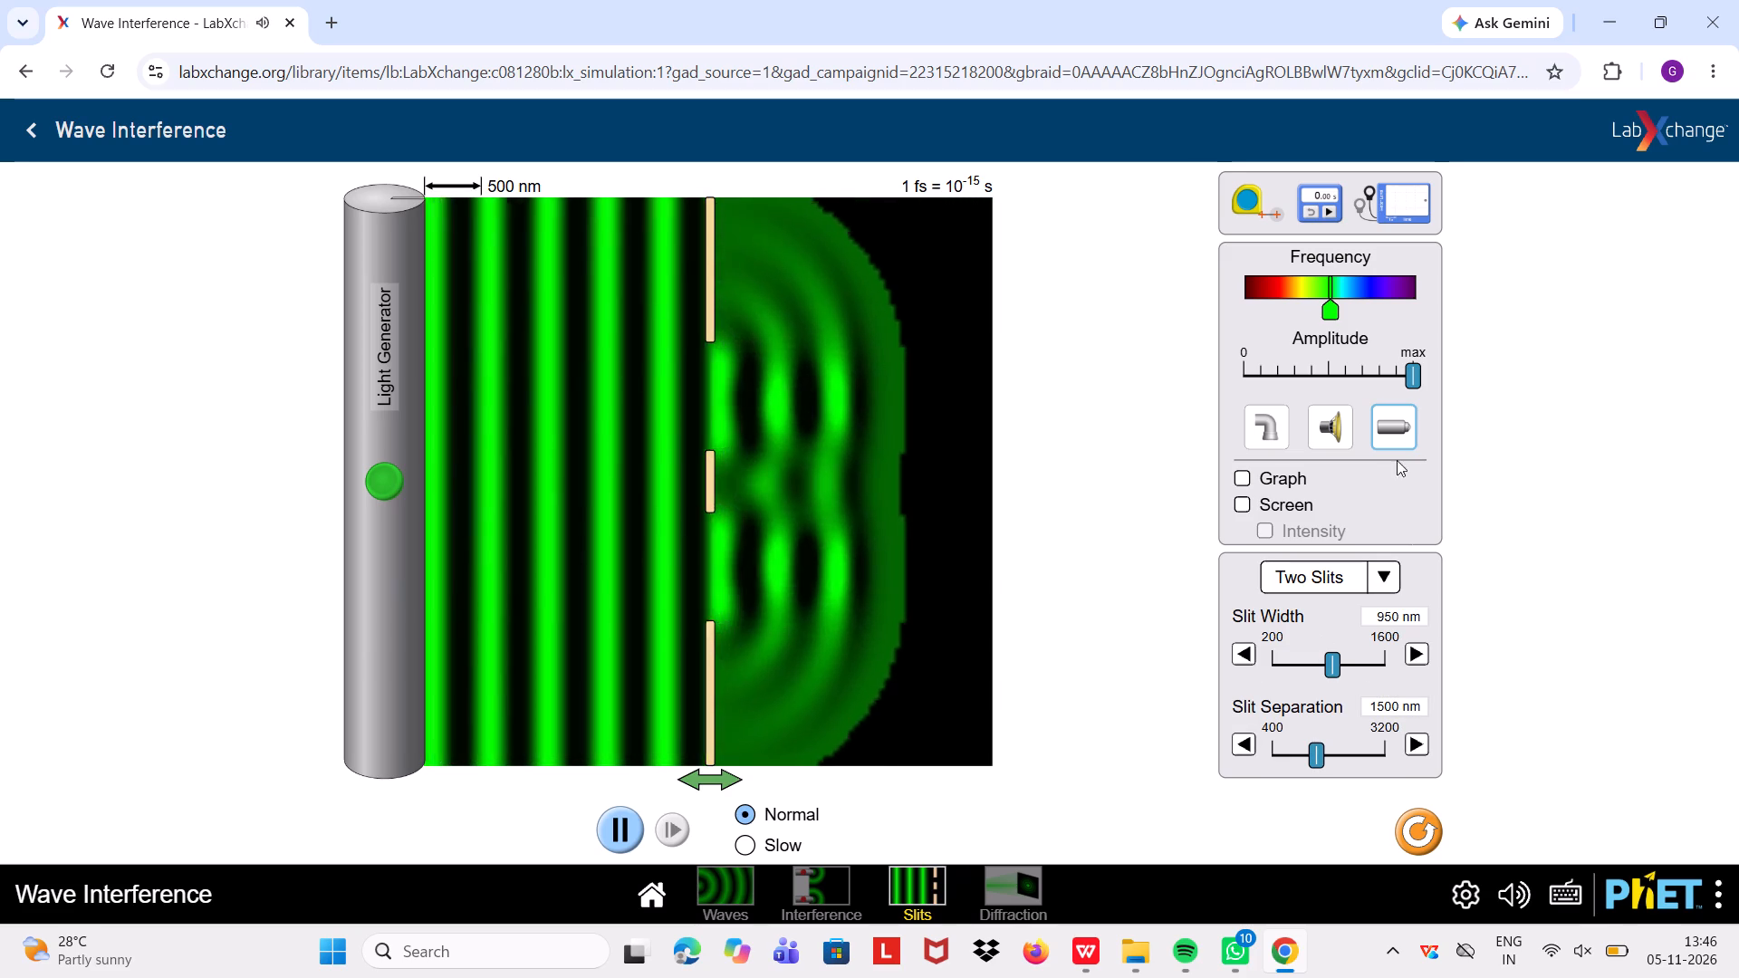
{"action": "left_click", "coordinate": [1370, 575]}
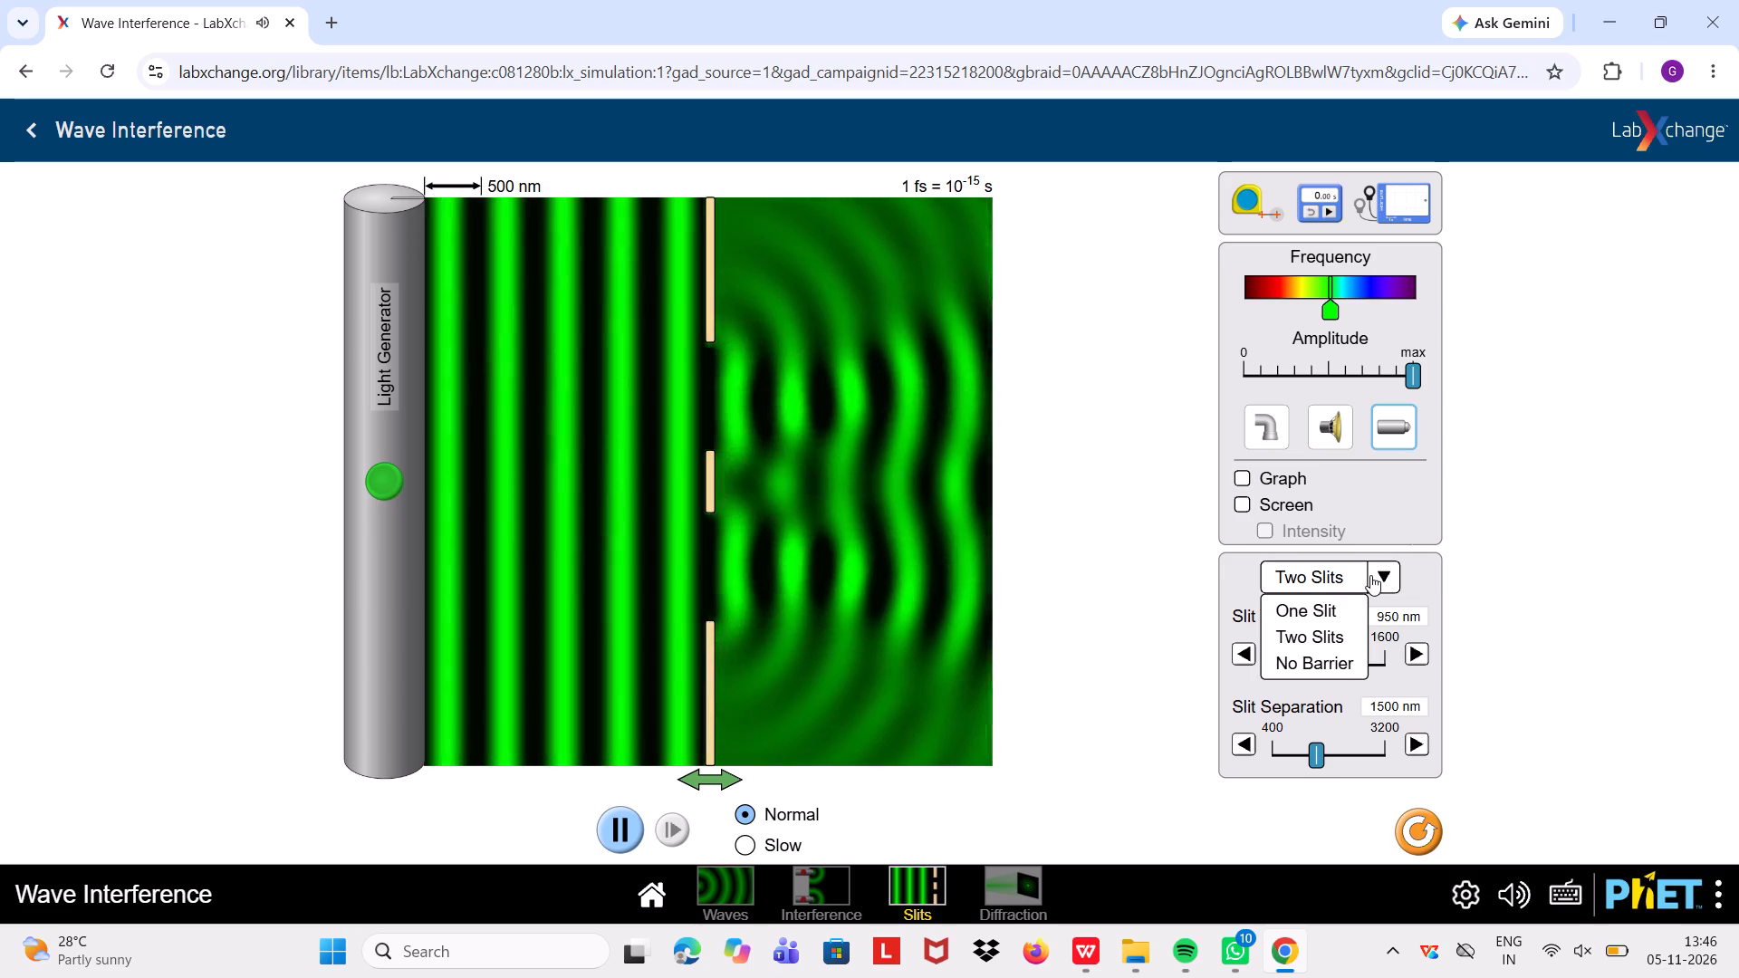
{"action": "left_click", "coordinate": [1317, 601]}
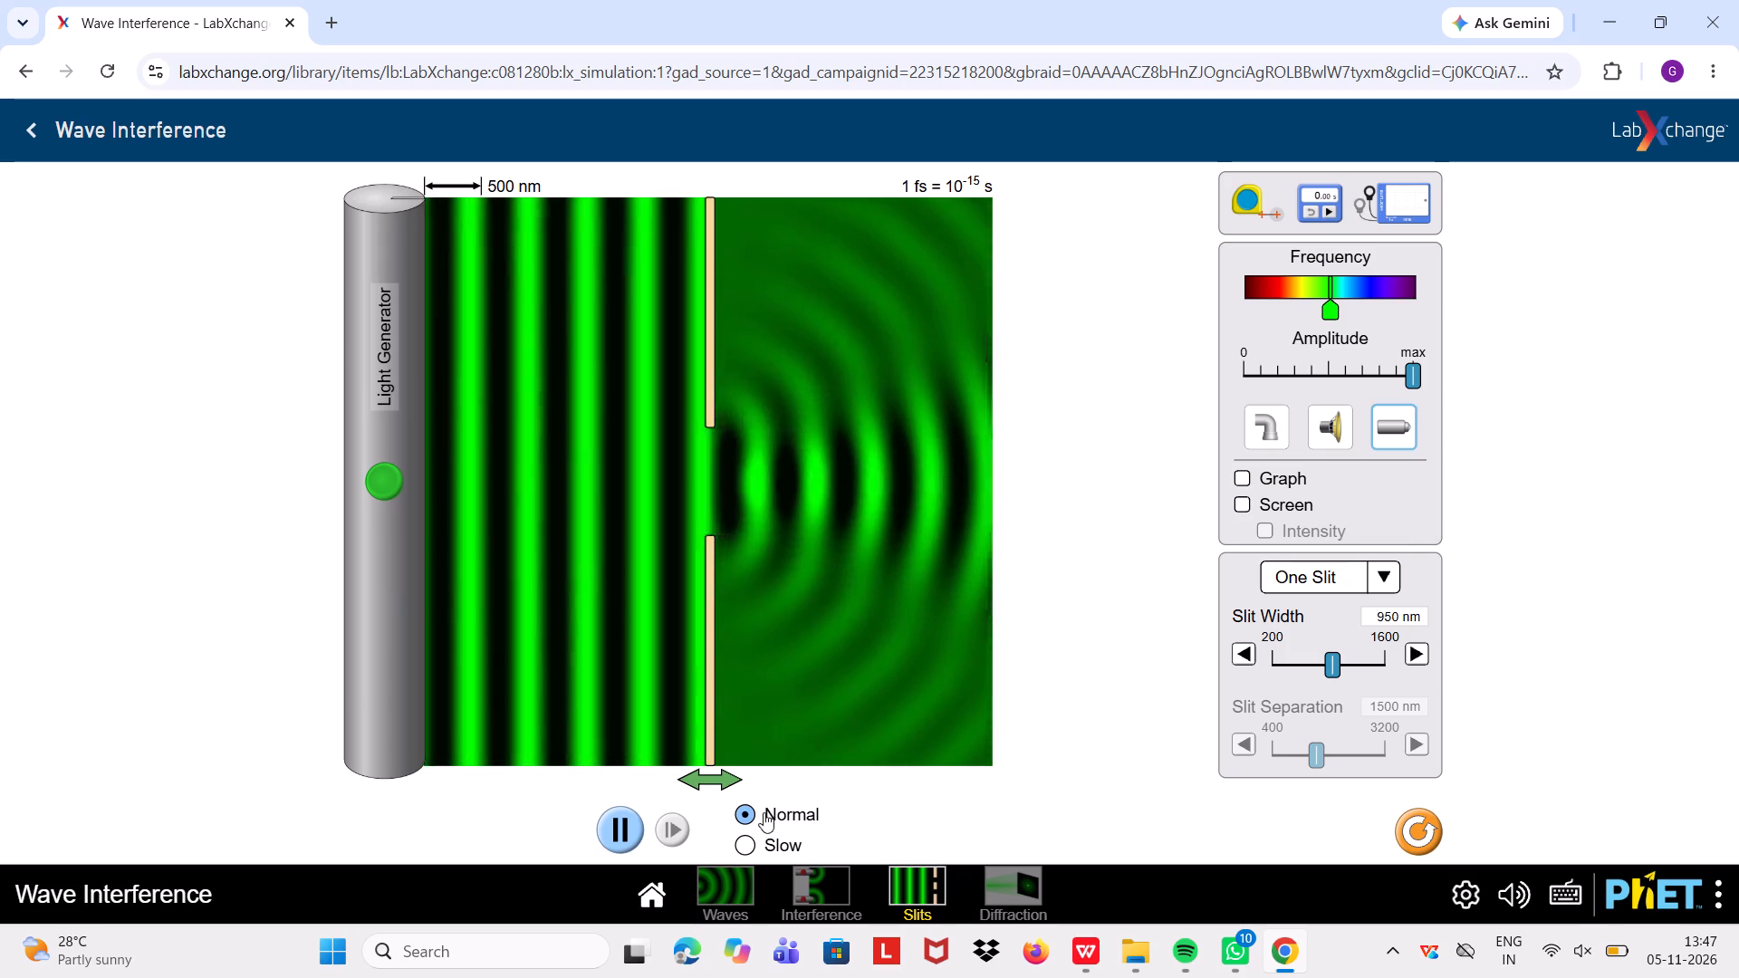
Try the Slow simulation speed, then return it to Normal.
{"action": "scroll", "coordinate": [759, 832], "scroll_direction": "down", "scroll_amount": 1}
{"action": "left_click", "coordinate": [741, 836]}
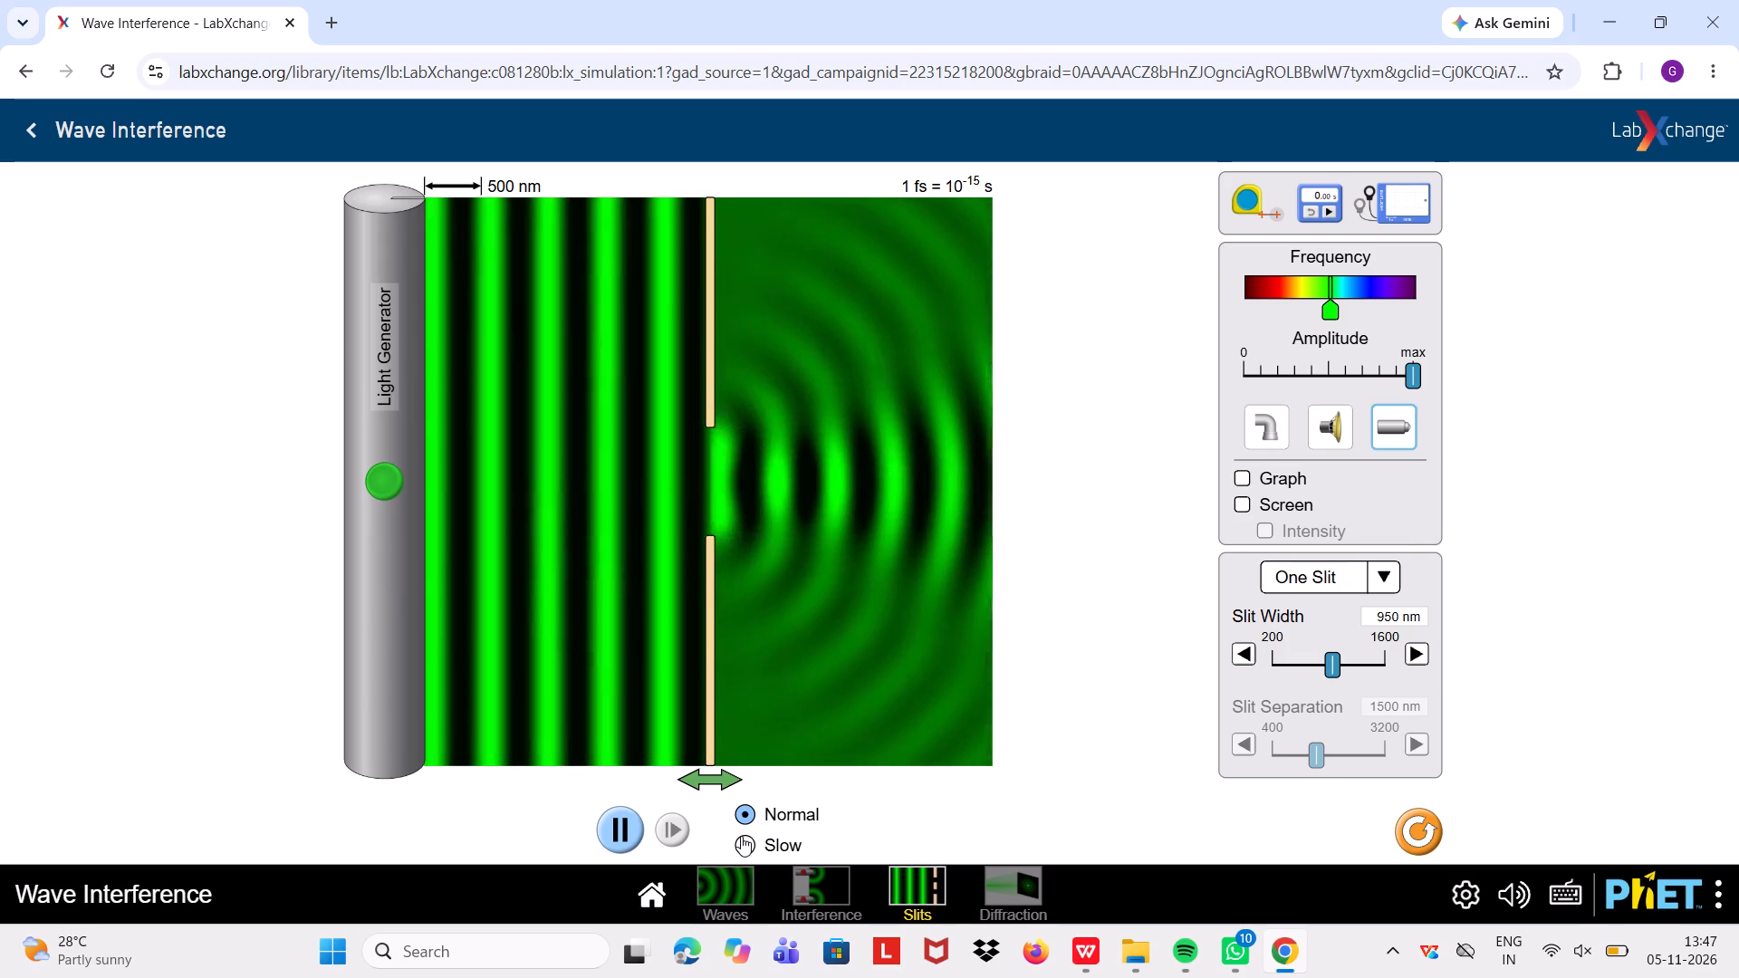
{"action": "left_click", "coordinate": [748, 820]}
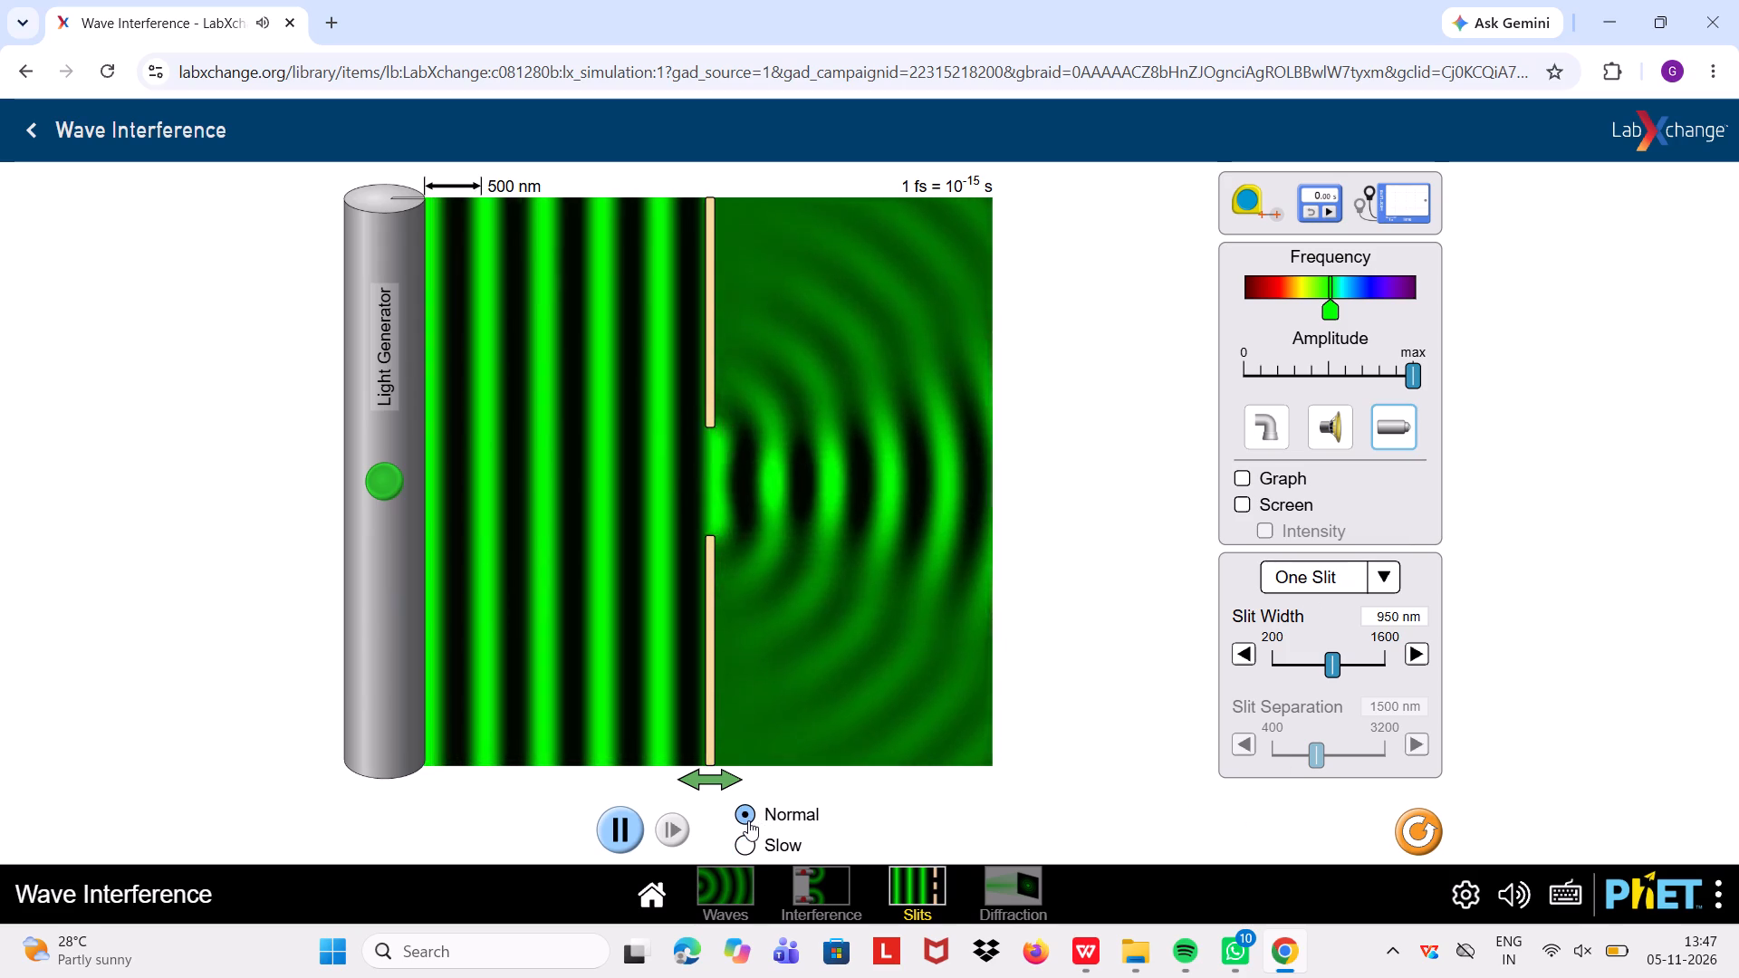
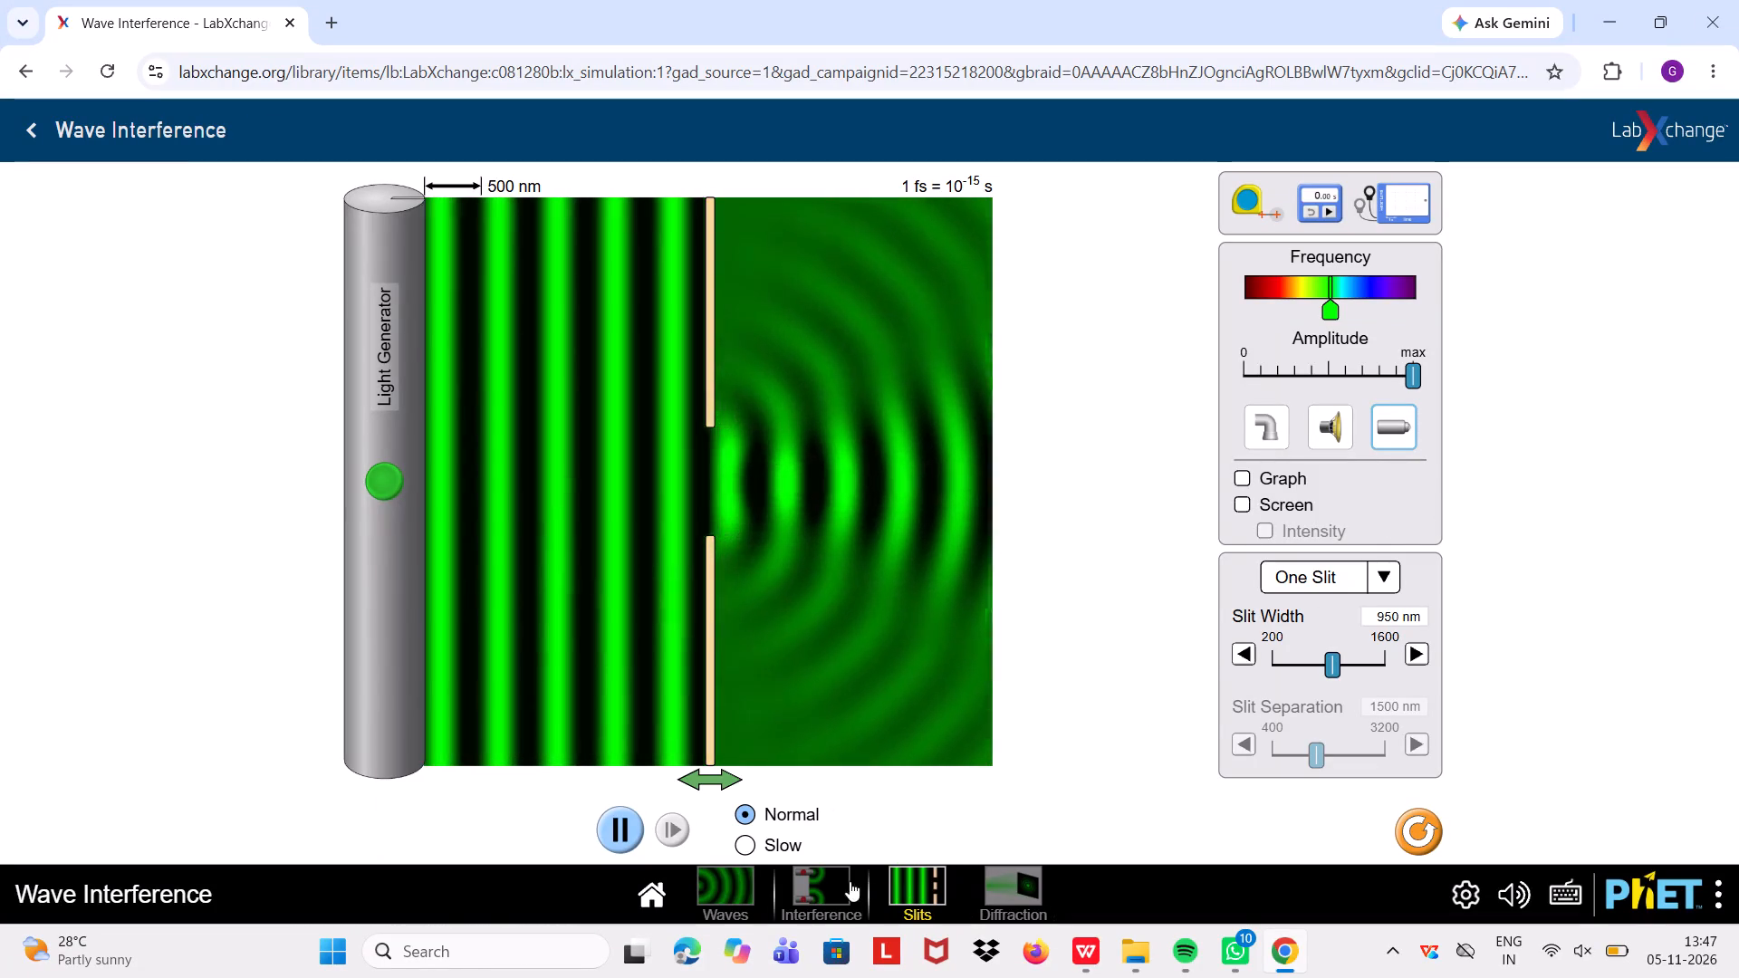
Display the viewing screen behind the barrier and set the barrier to Two Slits.
{"action": "left_click", "coordinate": [901, 885]}
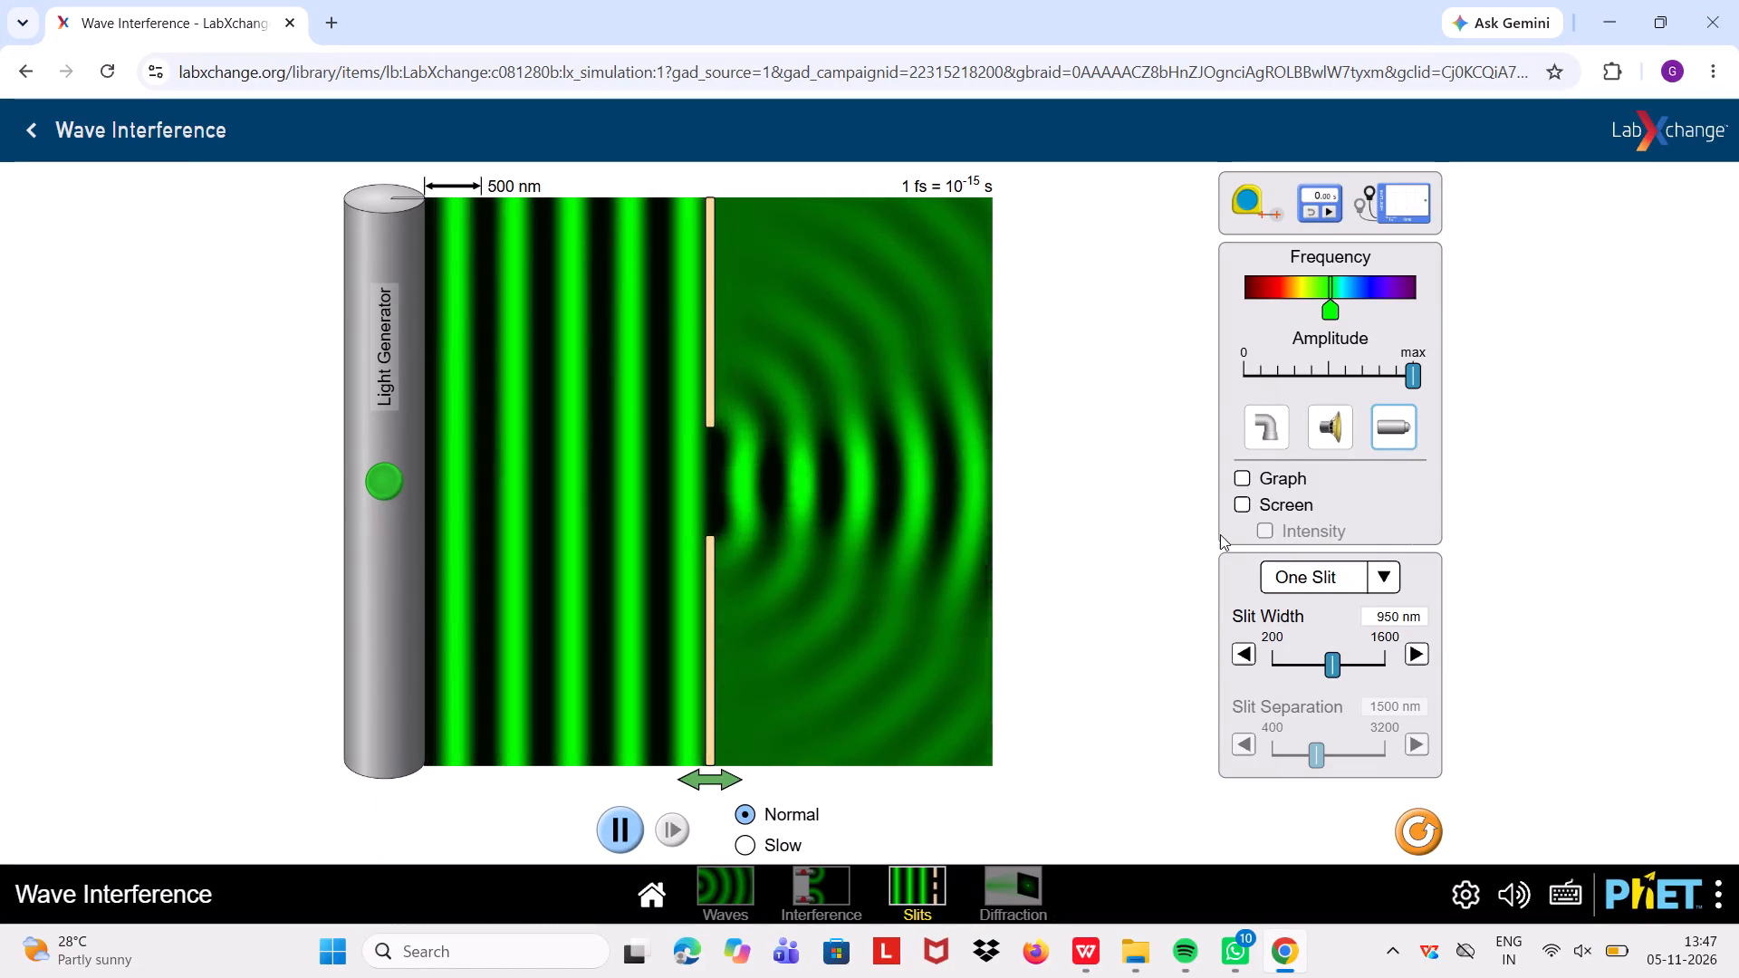
{"action": "left_click", "coordinate": [1252, 502]}
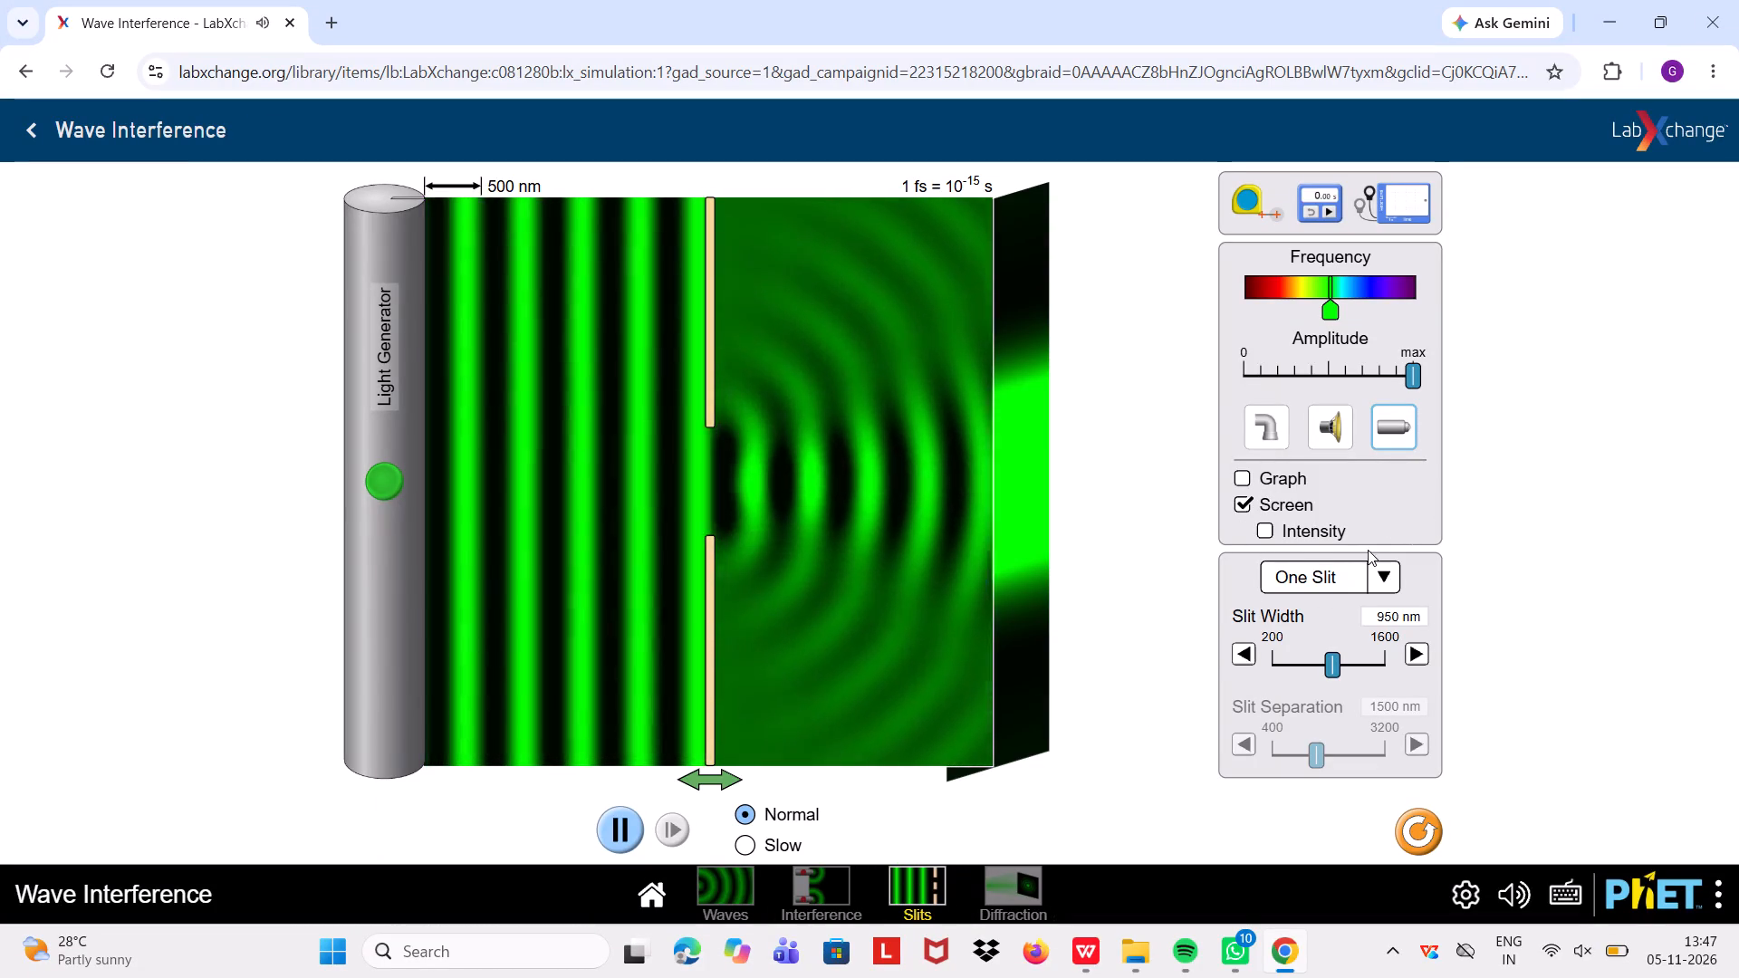
{"action": "left_click", "coordinate": [1385, 569]}
{"action": "left_click", "coordinate": [1331, 641]}
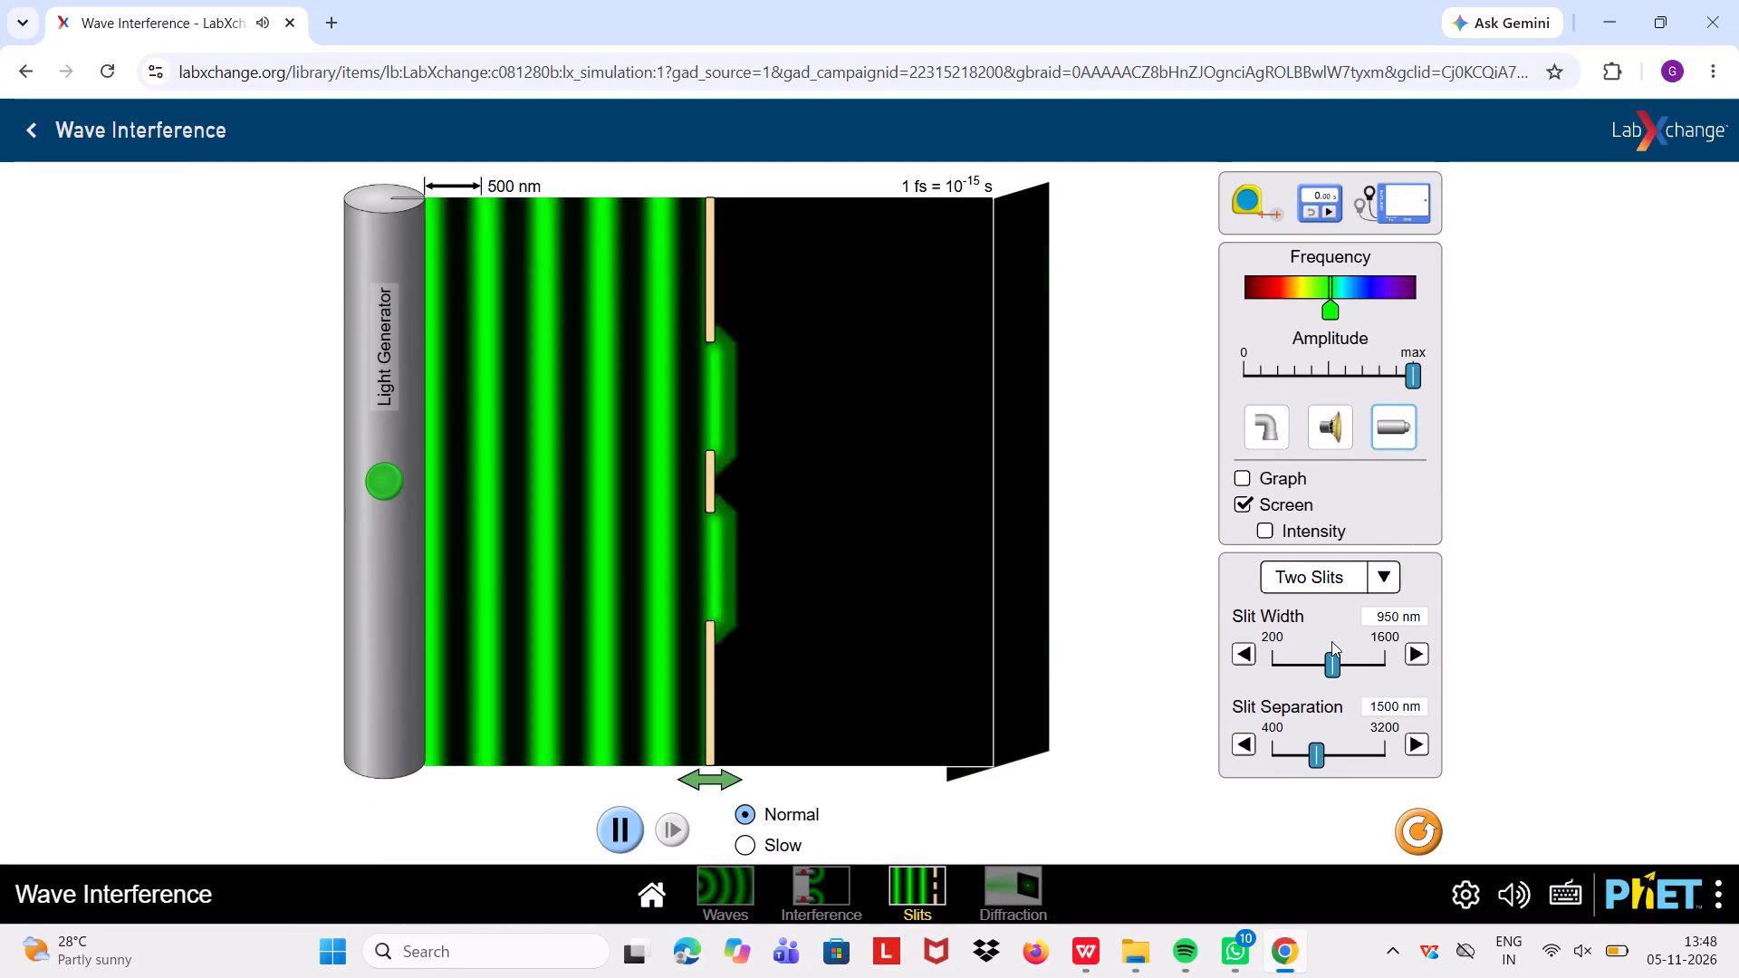
Set the slit separation to 2400 nm and the slit width to 200 nm, keeping light as the wave source.
{"action": "left_click_drag", "start_coordinate": [1307, 748], "coordinate": [1322, 753]}
{"action": "left_click_drag", "start_coordinate": [1322, 753], "coordinate": [1355, 756]}
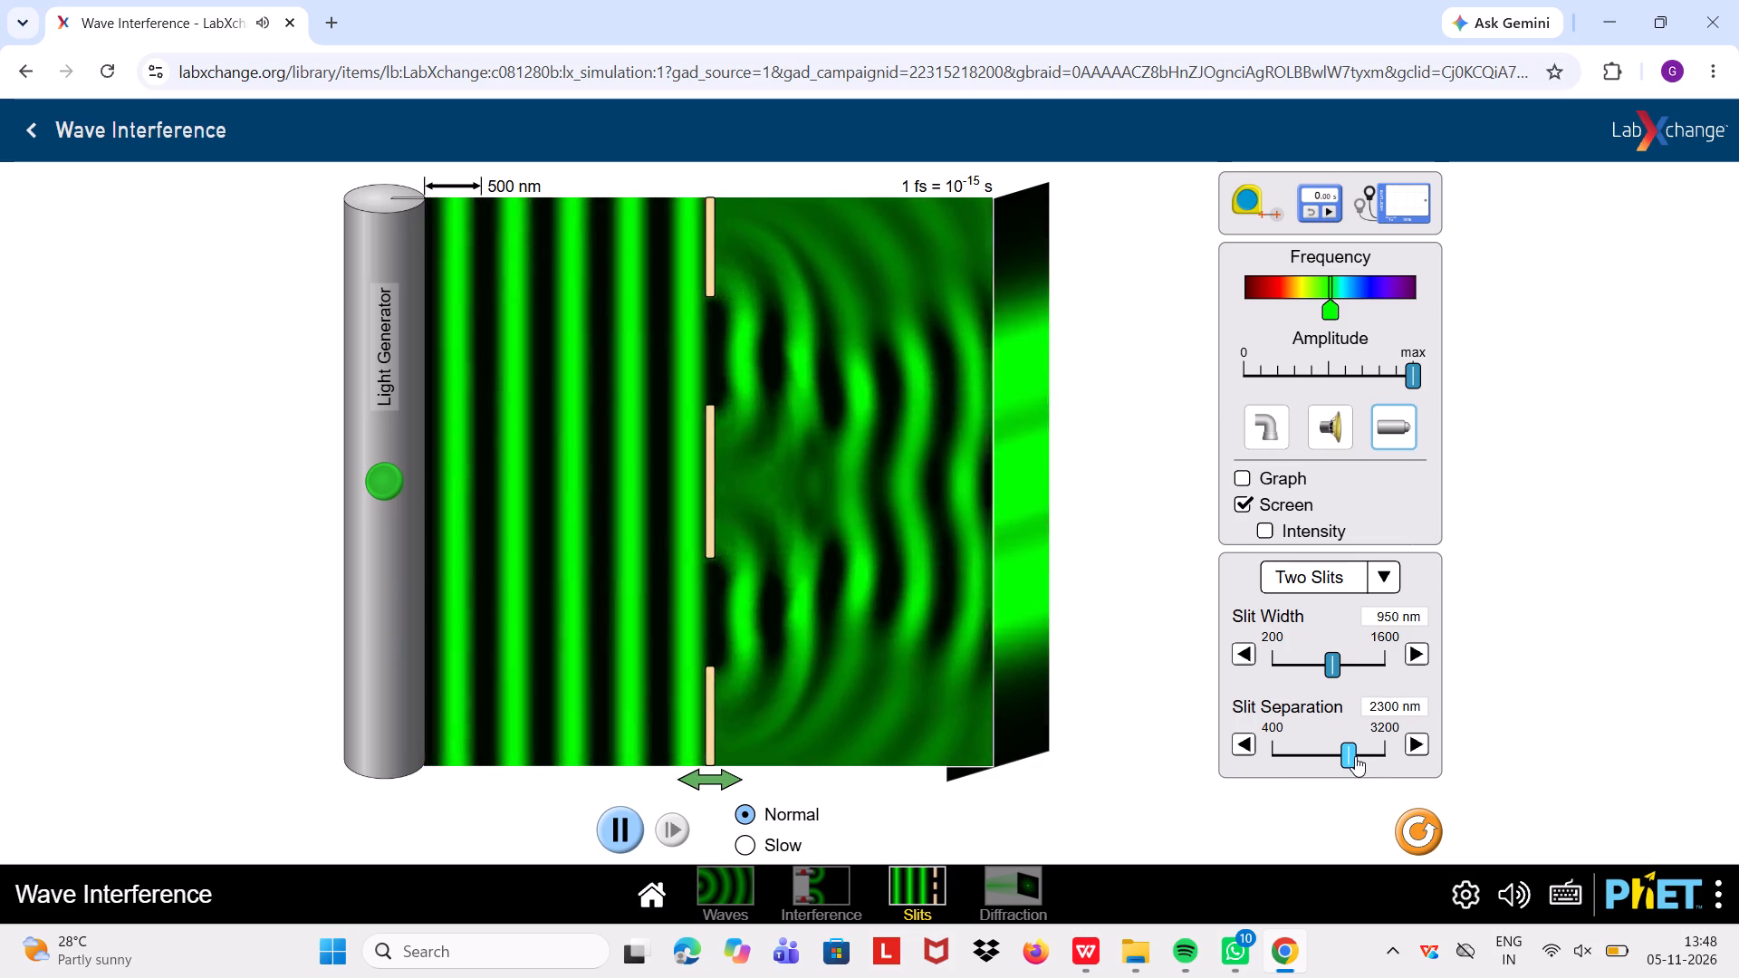
{"action": "left_click_drag", "start_coordinate": [1355, 756], "coordinate": [1359, 756]}
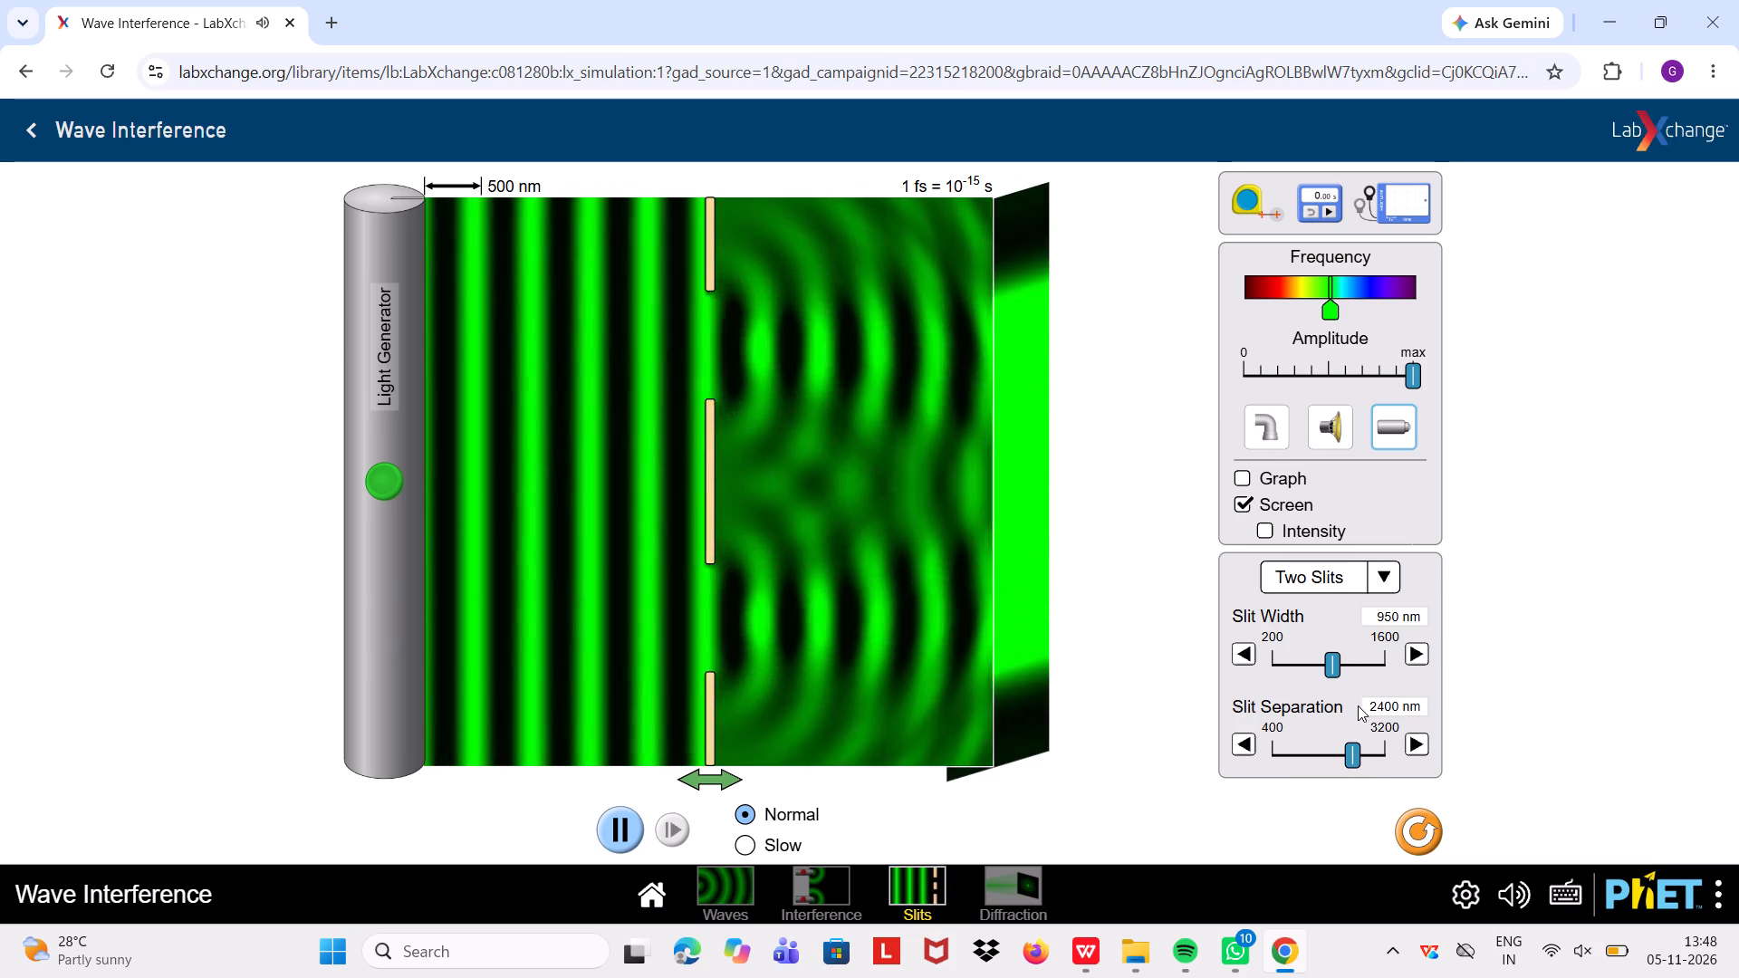
{"action": "left_click_drag", "start_coordinate": [1335, 657], "coordinate": [1230, 671]}
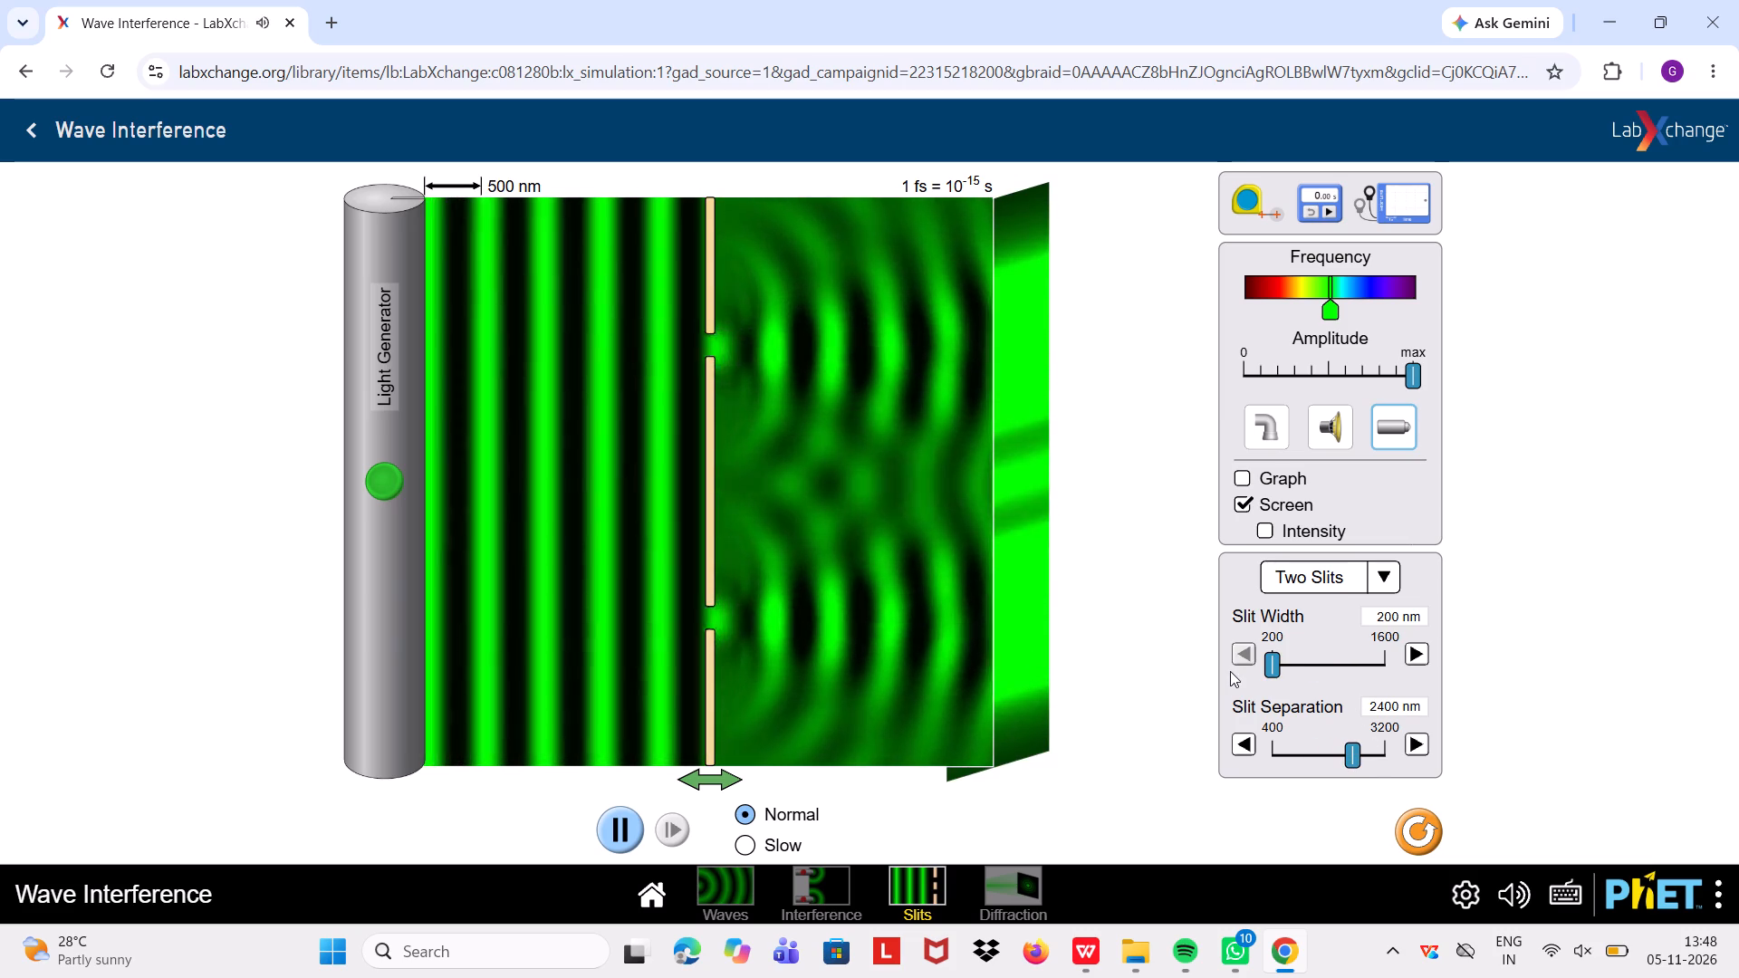
{"action": "left_click", "coordinate": [1384, 424]}
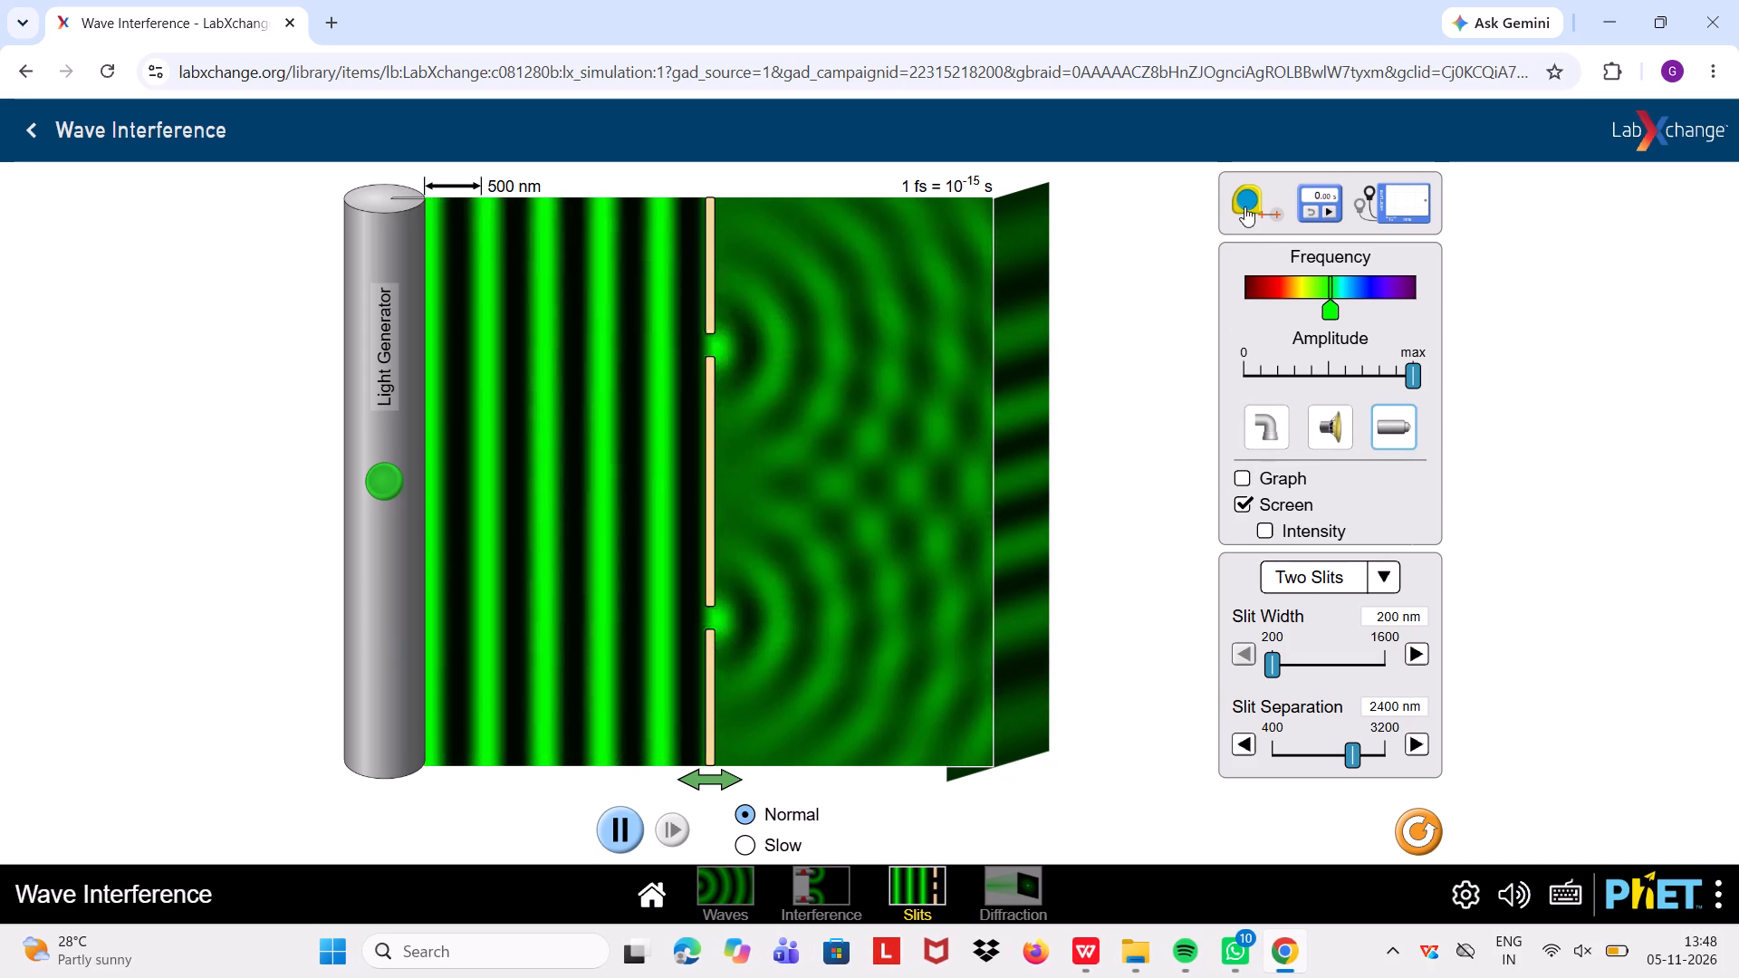
Take out the measuring tape and measure the distance from the double-slit barrier to the screen.
{"action": "left_click_drag", "start_coordinate": [1244, 201], "coordinate": [1177, 360]}
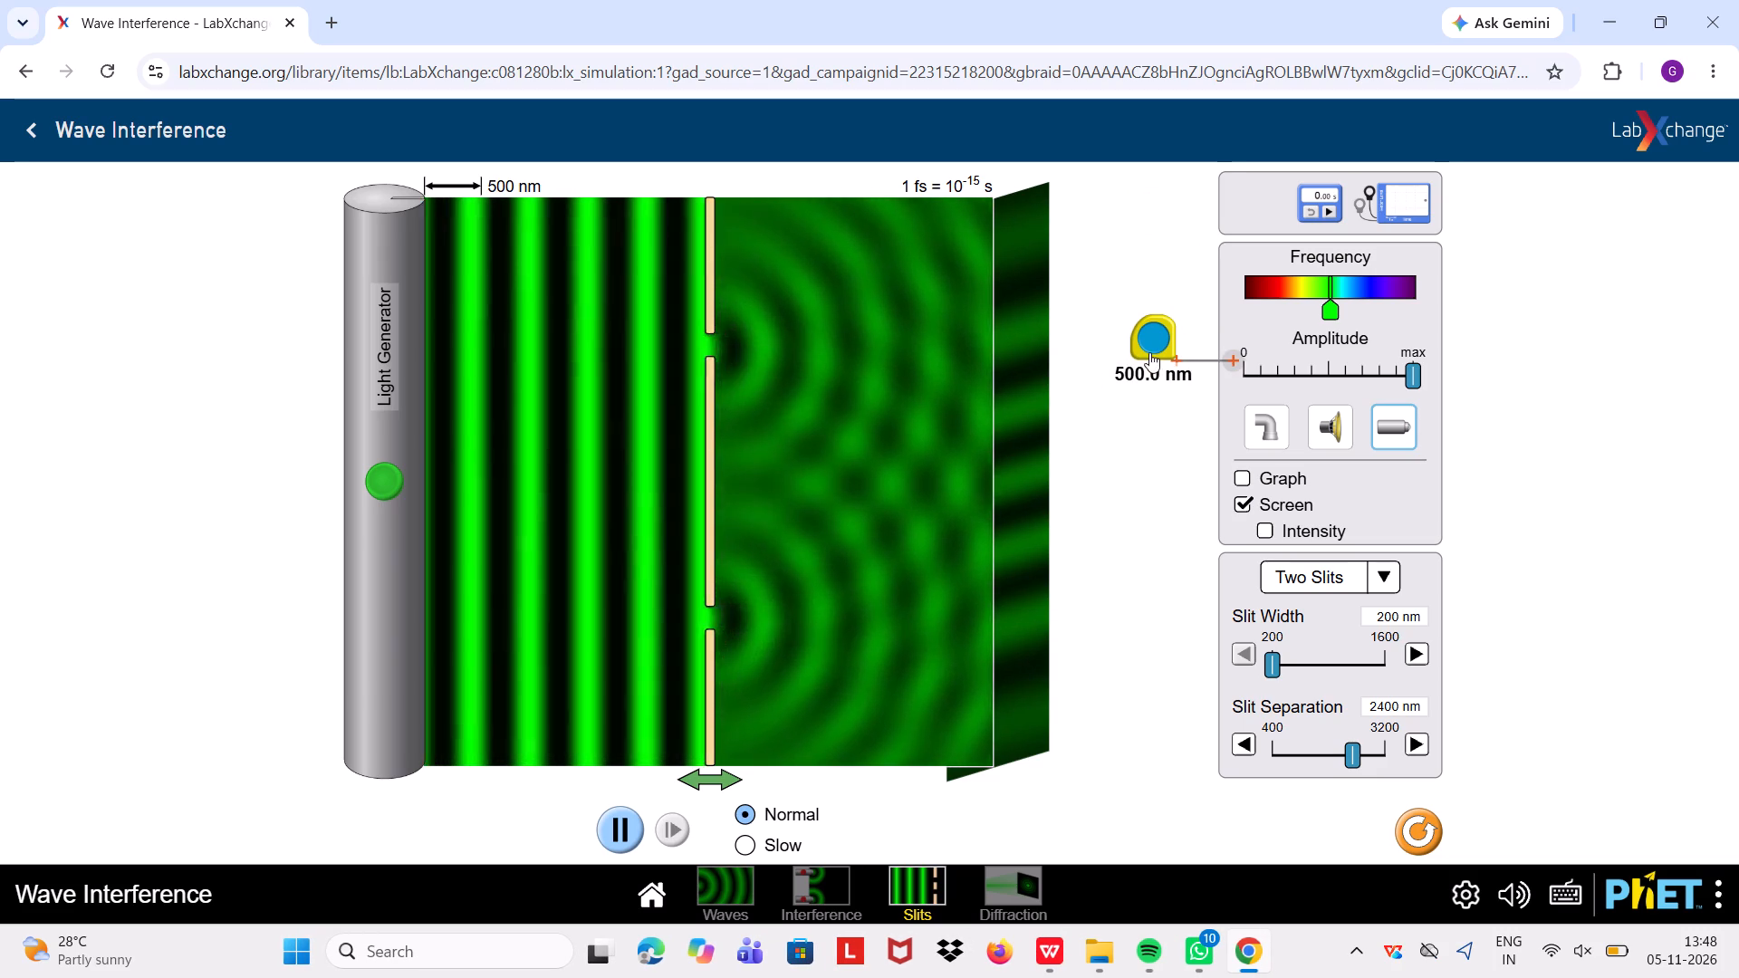
{"action": "left_click_drag", "start_coordinate": [1160, 348], "coordinate": [722, 455]}
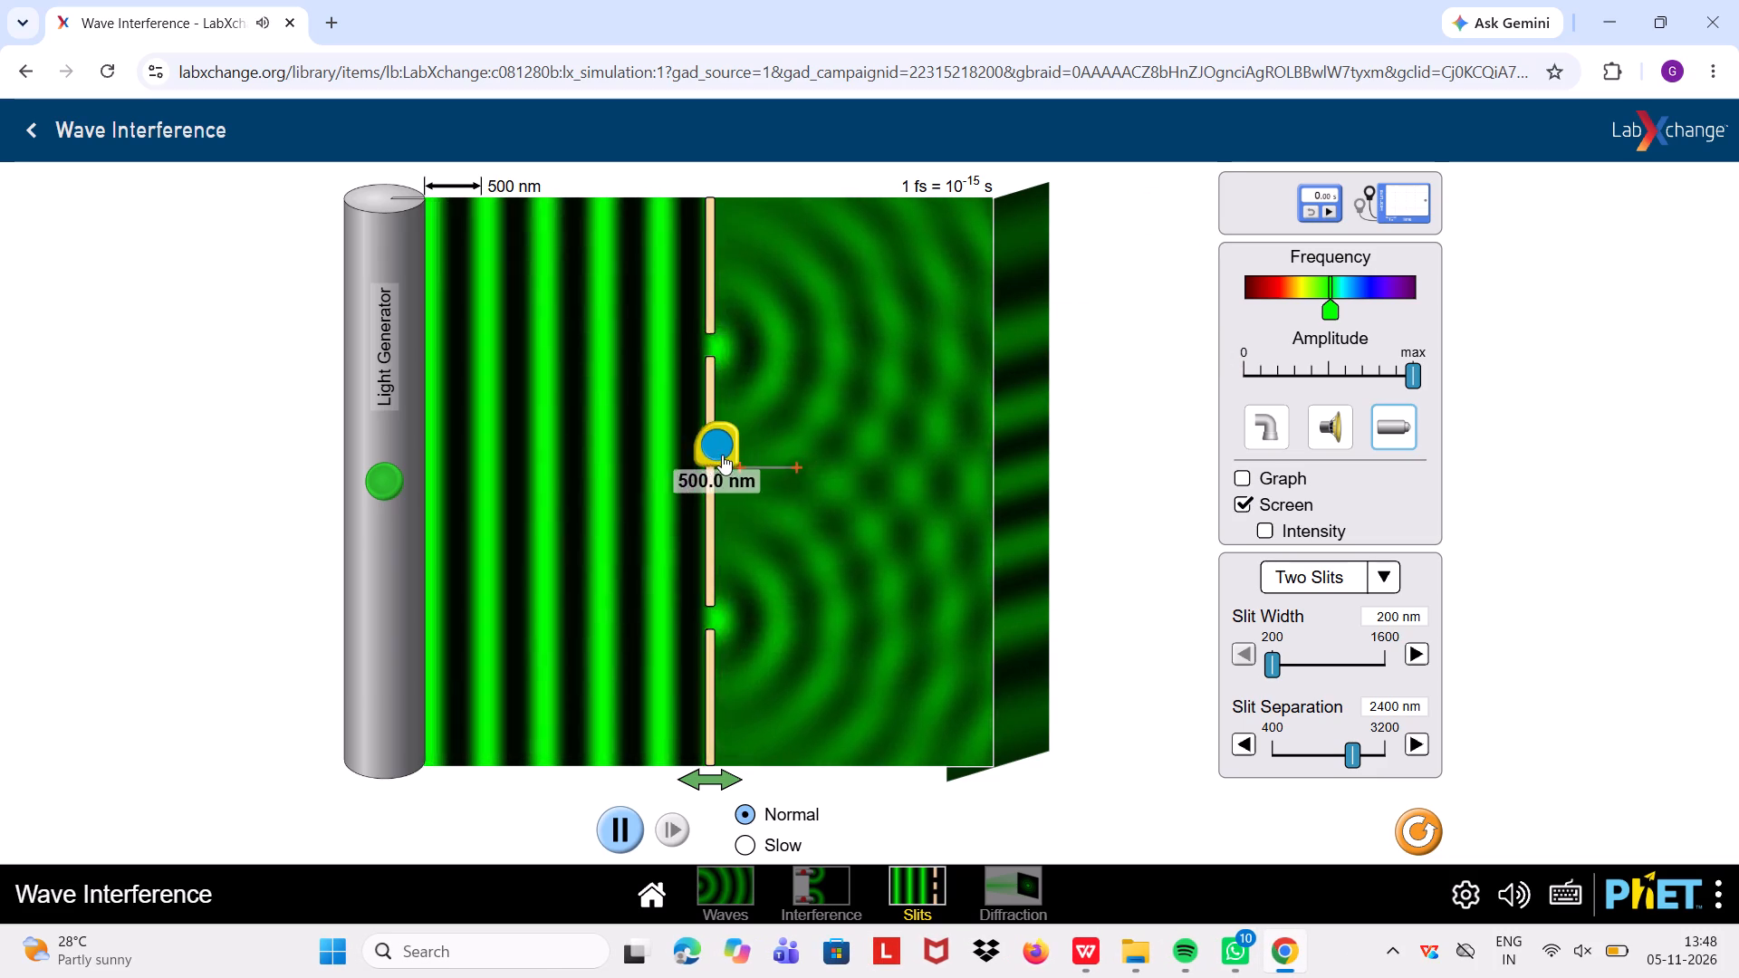
{"action": "left_click_drag", "start_coordinate": [722, 455], "coordinate": [702, 448]}
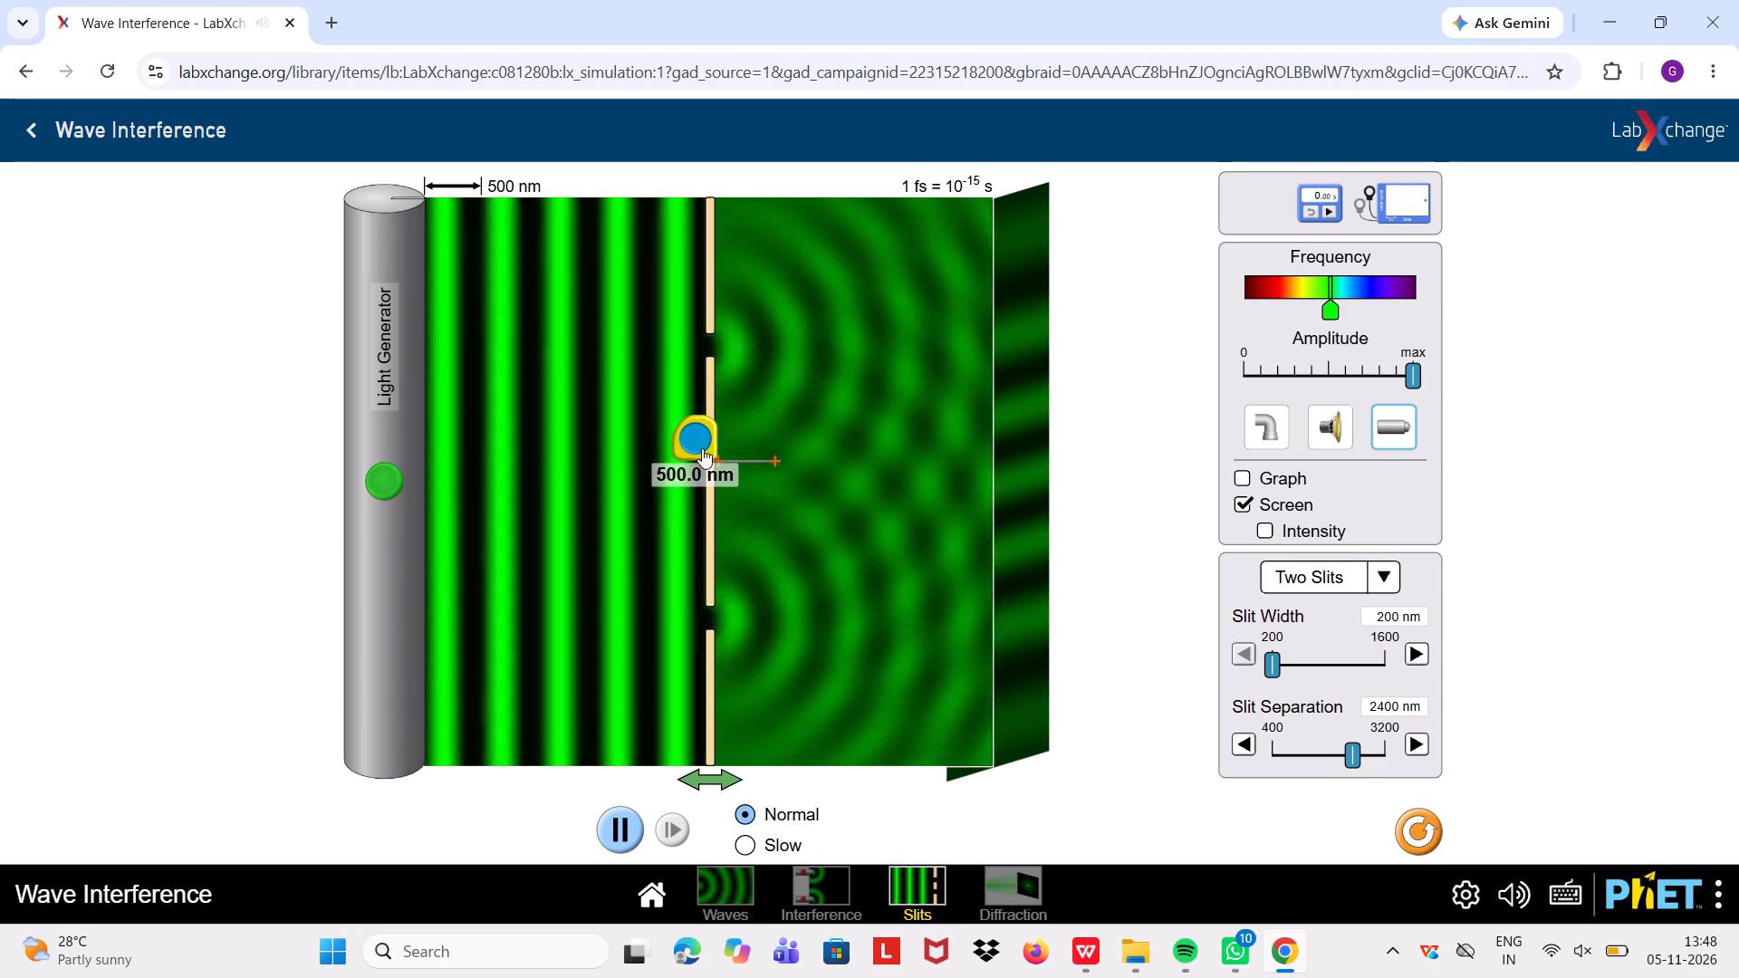
{"action": "left_click_drag", "start_coordinate": [702, 448], "coordinate": [697, 445]}
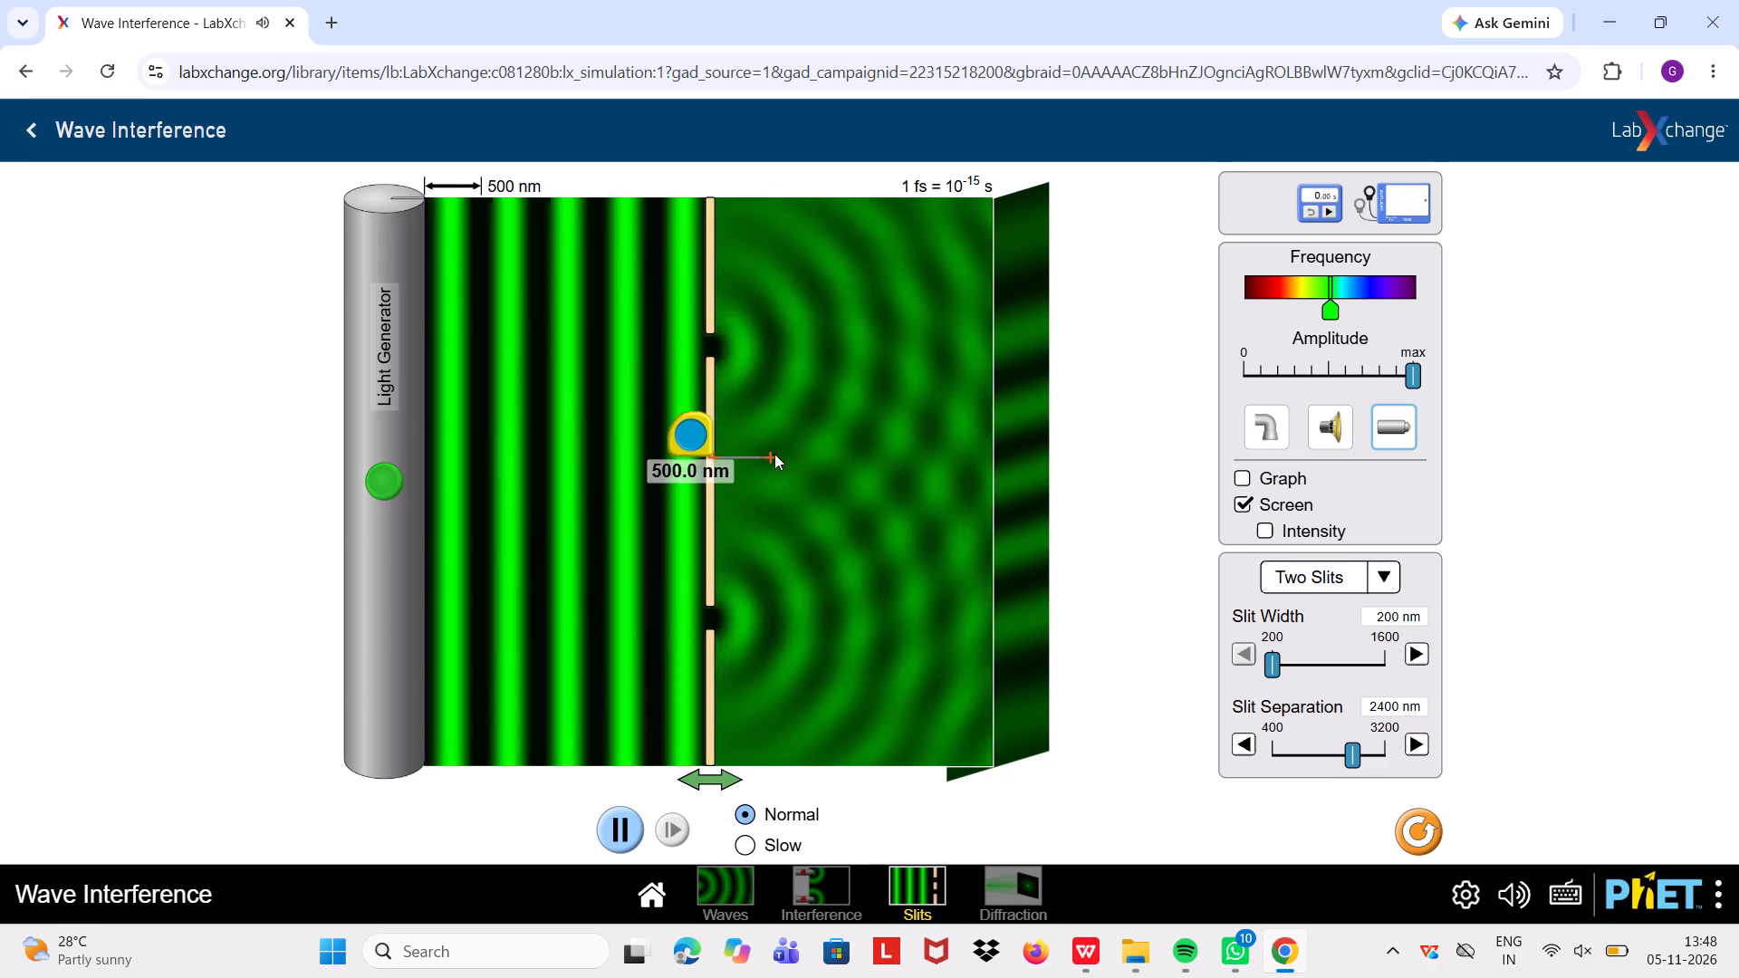
{"action": "left_click_drag", "start_coordinate": [766, 454], "coordinate": [990, 455]}
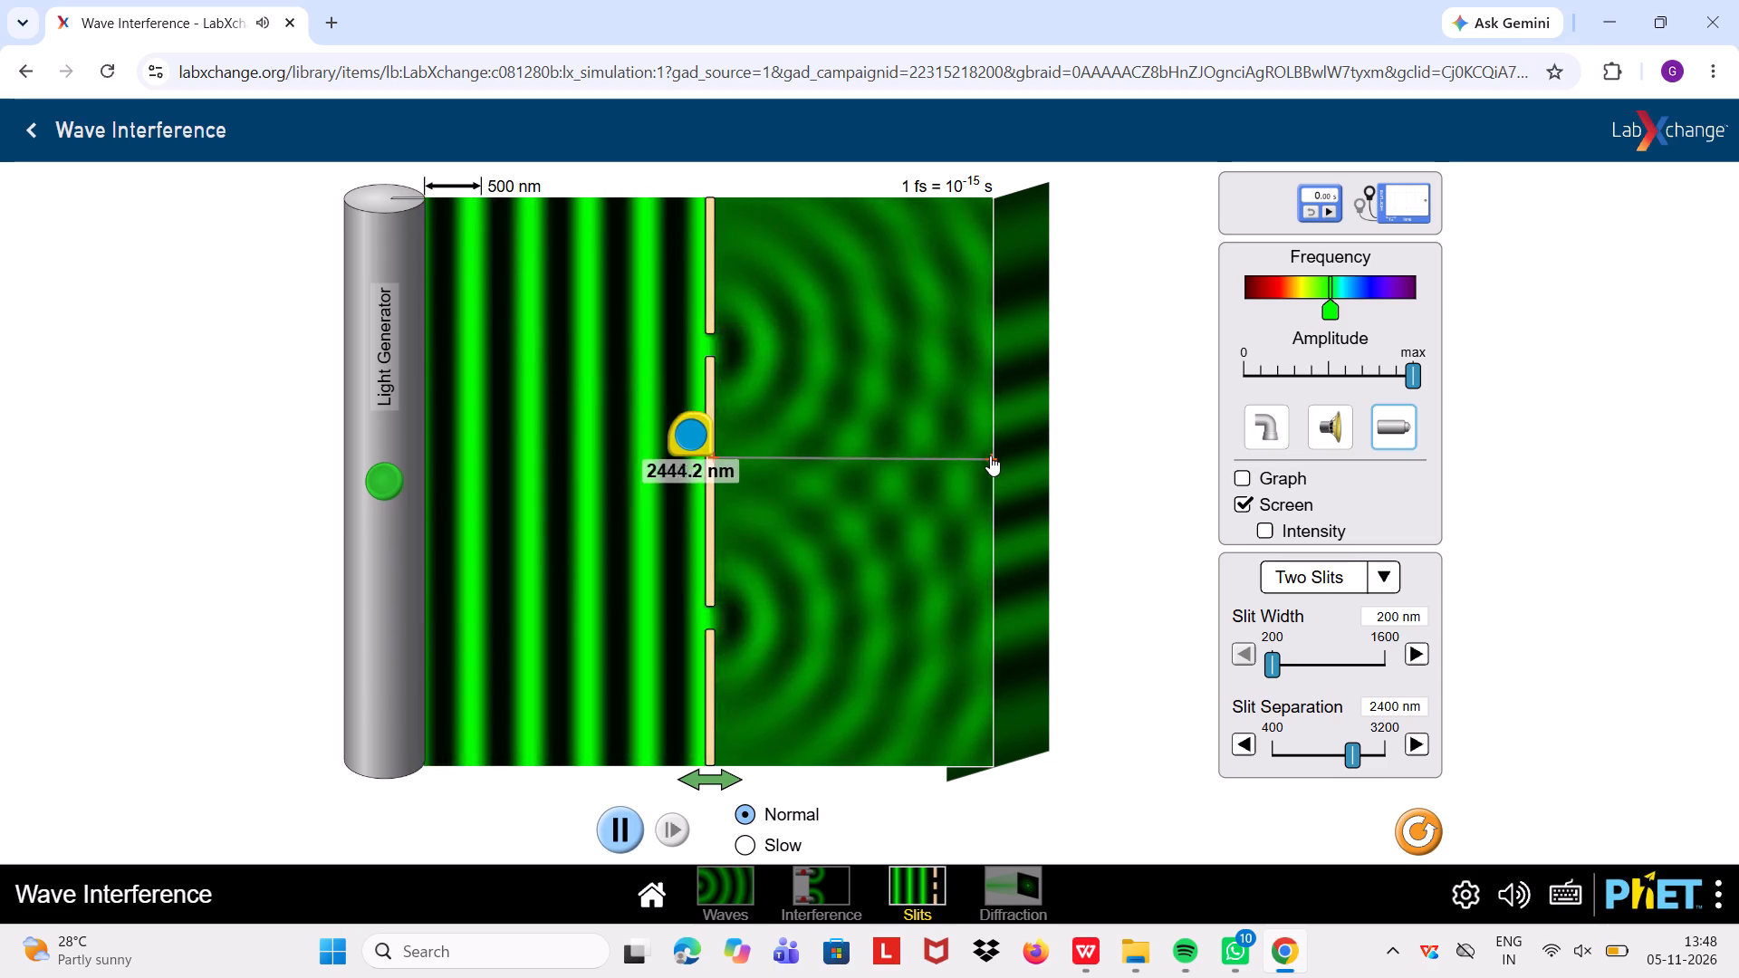
{"action": "left_click_drag", "start_coordinate": [990, 455], "coordinate": [992, 455]}
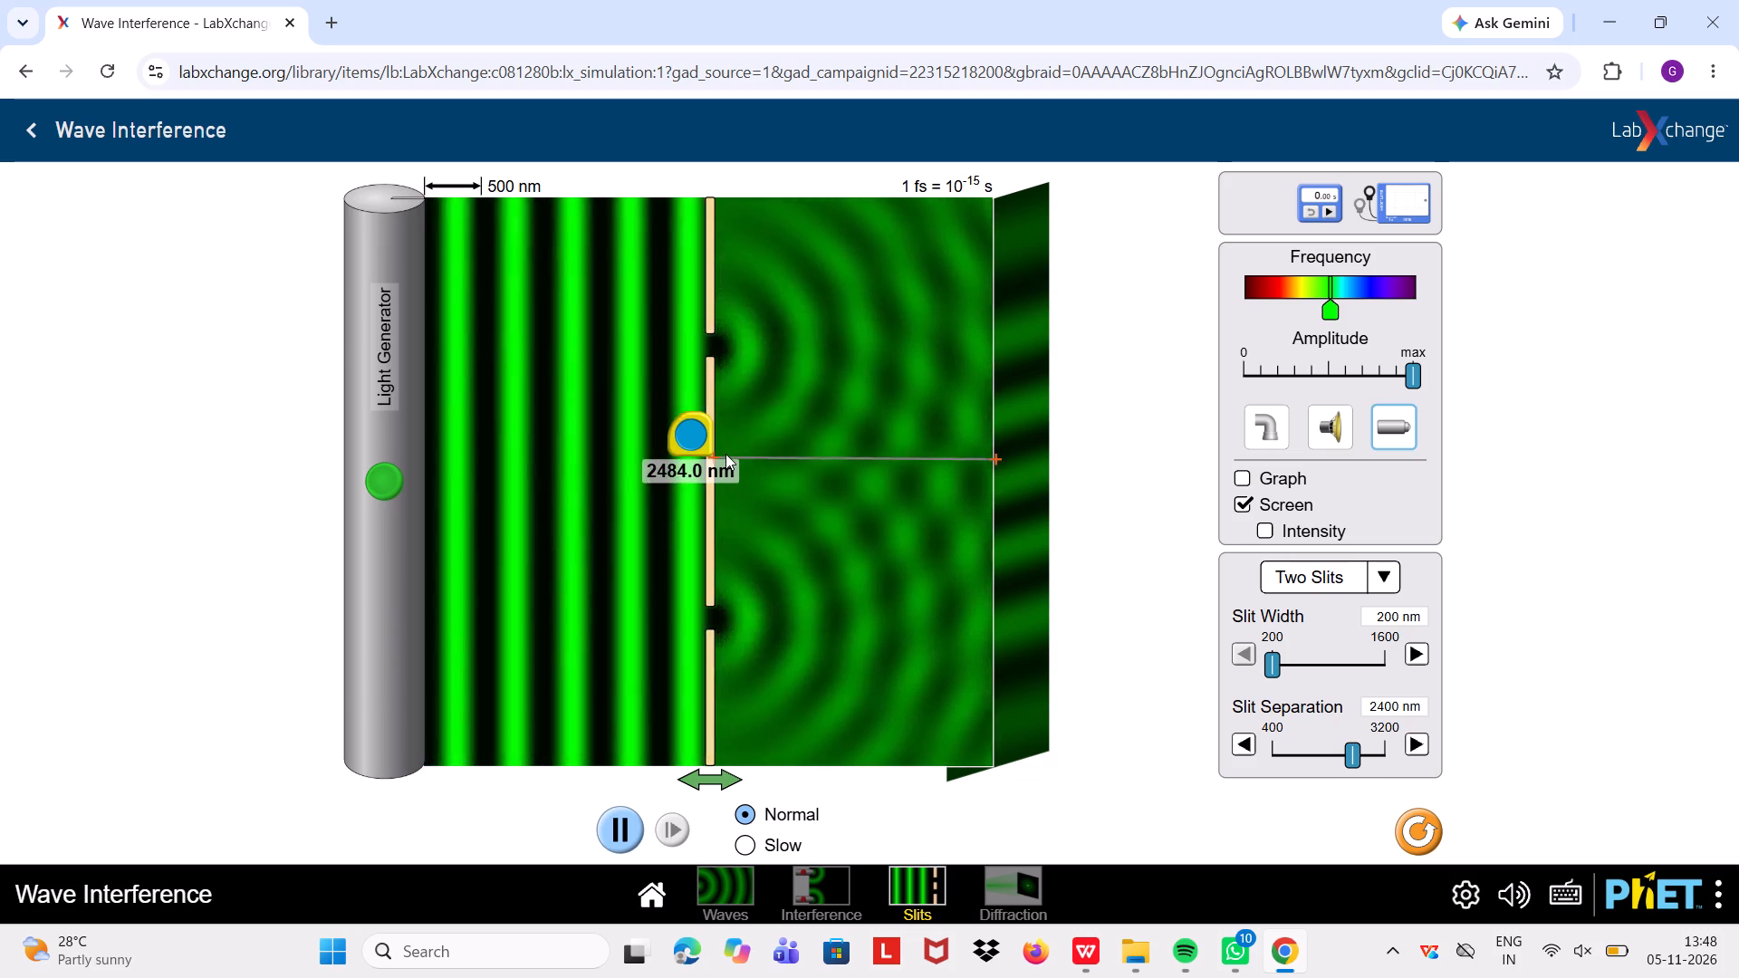
{"action": "left_click_drag", "start_coordinate": [995, 454], "coordinate": [1071, 445]}
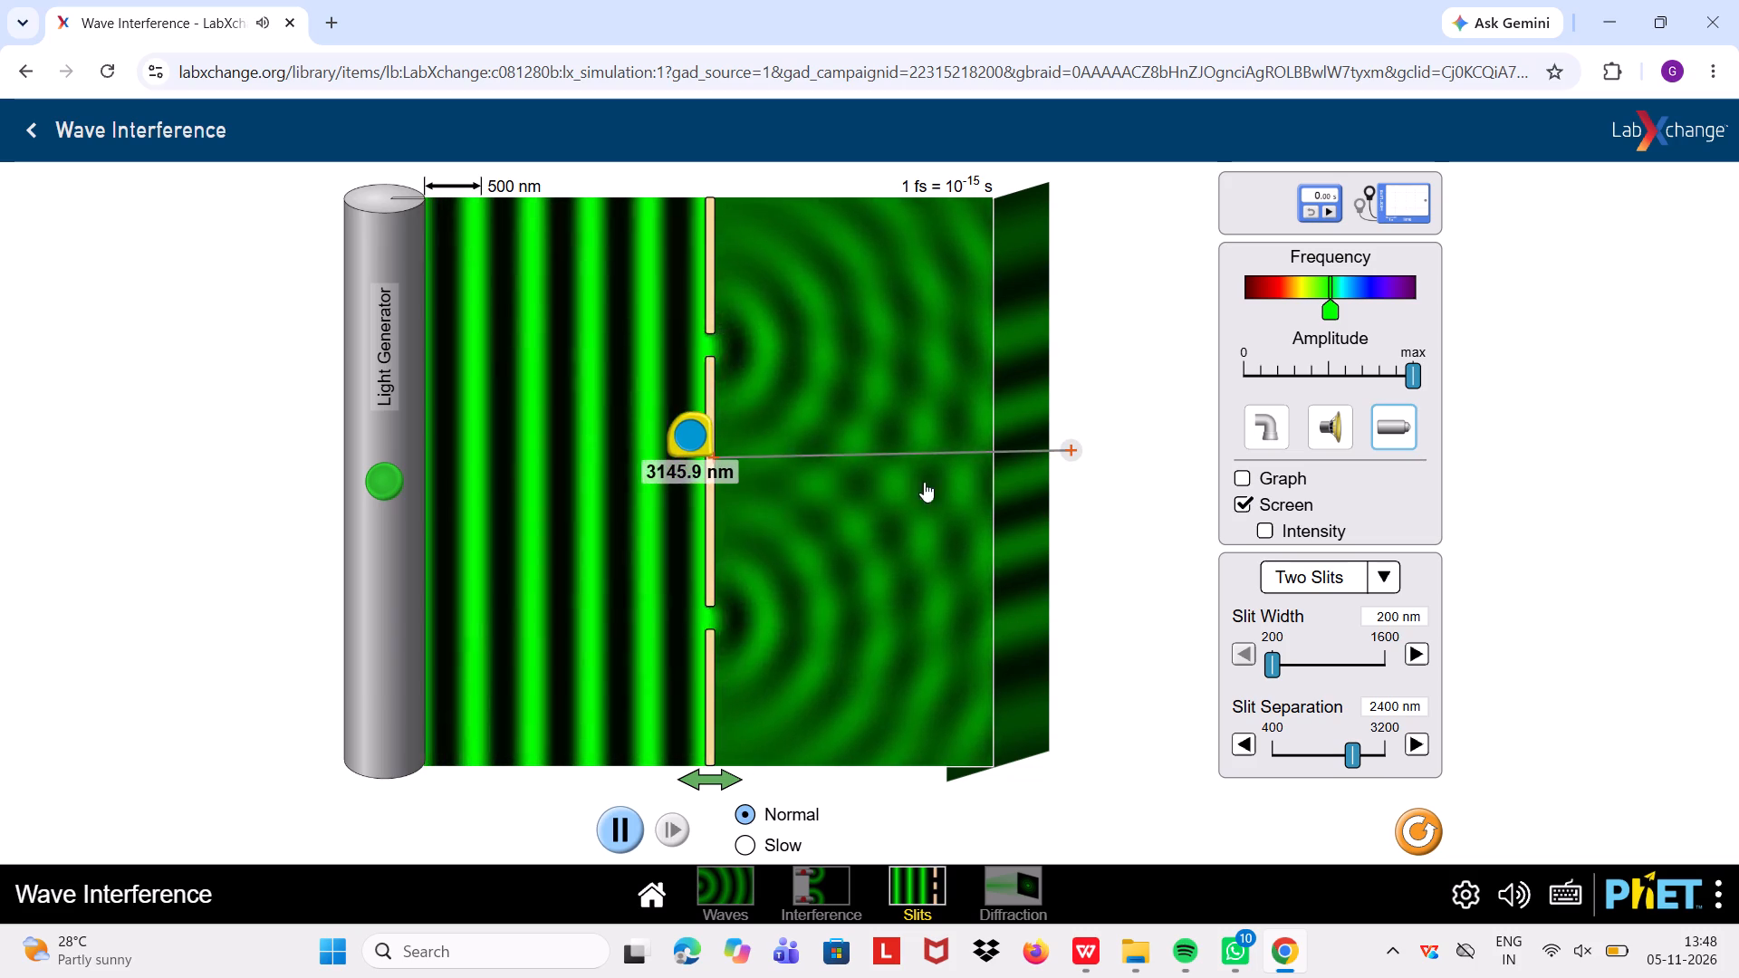
Move the tape's base to the pattern's centre on the screen and measure to three successively farther fringe positions above it.
{"action": "left_click_drag", "start_coordinate": [713, 448], "coordinate": [1005, 475]}
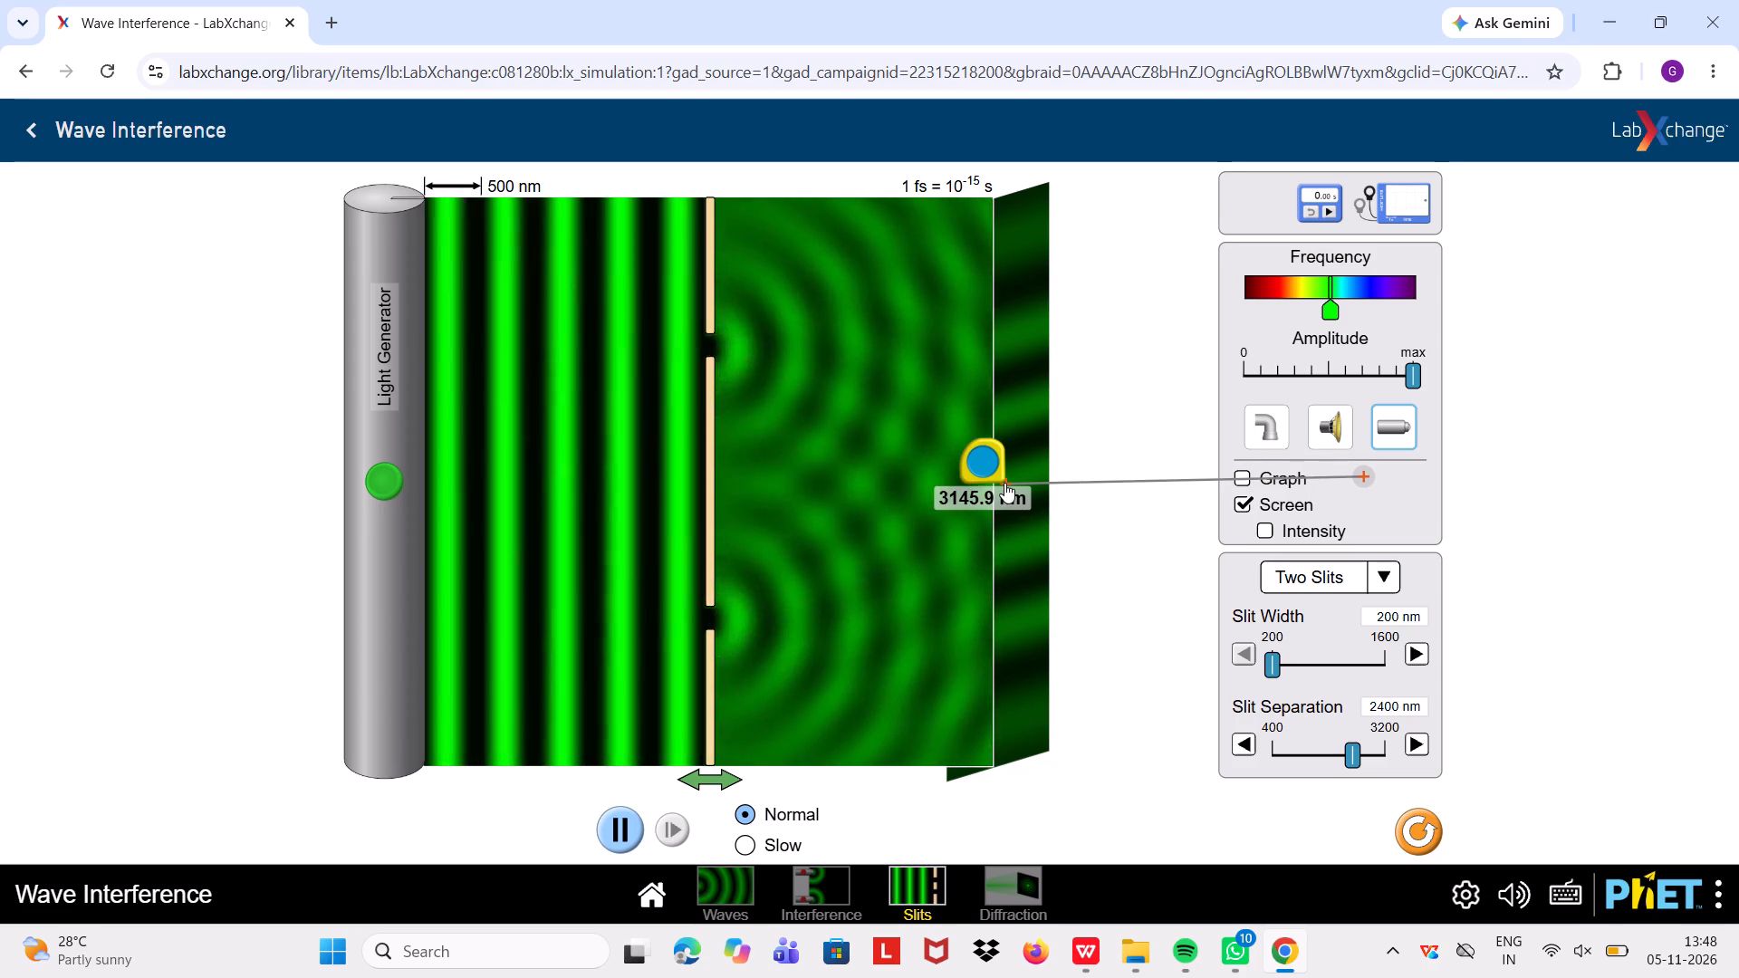
{"action": "left_click_drag", "start_coordinate": [1004, 483], "coordinate": [1013, 479]}
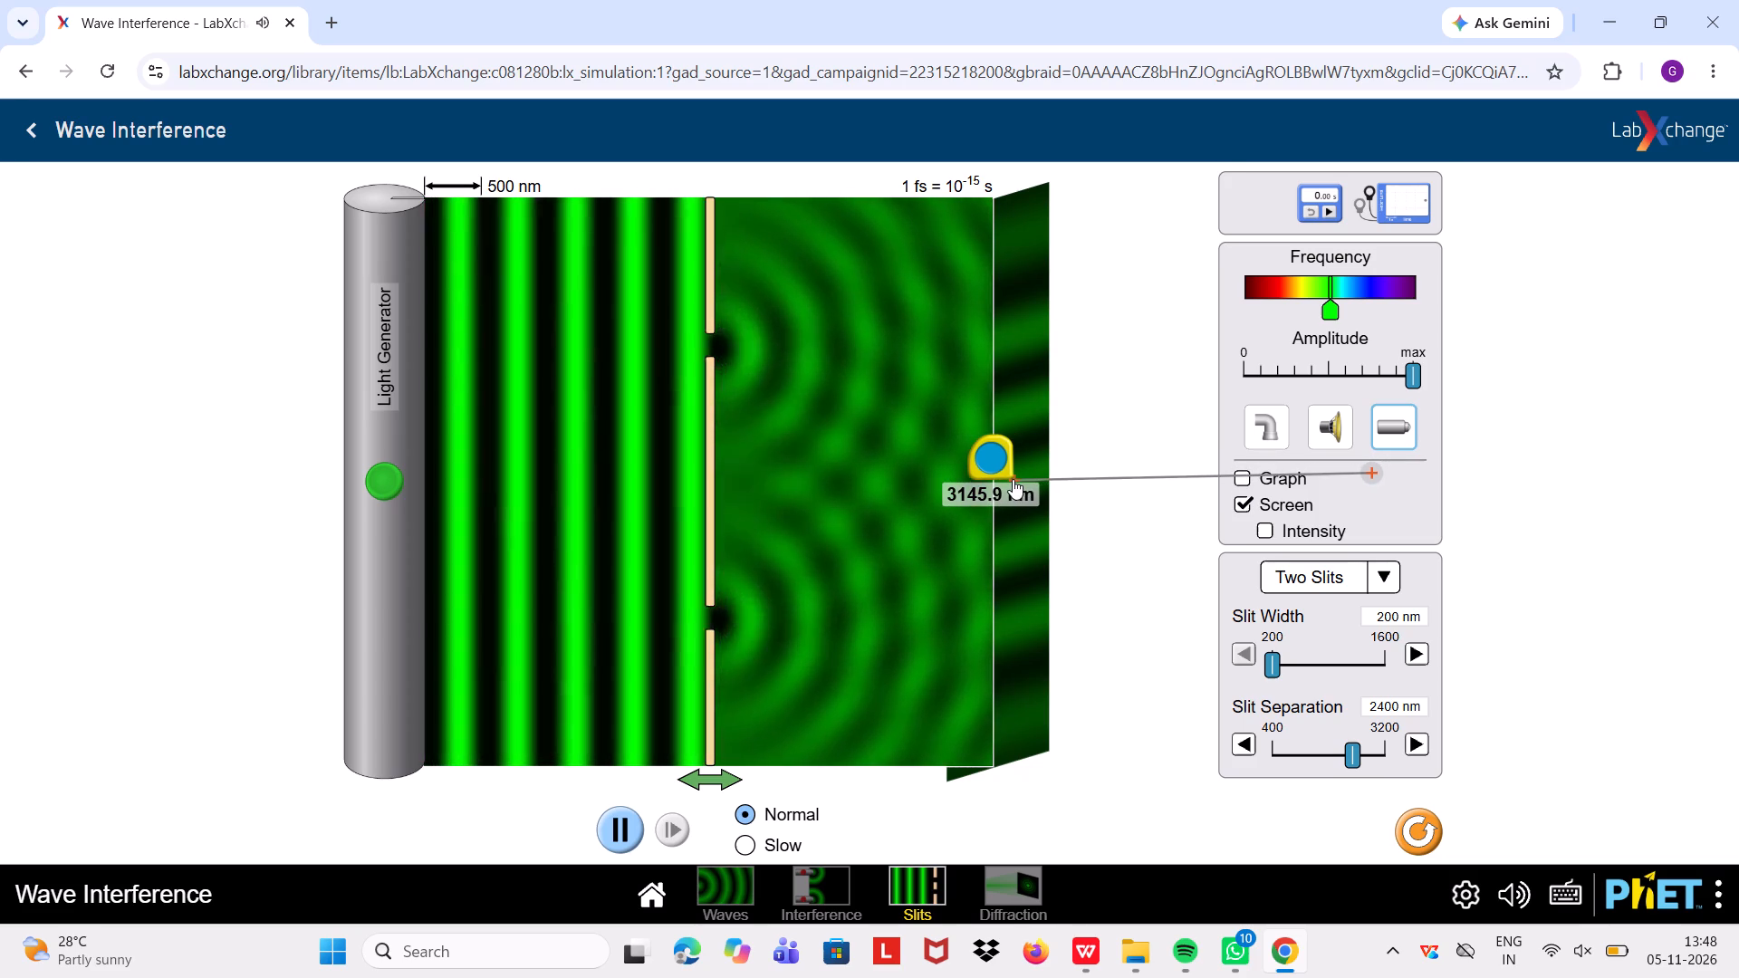
{"action": "left_click_drag", "start_coordinate": [1374, 469], "coordinate": [1315, 436]}
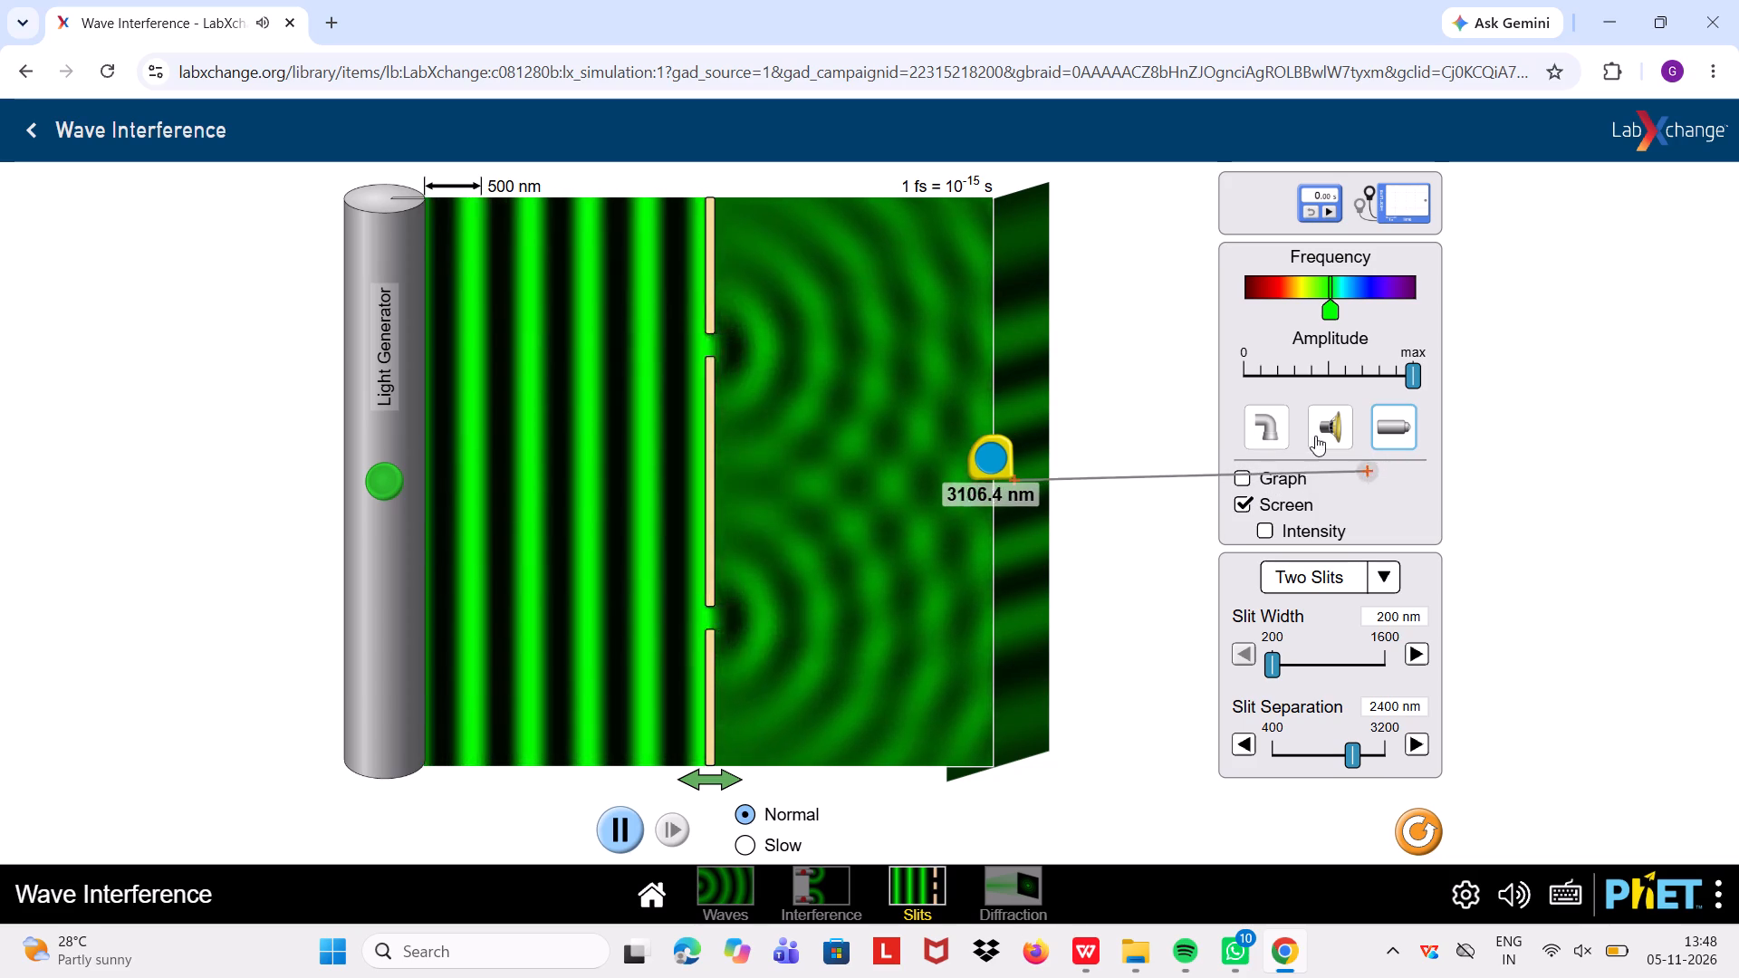
{"action": "left_click_drag", "start_coordinate": [1315, 436], "coordinate": [1009, 416]}
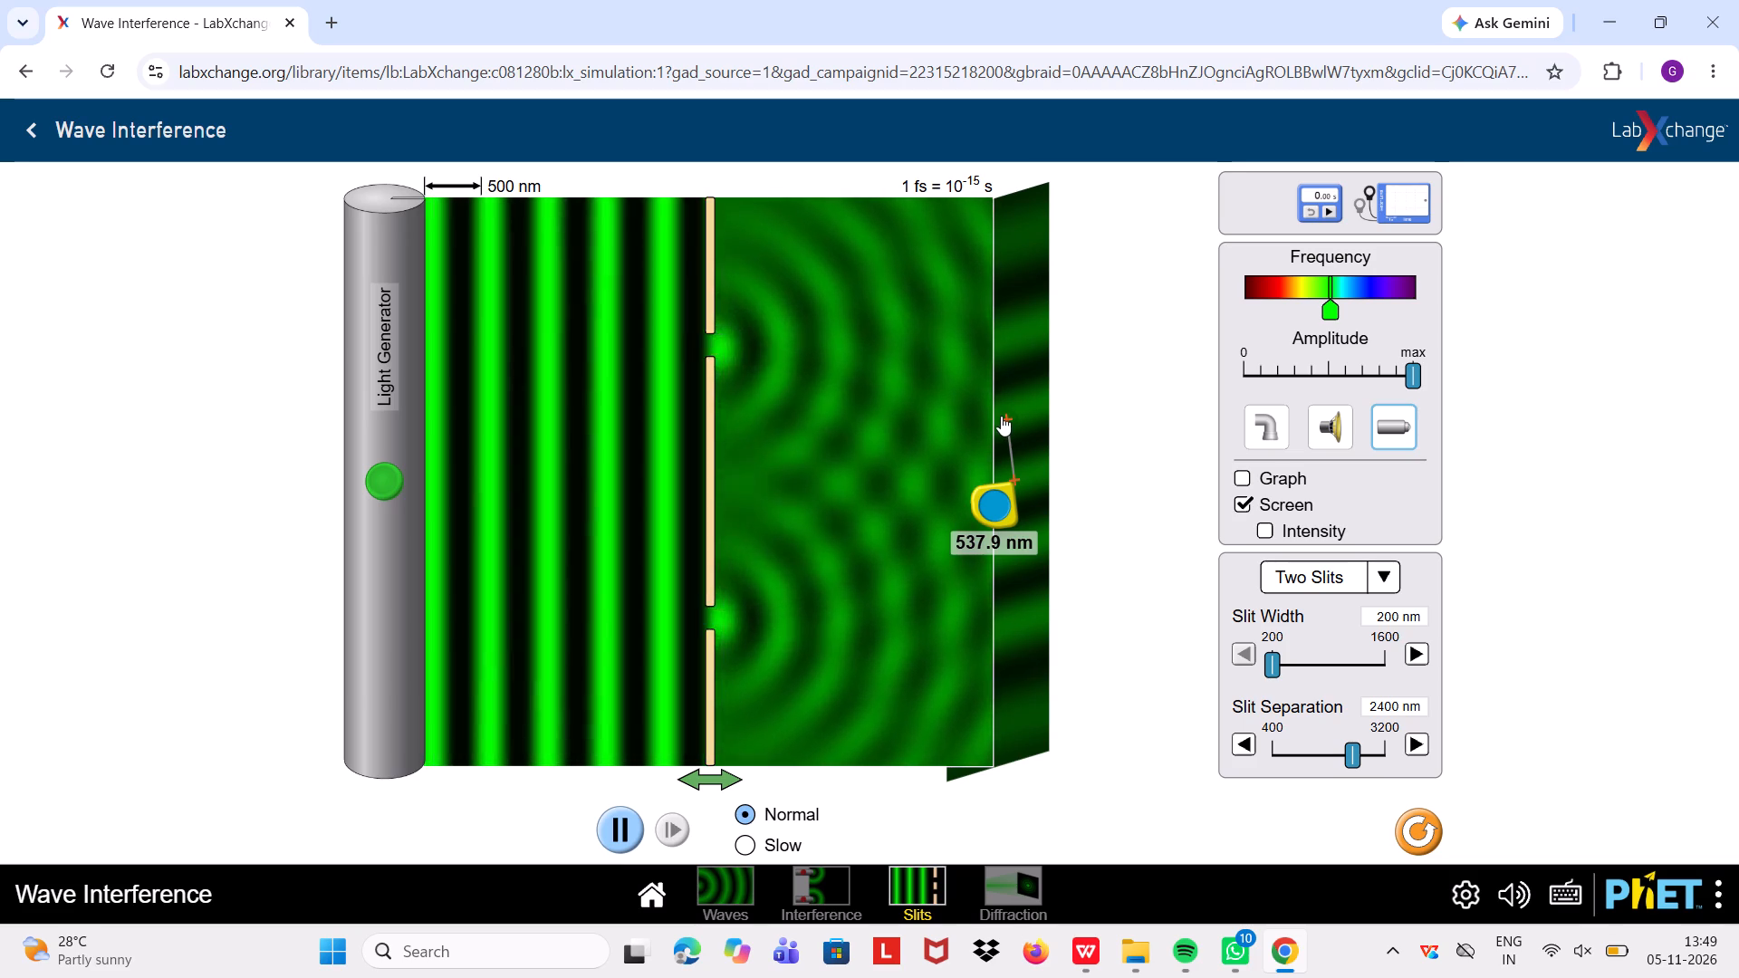
{"action": "left_click", "coordinate": [1004, 422]}
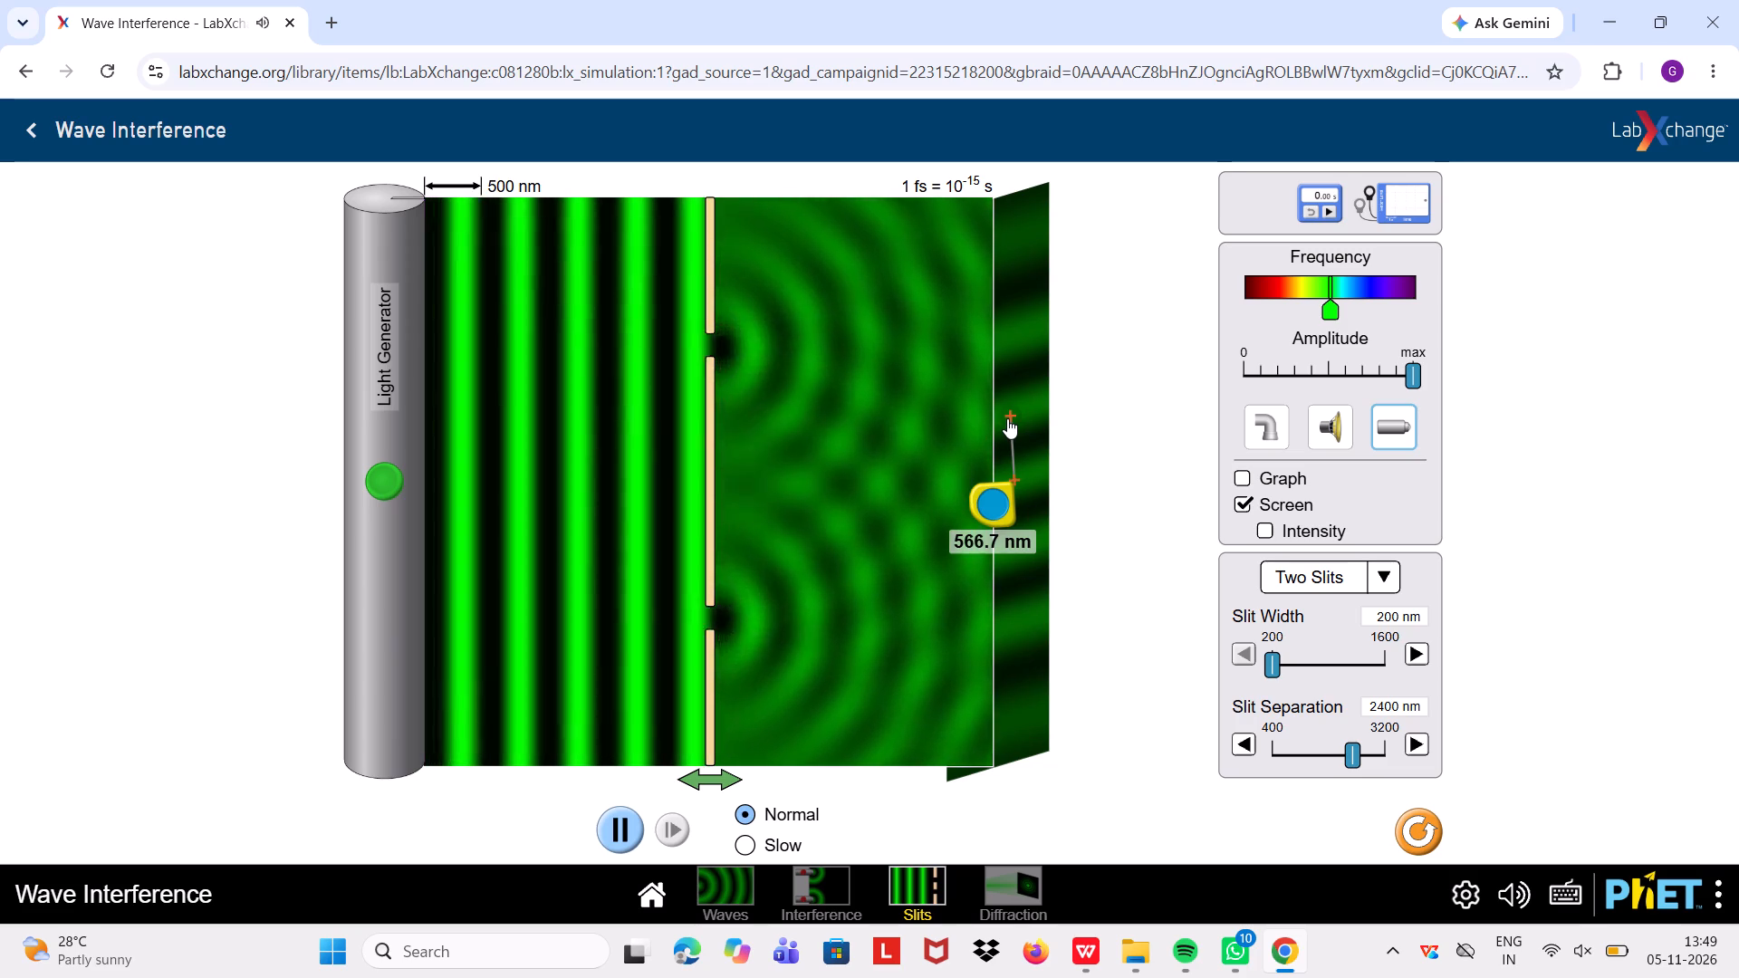
{"action": "left_click_drag", "start_coordinate": [1007, 410], "coordinate": [1006, 331]}
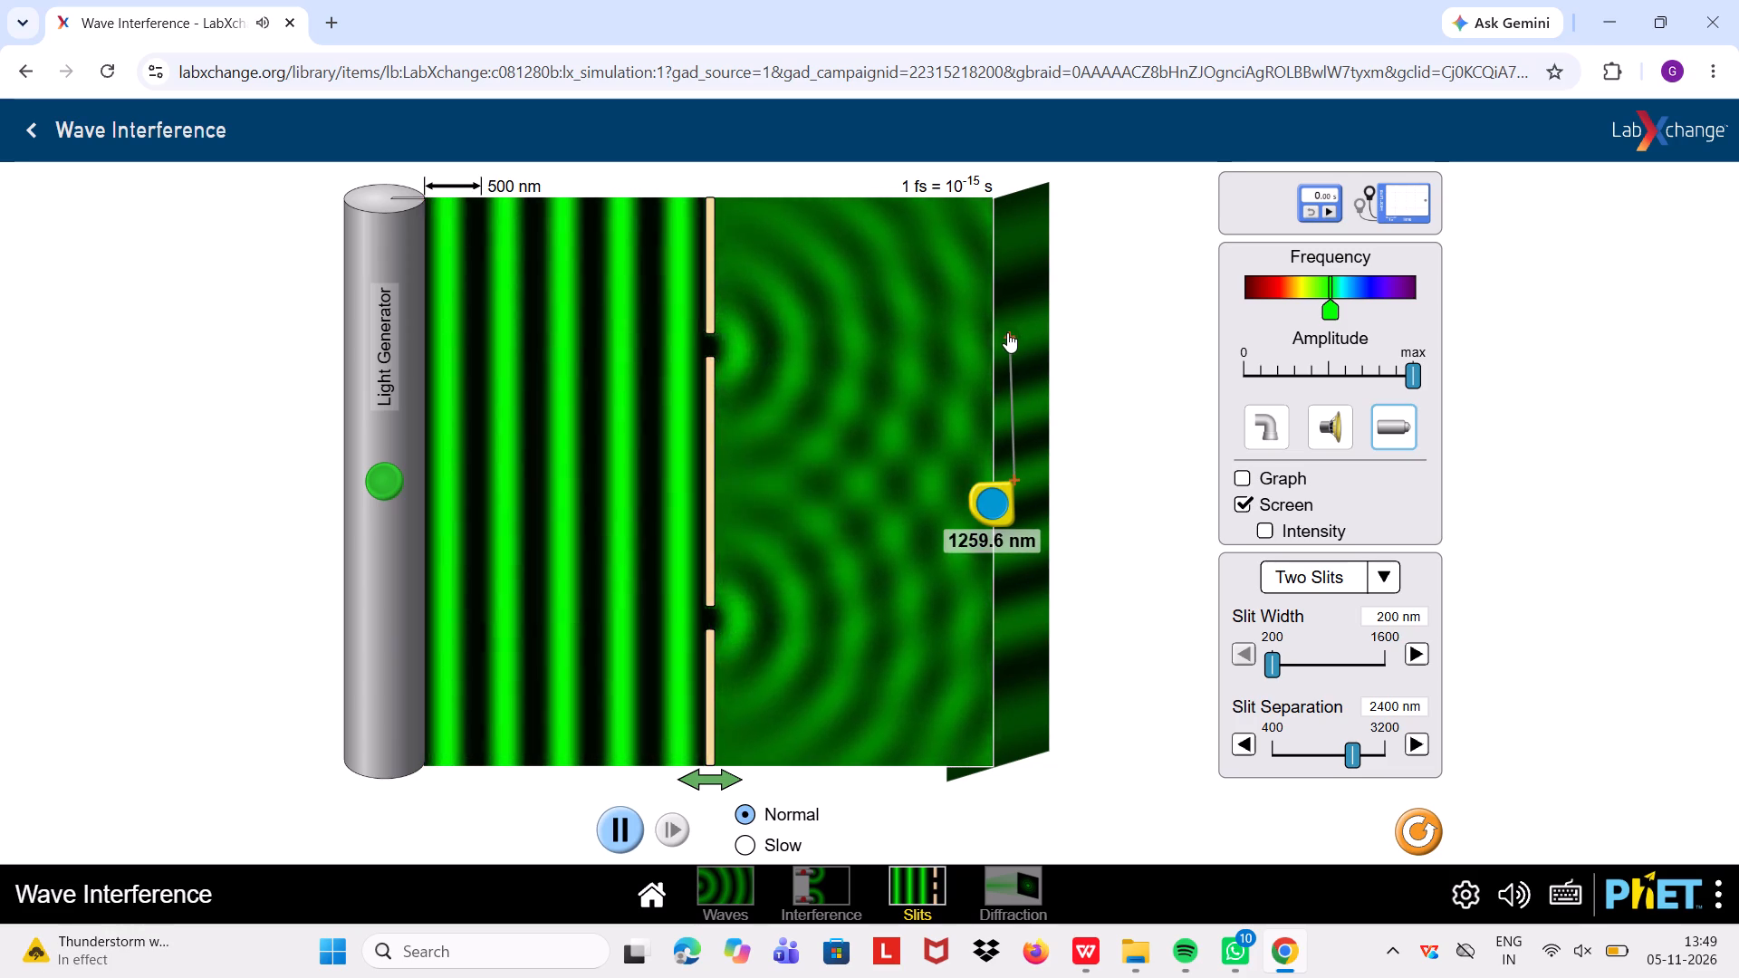
{"action": "left_click_drag", "start_coordinate": [1007, 332], "coordinate": [1005, 231]}
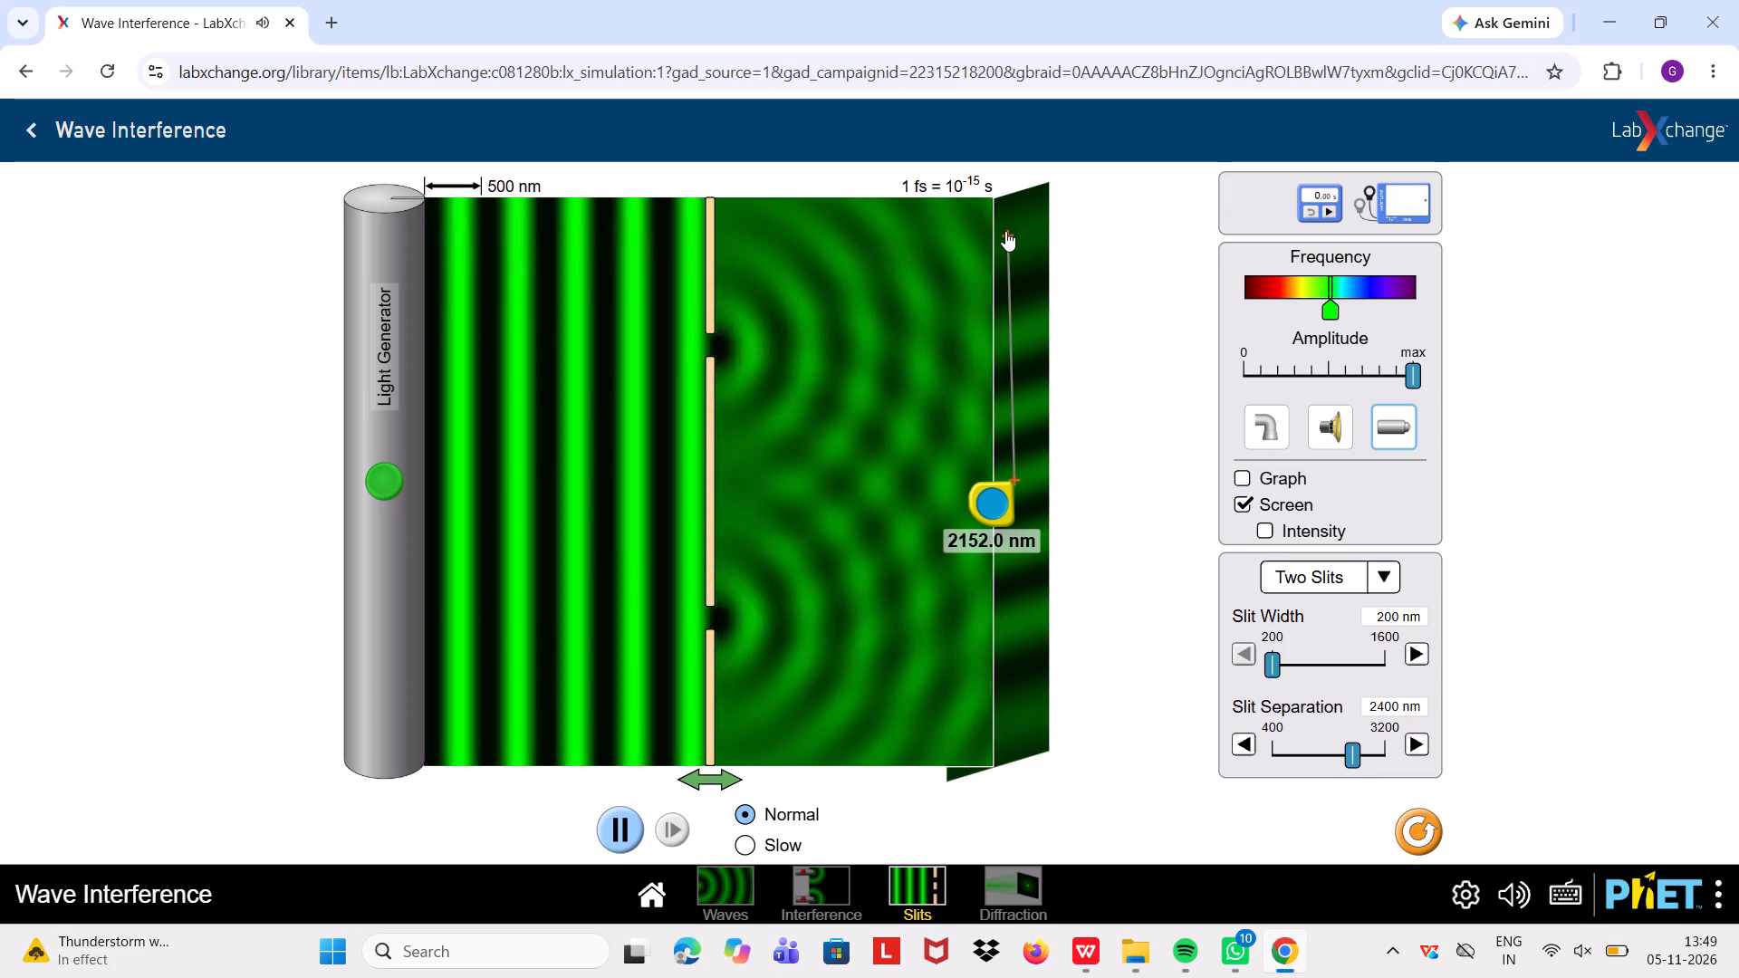
Measure from the pattern's centre to three successively farther fringe positions below it on the screen.
{"action": "left_click_drag", "start_coordinate": [1005, 231], "coordinate": [1004, 546]}
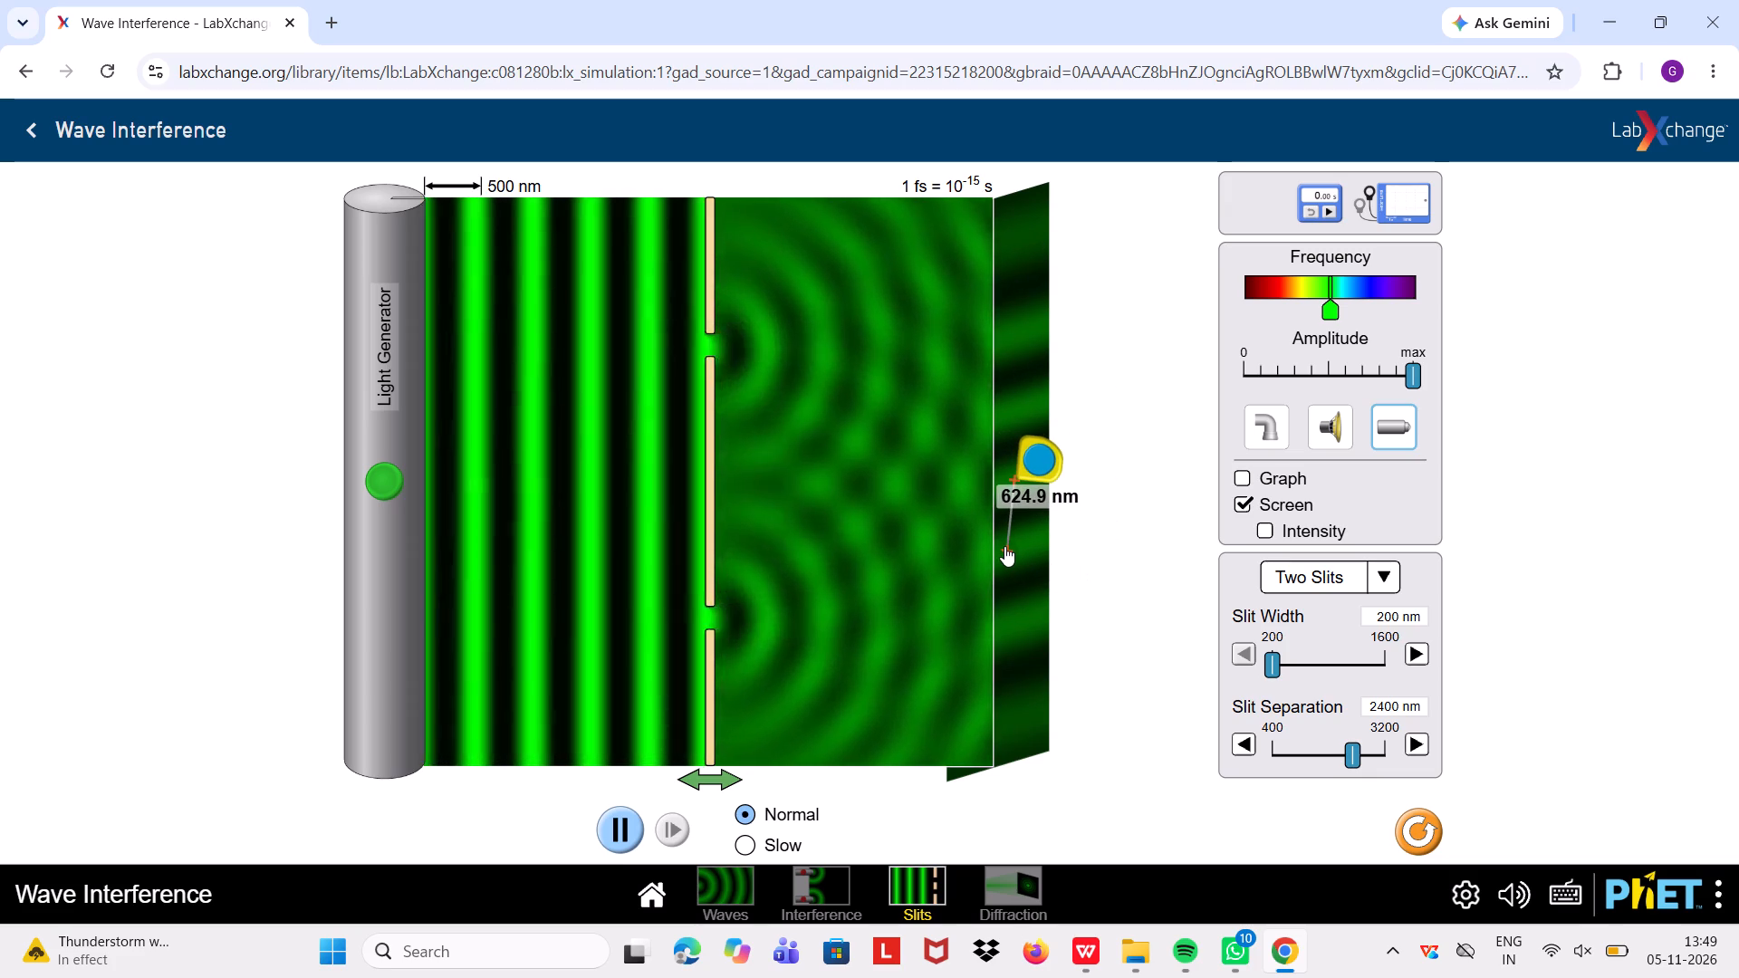
{"action": "left_click_drag", "start_coordinate": [1004, 546], "coordinate": [1018, 621]}
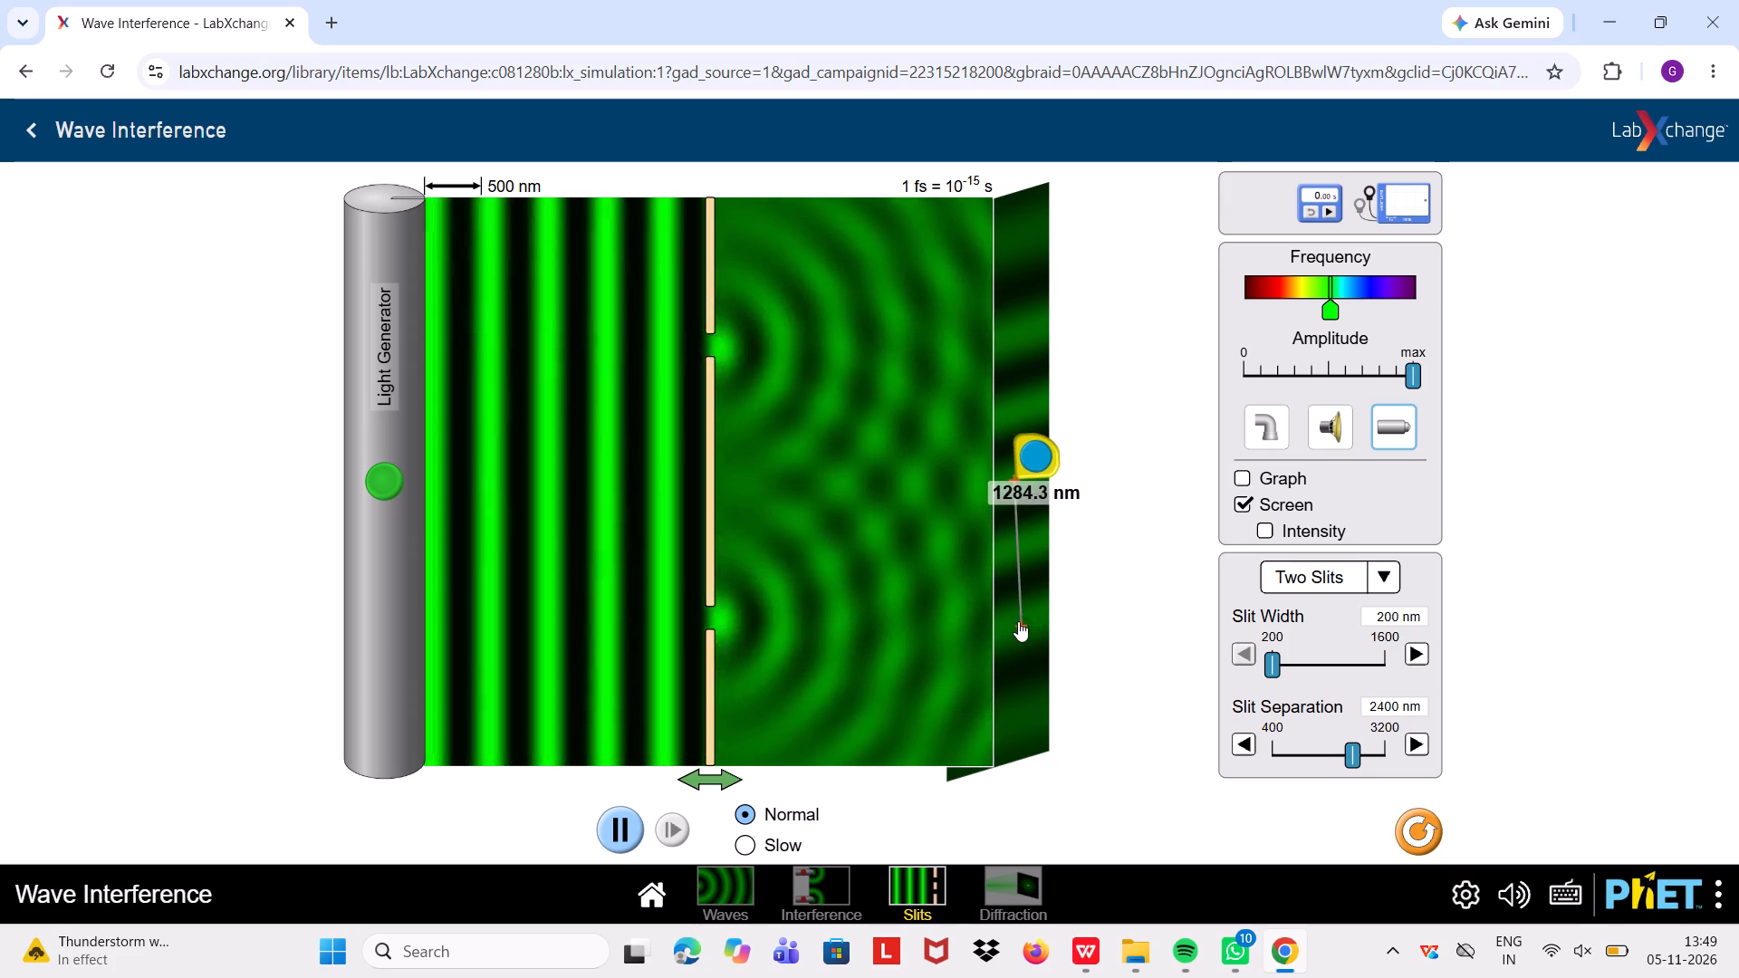
{"action": "left_click_drag", "start_coordinate": [1018, 621], "coordinate": [1023, 711]}
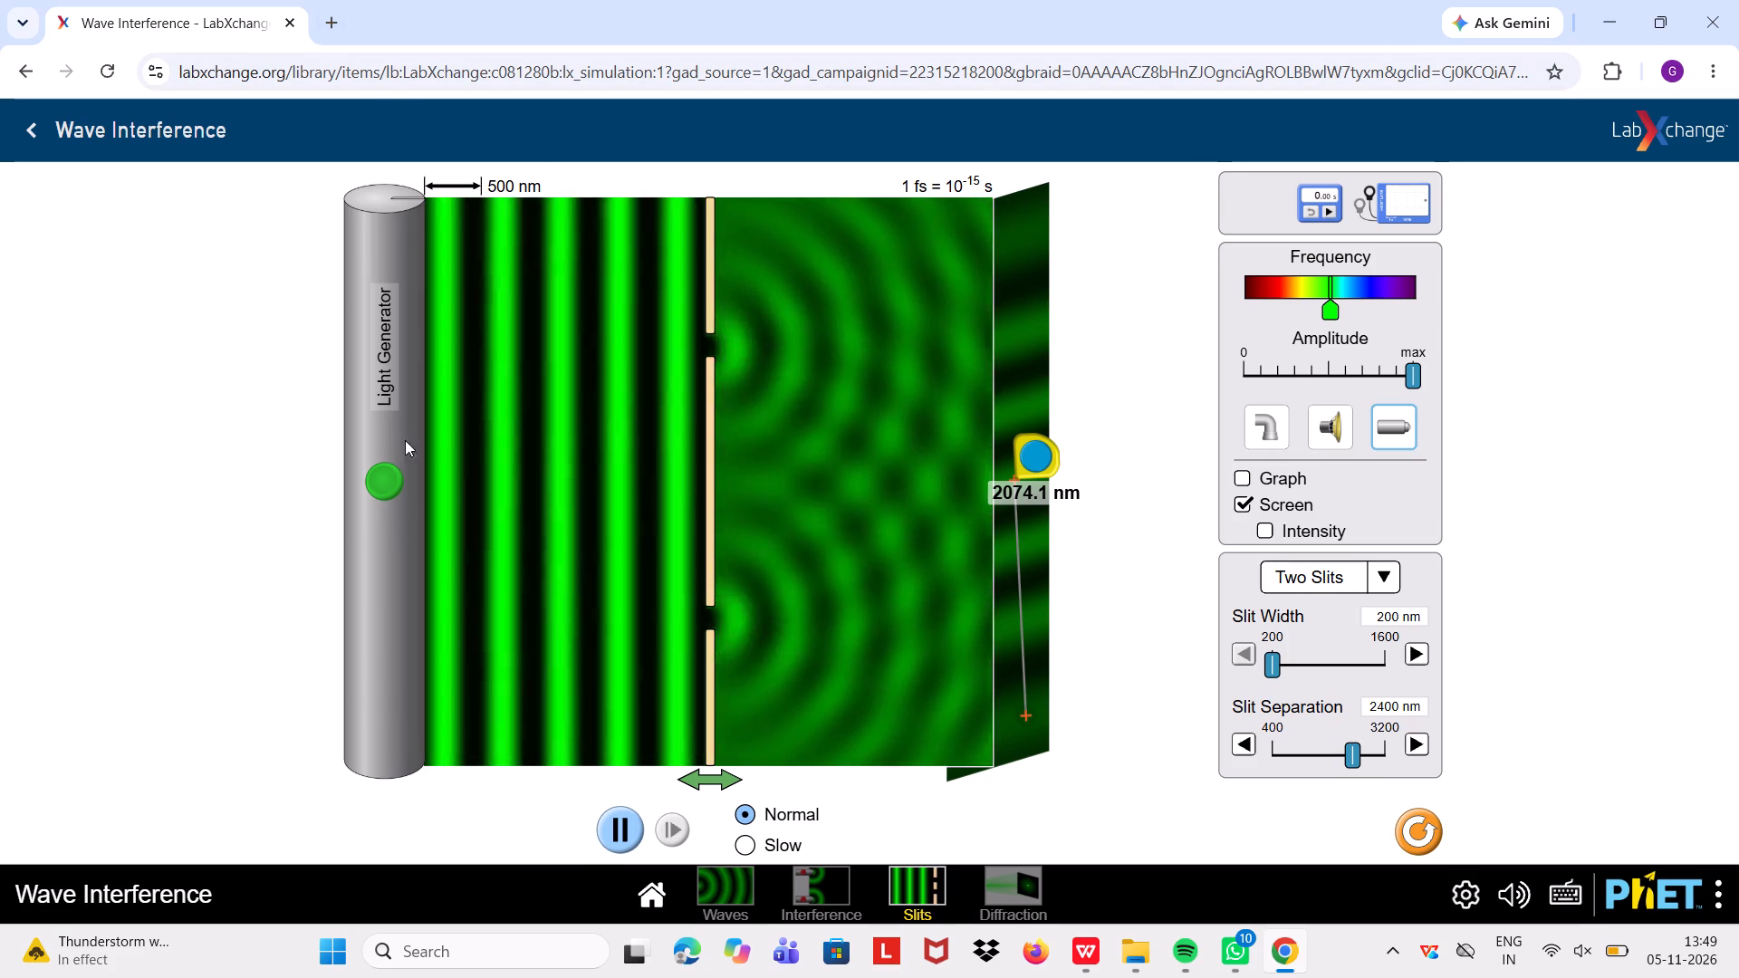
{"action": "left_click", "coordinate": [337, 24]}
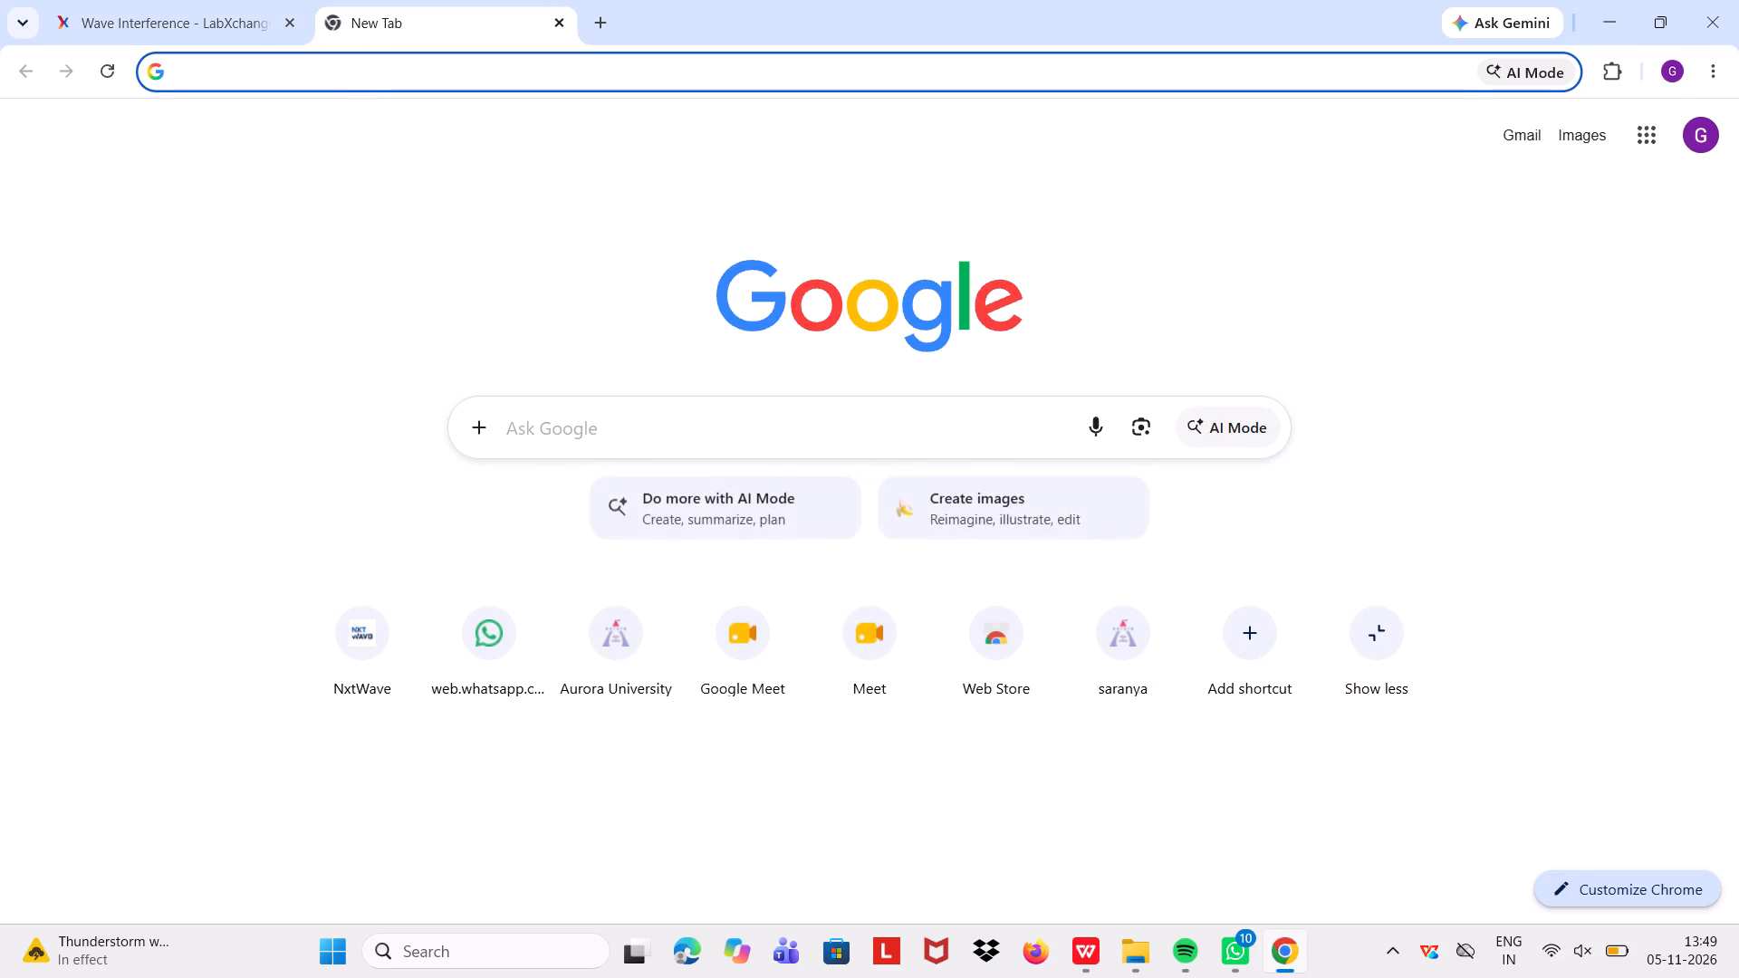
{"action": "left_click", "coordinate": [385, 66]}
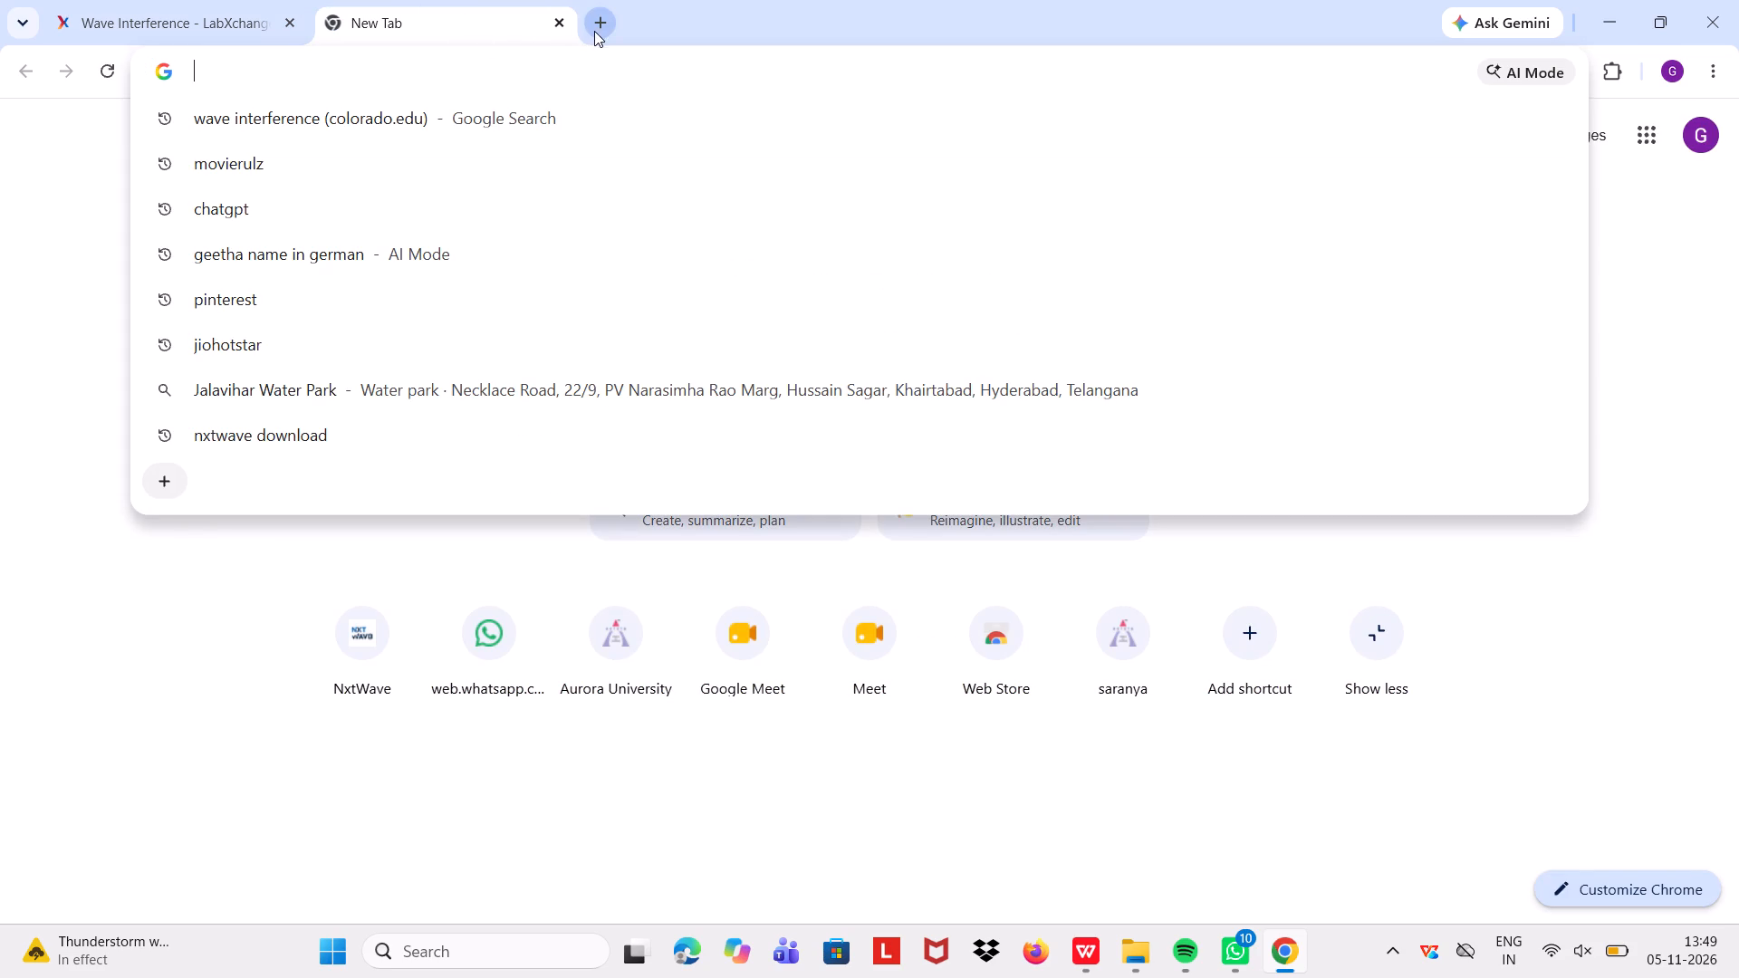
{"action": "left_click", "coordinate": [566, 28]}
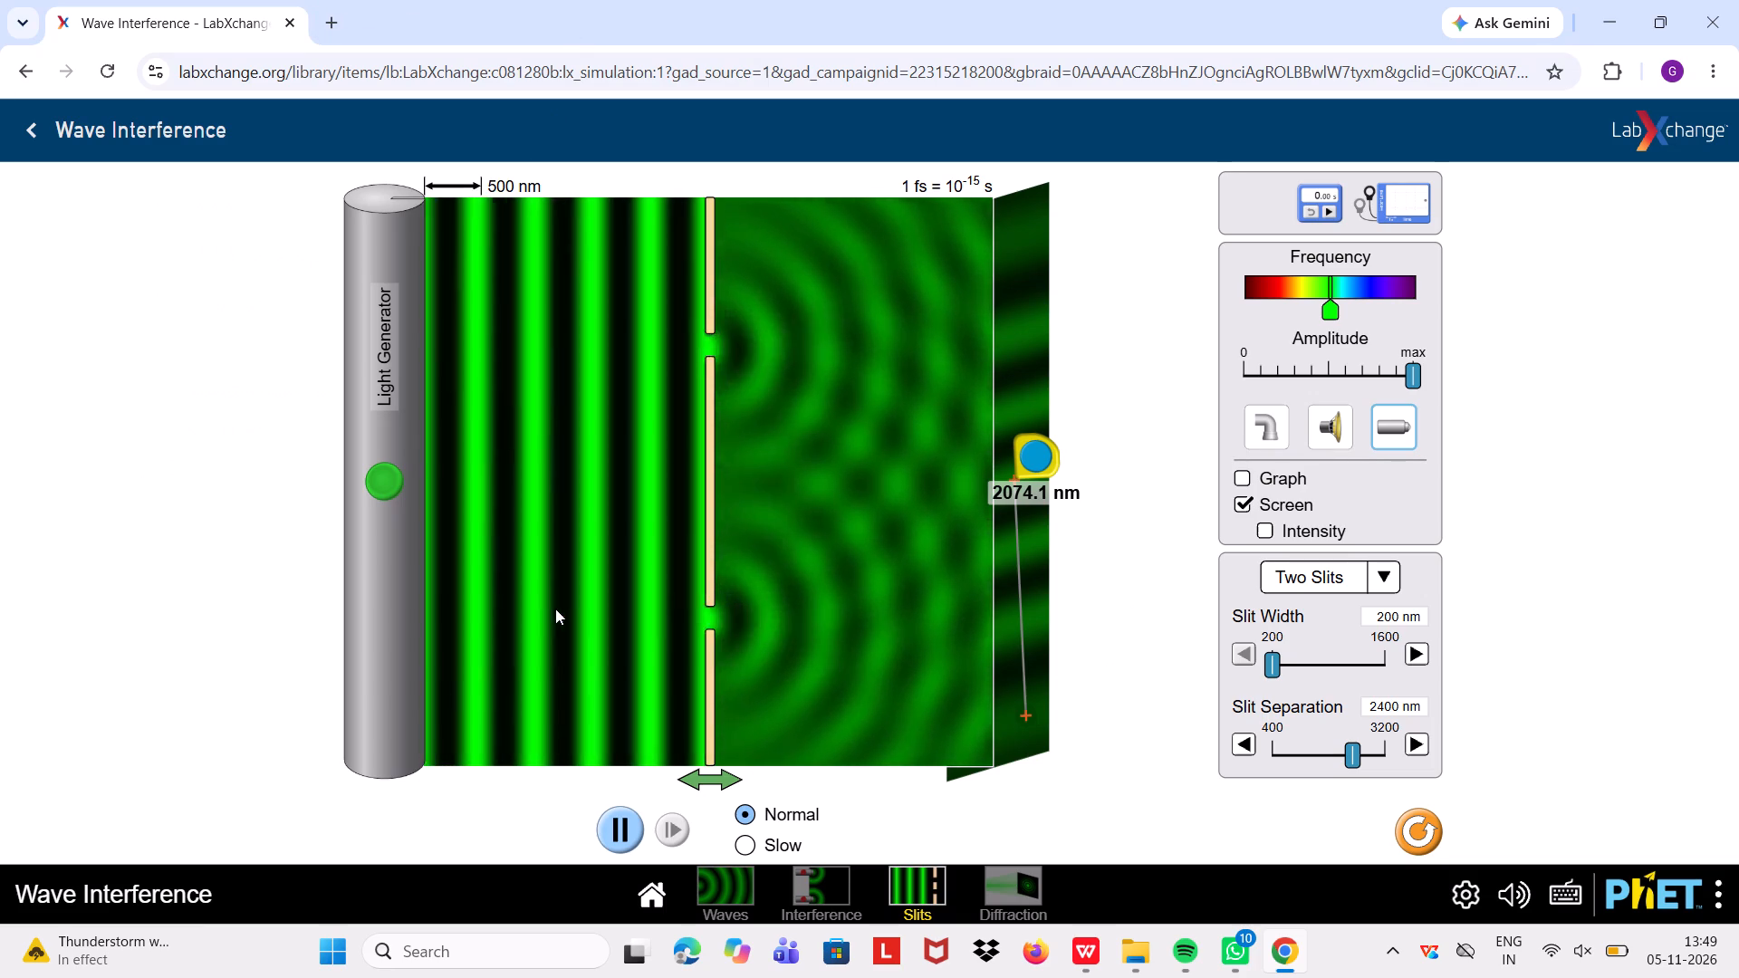
Search the computer for the Downloads folder and open it.
{"action": "left_click", "coordinate": [336, 941]}
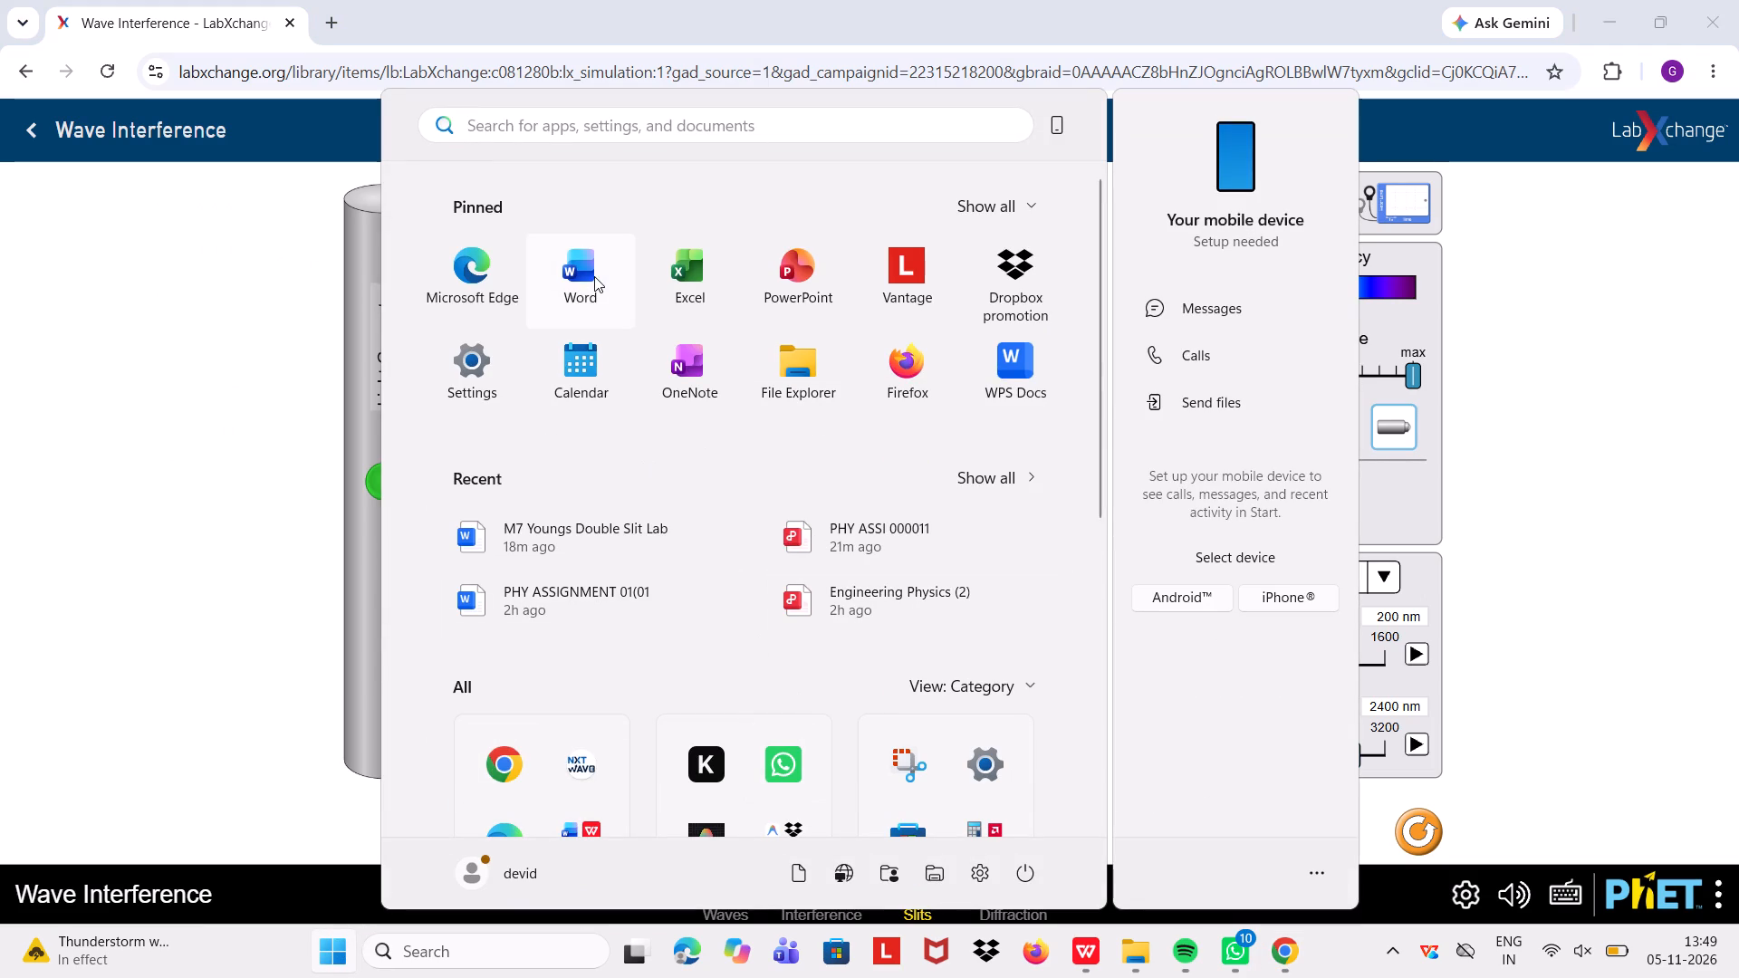
{"action": "left_click_drag", "start_coordinate": [591, 268], "coordinate": [627, 753]}
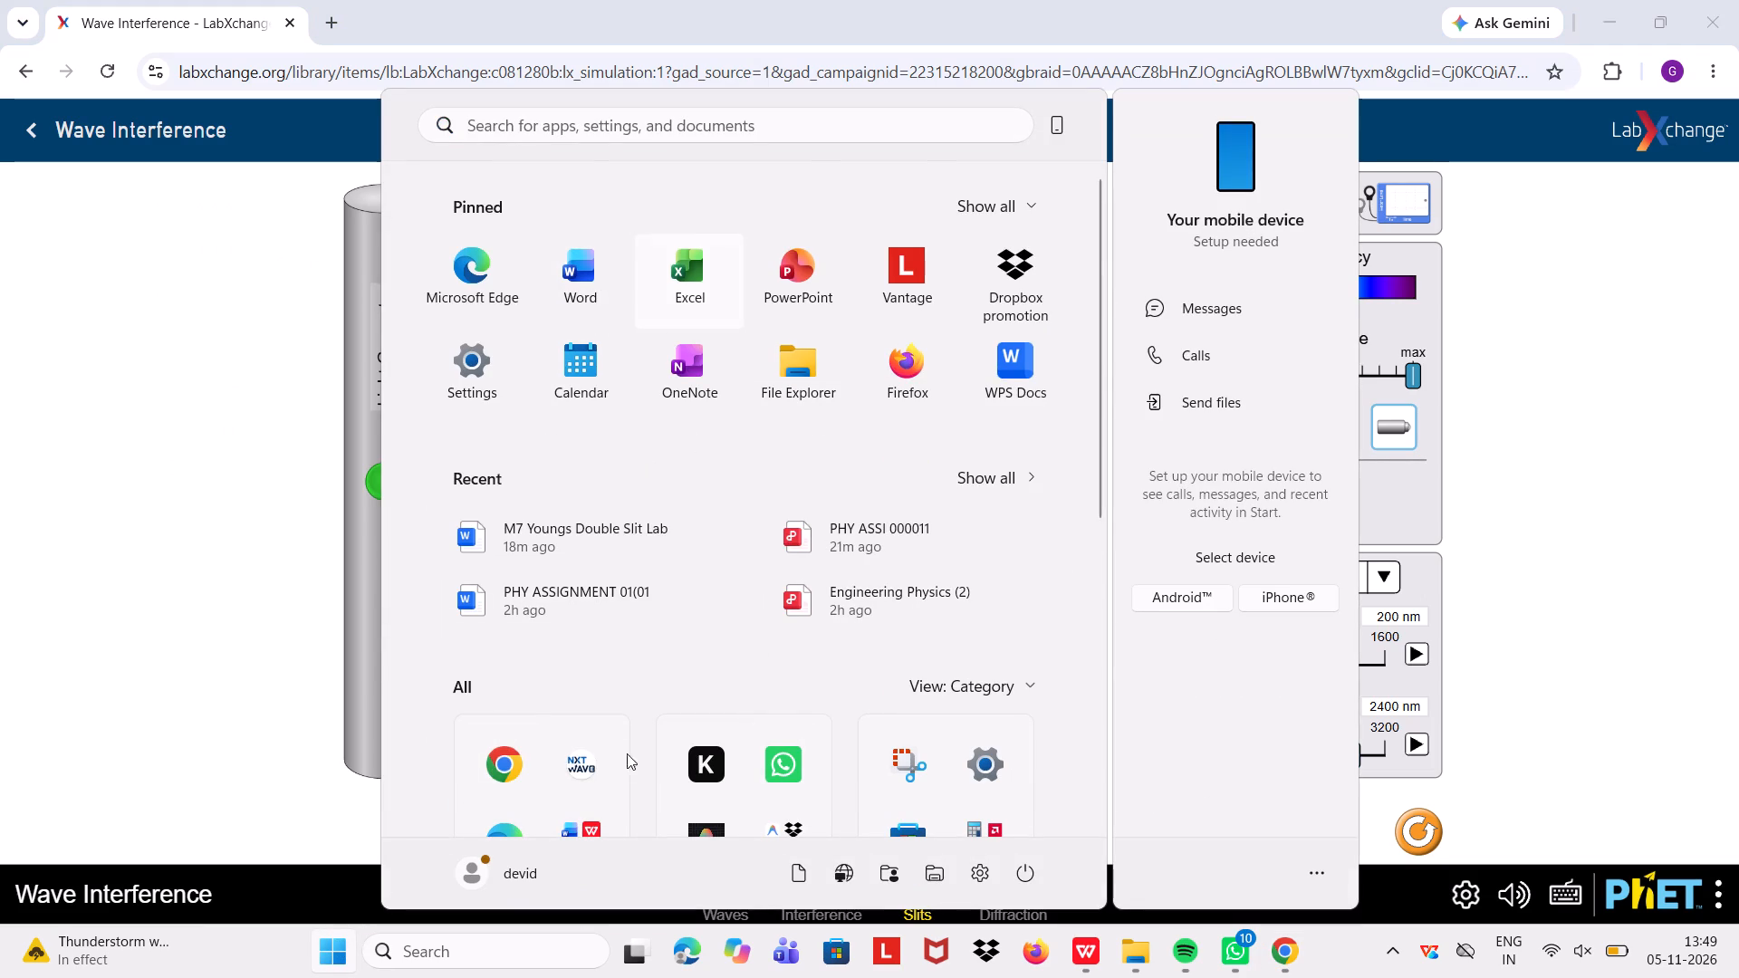
{"action": "left_click_drag", "start_coordinate": [627, 753], "coordinate": [627, 769]}
{"action": "scroll", "coordinate": [627, 769], "scroll_direction": "down", "scroll_amount": 4}
{"action": "scroll", "coordinate": [627, 769], "scroll_direction": "up", "scroll_amount": 1}
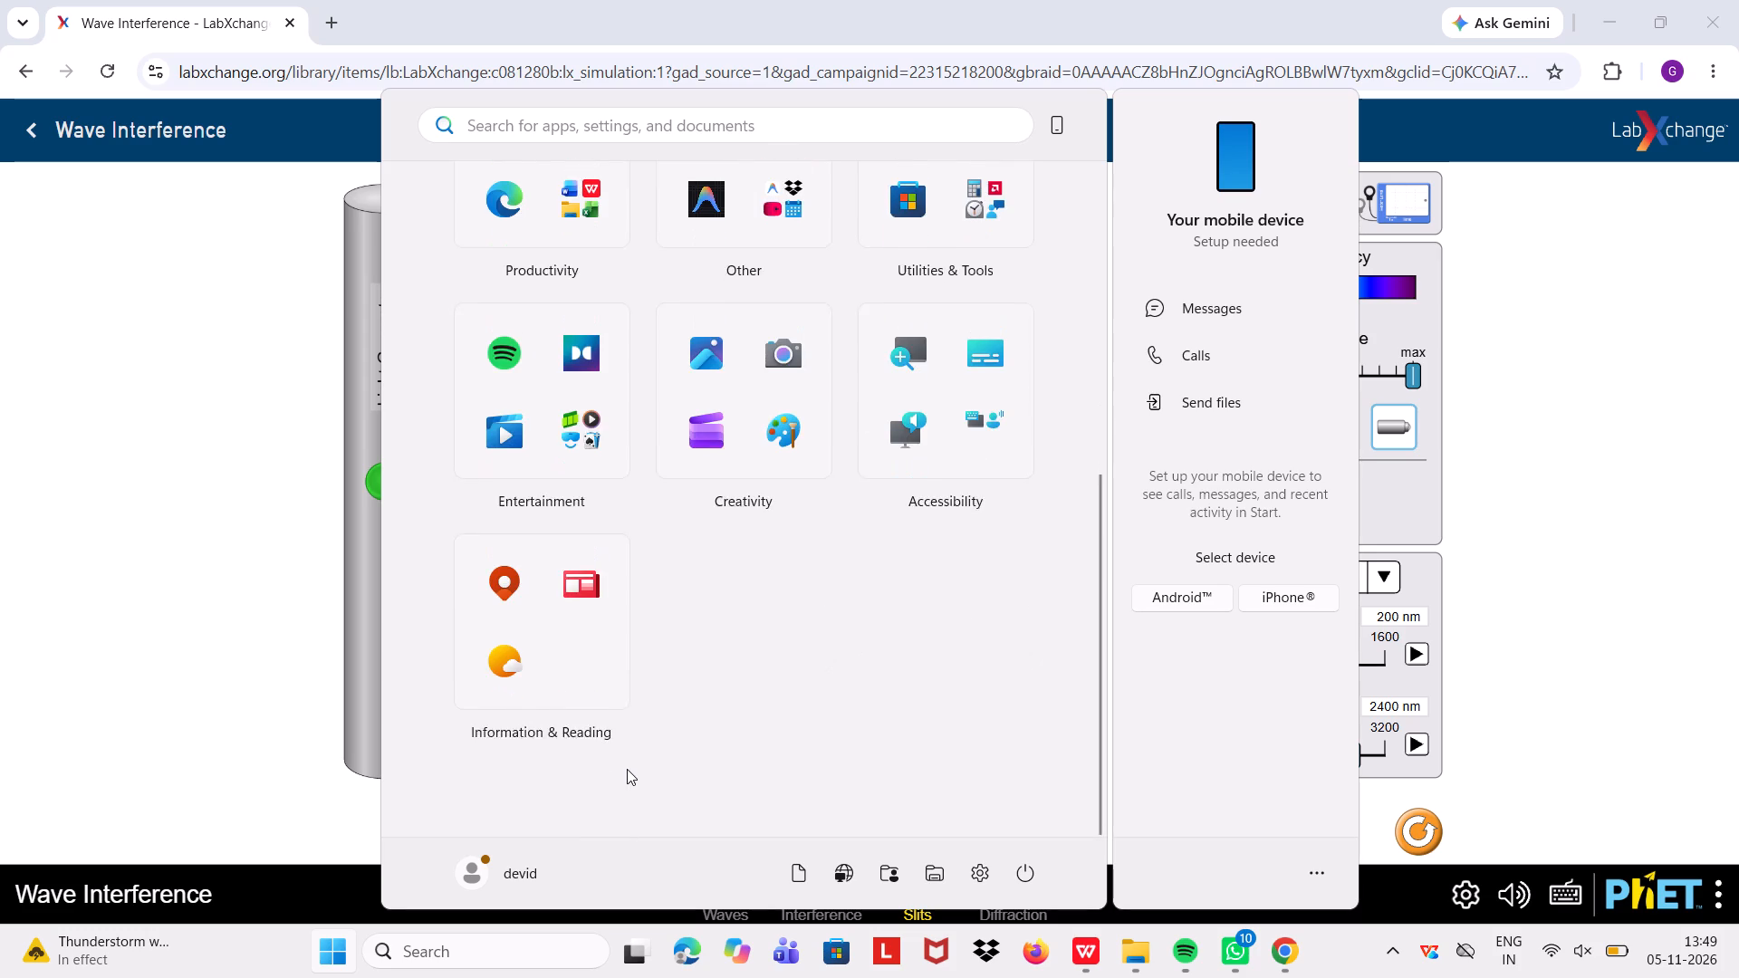
{"action": "scroll", "coordinate": [627, 769], "scroll_direction": "up", "scroll_amount": 1}
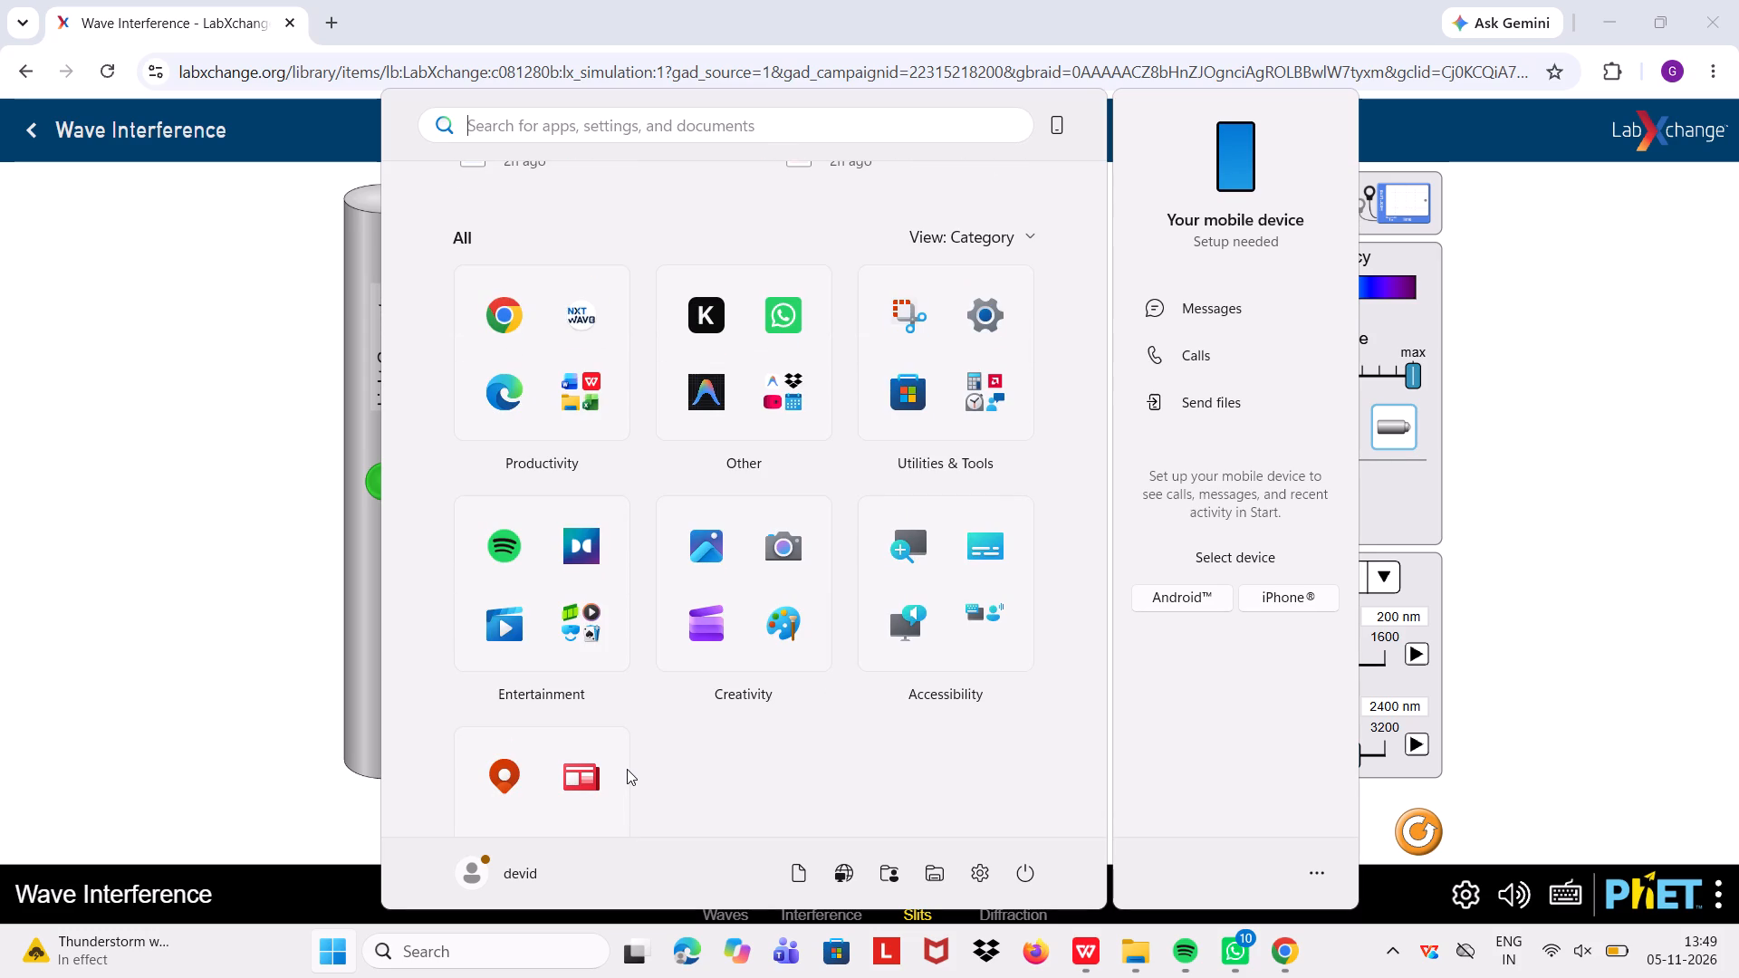
{"action": "scroll", "coordinate": [627, 769], "scroll_direction": "up", "scroll_amount": 8}
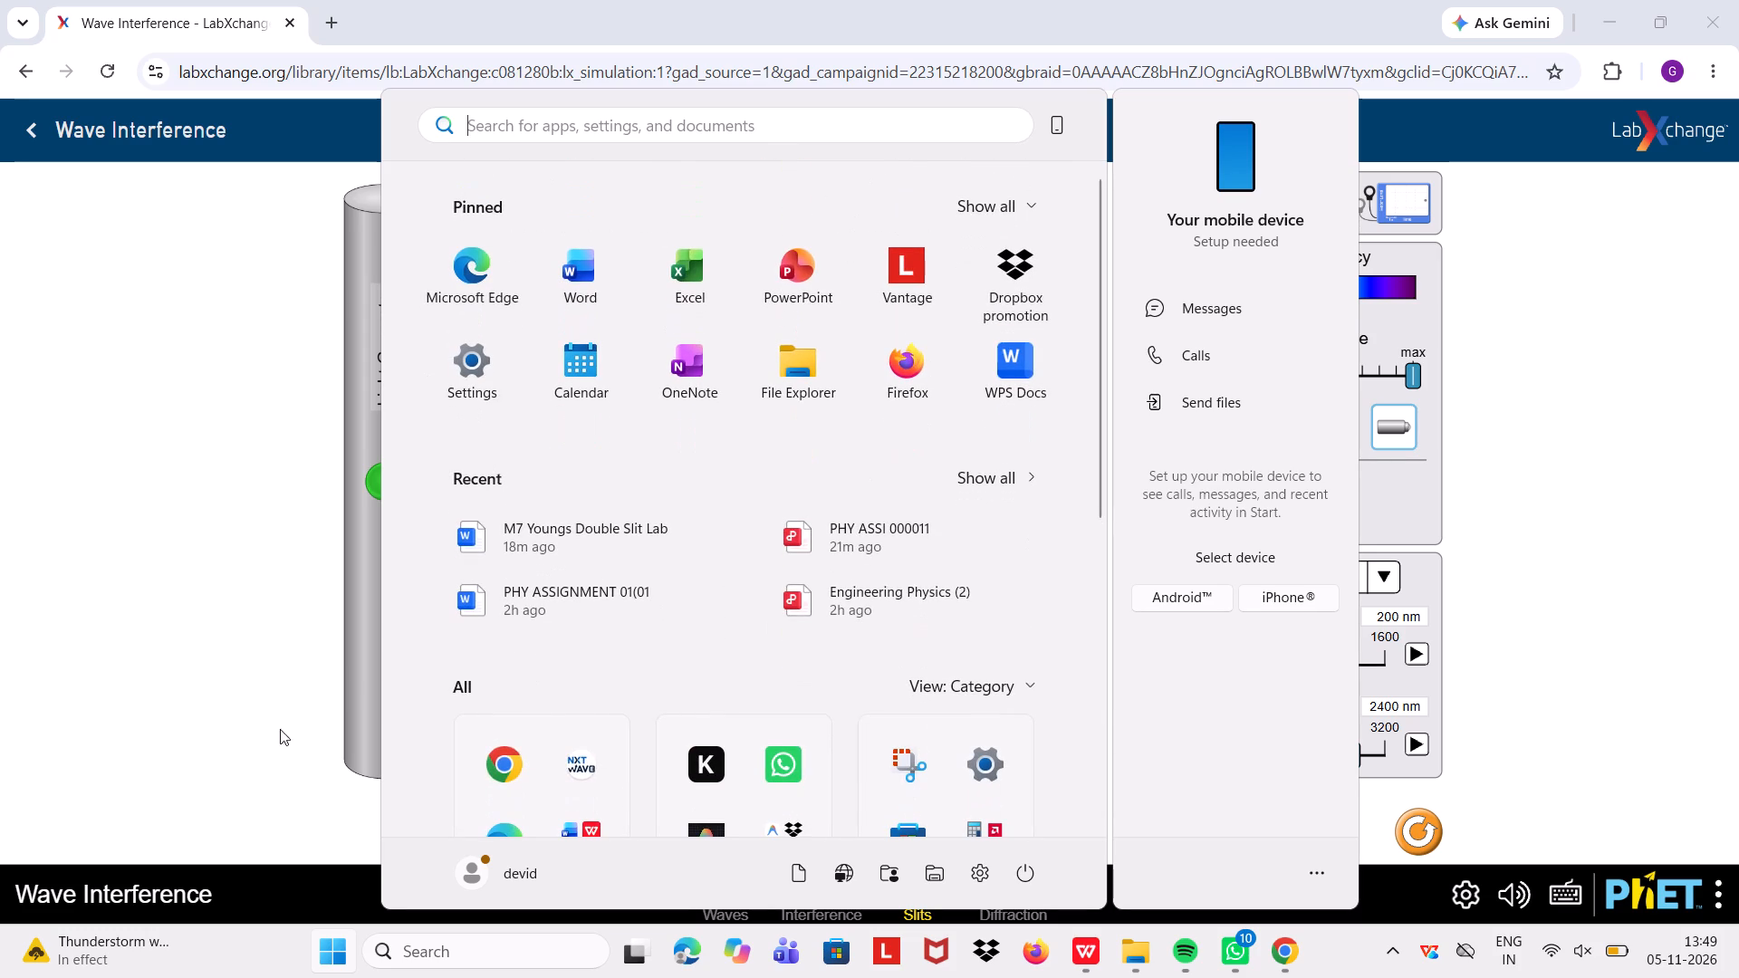
{"action": "left_click", "coordinate": [566, 129]}
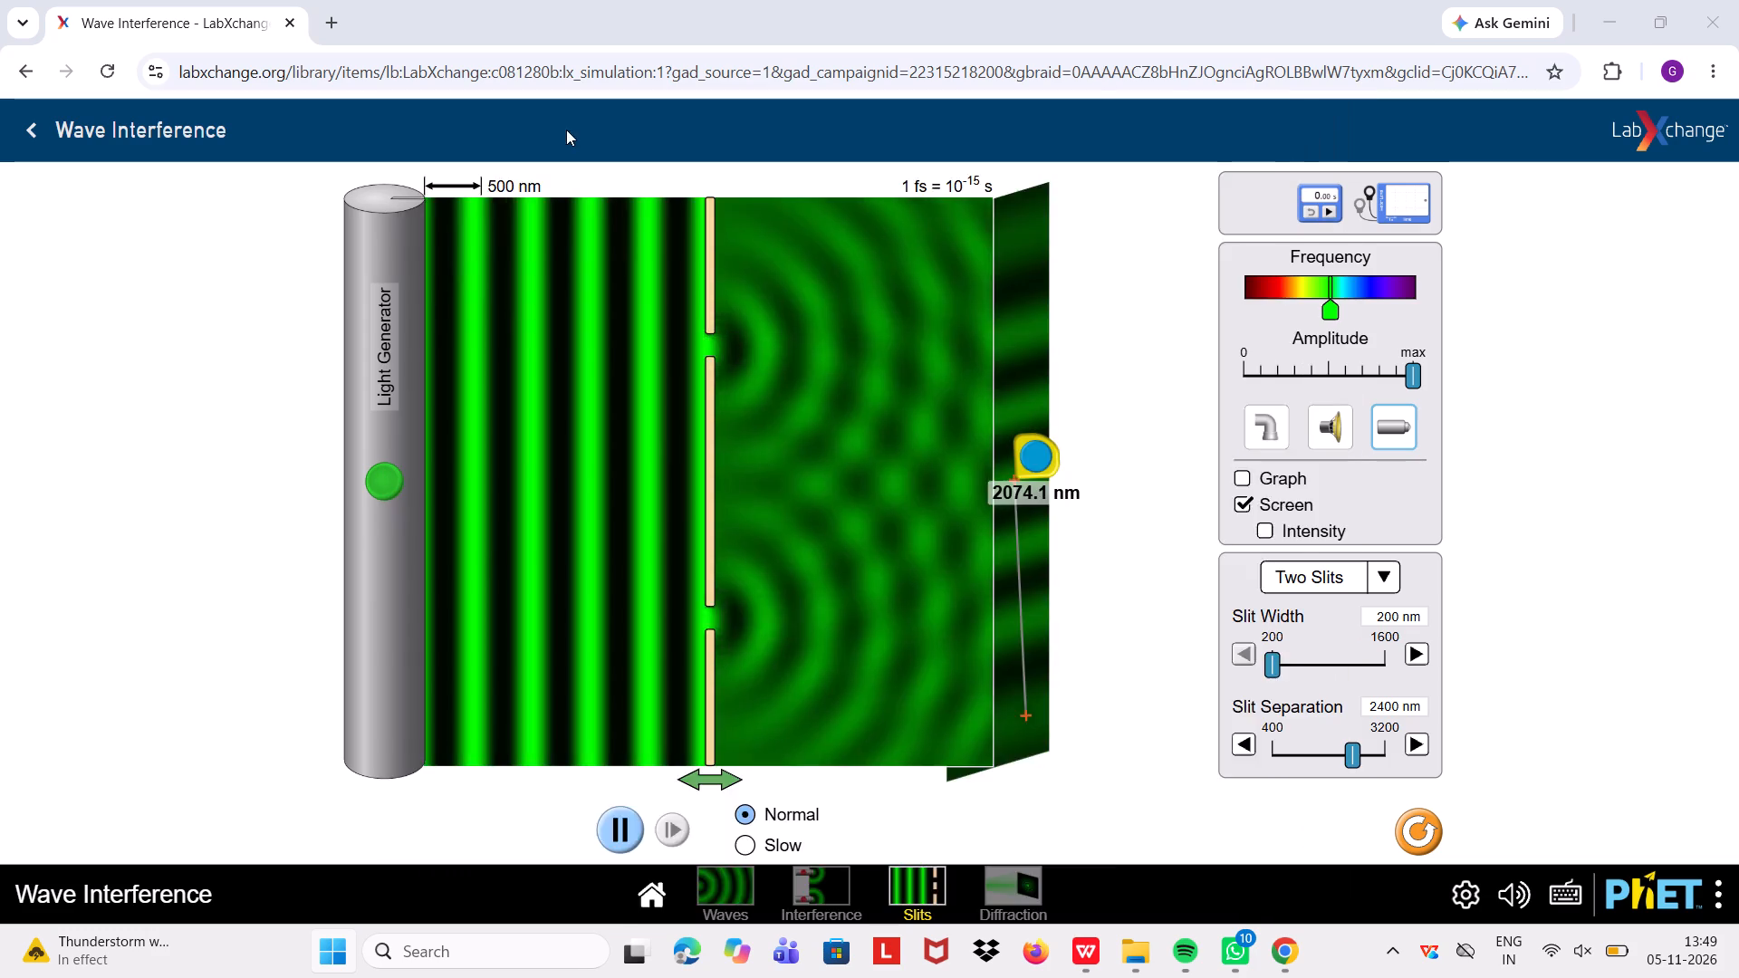
{"action": "type", "text": "do"}
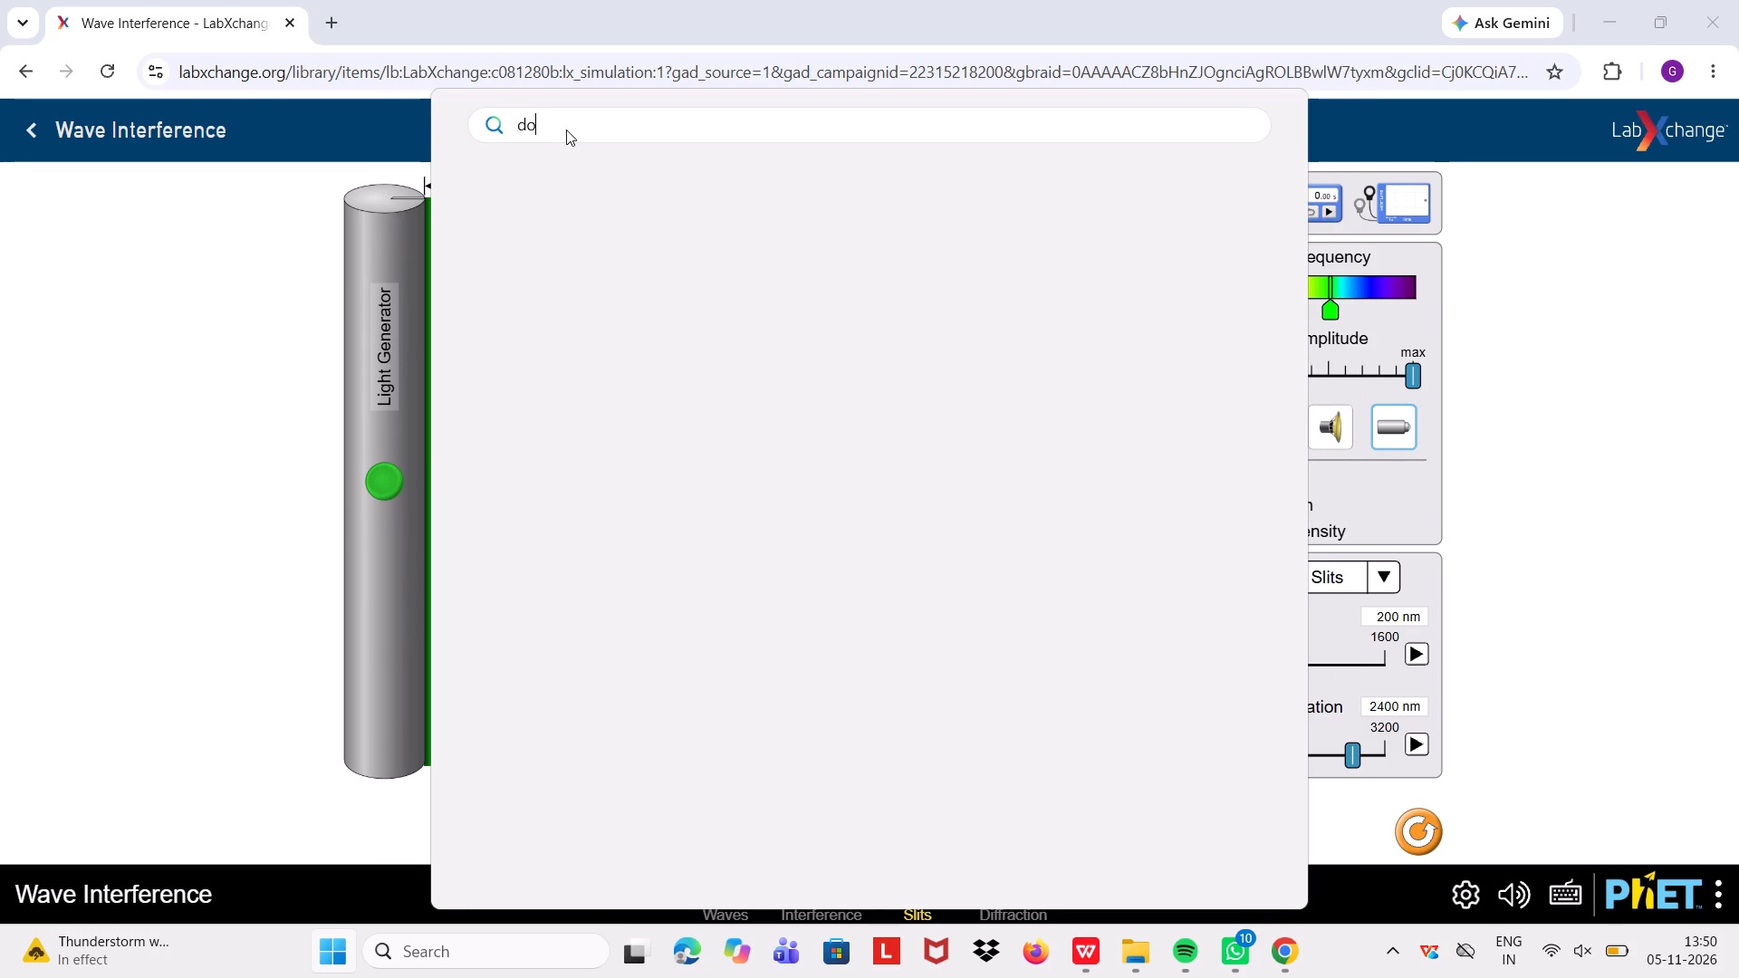
{"action": "type", "text": "wn"}
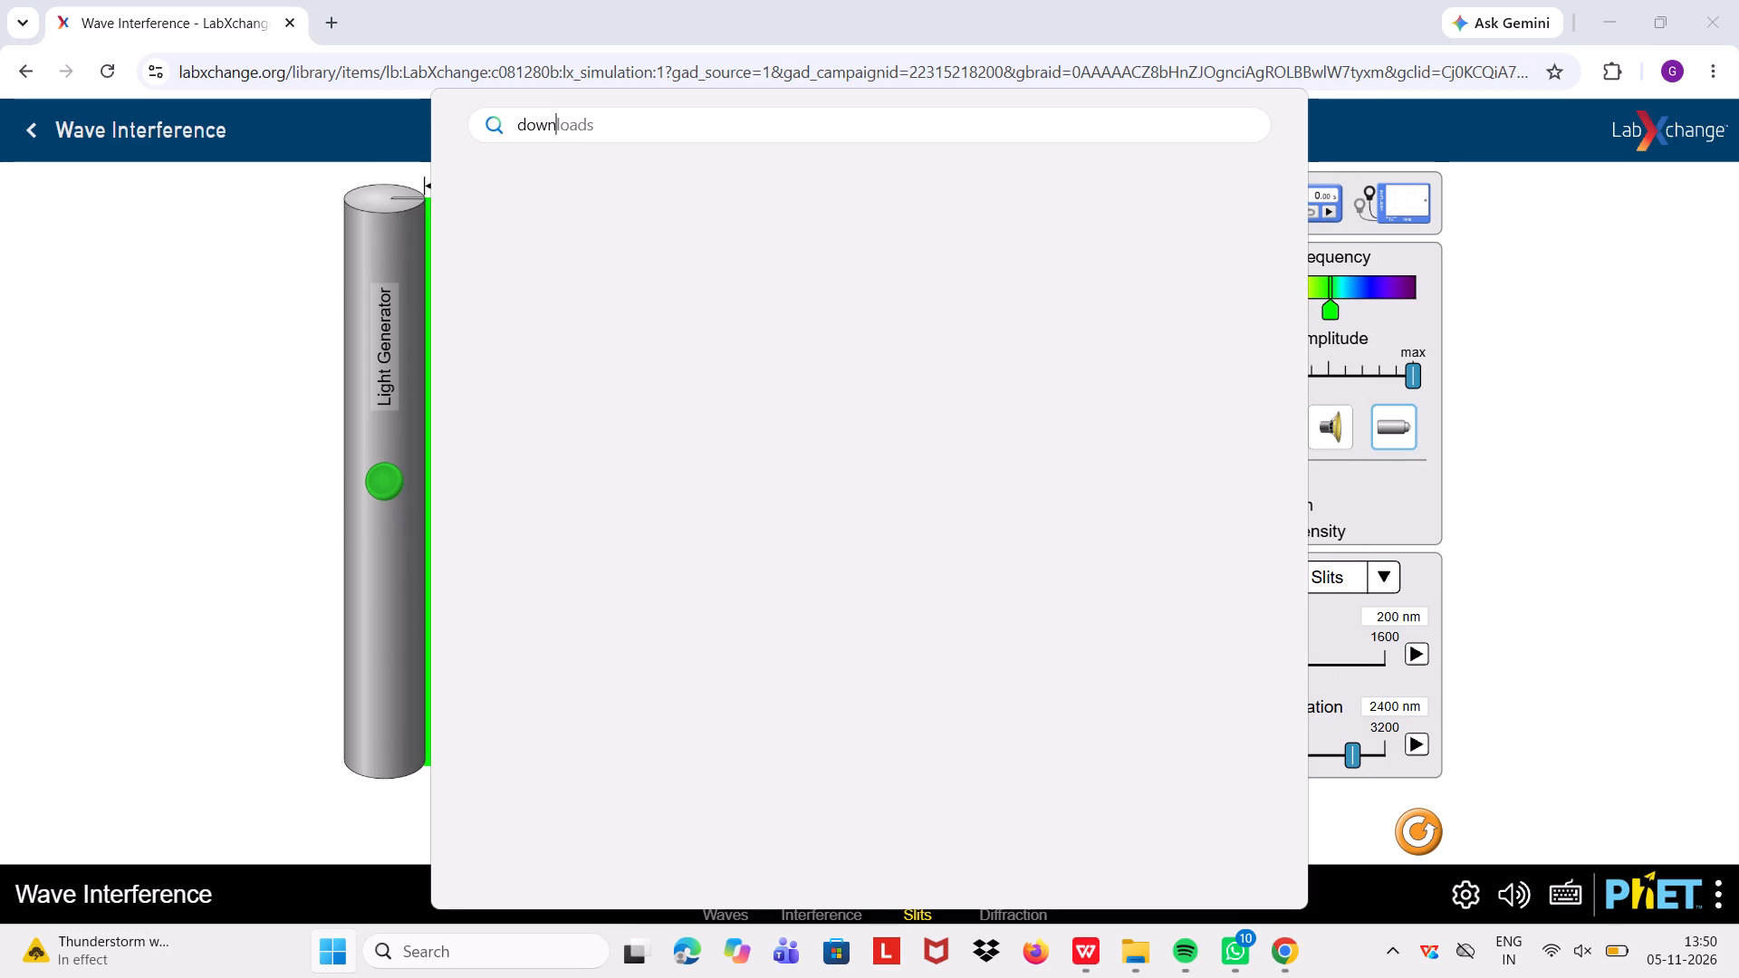
{"action": "left_click", "coordinate": [606, 128]}
{"action": "key", "text": "Return"}
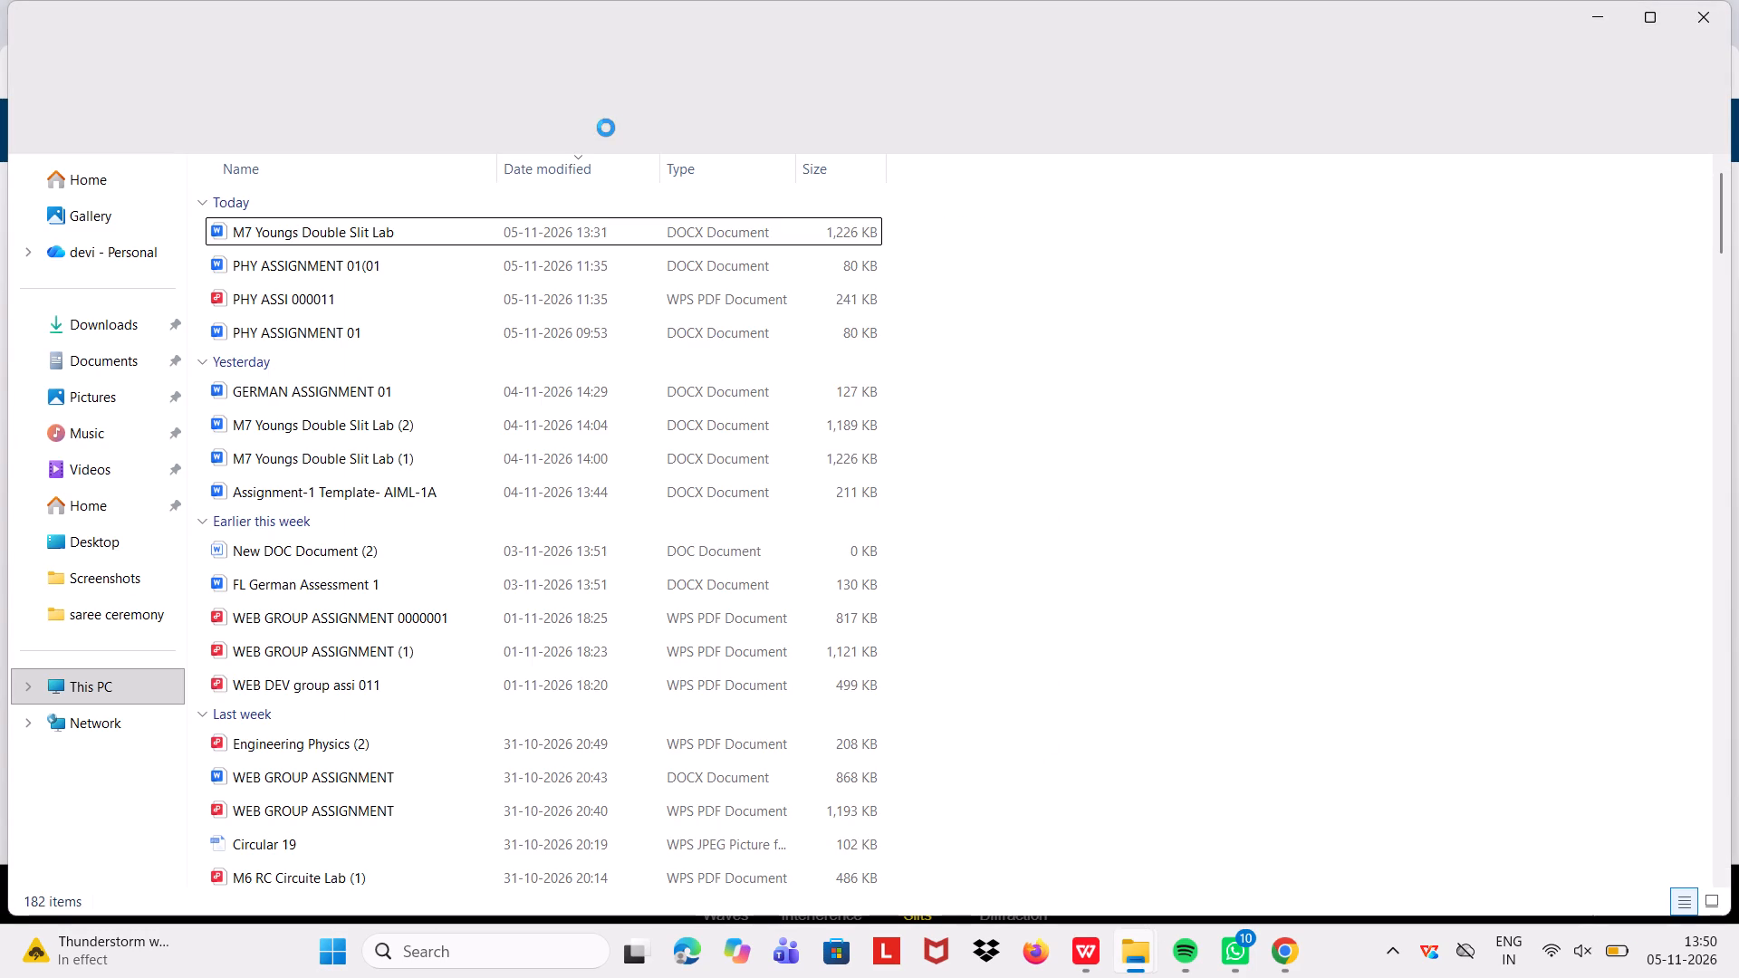
Open the M7 Youngs Double Slit Lab document at the observation table's left-side distance cell for fringe order 1.
{"action": "left_click", "coordinate": [437, 238]}
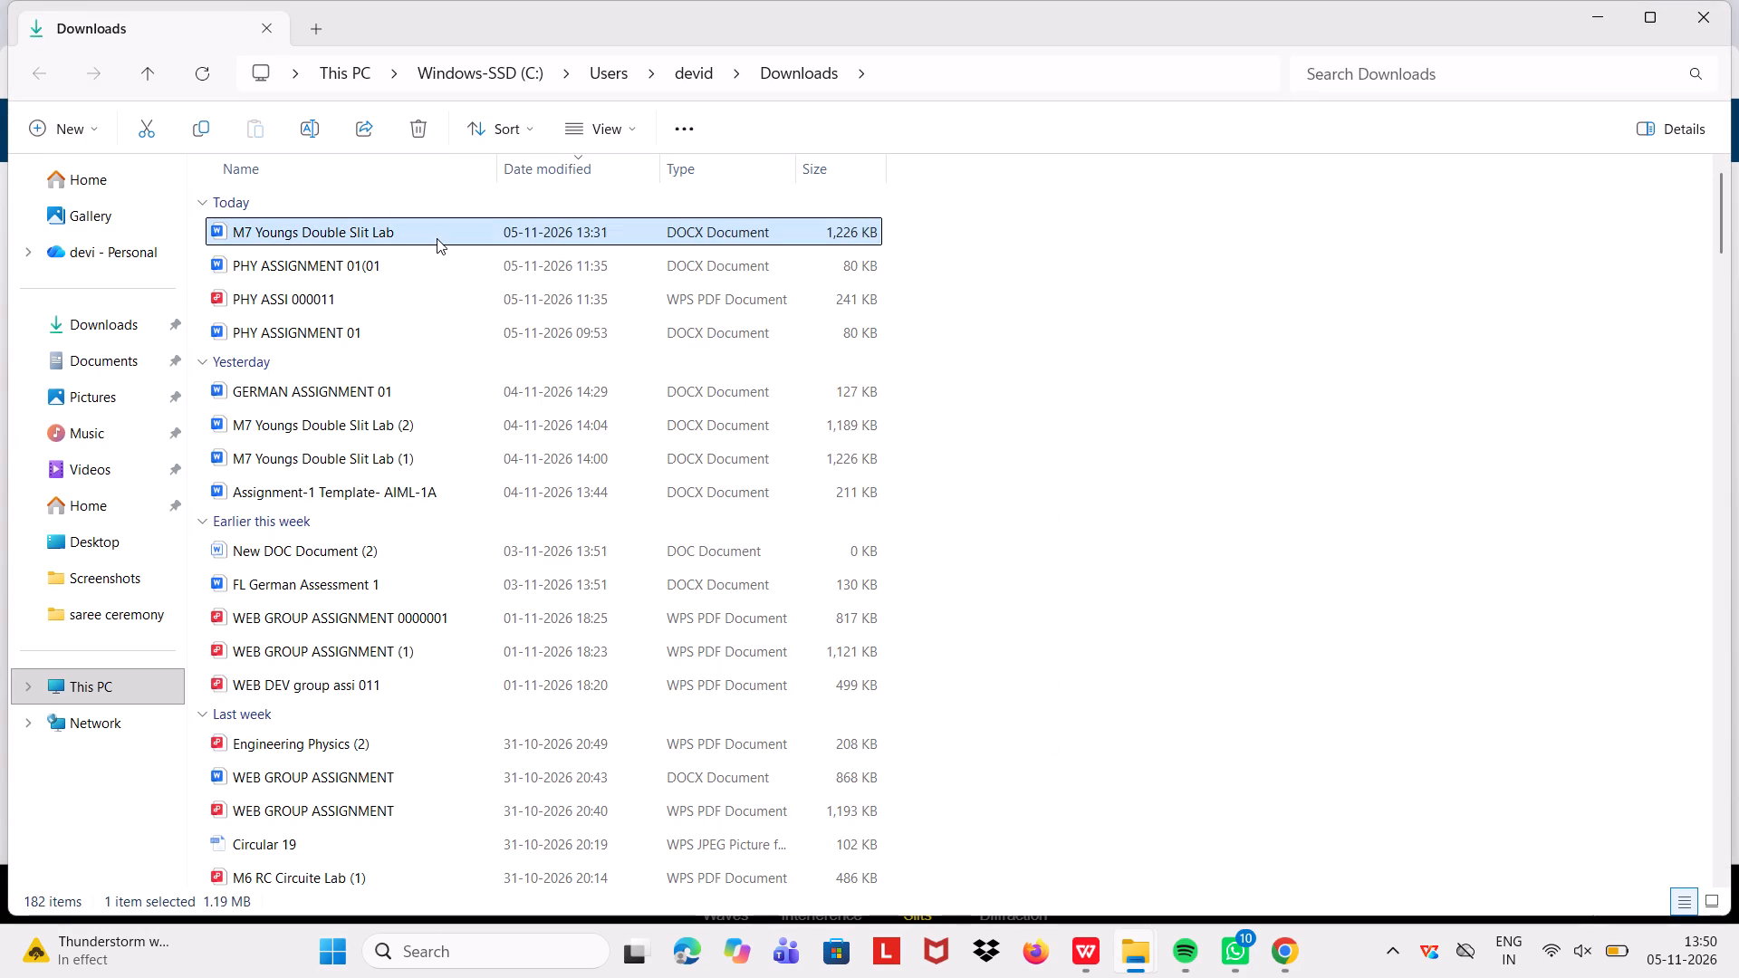
{"action": "double_click", "coordinate": [437, 238]}
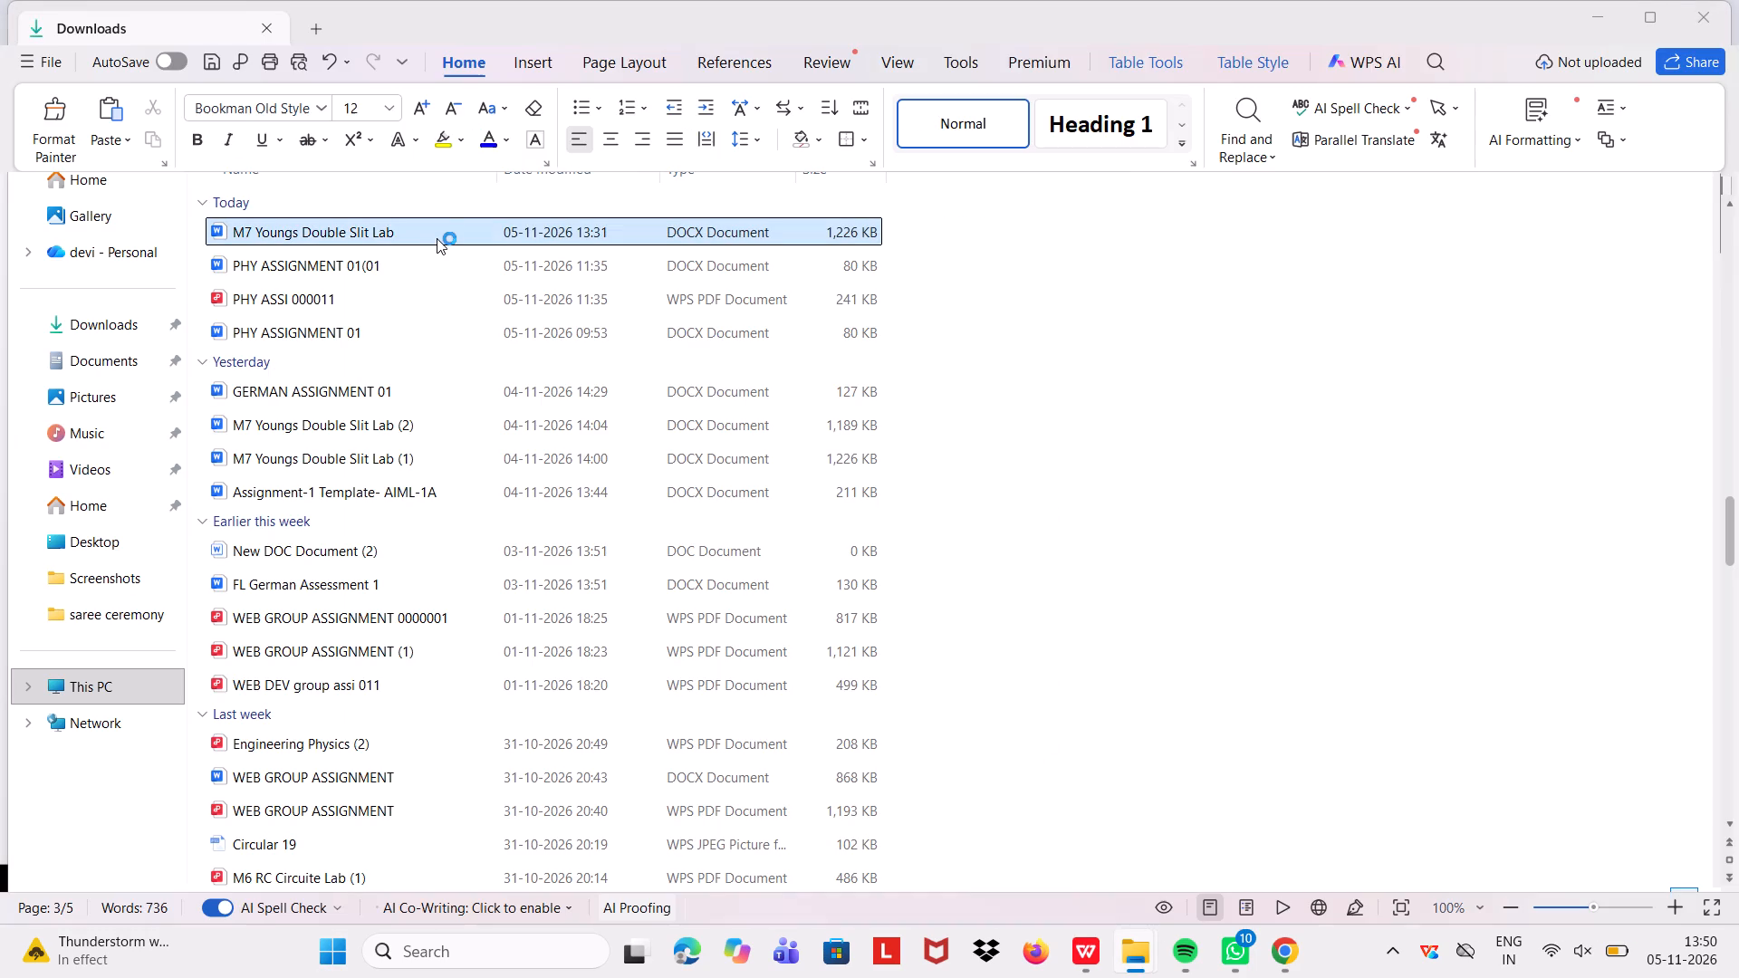
{"action": "scroll", "coordinate": [717, 503], "scroll_direction": "up", "scroll_amount": 1}
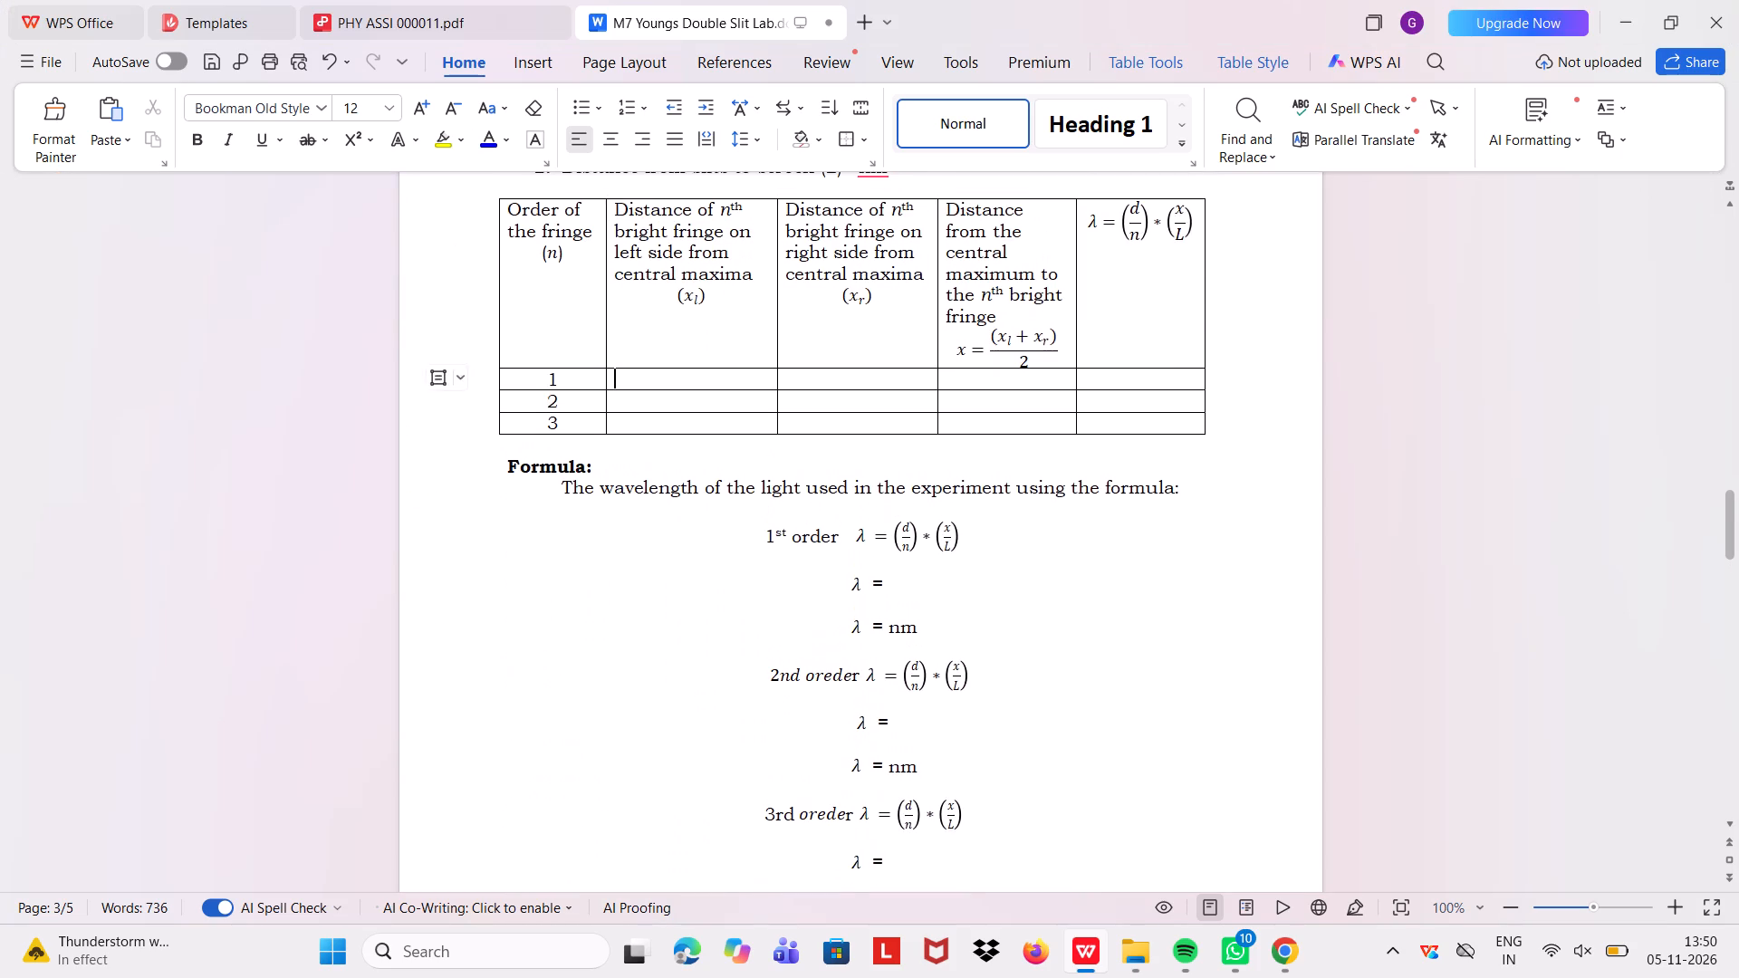
{"action": "scroll", "coordinate": [717, 503], "scroll_direction": "up", "scroll_amount": 1}
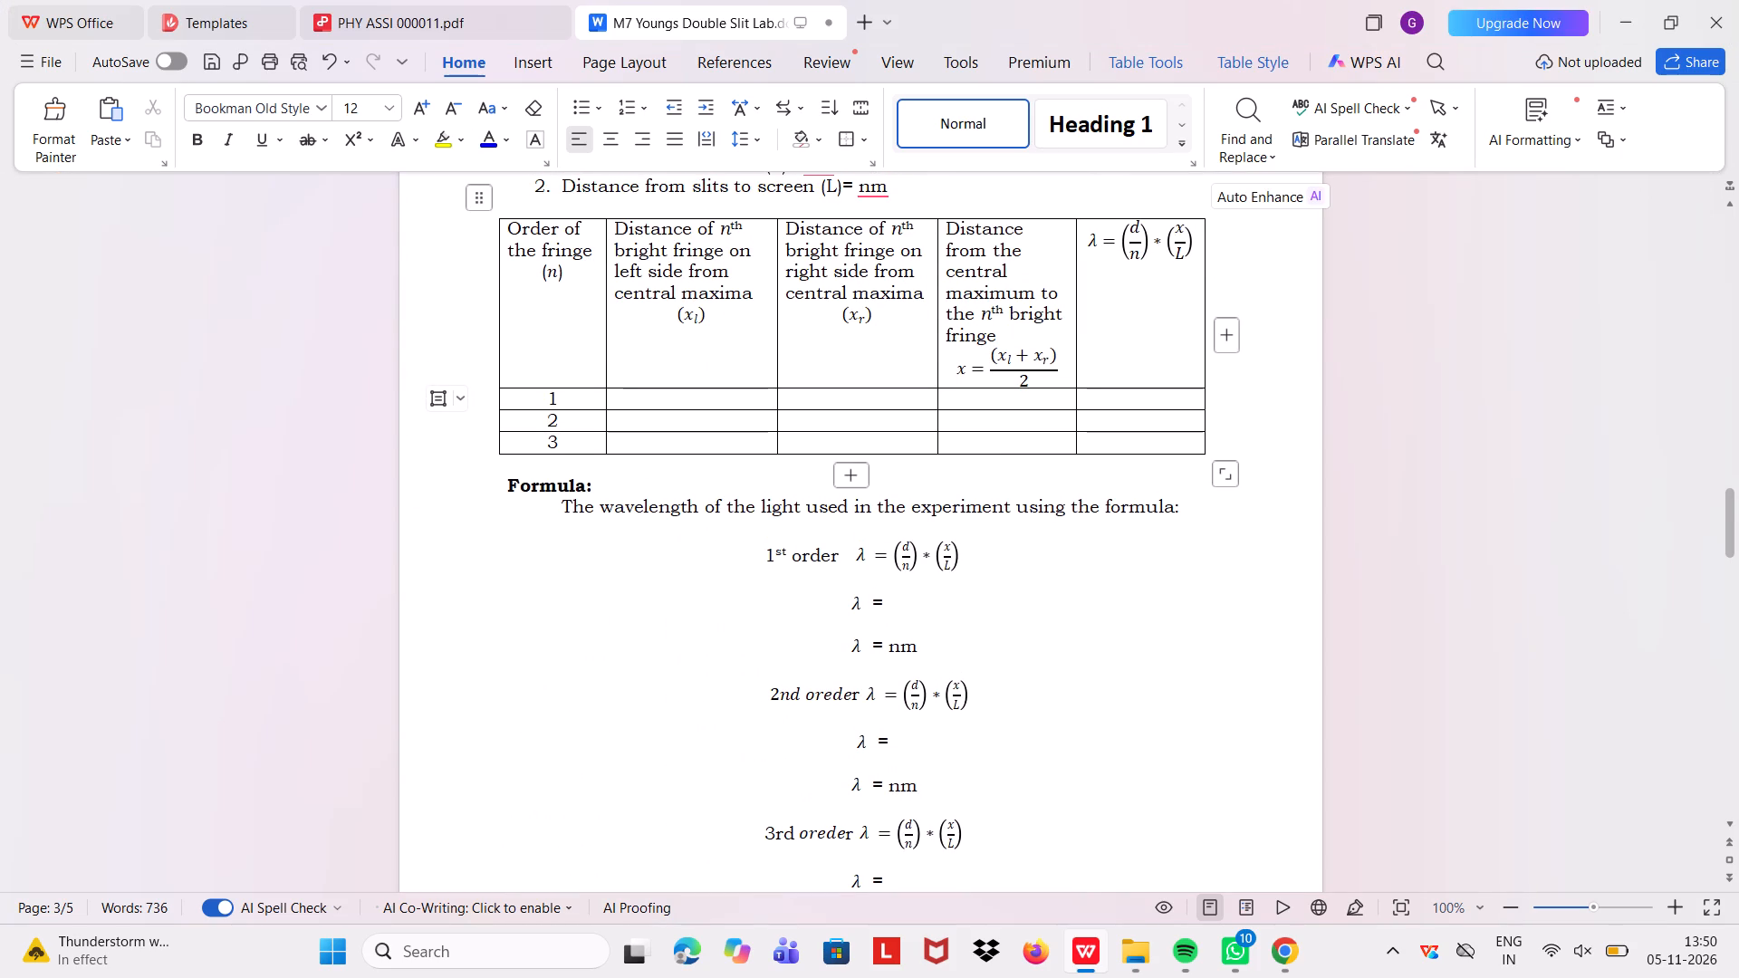
{"action": "left_click", "coordinate": [669, 402]}
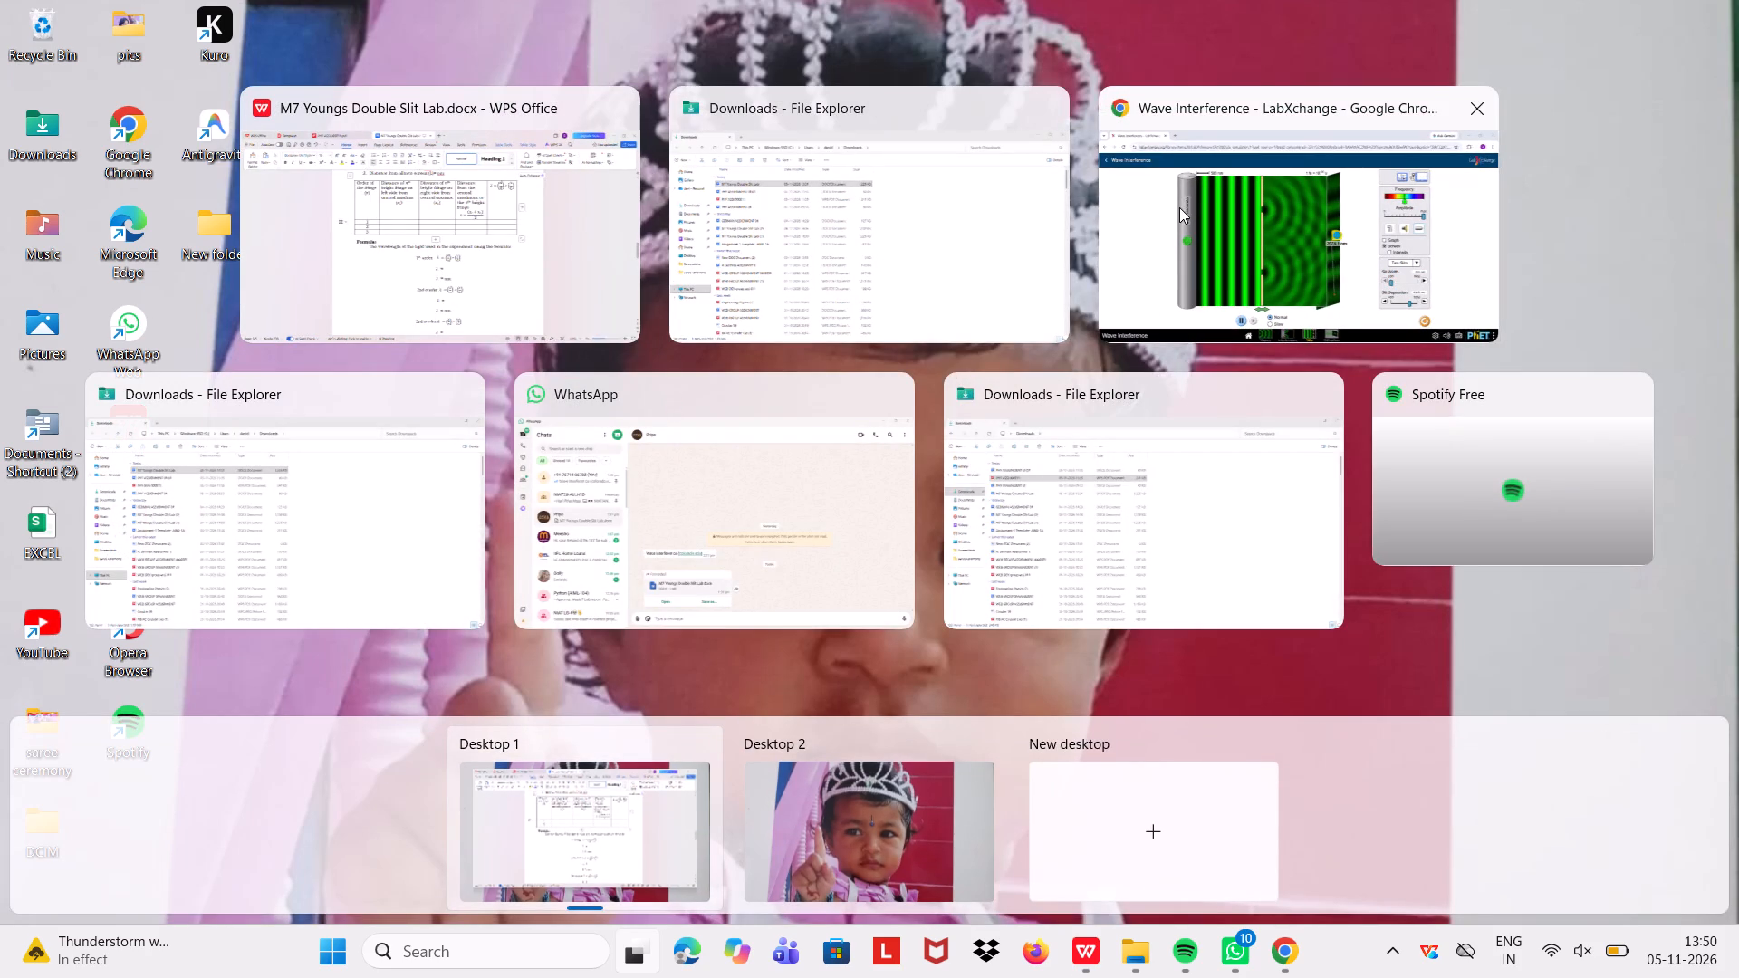
Switch back to the Wave Interference simulation in Chrome and remeasure the distance from the double-slit barrier to the screen.
{"action": "left_click", "coordinate": [1179, 207]}
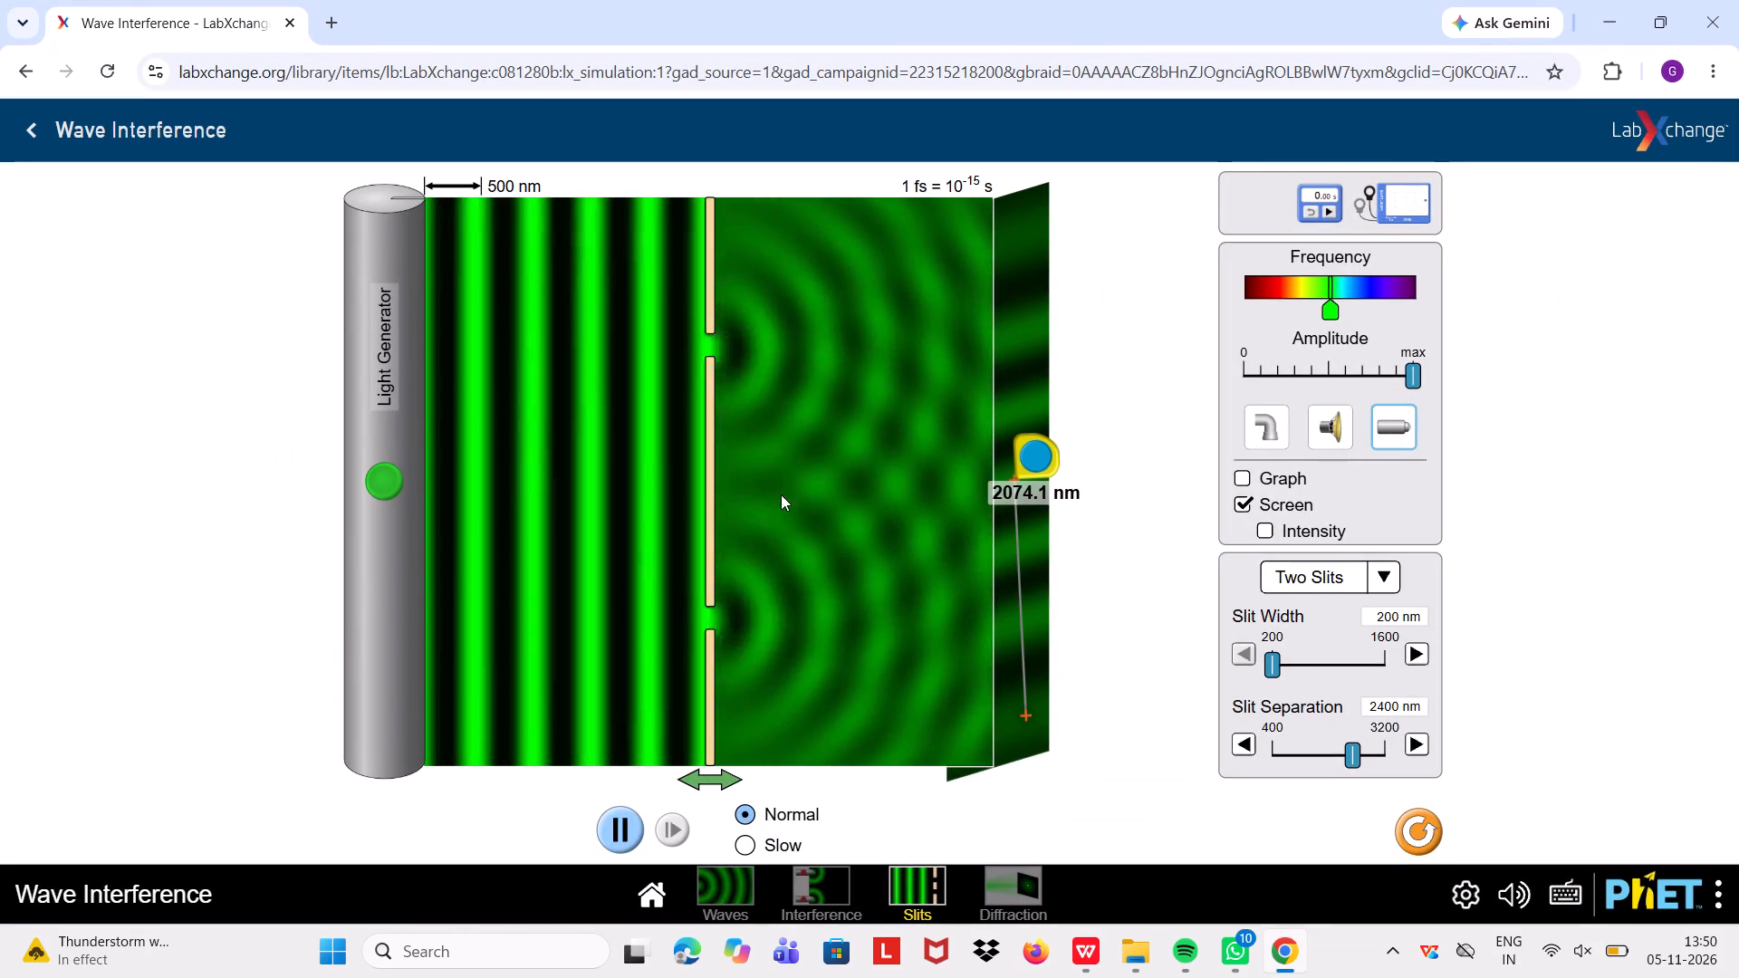
{"action": "left_click_drag", "start_coordinate": [1040, 455], "coordinate": [706, 475]}
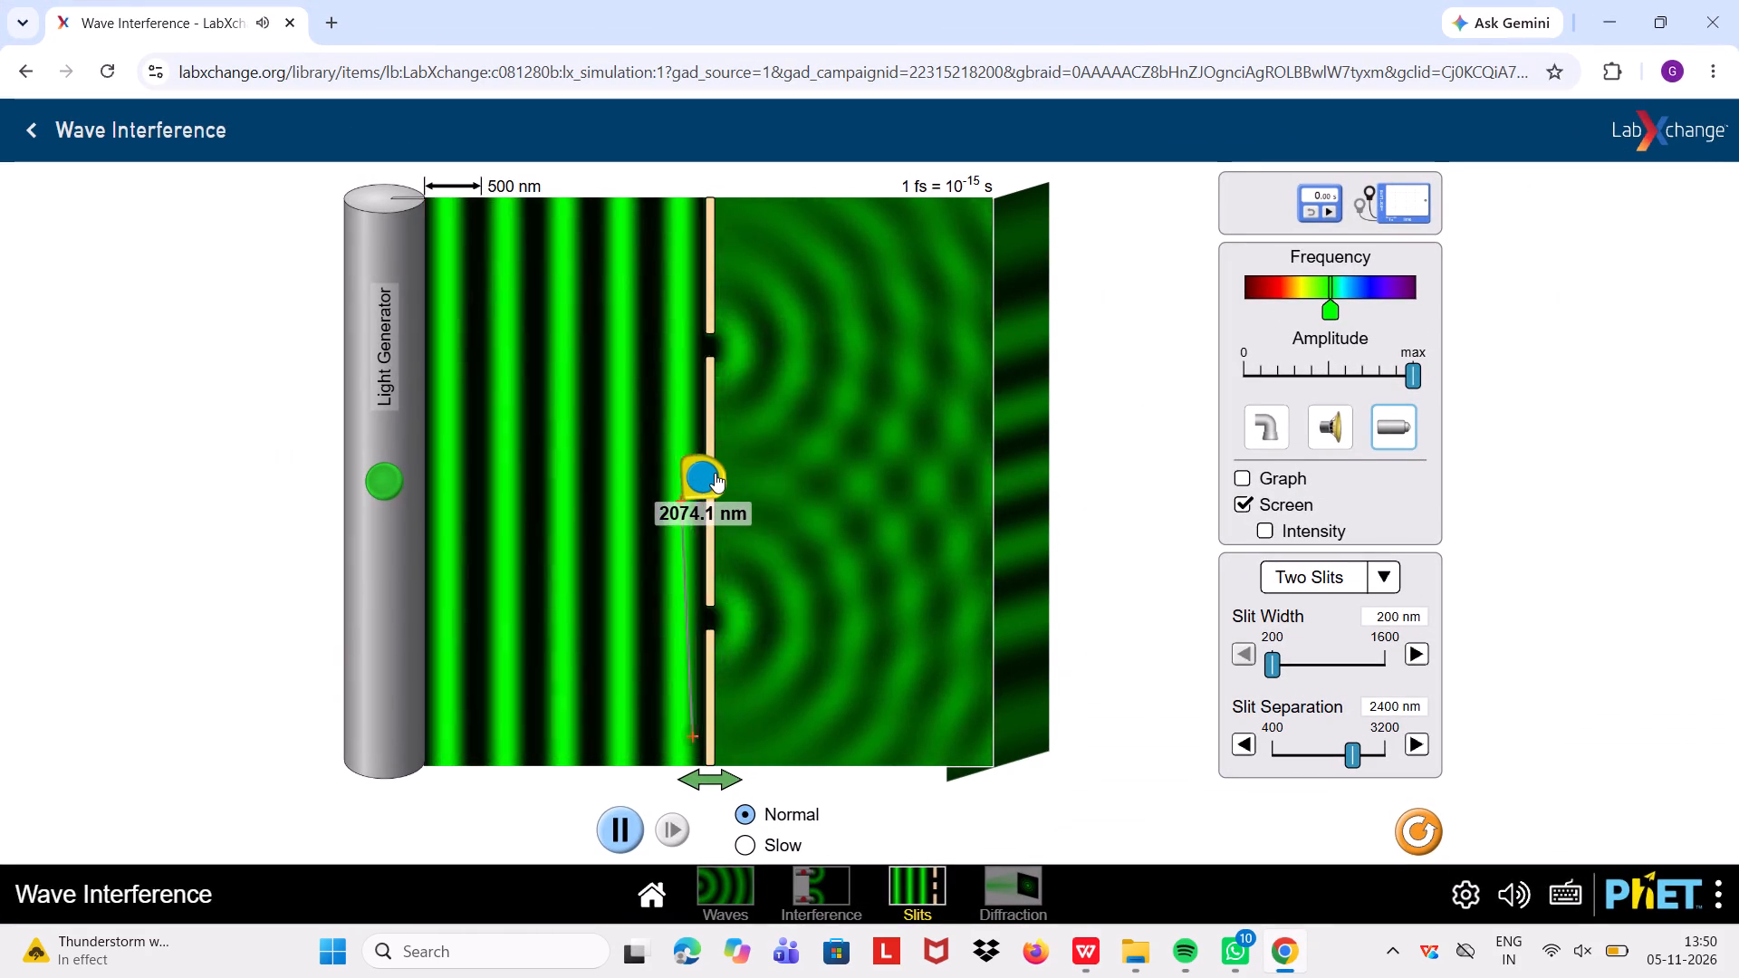
{"action": "left_click_drag", "start_coordinate": [707, 473], "coordinate": [737, 439]}
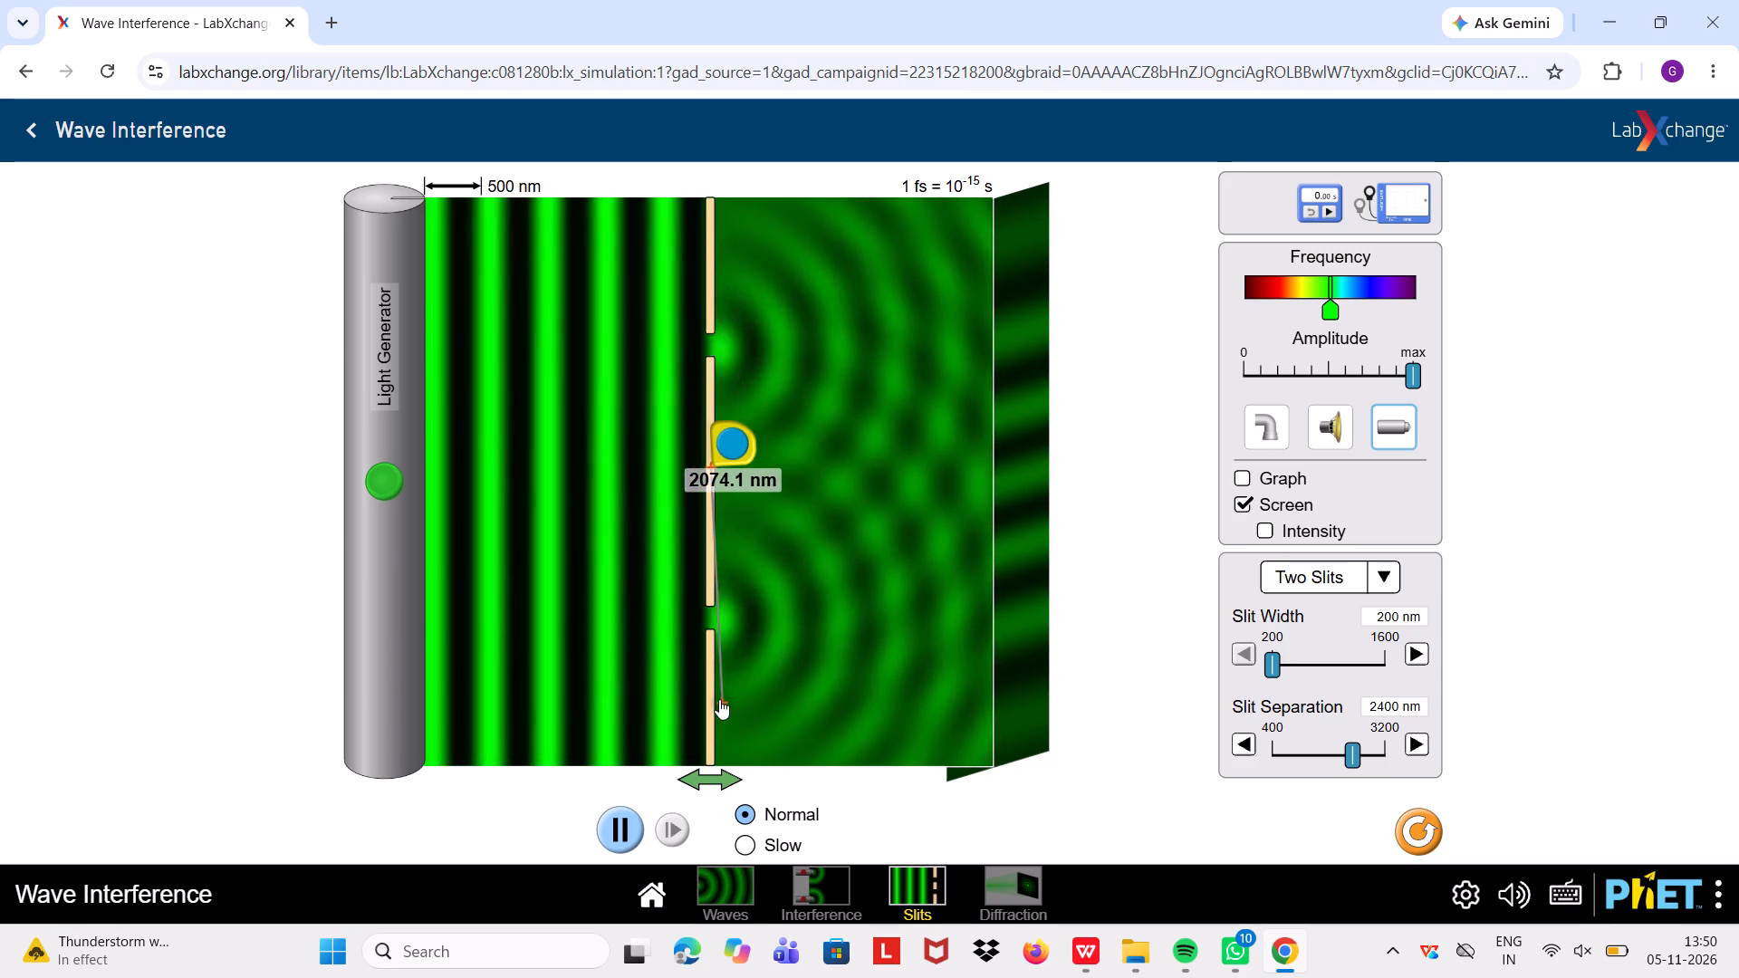
{"action": "left_click_drag", "start_coordinate": [719, 699], "coordinate": [1048, 473]}
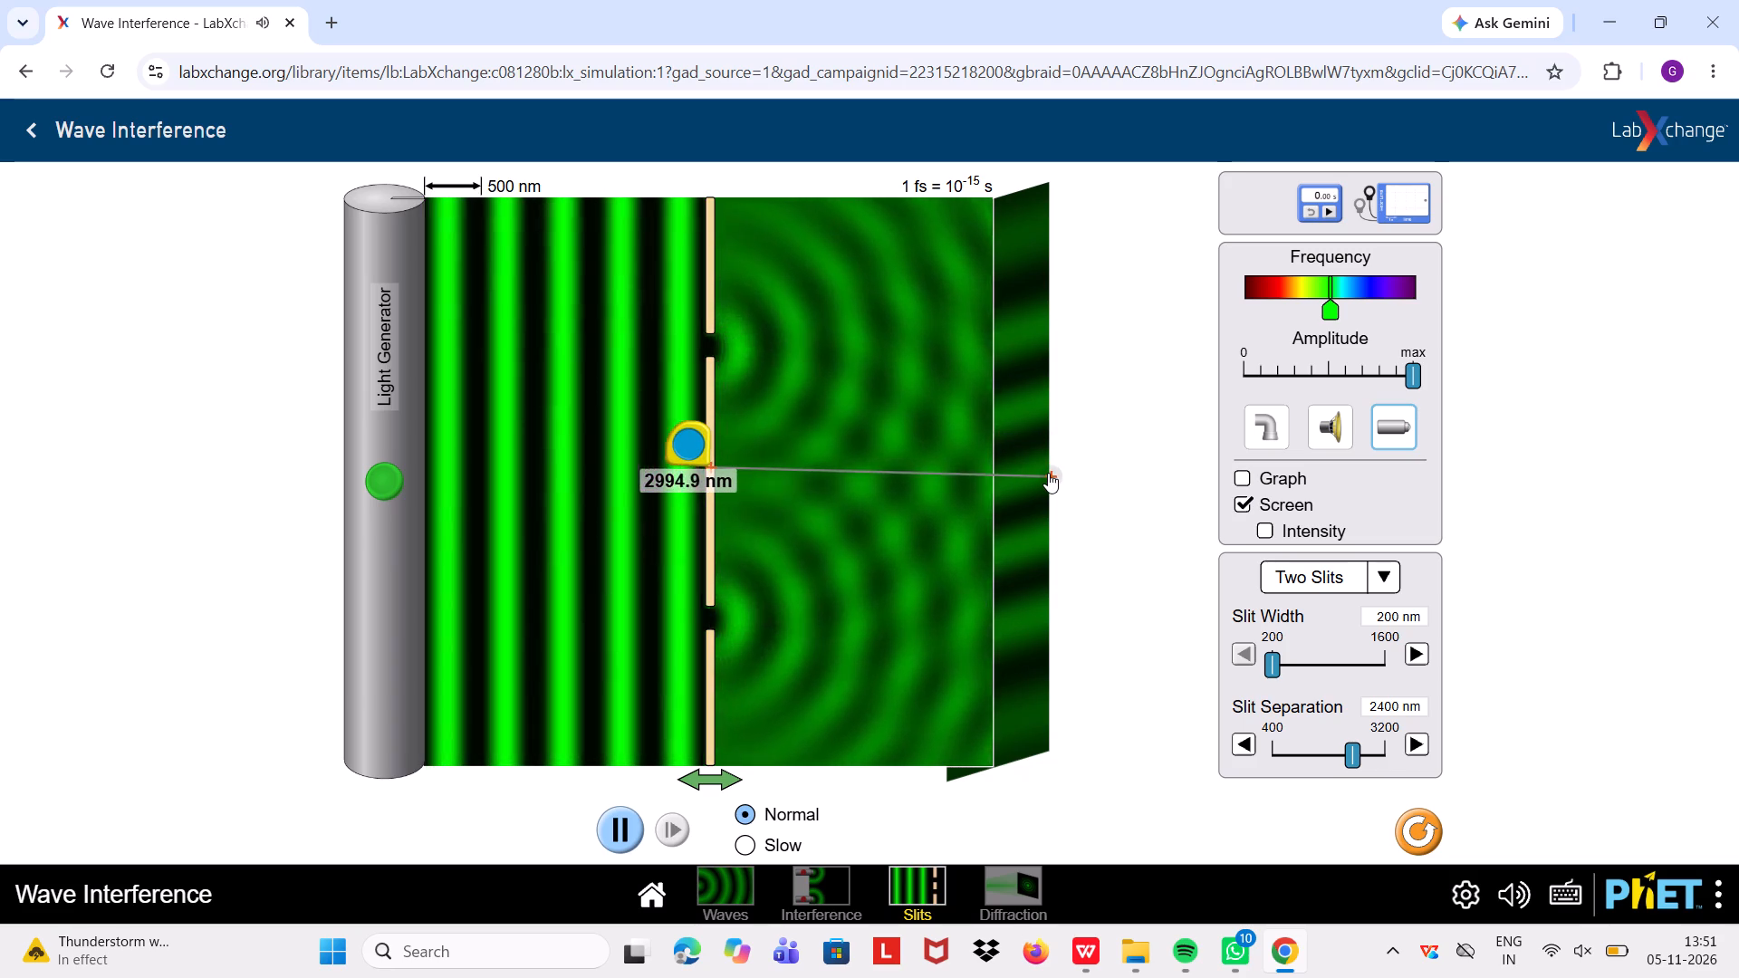
{"action": "left_click_drag", "start_coordinate": [1048, 473], "coordinate": [1042, 473]}
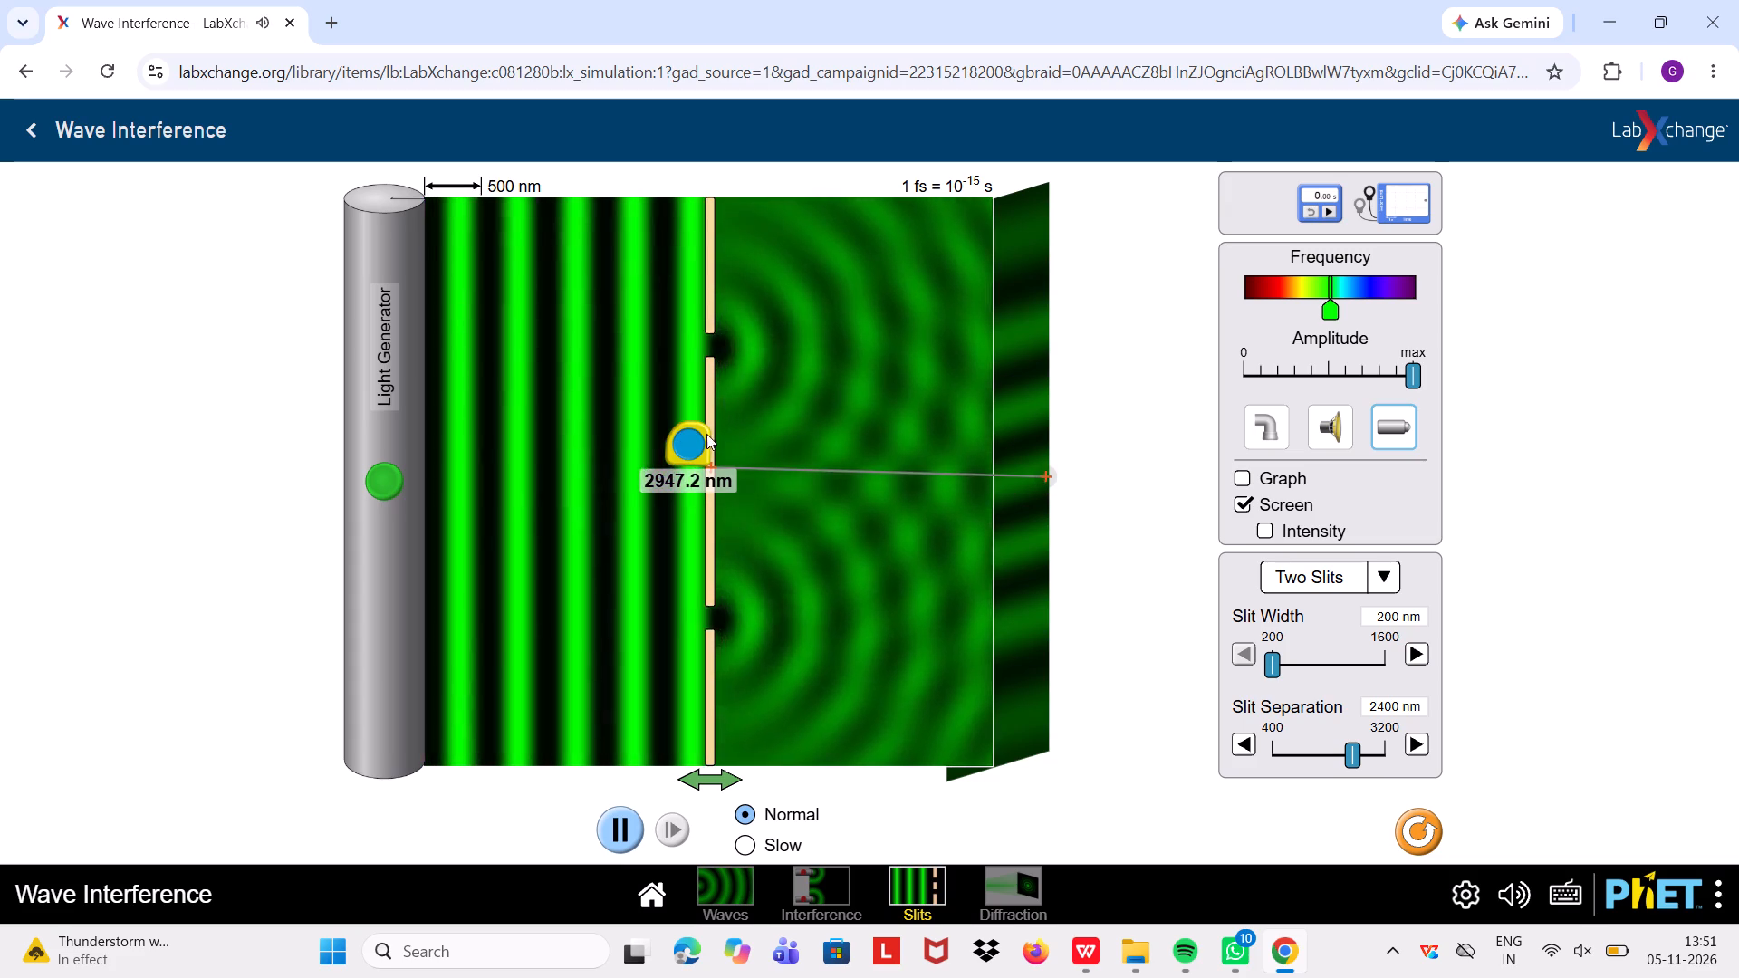
Move the tape's base to the pattern's centre on the screen and measure to the first fringe position above it.
{"action": "left_click_drag", "start_coordinate": [686, 437], "coordinate": [996, 454]}
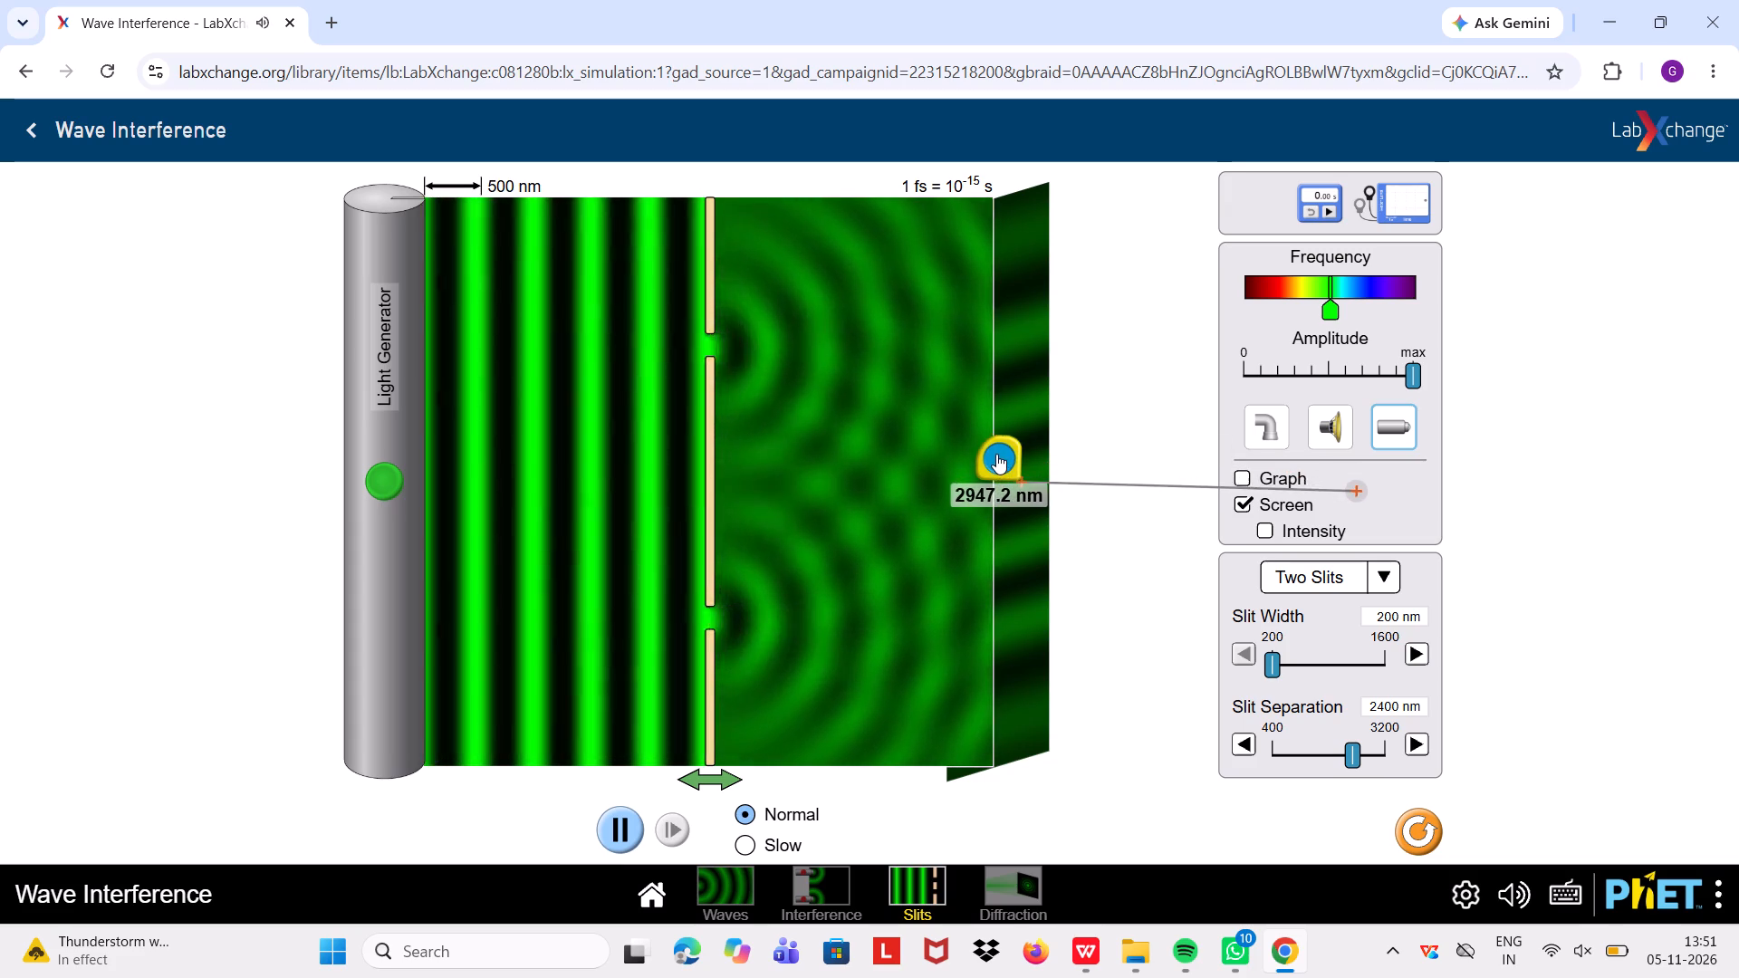
{"action": "left_click_drag", "start_coordinate": [996, 454], "coordinate": [996, 446]}
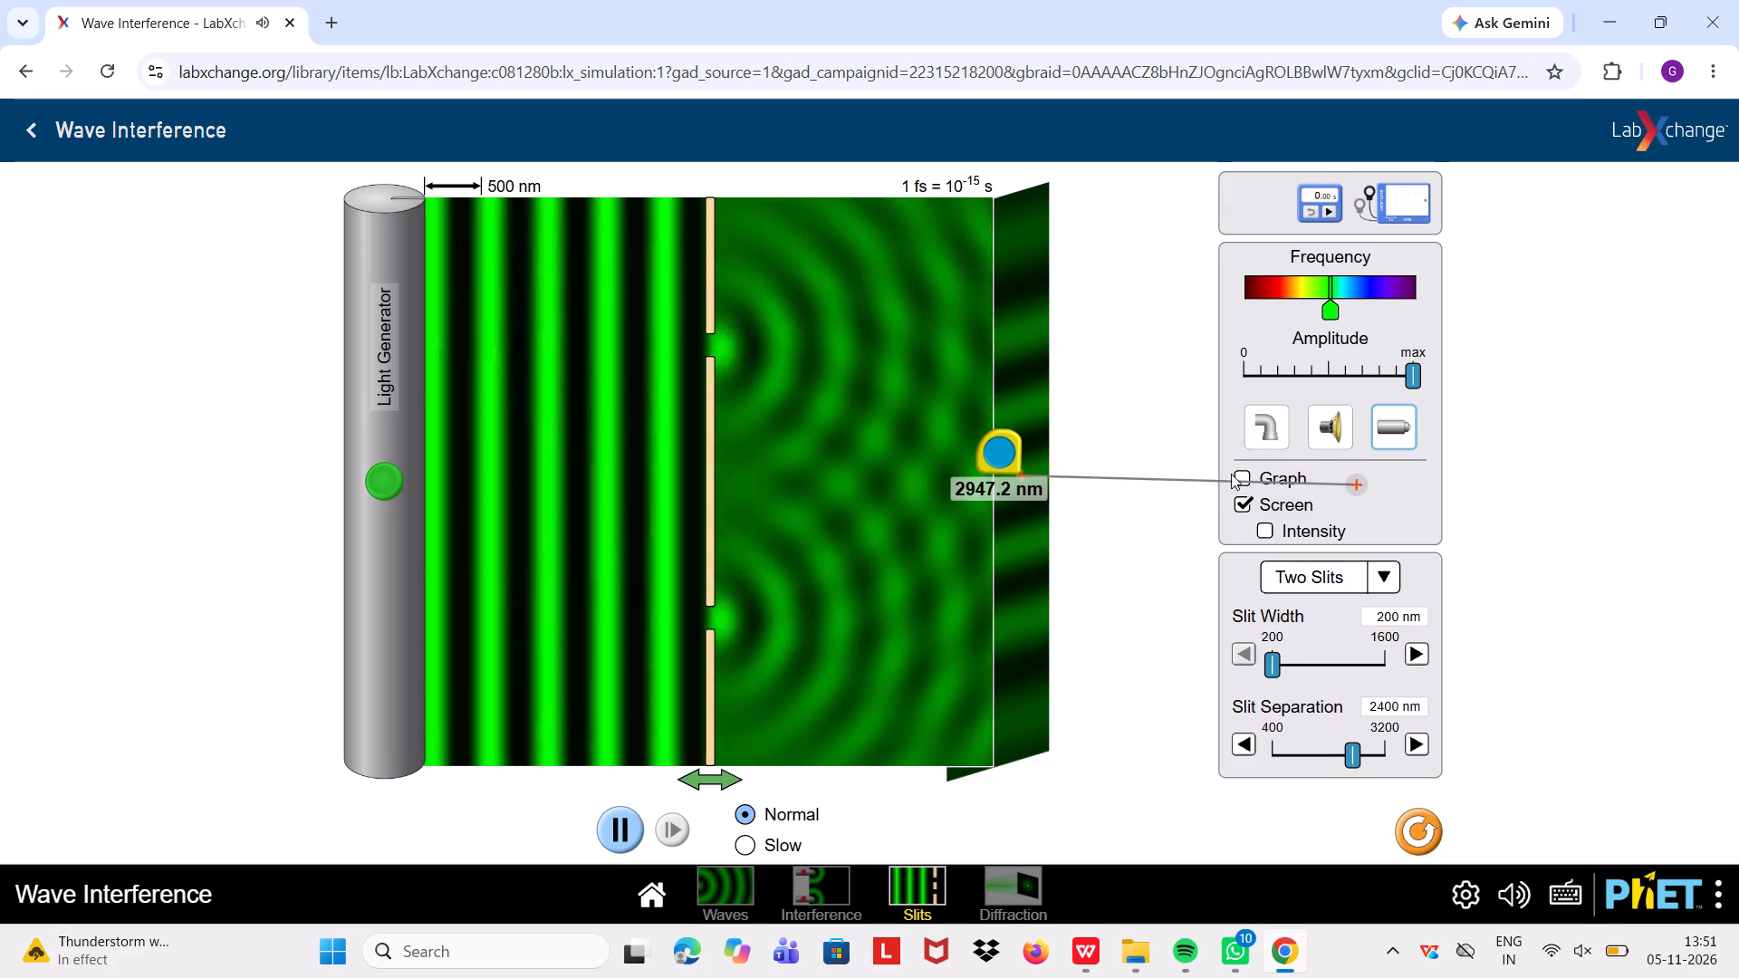
{"action": "left_click_drag", "start_coordinate": [1357, 483], "coordinate": [1037, 465]}
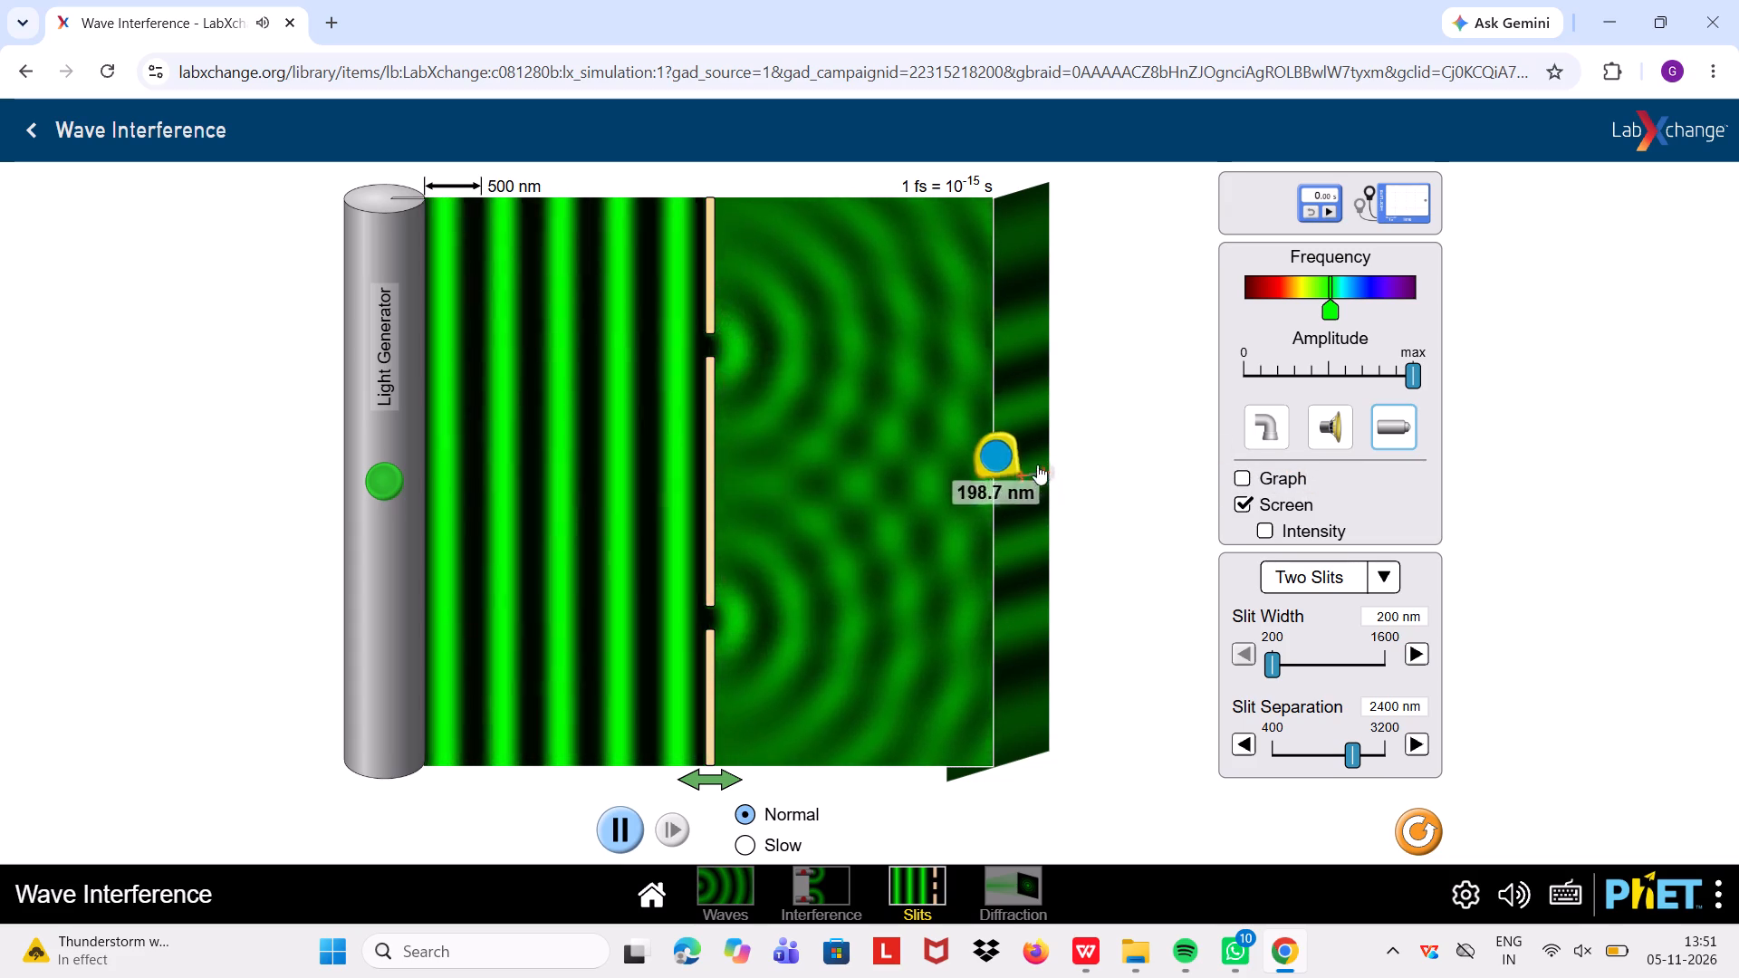
{"action": "left_click_drag", "start_coordinate": [1037, 465], "coordinate": [1018, 427]}
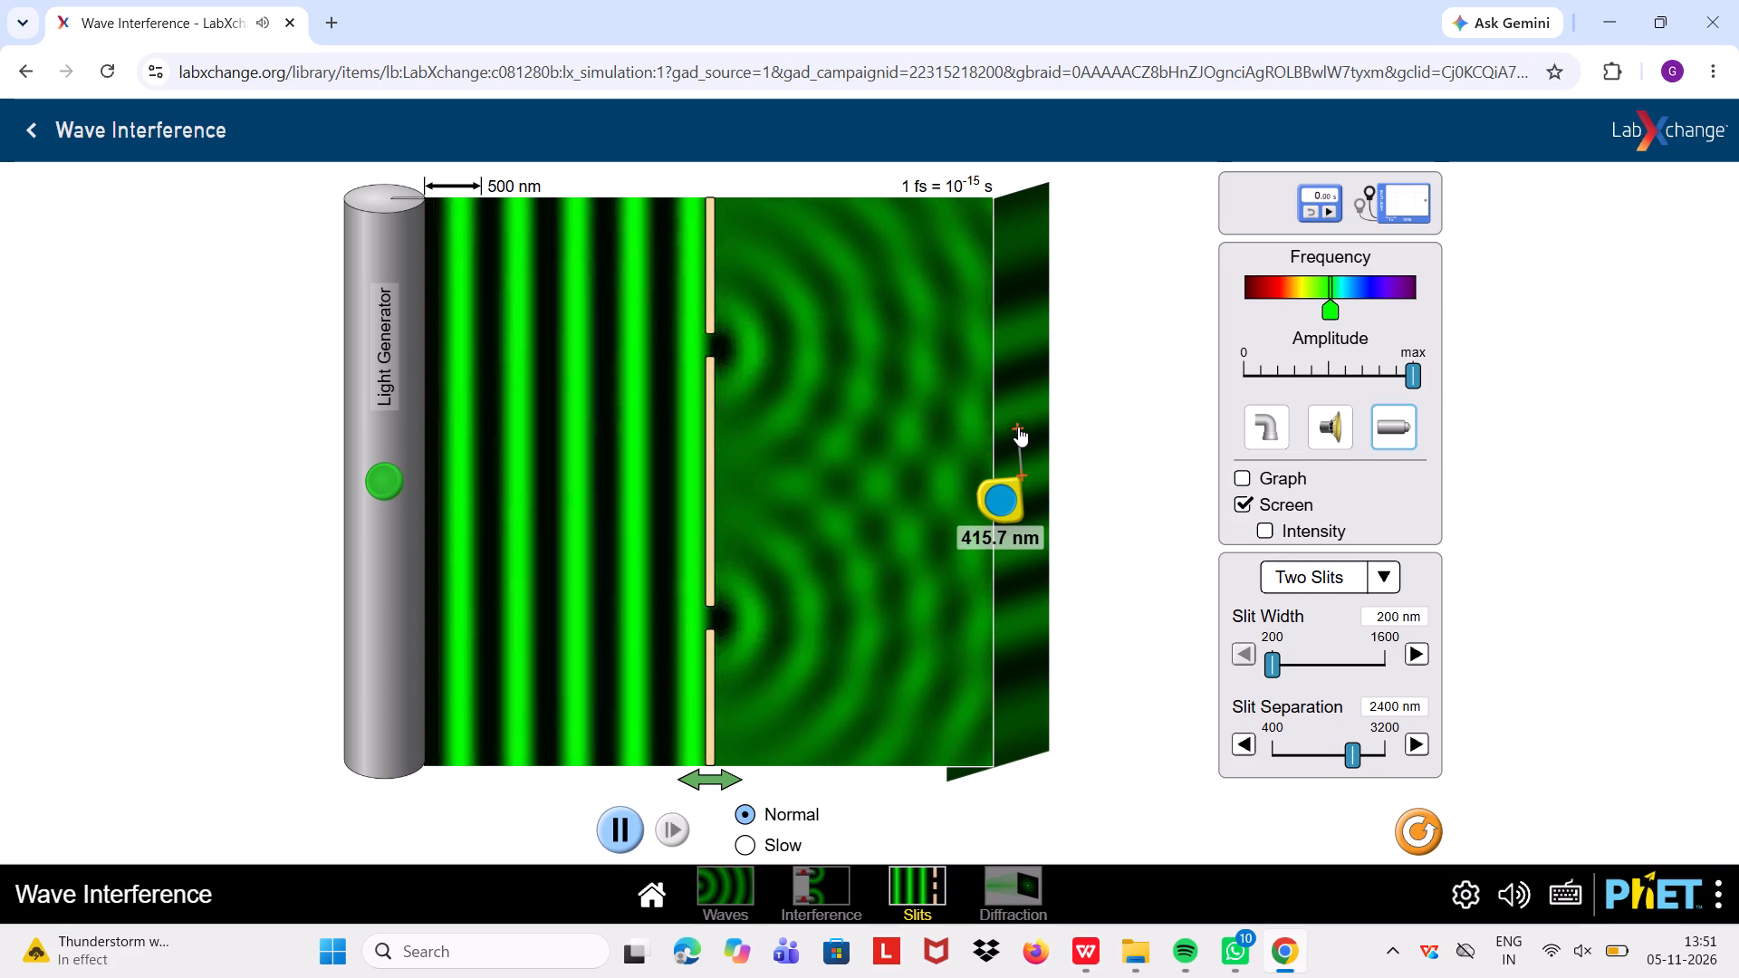
{"action": "left_click_drag", "start_coordinate": [1018, 427], "coordinate": [1021, 426]}
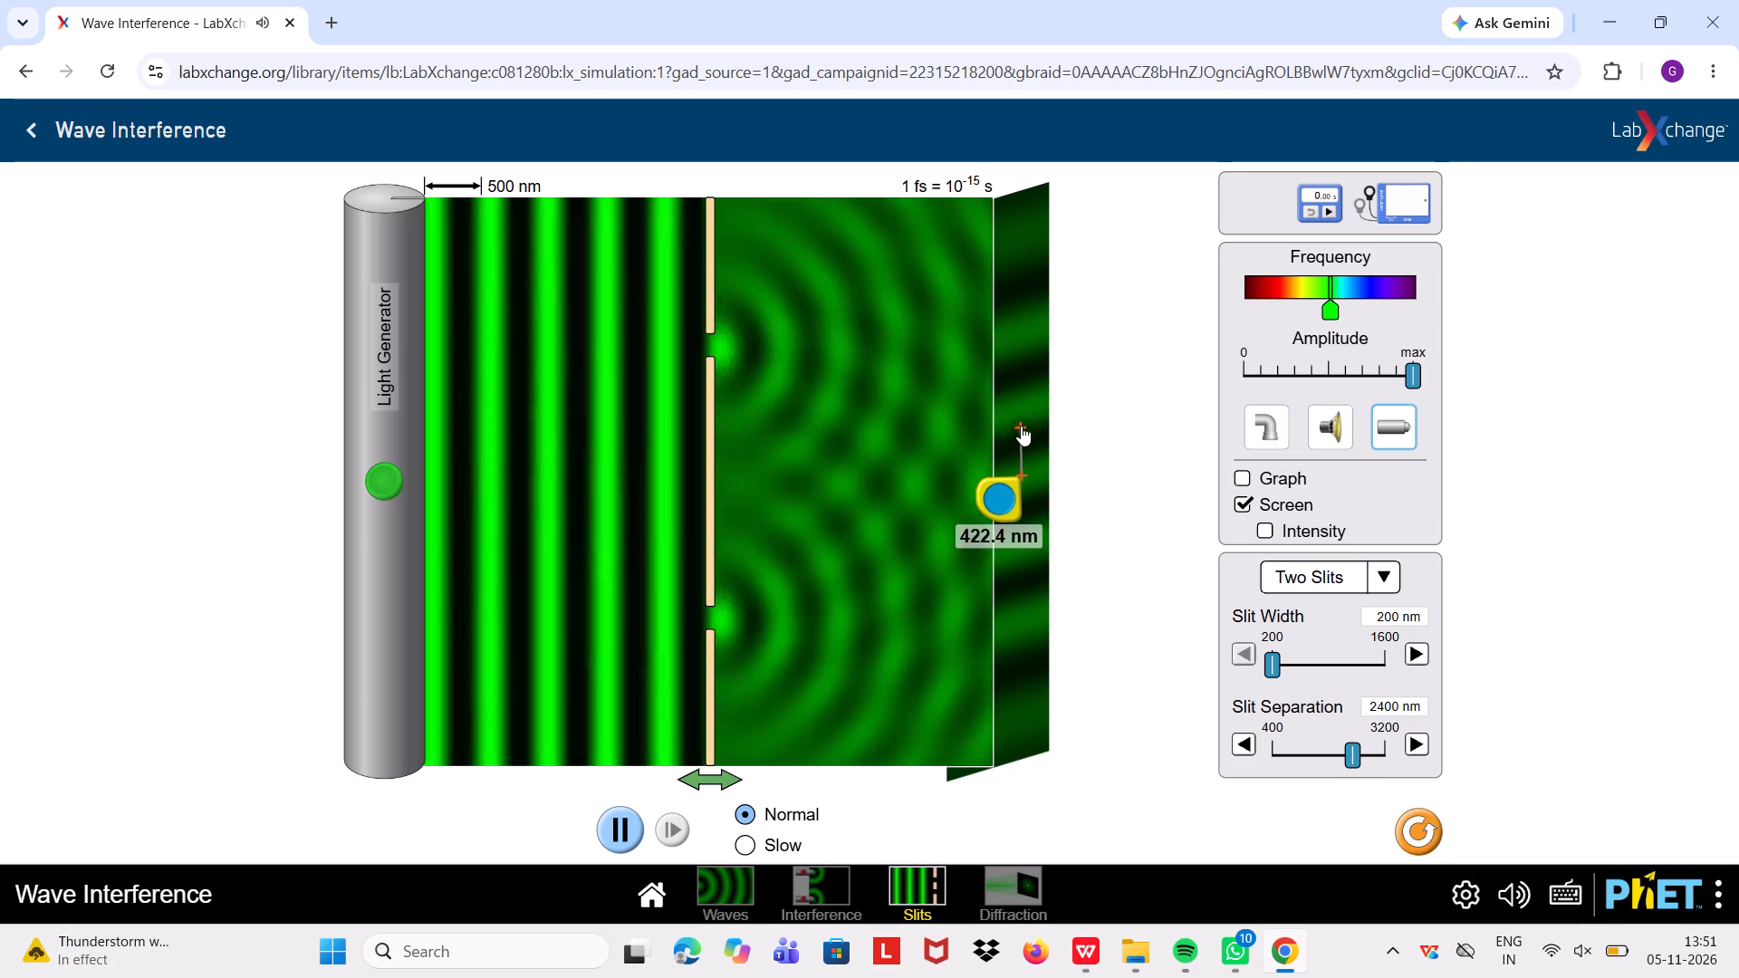
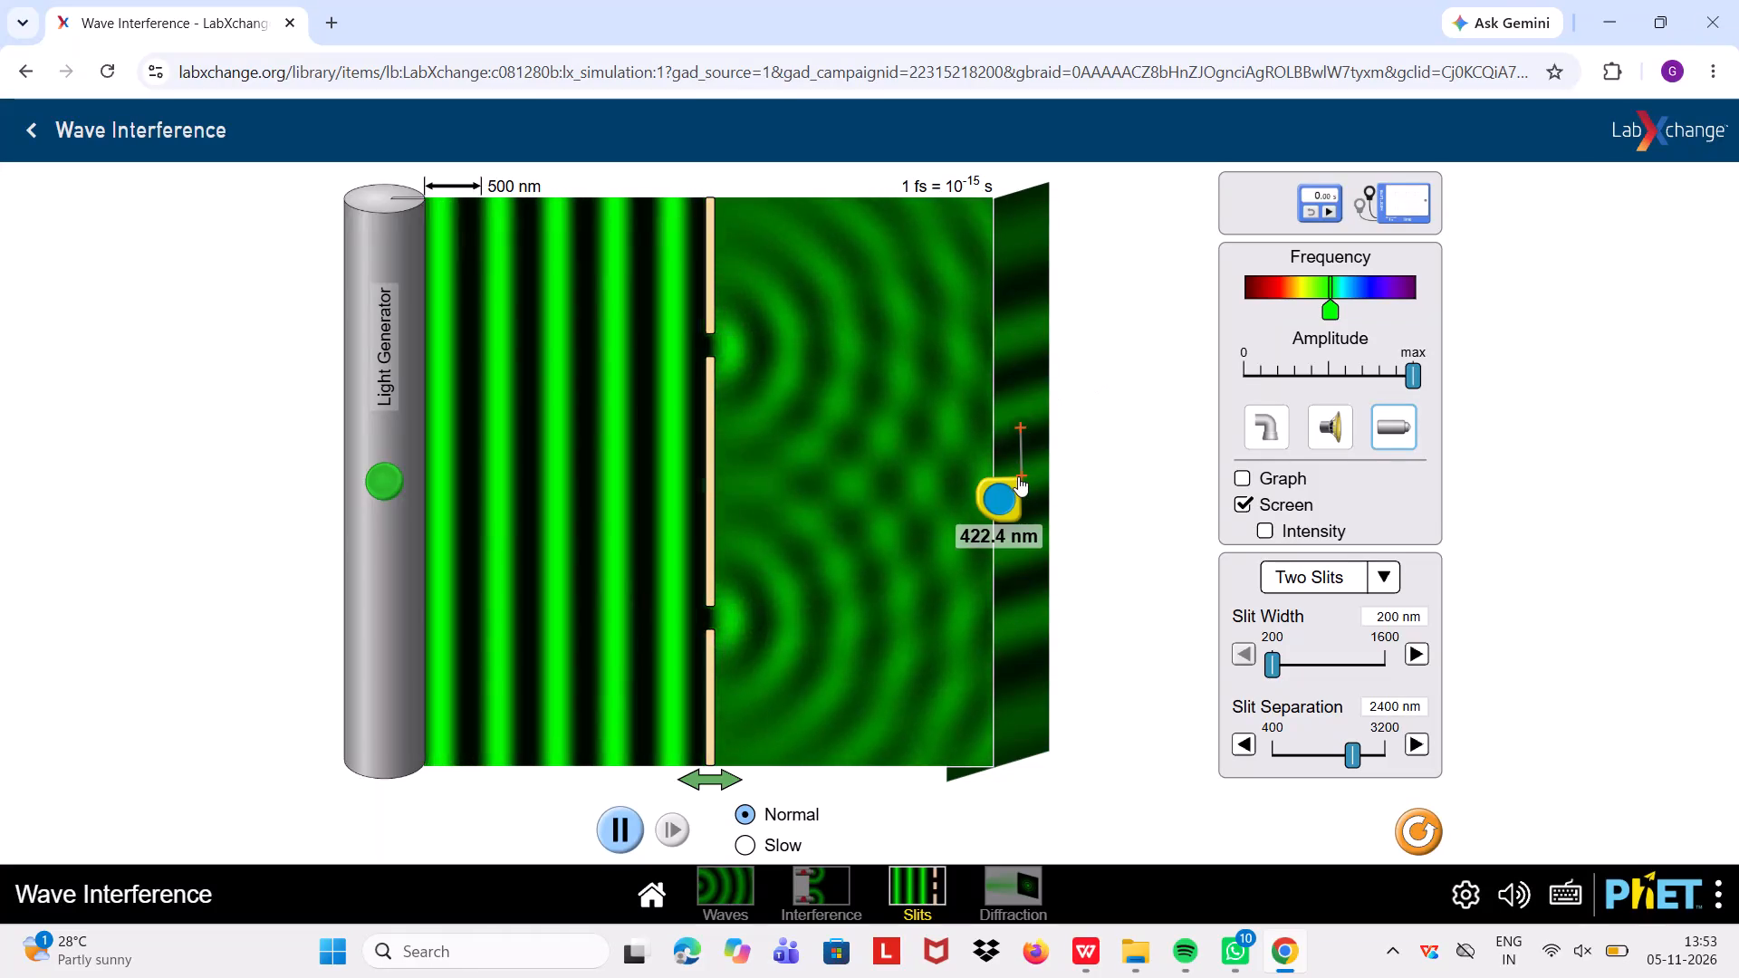
Move the tape's base up to the first bright fringe above the pattern's centre and measure the distance to the second fringe.
{"action": "left_click_drag", "start_coordinate": [1018, 475], "coordinate": [1014, 398]}
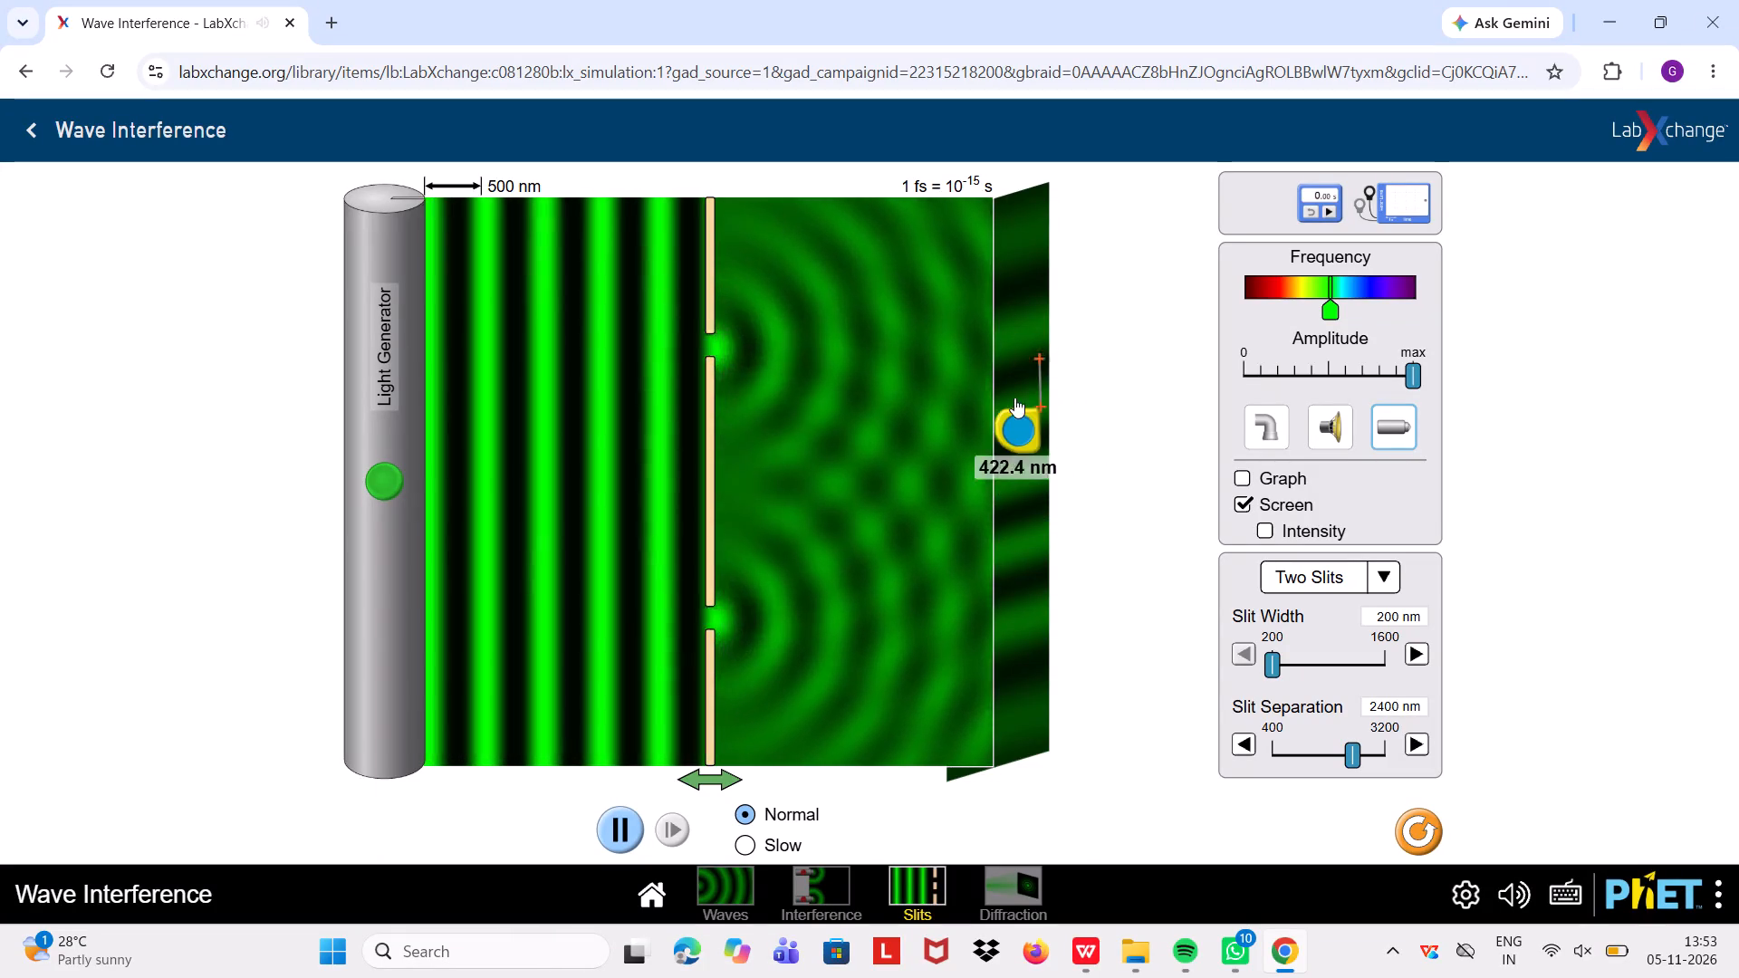
{"action": "left_click_drag", "start_coordinate": [1014, 398], "coordinate": [1020, 408]}
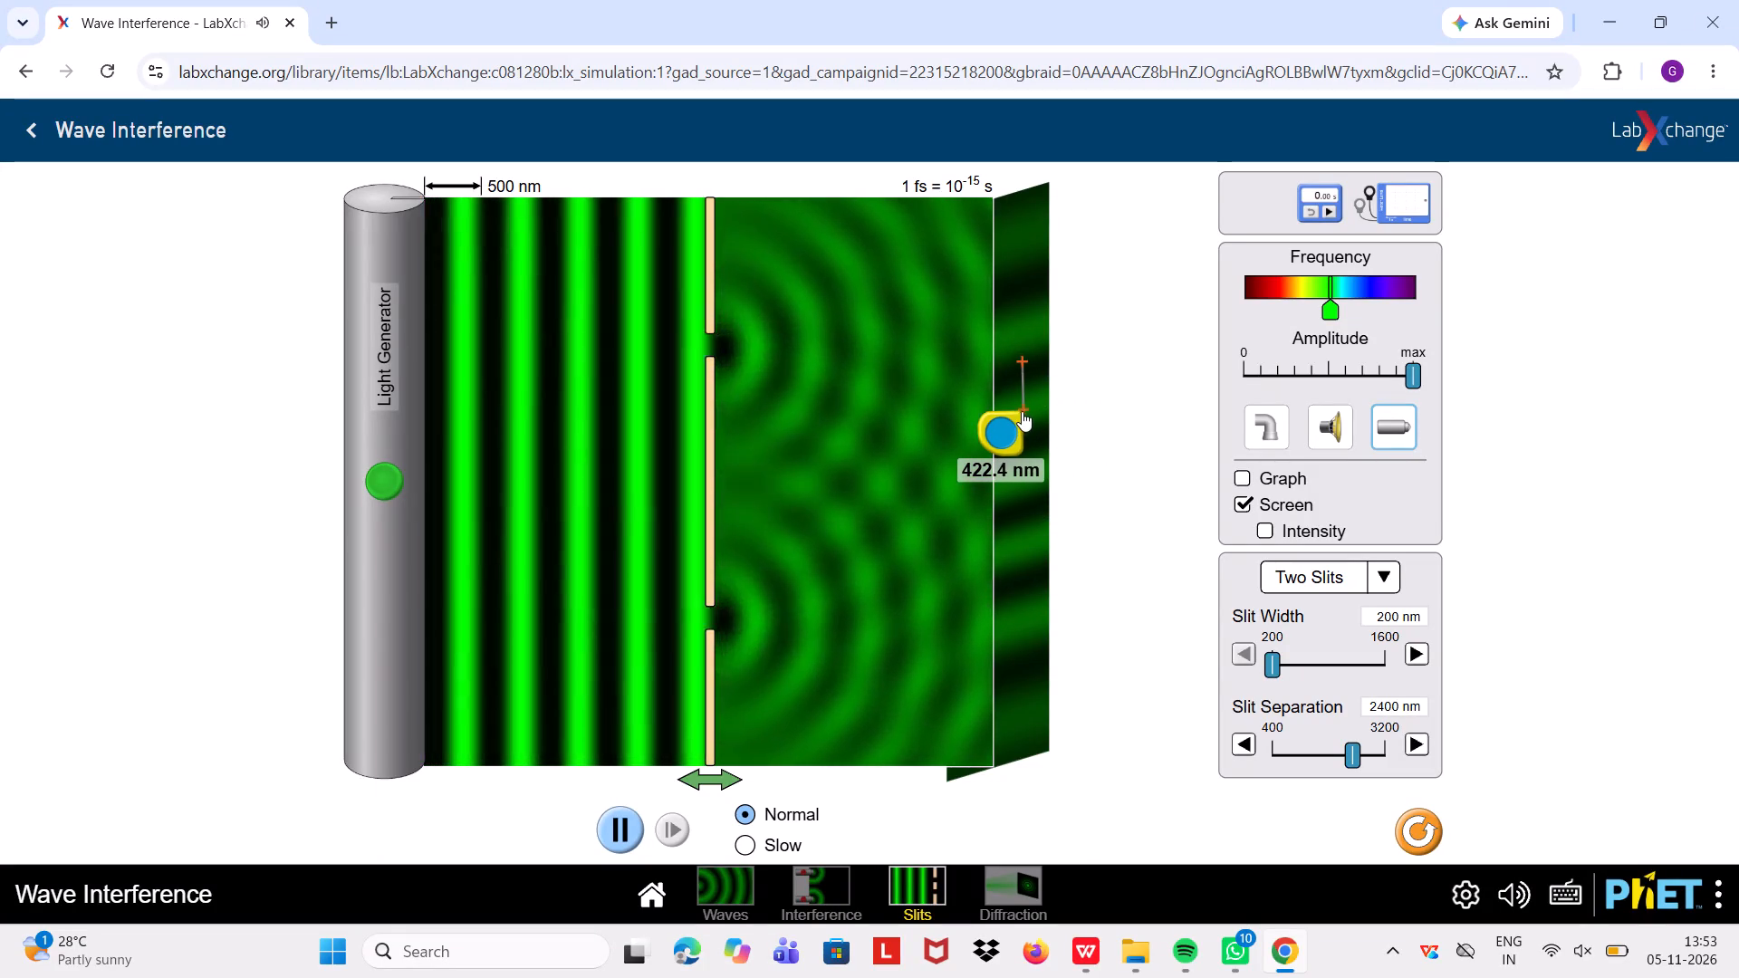
{"action": "left_click", "coordinate": [1020, 361]}
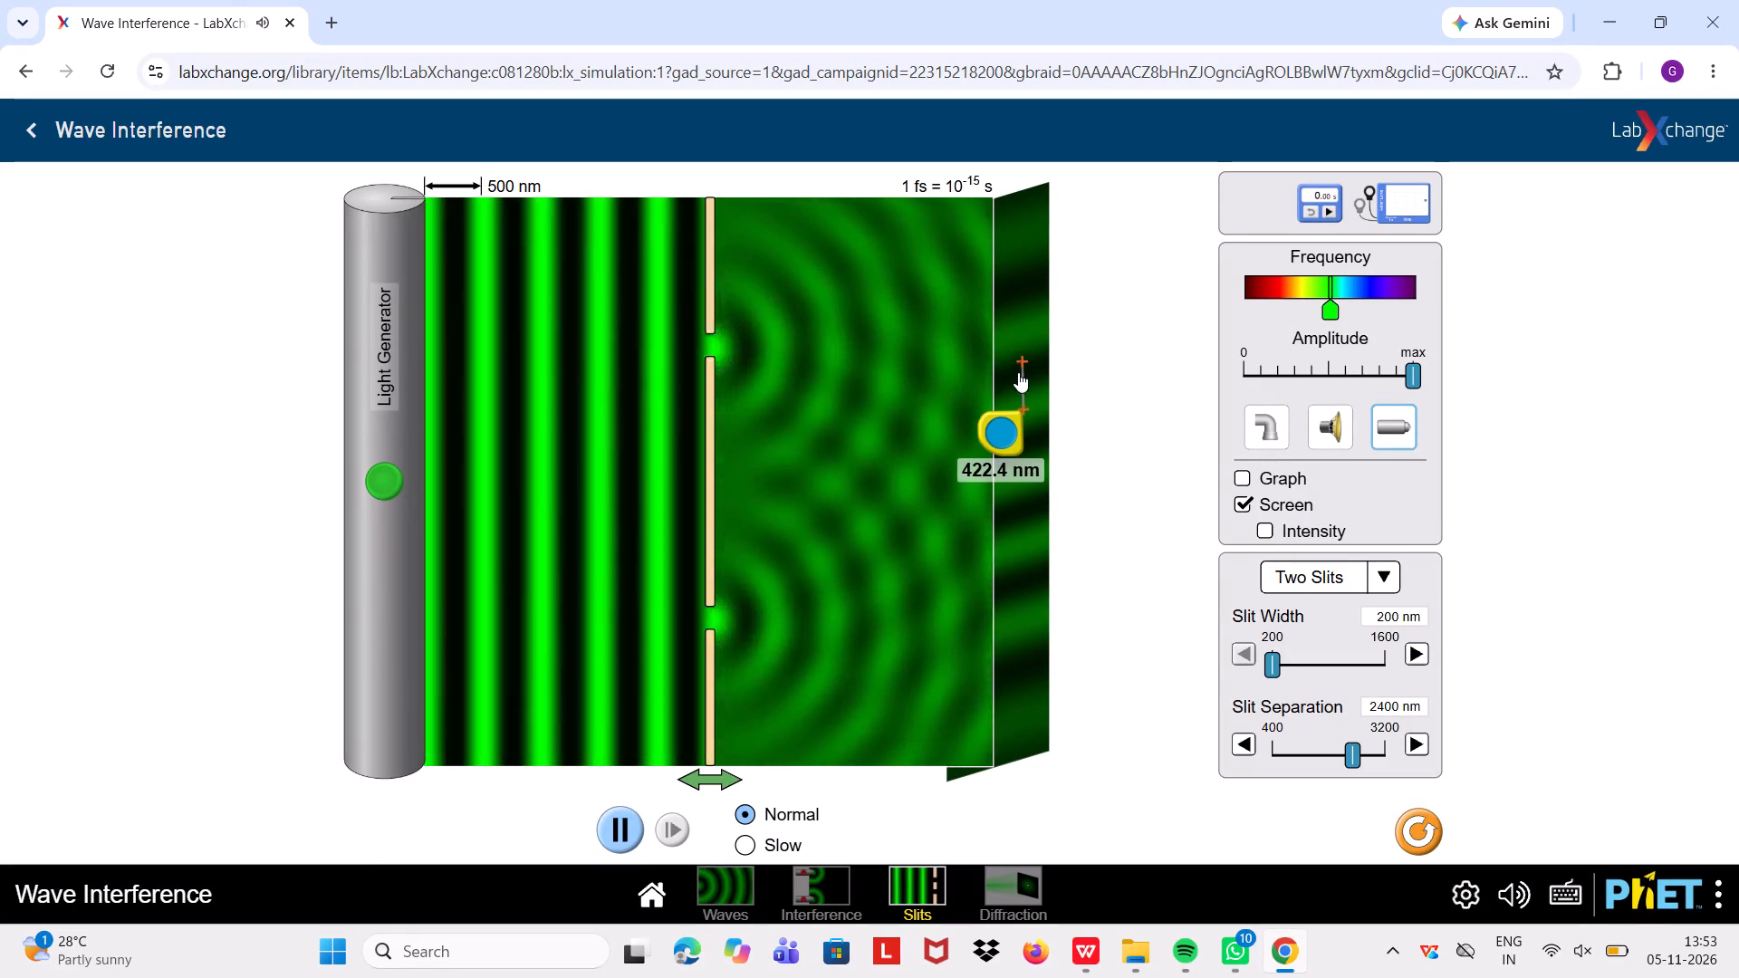
{"action": "left_click", "coordinate": [1019, 403]}
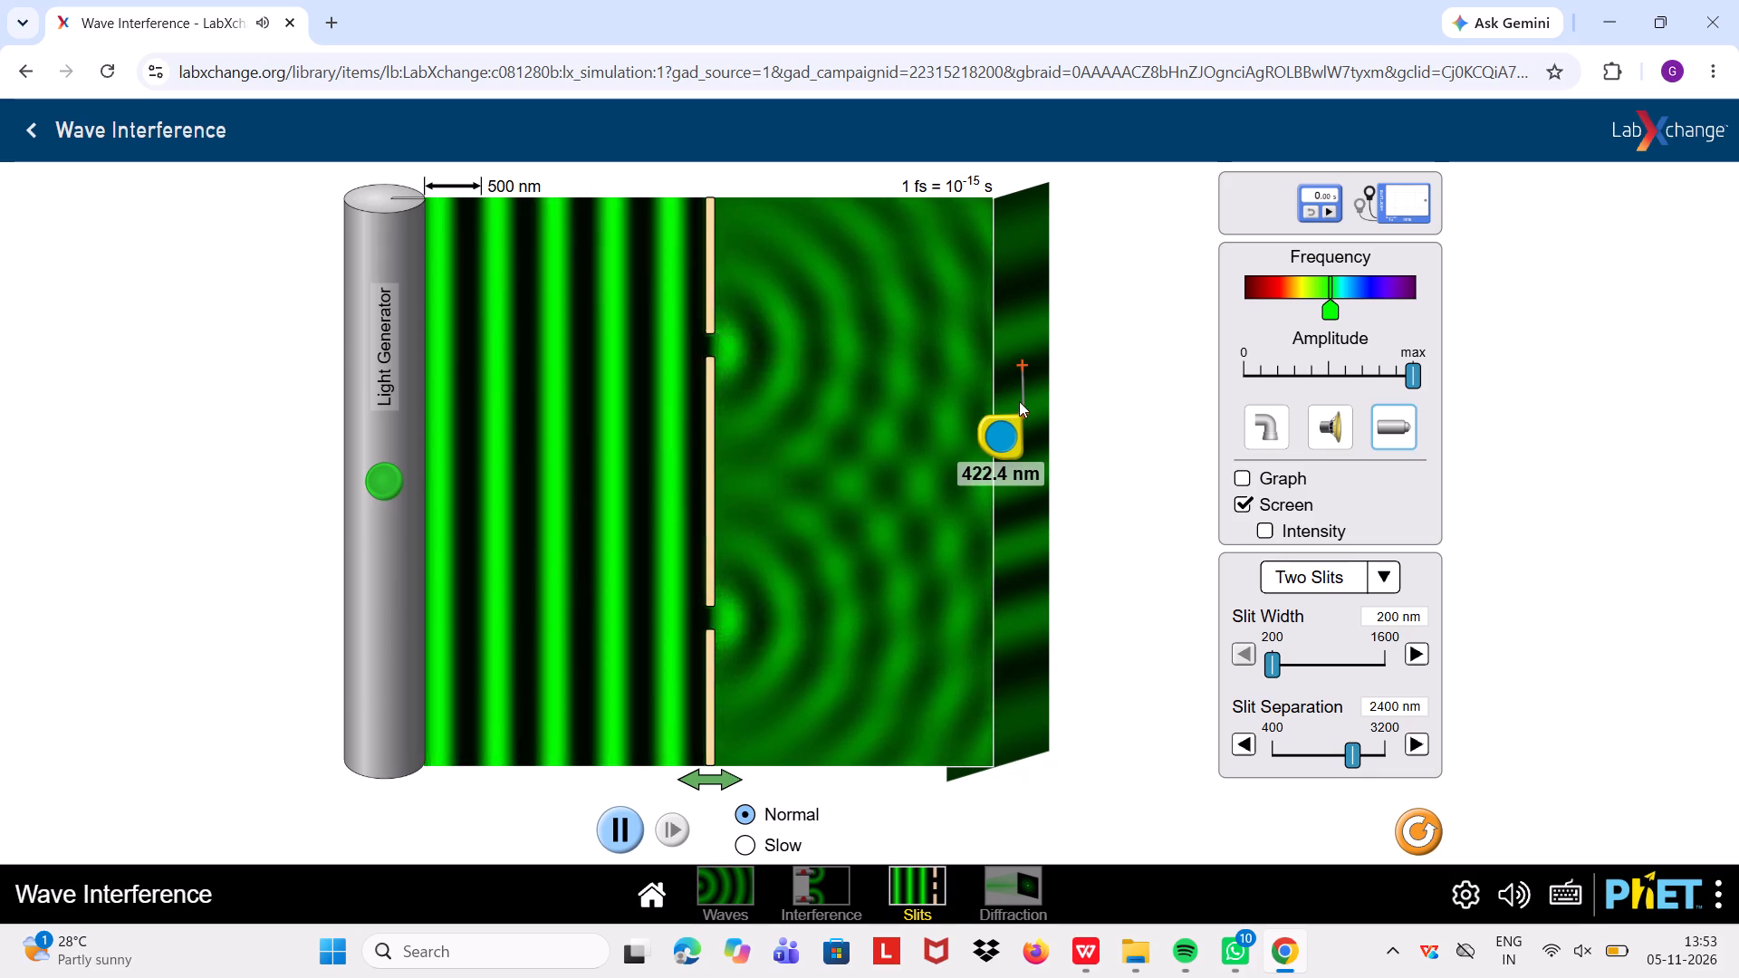
{"action": "left_click_drag", "start_coordinate": [1020, 363], "coordinate": [1020, 358]}
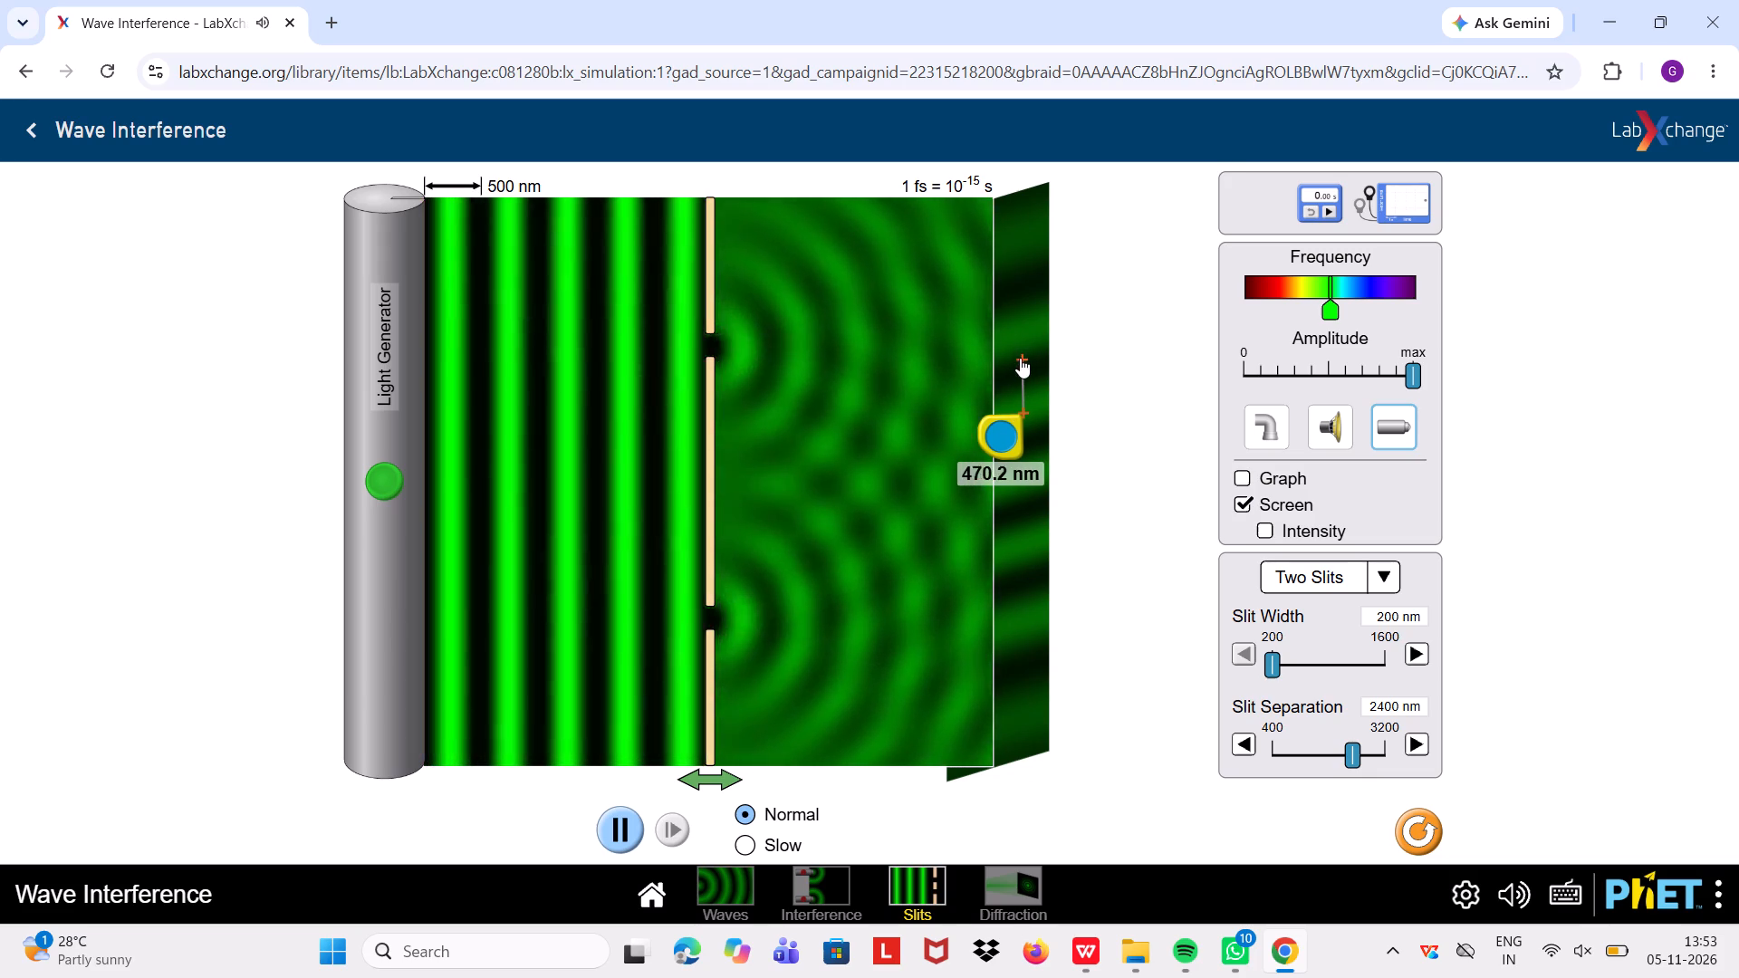
{"action": "left_click_drag", "start_coordinate": [1020, 358], "coordinate": [1018, 355]}
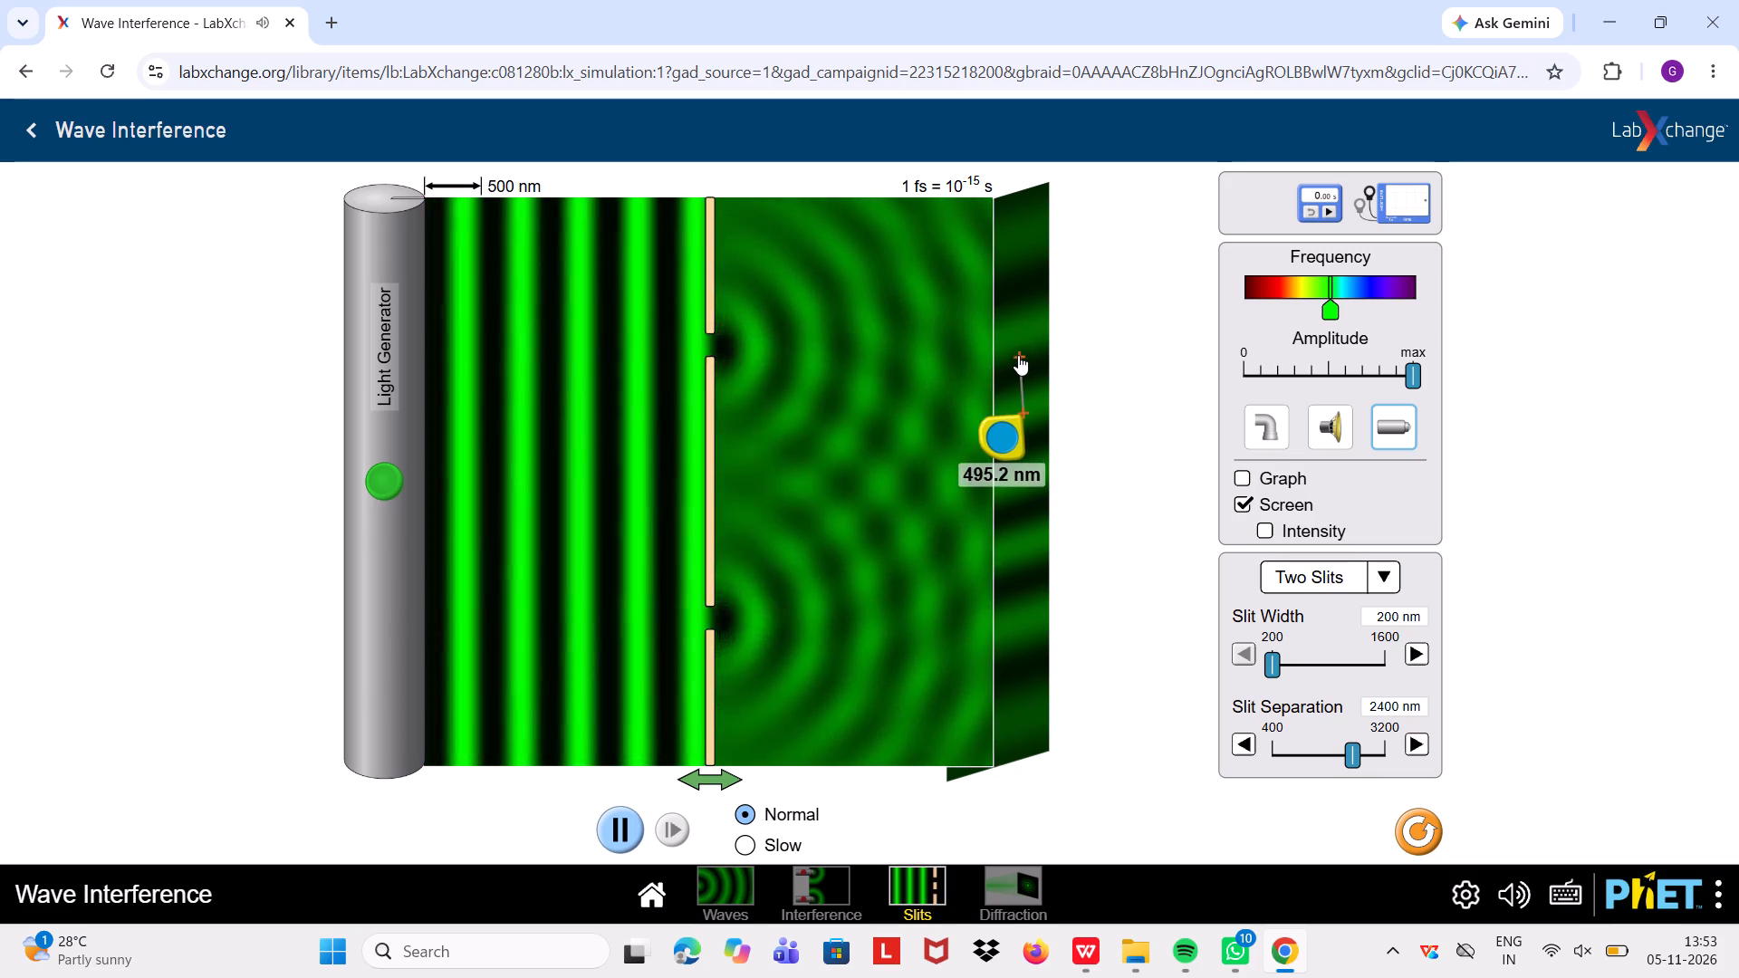
{"action": "left_click_drag", "start_coordinate": [1018, 355], "coordinate": [1021, 352]}
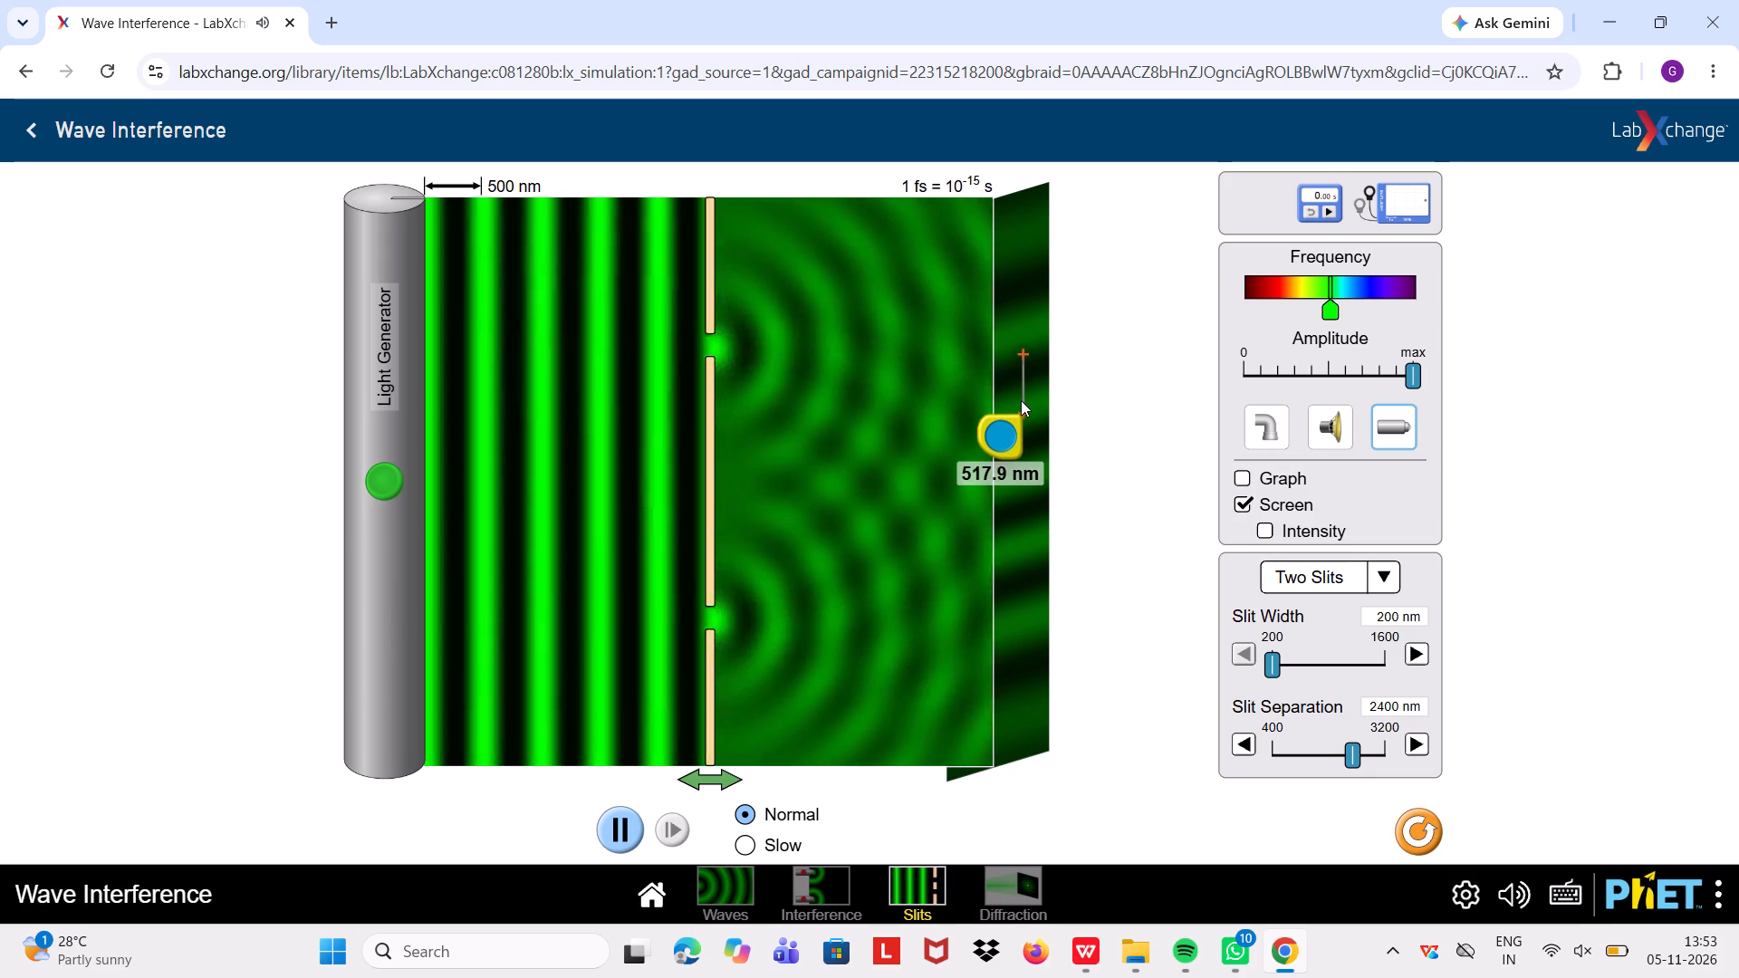
{"action": "left_click", "coordinate": [1021, 407]}
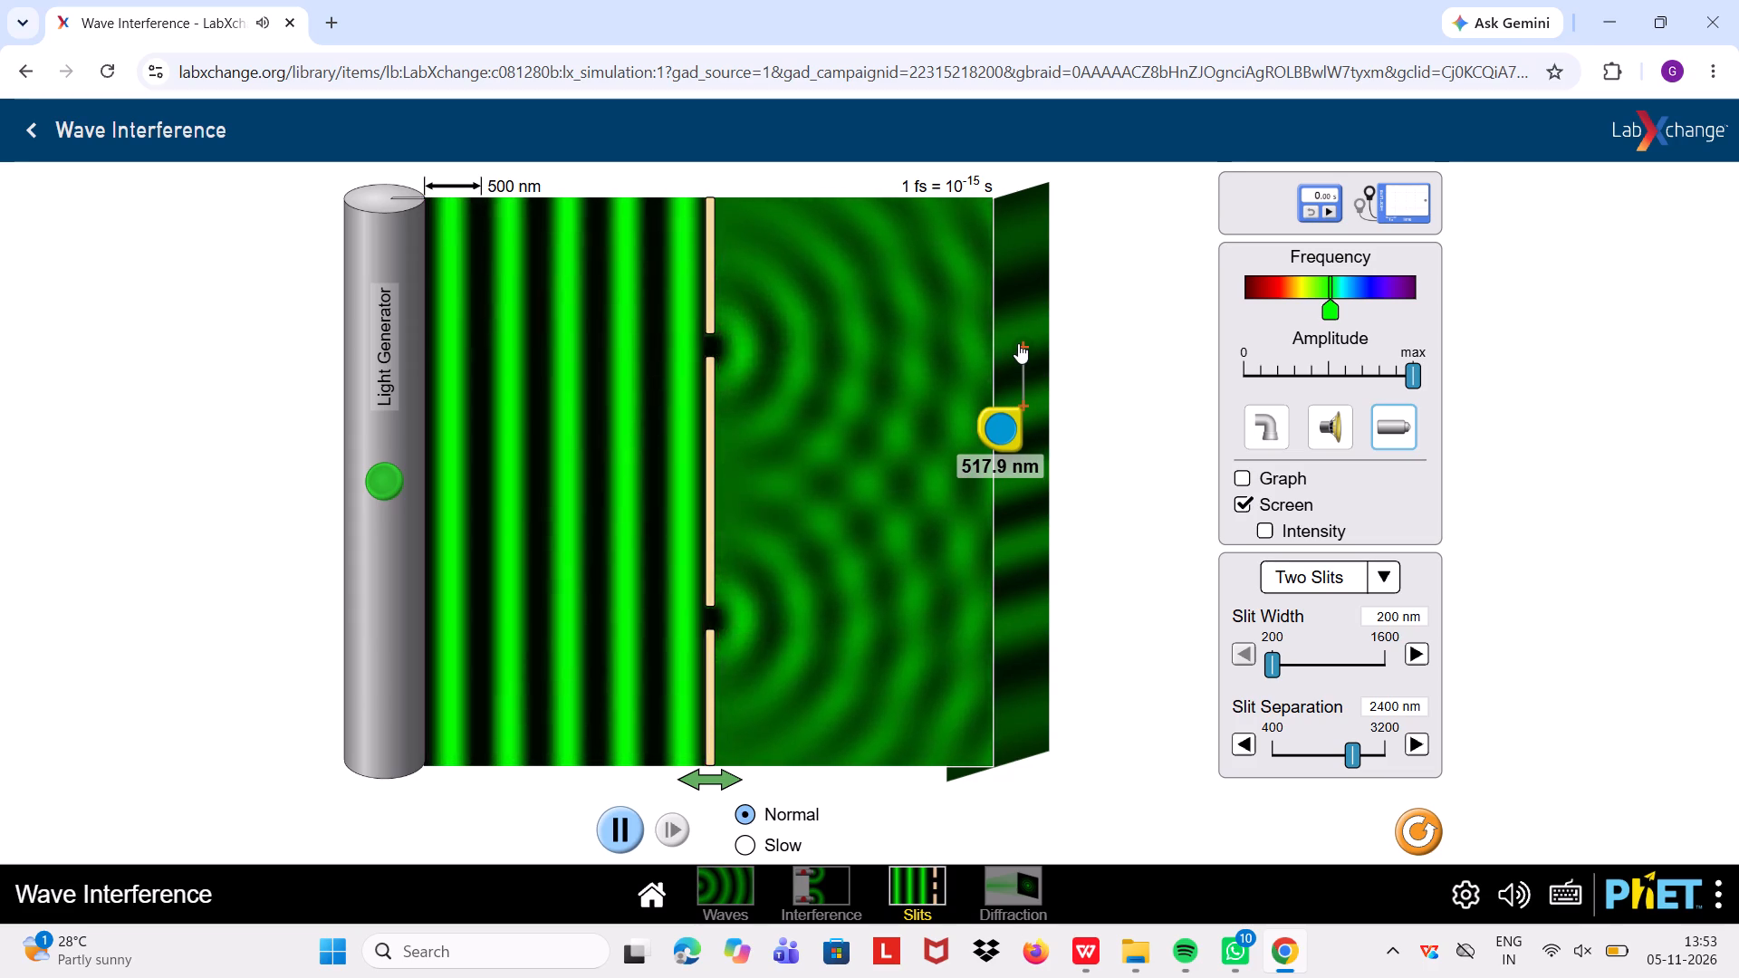
{"action": "left_click", "coordinate": [1018, 343]}
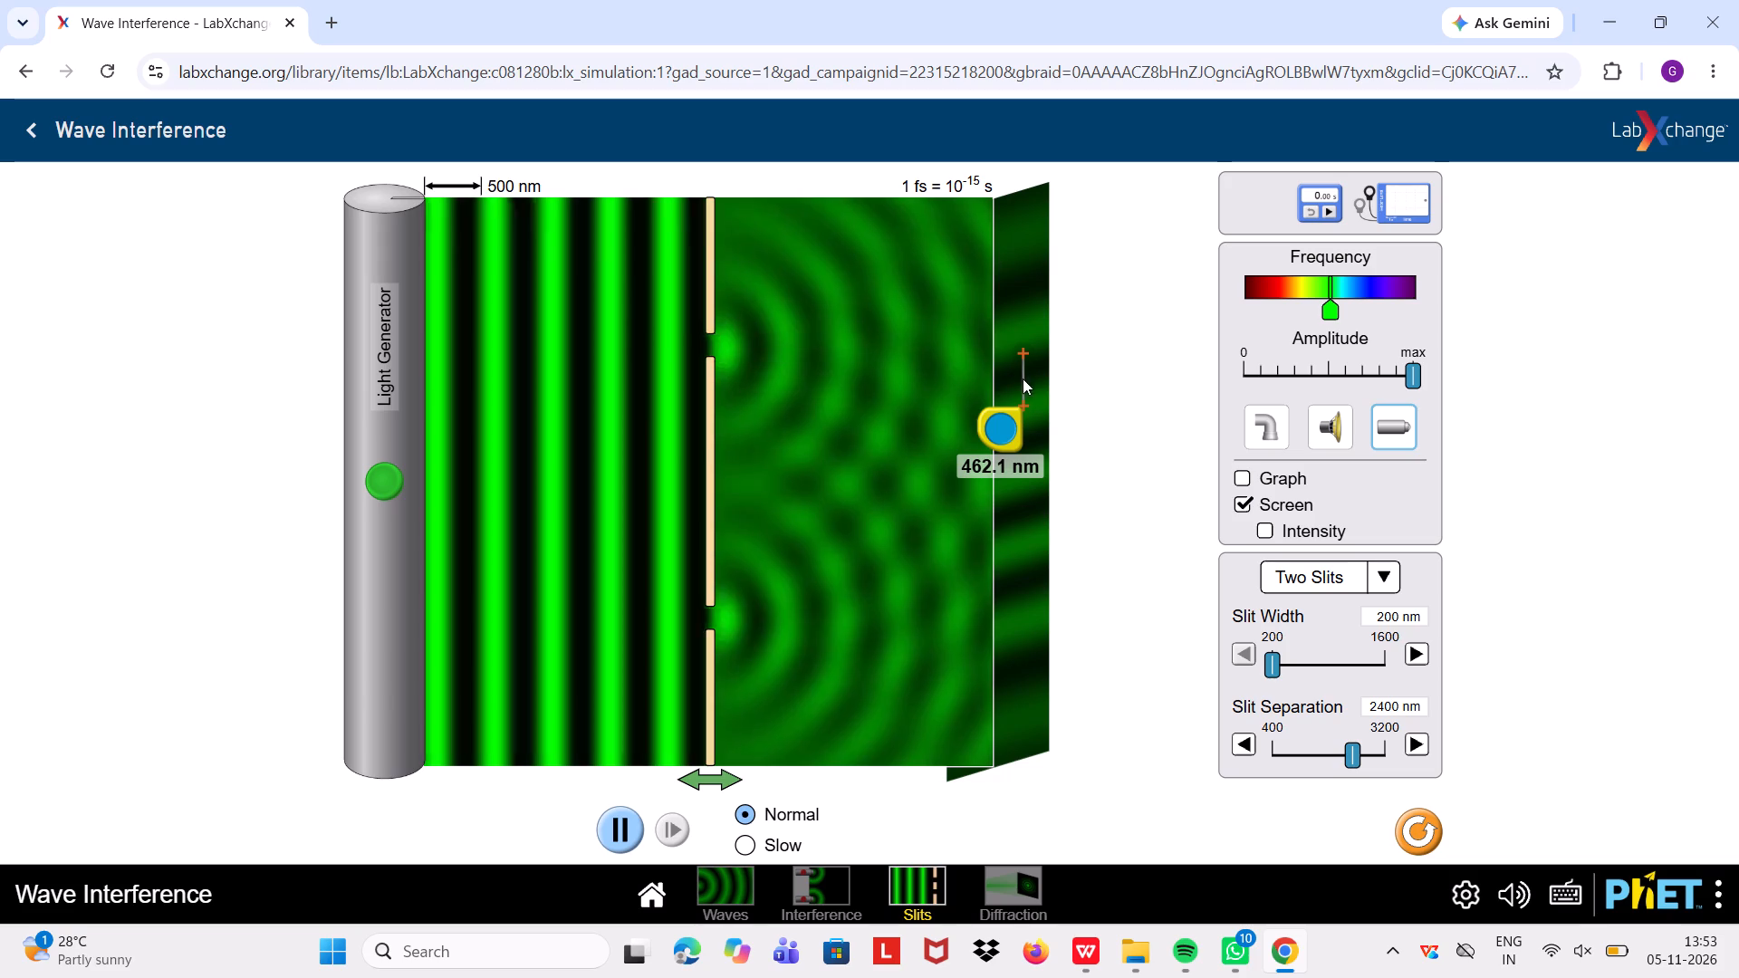
Move the tape's base to the second bright fringe above the centre and measure the distance to the third fringe.
{"action": "left_click_drag", "start_coordinate": [1023, 404], "coordinate": [1022, 304]}
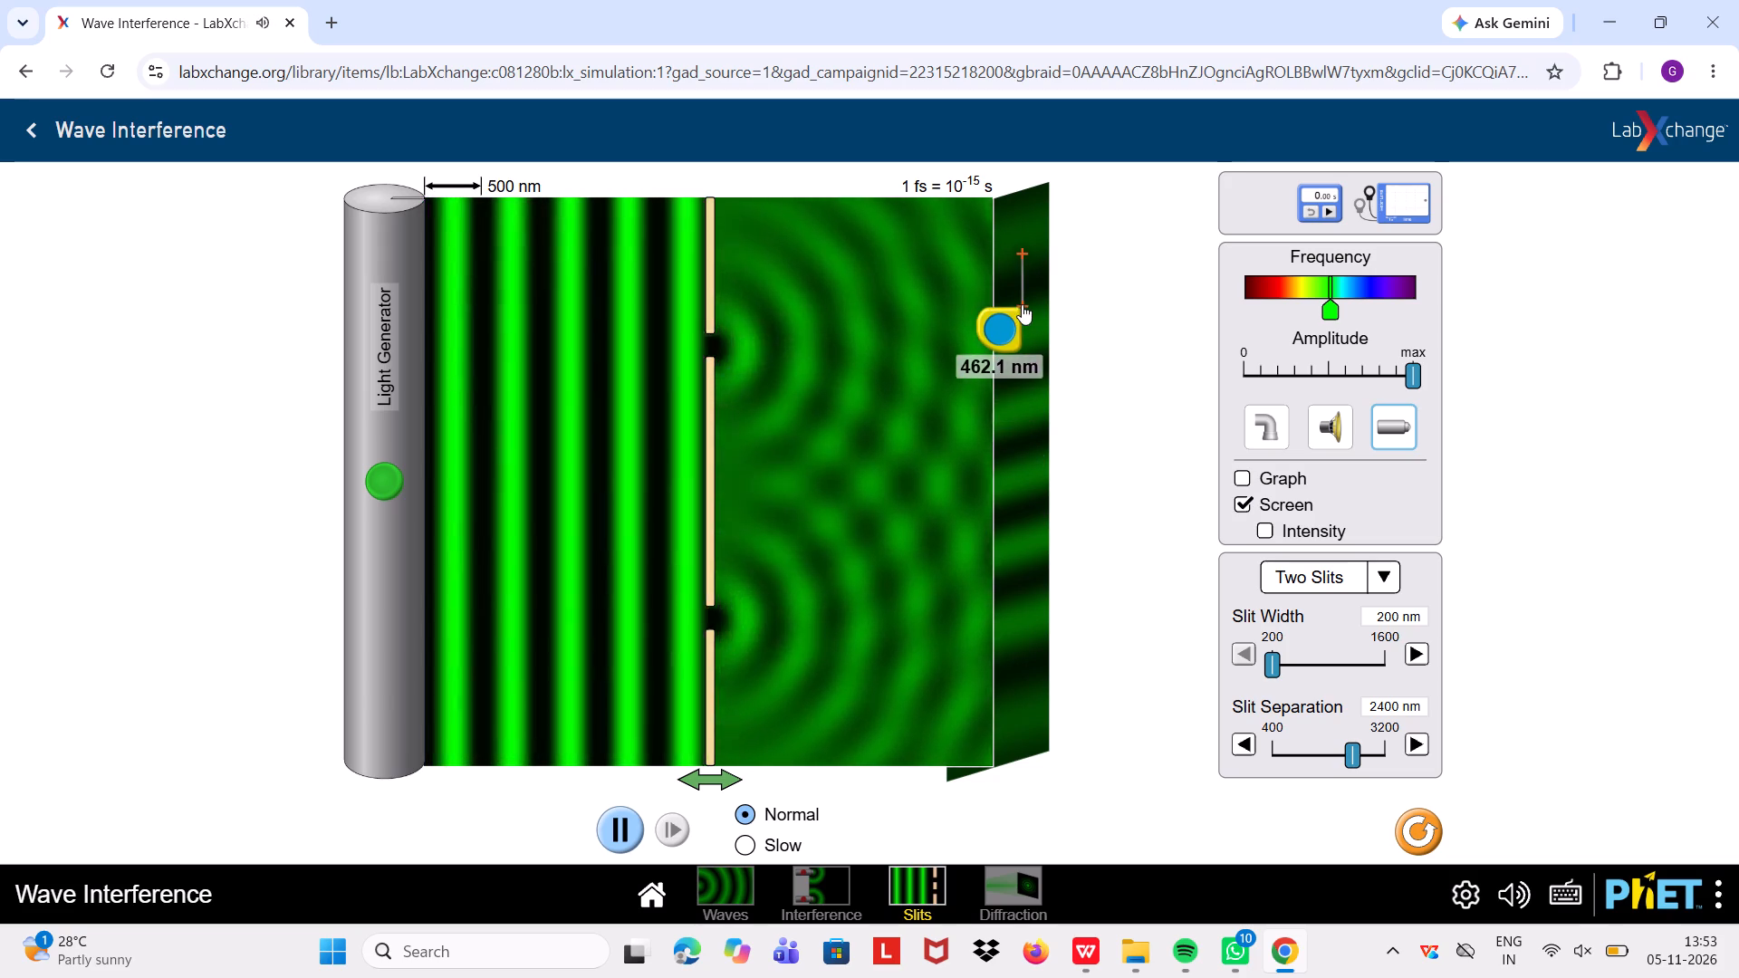
{"action": "left_click_drag", "start_coordinate": [1022, 304], "coordinate": [1021, 328]}
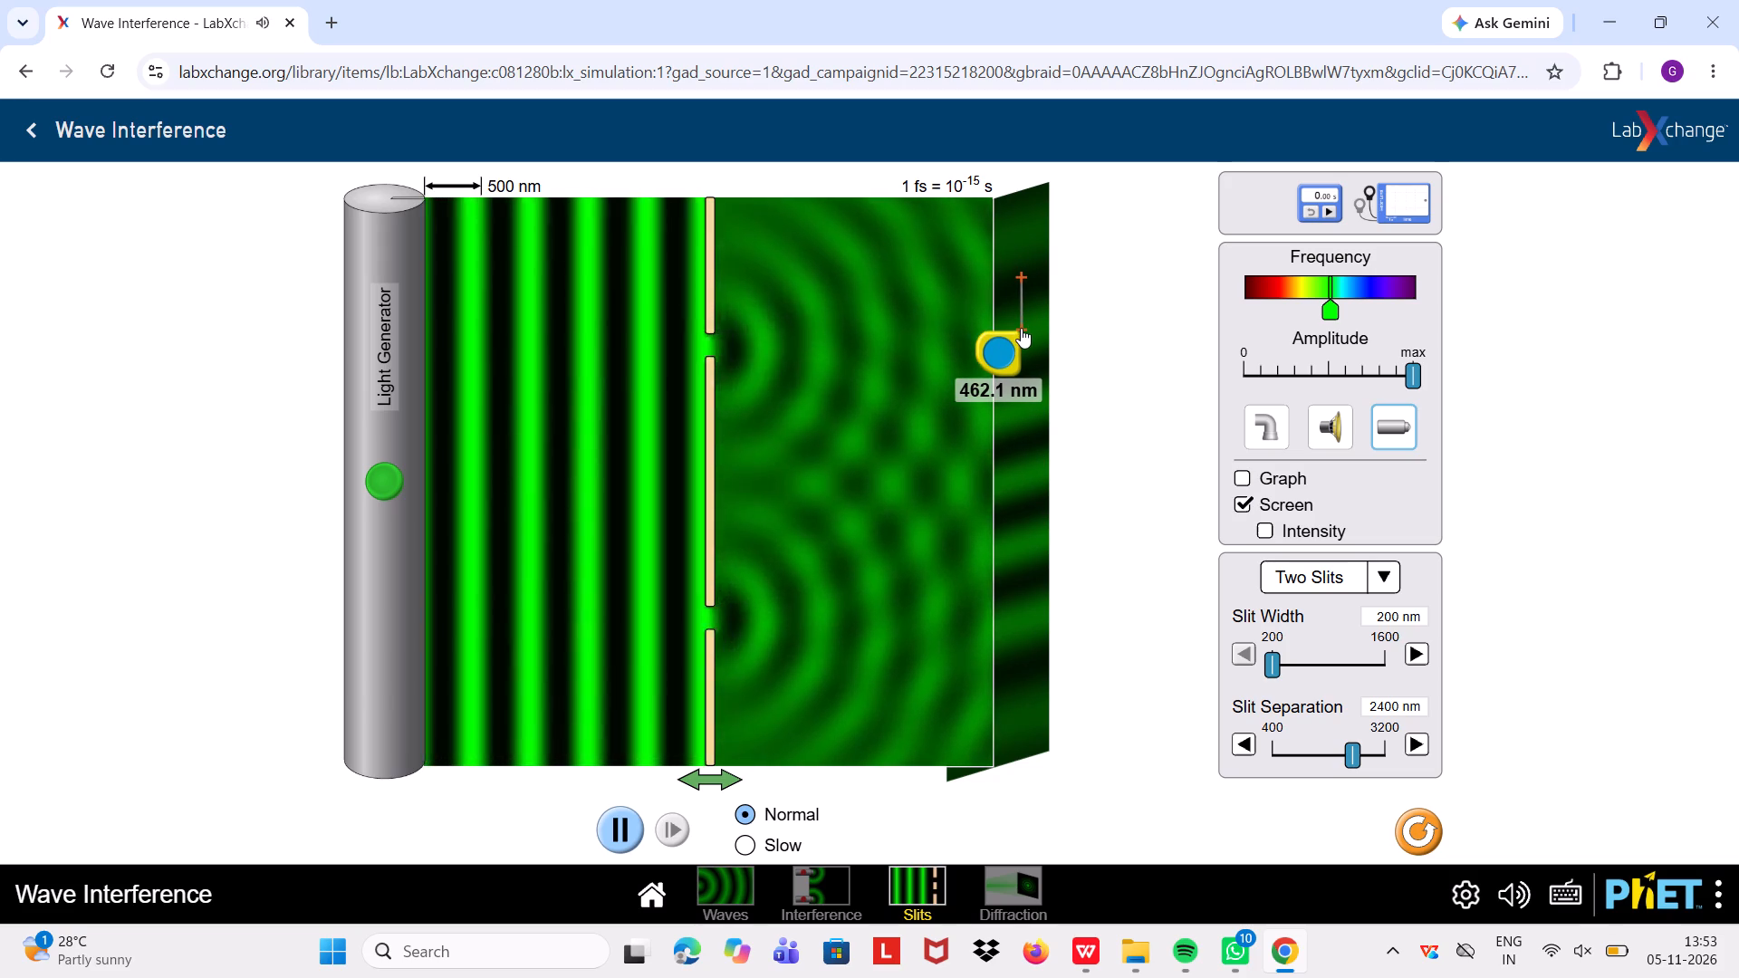
{"action": "left_click", "coordinate": [1021, 338]}
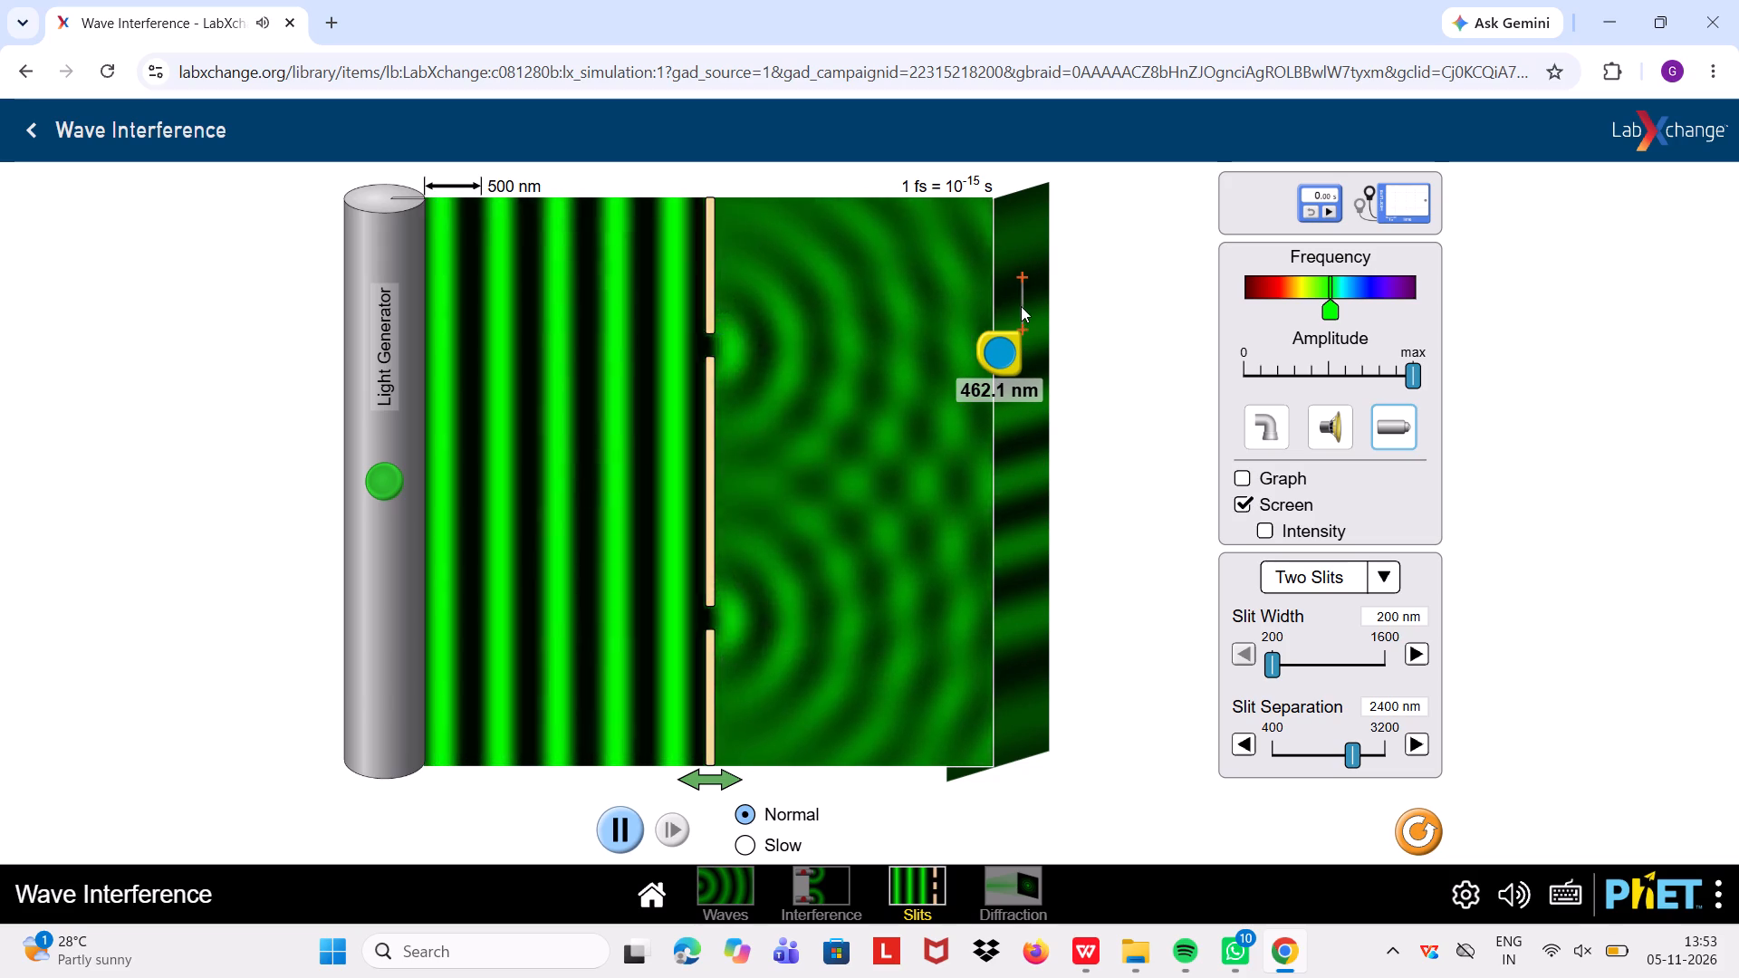
{"action": "left_click_drag", "start_coordinate": [1019, 271], "coordinate": [1017, 254]}
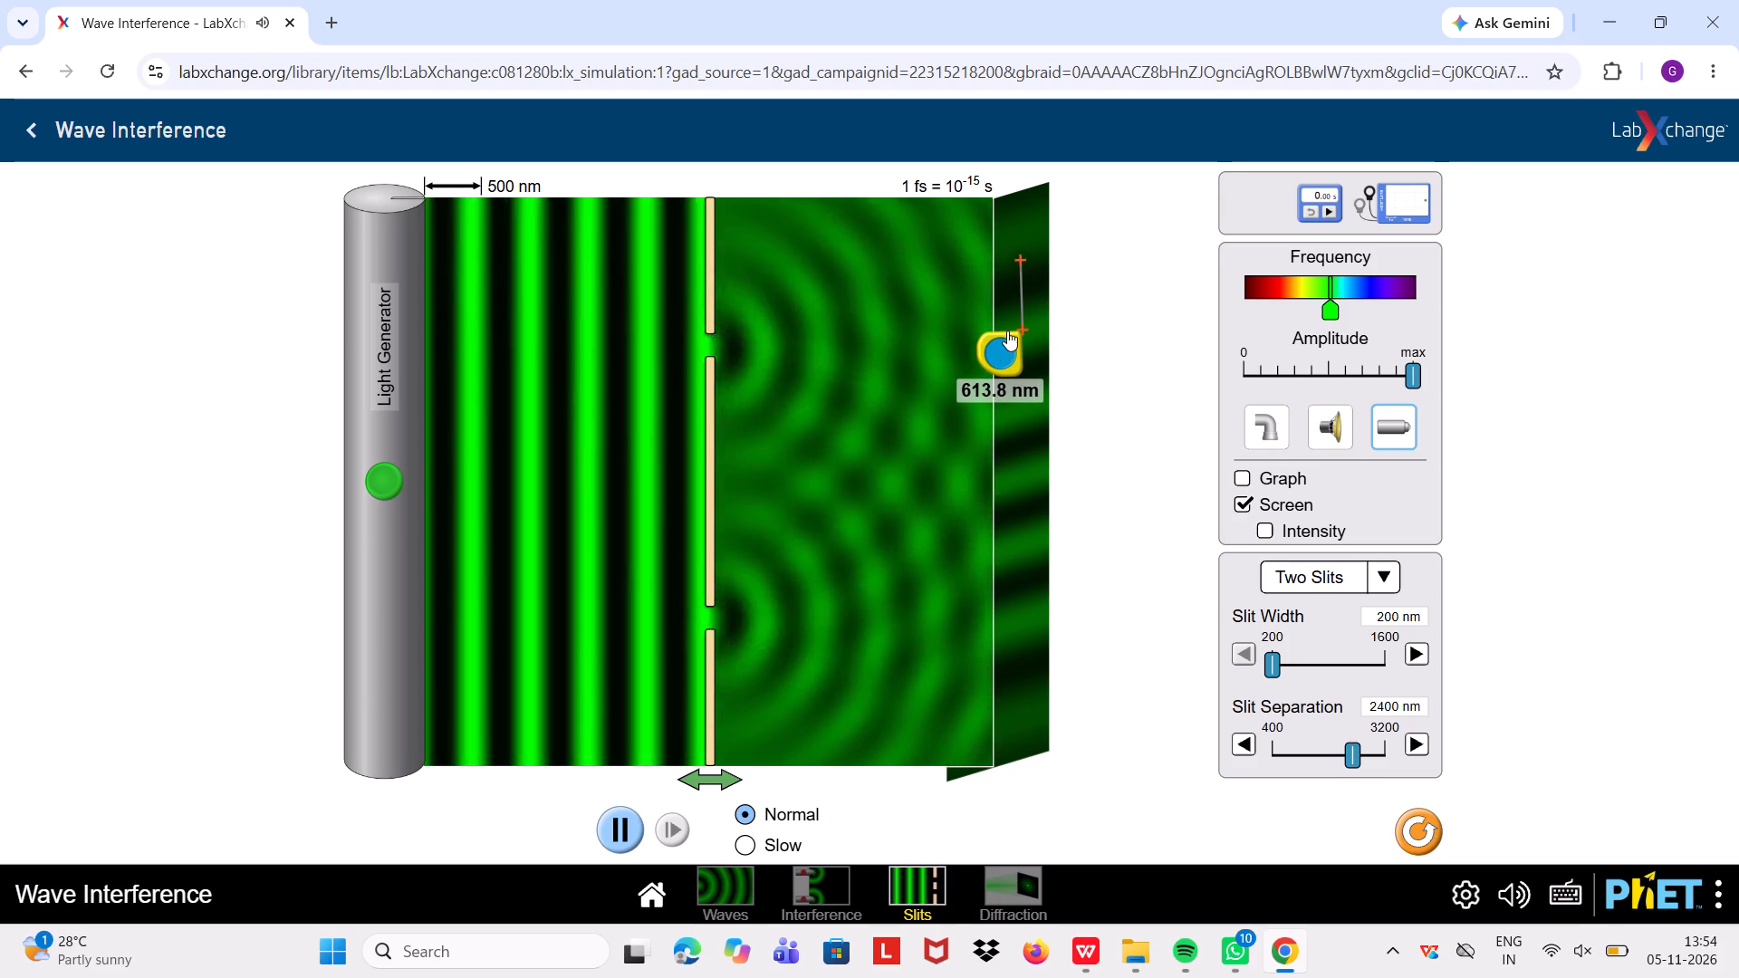
{"action": "left_click", "coordinate": [1007, 327]}
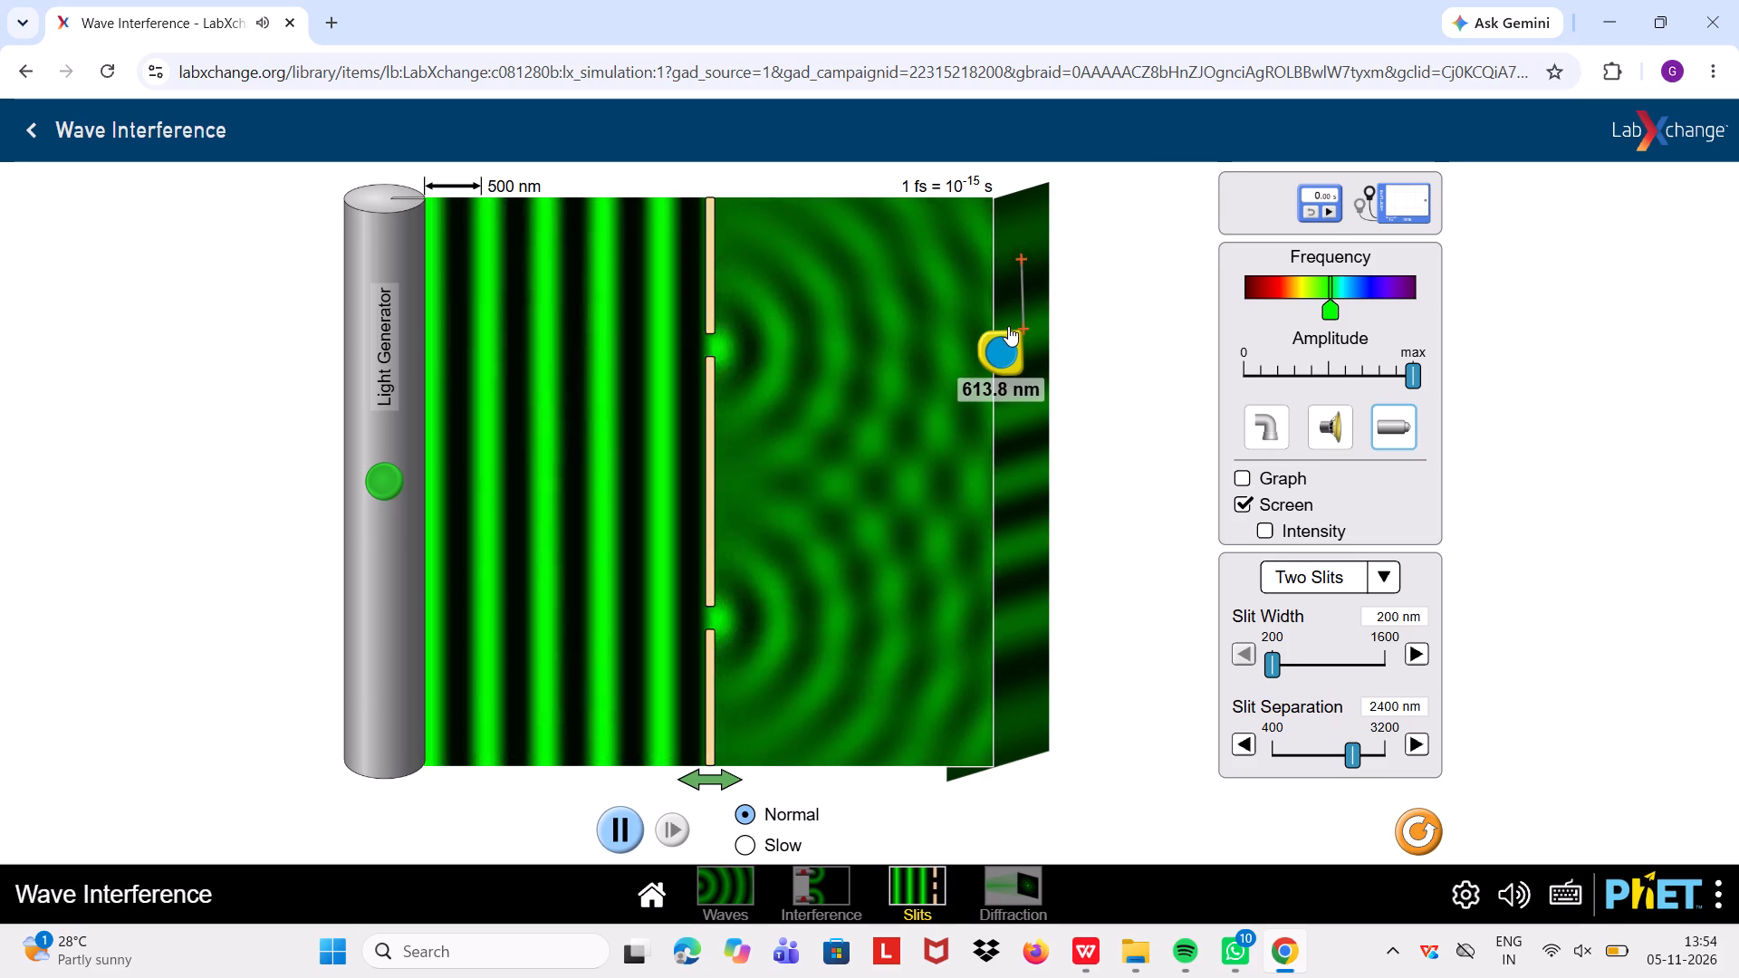
{"action": "left_click", "coordinate": [1021, 258]}
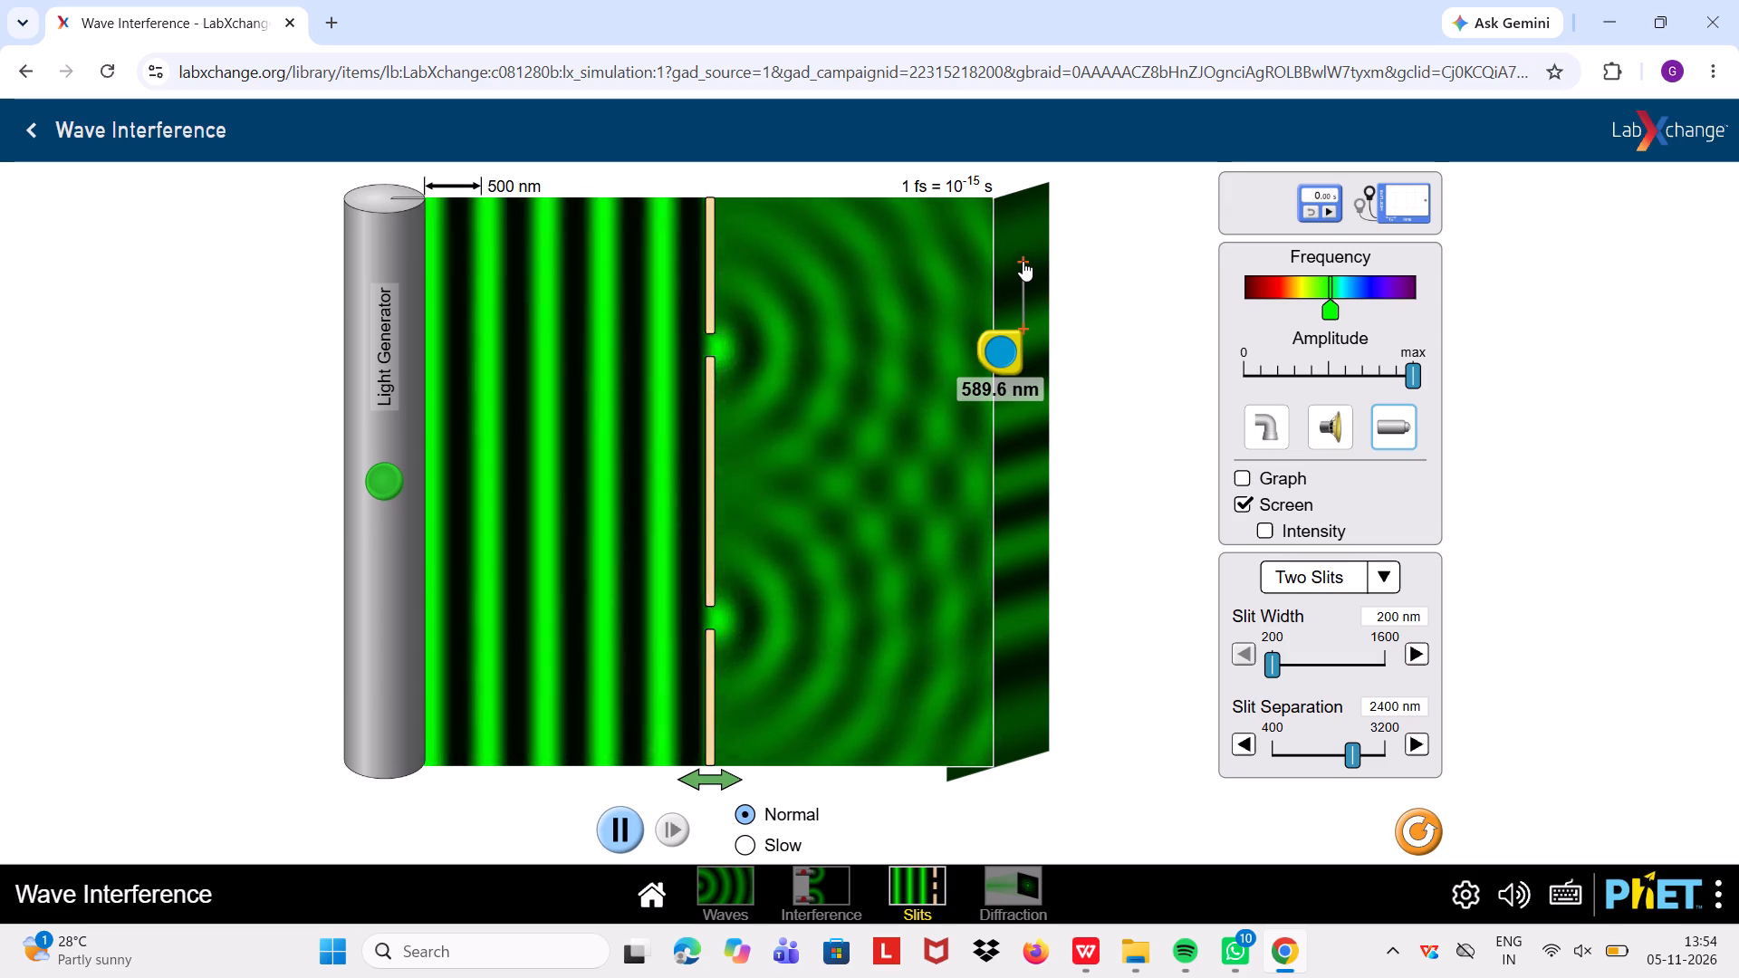
Return the tape's base to the pattern's centre on the screen and measure to the first bright fringe below it.
{"action": "left_click_drag", "start_coordinate": [1023, 261], "coordinate": [1024, 468]}
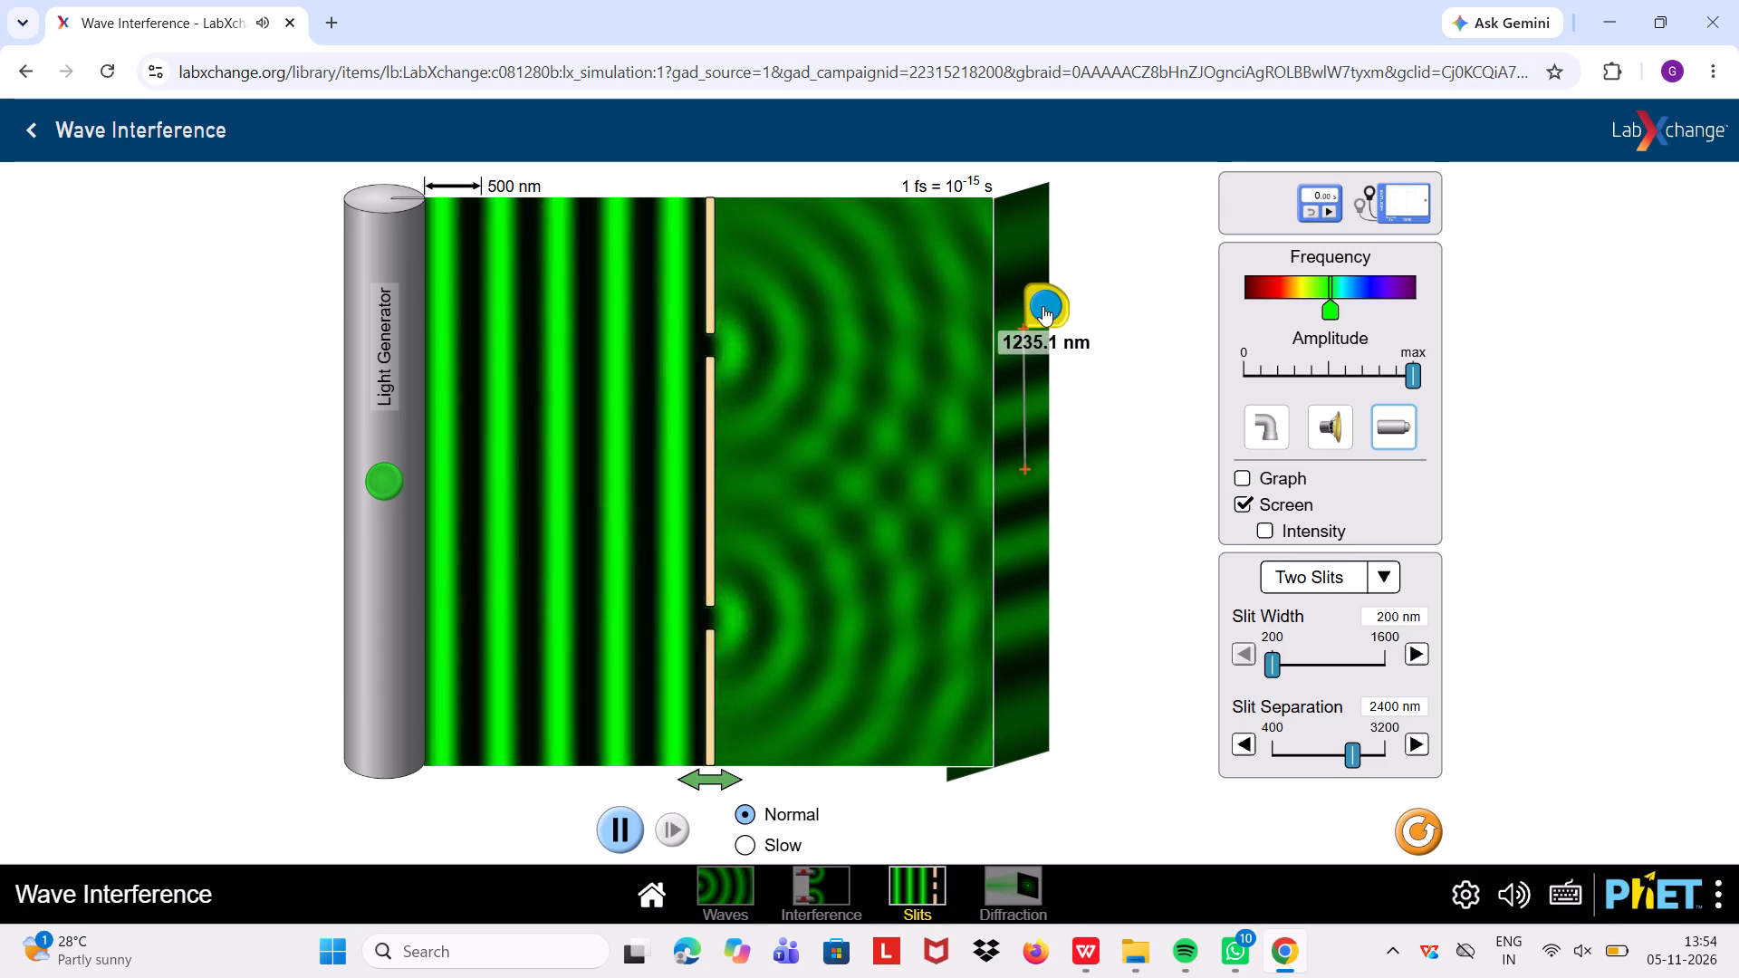
{"action": "left_click_drag", "start_coordinate": [1042, 310], "coordinate": [1033, 443]}
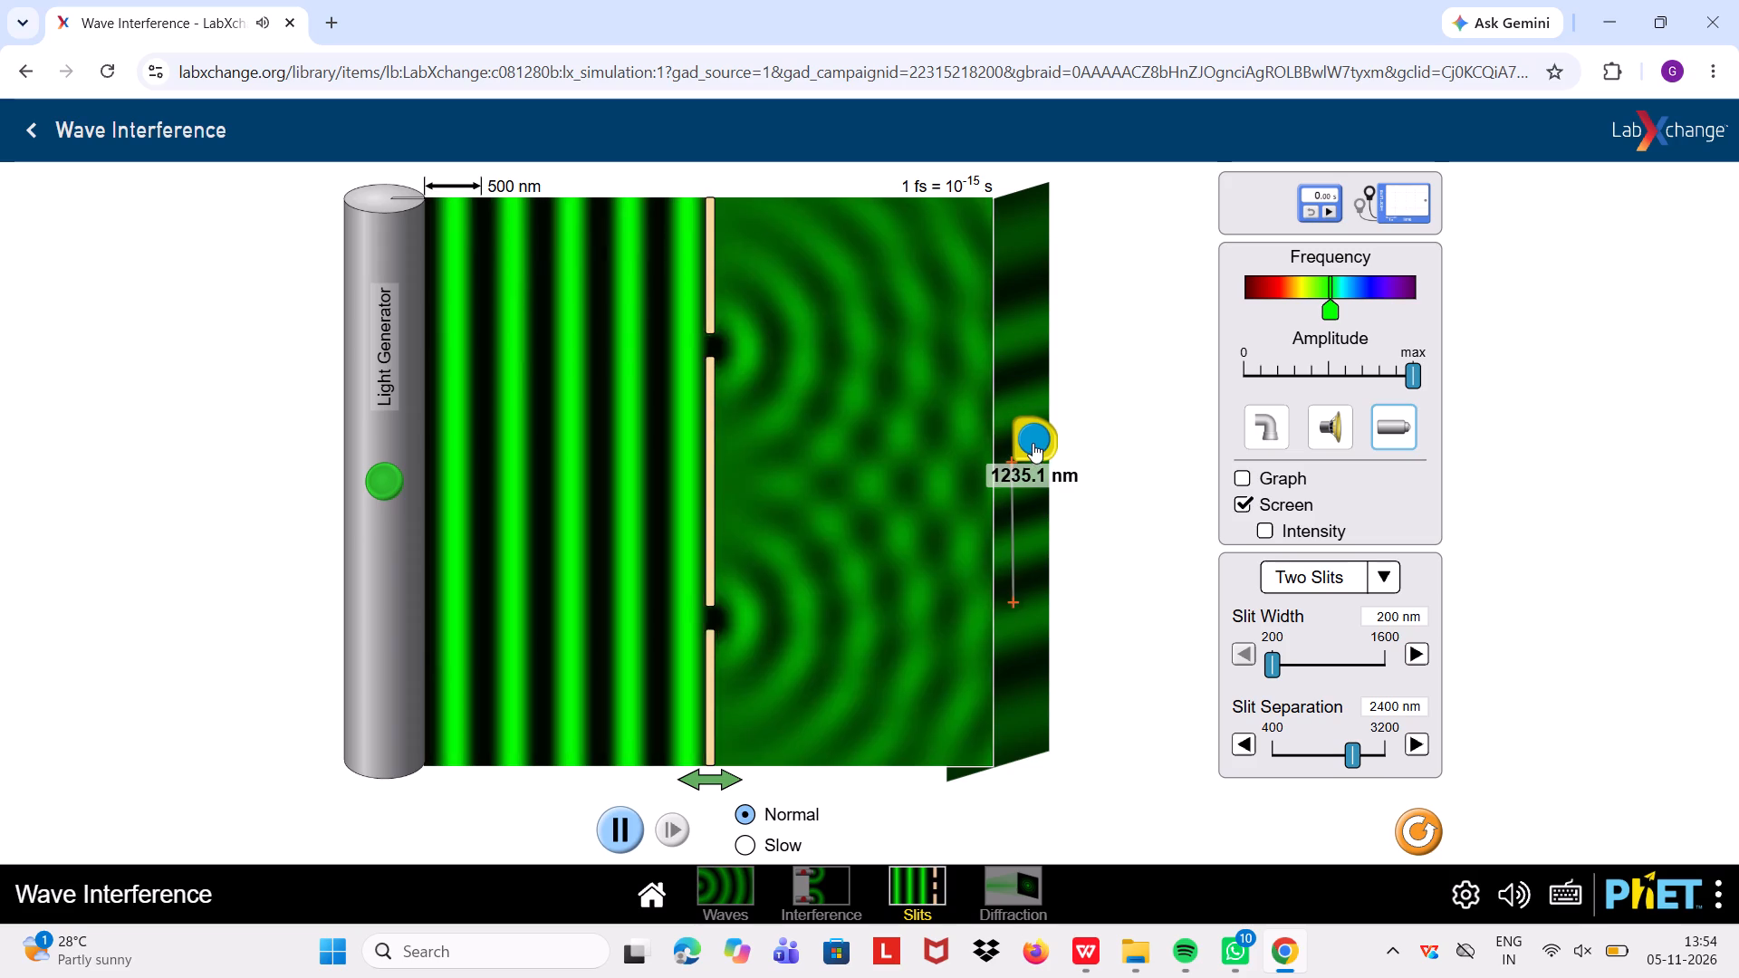
{"action": "left_click_drag", "start_coordinate": [1033, 443], "coordinate": [1042, 451]}
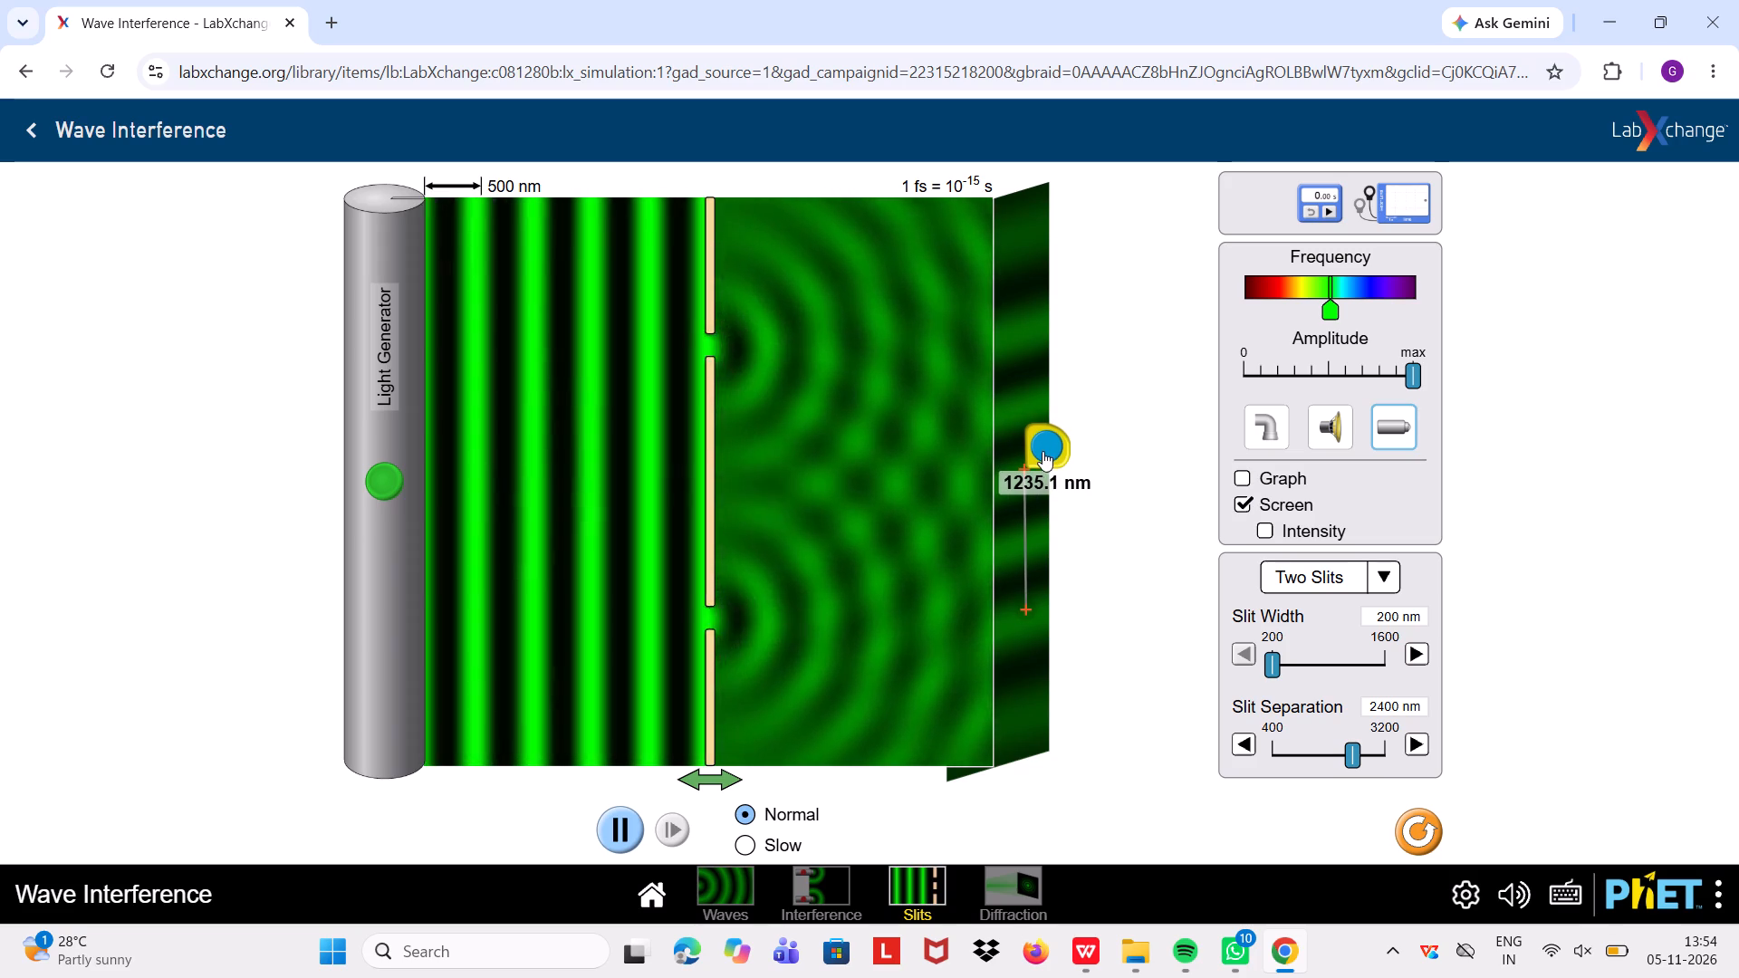
{"action": "left_click_drag", "start_coordinate": [1042, 451], "coordinate": [1042, 452]}
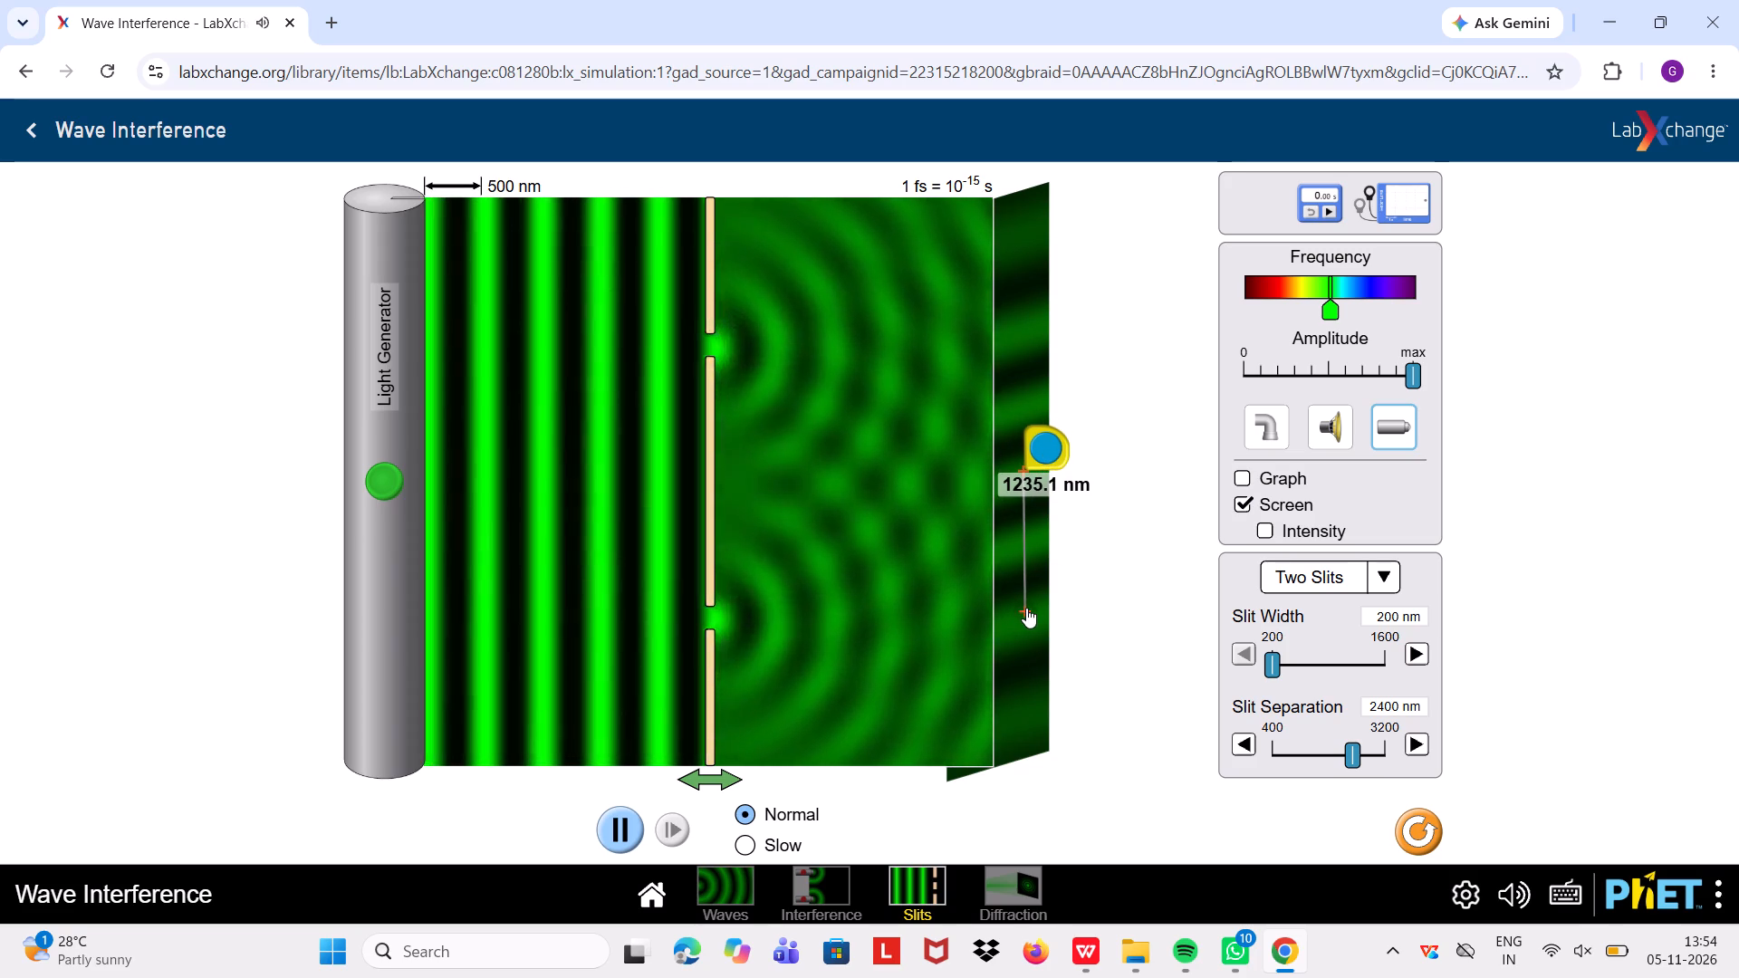
{"action": "left_click_drag", "start_coordinate": [1026, 608], "coordinate": [1019, 528]}
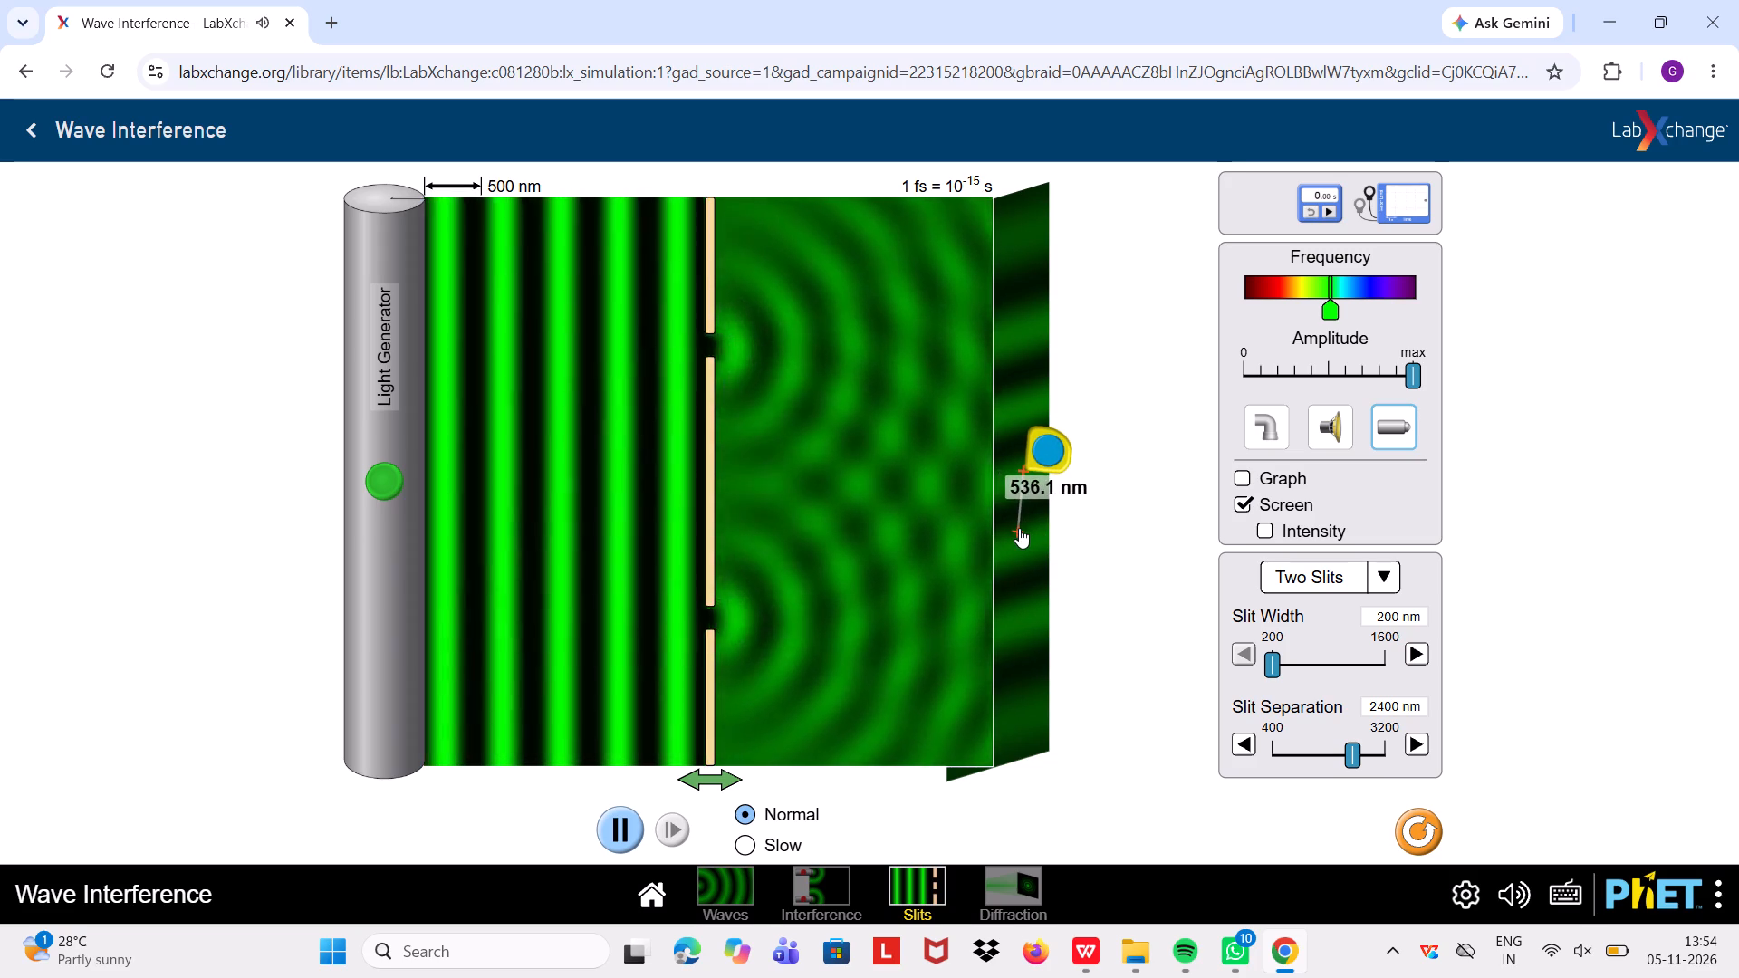
{"action": "left_click_drag", "start_coordinate": [1019, 528], "coordinate": [1028, 525]}
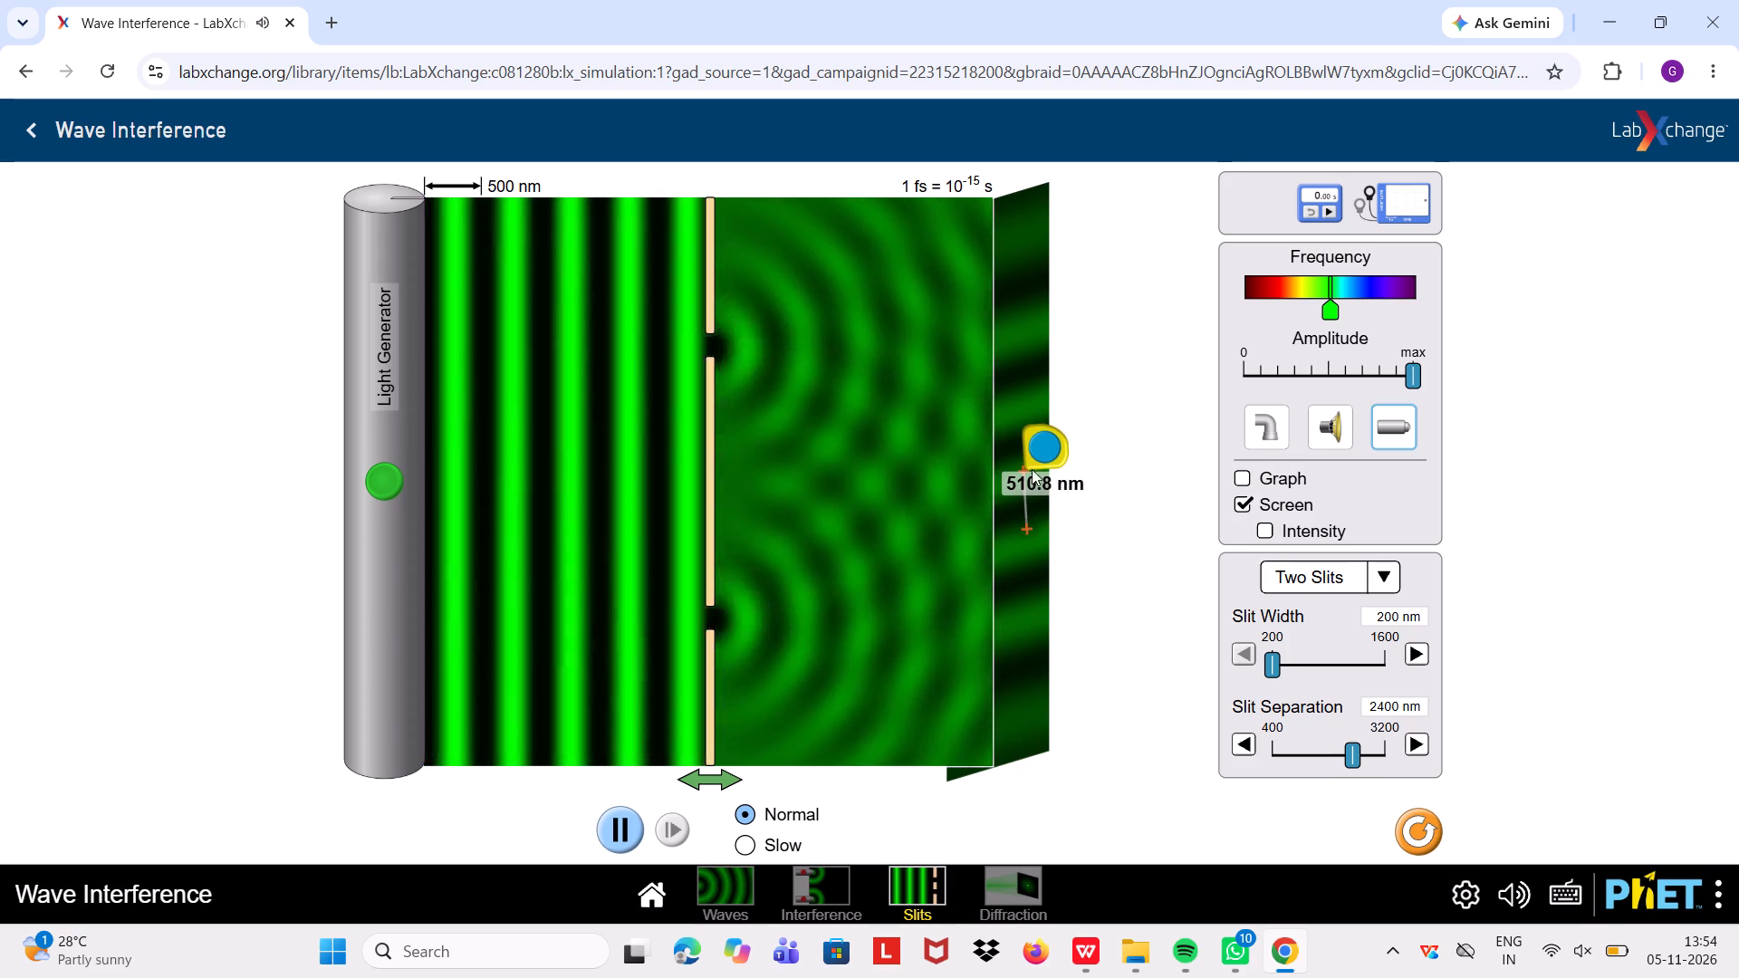
{"action": "left_click", "coordinate": [1039, 457]}
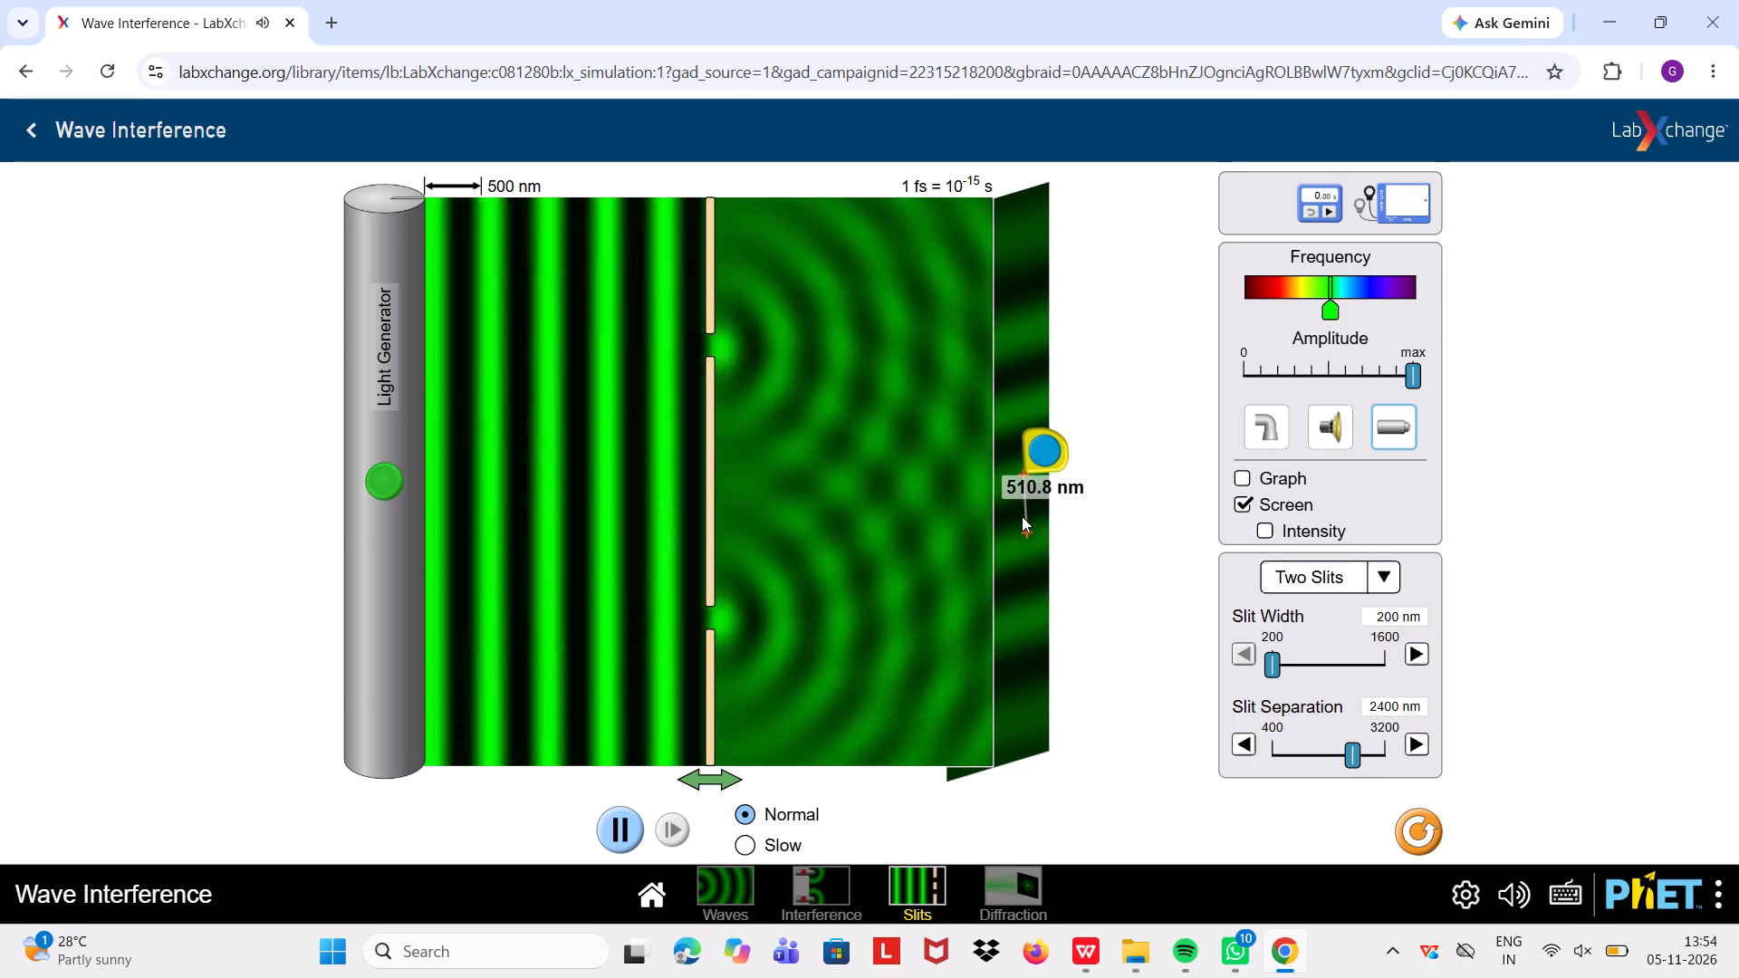
{"action": "left_click", "coordinate": [1028, 534]}
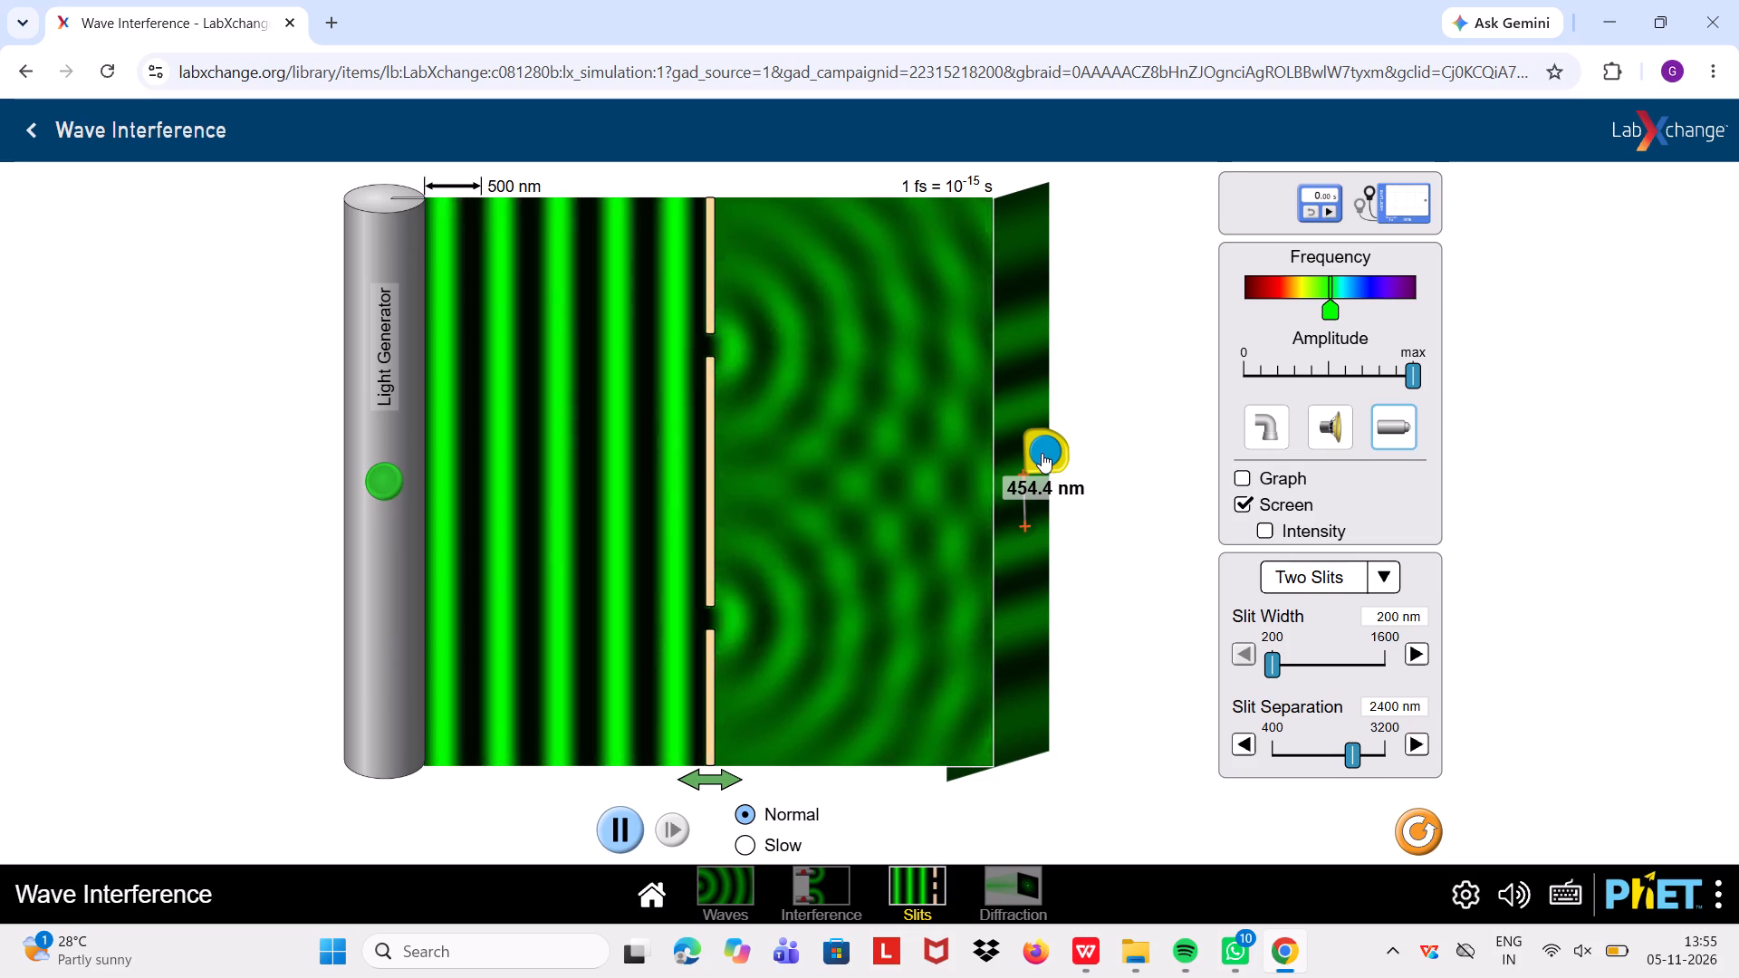
Move the tape's base to the first fringe below the centre and measure the distance to the second fringe.
{"action": "left_click_drag", "start_coordinate": [1042, 452], "coordinate": [1042, 523]}
{"action": "left_click", "coordinate": [1040, 515]}
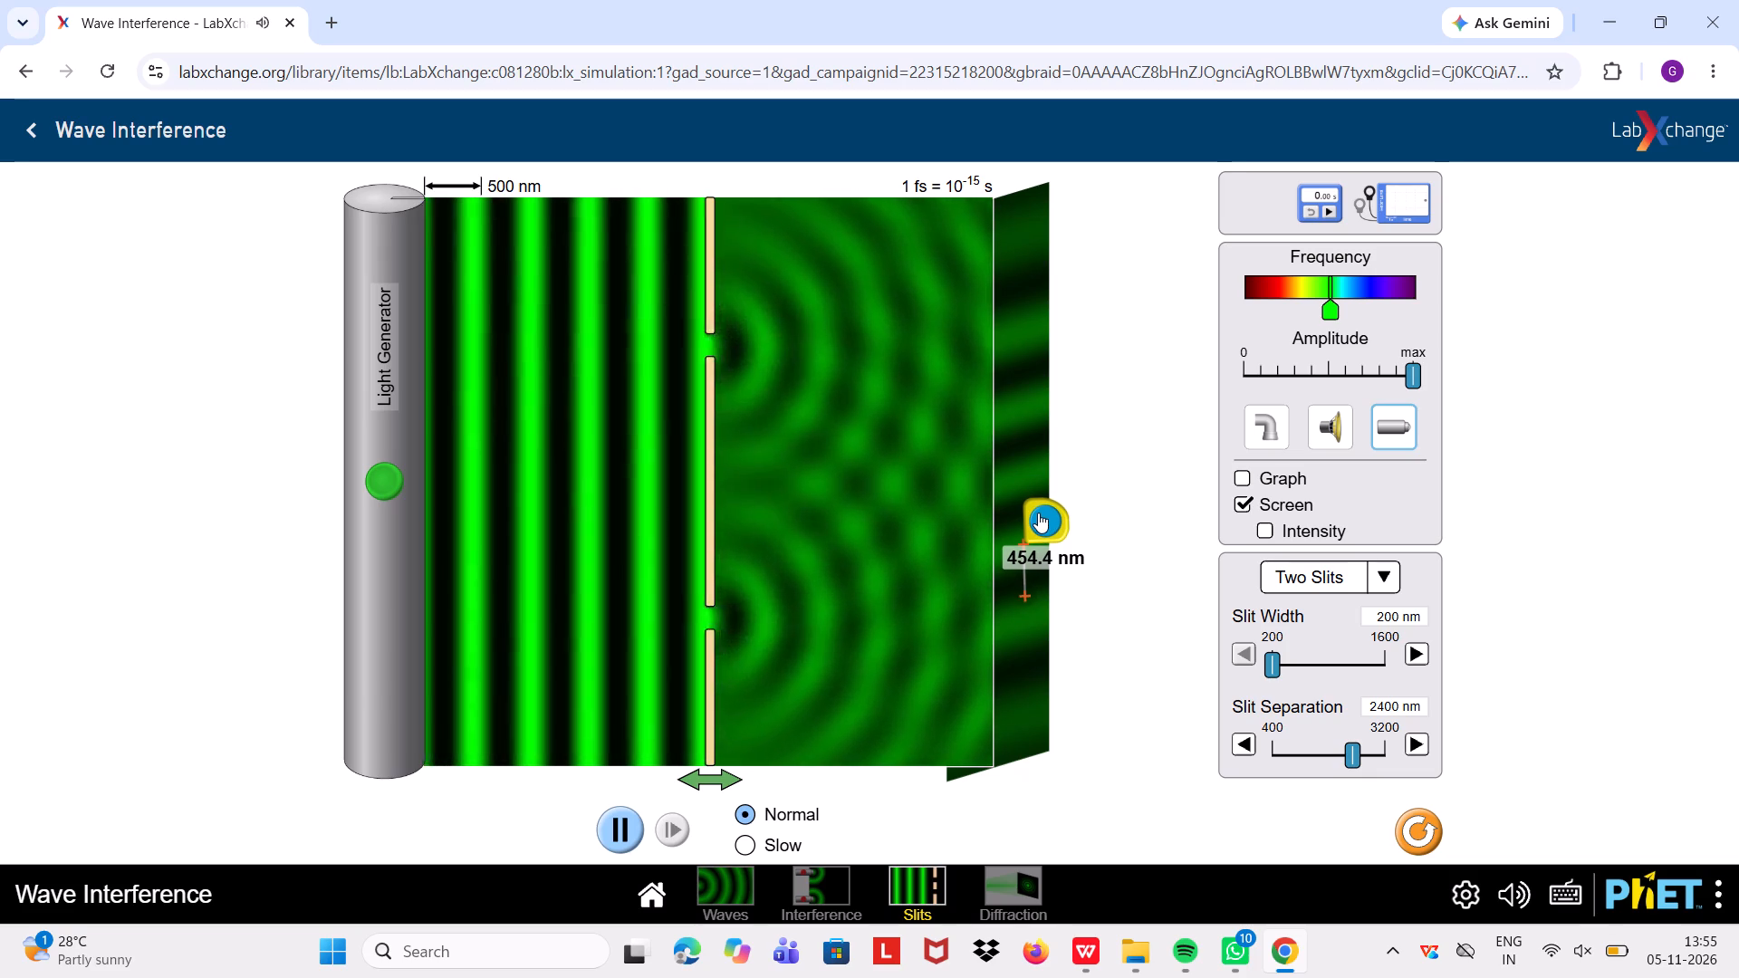
{"action": "left_click", "coordinate": [1023, 593]}
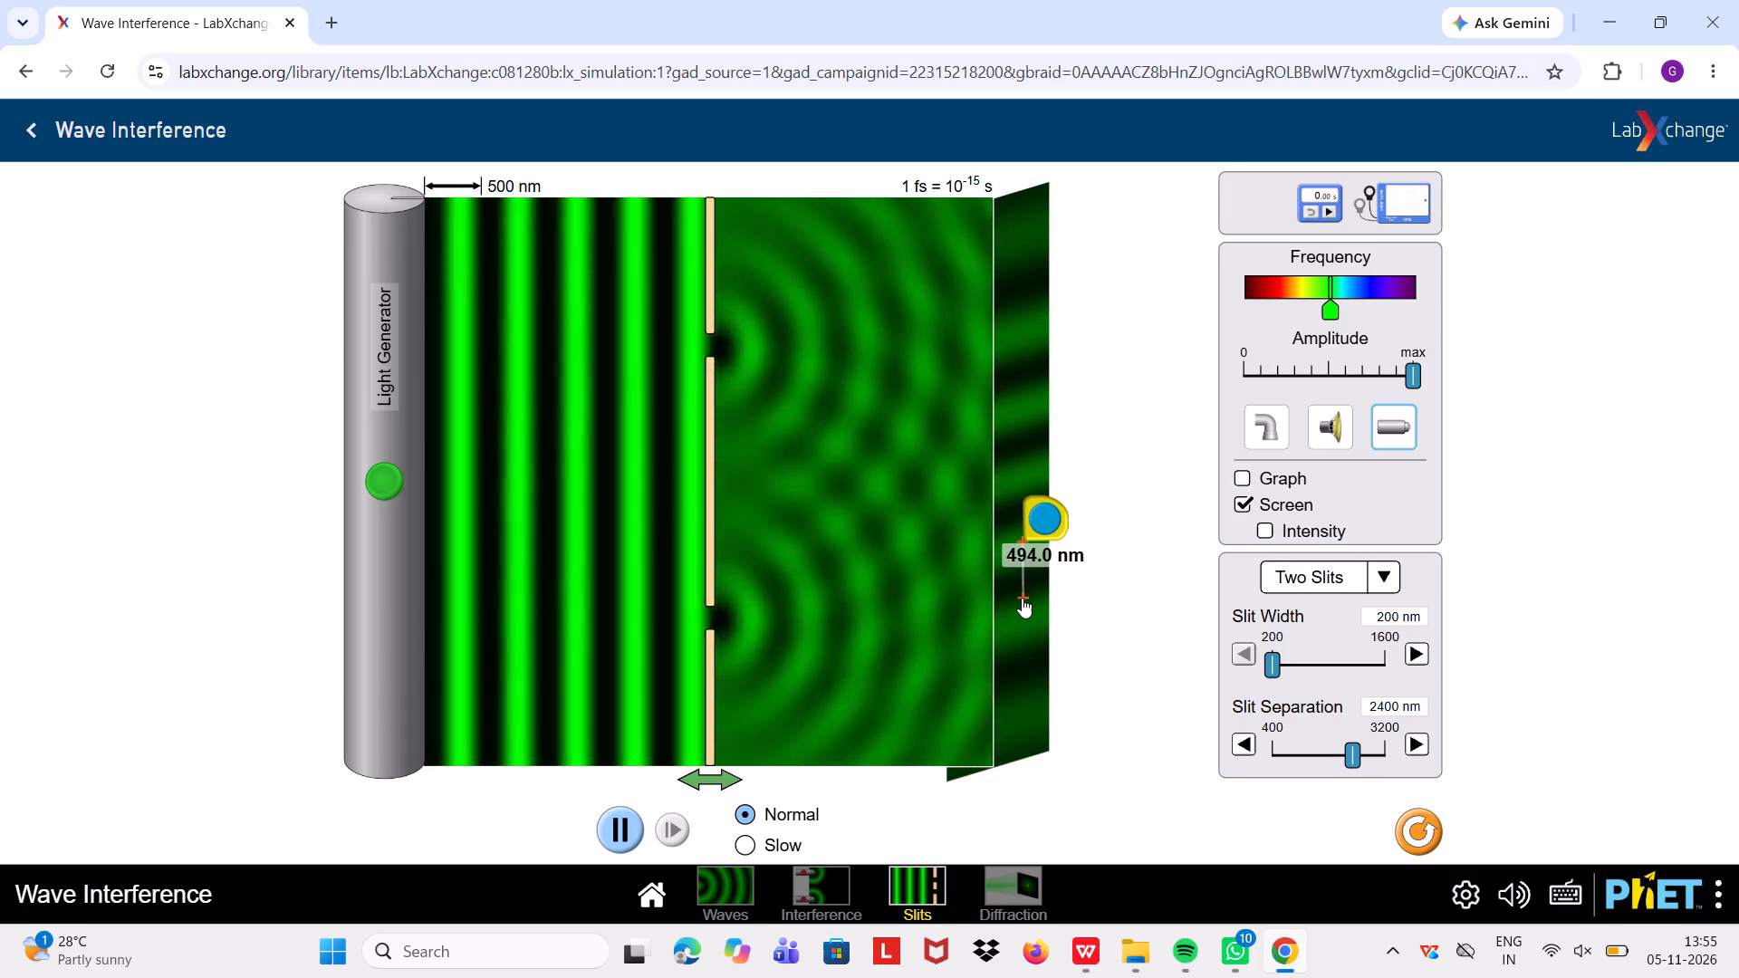
Move the tape's base to the second fringe below the centre and measure the distance to the third fringe.
{"action": "left_click_drag", "start_coordinate": [1040, 523], "coordinate": [1017, 612]}
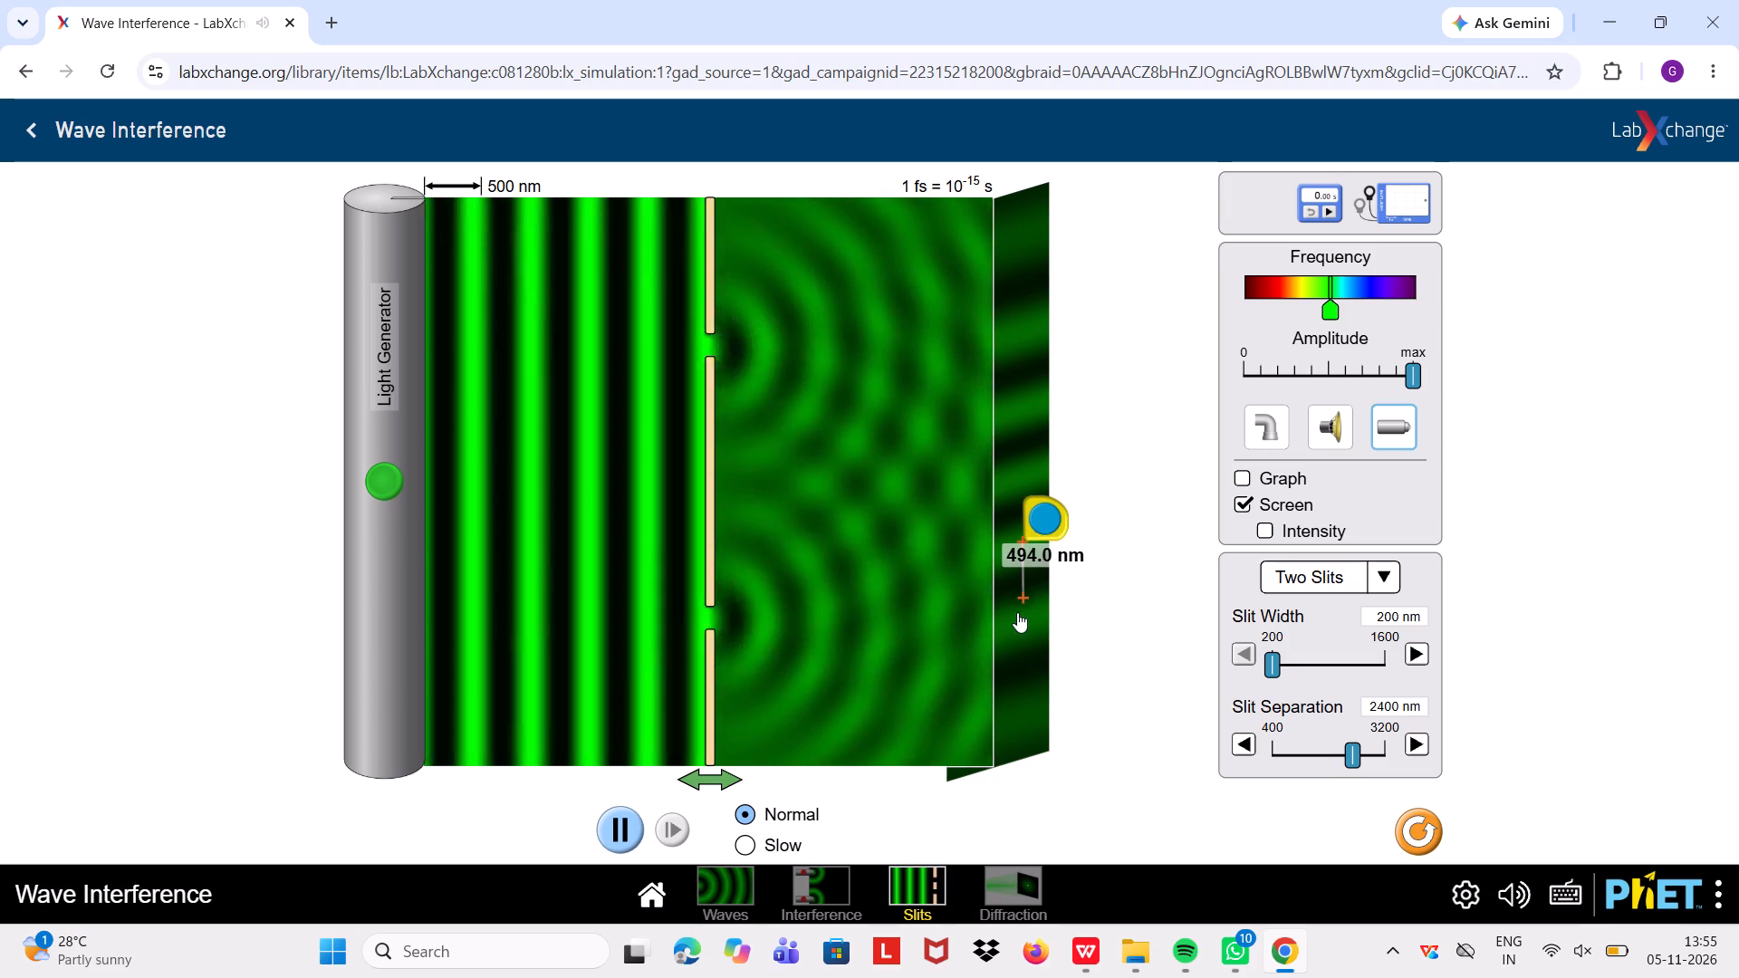
{"action": "left_click_drag", "start_coordinate": [1017, 612], "coordinate": [1037, 601]}
{"action": "left_click", "coordinate": [1017, 678]}
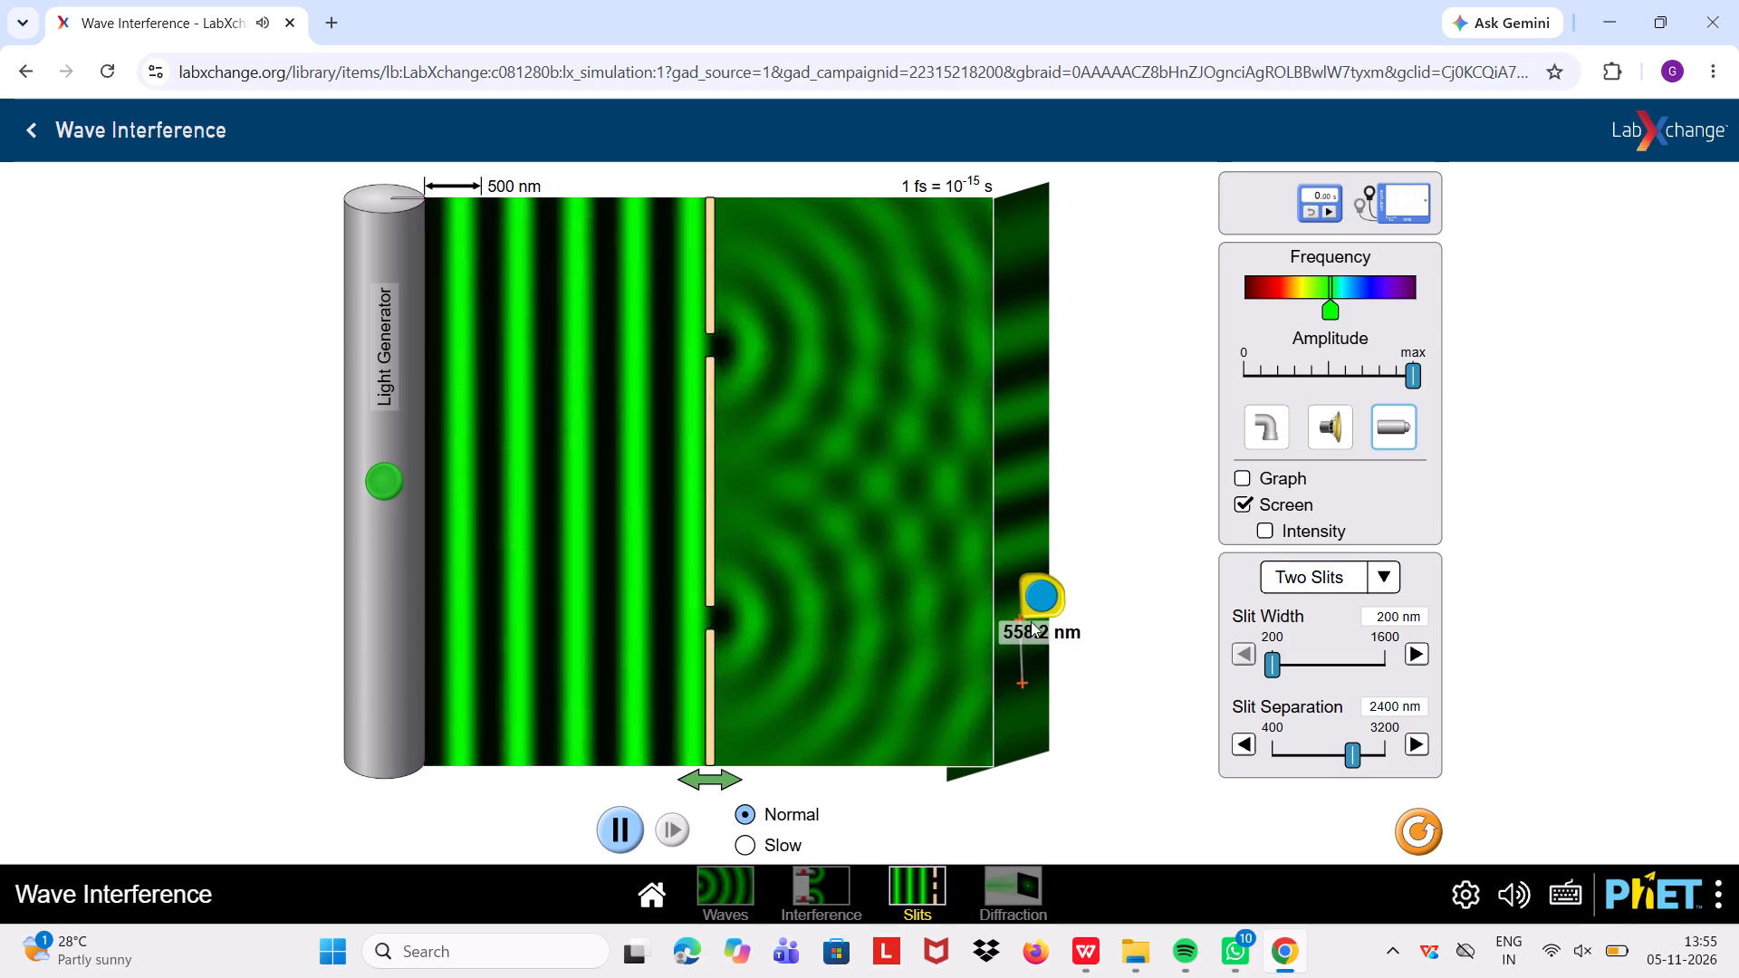
{"action": "left_click", "coordinate": [1031, 620]}
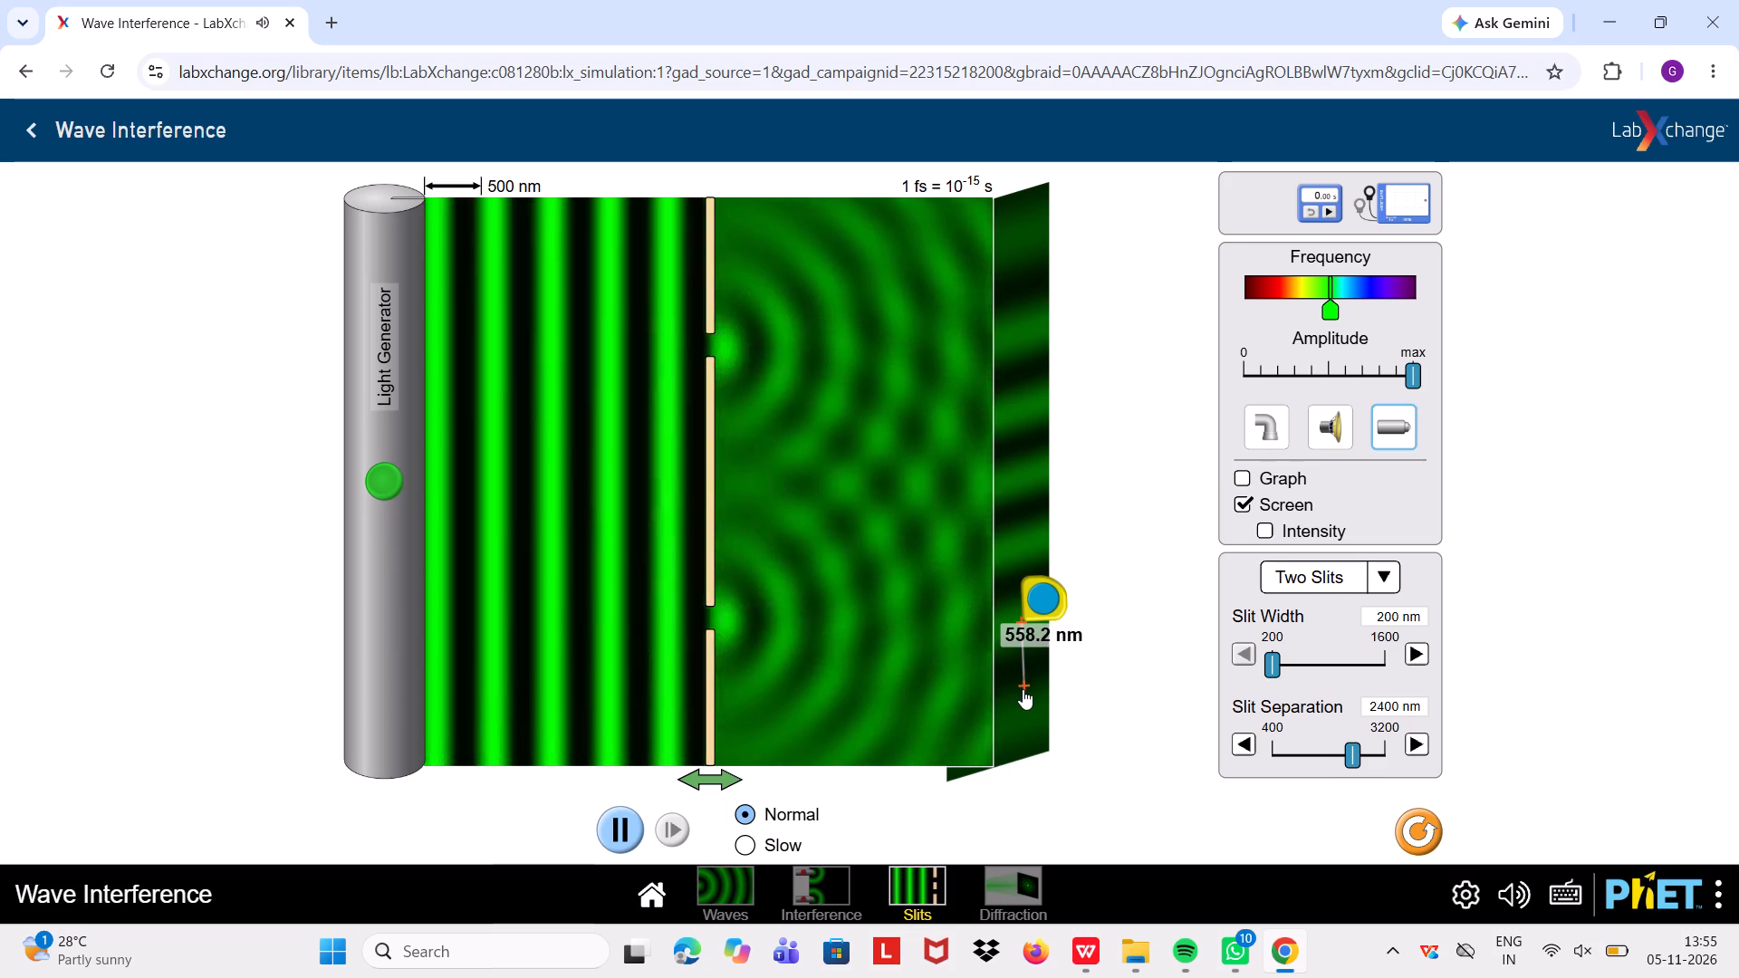
{"action": "left_click", "coordinate": [1023, 689]}
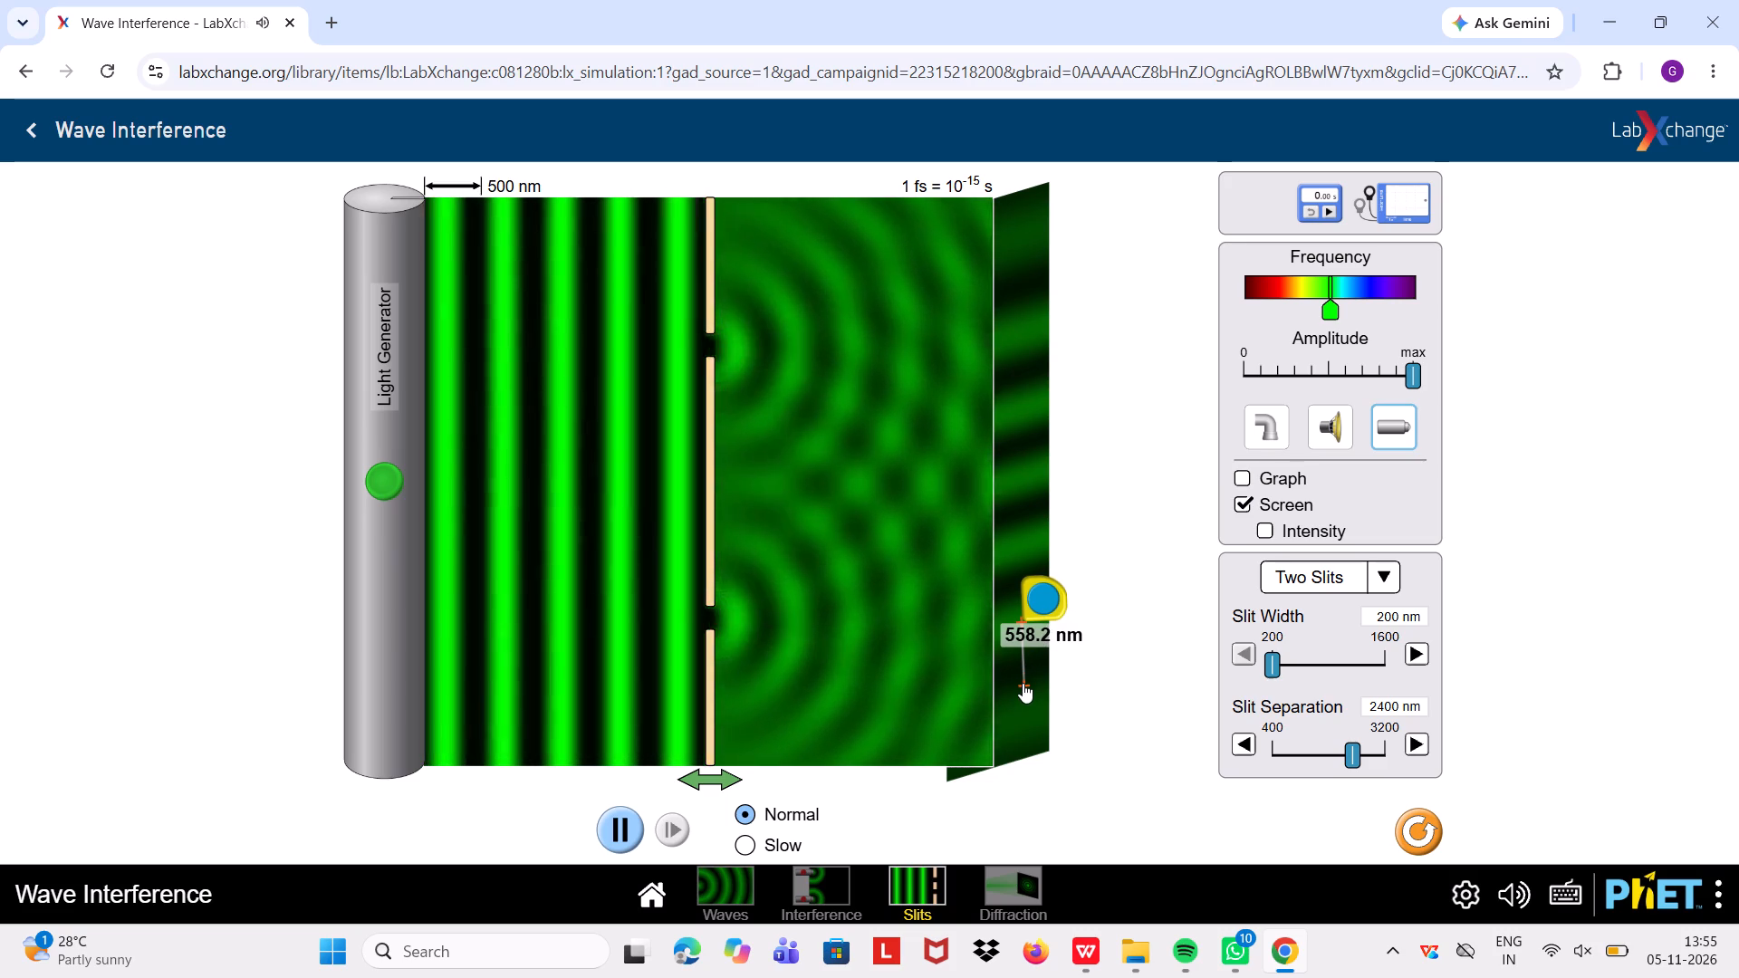
{"action": "left_click", "coordinate": [1023, 683]}
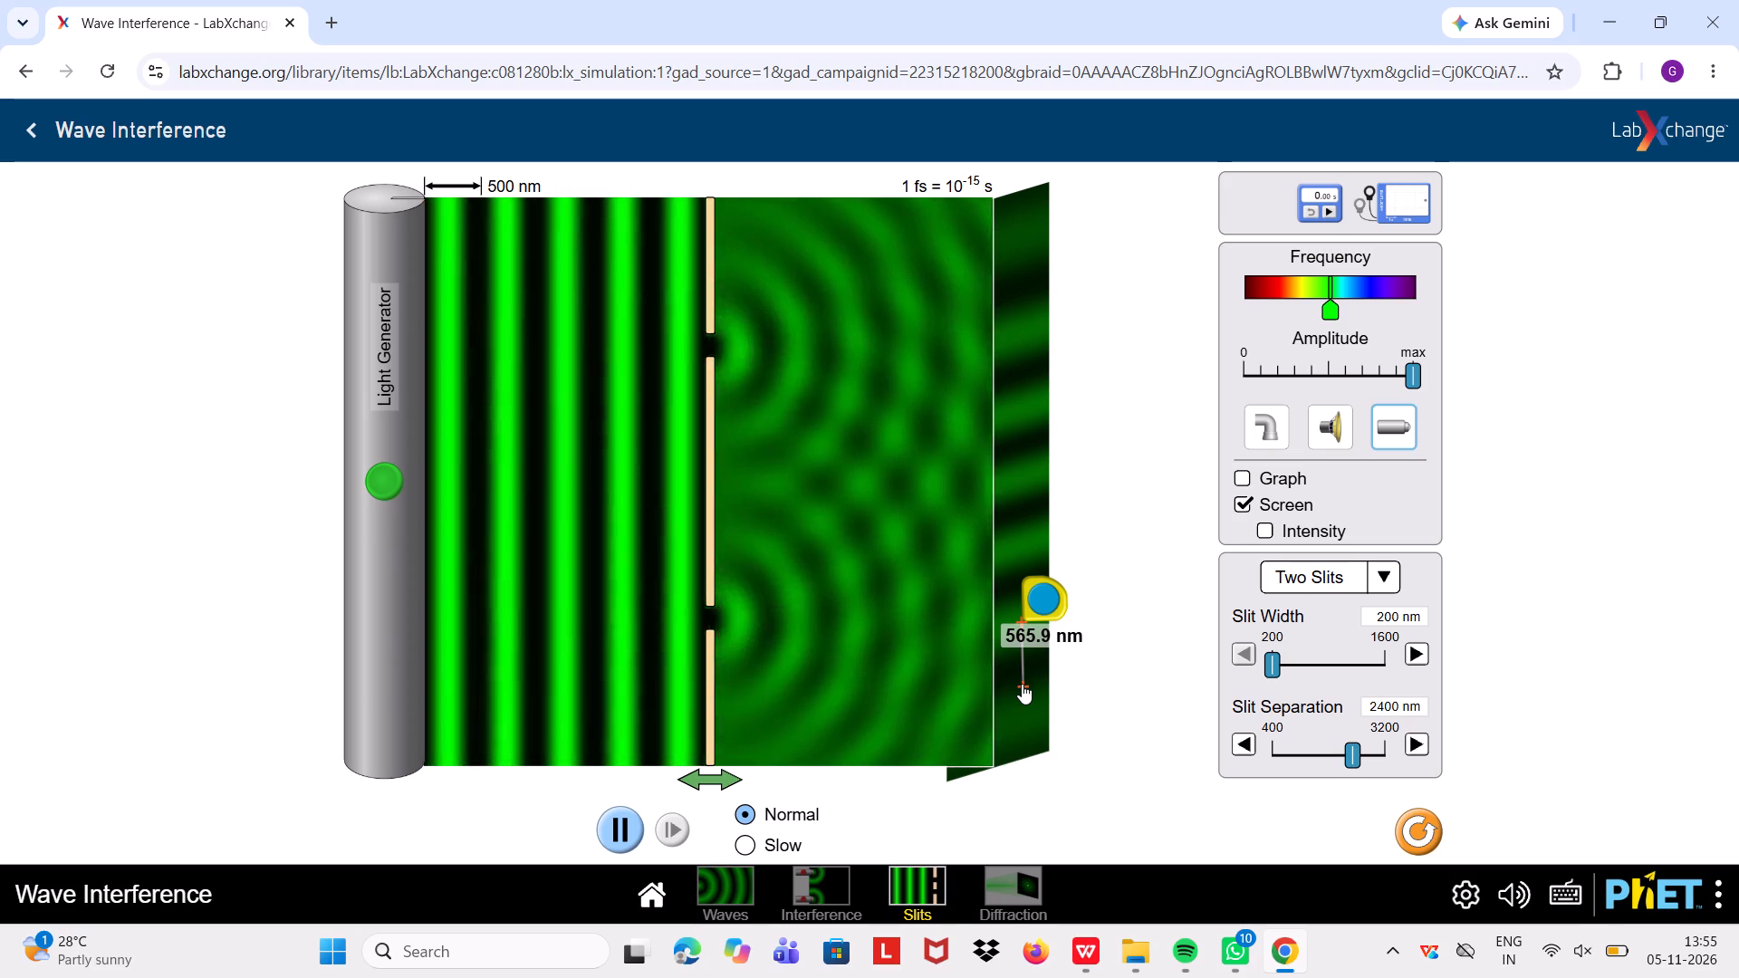
Place the tape's base on the double-slit barrier and measure the horizontal distance to the screen.
{"action": "left_click_drag", "start_coordinate": [1040, 598], "coordinate": [709, 457]}
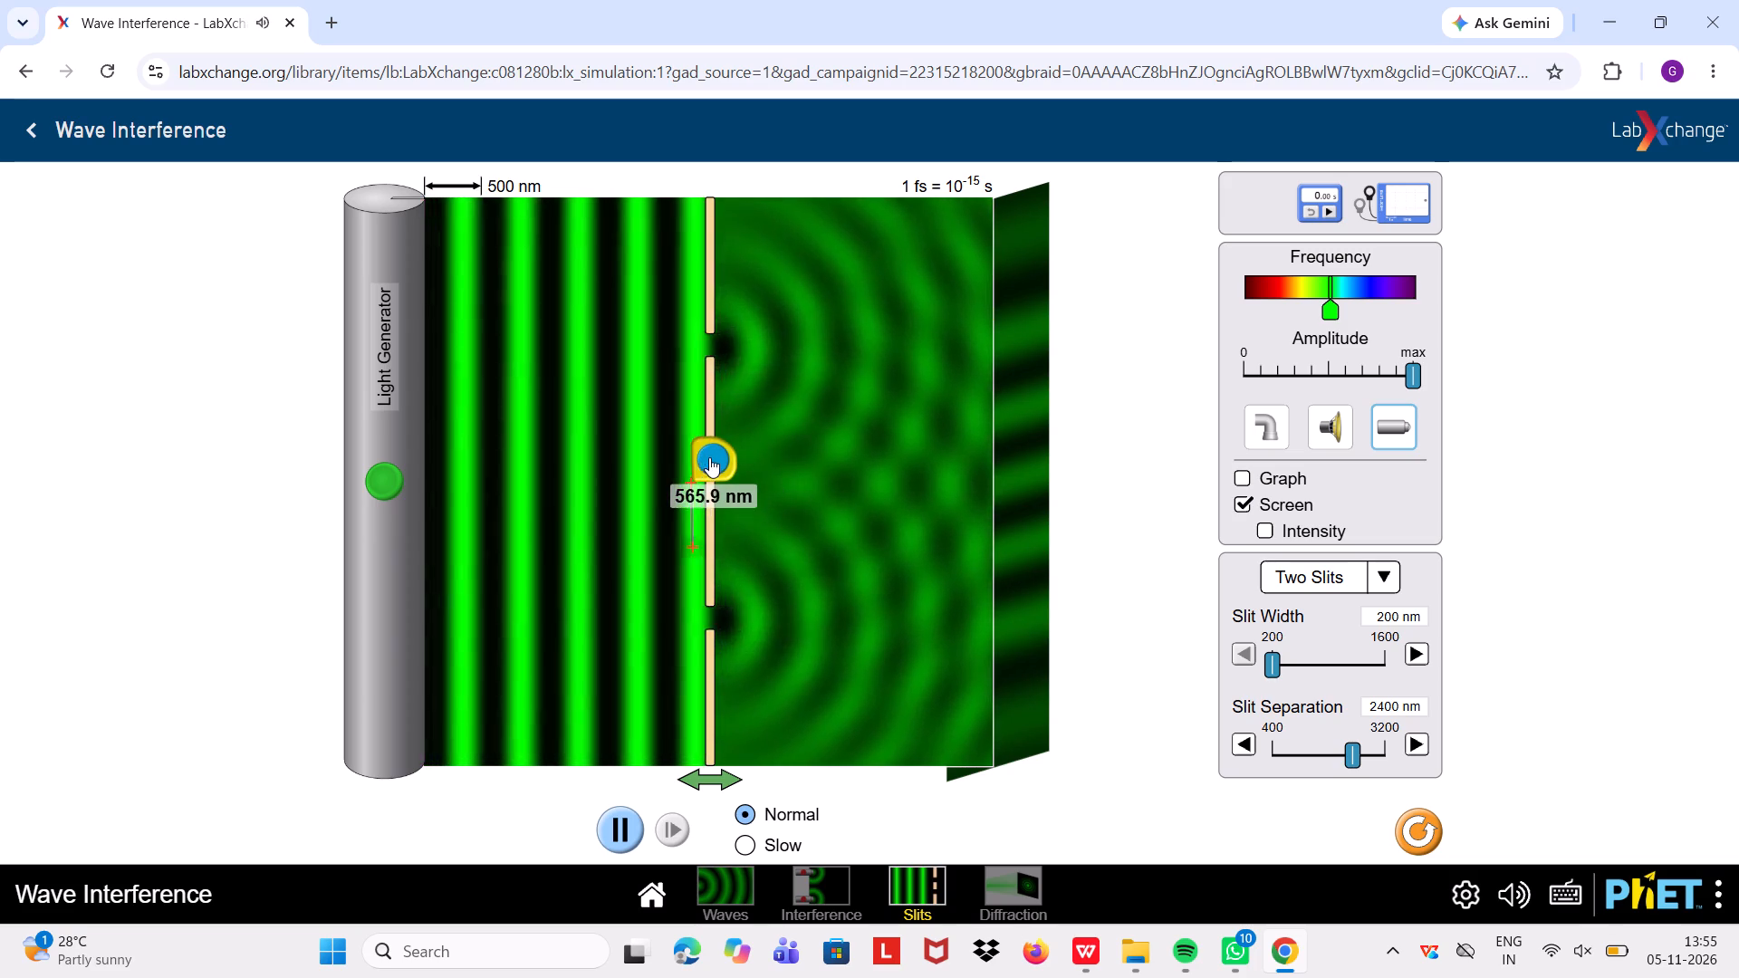
{"action": "left_click_drag", "start_coordinate": [709, 457], "coordinate": [729, 442]}
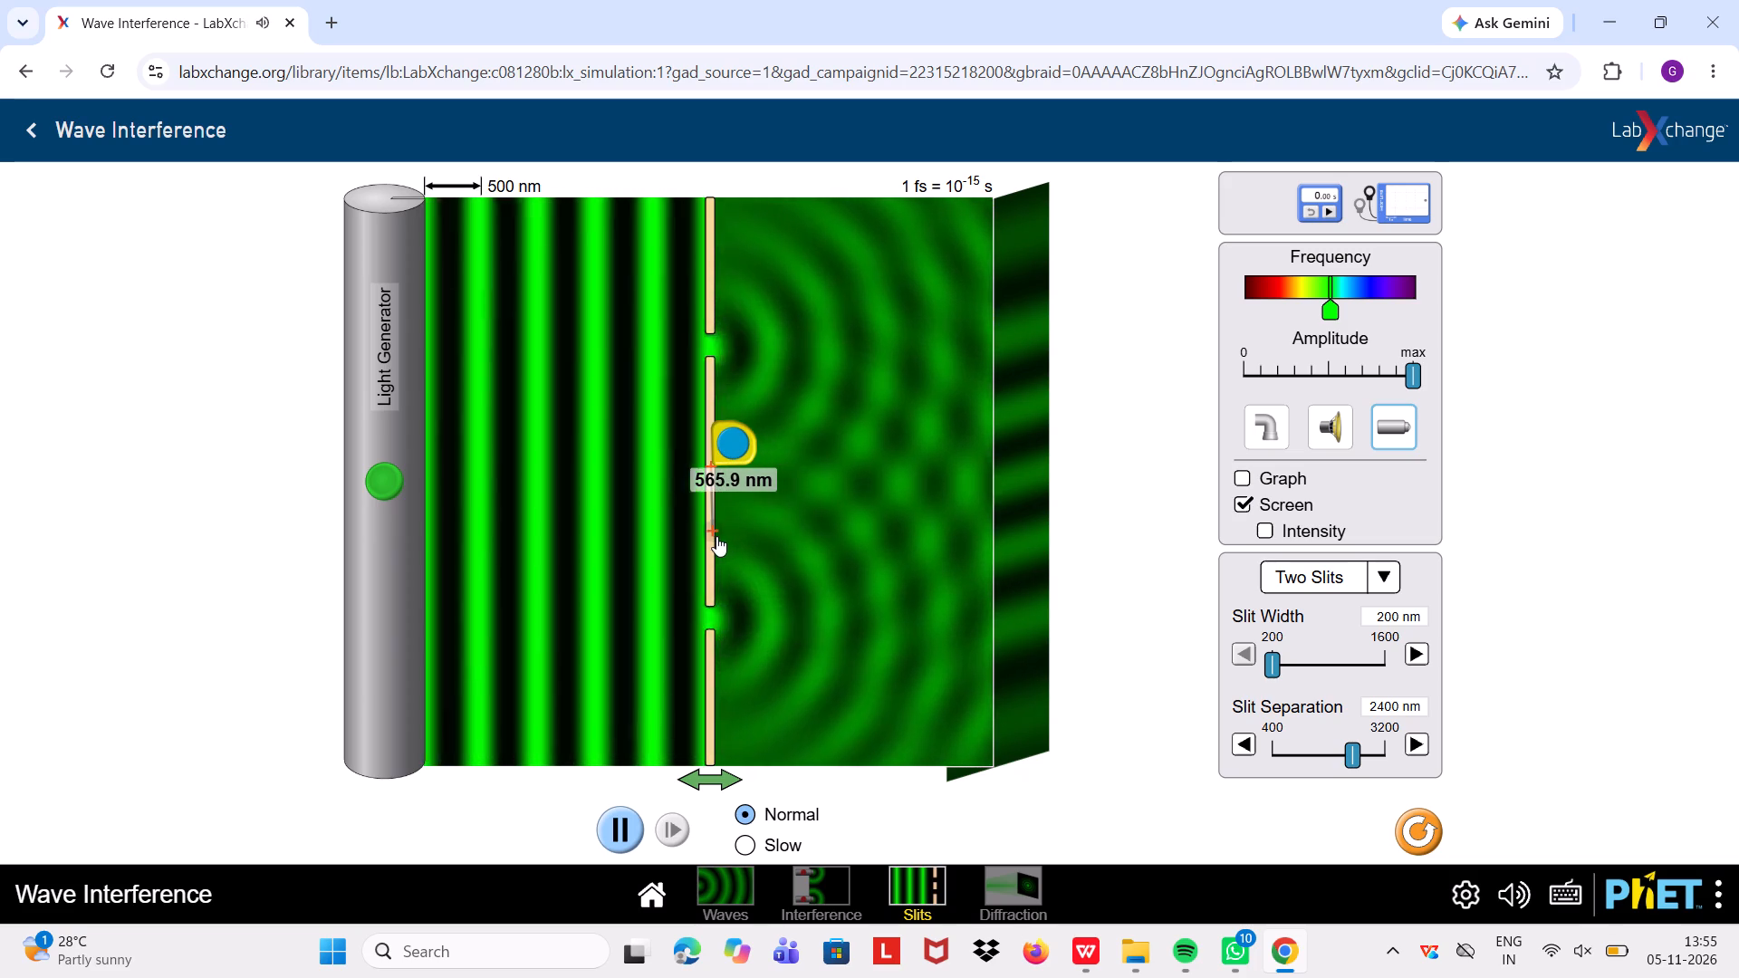
{"action": "left_click_drag", "start_coordinate": [716, 536], "coordinate": [1008, 474]}
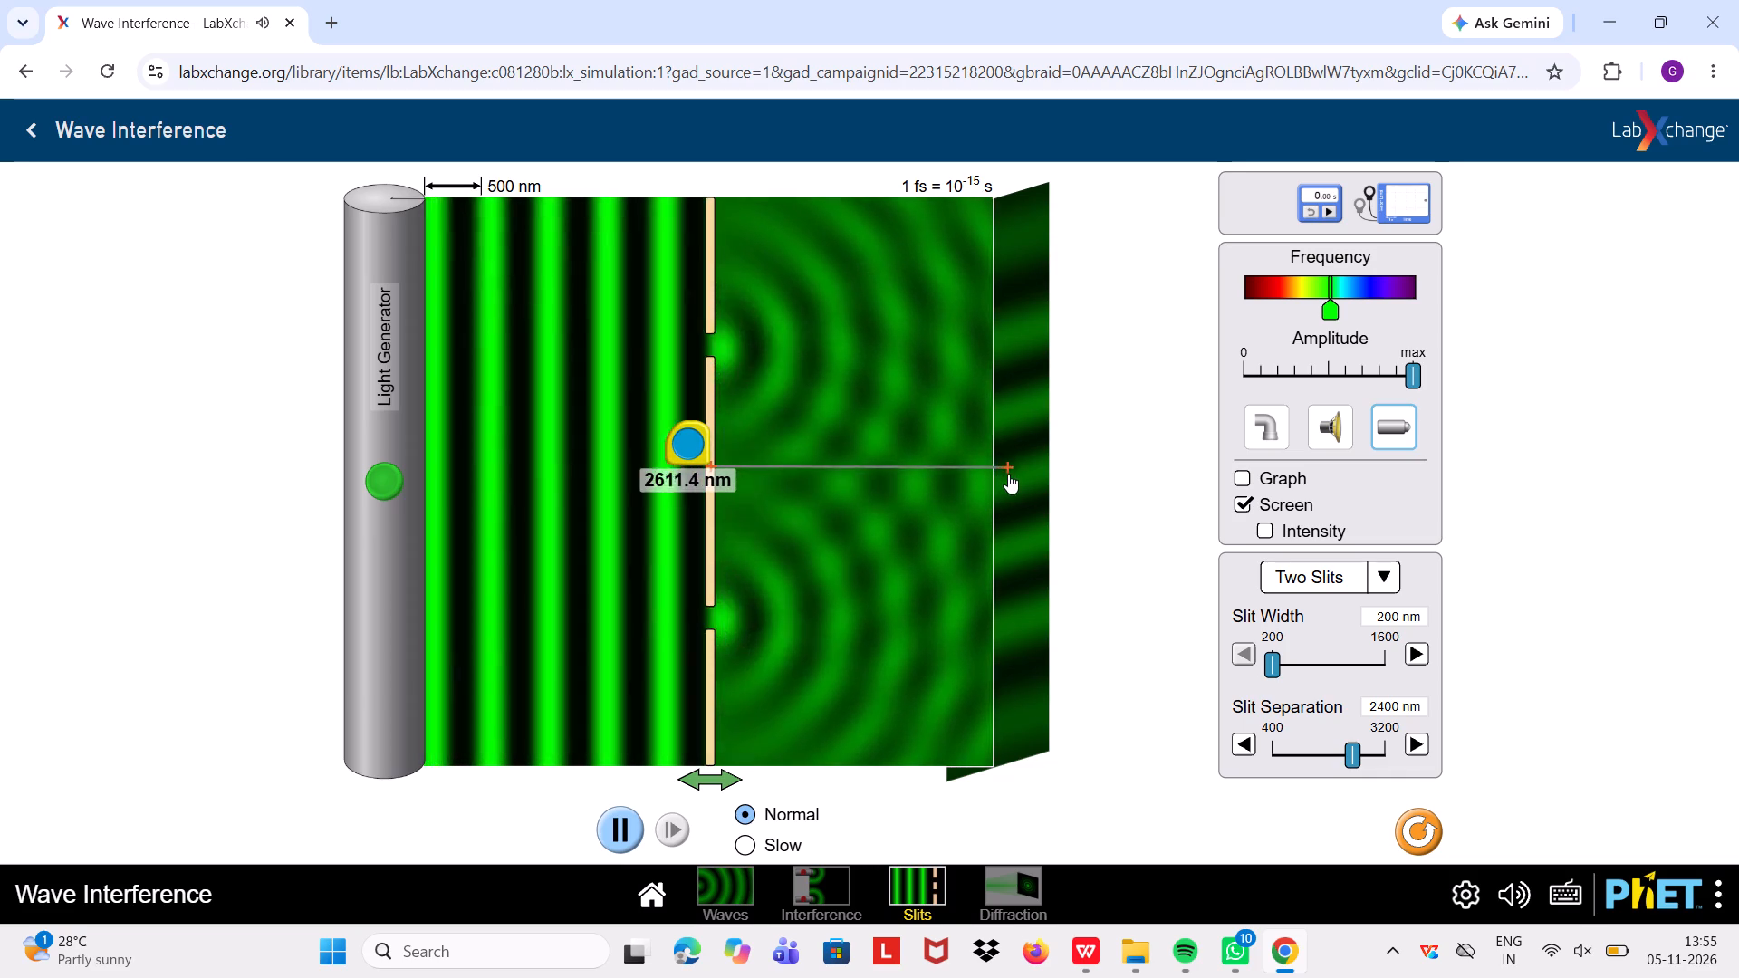
{"action": "left_click_drag", "start_coordinate": [1008, 474], "coordinate": [997, 473]}
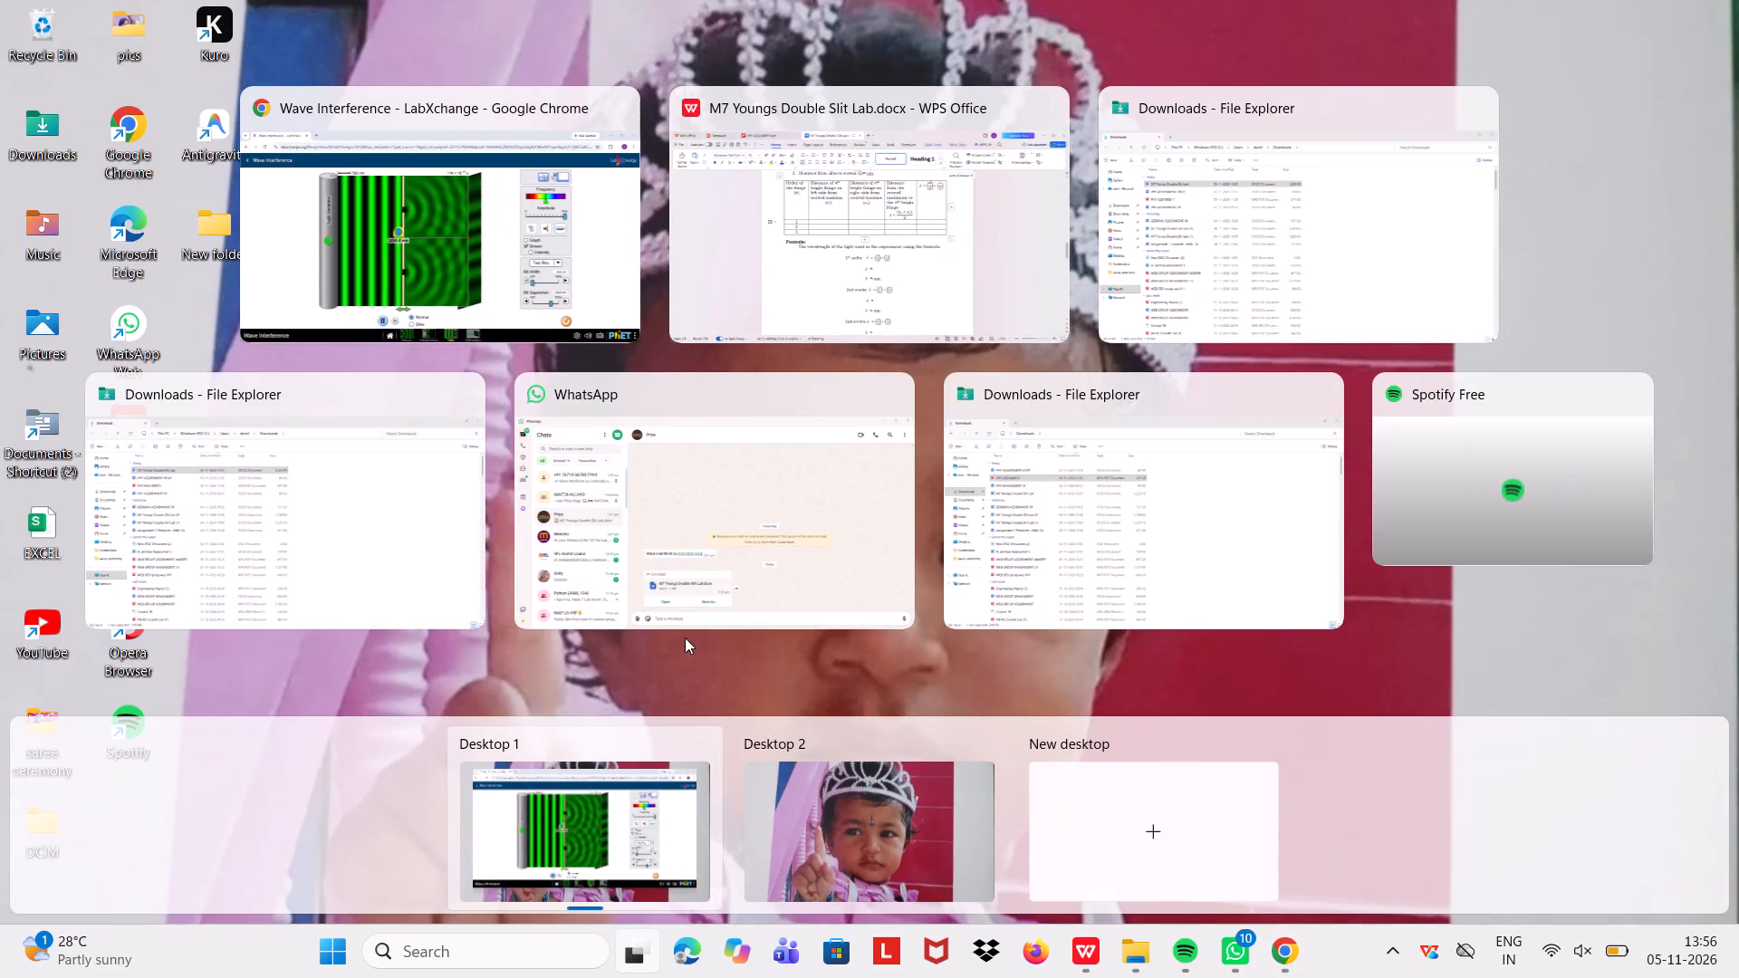
Switch to the M7 Youngs Double Slit Lab document in WPS Office.
{"action": "left_click", "coordinate": [850, 281]}
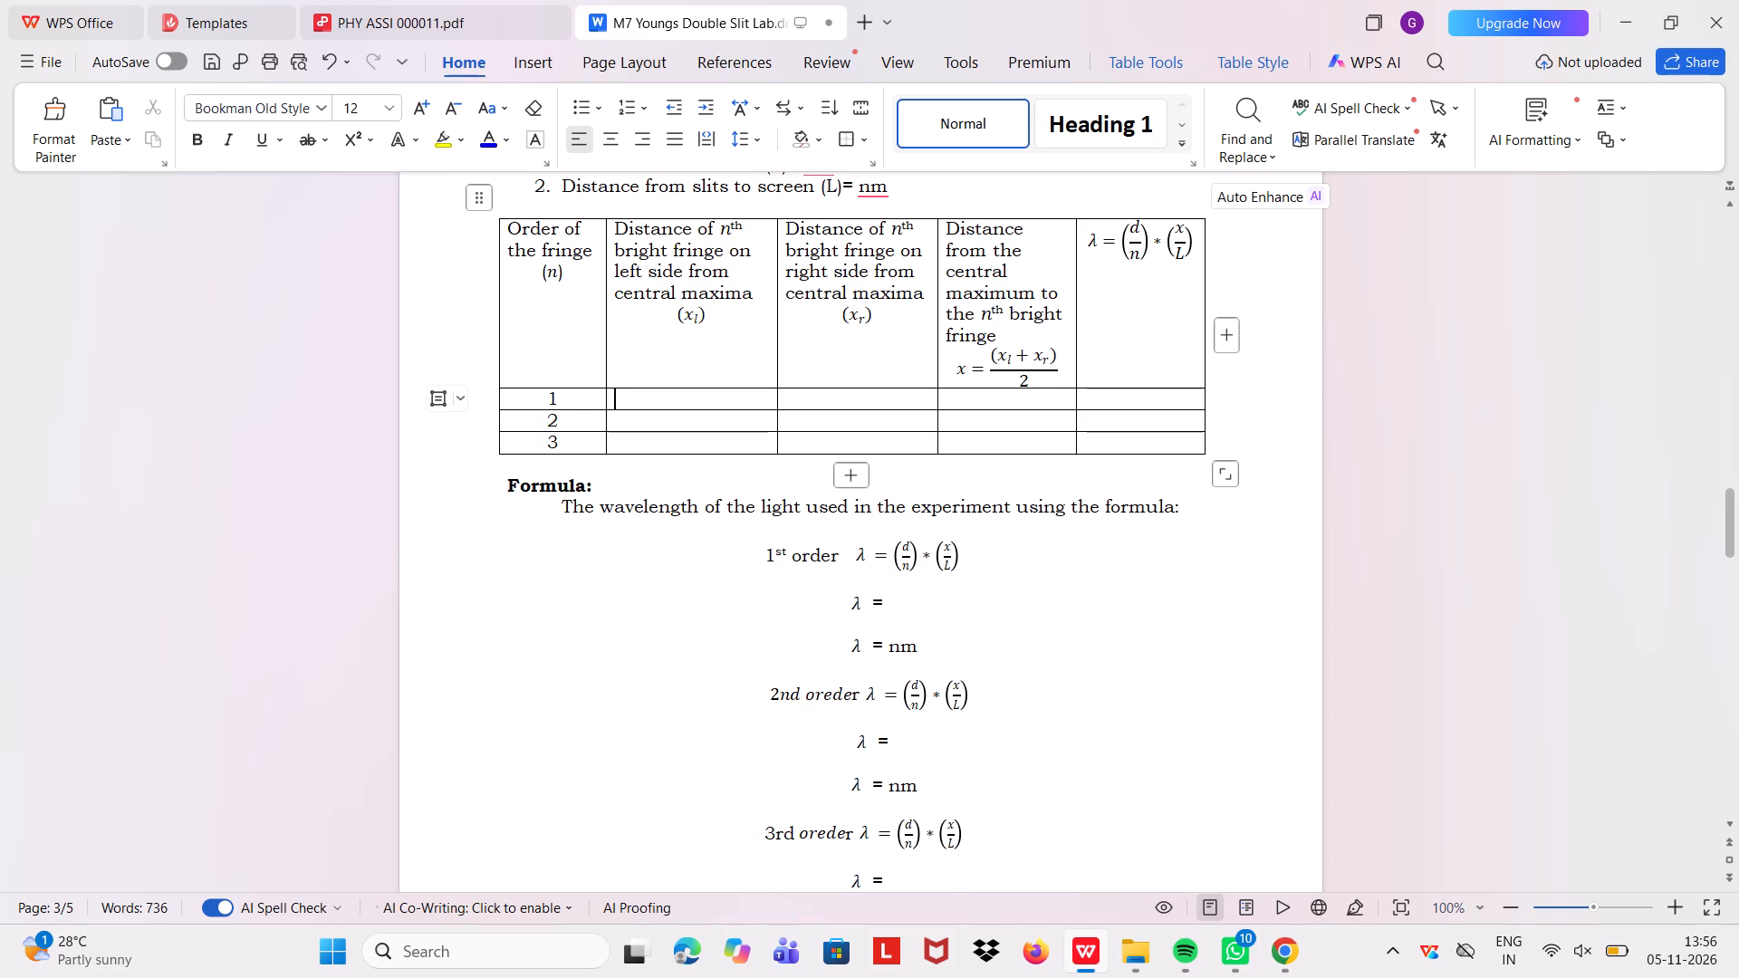
Enter 422.4 nm as the left-side distance (xl) for fringe order 1 in the observation table.
{"action": "type", "text": "422"}
{"action": "key", "text": "period"}
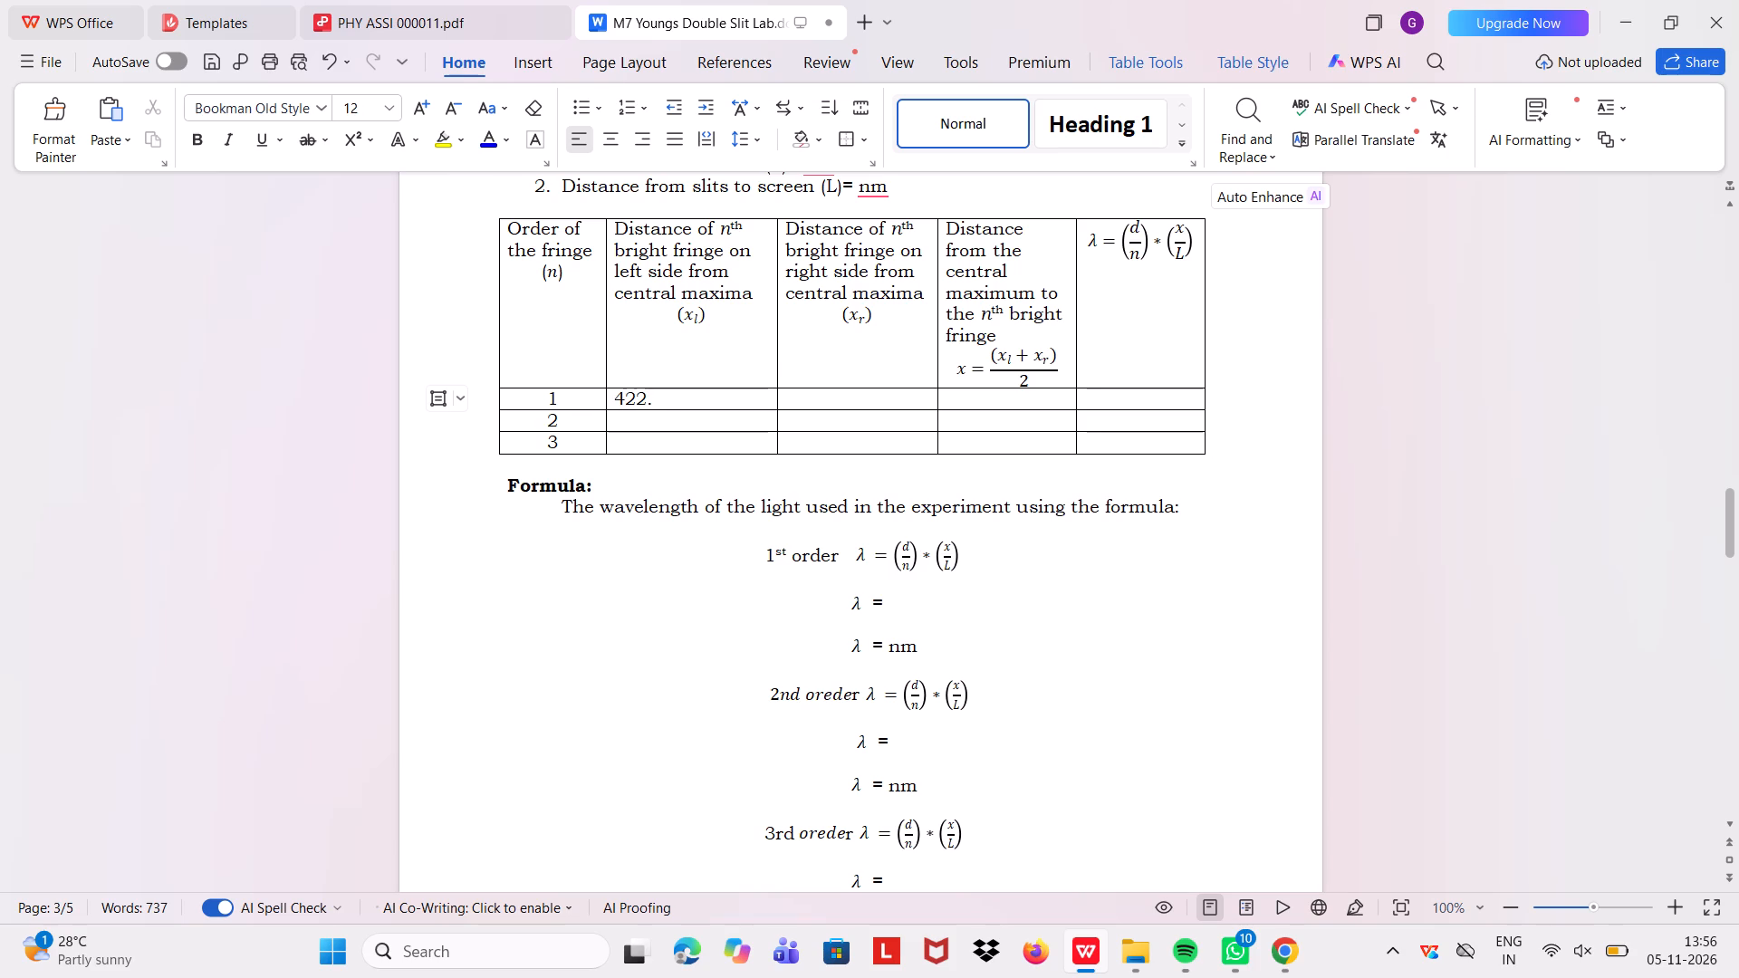
{"action": "key", "text": "4"}
{"action": "key", "text": "space"}
{"action": "type", "text": "nm"}
Enter 462.1 nm as the left-side distance (xl) for fringe order 2.
{"action": "left_click", "coordinate": [622, 427]}
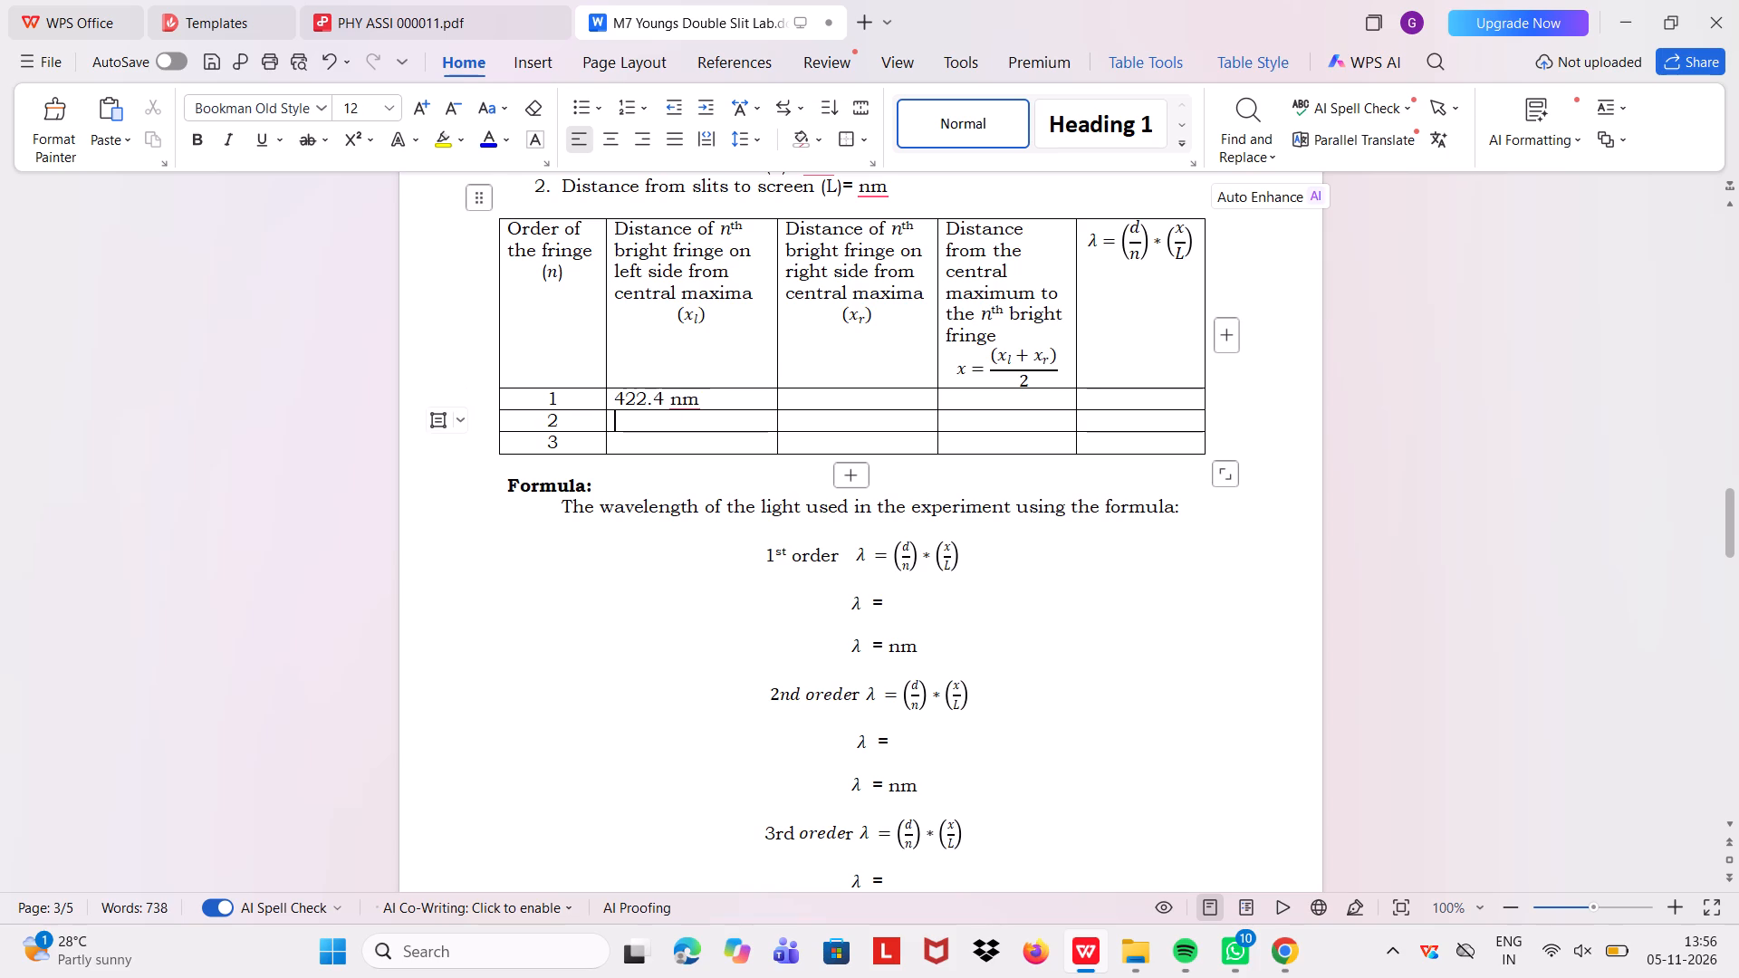
{"action": "key", "text": "4"}
{"action": "type", "text": "62.1"}
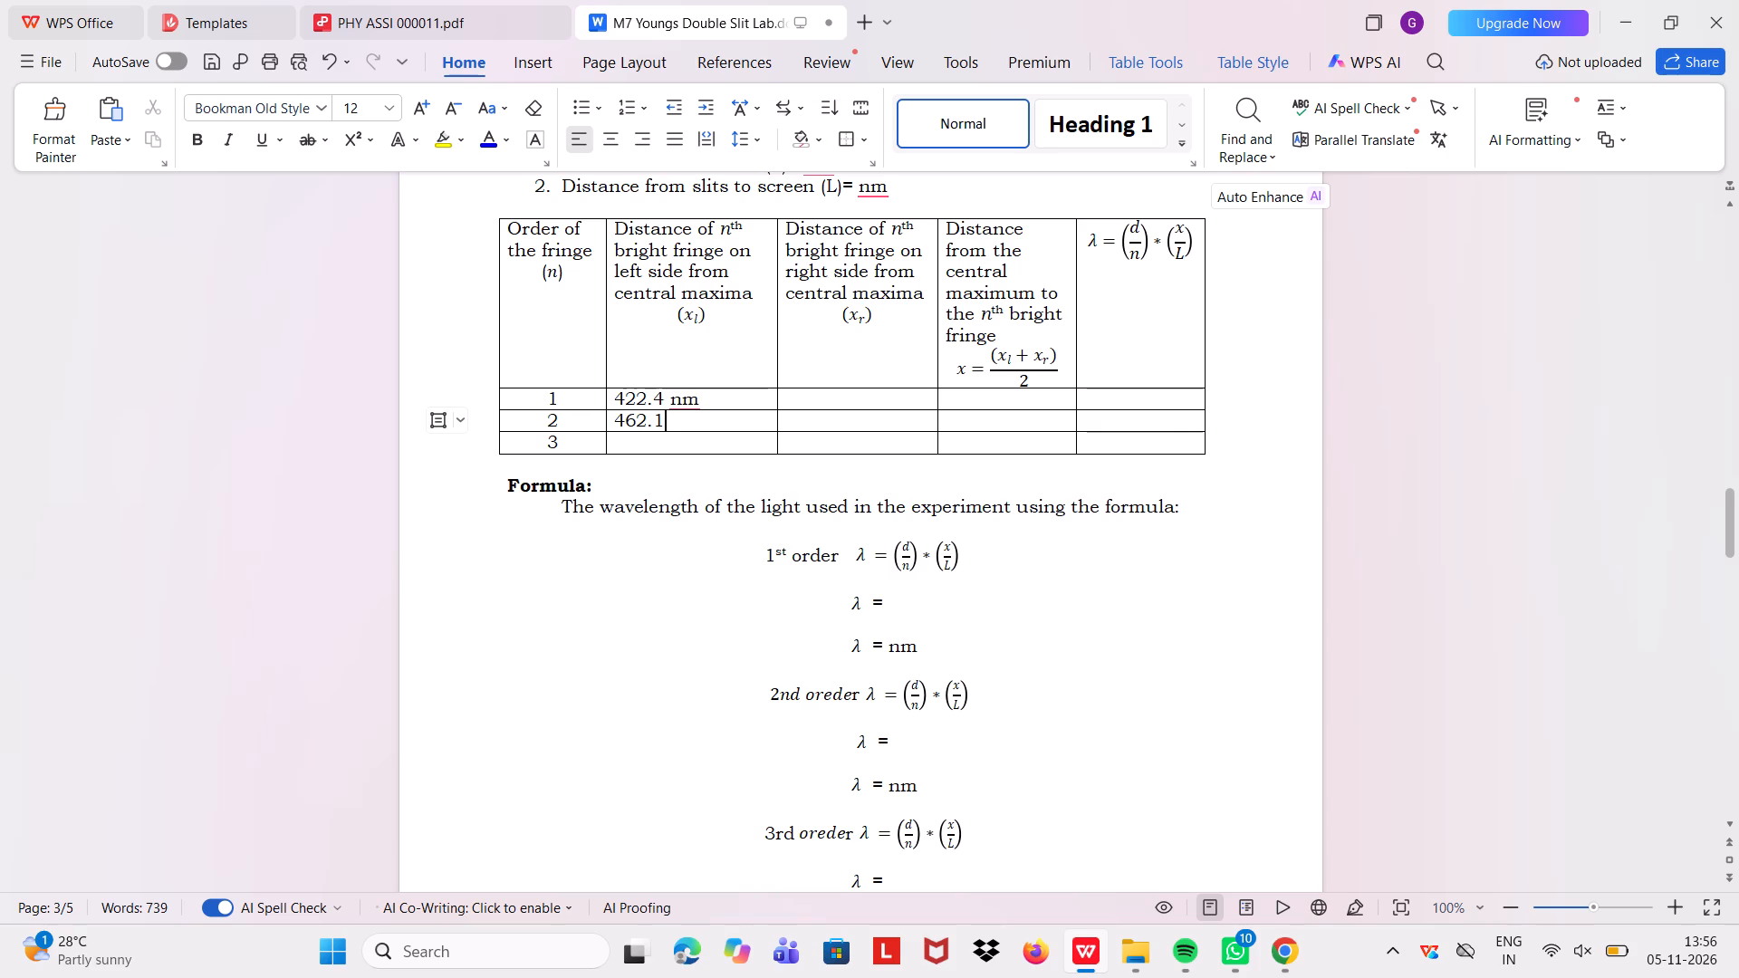
{"action": "type", "text": "nm"}
{"action": "key", "text": "BackSpace"}
{"action": "key", "text": "BackSpace"}
{"action": "key", "text": "space"}
{"action": "type", "text": "nm"}
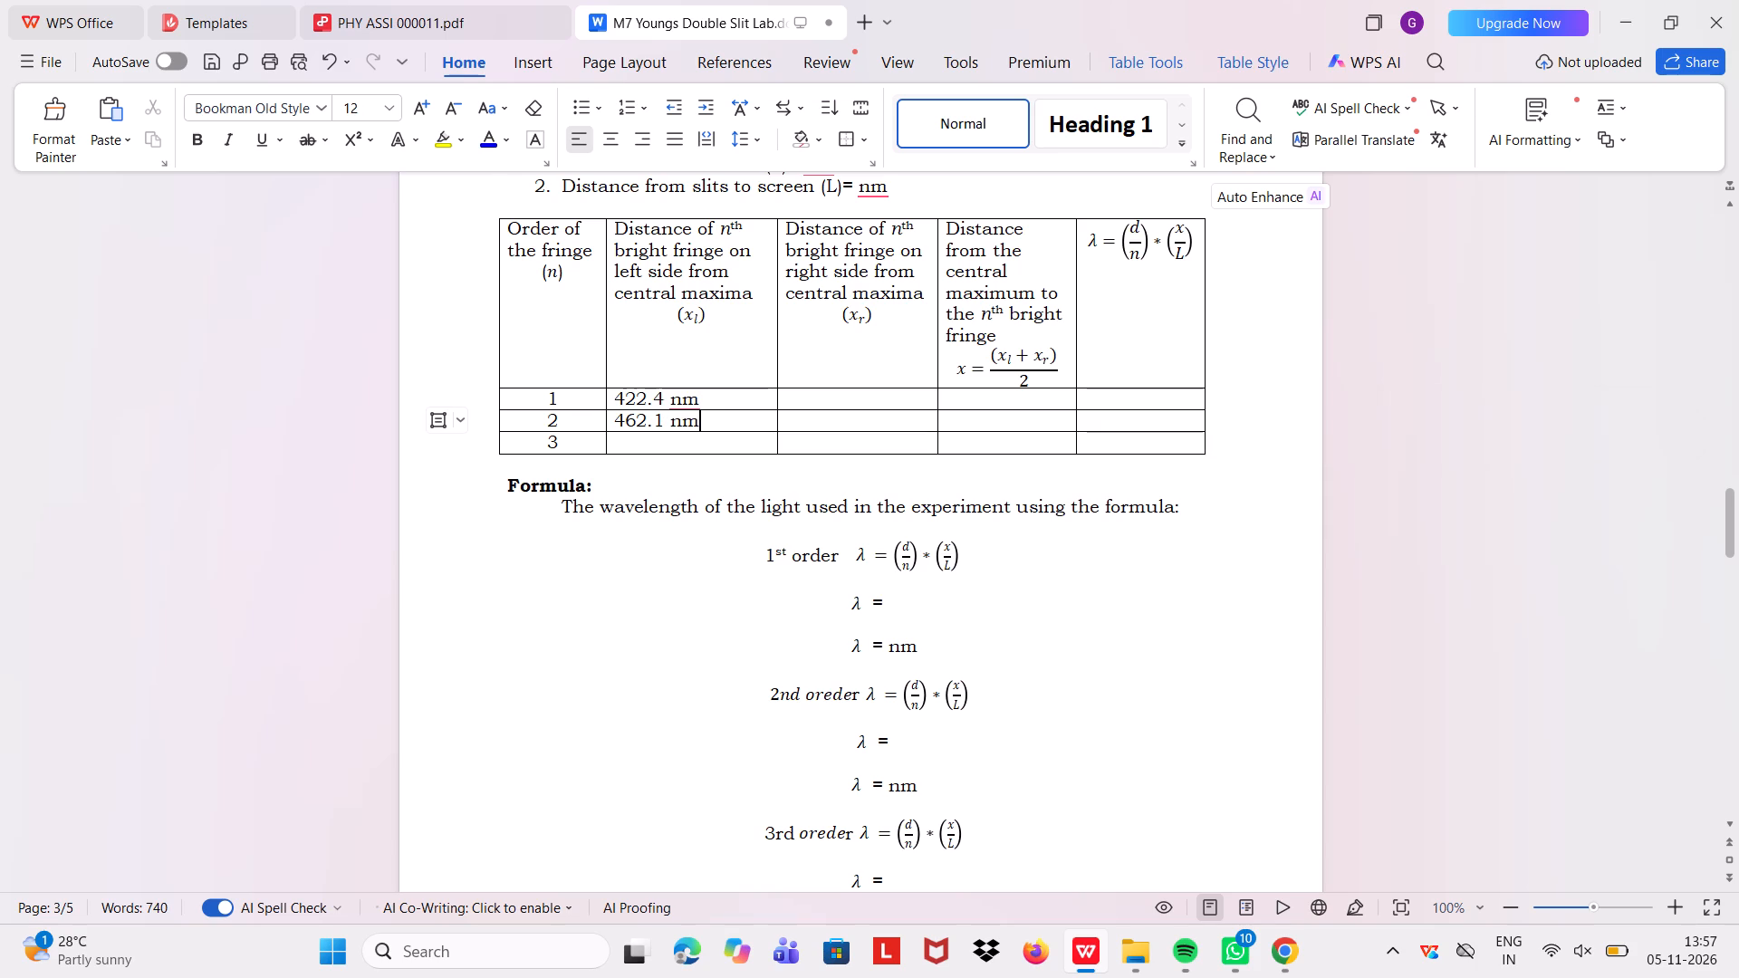
Enter 589.6 nm as the left-side distance (xl) for fringe order 3.
{"action": "left_click", "coordinate": [626, 445]}
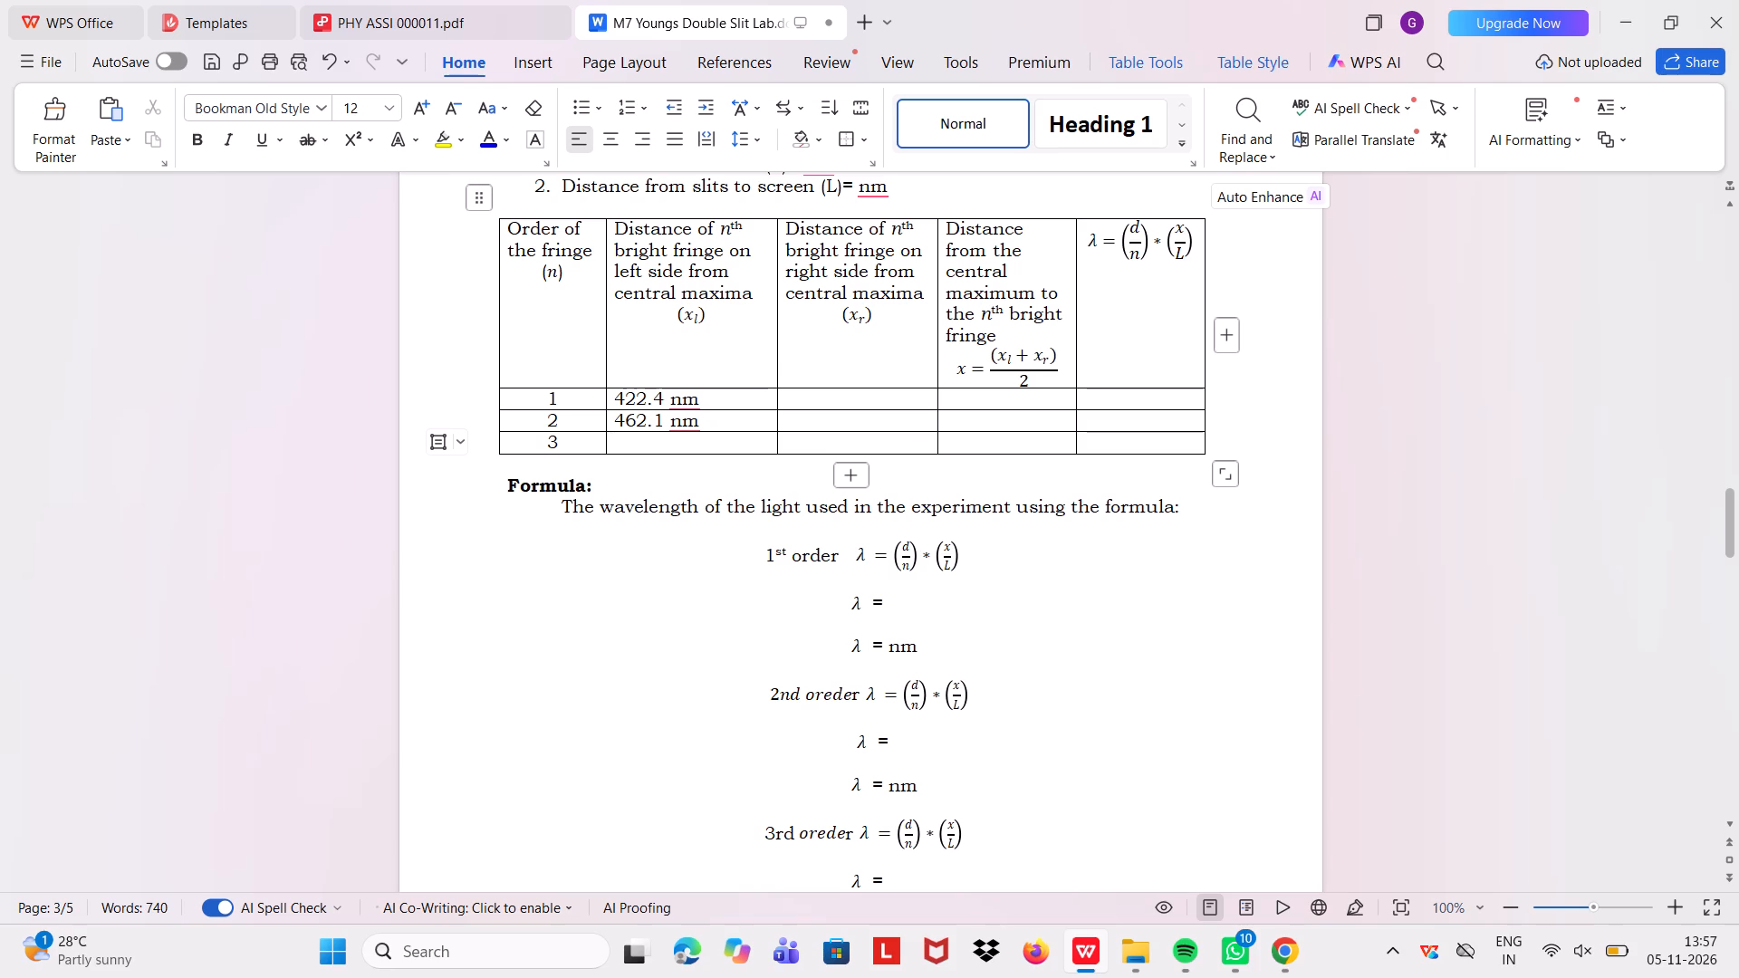
{"action": "key", "text": "5"}
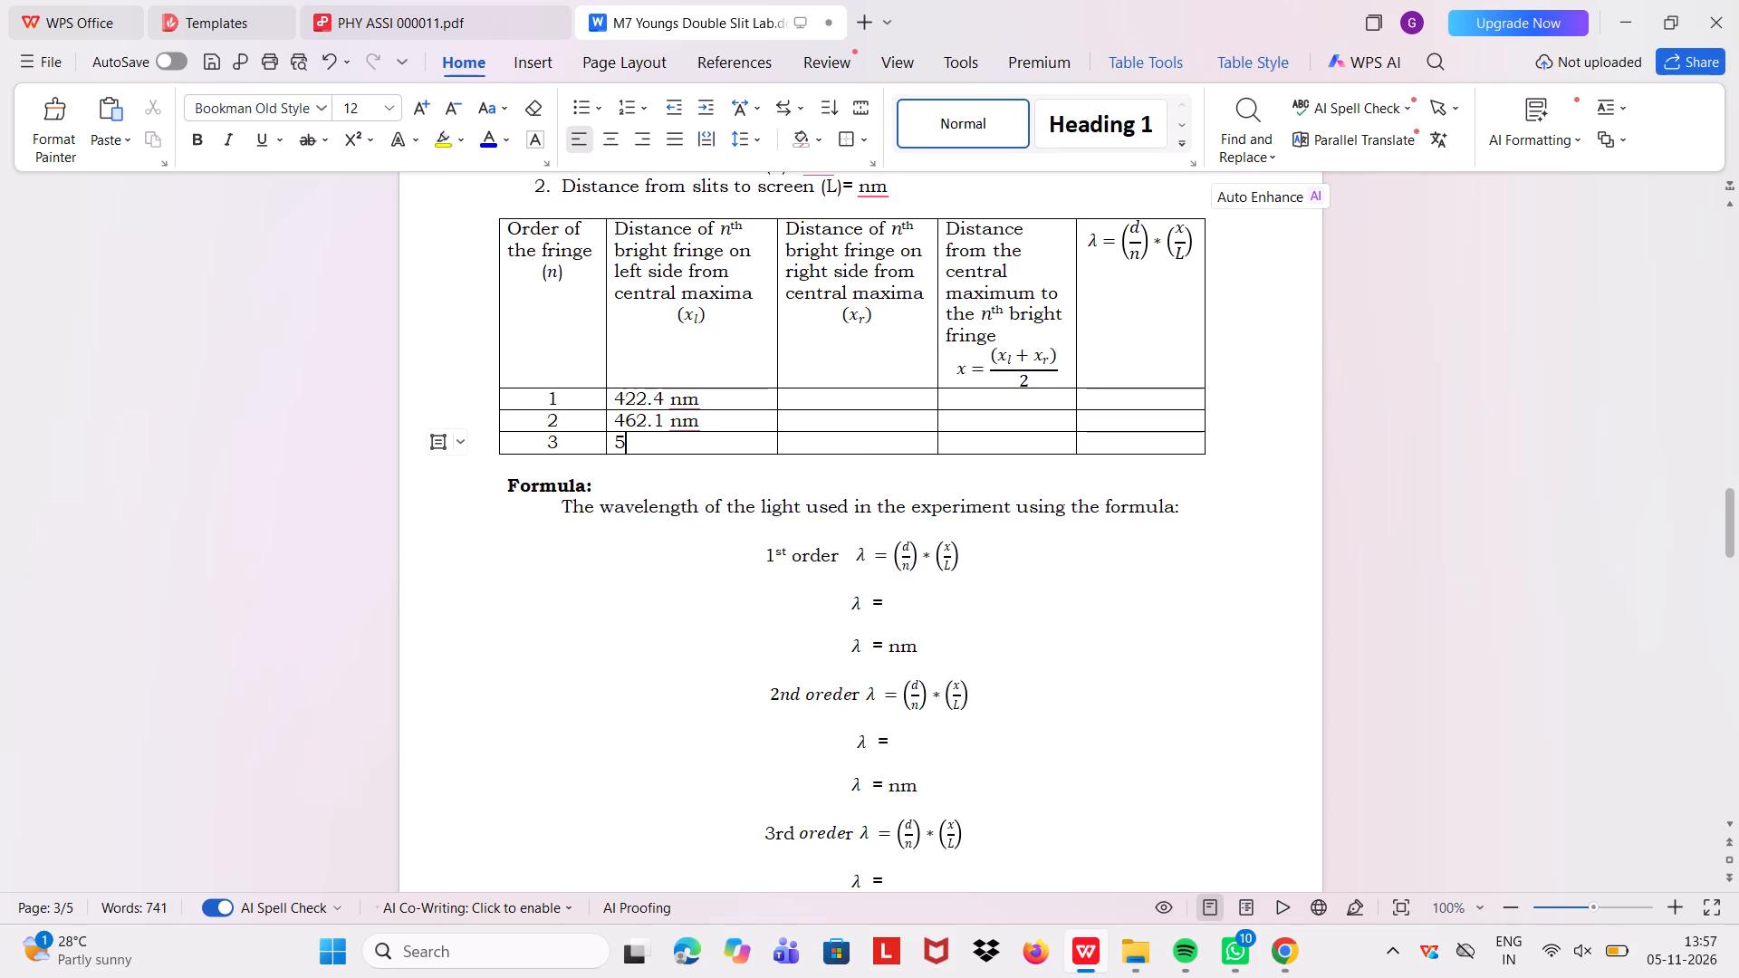
{"action": "type", "text": "89"}
{"action": "key", "text": "period"}
{"action": "type", "text": "6 nm"}
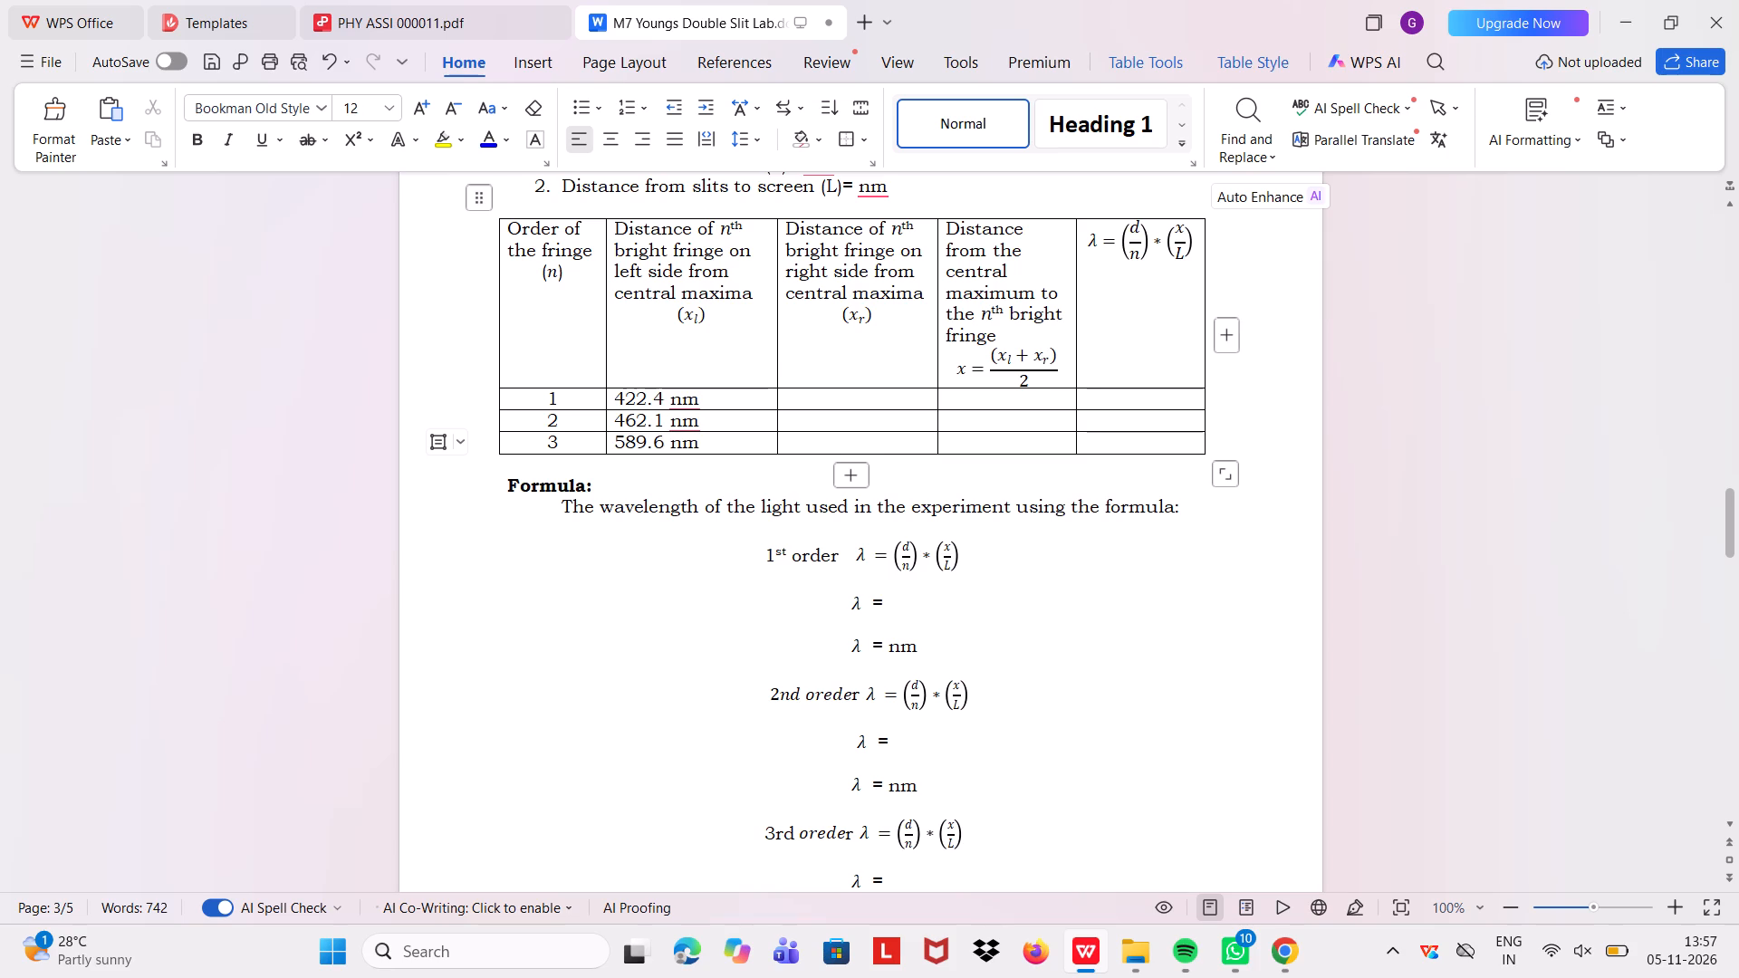
Enter 454.4 nm as the right-side distance (xr) for fringe order 1 in the observation table.
{"action": "left_click", "coordinate": [807, 395]}
{"action": "type", "text": "45"}
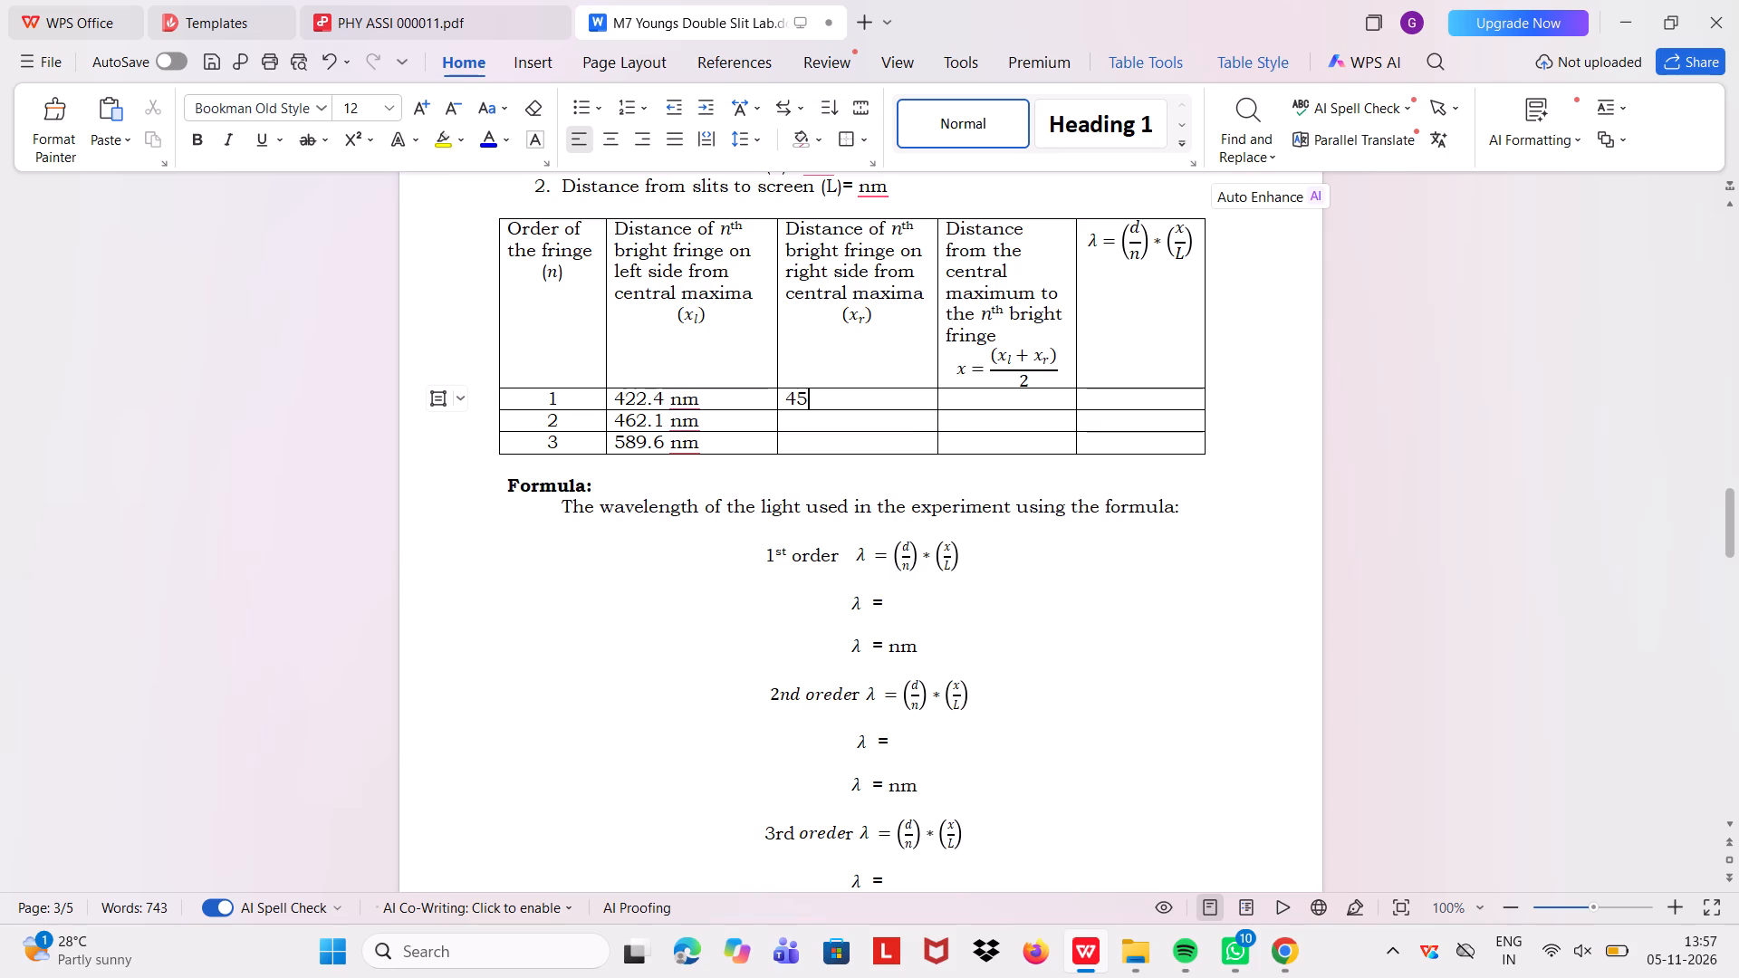
{"action": "key", "text": "4"}
{"action": "key", "text": "period"}
{"action": "type", "text": "4 nm"}
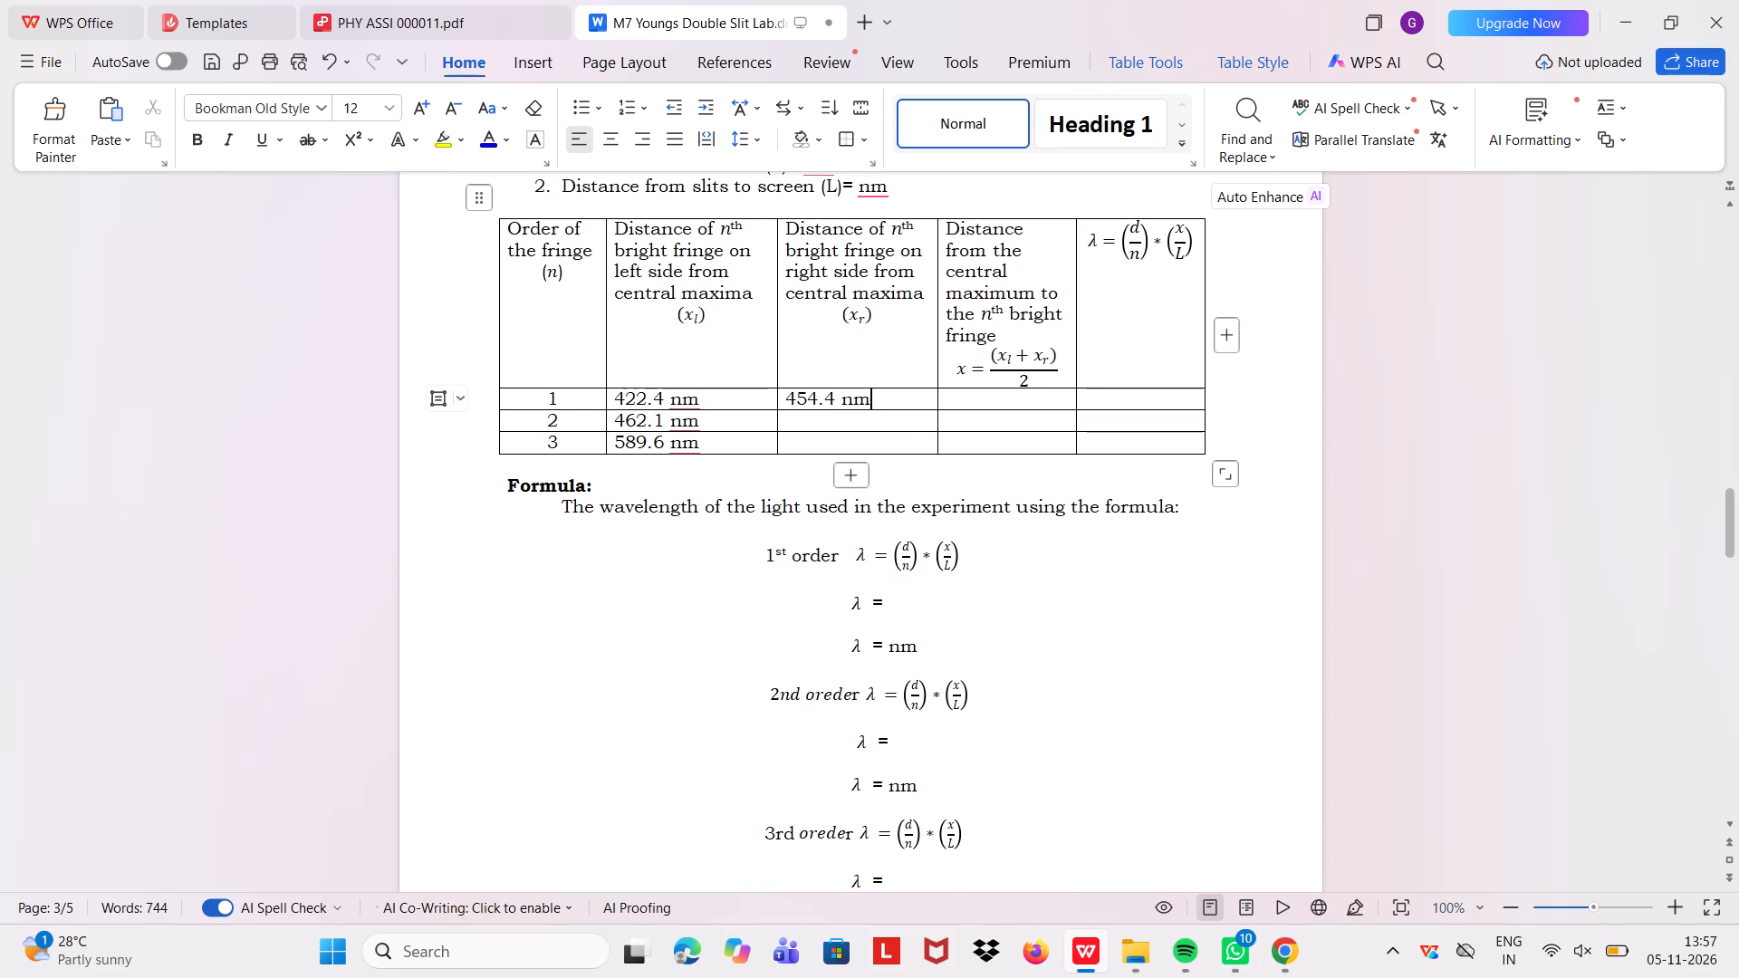
Enter 494.0 nm as the right-side distance (xr) for fringe order 2.
{"action": "left_click", "coordinate": [793, 423]}
{"action": "type", "text": "49"}
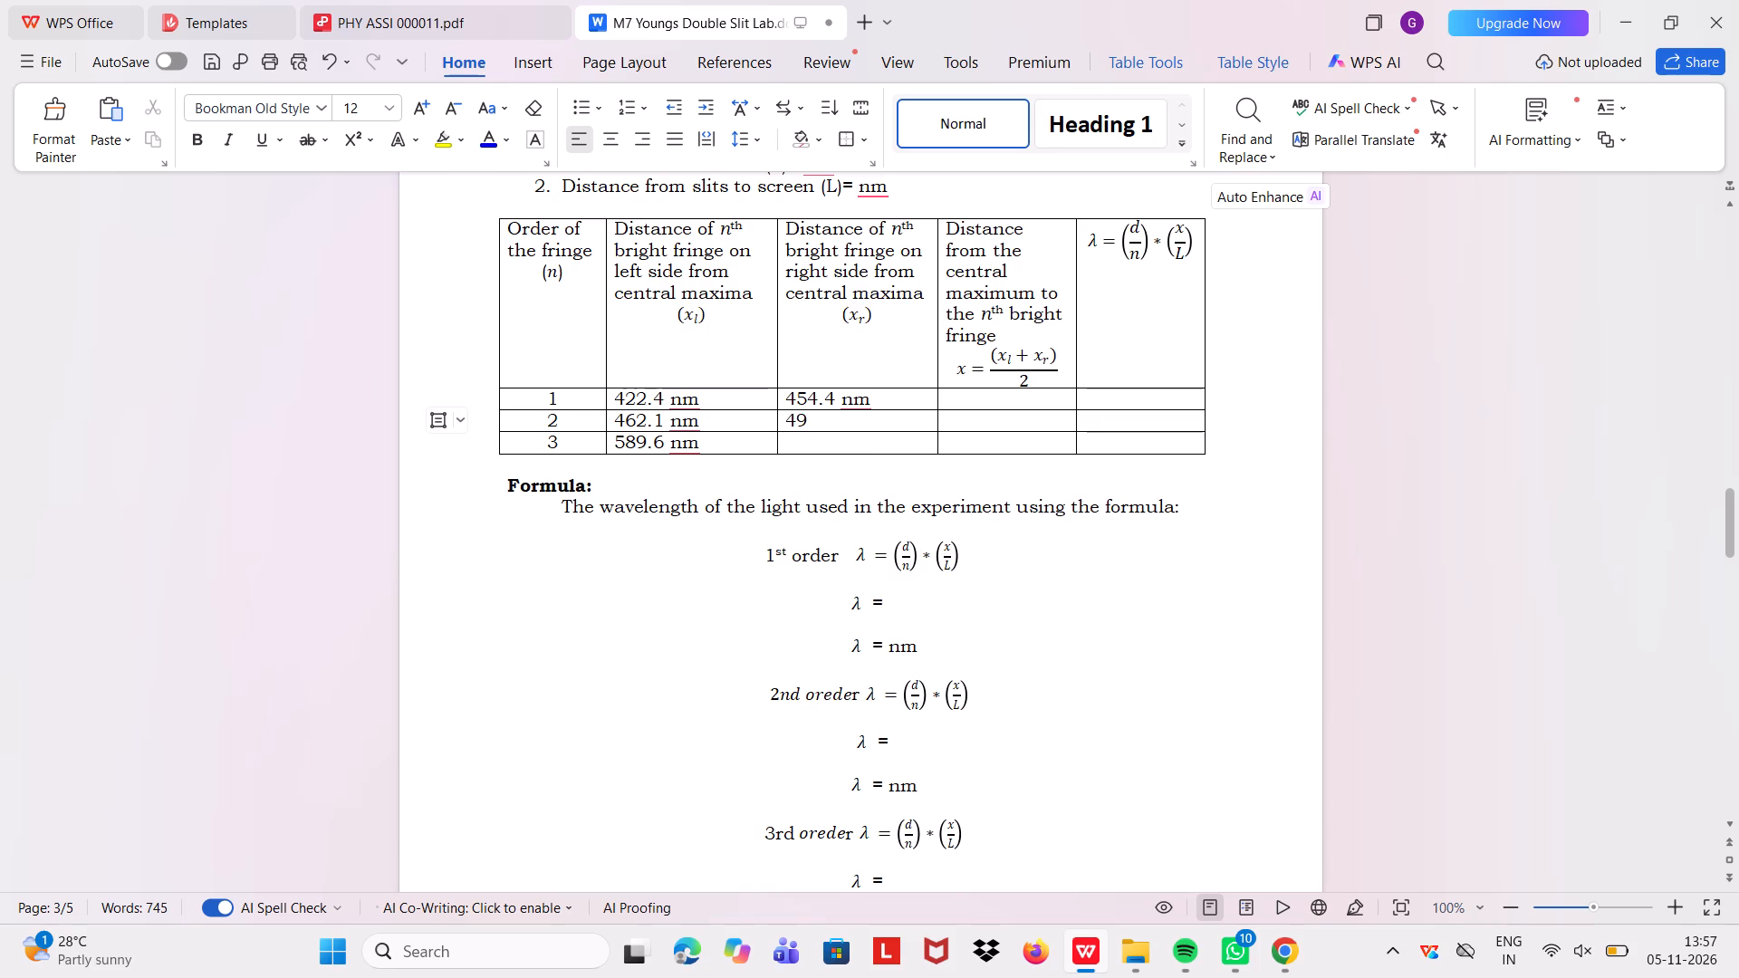
{"action": "type", "text": "4.0"}
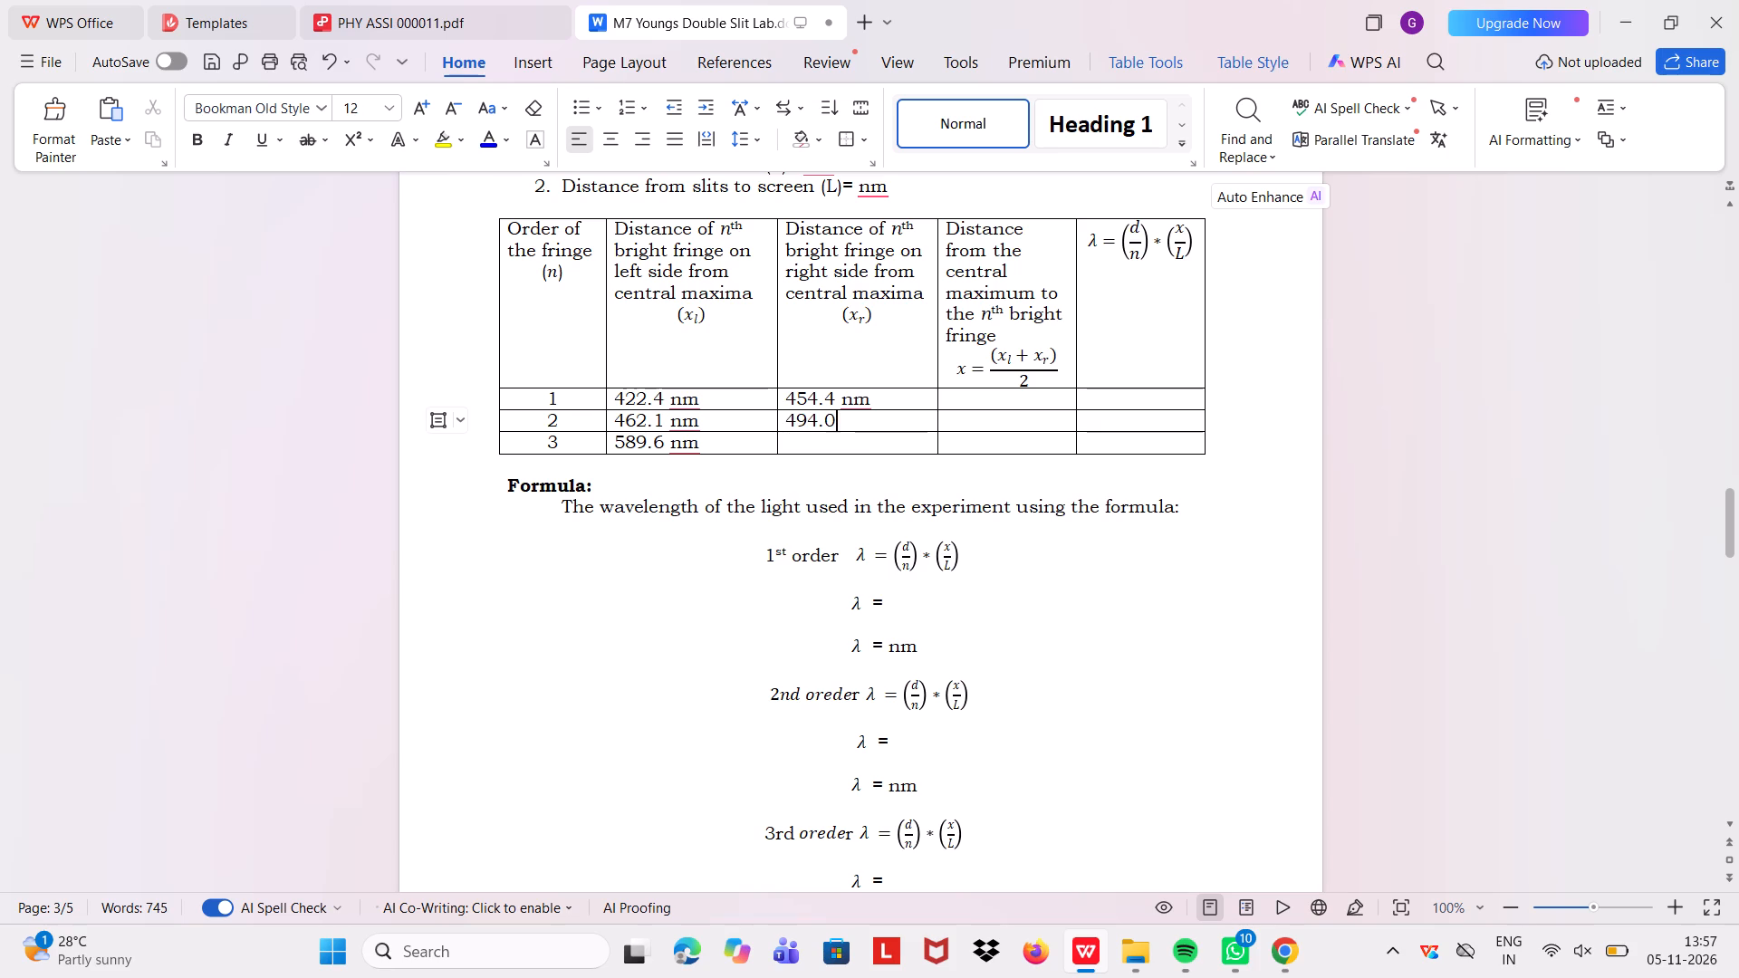
{"action": "key", "text": "space"}
{"action": "type", "text": "nm"}
Enter 465.9 nm as the right-side distance (xr) for fringe order 3.
{"action": "left_click", "coordinate": [793, 433]}
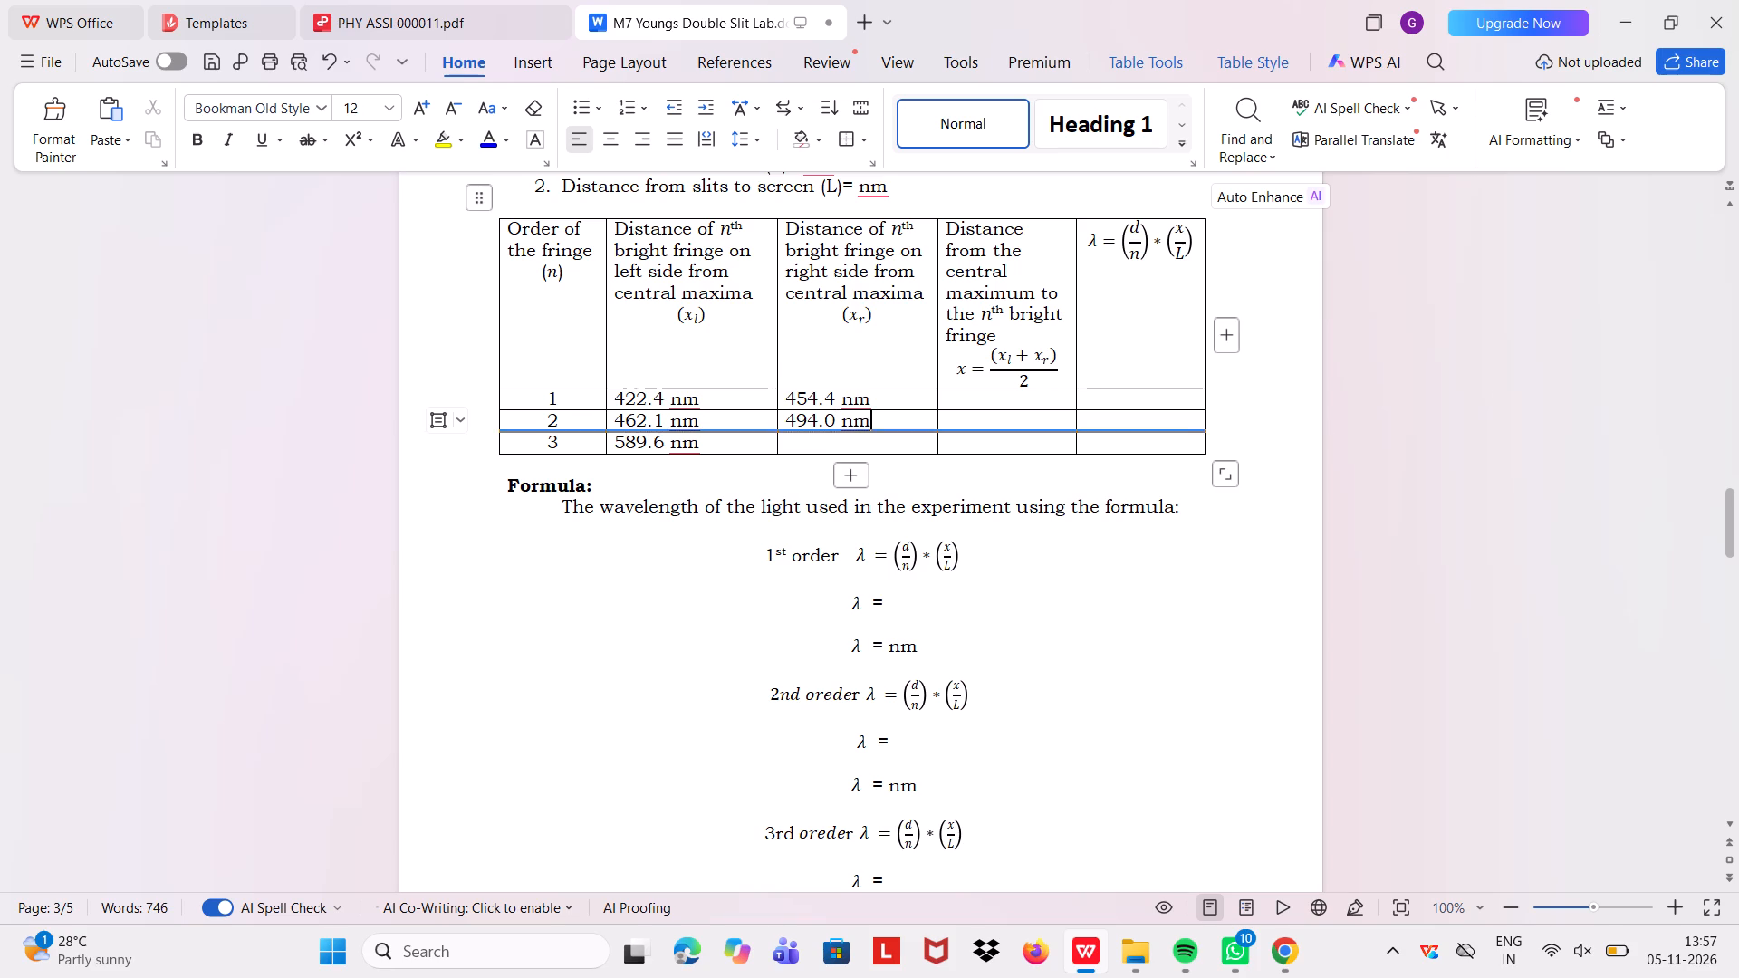
{"action": "left_click", "coordinate": [793, 446]}
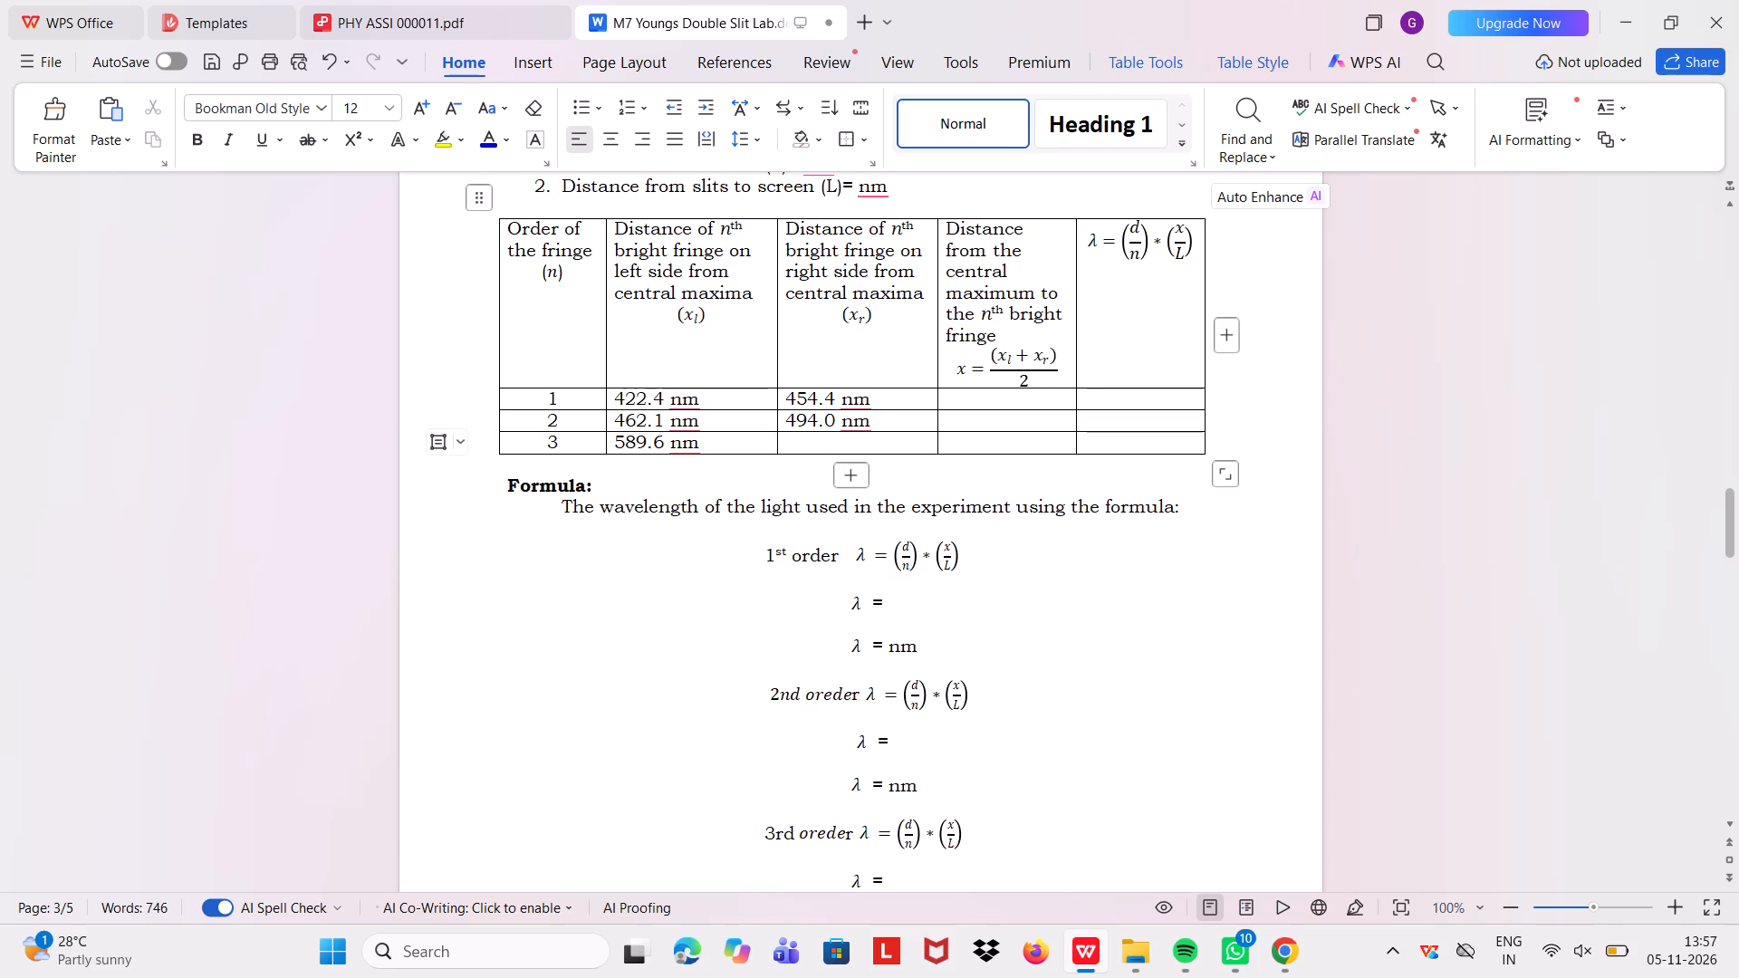
{"action": "type", "text": "465"}
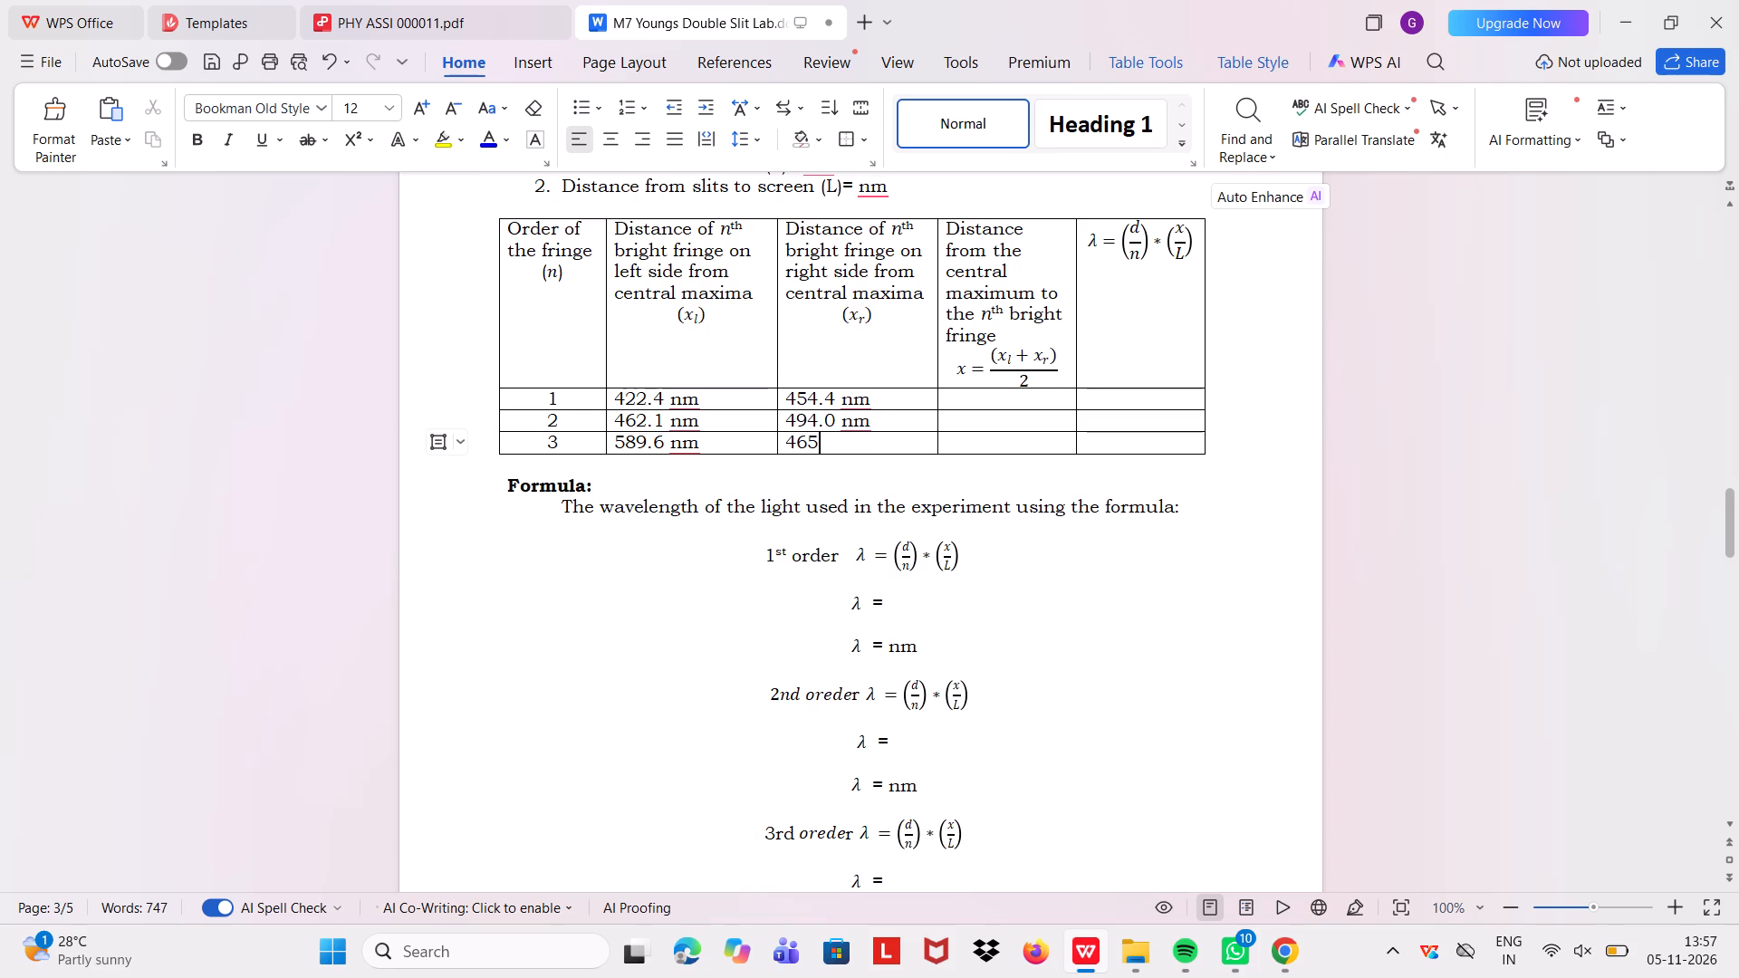
{"action": "key", "text": "period"}
{"action": "type", "text": "9 nm"}
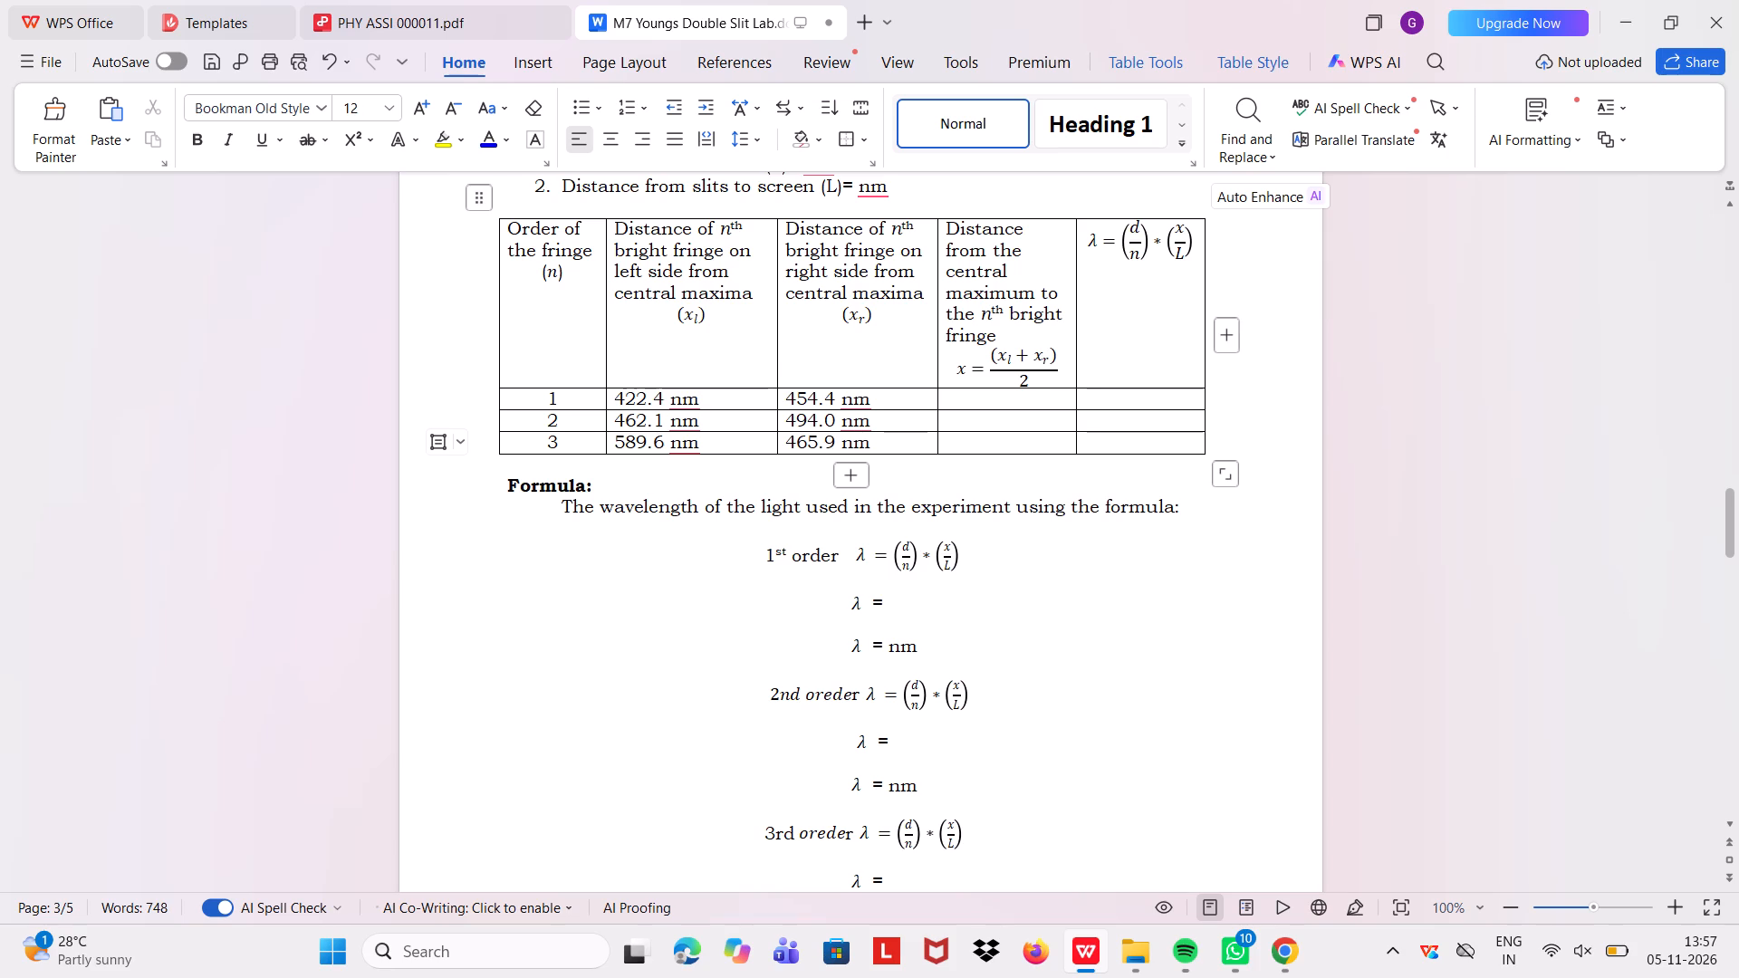
Start filling in the mean distance x from the central maximum for fringe order 1.
{"action": "left_click", "coordinate": [984, 398]}
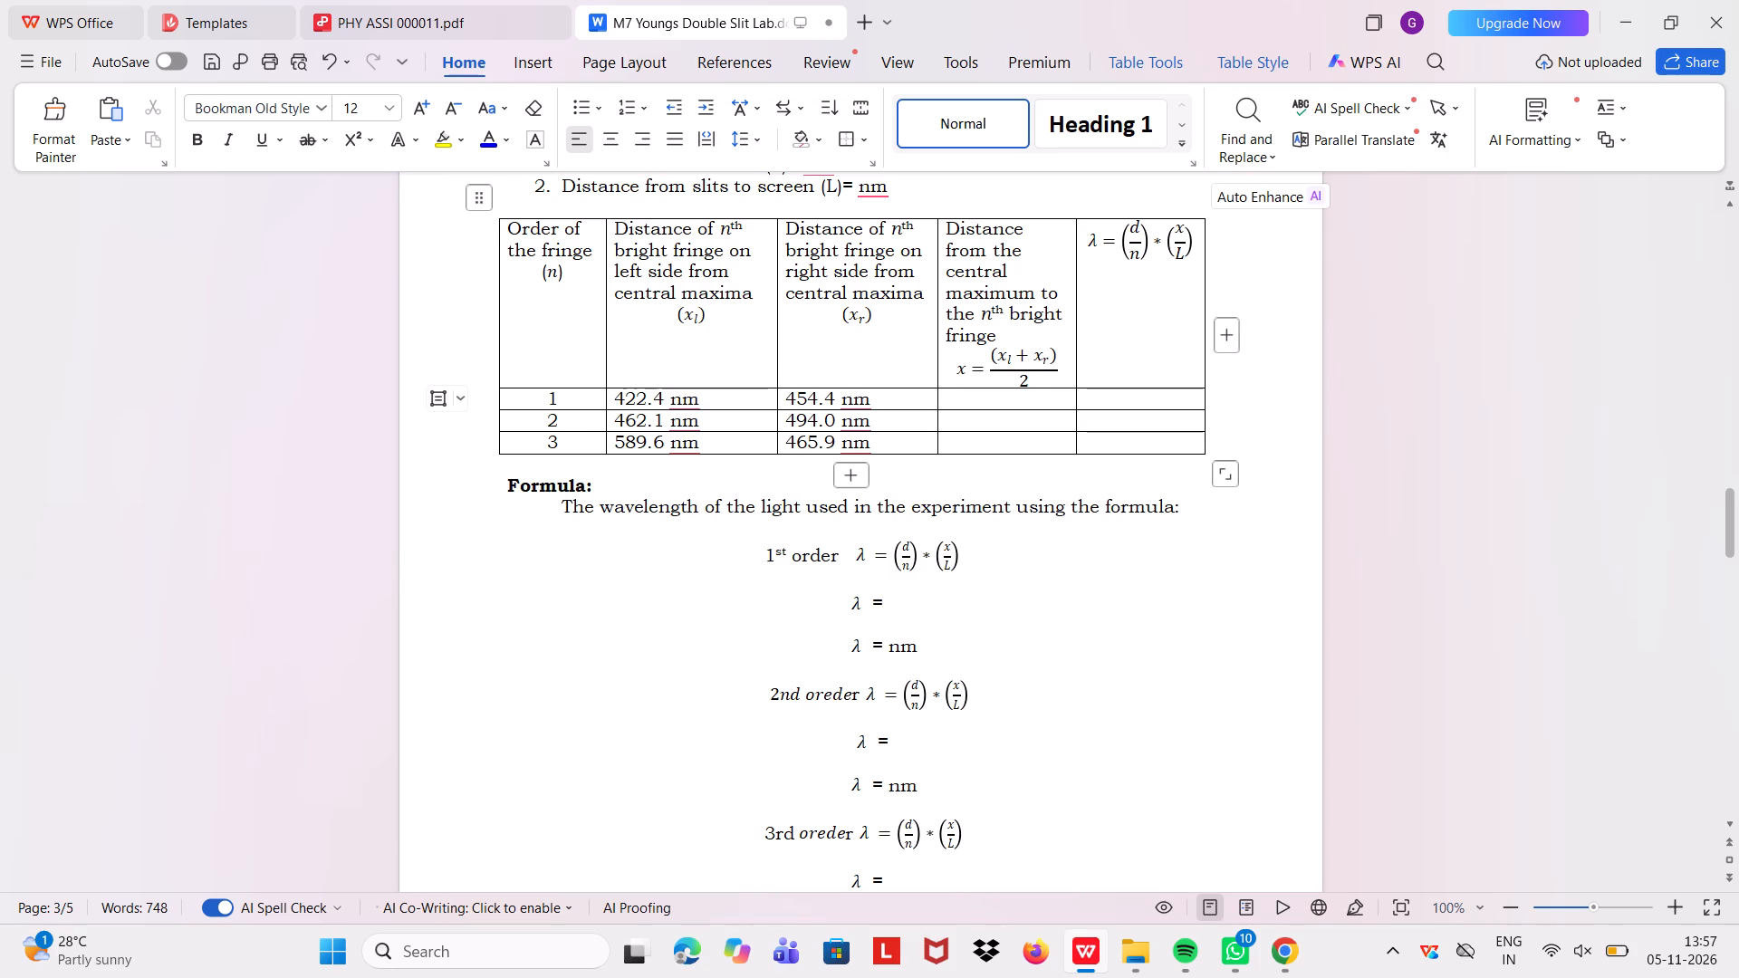
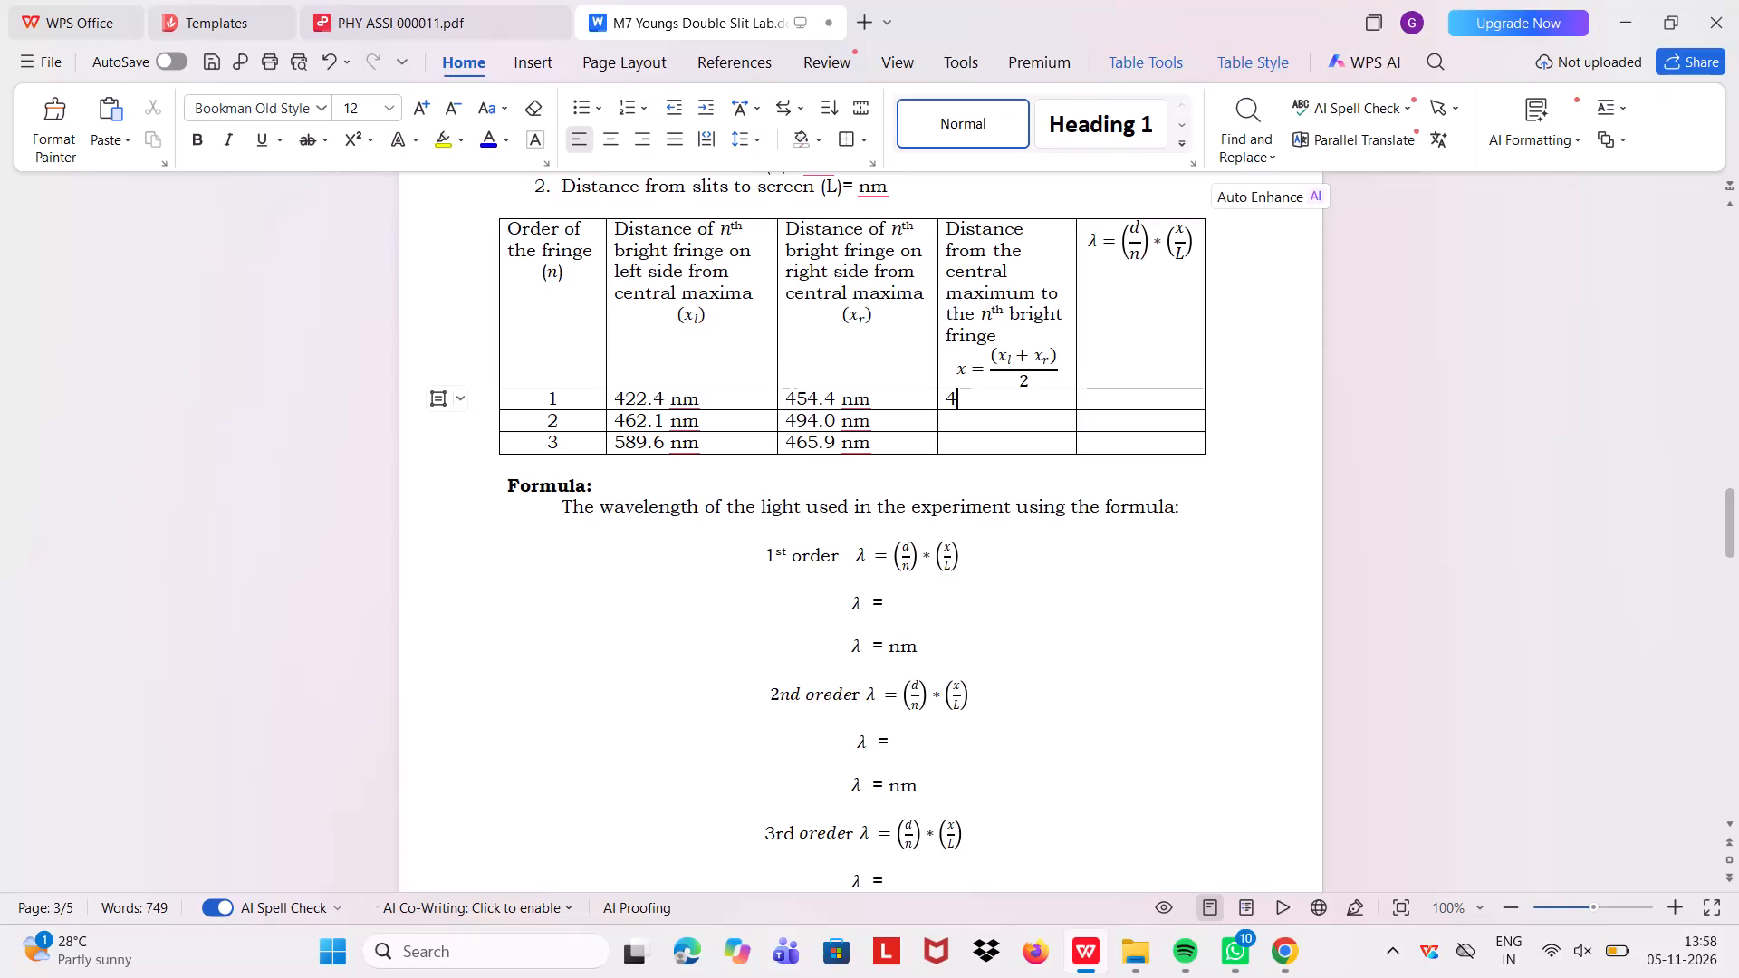
Complete the mean distance x from the central maximum for fringe order 1 as 438.4 nm.
{"action": "key", "text": "3"}
{"action": "type", "text": "8."}
{"action": "type", "text": "4 nm"}
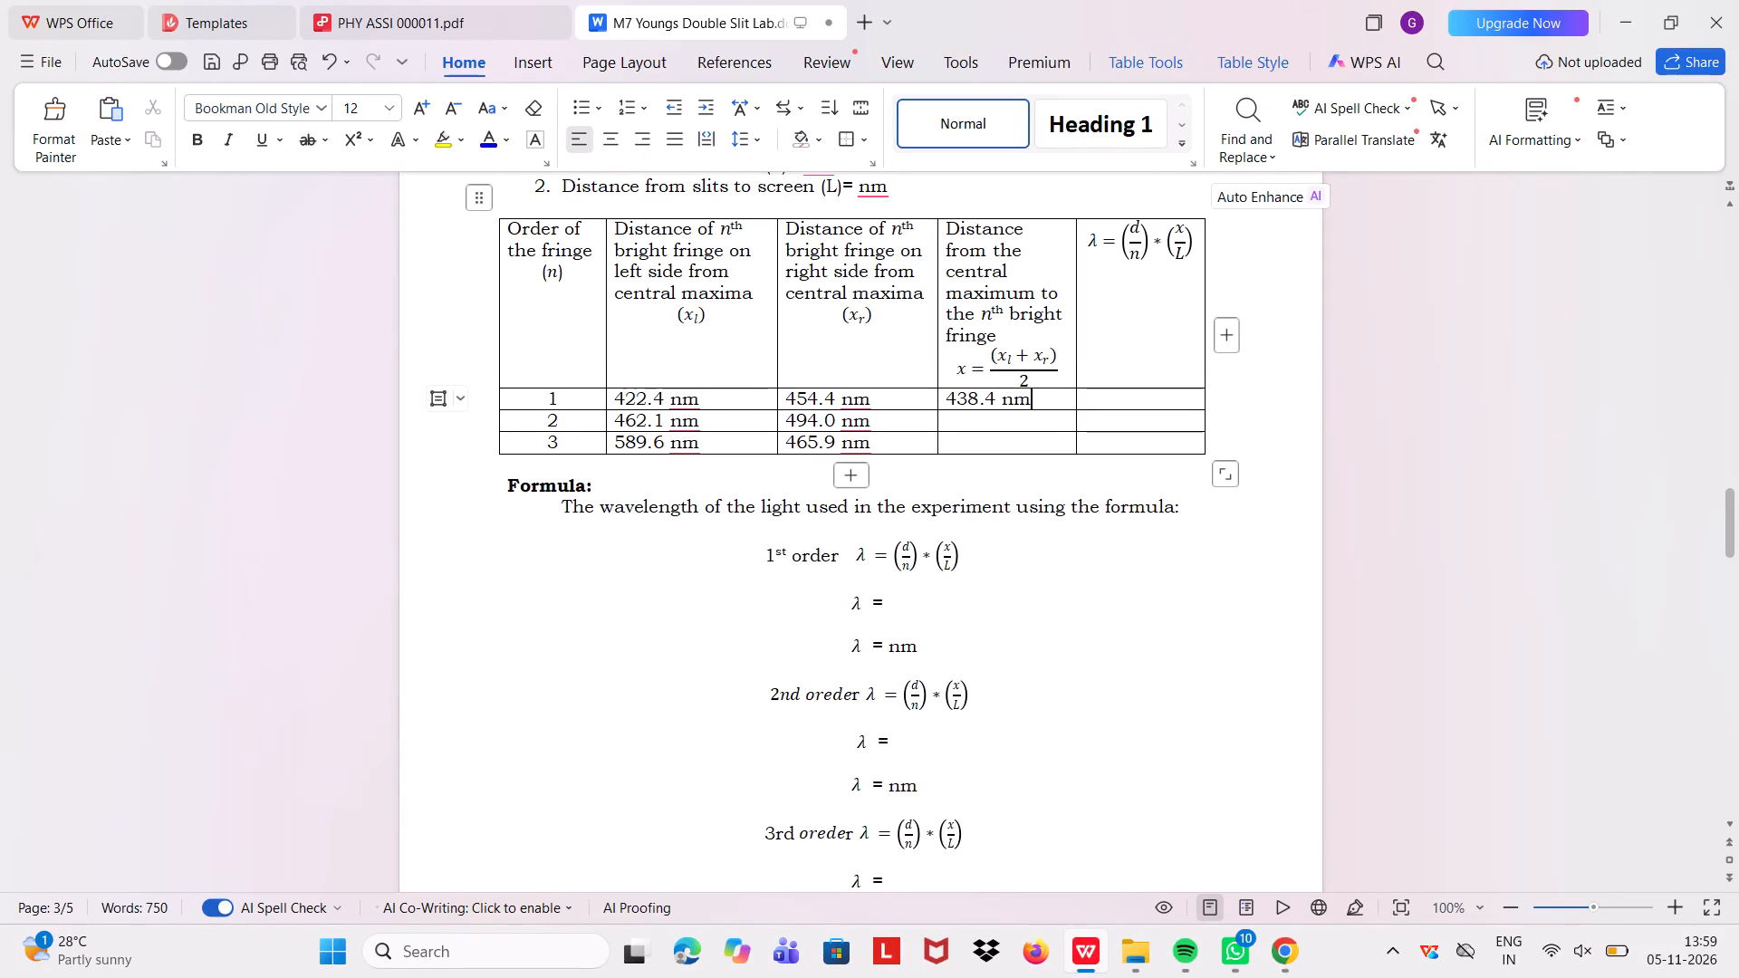
Enter 478.05 nm as the mean distance x from the central maximum for fringe order 2.
{"action": "left_click", "coordinate": [952, 423]}
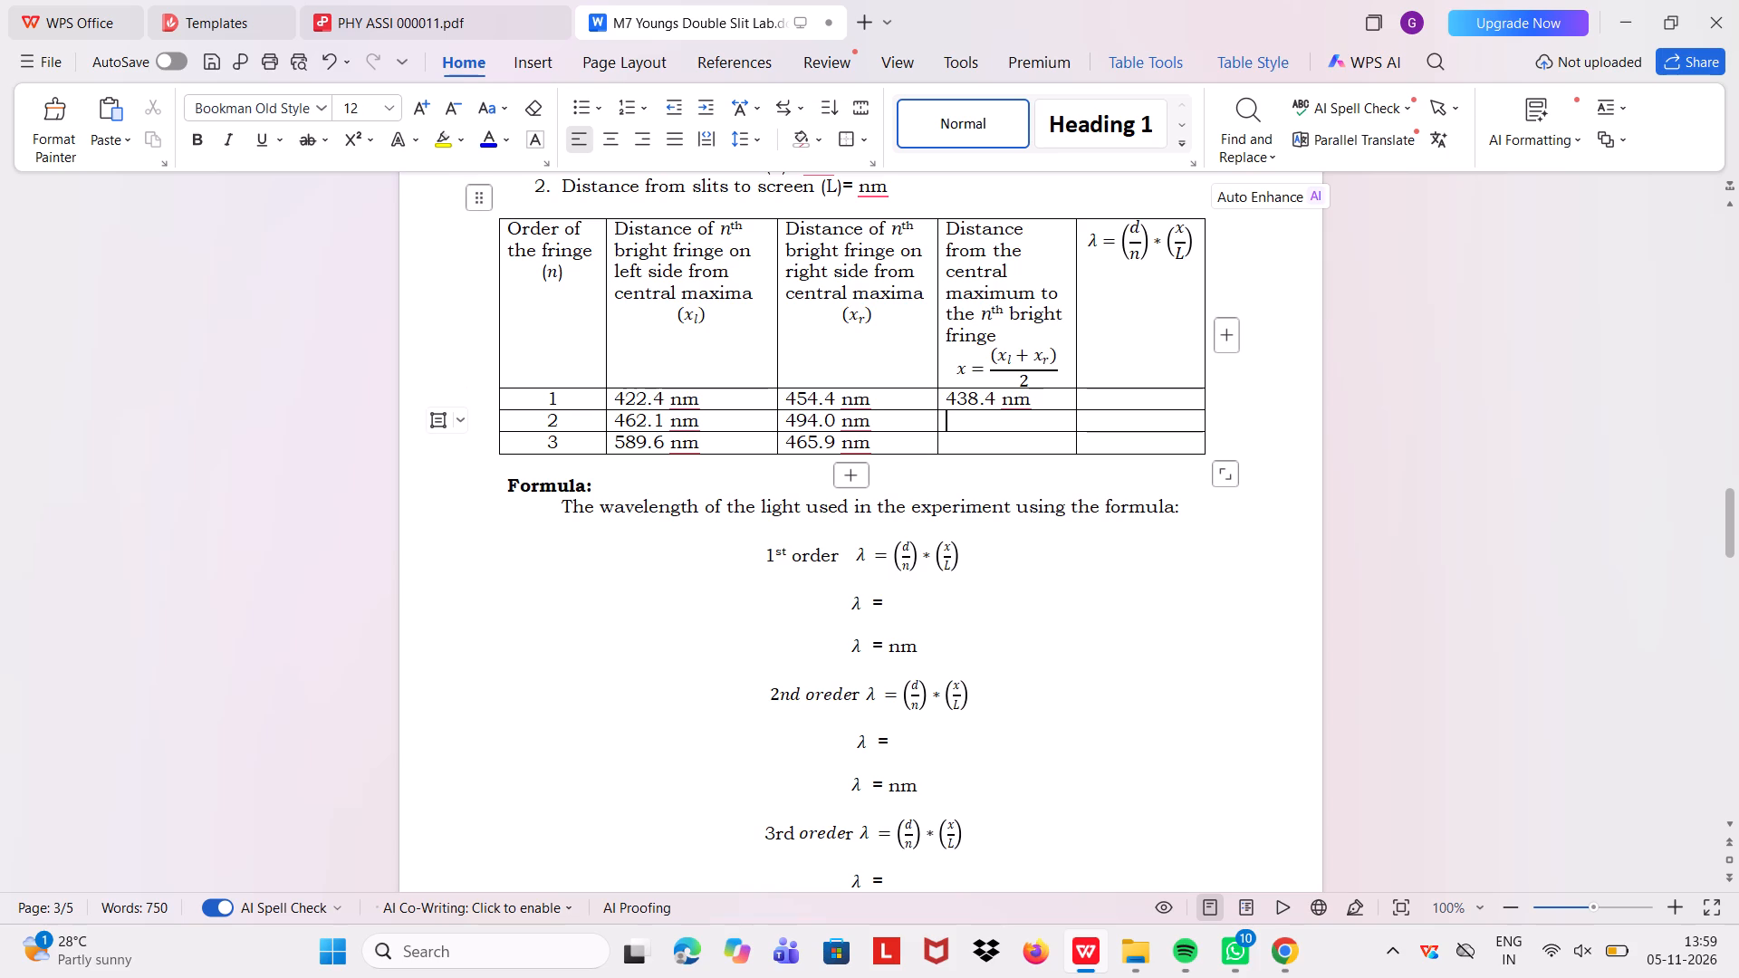
{"action": "type", "text": "47"}
{"action": "type", "text": "8."}
{"action": "type", "text": "05"}
{"action": "key", "text": "space"}
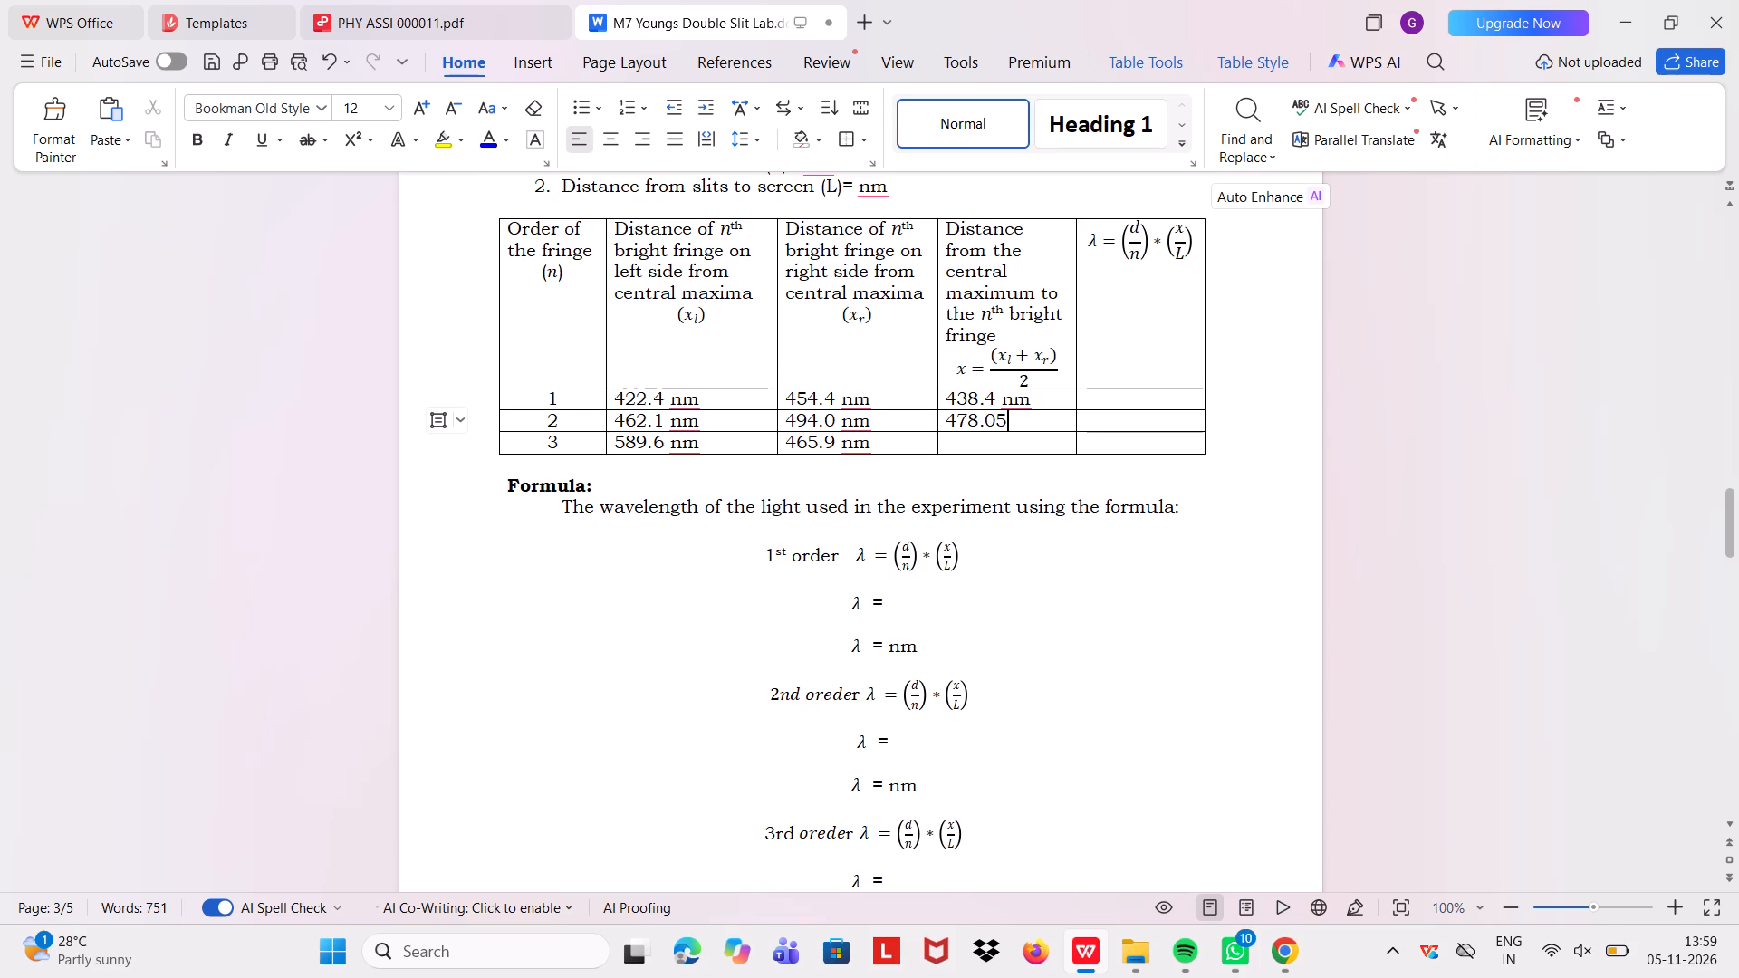
{"action": "type", "text": "nm"}
Enter 527.75 nm as the mean distance x from the central maximum for fringe order 3.
{"action": "left_click", "coordinate": [949, 436]}
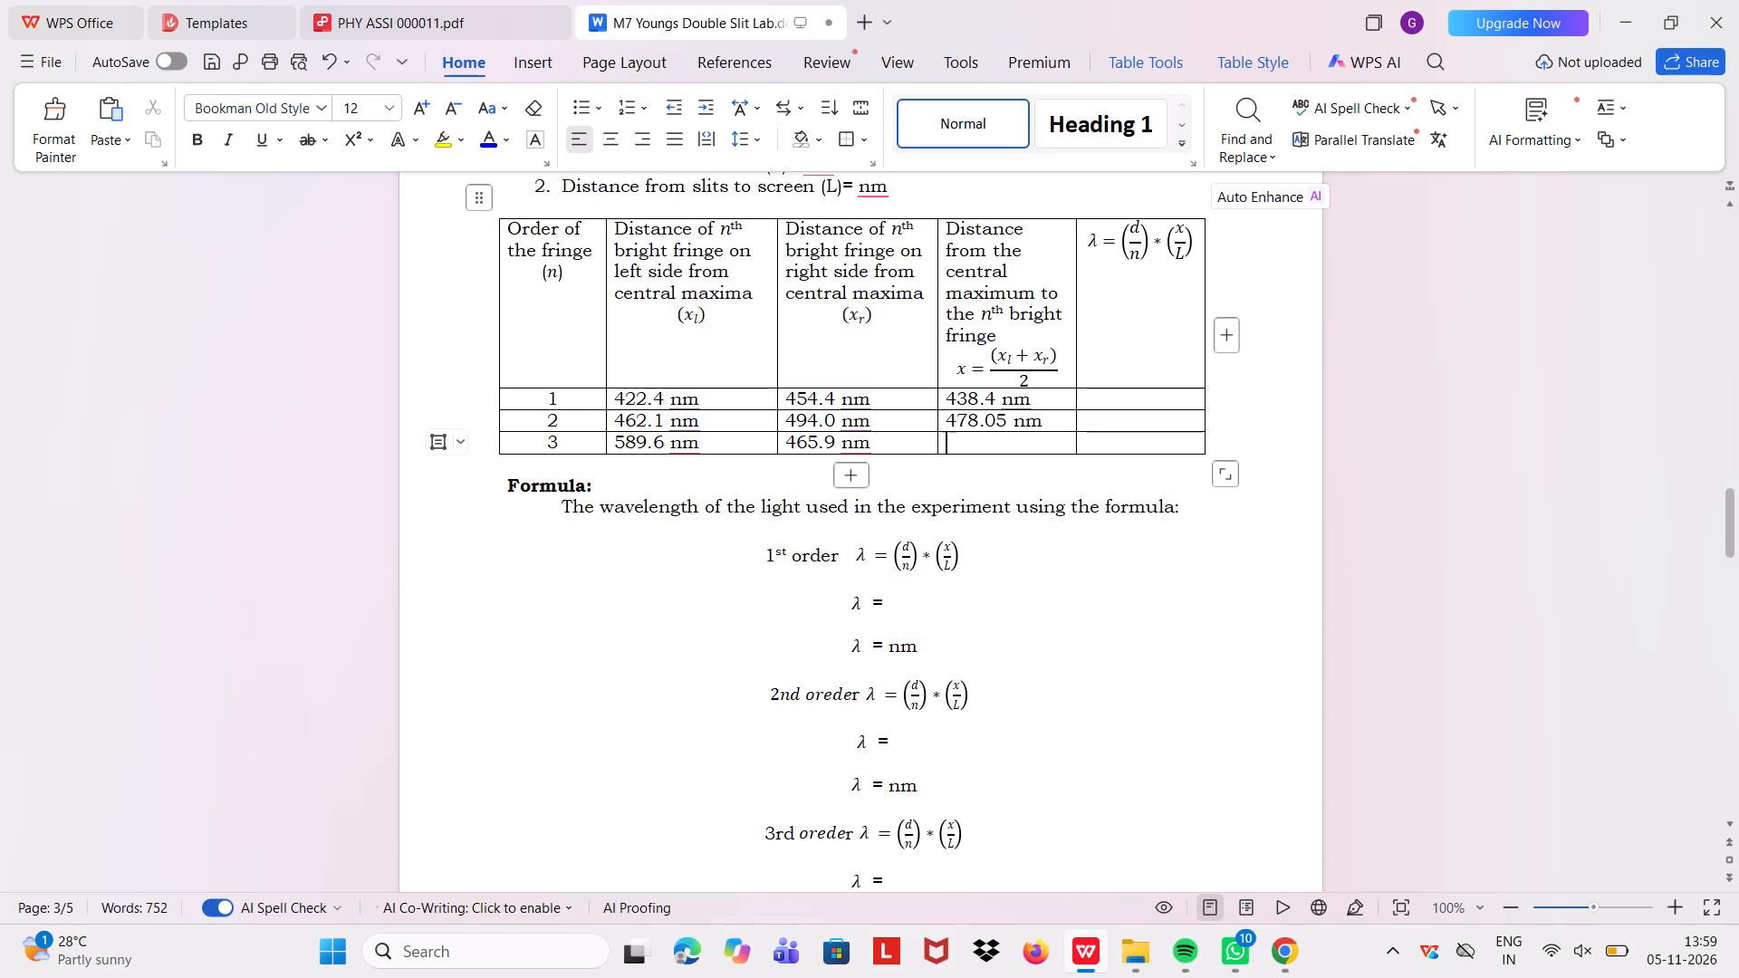
{"action": "type", "text": "53"}
{"action": "key", "text": "BackSpace"}
{"action": "key", "text": "2"}
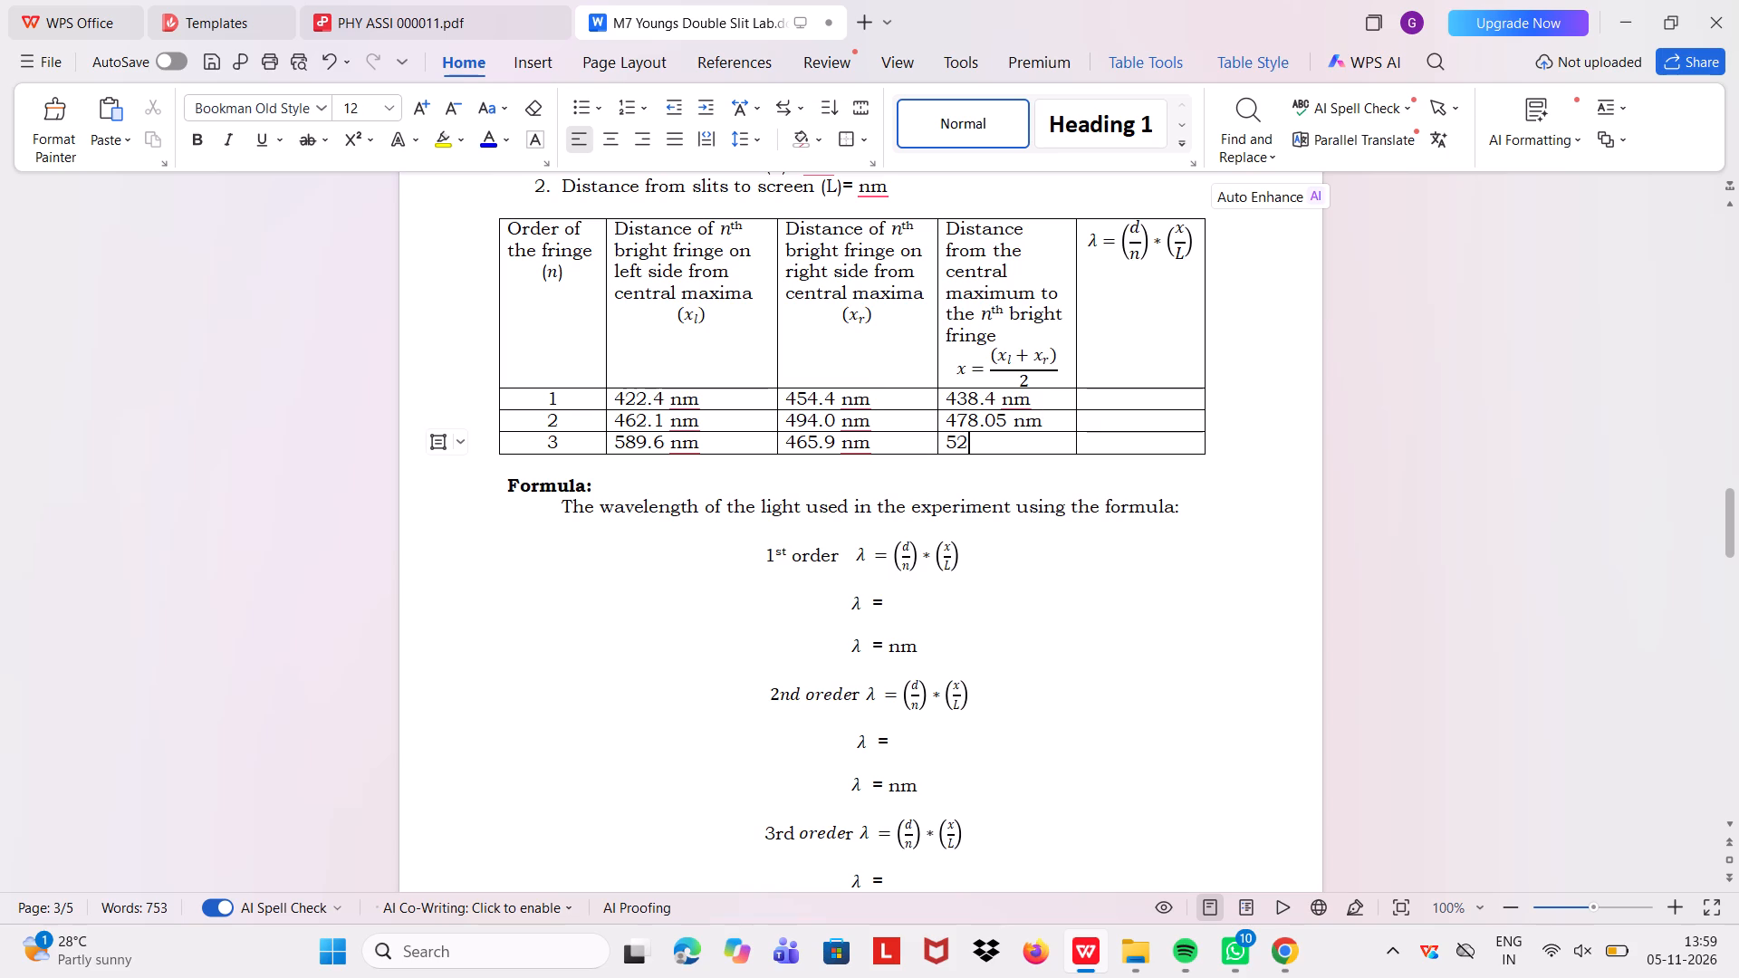
{"action": "type", "text": "7."}
{"action": "type", "text": "75 nm"}
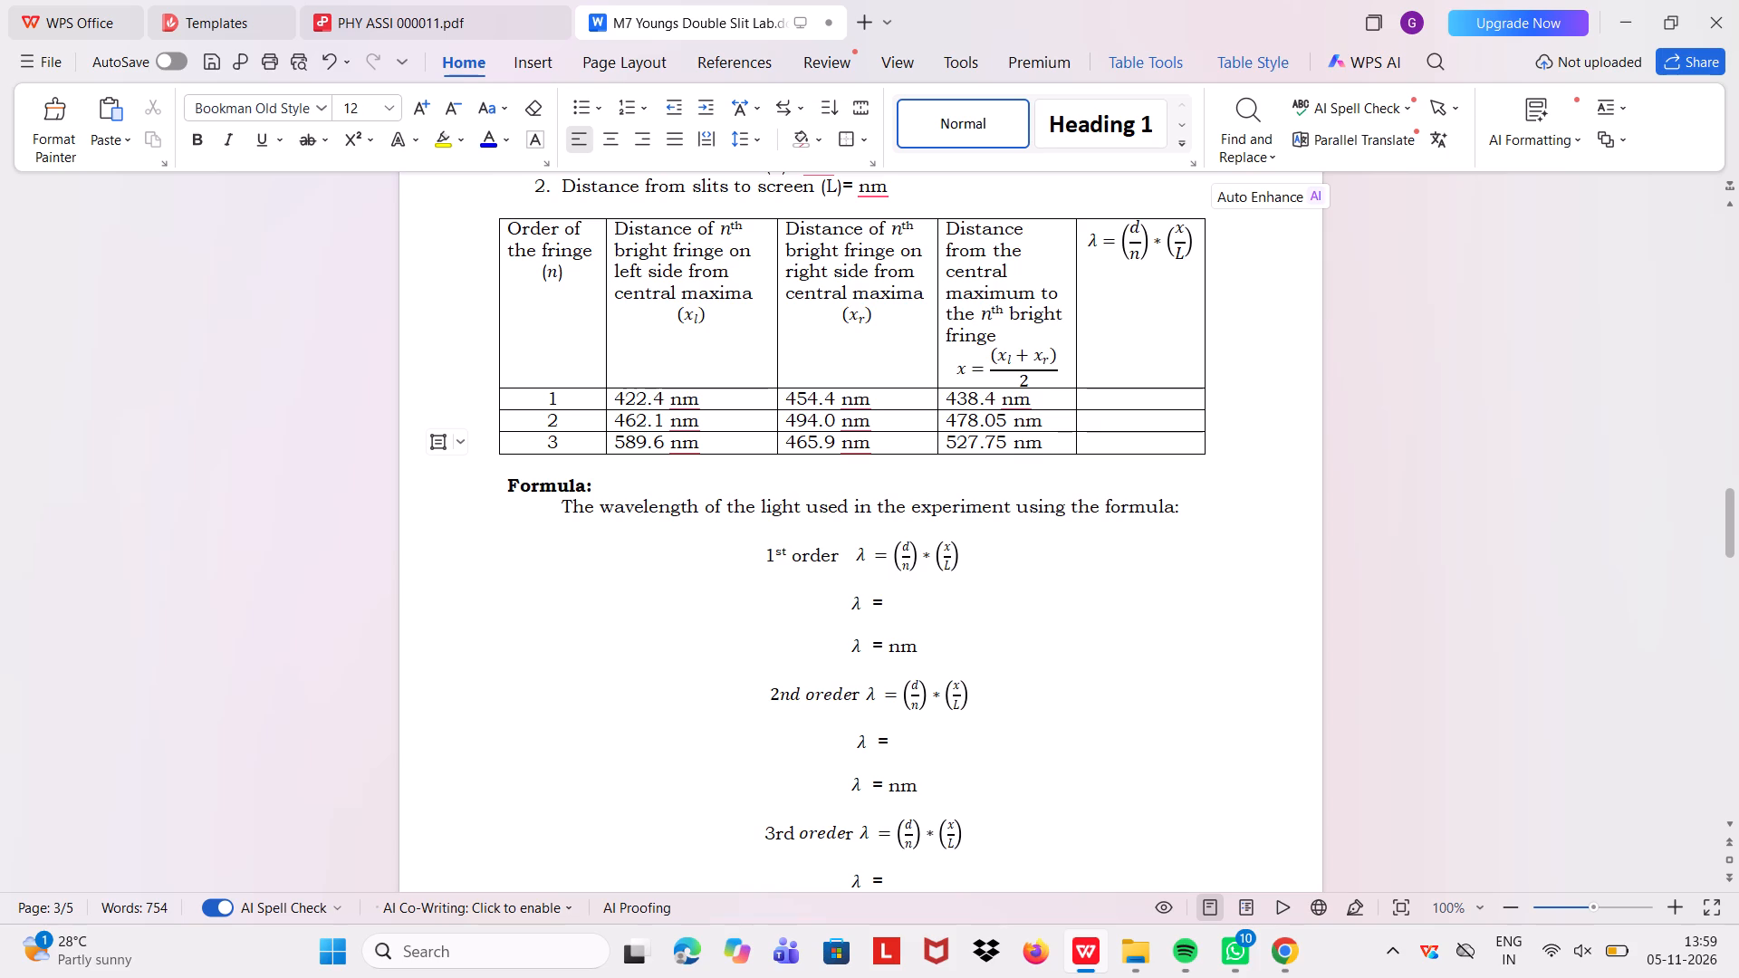
Review the lab document from the student details through the procedure, observation table, wavelength formulas, result, discussion and conclusion sections.
{"action": "left_click", "coordinate": [1127, 403]}
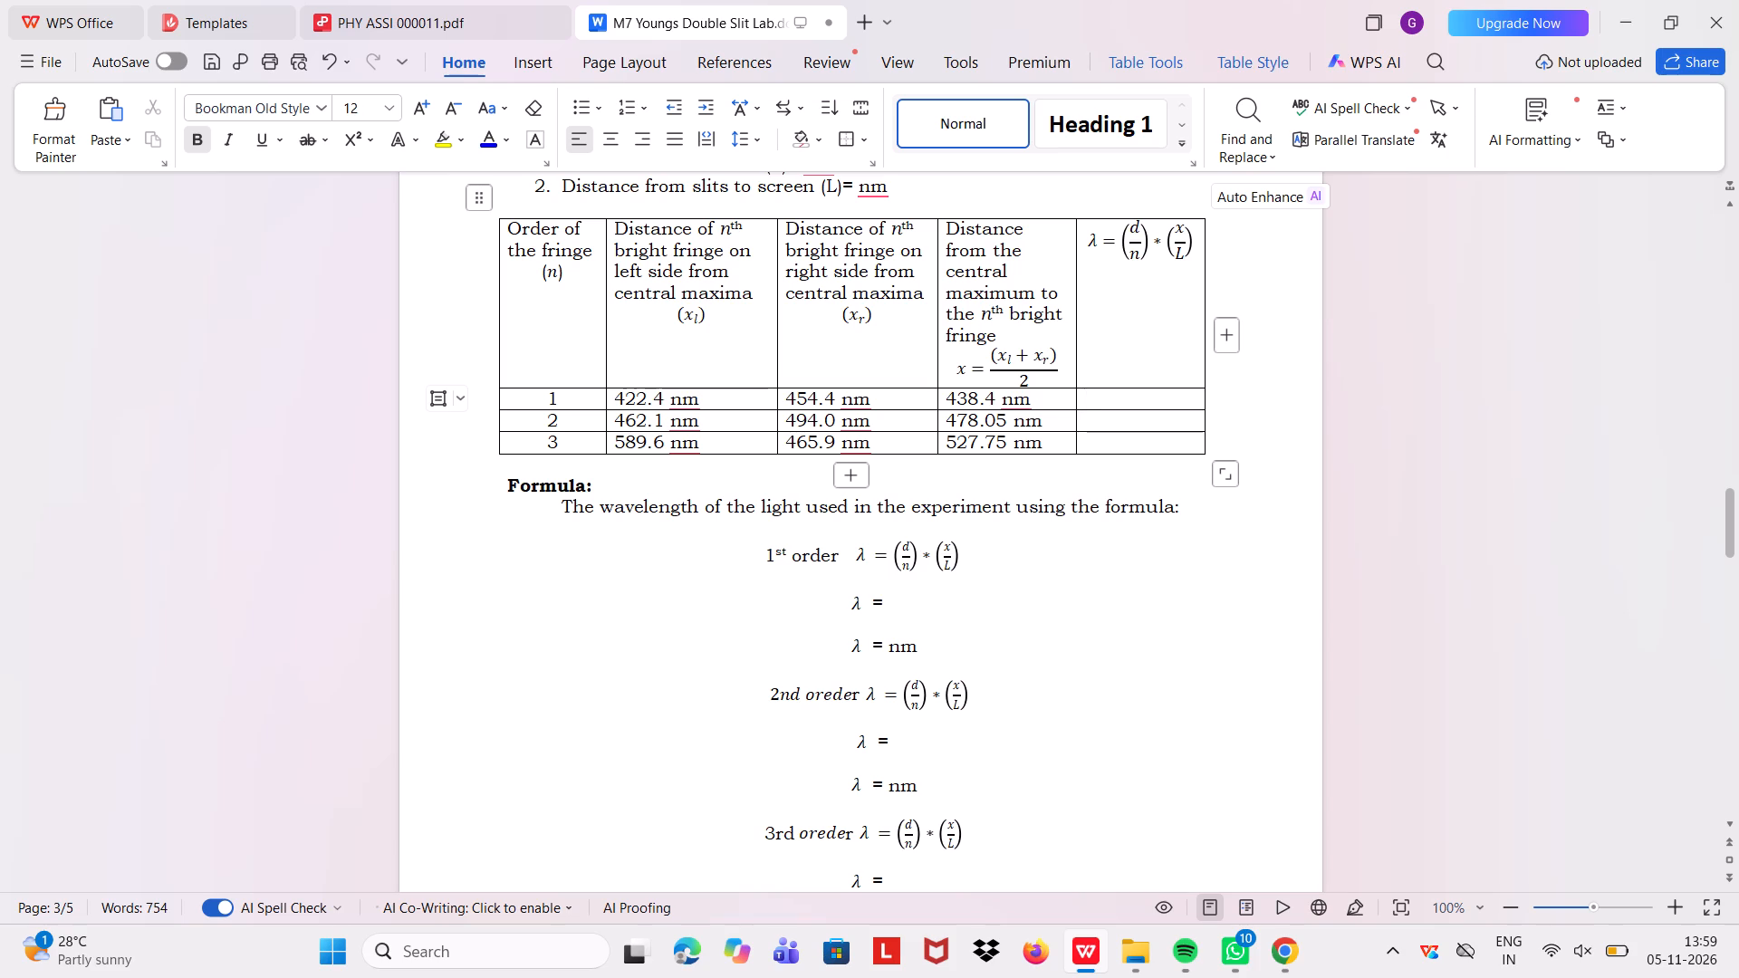
{"action": "scroll", "coordinate": [1127, 403], "scroll_direction": "up", "scroll_amount": 6}
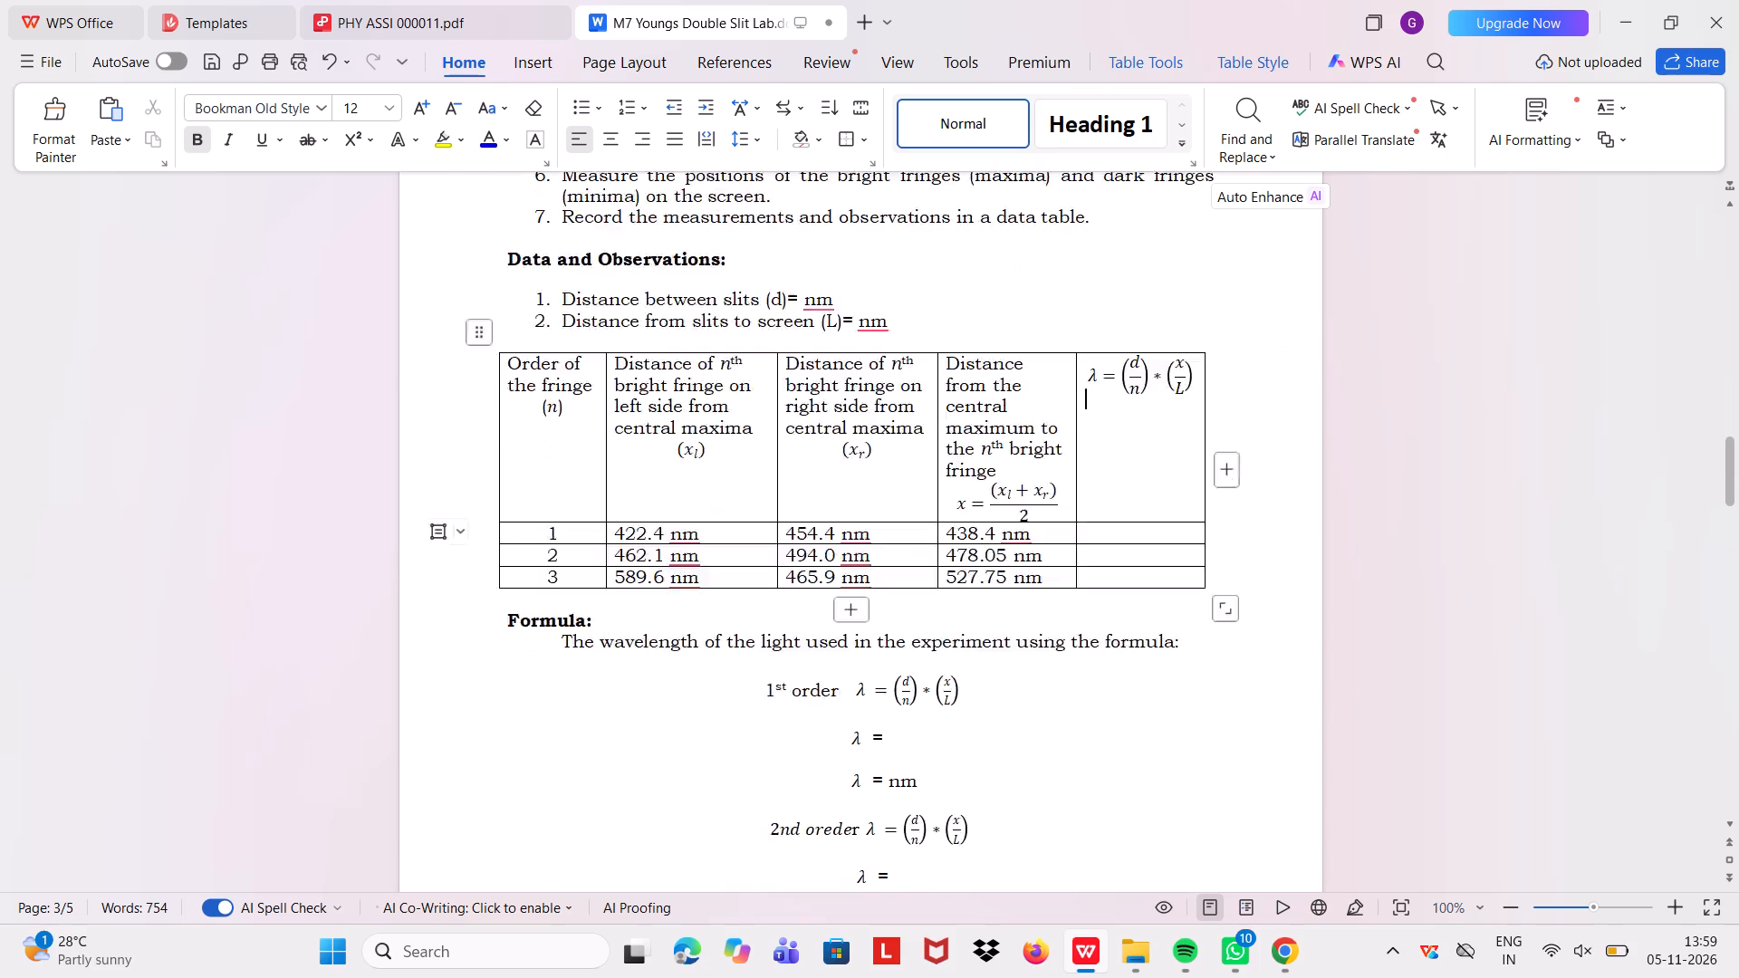
{"action": "scroll", "coordinate": [1127, 403], "scroll_direction": "up", "scroll_amount": 7}
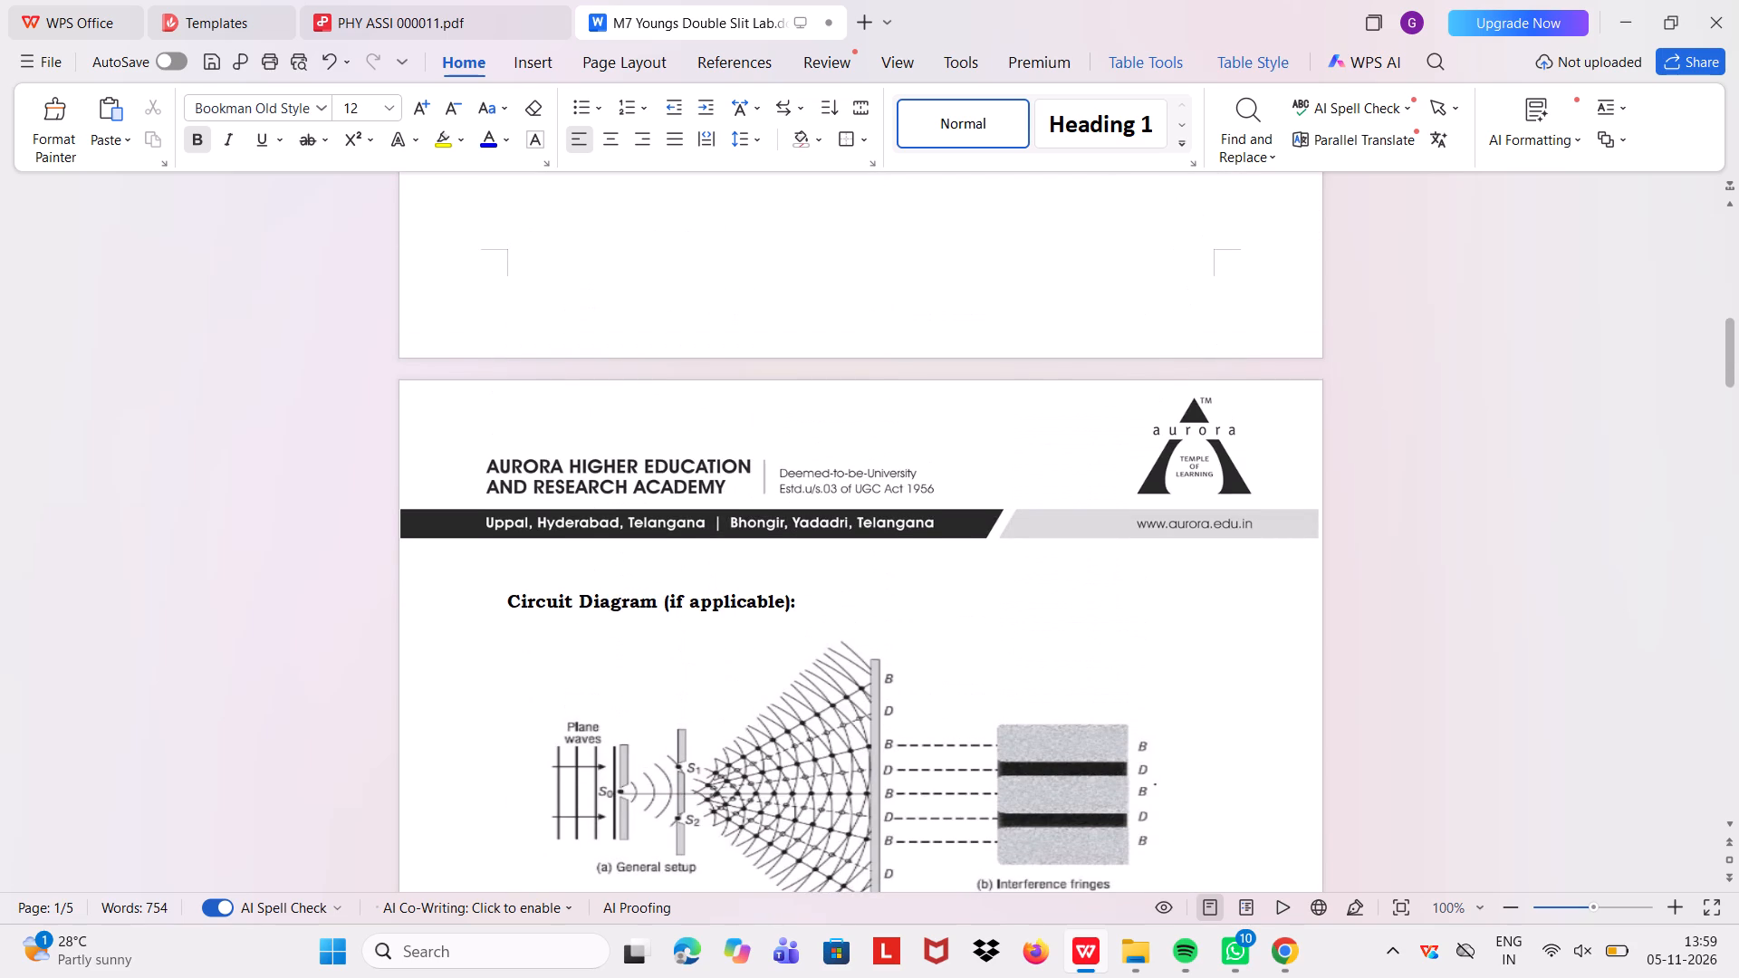
{"action": "scroll", "coordinate": [1127, 403], "scroll_direction": "up", "scroll_amount": 8}
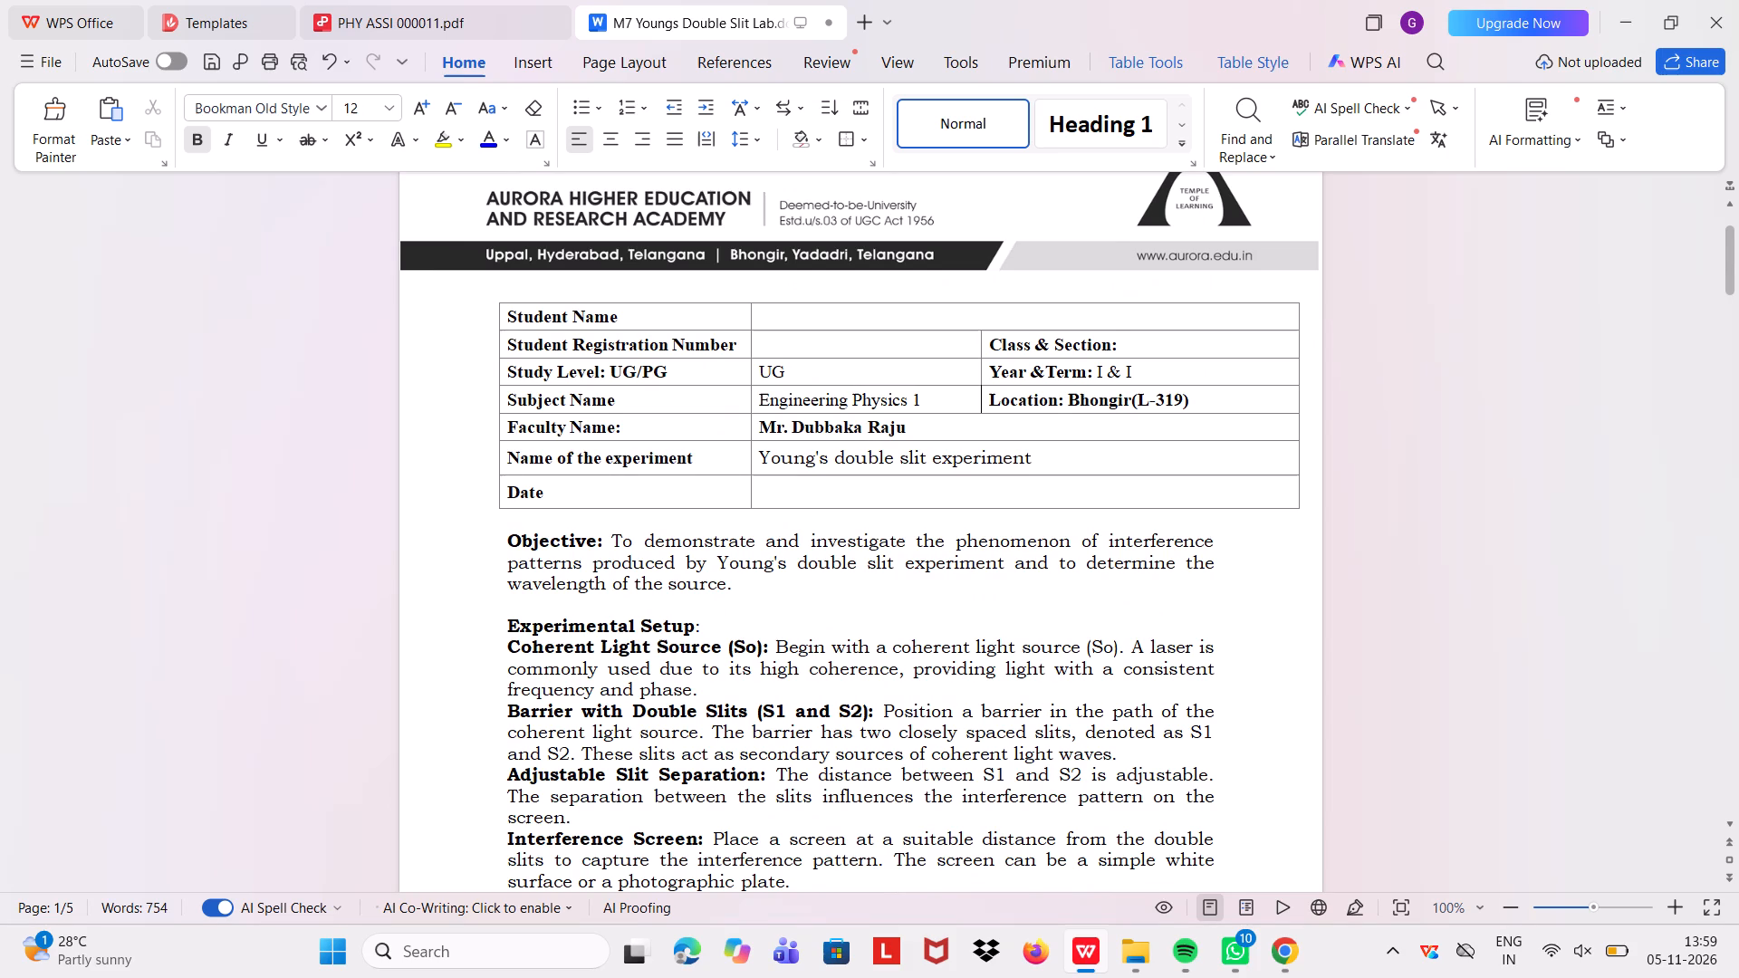
{"action": "scroll", "coordinate": [1127, 403], "scroll_direction": "down", "scroll_amount": 3}
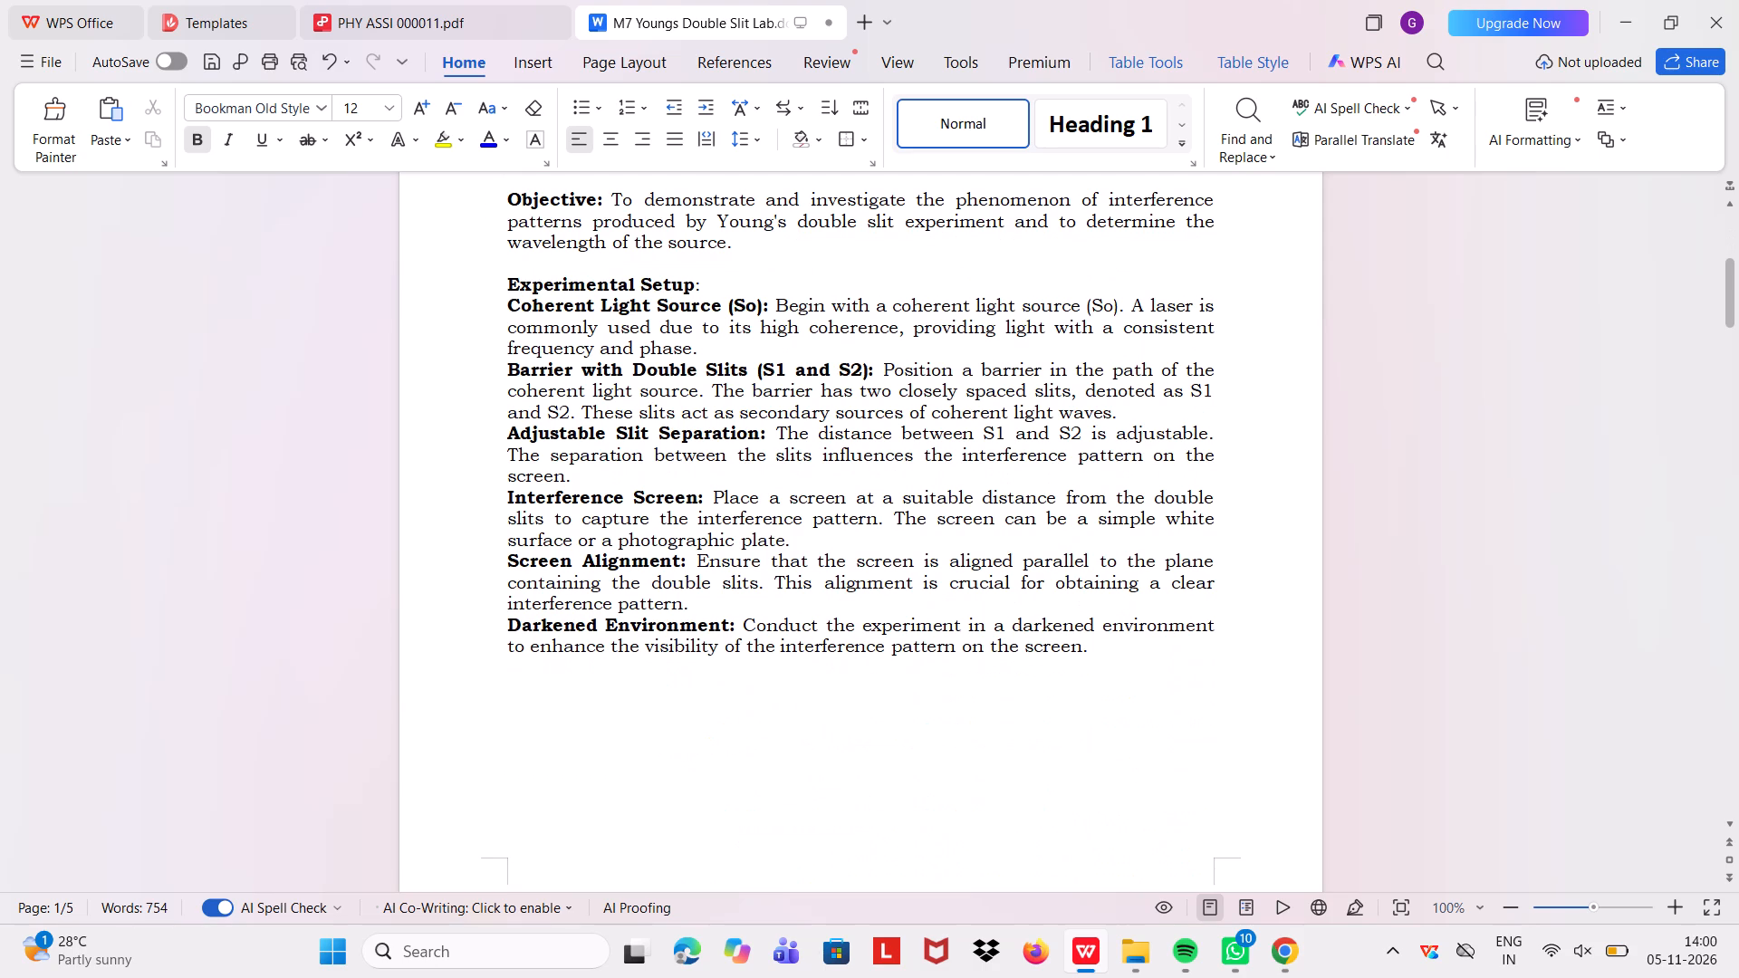
{"action": "scroll", "coordinate": [1127, 403], "scroll_direction": "down", "scroll_amount": 7}
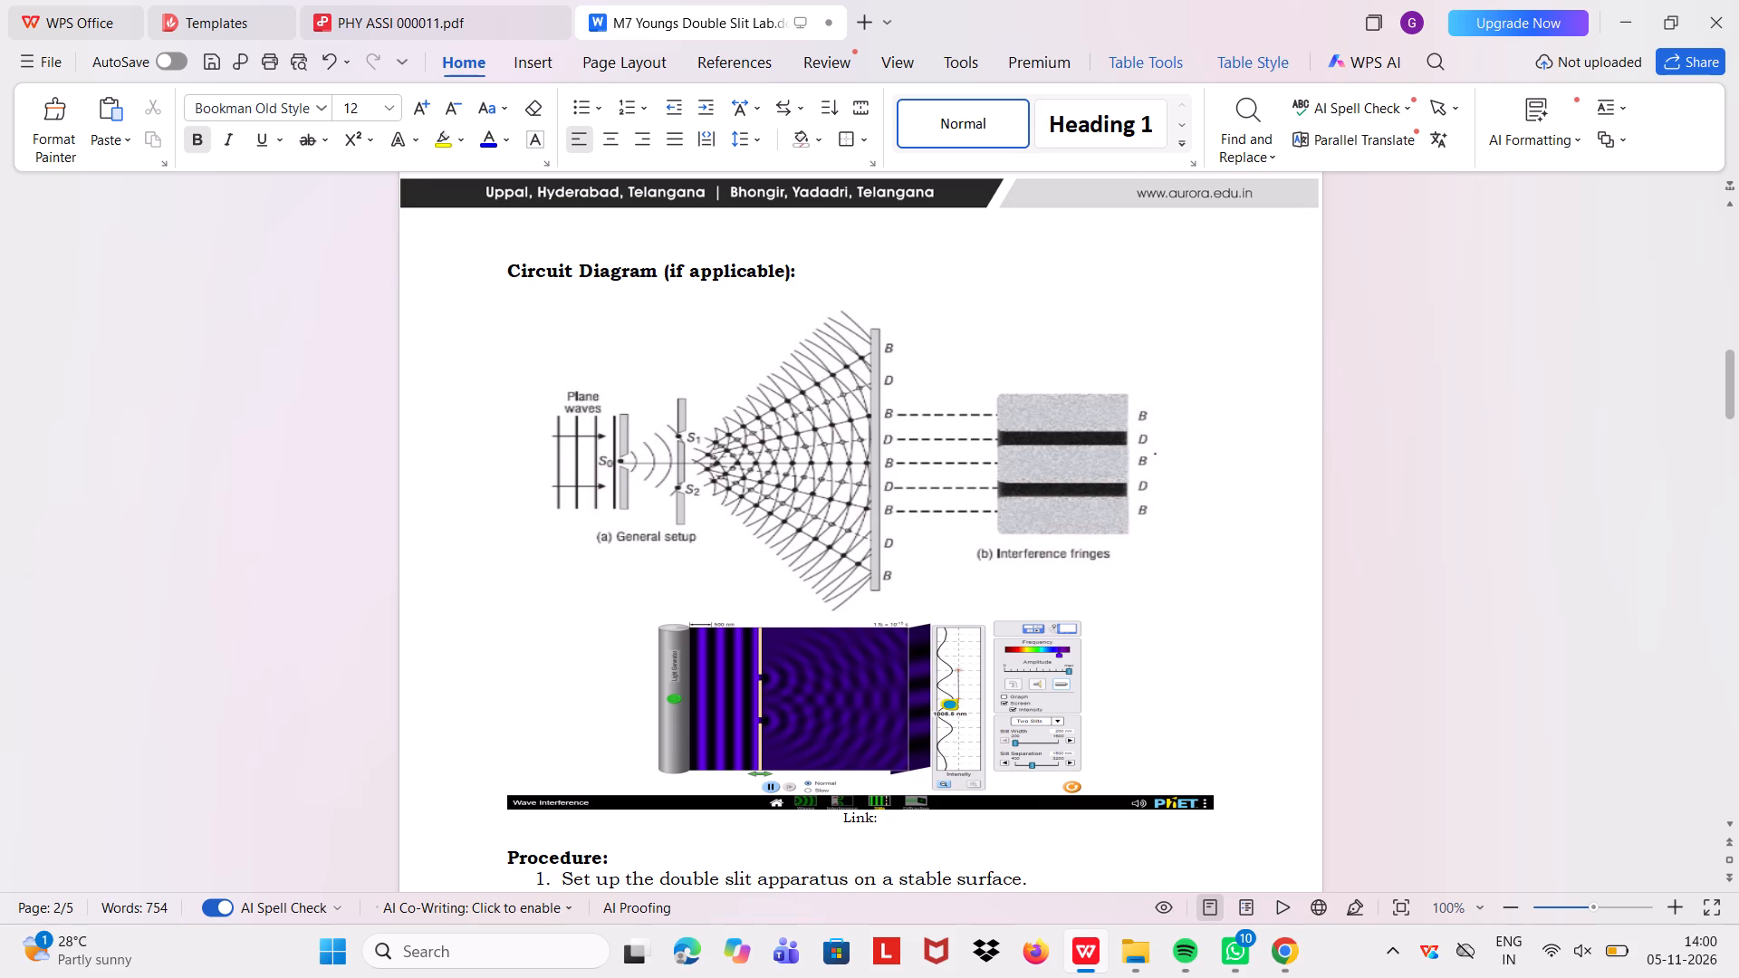
{"action": "scroll", "coordinate": [1127, 403], "scroll_direction": "down", "scroll_amount": 4}
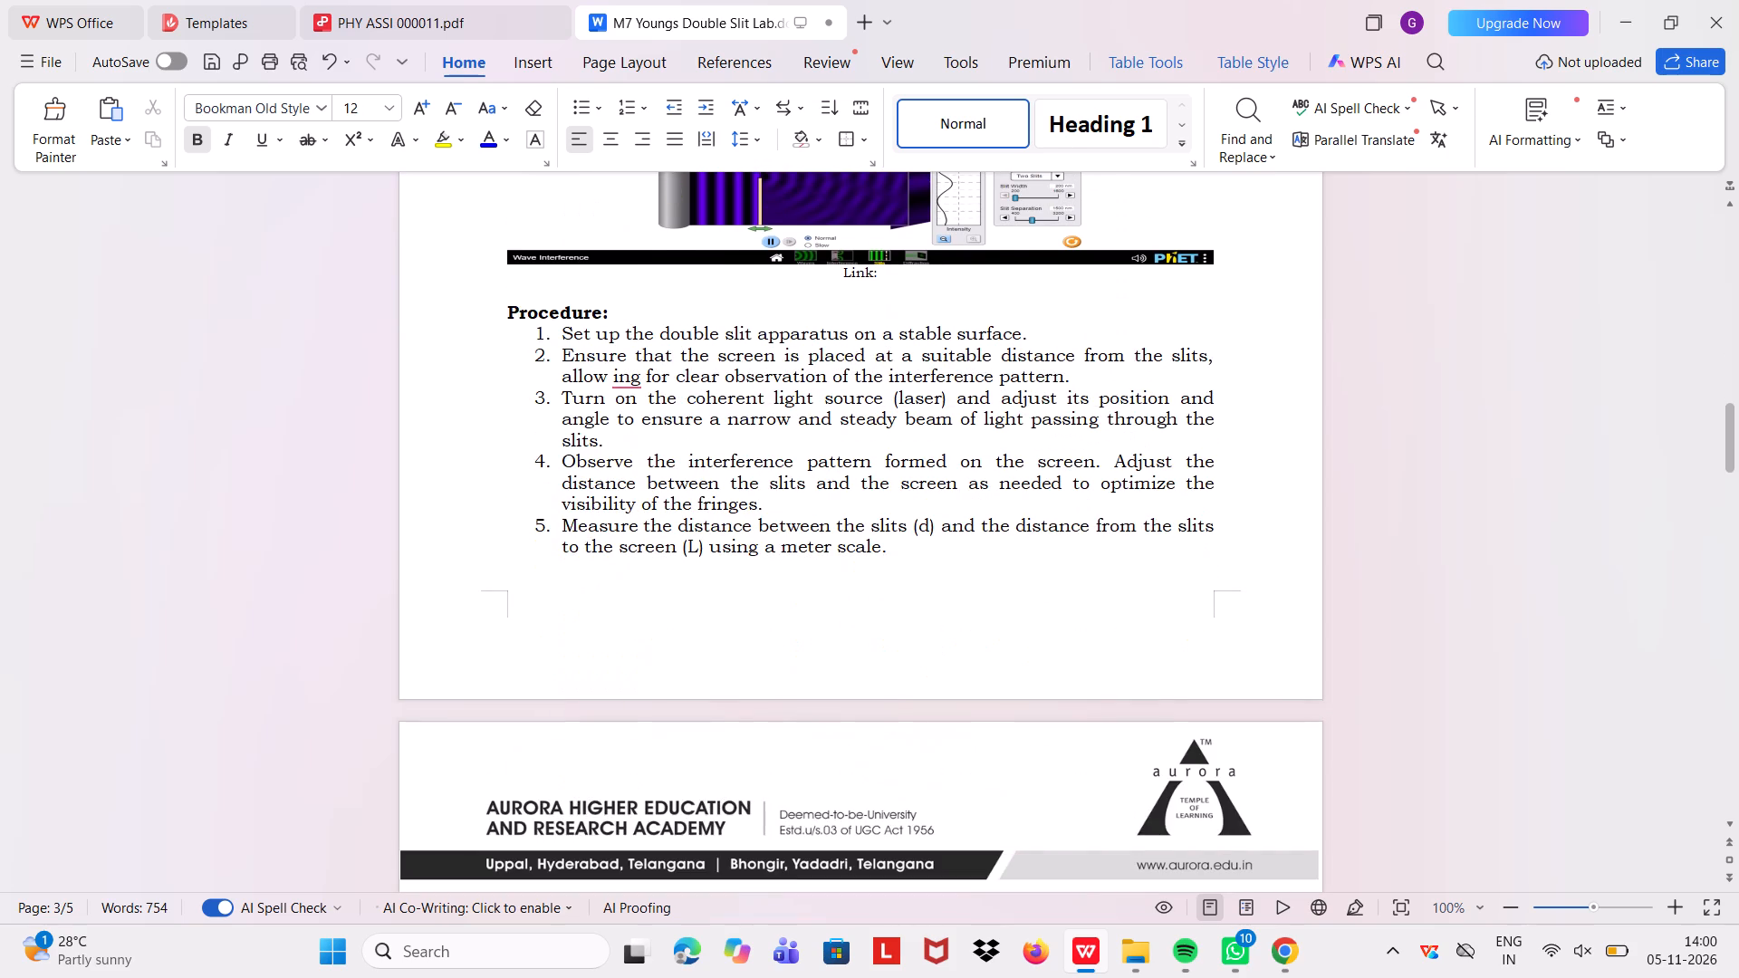
{"action": "scroll", "coordinate": [1127, 403], "scroll_direction": "down", "scroll_amount": 4}
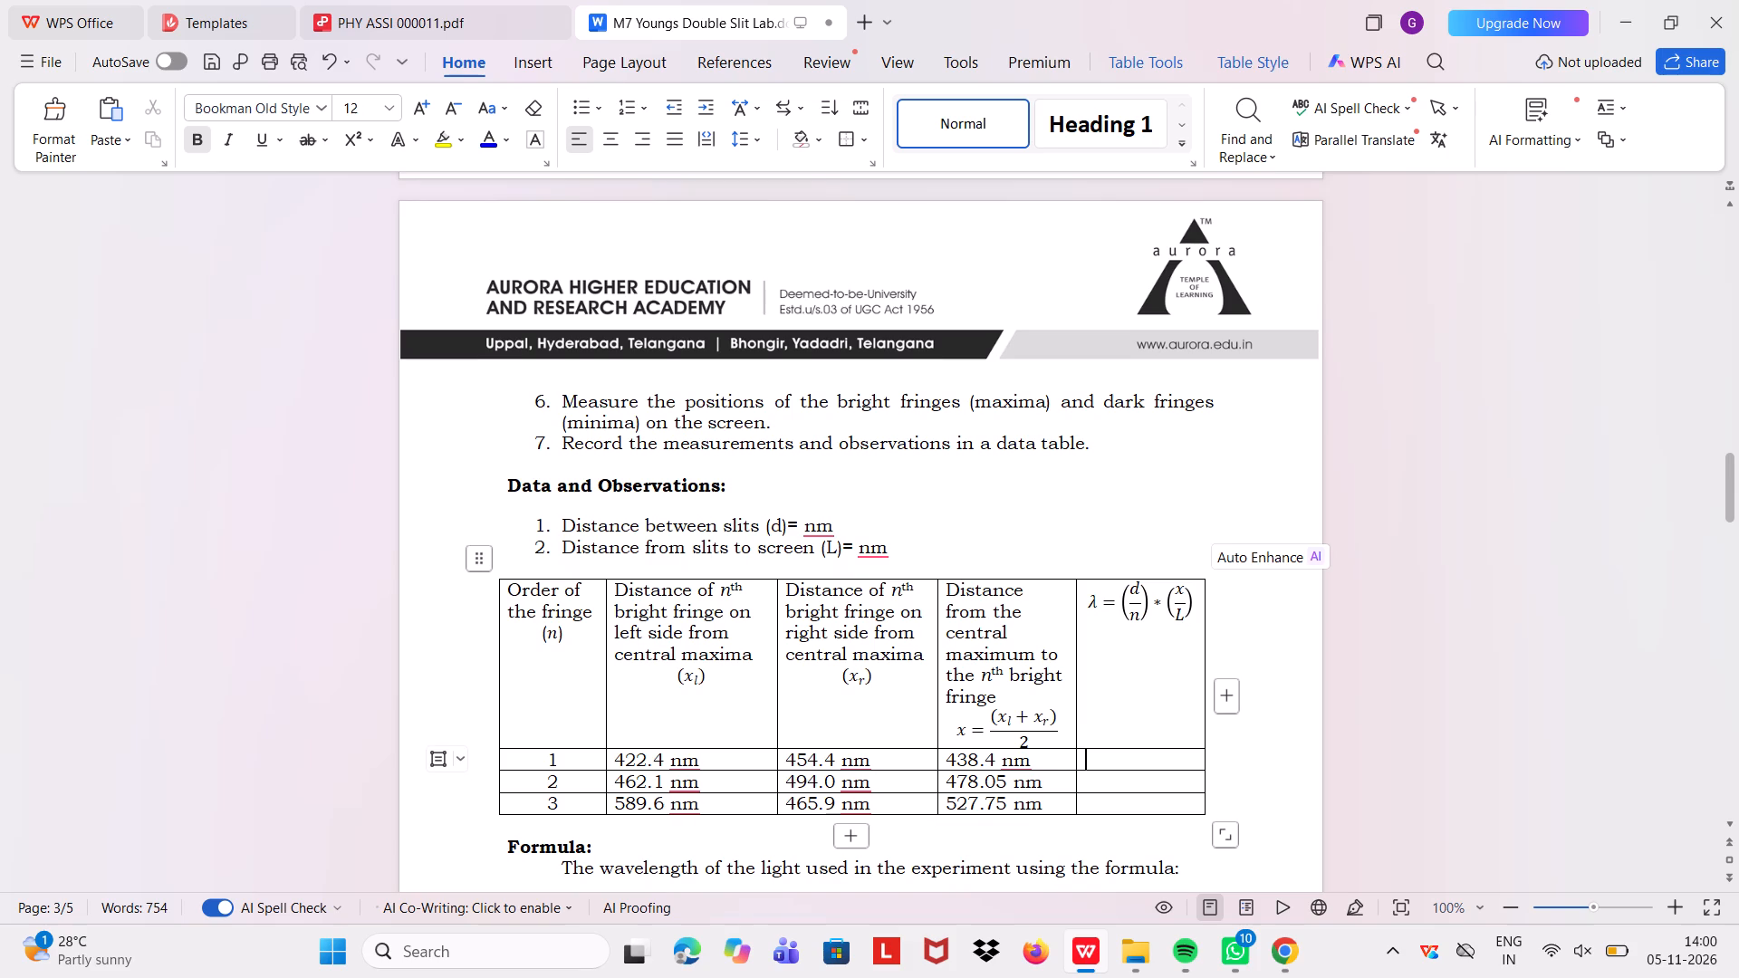
{"action": "scroll", "coordinate": [1127, 403], "scroll_direction": "down", "scroll_amount": 2}
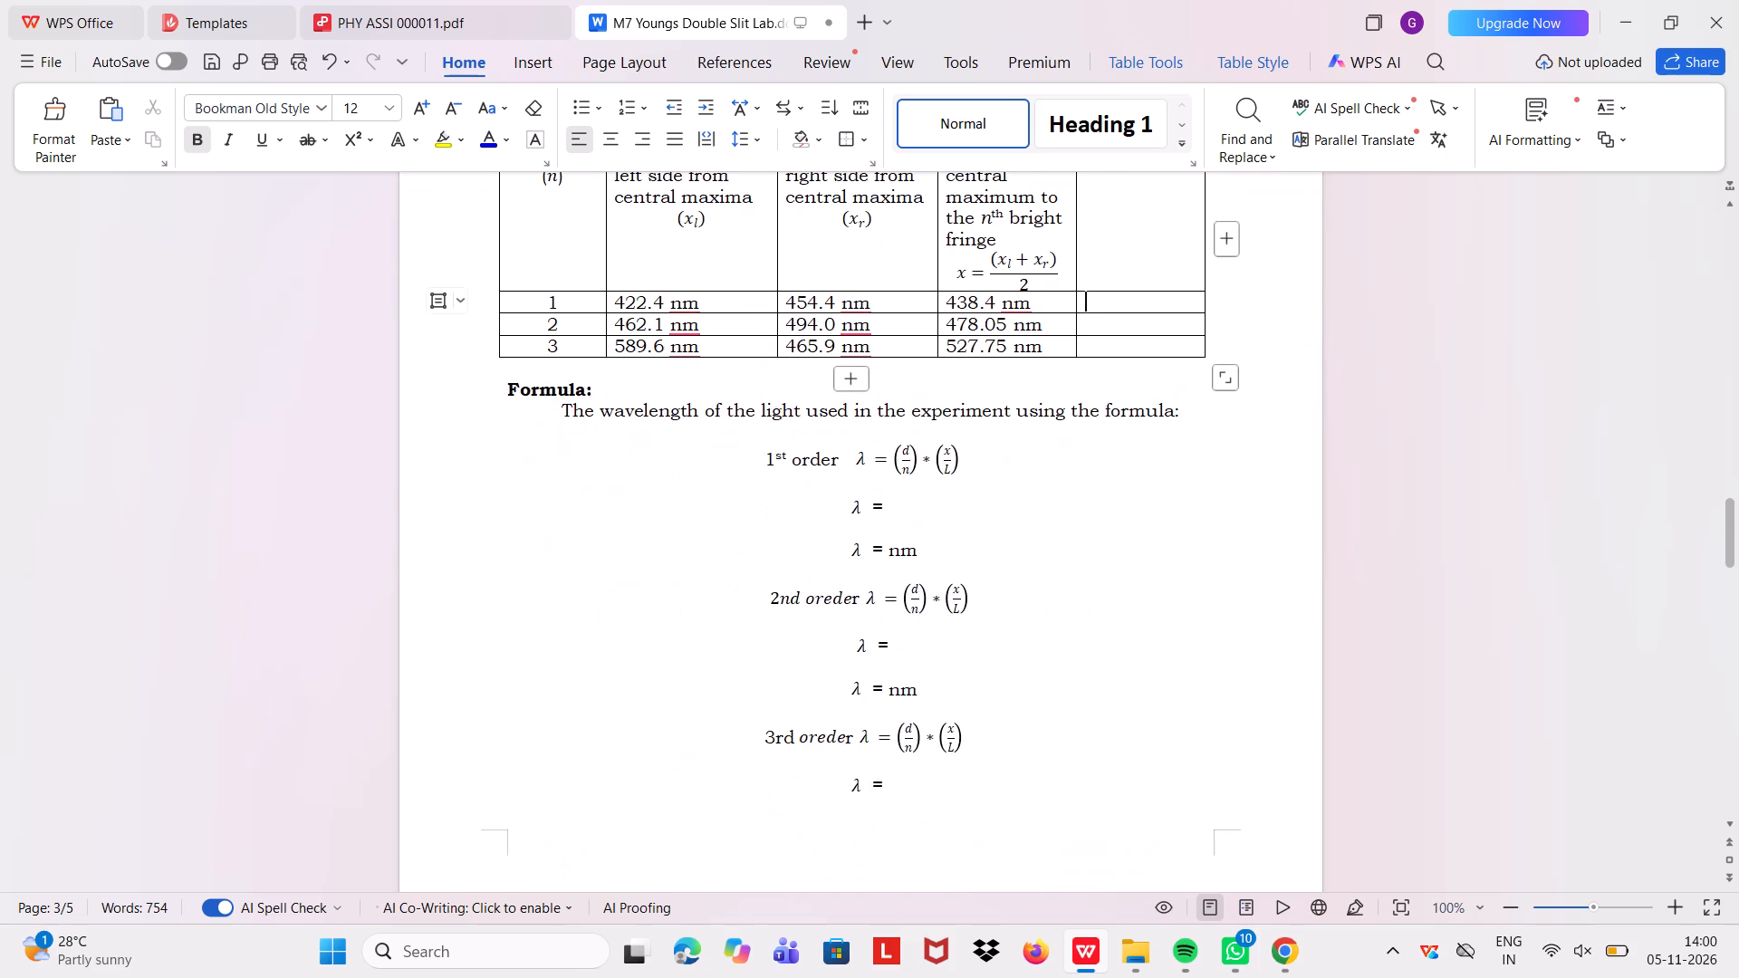
{"action": "scroll", "coordinate": [1127, 403], "scroll_direction": "down", "scroll_amount": 1}
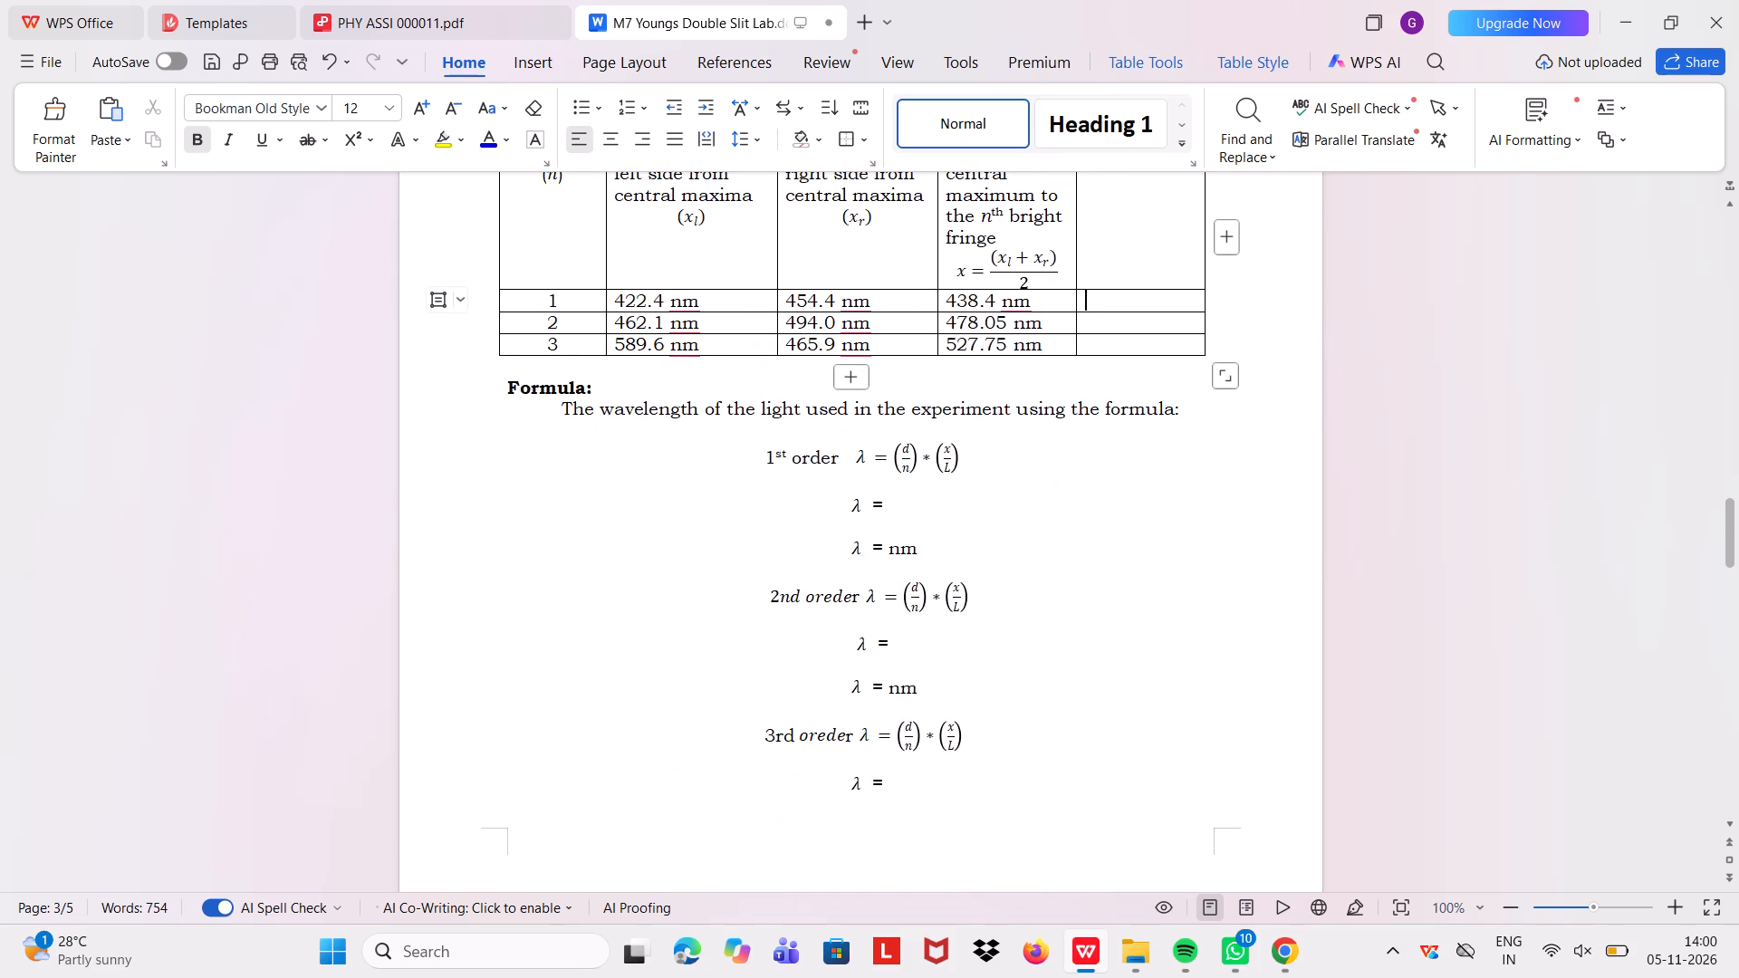
{"action": "scroll", "coordinate": [1127, 403], "scroll_direction": "down", "scroll_amount": 5}
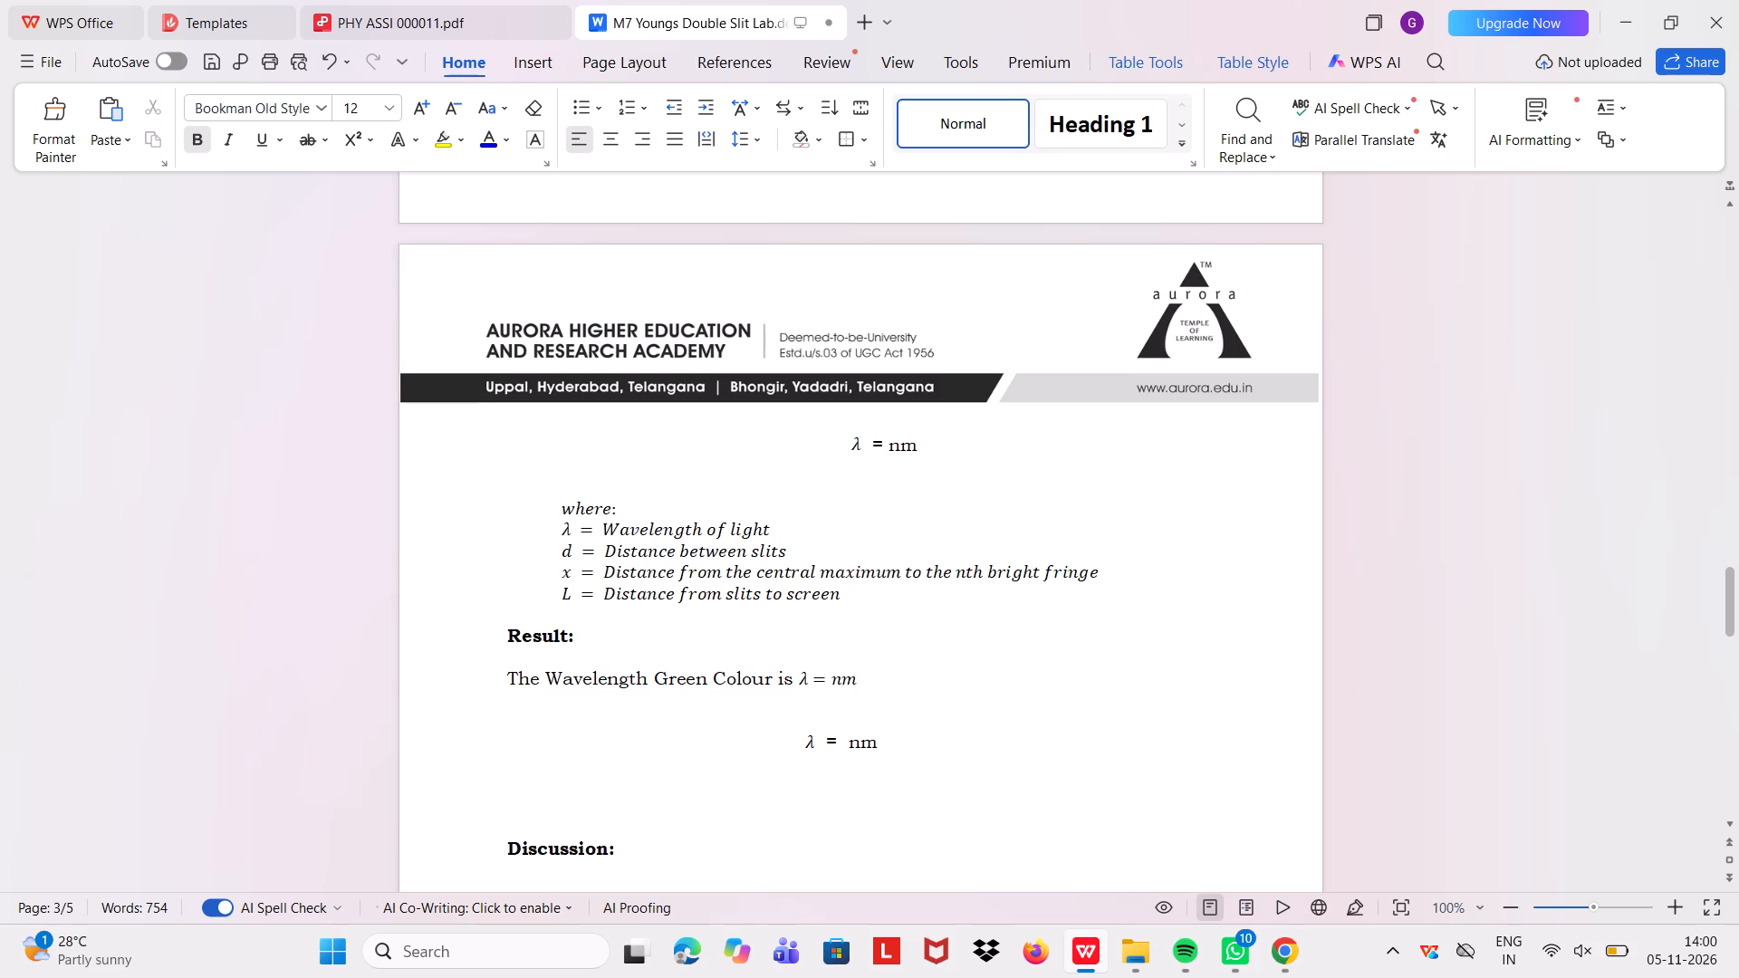
{"action": "scroll", "coordinate": [1127, 403], "scroll_direction": "down", "scroll_amount": 5}
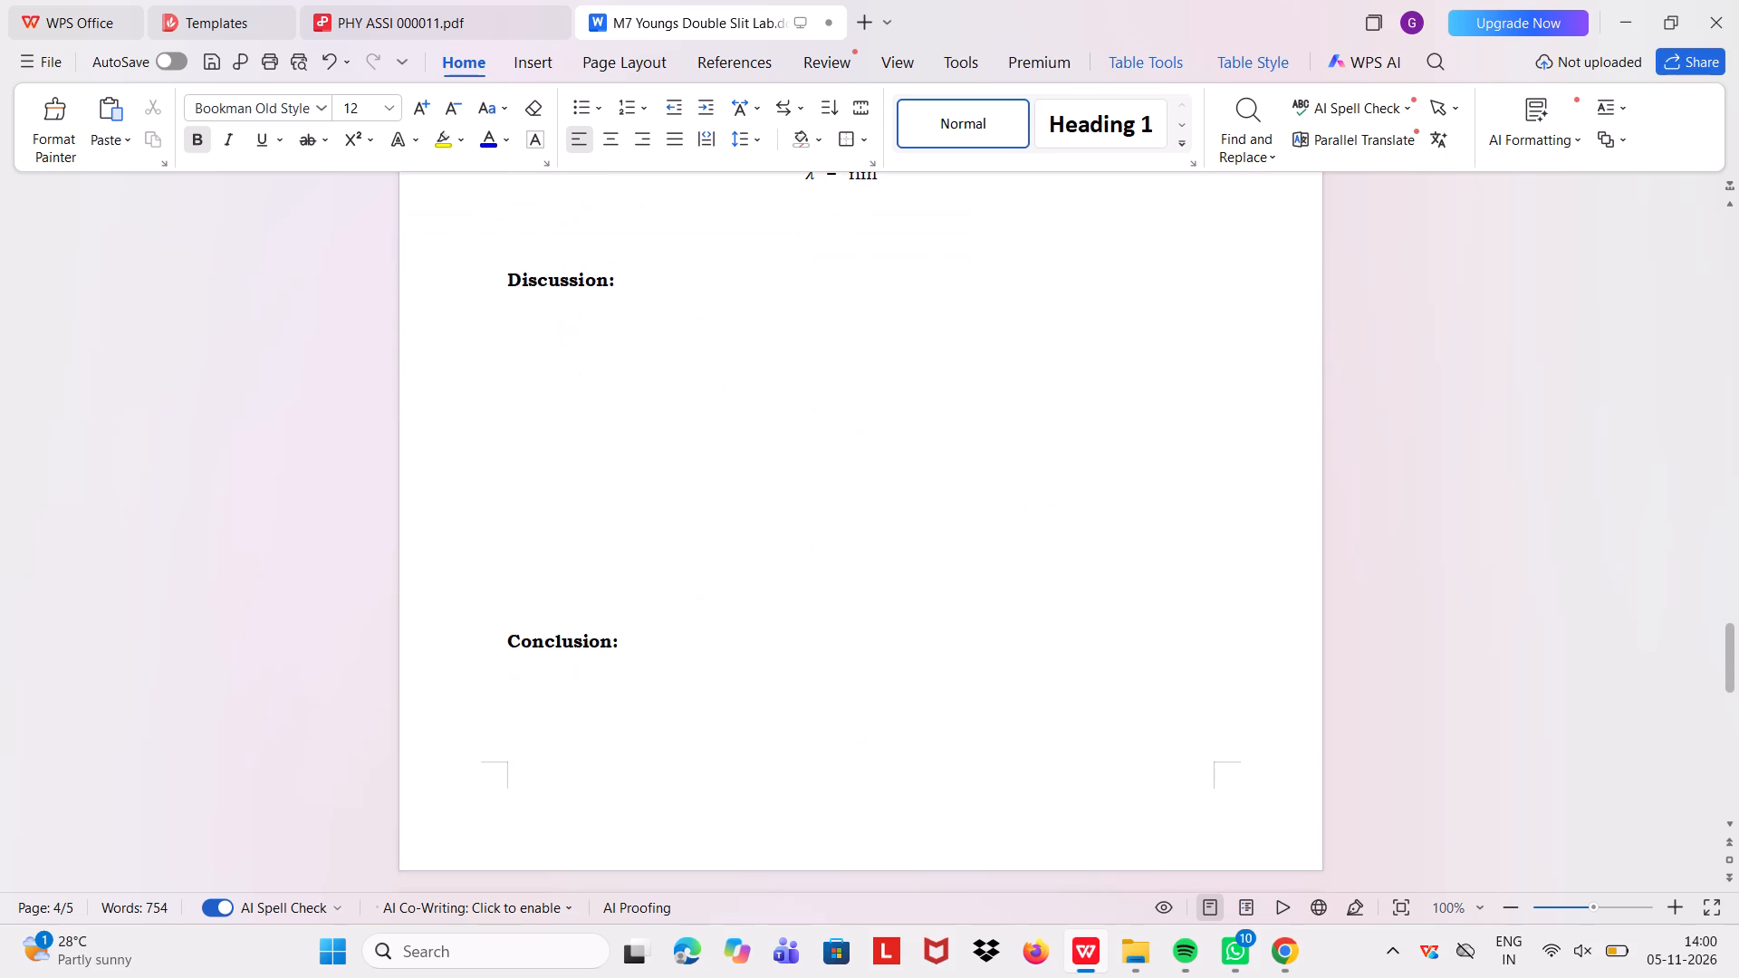
{"action": "scroll", "coordinate": [1127, 403], "scroll_direction": "down", "scroll_amount": 1}
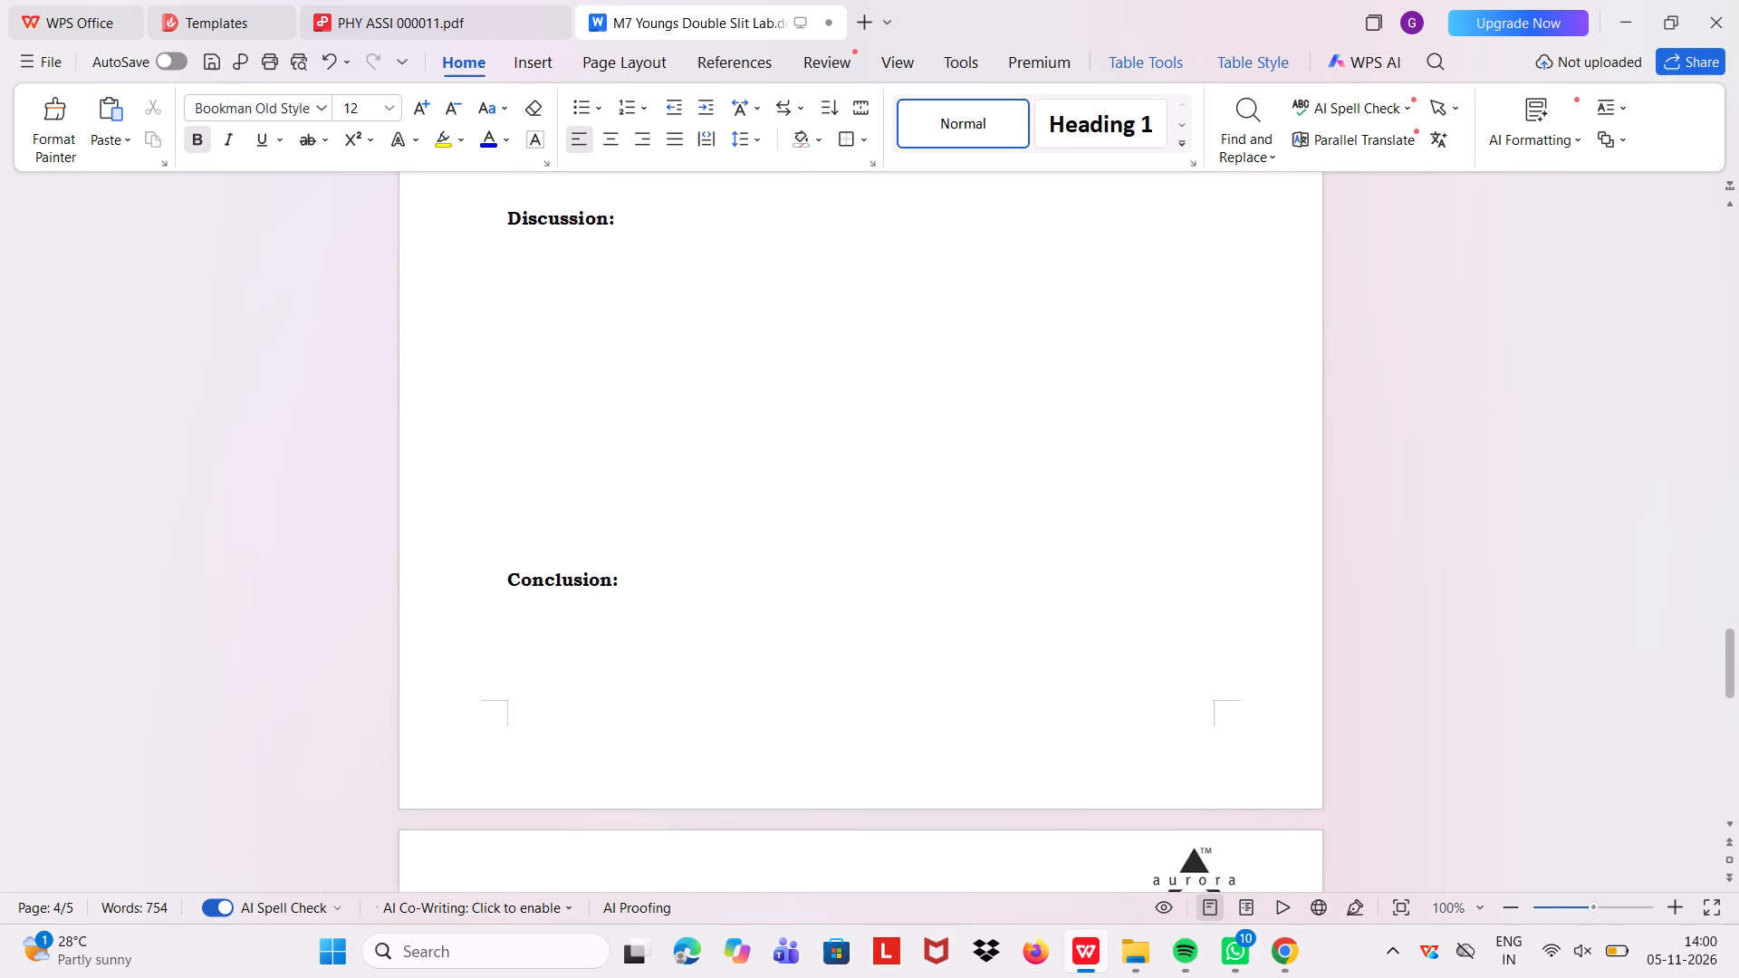
{"action": "scroll", "coordinate": [1127, 403], "scroll_direction": "right", "scroll_amount": 1}
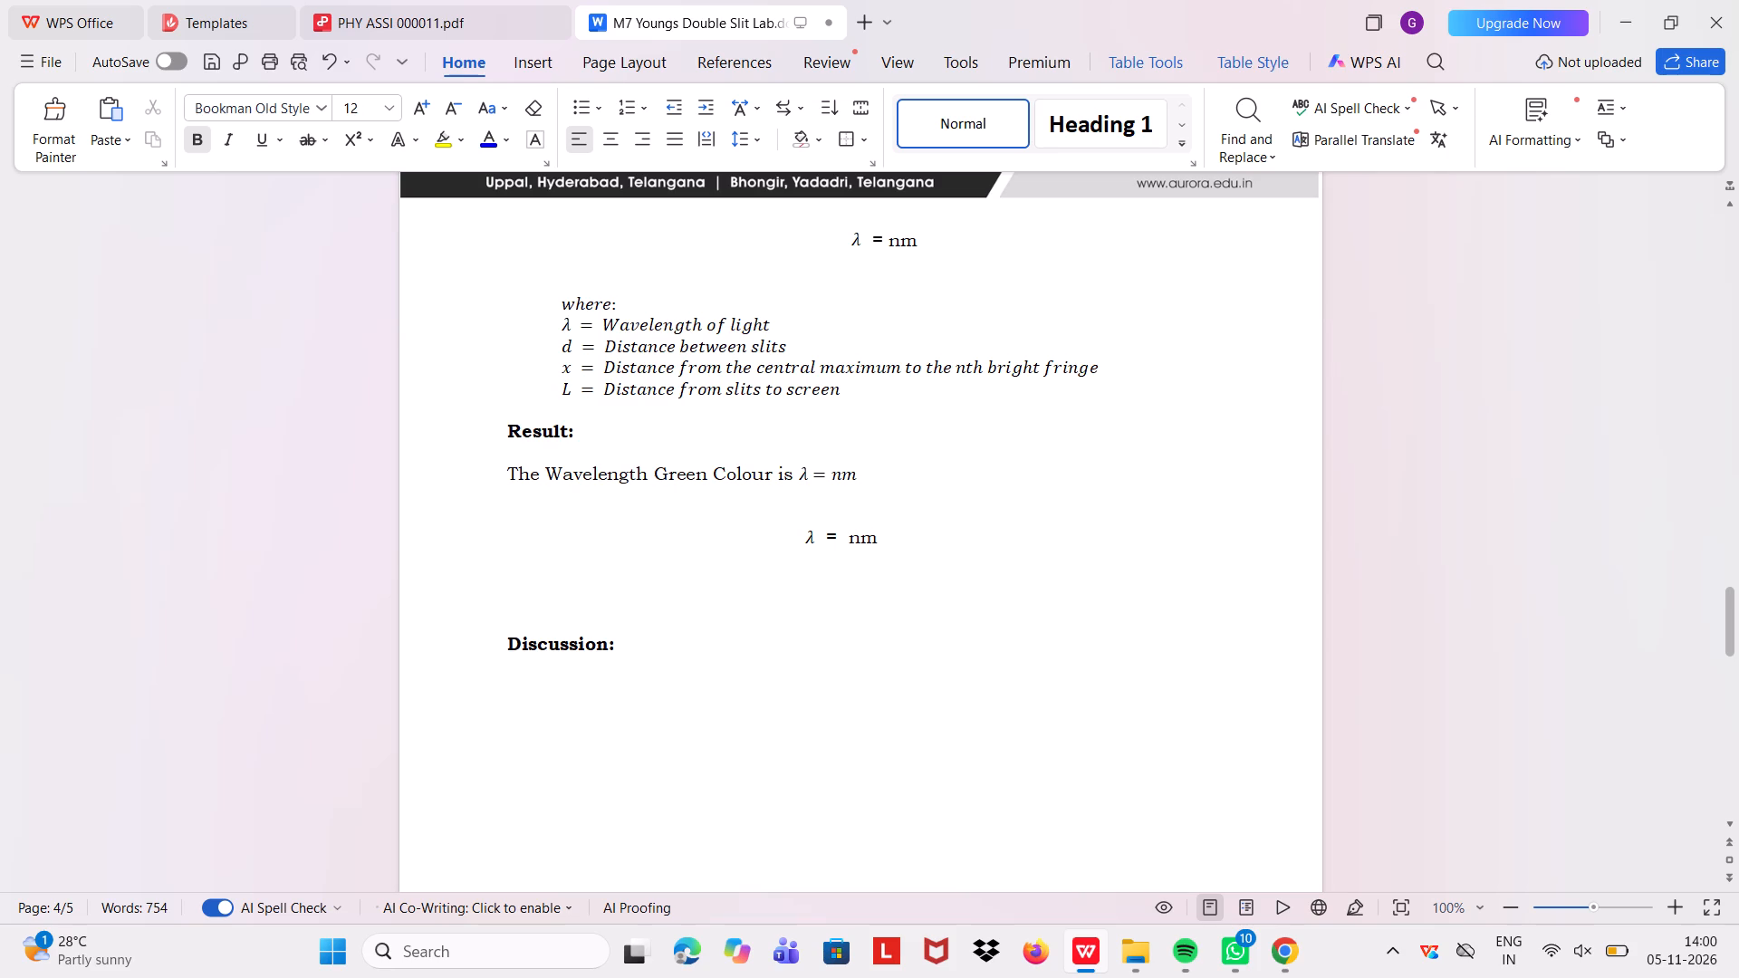
{"action": "scroll", "coordinate": [987, 433], "scroll_direction": "up", "scroll_amount": 12}
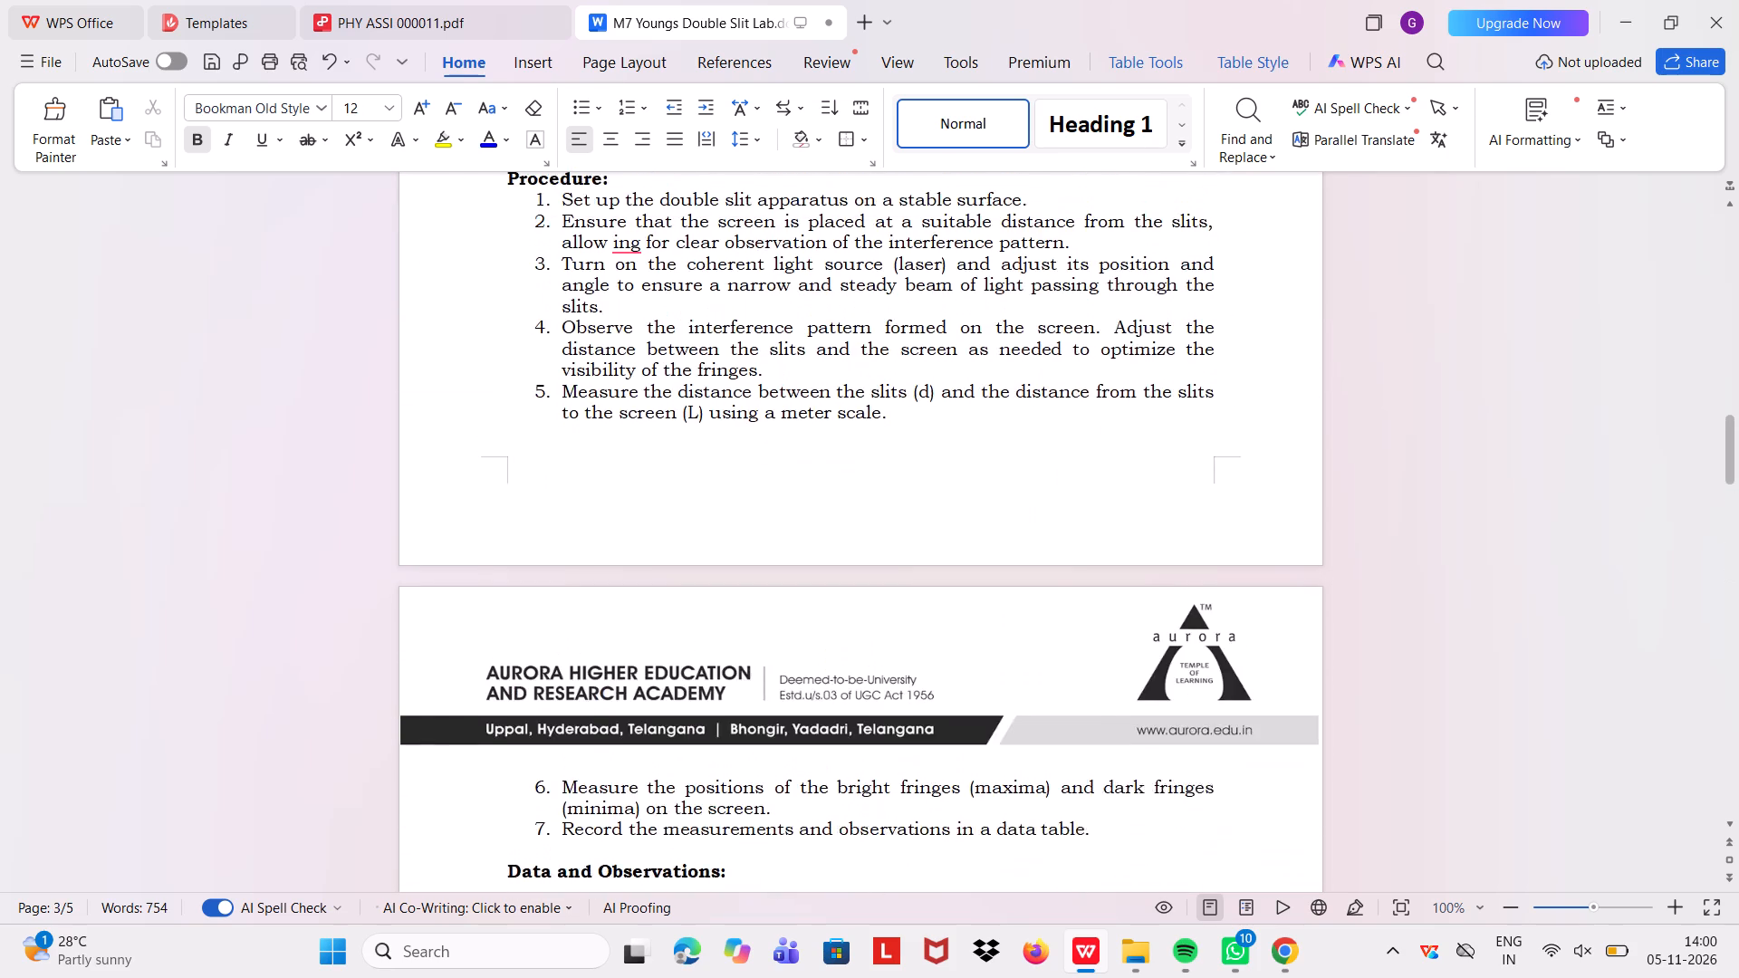
{"action": "scroll", "coordinate": [987, 433], "scroll_direction": "down", "scroll_amount": 1}
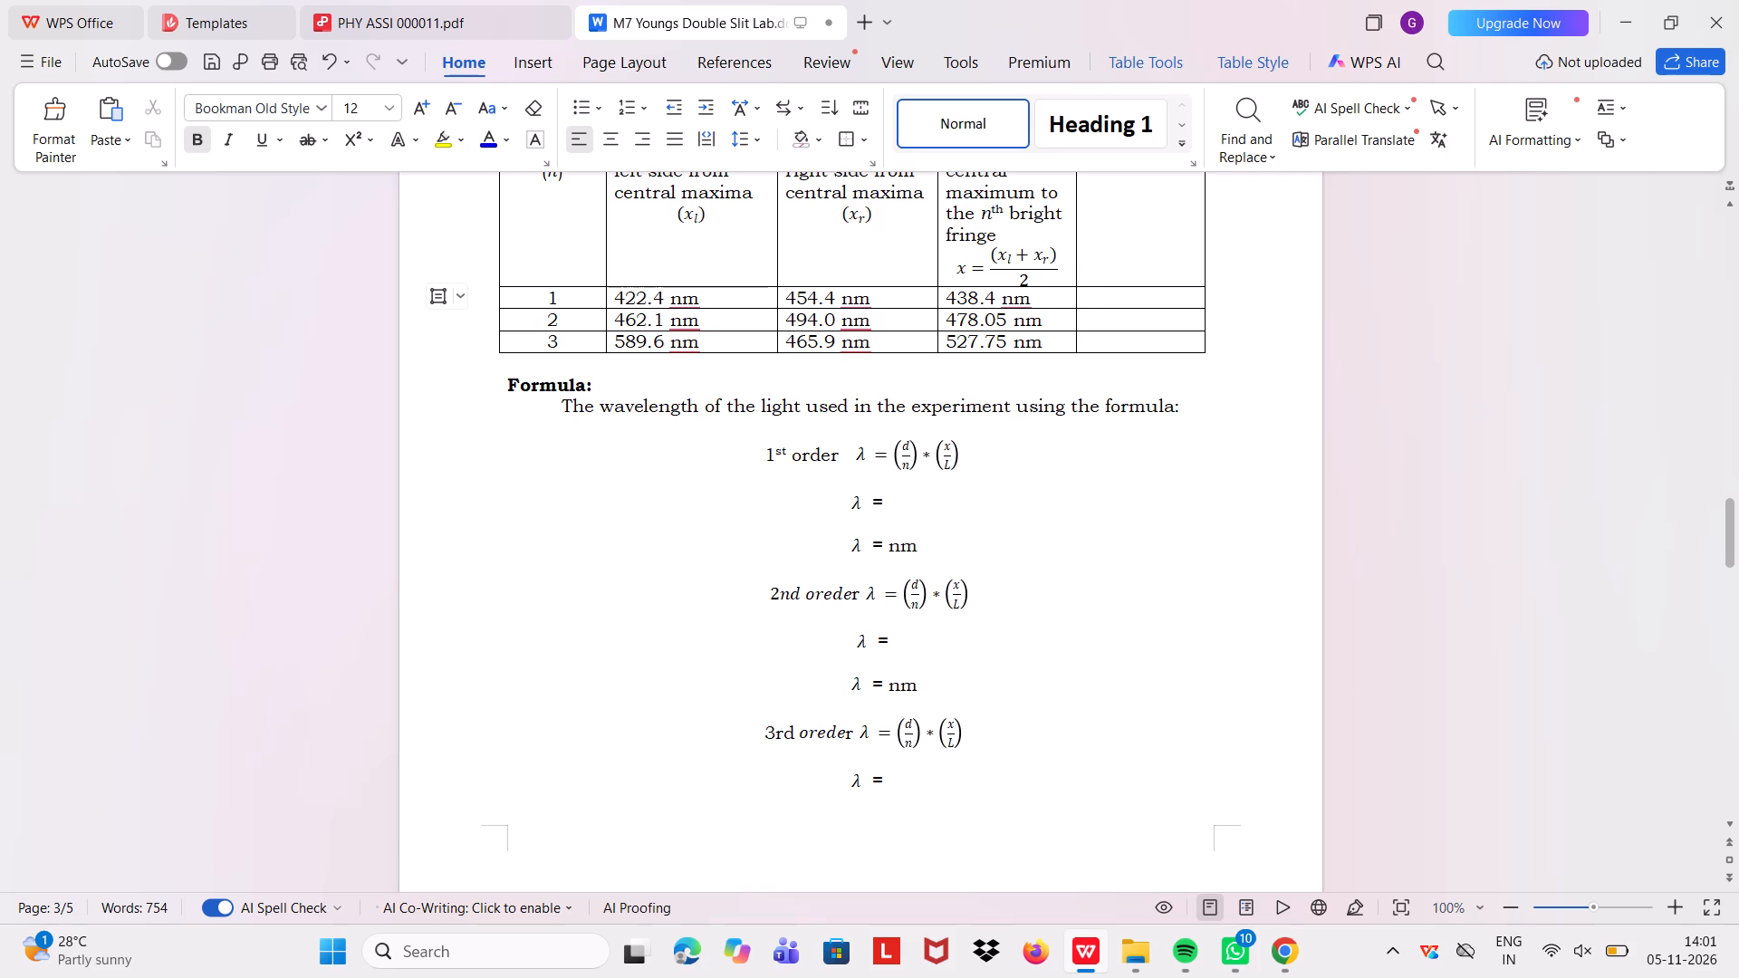
{"action": "scroll", "coordinate": [987, 433], "scroll_direction": "up", "scroll_amount": 1}
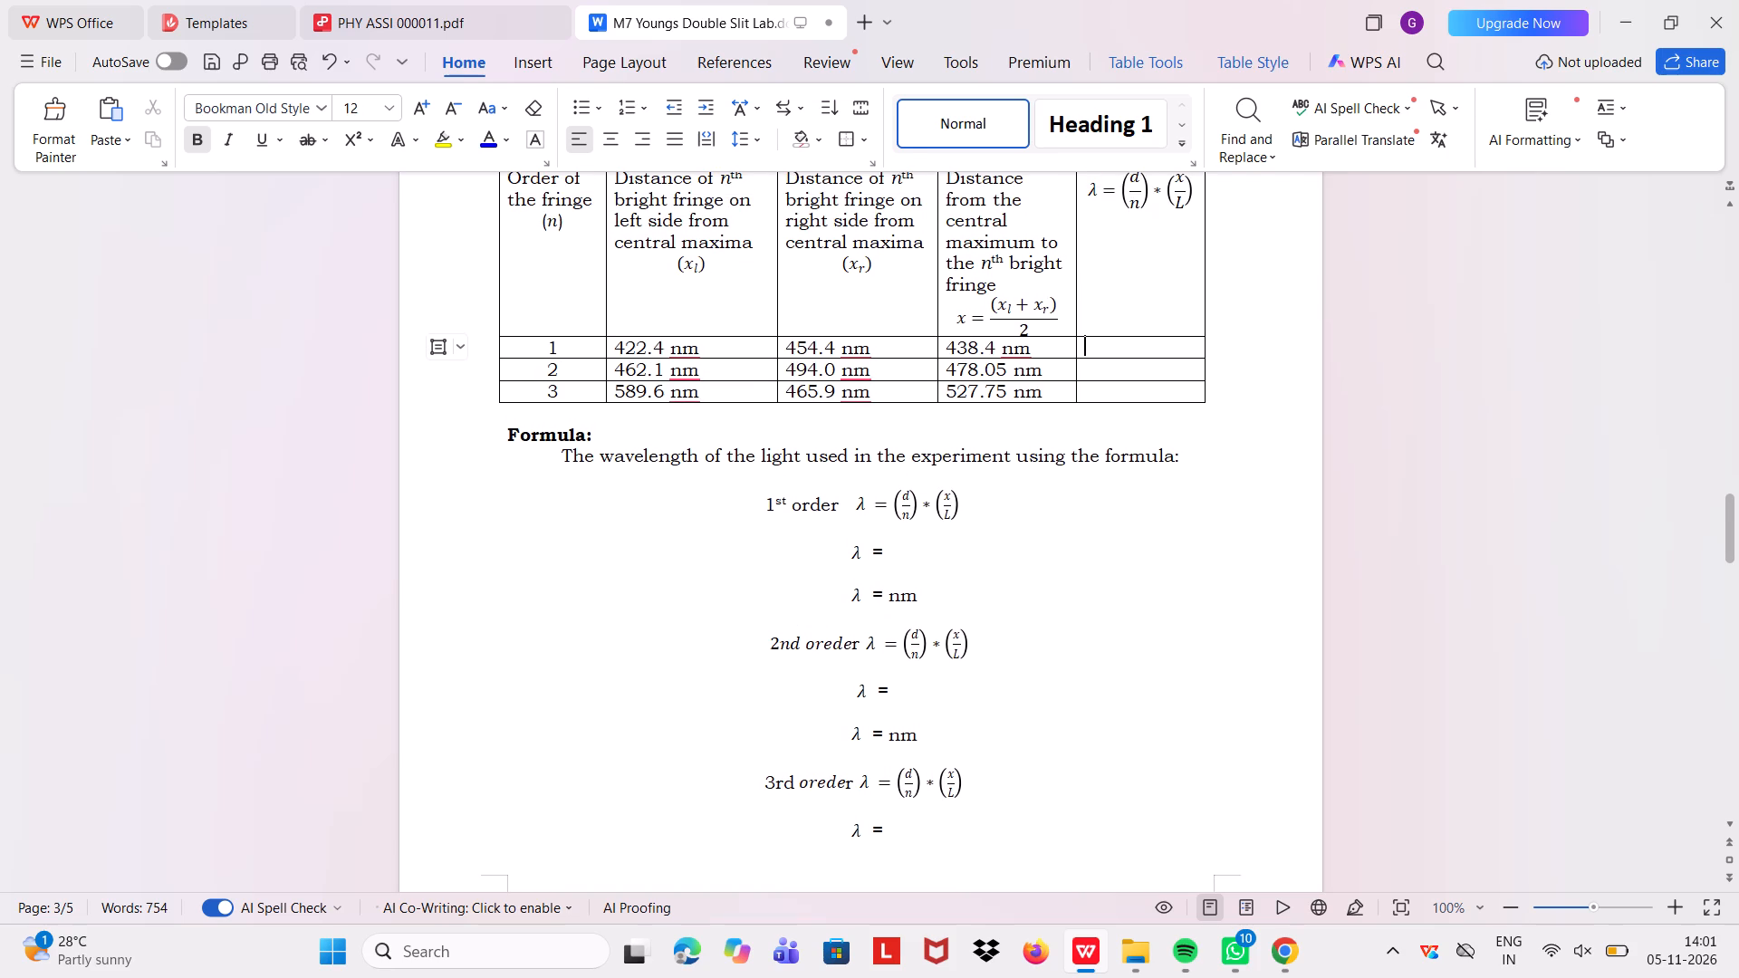
{"action": "scroll", "coordinate": [987, 433], "scroll_direction": "up", "scroll_amount": 2}
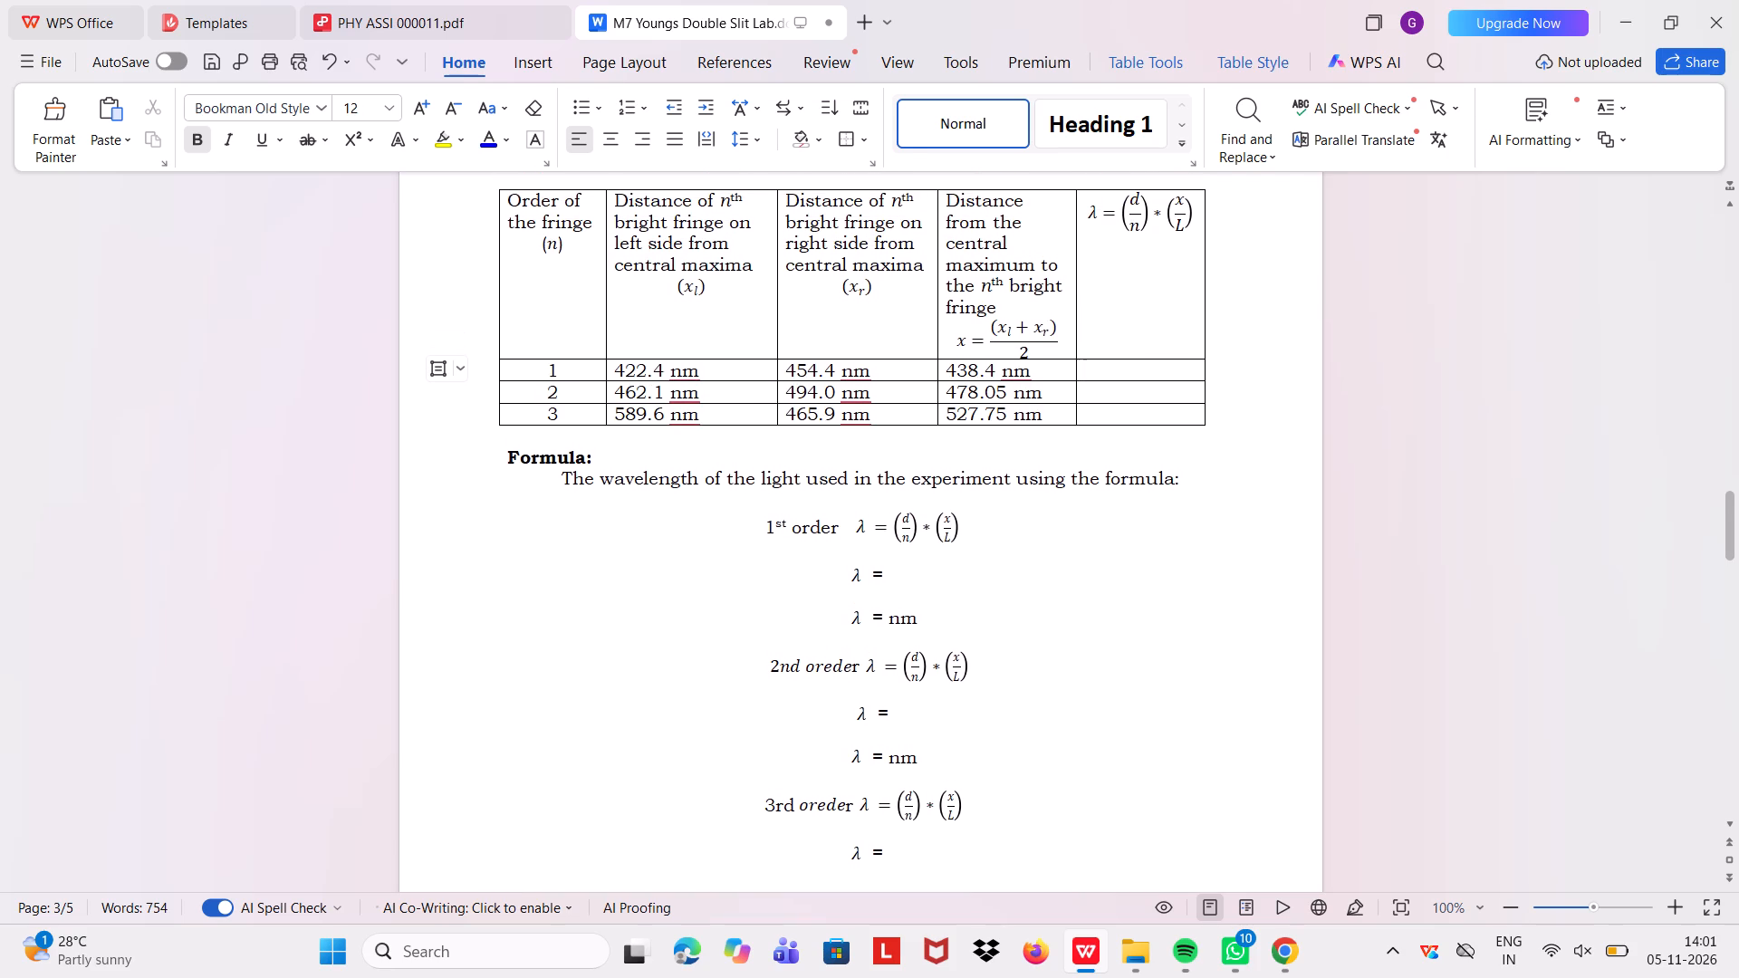
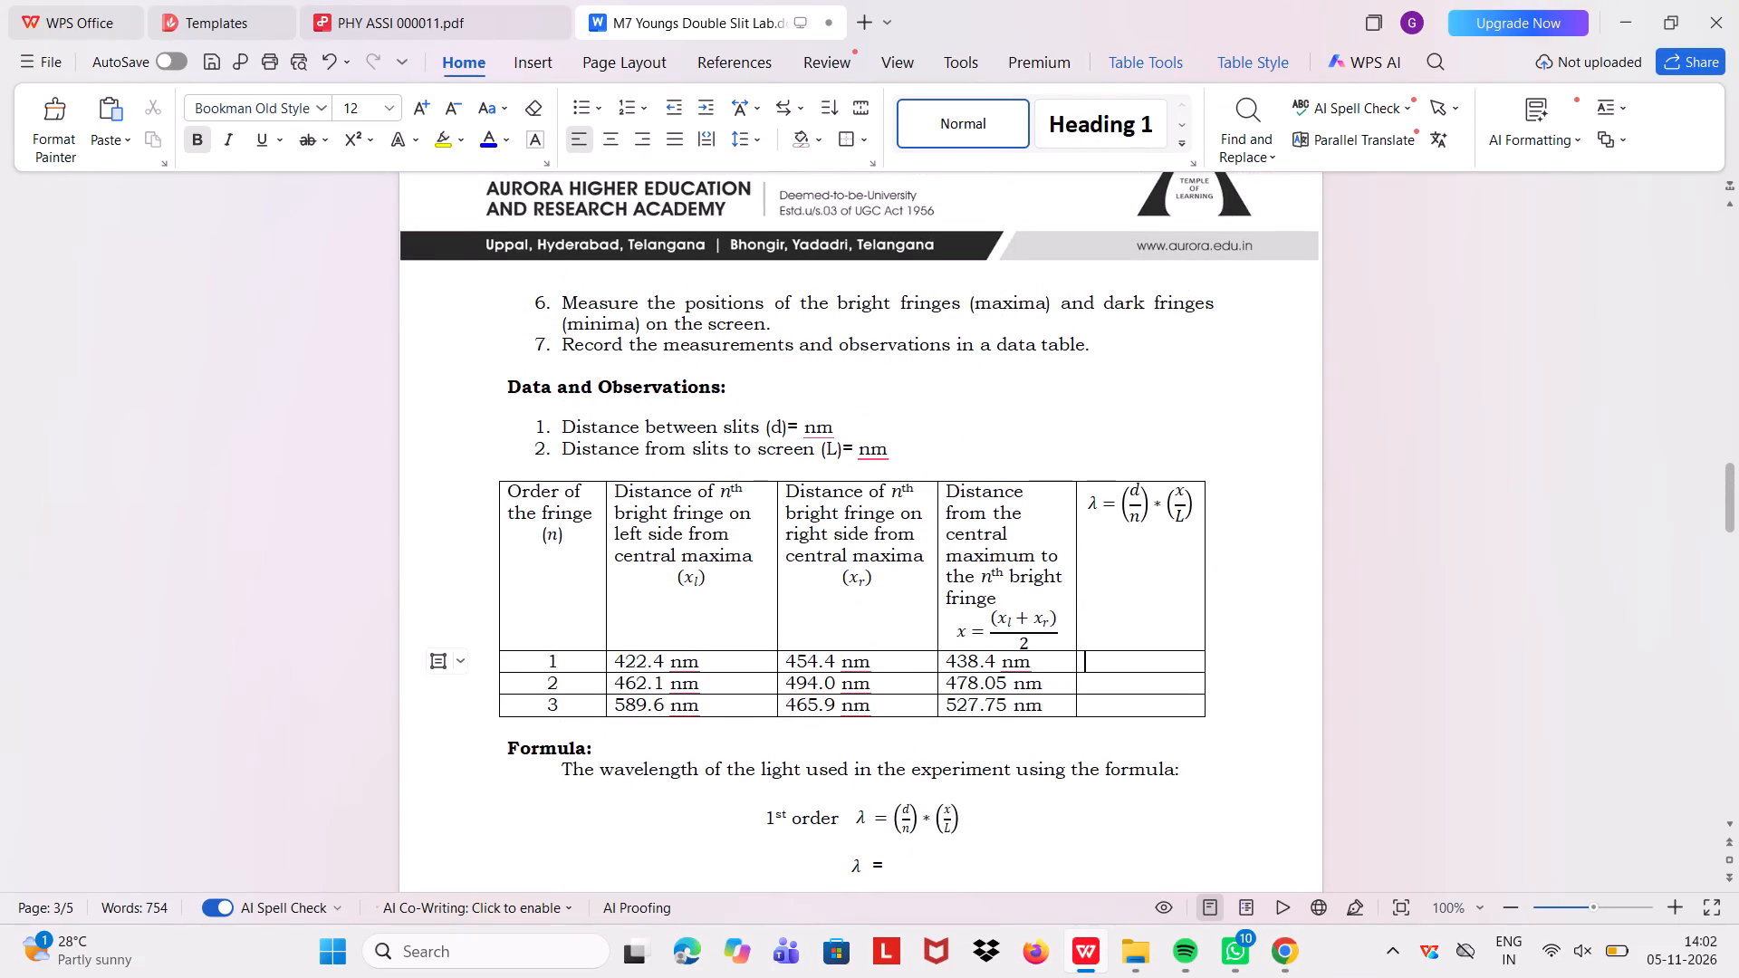
Enter 2484.0 nm as the distance from slits to screen (L) under Data and Observations.
{"action": "left_click", "coordinate": [803, 428]}
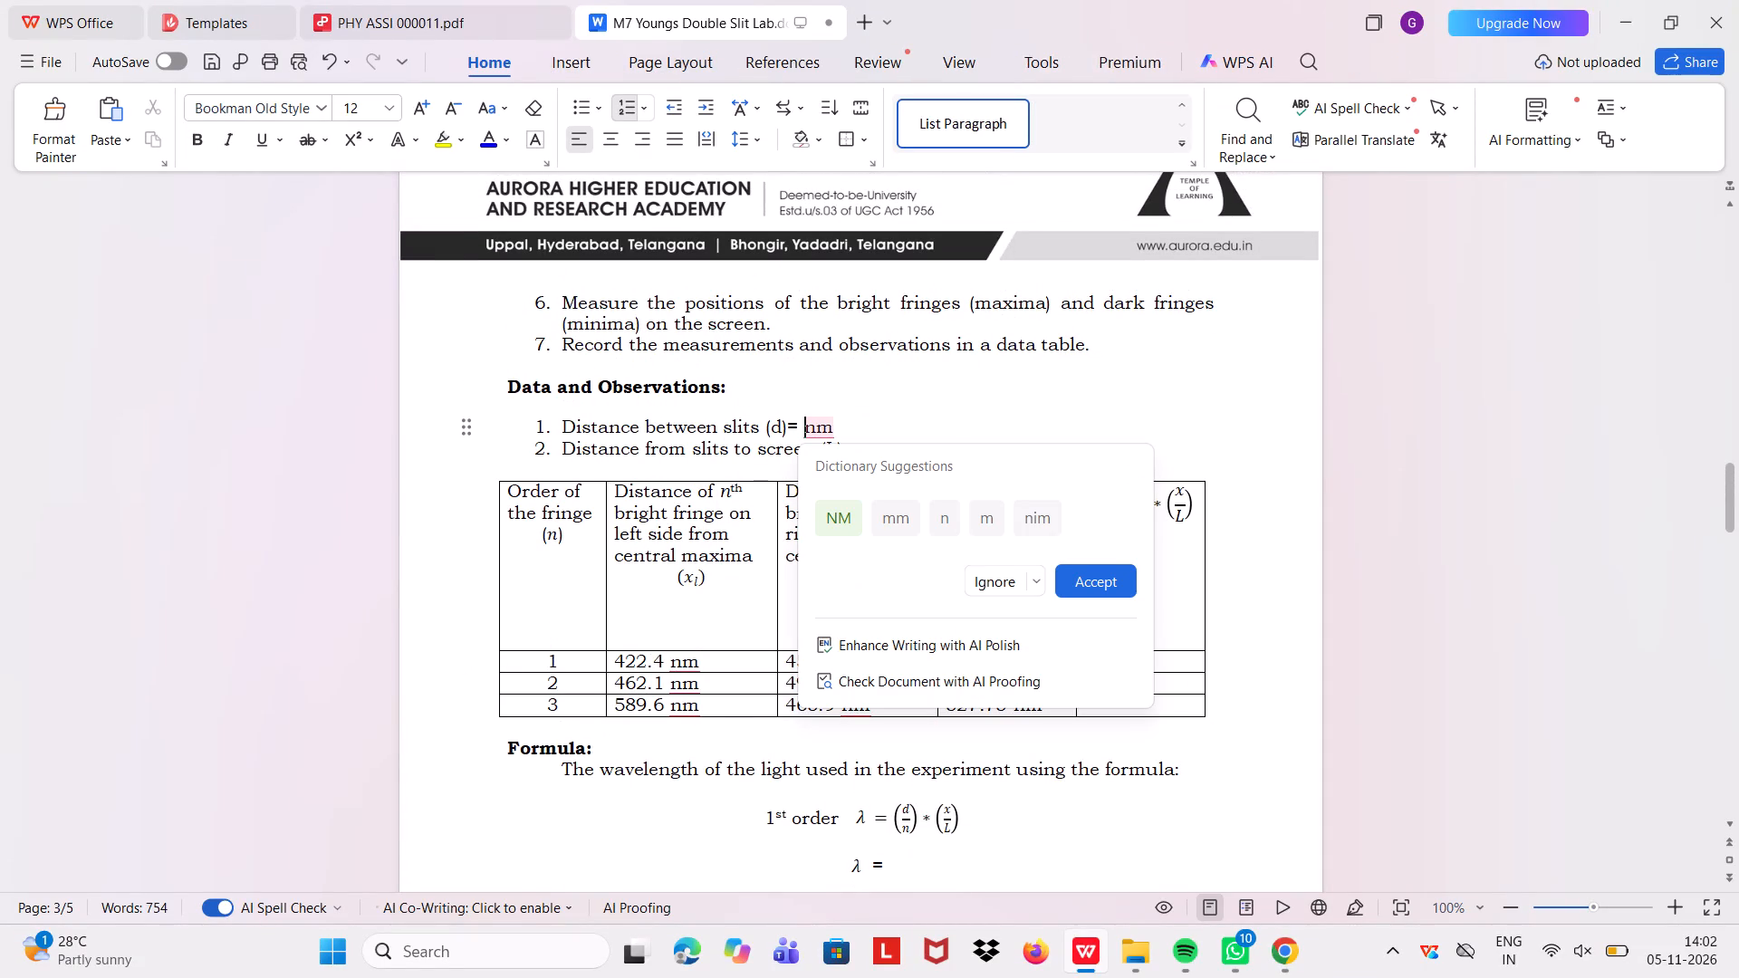
{"action": "left_click", "coordinate": [799, 429]}
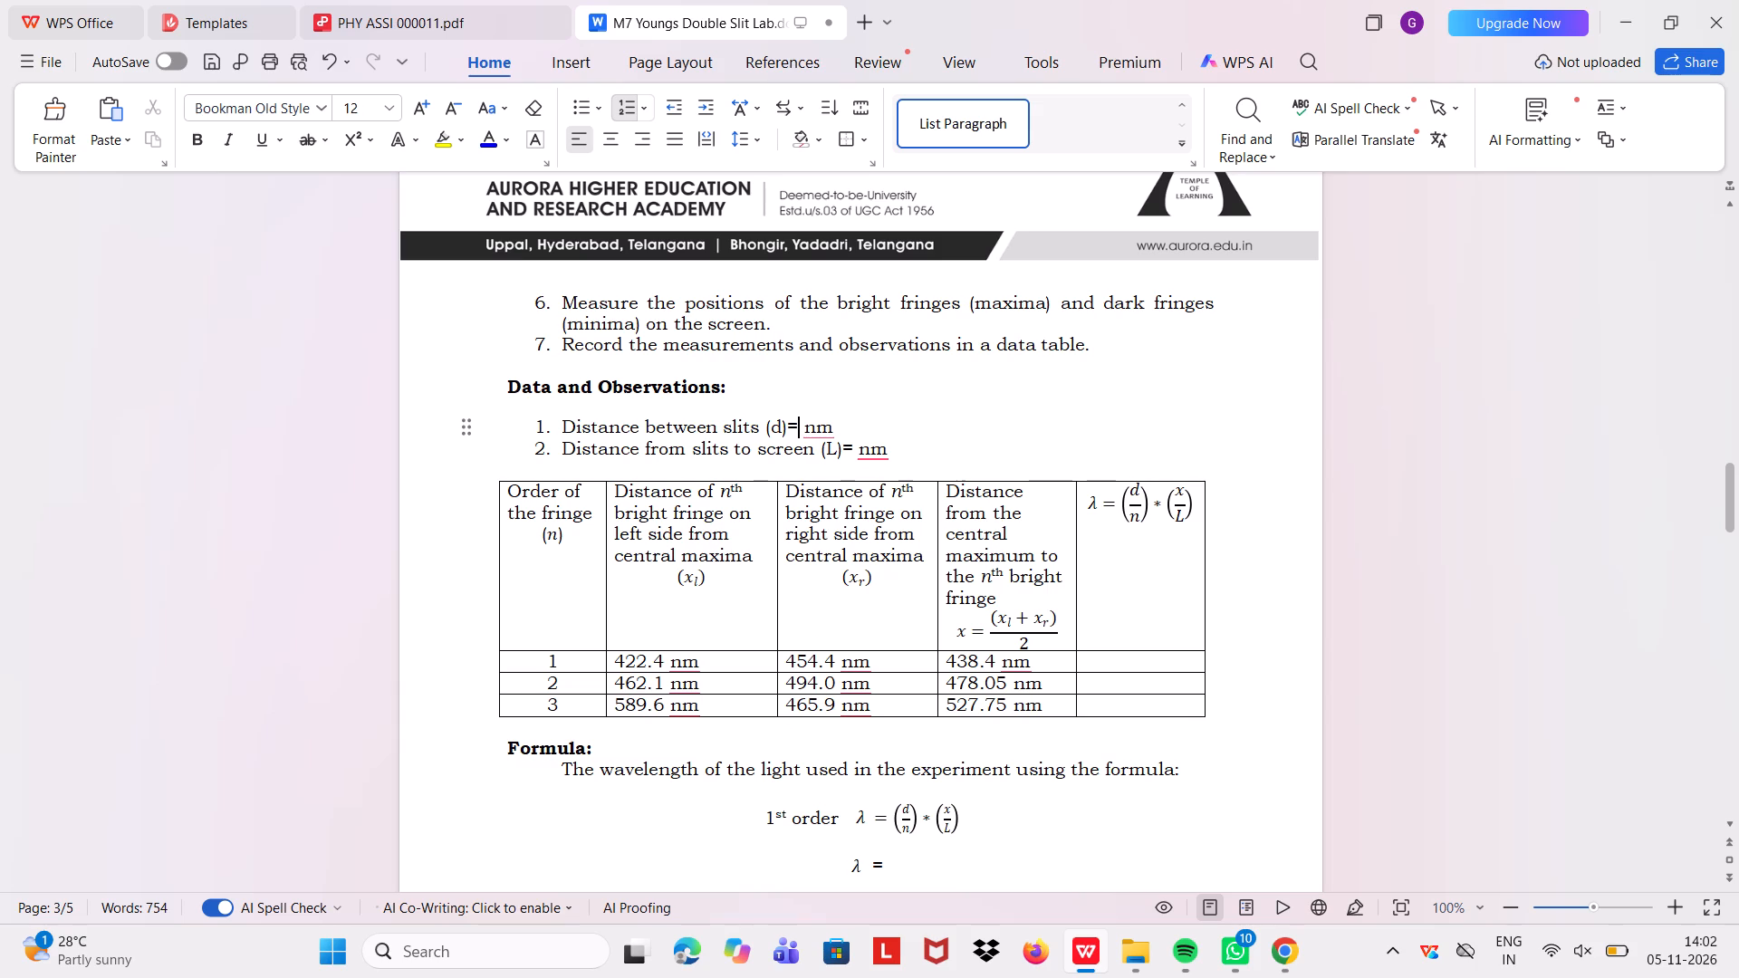
{"action": "left_click", "coordinate": [855, 451]}
{"action": "type", "text": "24"}
{"action": "type", "text": "84"}
{"action": "key", "text": "period"}
{"action": "type", "text": "0 nm"}
{"action": "key", "text": "BackSpace"}
{"action": "key", "text": "BackSpace"}
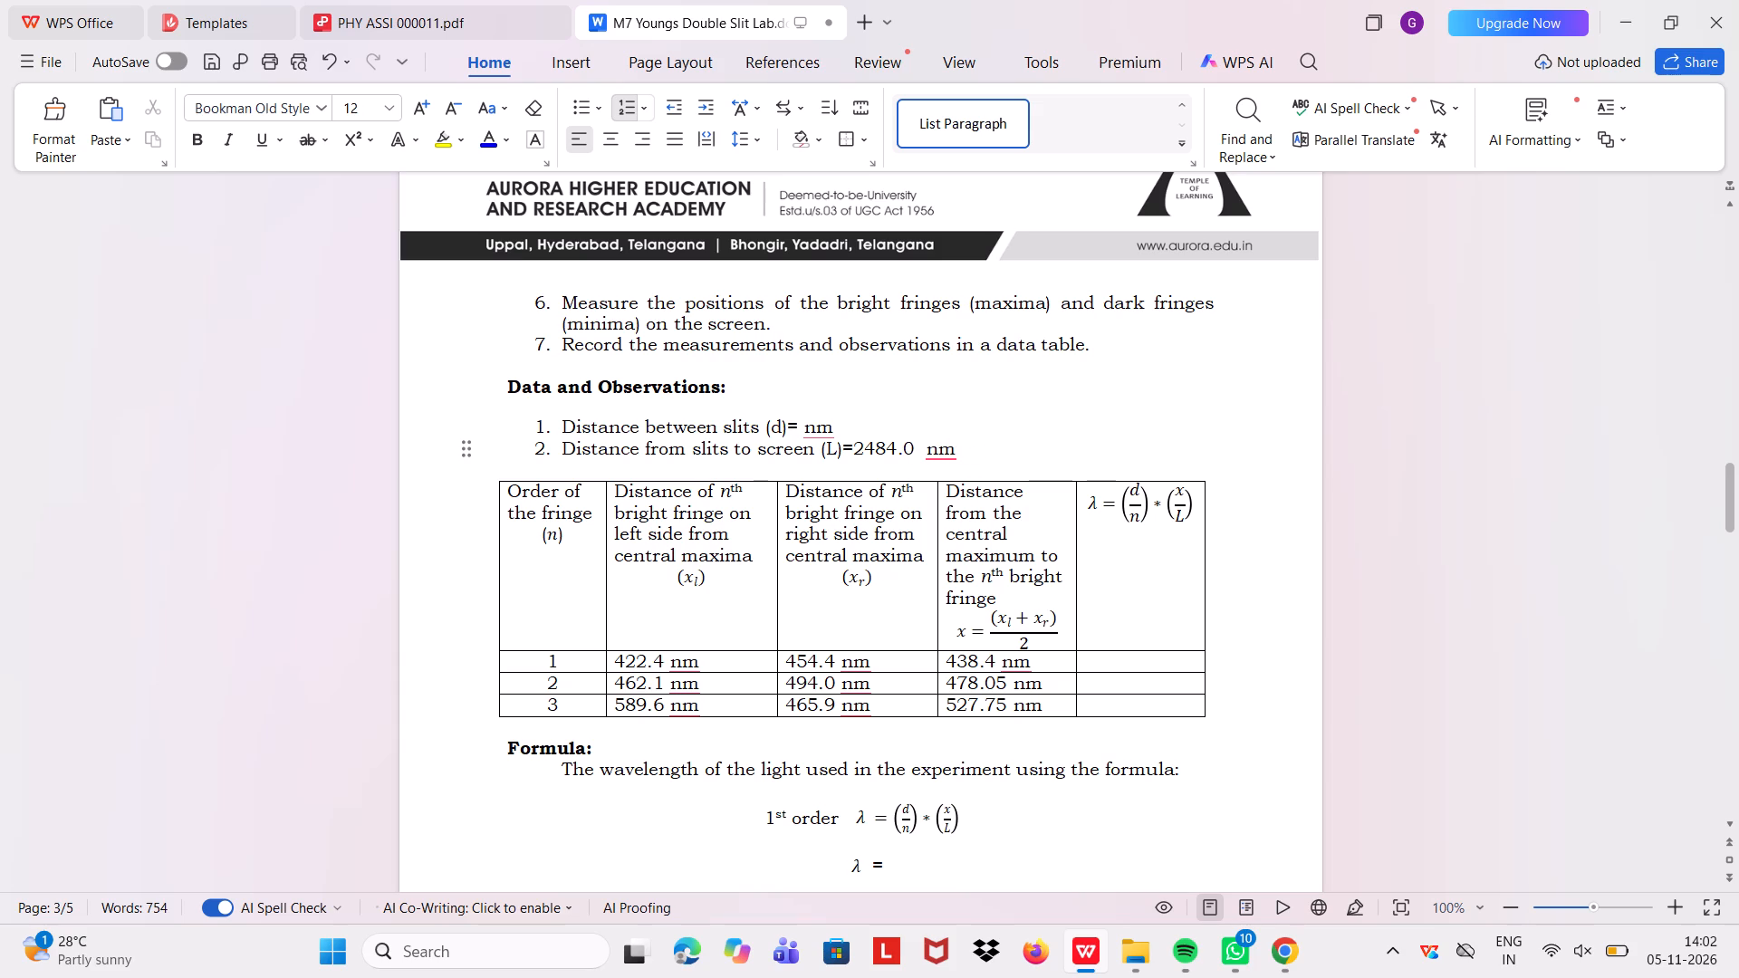
Check the slit separation in the Wave Interference simulation in Chrome and enter 2400 nm as the distance between slits (d) in the lab document.
{"action": "left_click", "coordinate": [801, 417]}
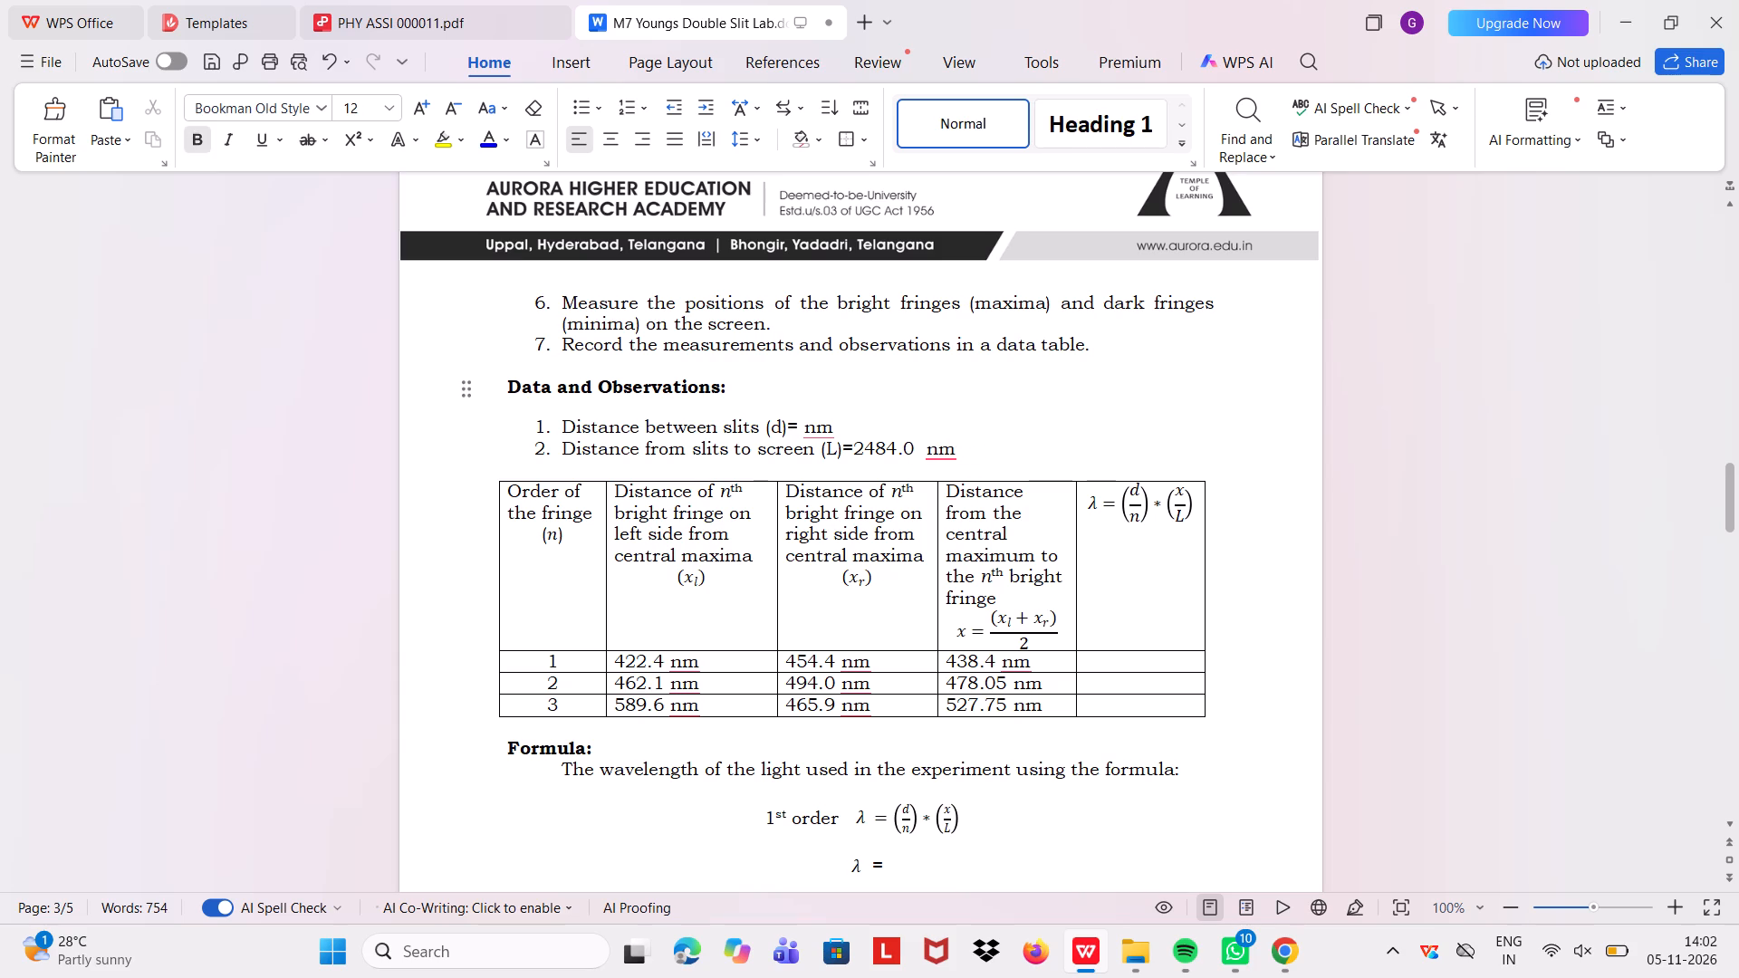
{"action": "left_click", "coordinate": [800, 422]}
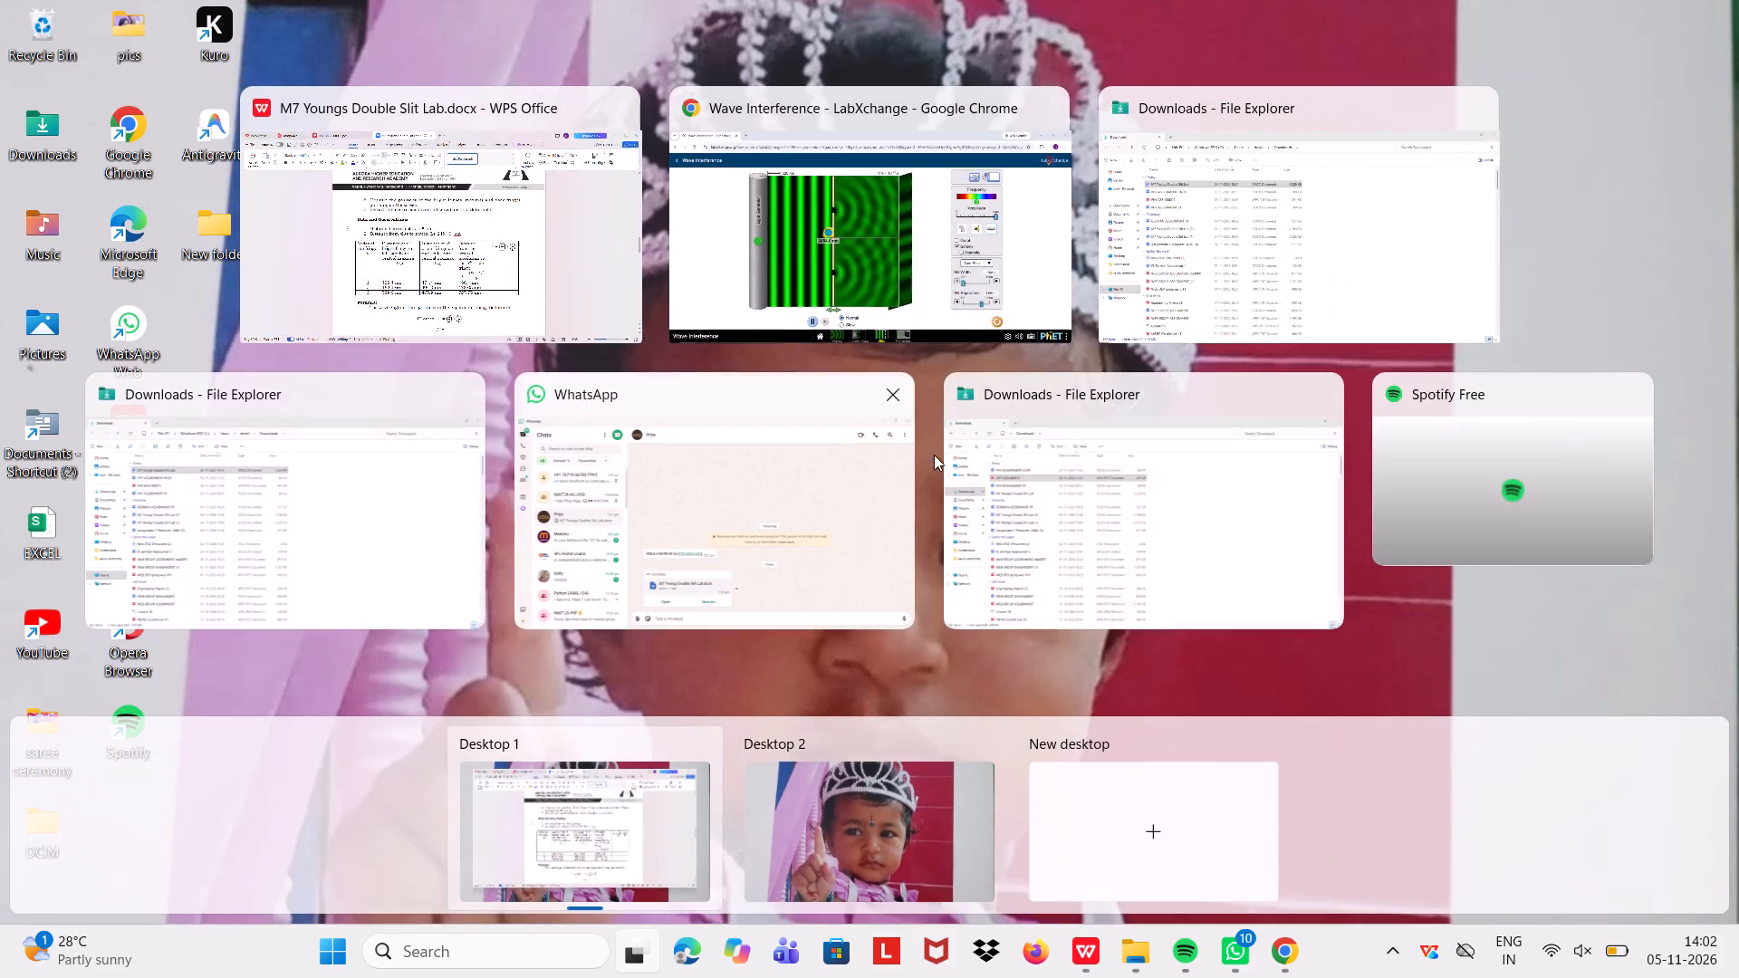
{"action": "left_click", "coordinate": [905, 224]}
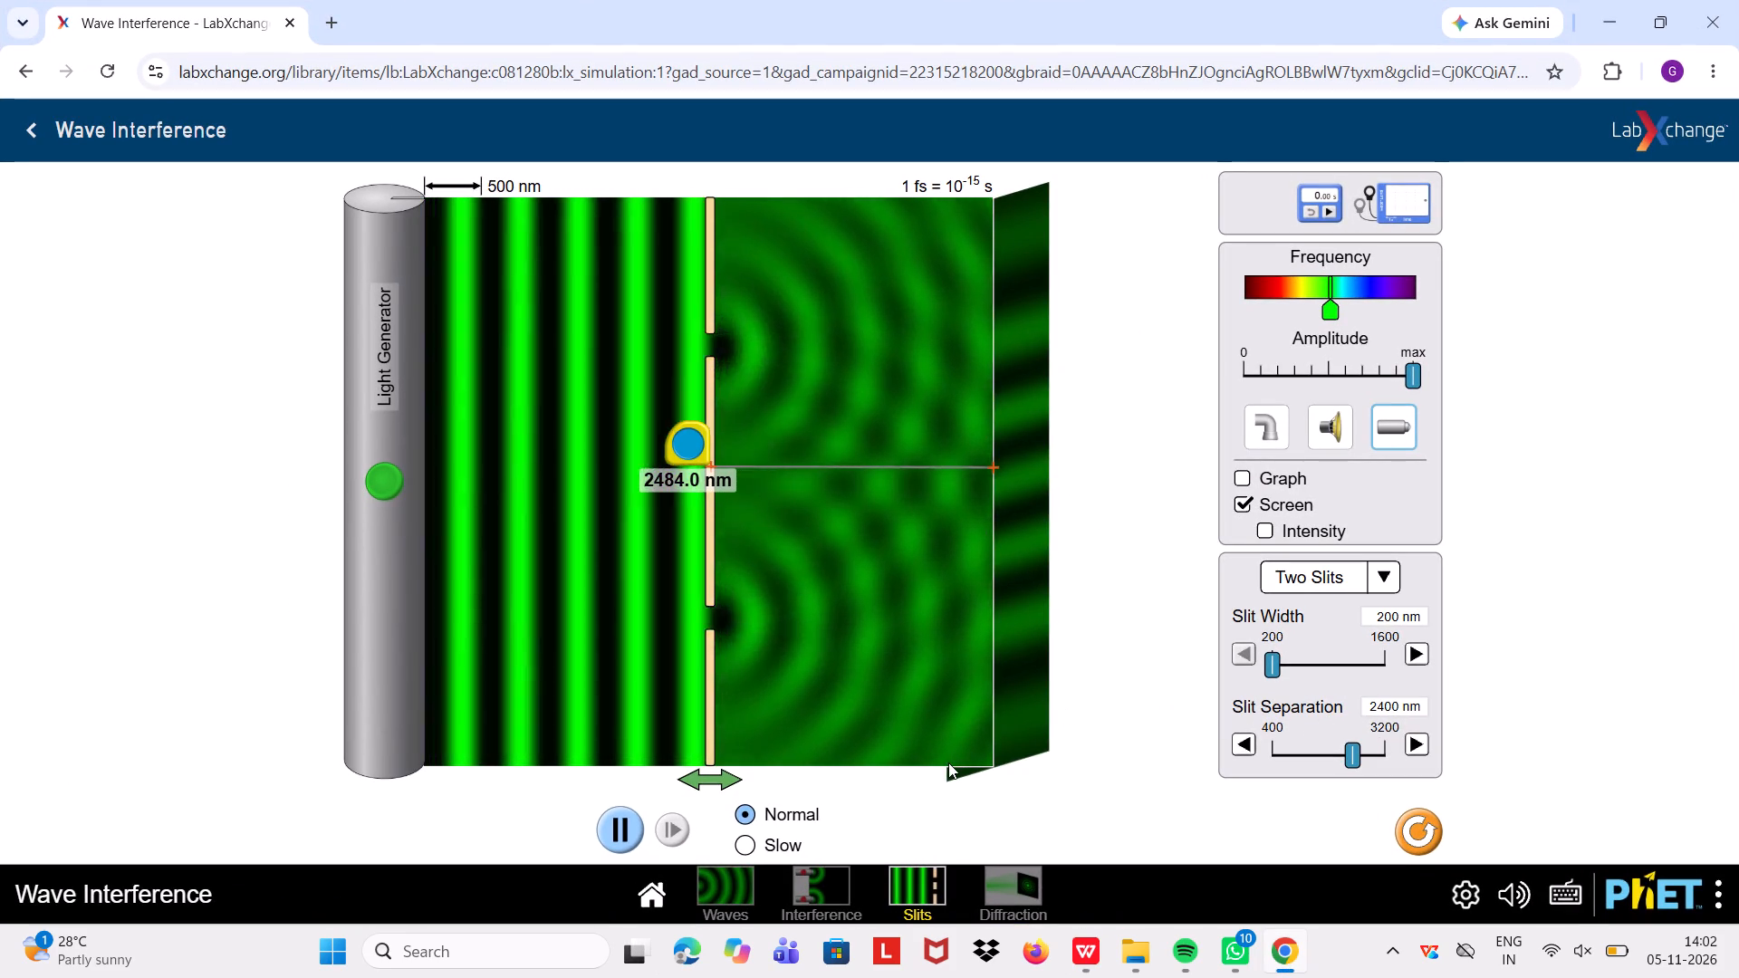
{"action": "scroll", "coordinate": [1273, 755], "scroll_direction": "right", "scroll_amount": 1}
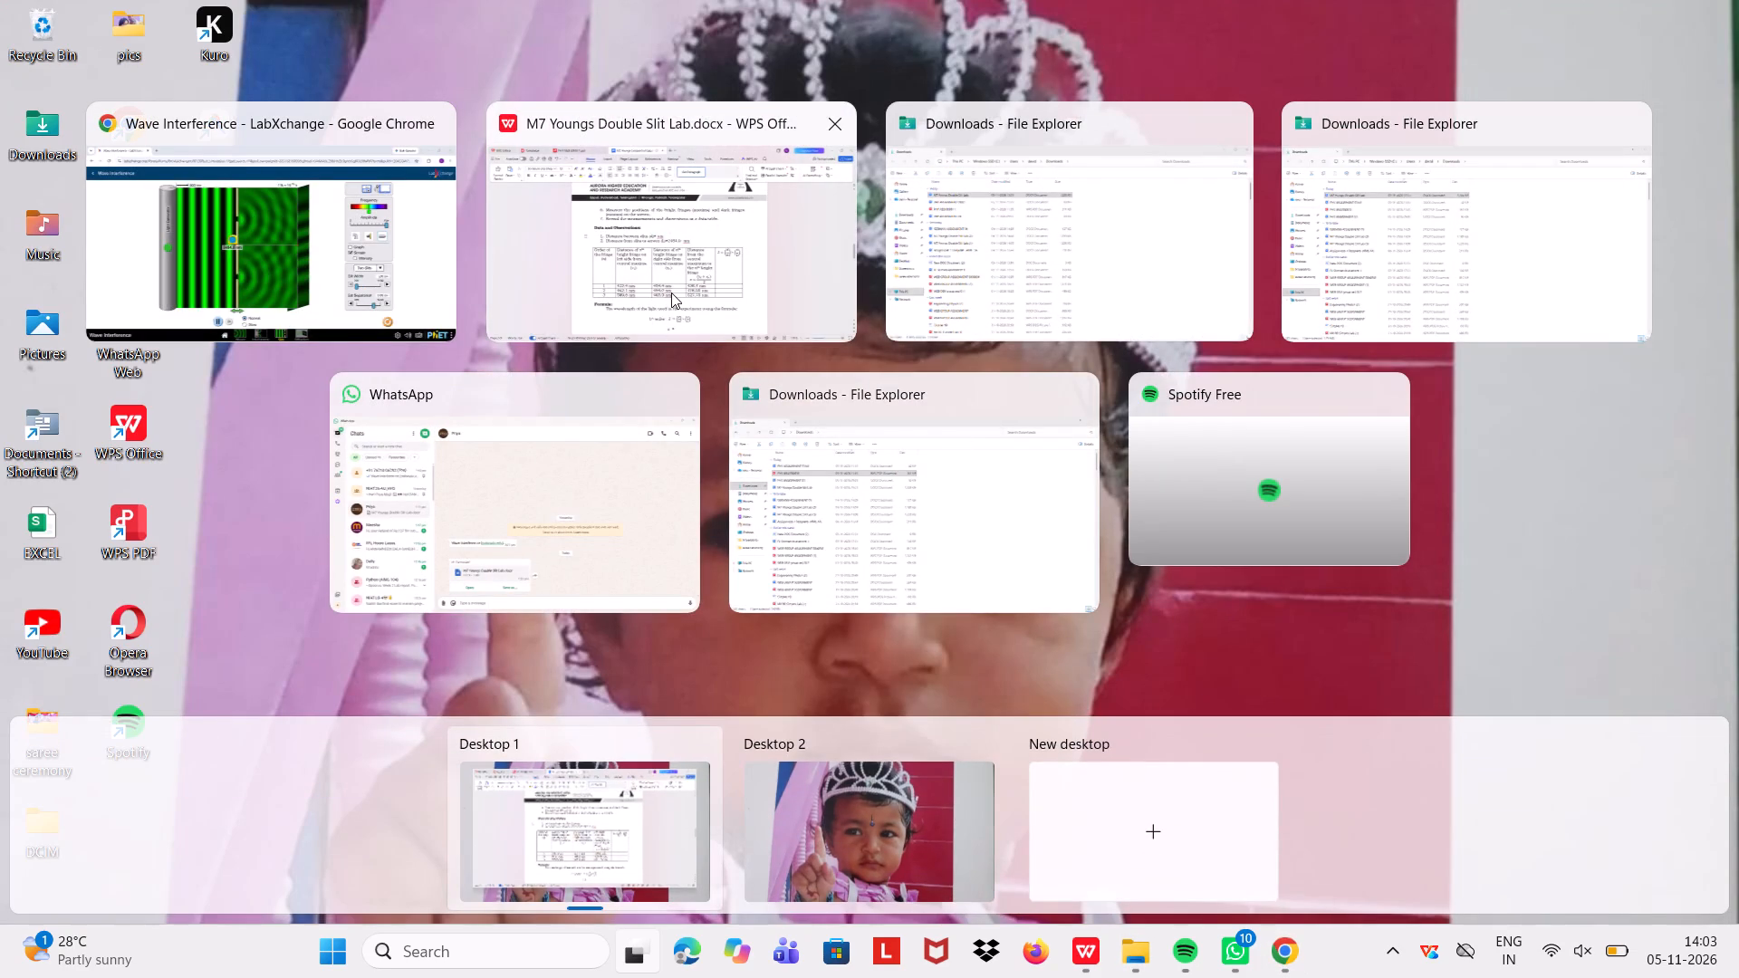
{"action": "left_click", "coordinate": [671, 292]}
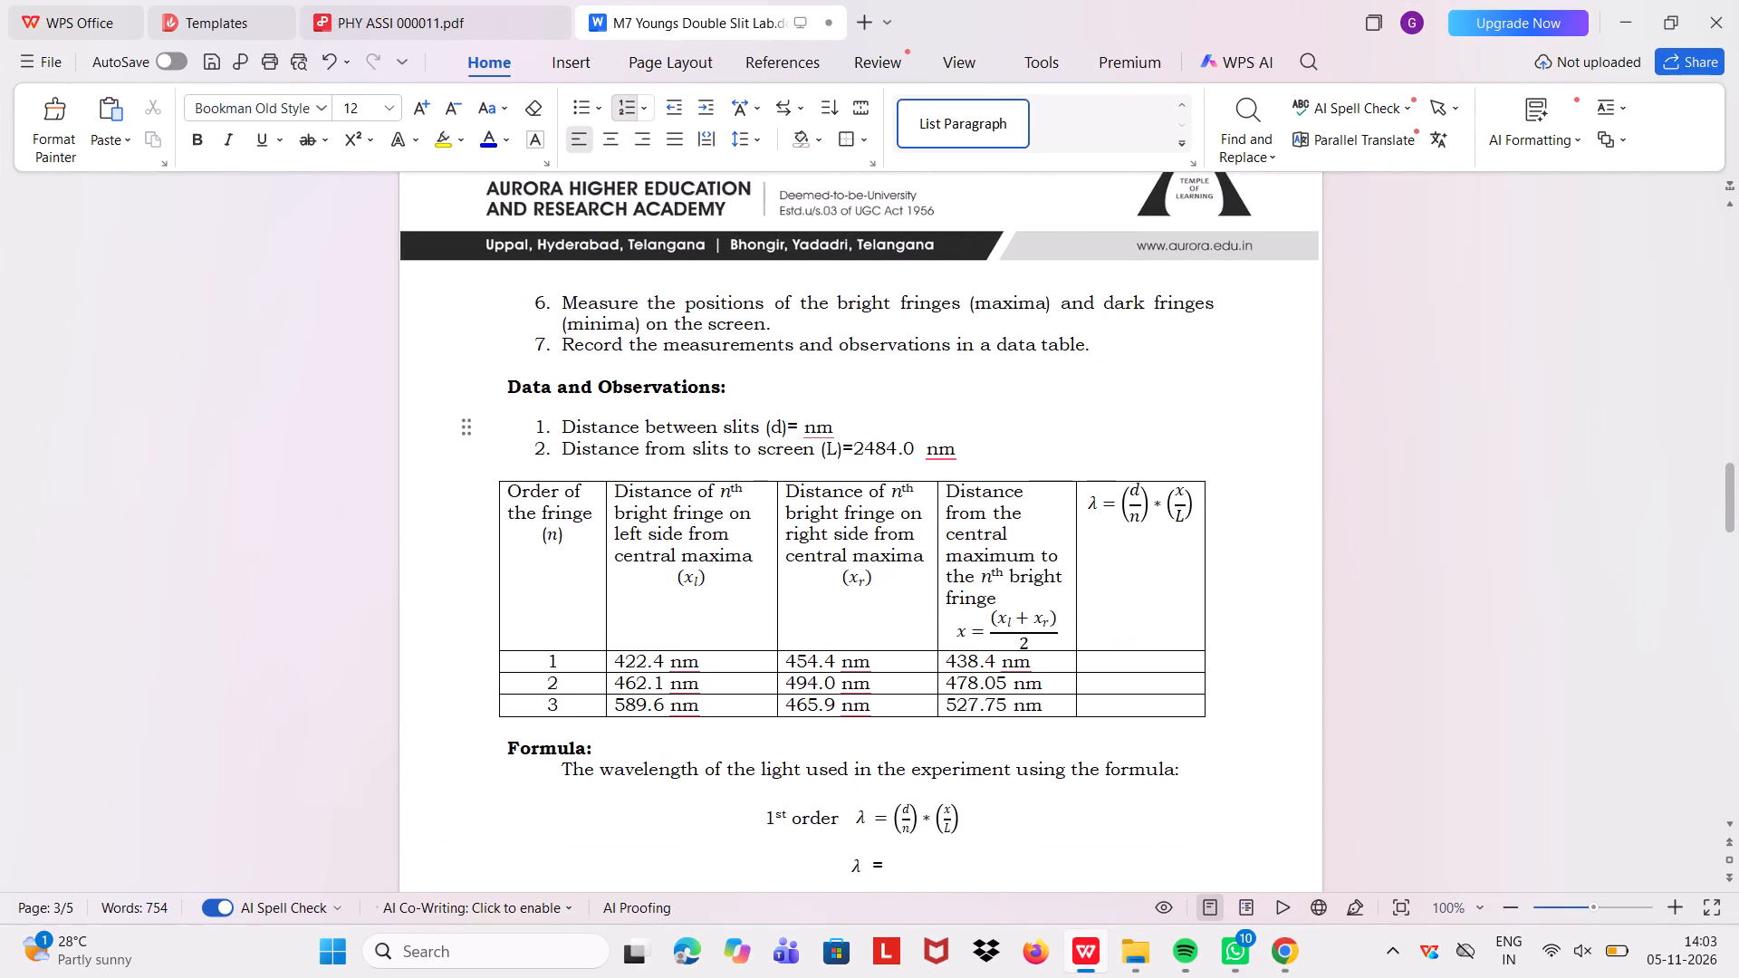
{"action": "type", "text": "2400"}
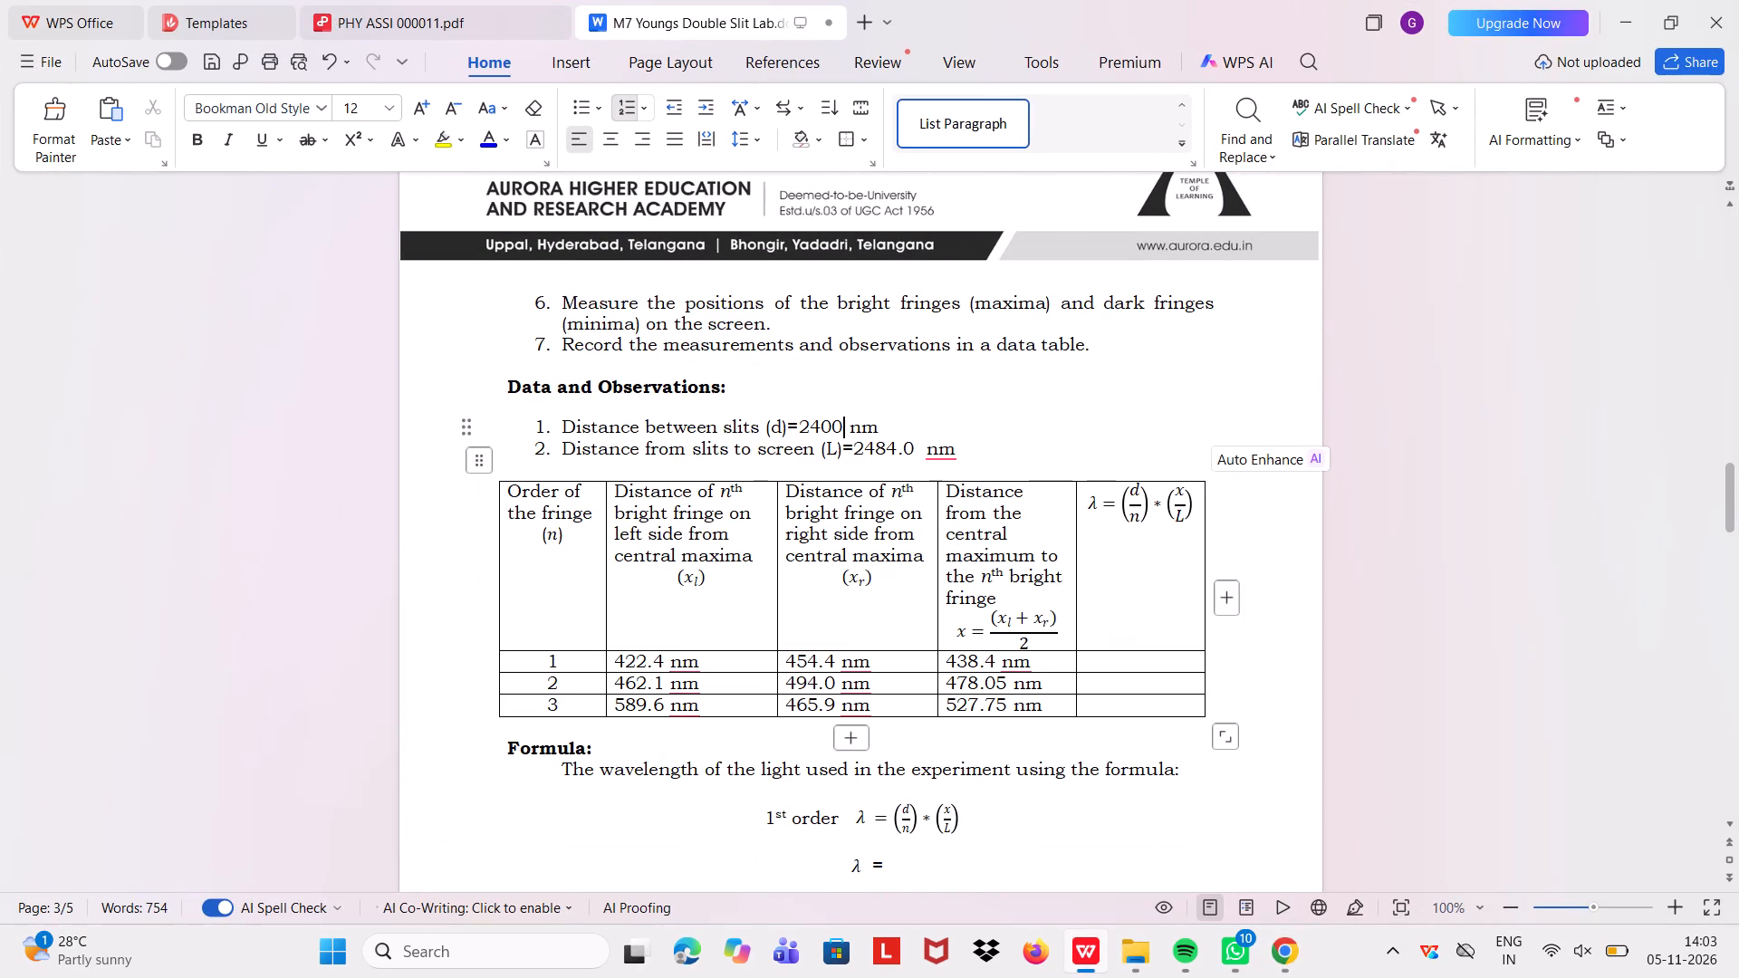
Start filling in the wavelength λ cell for fringe order 1 in the observation table.
{"action": "scroll", "coordinate": [1106, 671], "scroll_direction": "down", "scroll_amount": 1}
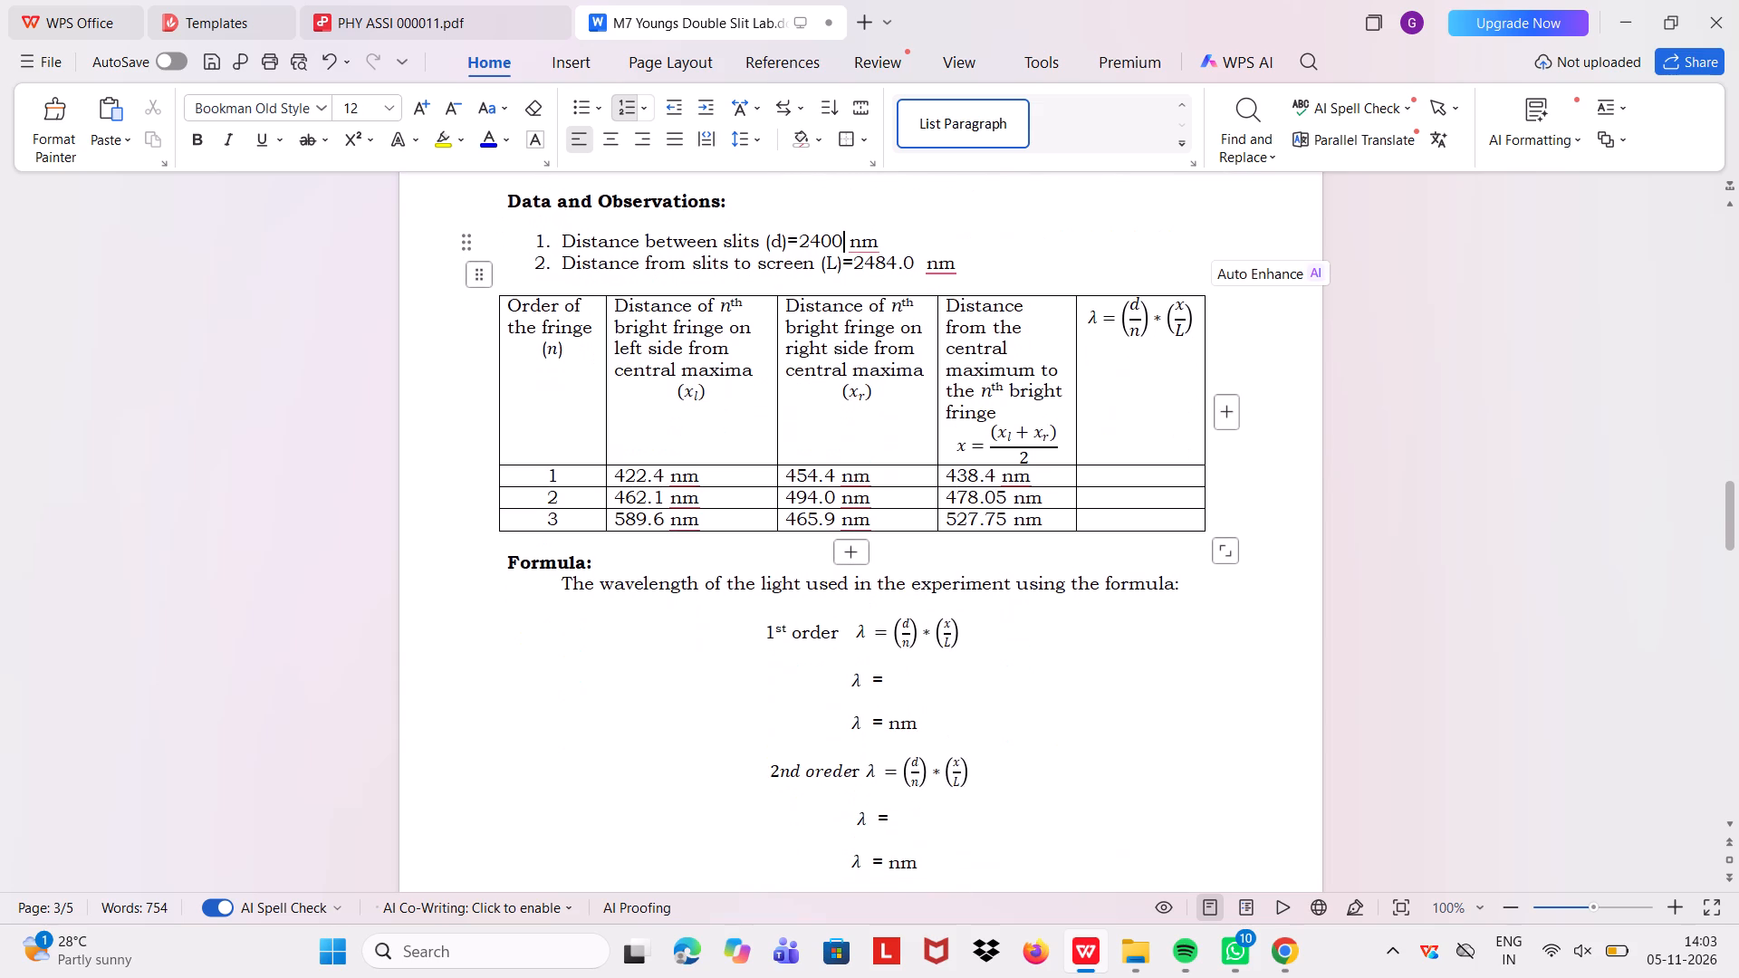
{"action": "scroll", "coordinate": [1106, 671], "scroll_direction": "down", "scroll_amount": 1}
{"action": "left_click", "coordinate": [1100, 469]}
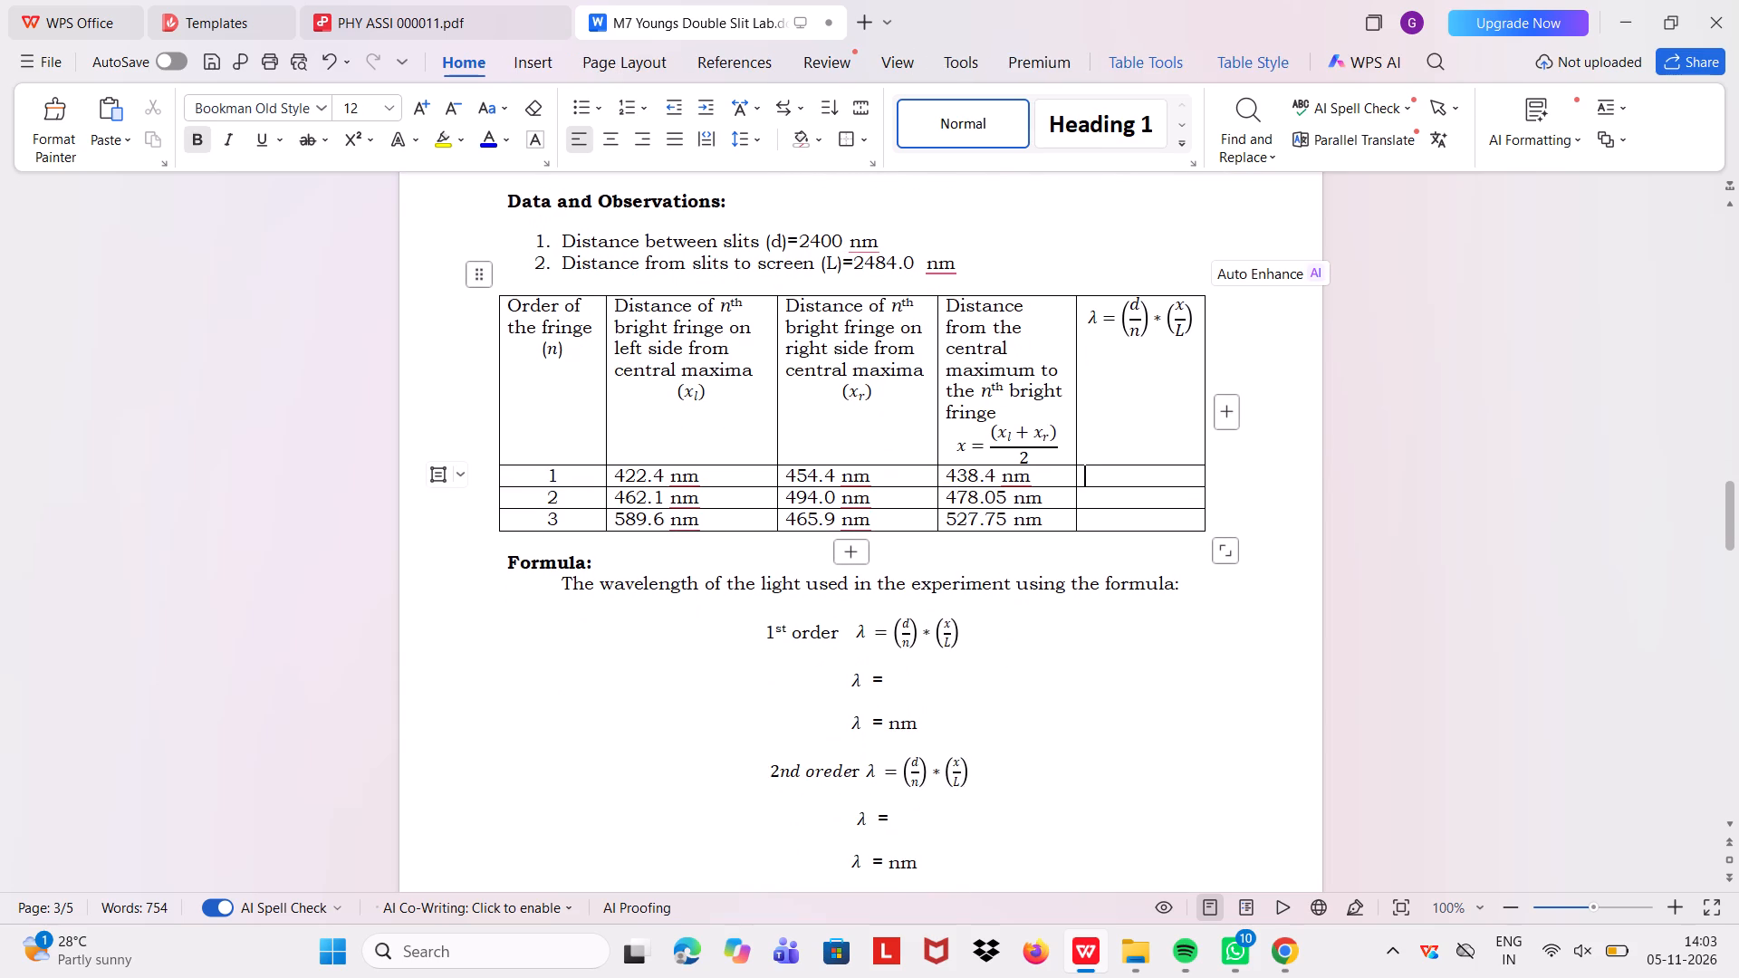
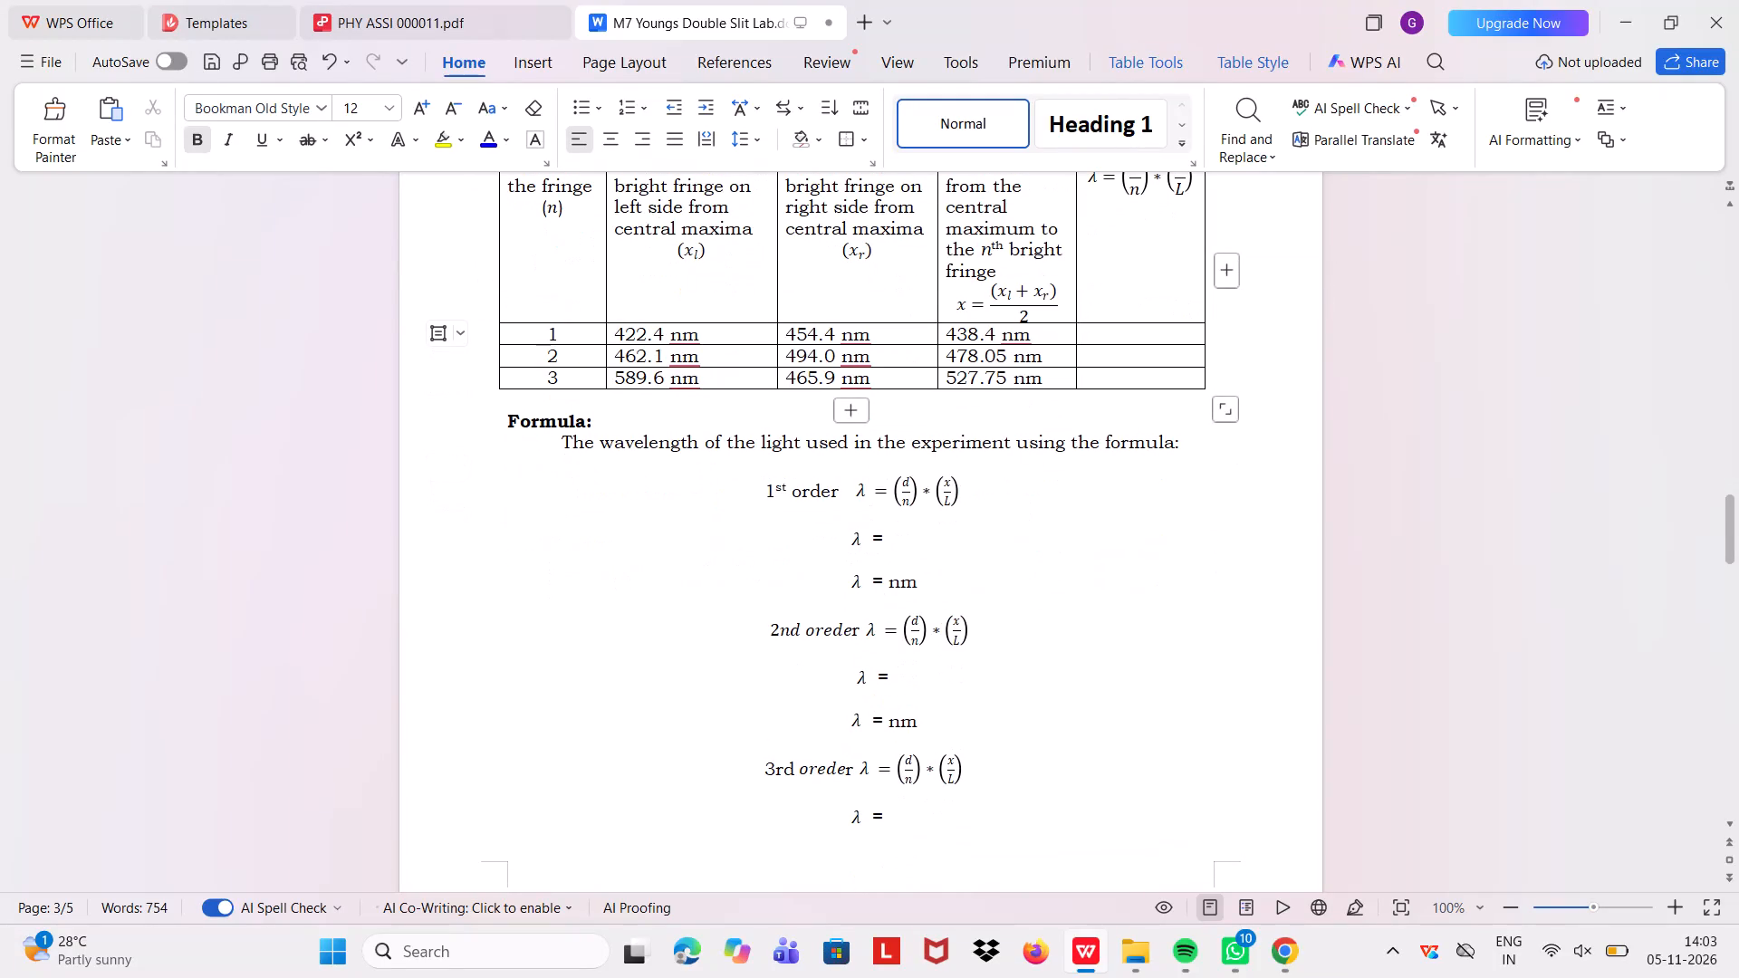
Enter 423.57nm as the wavelength λ for fringe order 1 in the observation table.
{"action": "scroll", "coordinate": [1100, 469], "scroll_direction": "down", "scroll_amount": 7}
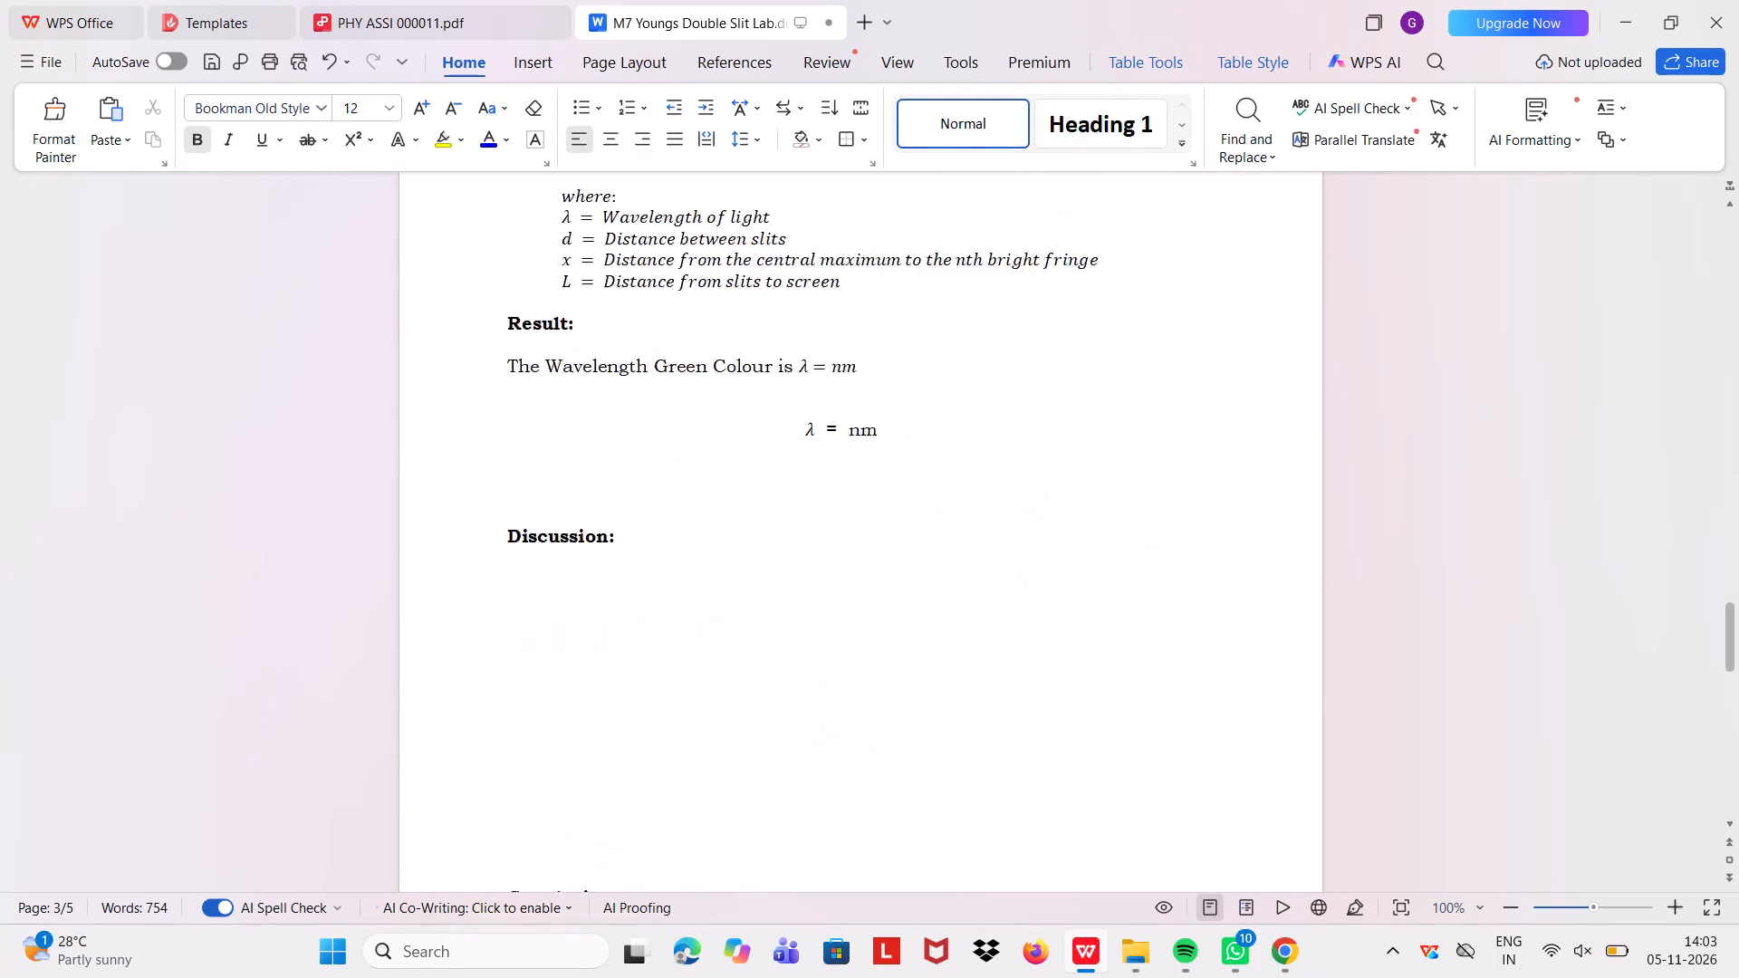
{"action": "scroll", "coordinate": [1103, 454], "scroll_direction": "down", "scroll_amount": 2}
{"action": "scroll", "coordinate": [1103, 454], "scroll_direction": "up", "scroll_amount": 3}
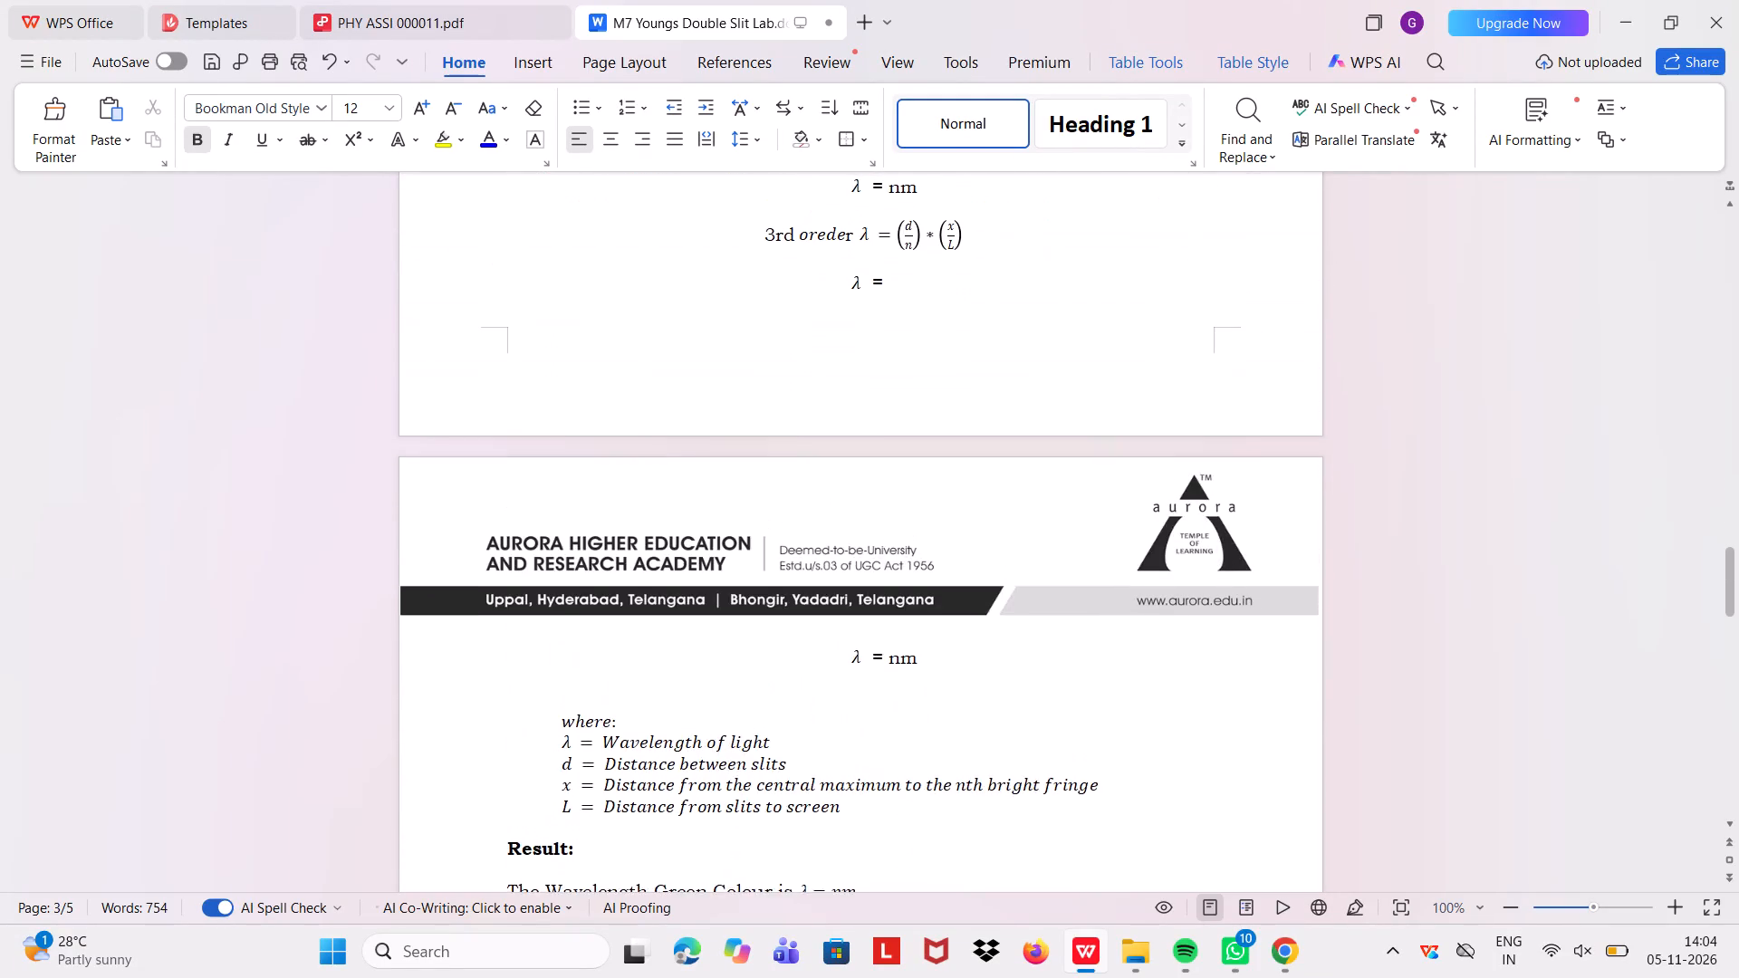
{"action": "scroll", "coordinate": [1103, 454], "scroll_direction": "up", "scroll_amount": 4}
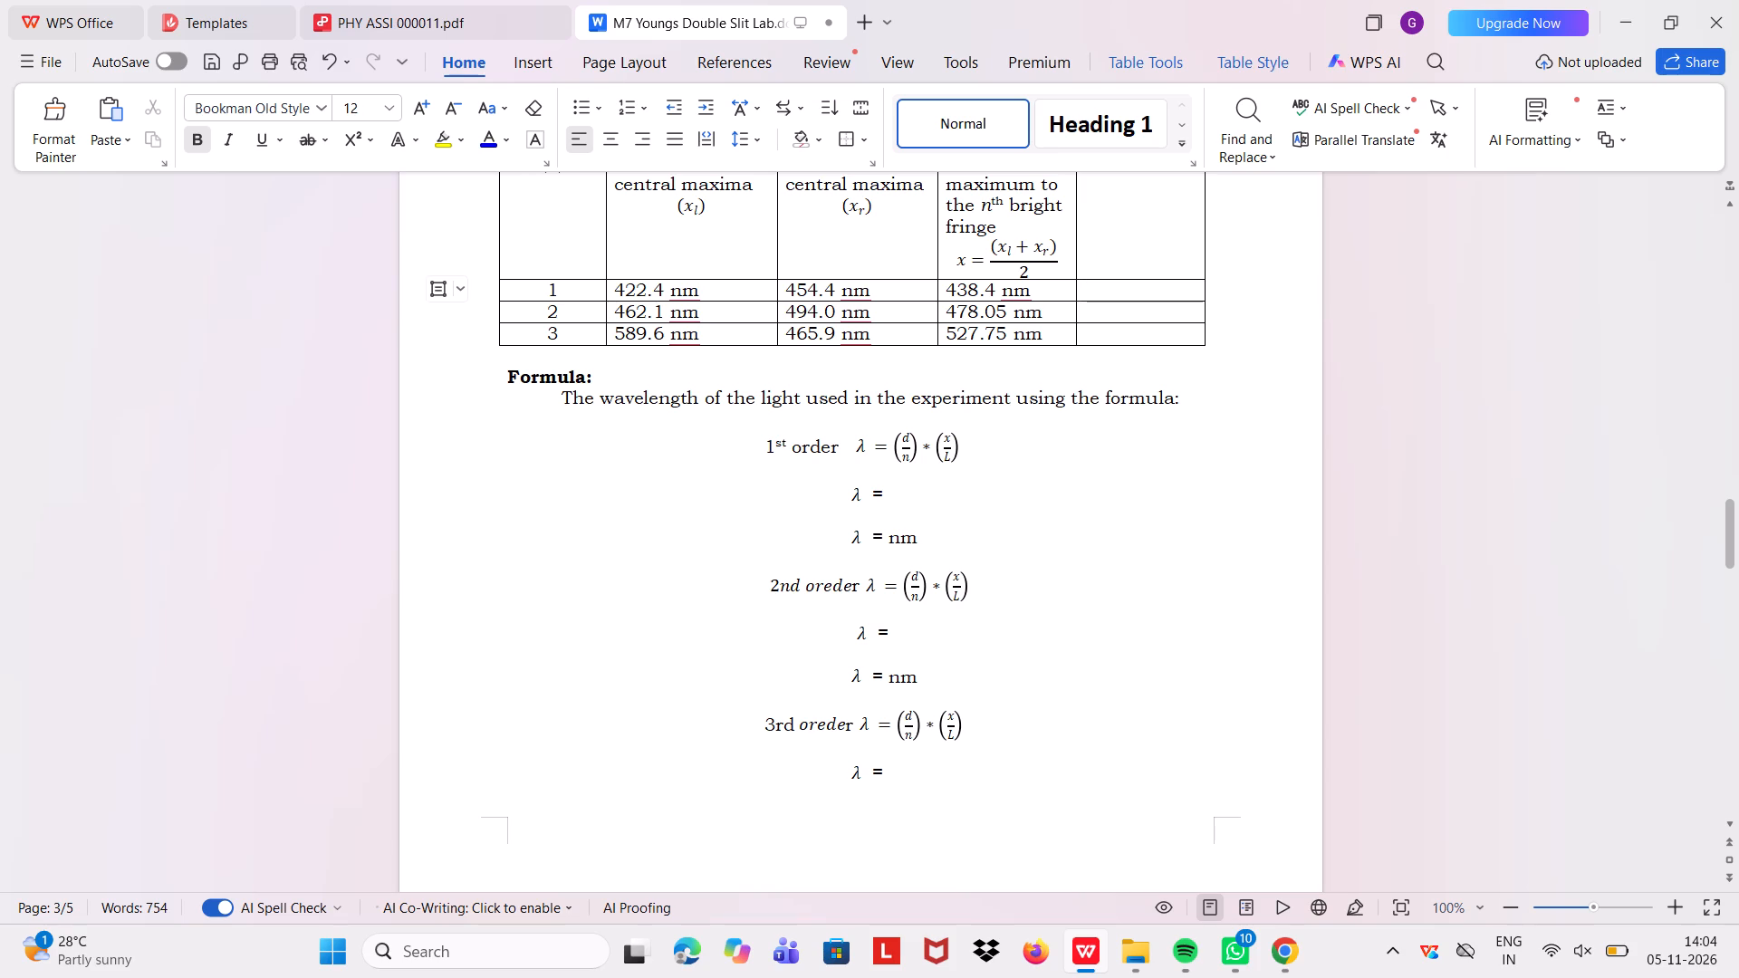
{"action": "scroll", "coordinate": [1103, 454], "scroll_direction": "up", "scroll_amount": 2}
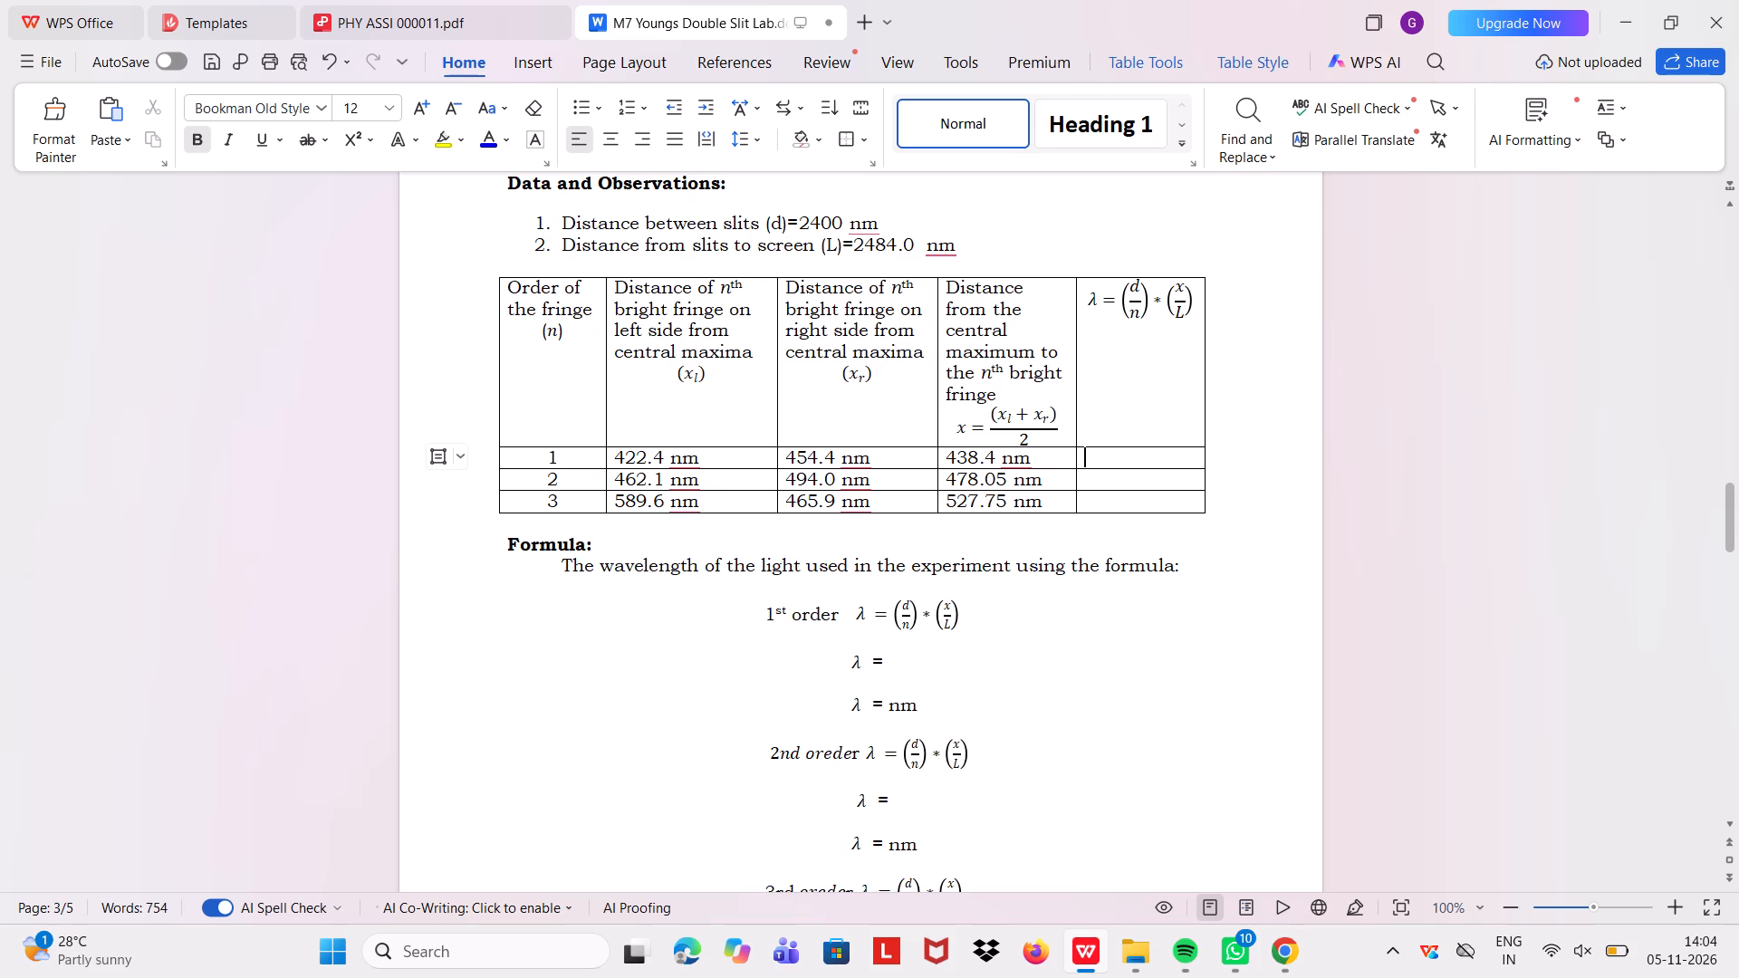
{"action": "left_click", "coordinate": [1097, 461]}
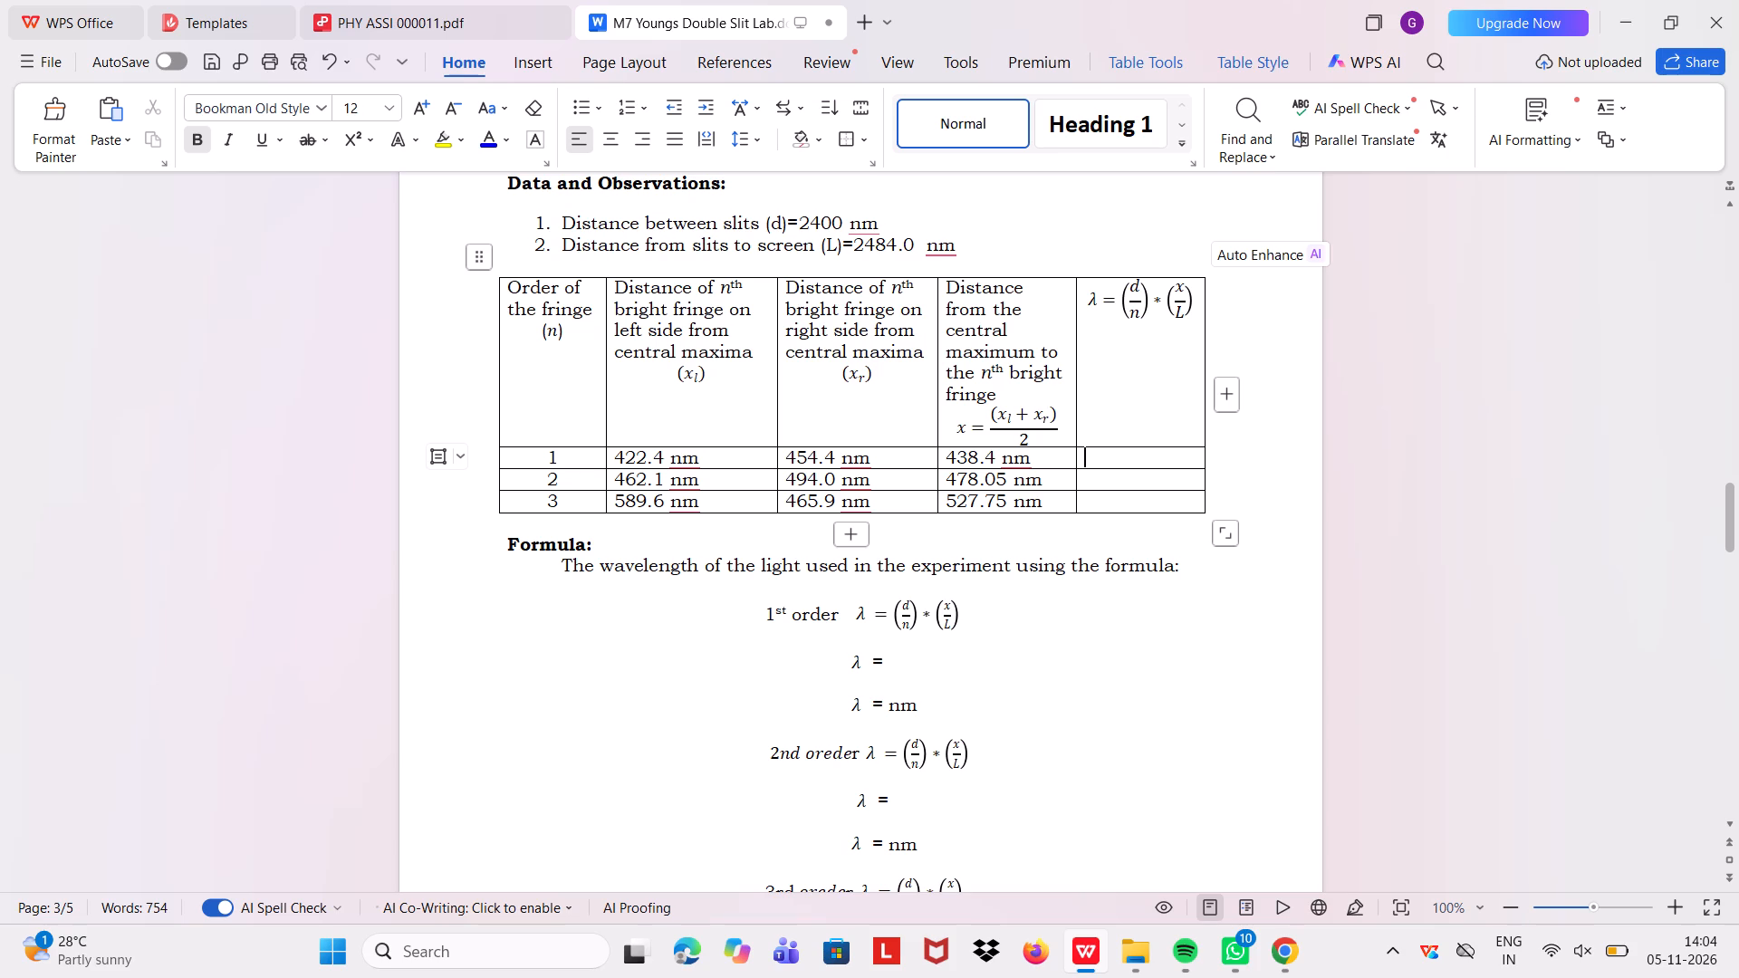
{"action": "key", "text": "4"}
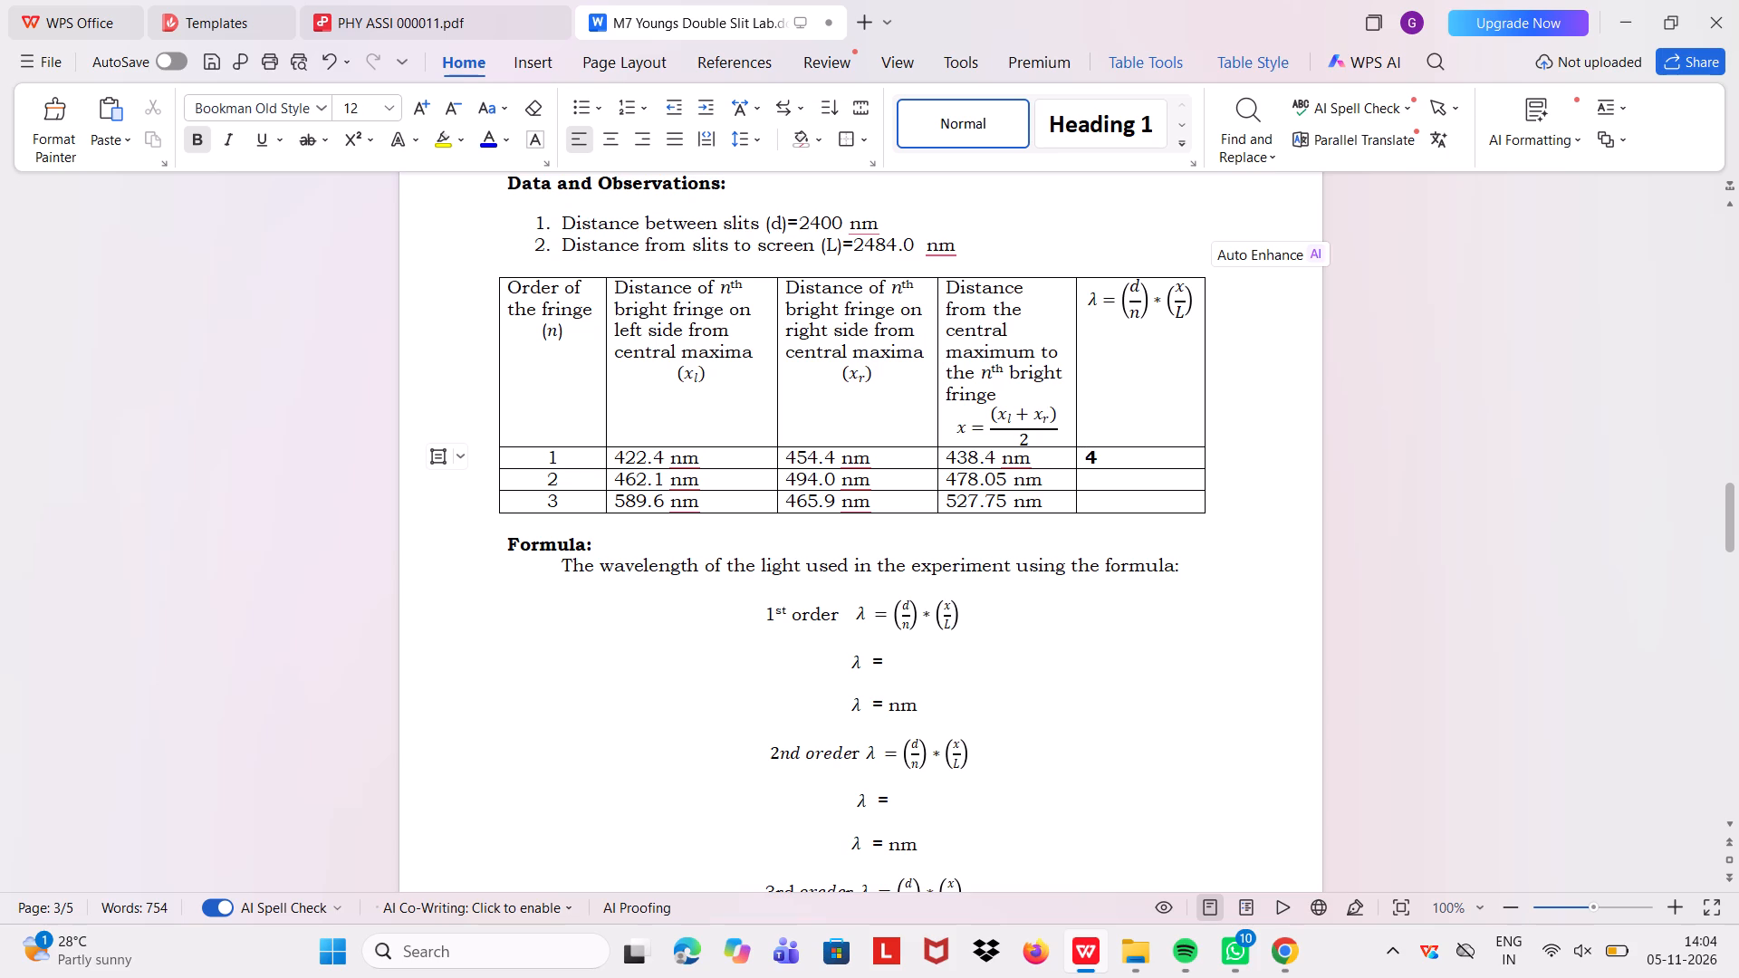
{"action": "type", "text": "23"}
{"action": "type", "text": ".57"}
{"action": "left_click", "coordinate": [1095, 470]}
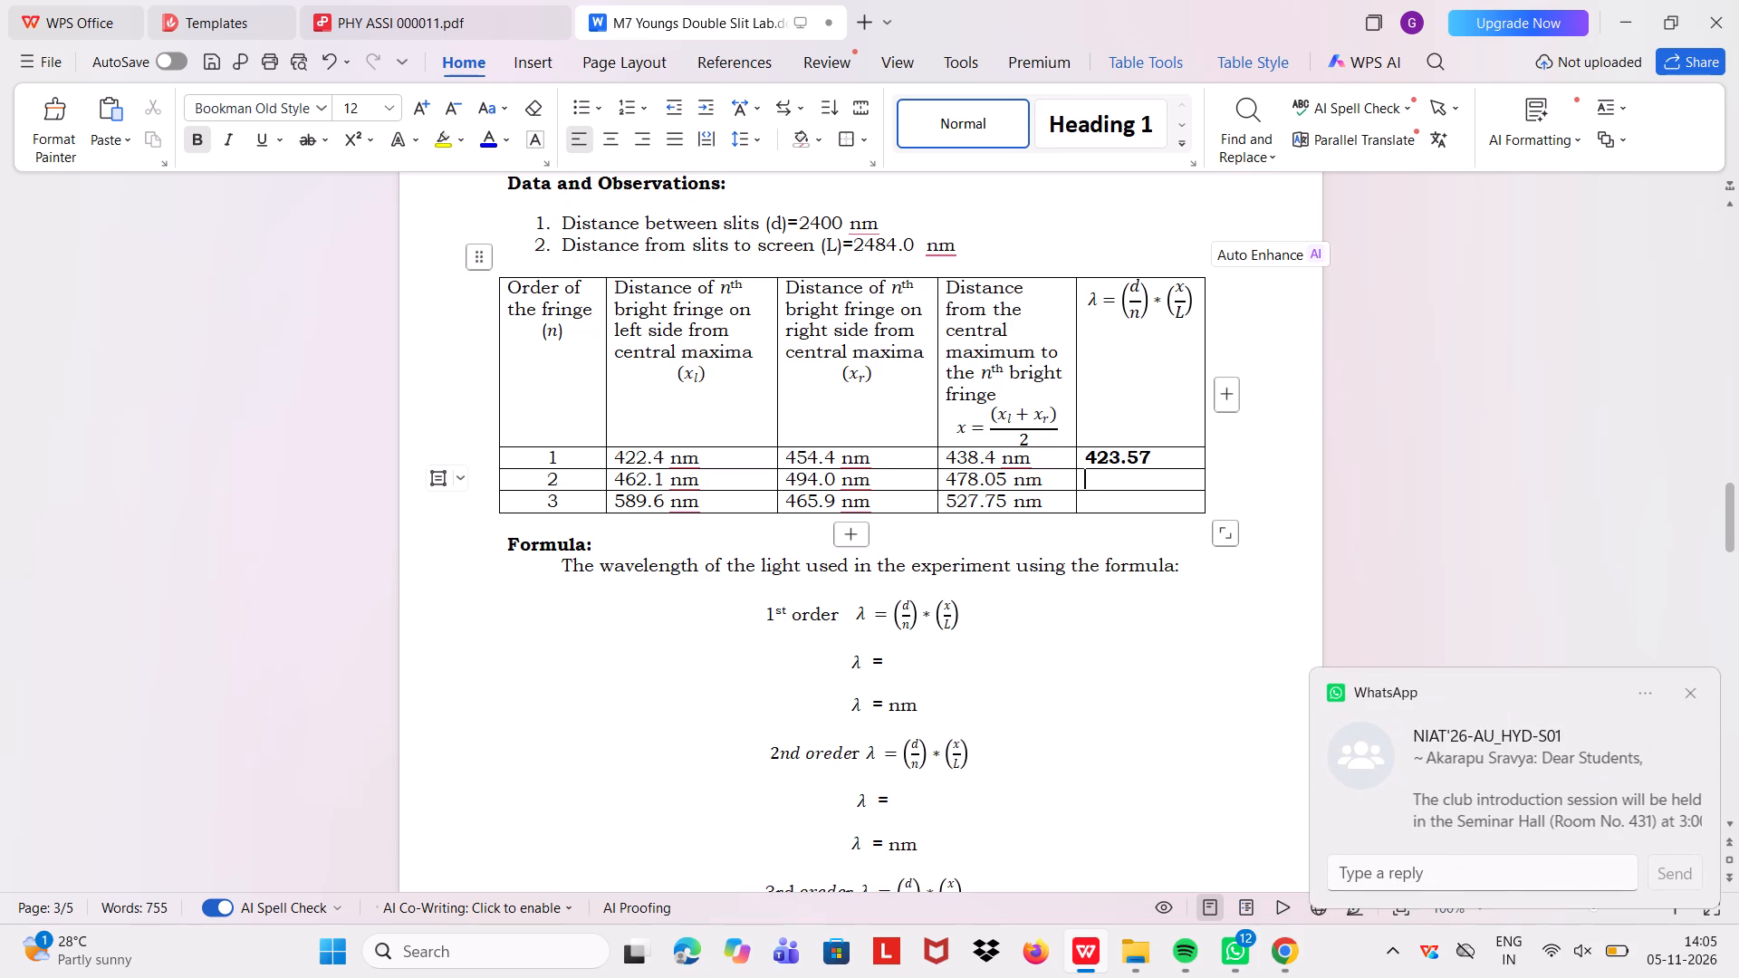
{"action": "left_click", "coordinate": [1154, 455]}
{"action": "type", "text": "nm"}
Fill in the wavelength λ cells with 230.94nm for fringe order 2 and 169.97nm for order 3, with no space before the unit.
{"action": "left_click", "coordinate": [1106, 472]}
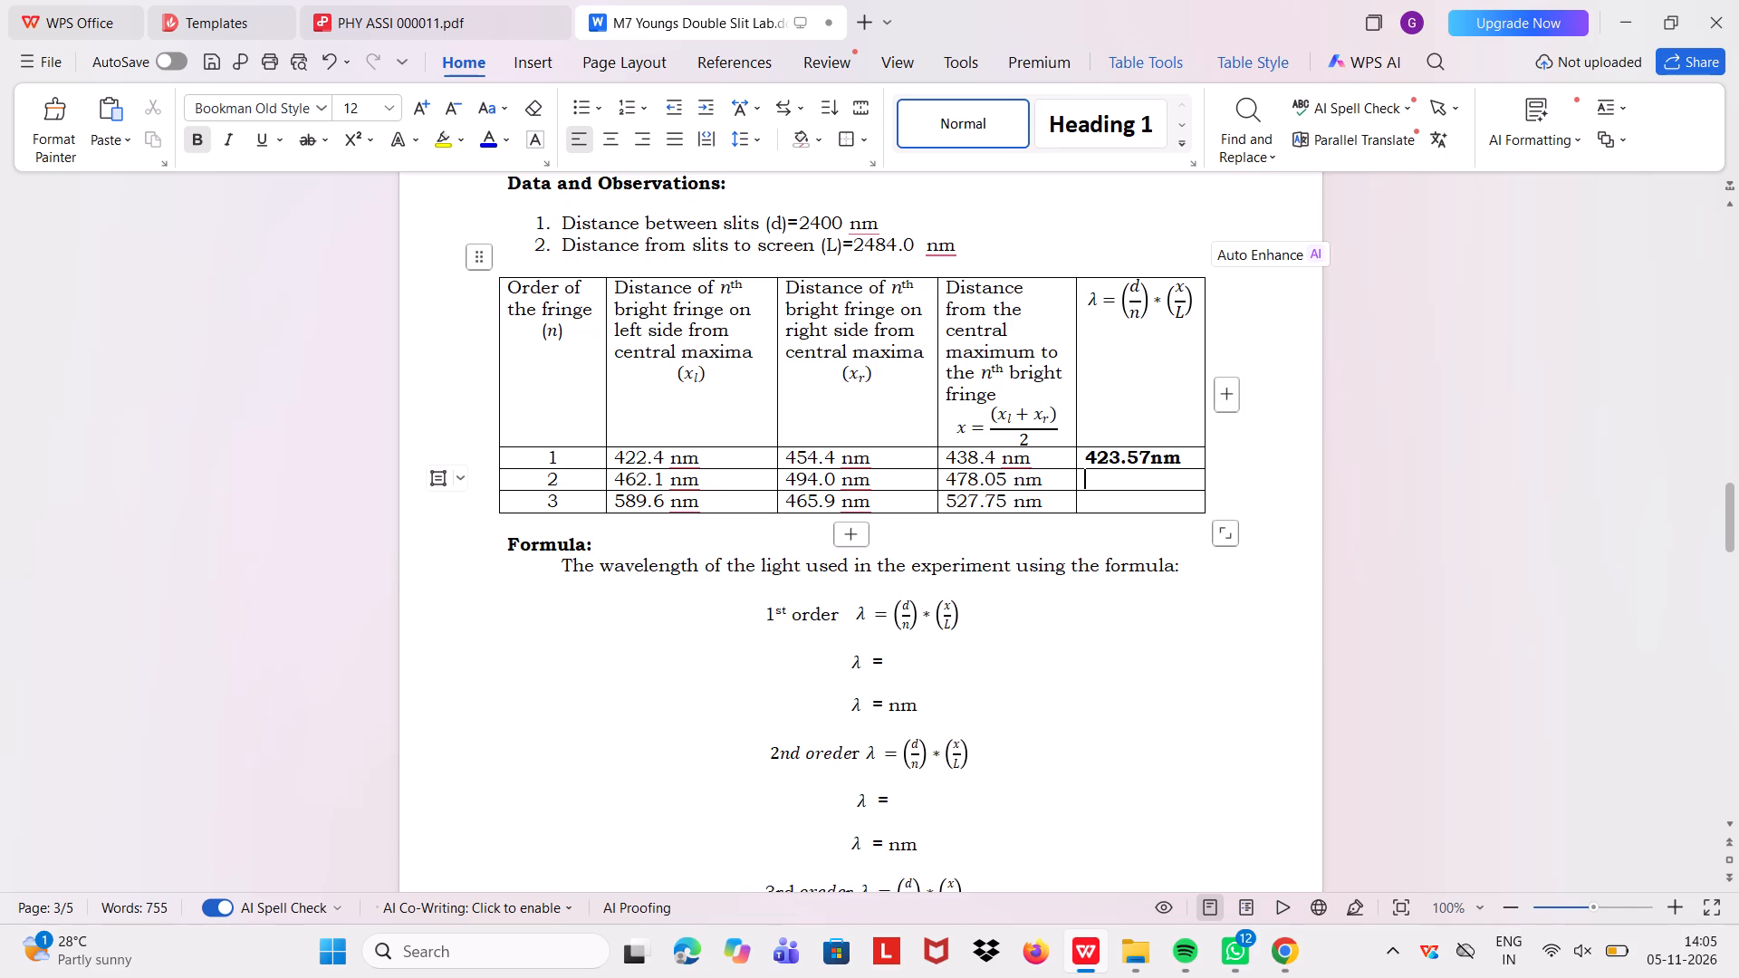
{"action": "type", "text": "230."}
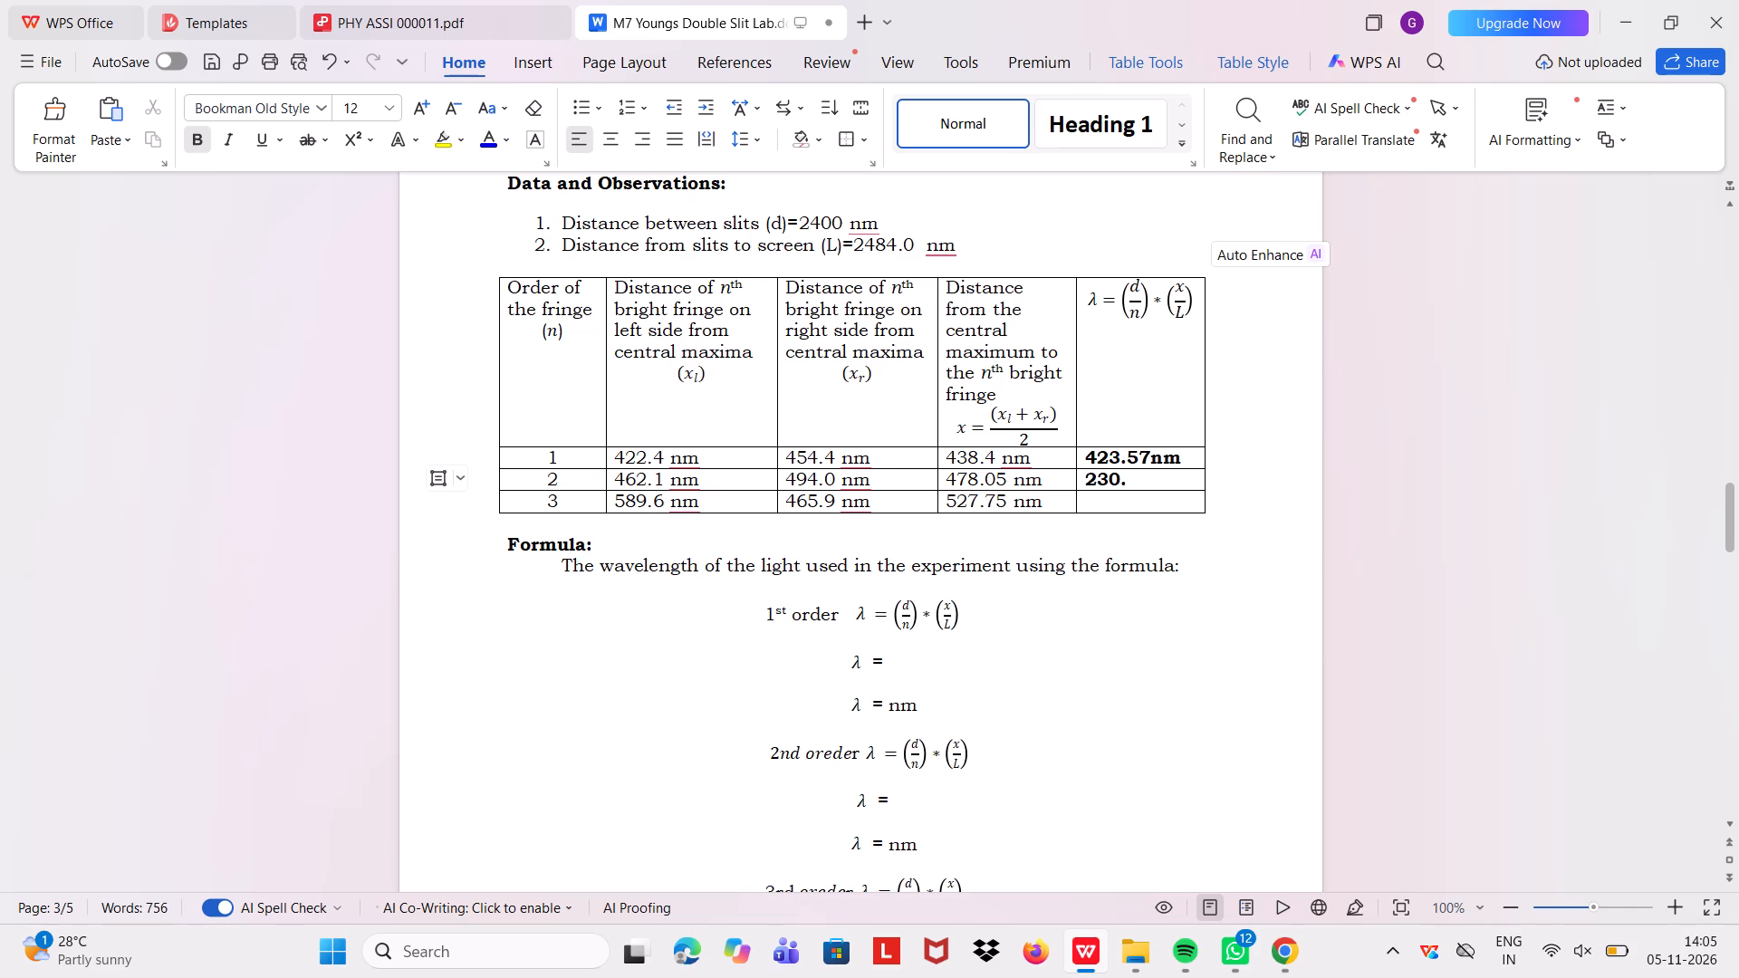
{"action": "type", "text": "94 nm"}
{"action": "left_click", "coordinate": [1089, 502]}
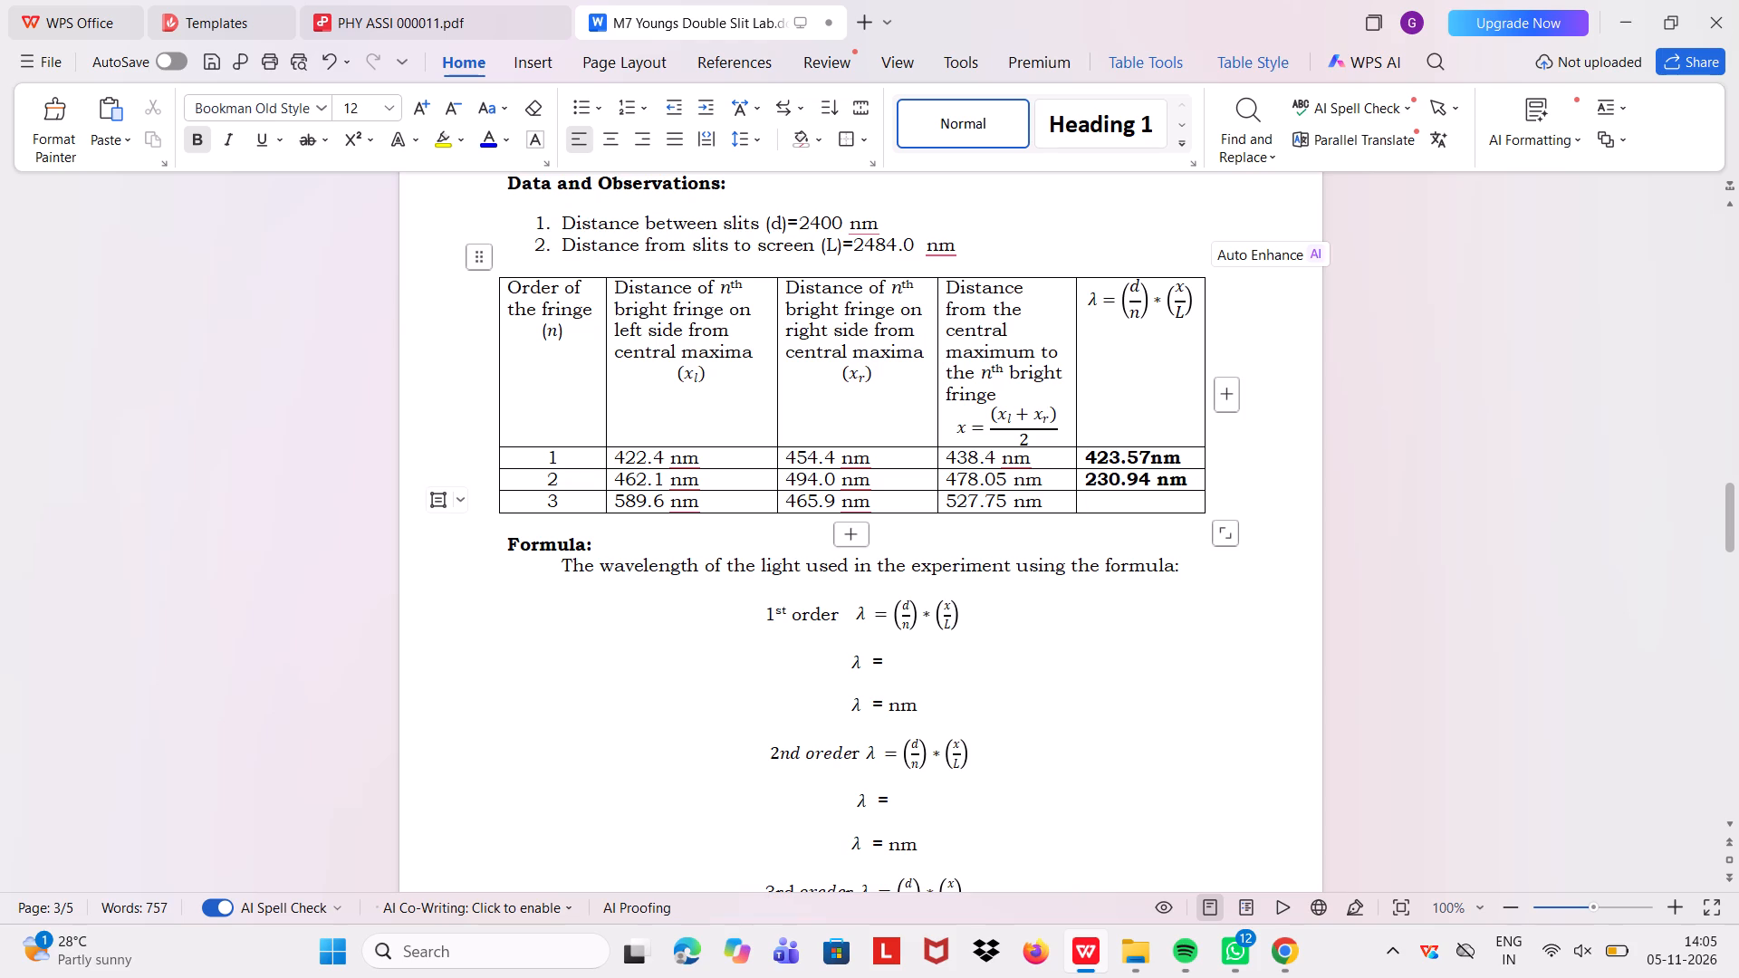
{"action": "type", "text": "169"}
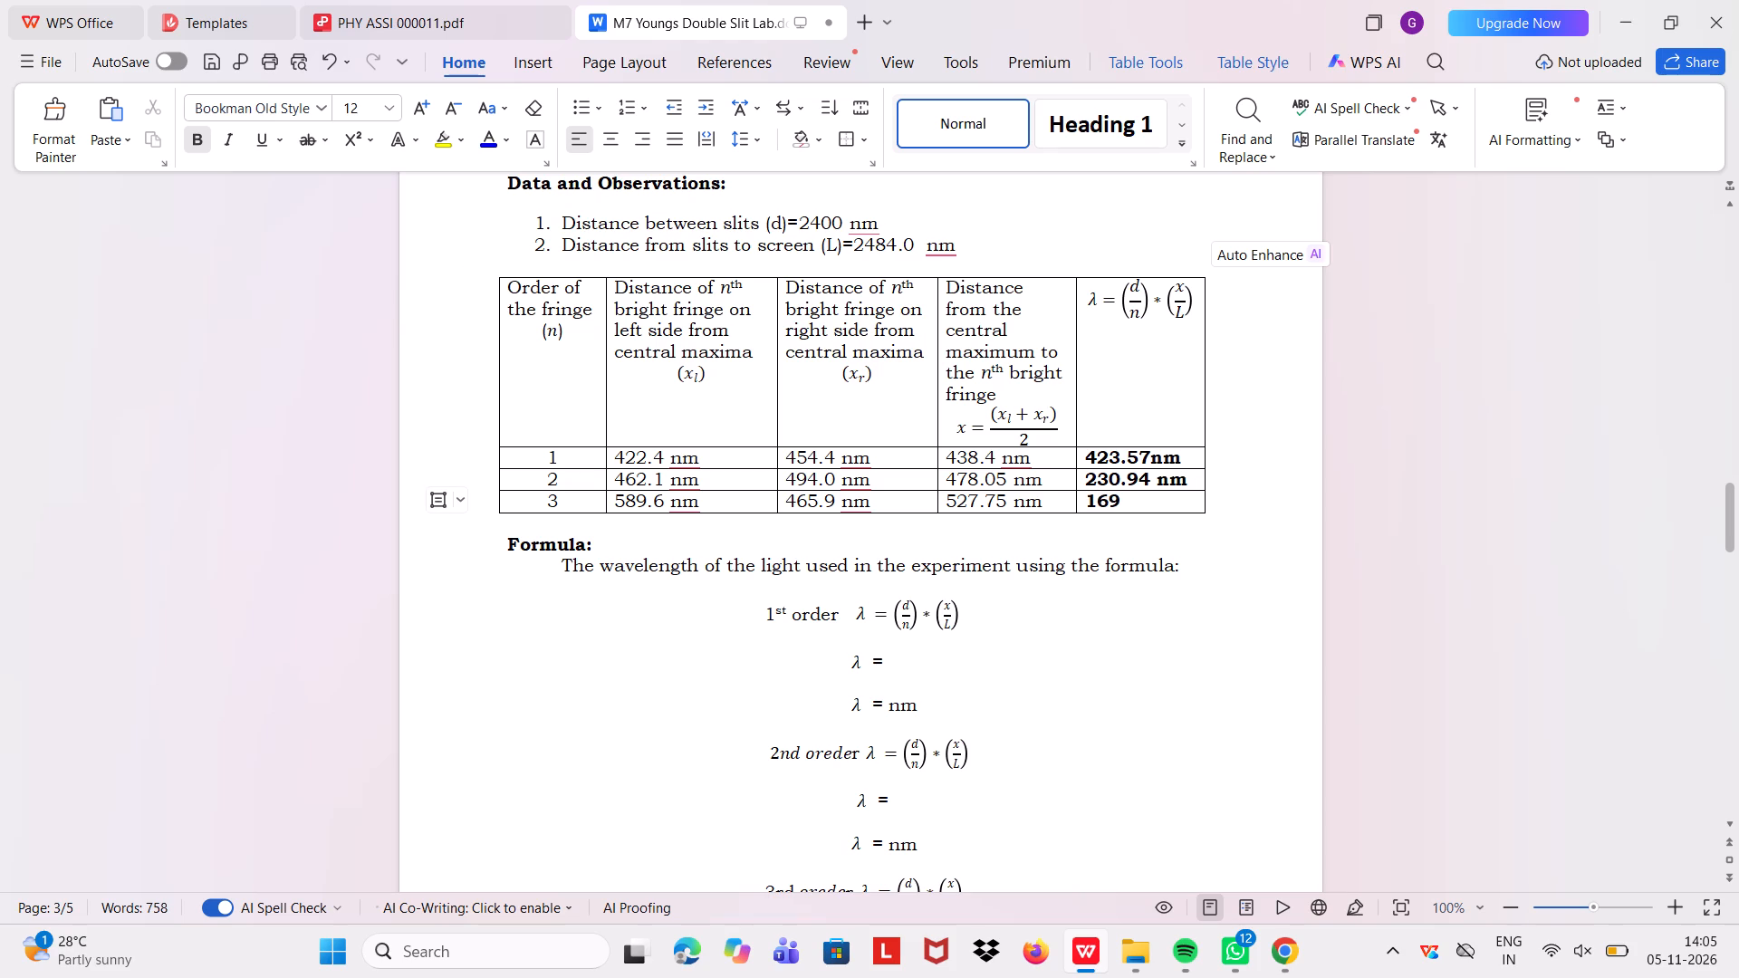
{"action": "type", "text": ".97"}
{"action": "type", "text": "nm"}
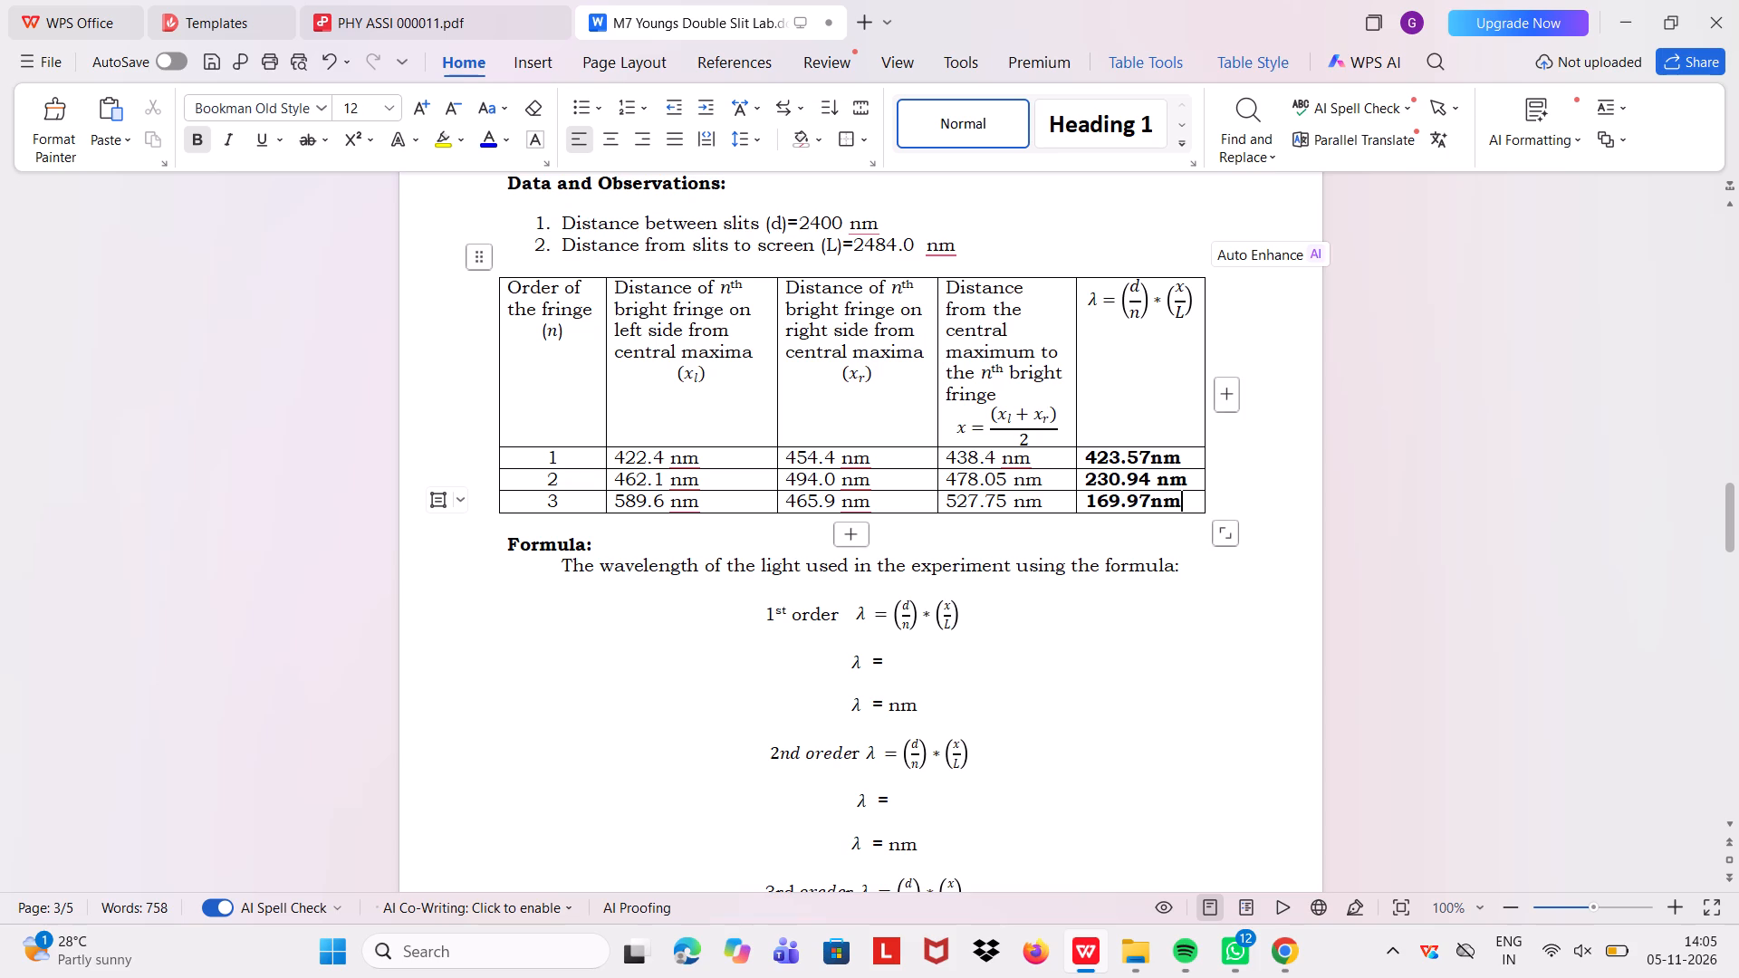
{"action": "left_click", "coordinate": [1158, 480]}
{"action": "key", "text": "BackSpace"}
Enter 2400 as the slit distance d in the blank λ line under the 1st order formula.
{"action": "scroll", "coordinate": [989, 640], "scroll_direction": "down", "scroll_amount": 3}
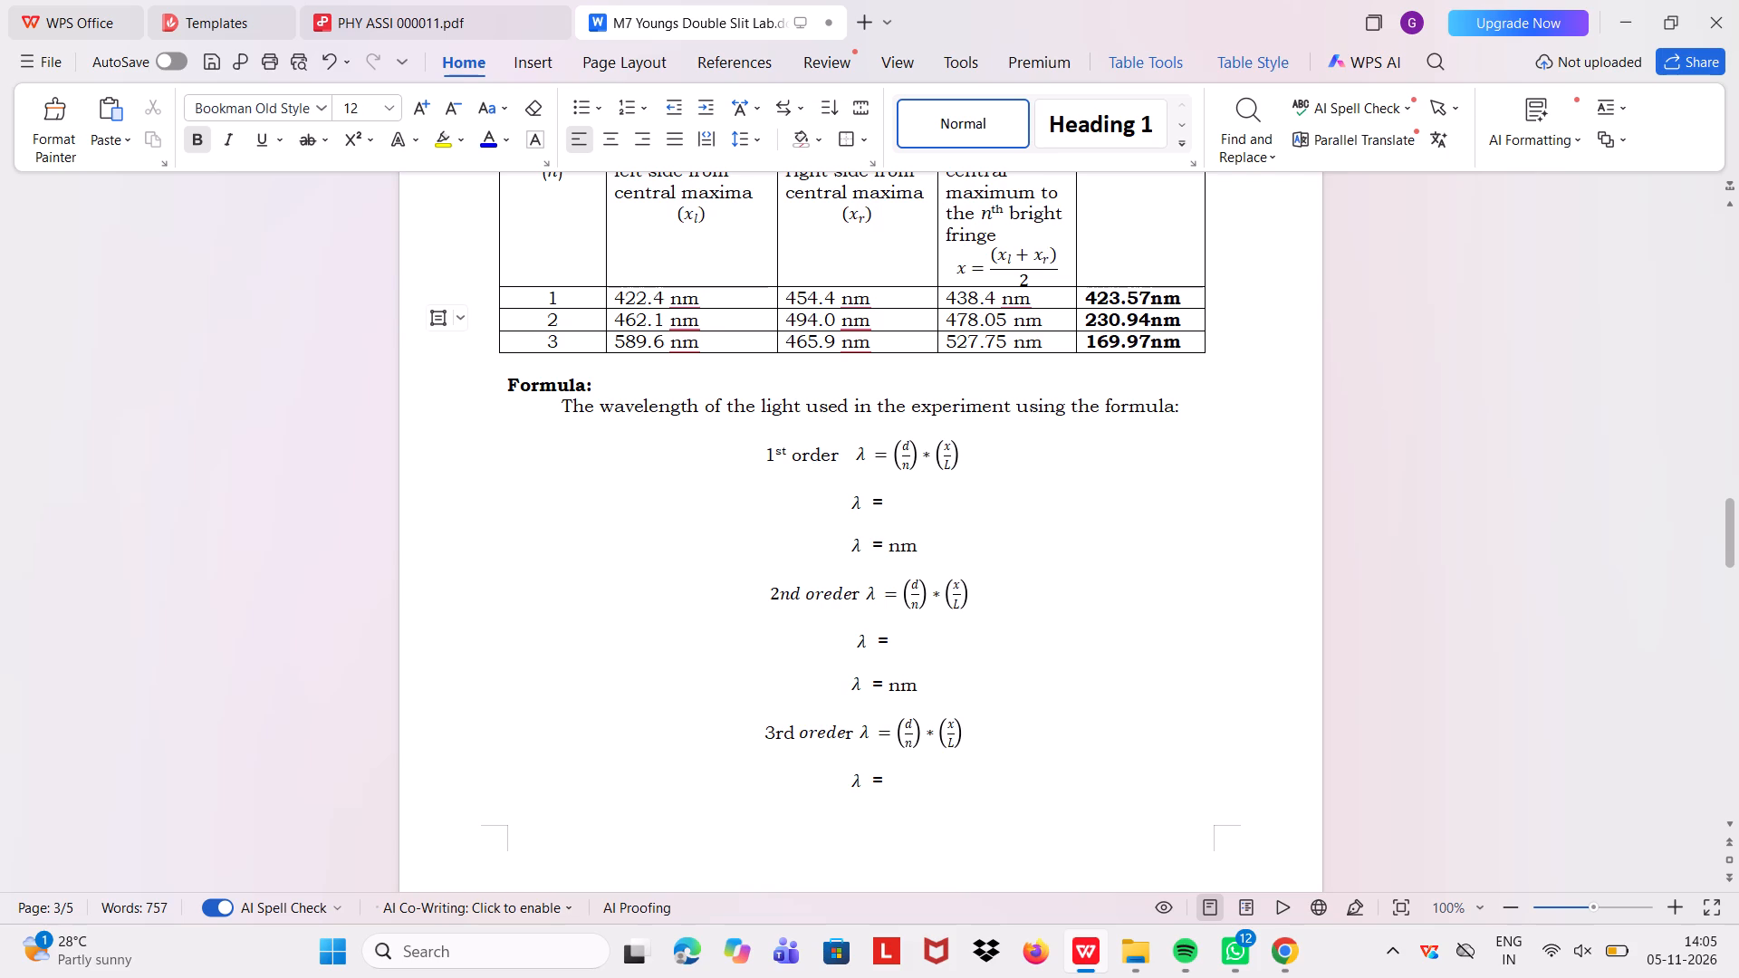
{"action": "scroll", "coordinate": [989, 640], "scroll_direction": "up", "scroll_amount": 2}
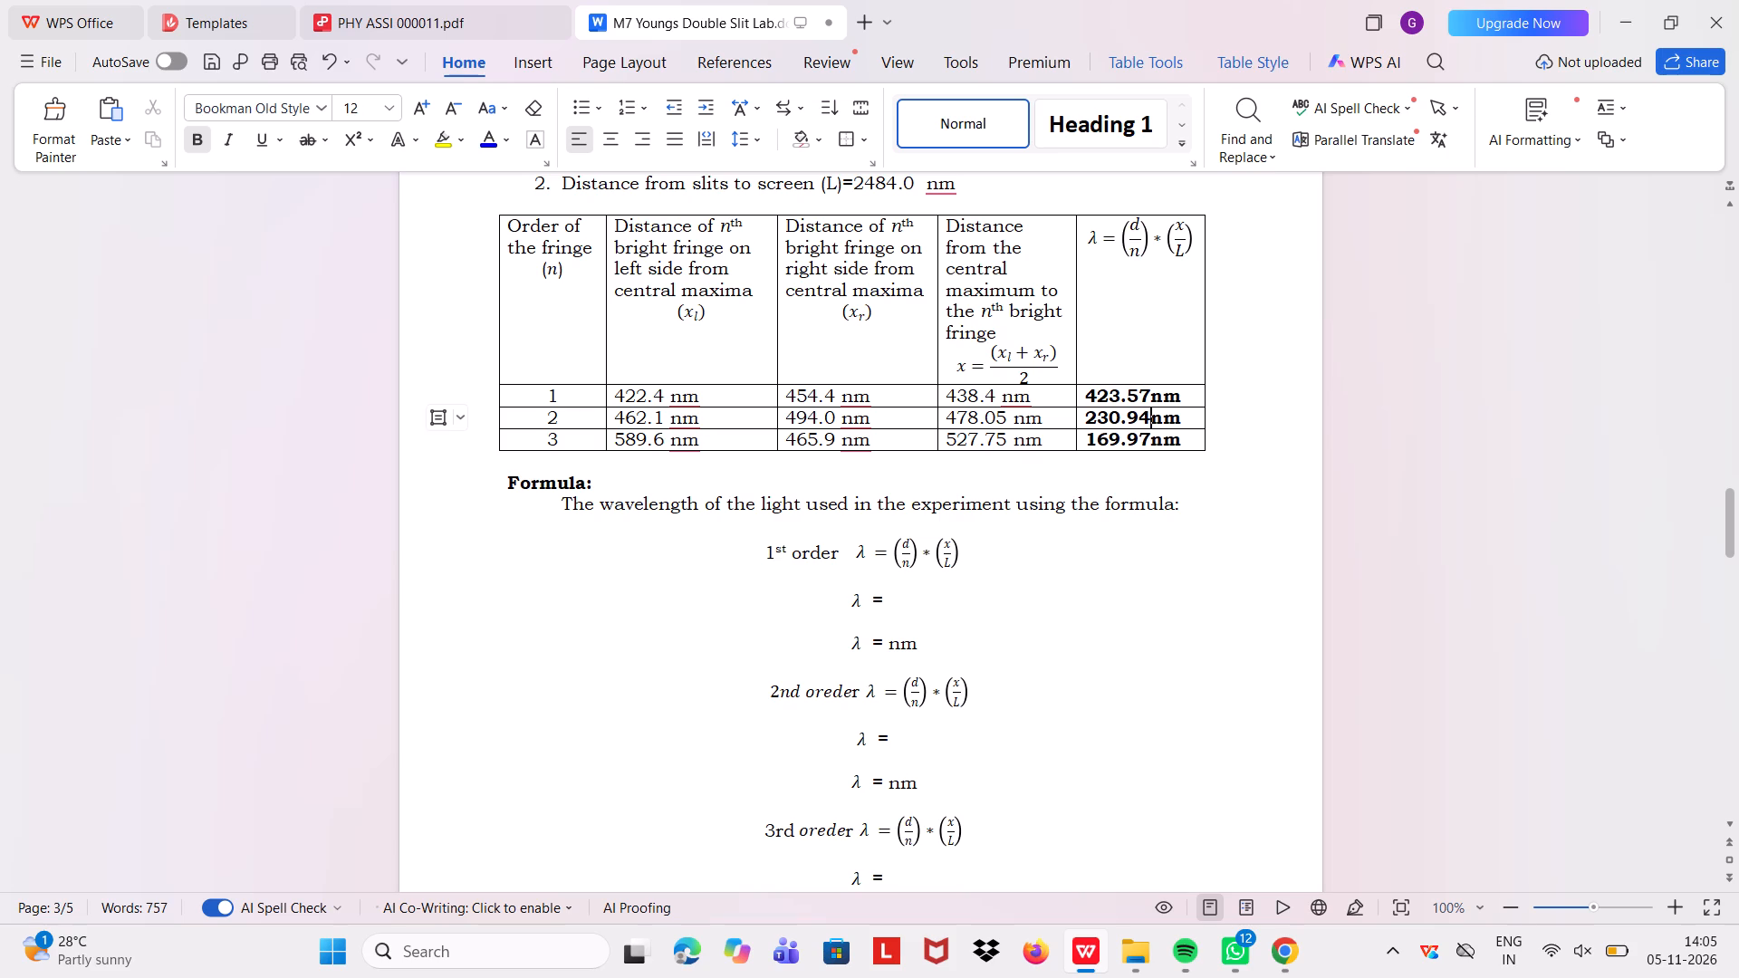
{"action": "scroll", "coordinate": [989, 640], "scroll_direction": "down", "scroll_amount": 2}
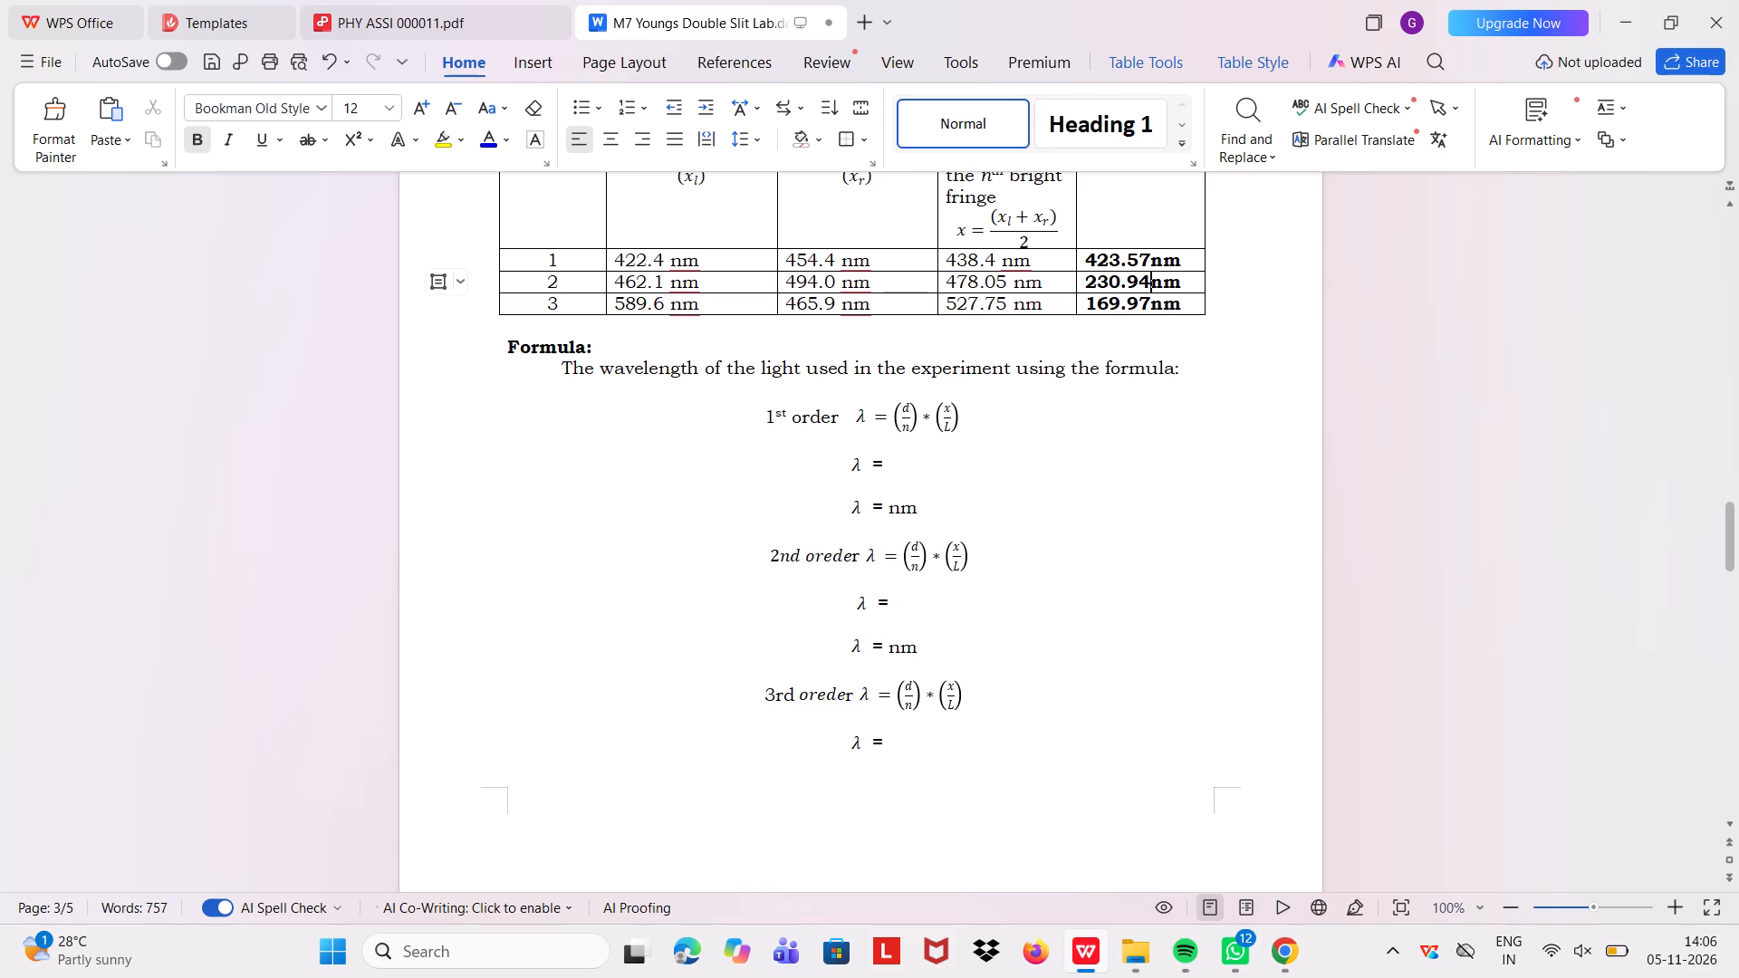
{"action": "scroll", "coordinate": [989, 640], "scroll_direction": "down", "scroll_amount": 1}
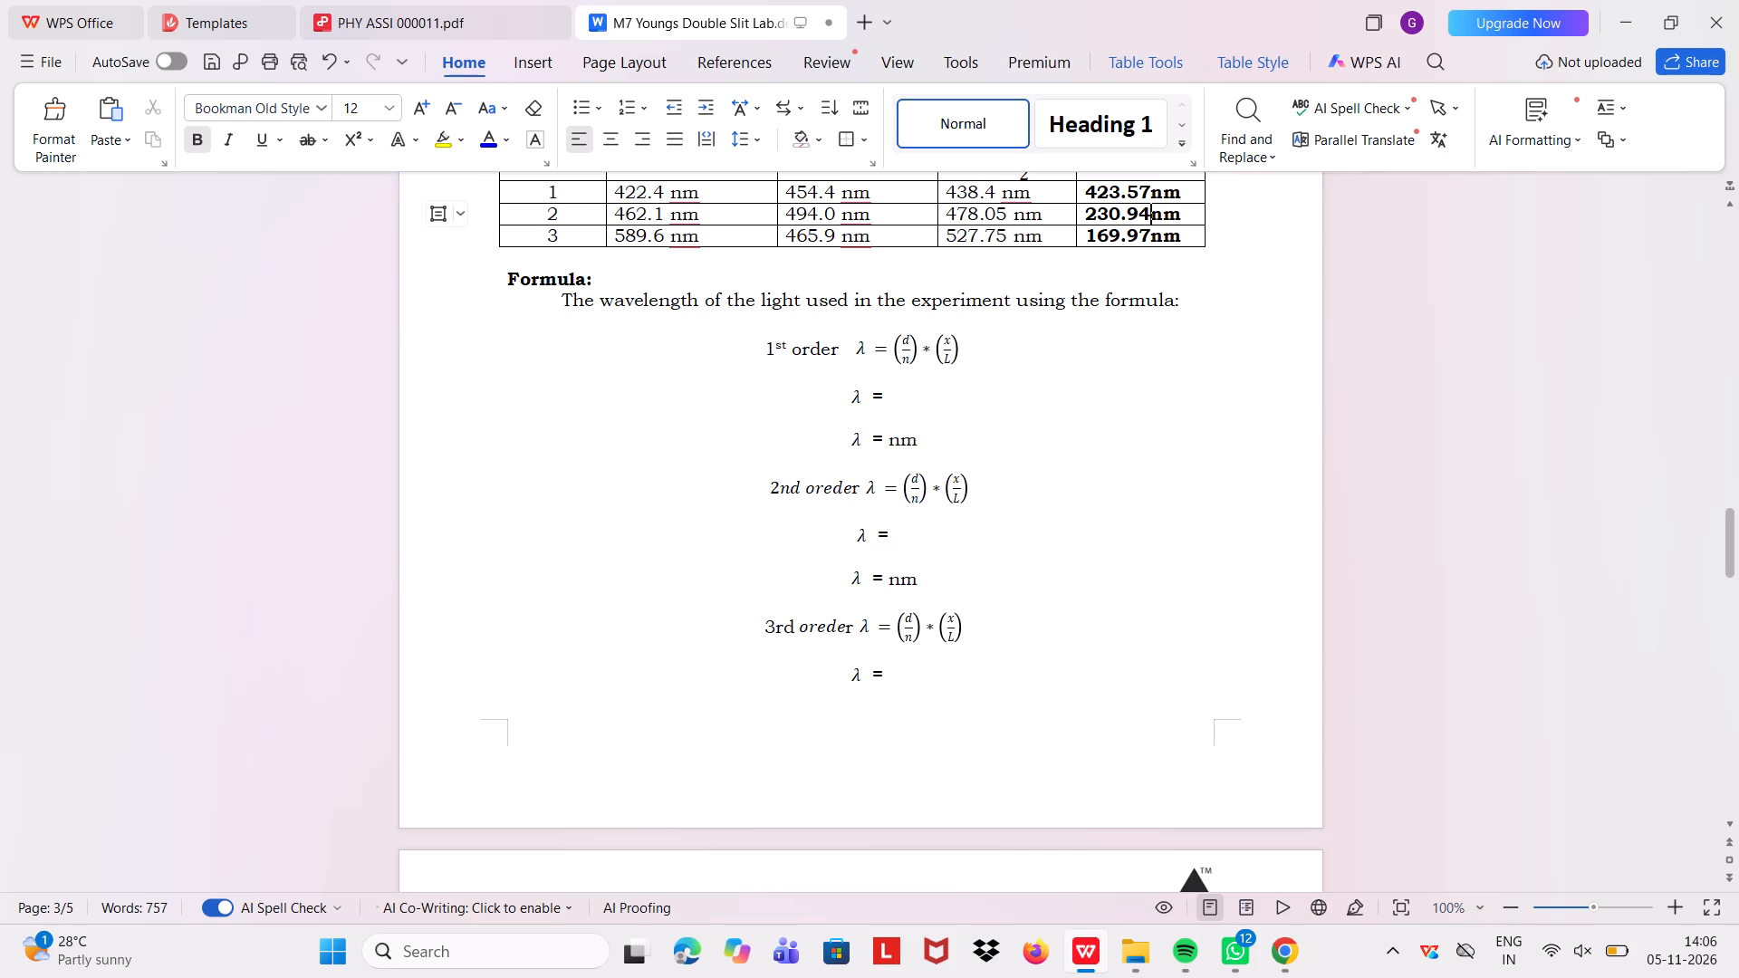
{"action": "left_click", "coordinate": [892, 403]}
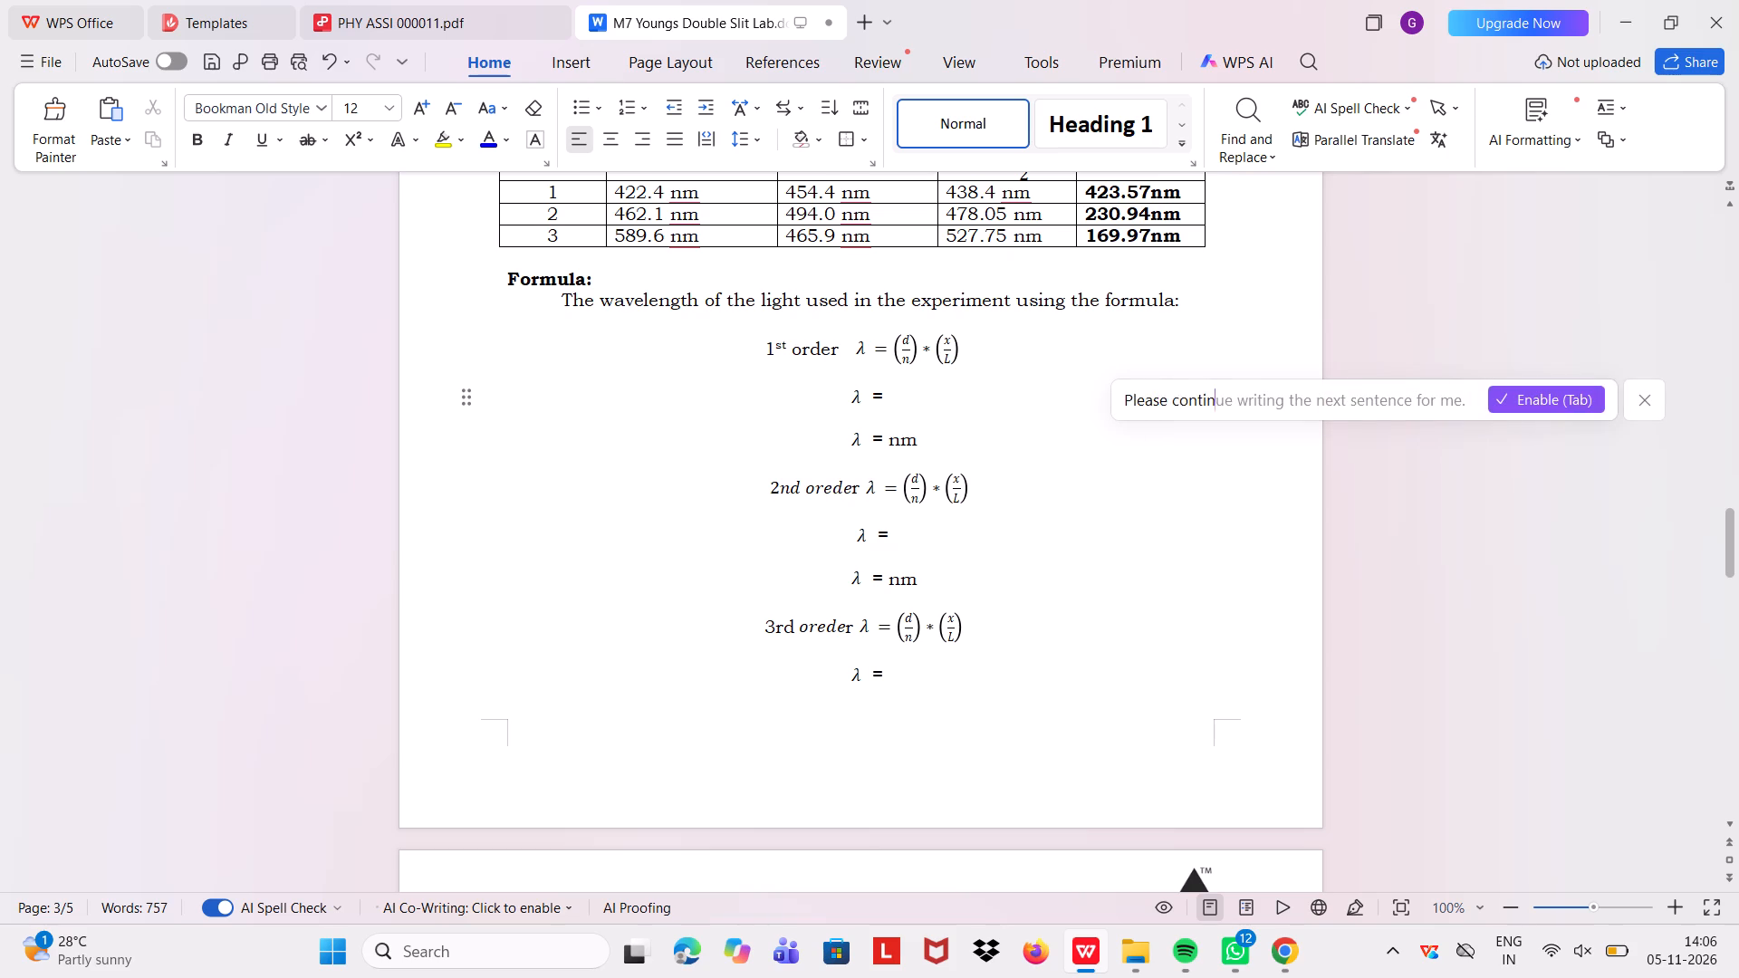
{"action": "key", "text": "4"}
{"action": "key", "text": "BackSpace"}
{"action": "type", "text": "249"}
{"action": "key", "text": "BackSpace"}
{"action": "type", "text": "00"}
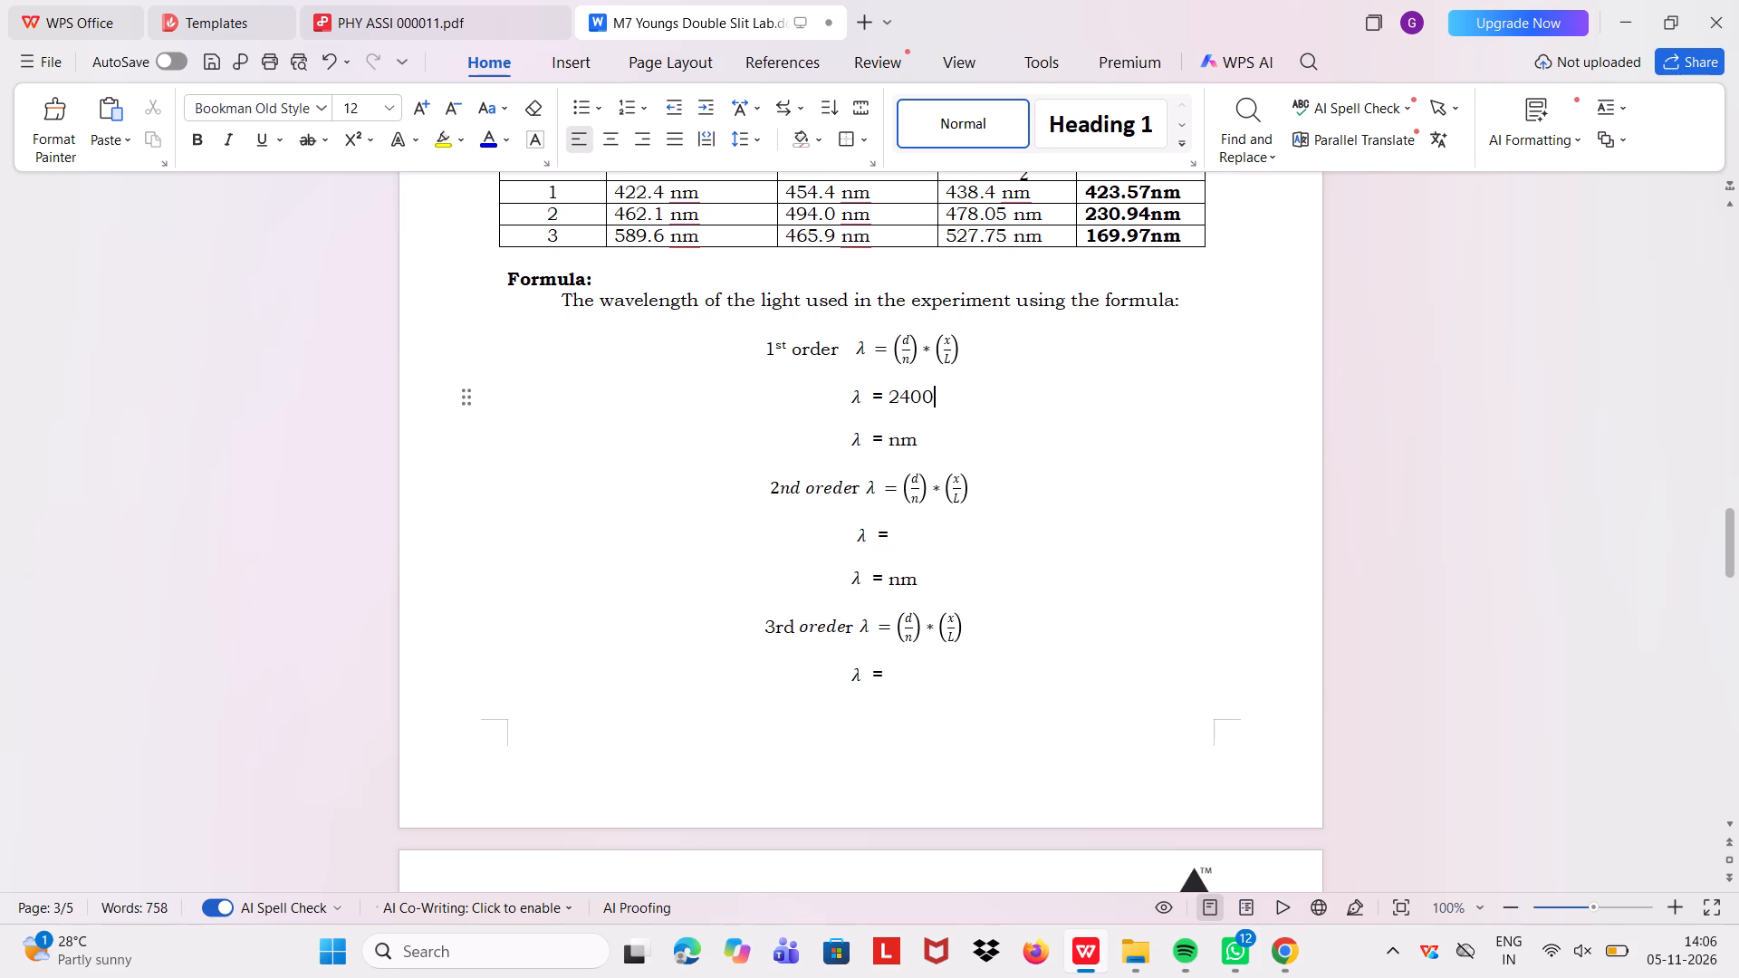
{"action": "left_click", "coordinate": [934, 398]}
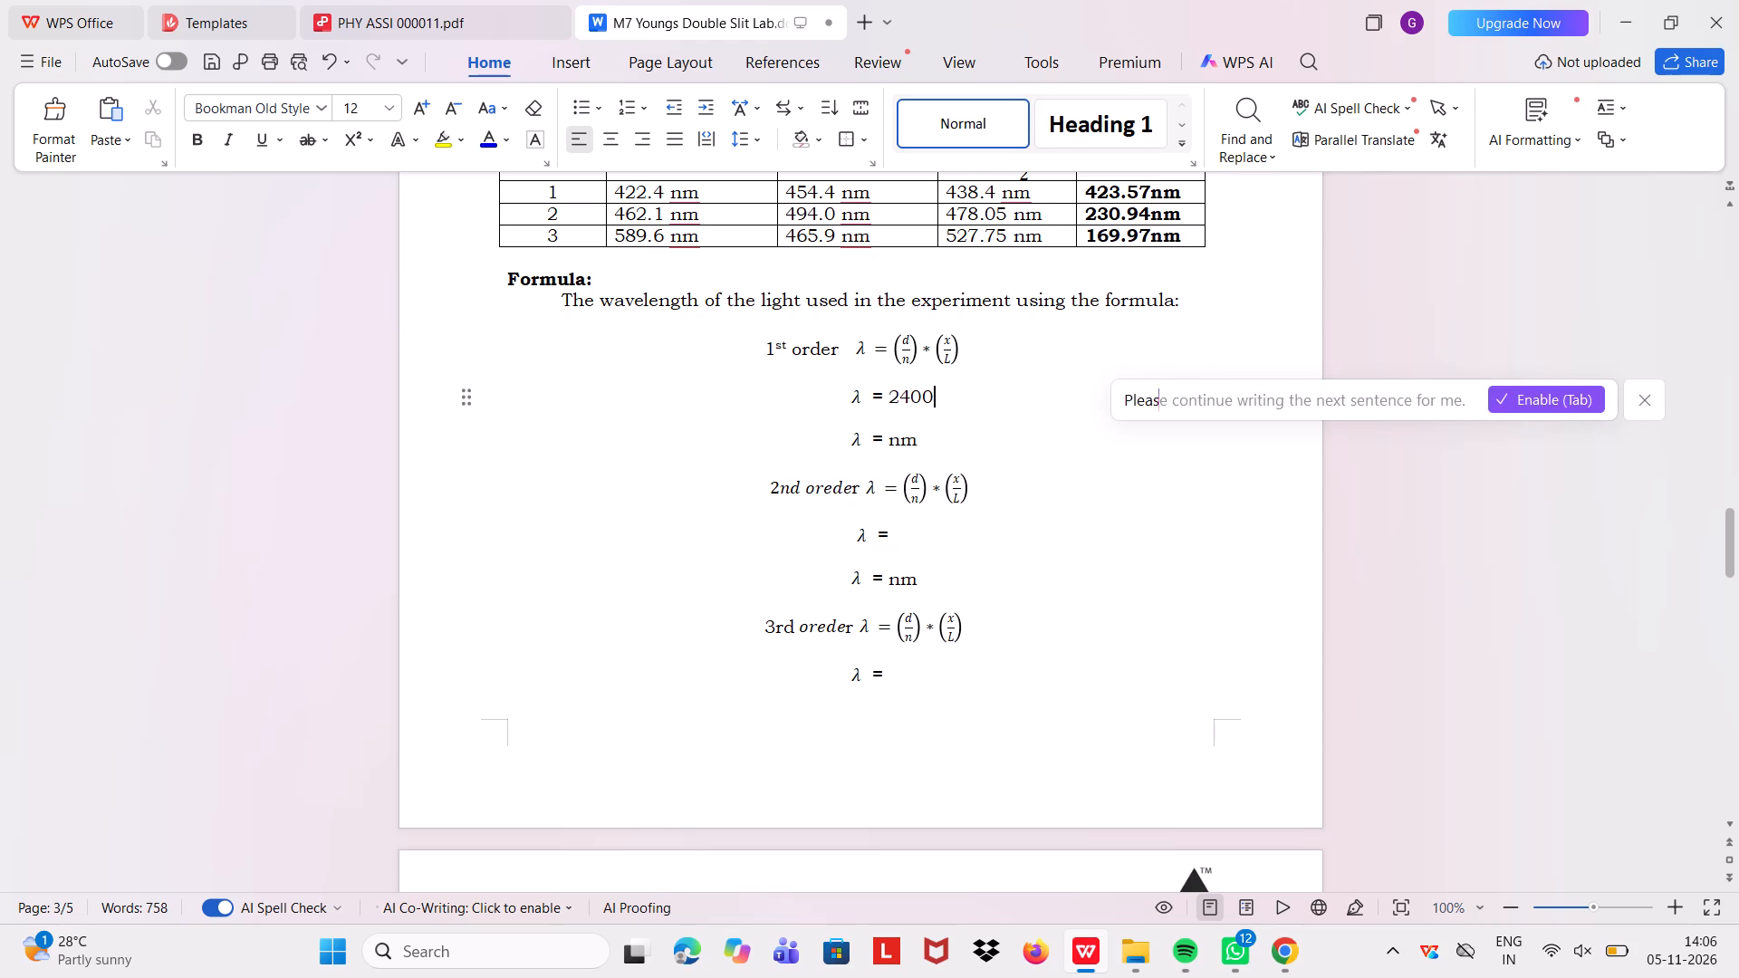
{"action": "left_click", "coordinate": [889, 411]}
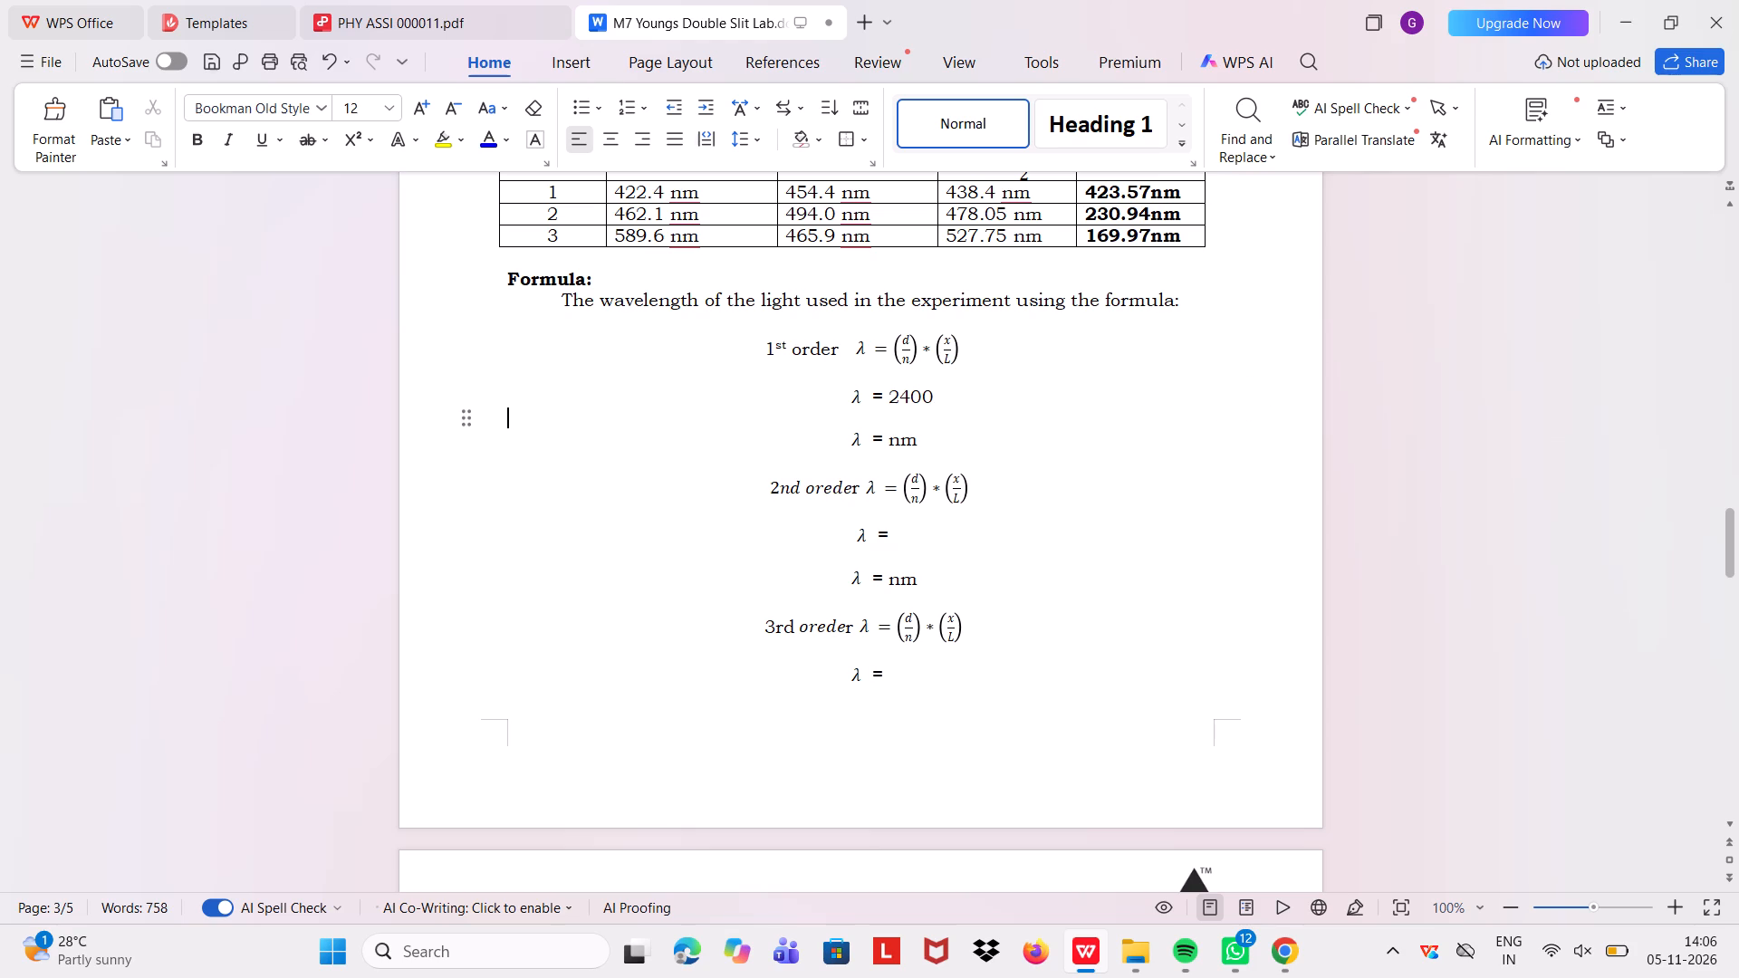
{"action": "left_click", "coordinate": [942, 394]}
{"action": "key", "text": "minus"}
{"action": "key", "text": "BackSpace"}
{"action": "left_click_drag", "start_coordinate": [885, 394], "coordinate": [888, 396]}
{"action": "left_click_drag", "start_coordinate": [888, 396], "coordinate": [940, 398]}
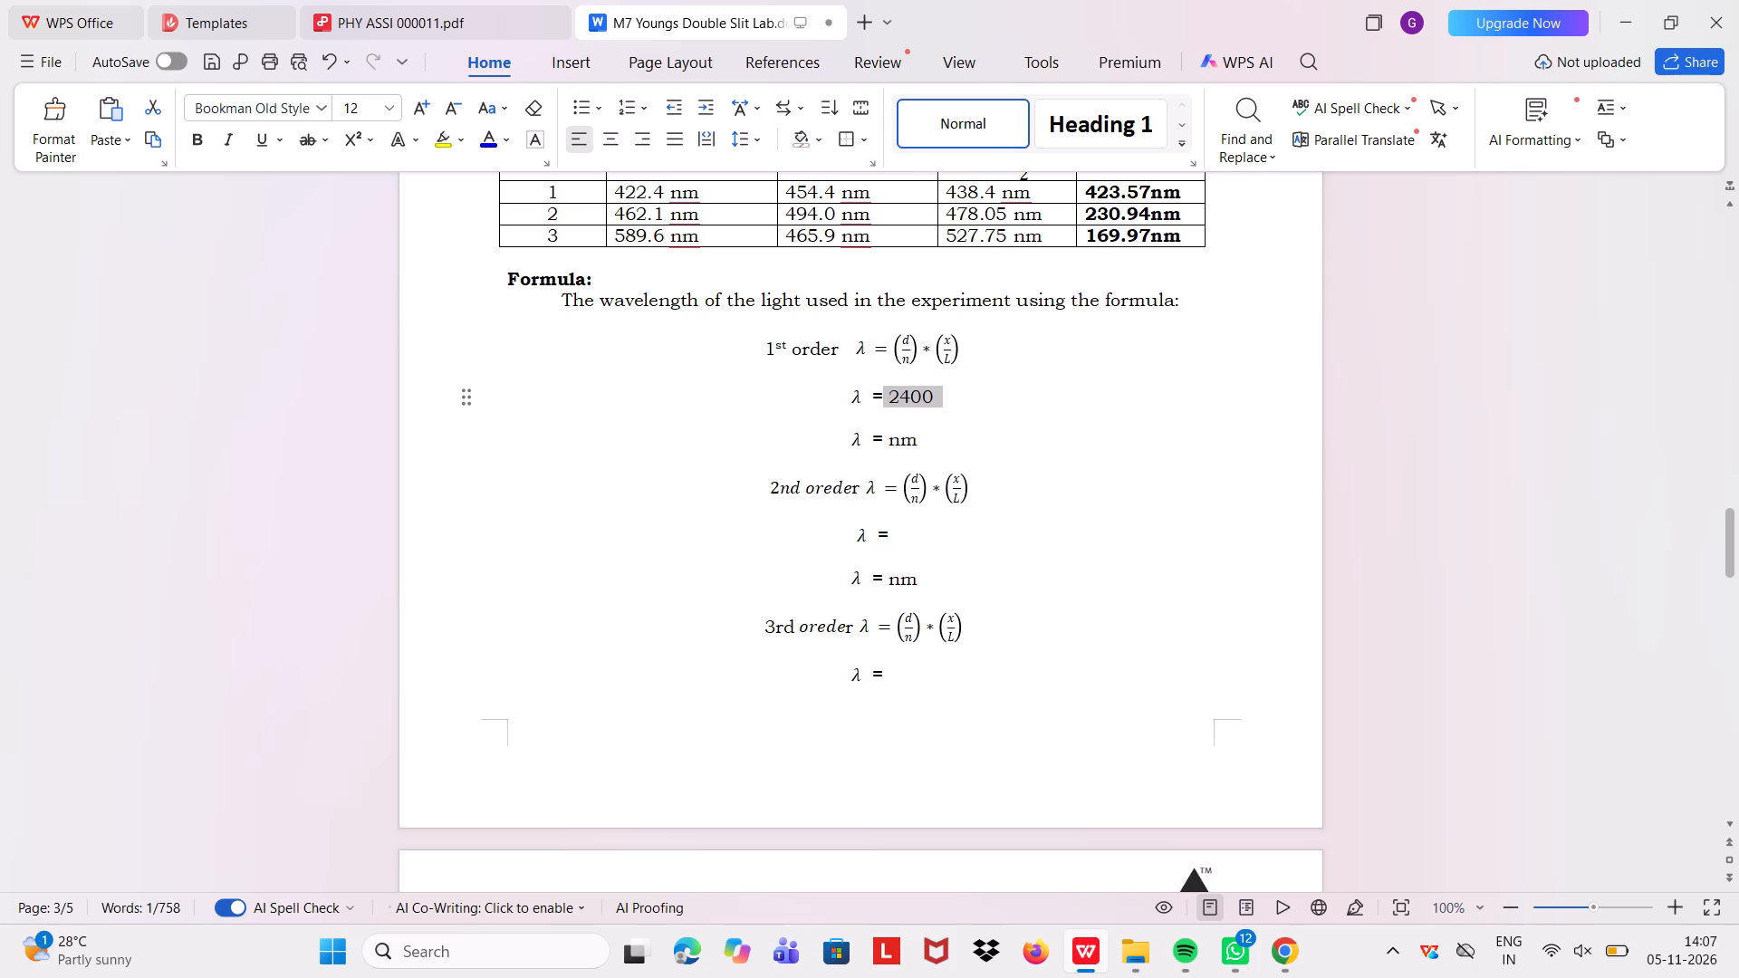
Complete the substituted λ line under the 1st order formula as 2400/1x 438.4/2484.
{"action": "left_click", "coordinate": [932, 393]}
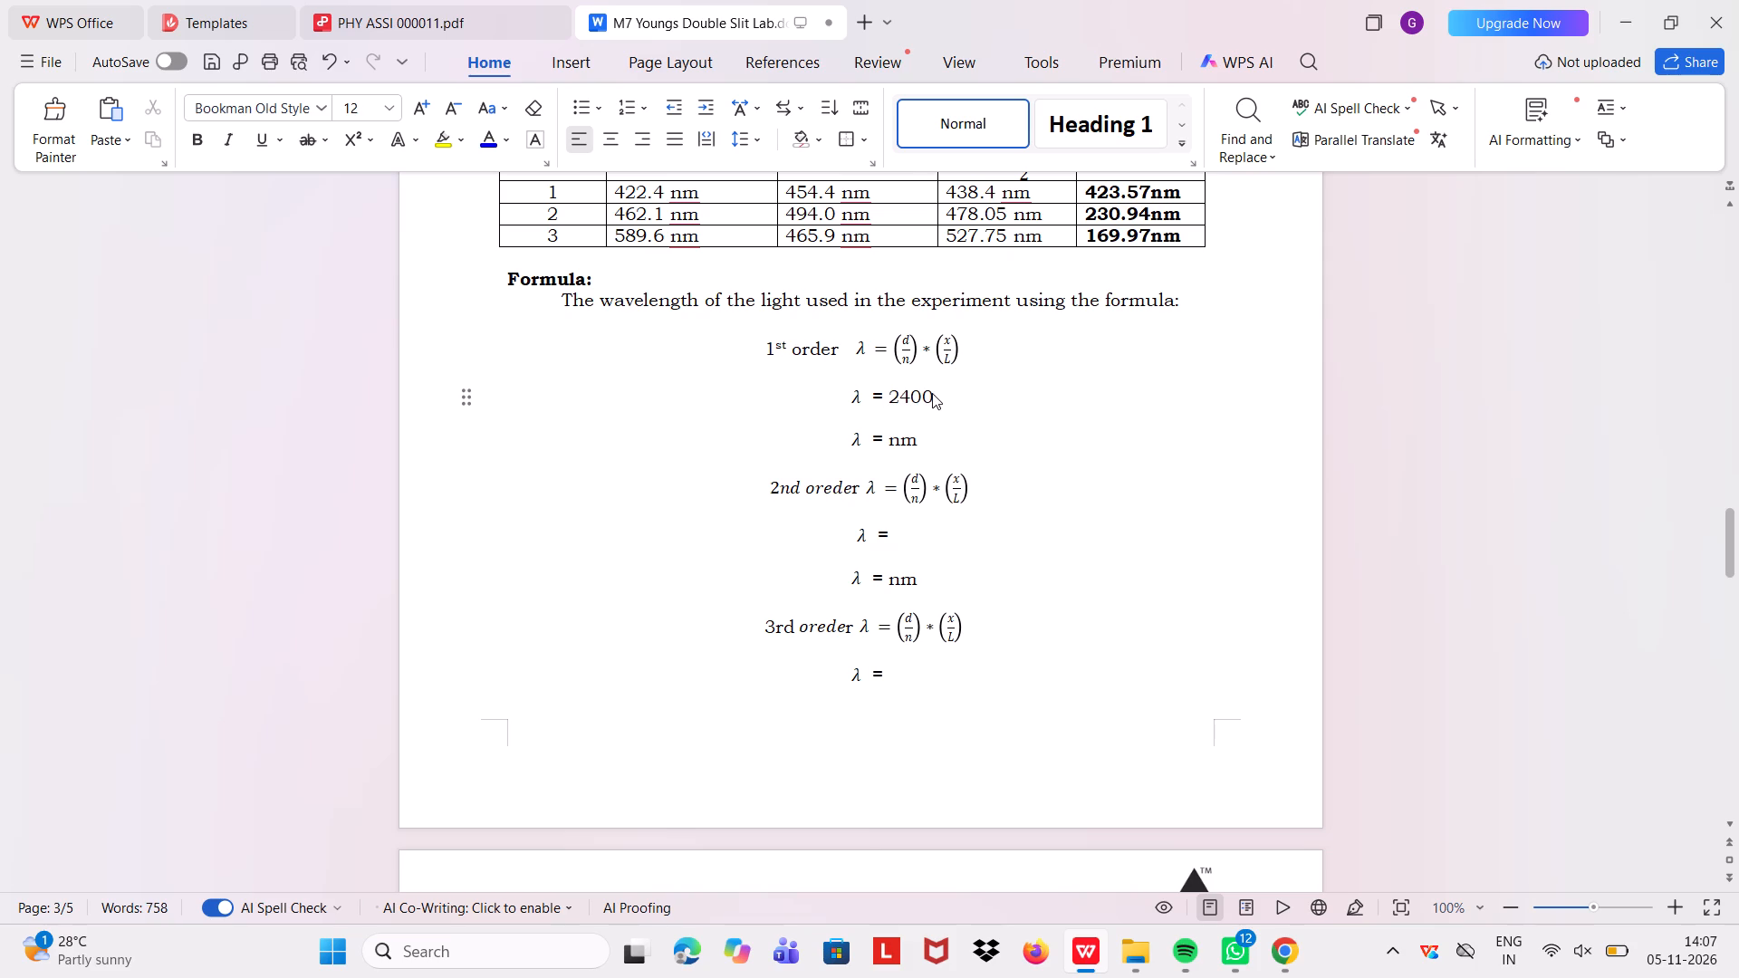
{"action": "key", "text": "slash"}
{"action": "key", "text": "1"}
{"action": "key", "text": "8"}
{"action": "key", "text": "BackSpace"}
{"action": "key", "text": "shift+ampersand"}
{"action": "key", "text": "BackSpace"}
{"action": "key", "text": "asterisk"}
{"action": "key", "text": "BackSpace"}
{"action": "key", "text": "x"}
{"action": "key", "text": "space"}
{"action": "key", "text": "4"}
{"action": "type", "text": "38"}
{"action": "key", "text": "period"}
{"action": "type", "text": "4/"}
{"action": "type", "text": "24"}
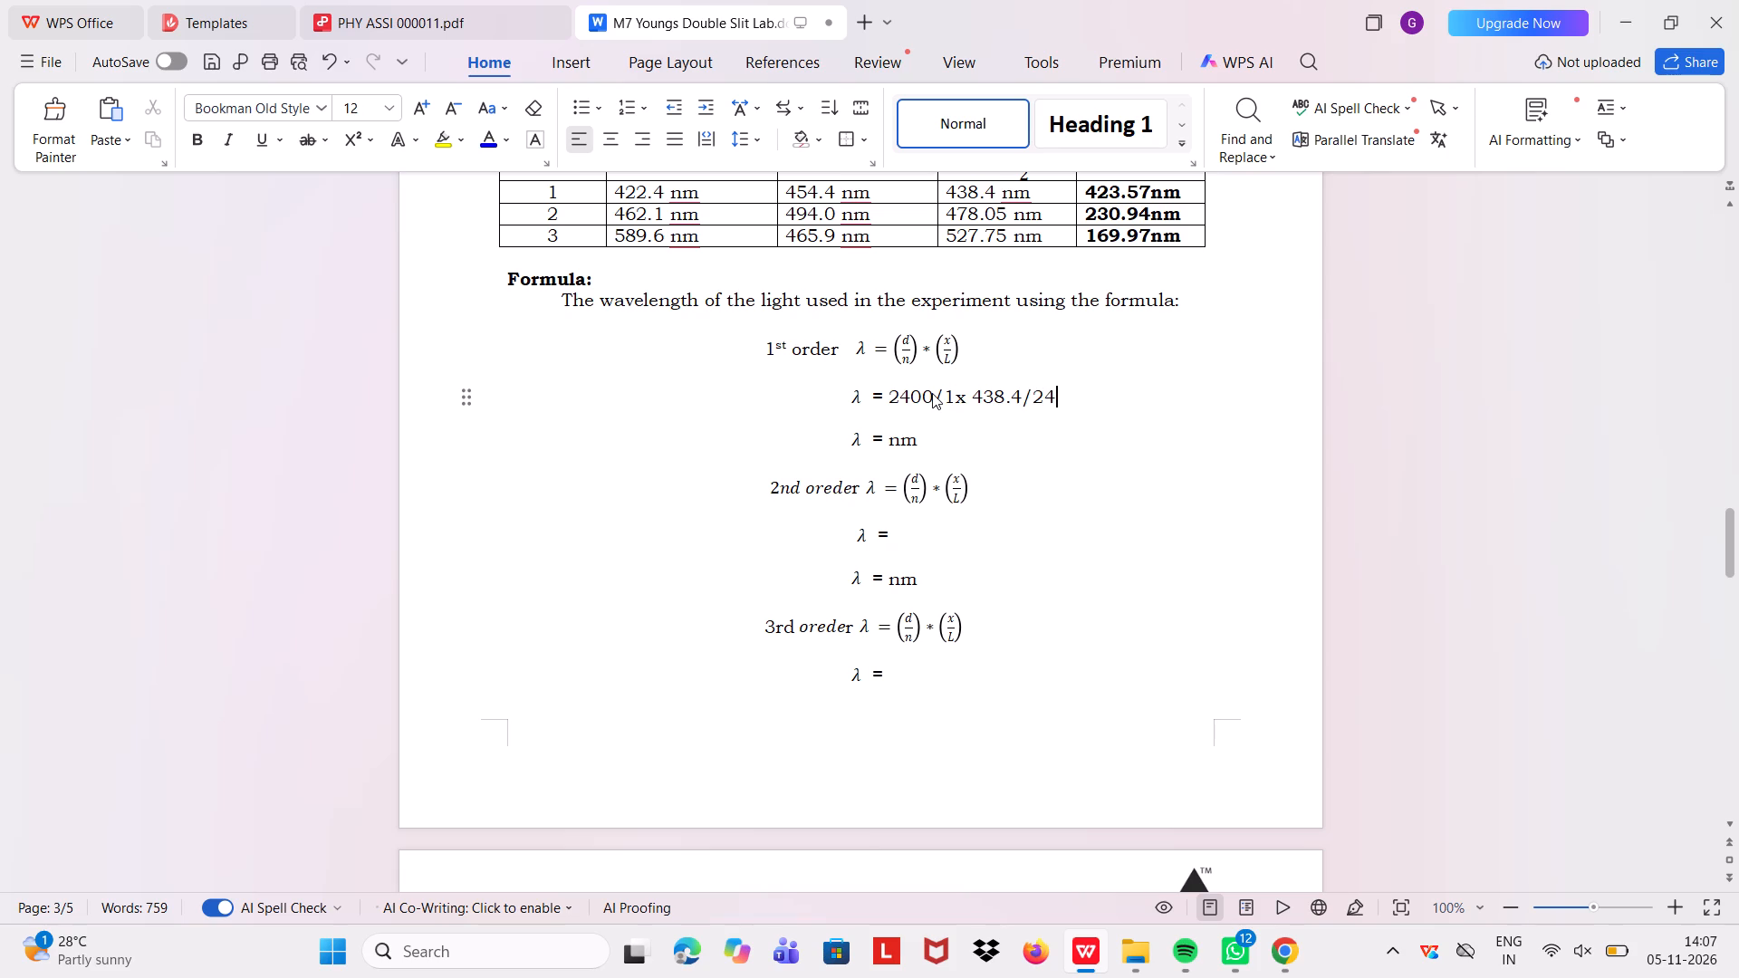
{"action": "key", "text": "8"}
{"action": "key", "text": "4"}
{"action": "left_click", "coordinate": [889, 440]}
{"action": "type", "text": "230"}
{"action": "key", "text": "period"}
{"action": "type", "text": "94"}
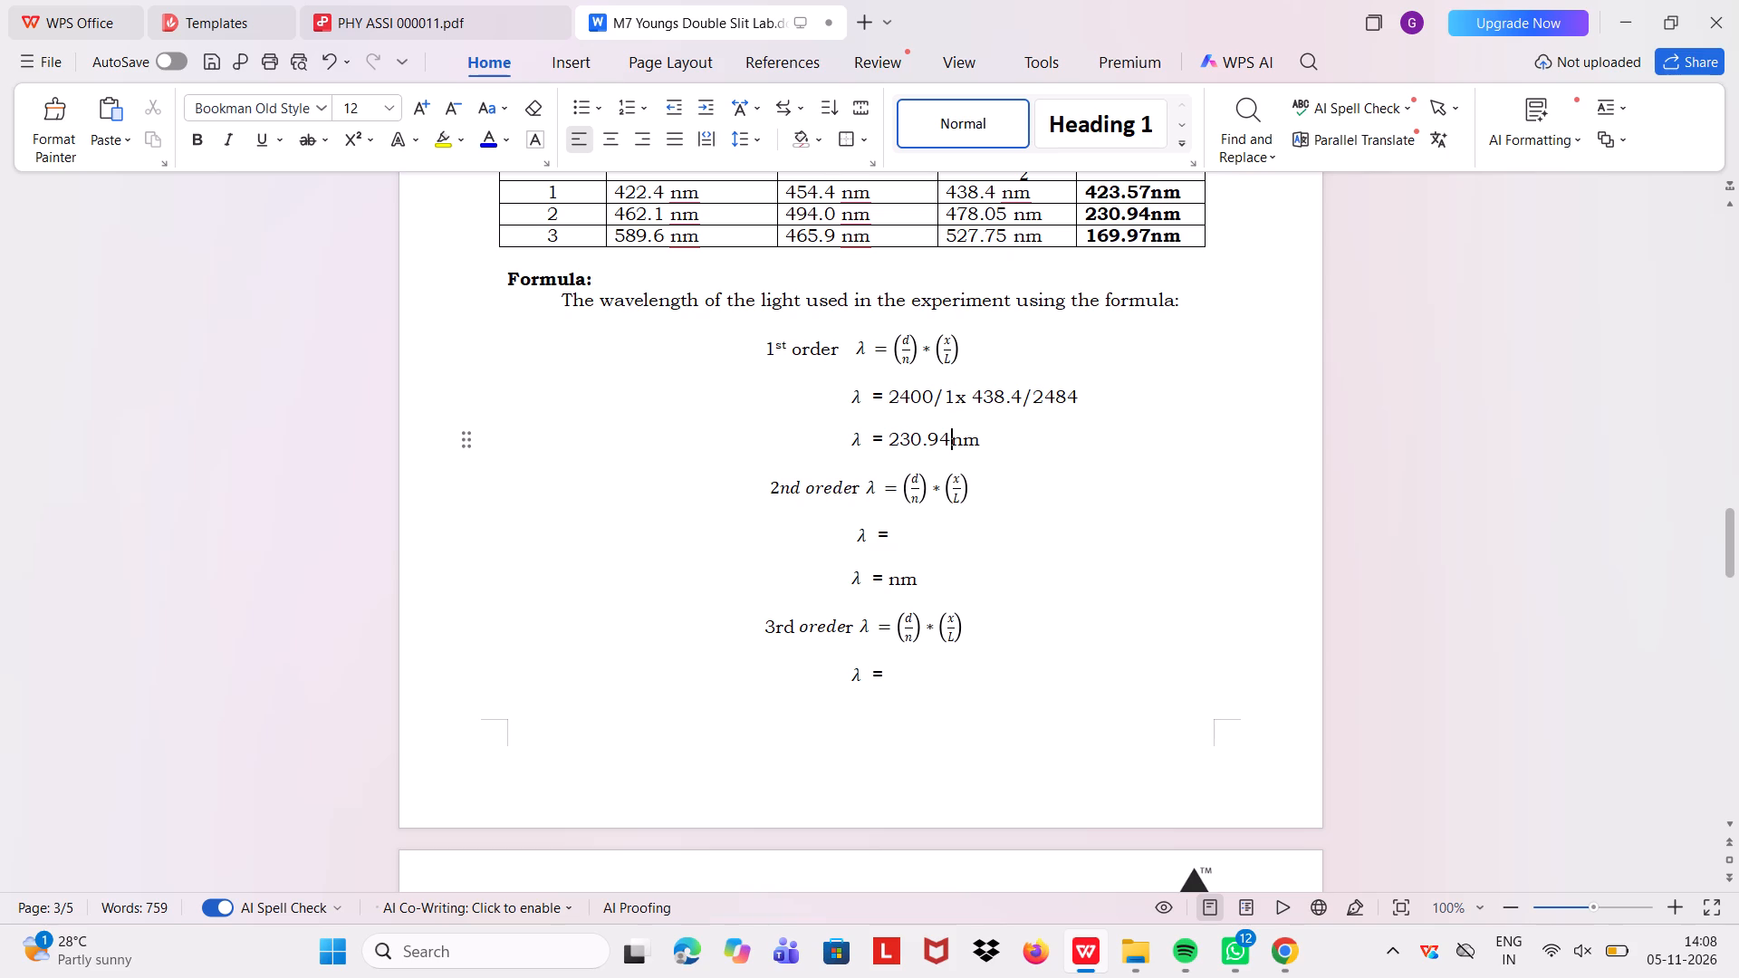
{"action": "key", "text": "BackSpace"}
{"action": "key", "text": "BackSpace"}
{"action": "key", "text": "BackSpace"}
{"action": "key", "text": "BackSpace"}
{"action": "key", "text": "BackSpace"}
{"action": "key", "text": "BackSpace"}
Enter 423.57 before nm in the 1st order λ result line.
{"action": "type", "text": "423"}
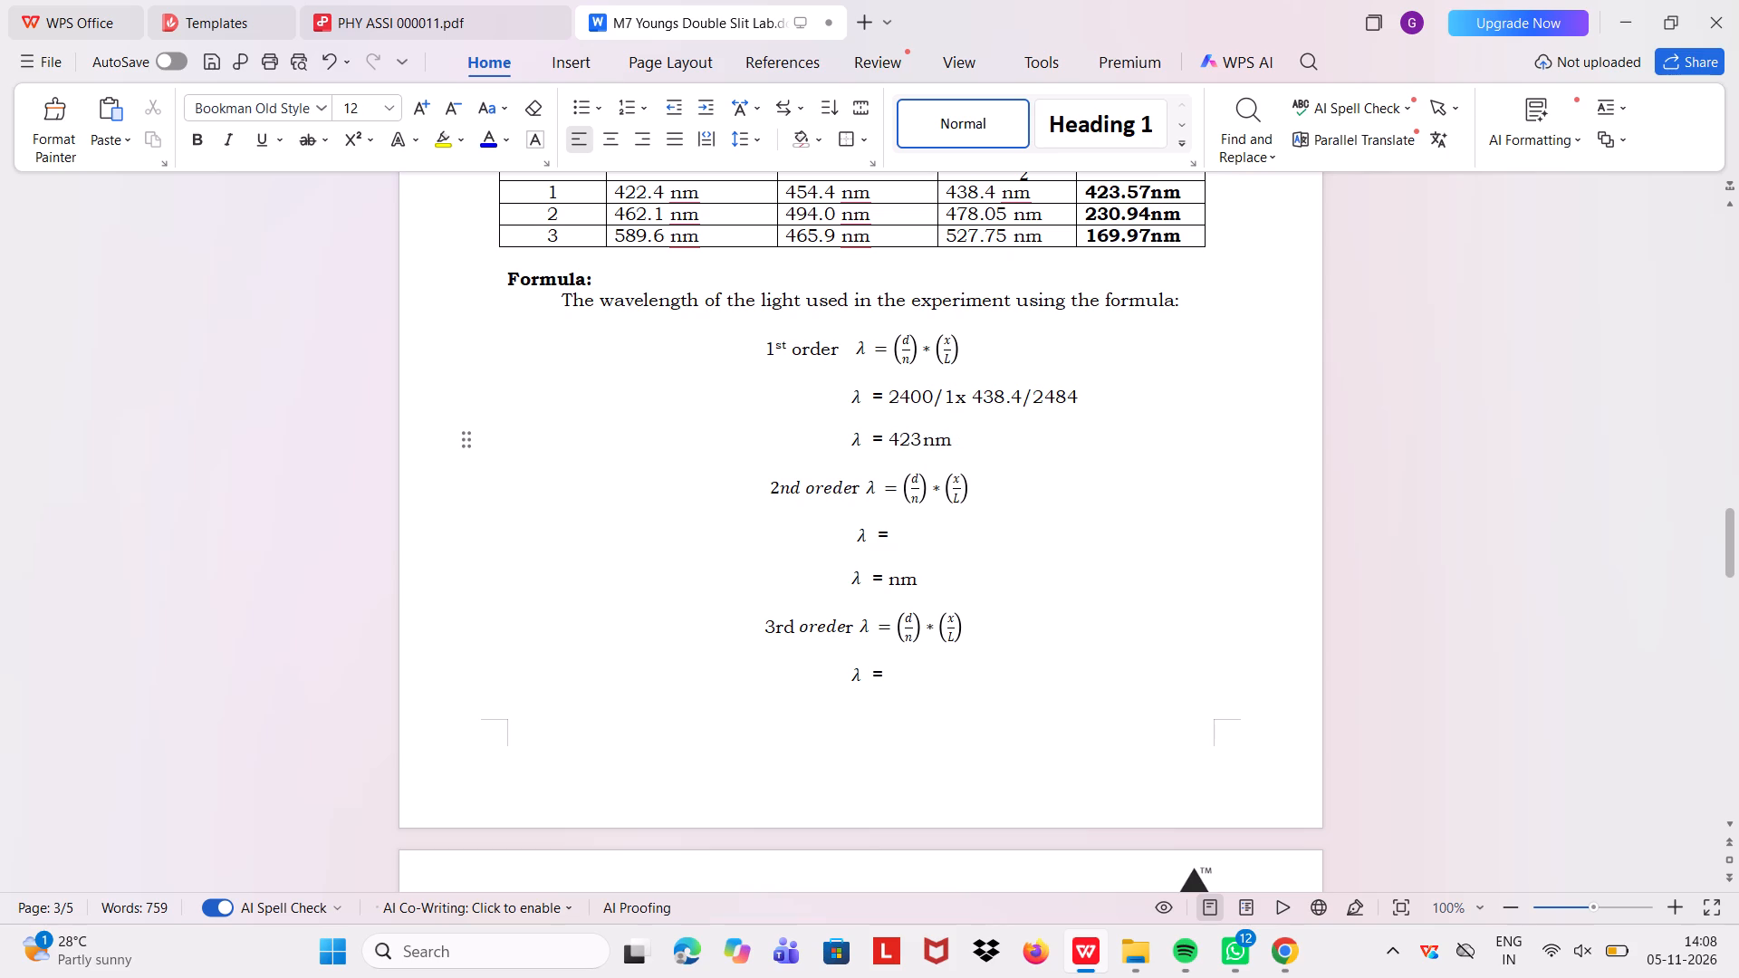
{"action": "key", "text": "period"}
{"action": "type", "text": "57"}
Enter 2400/2 x 478.05 in the blank λ line under the 2nd order formula, with spaces around the x.
{"action": "left_click", "coordinate": [912, 531]}
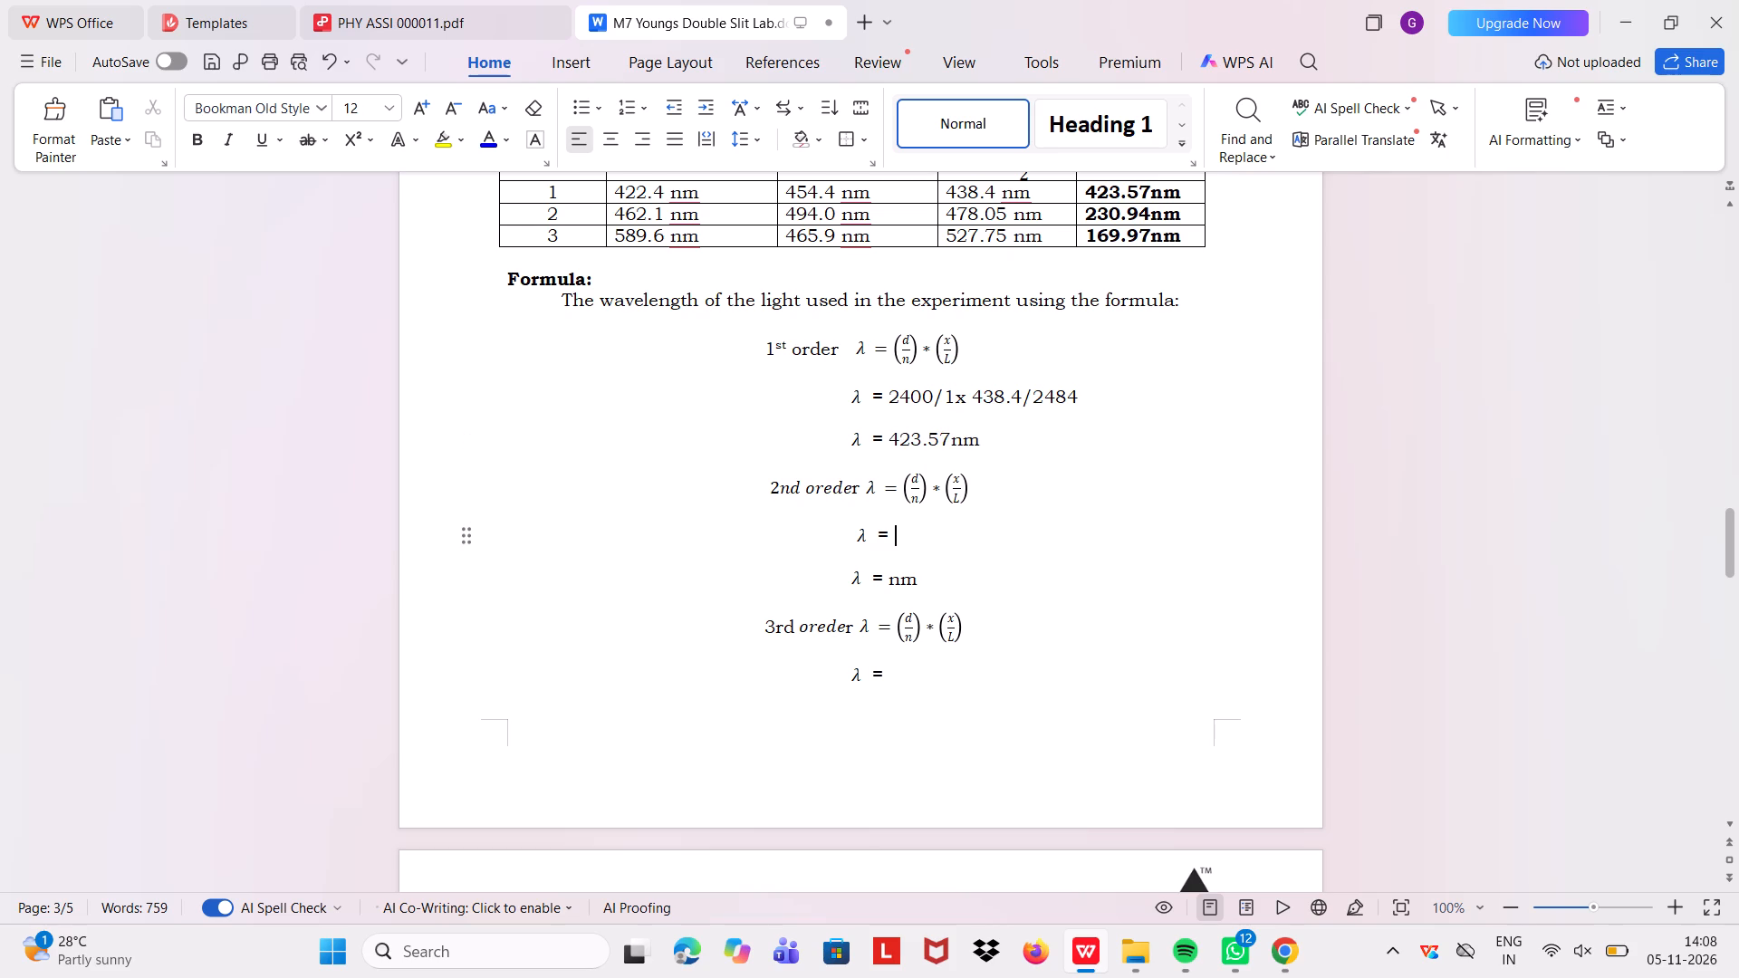
{"action": "left_click", "coordinate": [909, 531]}
{"action": "type", "text": "2400"}
{"action": "type", "text": "/2"}
{"action": "key", "text": "x"}
{"action": "type", "text": "47"}
{"action": "type", "text": "8."}
{"action": "type", "text": "05"}
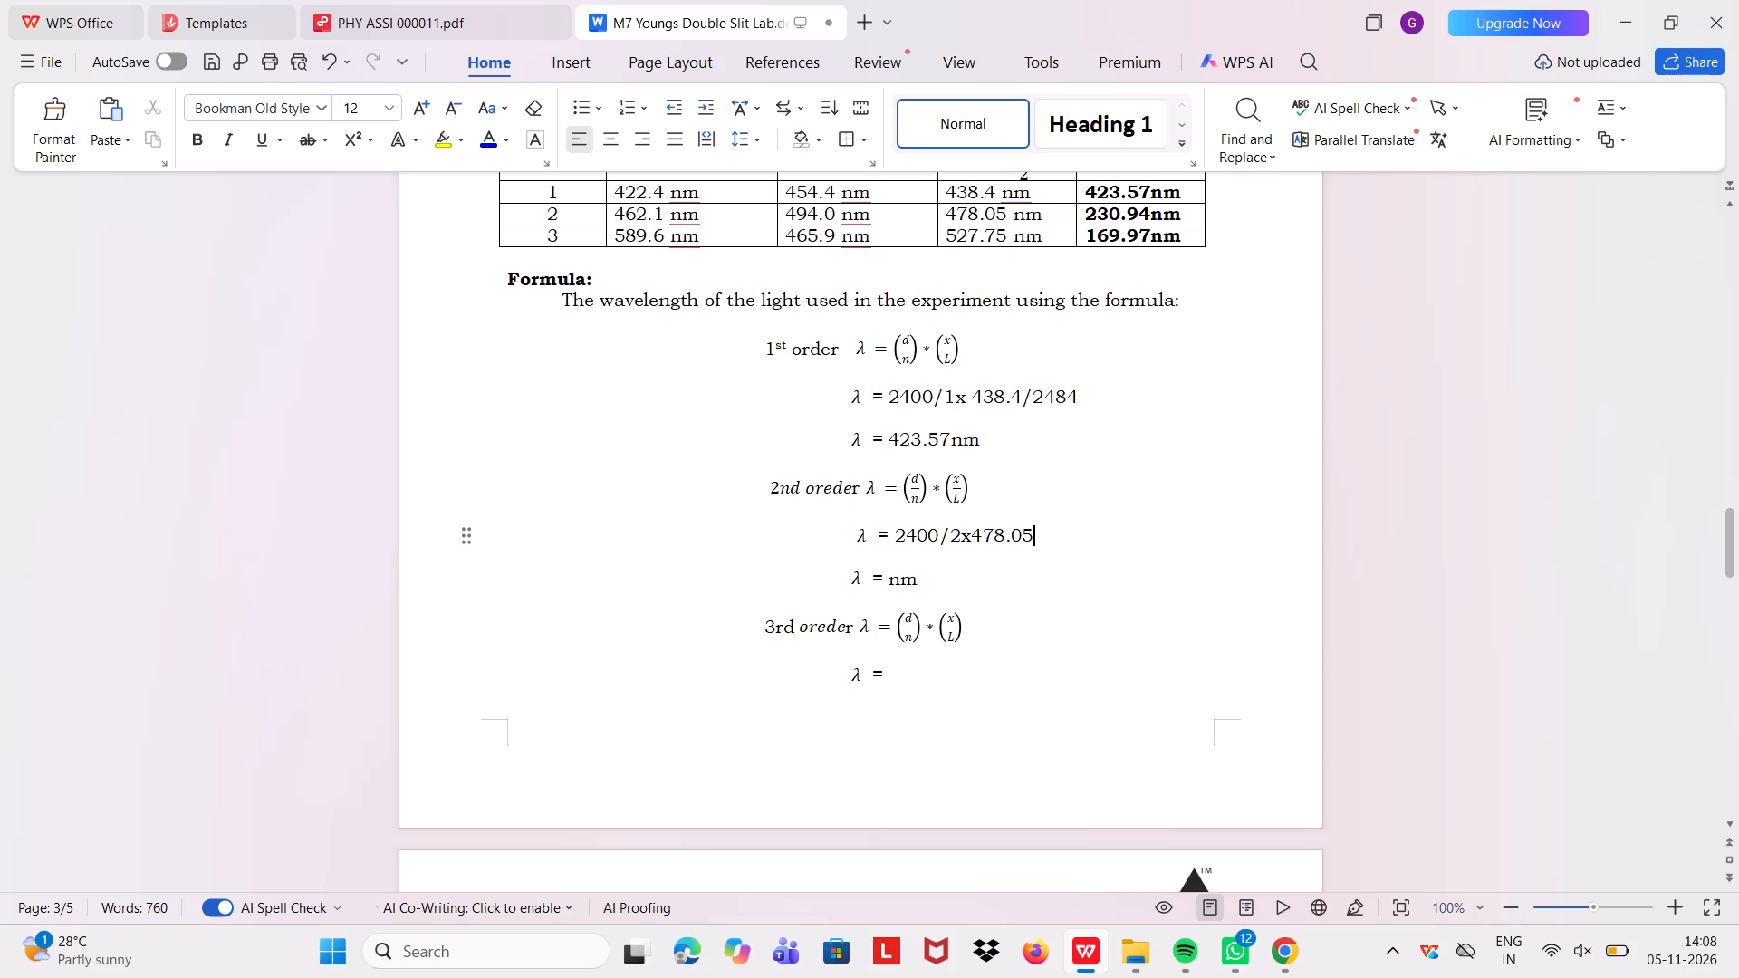
{"action": "left_click", "coordinate": [967, 542]}
{"action": "key", "text": "space"}
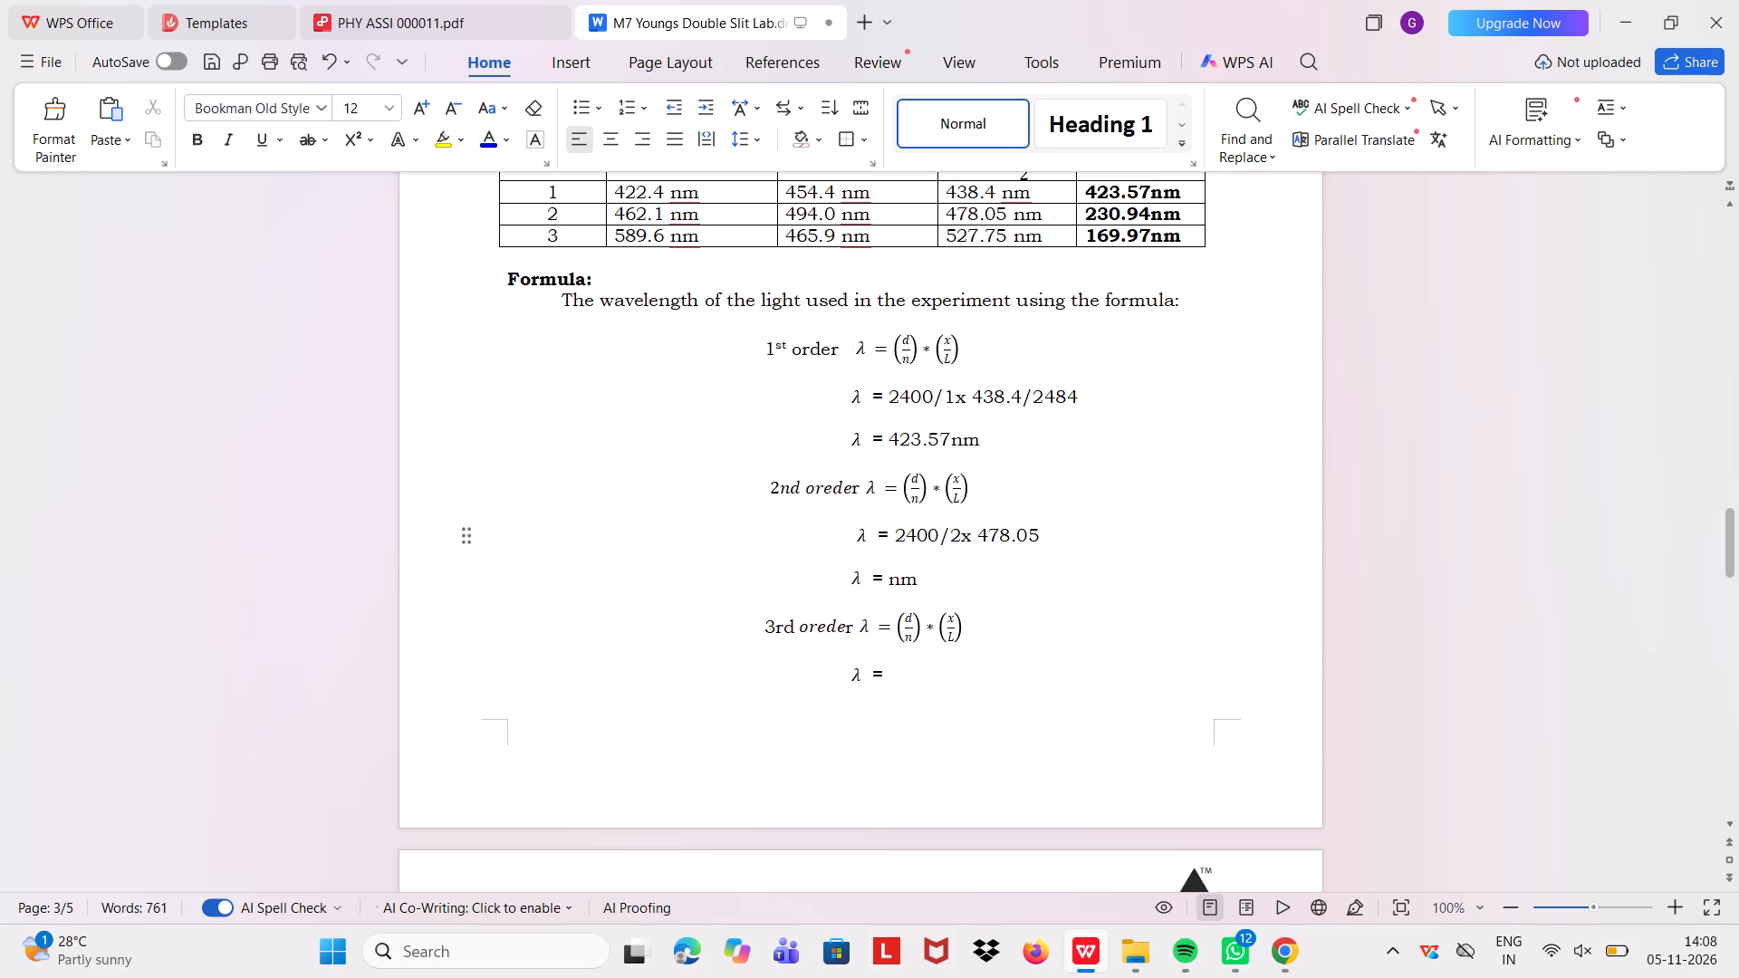
{"action": "left_click", "coordinate": [958, 537]}
{"action": "key", "text": "space"}
Insert a space before the x in the 1st order substitution line so it reads 2400/1 x 438.4/2484.
{"action": "left_click", "coordinate": [953, 393]}
{"action": "key", "text": "space"}
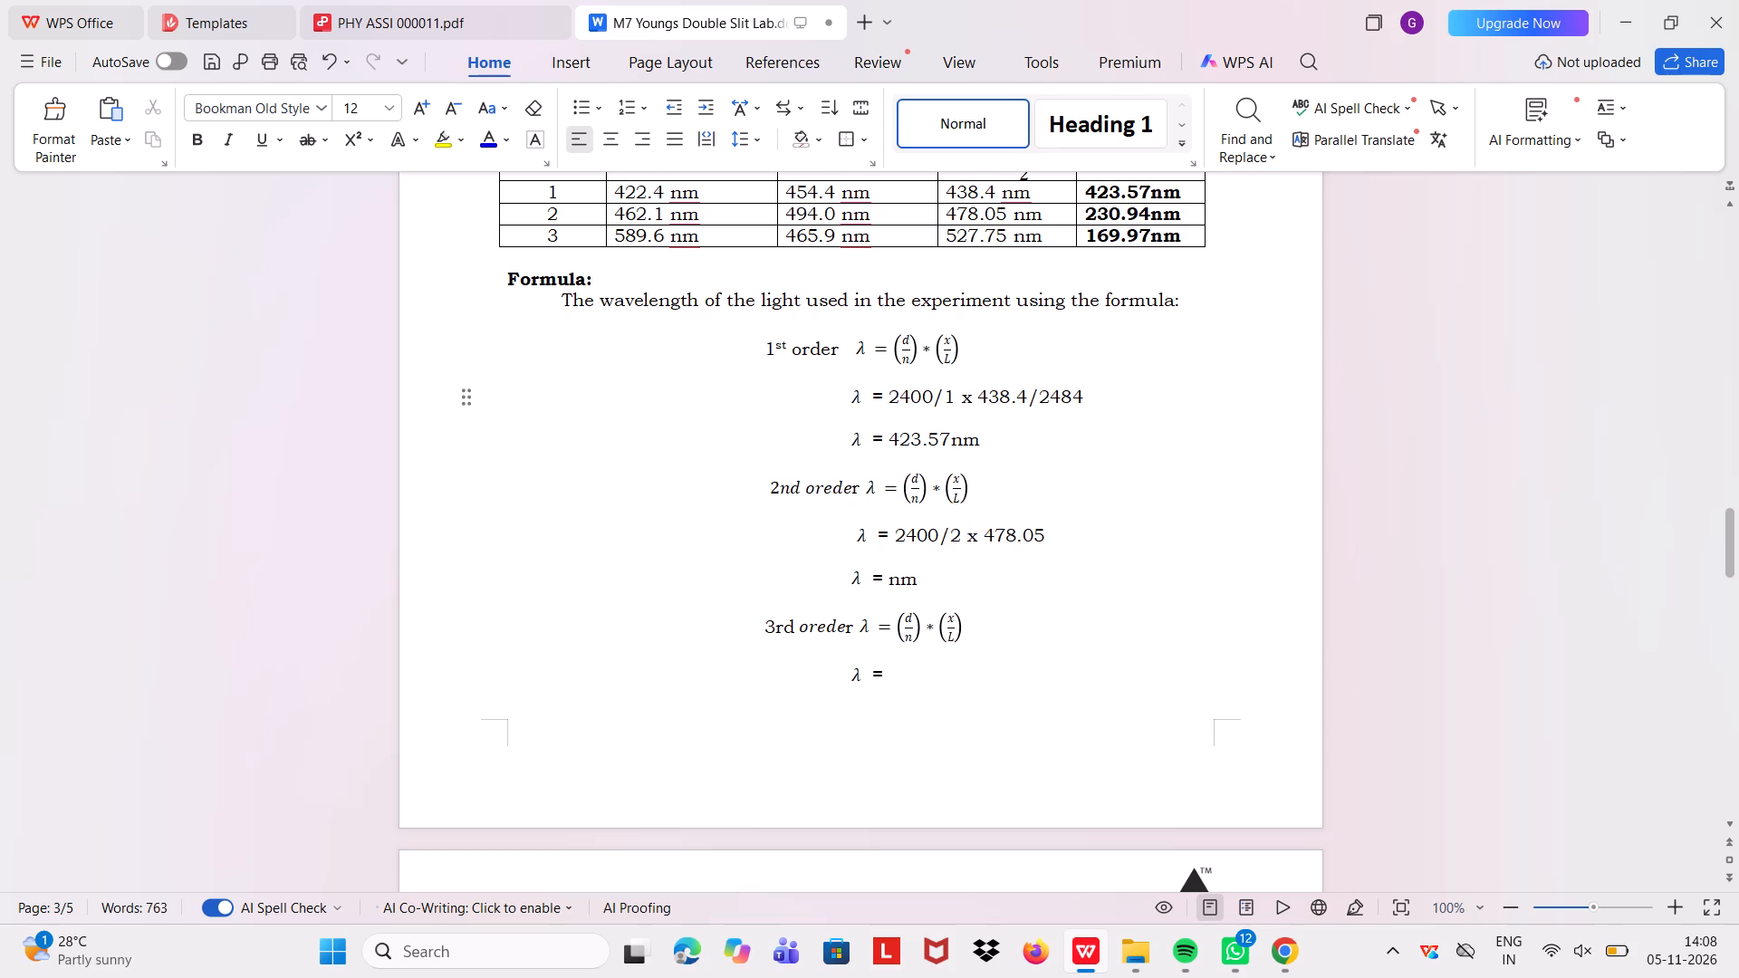
Append /2484 to the end of the 2nd order substitution line.
{"action": "left_click", "coordinate": [1042, 533]}
{"action": "key", "text": "slash"}
{"action": "type", "text": "2484"}
Enter 230.94 before nm in the 2nd order λ result line.
{"action": "left_click", "coordinate": [889, 584]}
{"action": "type", "text": "230."}
{"action": "type", "text": "94"}
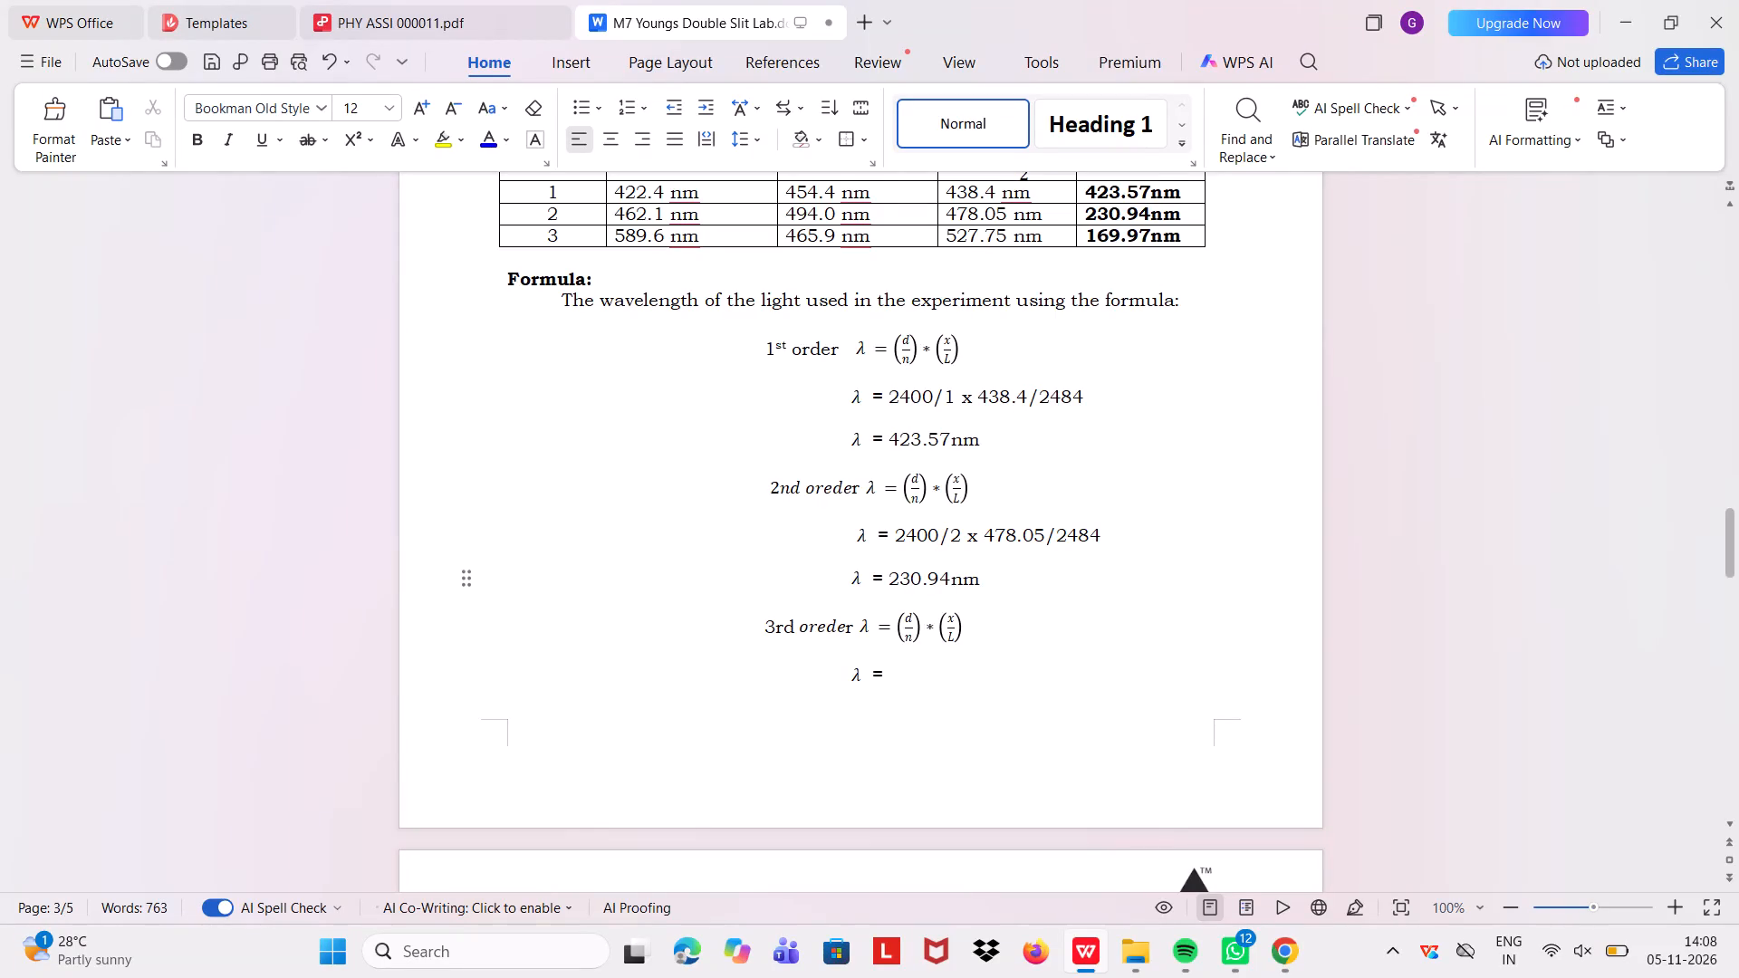
Enter 2400/3 x 527.75/2484 in the blank λ line under the 3rd order formula, with spaces around the x.
{"action": "scroll", "coordinate": [918, 670], "scroll_direction": "down", "scroll_amount": 1}
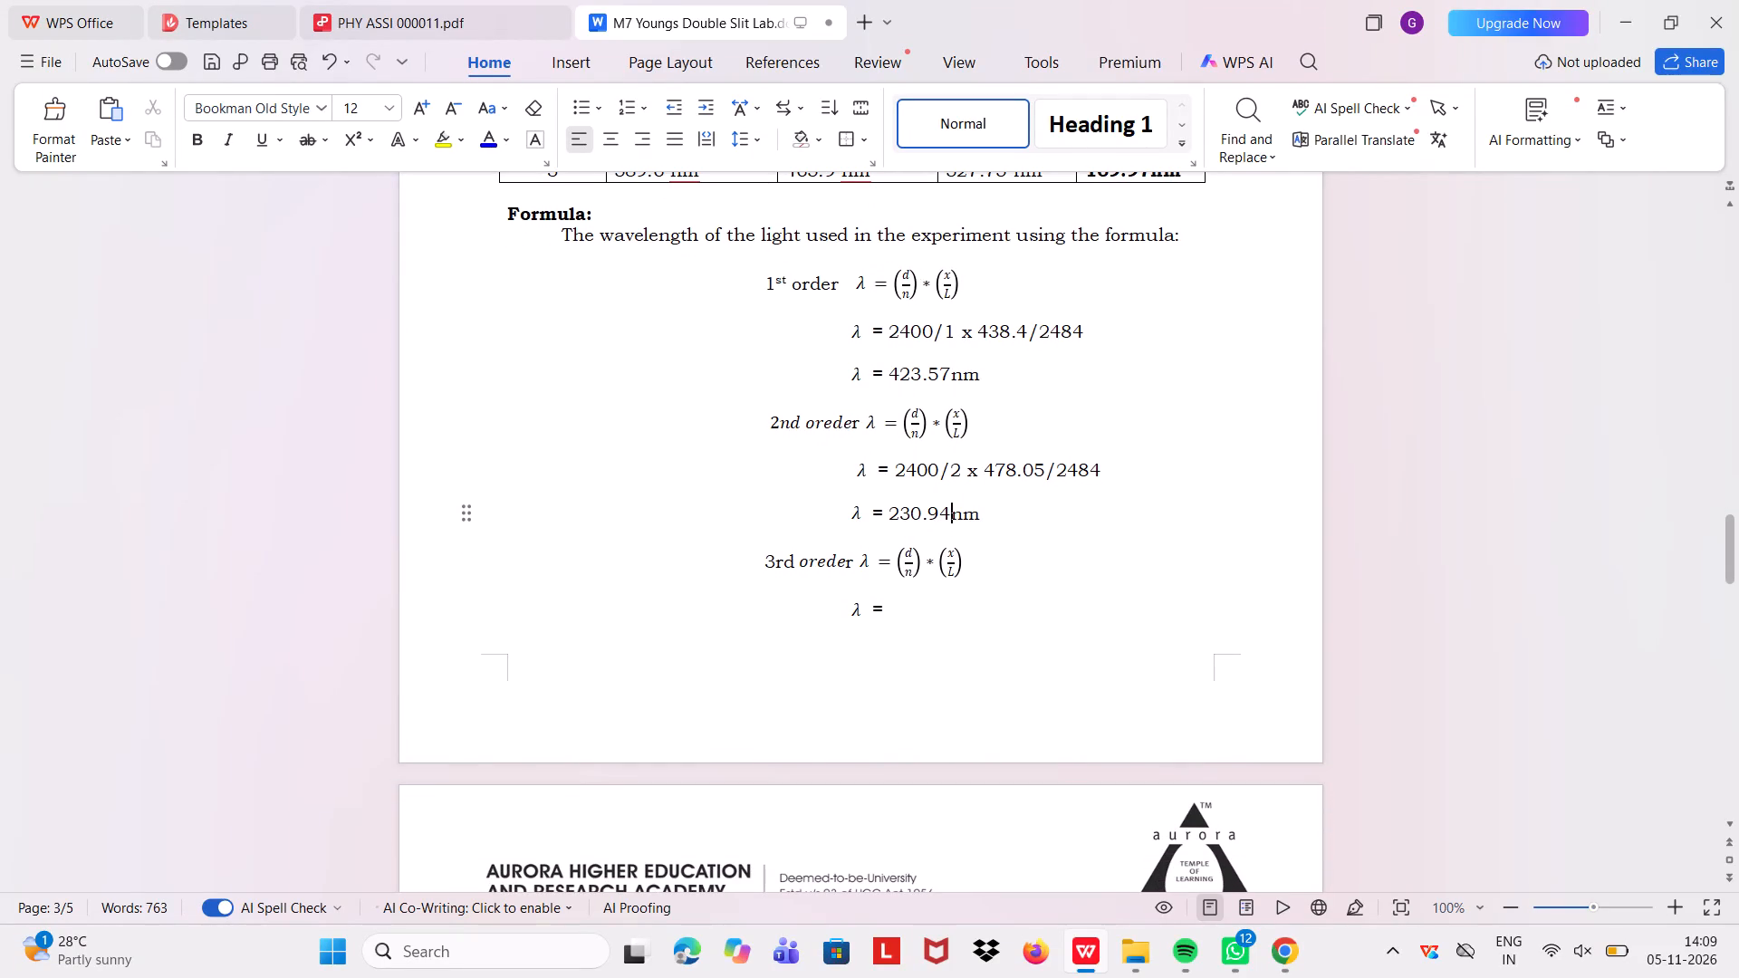
{"action": "left_click", "coordinate": [906, 596]}
{"action": "left_click", "coordinate": [896, 609]}
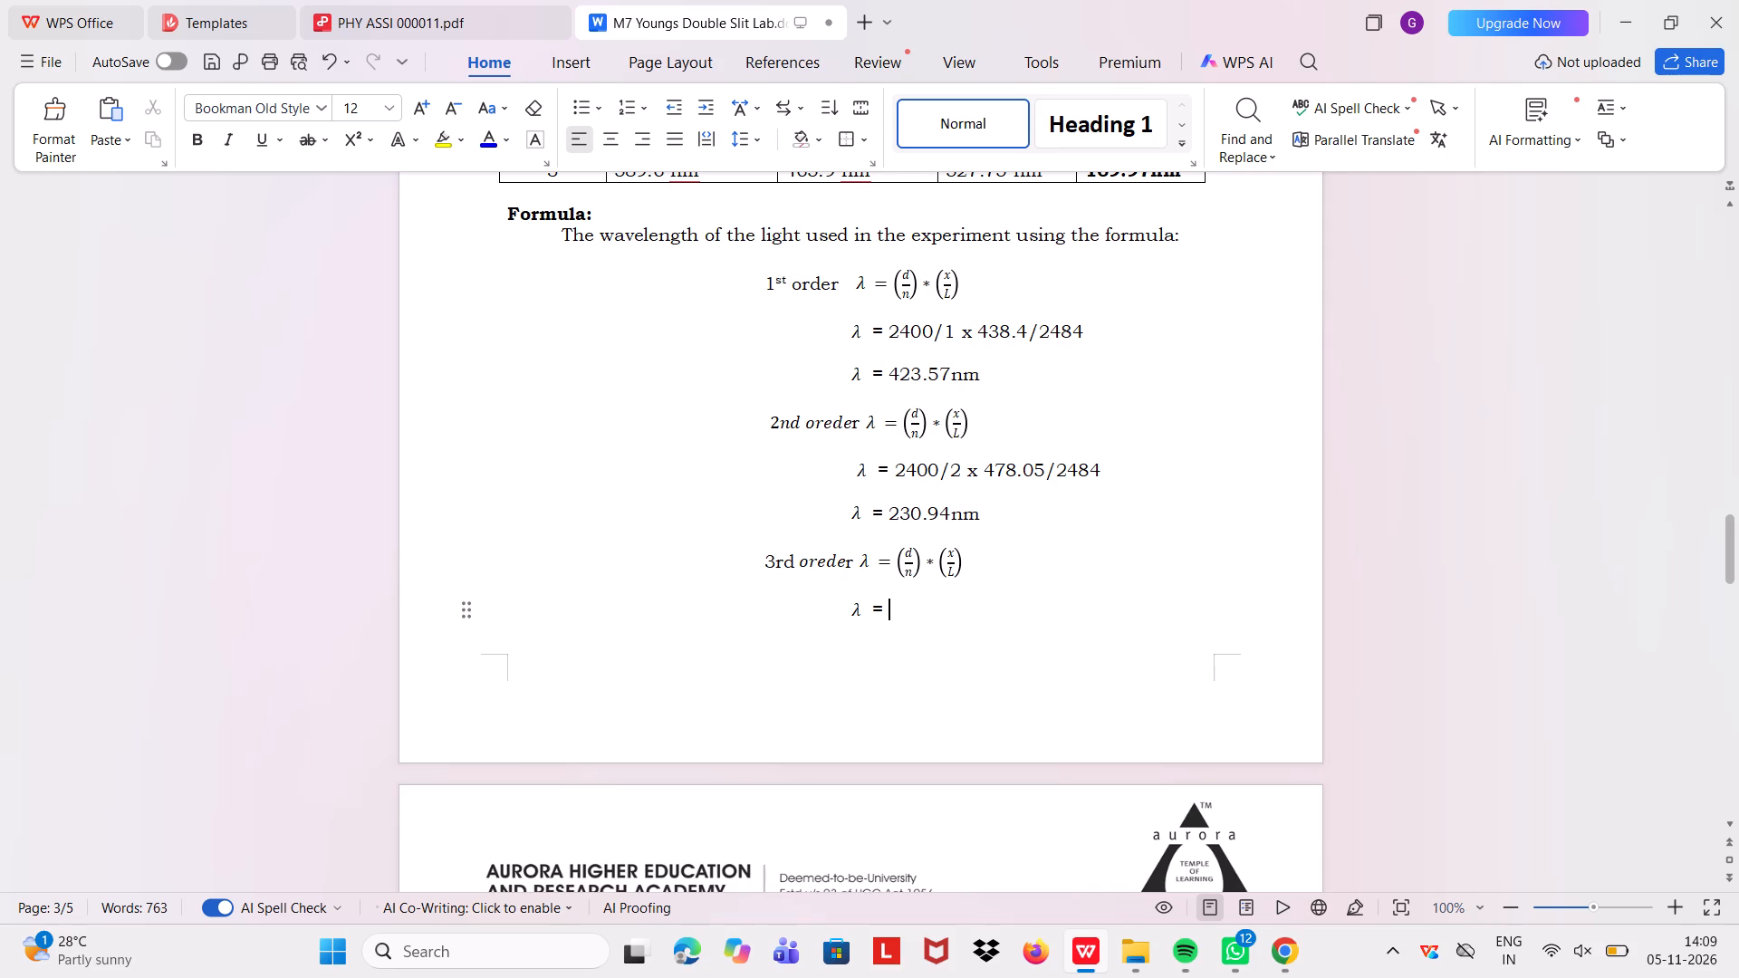
{"action": "type", "text": "2400"}
{"action": "type", "text": "/3"}
{"action": "key", "text": "space"}
{"action": "type", "text": "x"}
{"action": "key", "text": "space"}
{"action": "type", "text": "527."}
{"action": "type", "text": "74"}
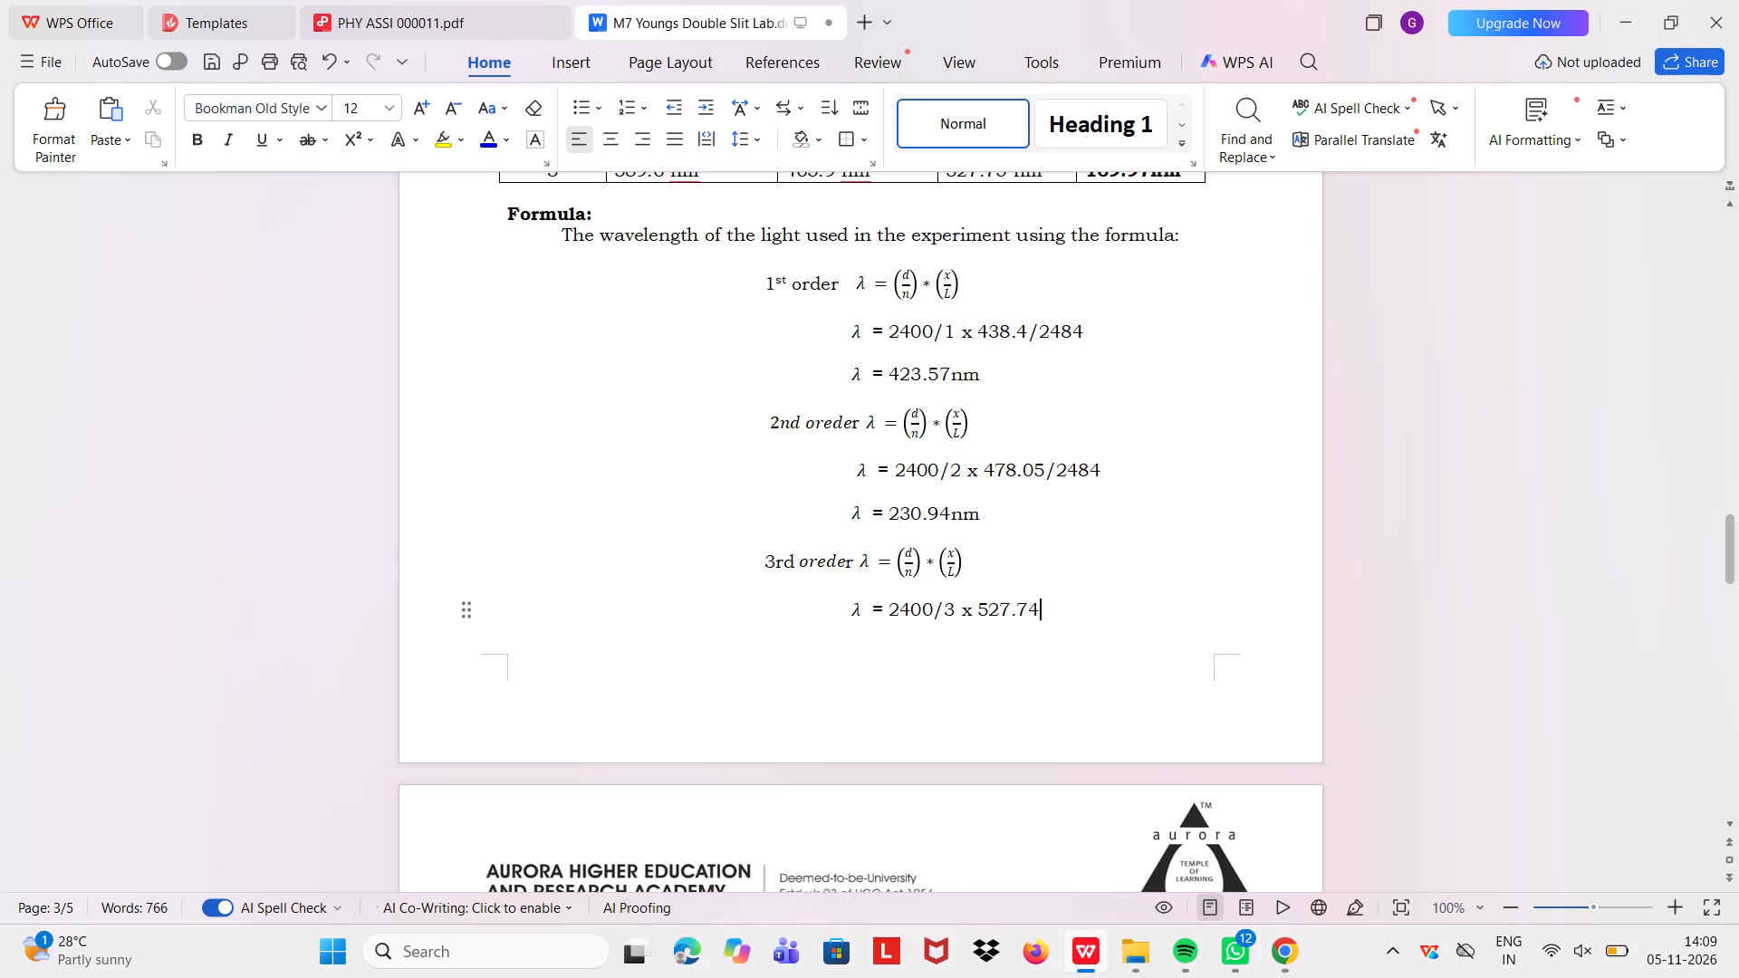
{"action": "key", "text": "BackSpace"}
{"action": "key", "text": "5"}
{"action": "key", "text": "Left"}
{"action": "key", "text": "Right"}
{"action": "key", "text": "slash"}
{"action": "key", "text": "2"}
{"action": "type", "text": "484"}
Enter 169.96 before nm in the 3rd order λ result line, keeping a single nm unit.
{"action": "scroll", "coordinate": [953, 610], "scroll_direction": "down", "scroll_amount": 1}
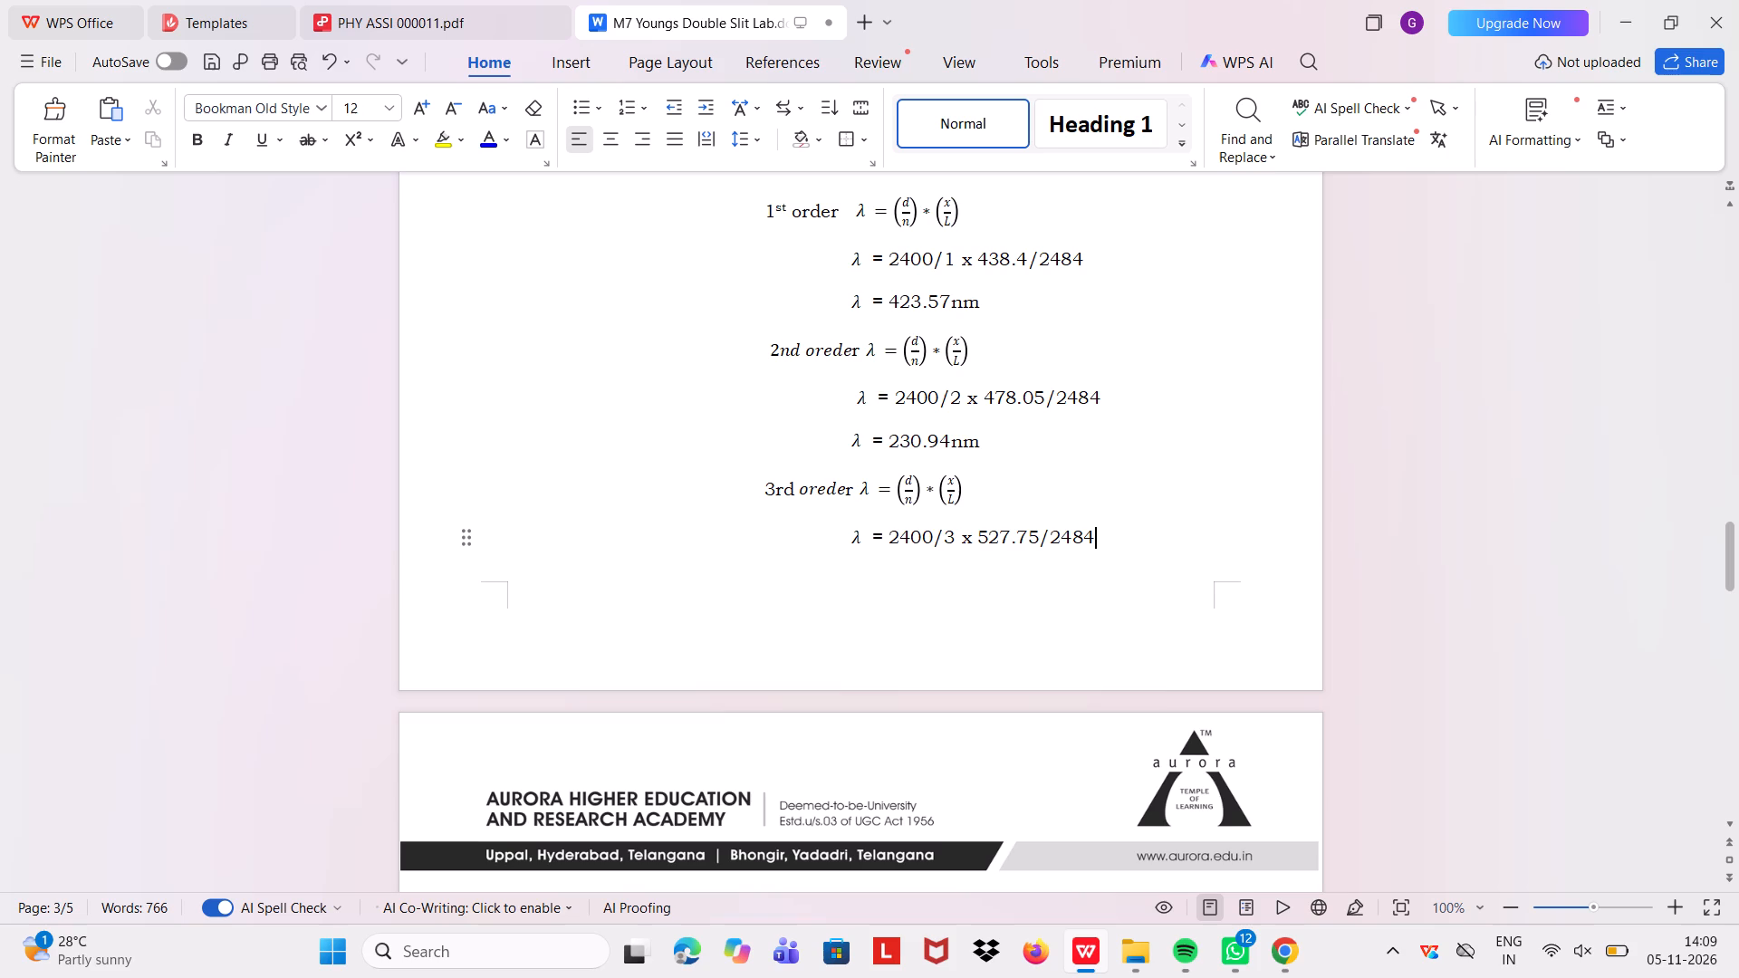
{"action": "scroll", "coordinate": [1106, 534], "scroll_direction": "down", "scroll_amount": 2}
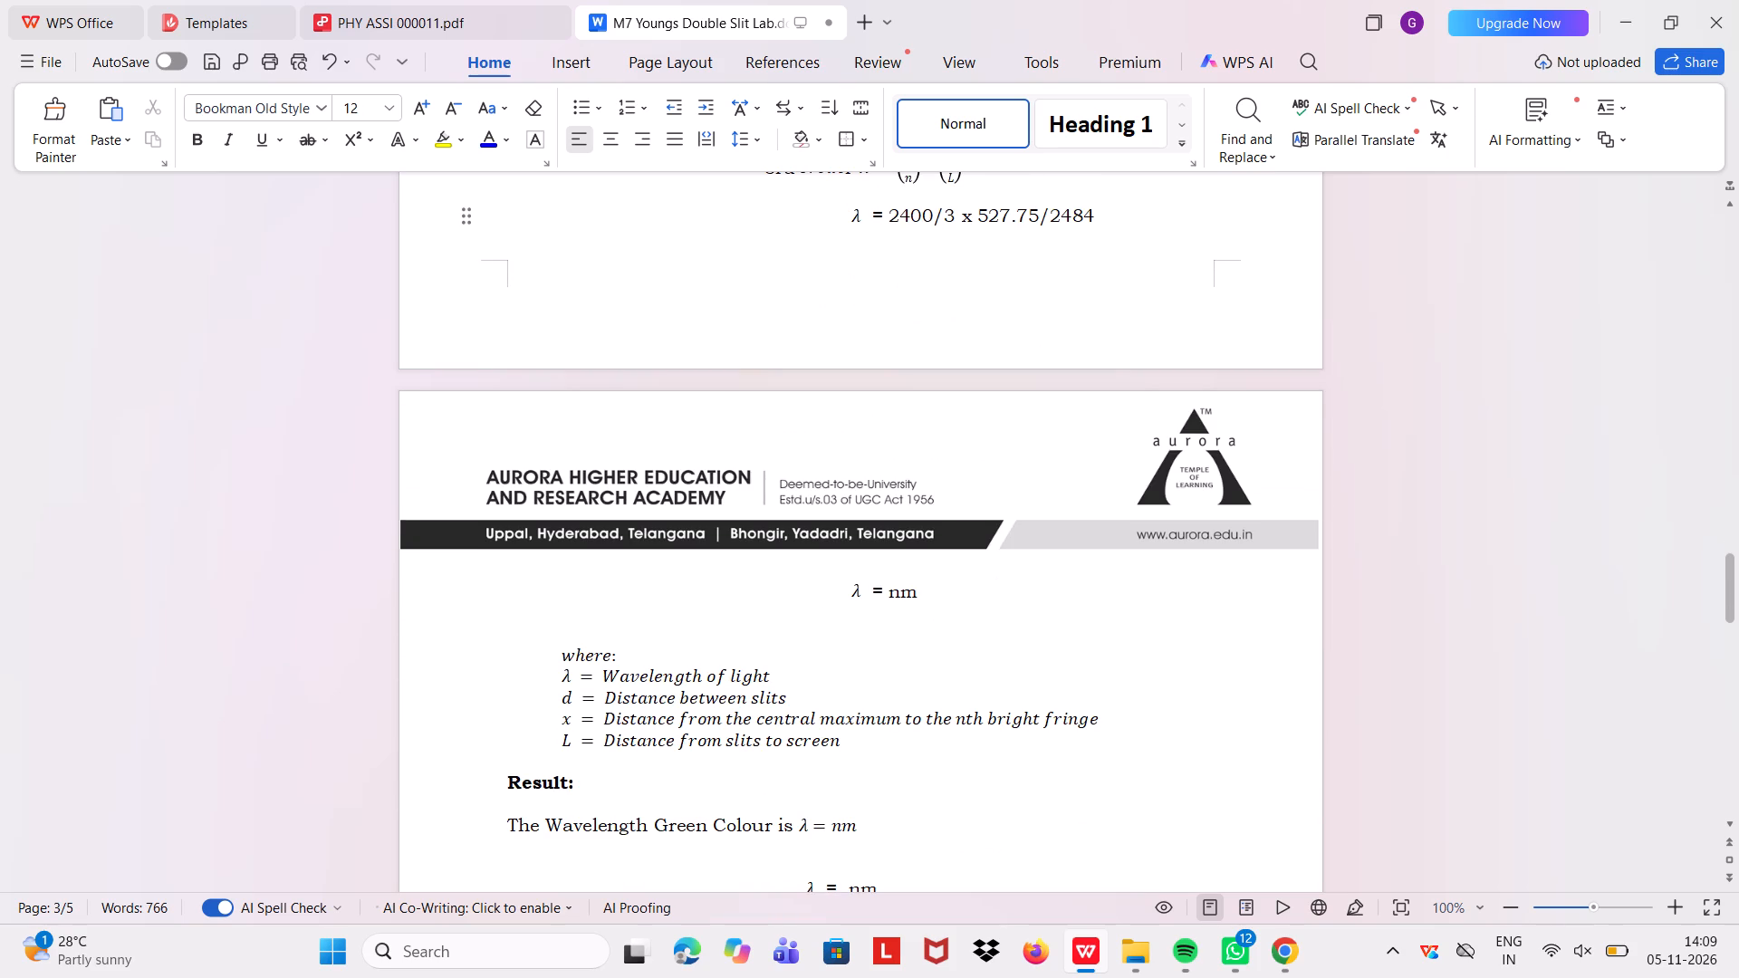
{"action": "left_click", "coordinate": [884, 597]}
{"action": "type", "text": "169."}
{"action": "type", "text": "96nm"}
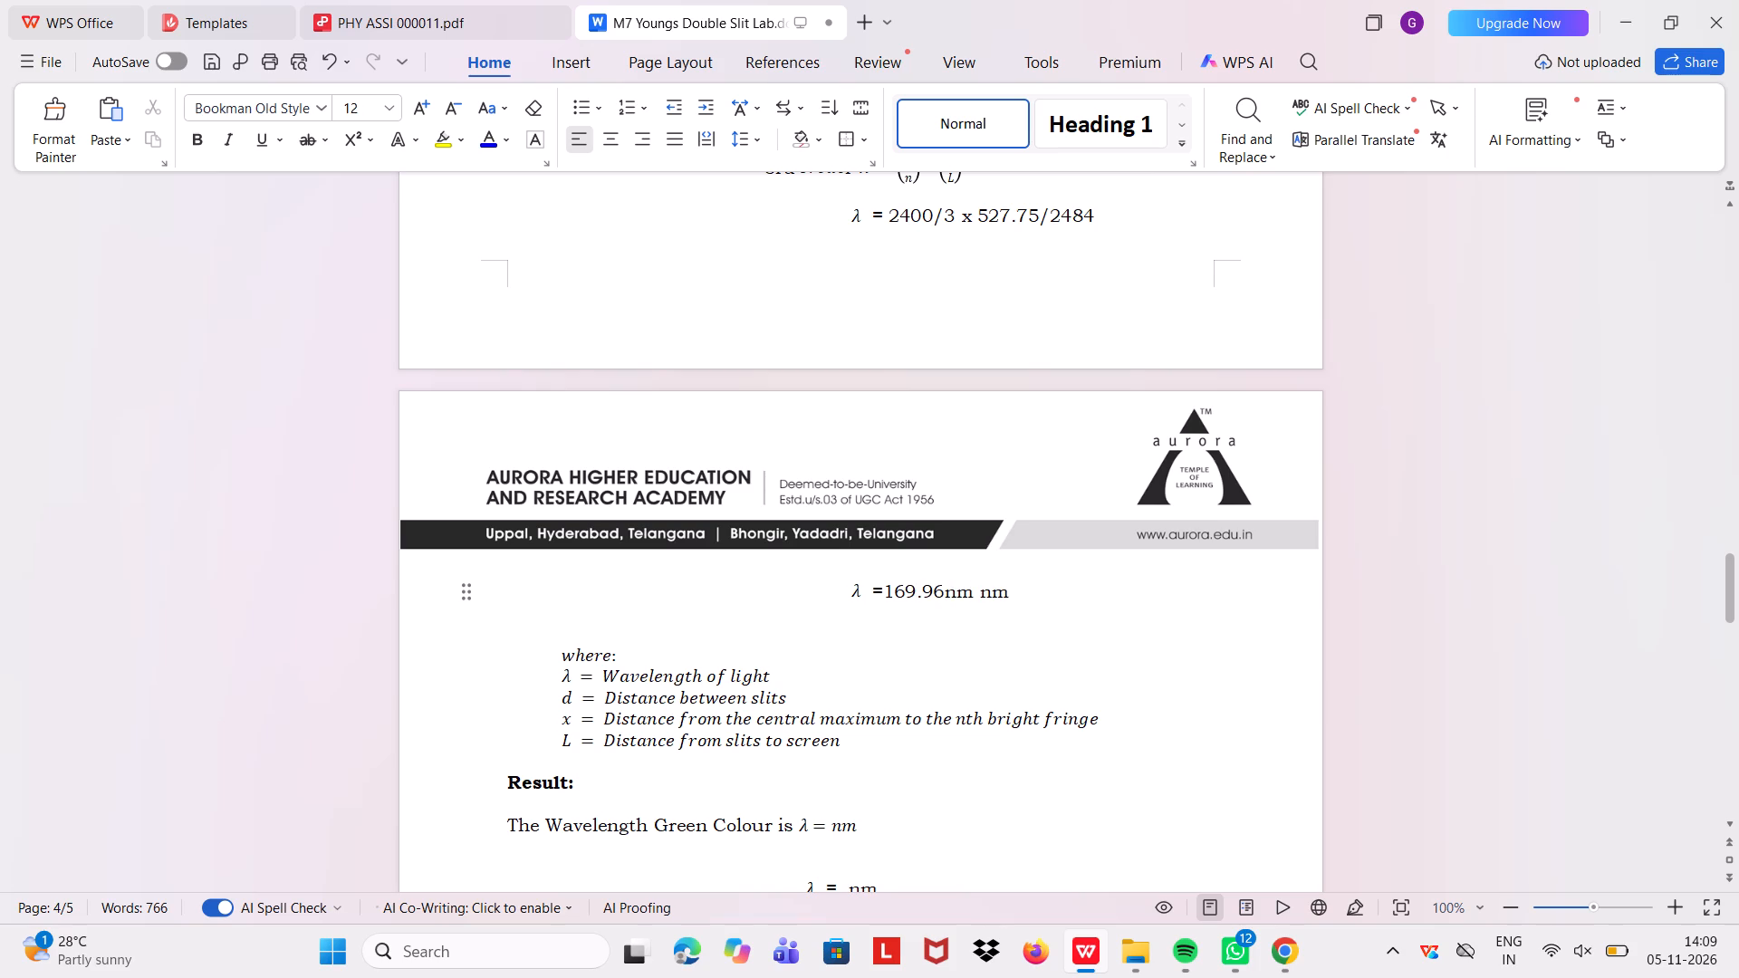
{"action": "key", "text": "BackSpace"}
{"action": "key", "text": "BackSpace"}
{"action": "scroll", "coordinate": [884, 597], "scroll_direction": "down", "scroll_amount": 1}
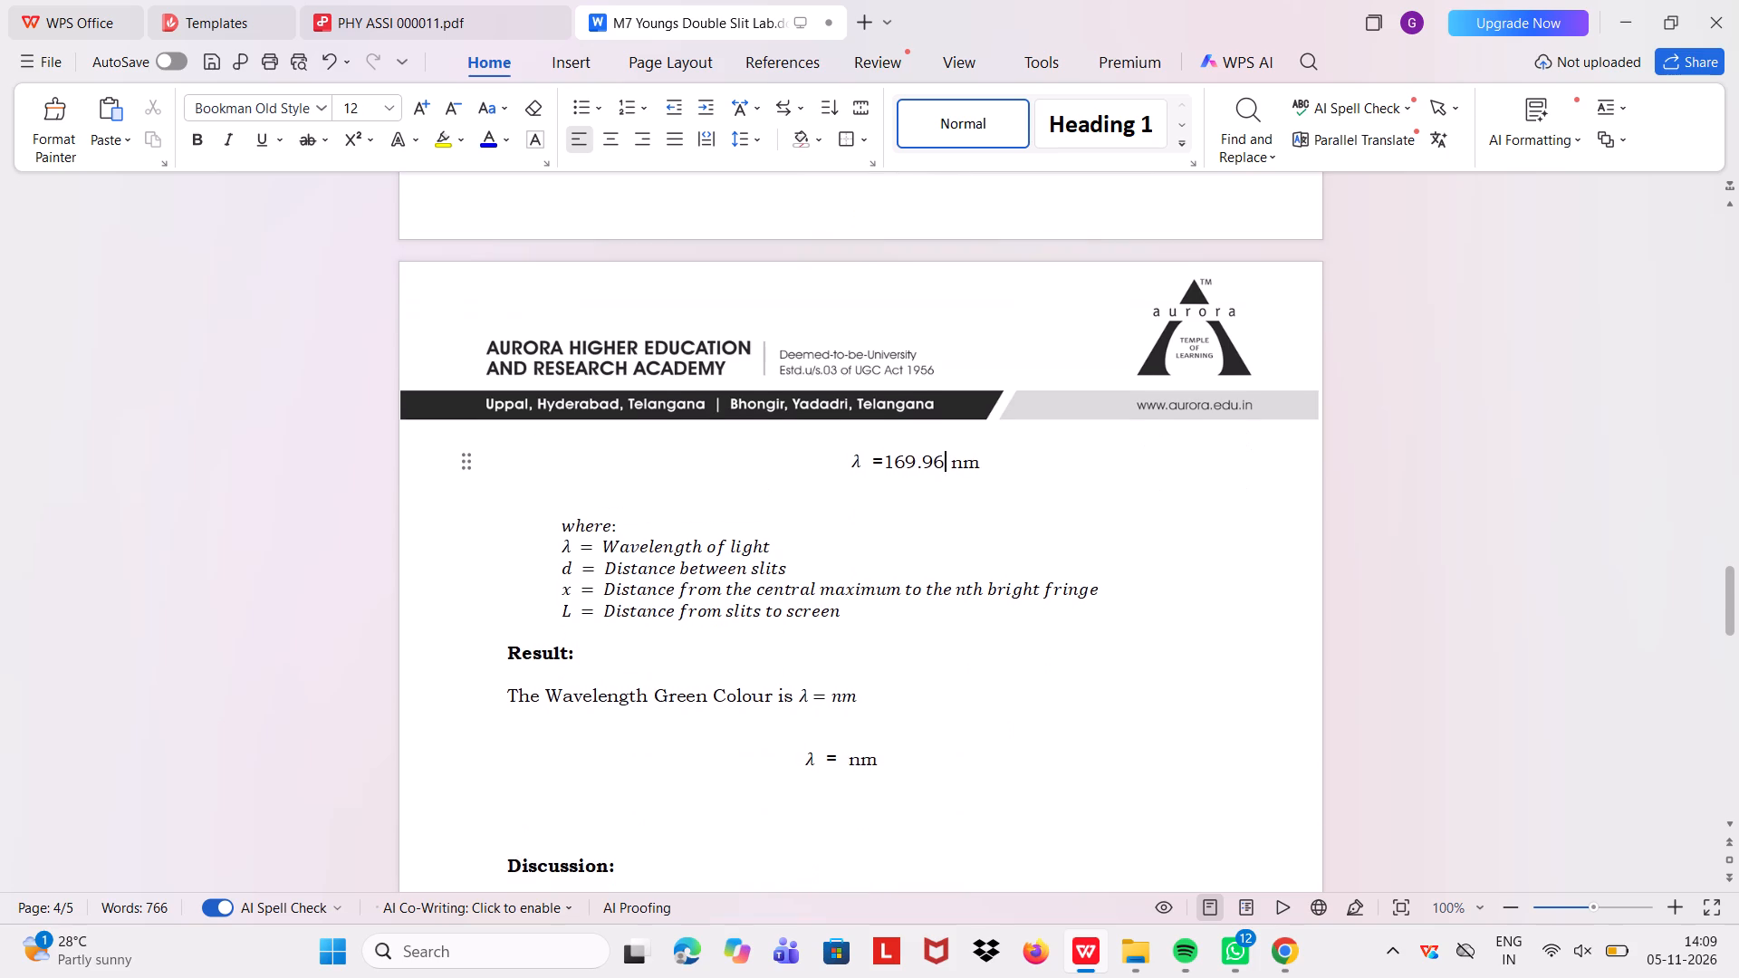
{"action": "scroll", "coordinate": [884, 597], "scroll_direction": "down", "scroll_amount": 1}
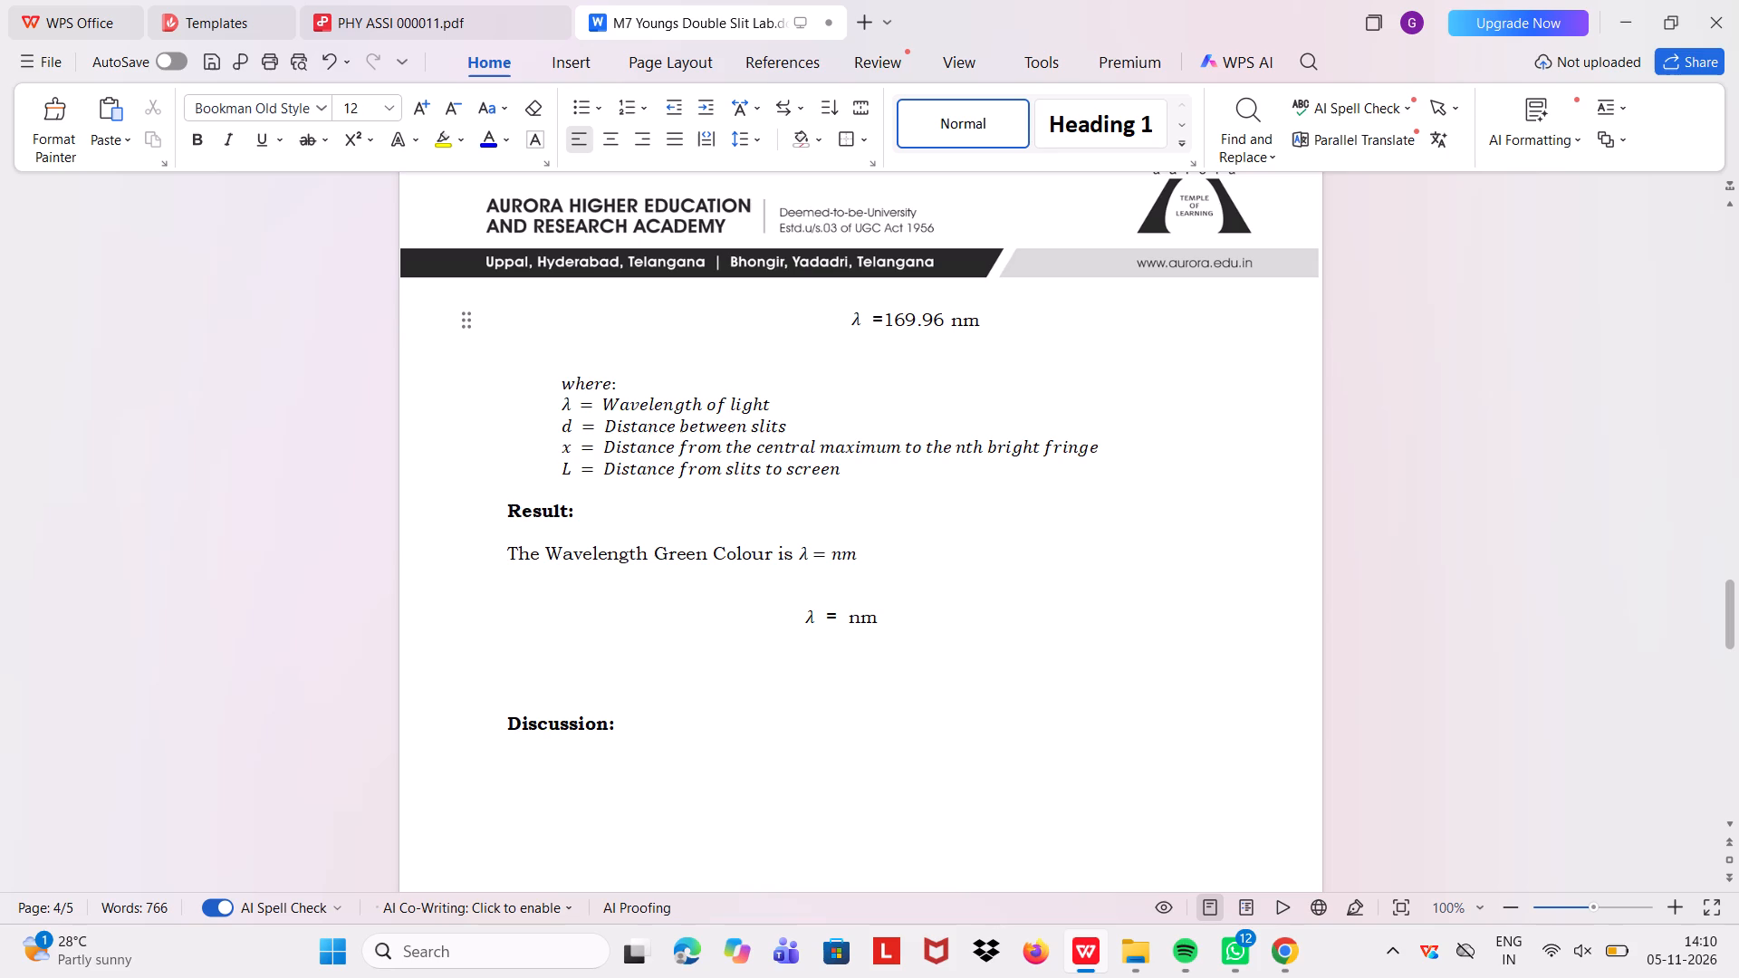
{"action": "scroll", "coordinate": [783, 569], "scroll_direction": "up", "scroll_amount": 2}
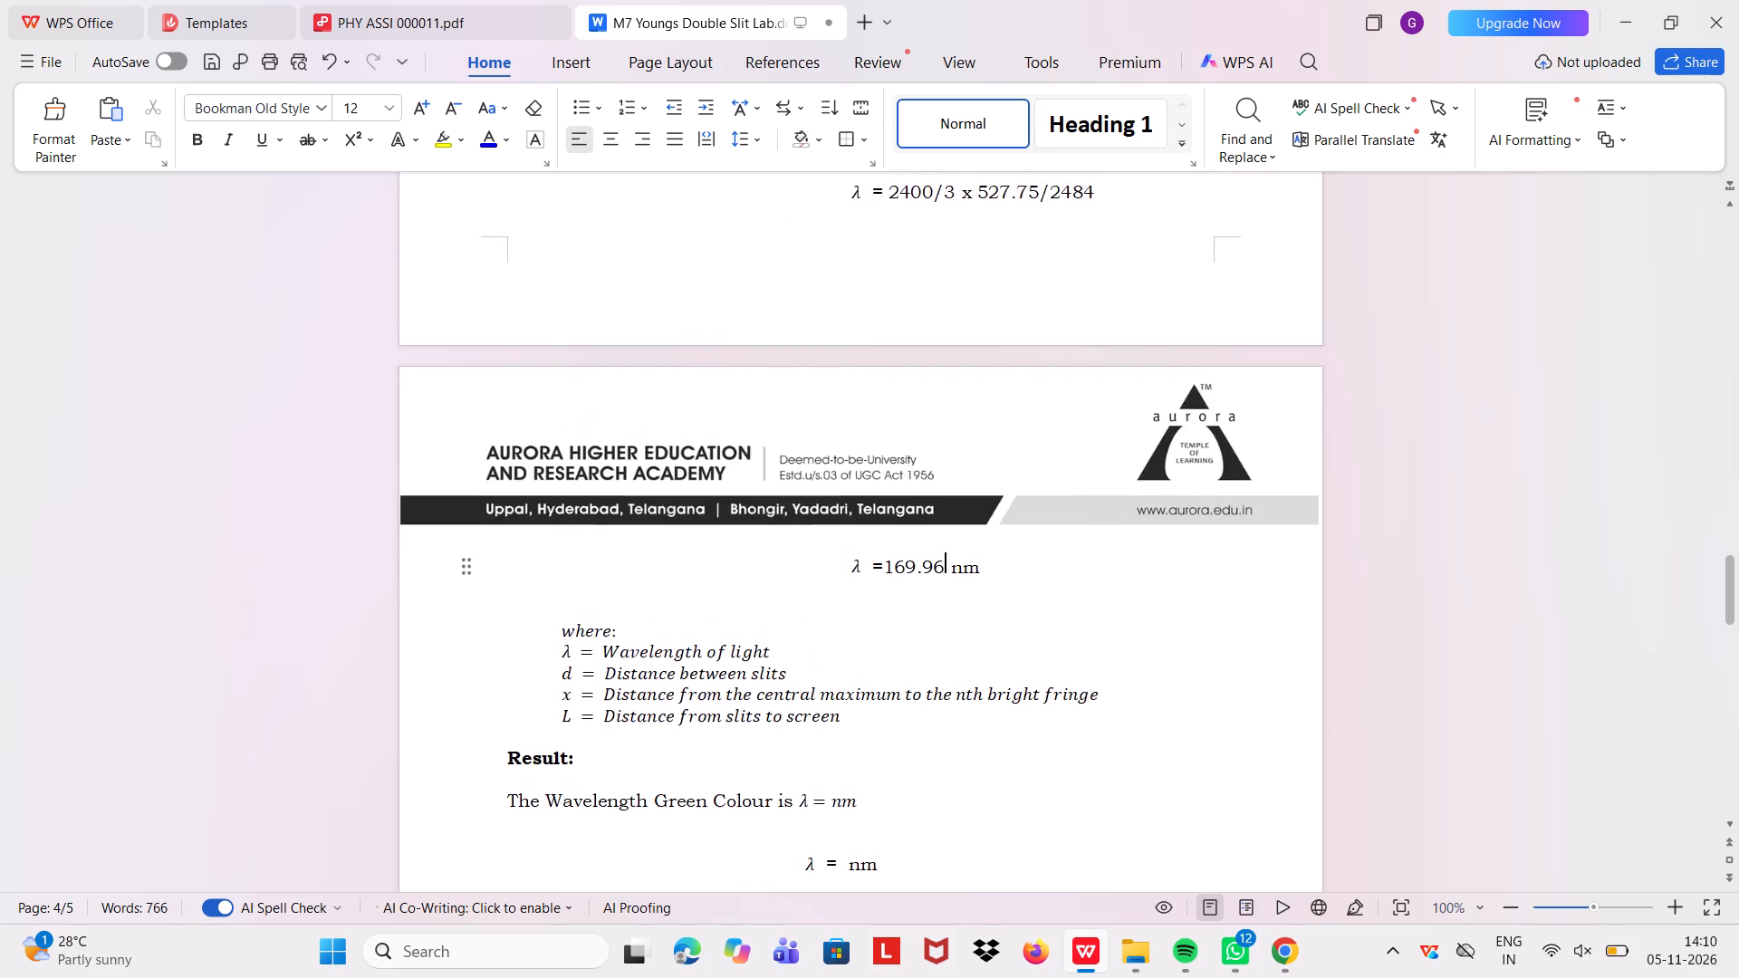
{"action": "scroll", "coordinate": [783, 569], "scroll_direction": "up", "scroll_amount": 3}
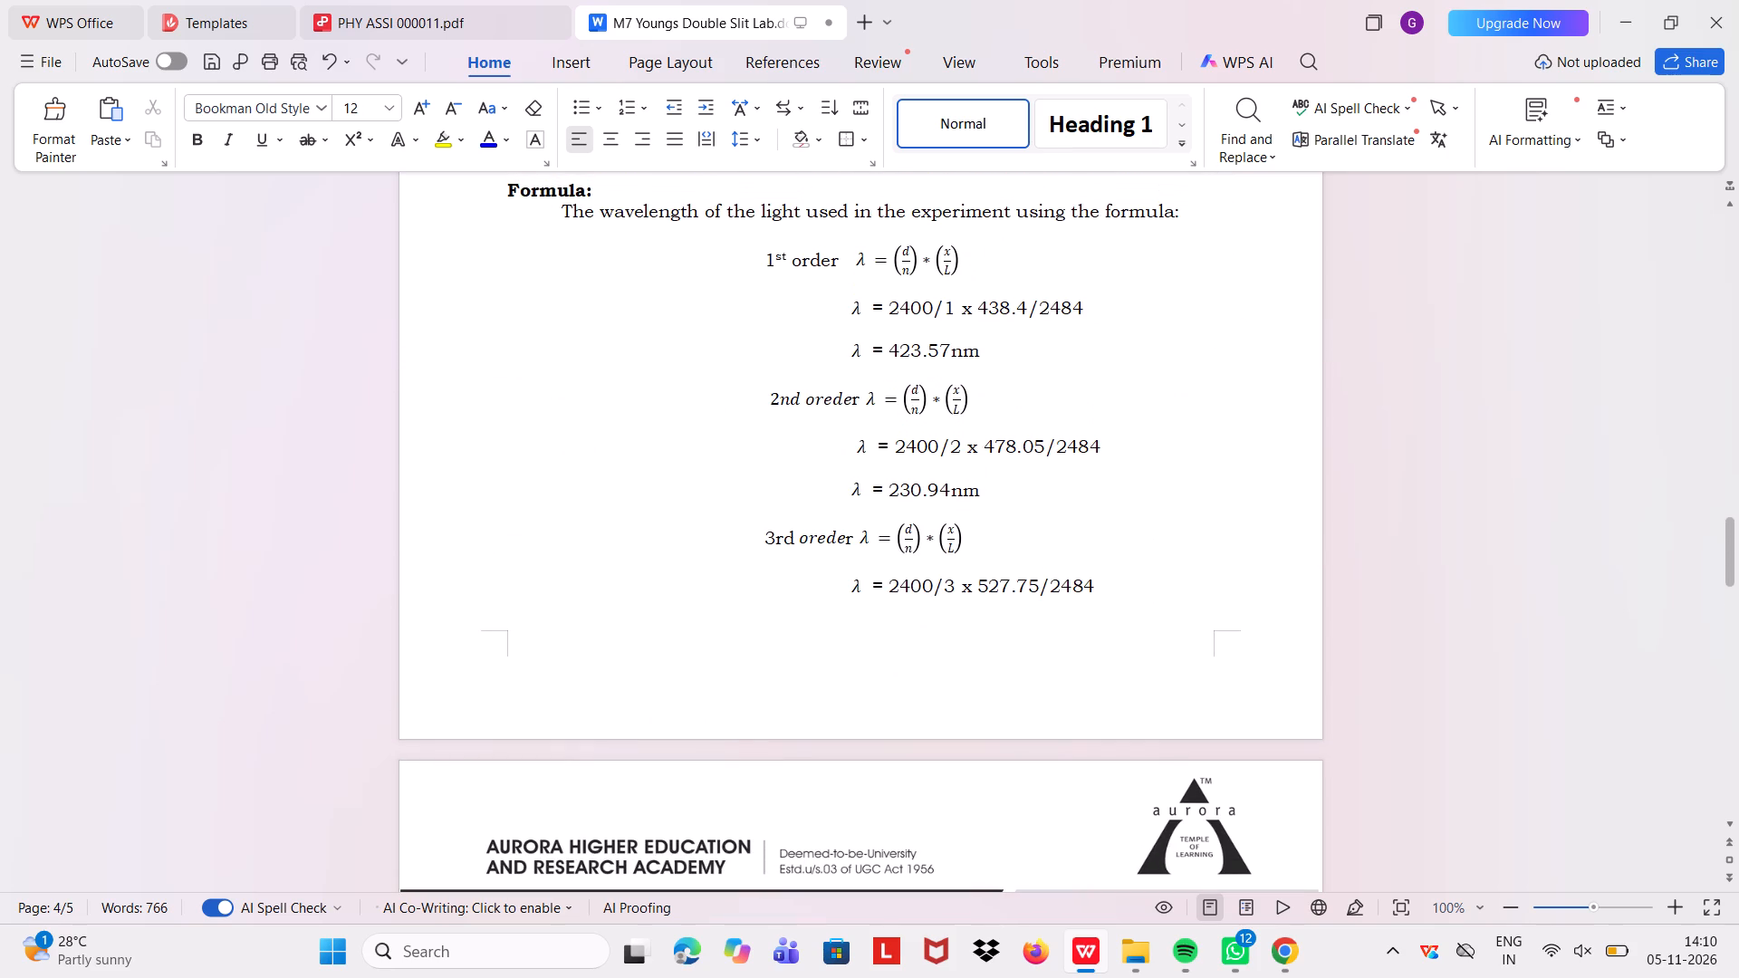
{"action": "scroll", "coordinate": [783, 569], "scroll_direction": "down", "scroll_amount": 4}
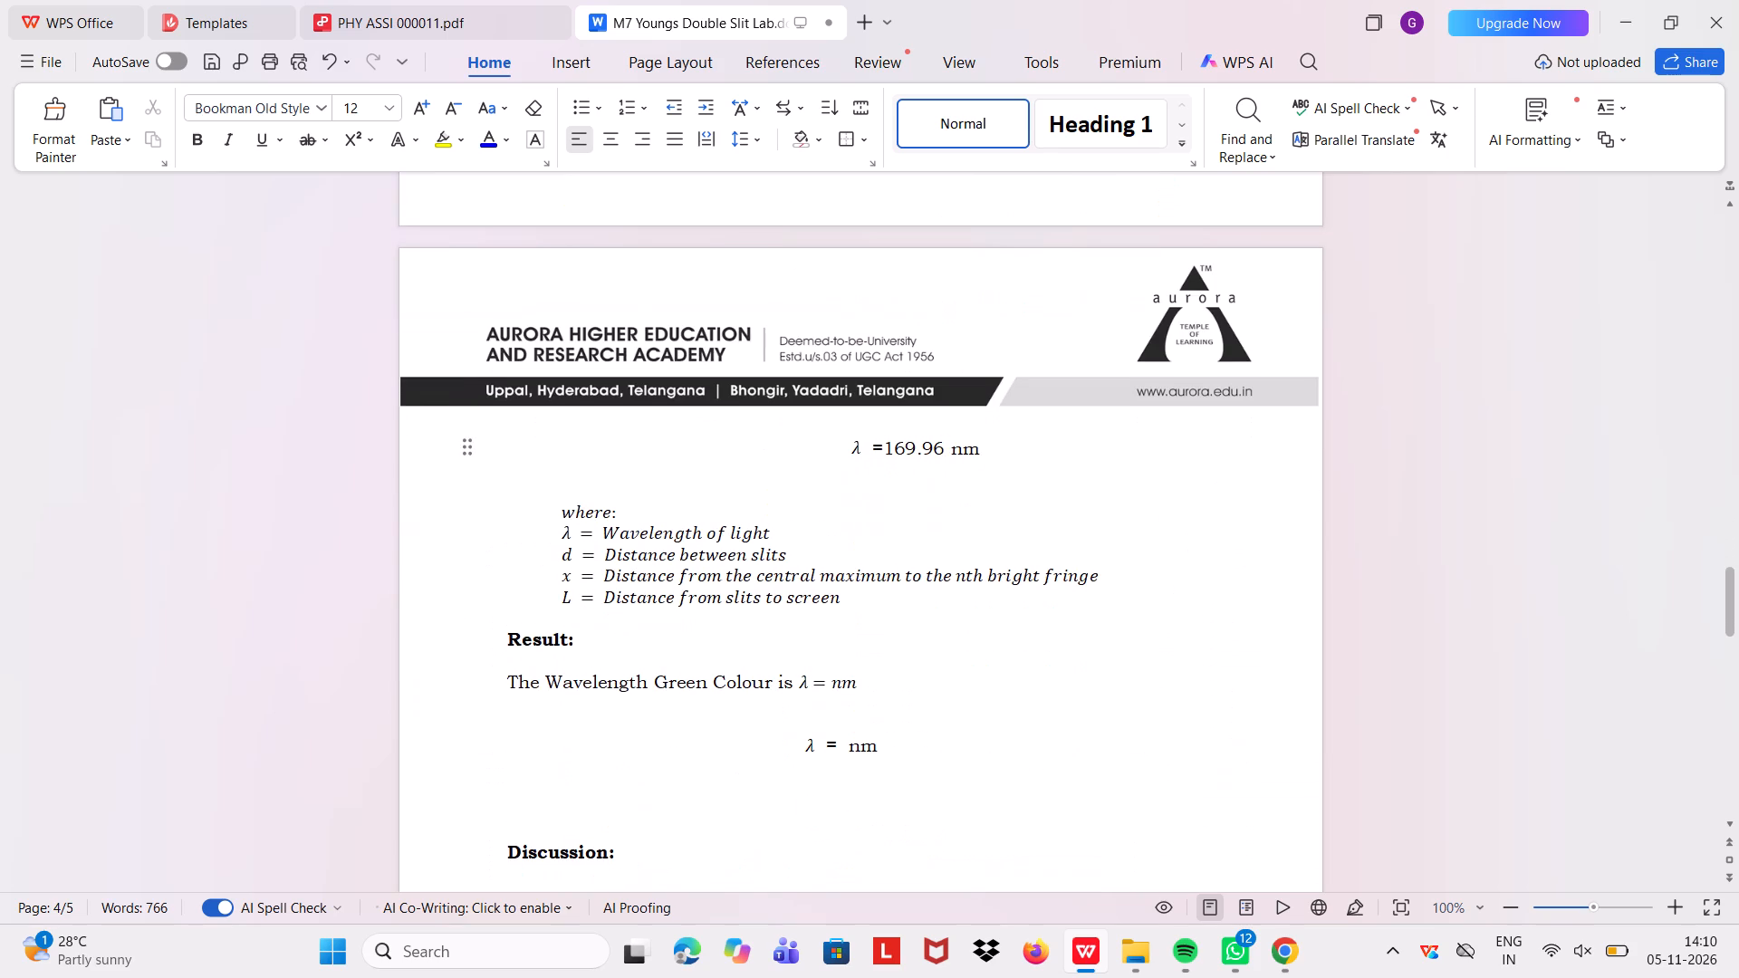
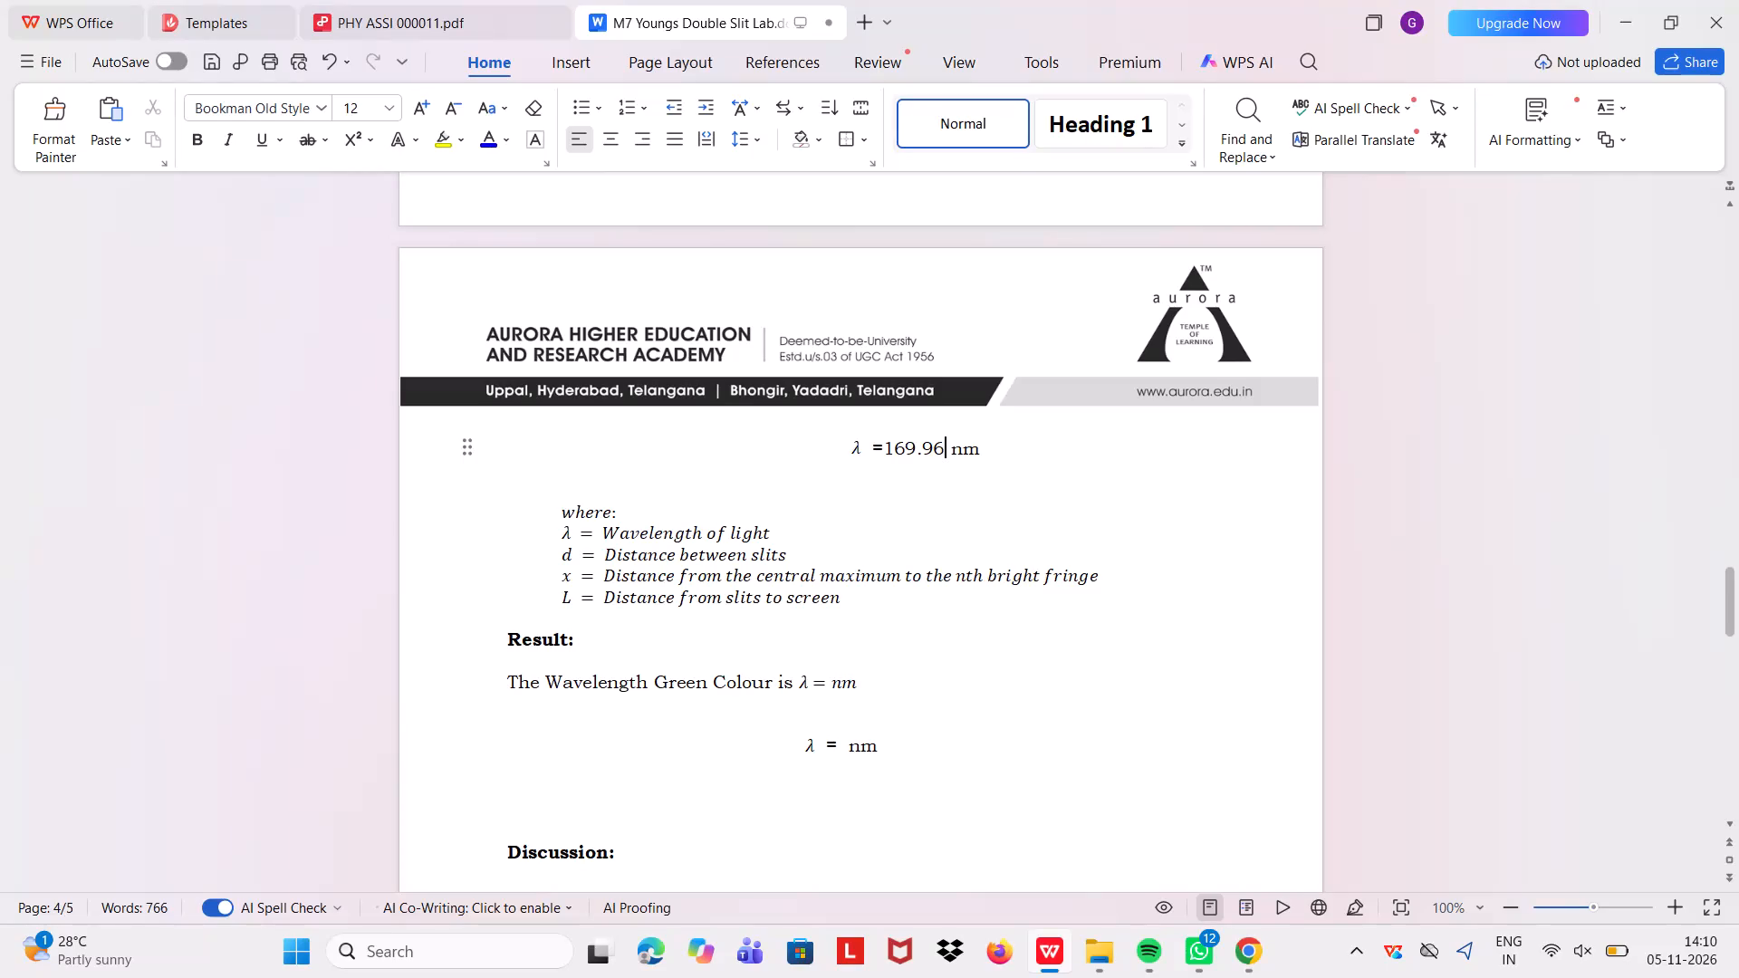
Enter 423.57 + 230.94 + 169.97/3 before nm in the green colour wavelength equation under Result.
{"action": "left_click", "coordinate": [829, 675]}
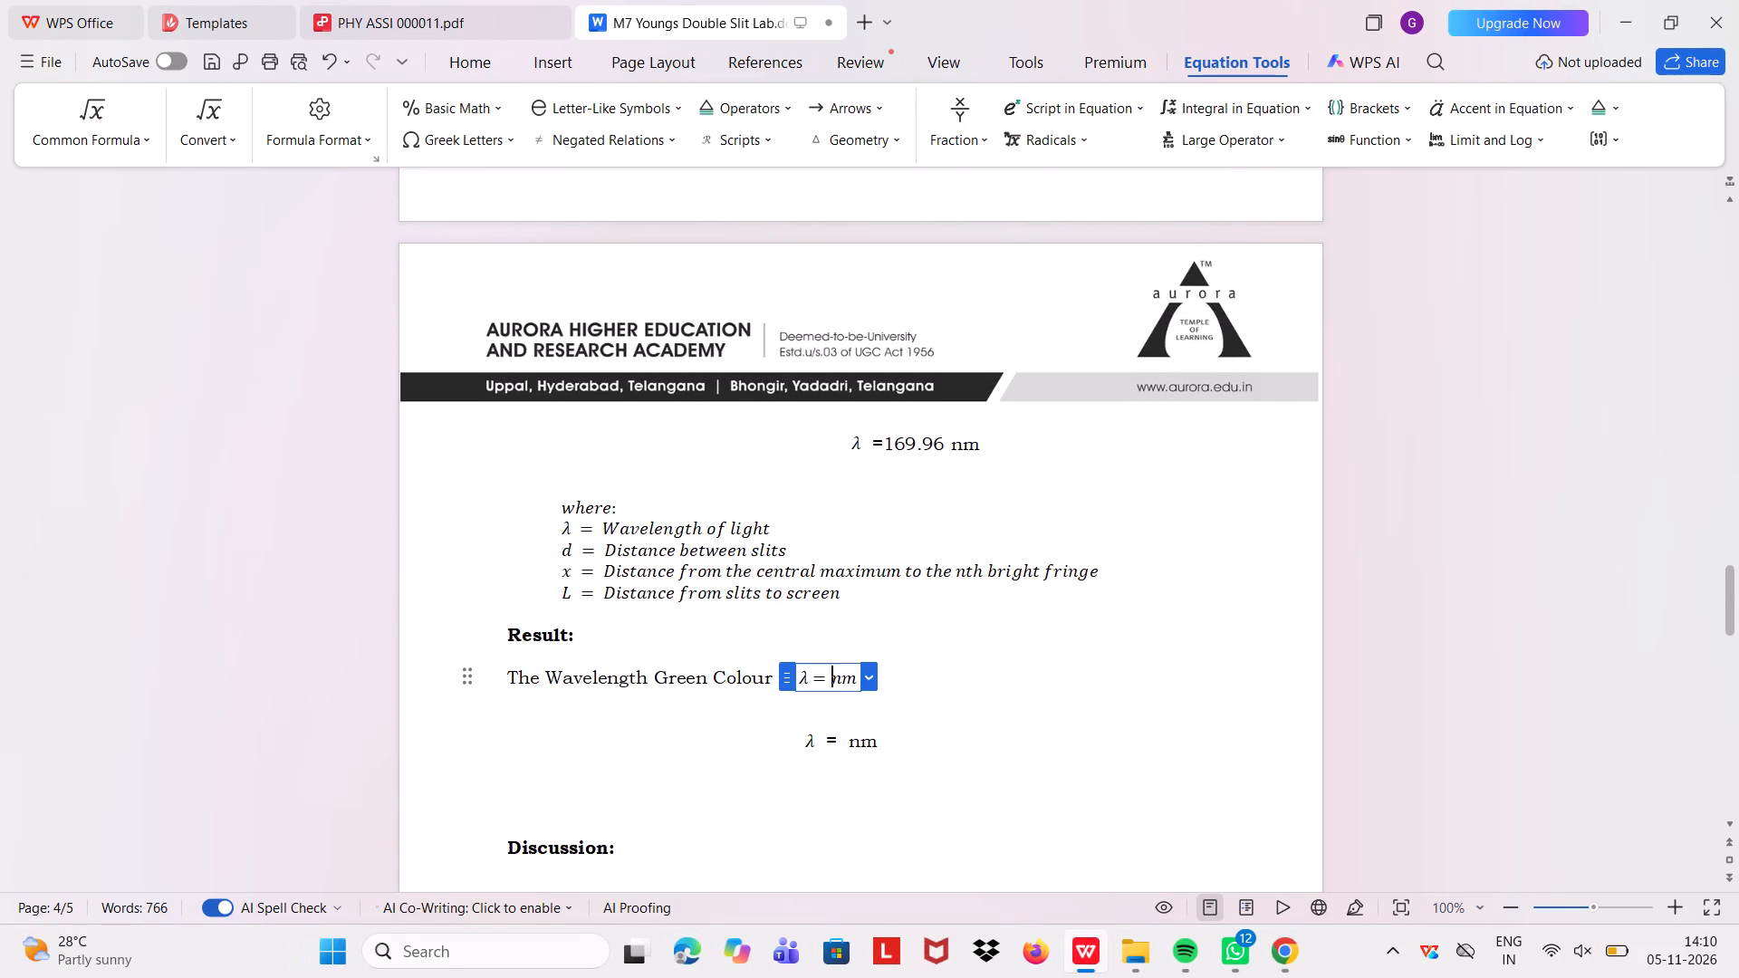
{"action": "key", "text": "4"}
{"action": "type", "text": "23.57"}
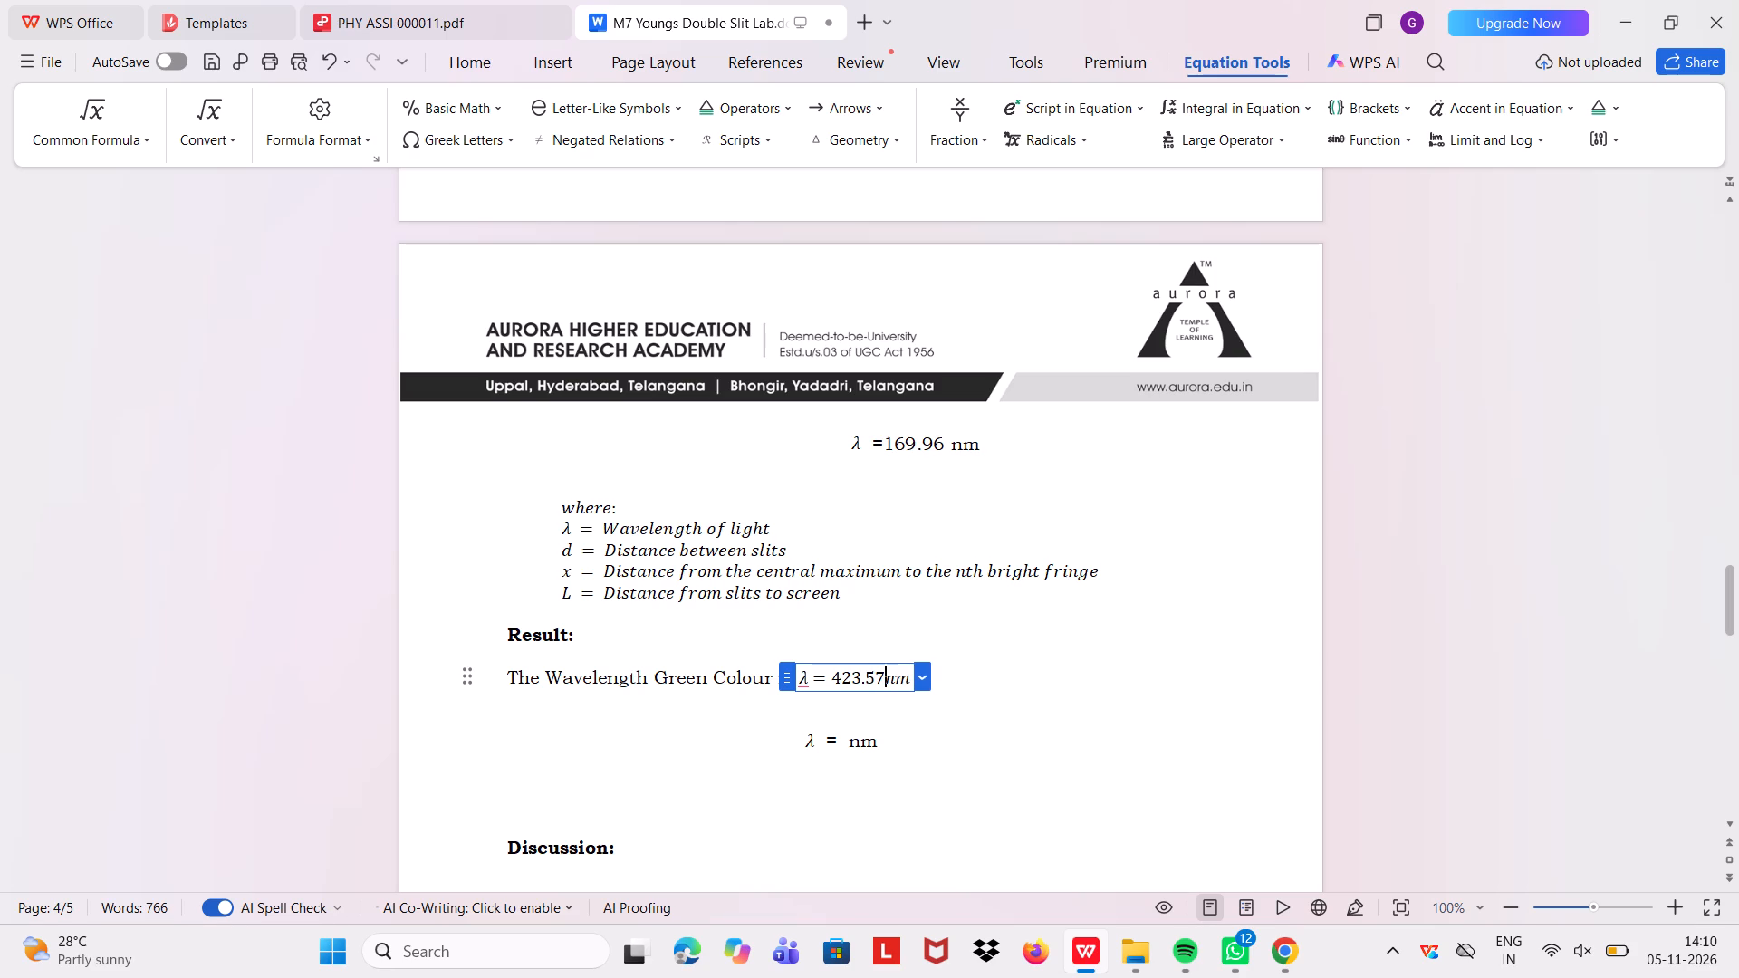
{"action": "key", "text": "space"}
{"action": "key", "text": "equal"}
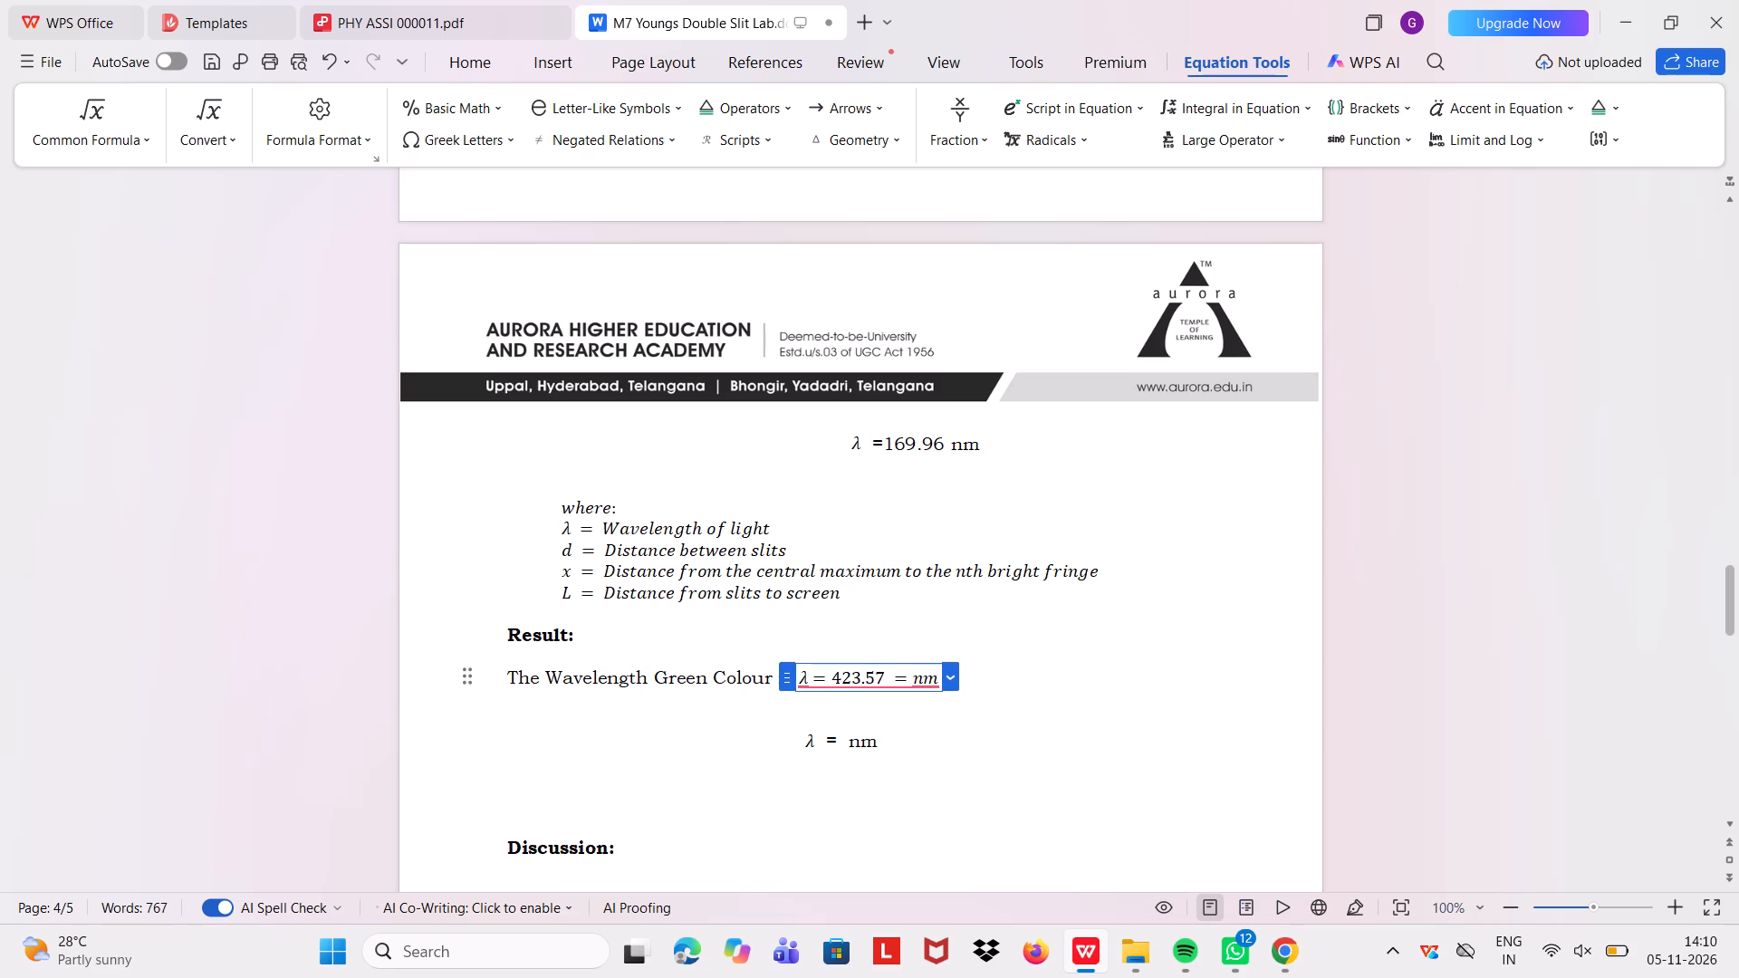
{"action": "key", "text": "BackSpace"}
{"action": "key", "text": "plus"}
{"action": "type", "text": "230"}
{"action": "key", "text": "period"}
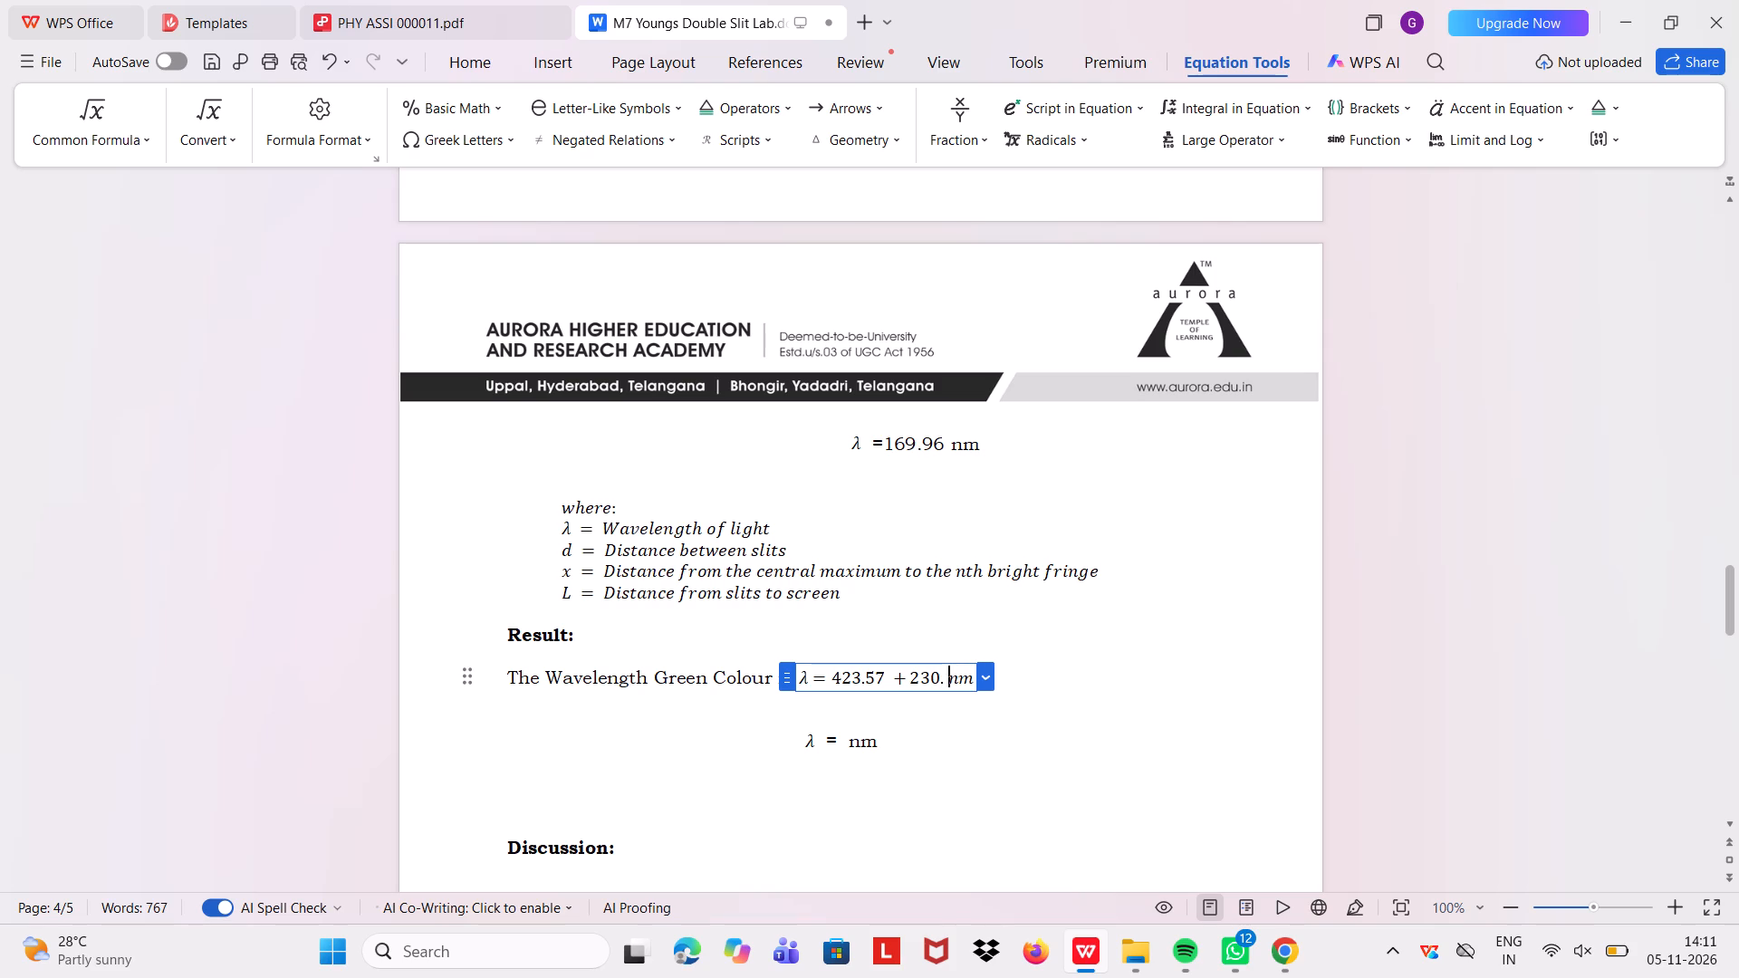
{"action": "type", "text": "94"}
{"action": "key", "text": "space"}
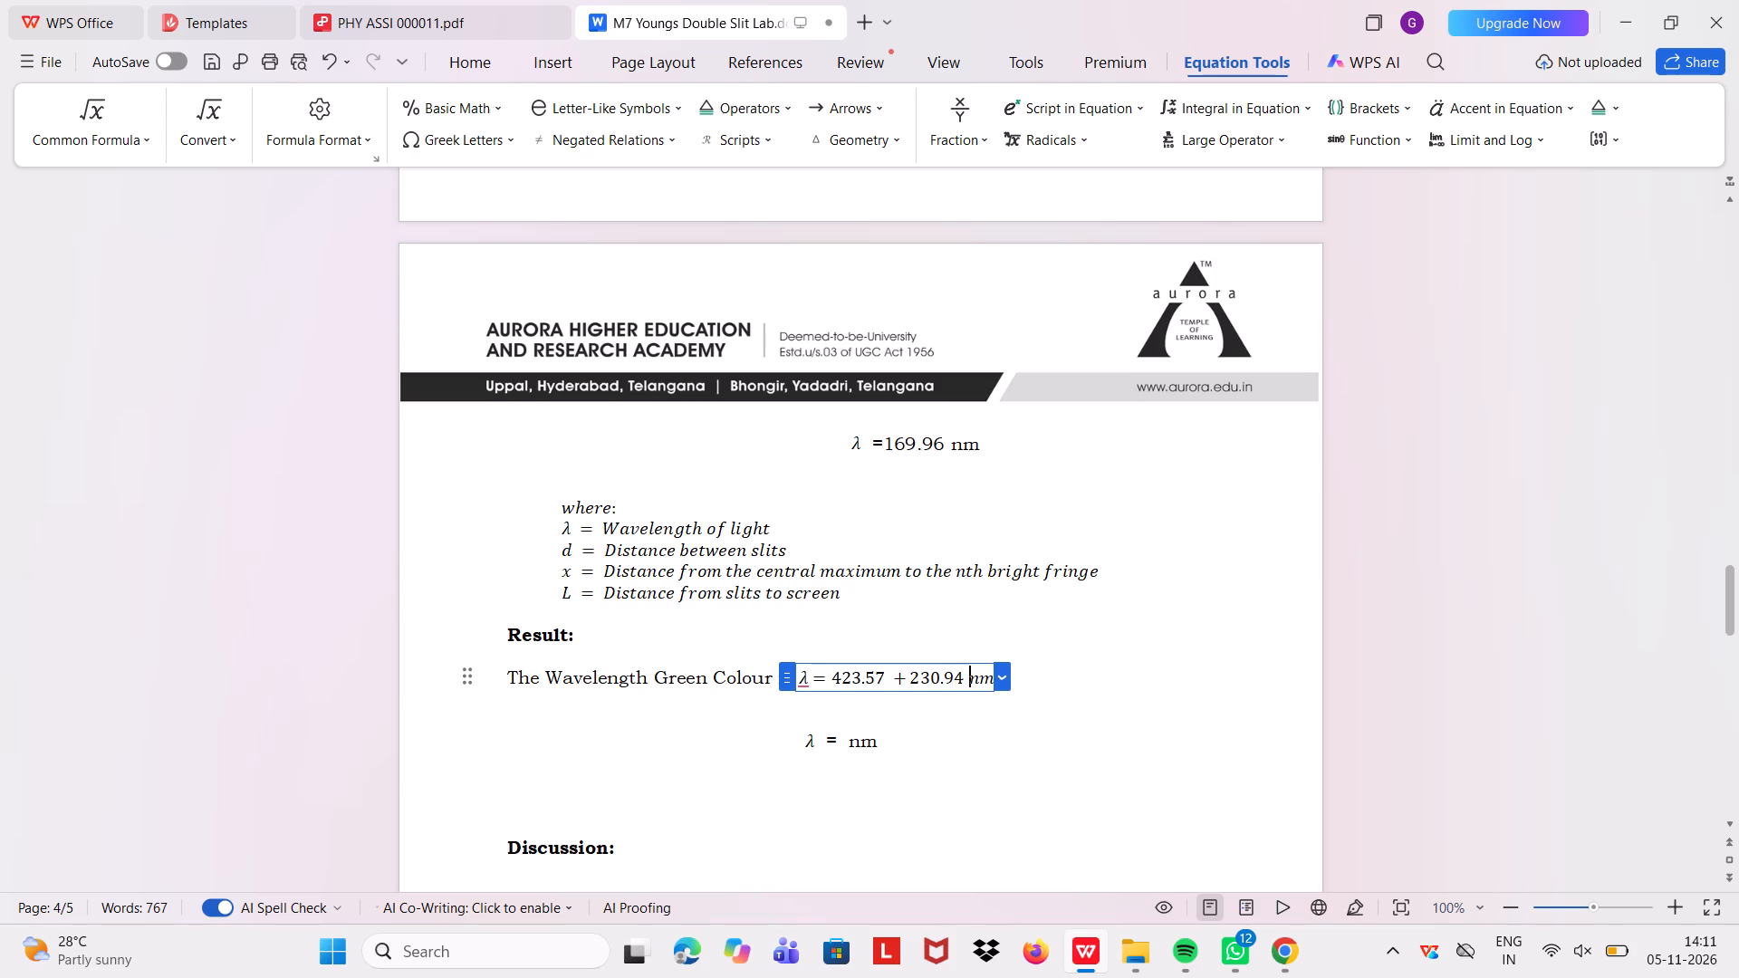
{"action": "type", "text": "+"}
{"action": "key", "text": "space"}
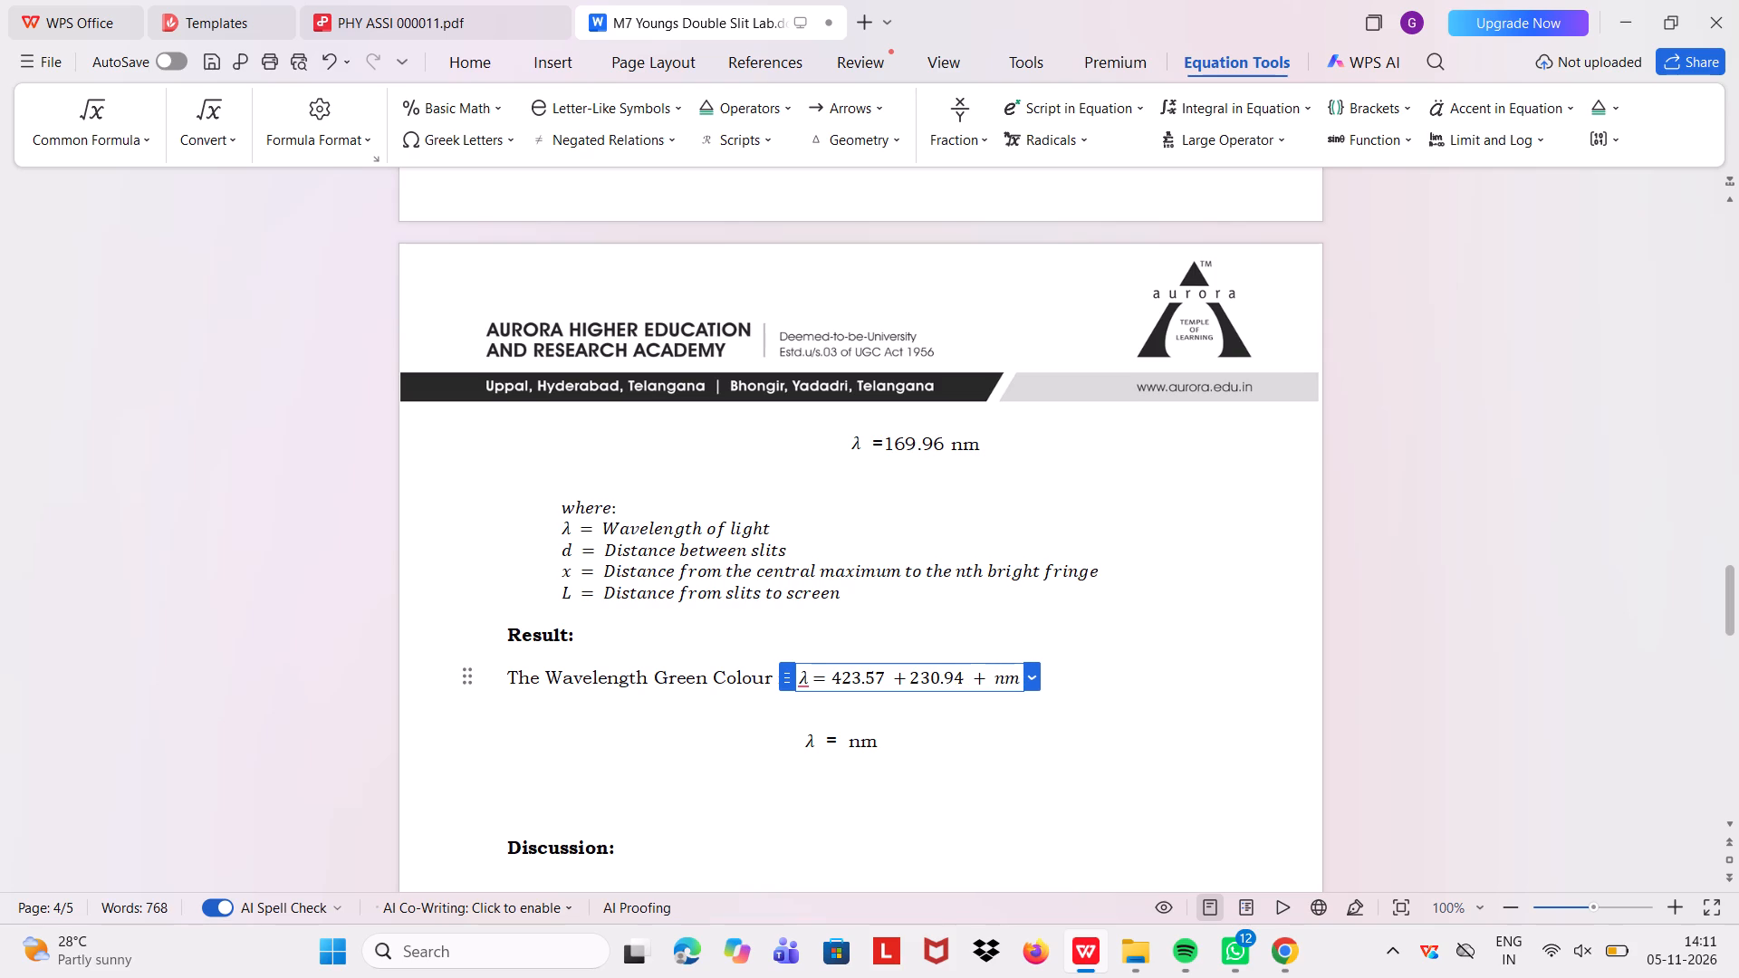
{"action": "key", "text": "BackSpace"}
{"action": "type", "text": "169"}
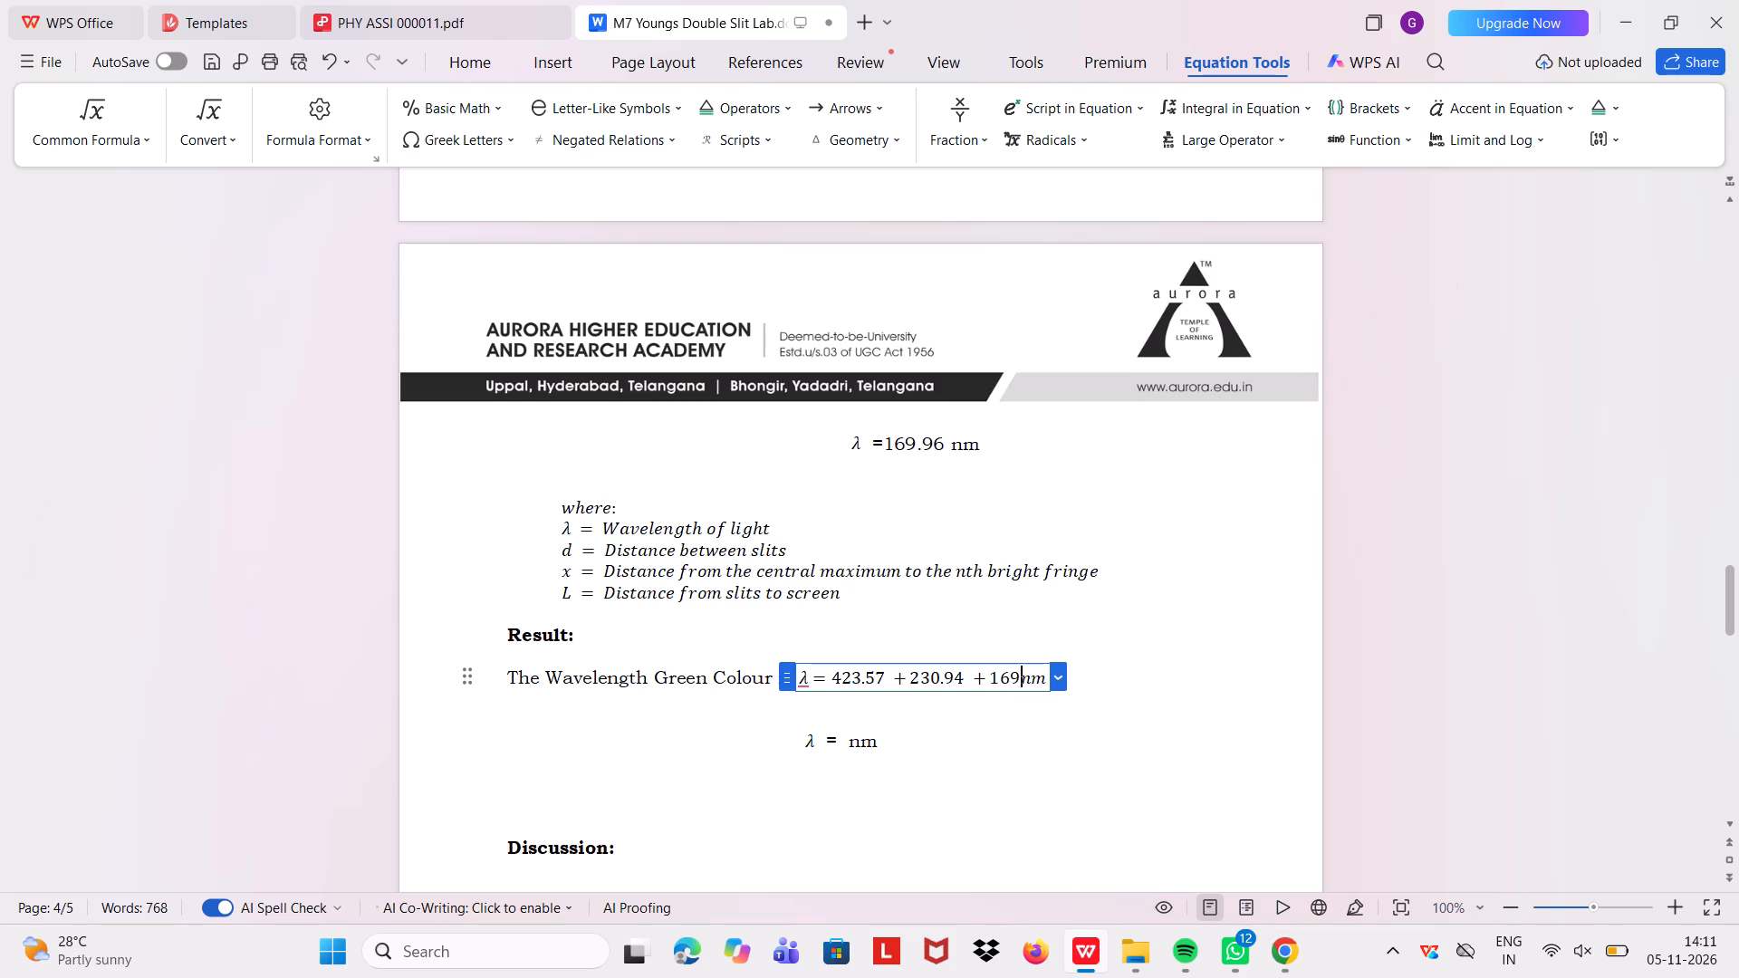
{"action": "key", "text": "period"}
{"action": "type", "text": "97"}
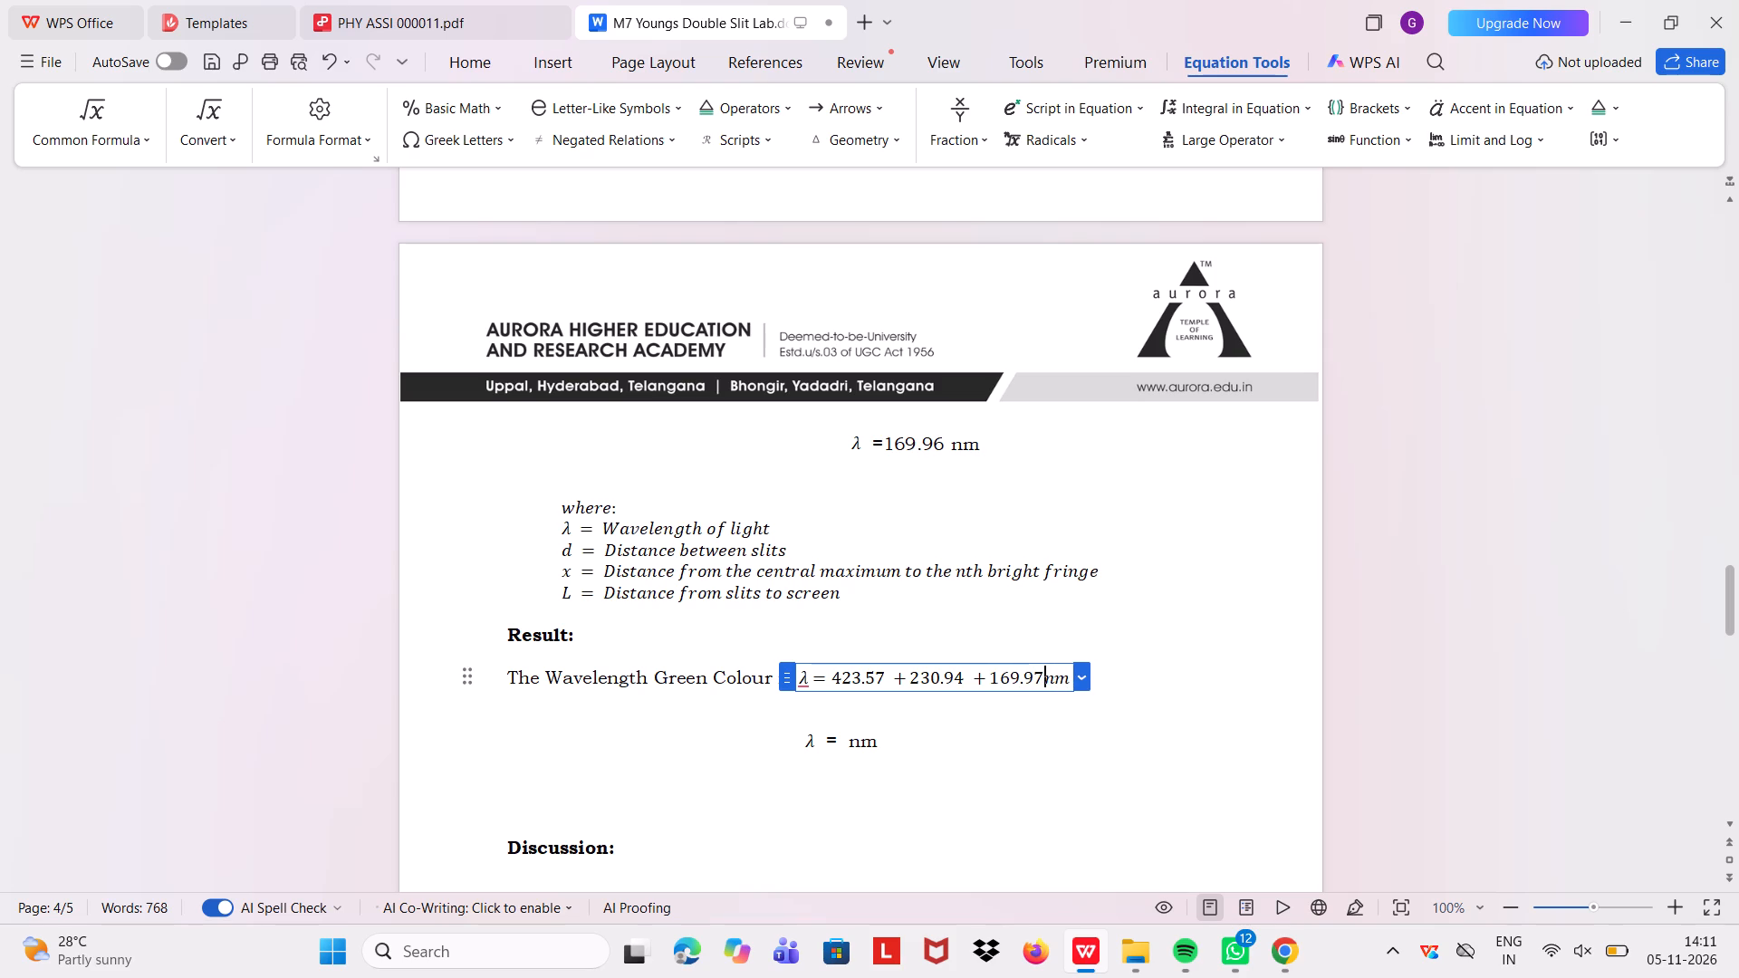
{"action": "left_click", "coordinate": [1042, 669]}
{"action": "key", "text": "slash"}
{"action": "key", "text": "3"}
{"action": "left_click", "coordinate": [1207, 673]}
Enter 274.83 before nm in the λ line below the green colour wavelength equation.
{"action": "left_click", "coordinate": [836, 742]}
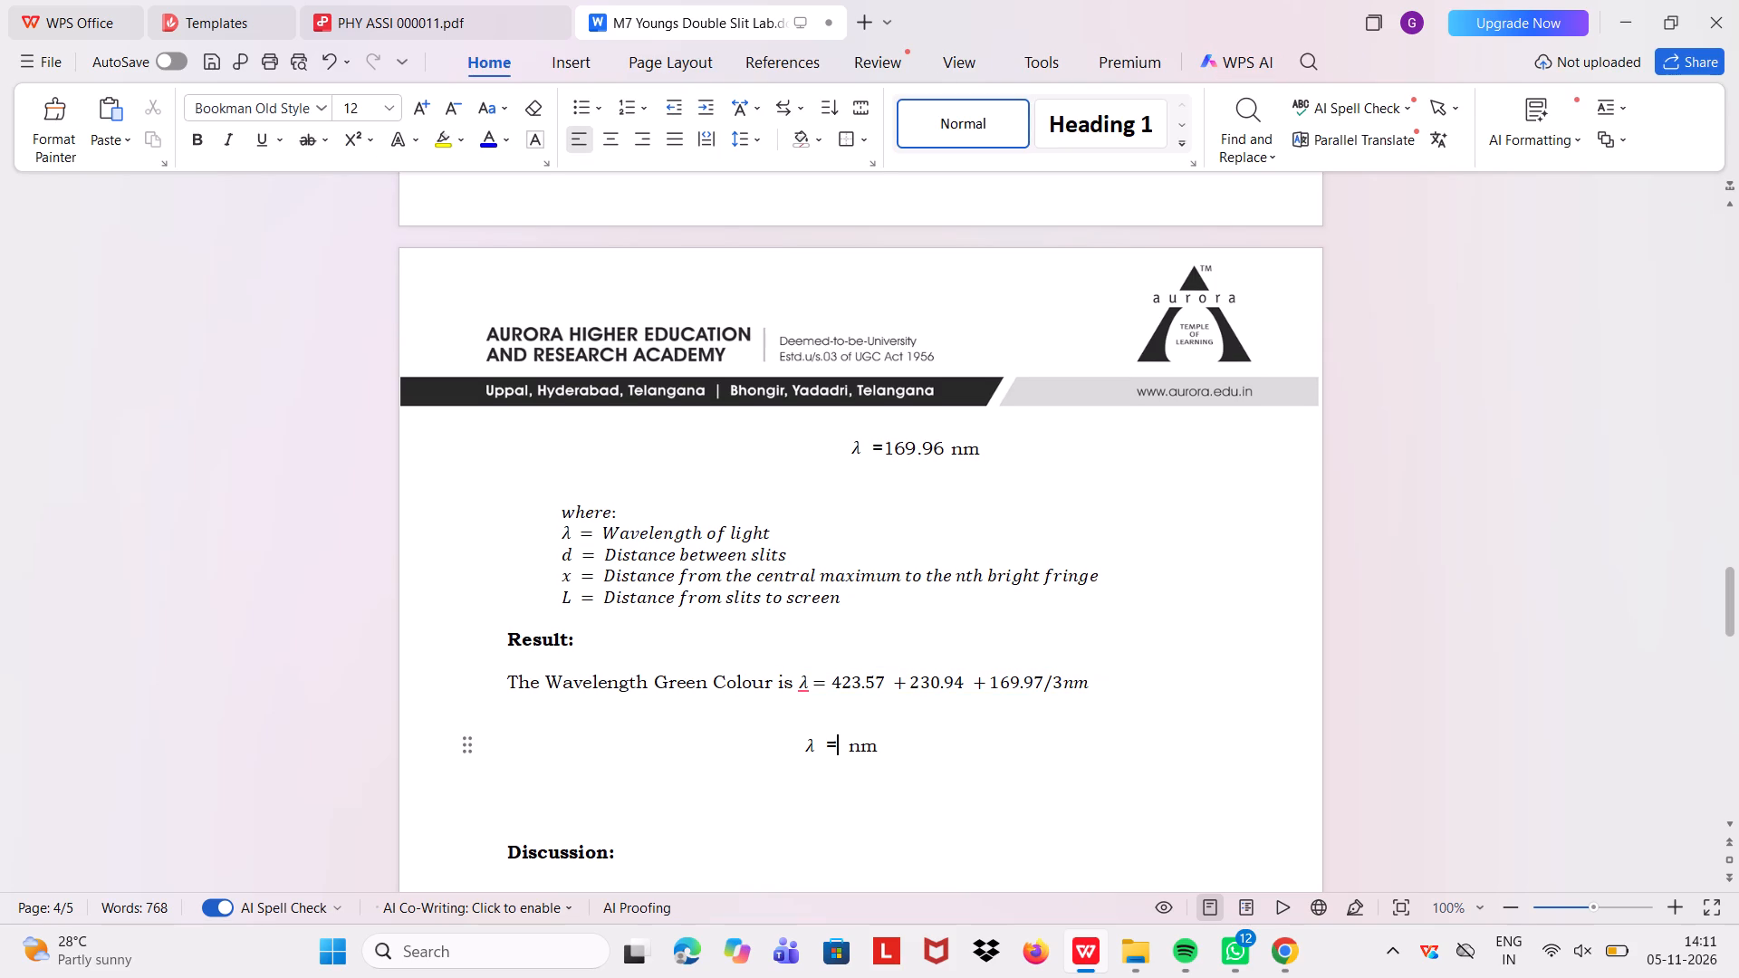
{"action": "left_click", "coordinate": [842, 743]}
{"action": "type", "text": "24"}
{"action": "key", "text": "BackSpace"}
{"action": "type", "text": "74."}
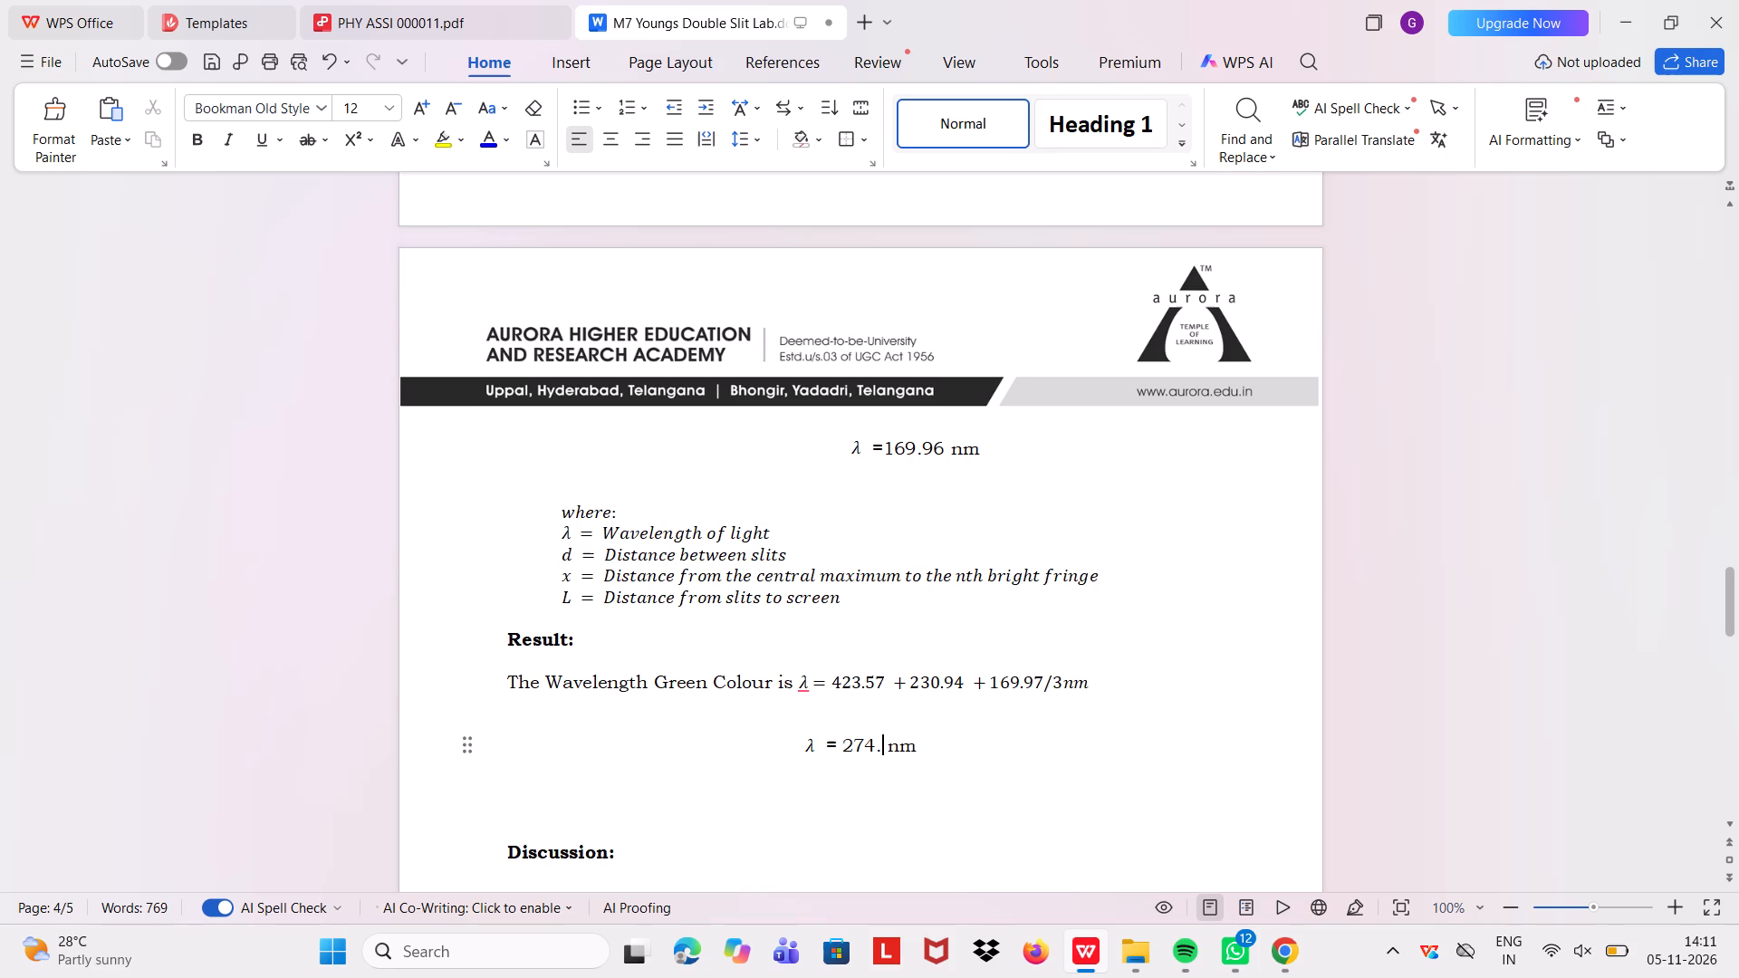
{"action": "type", "text": "83"}
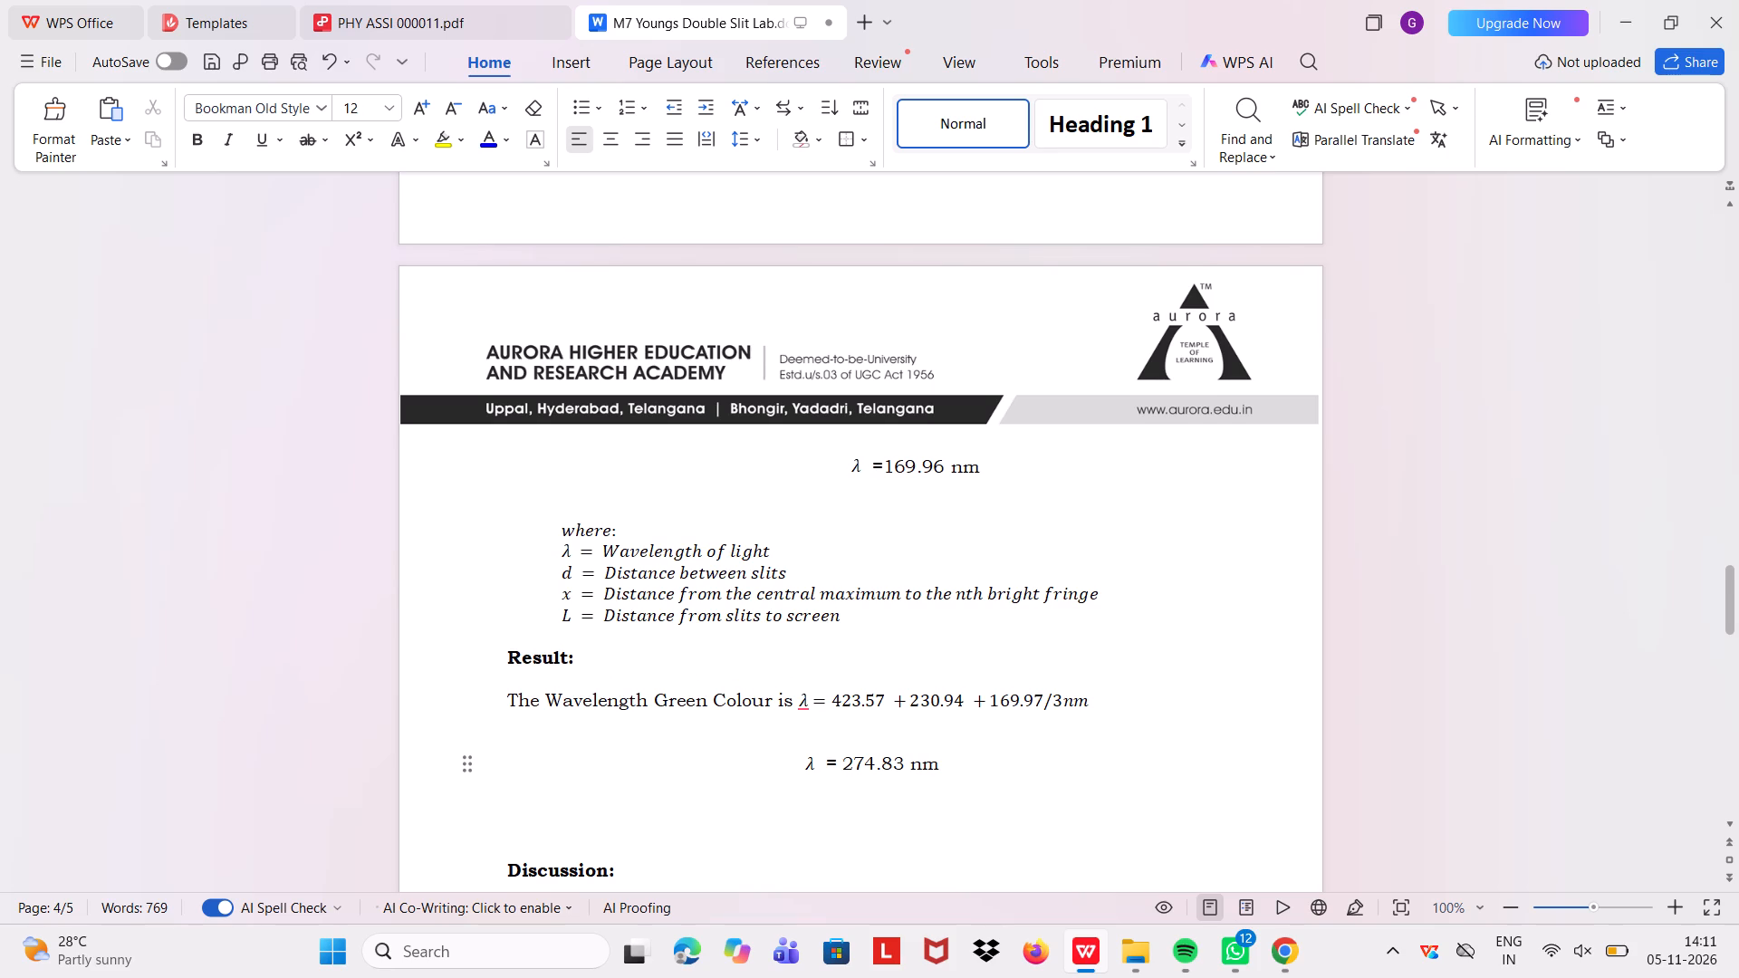
Review the 1st, 2nd and 3rd order λ calculations together with the Result section and the Discussion heading.
{"action": "scroll", "coordinate": [842, 743], "scroll_direction": "up", "scroll_amount": 3}
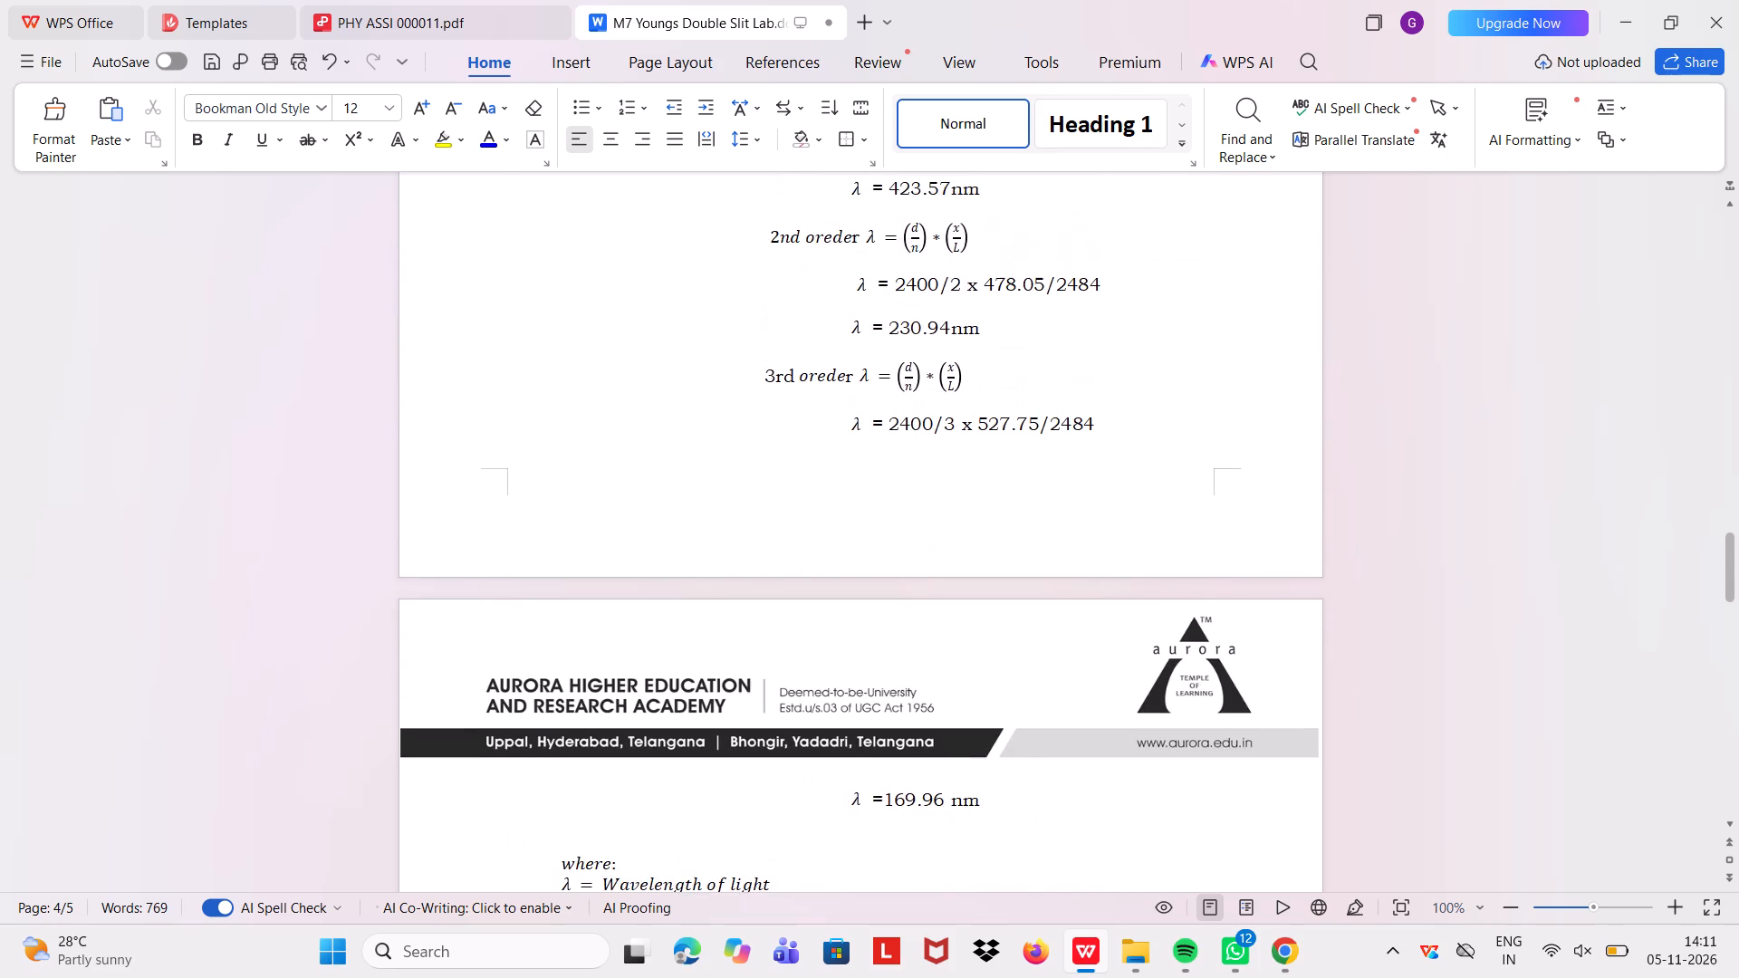
{"action": "scroll", "coordinate": [842, 743], "scroll_direction": "right", "scroll_amount": 1}
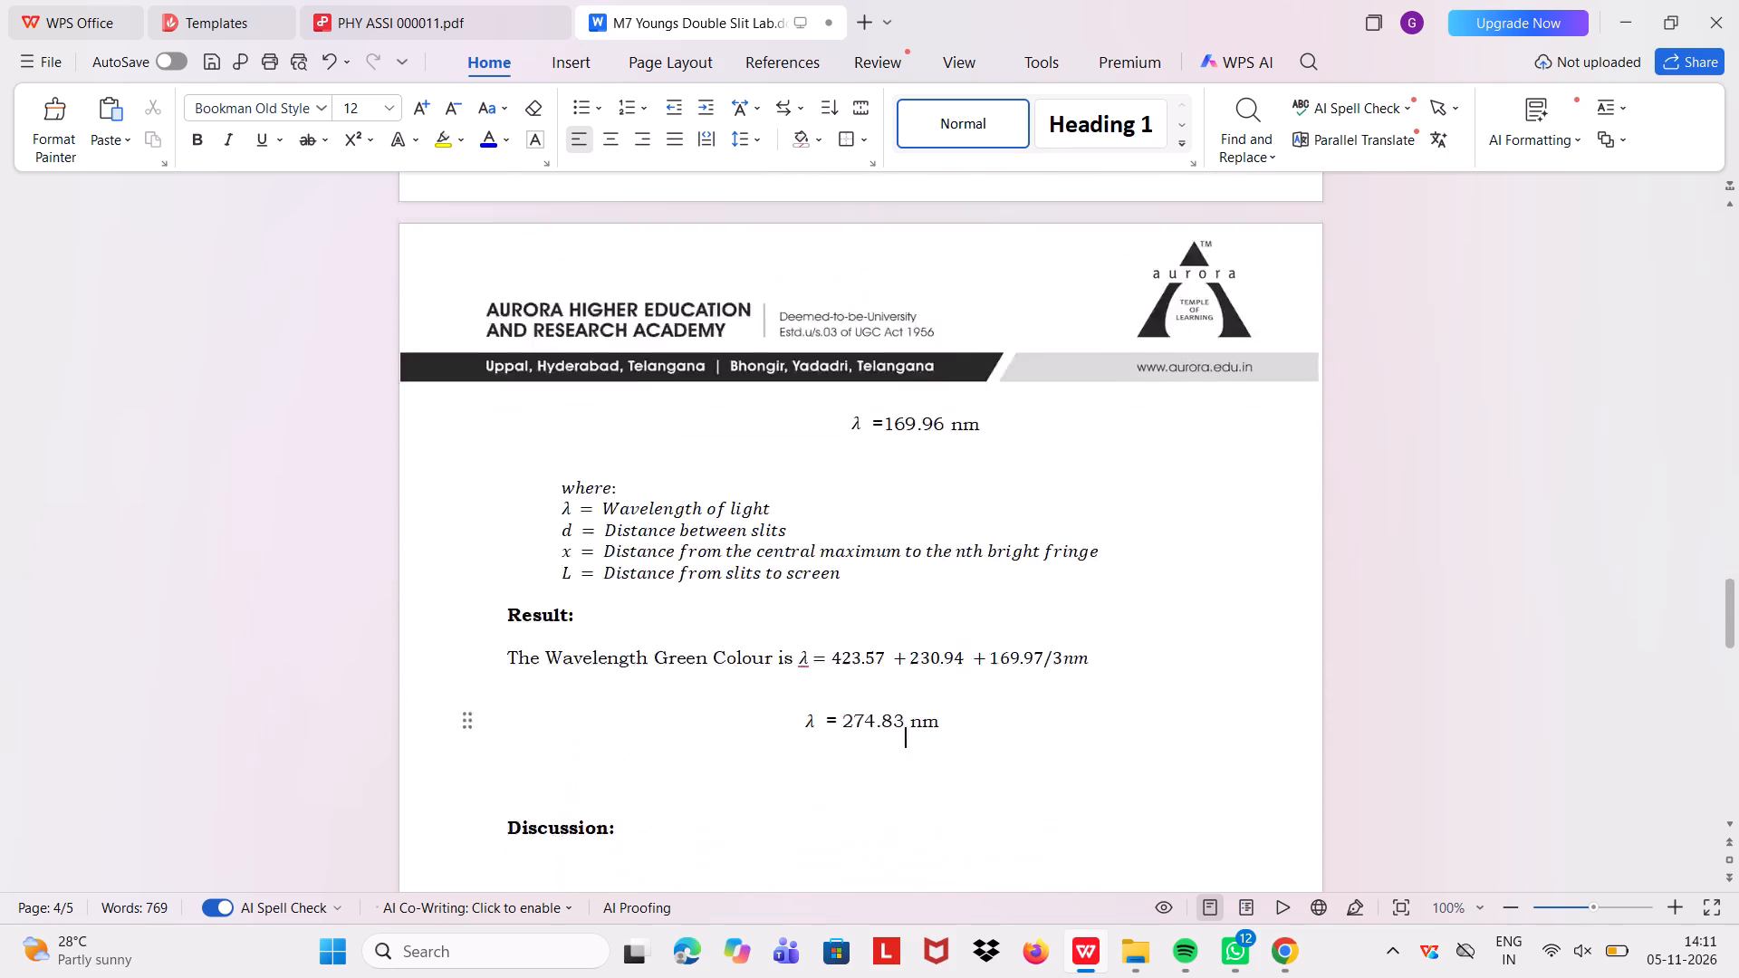
{"action": "scroll", "coordinate": [842, 743], "scroll_direction": "right", "scroll_amount": 2}
{"action": "scroll", "coordinate": [842, 743], "scroll_direction": "up", "scroll_amount": 1}
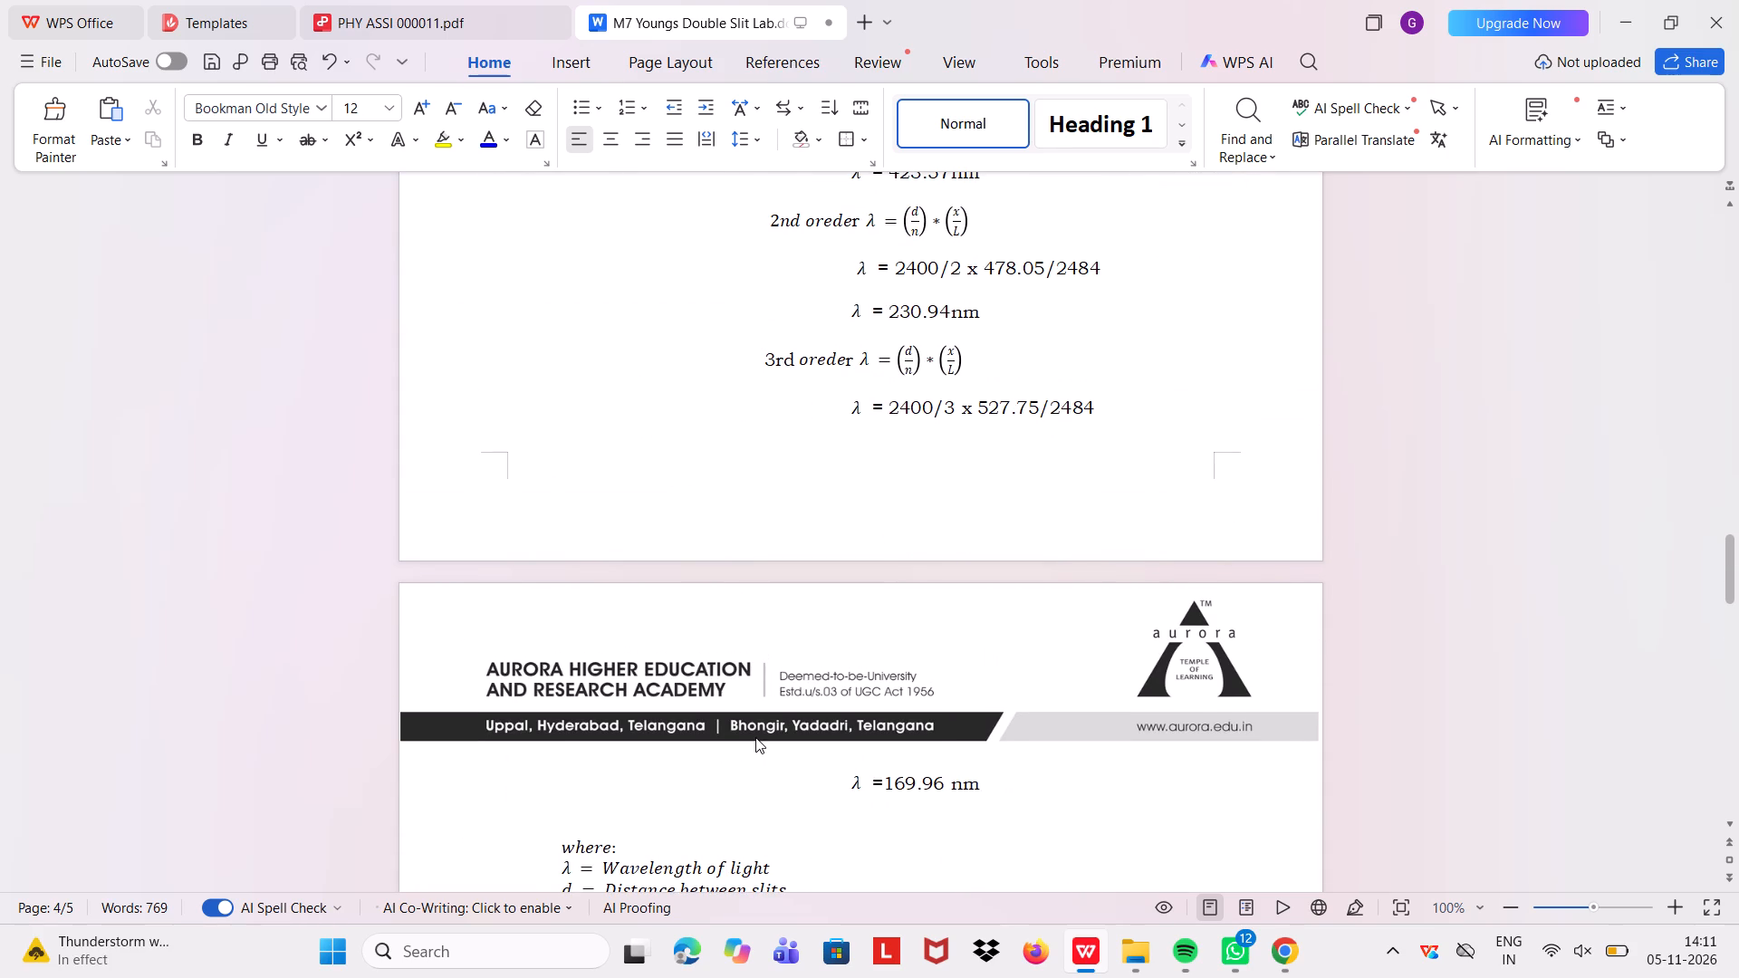
{"action": "scroll", "coordinate": [755, 737], "scroll_direction": "down", "scroll_amount": 2}
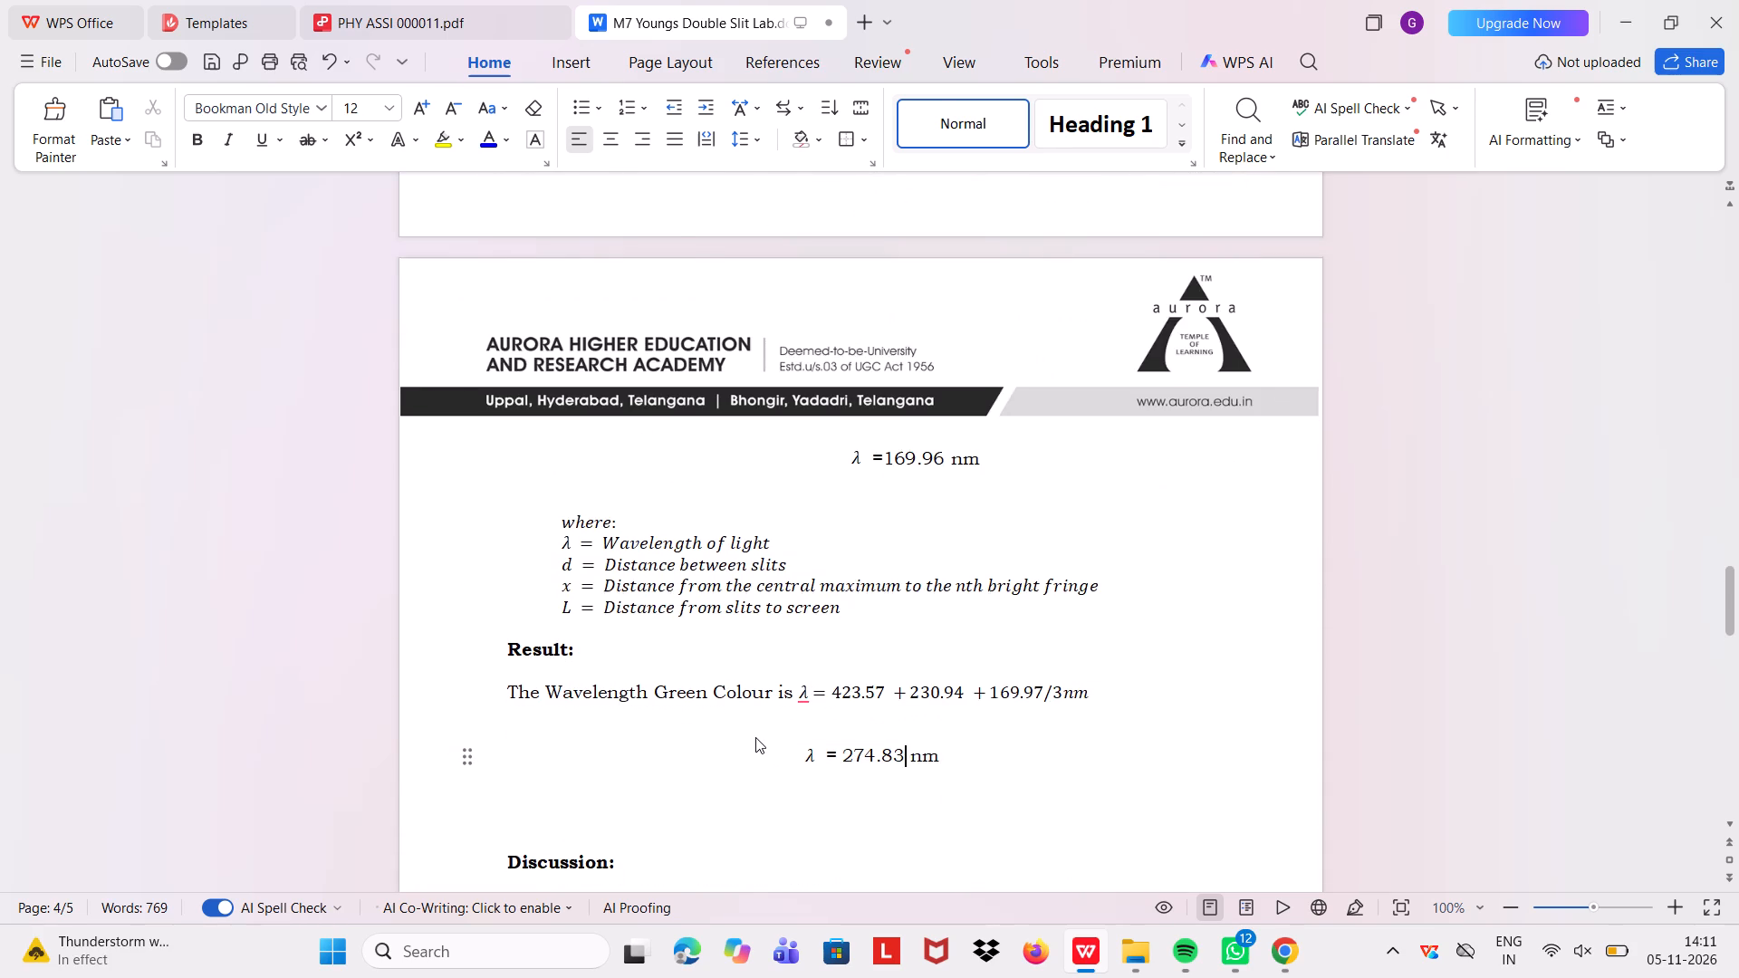
{"action": "scroll", "coordinate": [755, 737], "scroll_direction": "down", "scroll_amount": 2}
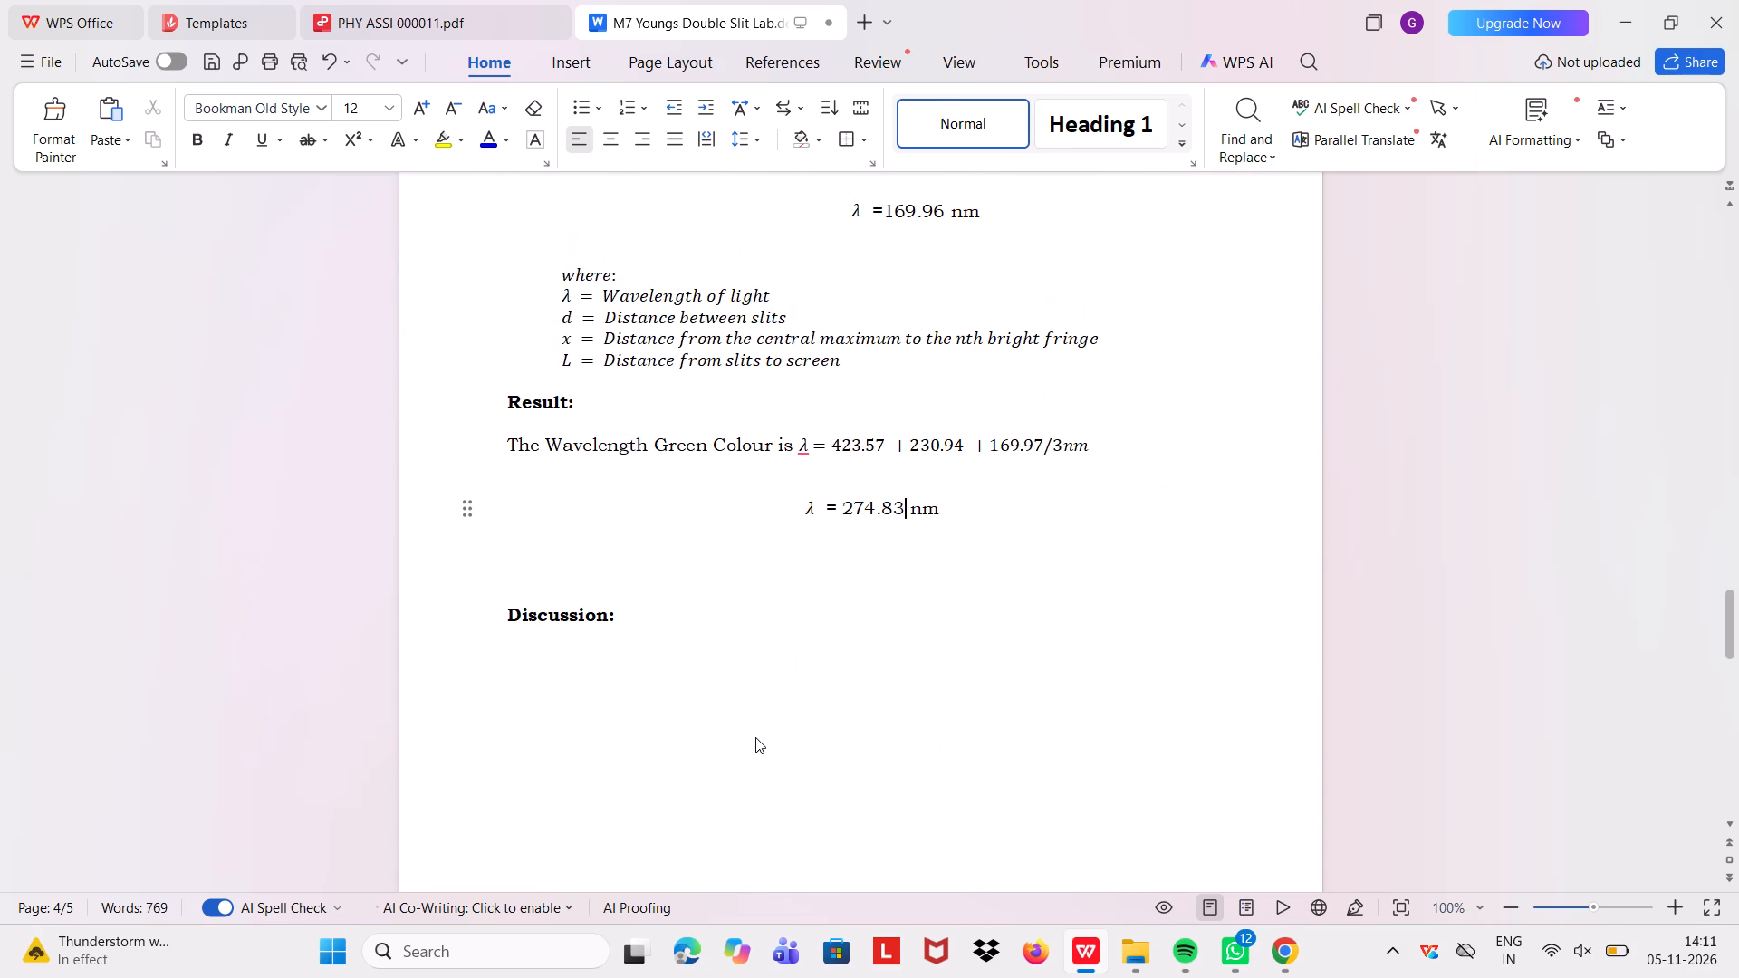
{"action": "scroll", "coordinate": [755, 737], "scroll_direction": "down", "scroll_amount": 1}
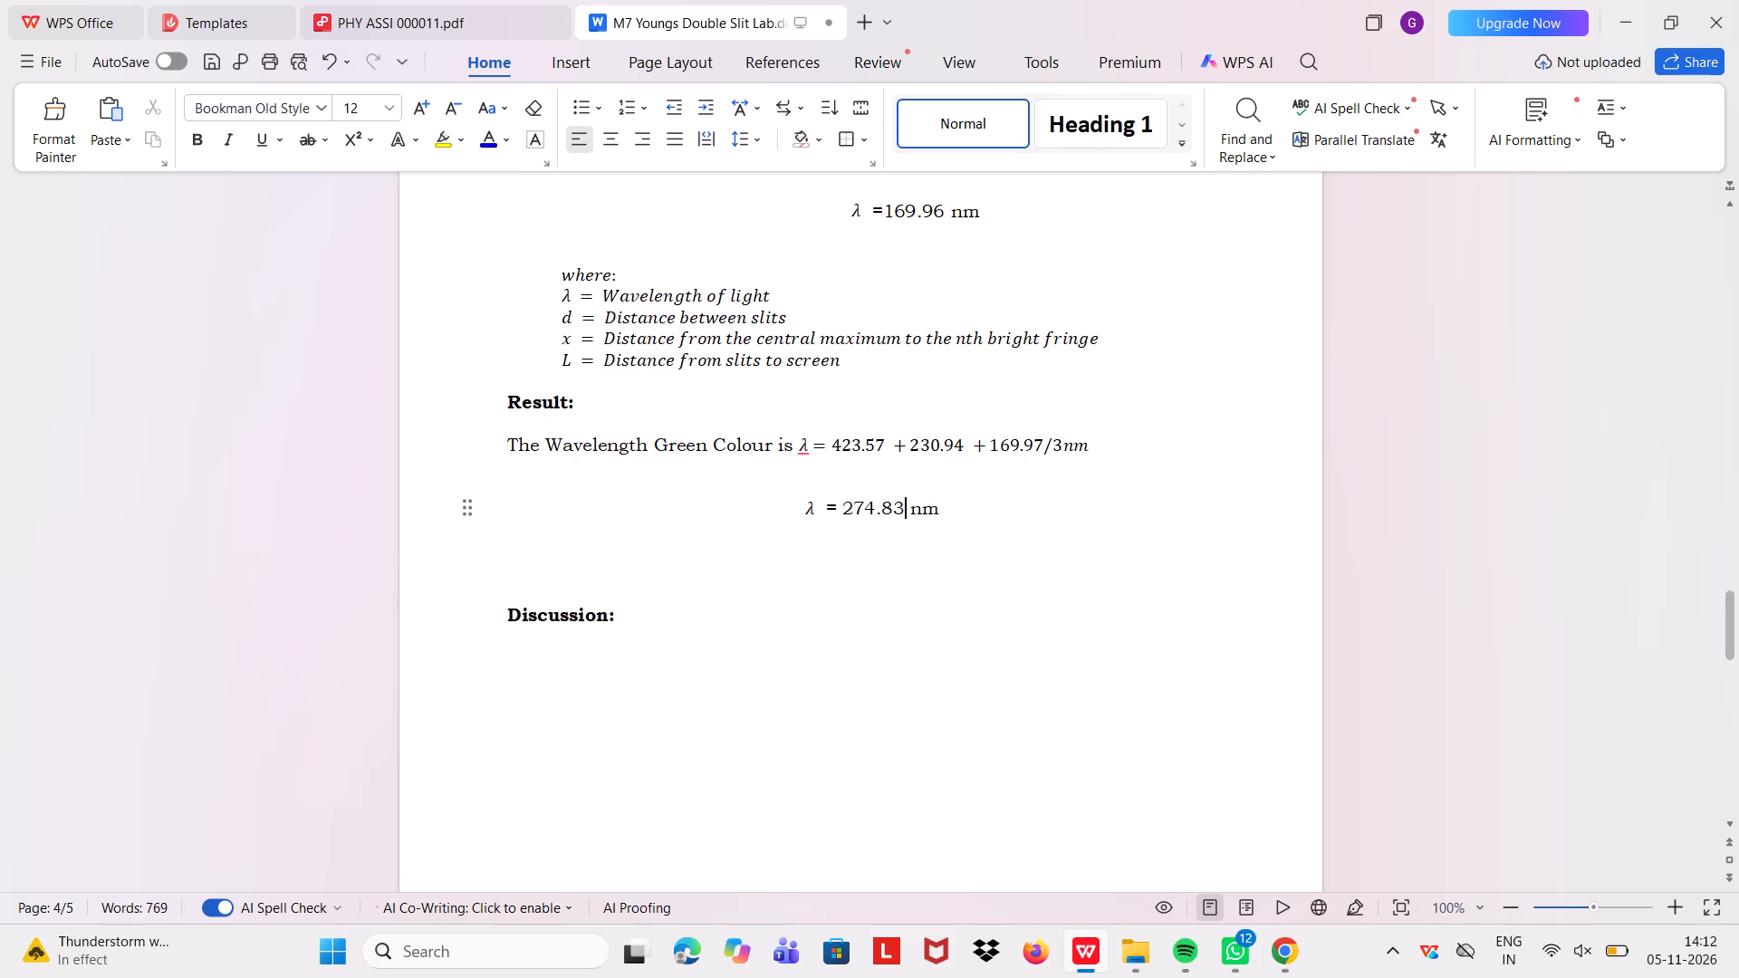
Copy the document text from the Objective paragraph through the last viva voce question.
{"action": "scroll", "coordinate": [865, 494], "scroll_direction": "up", "scroll_amount": 6}
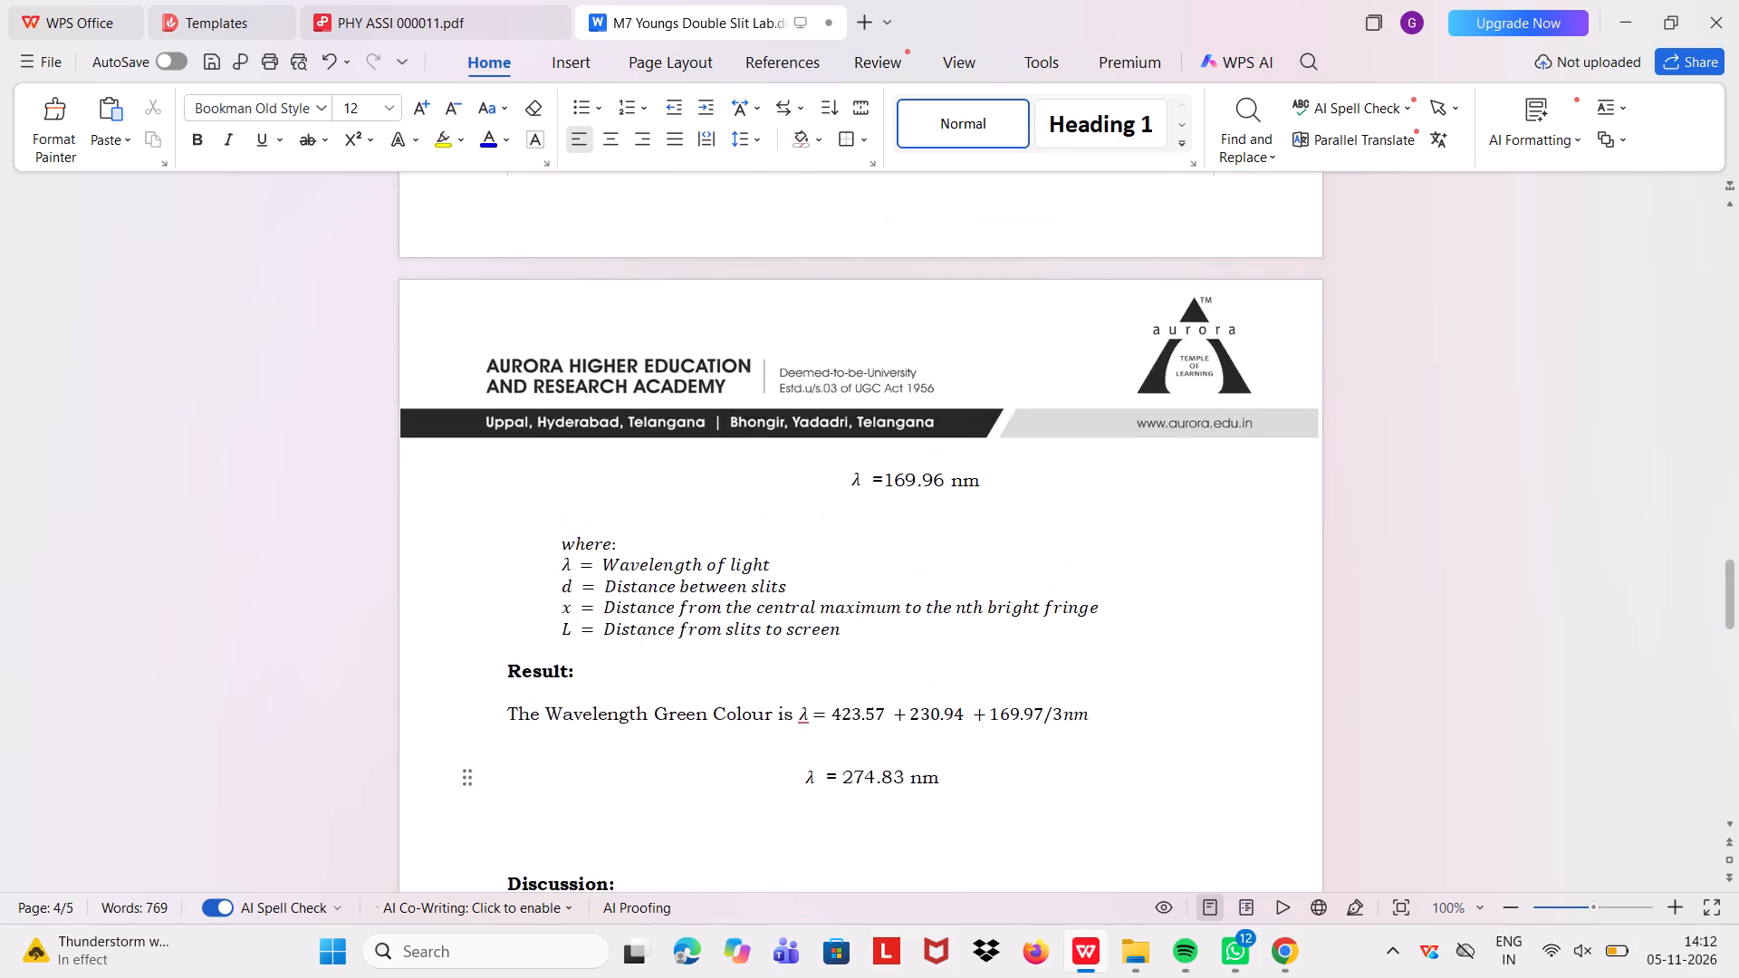
{"action": "scroll", "coordinate": [865, 494], "scroll_direction": "up", "scroll_amount": 7}
{"action": "scroll", "coordinate": [759, 407], "scroll_direction": "up", "scroll_amount": 2}
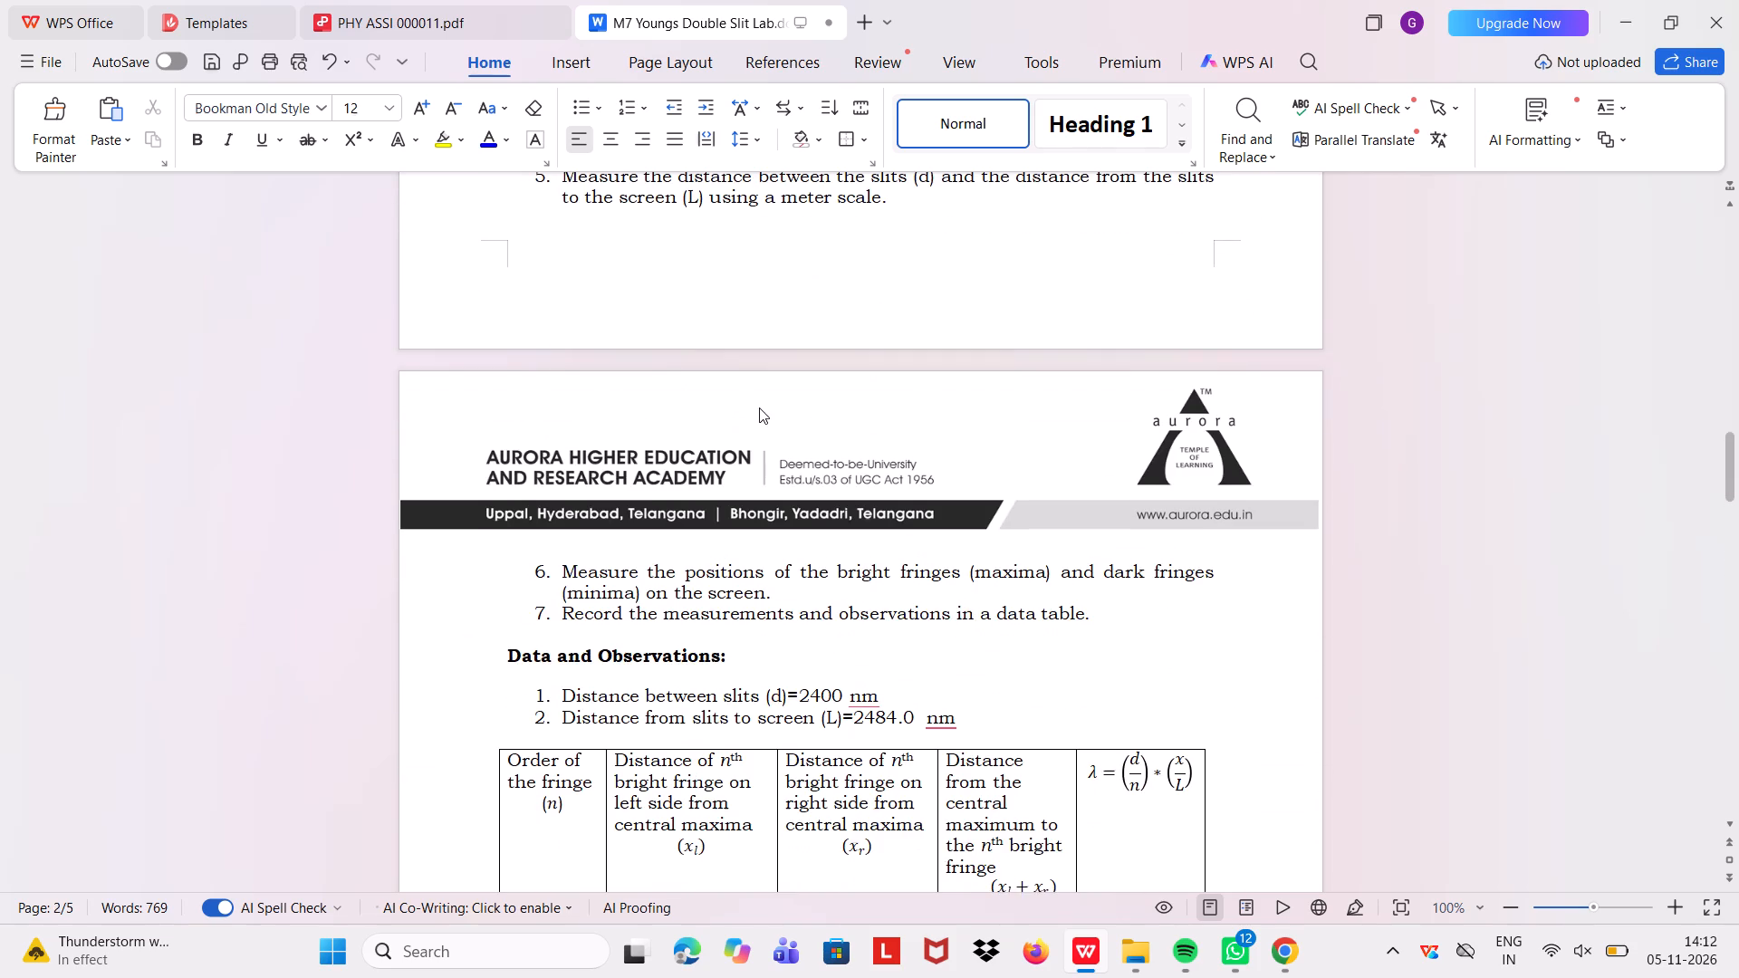
{"action": "scroll", "coordinate": [759, 407], "scroll_direction": "up", "scroll_amount": 14}
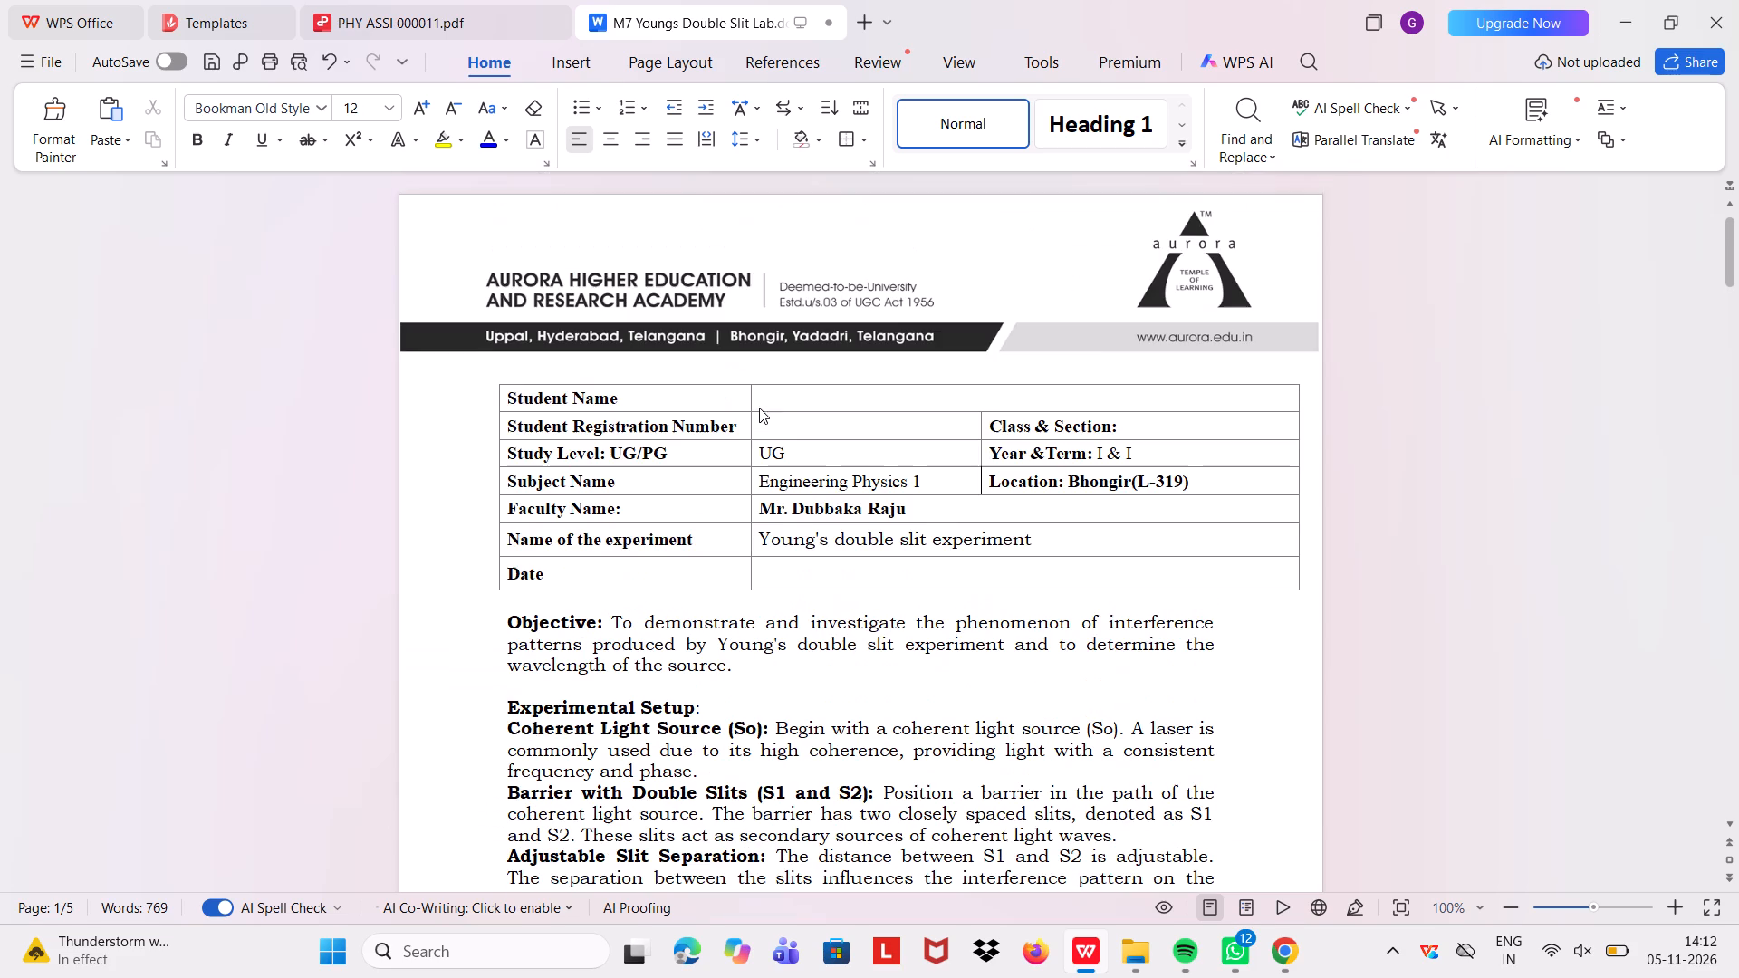
{"action": "left_click_drag", "start_coordinate": [504, 619], "coordinate": [908, 666]}
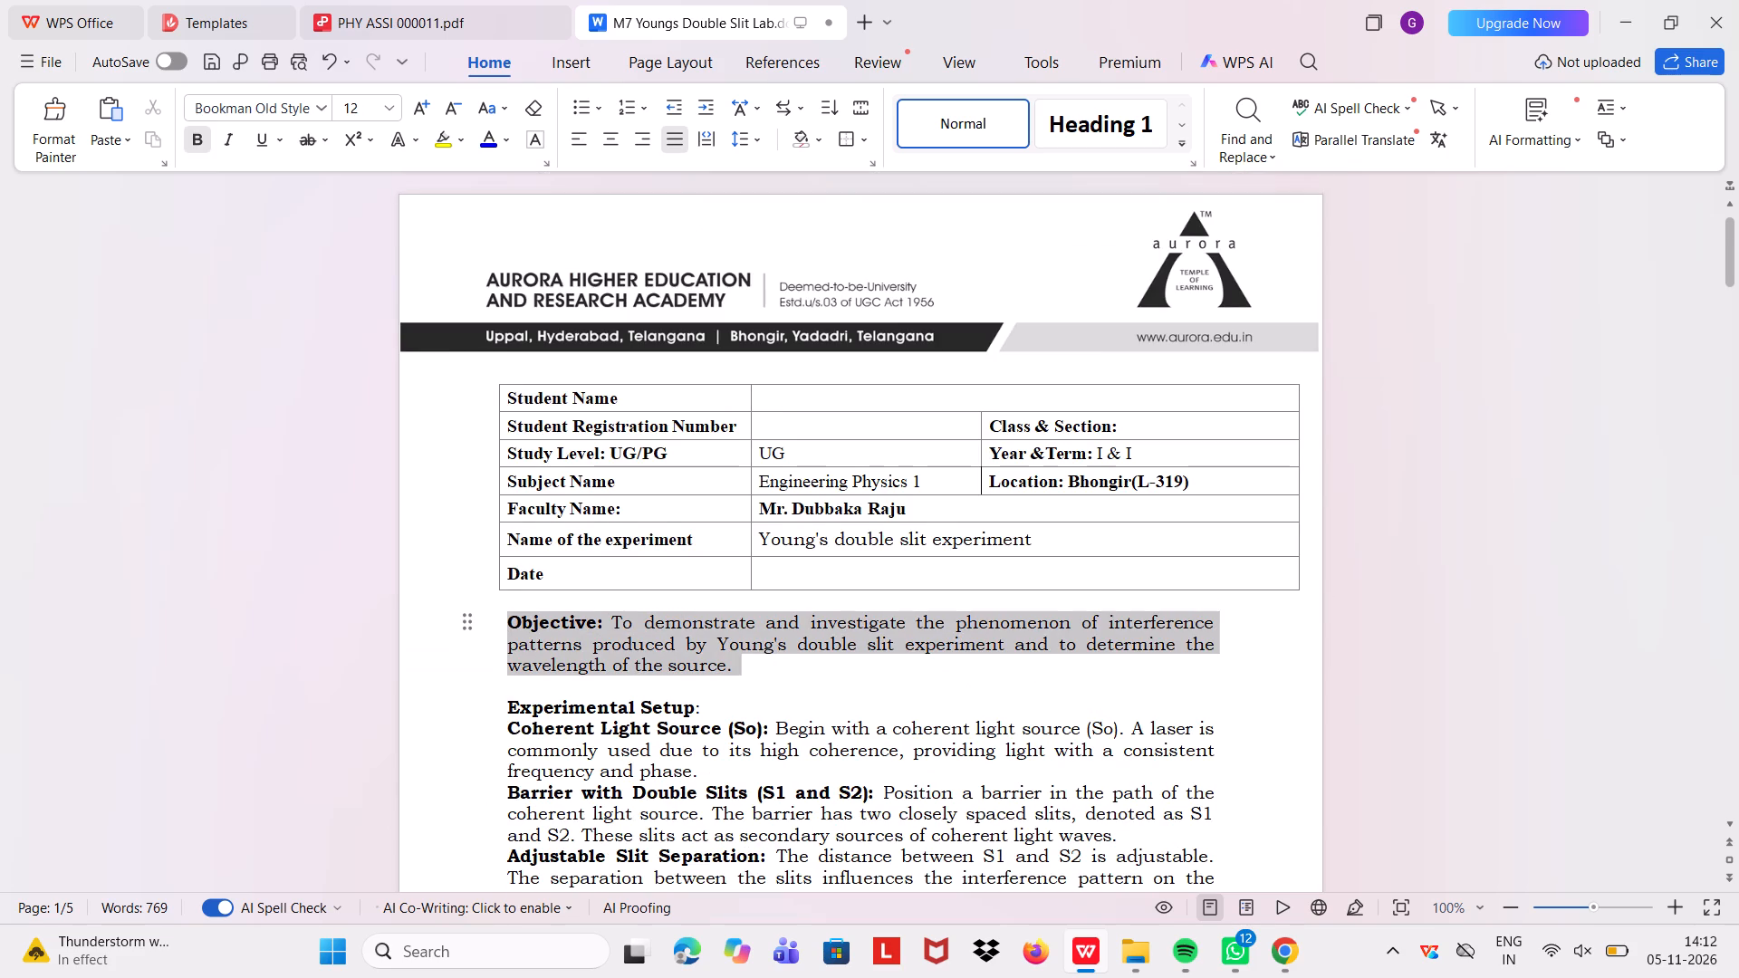
{"action": "left_click_drag", "start_coordinate": [908, 666], "coordinate": [981, 977]}
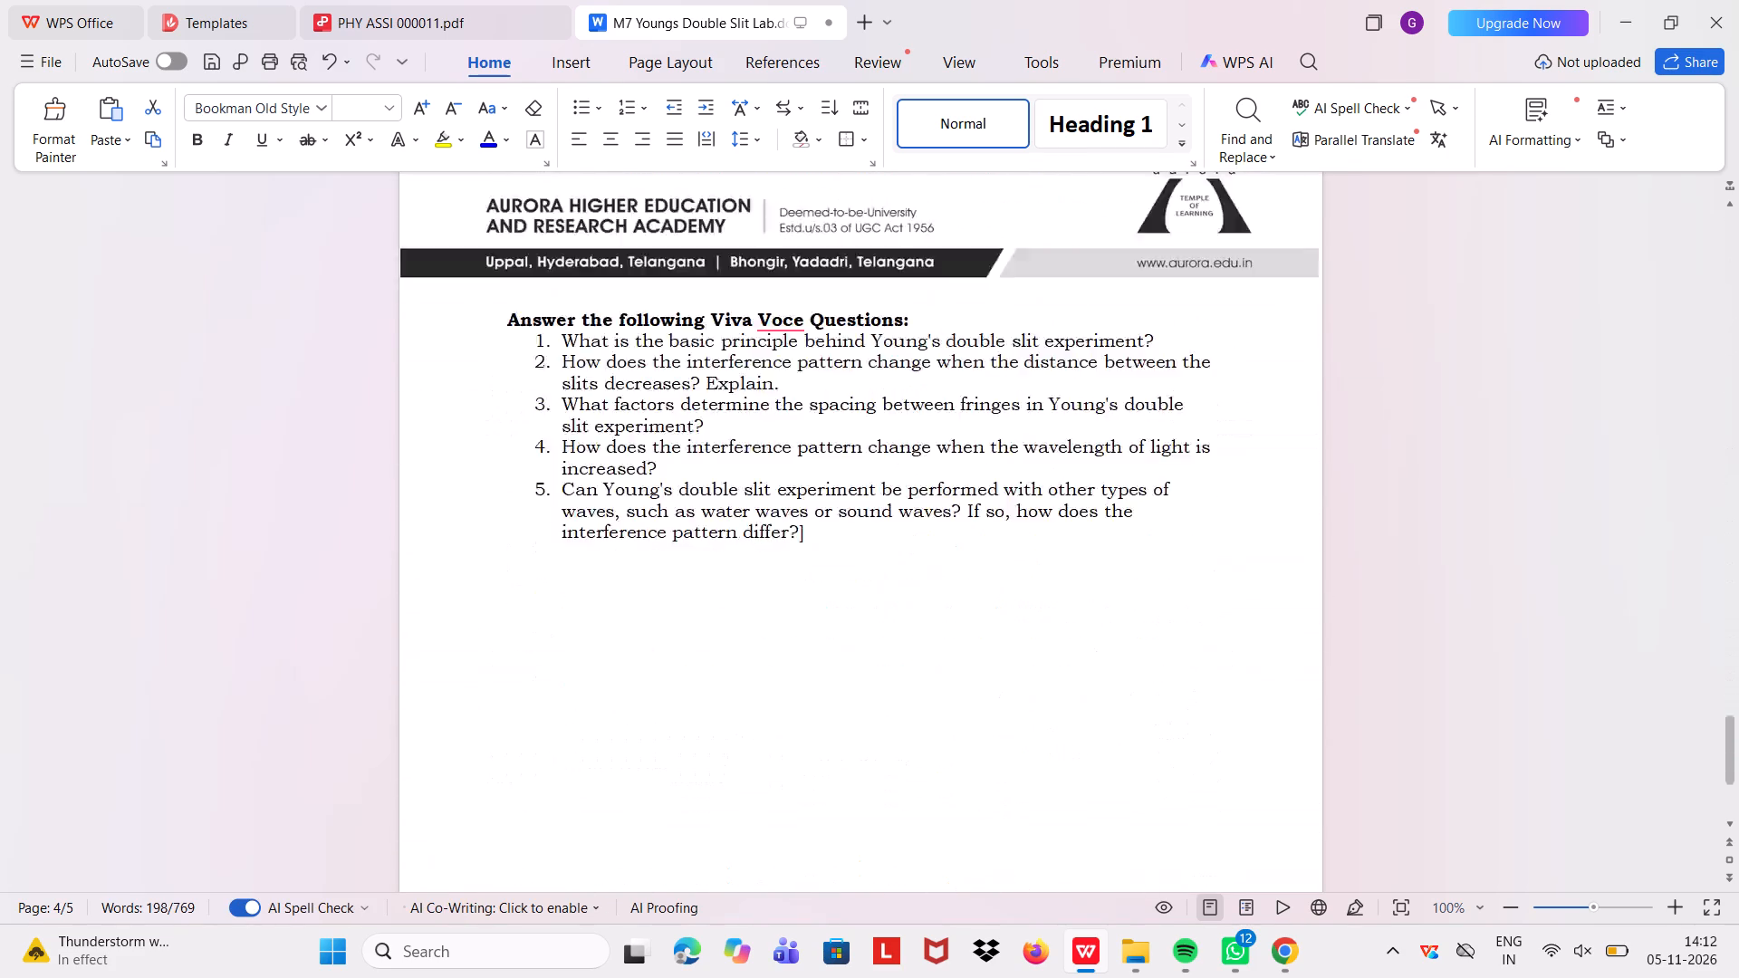
{"action": "left_click_drag", "start_coordinate": [981, 977], "coordinate": [979, 182]}
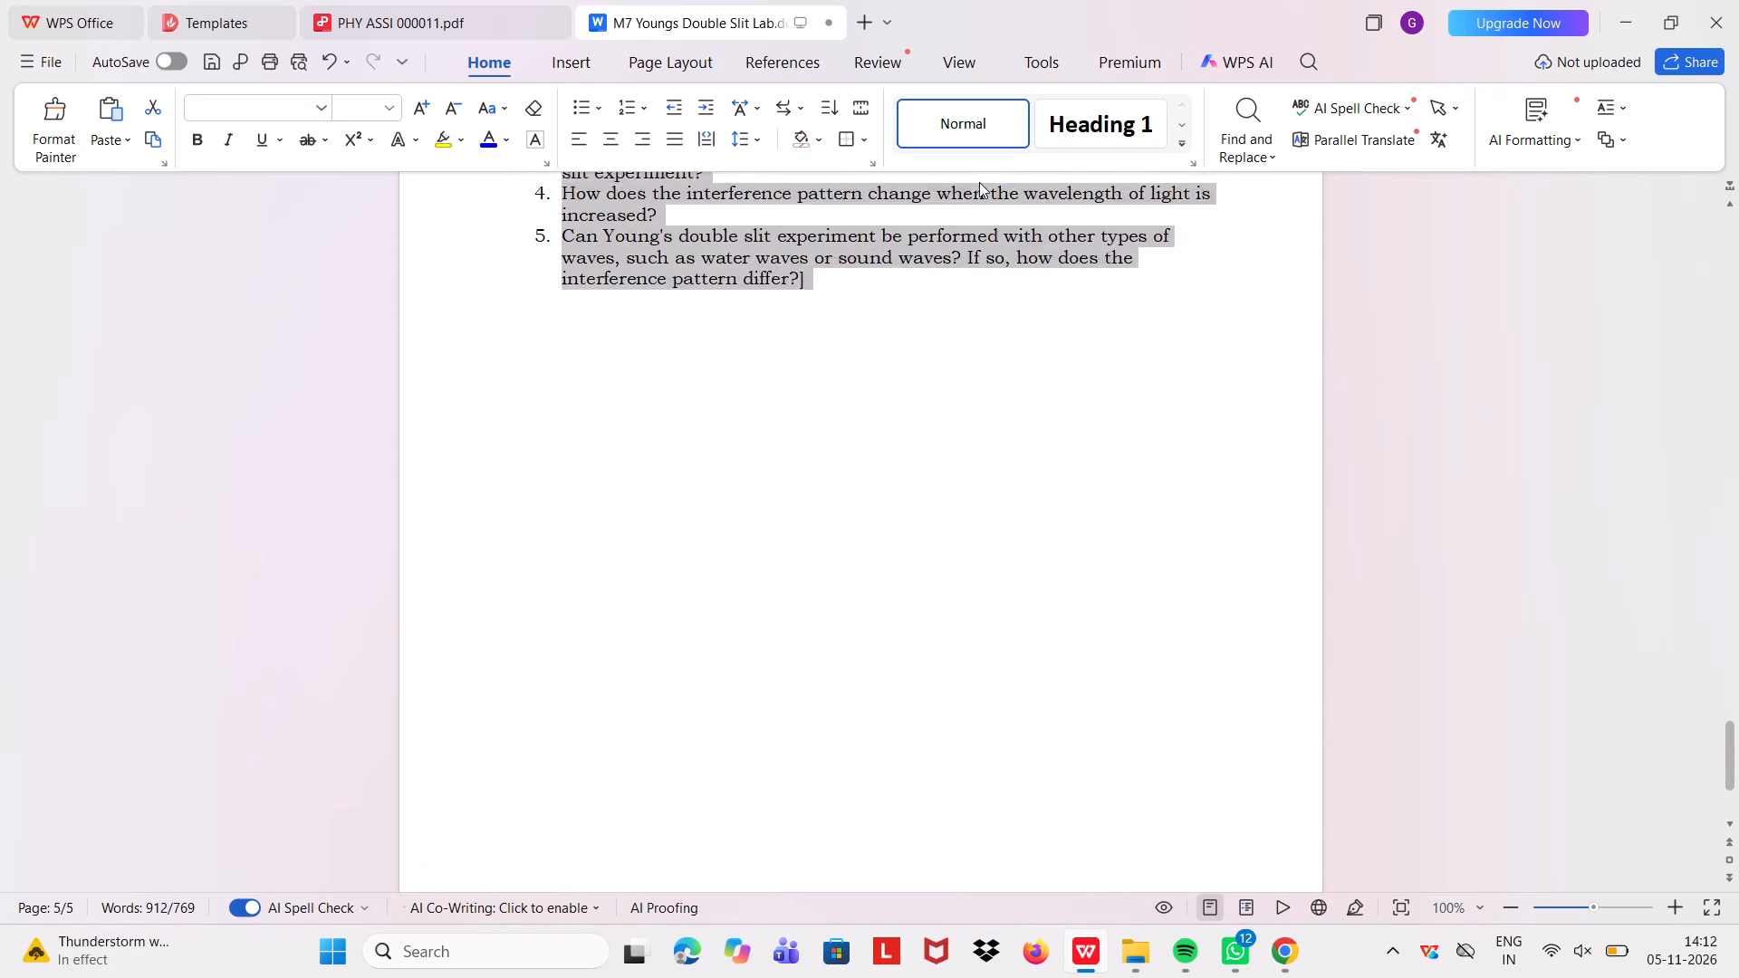
{"action": "left_click_drag", "start_coordinate": [979, 182], "coordinate": [995, 334]}
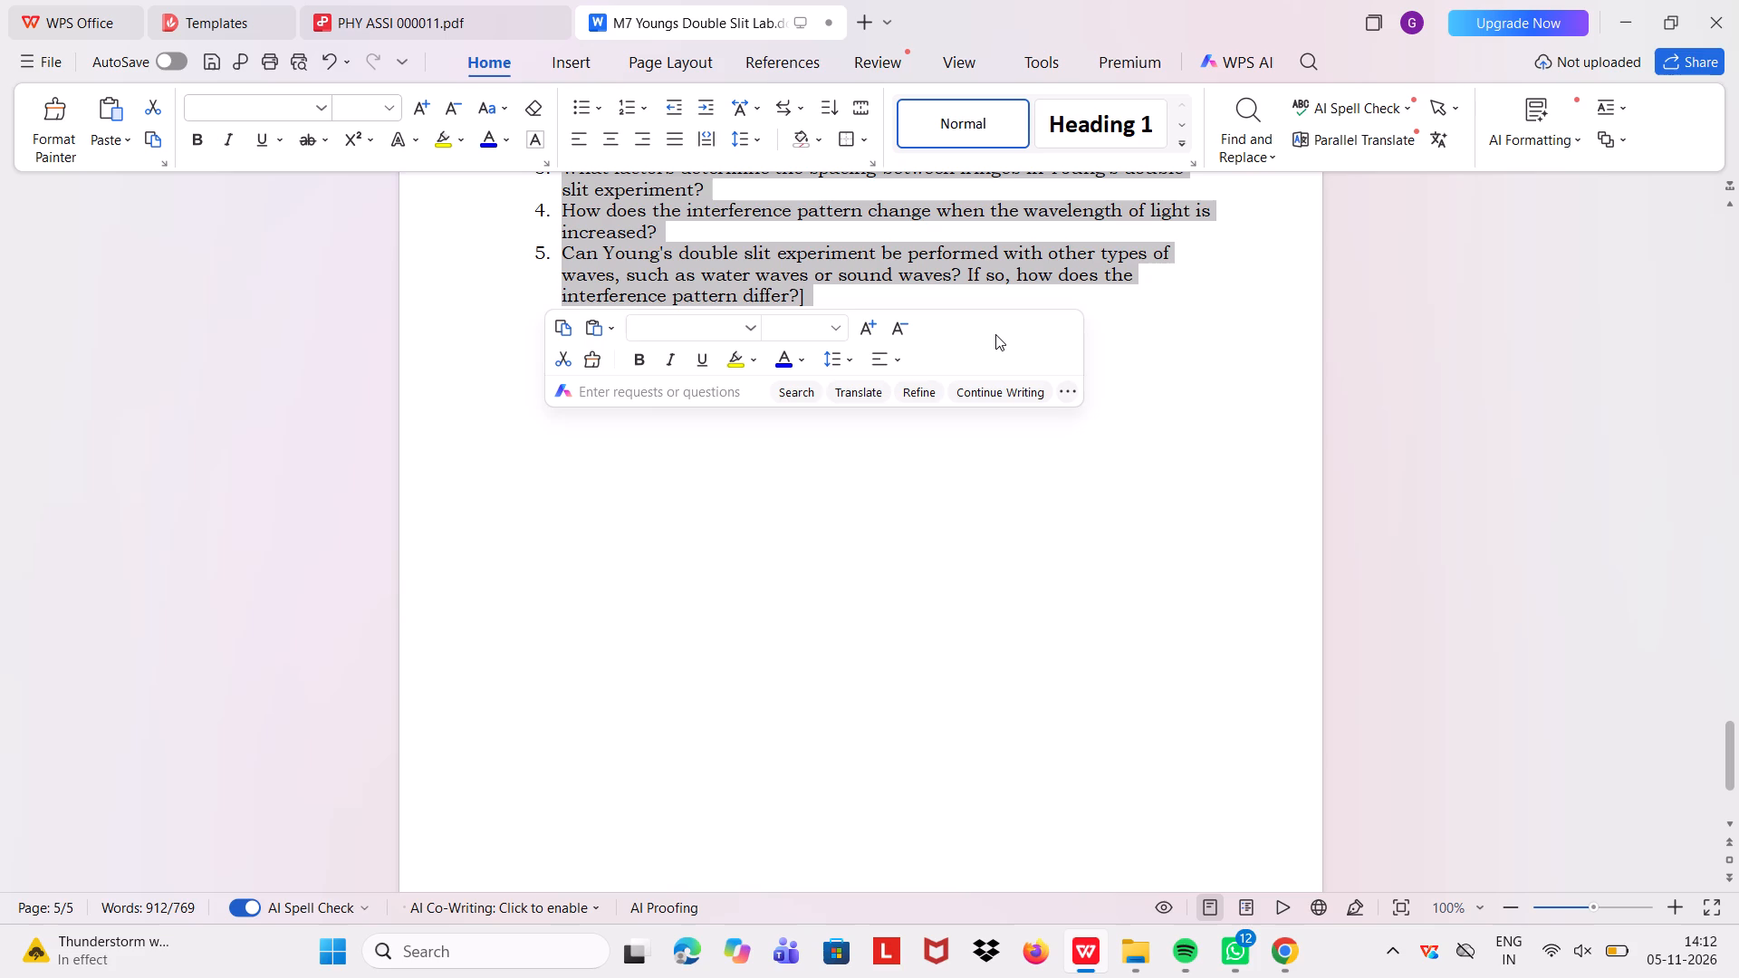
{"action": "key", "text": "ctrl+c"}
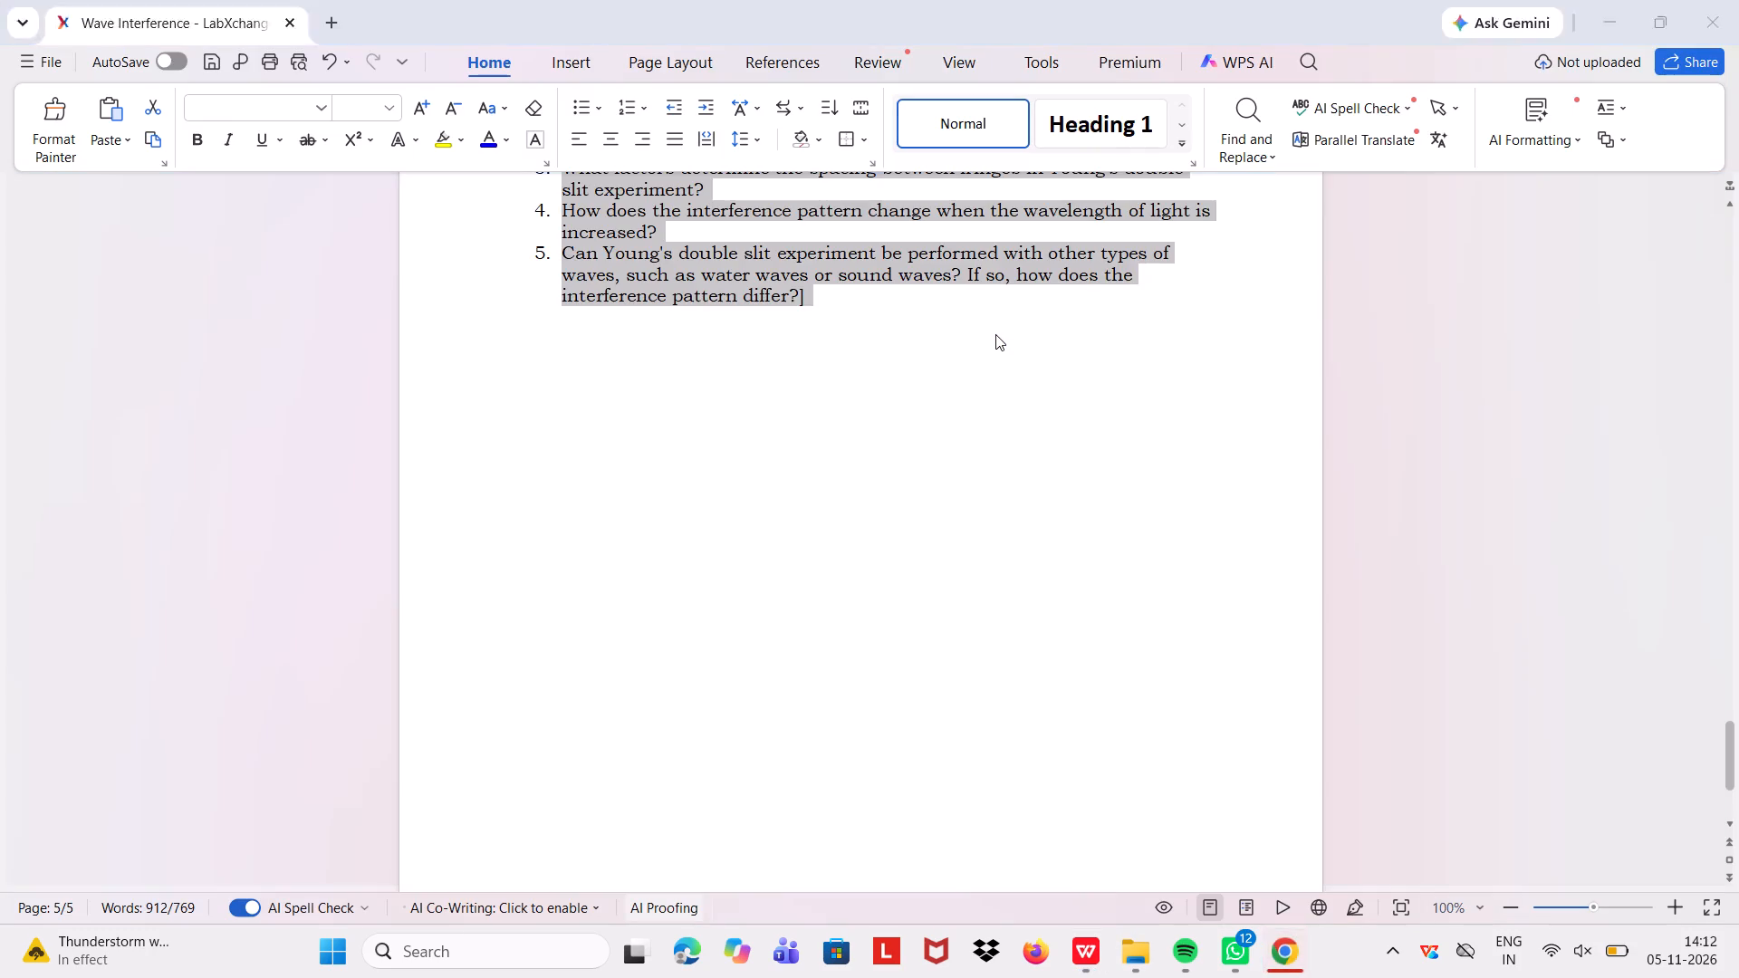
Review the Result and Discussion sections, then the three order calculations and the fringe table in the lab document.
{"action": "scroll", "coordinate": [995, 334], "scroll_direction": "up", "scroll_amount": 11}
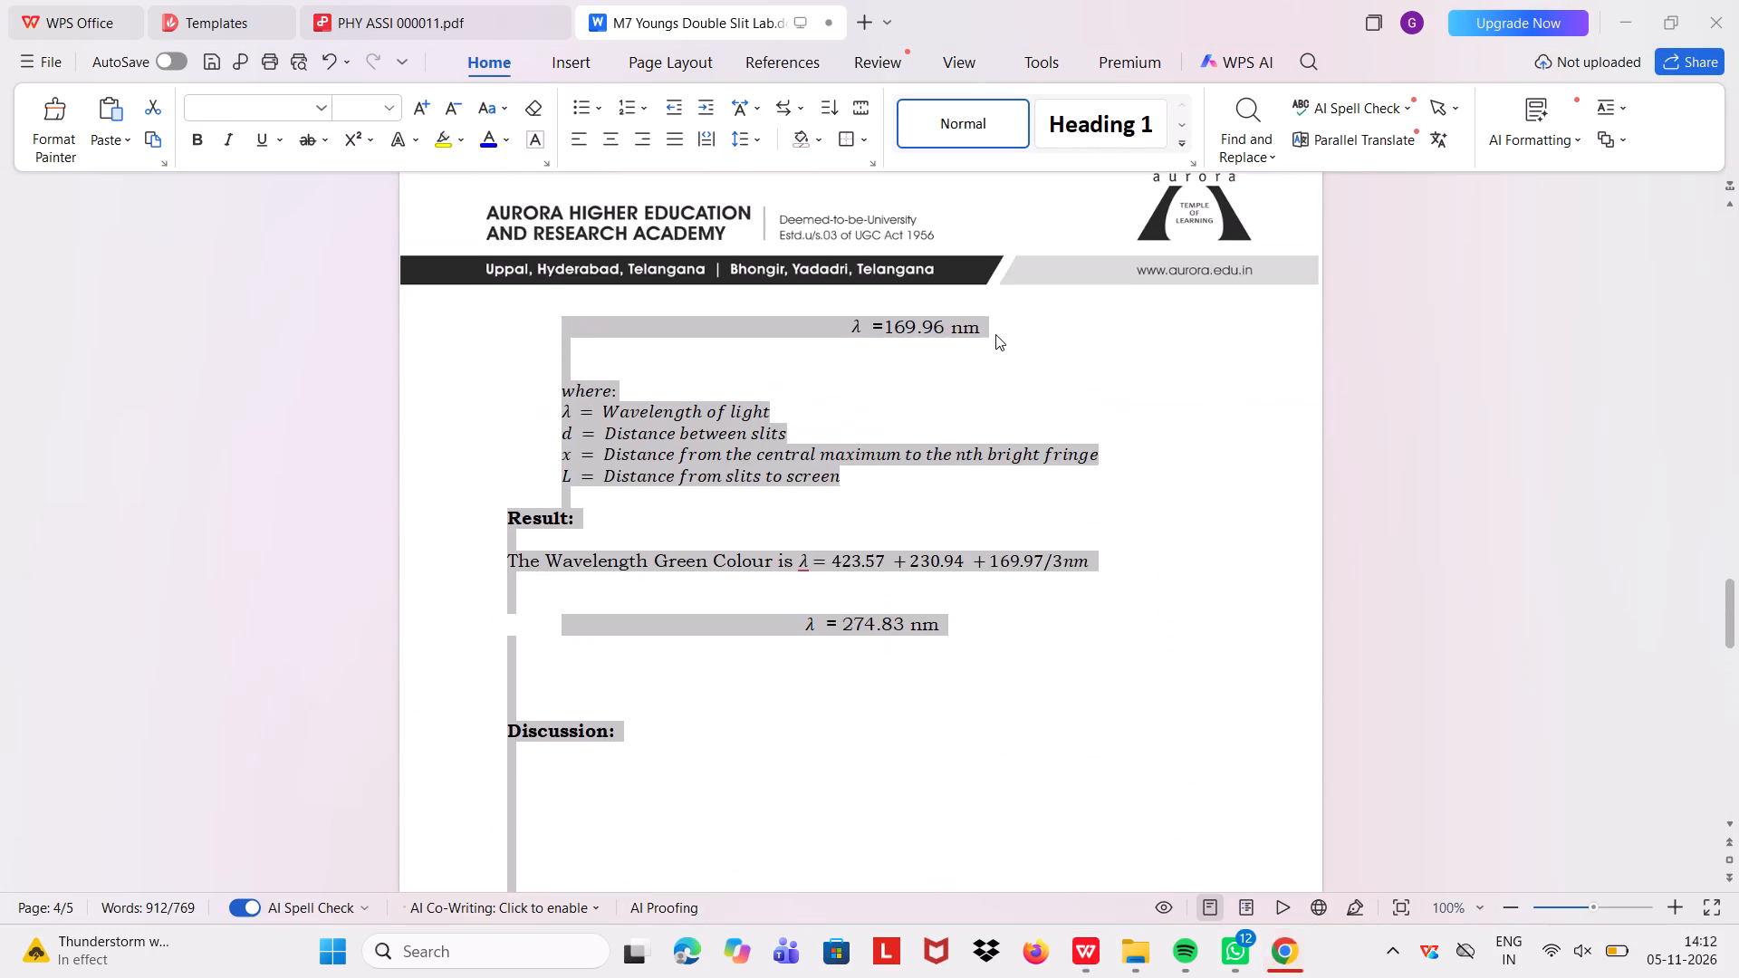
{"action": "scroll", "coordinate": [995, 334], "scroll_direction": "up", "scroll_amount": 1}
{"action": "left_click", "coordinate": [1163, 610]}
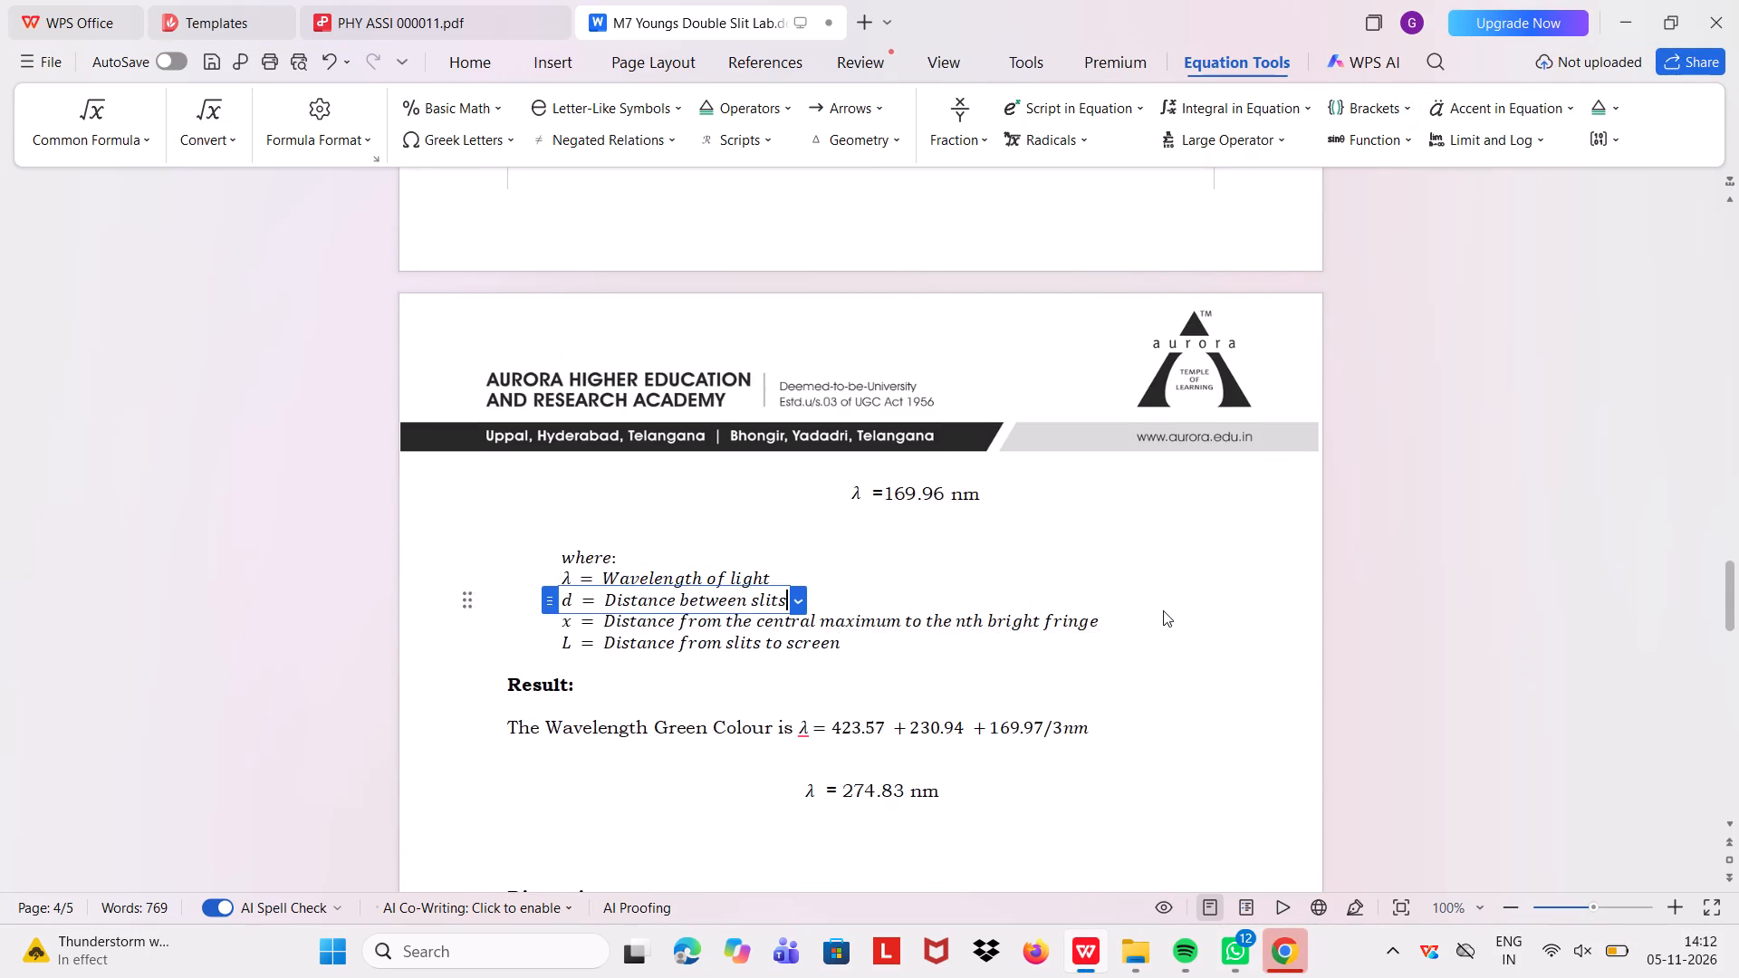
{"action": "scroll", "coordinate": [1163, 610], "scroll_direction": "down", "scroll_amount": 2}
{"action": "left_click", "coordinate": [830, 741]}
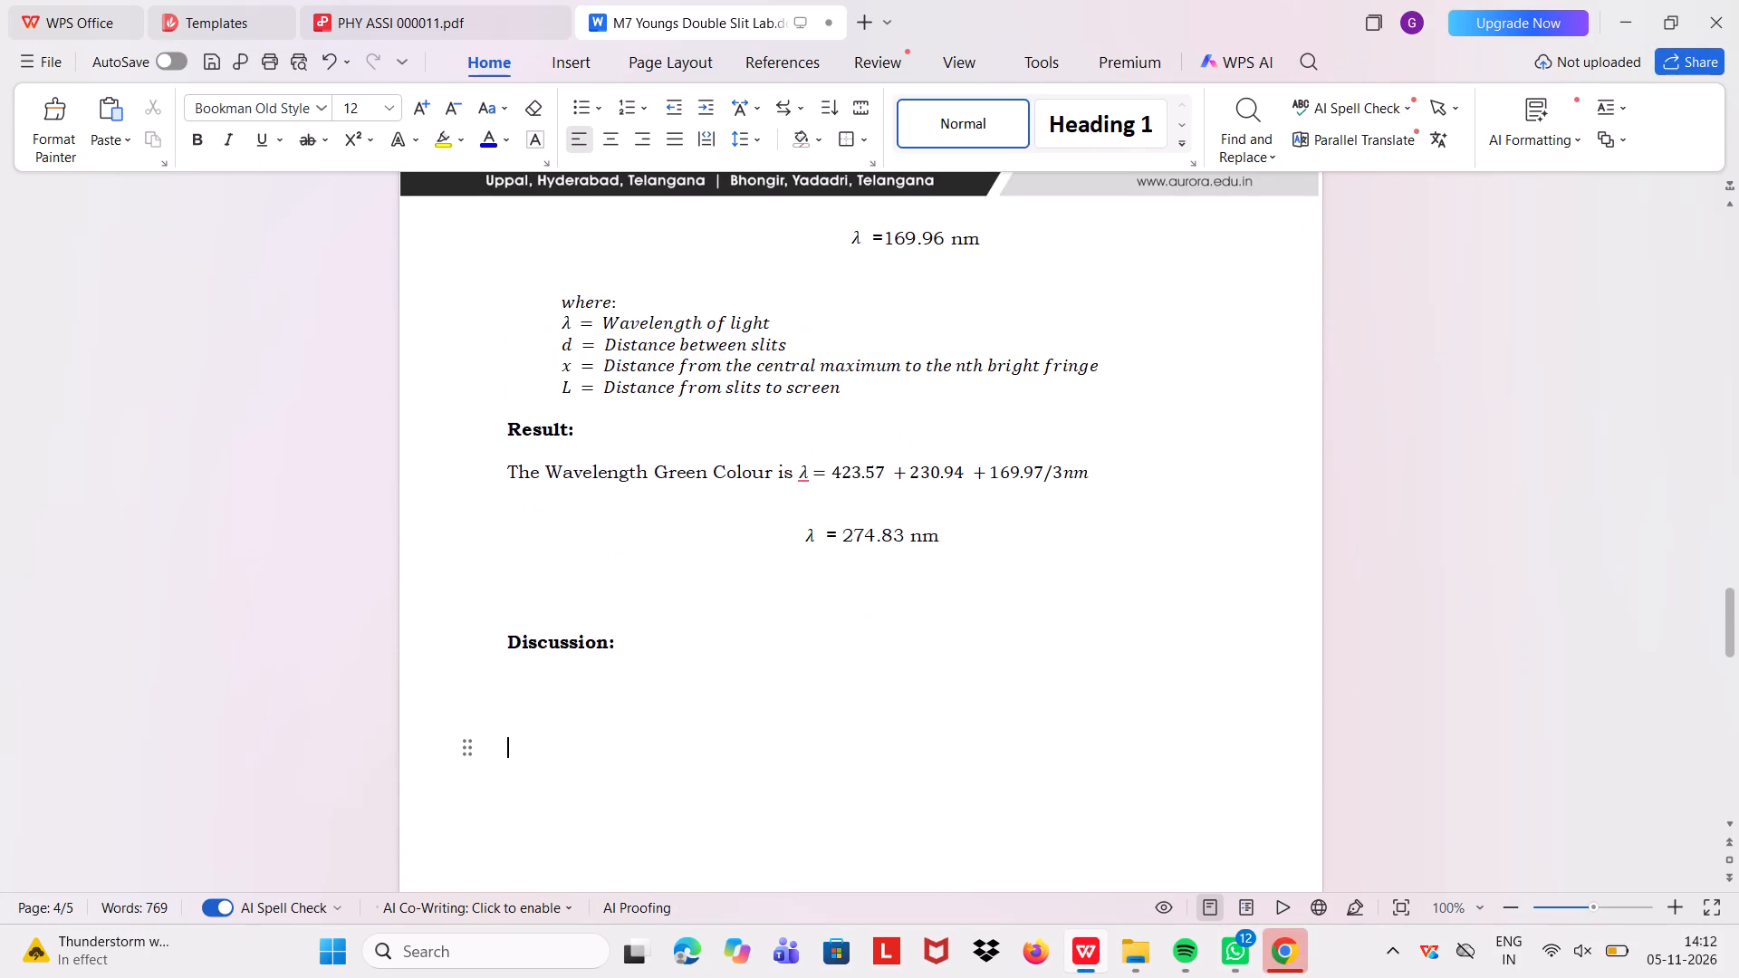
{"action": "scroll", "coordinate": [778, 762], "scroll_direction": "down", "scroll_amount": 2}
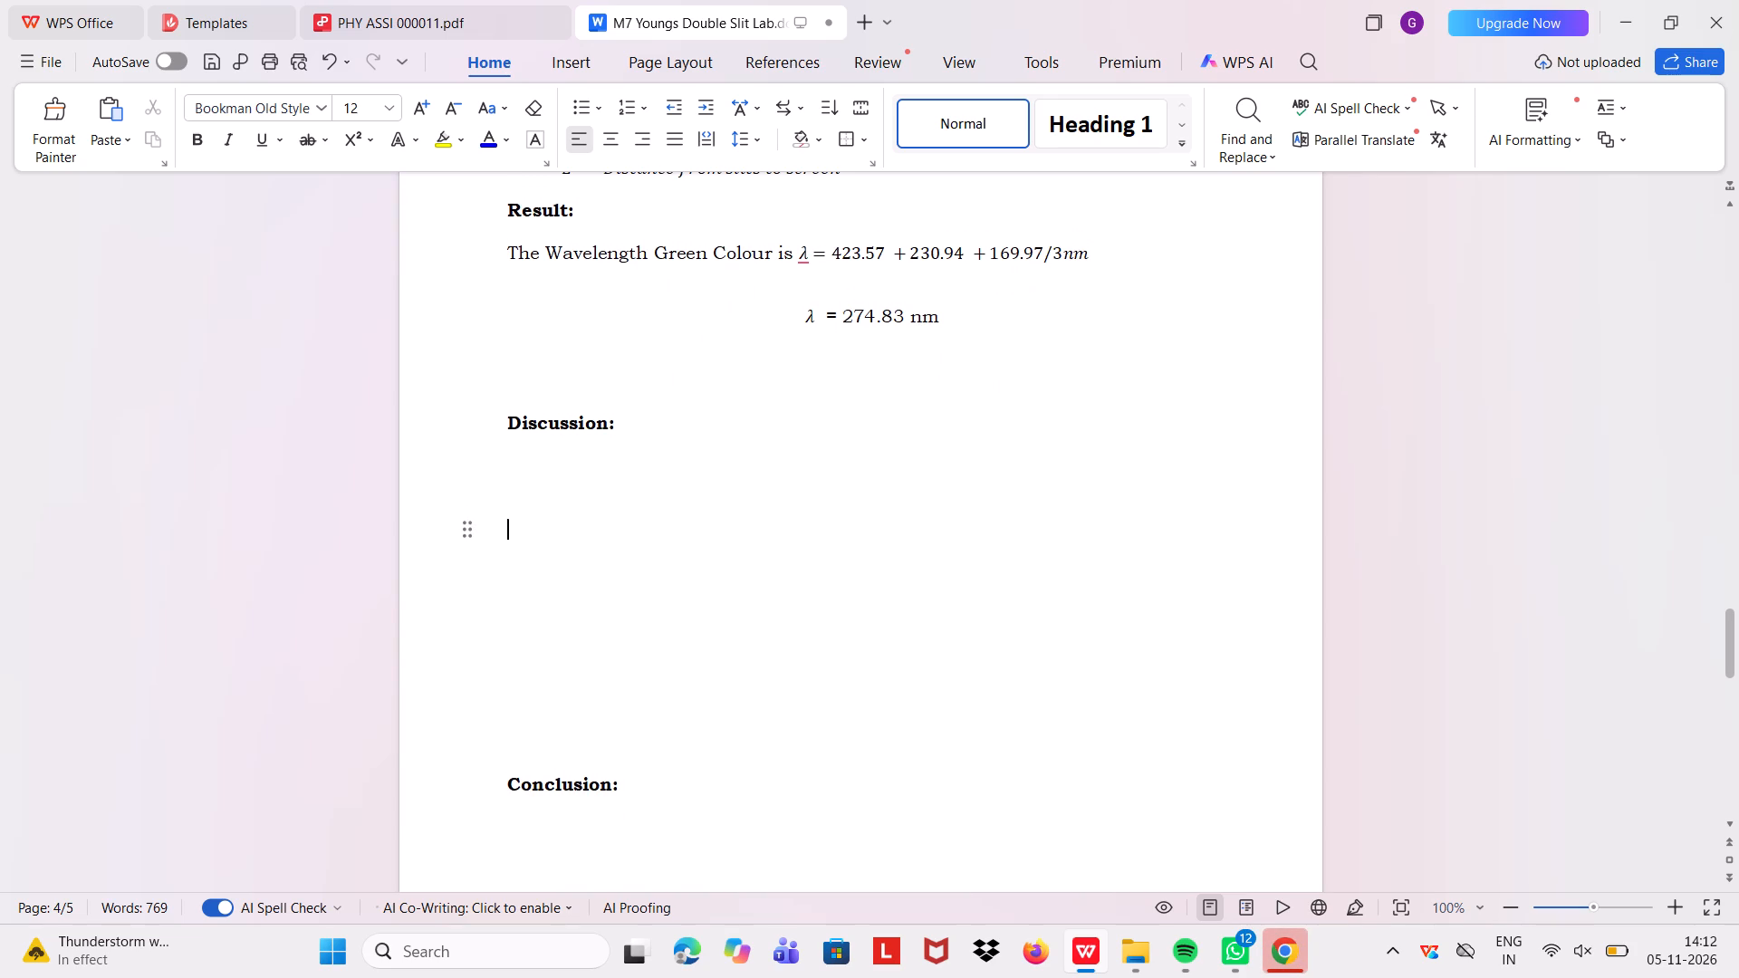
{"action": "scroll", "coordinate": [778, 762], "scroll_direction": "up", "scroll_amount": 1}
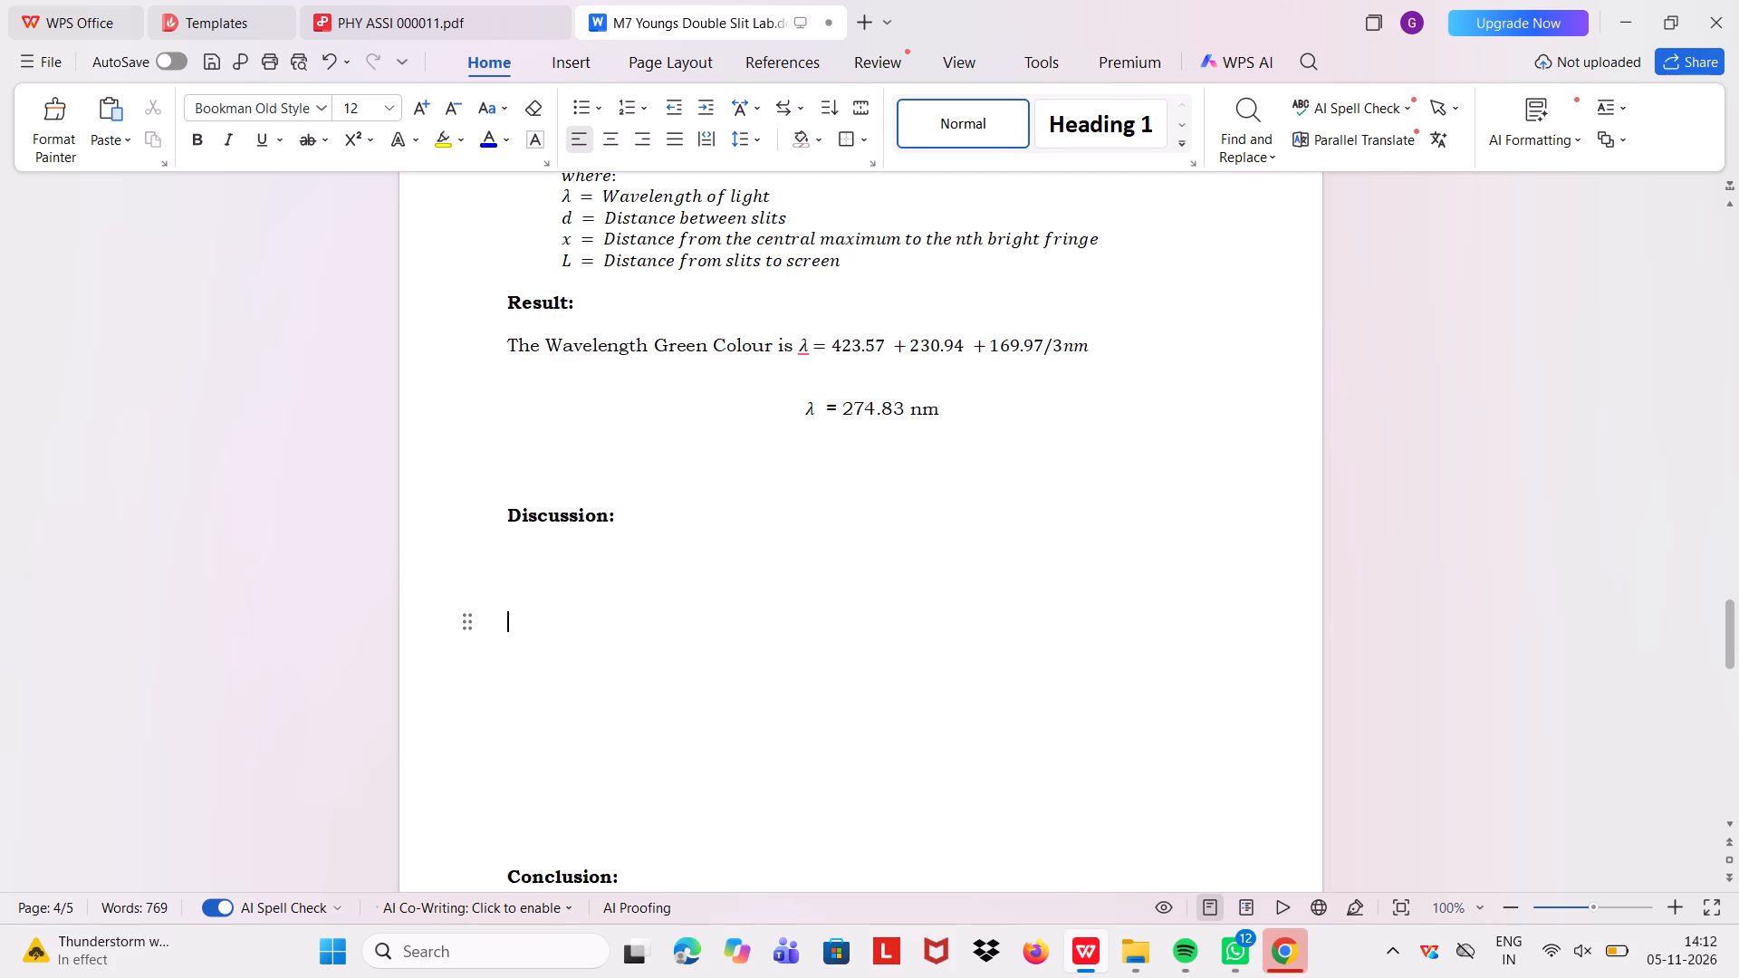
{"action": "scroll", "coordinate": [778, 762], "scroll_direction": "up", "scroll_amount": 2}
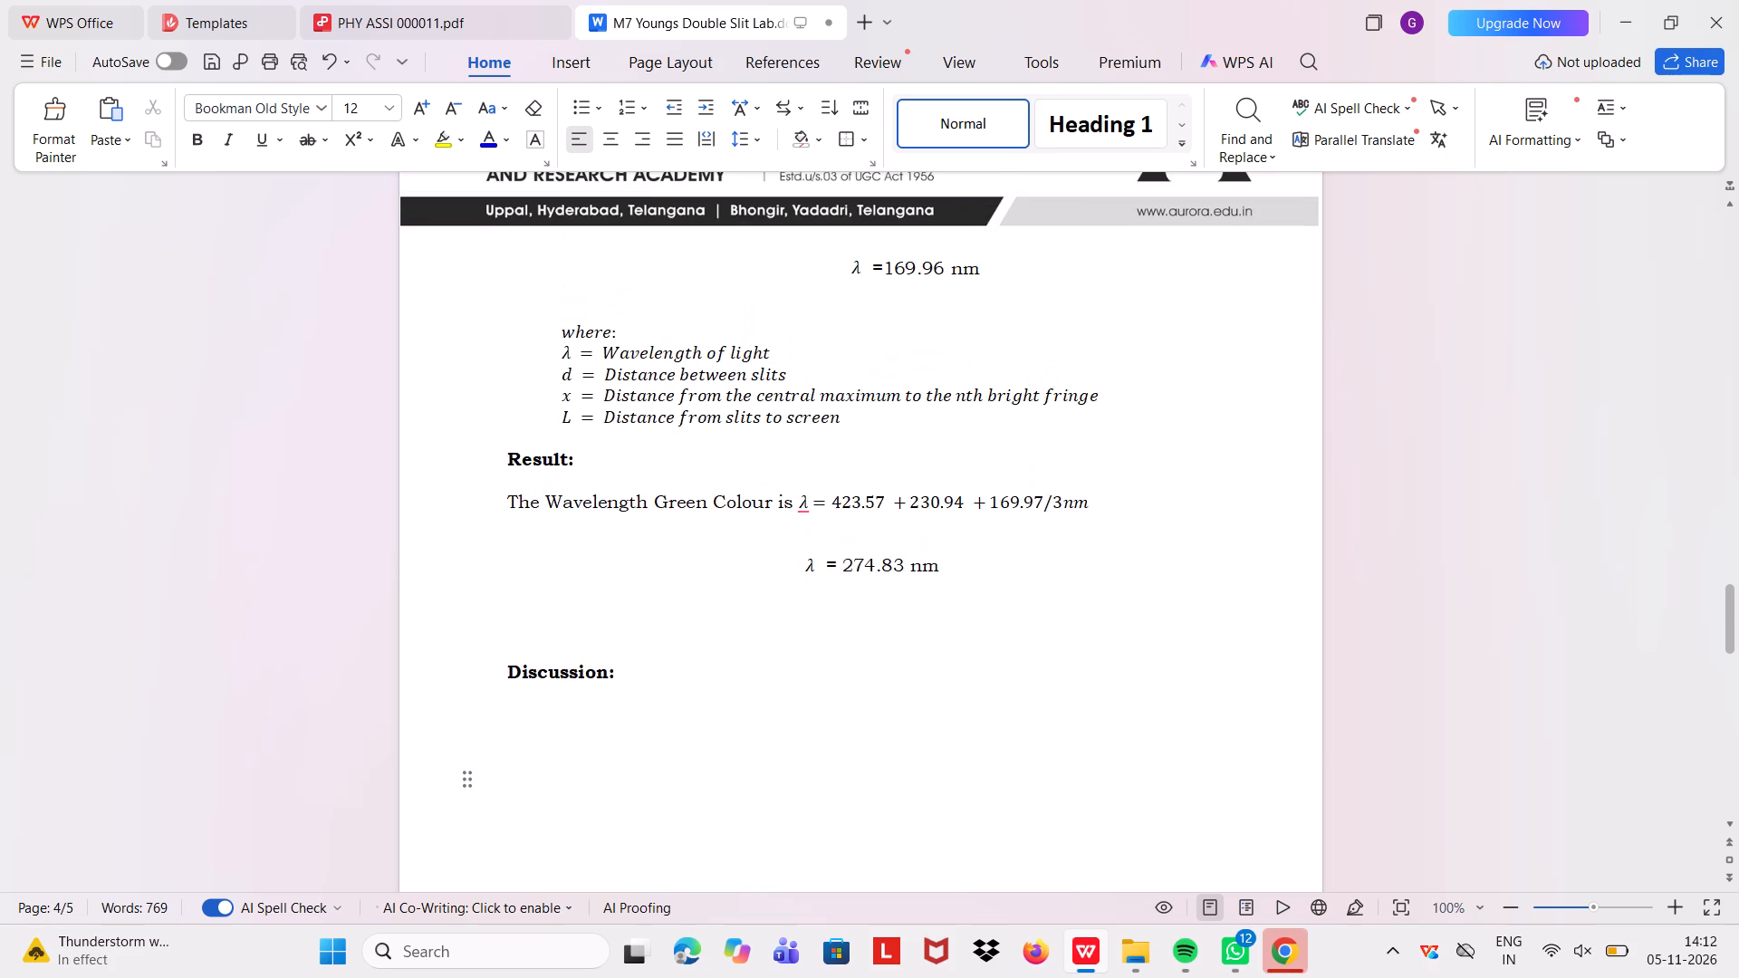
{"action": "scroll", "coordinate": [778, 762], "scroll_direction": "up", "scroll_amount": 1}
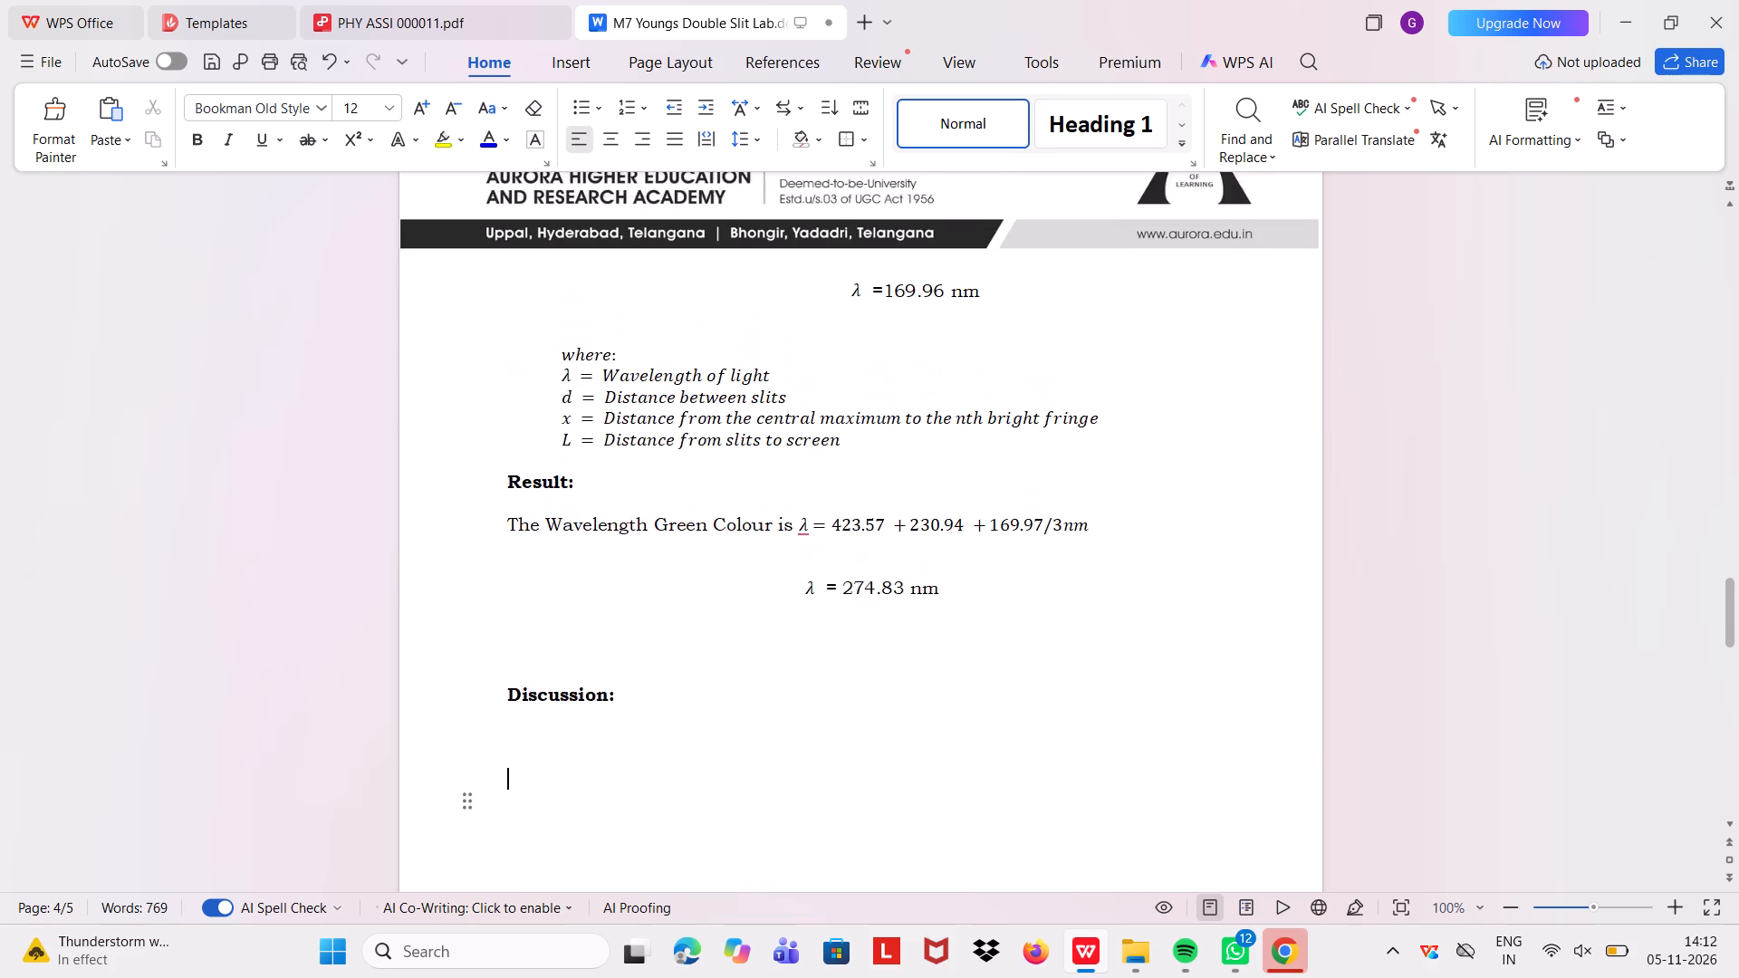
{"action": "scroll", "coordinate": [778, 762], "scroll_direction": "up", "scroll_amount": 1}
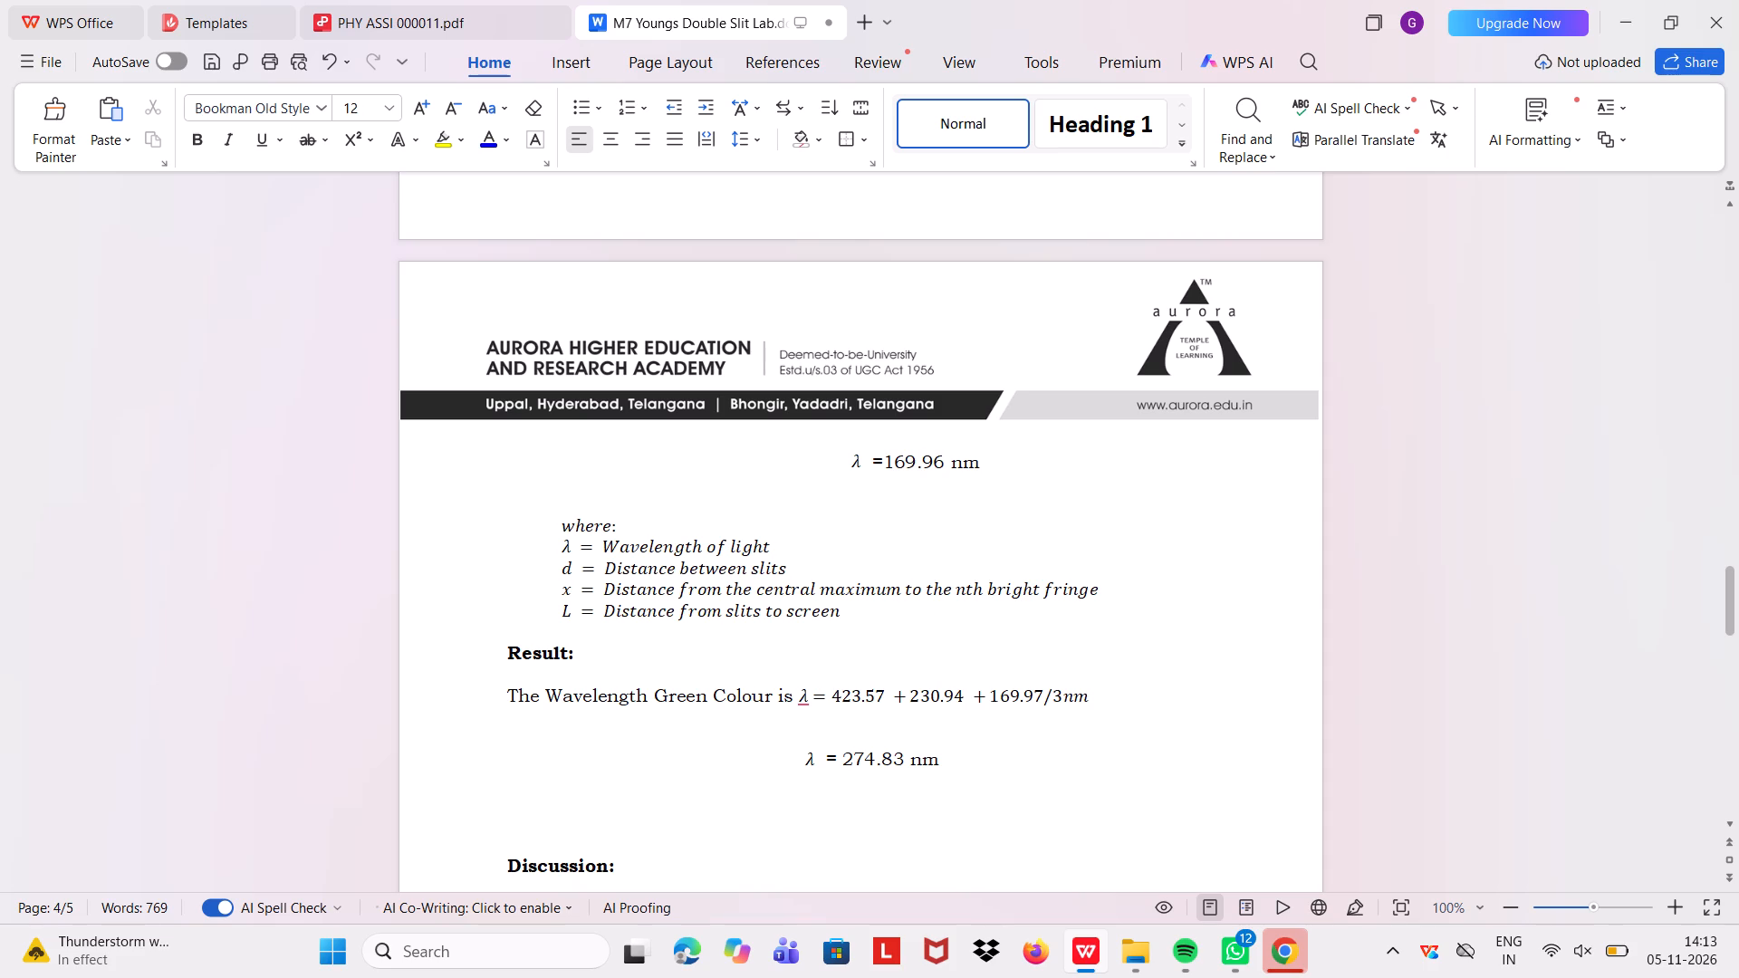
{"action": "scroll", "coordinate": [902, 658], "scroll_direction": "up", "scroll_amount": 3}
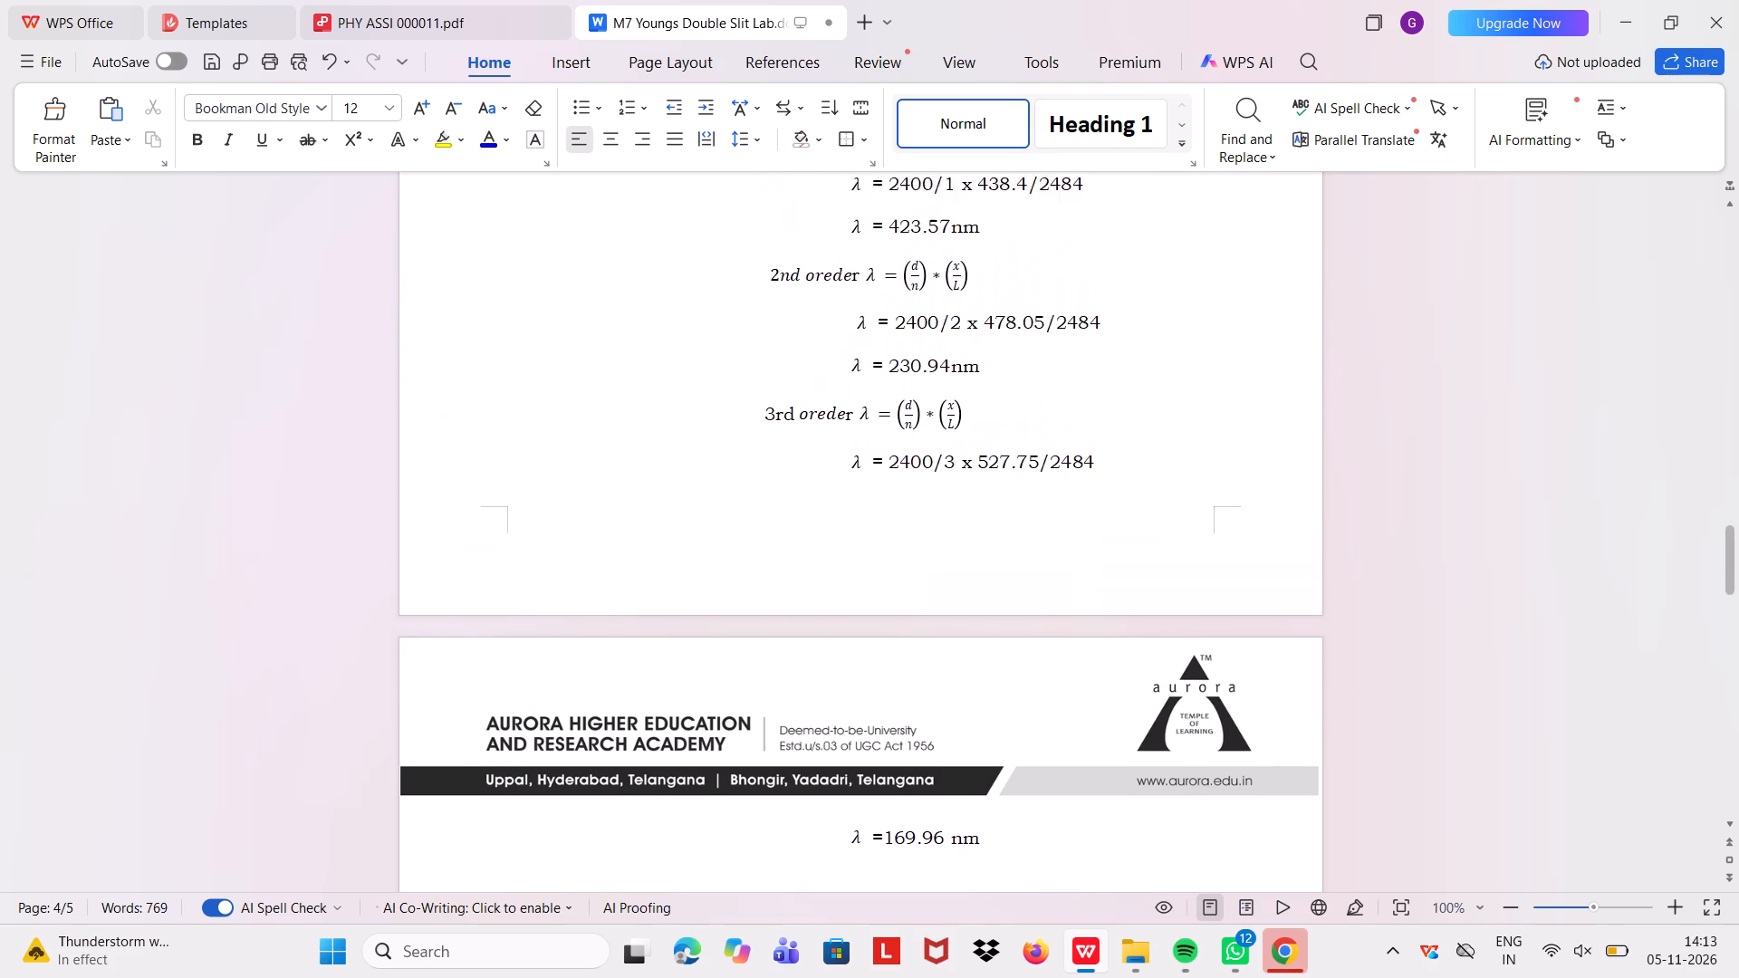
{"action": "scroll", "coordinate": [902, 658], "scroll_direction": "up", "scroll_amount": 4}
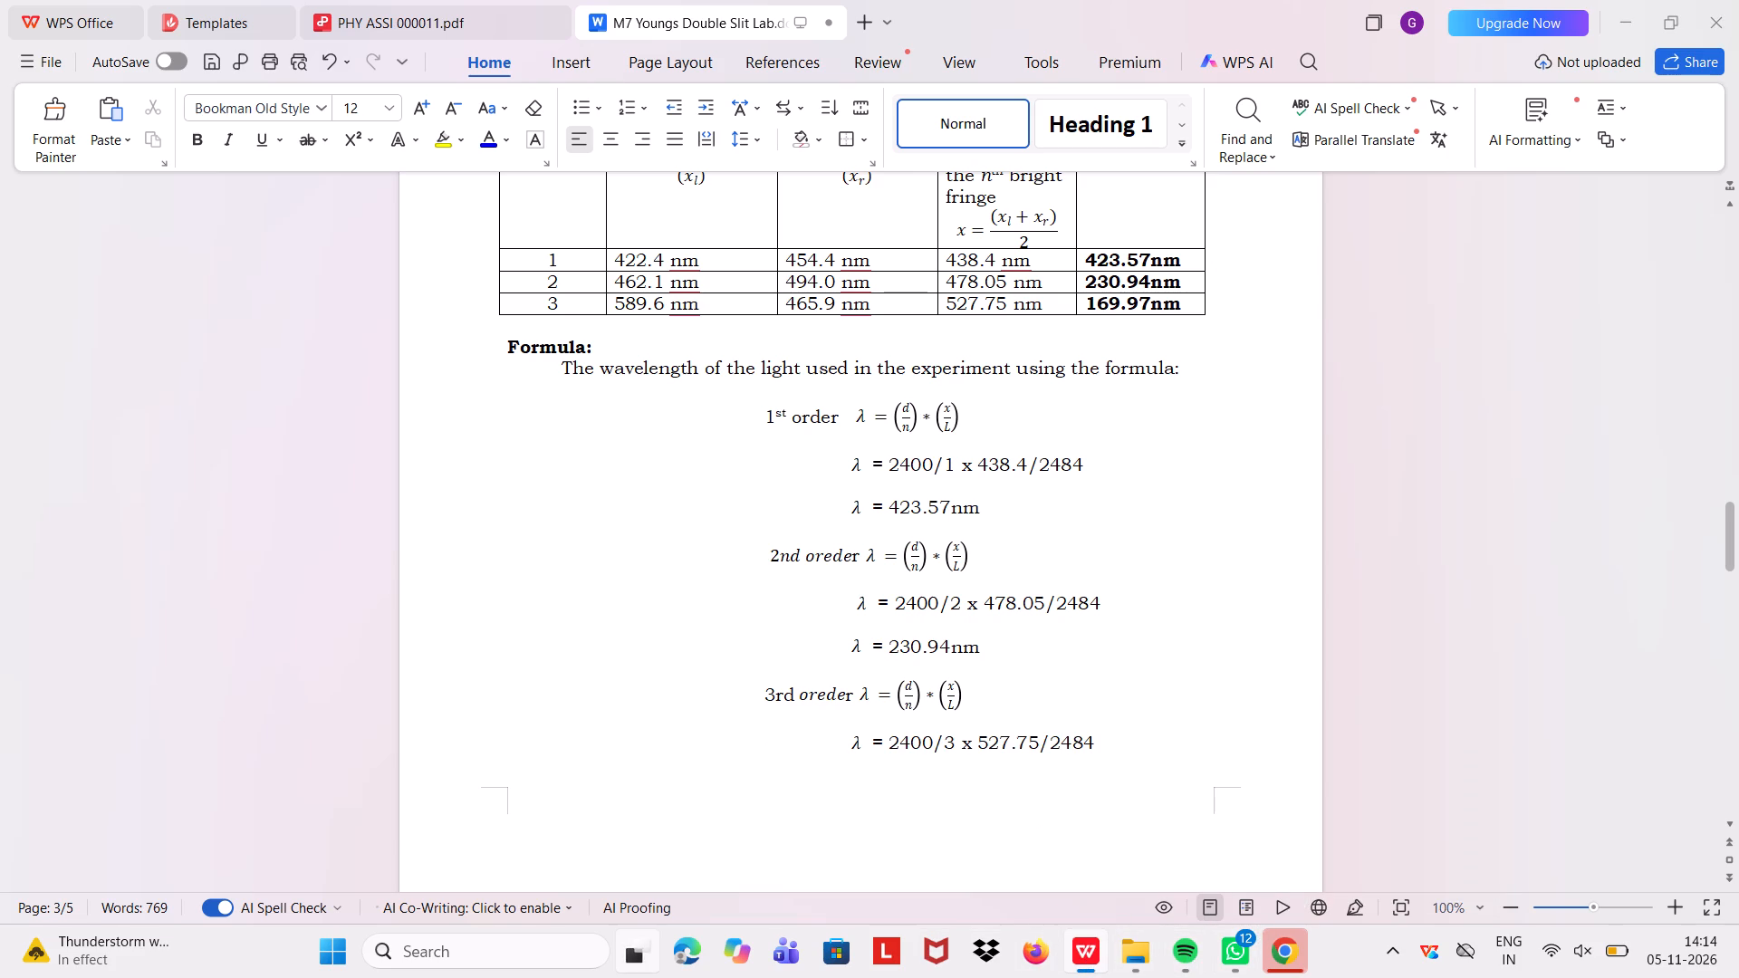
Switch to the Wave Interference simulation in Chrome and set the slit separation to 2700 nm.
{"action": "left_click", "coordinate": [779, 242]}
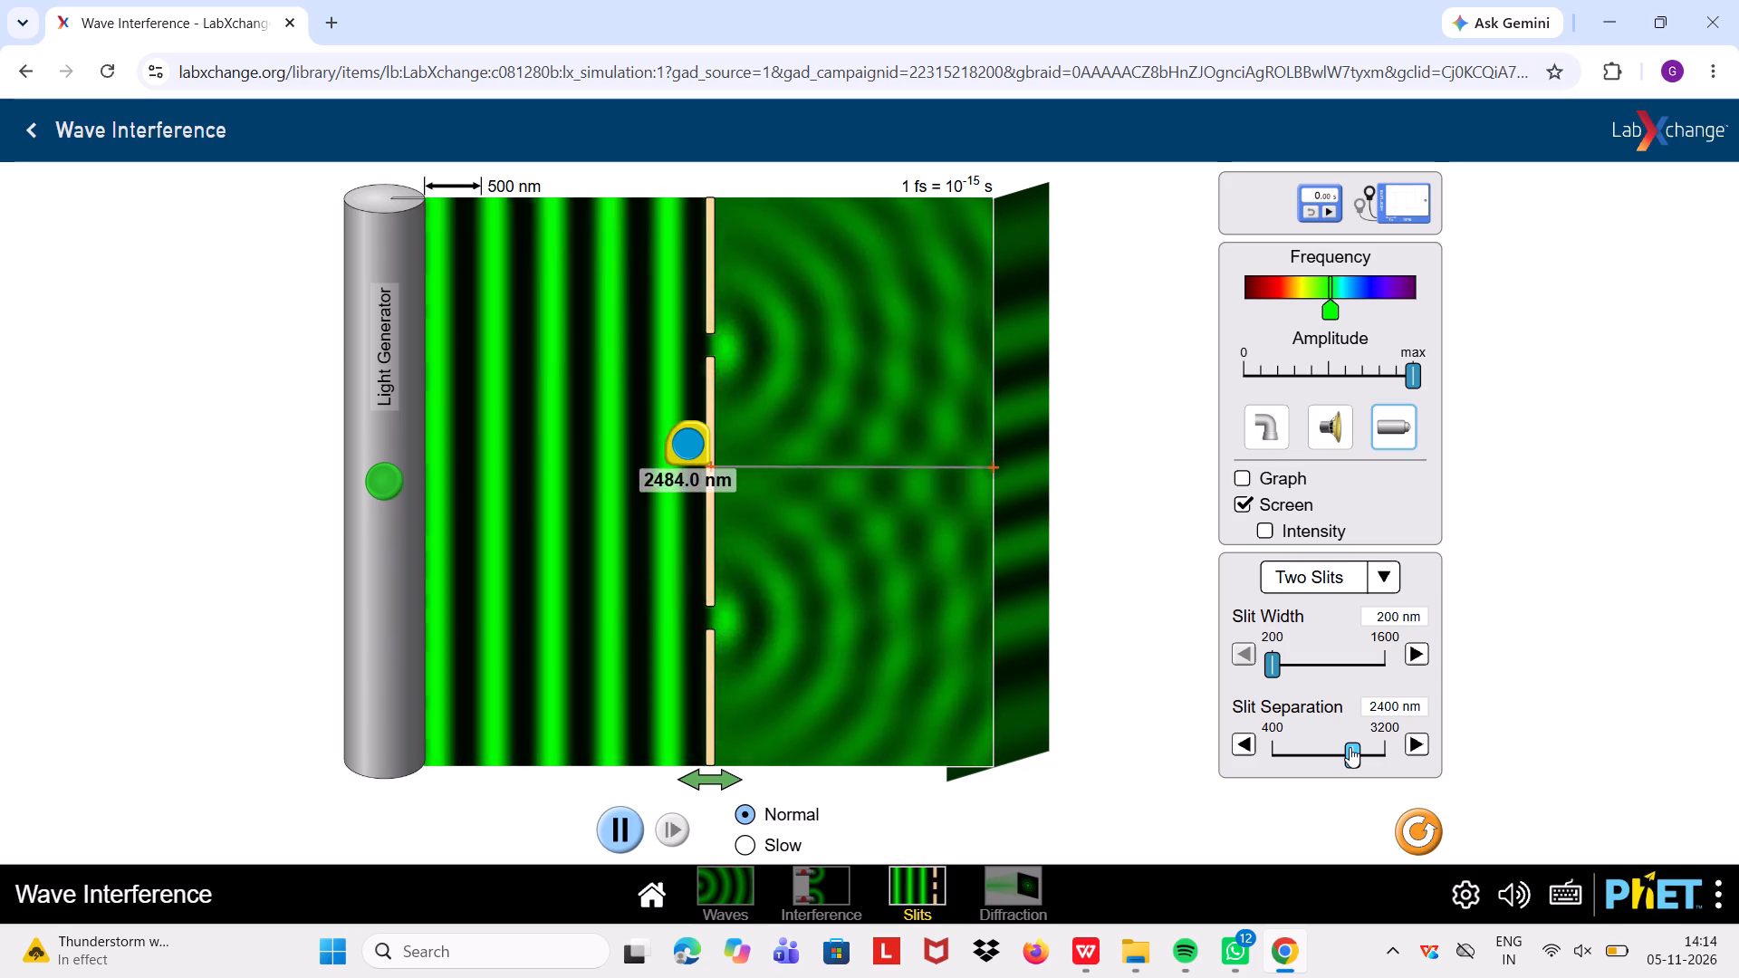
{"action": "left_click_drag", "start_coordinate": [1350, 747], "coordinate": [1367, 754]}
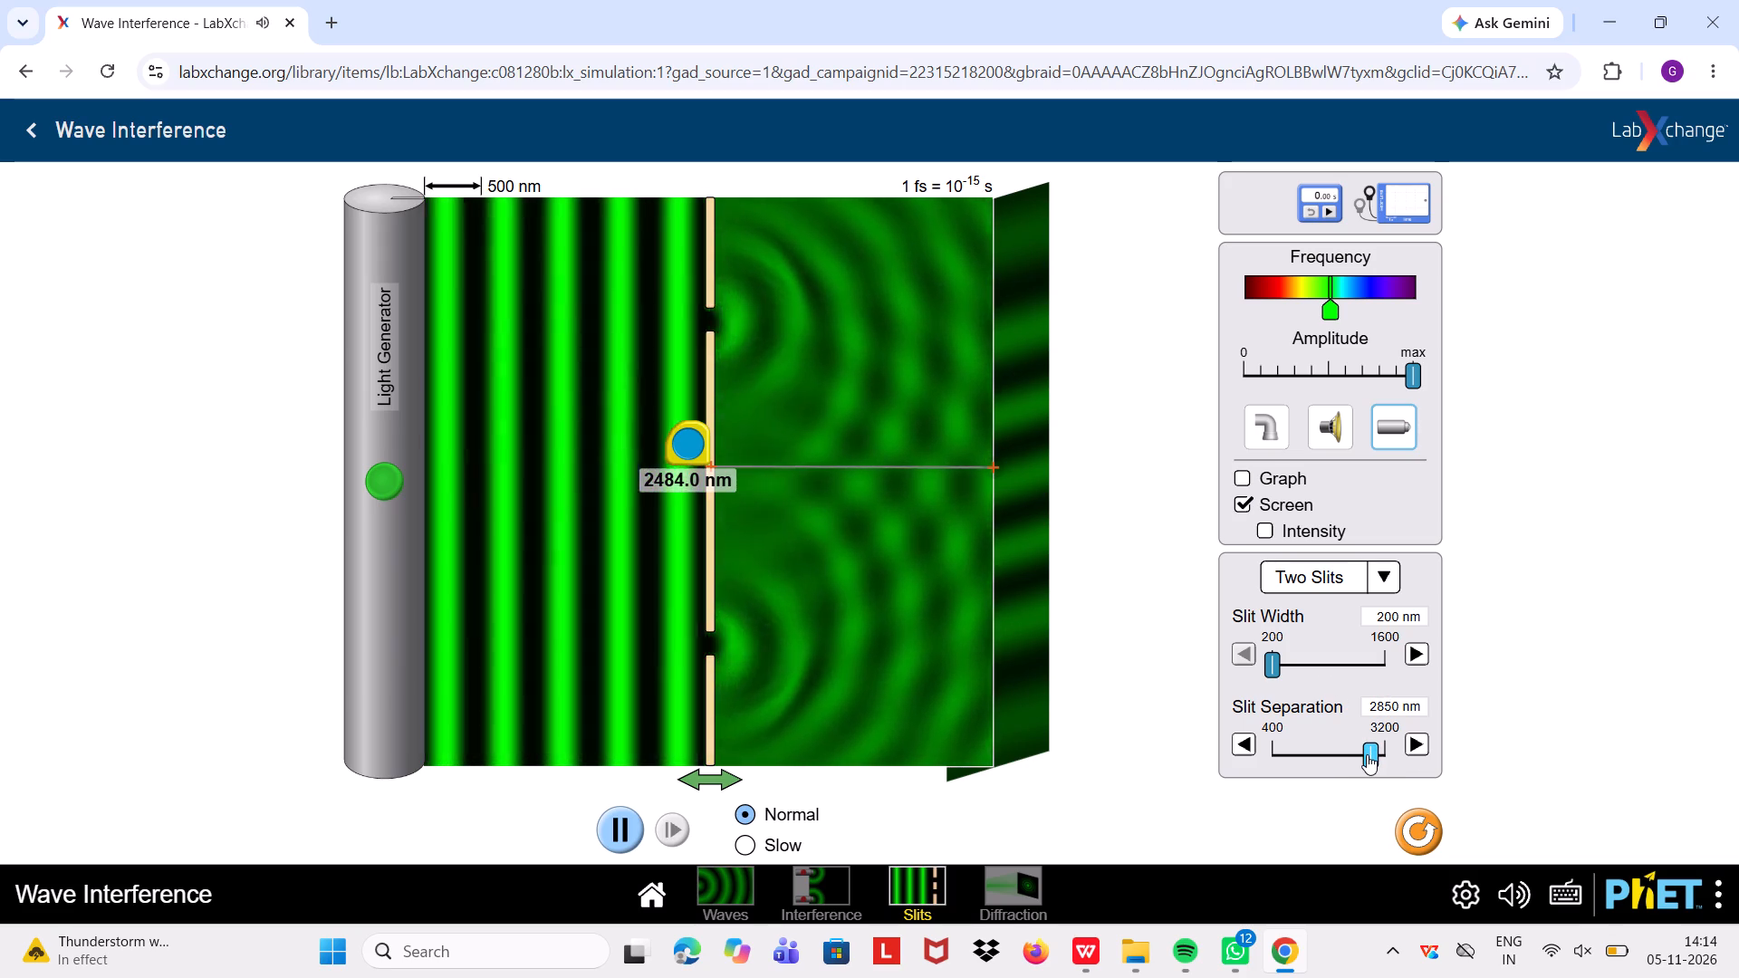
{"action": "left_click_drag", "start_coordinate": [1367, 754], "coordinate": [1363, 754]}
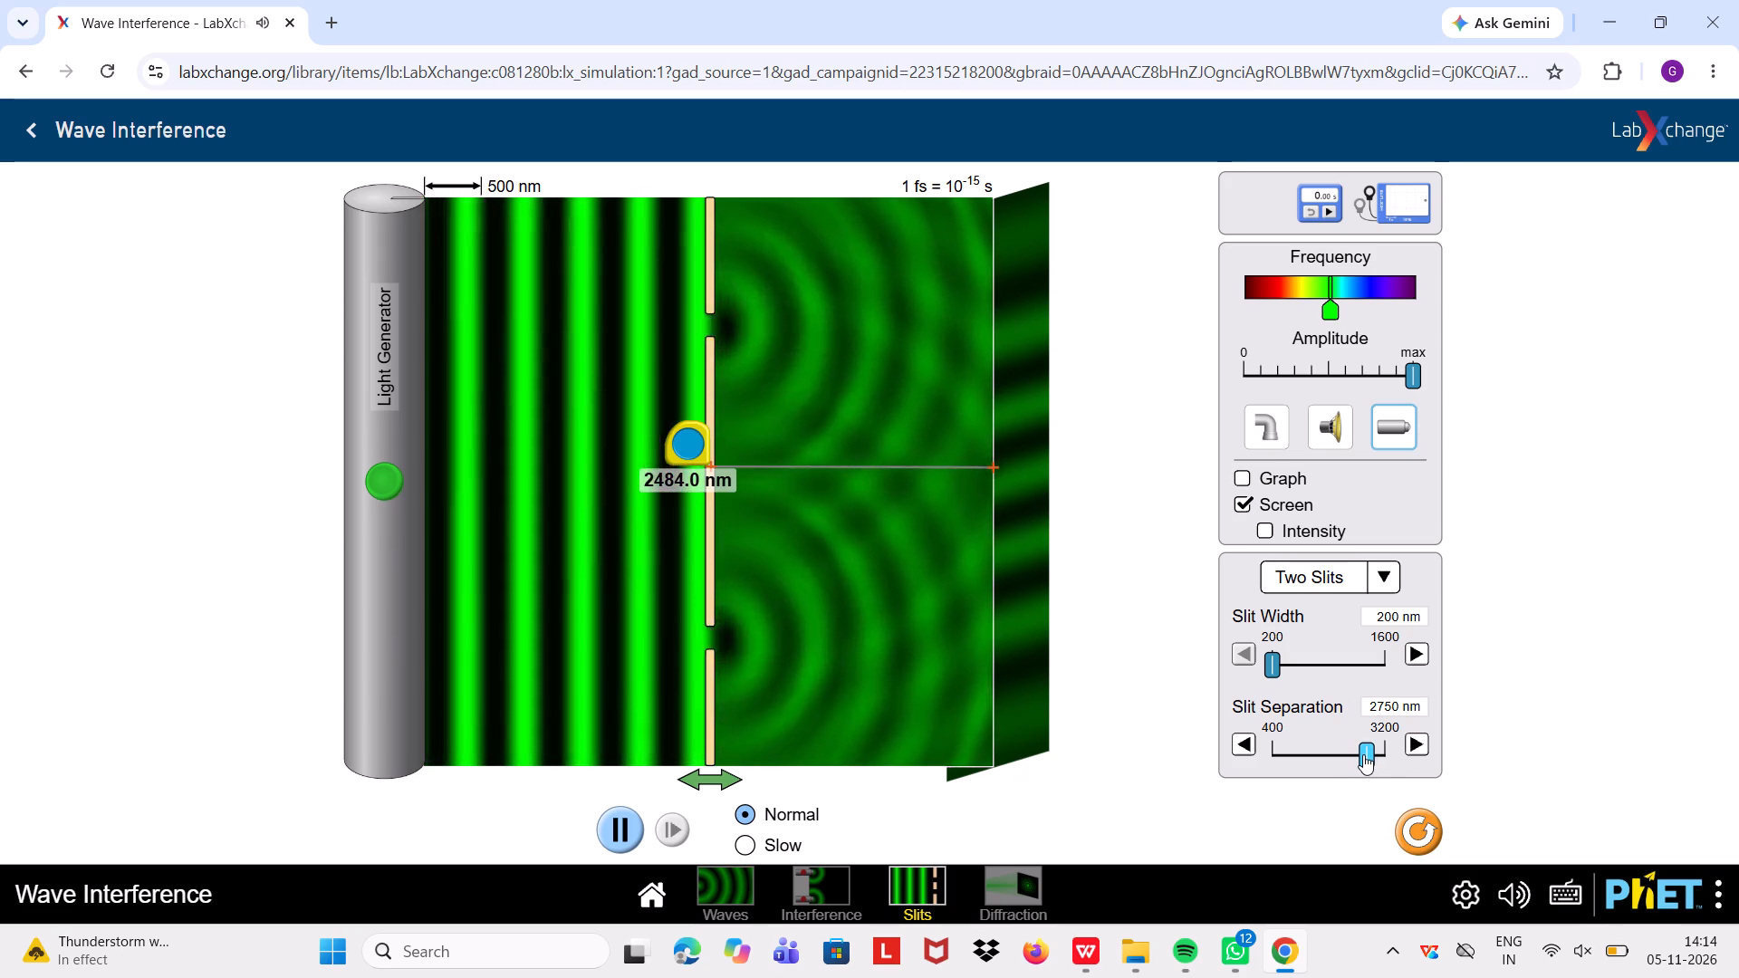
{"action": "left_click_drag", "start_coordinate": [1363, 754], "coordinate": [1361, 754]}
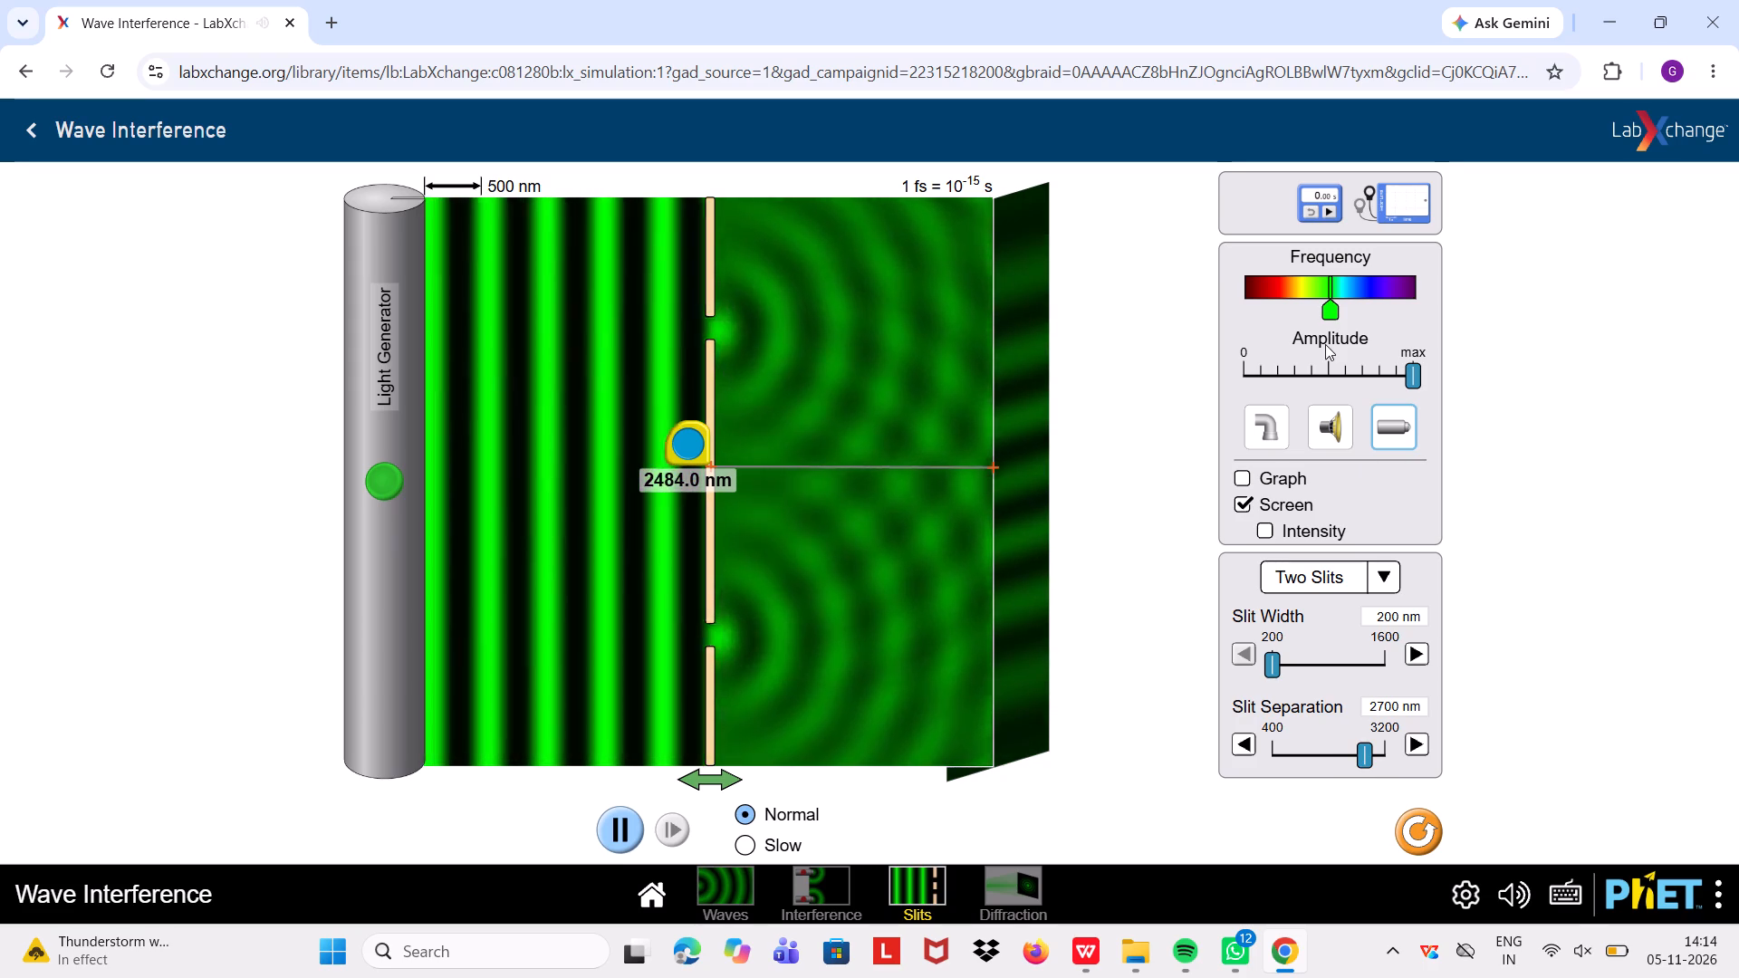
Shift the light frequency slightly from green towards blue, giving a teal wave.
{"action": "left_click", "coordinate": [1330, 303]}
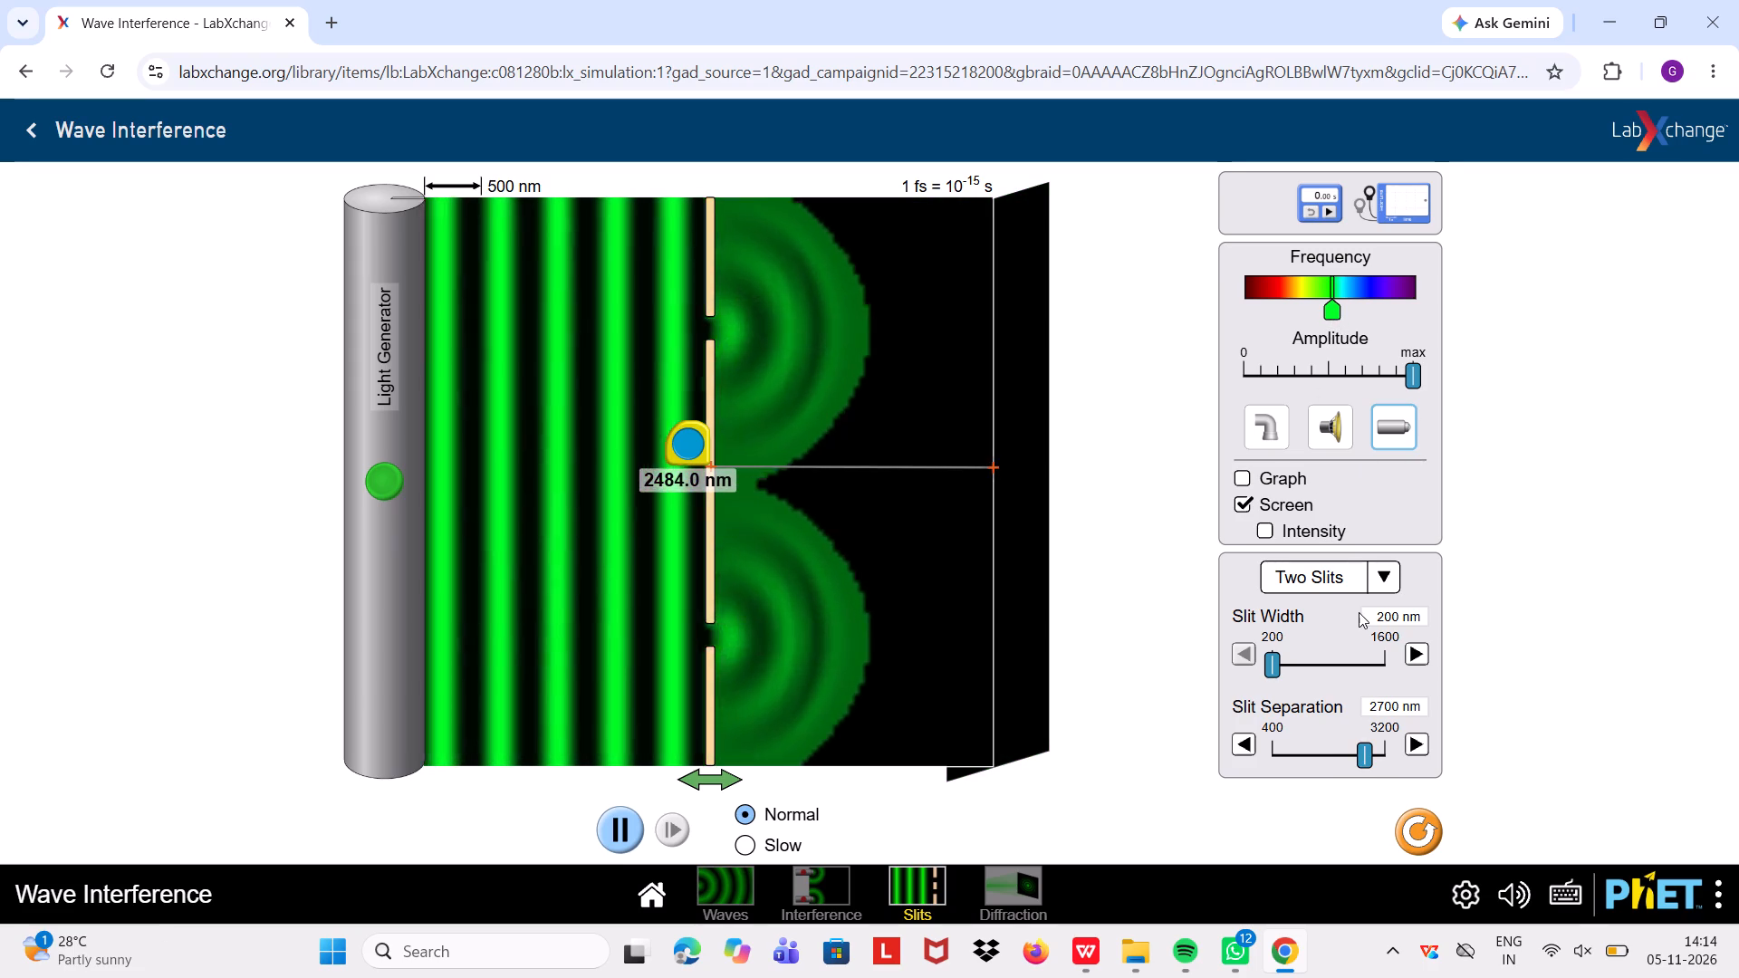
{"action": "left_click", "coordinate": [1364, 754]}
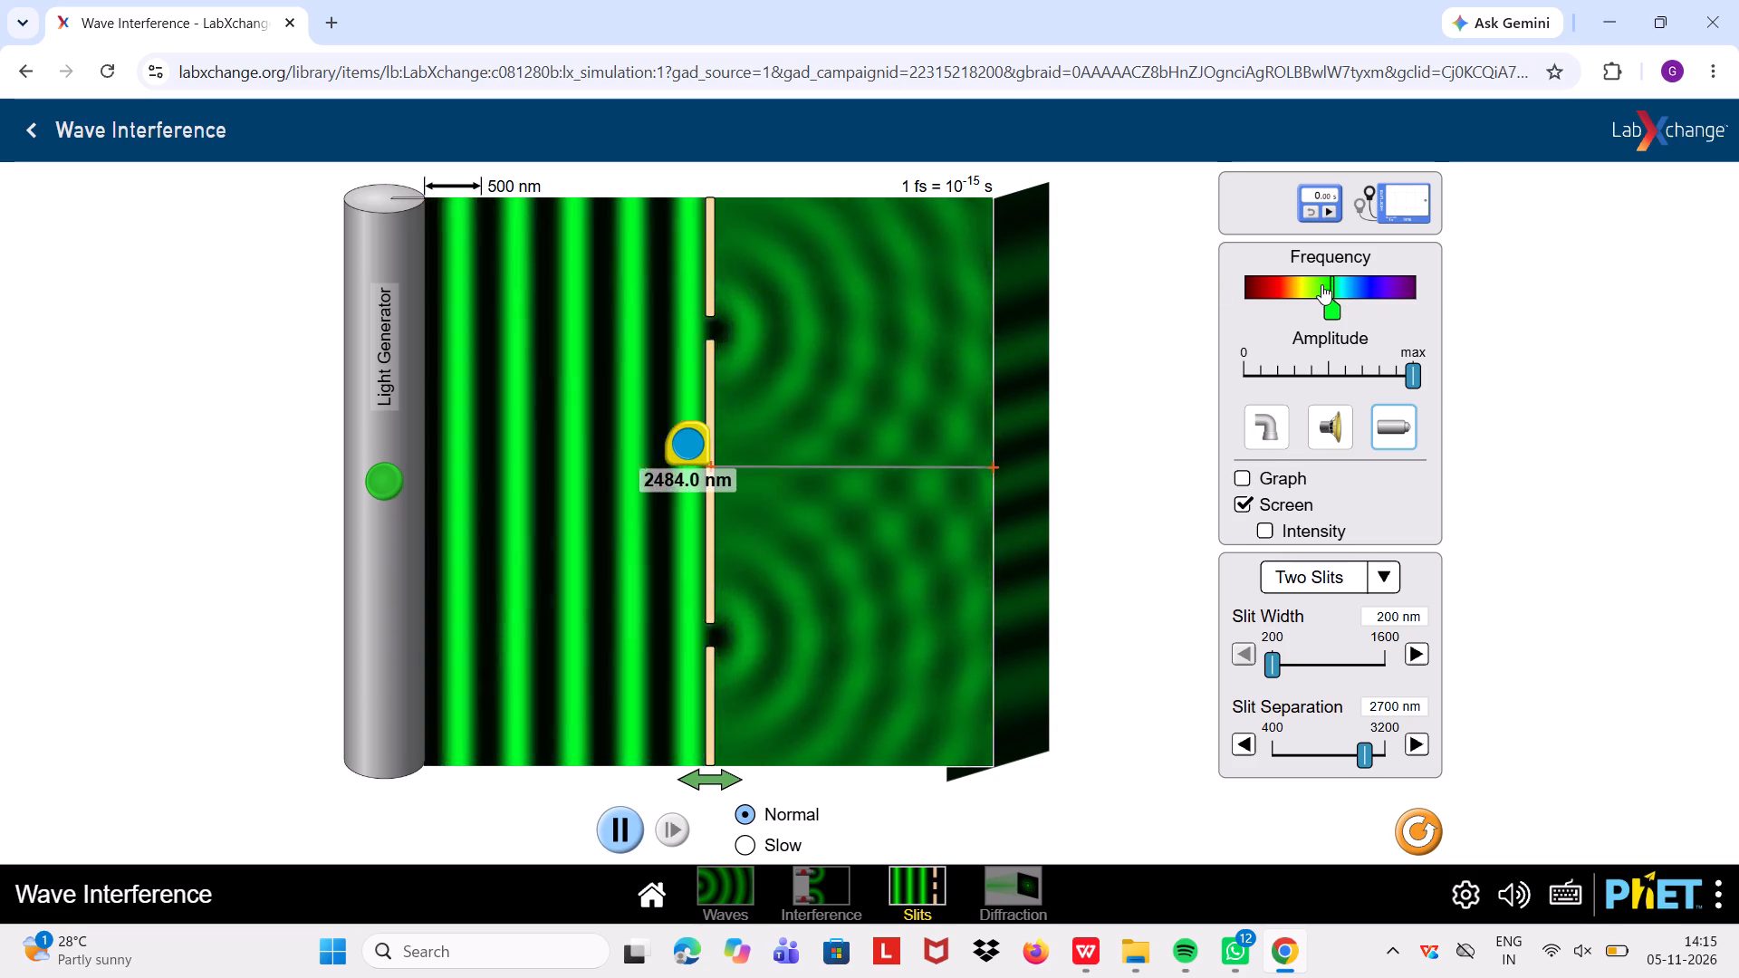
{"action": "left_click", "coordinate": [1323, 289]}
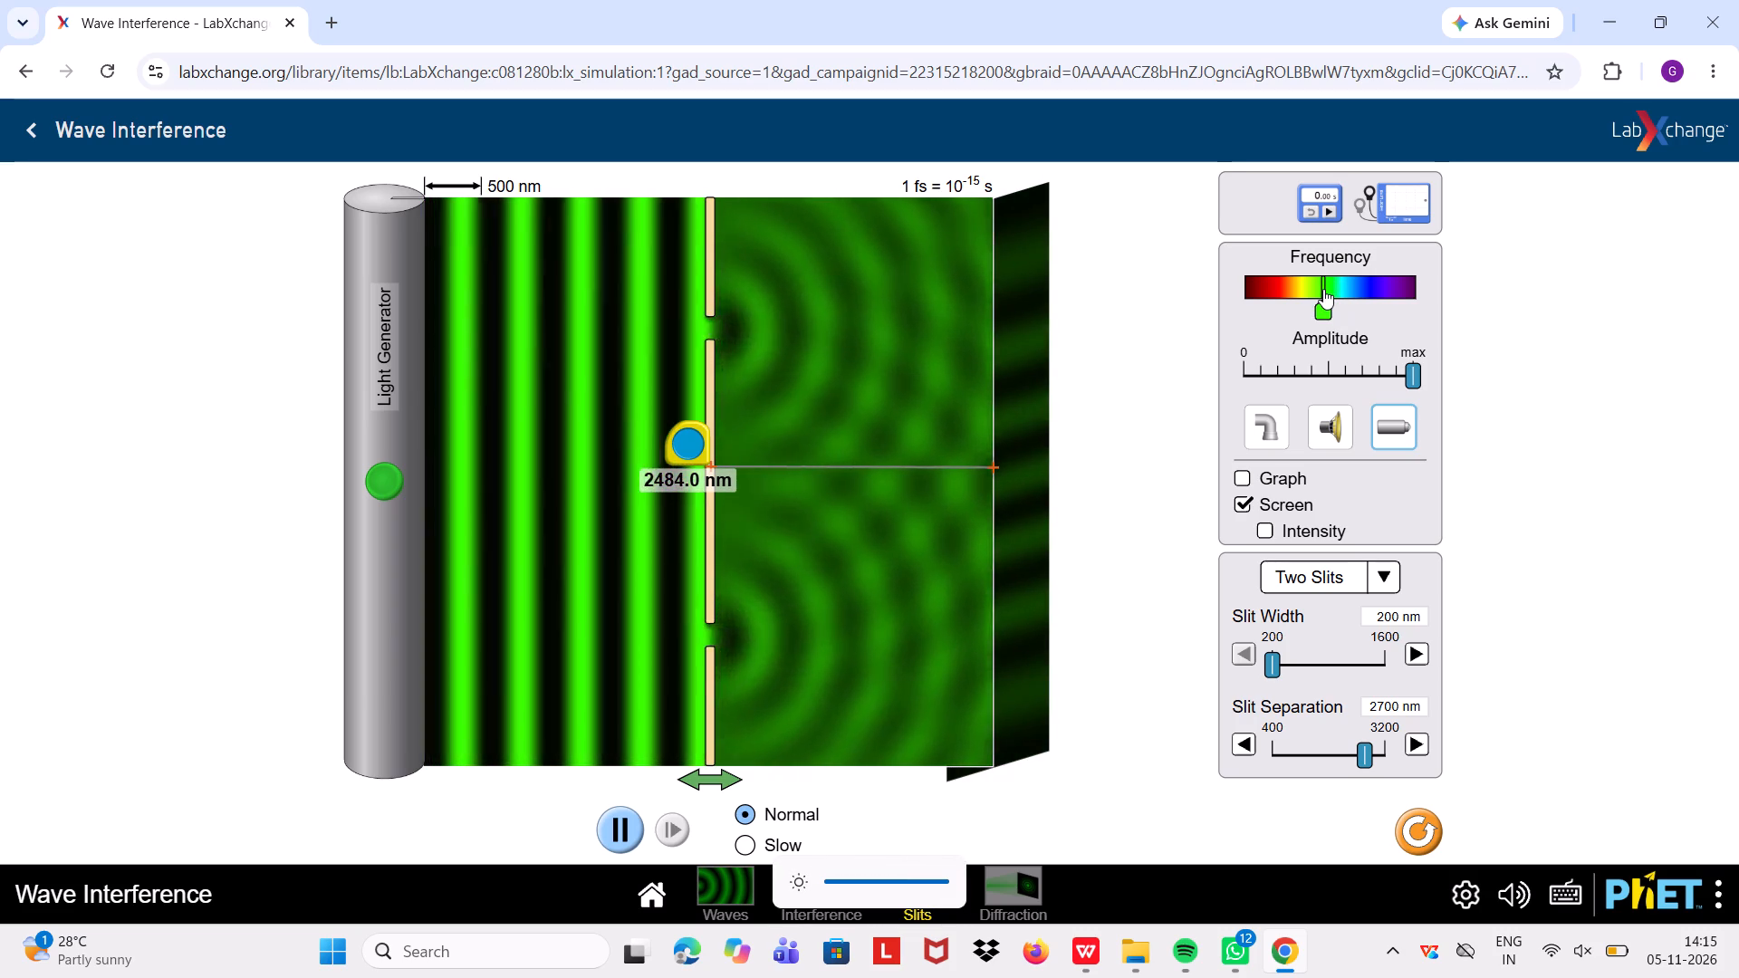
{"action": "left_click_drag", "start_coordinate": [1316, 313], "coordinate": [1331, 316]}
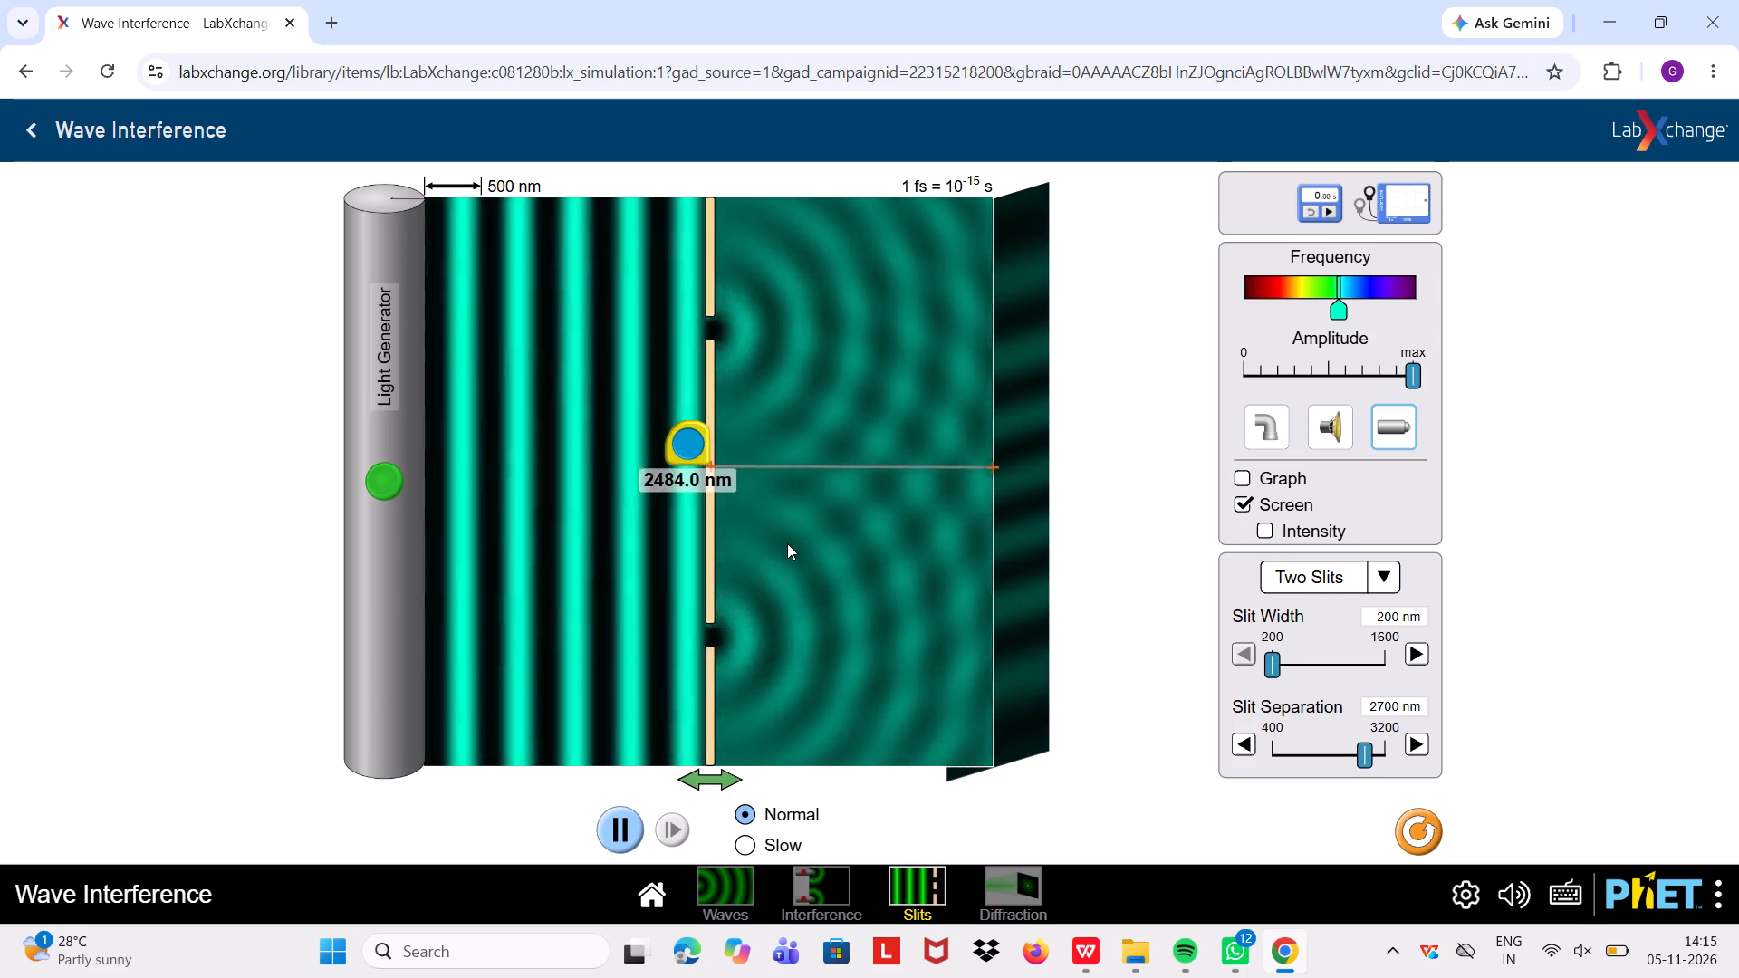
{"action": "scroll", "coordinate": [820, 522], "scroll_direction": "up", "scroll_amount": 1}
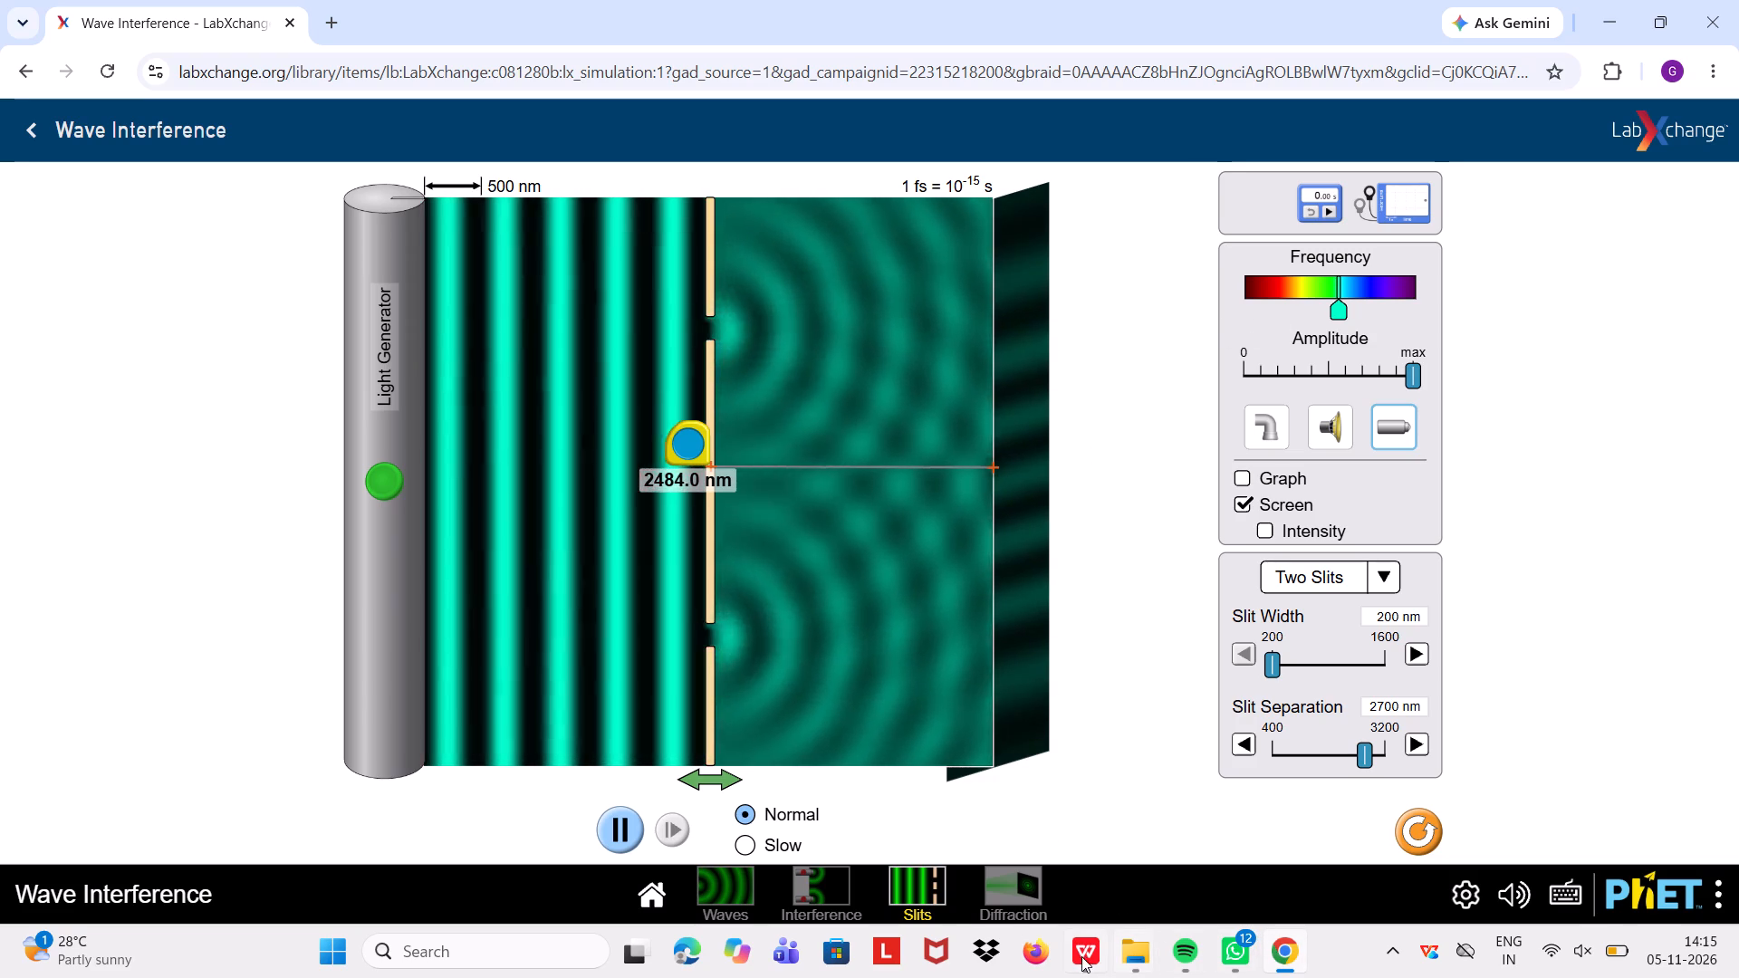
In the WPS lab document, set the distance between slits (d) to 2700 nm under Data and Observations.
{"action": "left_click", "coordinate": [1067, 956]}
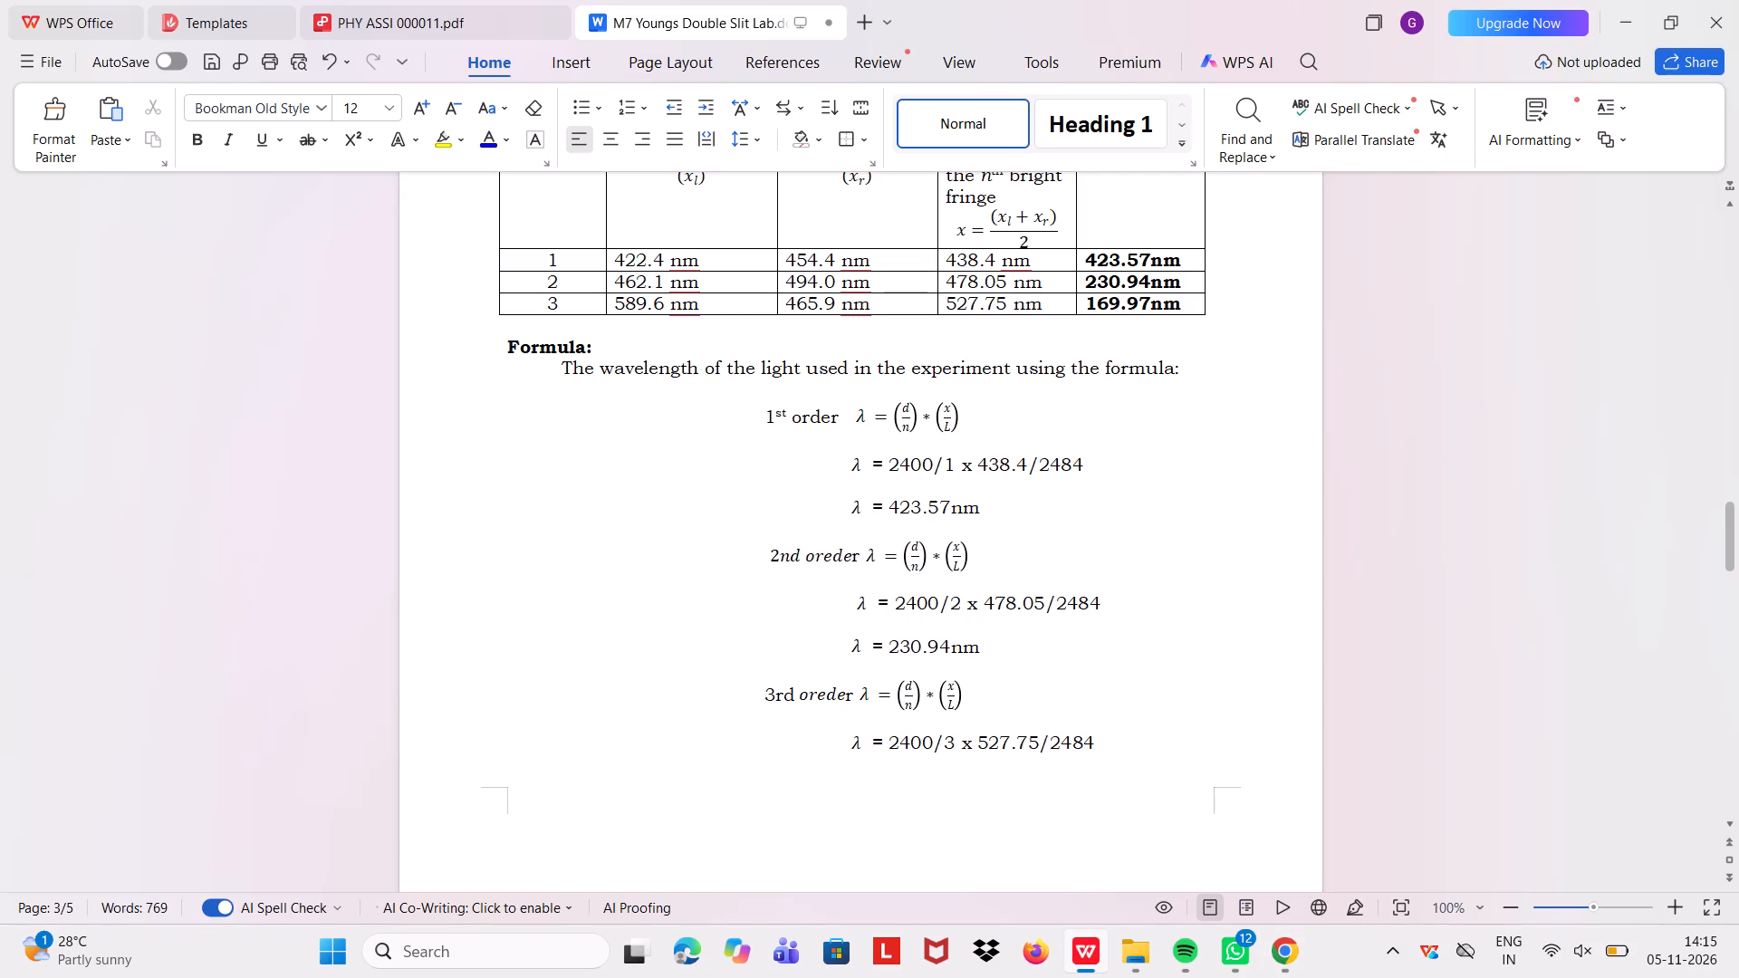
{"action": "scroll", "coordinate": [1102, 446], "scroll_direction": "up", "scroll_amount": 3}
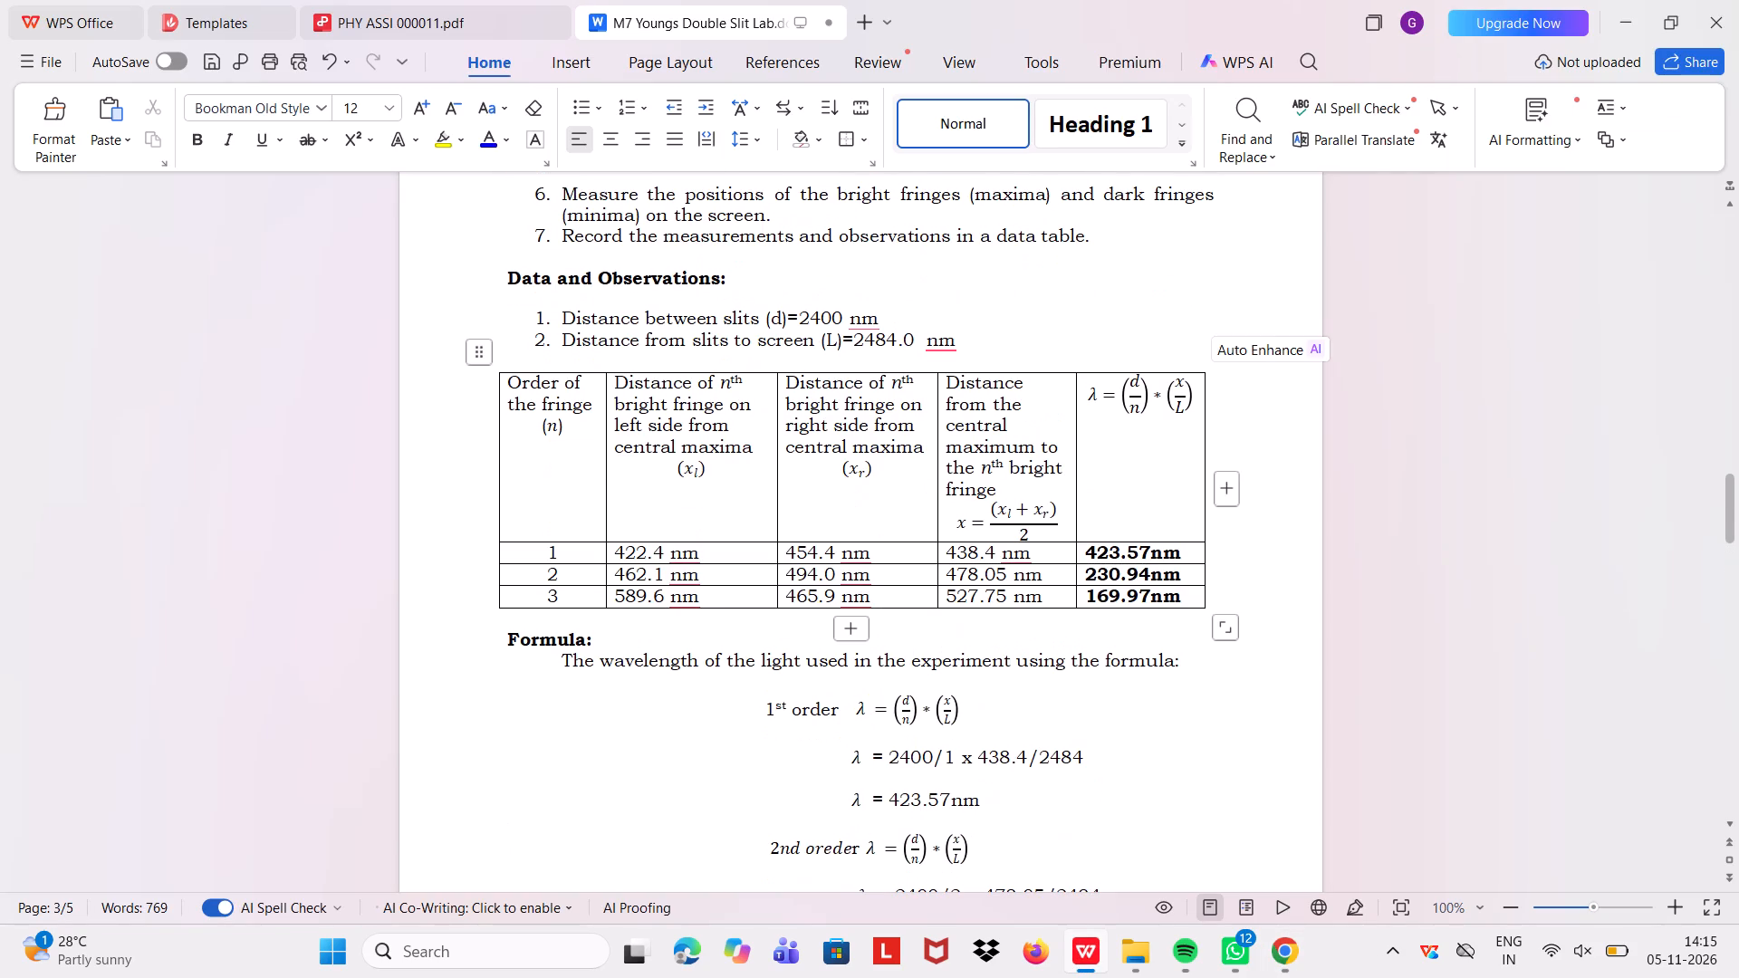
{"action": "left_click", "coordinate": [845, 312]}
{"action": "left_click", "coordinate": [821, 315]}
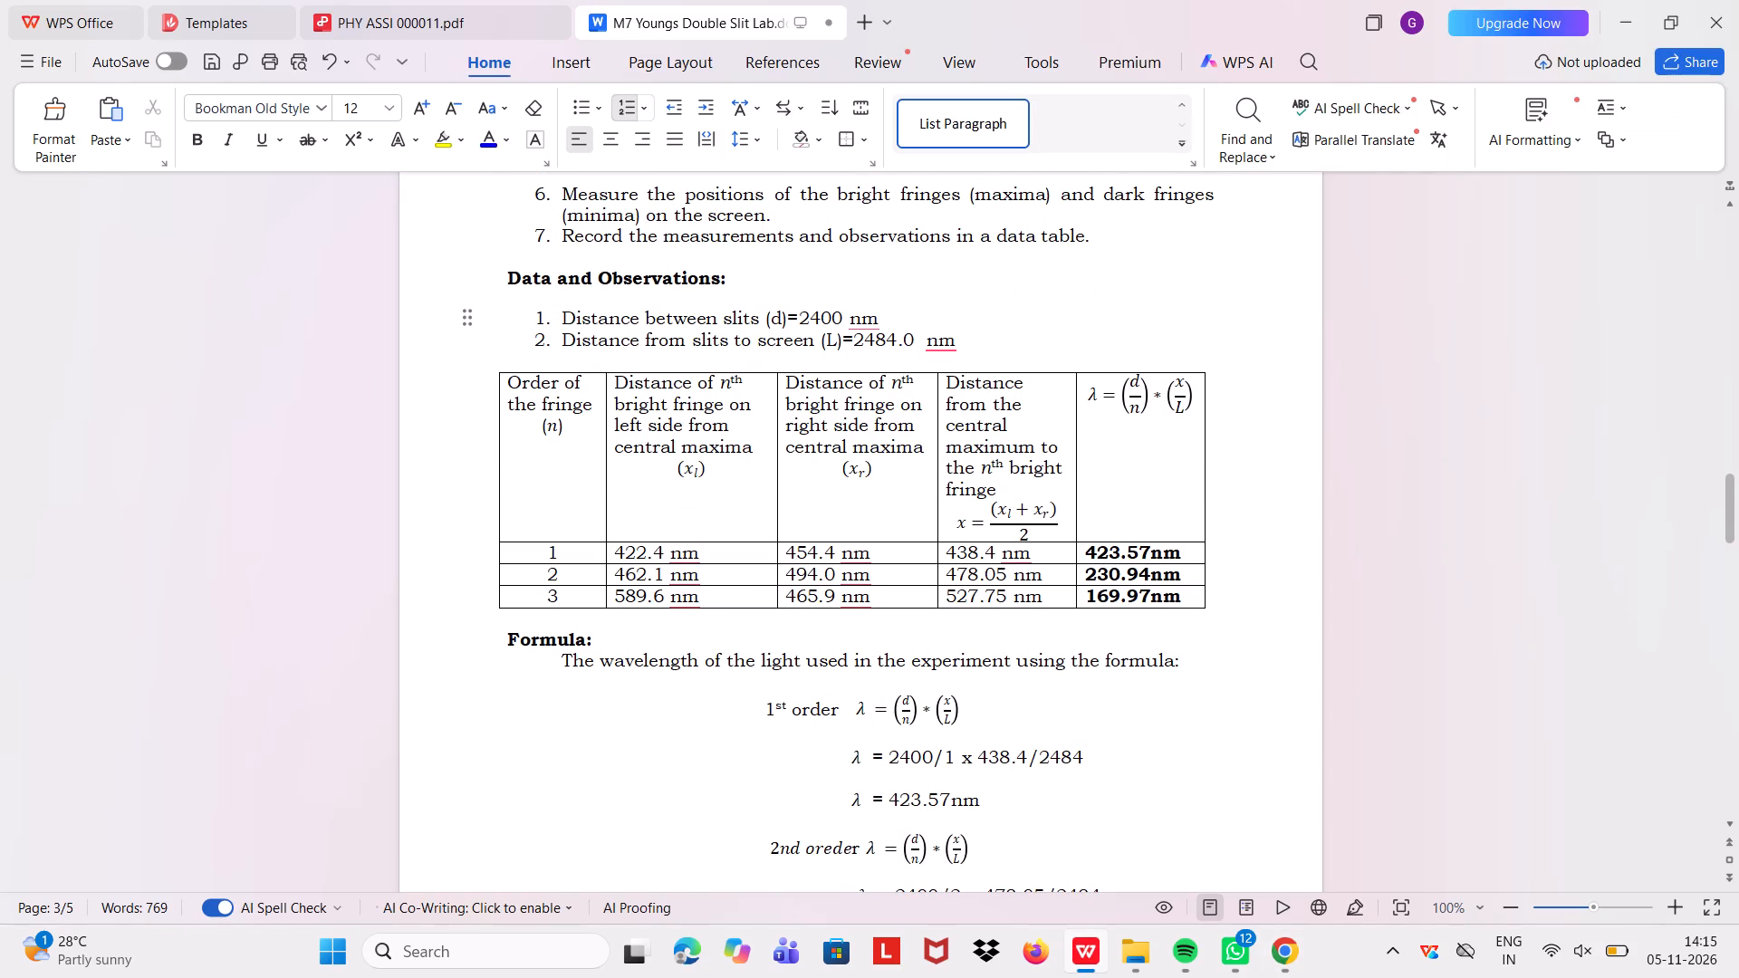
{"action": "key", "text": "BackSpace"}
{"action": "key", "text": "7"}
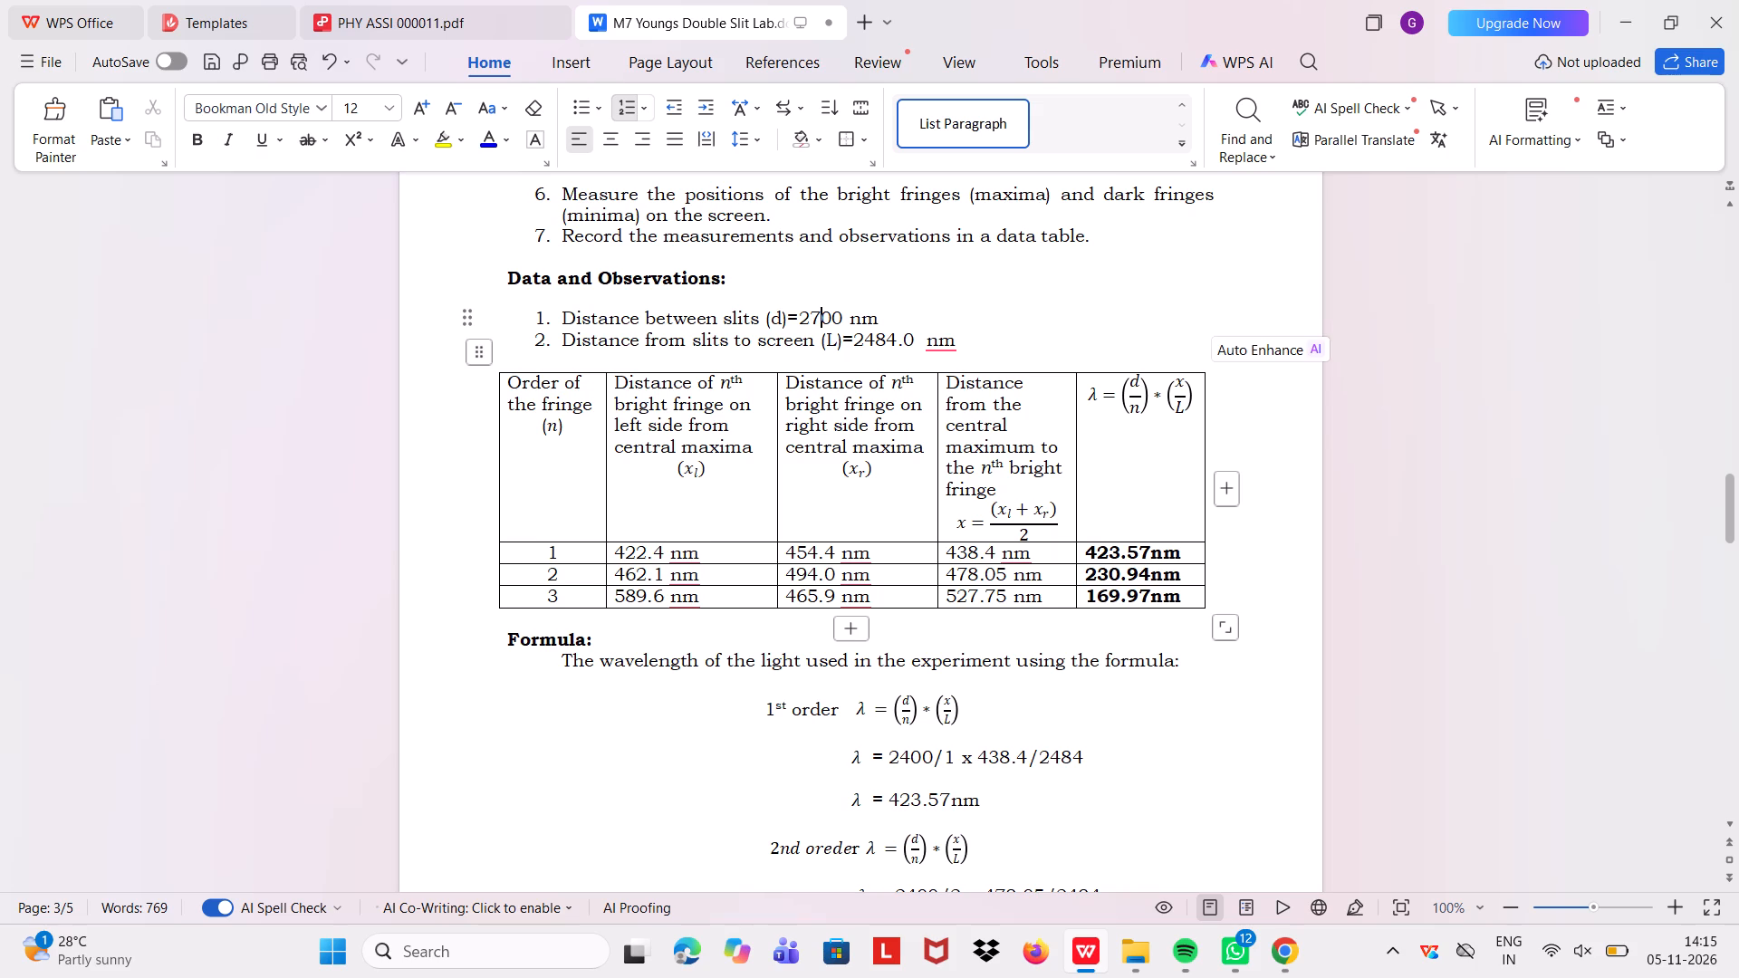
Back in the Chrome simulation, measure the fringe spacing along the screen with the measuring tape.
{"action": "scroll", "coordinate": [1074, 546], "scroll_direction": "down", "scroll_amount": 1}
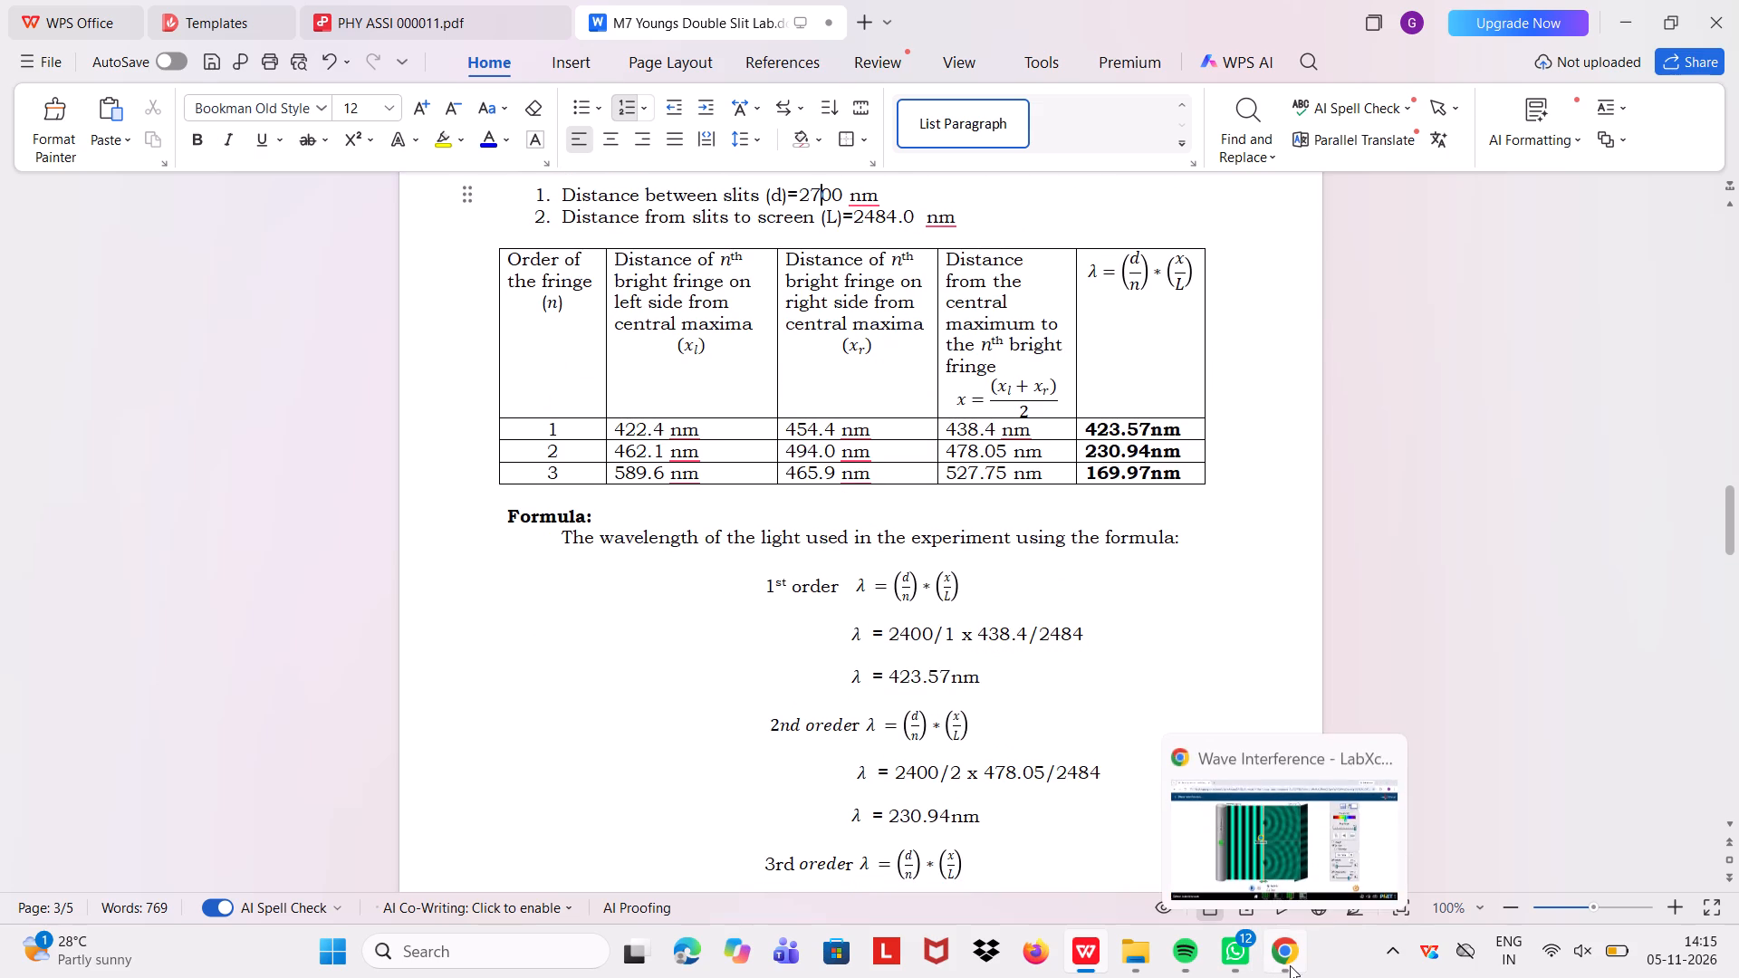
{"action": "left_click", "coordinate": [1279, 829]}
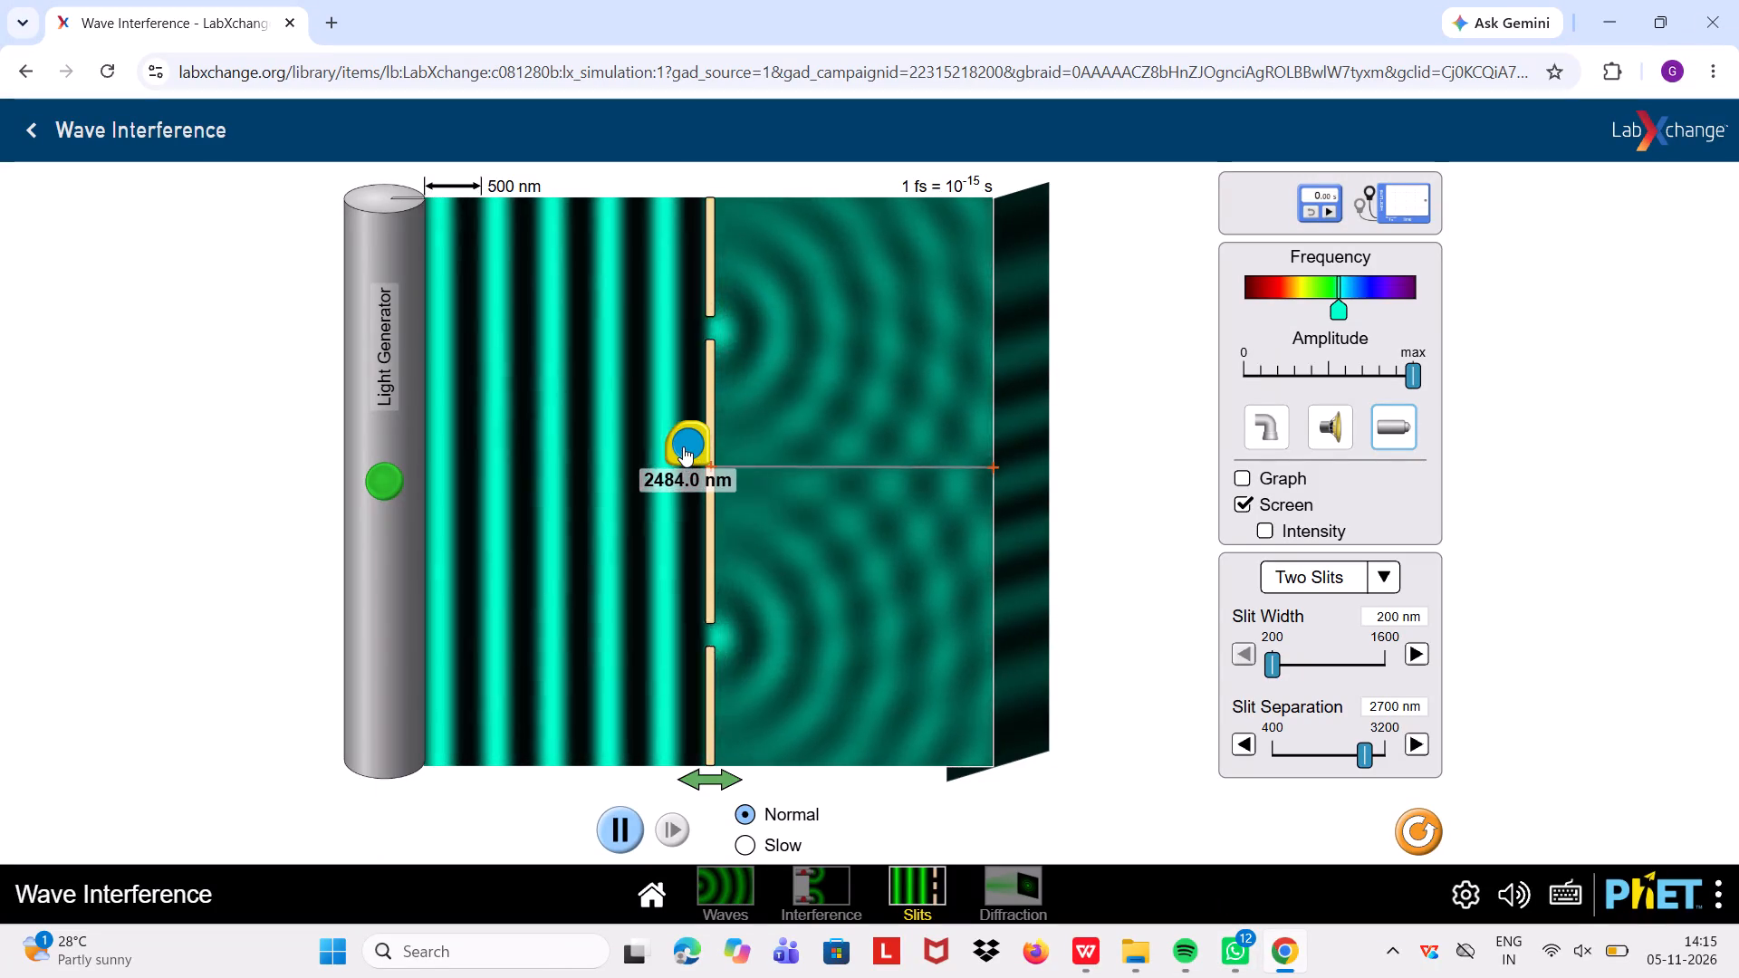
{"action": "left_click_drag", "start_coordinate": [683, 446], "coordinate": [936, 472]}
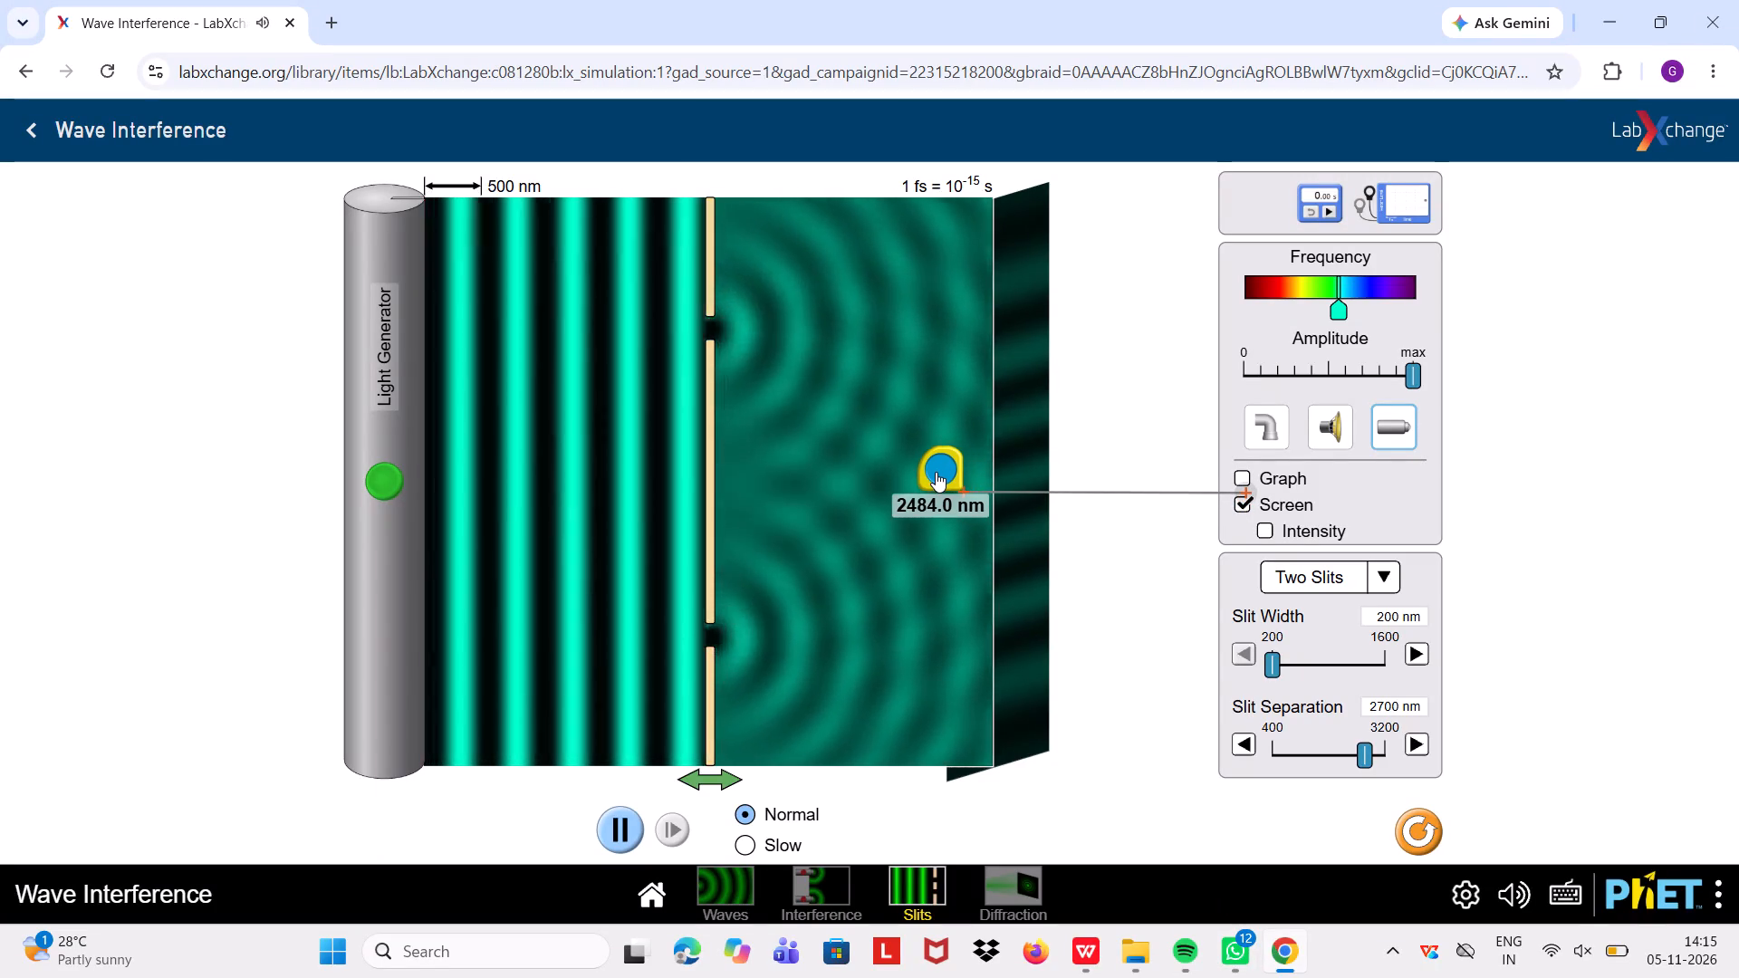
{"action": "left_click_drag", "start_coordinate": [936, 472], "coordinate": [986, 462]}
{"action": "left_click_drag", "start_coordinate": [1297, 480], "coordinate": [1085, 383]}
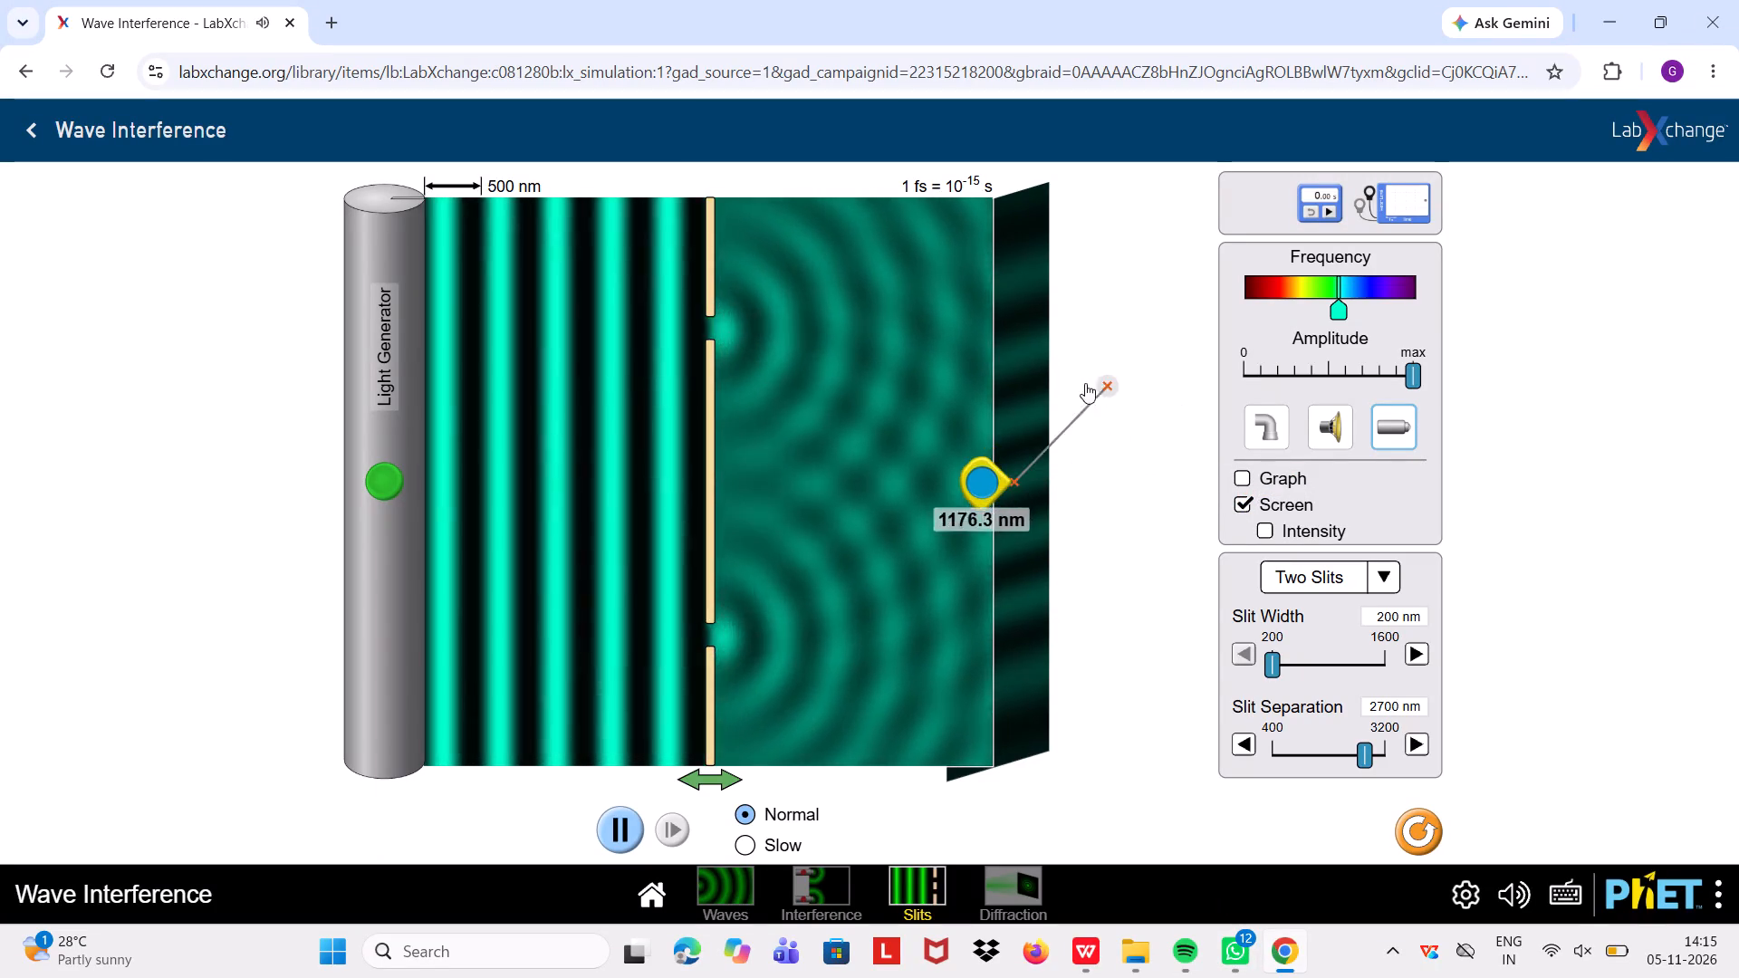
{"action": "left_click_drag", "start_coordinate": [1085, 383], "coordinate": [1014, 423]}
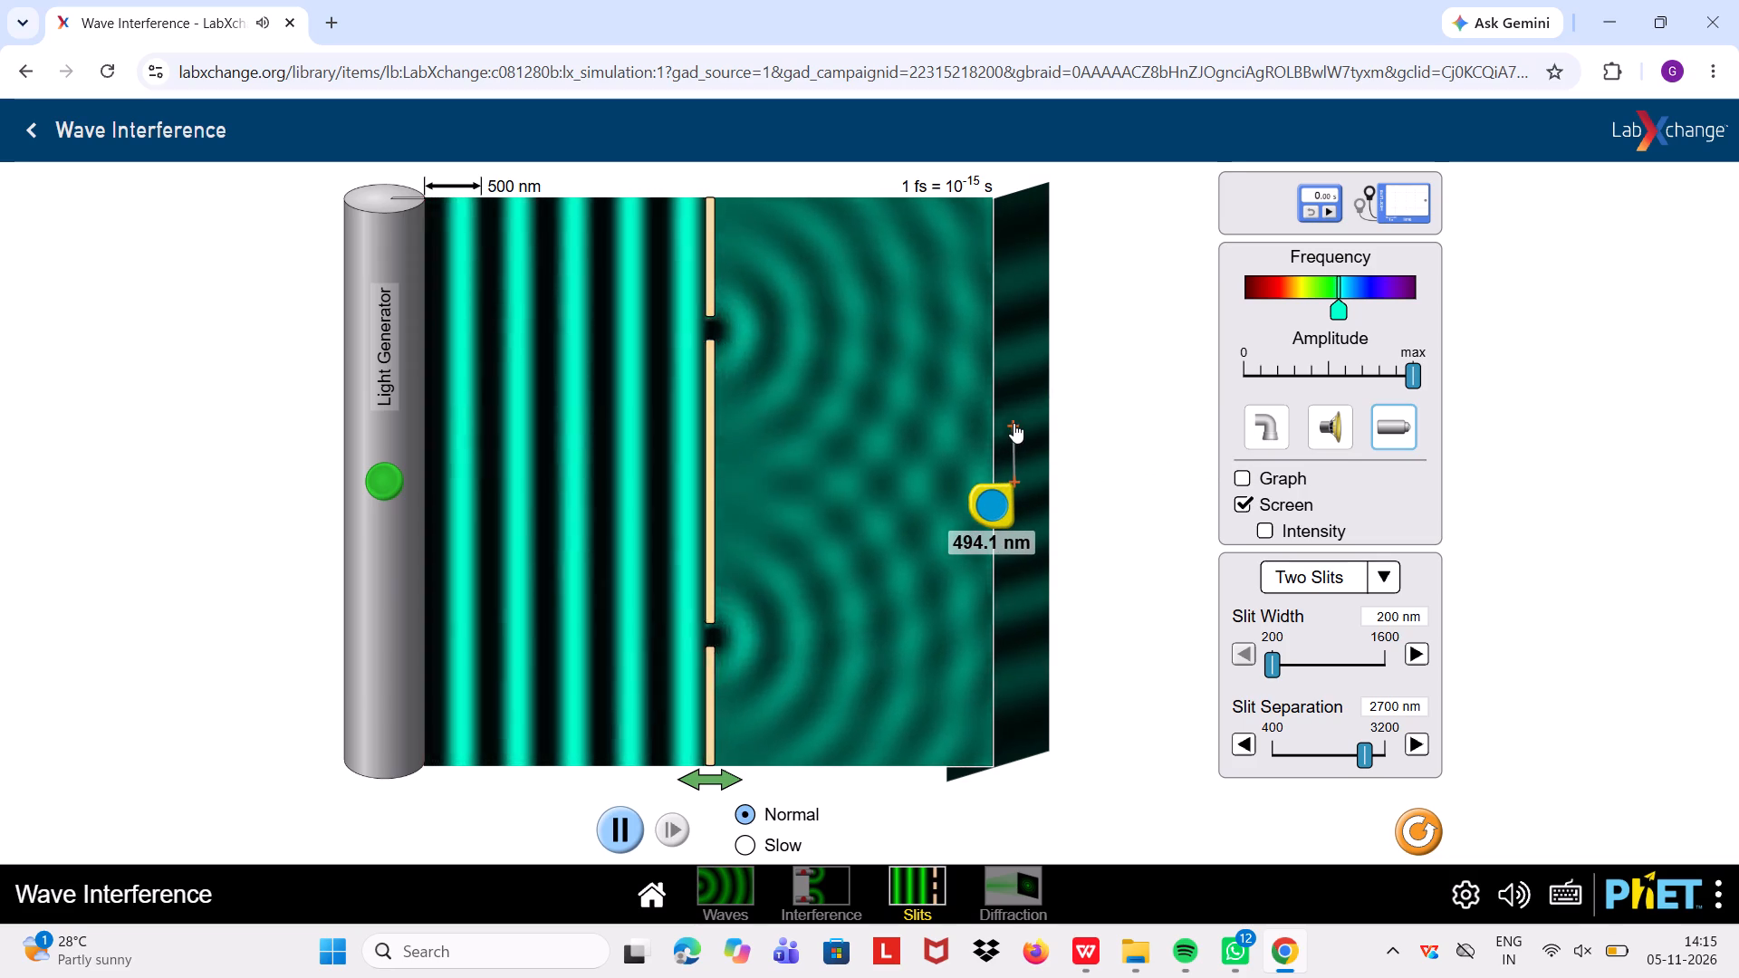
{"action": "left_click", "coordinate": [1013, 461]}
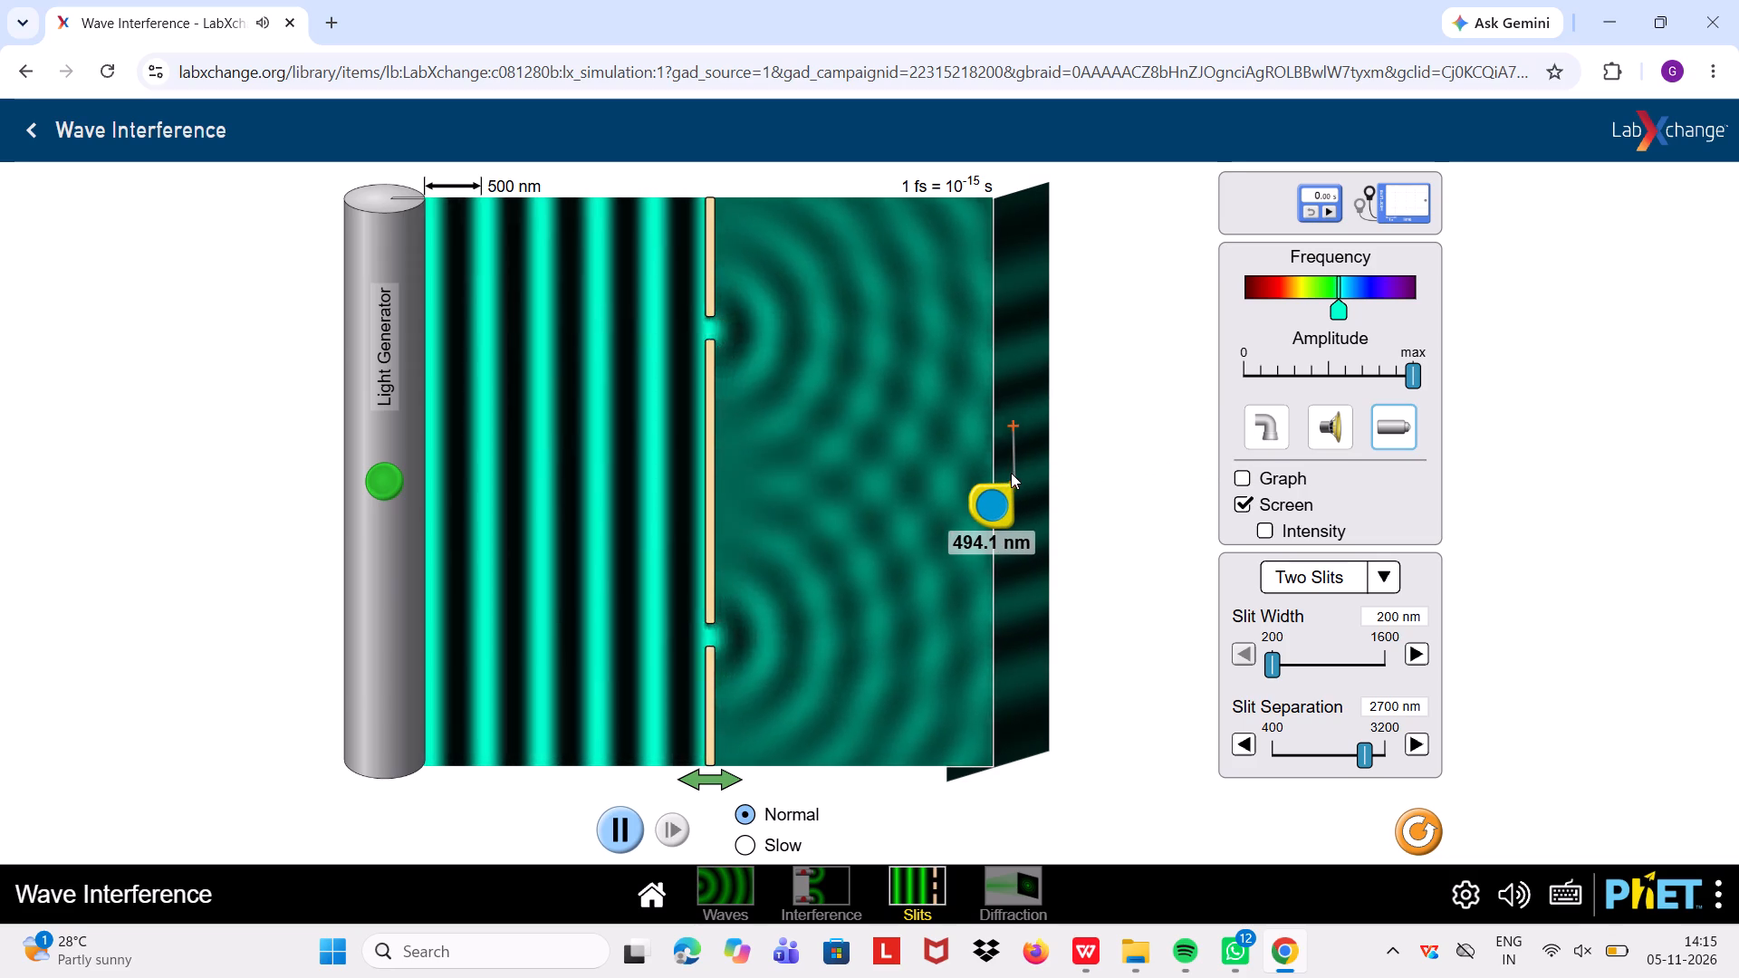
{"action": "left_click", "coordinate": [1004, 497]}
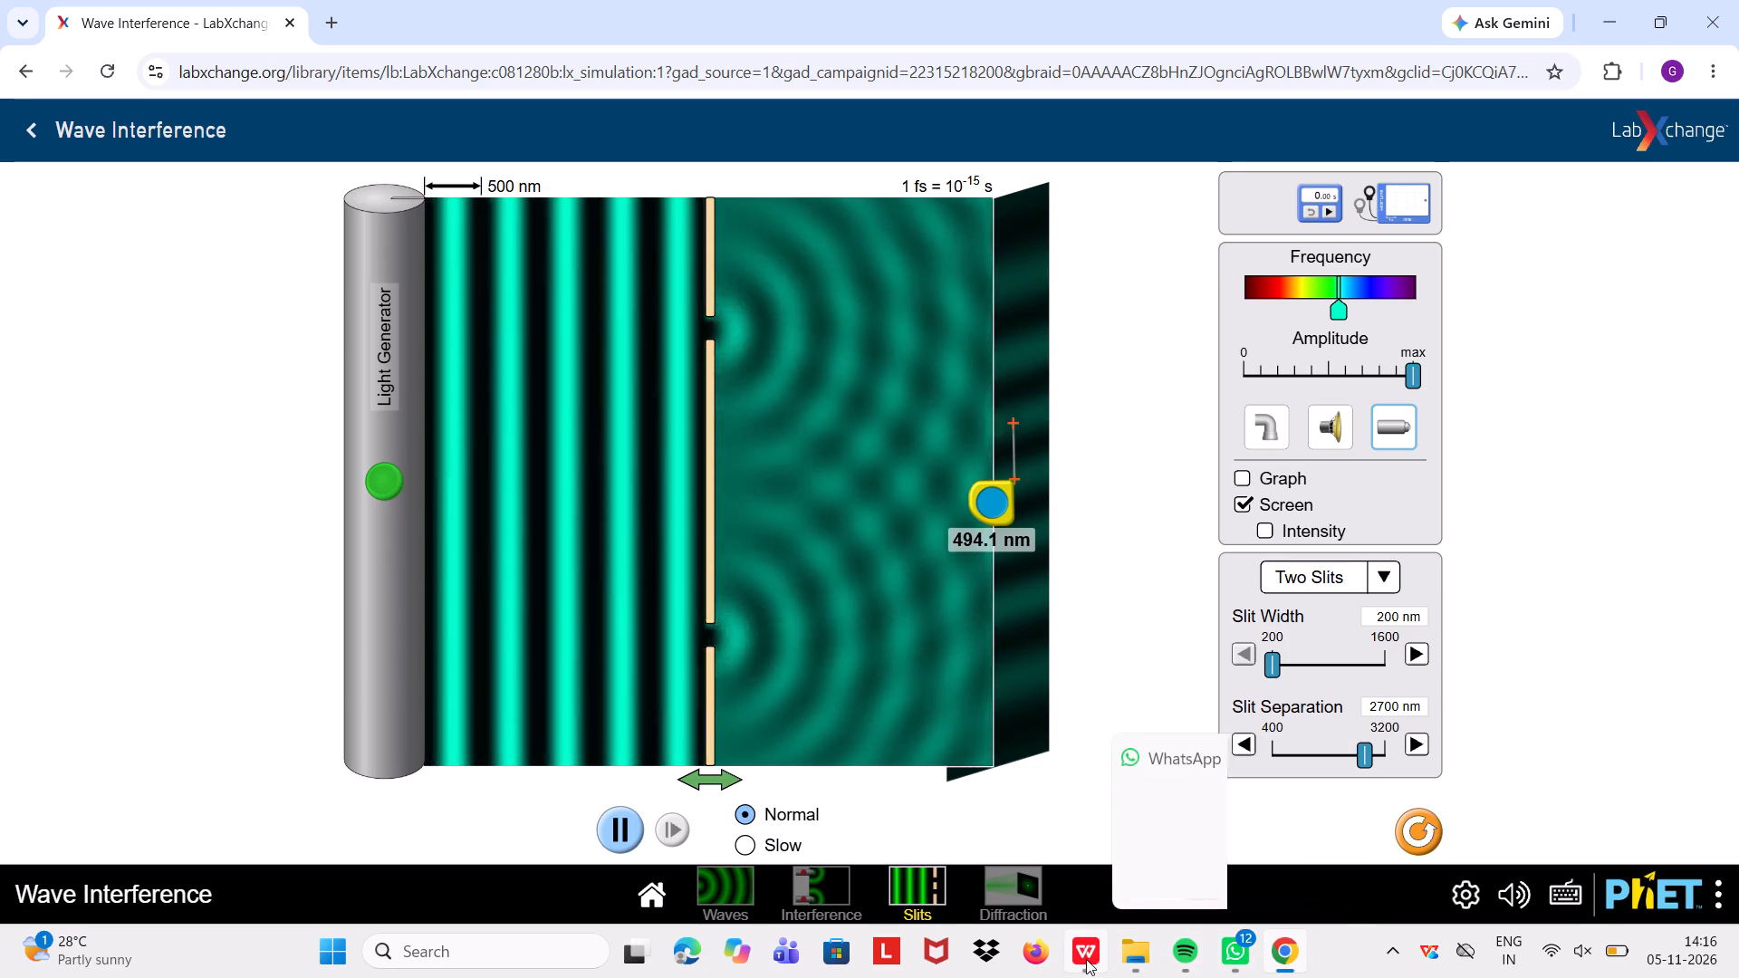
In the WPS lab document, change the slit distance in the 1st order λ calculation to 2700.
{"action": "left_click", "coordinate": [1085, 959]}
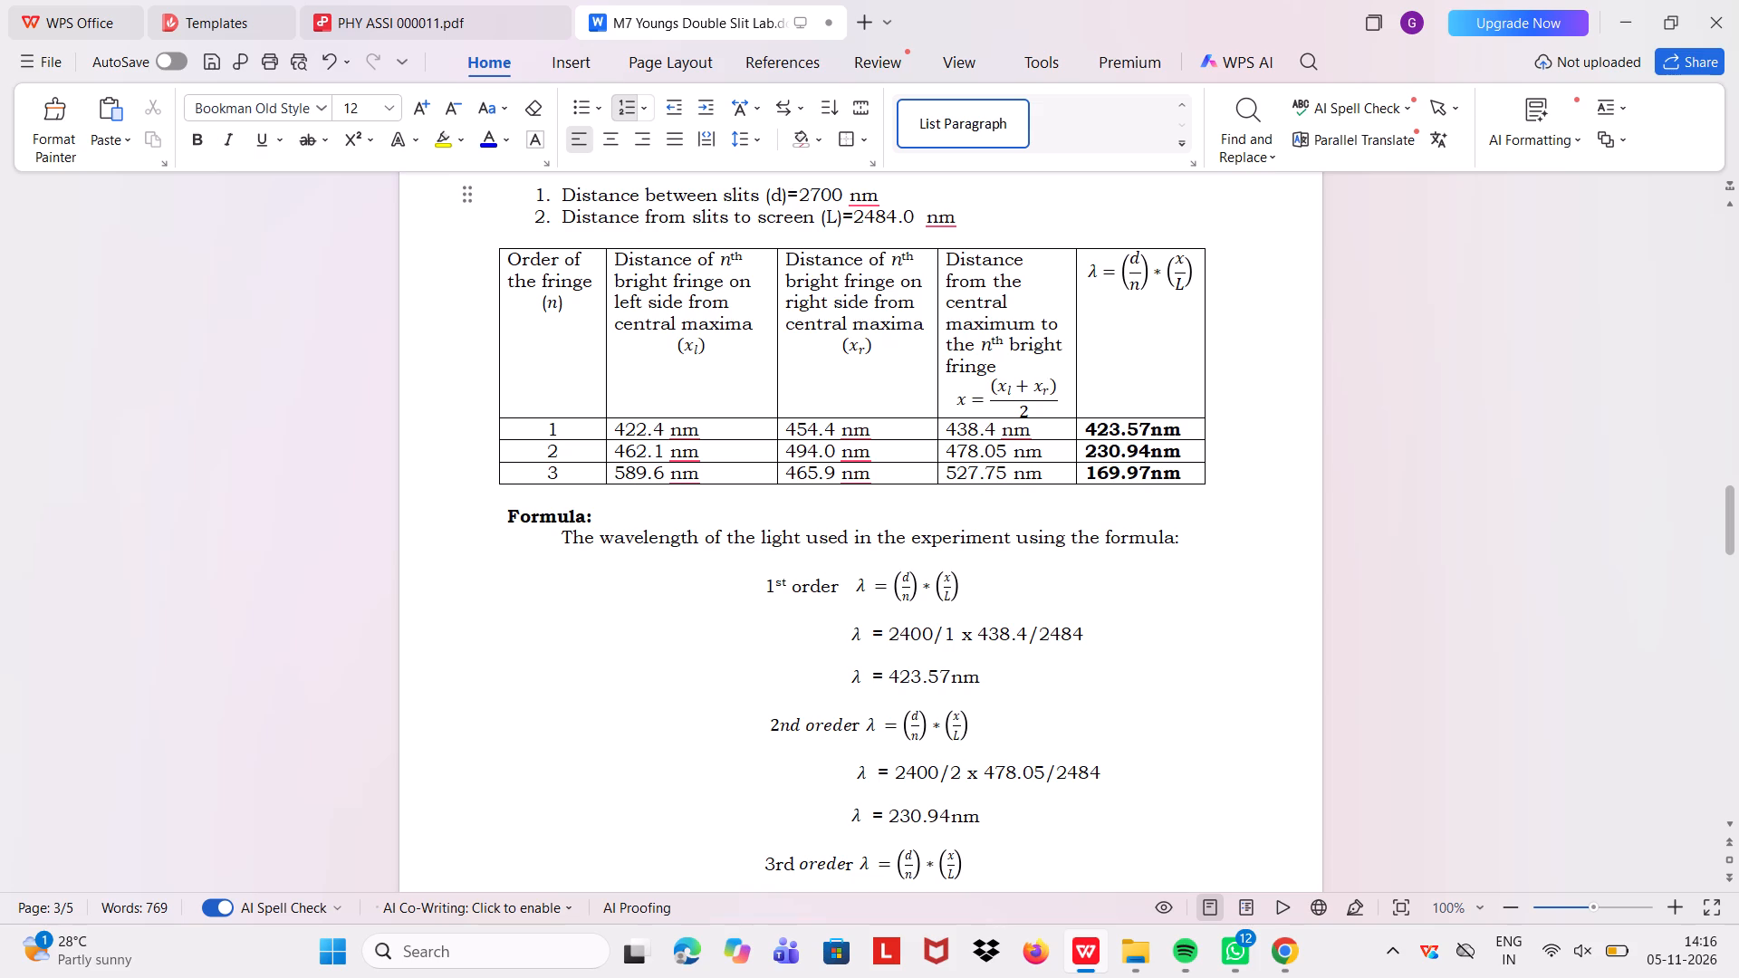
{"action": "scroll", "coordinate": [1156, 799], "scroll_direction": "up", "scroll_amount": 1}
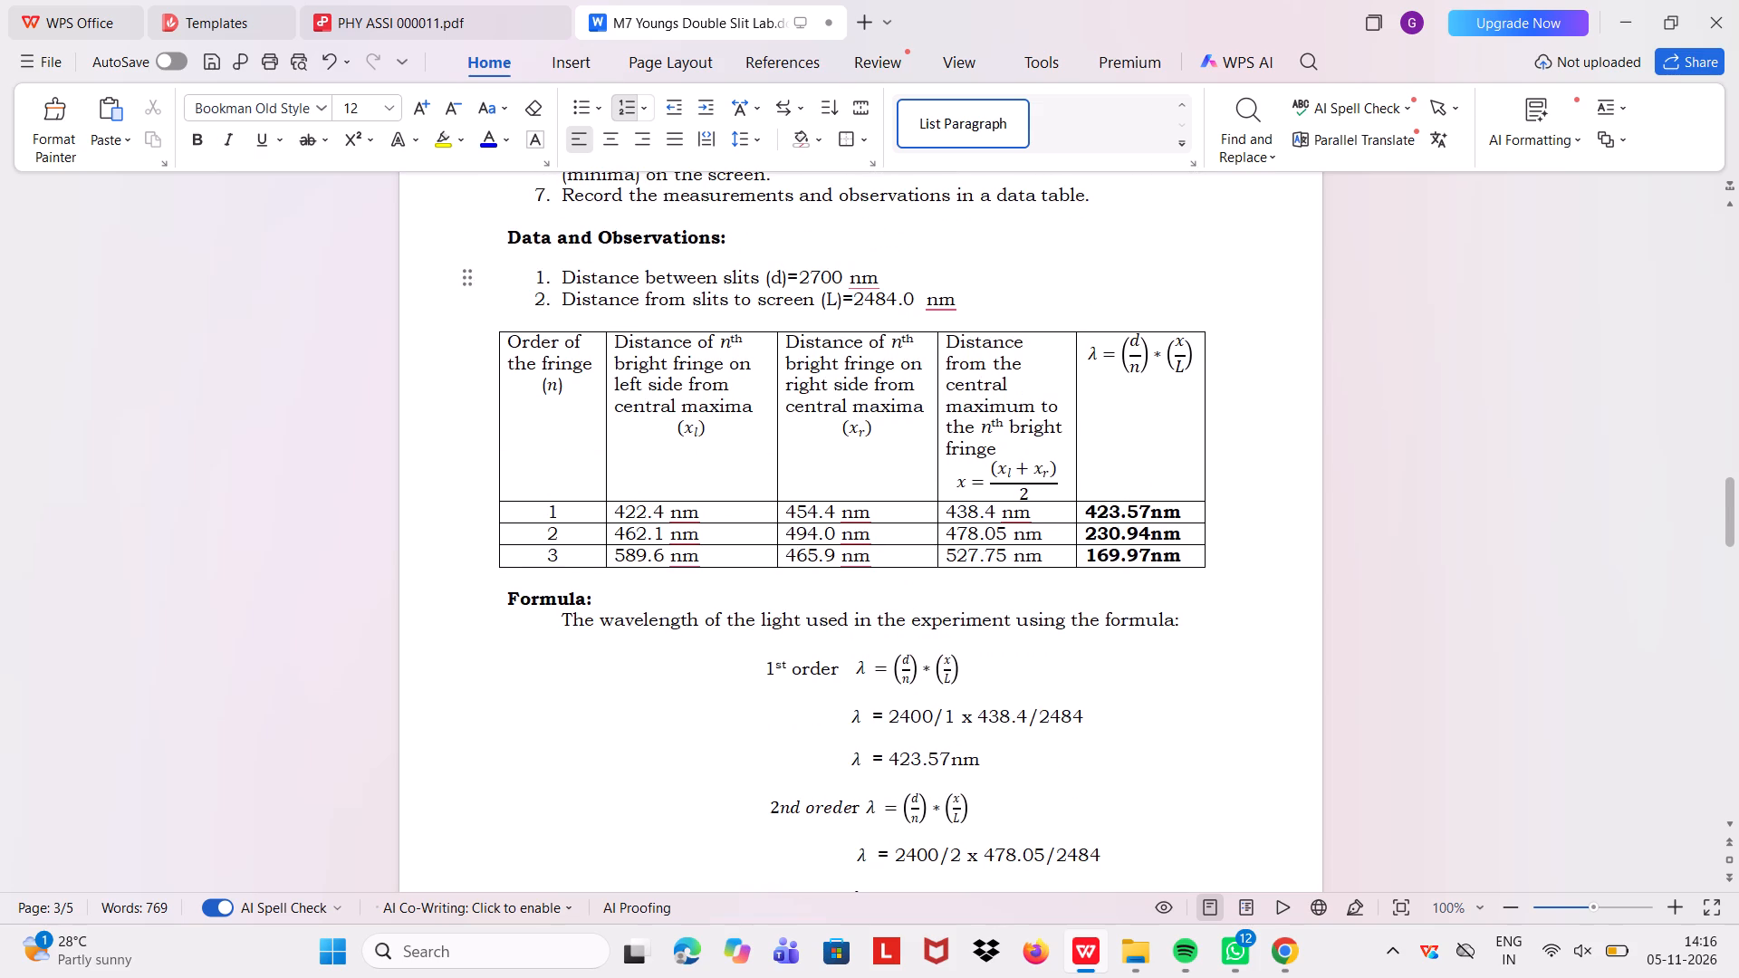
{"action": "left_click", "coordinate": [913, 720]}
{"action": "key", "text": "BackSpace"}
{"action": "key", "text": "7"}
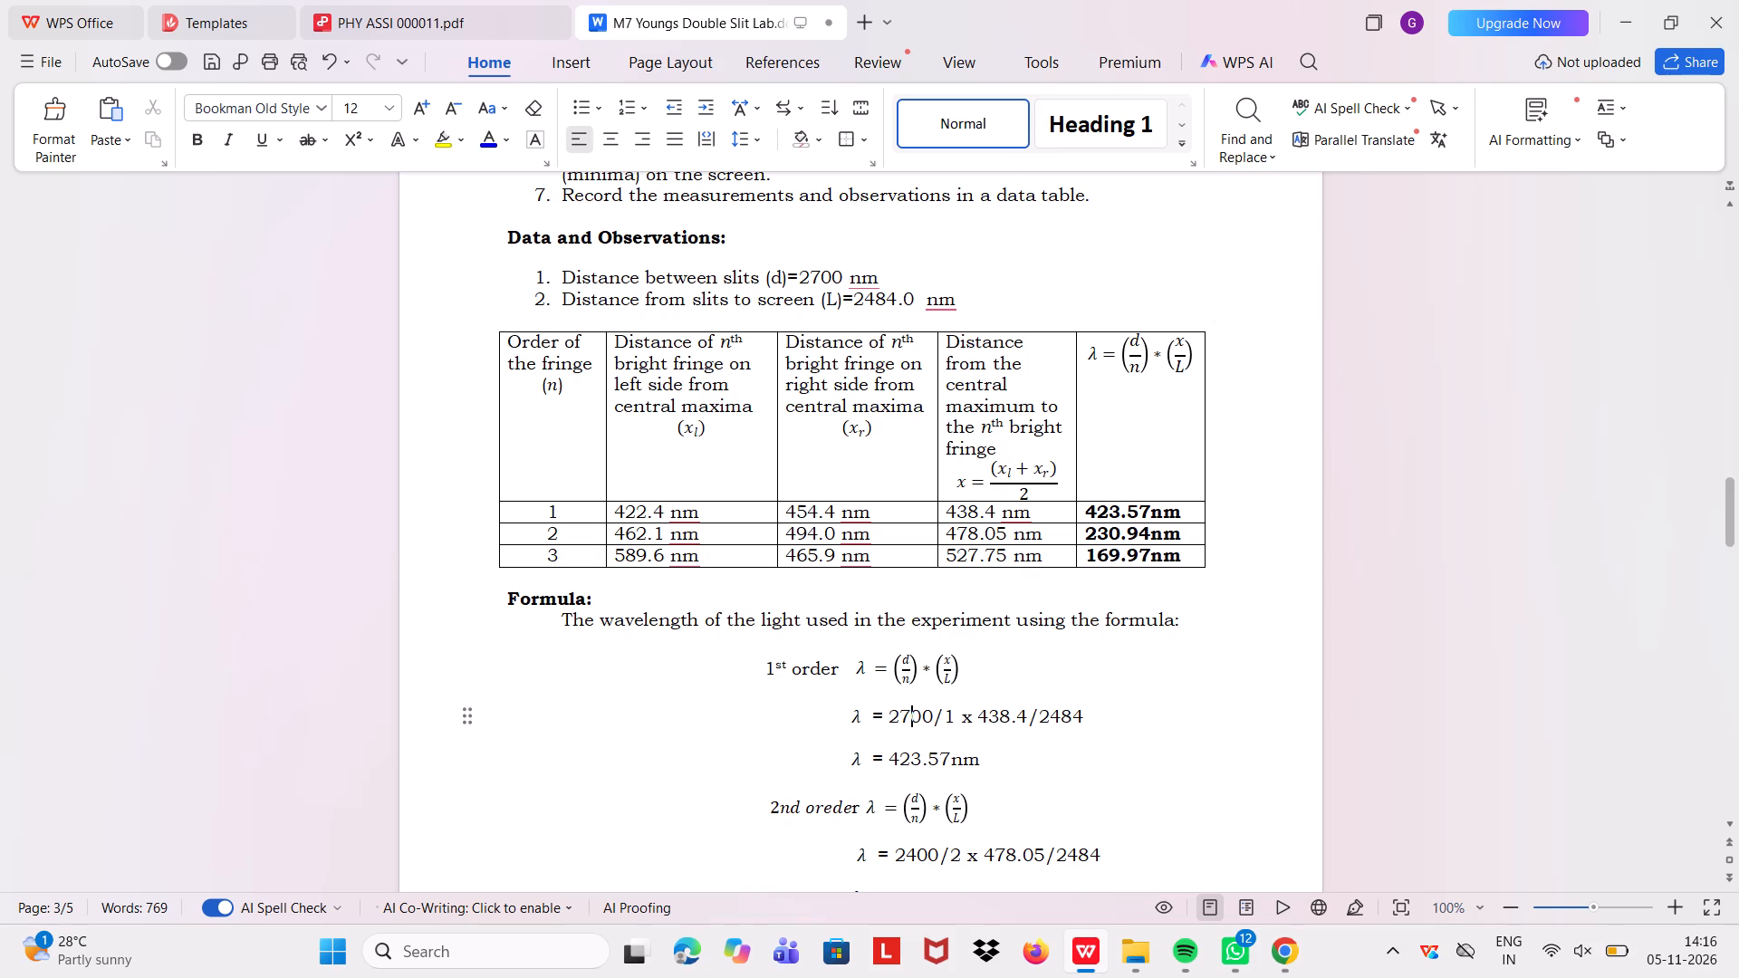
Change the λ value in the first-order row of the observations table to 473.57nm.
{"action": "left_click", "coordinate": [1106, 512]}
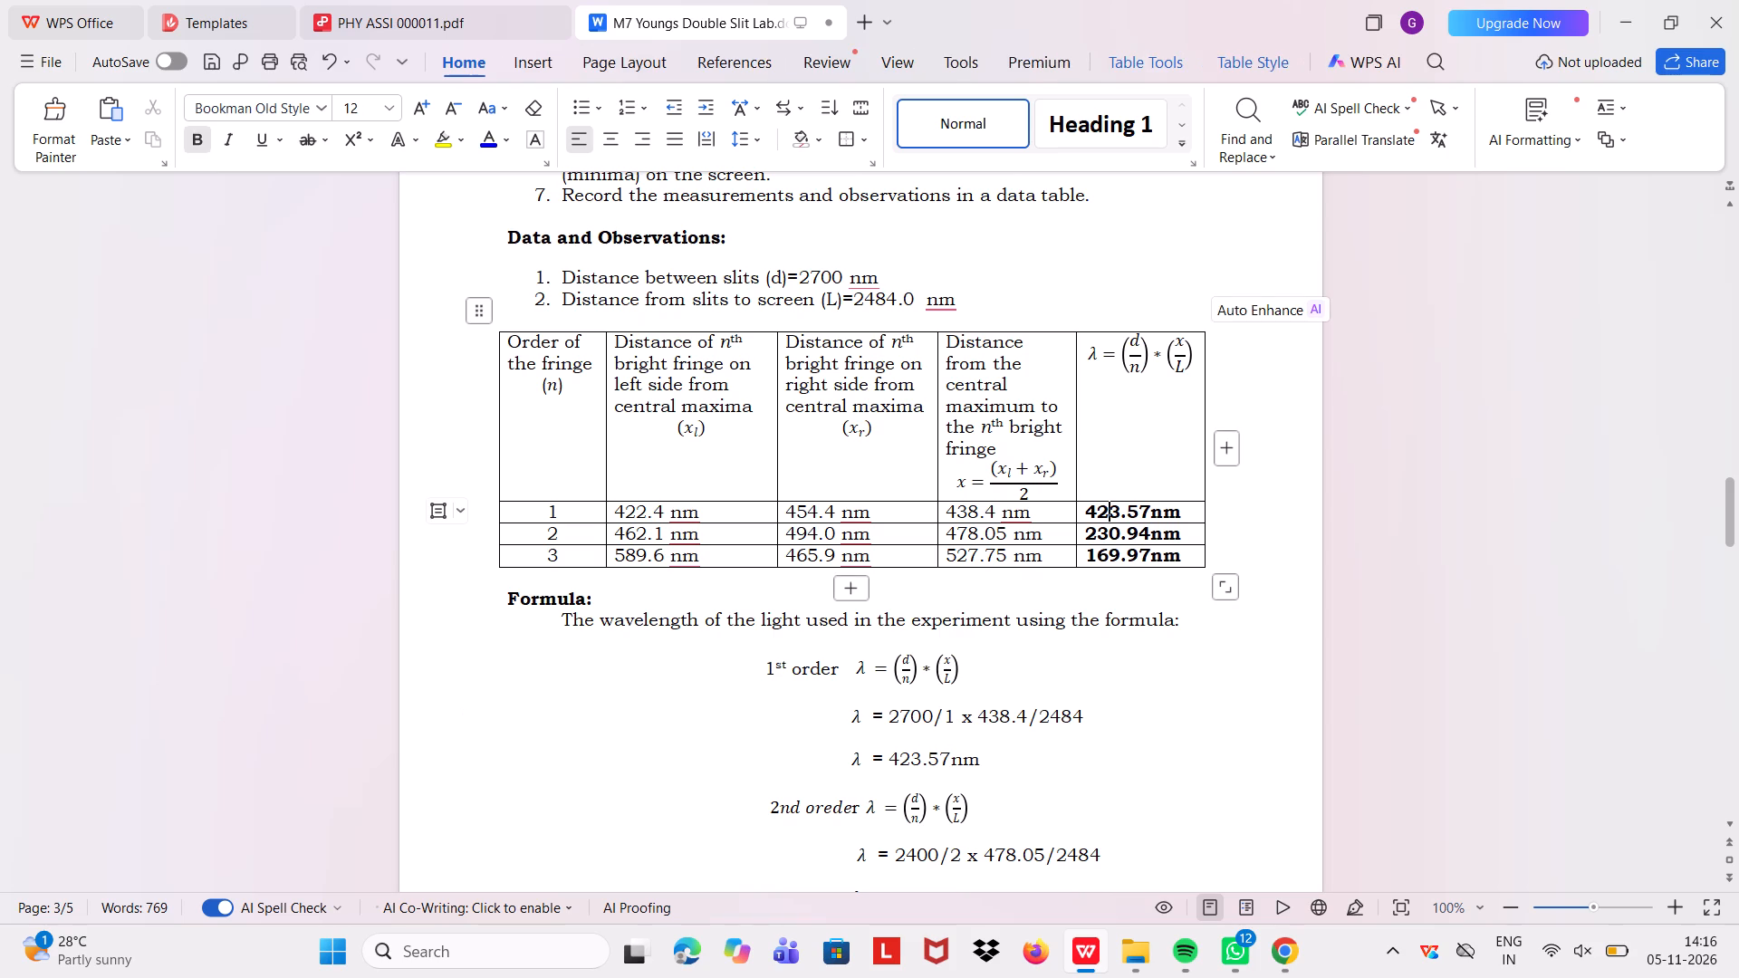
{"action": "key", "text": "BackSpace"}
{"action": "key", "text": "7"}
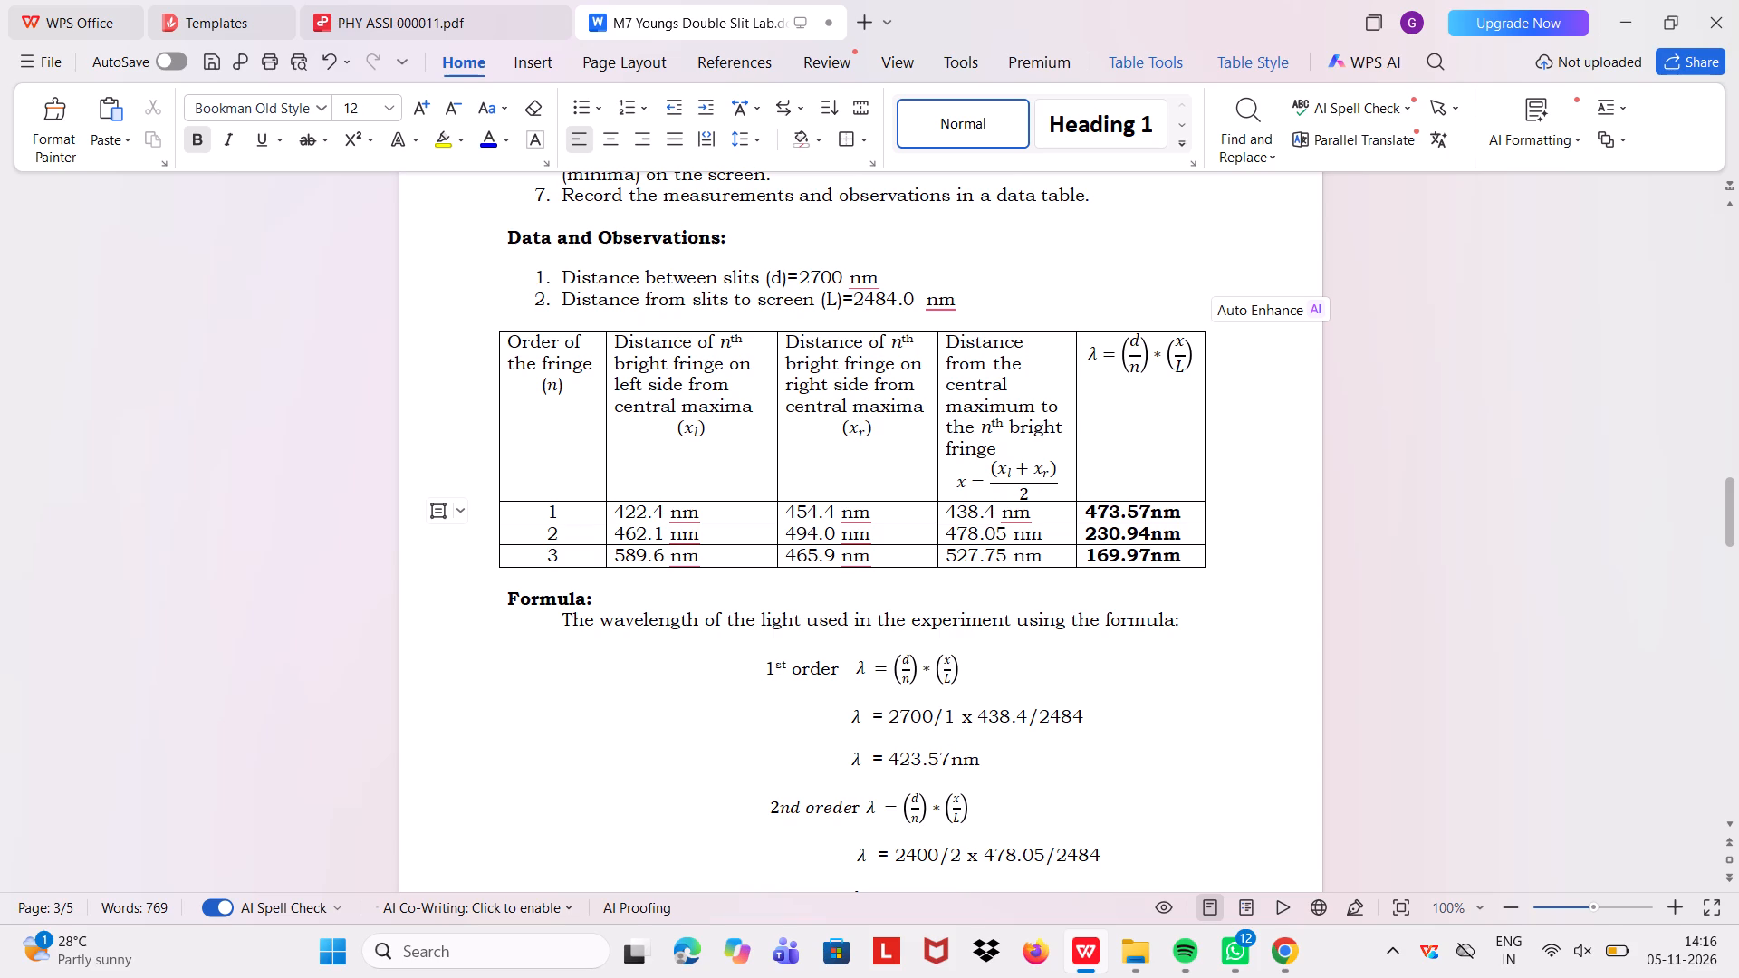
Shorten the λ value in the first-order row of the observations table to 473.5 nm, with a space before the unit.
{"action": "left_click", "coordinate": [1155, 508]}
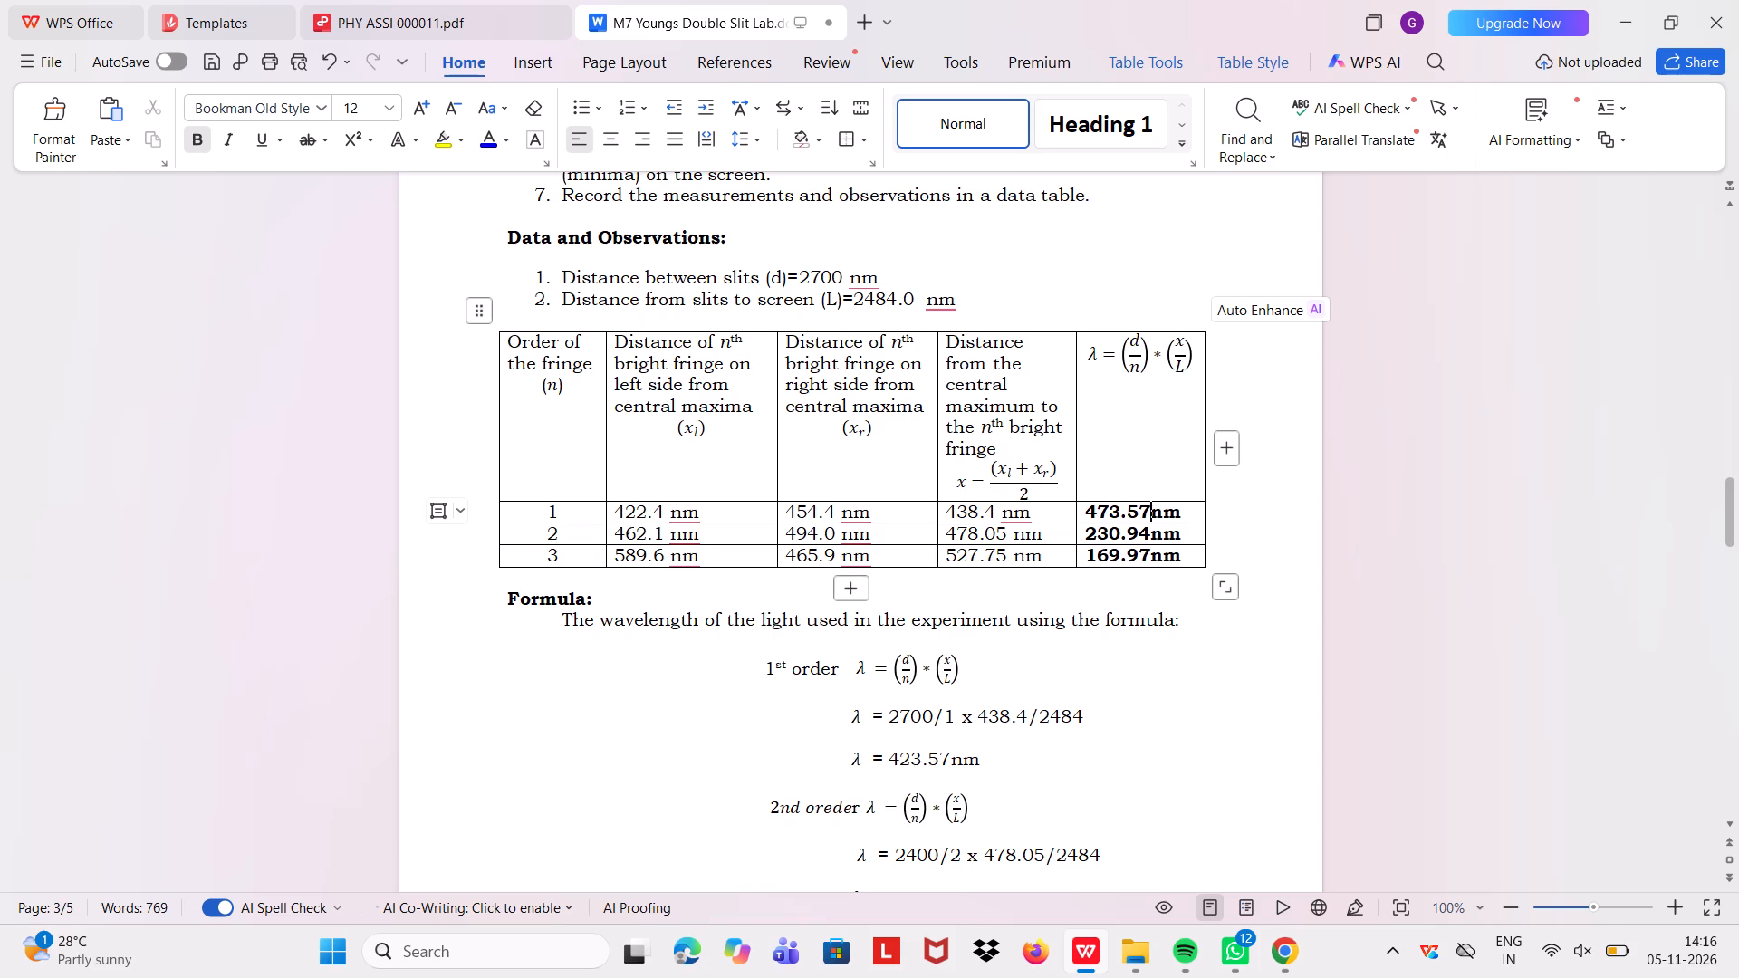
{"action": "key", "text": "BackSpace"}
{"action": "scroll", "coordinate": [1155, 508], "scroll_direction": "down", "scroll_amount": 1}
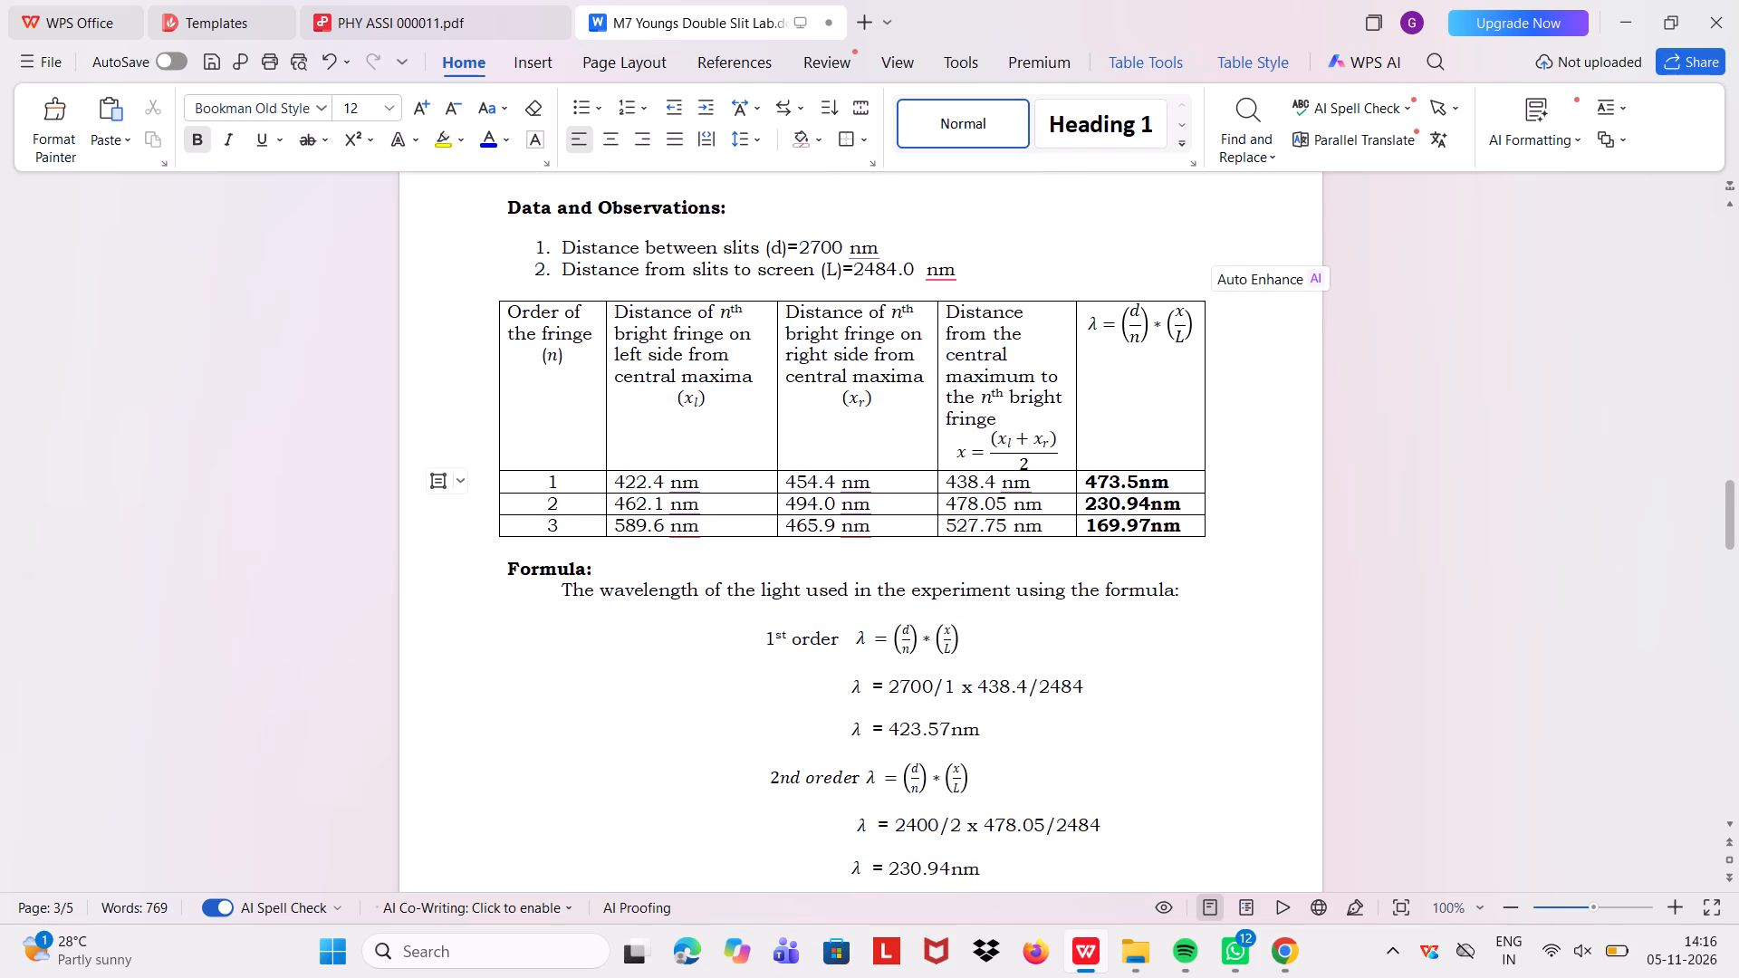
{"action": "key", "text": "space"}
Change the slit distance in the 2nd order λ calculation to 2700.
{"action": "scroll", "coordinate": [1155, 508], "scroll_direction": "down", "scroll_amount": 1}
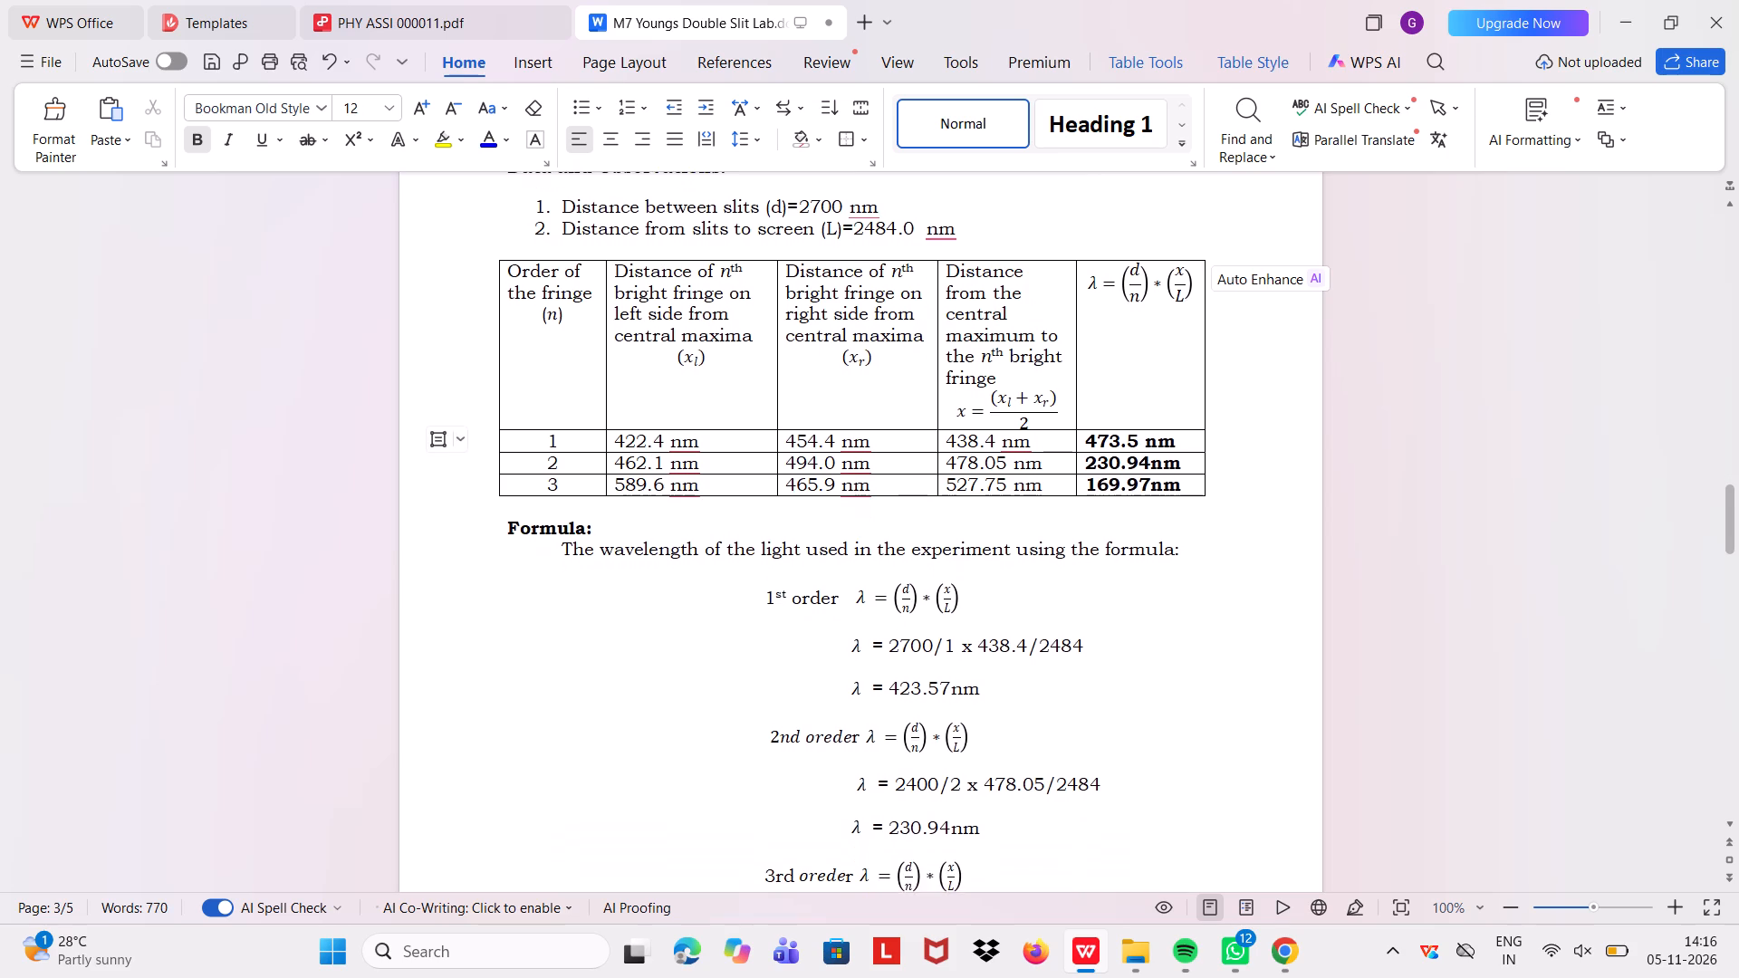
{"action": "scroll", "coordinate": [1155, 508], "scroll_direction": "down", "scroll_amount": 1}
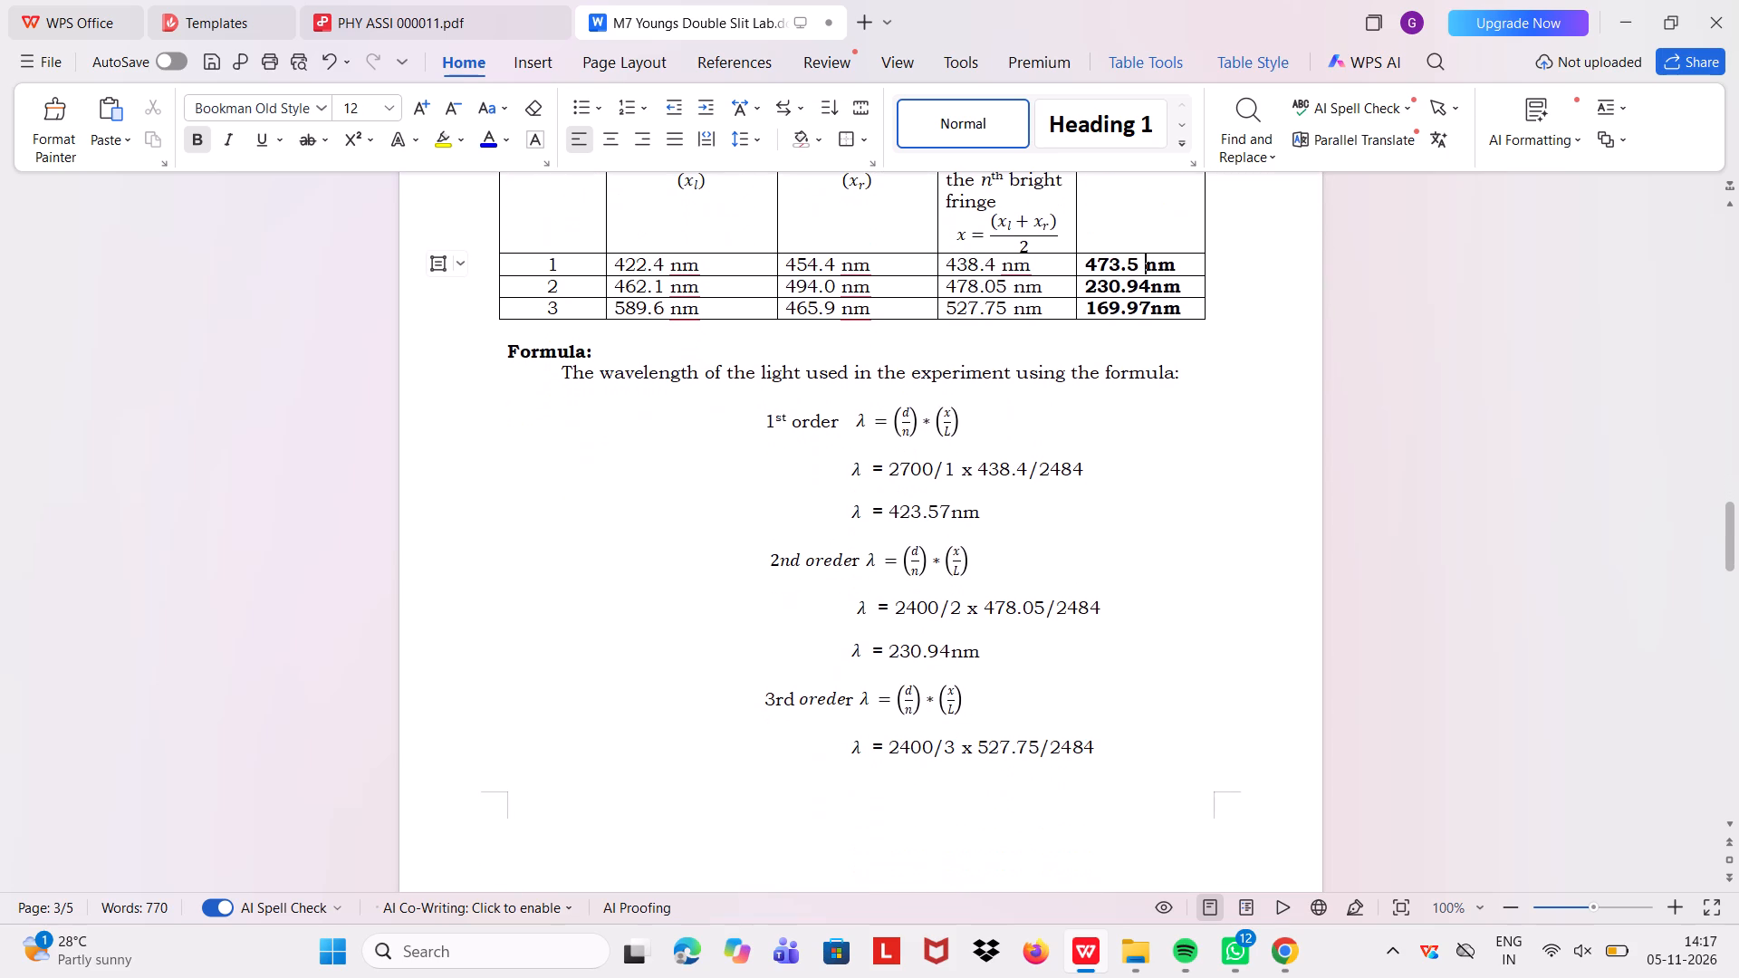
{"action": "left_click", "coordinate": [919, 607]}
{"action": "key", "text": "BackSpace"}
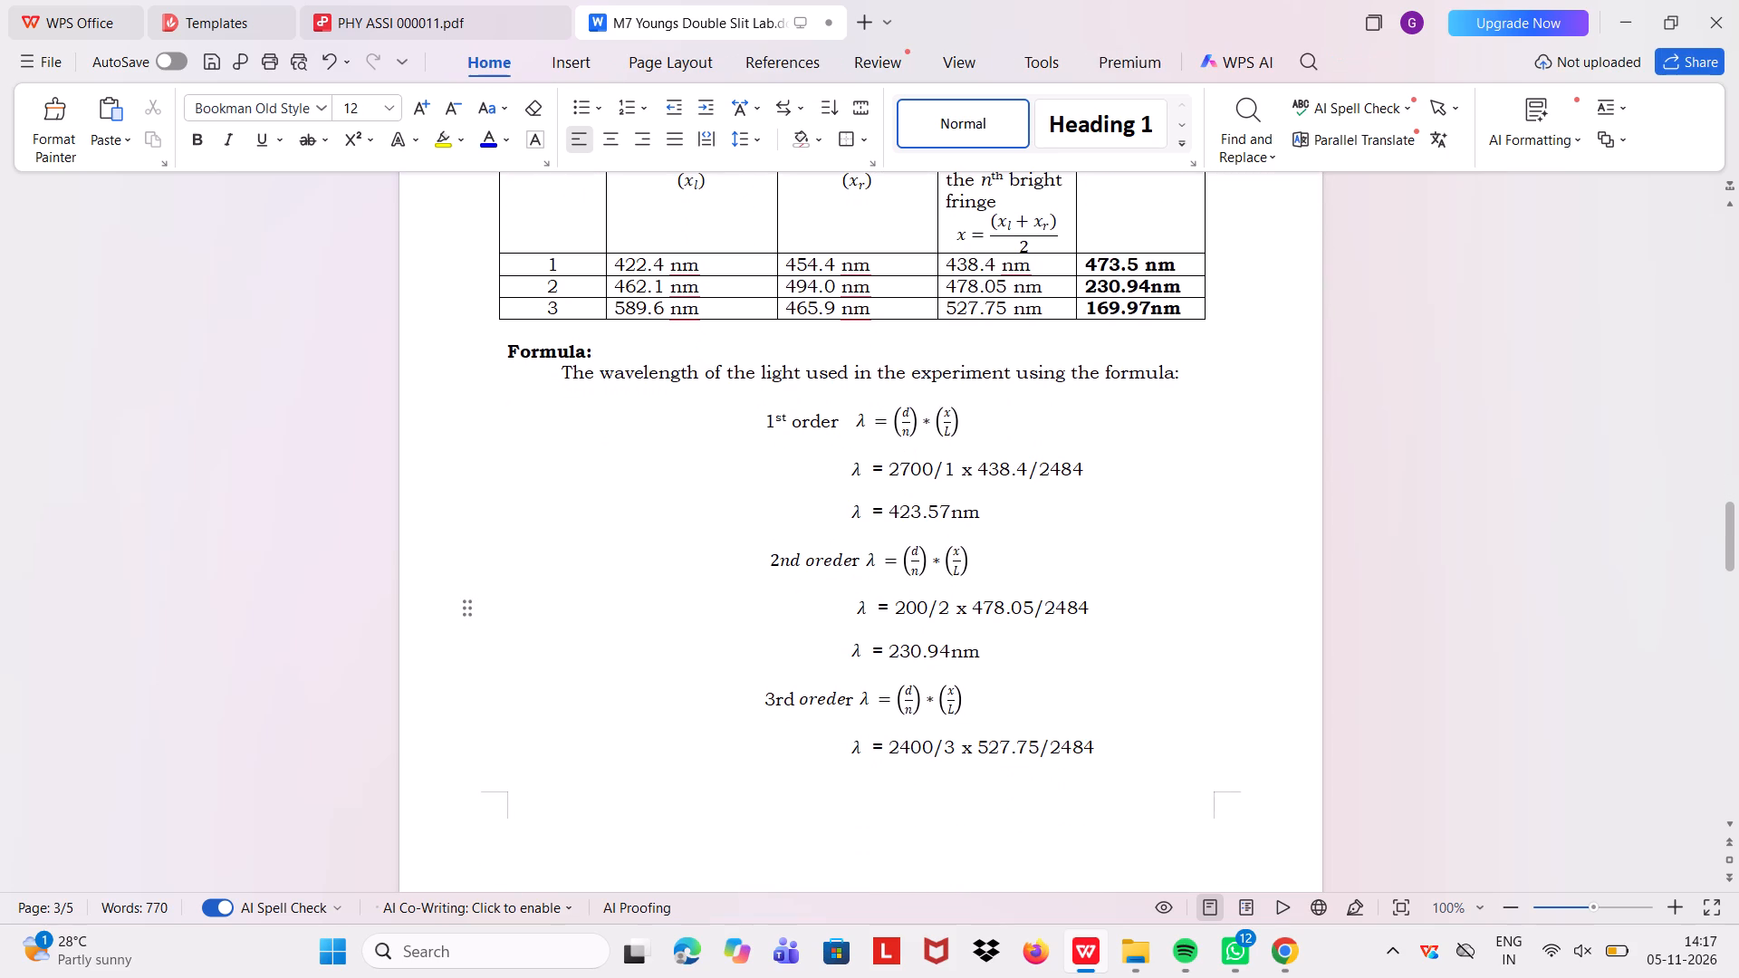
{"action": "key", "text": "7"}
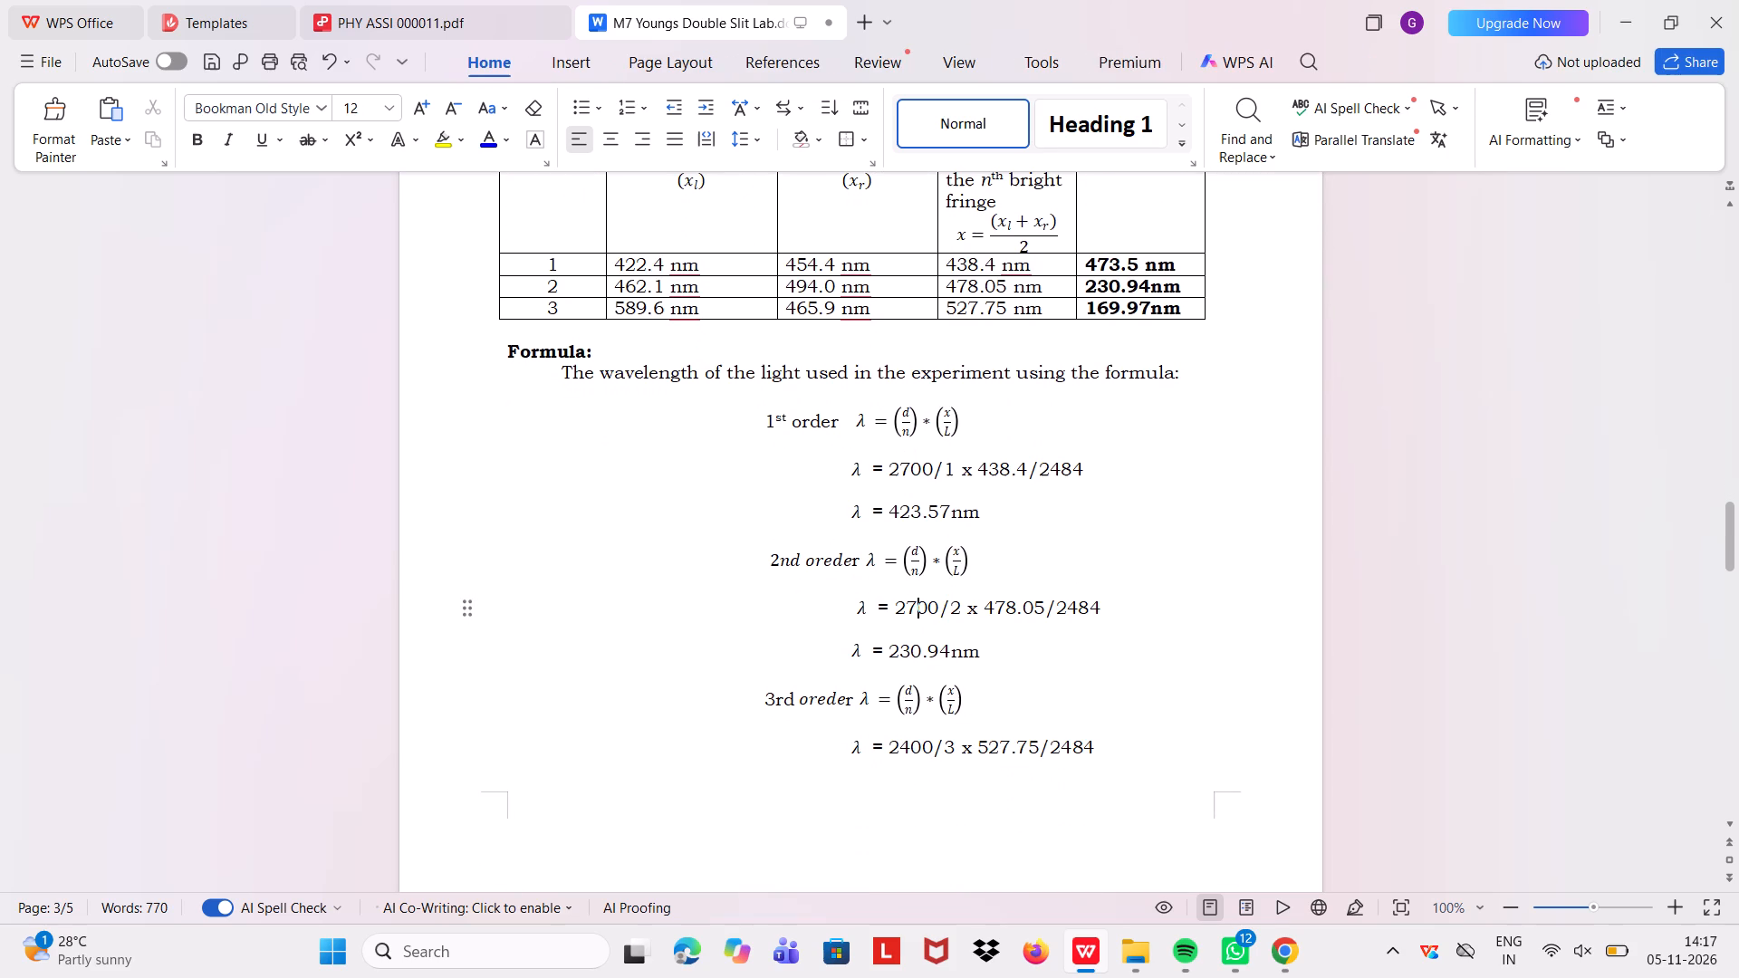
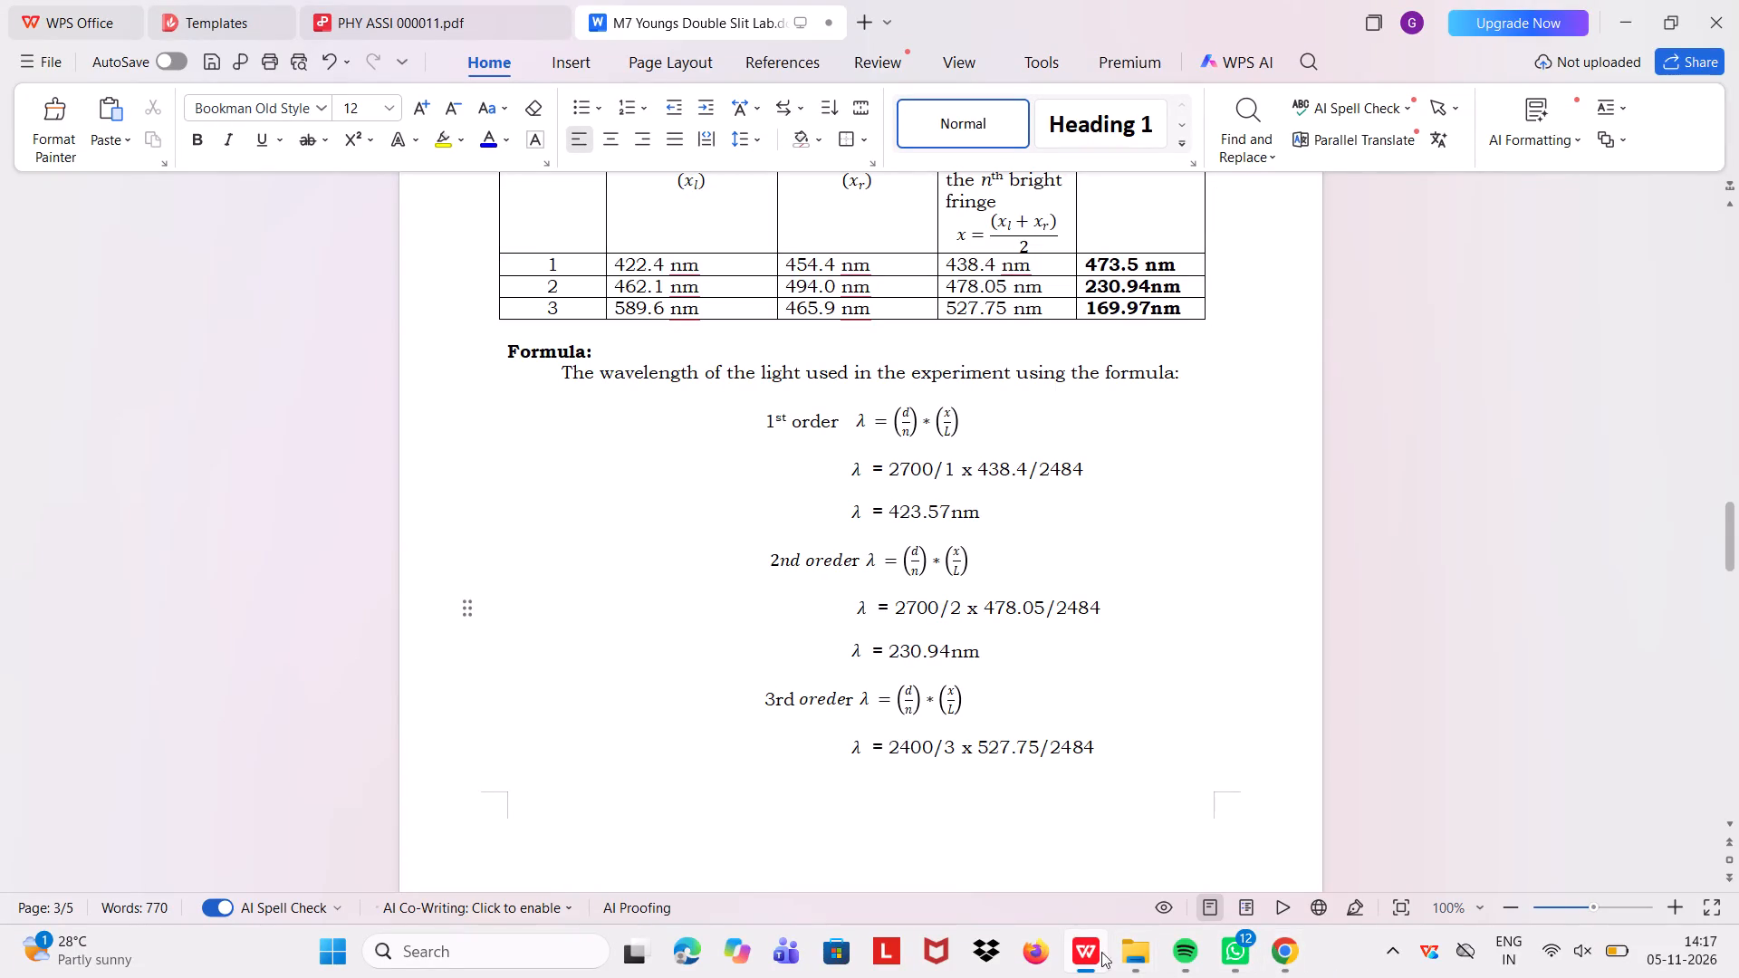
In the Wave Interference simulation in Chrome, measure from the central fringe to the second bright fringe above it.
{"action": "left_click", "coordinate": [1280, 872]}
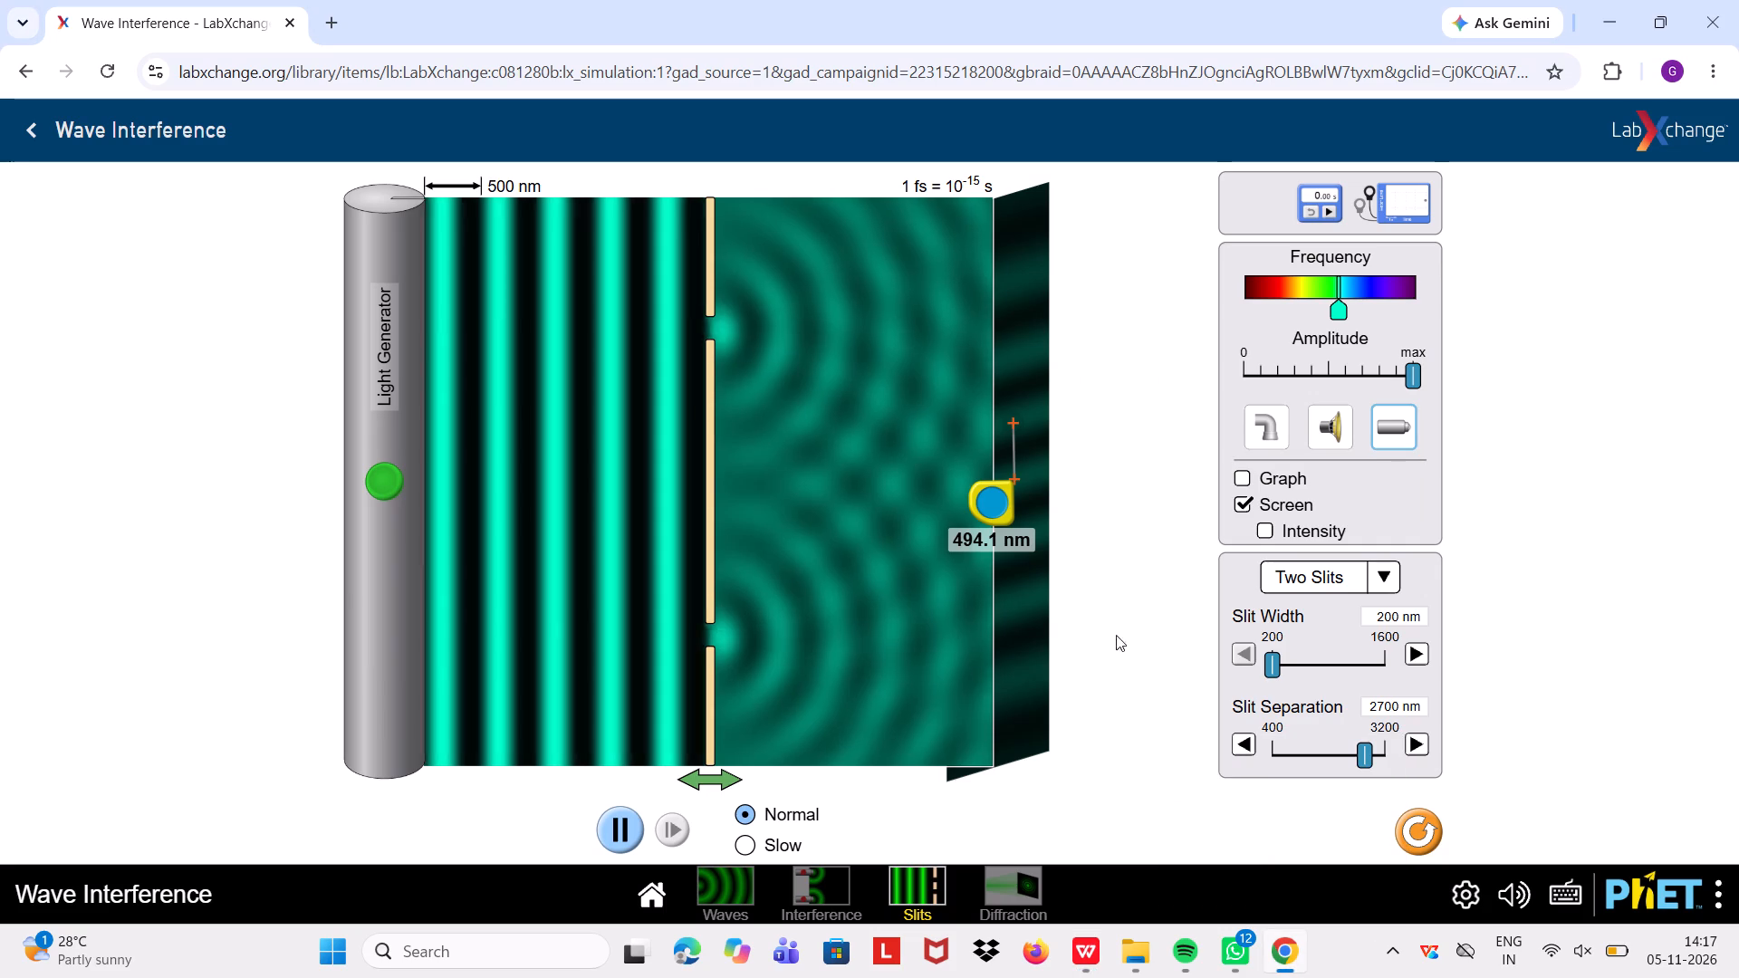
{"action": "left_click_drag", "start_coordinate": [1015, 425], "coordinate": [1013, 366]}
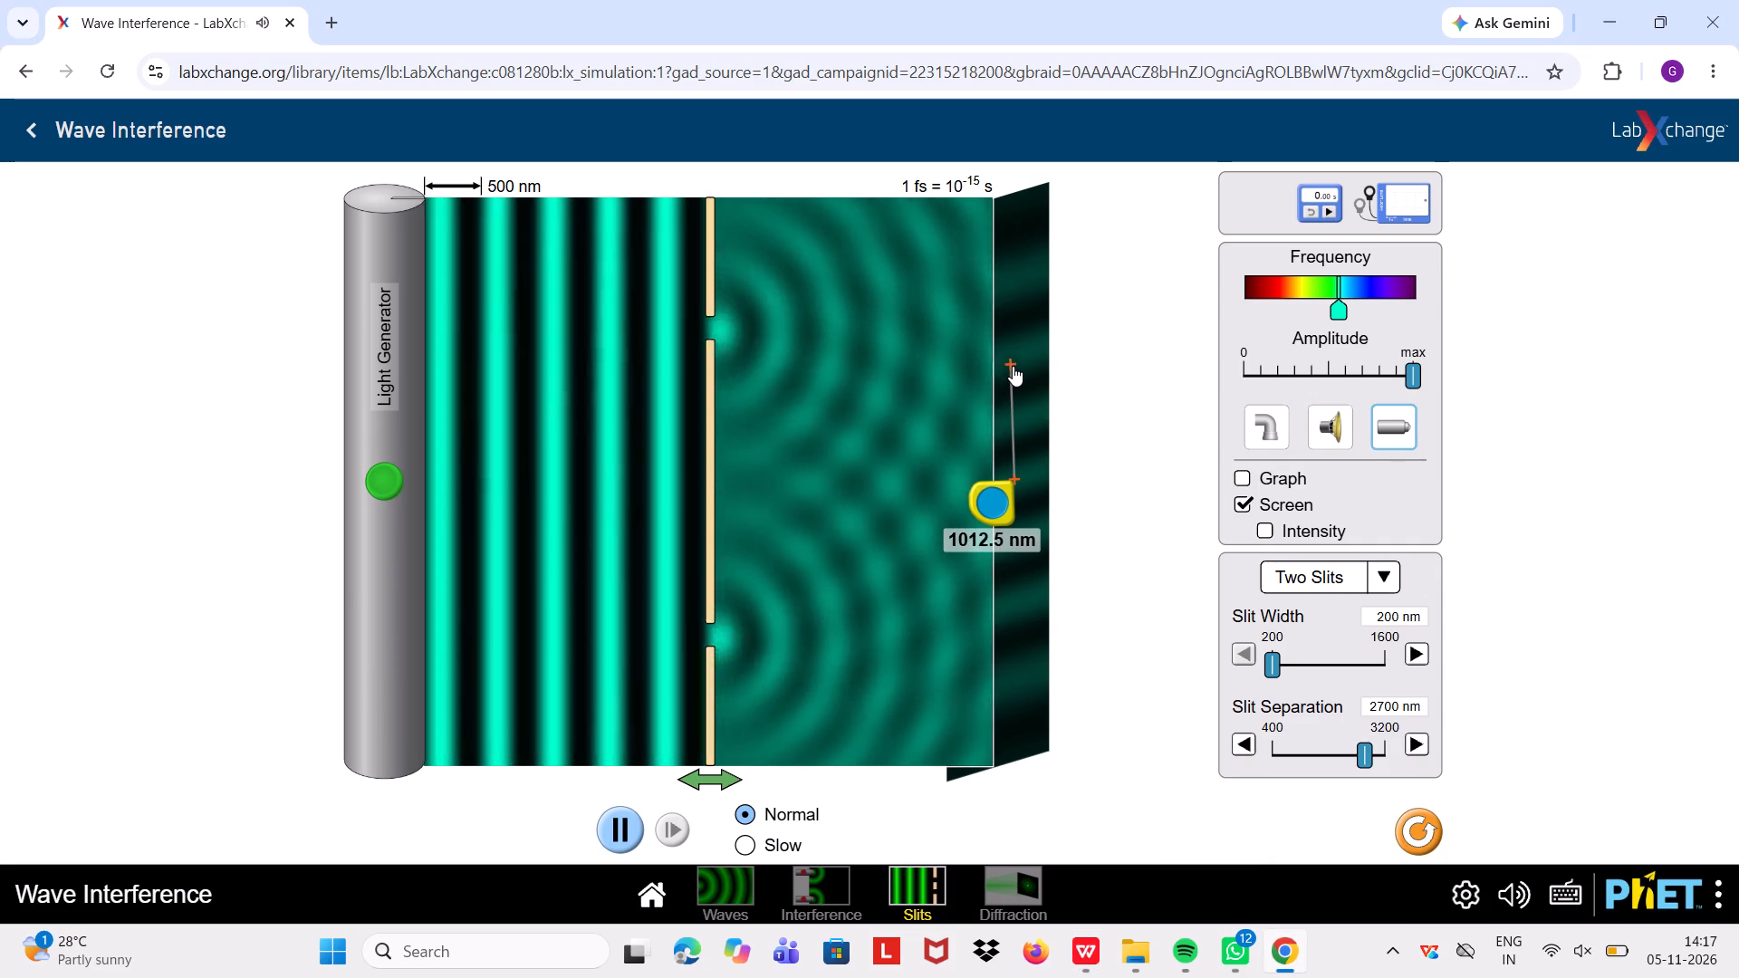
{"action": "left_click_drag", "start_coordinate": [1013, 366], "coordinate": [1013, 365]}
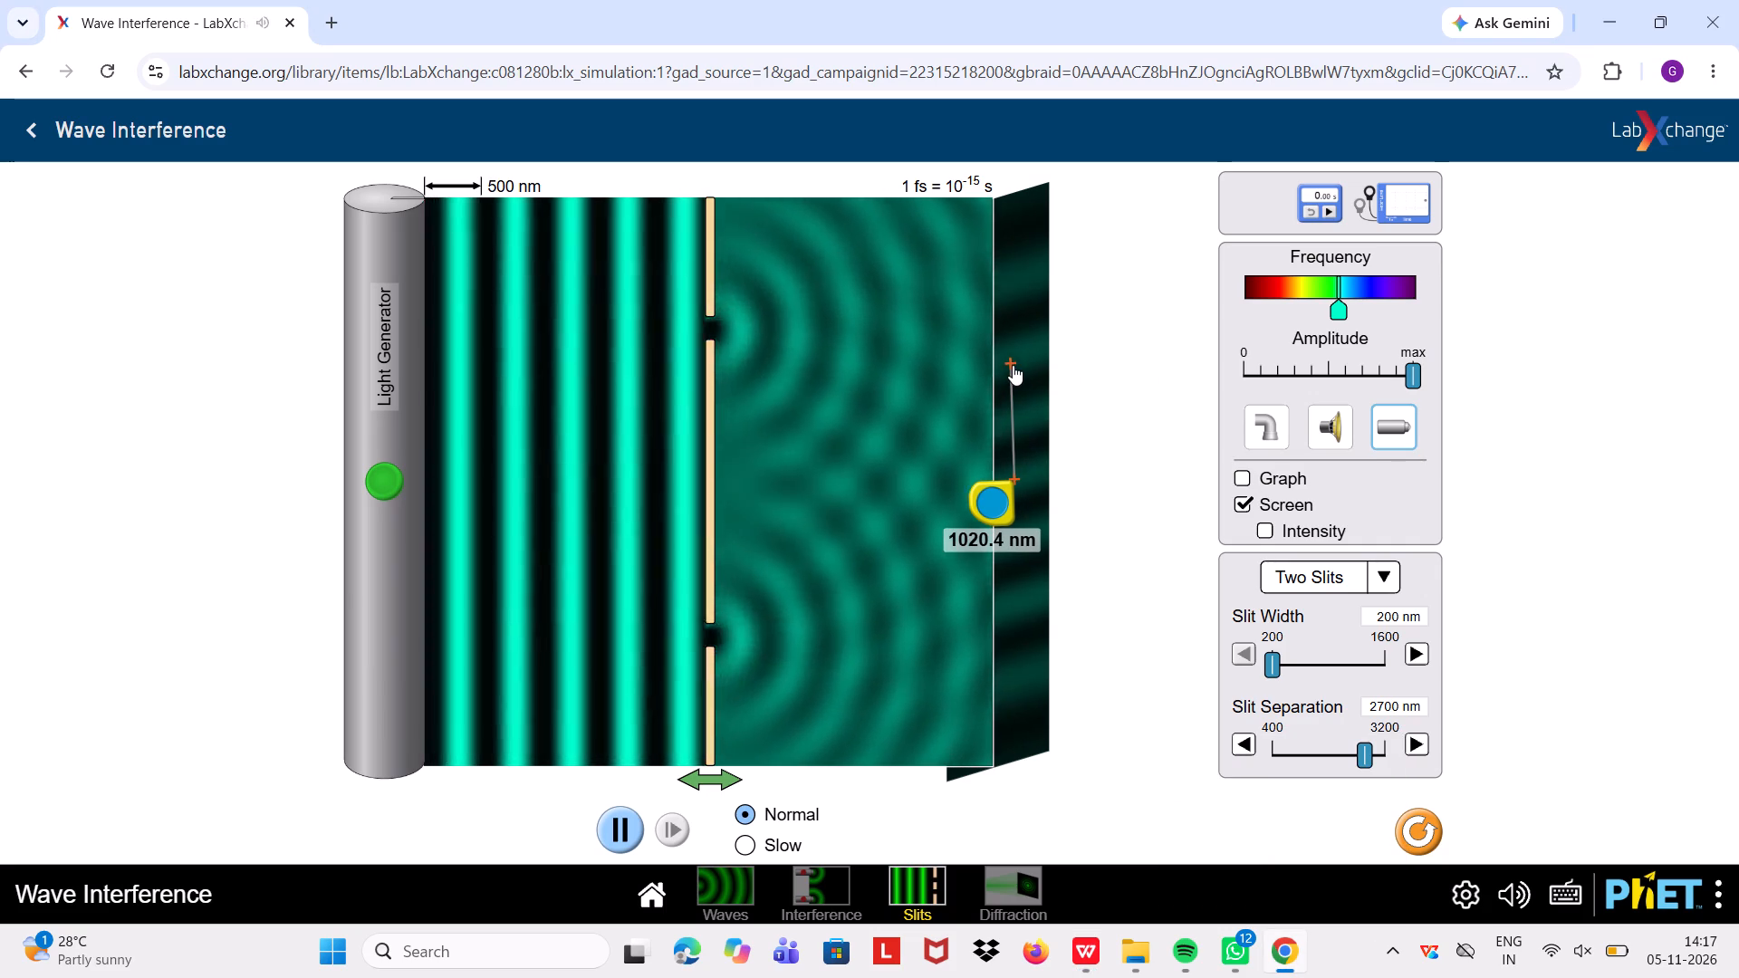
{"action": "left_click_drag", "start_coordinate": [1013, 365], "coordinate": [1014, 364]}
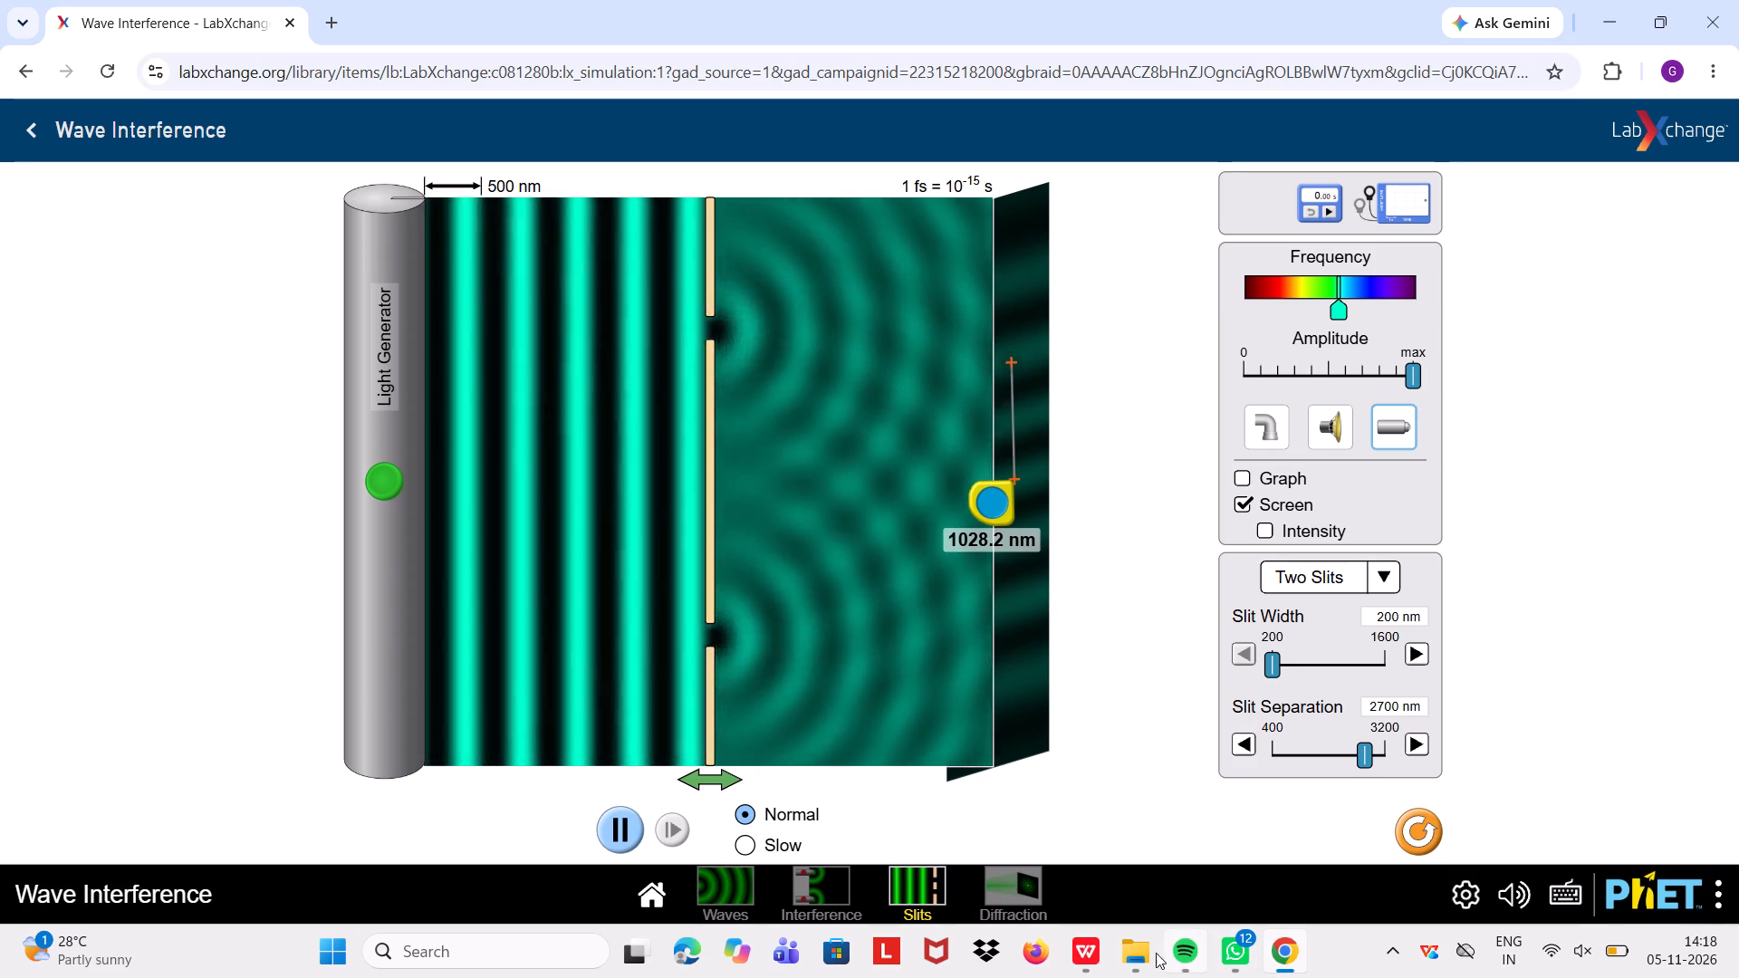
Back in the WPS lab document, set the second-order xₗ value in the observations table to 1028 nm.
{"action": "left_click", "coordinate": [1092, 946]}
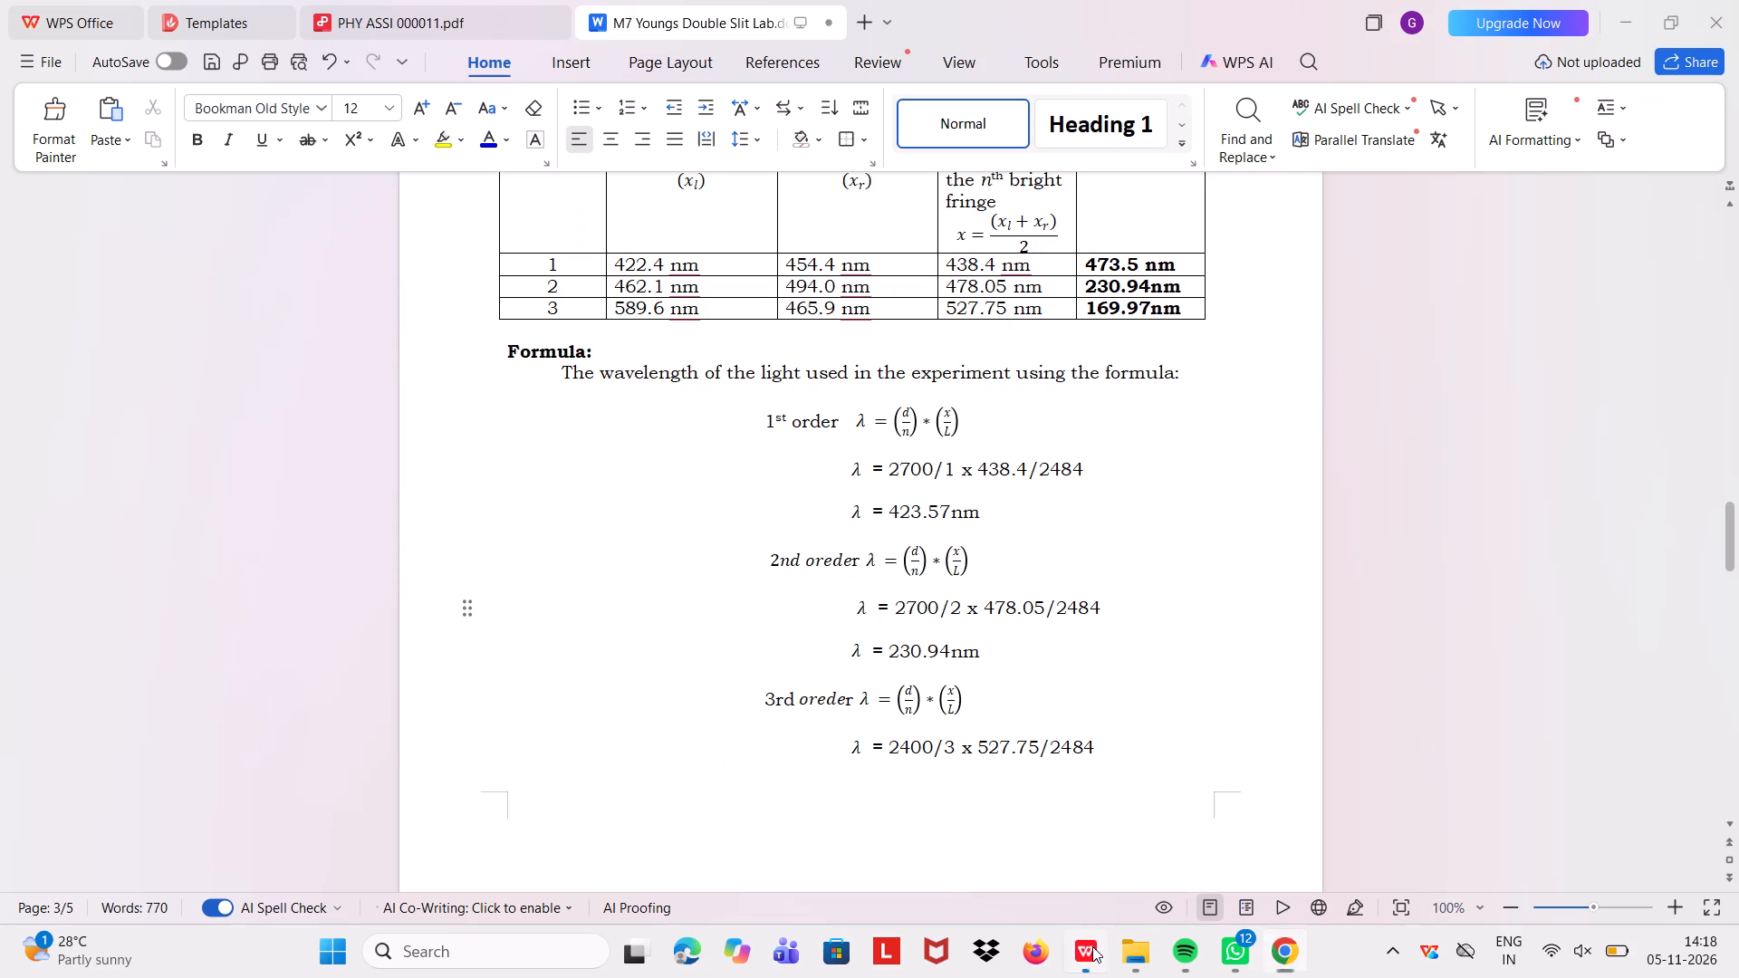
{"action": "left_click", "coordinate": [661, 291]}
{"action": "key", "text": "BackSpace"}
{"action": "key", "text": "BackSpace"}
{"action": "key", "text": "BackSpace"}
{"action": "key", "text": "BackSpace"}
{"action": "key", "text": "BackSpace"}
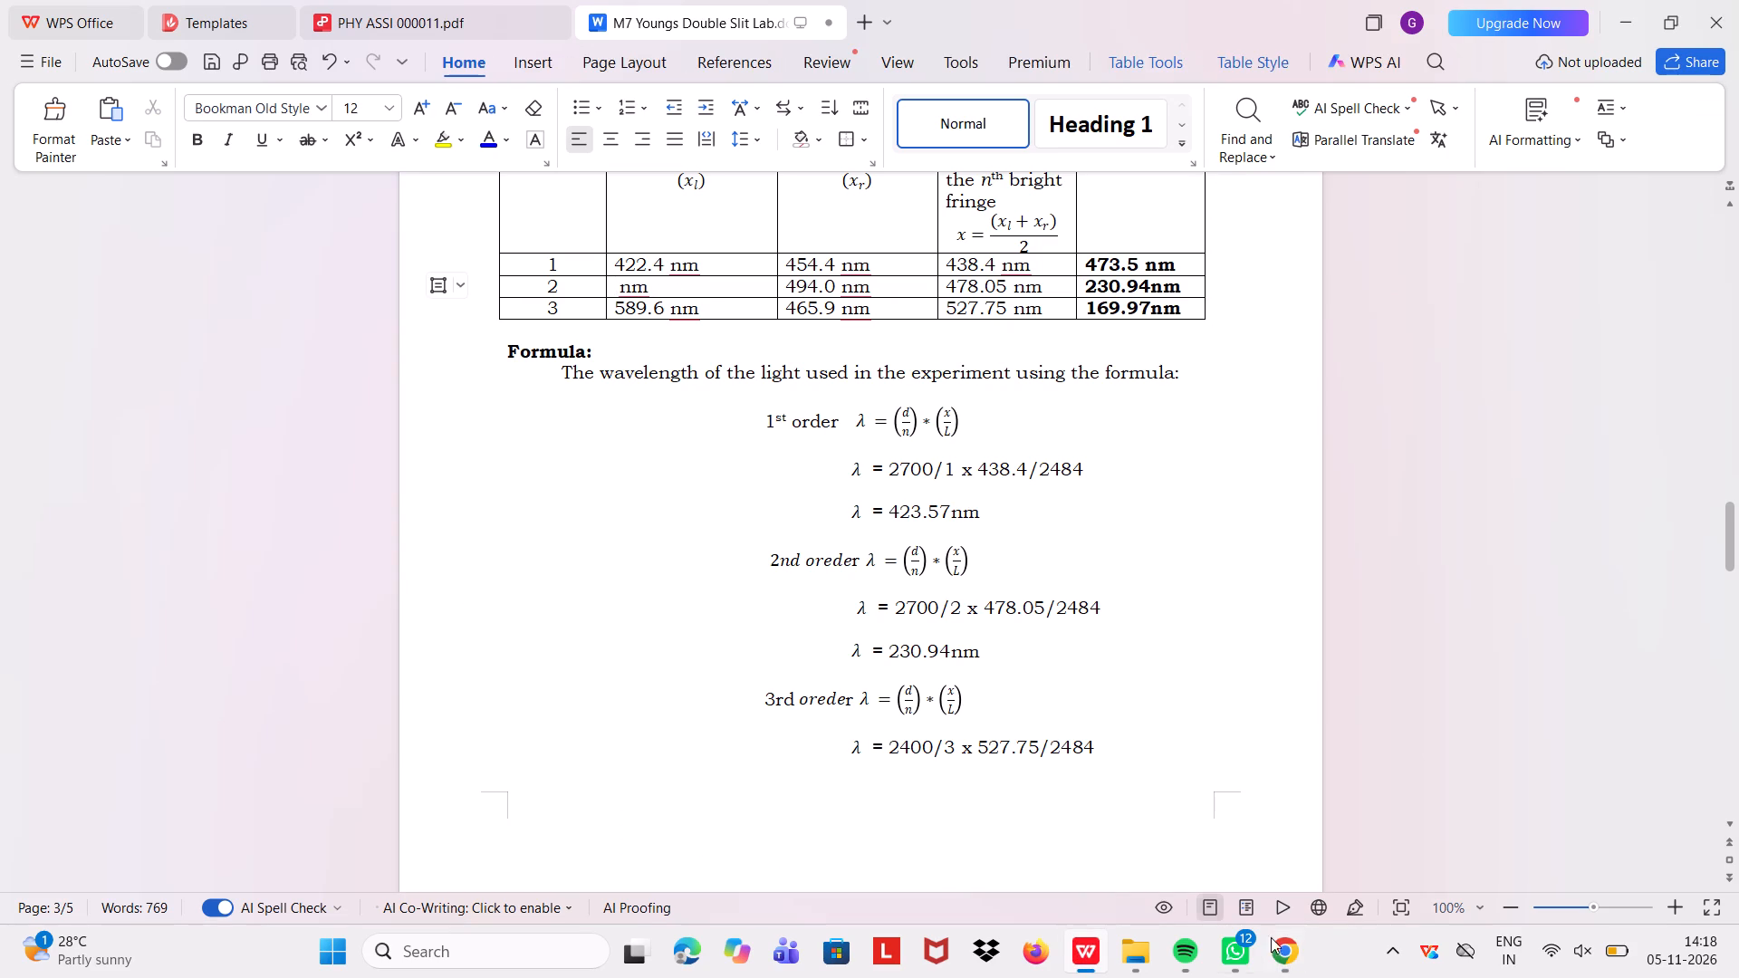
{"action": "type", "text": "1028"}
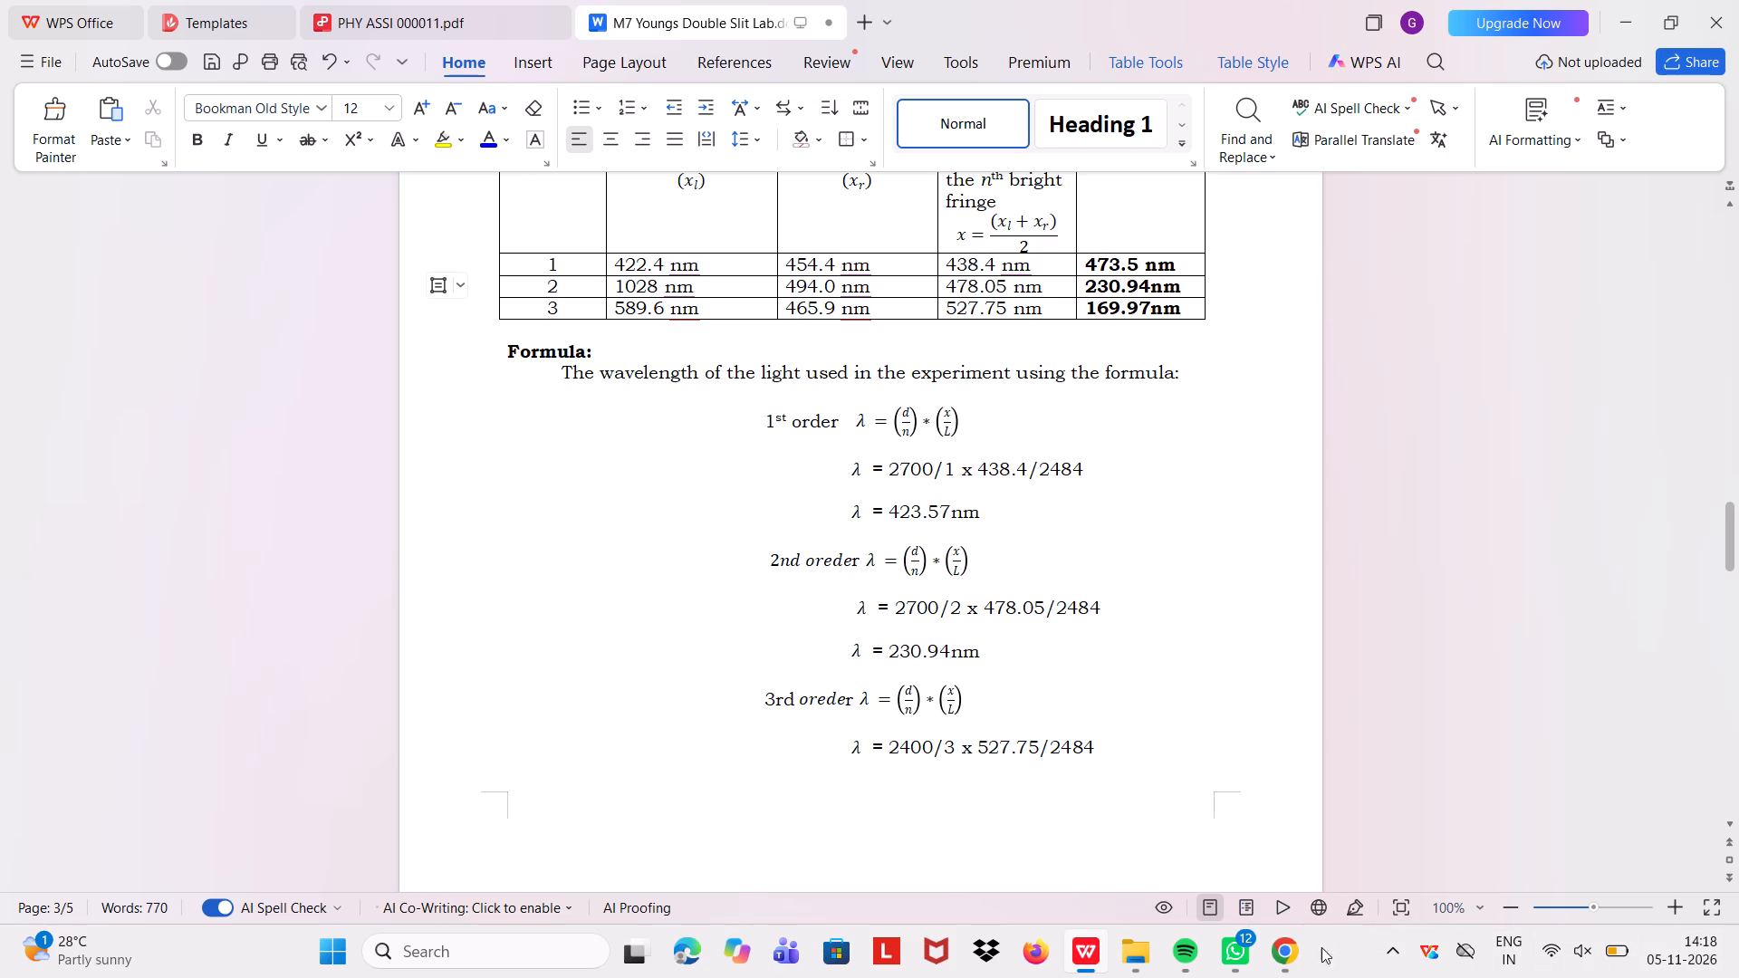
In the Chrome simulation, extend the measuring tape from the central fringe to the third bright fringe above it.
{"action": "left_click", "coordinate": [1291, 952]}
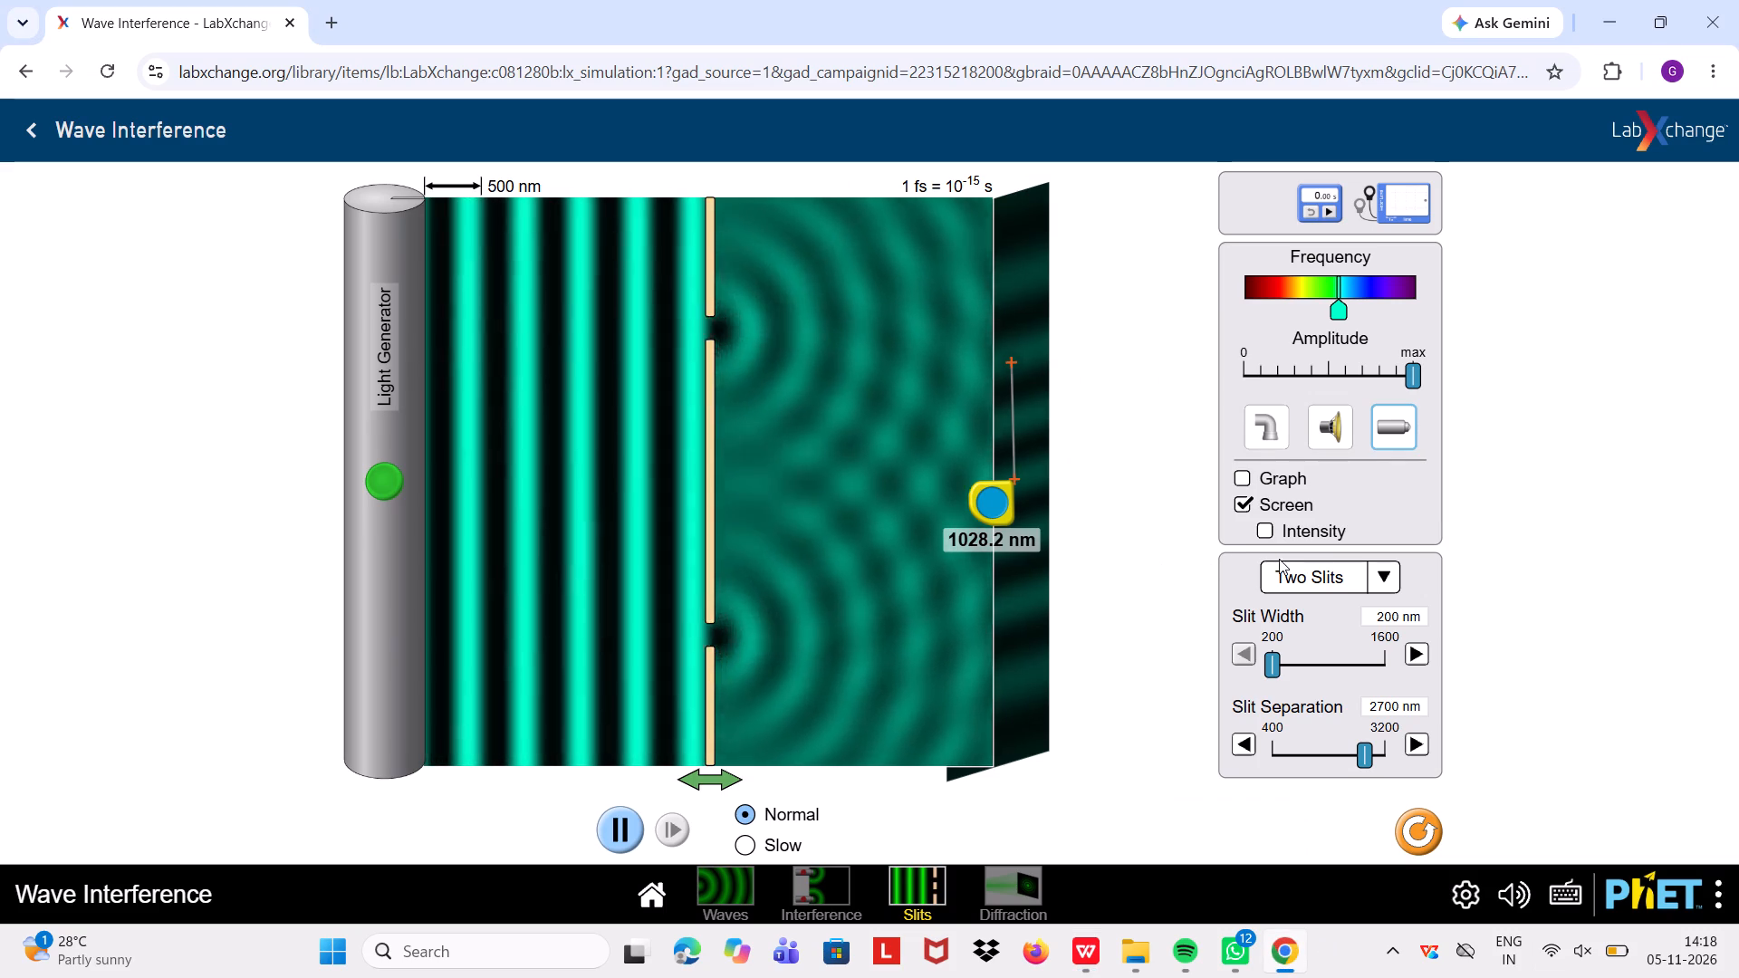
{"action": "left_click", "coordinate": [1007, 376]}
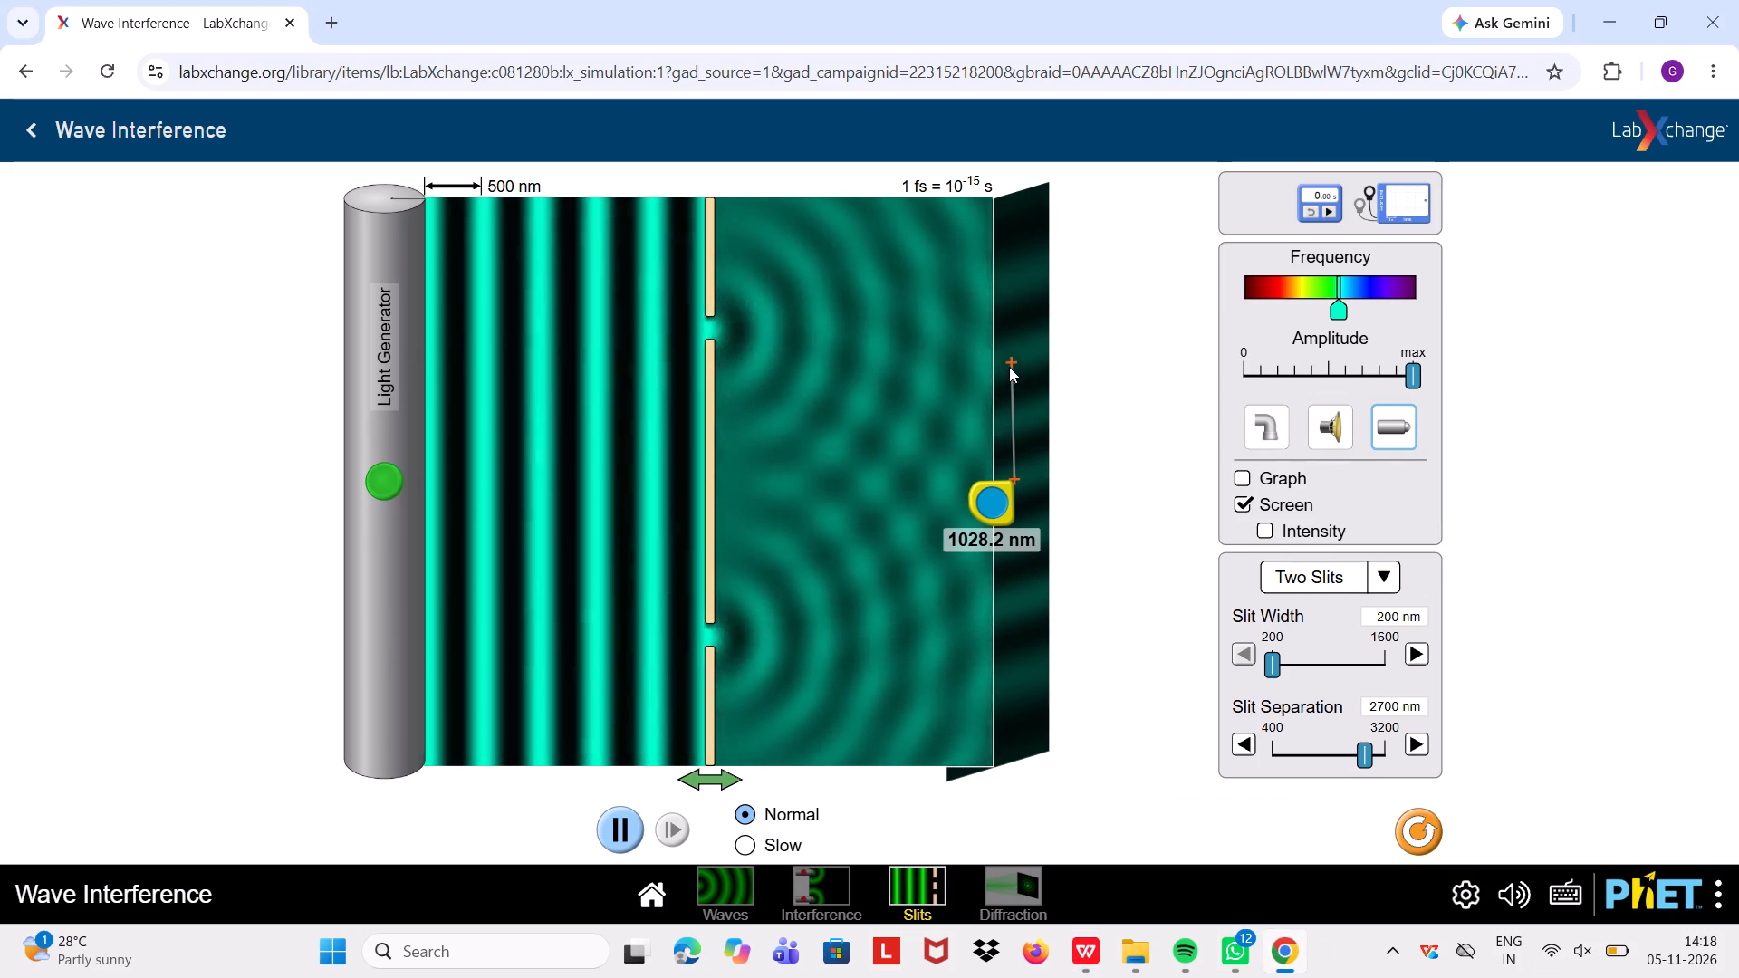
{"action": "left_click_drag", "start_coordinate": [1010, 360], "coordinate": [1009, 286]}
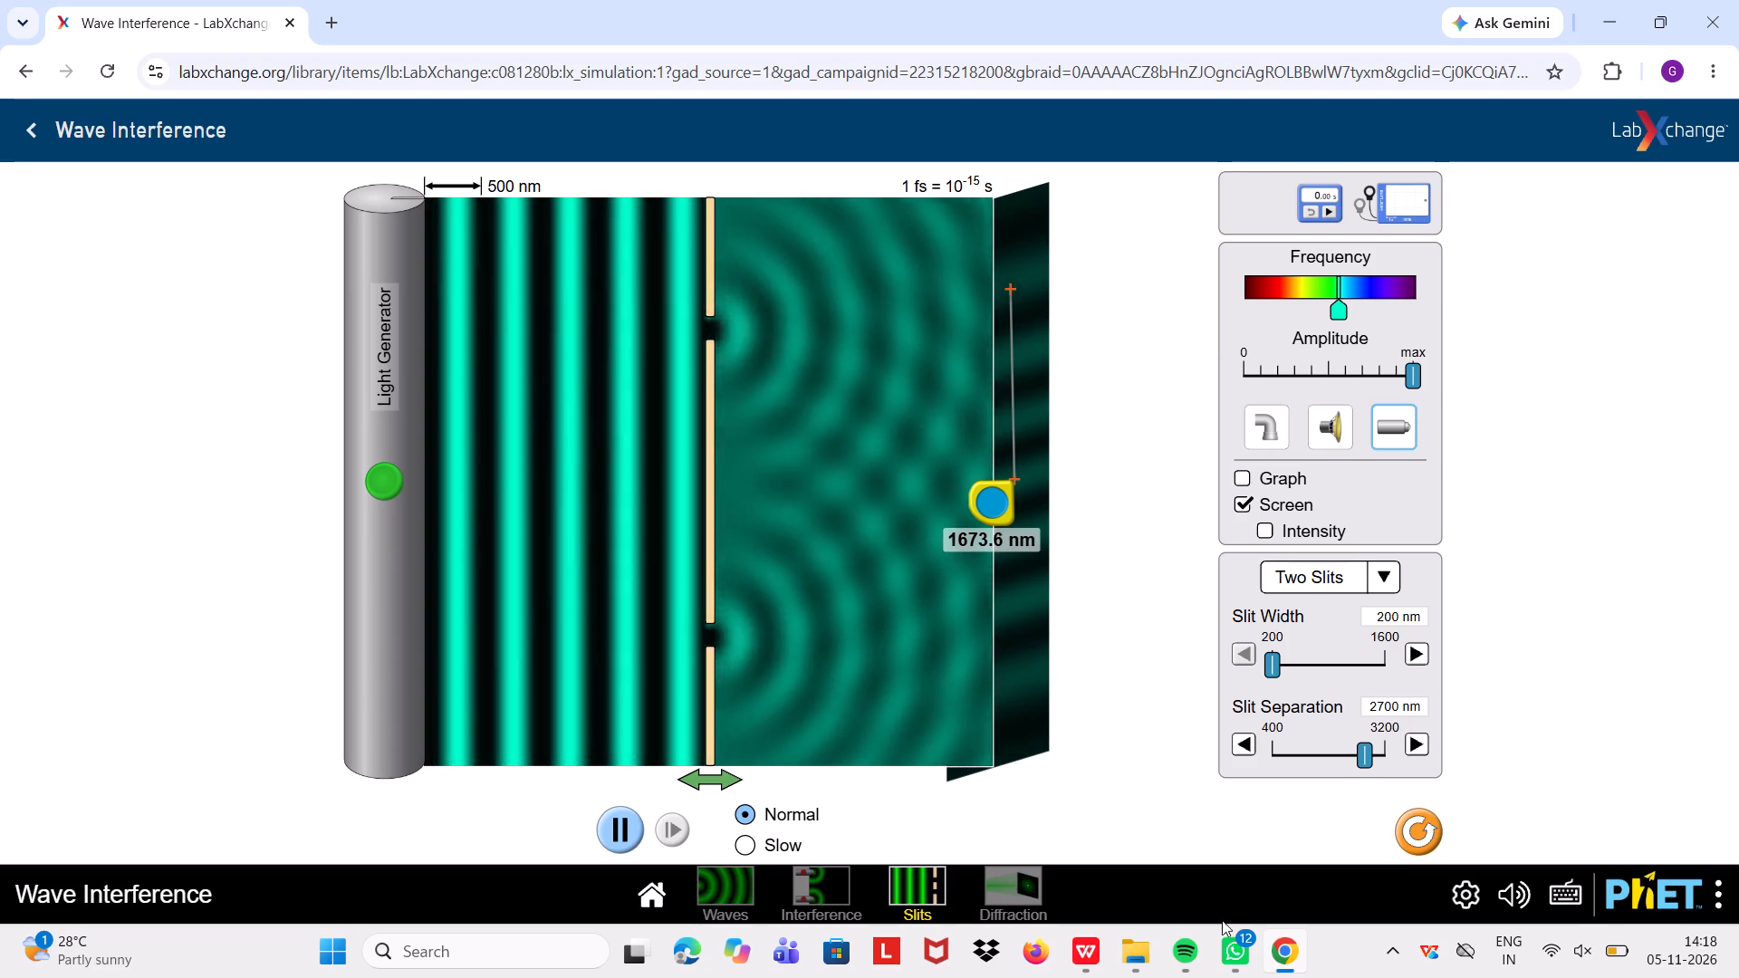
{"action": "left_click", "coordinate": [1086, 951]}
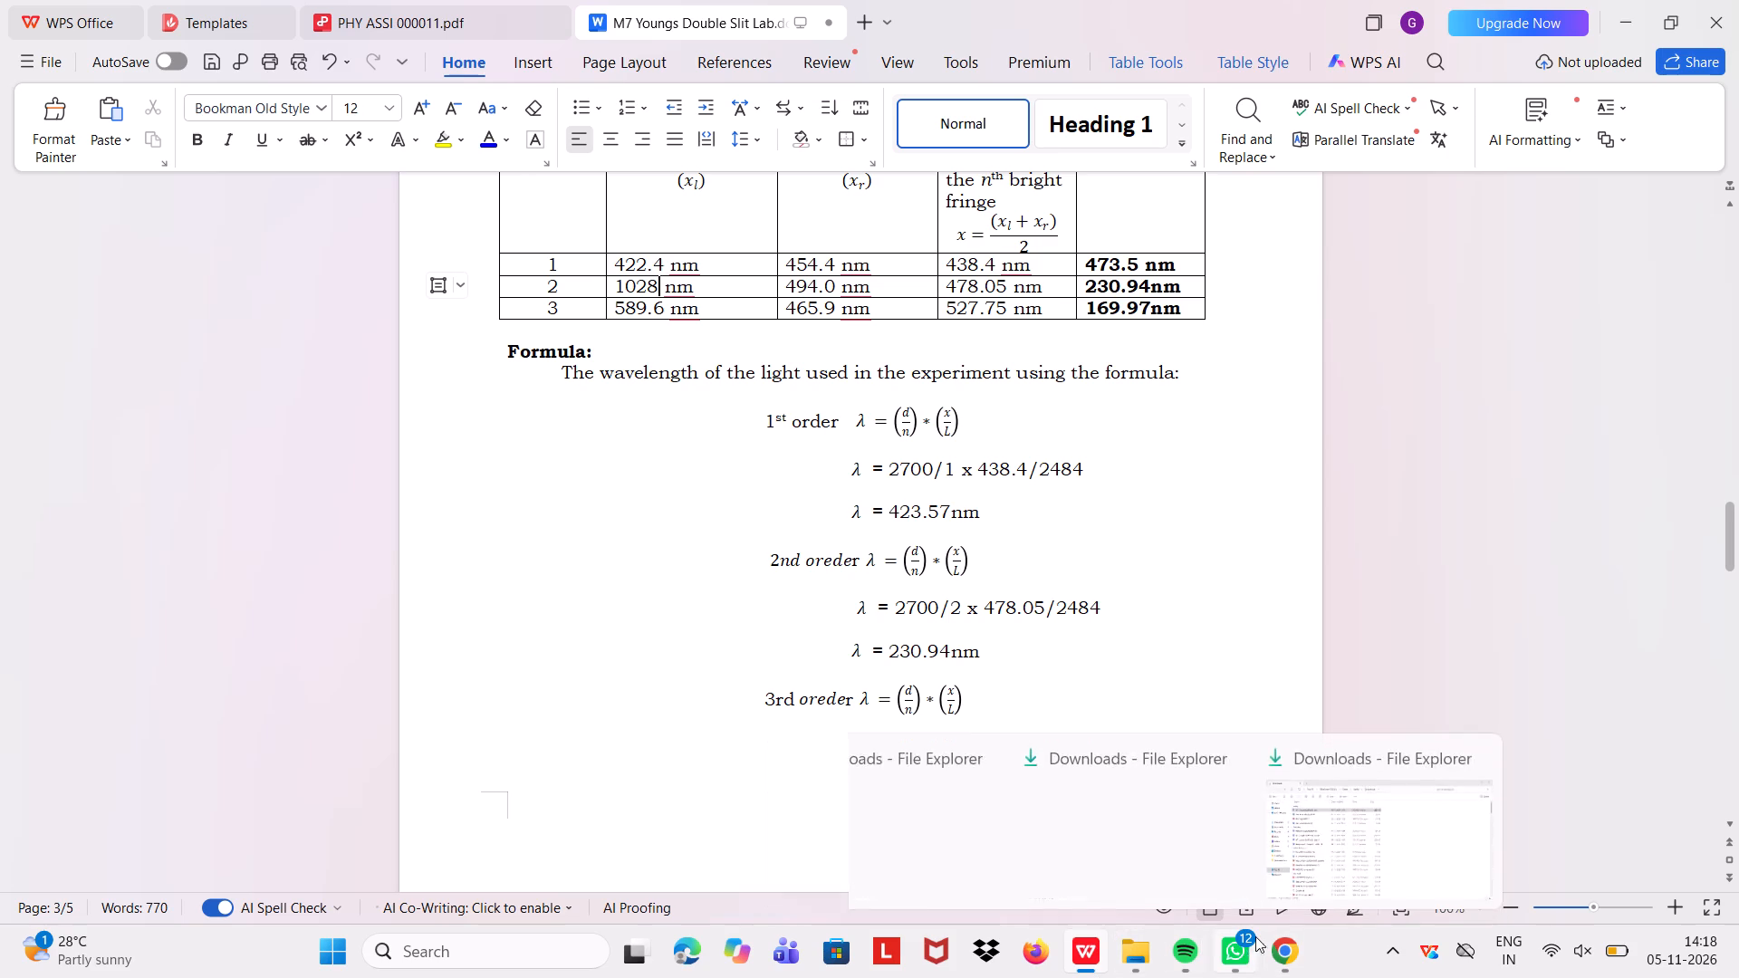
{"action": "left_click", "coordinate": [1287, 937]}
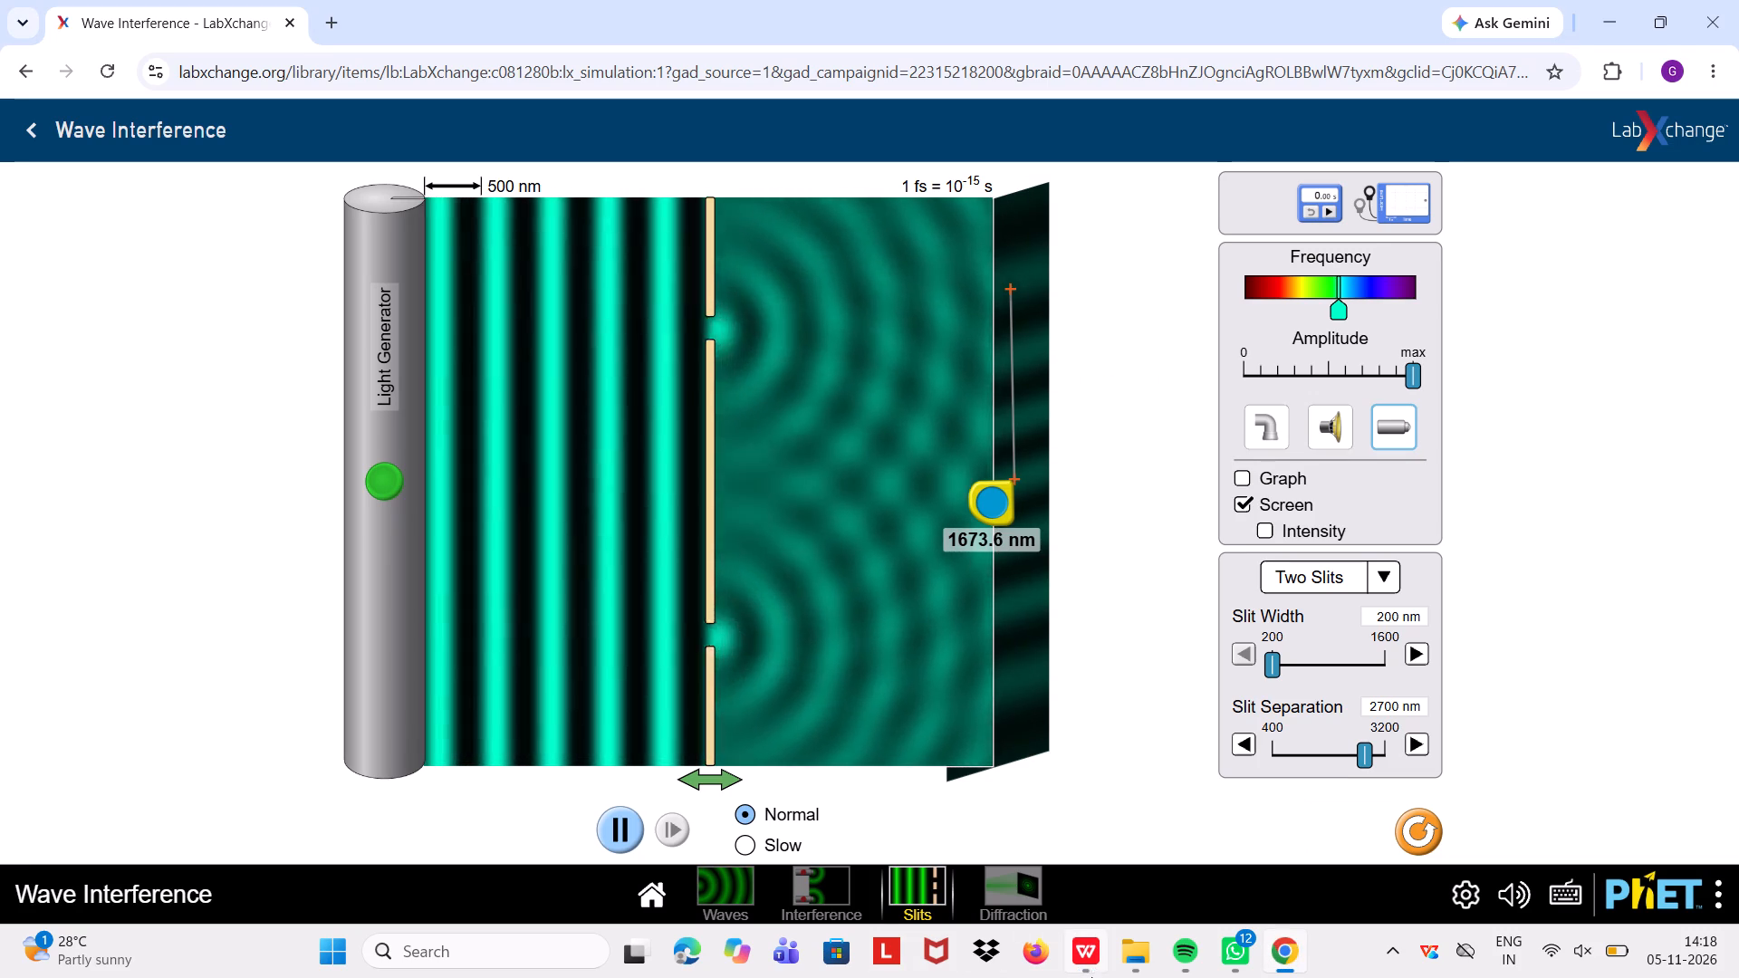
In the WPS lab document, set the third-order xₗ value in the observations table to 1673.6 nm.
{"action": "left_click", "coordinate": [1096, 950]}
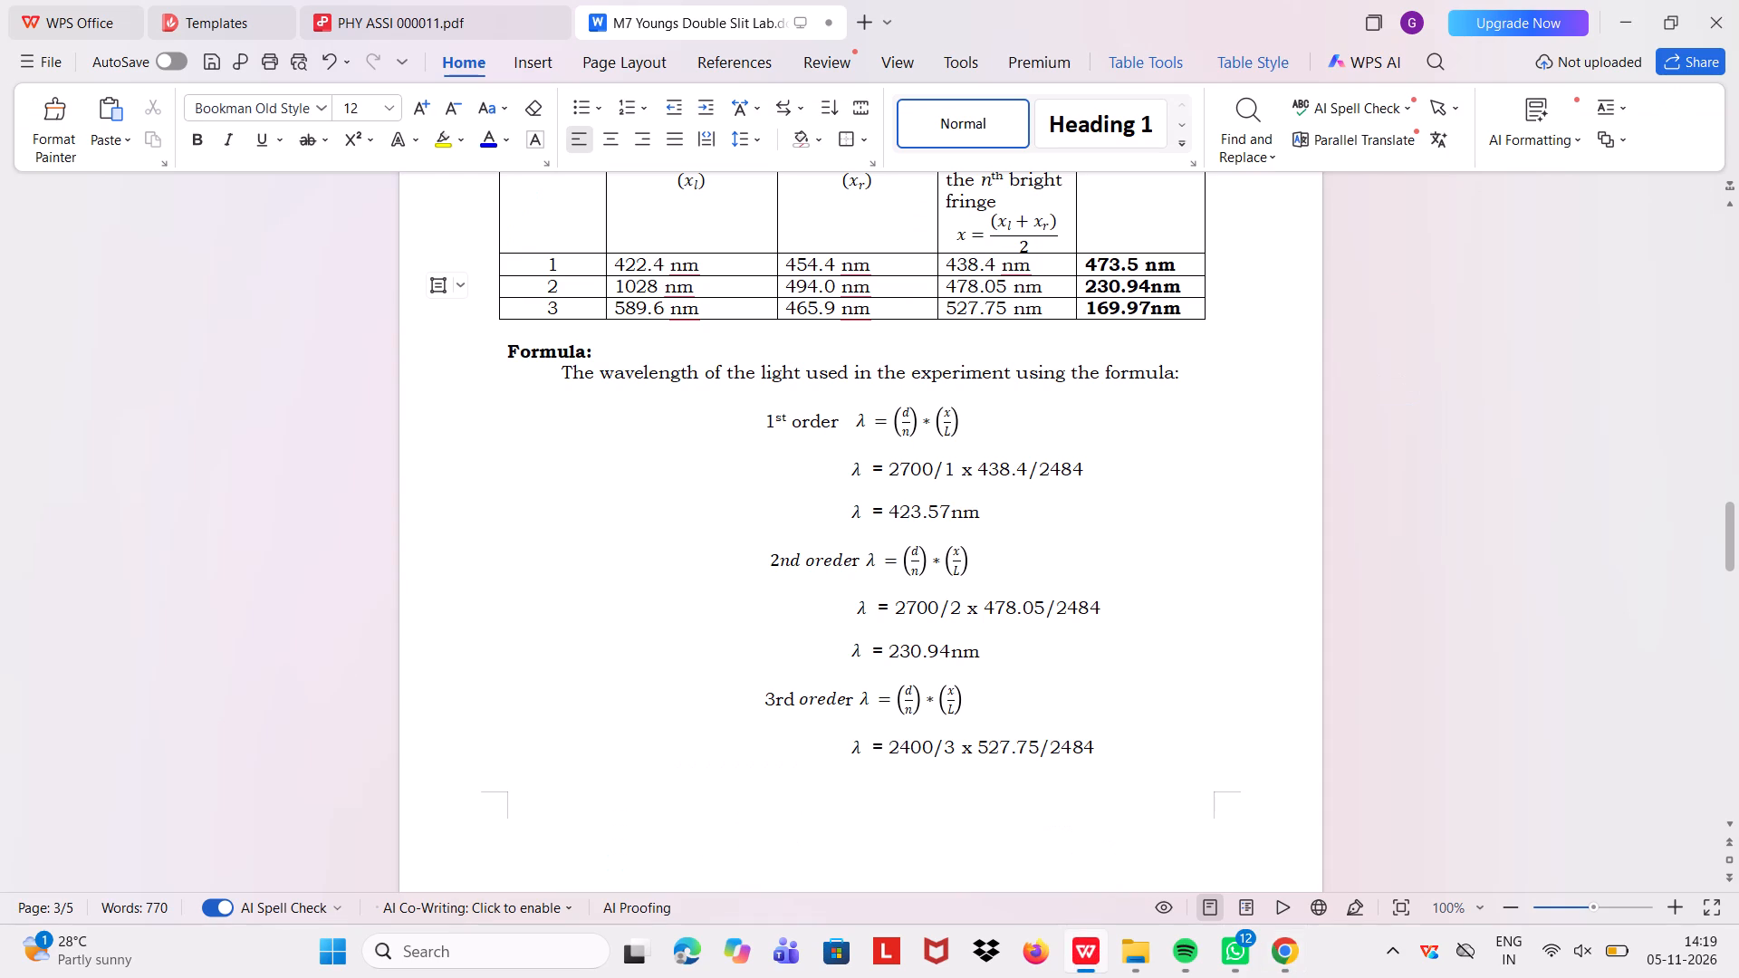
{"action": "left_click", "coordinate": [646, 309]}
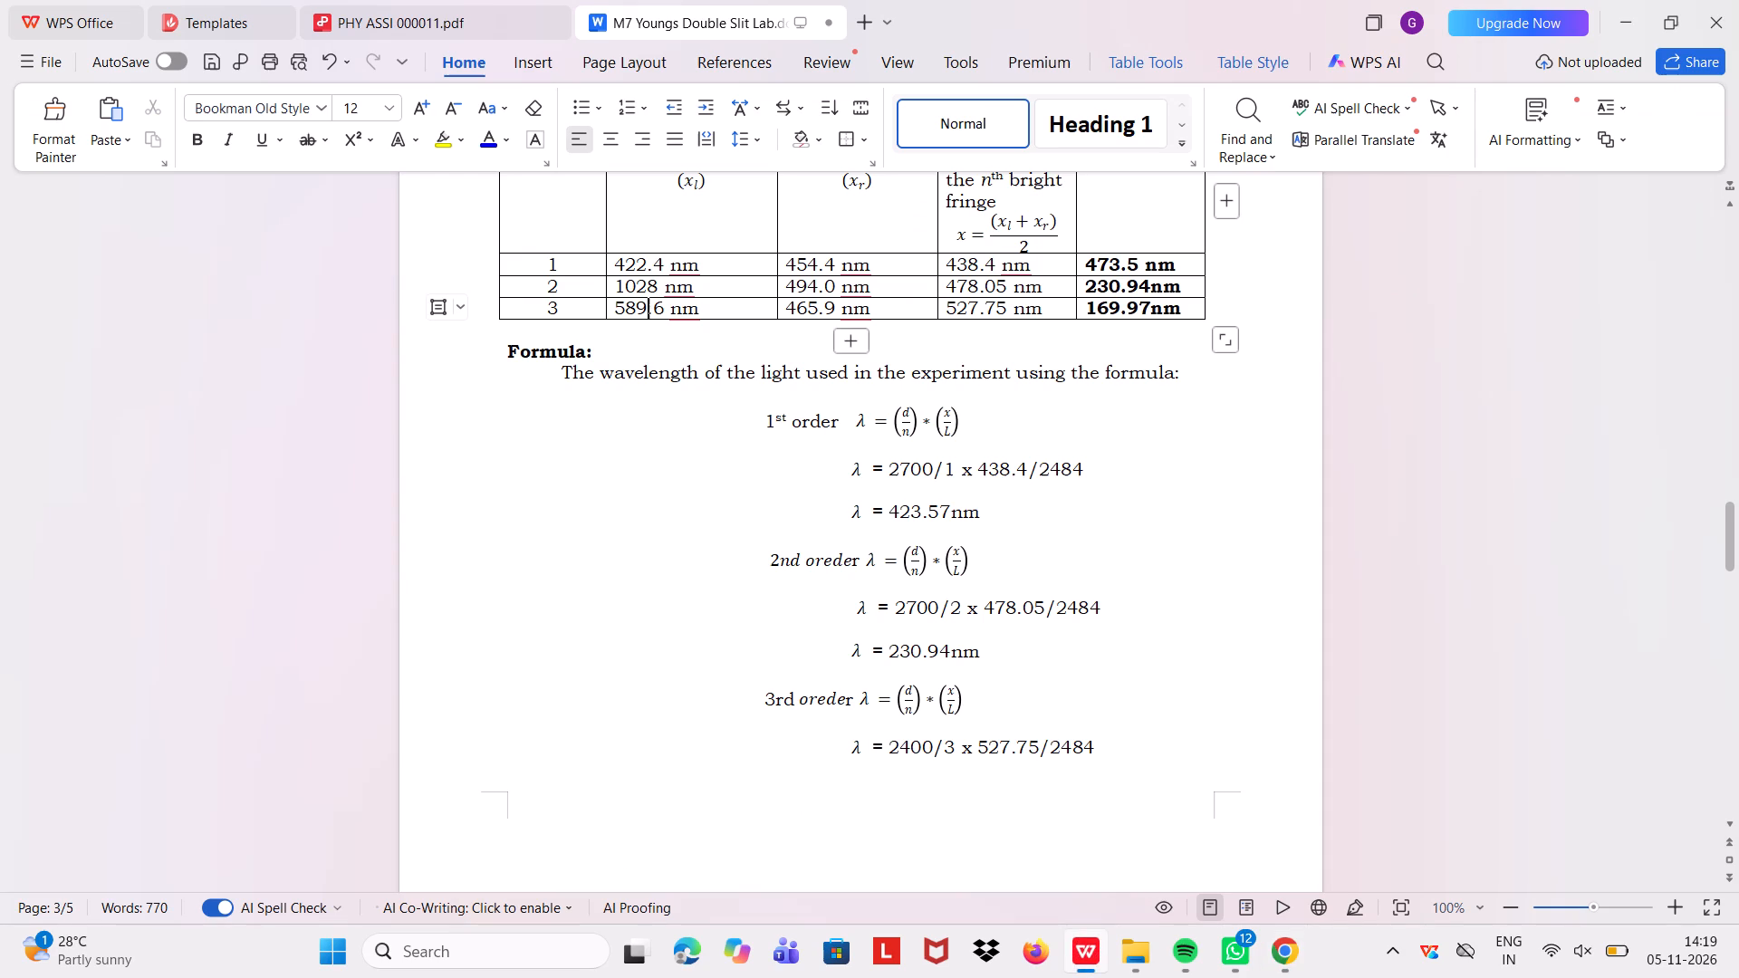
{"action": "key", "text": "BackSpace"}
{"action": "key", "text": "BackSpace"}
{"action": "key", "text": "BackSpace"}
{"action": "type", "text": "1673"}
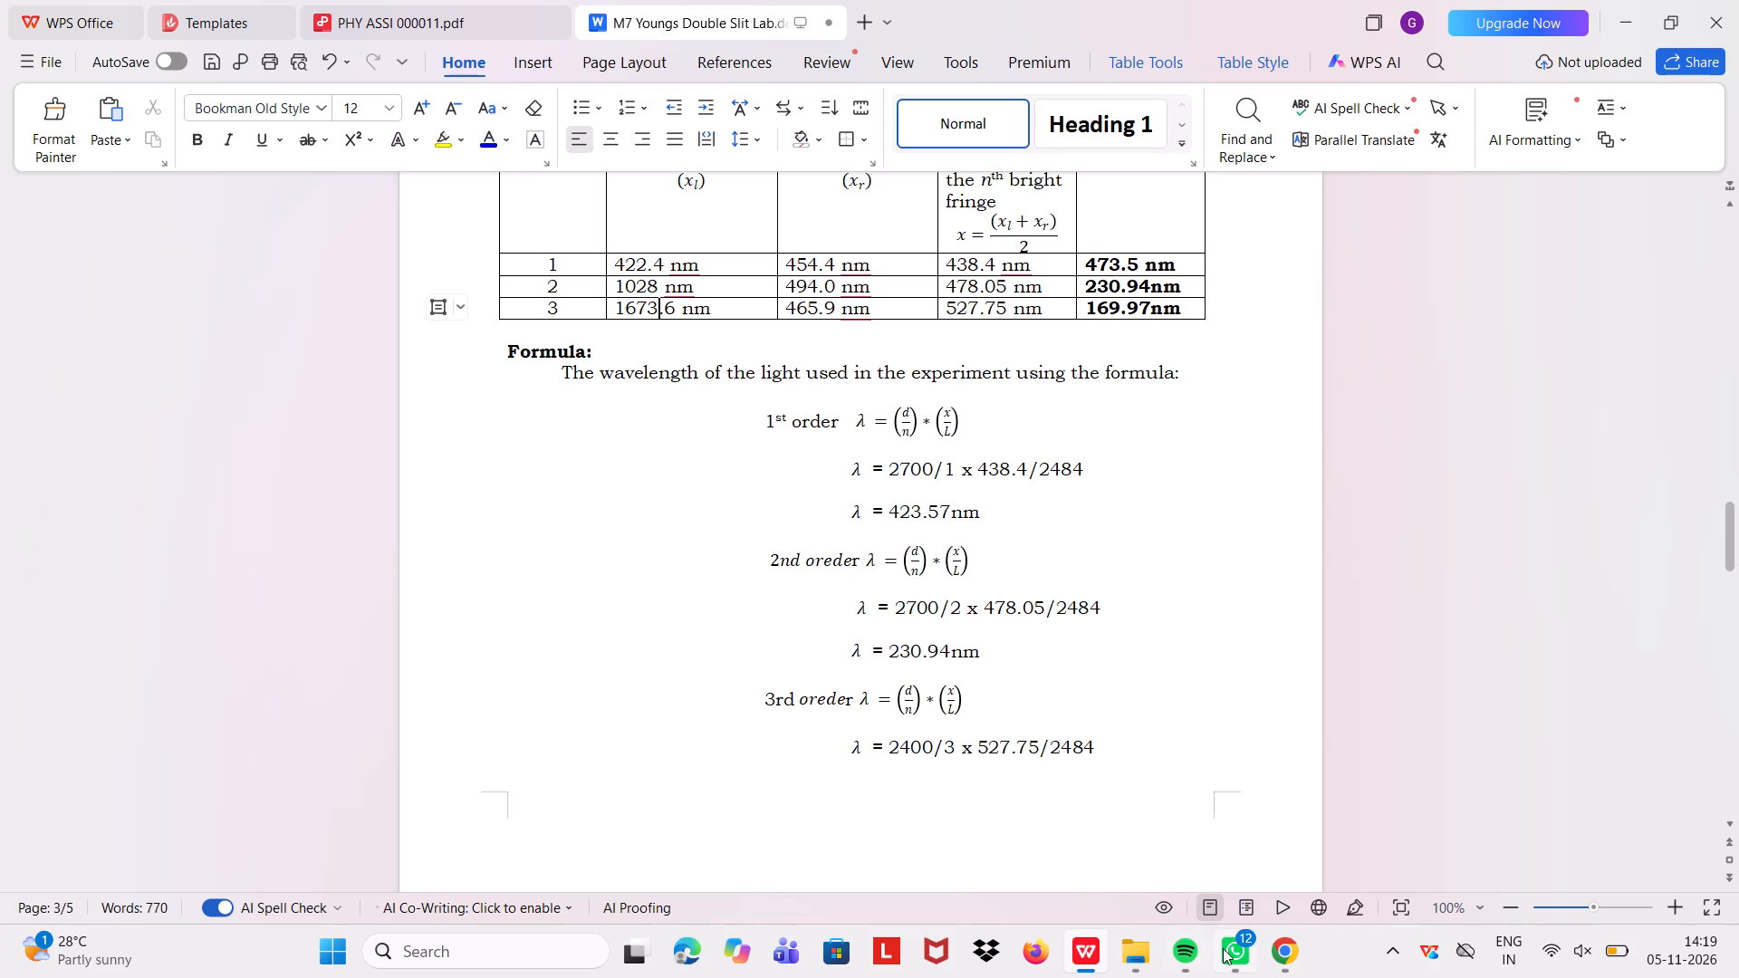
In the Chrome simulation, swing the measuring tape downward and measure from the central fringe to the first bright fringe below it.
{"action": "left_click", "coordinate": [1288, 960]}
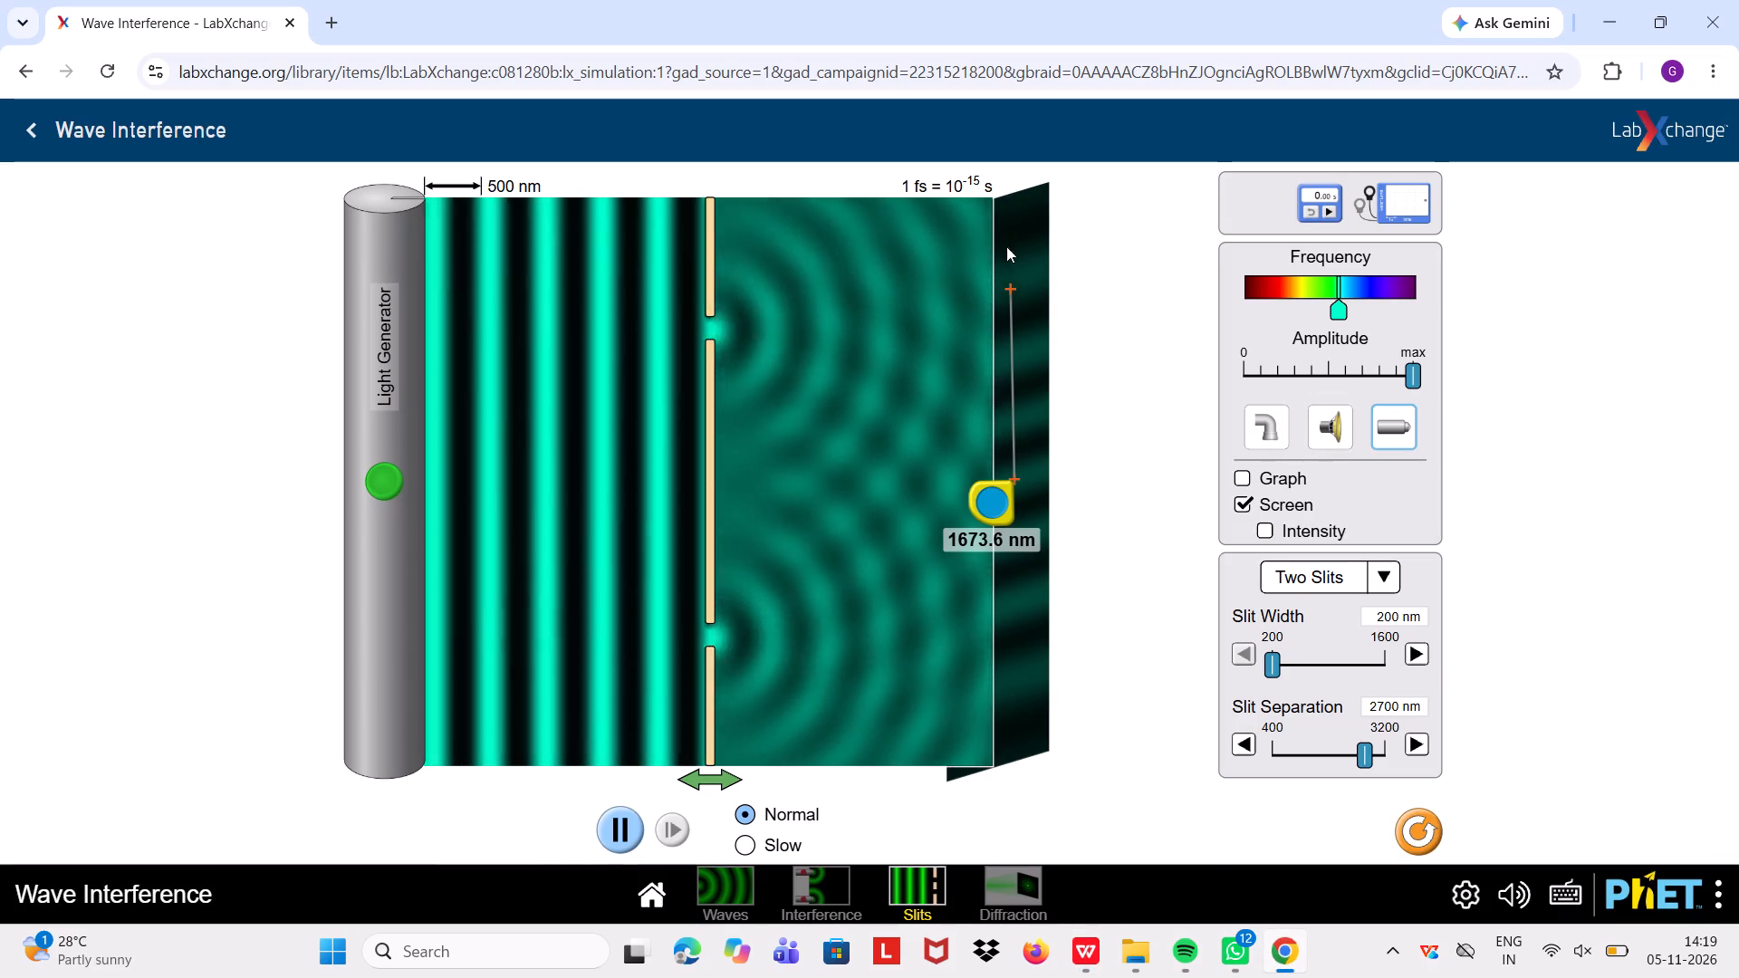
{"action": "left_click_drag", "start_coordinate": [1009, 283], "coordinate": [1022, 571]}
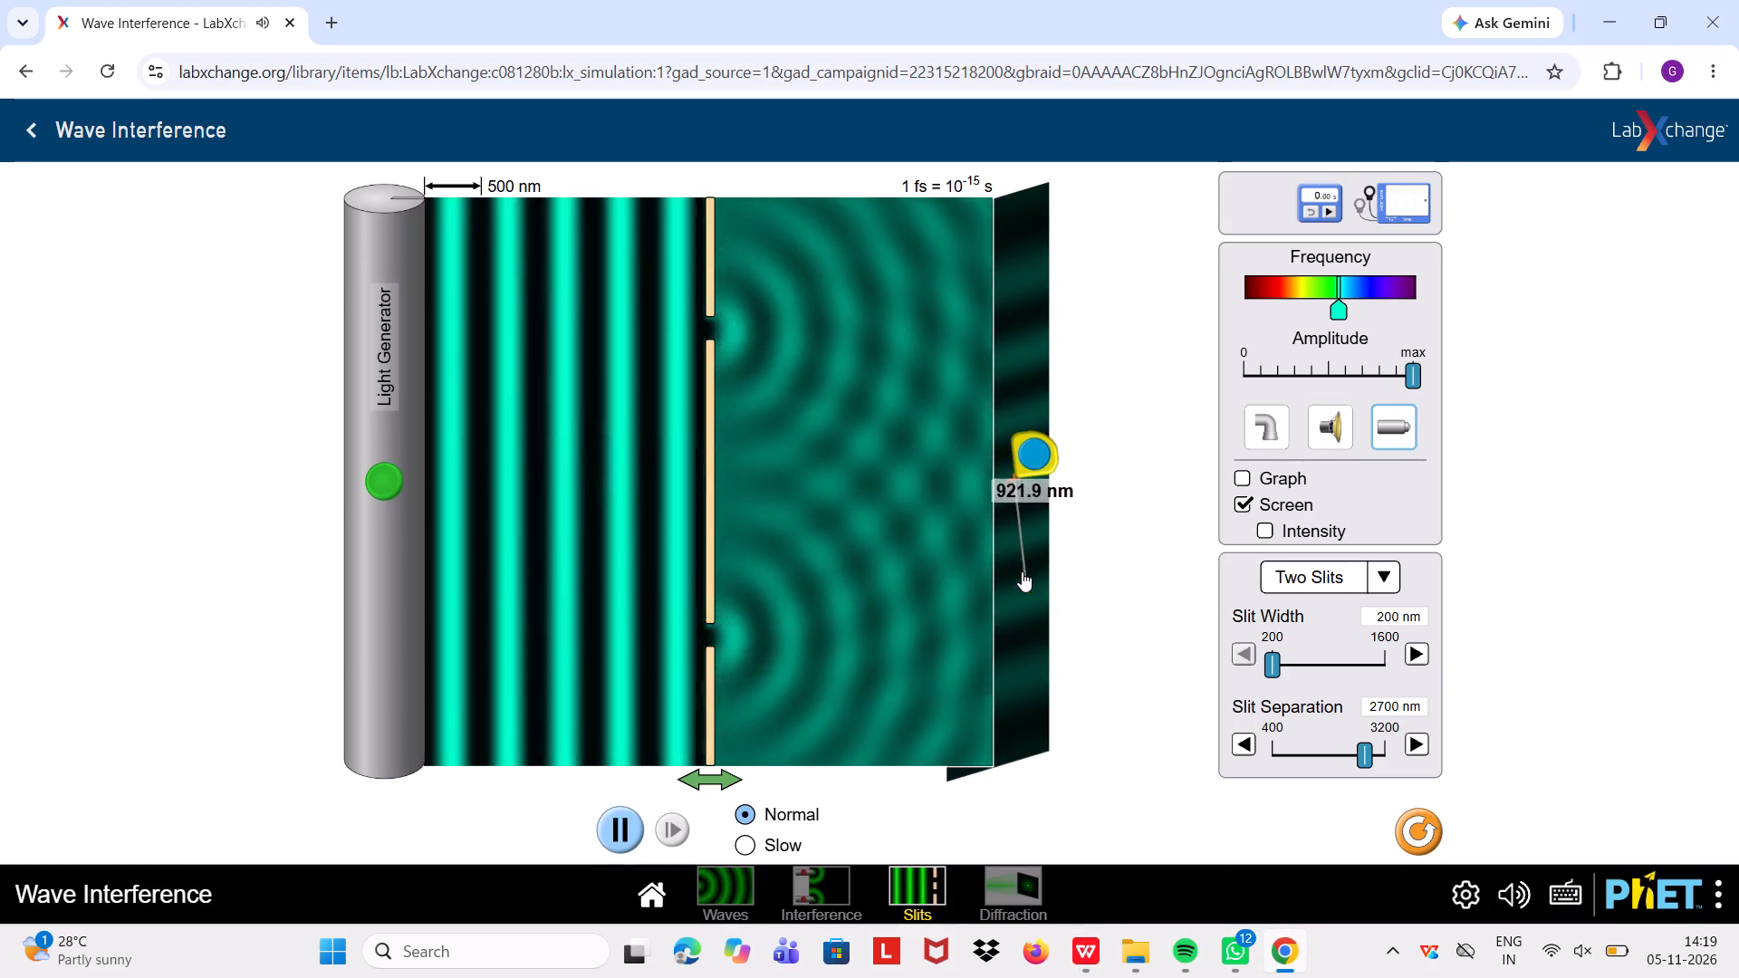
{"action": "left_click_drag", "start_coordinate": [1022, 571], "coordinate": [1015, 532]}
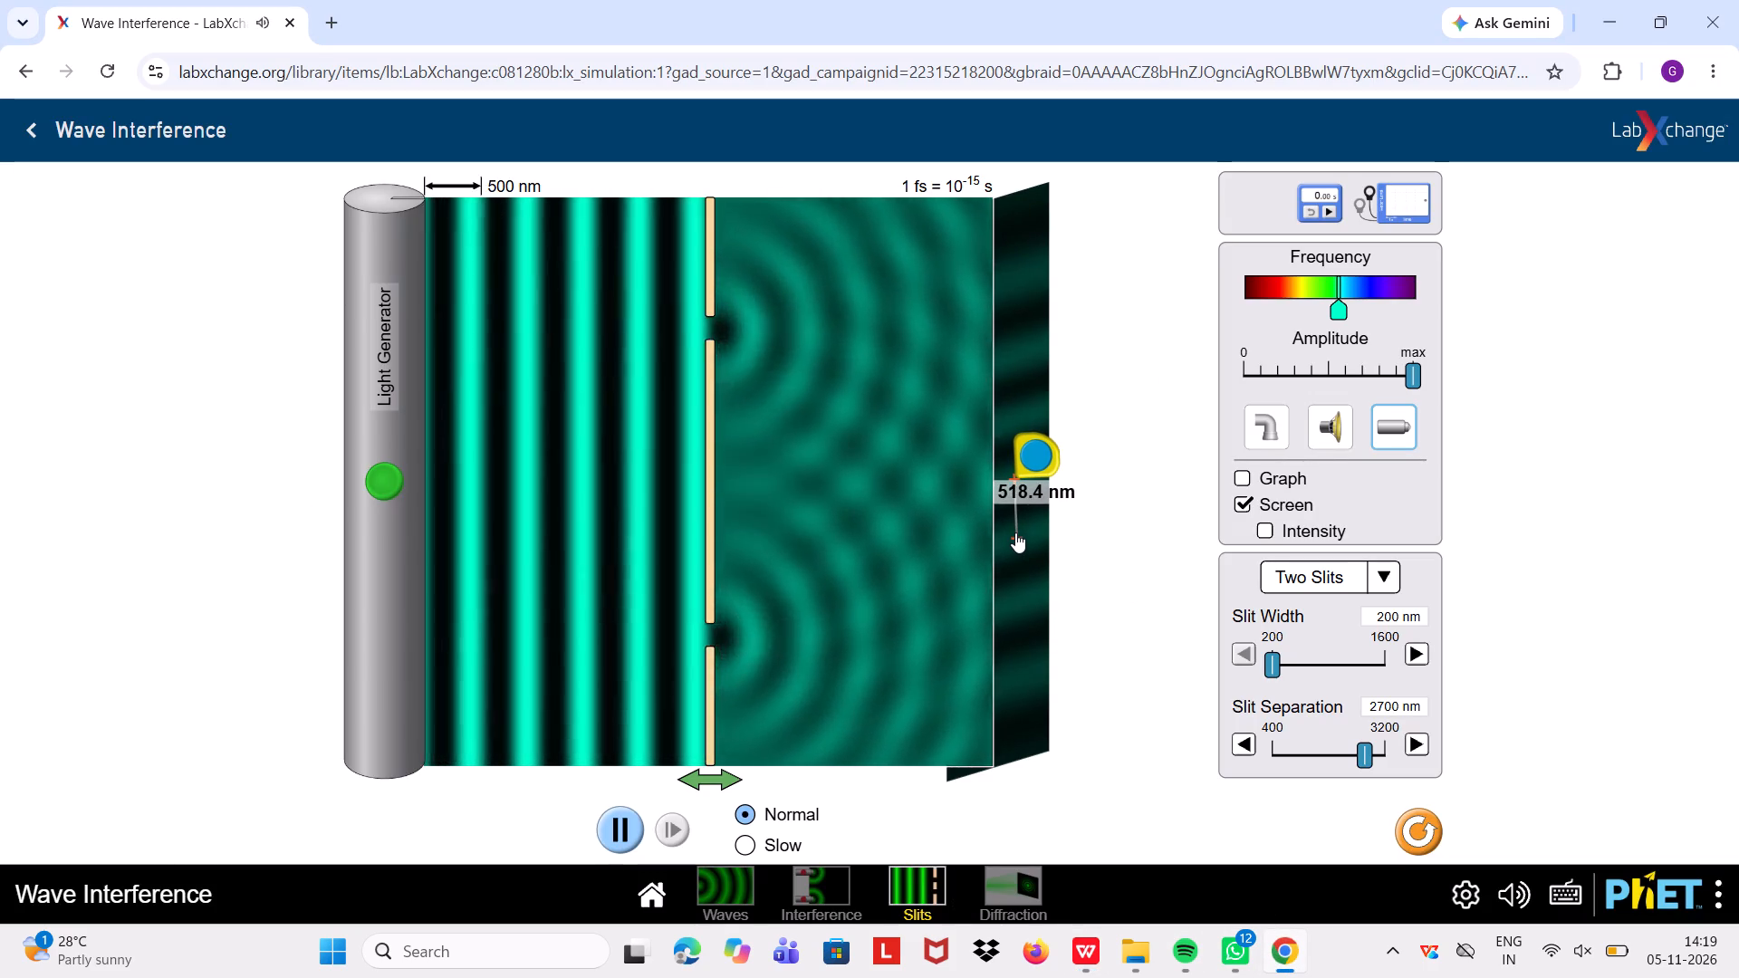
{"action": "left_click_drag", "start_coordinate": [1015, 532], "coordinate": [1015, 532]}
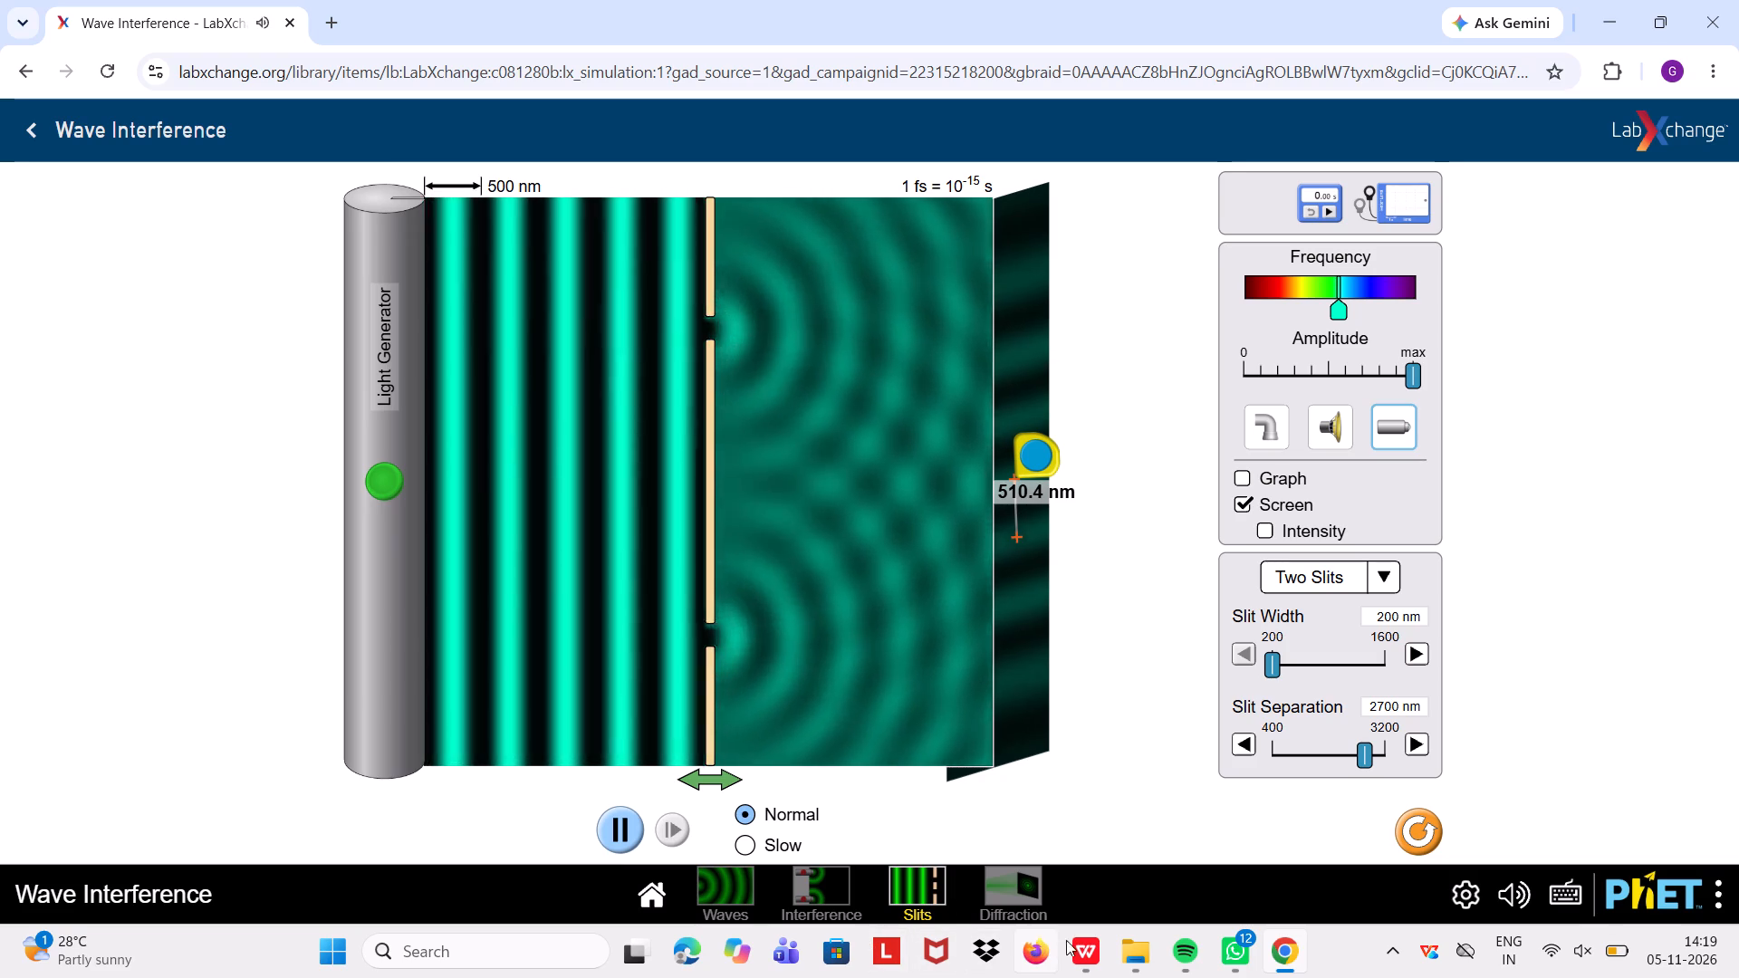
In the WPS lab document, set the first-order xᵣ value in the observations table to 510.4 nm.
{"action": "left_click", "coordinate": [1084, 947]}
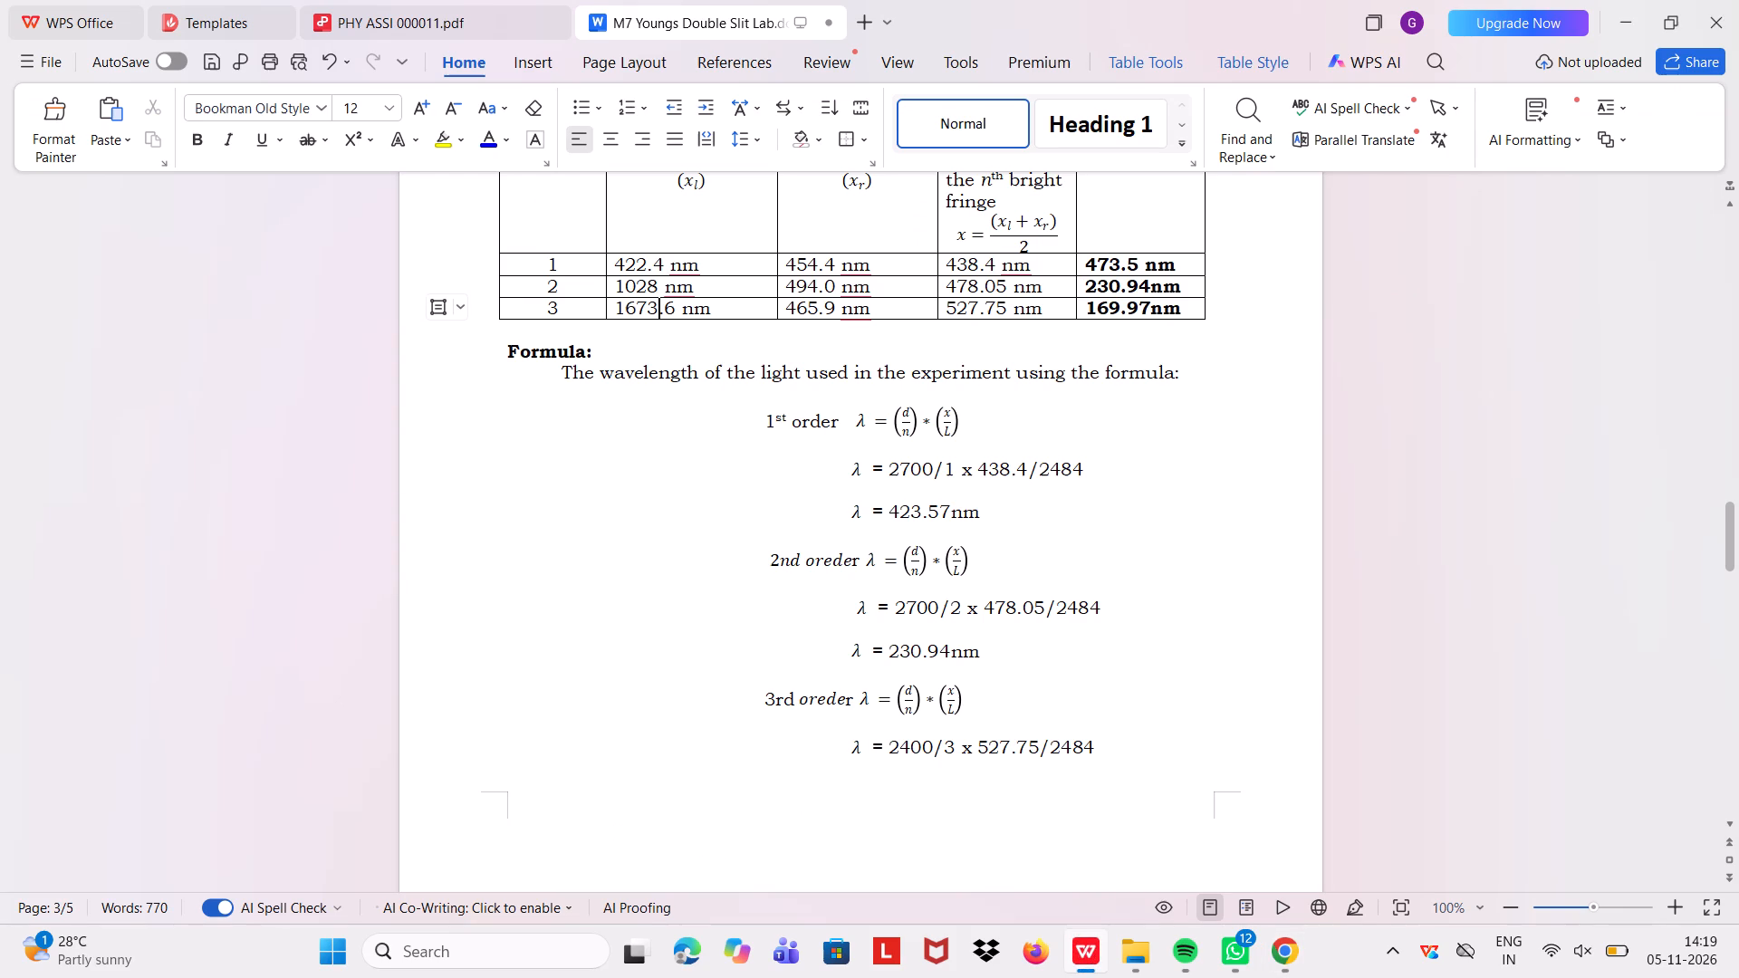
{"action": "left_click", "coordinate": [816, 267]}
{"action": "key", "text": "BackSpace"}
{"action": "key", "text": "BackSpace"}
{"action": "key", "text": "BackSpace"}
{"action": "type", "text": "510"}
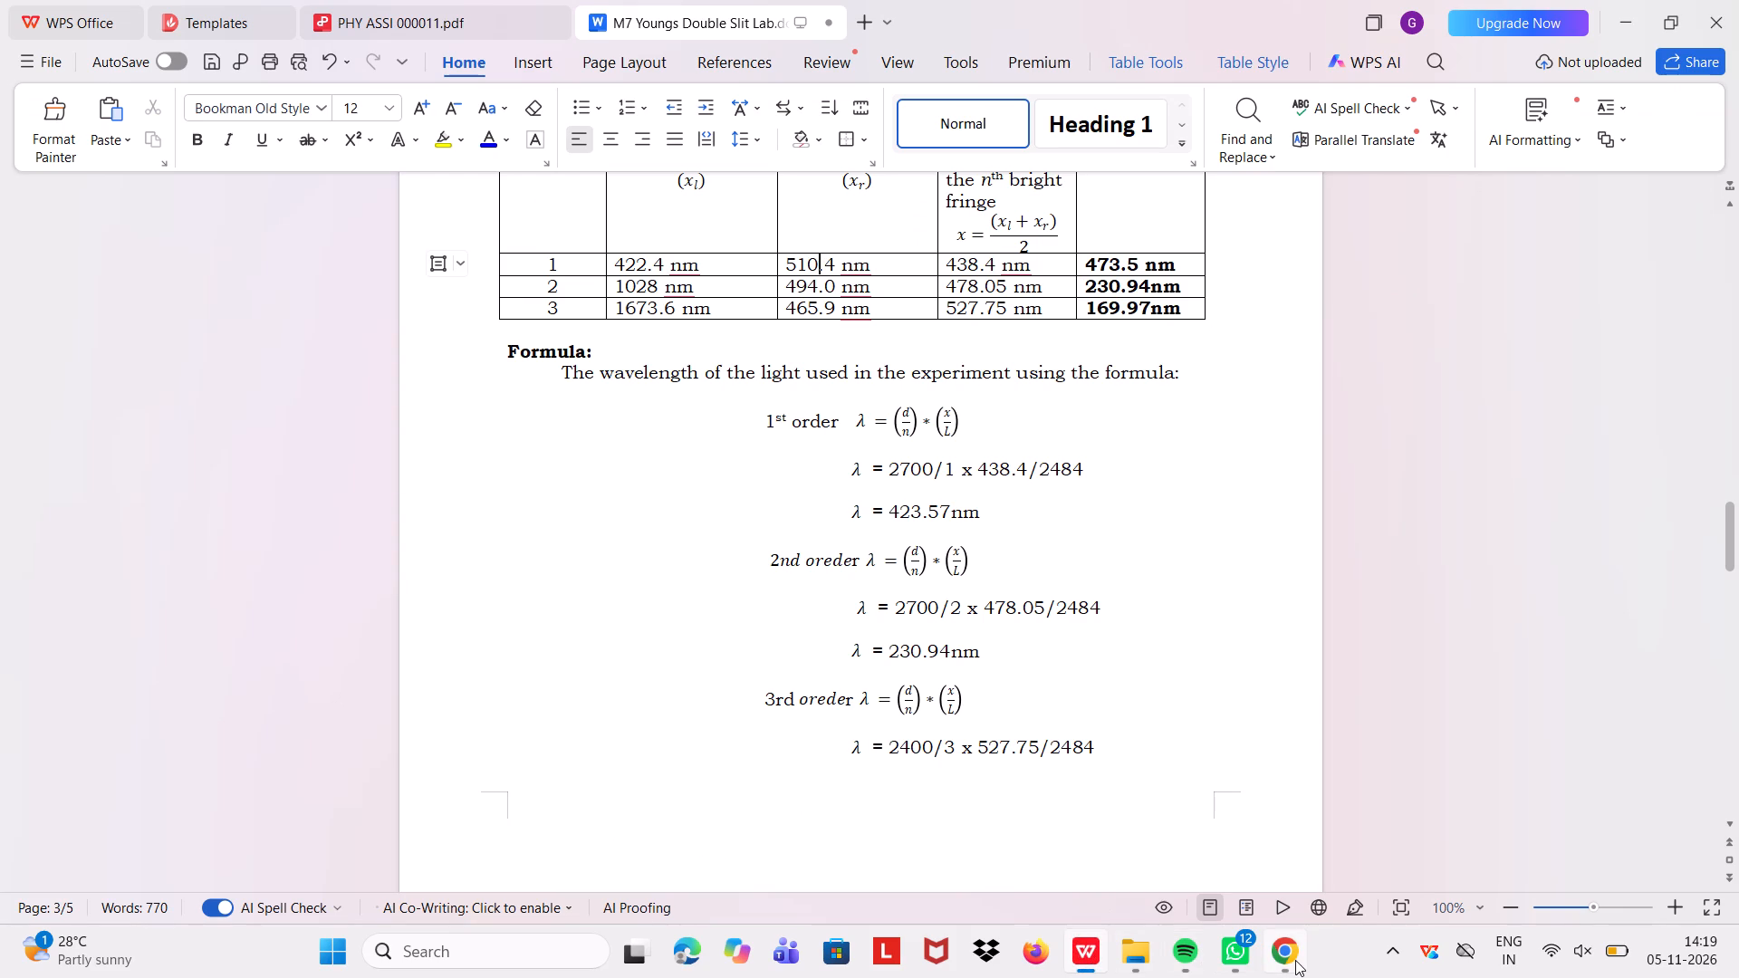
In the Chrome simulation, measure from the central fringe to the second bright fringe below it.
{"action": "left_click", "coordinate": [1295, 960]}
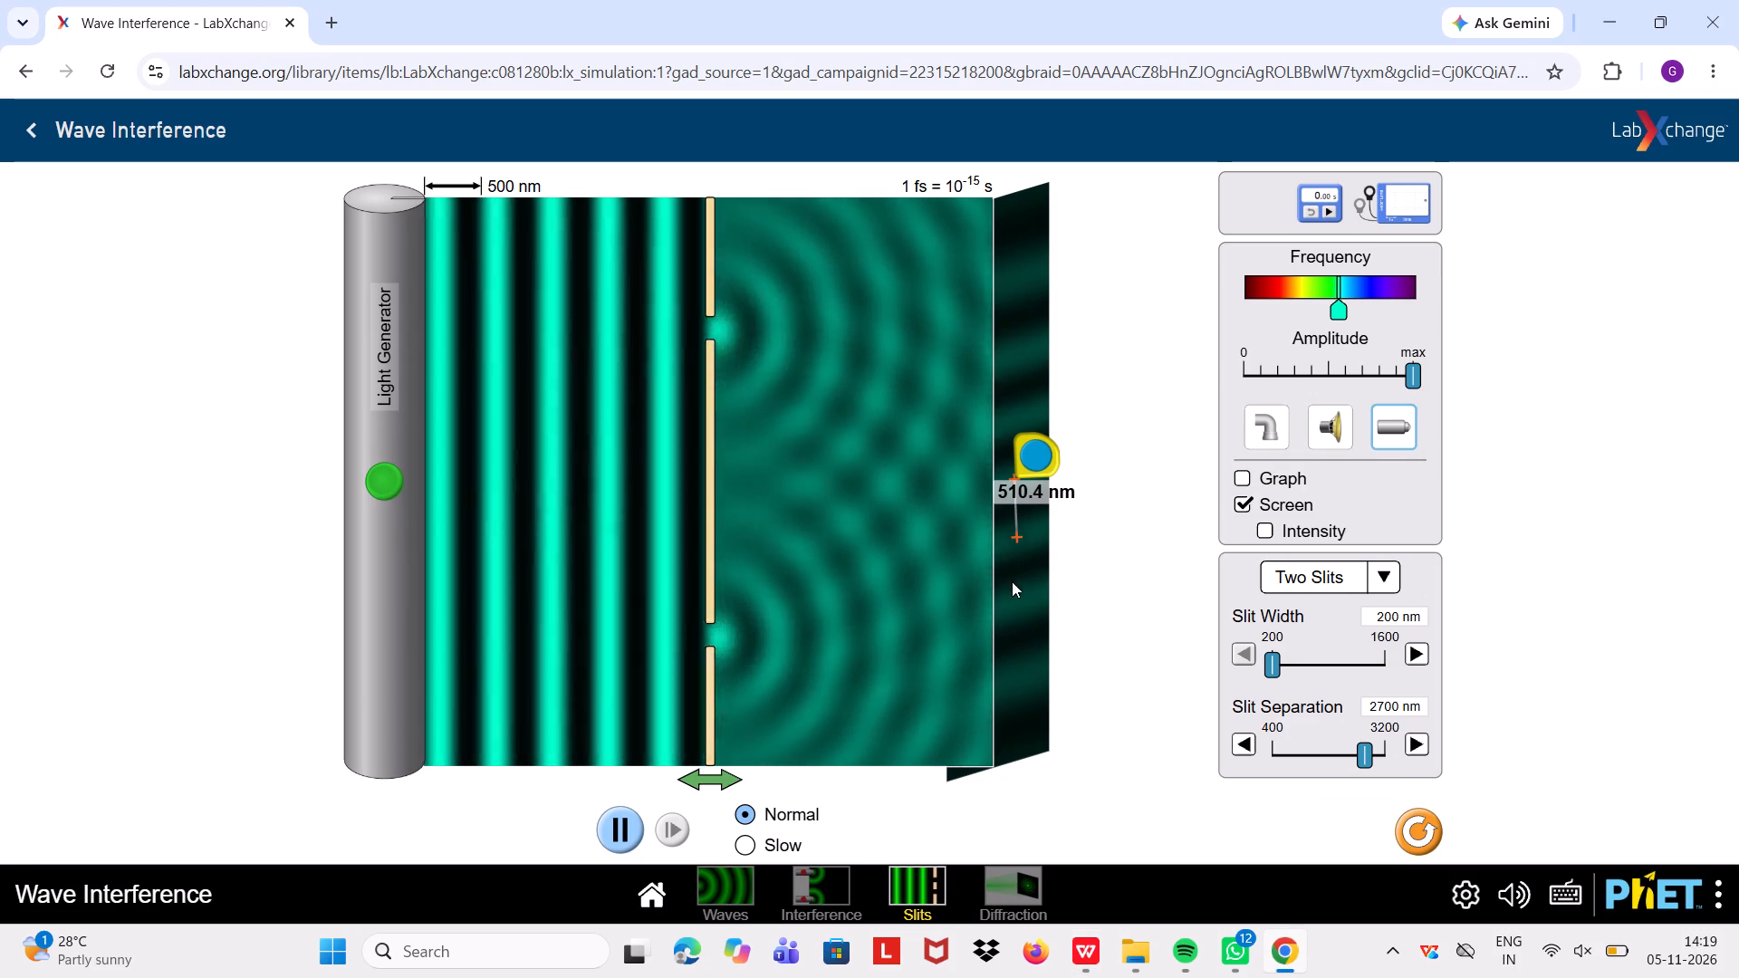
{"action": "left_click_drag", "start_coordinate": [1015, 535], "coordinate": [1017, 597]}
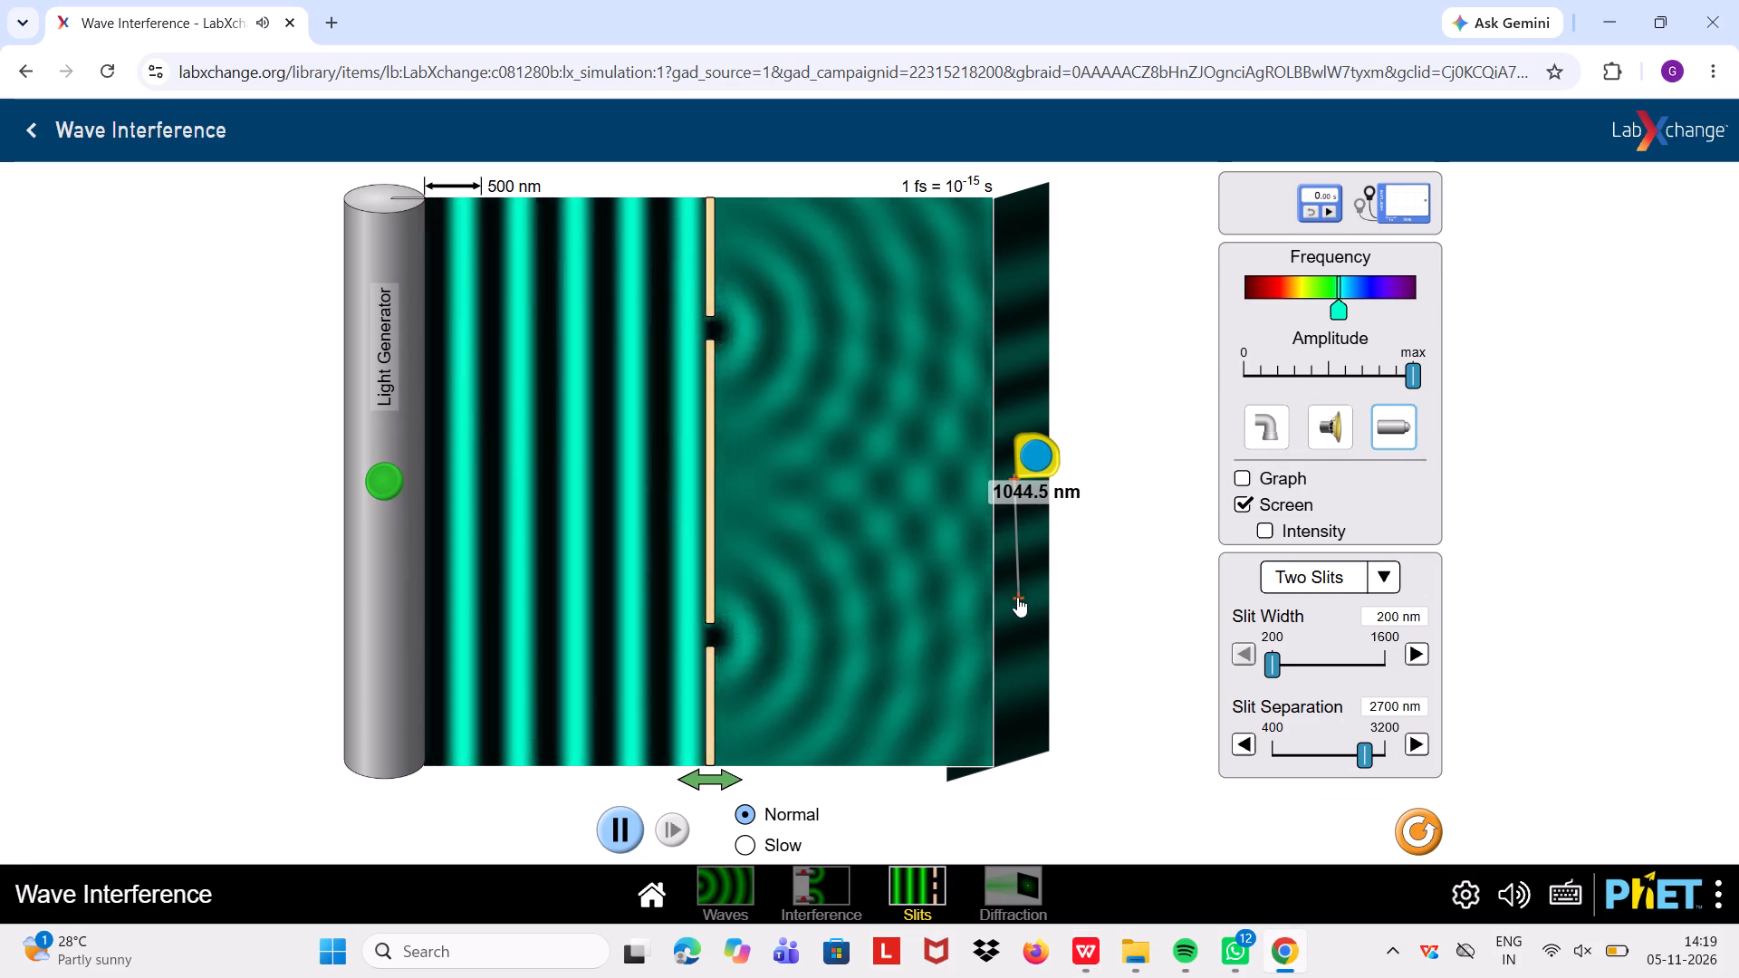
{"action": "left_click_drag", "start_coordinate": [1017, 597], "coordinate": [1016, 599]}
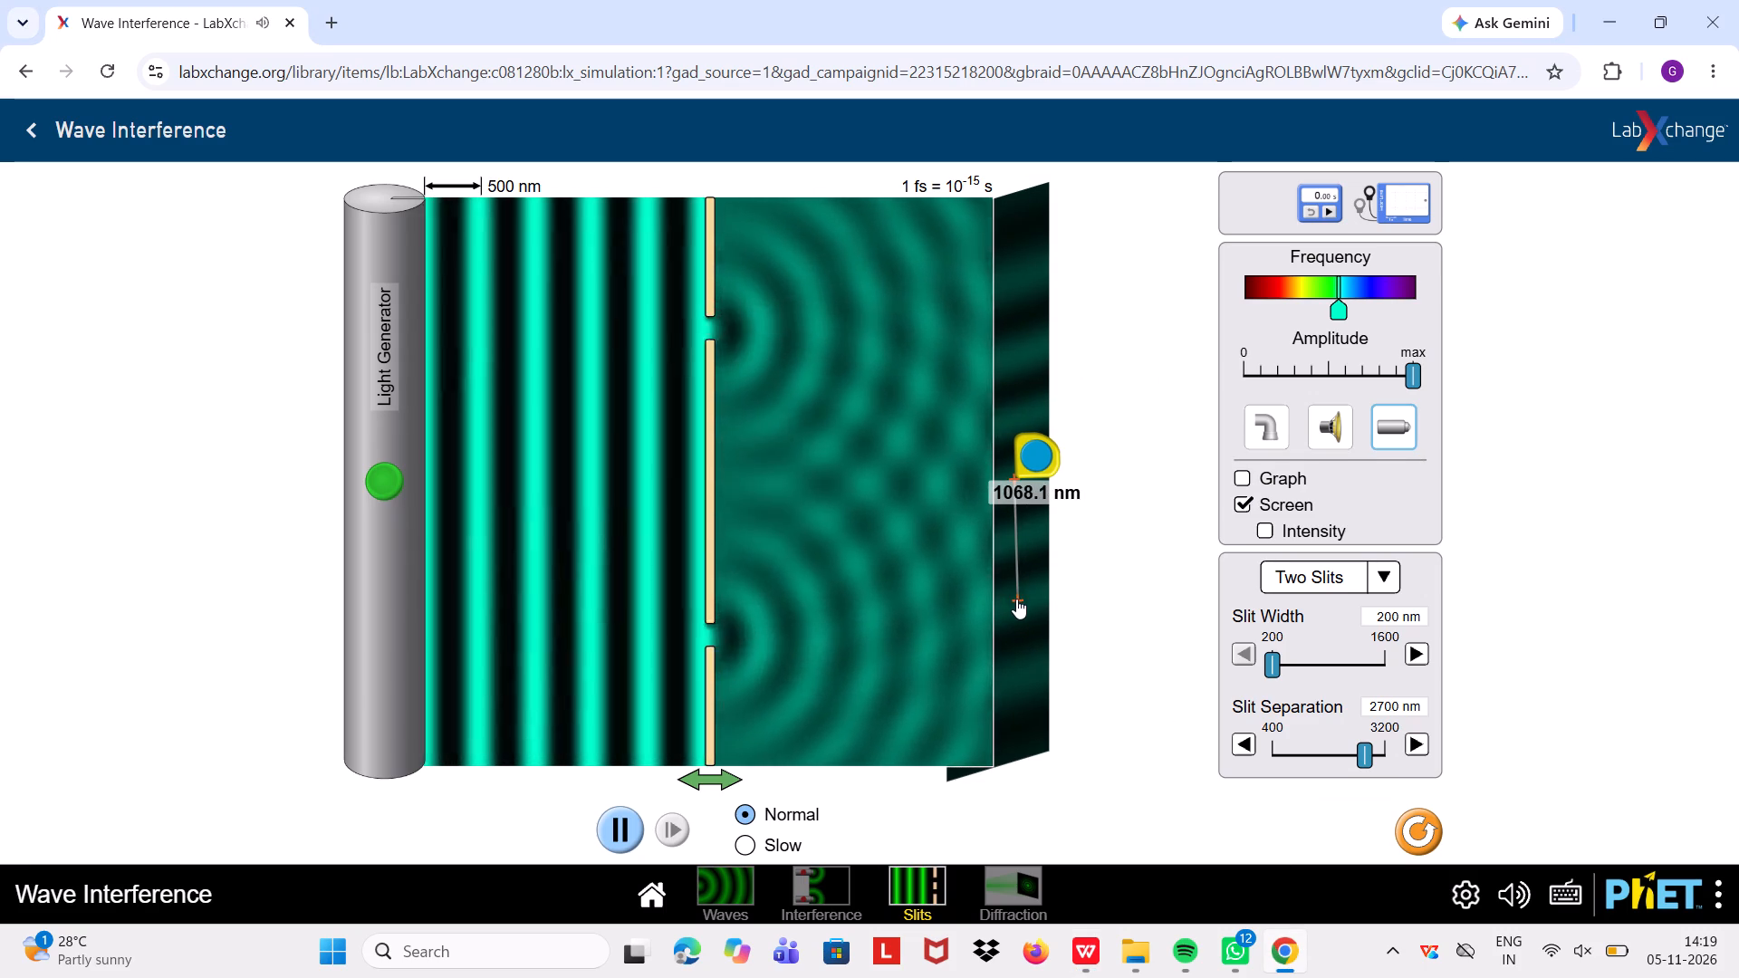
{"action": "left_click_drag", "start_coordinate": [1016, 599], "coordinate": [1016, 597]}
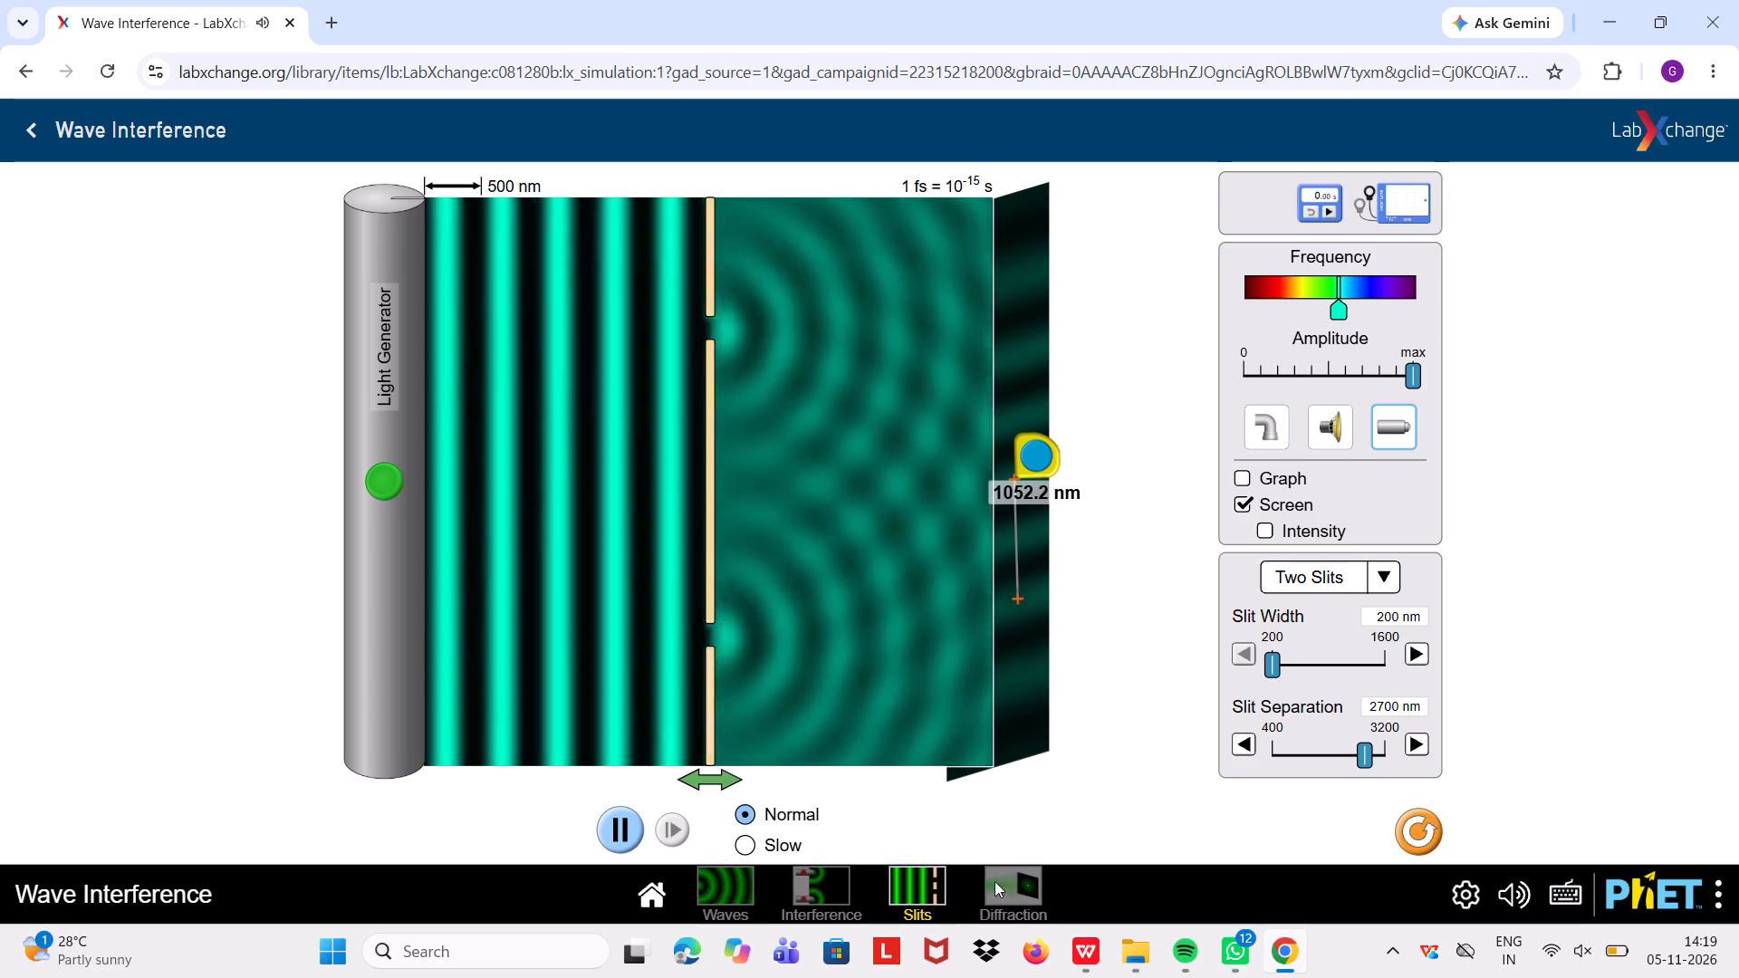
In the WPS lab document, set the second-order xᵣ value in the observations table to 1052.2nm, without a space before the unit.
{"action": "left_click", "coordinate": [1078, 949]}
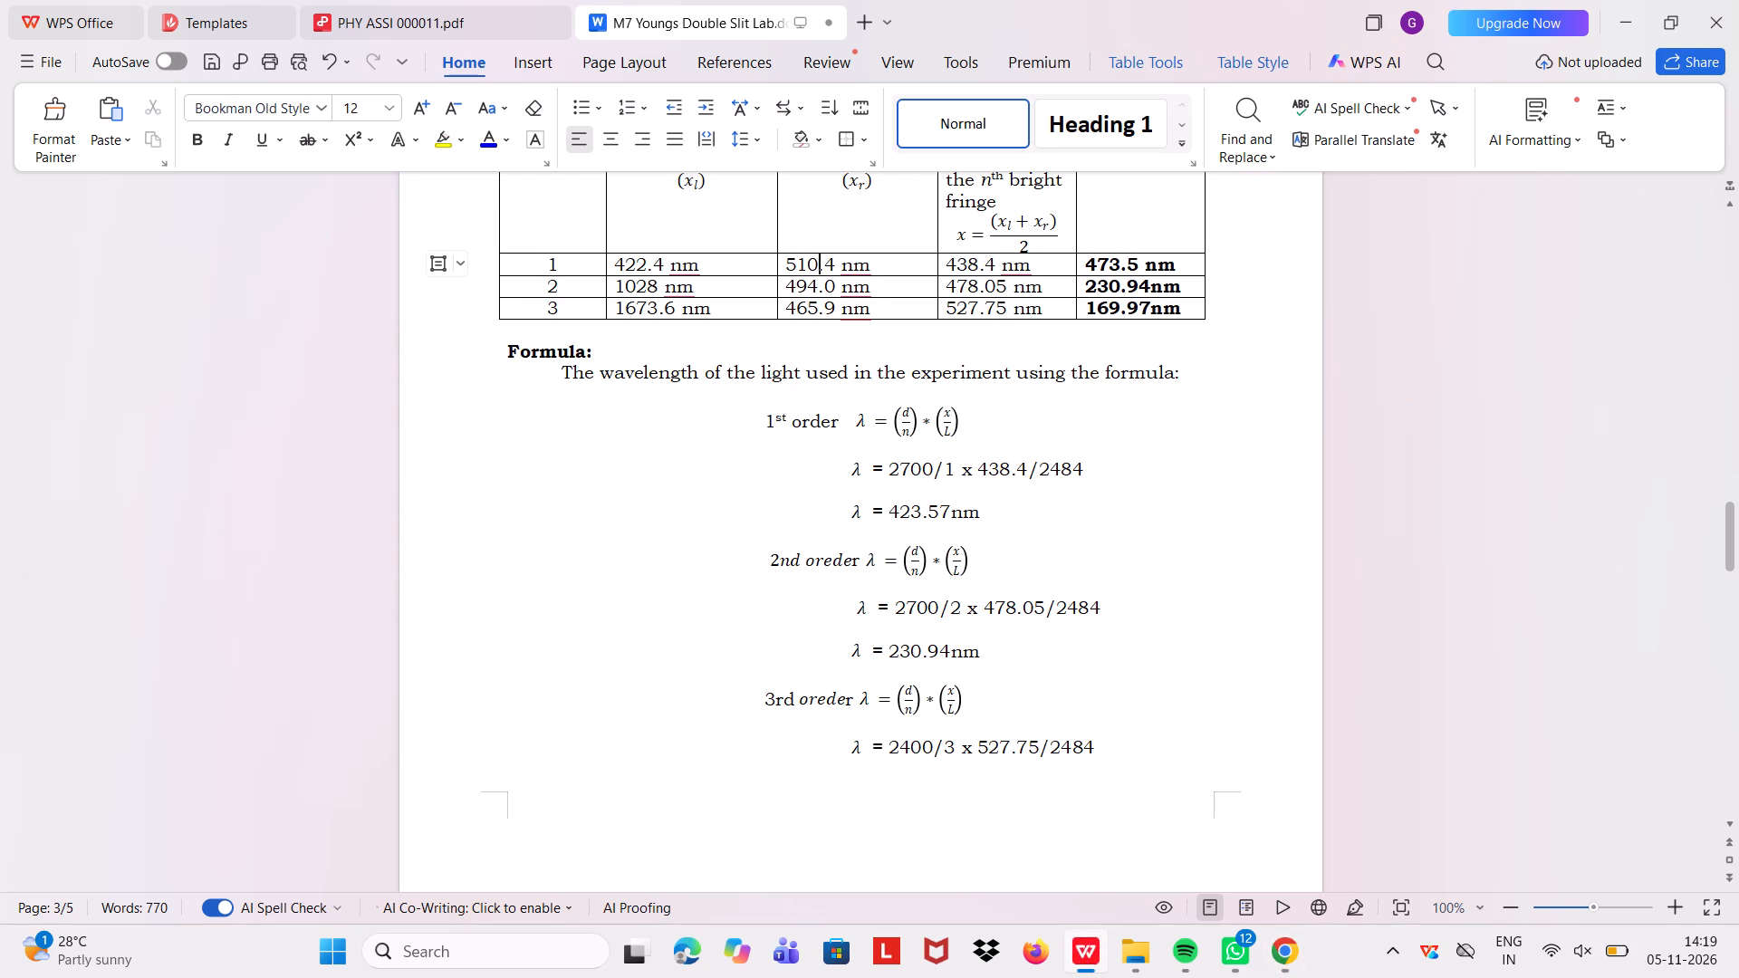
{"action": "left_click", "coordinate": [816, 285]}
{"action": "key", "text": "BackSpace"}
{"action": "key", "text": "BackSpace"}
{"action": "key", "text": "BackSpace"}
{"action": "type", "text": "1052"}
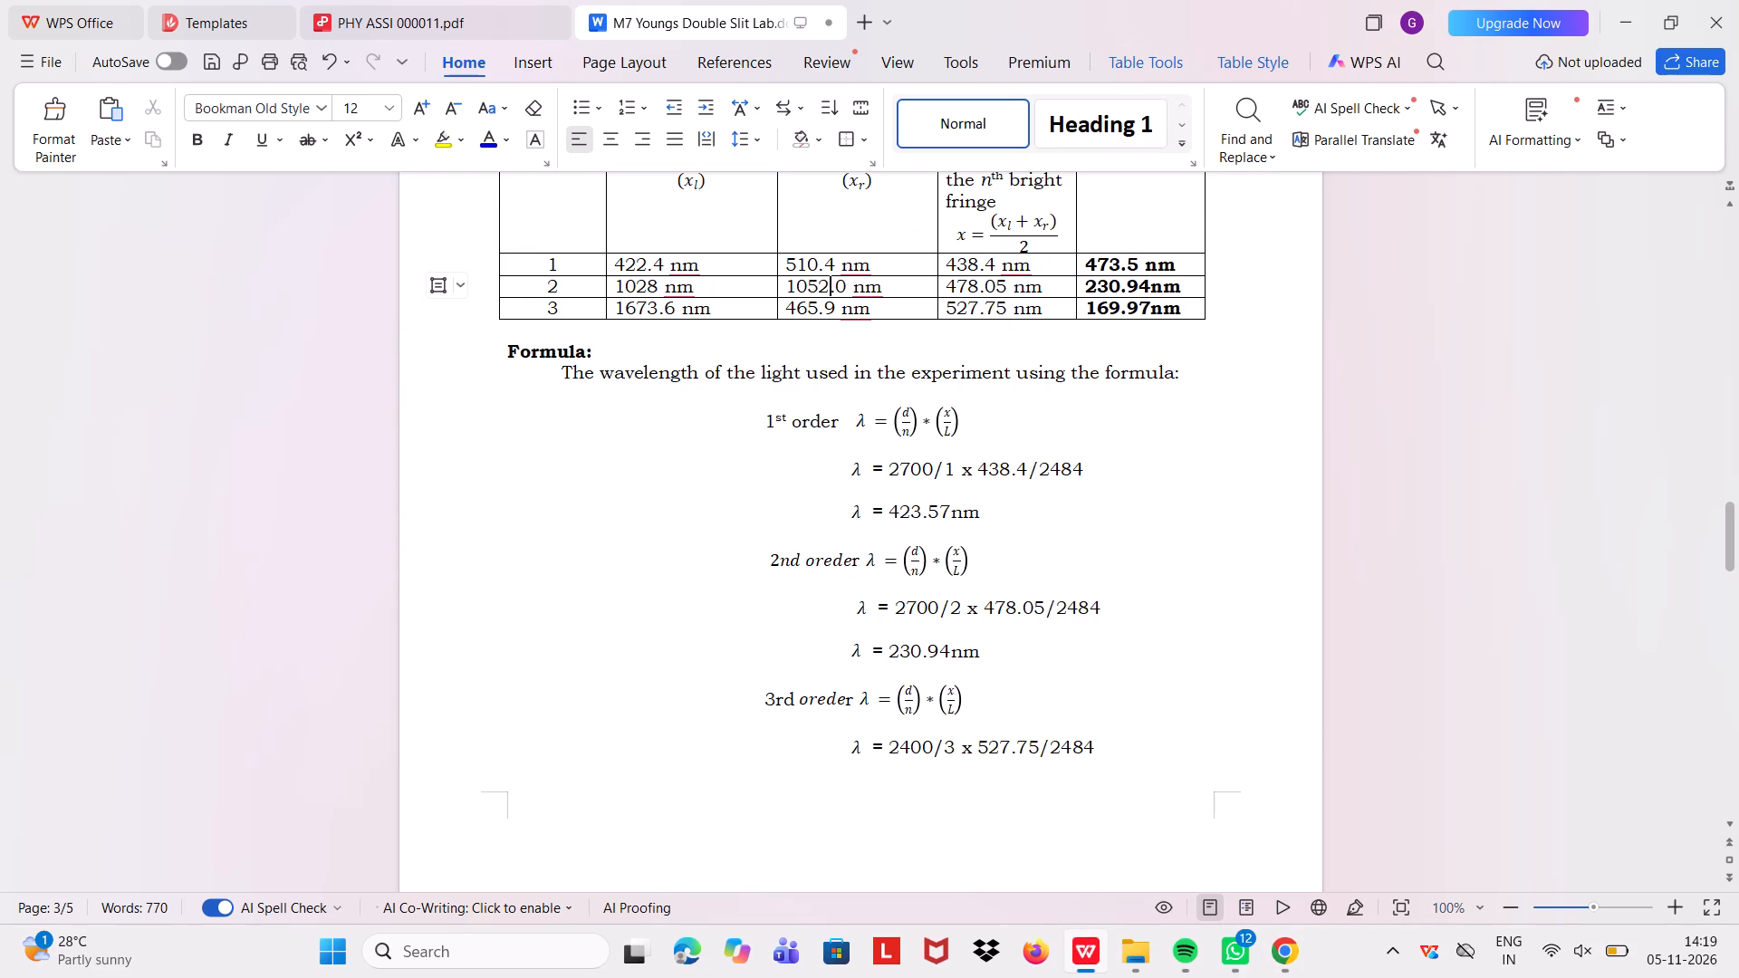
{"action": "left_click", "coordinate": [854, 285]}
{"action": "key", "text": "shift+super+s"}
{"action": "key", "text": "BackSpace"}
{"action": "key", "text": "BackSpace"}
{"action": "key", "text": "2"}
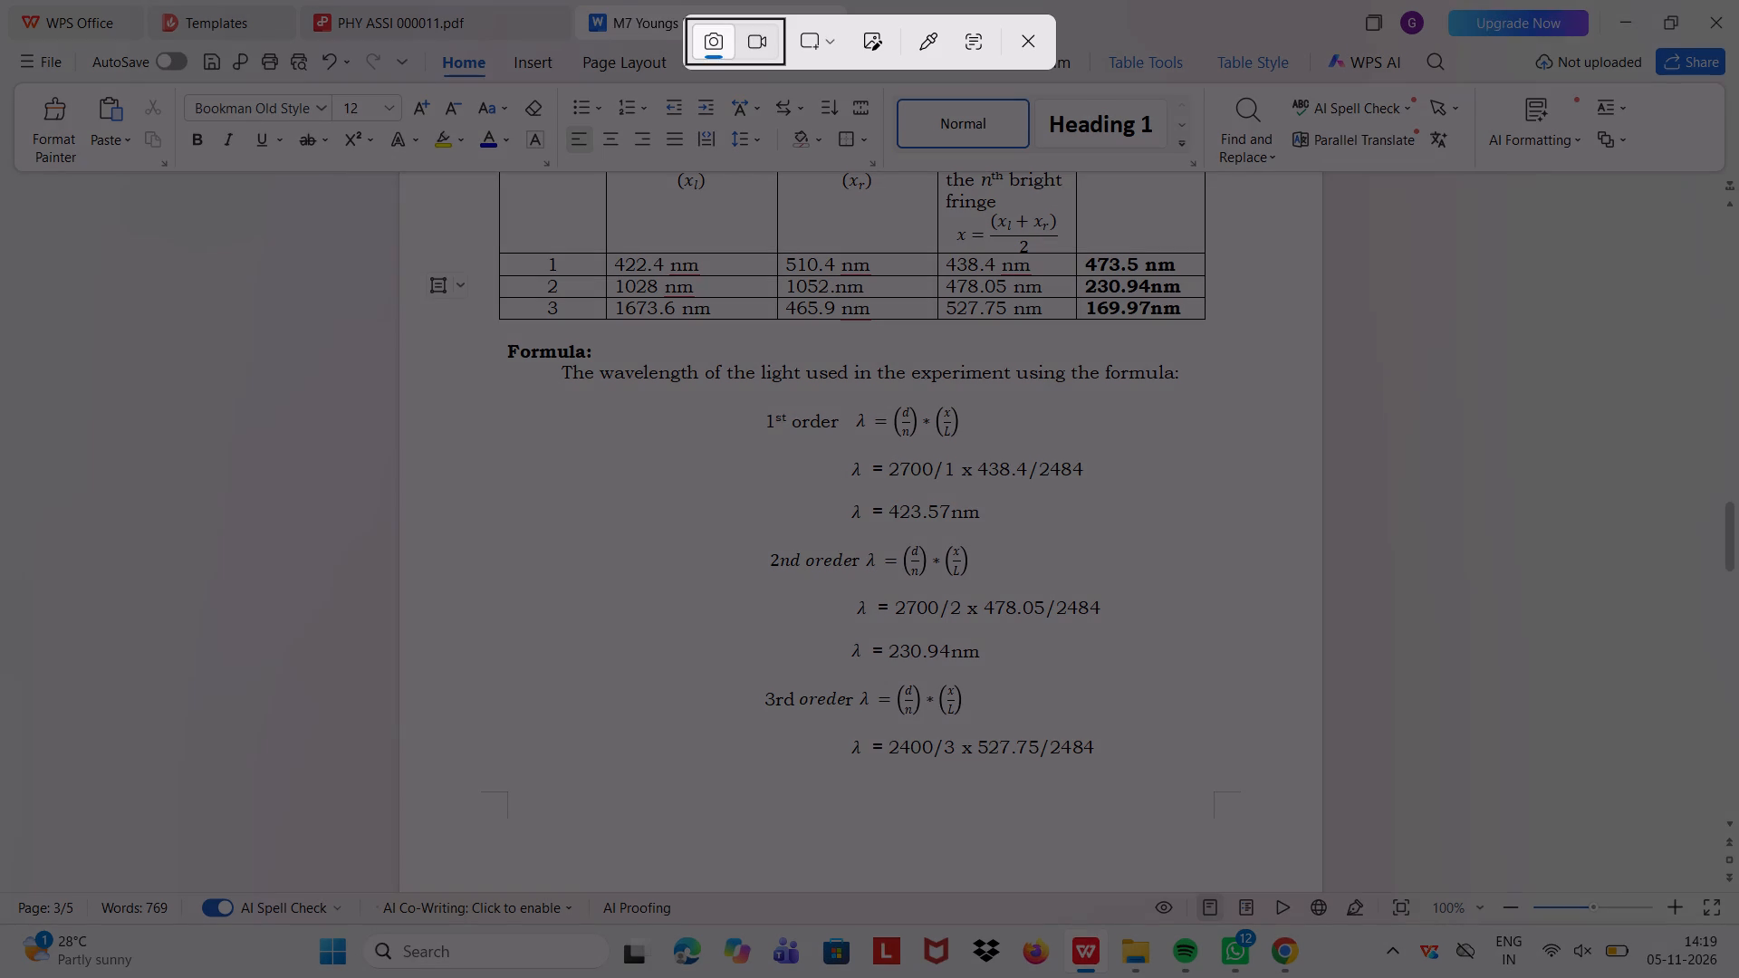
{"action": "left_click", "coordinate": [1032, 35]}
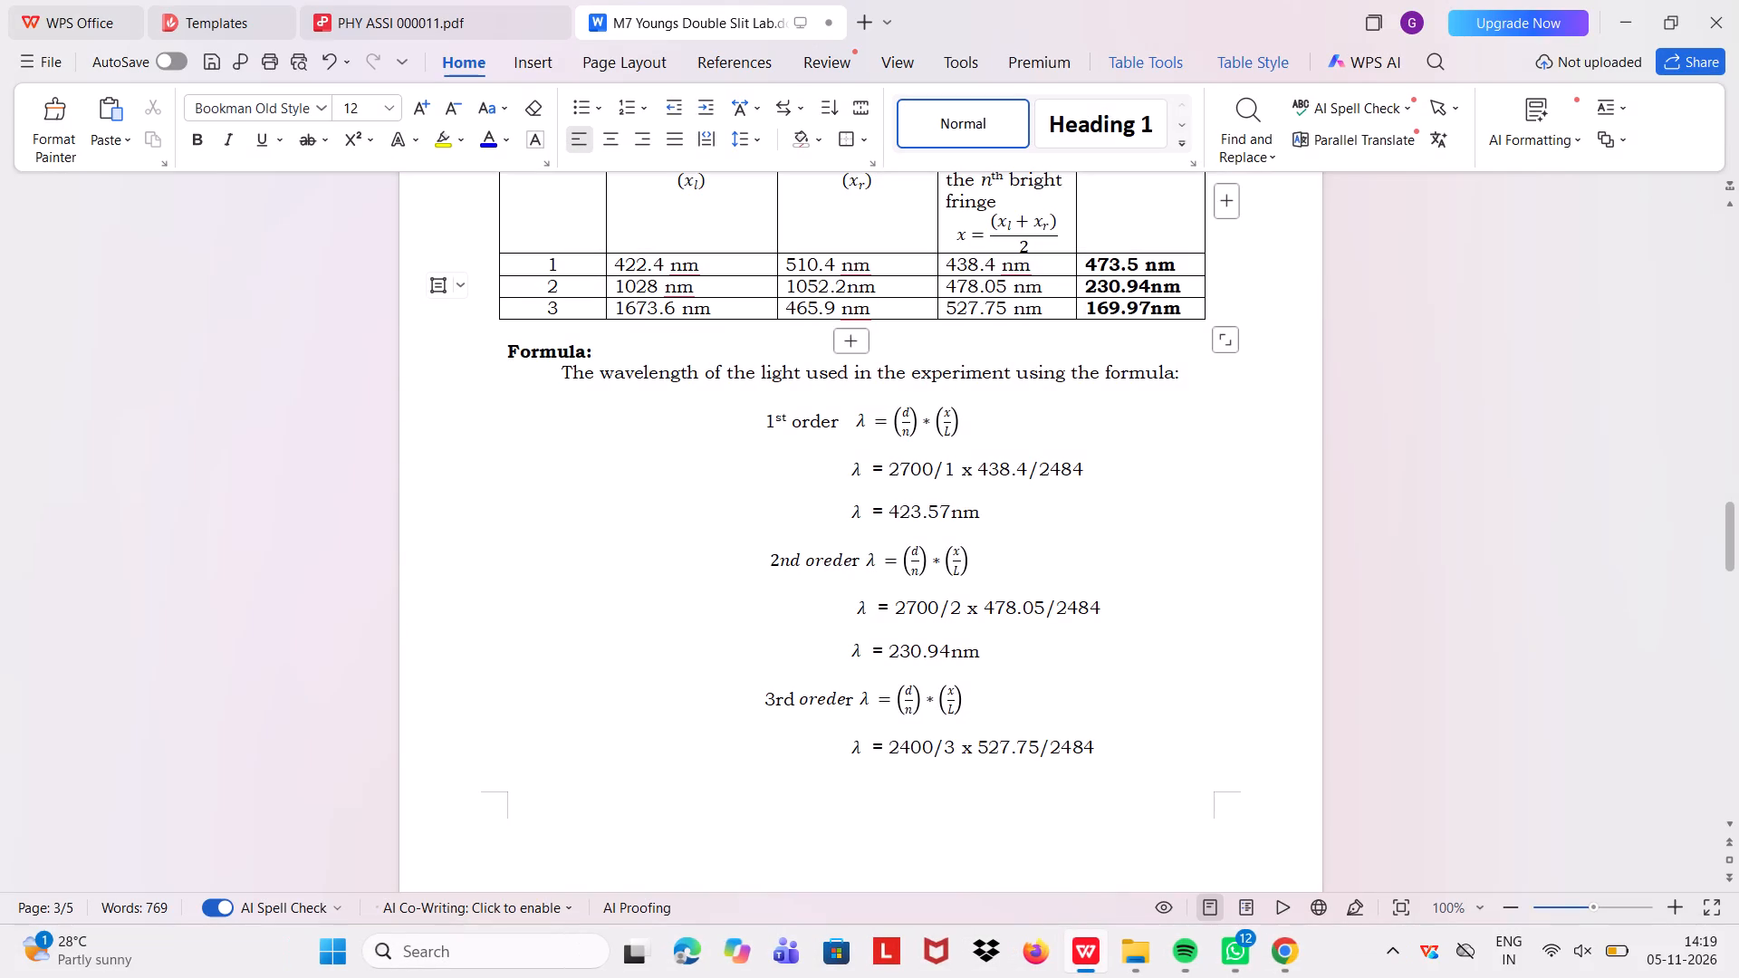
In the Chrome simulation, measure from the central fringe to the third bright fringe below it, and return to the WPS lab document.
{"action": "left_click", "coordinate": [1287, 949]}
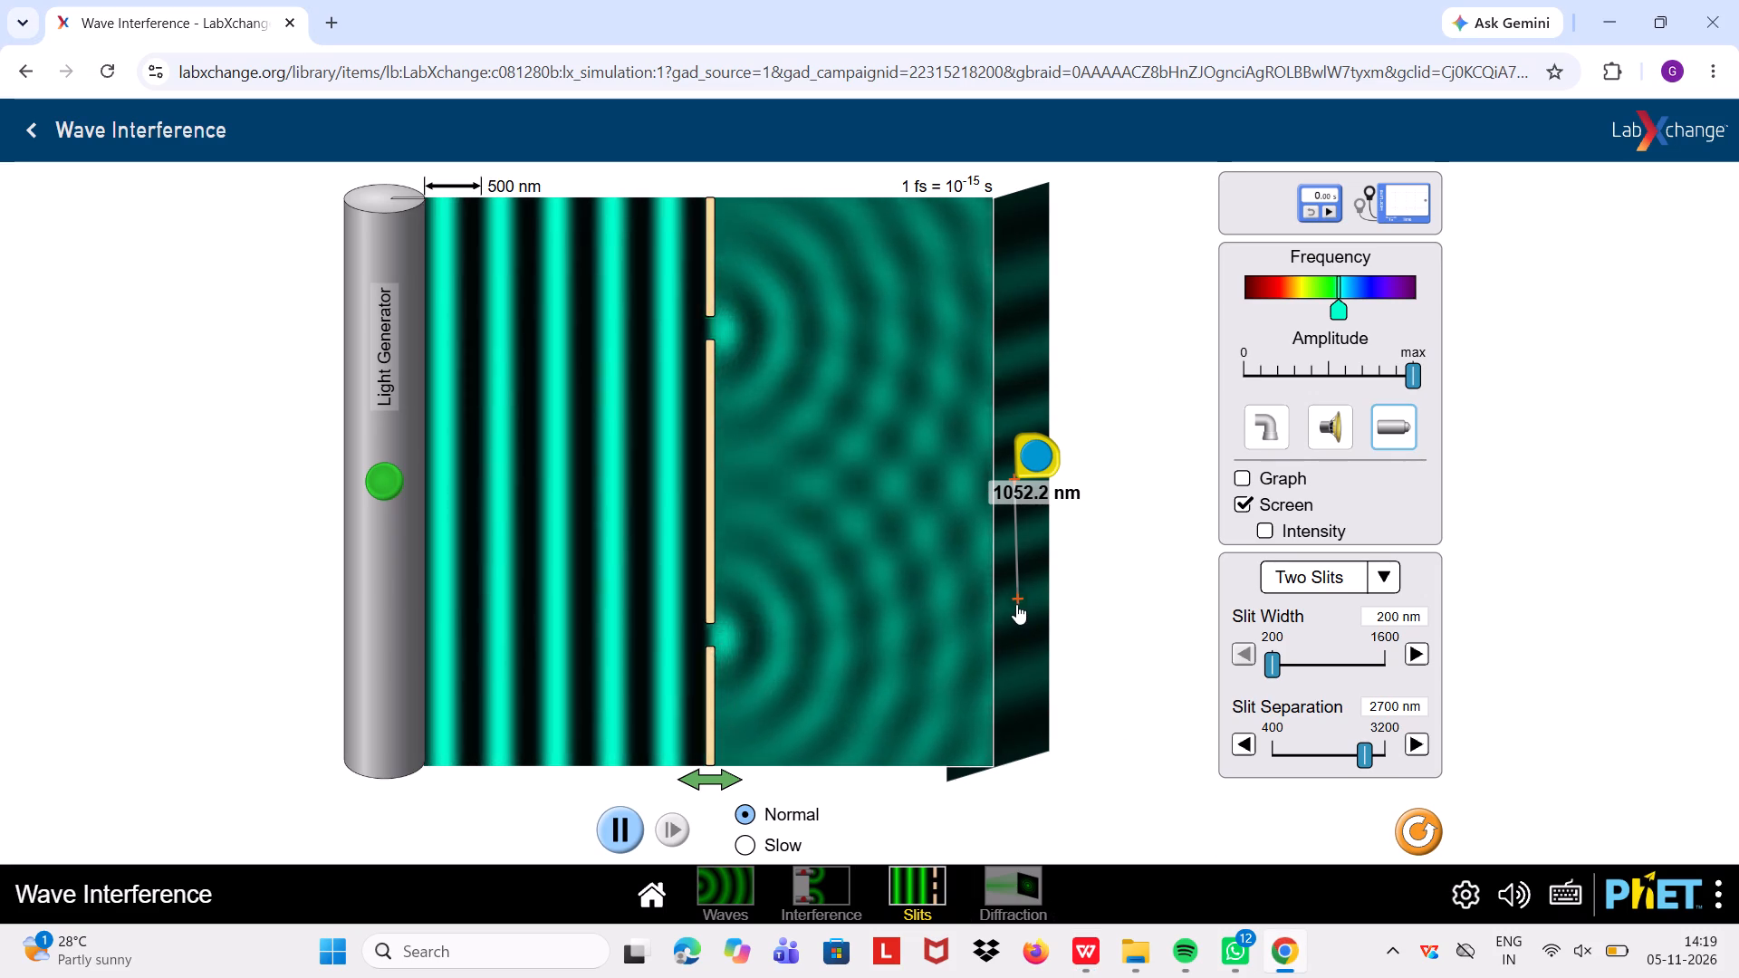
{"action": "left_click_drag", "start_coordinate": [1017, 602], "coordinate": [1017, 676]}
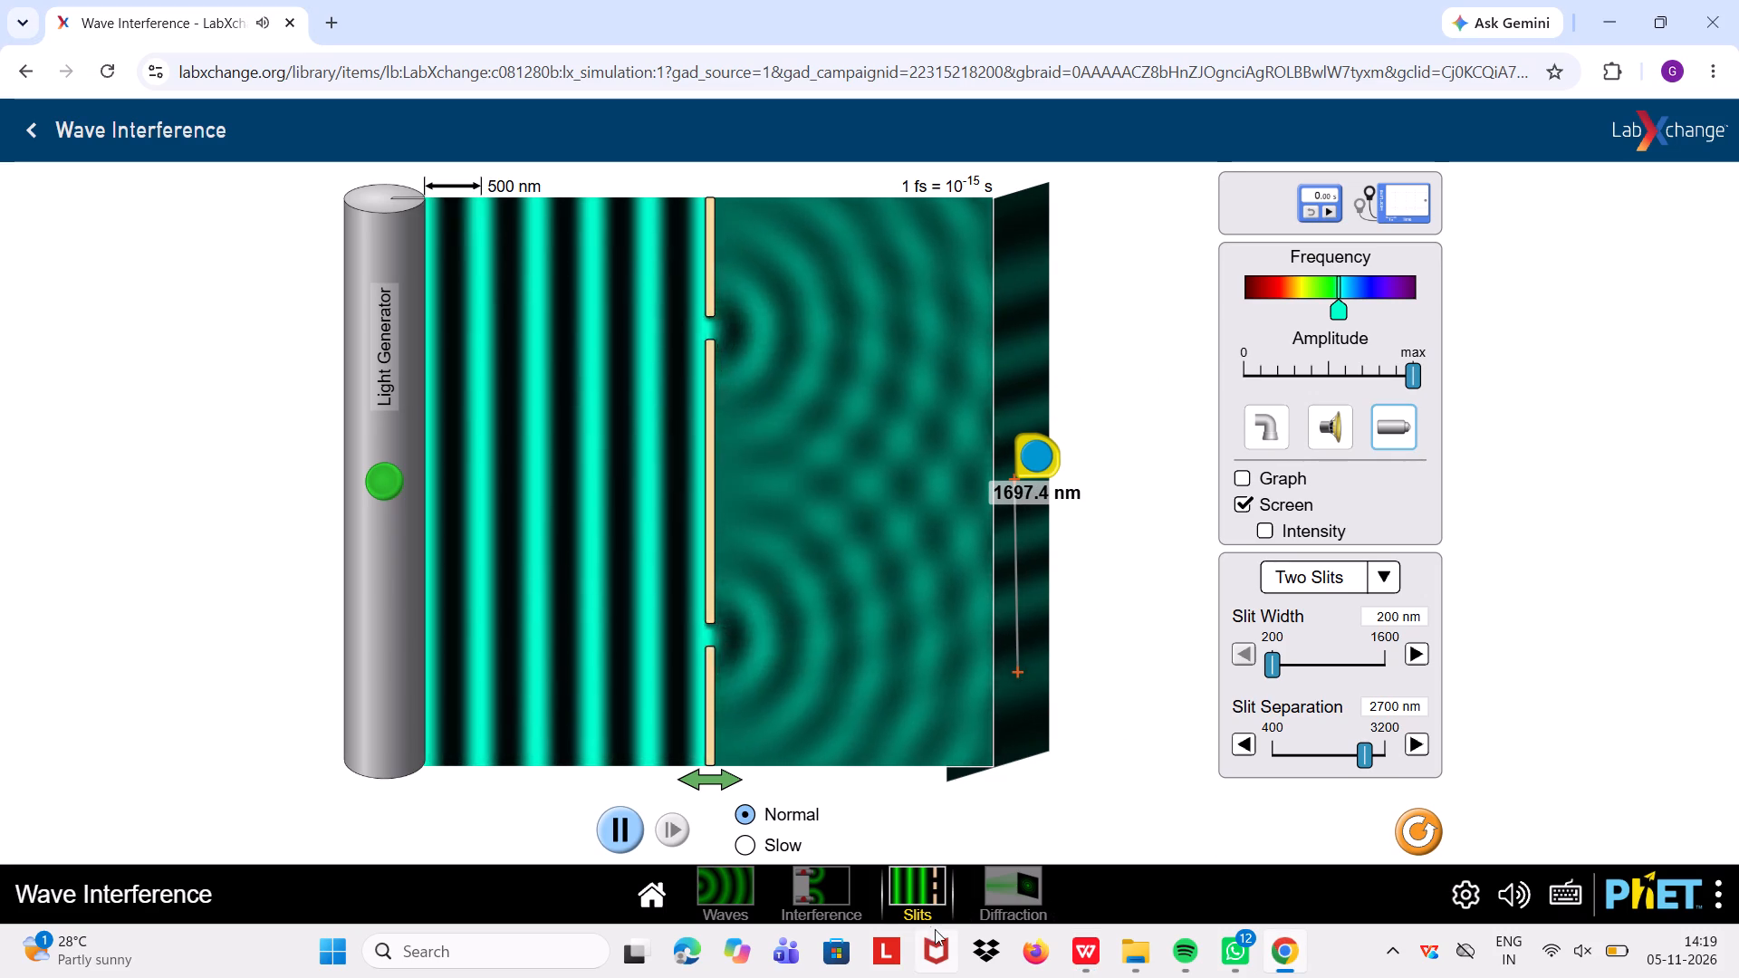
{"action": "left_click", "coordinate": [1079, 950]}
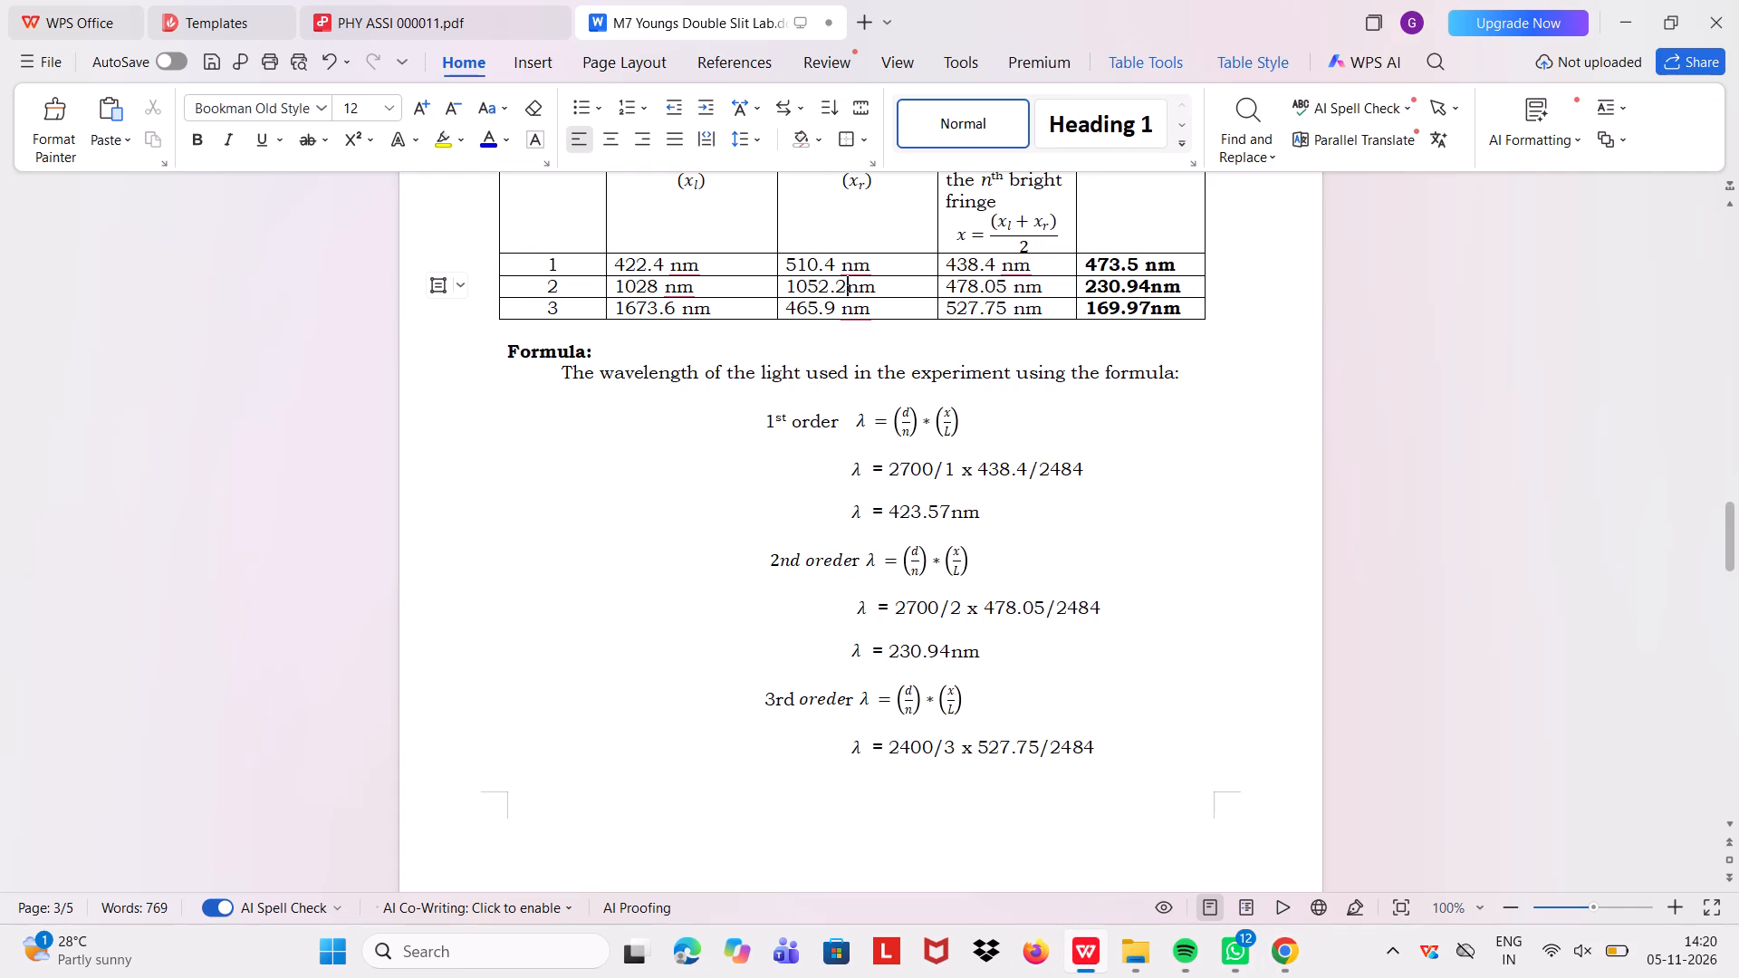
Set the third-order xᵣ value in the observations table to 1697.9 nm.
{"action": "left_click", "coordinate": [816, 308]}
{"action": "key", "text": "BackSpace"}
{"action": "key", "text": "BackSpace"}
{"action": "key", "text": "BackSpace"}
{"action": "type", "text": "16"}
{"action": "type", "text": "97"}
Clear the first-order average distance x from the observations table.
{"action": "left_click", "coordinate": [1043, 264]}
{"action": "key", "text": "Delete"}
{"action": "key", "text": "BackSpace"}
{"action": "key", "text": "BackSpace"}
{"action": "key", "text": "BackSpace"}
{"action": "key", "text": "BackSpace"}
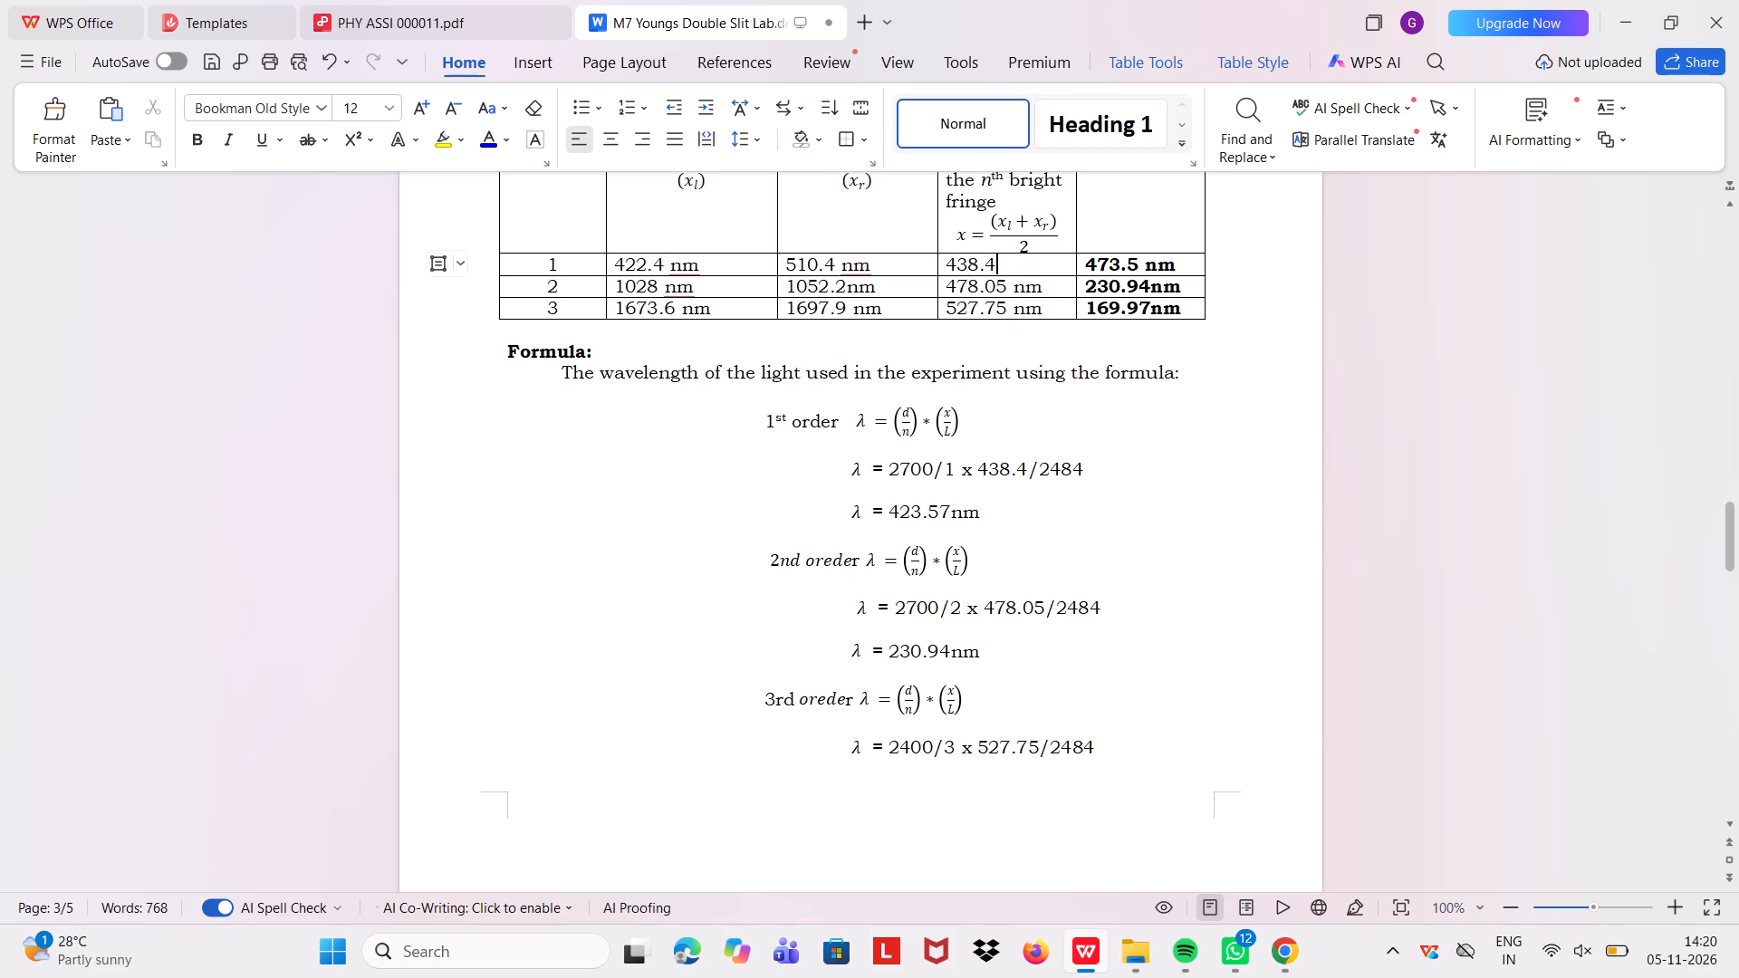
{"action": "key", "text": "BackSpace"}
{"action": "key", "text": "BackSpace"}
{"action": "key", "text": "BackSpace"}
{"action": "key", "text": "BackSpace"}
Clear the second-order average distance x from the observations table.
{"action": "left_click", "coordinate": [1047, 286]}
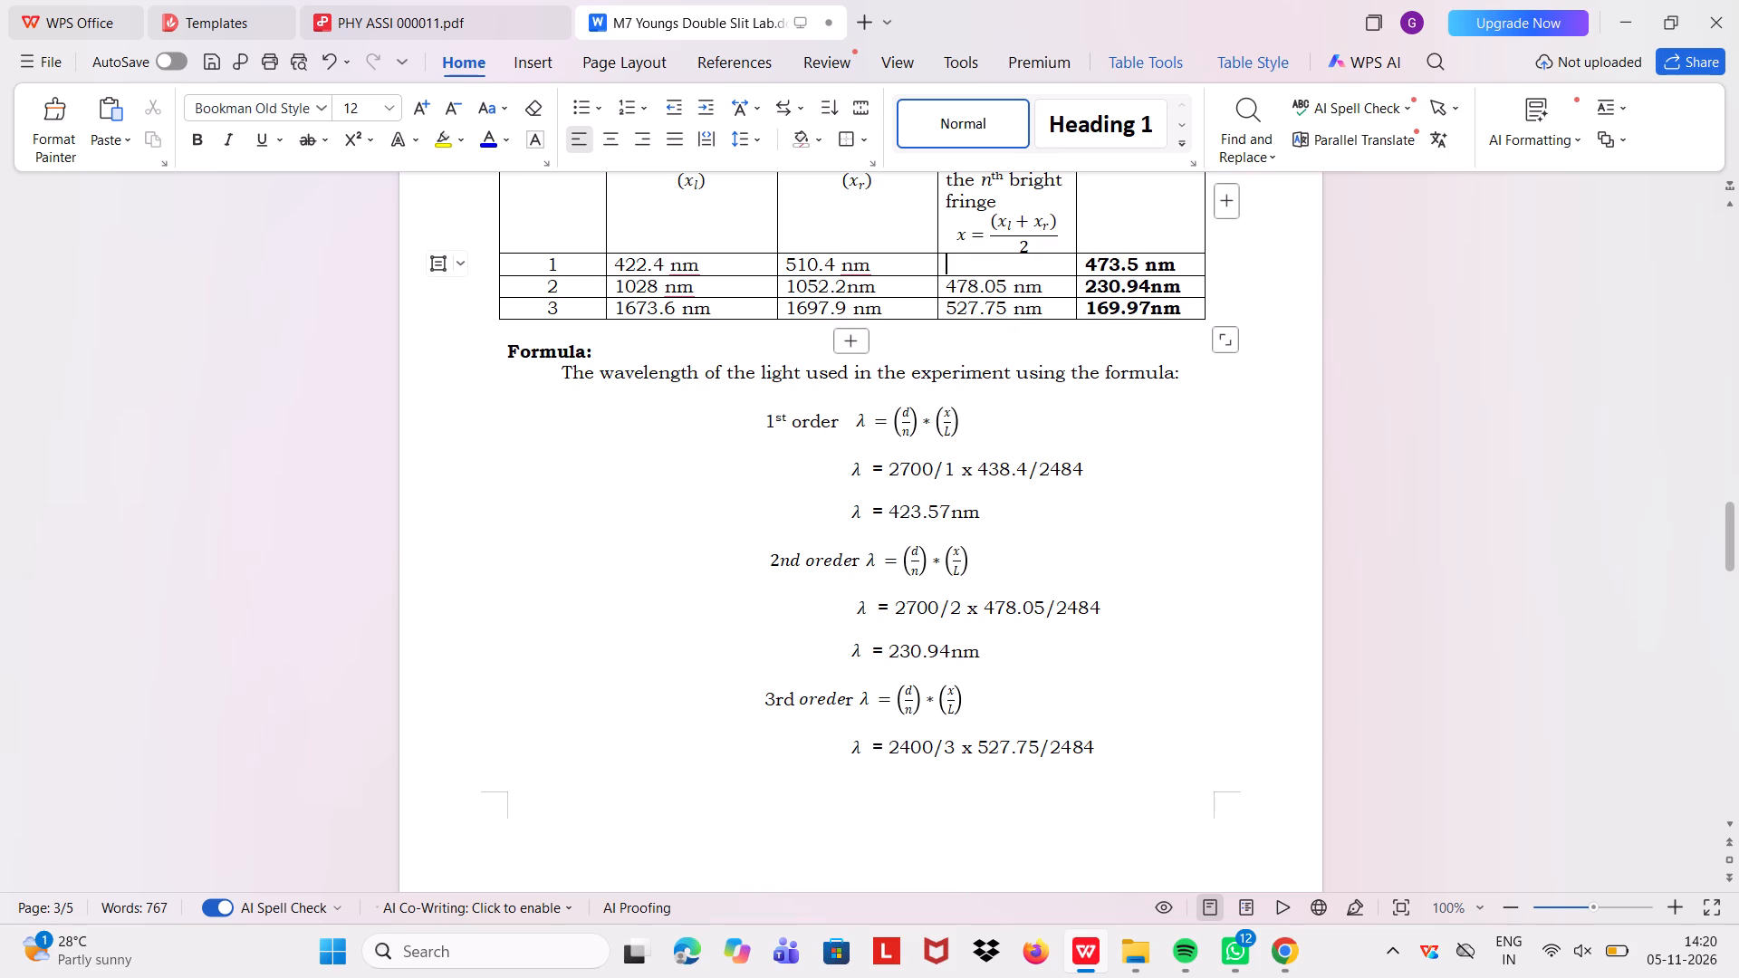
{"action": "left_click", "coordinate": [1047, 286]}
{"action": "key", "text": "backslash"}
{"action": "key", "text": "BackSpace"}
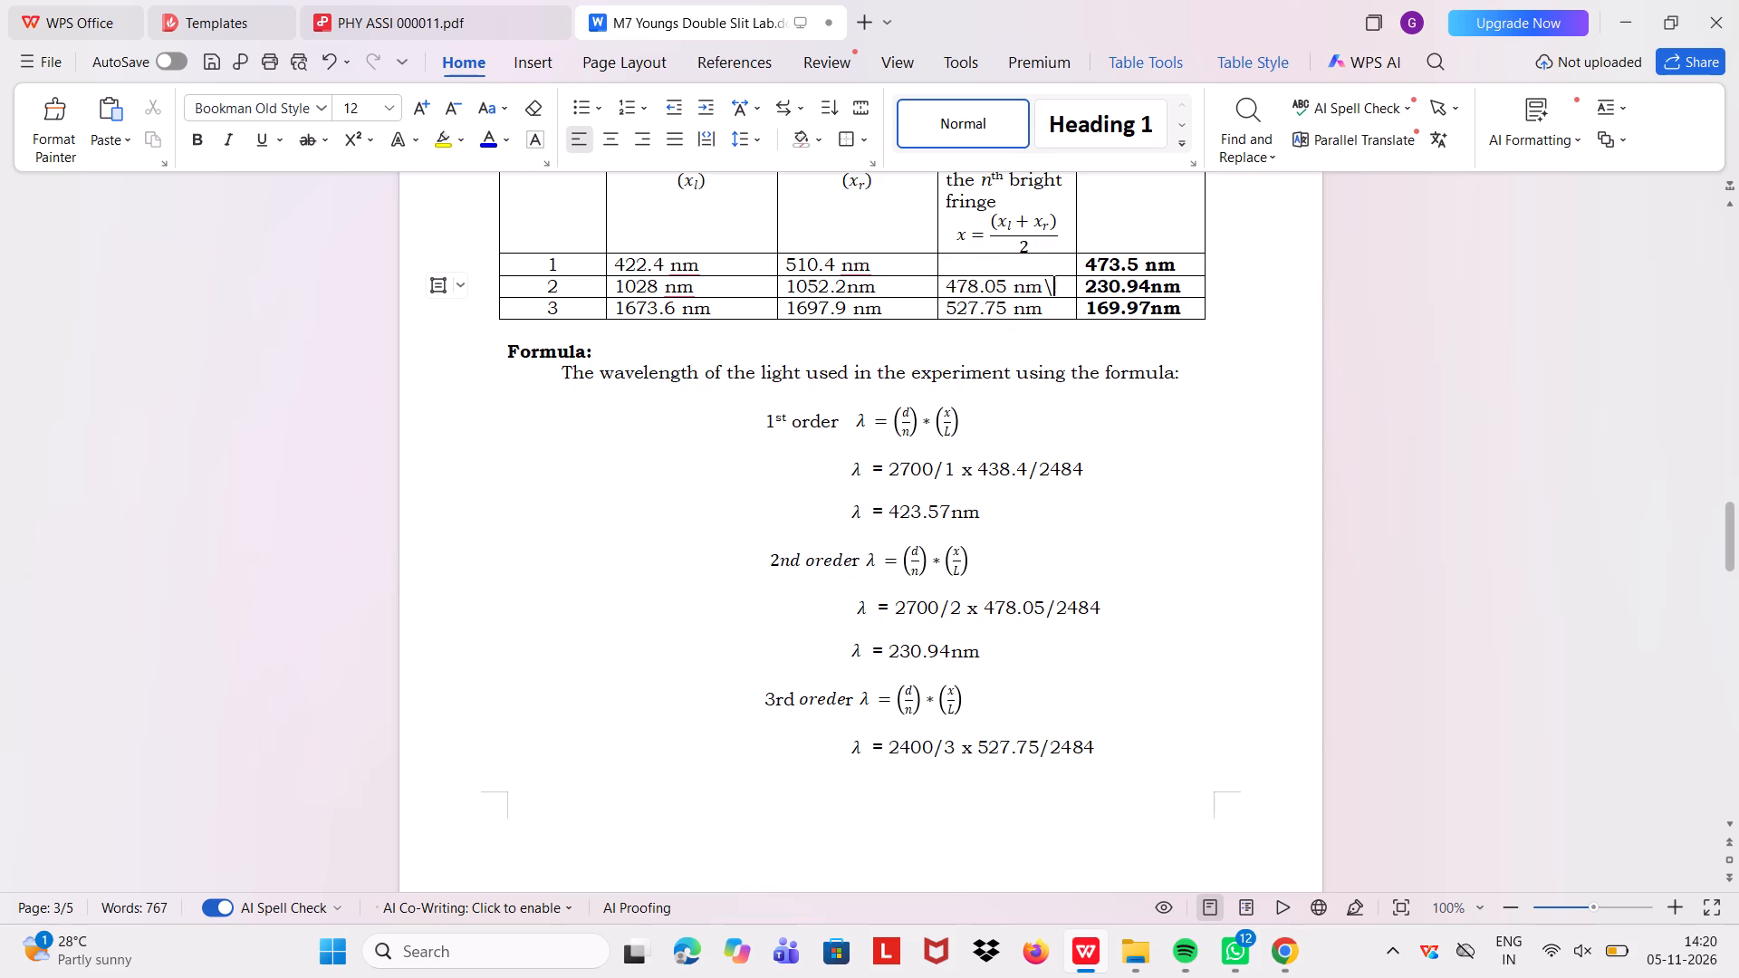
{"action": "key", "text": "BackSpace"}
{"action": "key", "text": "BackSpace"}
{"action": "key", "text": "BackSpace"}
{"action": "key", "text": "BackSpace"}
{"action": "key", "text": "BackSpace"}
{"action": "key", "text": "BackSpace"}
{"action": "key", "text": "BackSpace"}
{"action": "key", "text": "BackSpace"}
{"action": "key", "text": "BackSpace"}
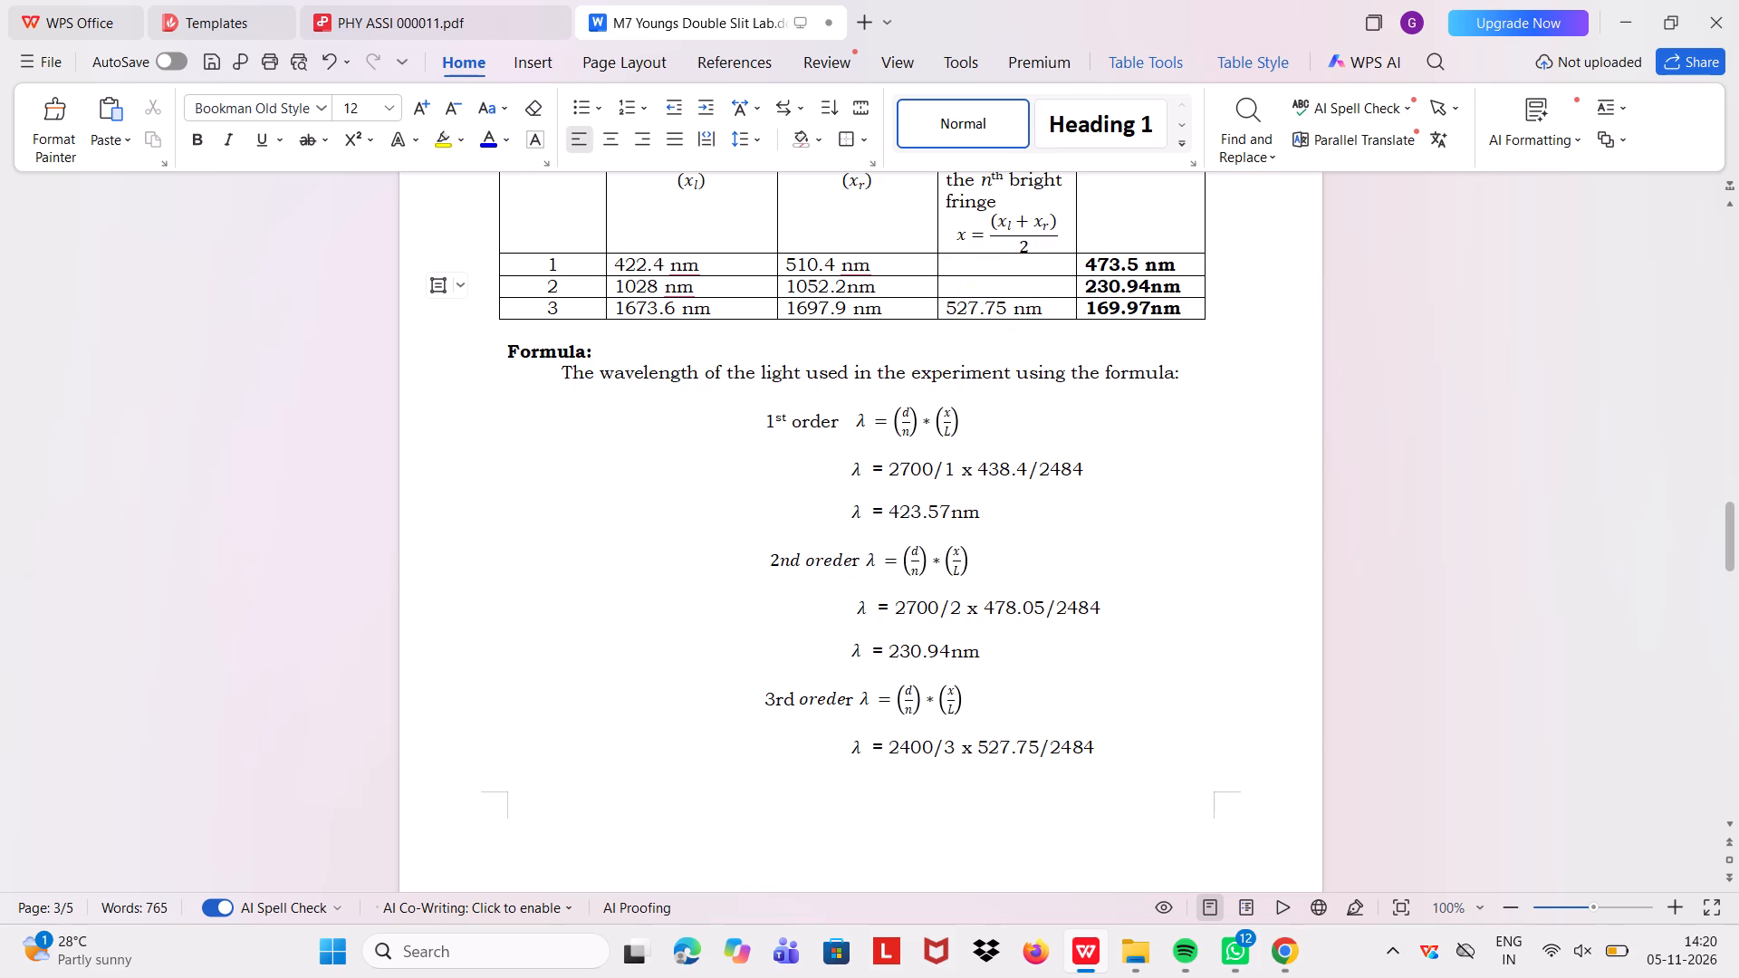
Clear the third-order average distance x from the observations table.
{"action": "left_click", "coordinate": [1048, 302]}
{"action": "key", "text": "BackSpace"}
{"action": "key", "text": "BackSpace"}
{"action": "key", "text": "BackSpace"}
{"action": "key", "text": "BackSpace"}
{"action": "key", "text": "BackSpace"}
{"action": "key", "text": "BackSpace"}
{"action": "key", "text": "BackSpace"}
{"action": "key", "text": "BackSpace"}
{"action": "key", "text": "BackSpace"}
{"action": "key", "text": "BackSpace"}
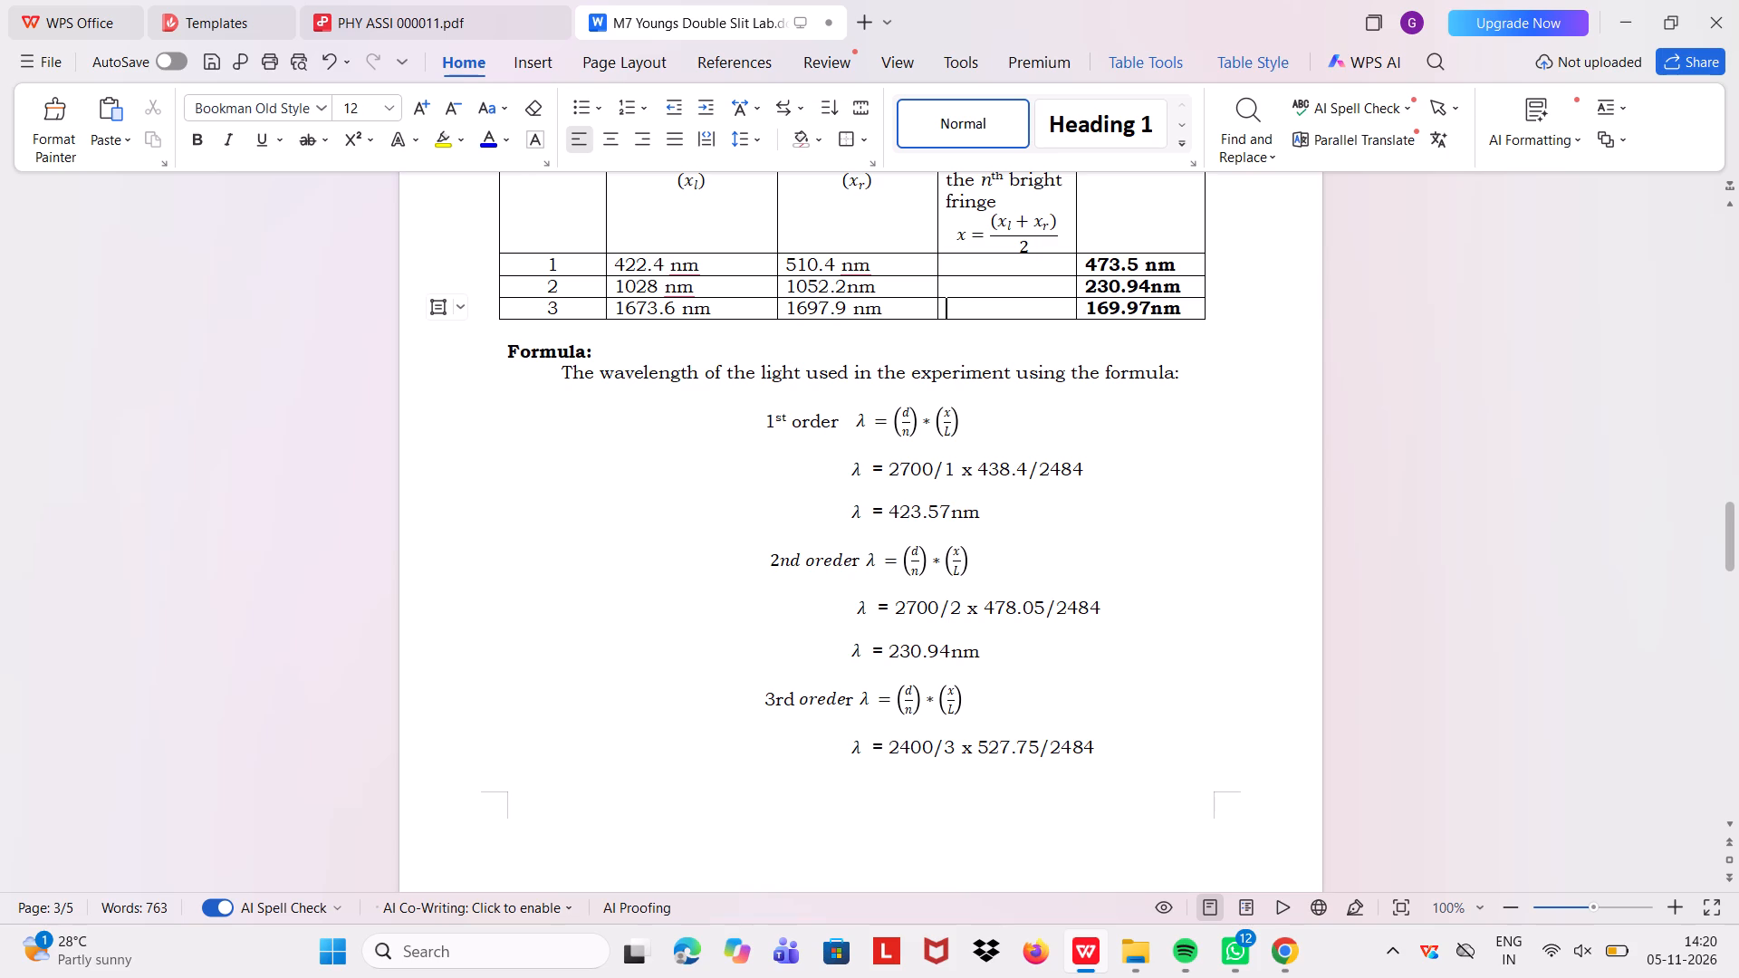
Clear the first-order wavelength λ from the last column of the observations table.
{"action": "left_click", "coordinate": [1179, 271]}
{"action": "key", "text": "BackSpace"}
{"action": "key", "text": "BackSpace"}
{"action": "key", "text": "BackSpace"}
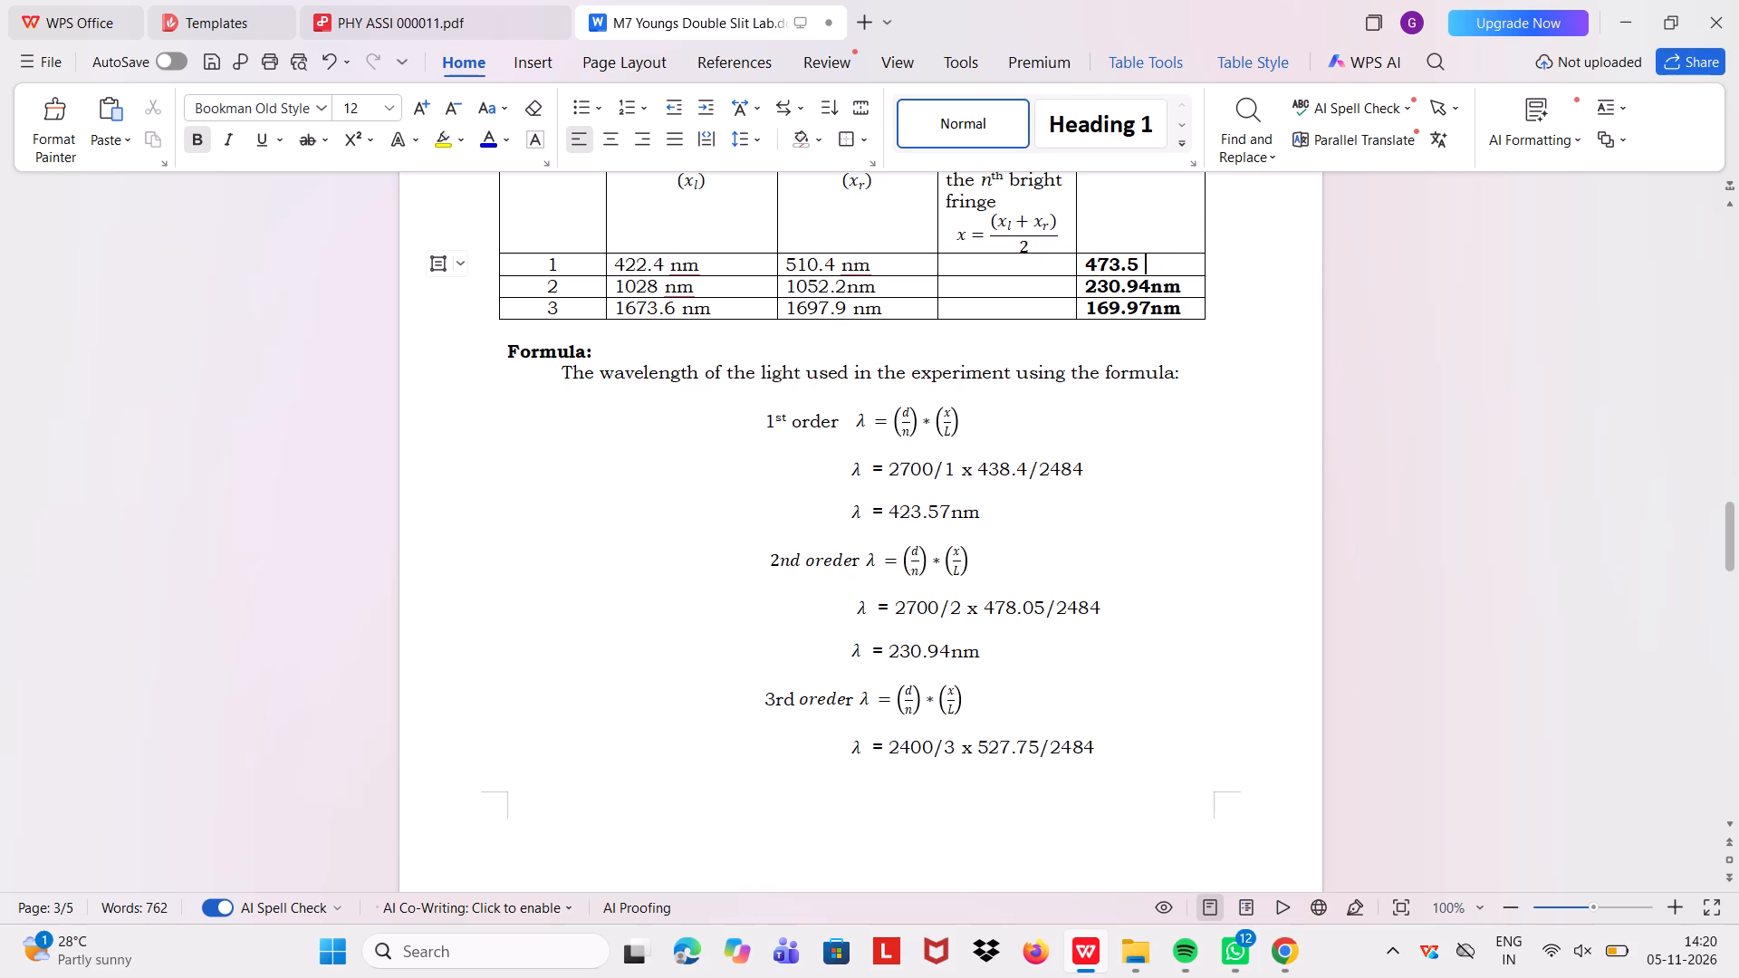
{"action": "key", "text": "BackSpace"}
{"action": "key", "text": "BackSpace"}
{"action": "key", "text": "BackSpace"}
{"action": "key", "text": "BackSpace"}
{"action": "key", "text": "BackSpace"}
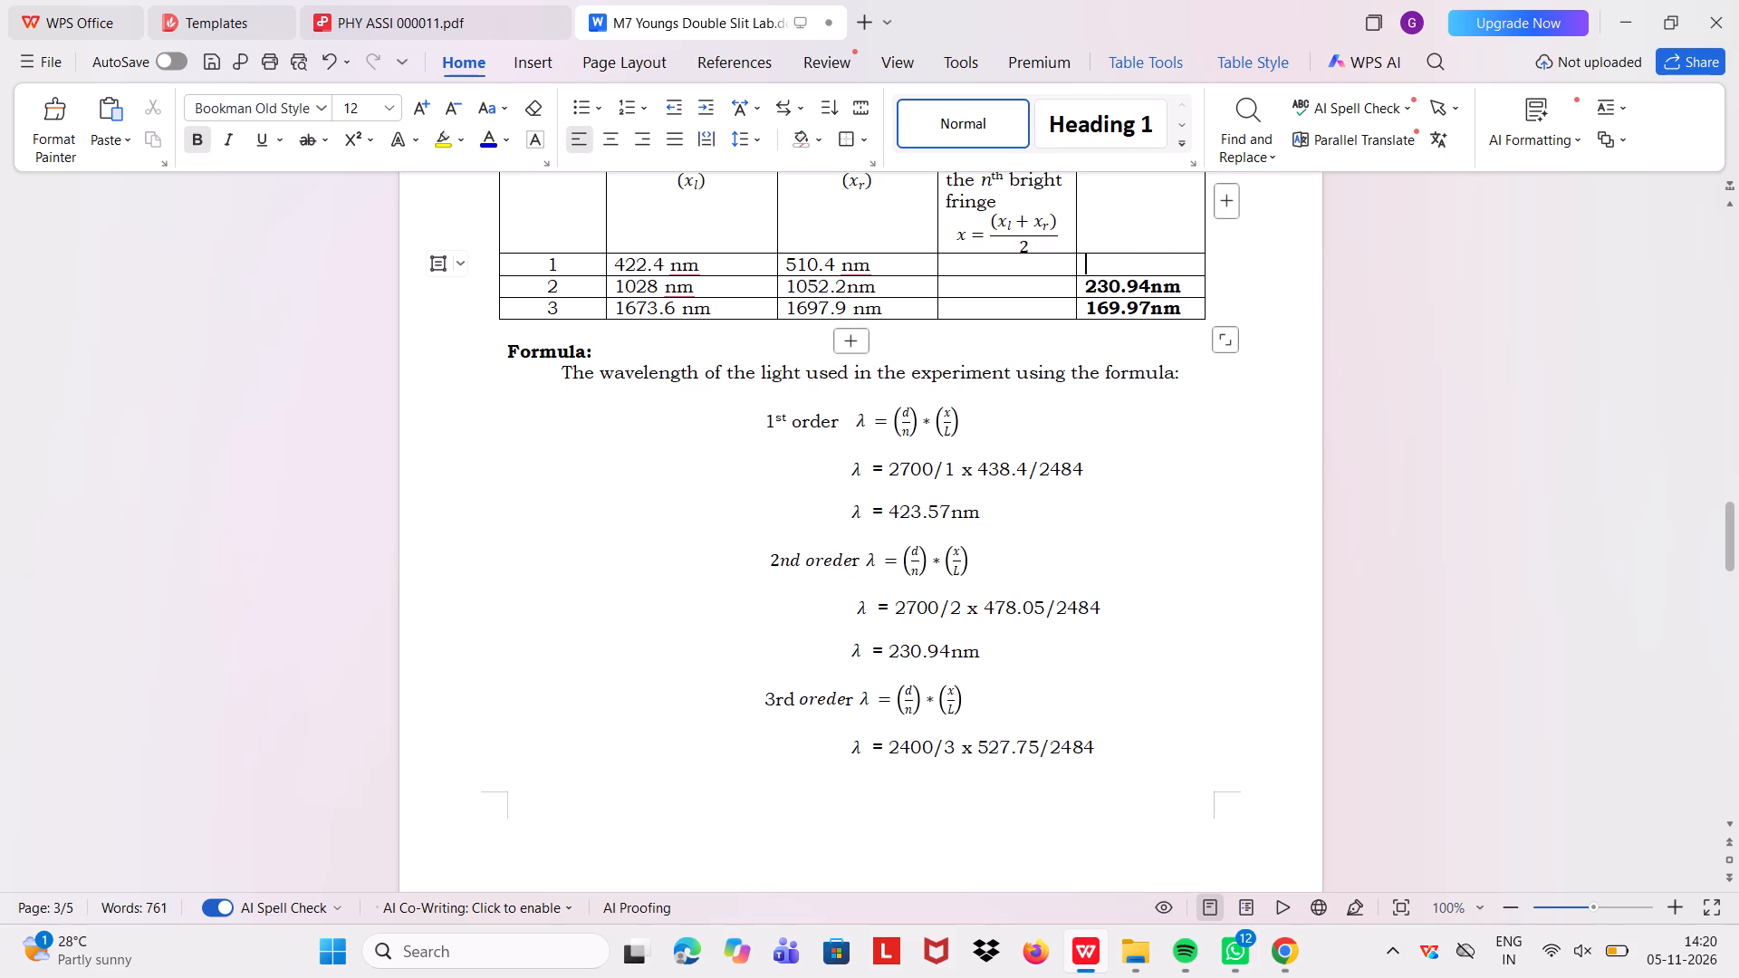
Clear the second-order wavelength λ from the last column of the observations table.
{"action": "left_click", "coordinate": [1179, 286]}
{"action": "key", "text": "BackSpace"}
{"action": "key", "text": "BackSpace"}
{"action": "key", "text": "BackSpace"}
{"action": "key", "text": "BackSpace"}
{"action": "key", "text": "BackSpace"}
{"action": "key", "text": "BackSpace"}
{"action": "key", "text": "BackSpace"}
{"action": "key", "text": "BackSpace"}
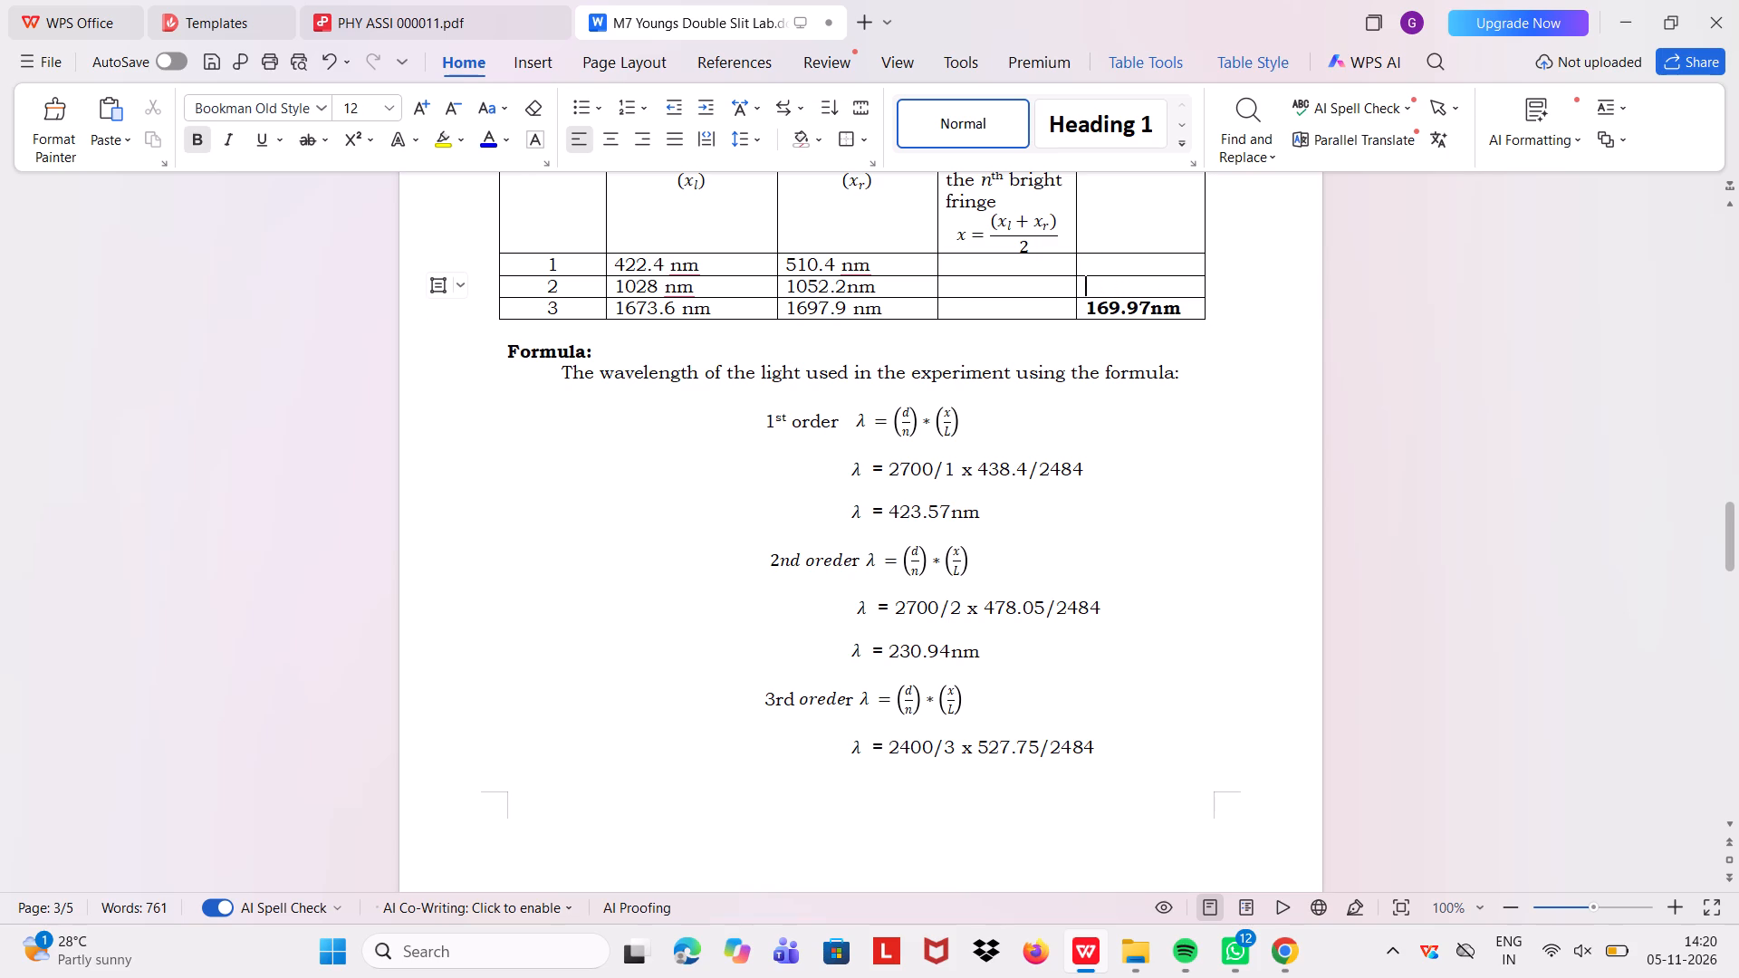
Clear the third-order wavelength λ from the last column of the observations table.
{"action": "left_click", "coordinate": [1179, 308]}
{"action": "key", "text": "BackSpace"}
{"action": "key", "text": "BackSpace"}
{"action": "key", "text": "BackSpace"}
{"action": "key", "text": "BackSpace"}
{"action": "key", "text": "BackSpace"}
{"action": "key", "text": "BackSpace"}
{"action": "key", "text": "BackSpace"}
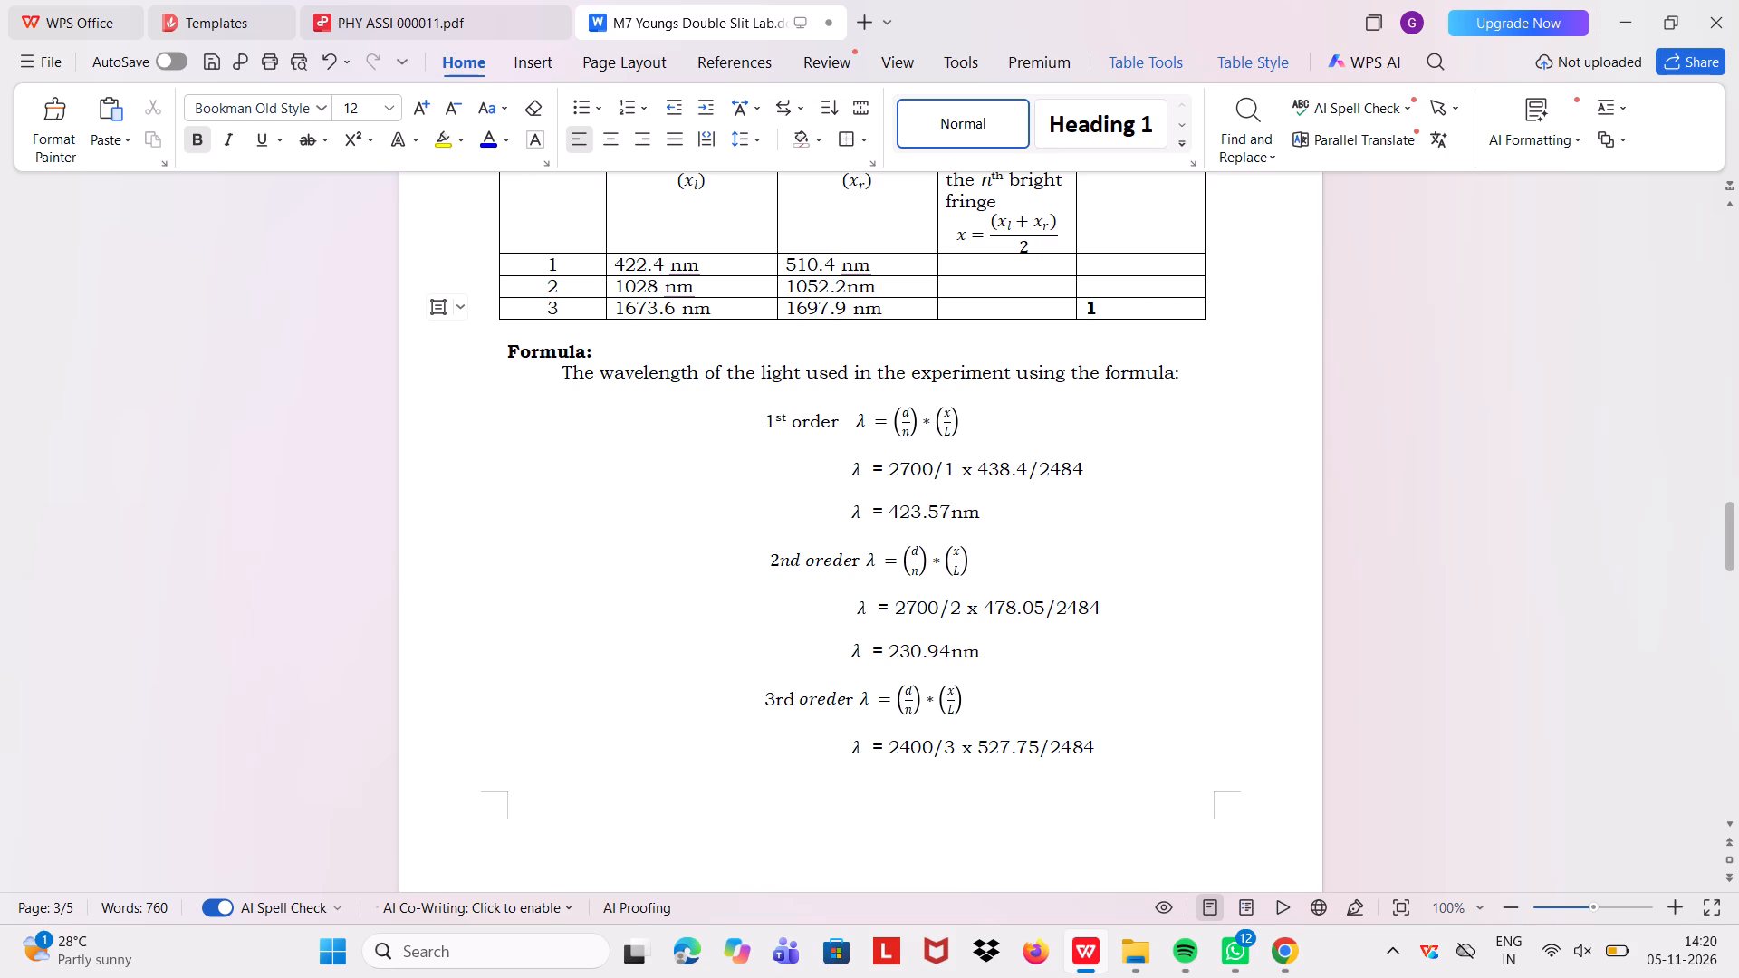
{"action": "key", "text": "BackSpace"}
In the first-order formula substitution, change the x value to 422.4 so it reads 2700/1 x 422.4/2484.
{"action": "scroll", "coordinate": [1179, 308], "scroll_direction": "up", "scroll_amount": 2}
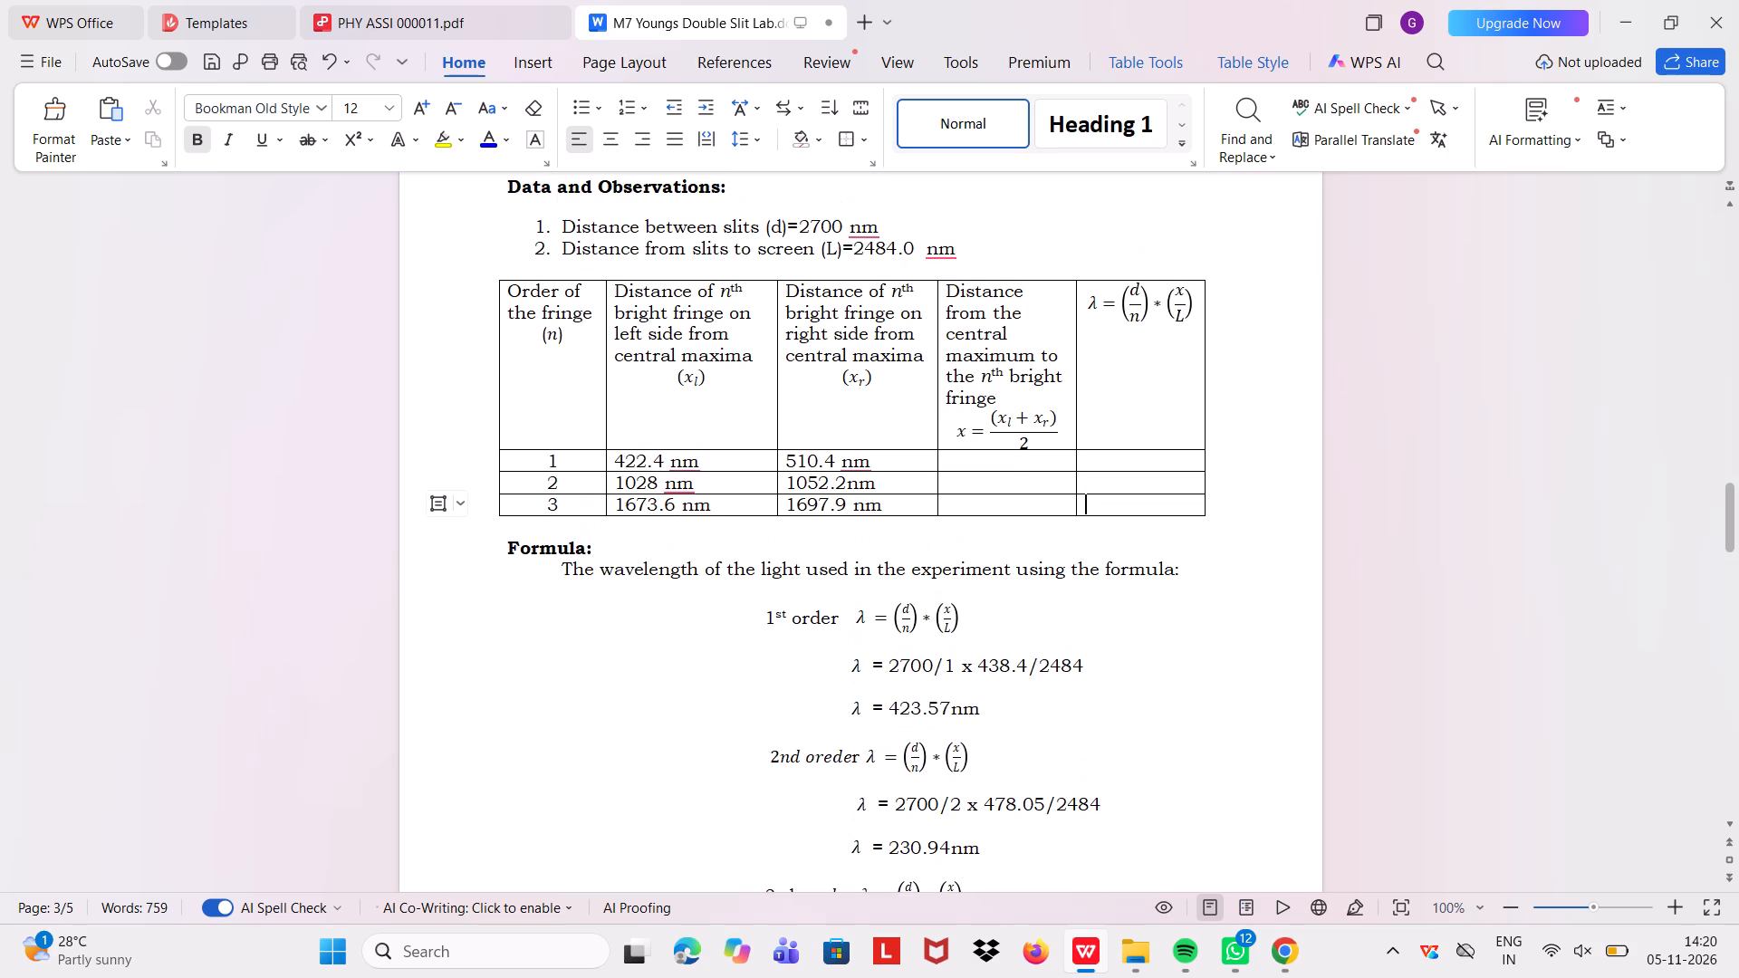
{"action": "scroll", "coordinate": [1179, 308], "scroll_direction": "up", "scroll_amount": 1}
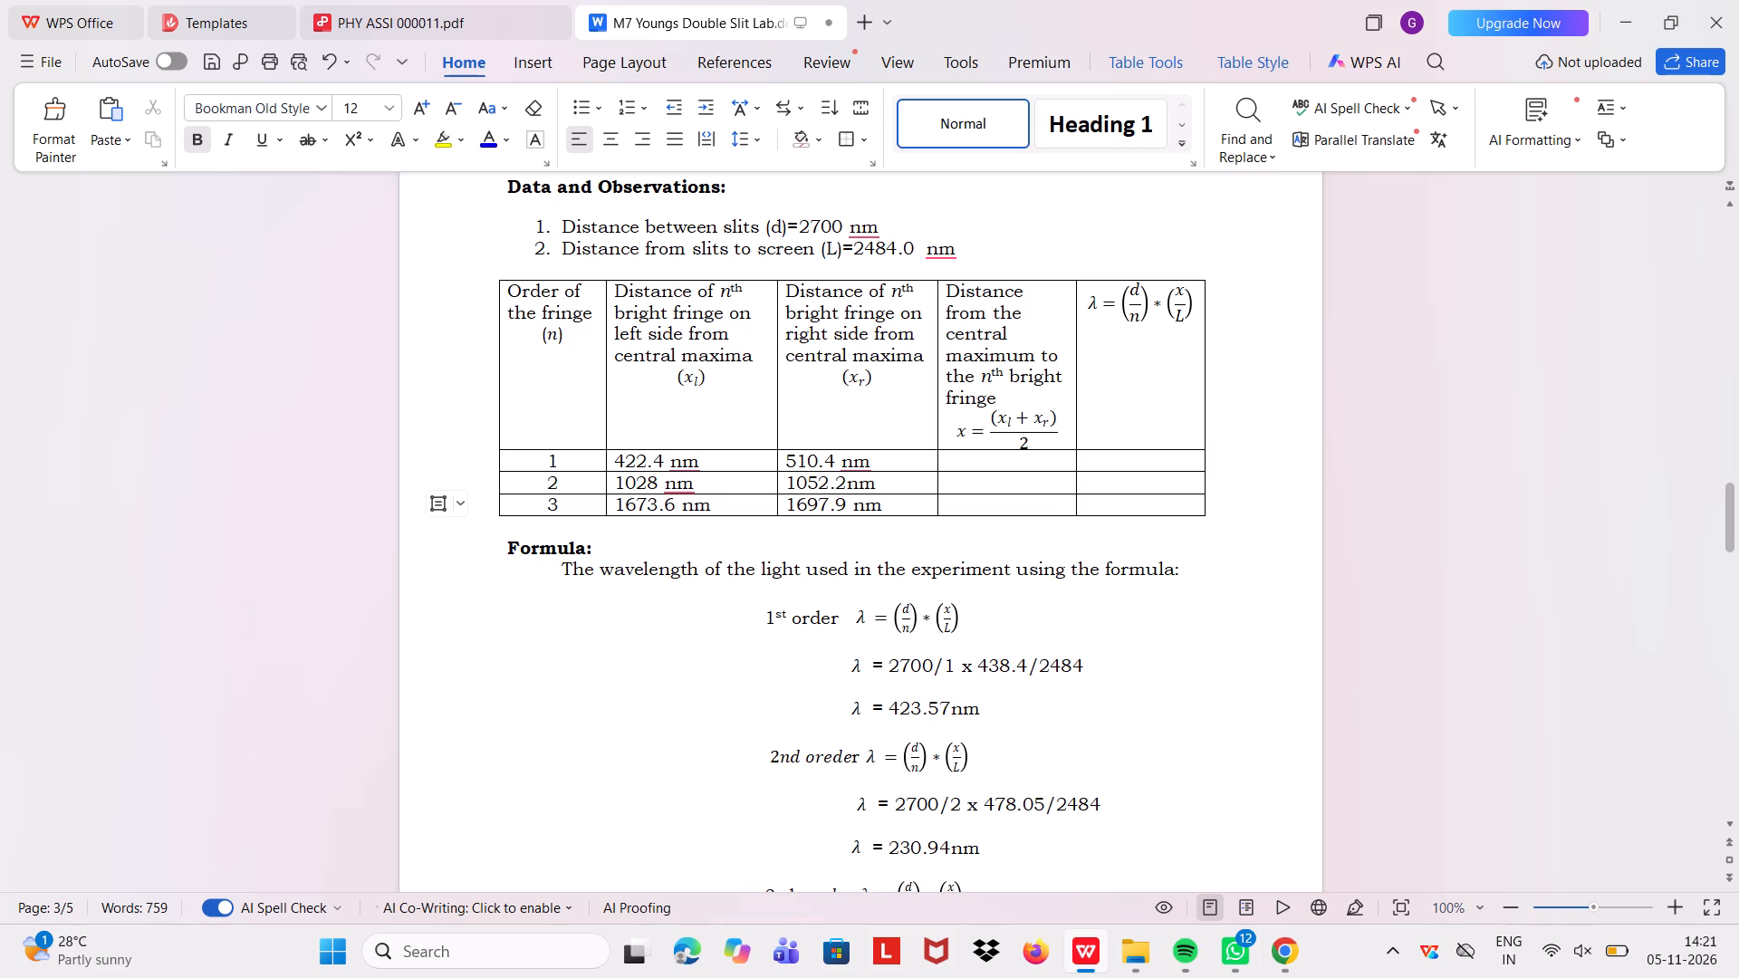
{"action": "left_click", "coordinate": [963, 461]}
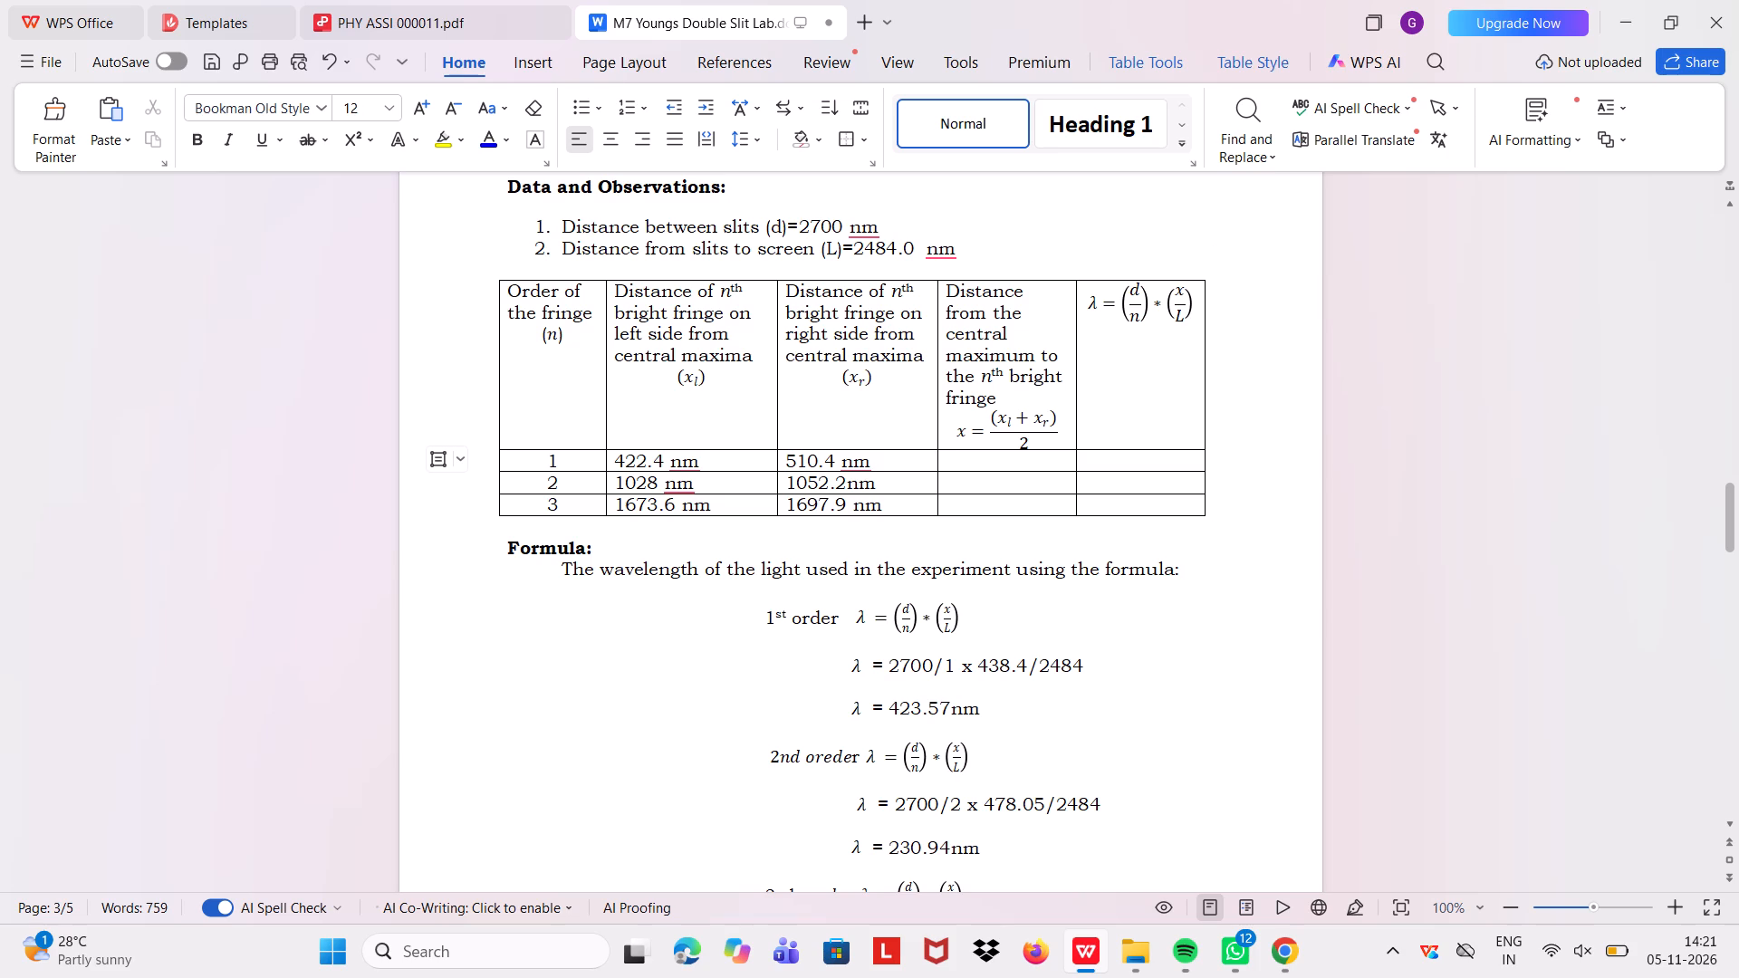
{"action": "left_click", "coordinate": [1009, 660]}
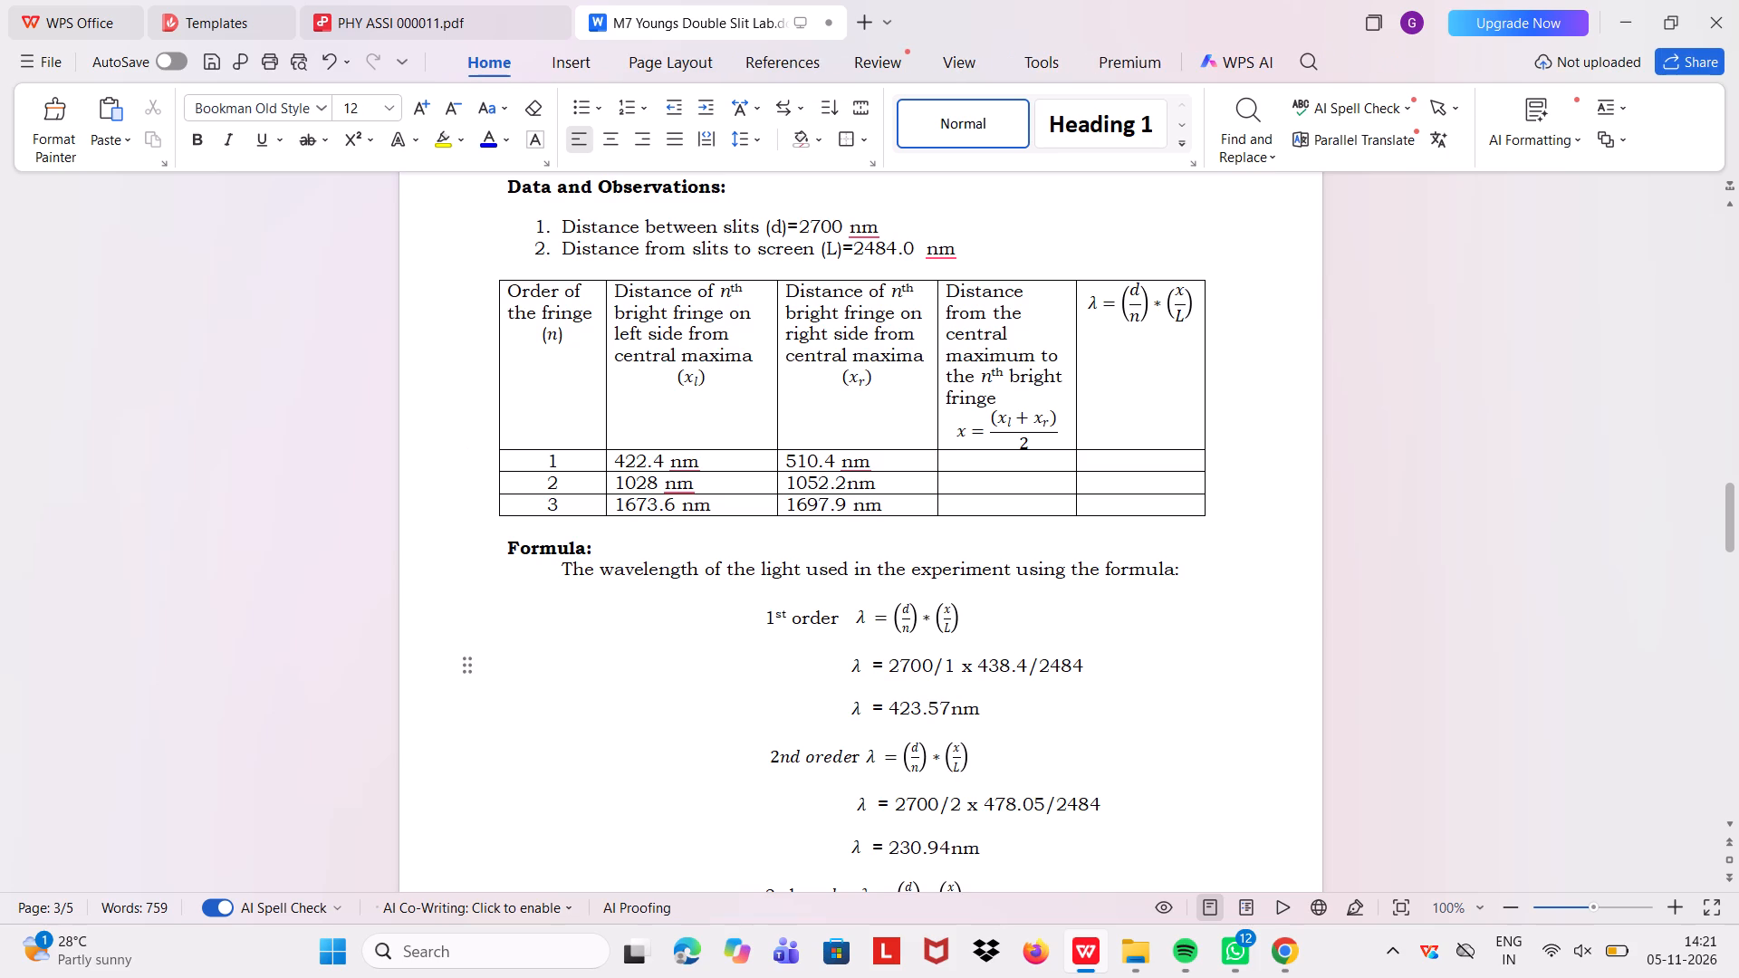
{"action": "key", "text": "BackSpace"}
{"action": "key", "text": "BackSpace"}
{"action": "key", "text": "3"}
{"action": "key", "text": "BackSpace"}
{"action": "type", "text": "22"}
In the second-order formula substitution, change the x value to 1028.5 so it reads 2700/2 x 1028.5/2484.
{"action": "left_click", "coordinate": [1044, 807]}
{"action": "key", "text": "BackSpace"}
{"action": "key", "text": "BackSpace"}
{"action": "key", "text": "BackSpace"}
{"action": "key", "text": "BackSpace"}
{"action": "key", "text": "BackSpace"}
{"action": "key", "text": "BackSpace"}
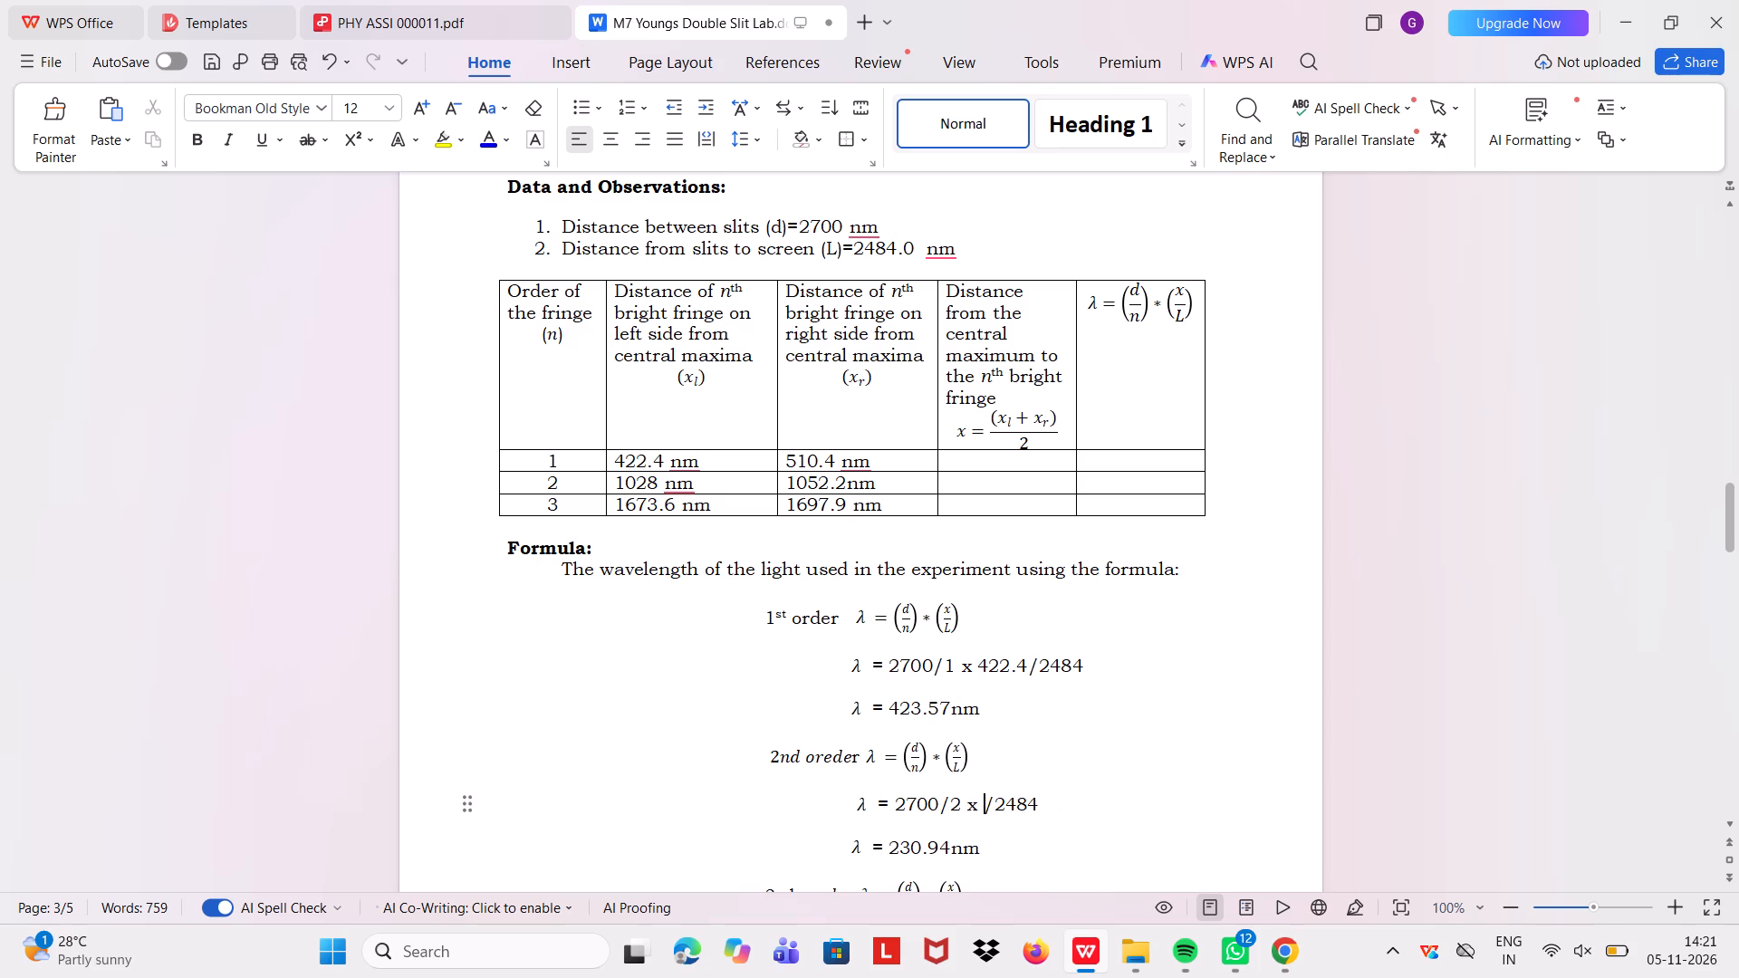
{"action": "type", "text": "1028"}
{"action": "type", "text": ".5"}
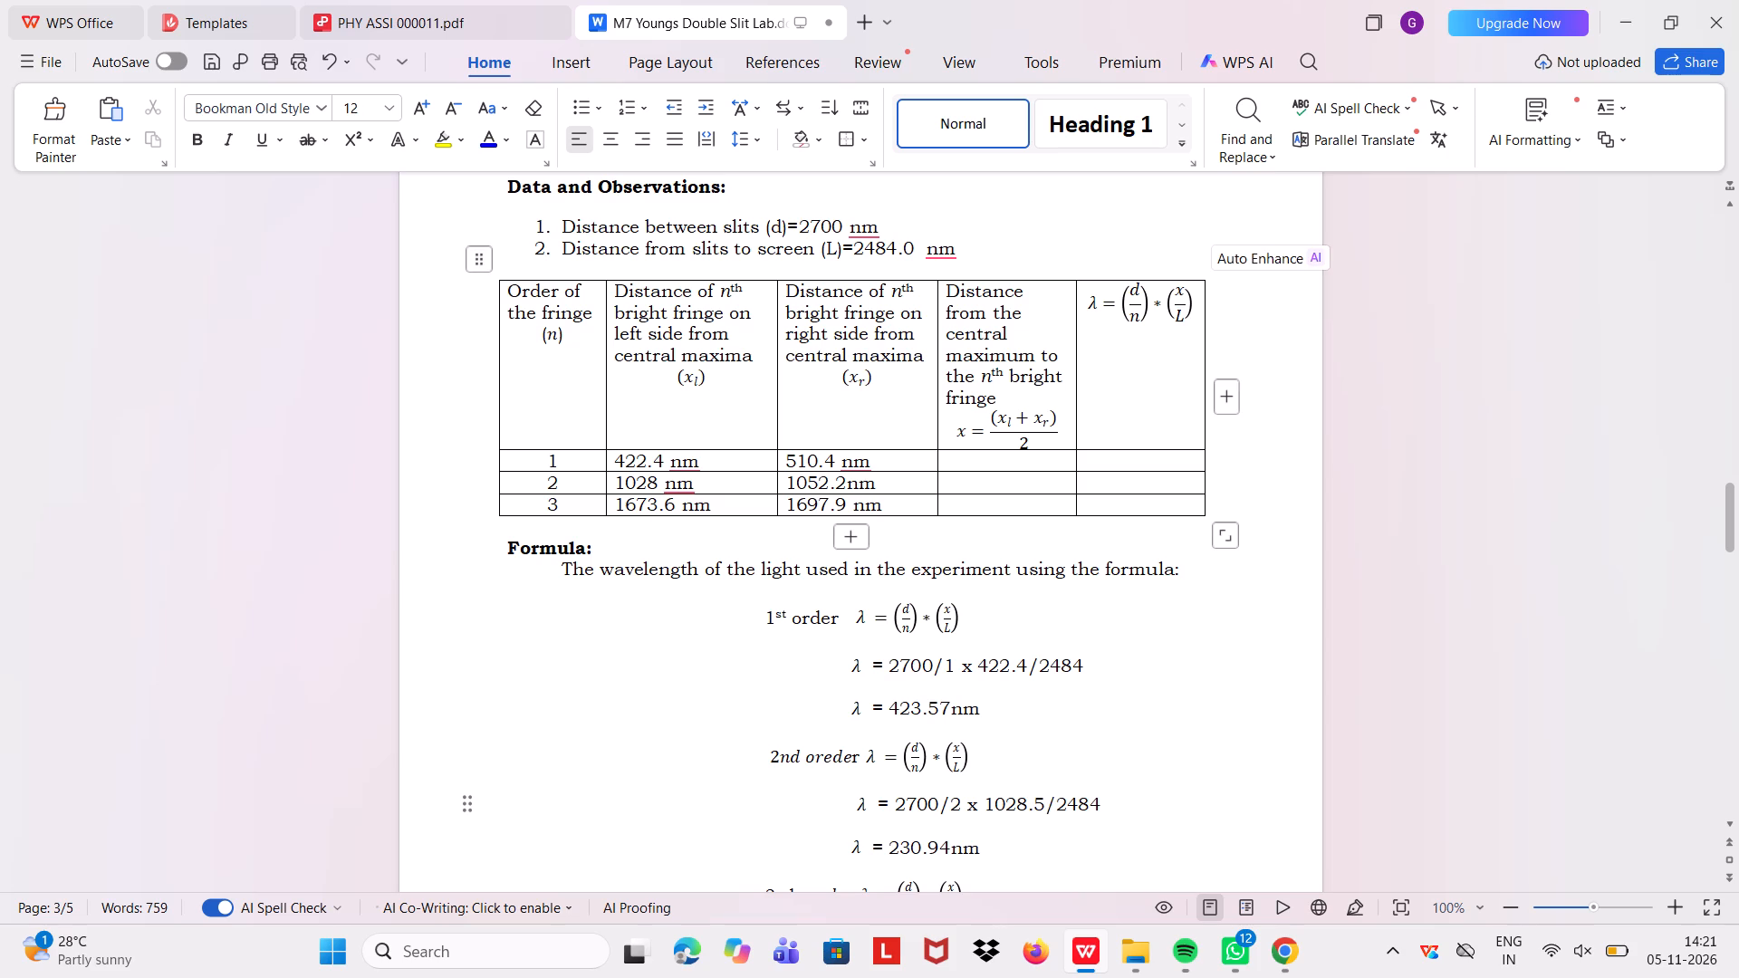
Set the second-order xₗ value in the observations table to 1028.5 nm.
{"action": "left_click", "coordinate": [658, 479]}
{"action": "type", "text": ".5"}
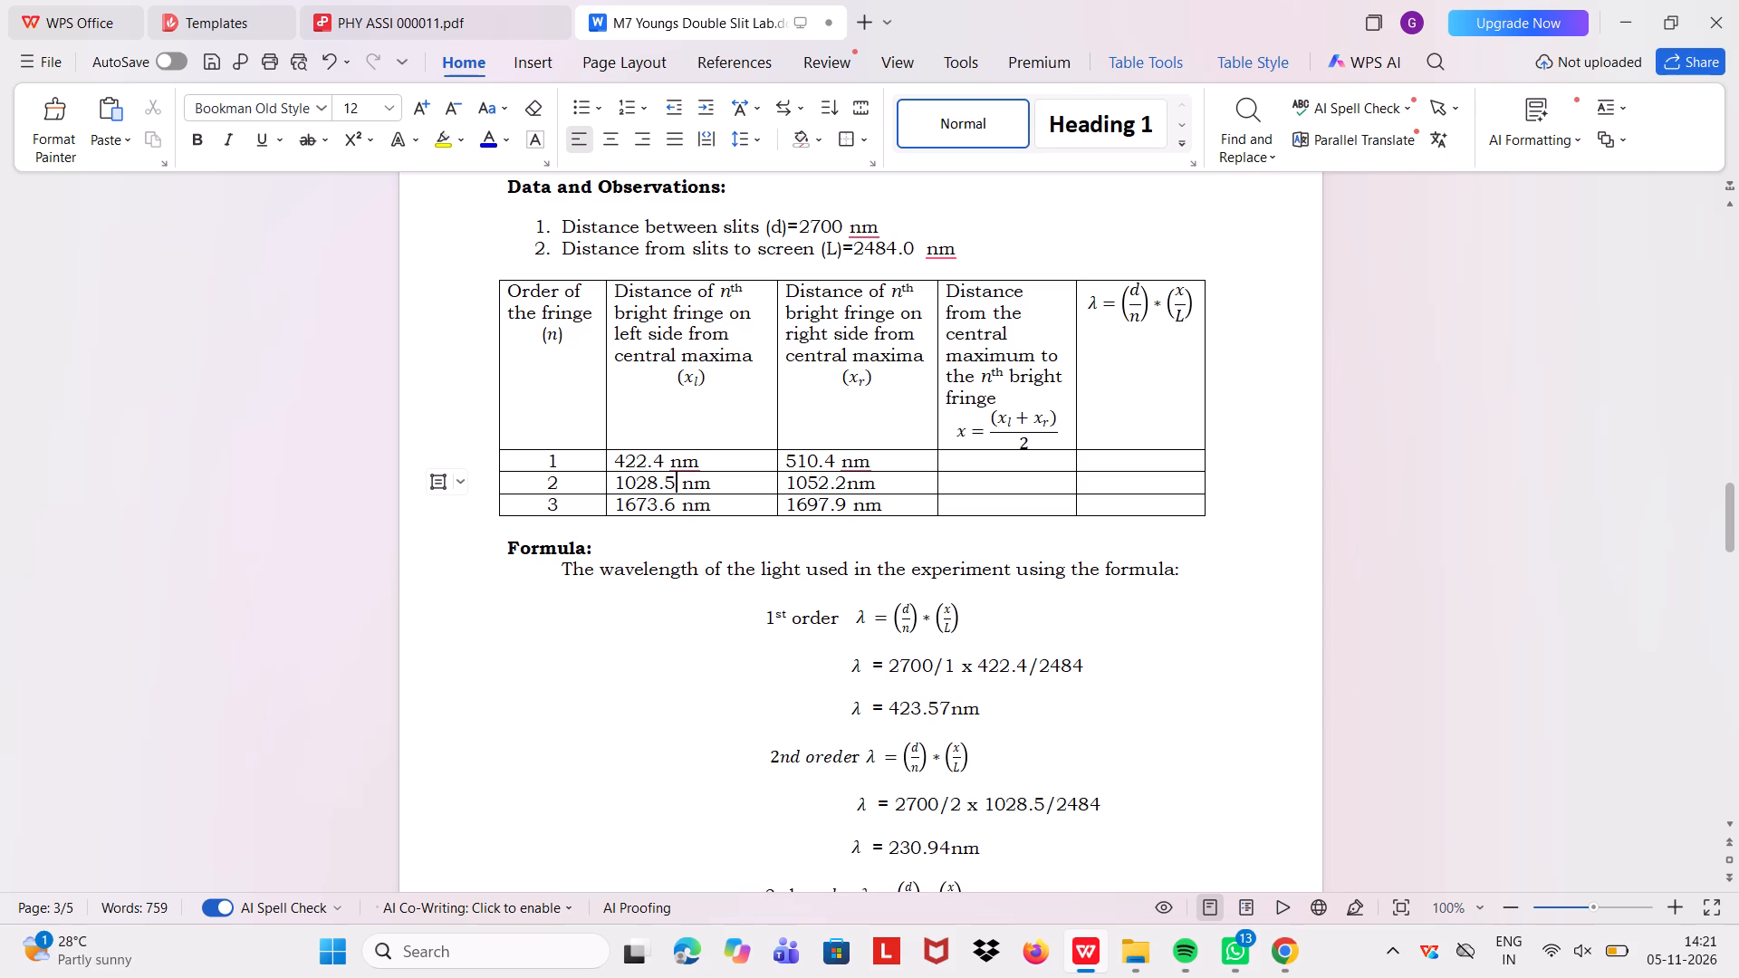
Enter 510.4nm, without a space before the unit, as the first-order average distance x in the observations table.
{"action": "left_click", "coordinate": [986, 460]}
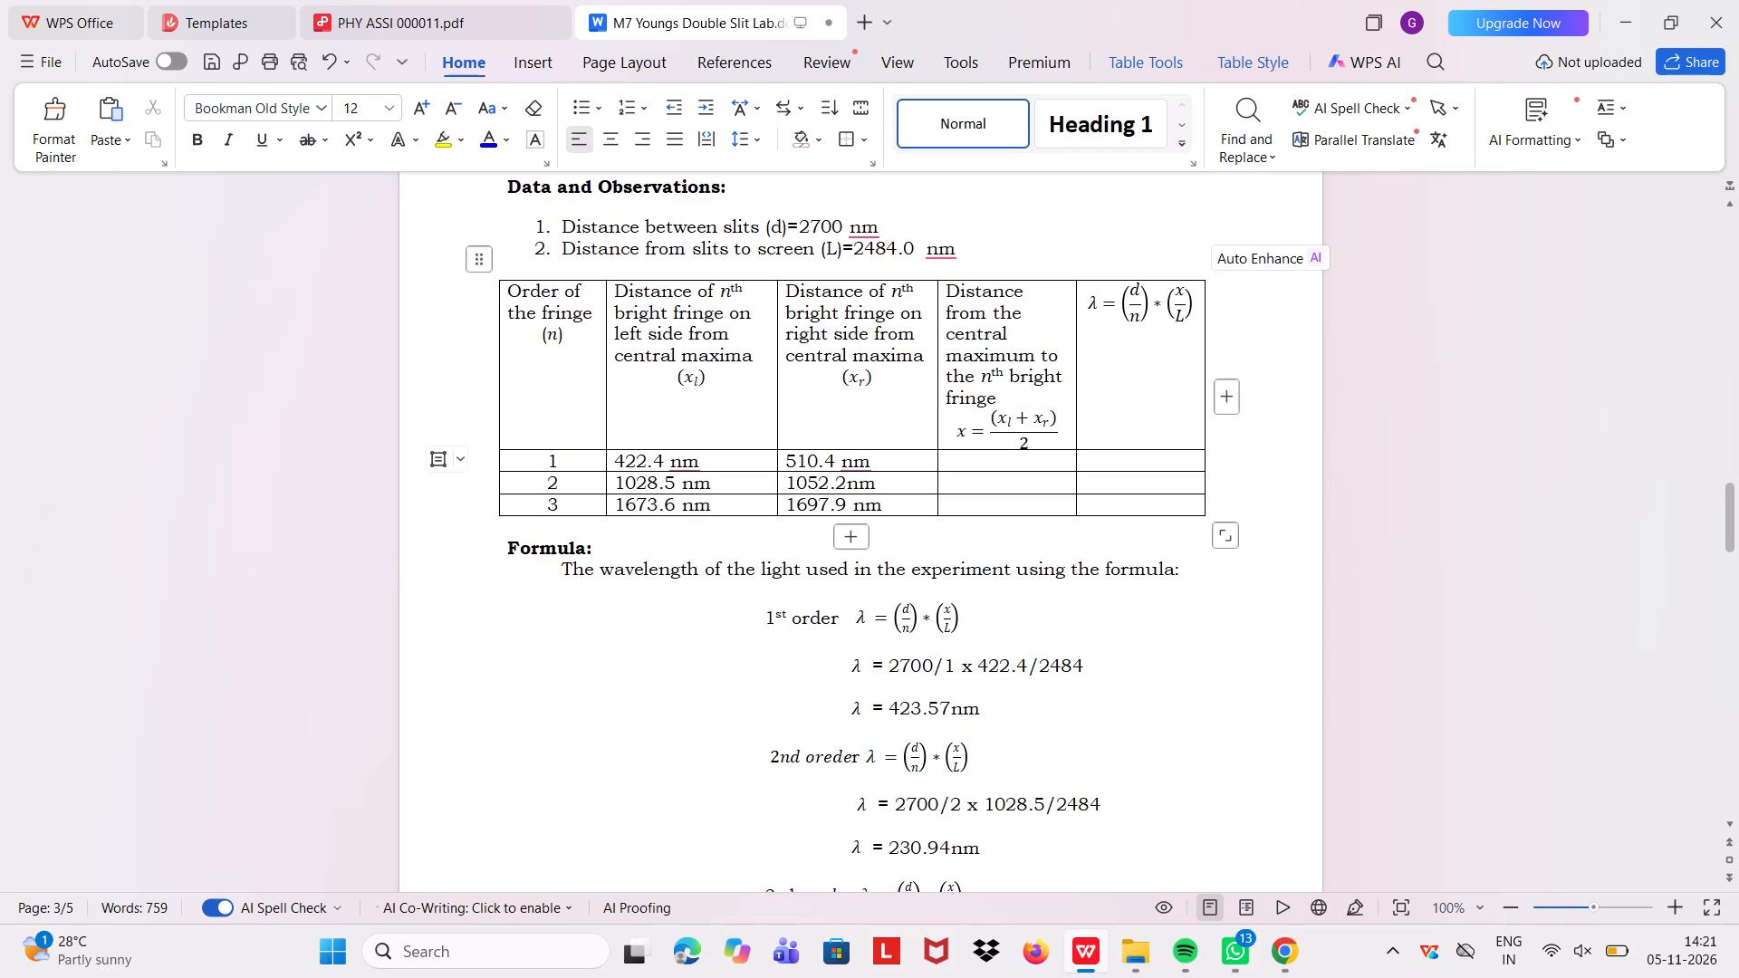
{"action": "type", "text": "510"}
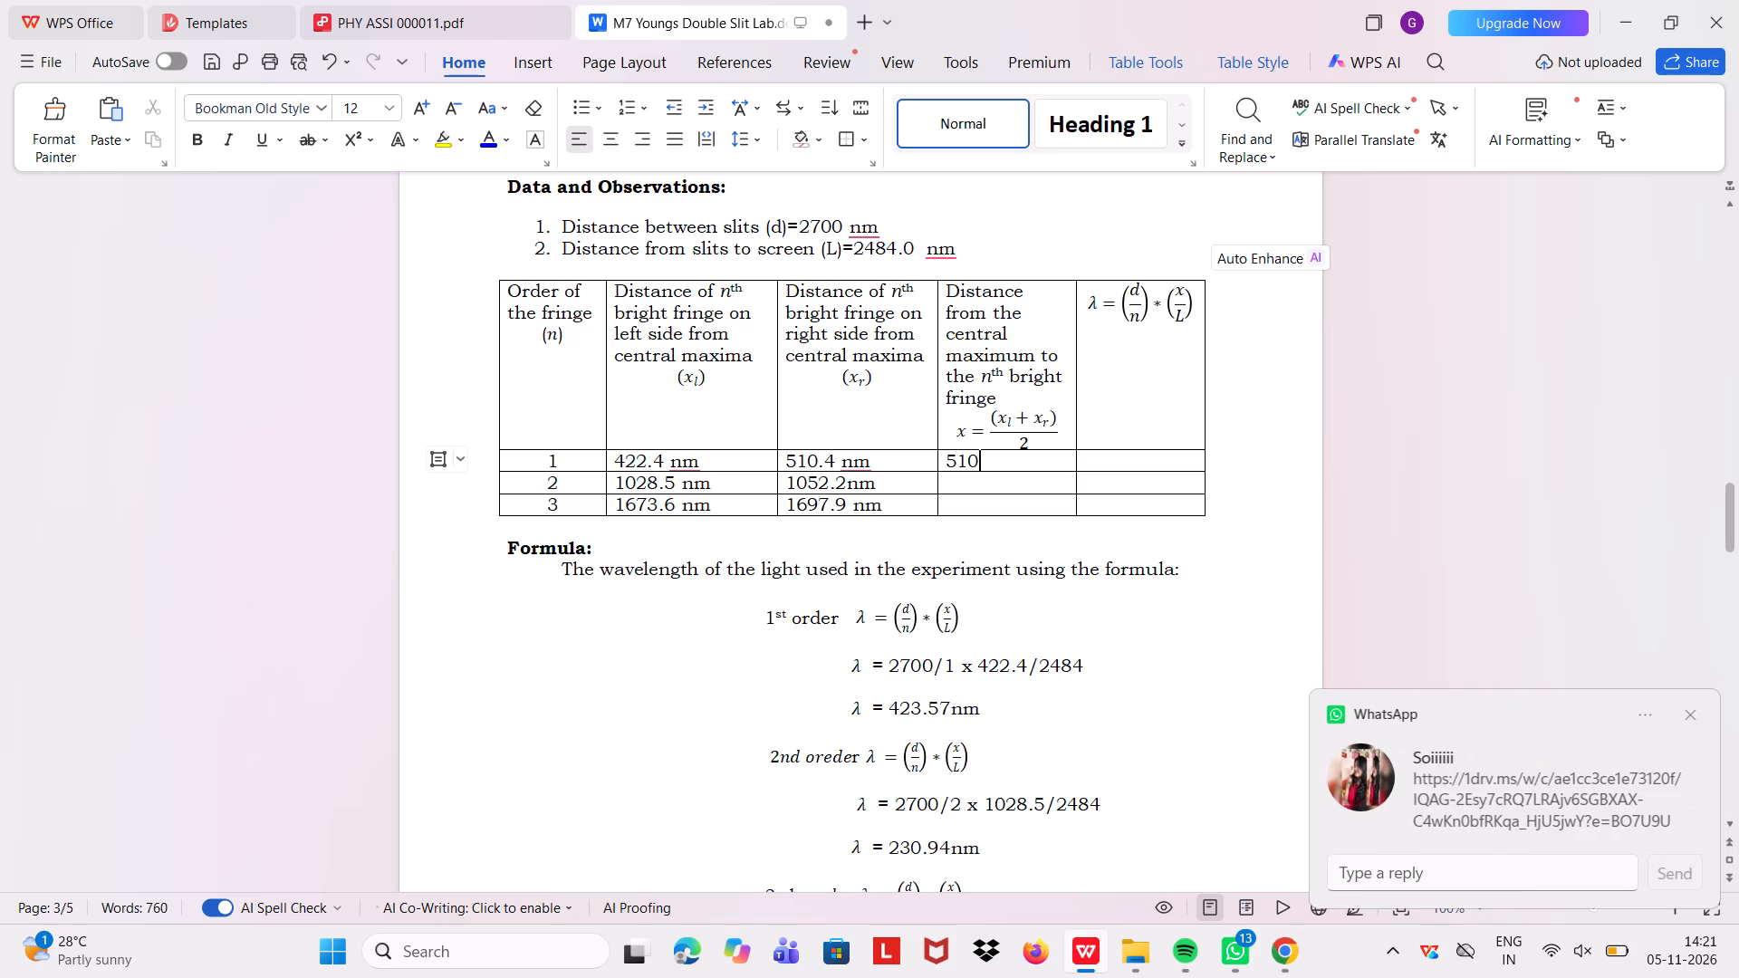
{"action": "key", "text": "period"}
{"action": "type", "text": "4nm"}
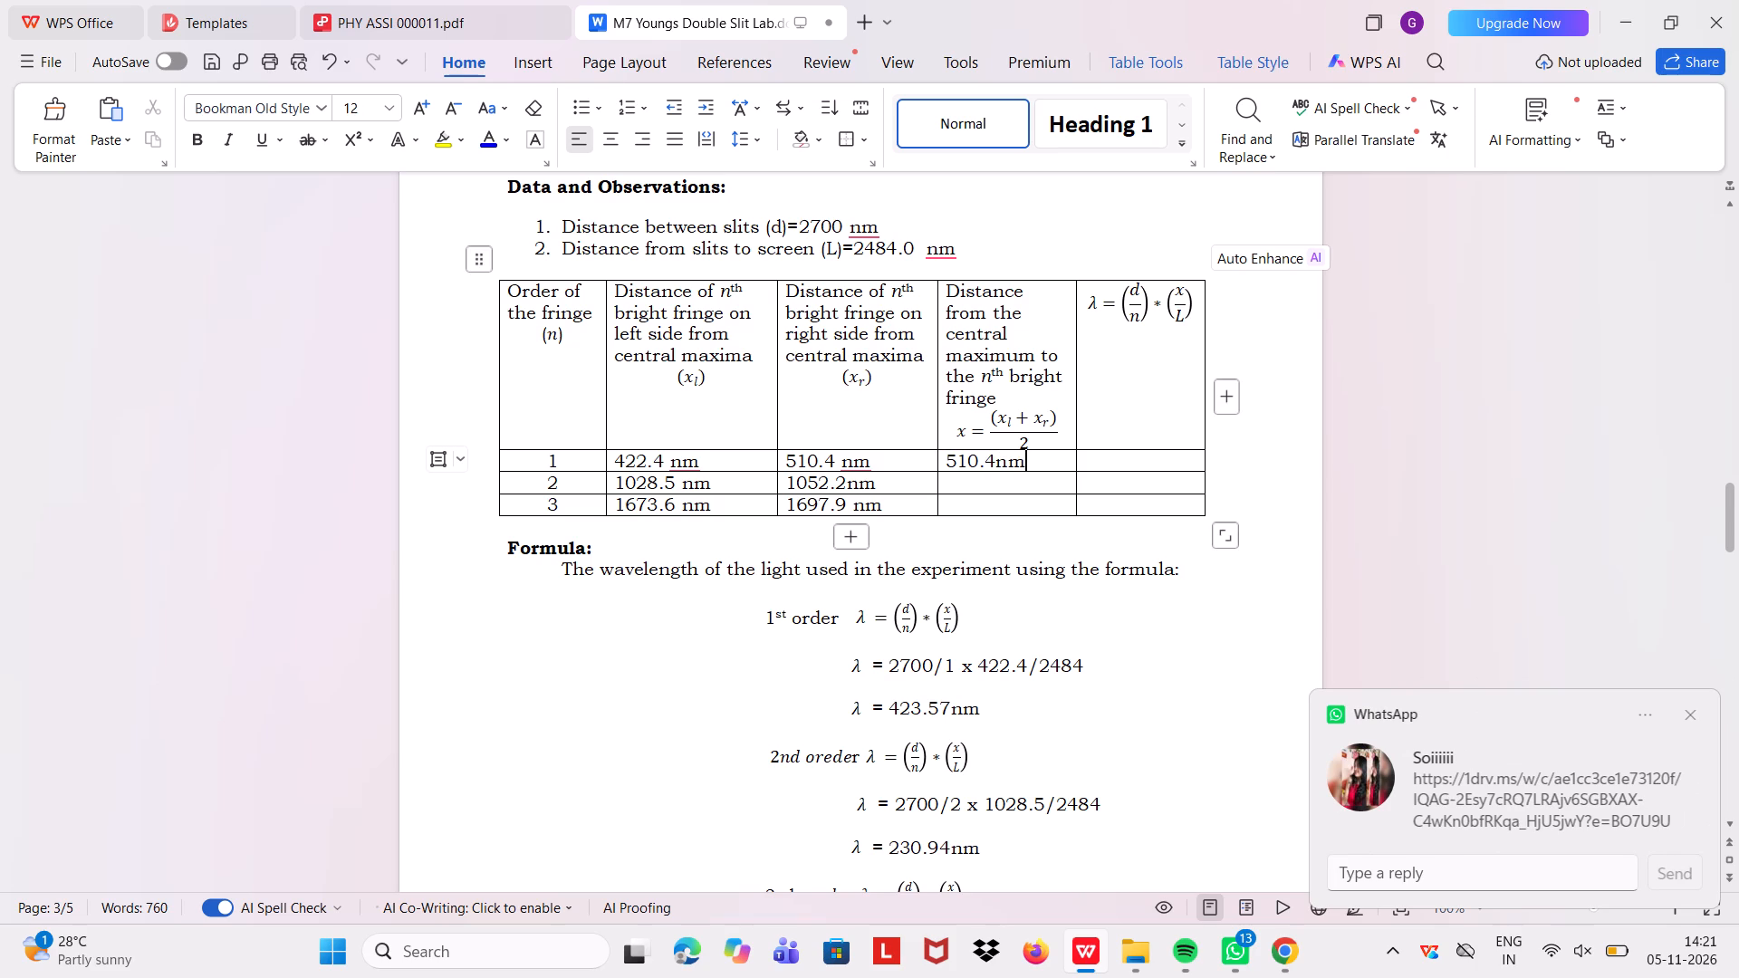
Enter 1052.2 nm as the second-order average distance x in the observations table.
{"action": "left_click", "coordinate": [954, 481]}
{"action": "type", "text": "1052"}
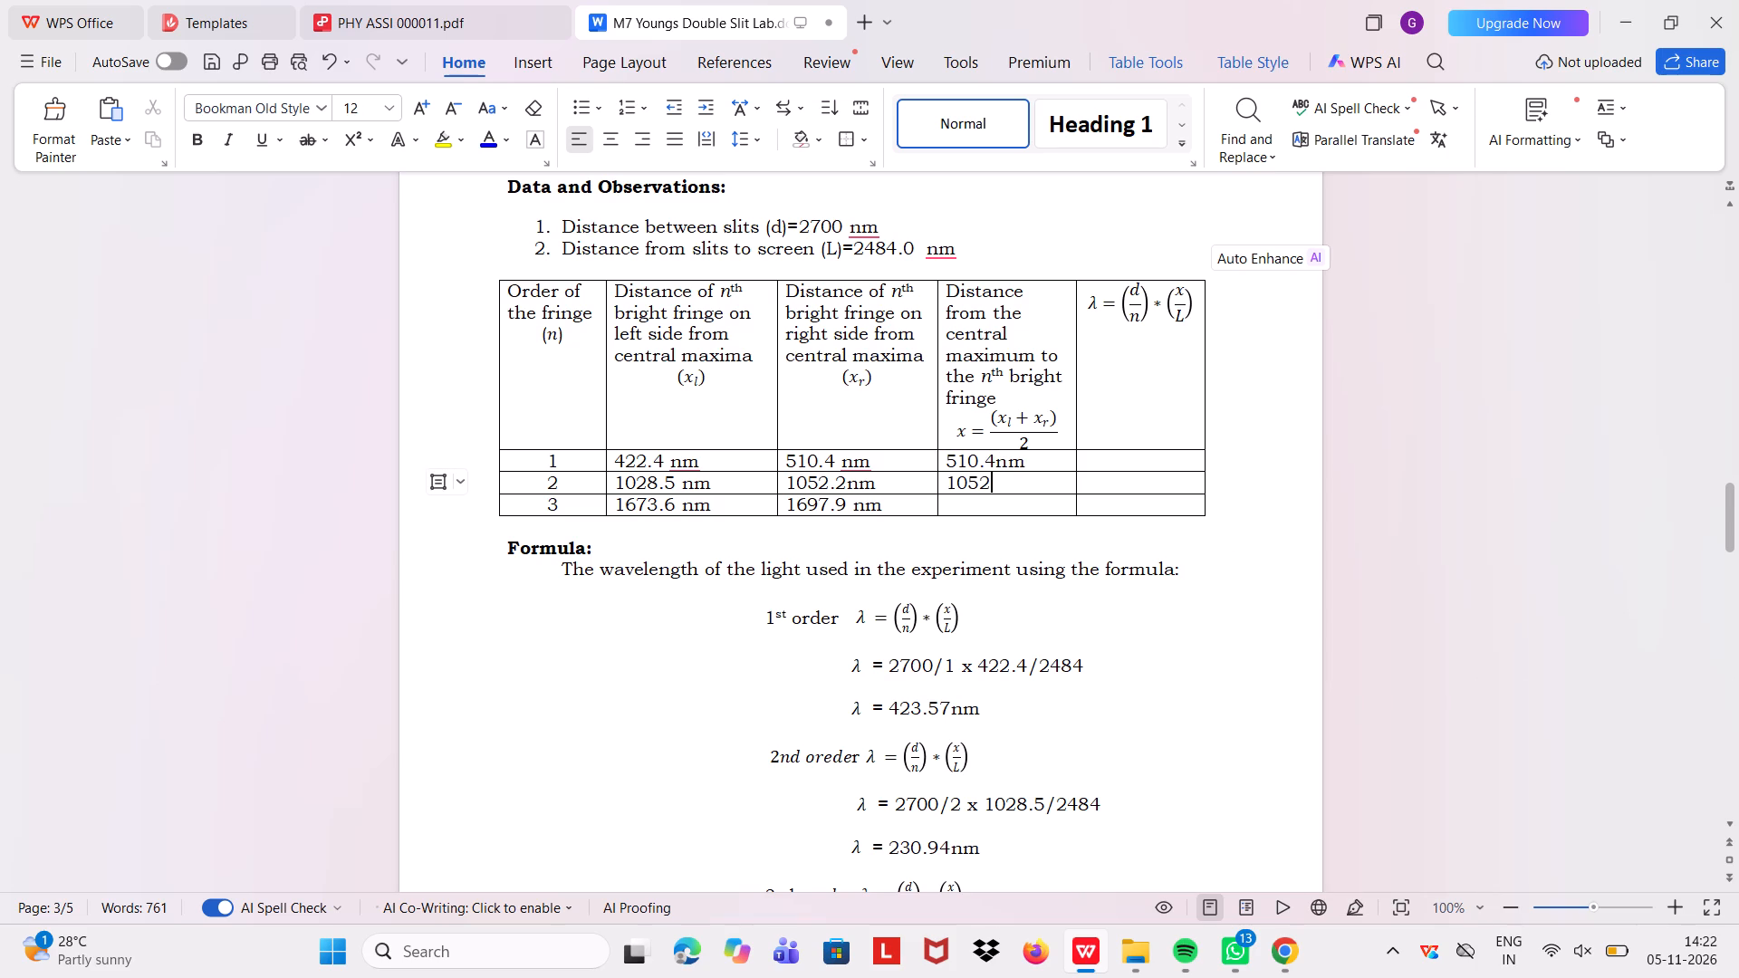
{"action": "type", "text": ".2"}
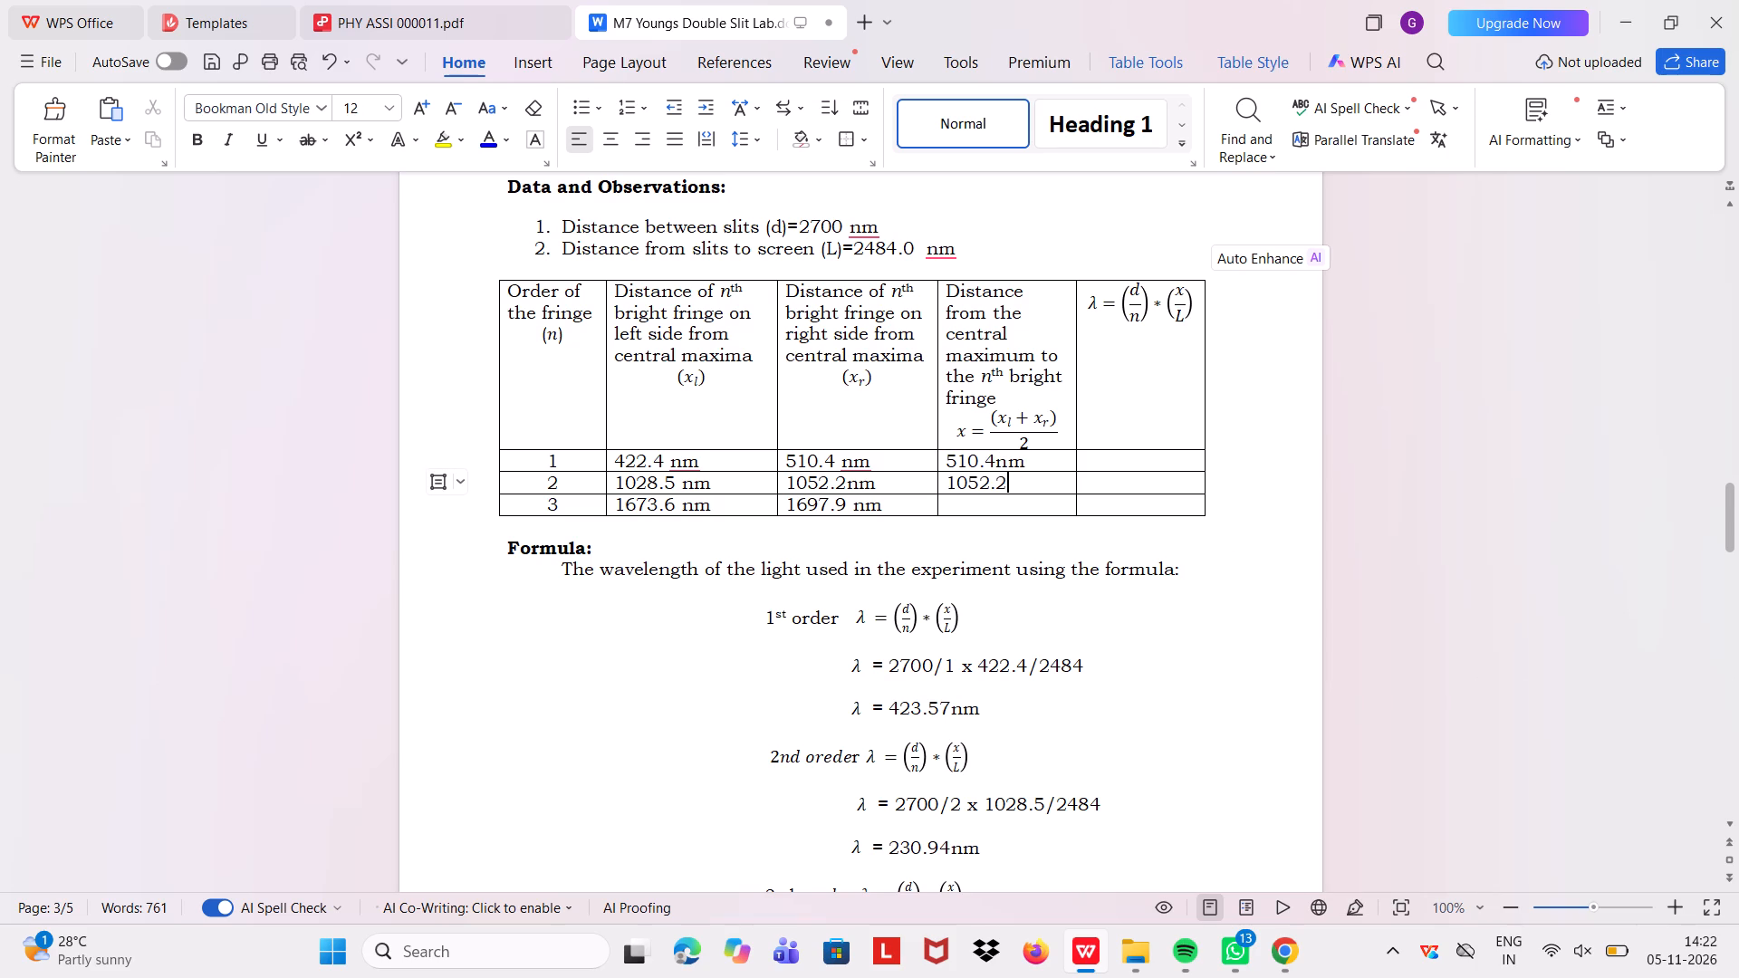
{"action": "key", "text": "space"}
{"action": "type", "text": "nm"}
Enter 1697.9 nm as the third-order average distance x in the observations table.
{"action": "left_click", "coordinate": [951, 498]}
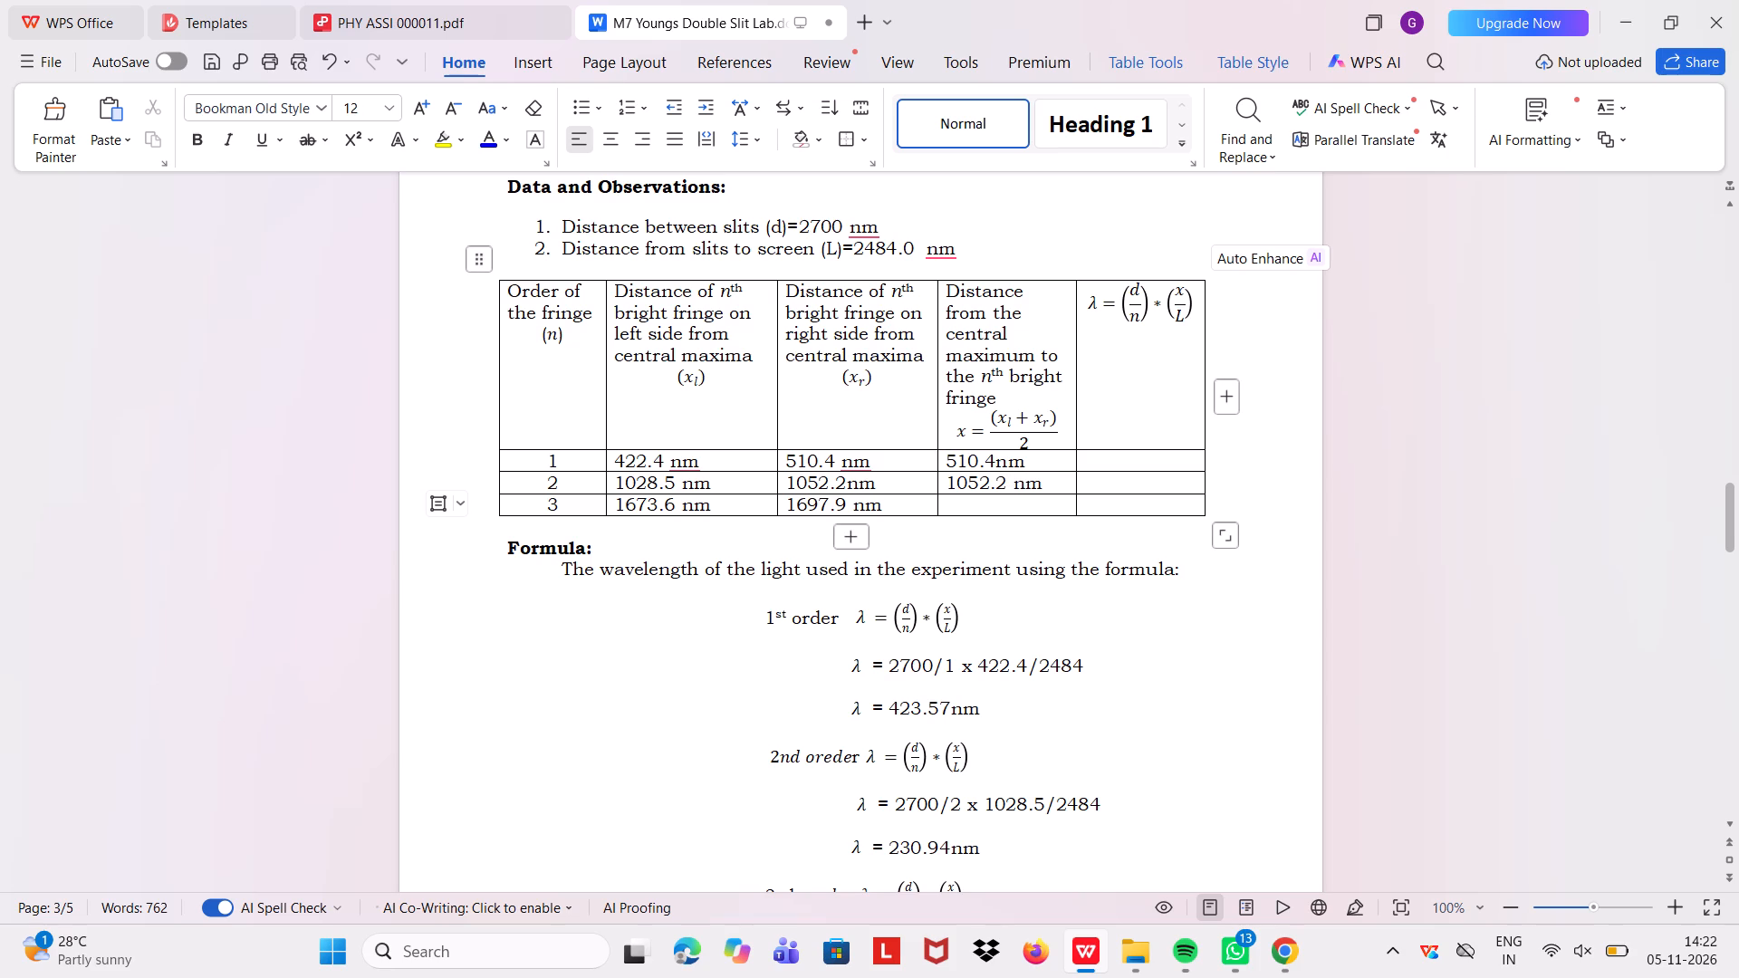
{"action": "key", "text": "1"}
{"action": "key", "text": "6"}
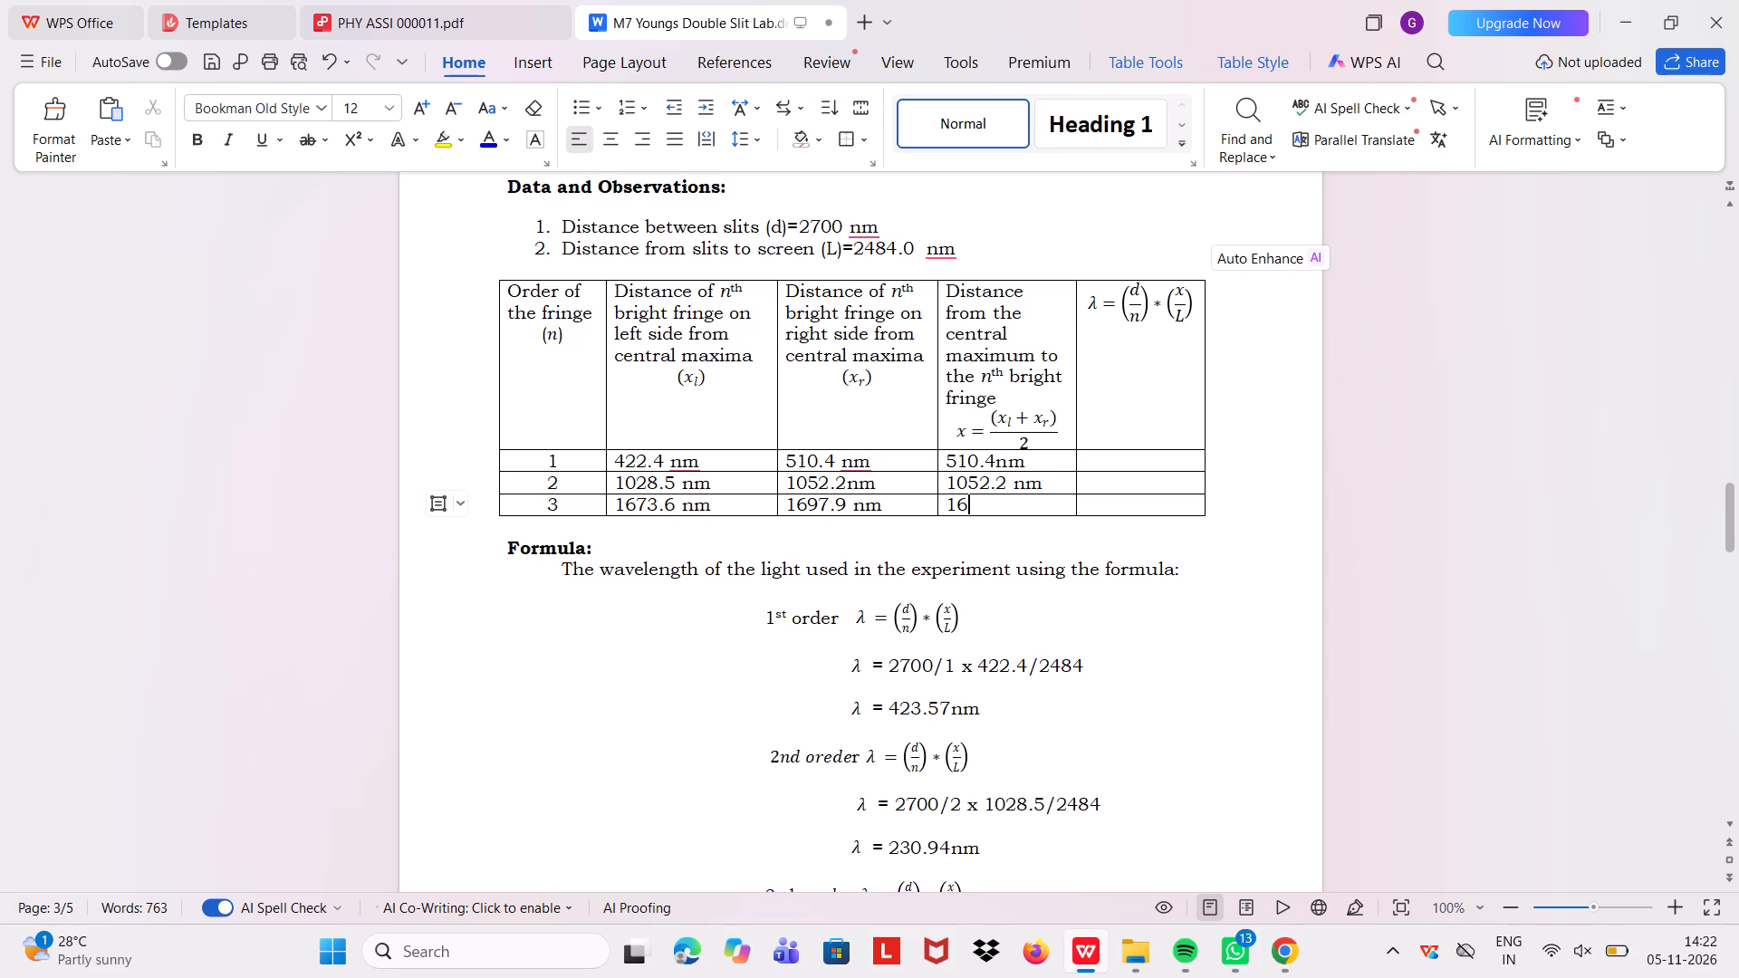
{"action": "type", "text": "97"}
{"action": "type", "text": ".0"}
{"action": "key", "text": "BackSpace"}
{"action": "type", "text": "9 nm"}
Enter 466.4nm as the first-order wavelength λ in the observations table.
{"action": "left_click", "coordinate": [1105, 454]}
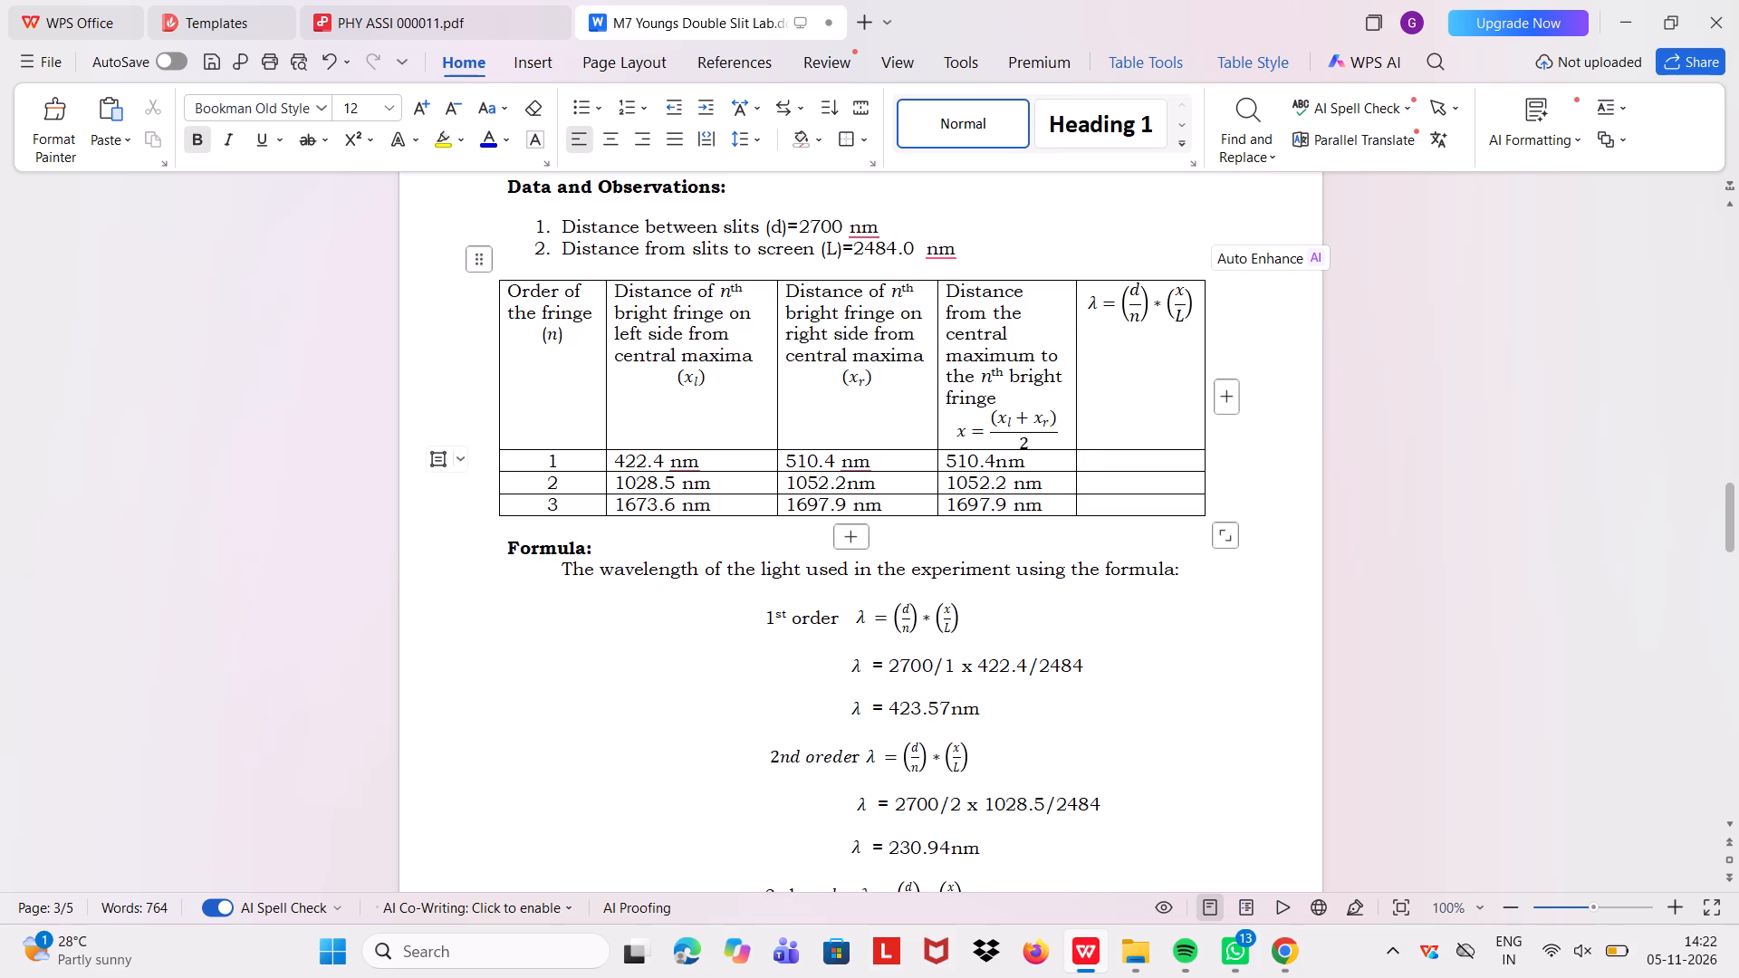
{"action": "type", "text": "466"}
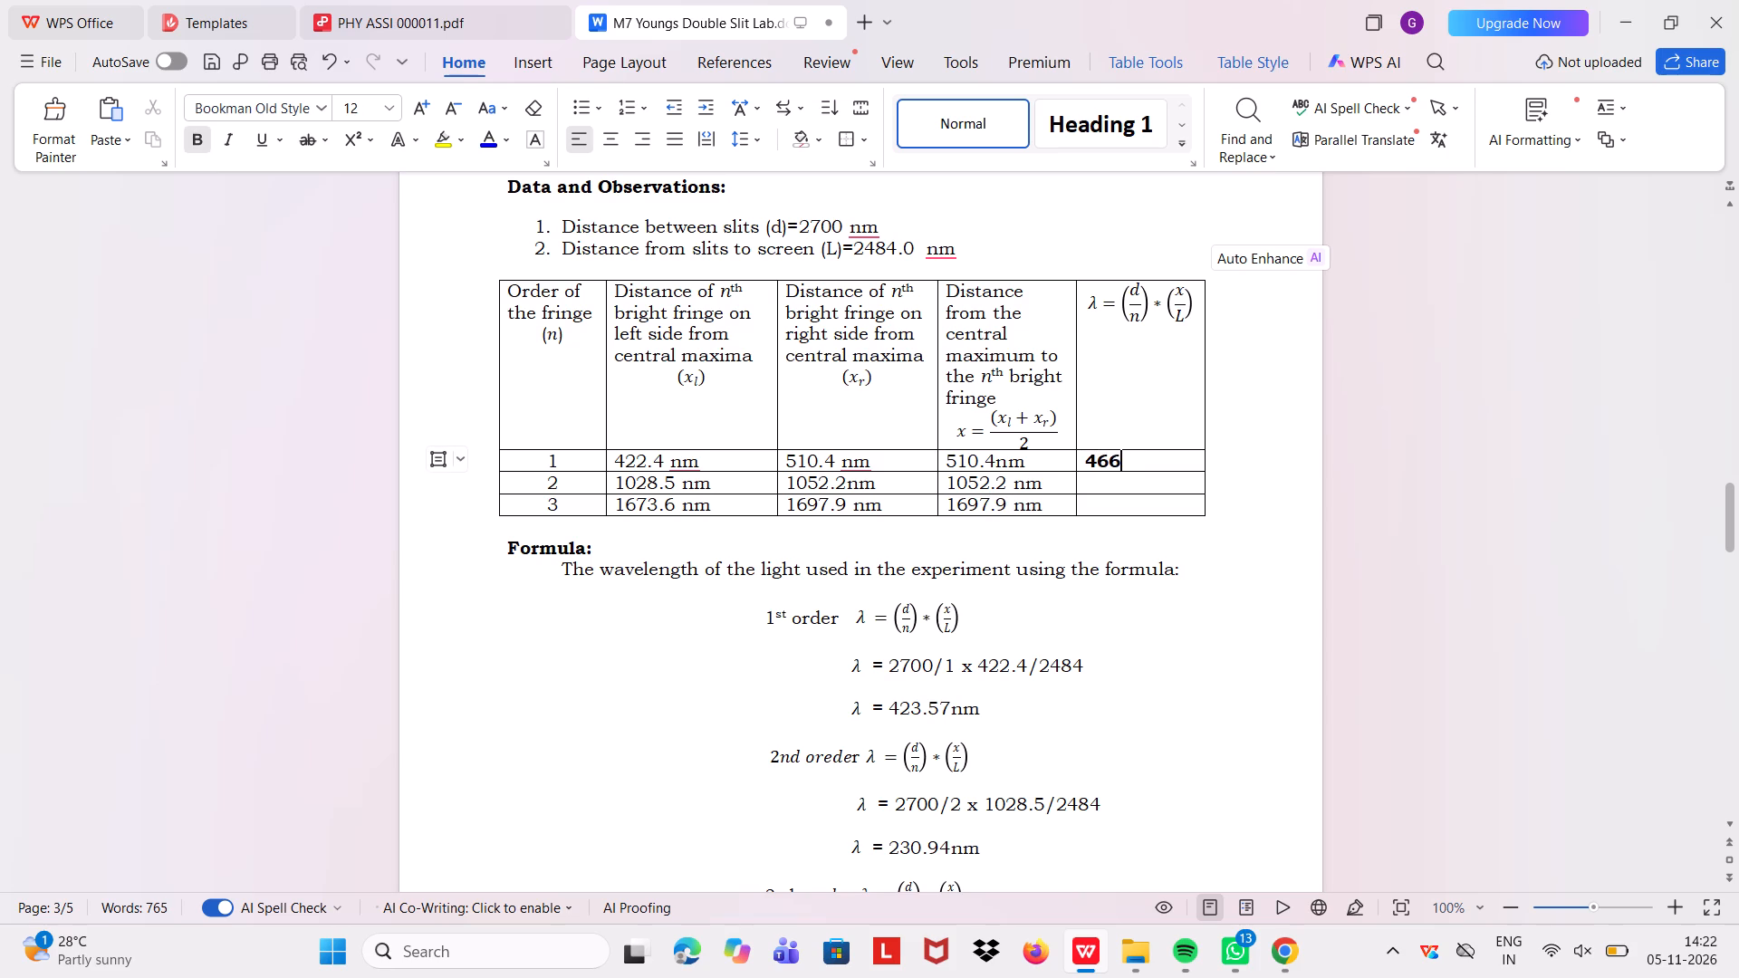
{"action": "type", "text": ".4n"}
{"action": "key", "text": "m"}
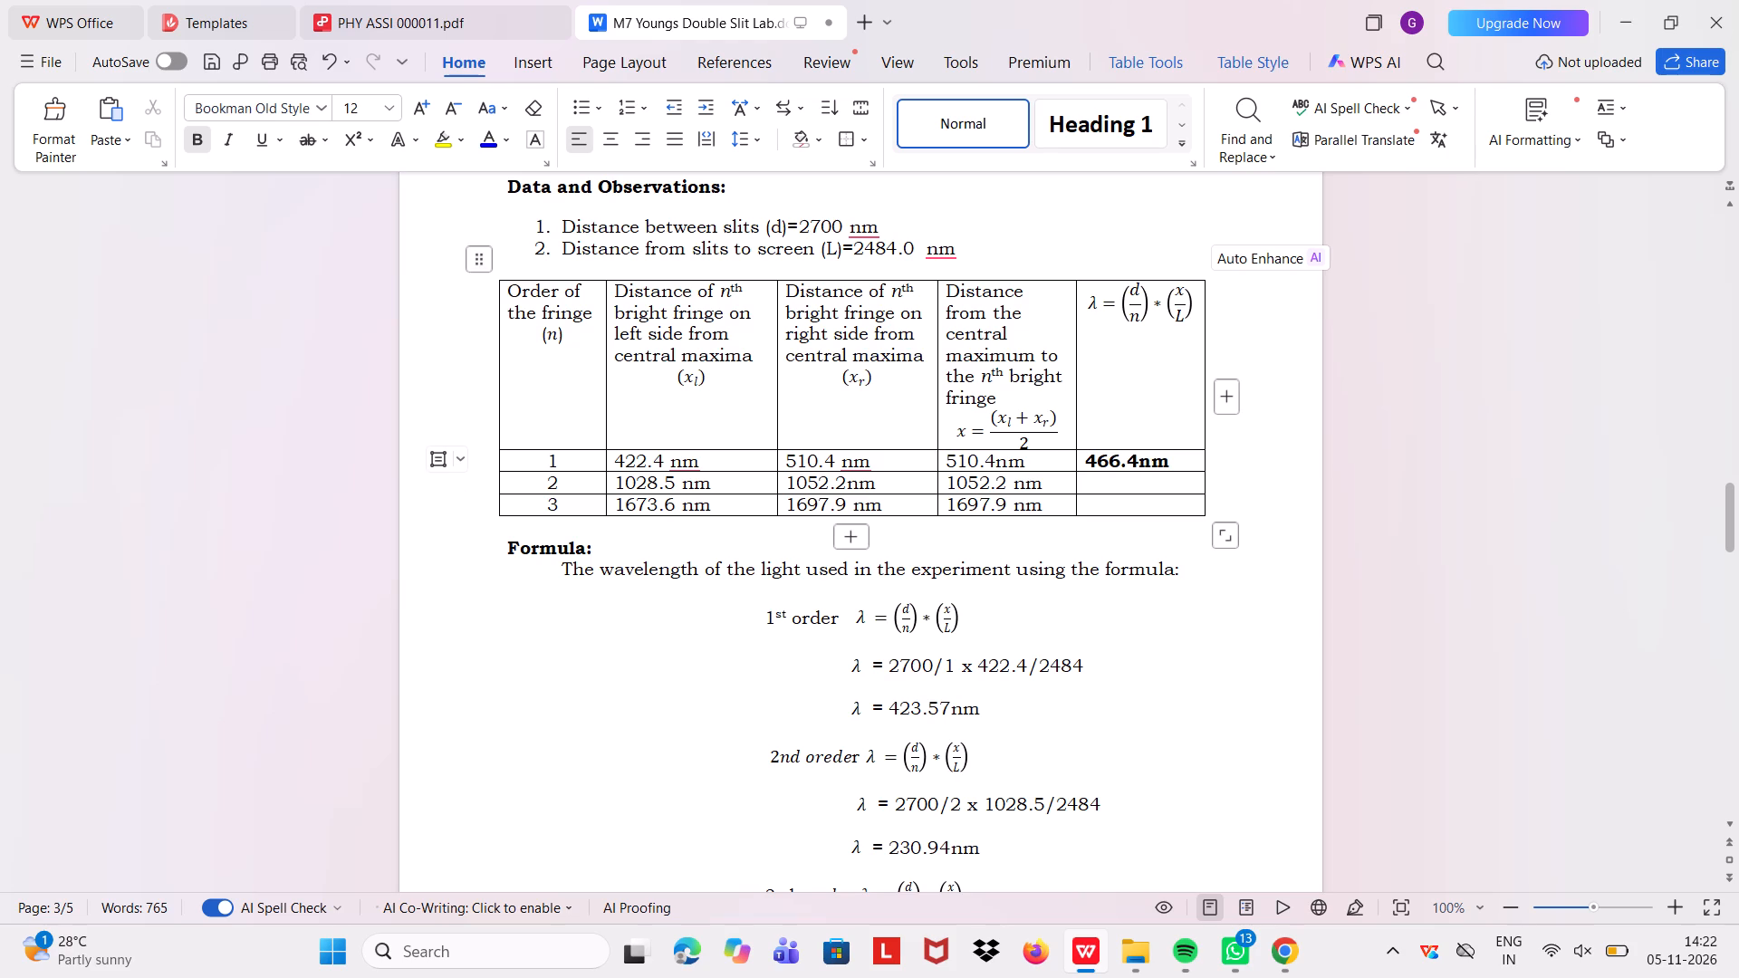
Enter 1040.1nm as the second-order wavelength λ in the observations table.
{"action": "left_click", "coordinate": [1099, 482]}
{"action": "type", "text": "10"}
{"action": "type", "text": "40"}
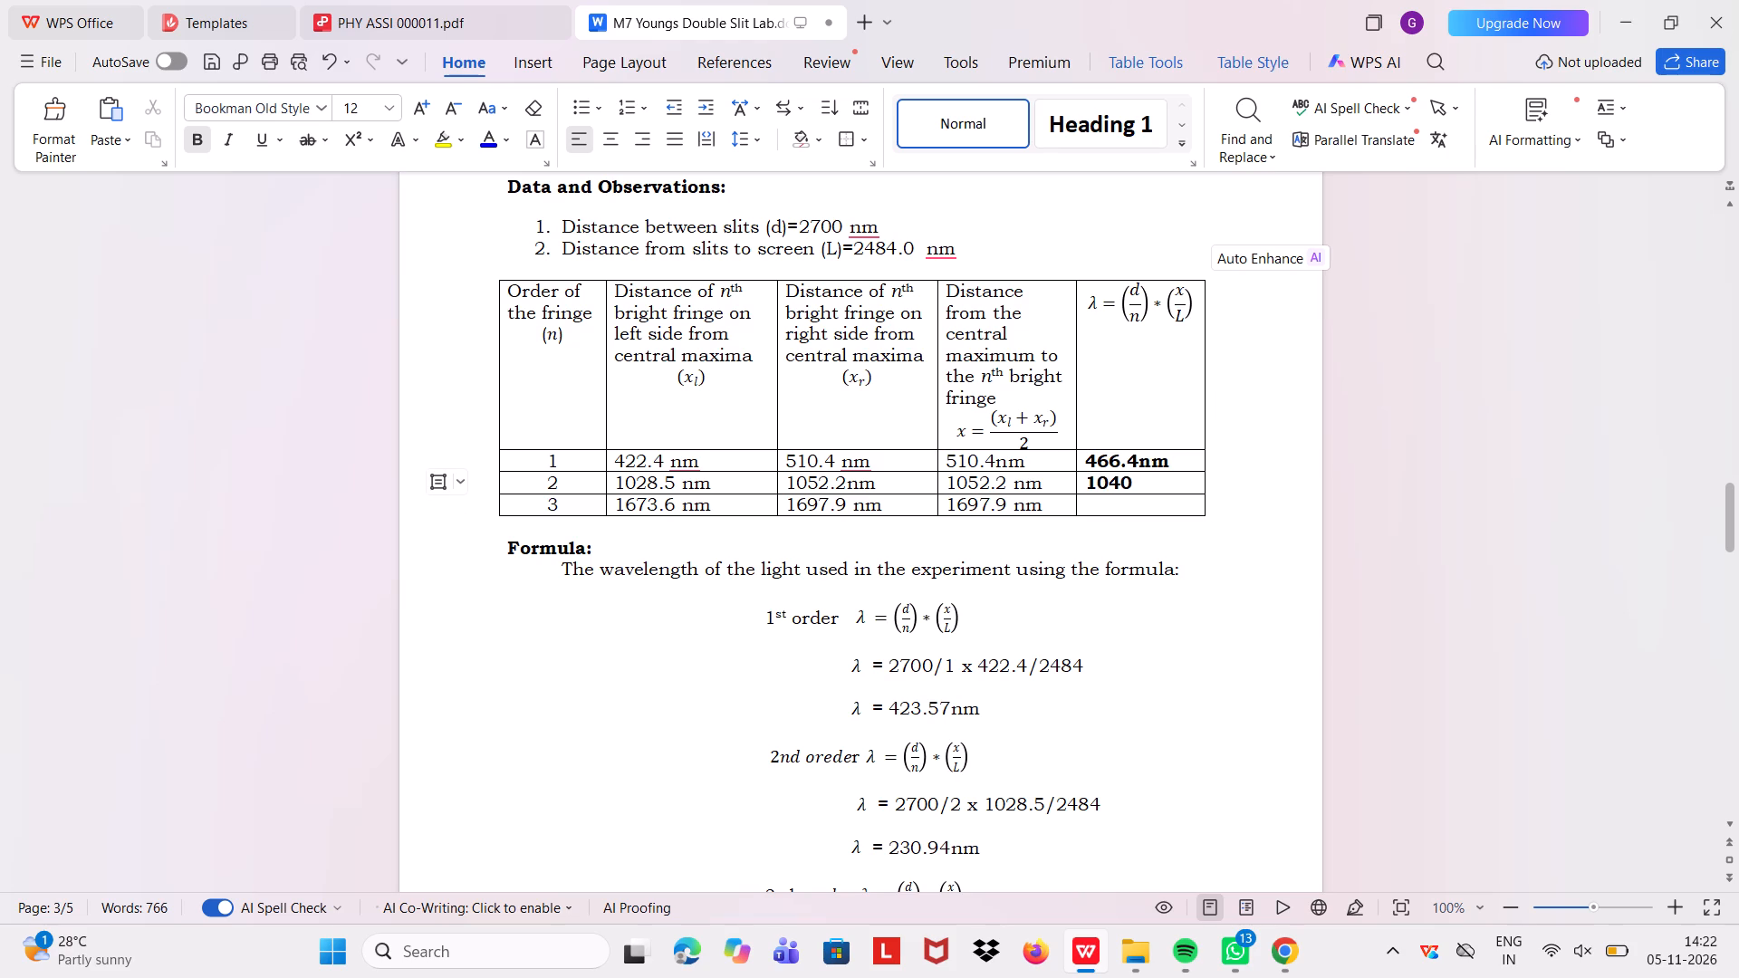
{"action": "type", "text": ".21nm"}
{"action": "left_click", "coordinate": [1156, 484]}
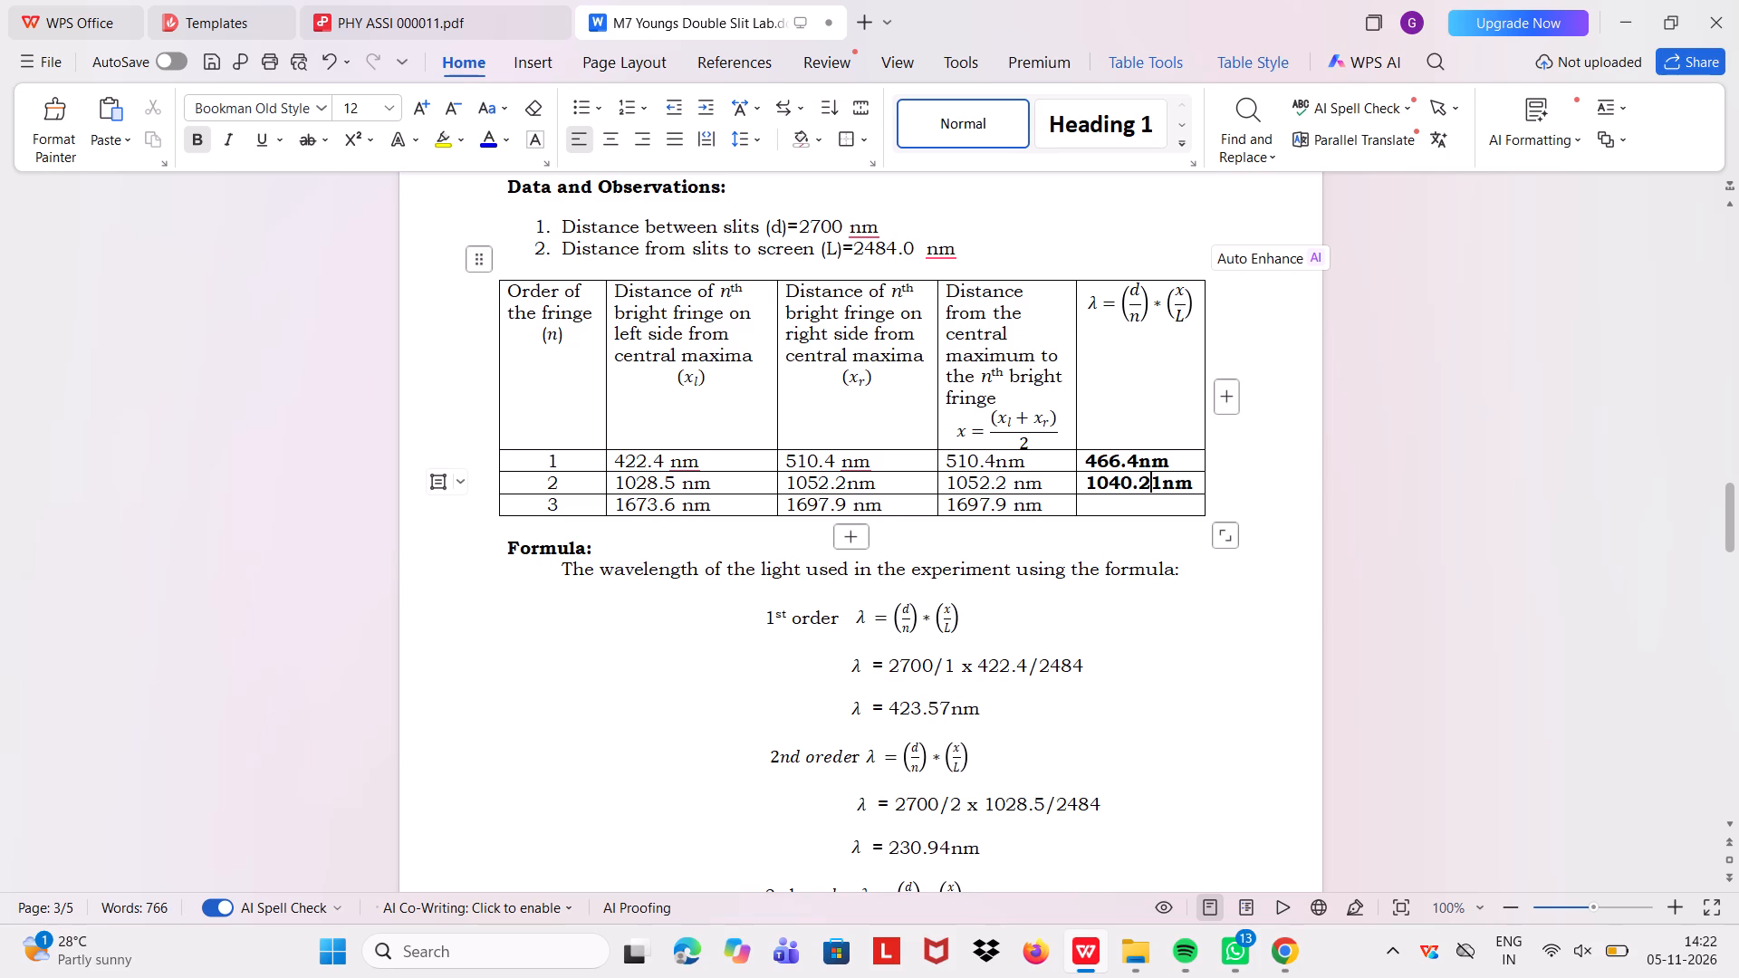
{"action": "key", "text": "BackSpace"}
Enter 1697.75nm as the third-order wavelength λ in the observations table.
{"action": "left_click", "coordinate": [1100, 500]}
{"action": "key", "text": "1"}
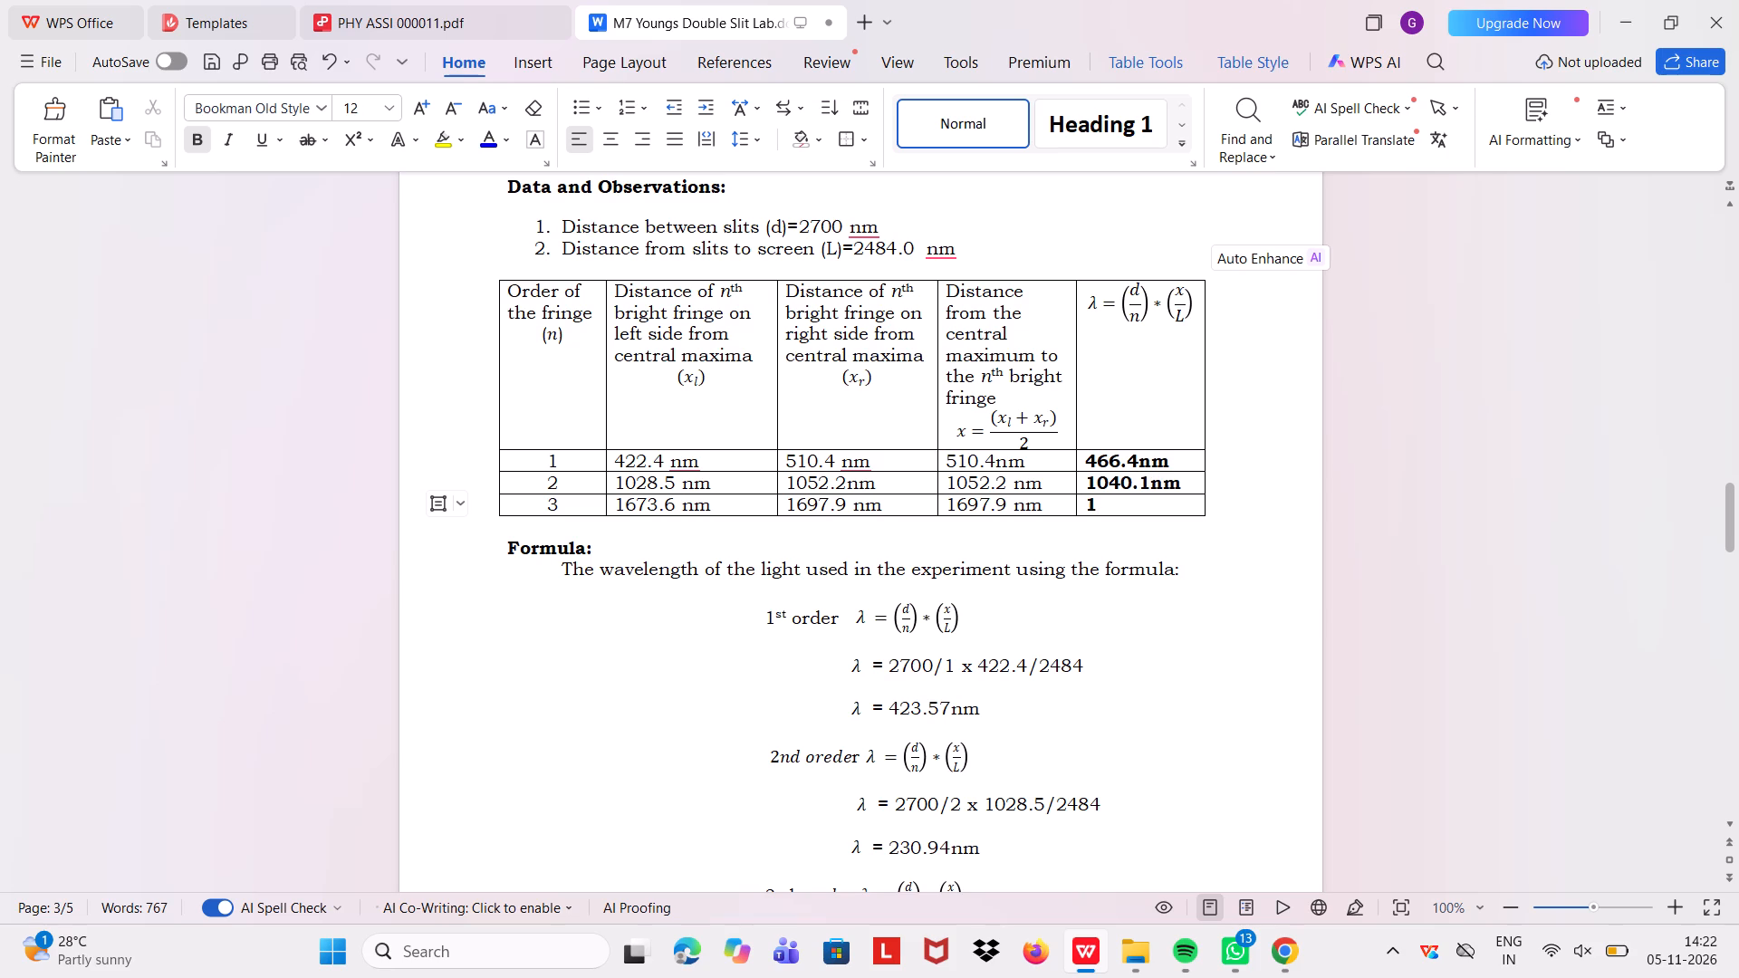
{"action": "key", "text": "6"}
{"action": "type", "text": "97."}
{"action": "type", "text": "75"}
{"action": "key", "text": "m"}
{"action": "key", "text": "BackSpace"}
{"action": "type", "text": "nm"}
Clear the old first-order wavelength result under the Formula heading, leaving only "λ =".
{"action": "scroll", "coordinate": [1100, 500], "scroll_direction": "down", "scroll_amount": 1}
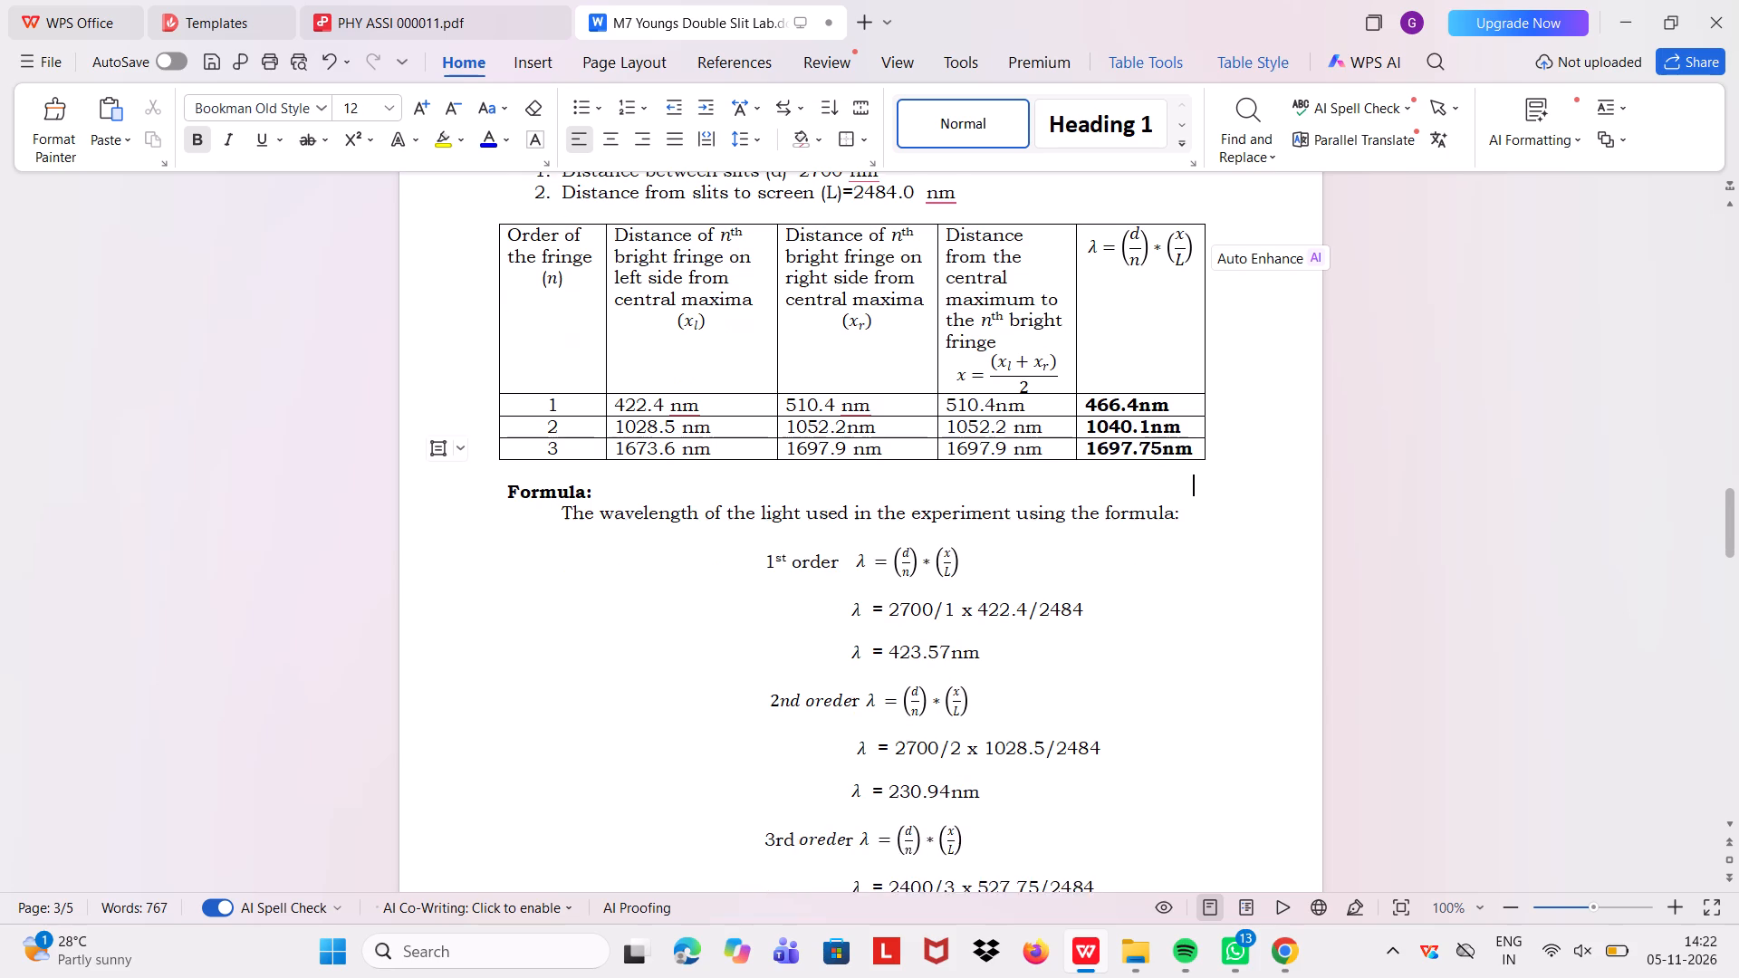
{"action": "scroll", "coordinate": [1100, 500], "scroll_direction": "down", "scroll_amount": 1}
{"action": "left_click", "coordinate": [978, 605]}
{"action": "key", "text": "BackSpace"}
{"action": "key", "text": "BackSpace"}
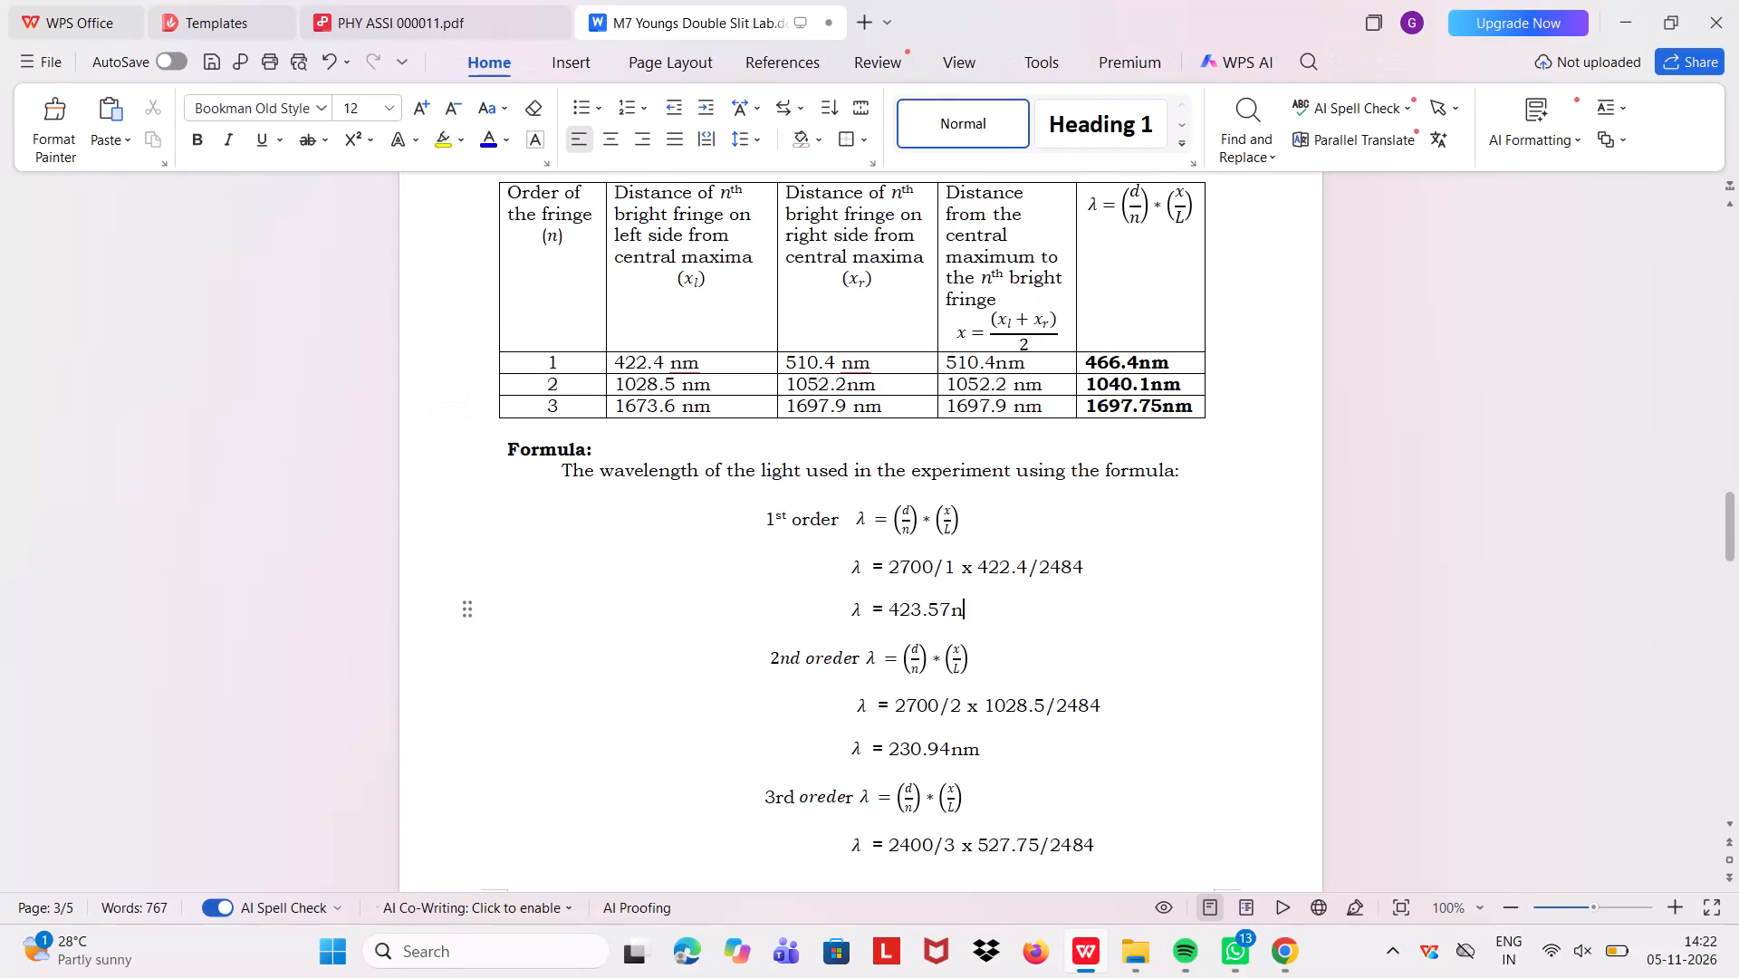
{"action": "key", "text": "BackSpace"}
{"action": "key", "text": "BackSpace"}
{"action": "key", "text": "BackSpace"}
{"action": "key", "text": "BackSpace"}
{"action": "key", "text": "BackSpace"}
{"action": "key", "text": "BackSpace"}
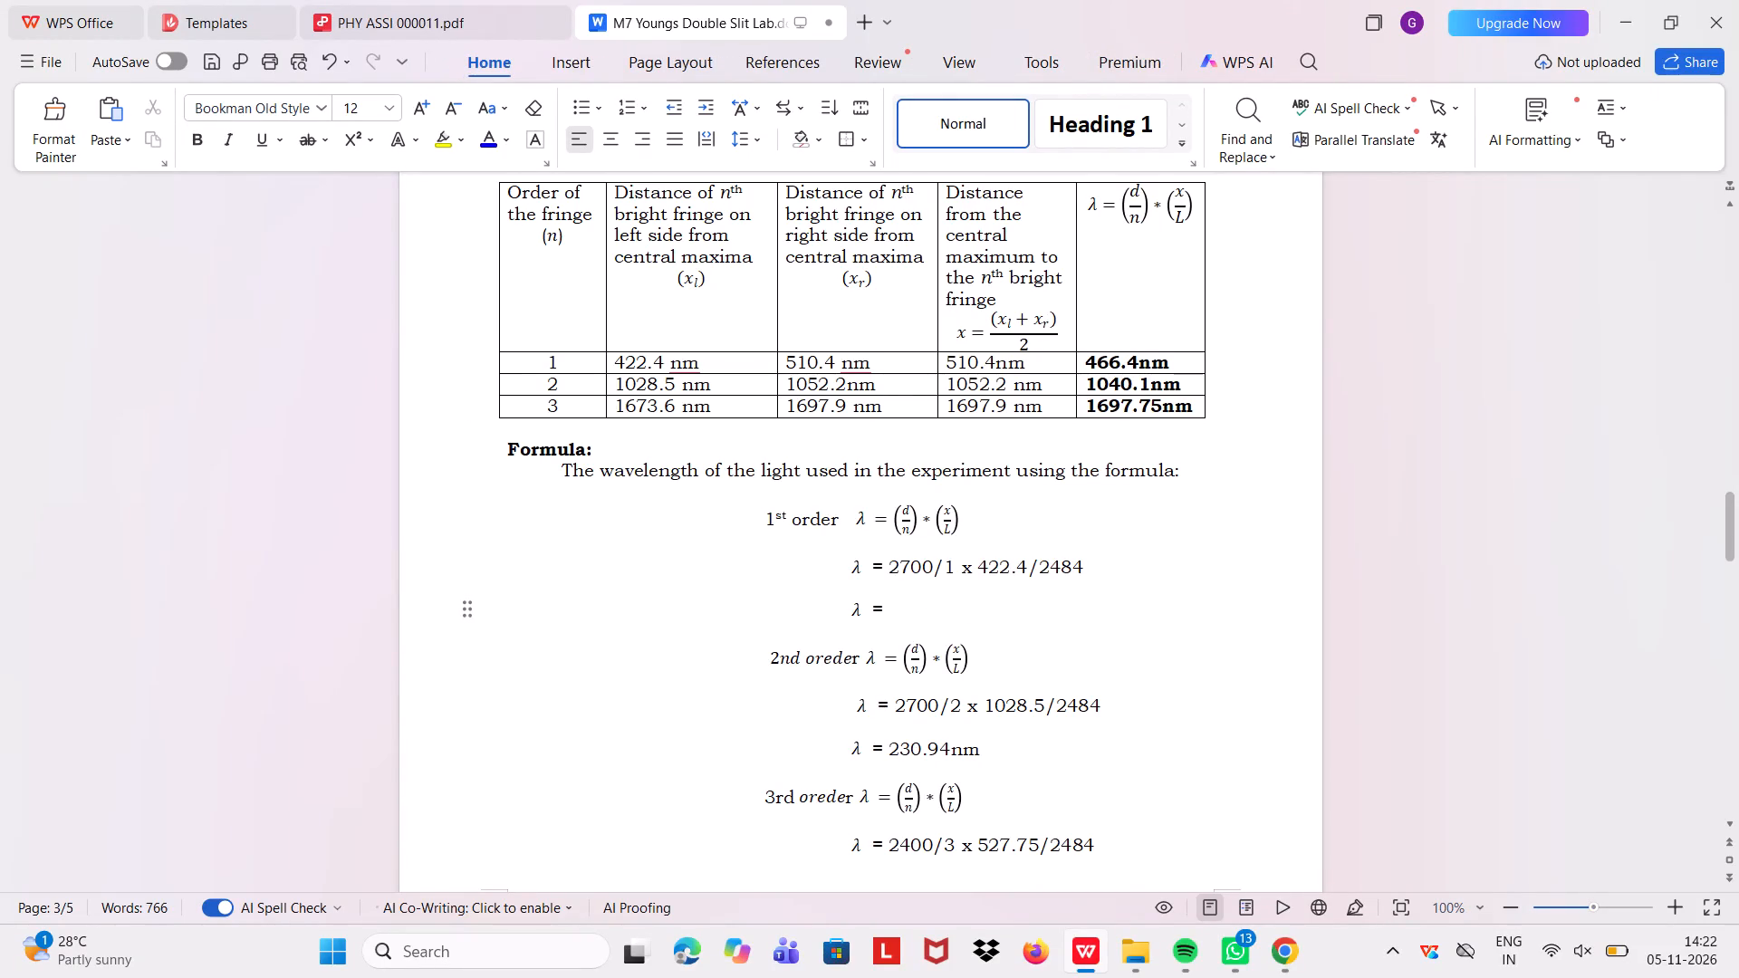
Clear the old second-order wavelength result in the Formula section, leaving only "λ =".
{"action": "left_click", "coordinate": [992, 750]}
{"action": "key", "text": "BackSpace"}
{"action": "key", "text": "BackSpace"}
{"action": "key", "text": "BackSpace"}
{"action": "key", "text": "BackSpace"}
{"action": "key", "text": "BackSpace"}
{"action": "key", "text": "BackSpace"}
{"action": "key", "text": "BackSpace"}
{"action": "key", "text": "BackSpace"}
Set the slit separation in the third-order wavelength calculation to 2700.
{"action": "left_click", "coordinate": [909, 848]}
{"action": "key", "text": "BackSpace"}
{"action": "key", "text": "7"}
Replace the fringe distance in the first-order calculation so it reads 2700/1 x 510.4/2484.
{"action": "scroll", "coordinate": [909, 848], "scroll_direction": "down", "scroll_amount": 1}
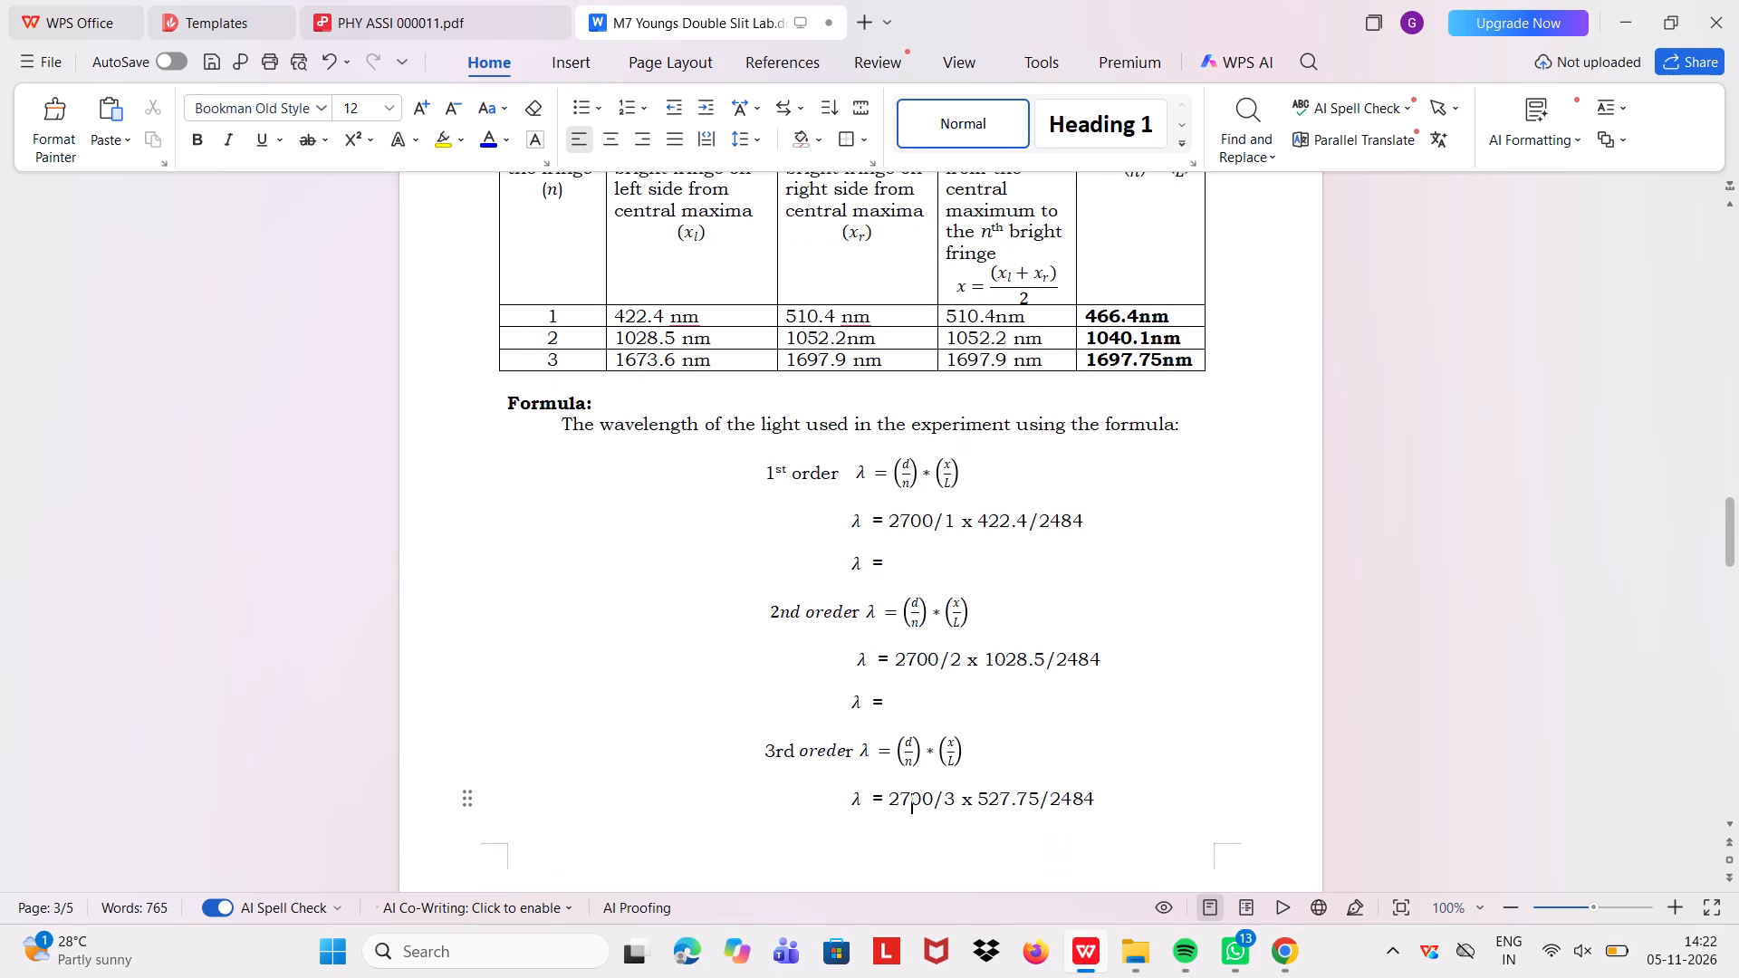
{"action": "scroll", "coordinate": [909, 848], "scroll_direction": "down", "scroll_amount": 1}
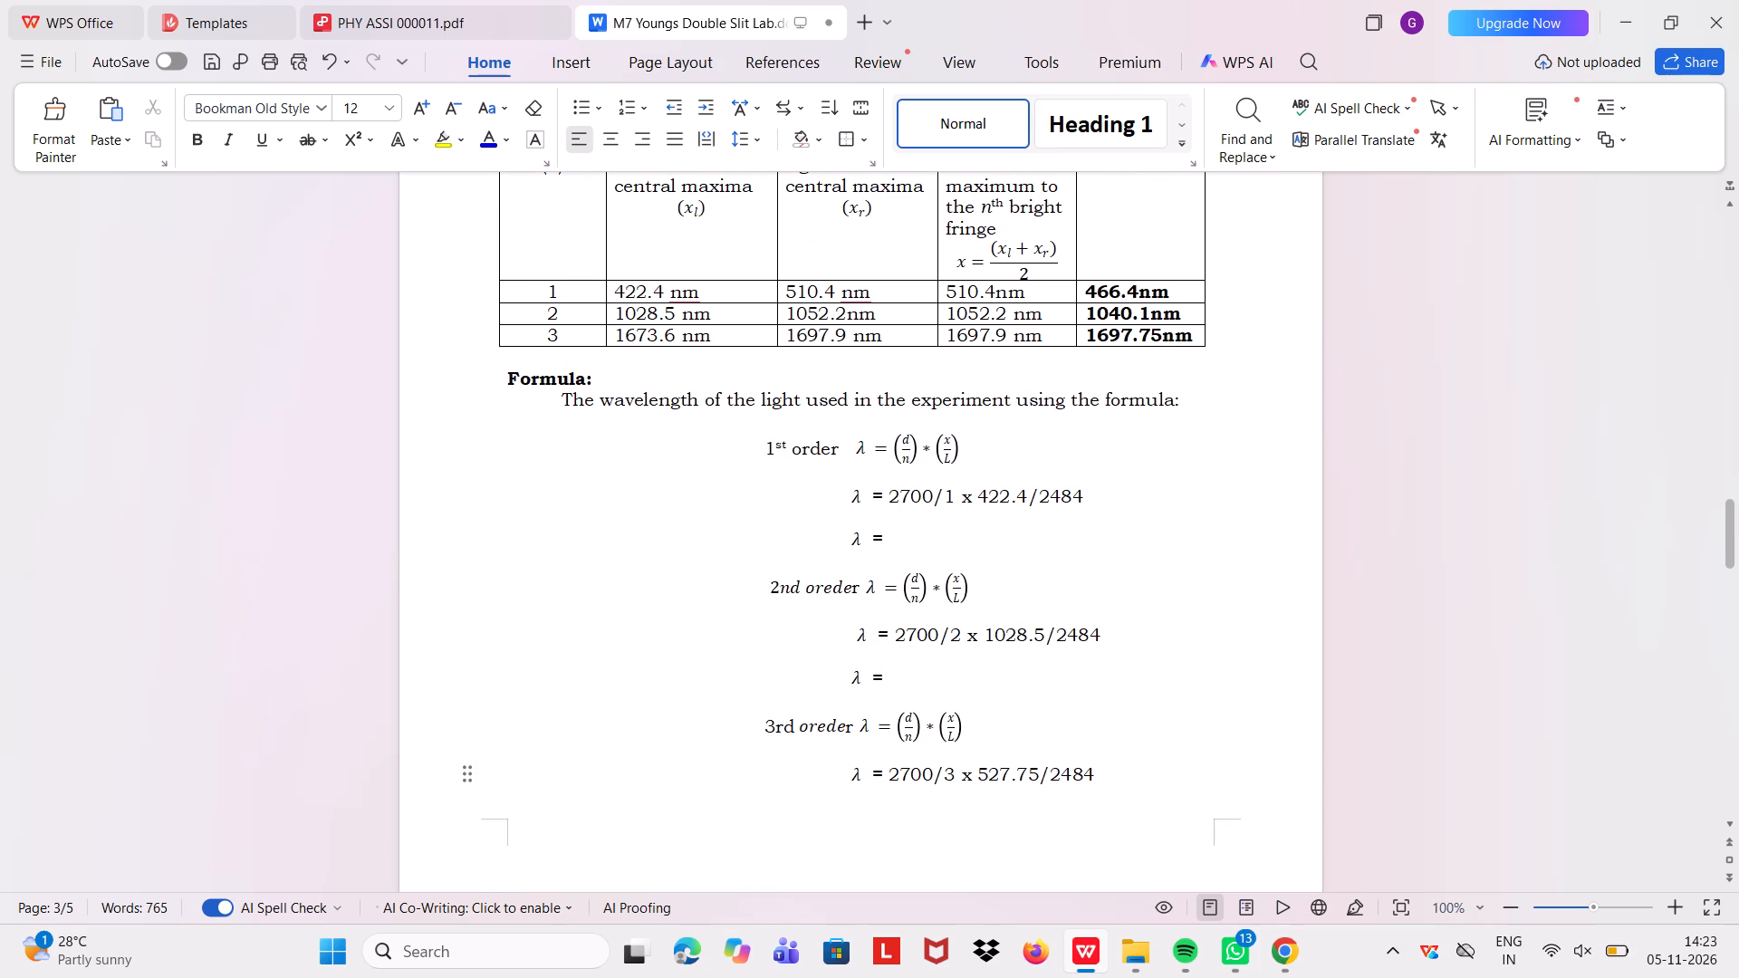
{"action": "scroll", "coordinate": [1031, 490], "scroll_direction": "up", "scroll_amount": 2}
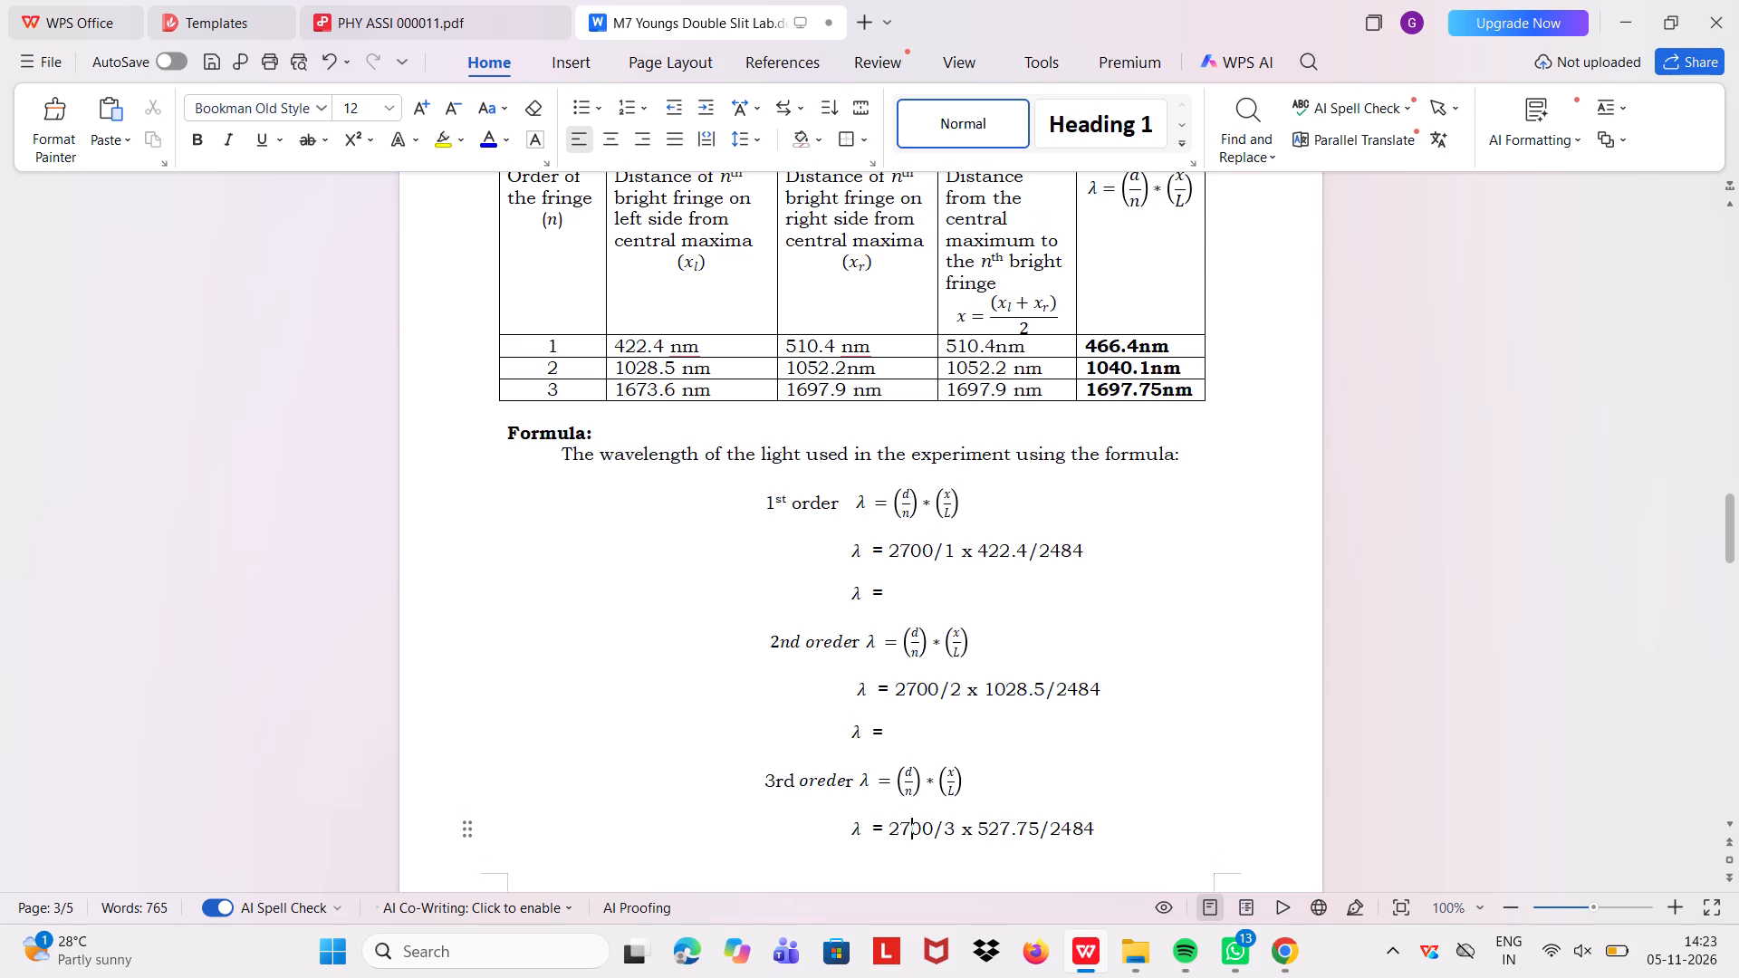
{"action": "left_click", "coordinate": [1030, 554]}
{"action": "key", "text": "BackSpace"}
{"action": "key", "text": "BackSpace"}
{"action": "key", "text": "BackSpace"}
{"action": "key", "text": "BackSpace"}
{"action": "key", "text": "BackSpace"}
{"action": "type", "text": "510"}
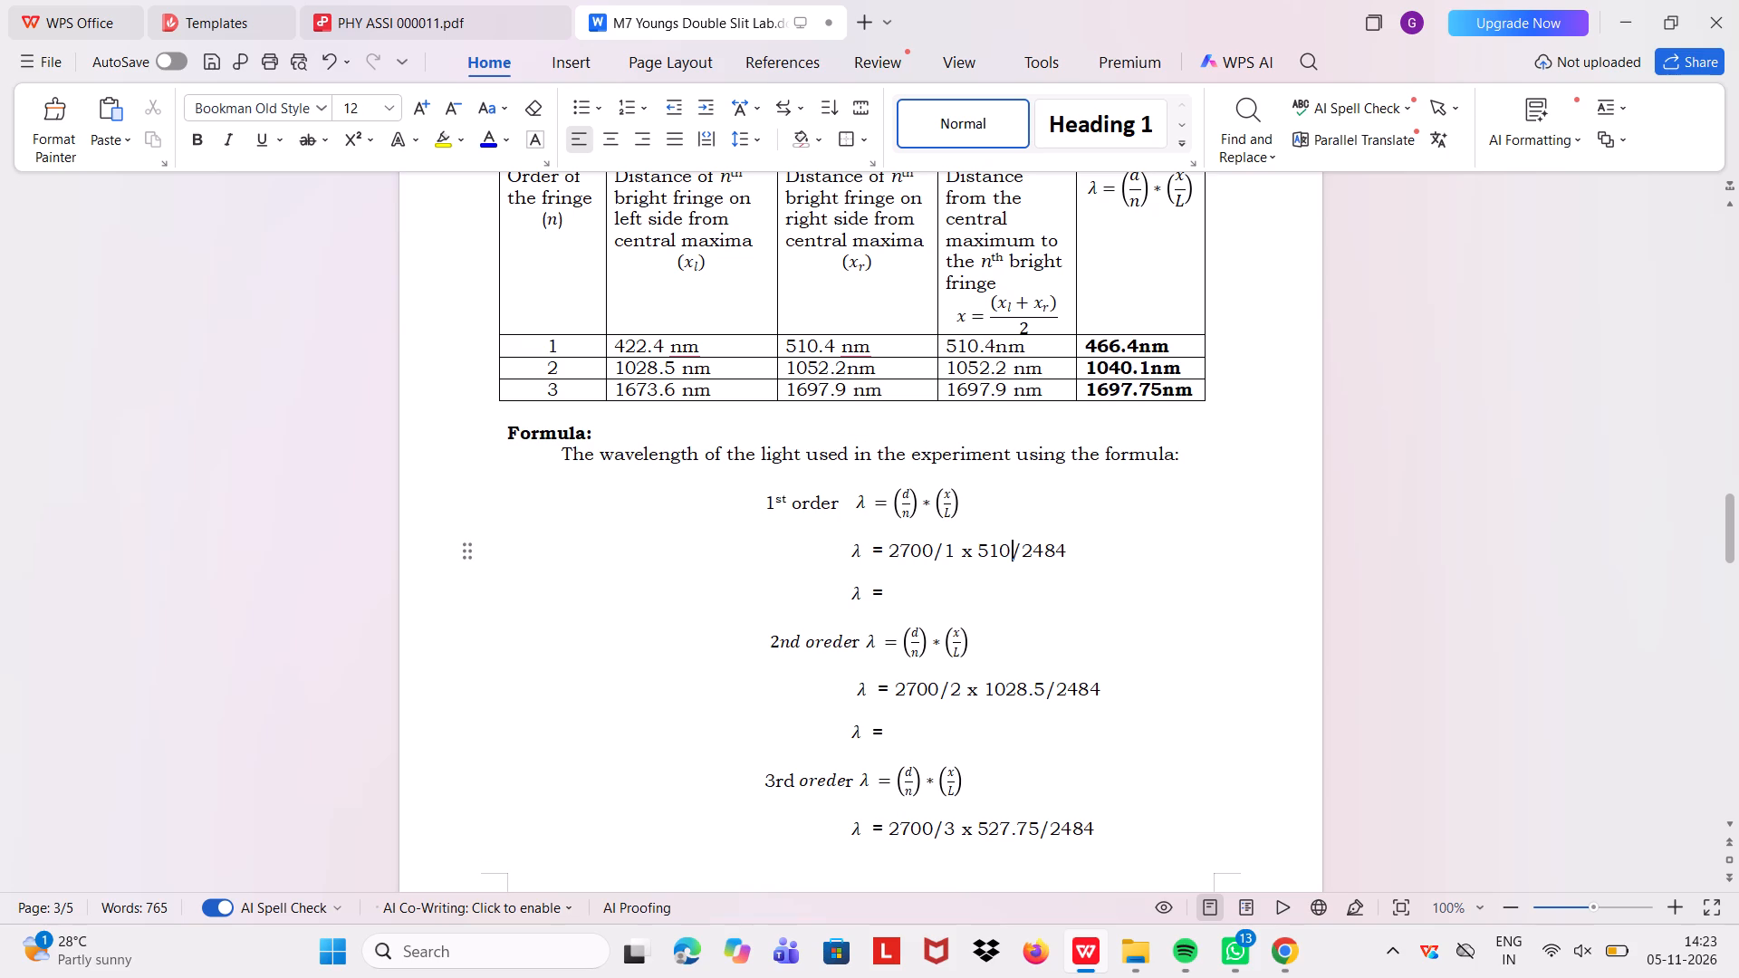
{"action": "type", "text": ".4"}
Replace the fringe distance in the second-order calculation so it reads 2700/2 x 1052.2/2484.
{"action": "left_click", "coordinate": [1043, 686]}
{"action": "key", "text": "BackSpace"}
{"action": "key", "text": "BackSpace"}
{"action": "key", "text": "BackSpace"}
{"action": "key", "text": "BackSpace"}
{"action": "key", "text": "BackSpace"}
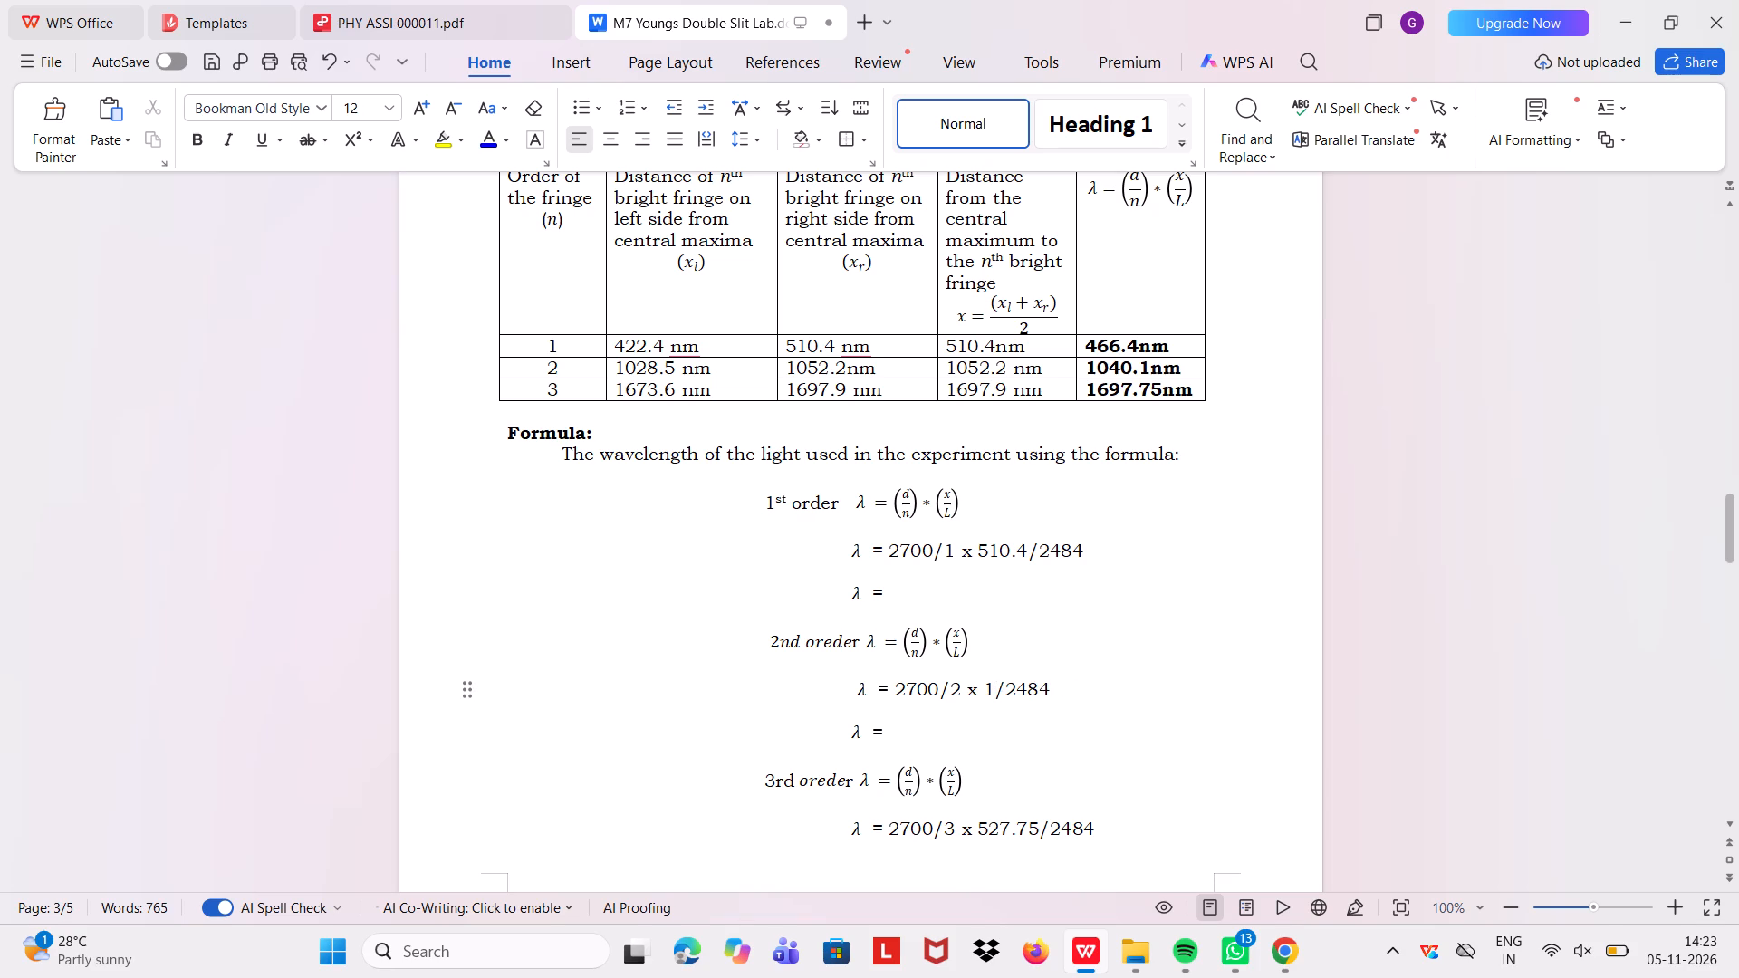
{"action": "type", "text": "05"}
{"action": "type", "text": "2,"}
{"action": "key", "text": "BackSpace"}
{"action": "type", "text": ".2"}
Replace the fringe distance in the third-order calculation so it reads 2700/3 x 1697.9/2484.
{"action": "left_click", "coordinate": [1038, 825]}
{"action": "key", "text": "BackSpace"}
{"action": "key", "text": "BackSpace"}
{"action": "key", "text": "BackSpace"}
{"action": "key", "text": "BackSpace"}
{"action": "key", "text": "BackSpace"}
{"action": "key", "text": "BackSpace"}
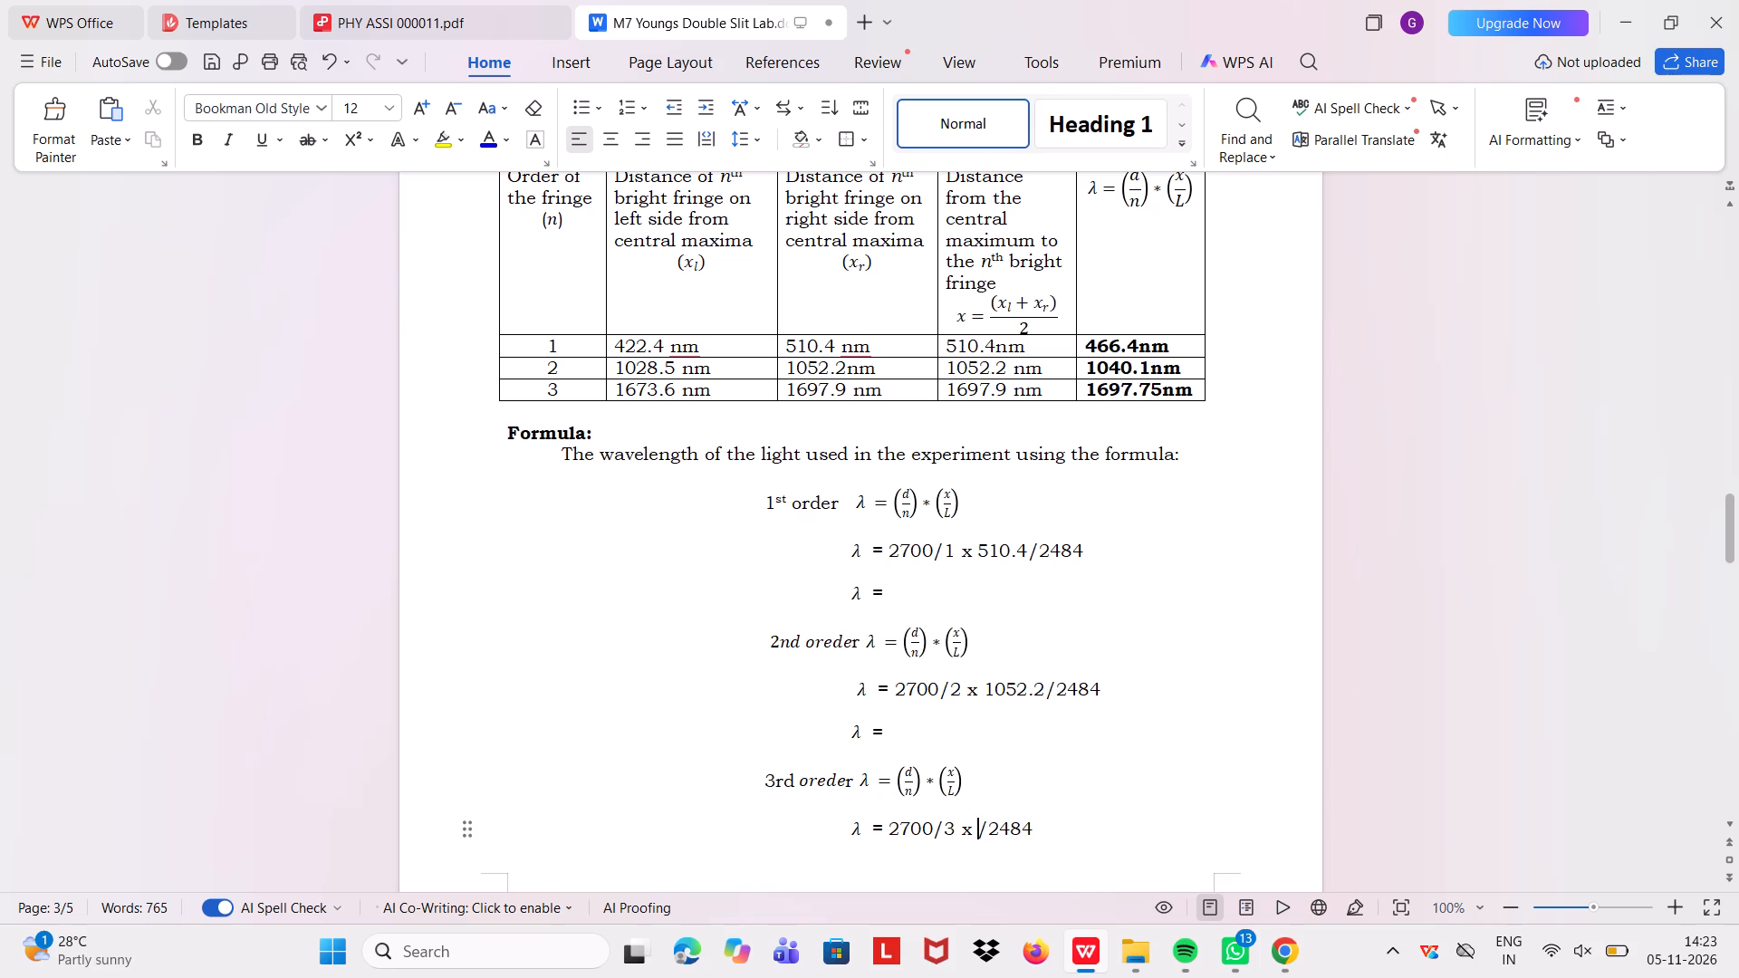
{"action": "key", "text": "1"}
{"action": "key", "text": "6"}
{"action": "type", "text": "97"}
{"action": "key", "text": "period"}
{"action": "key", "text": "9"}
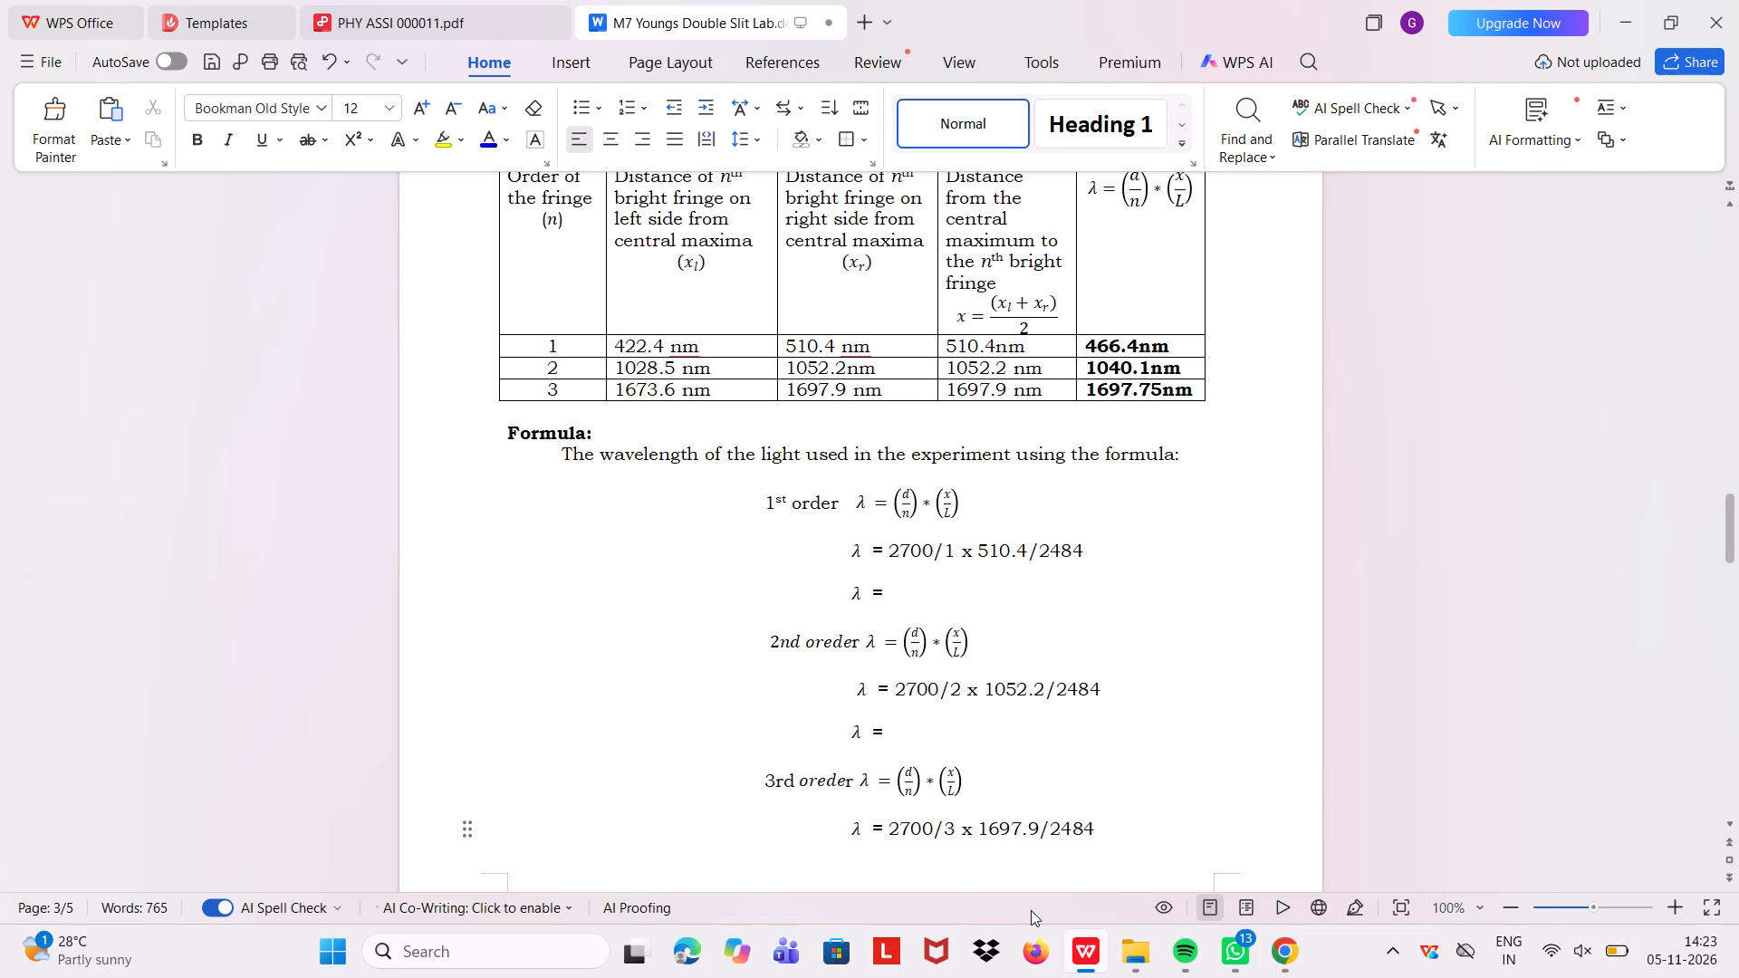
Clear the old third-order wavelength result at the top of the following page, leaving only "λ =".
{"action": "scroll", "coordinate": [1057, 797], "scroll_direction": "down", "scroll_amount": 1}
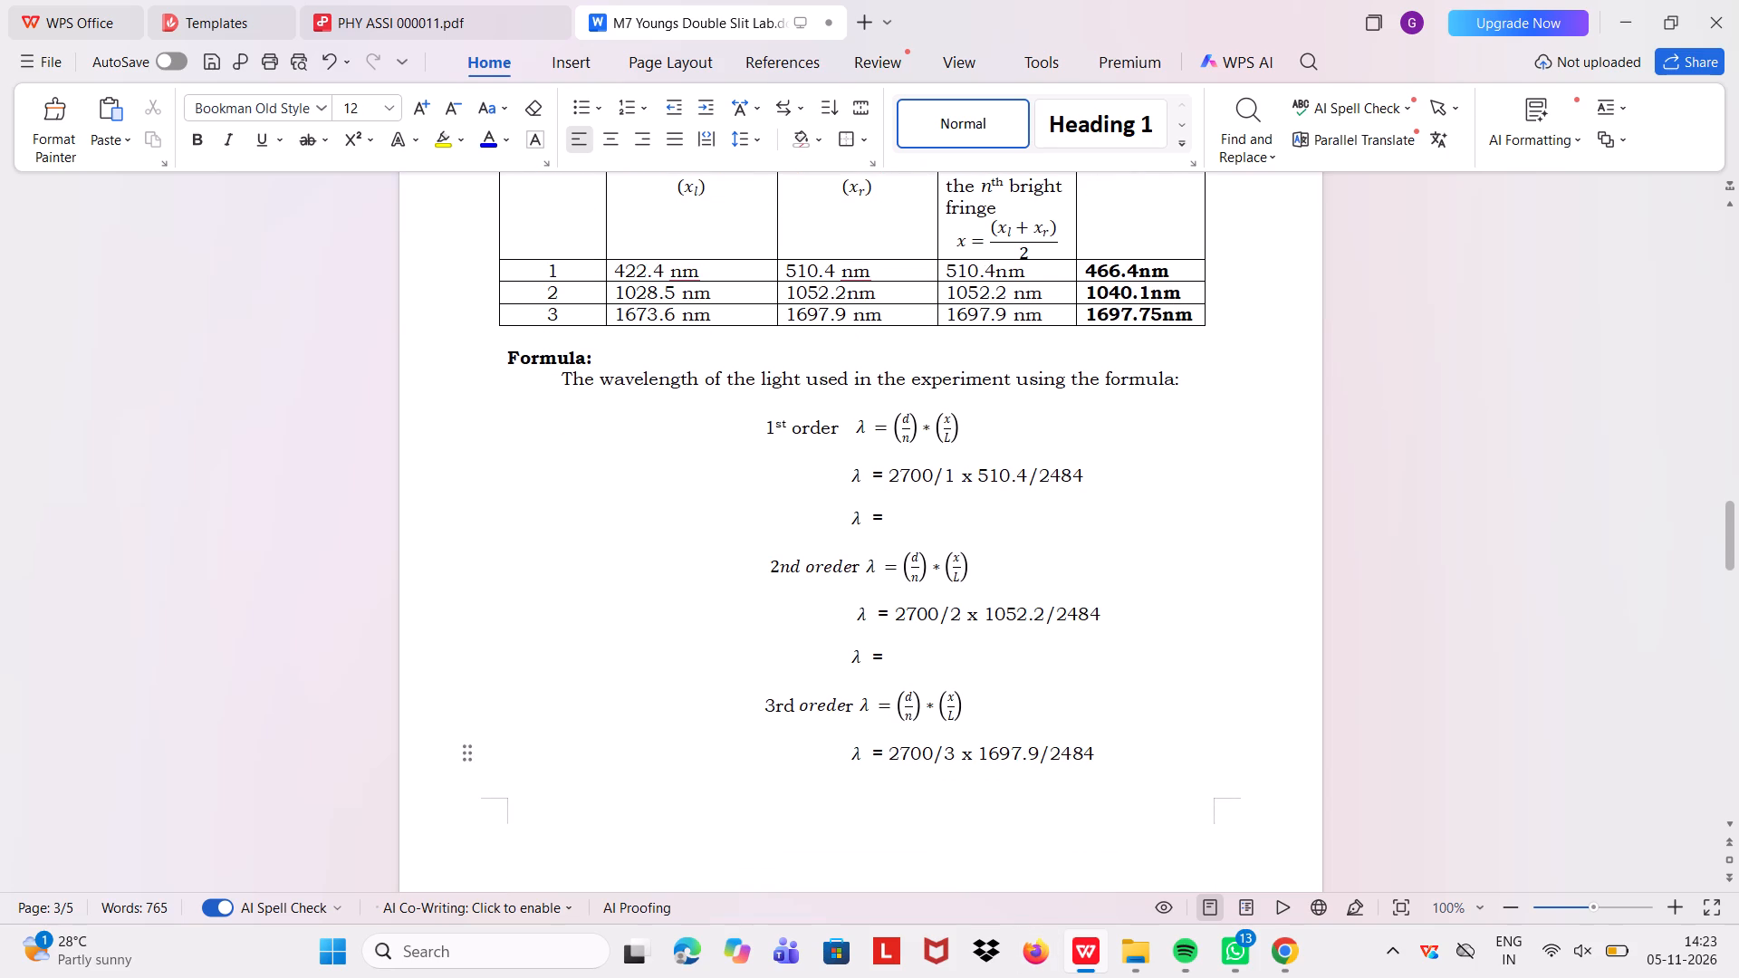
{"action": "scroll", "coordinate": [1006, 825], "scroll_direction": "down", "scroll_amount": 3}
{"action": "left_click", "coordinate": [985, 873]}
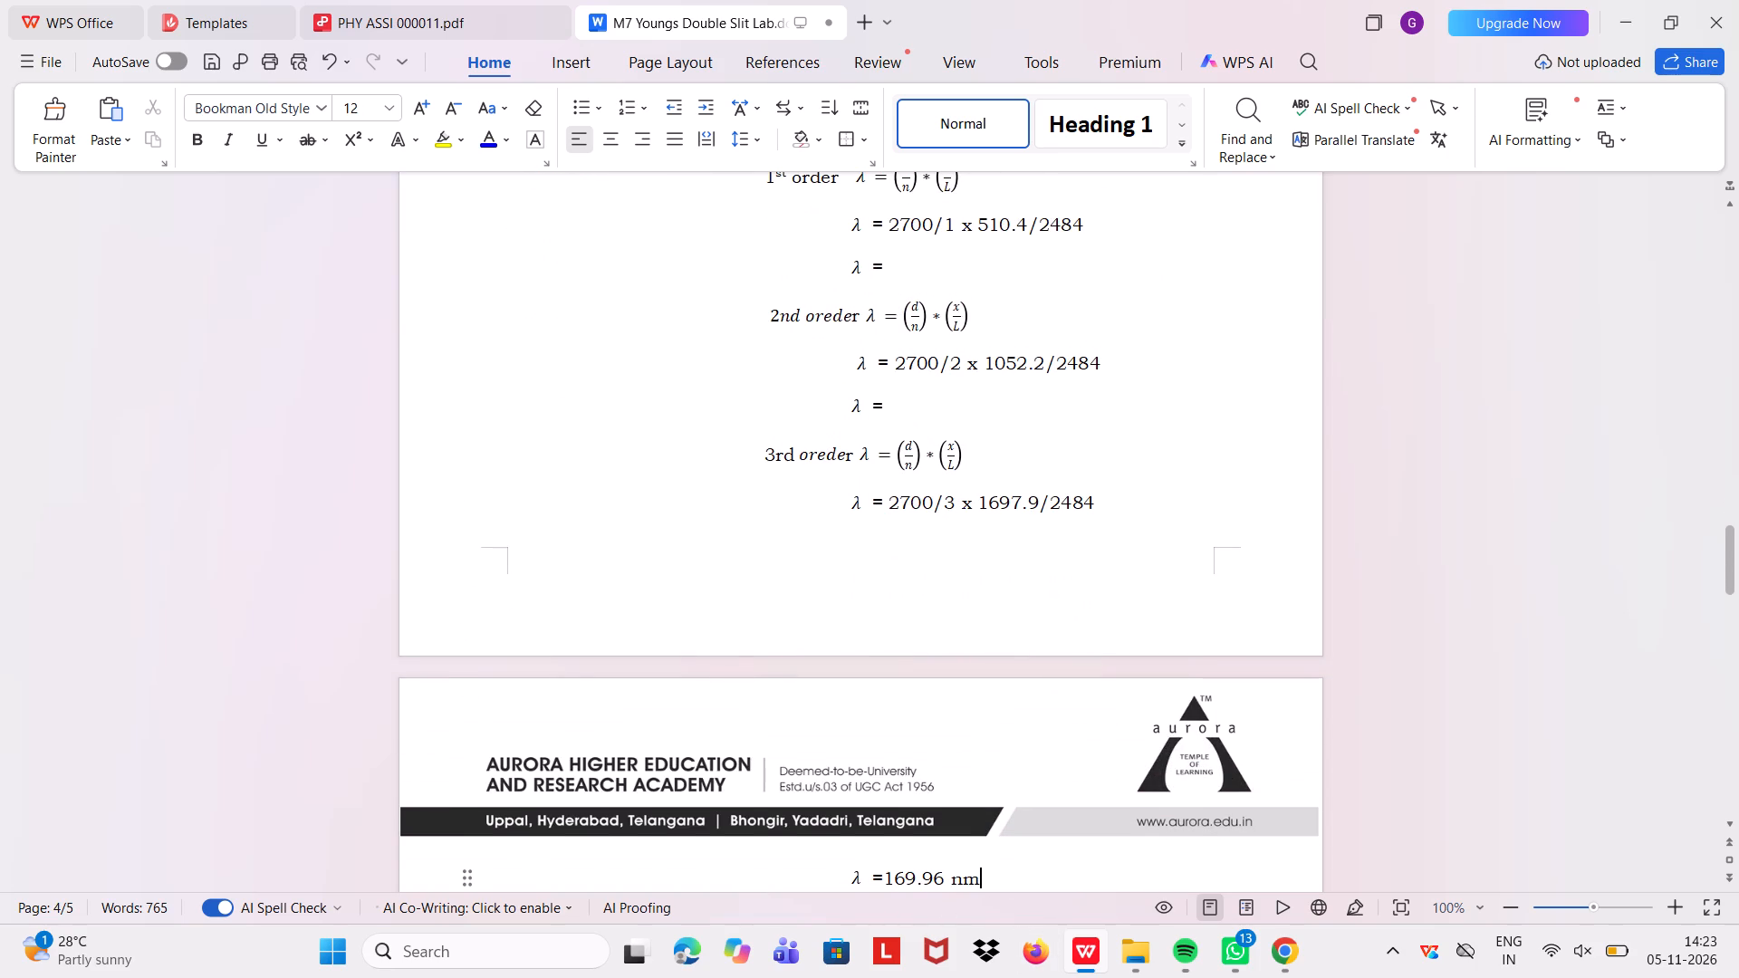
{"action": "key", "text": "BackSpace"}
{"action": "key", "text": "BackSpace"}
{"action": "key", "text": "BackSpace"}
{"action": "key", "text": "BackSpace"}
{"action": "key", "text": "BackSpace"}
{"action": "key", "text": "BackSpace"}
{"action": "key", "text": "BackSpace"}
{"action": "key", "text": "BackSpace"}
{"action": "key", "text": "BackSpace"}
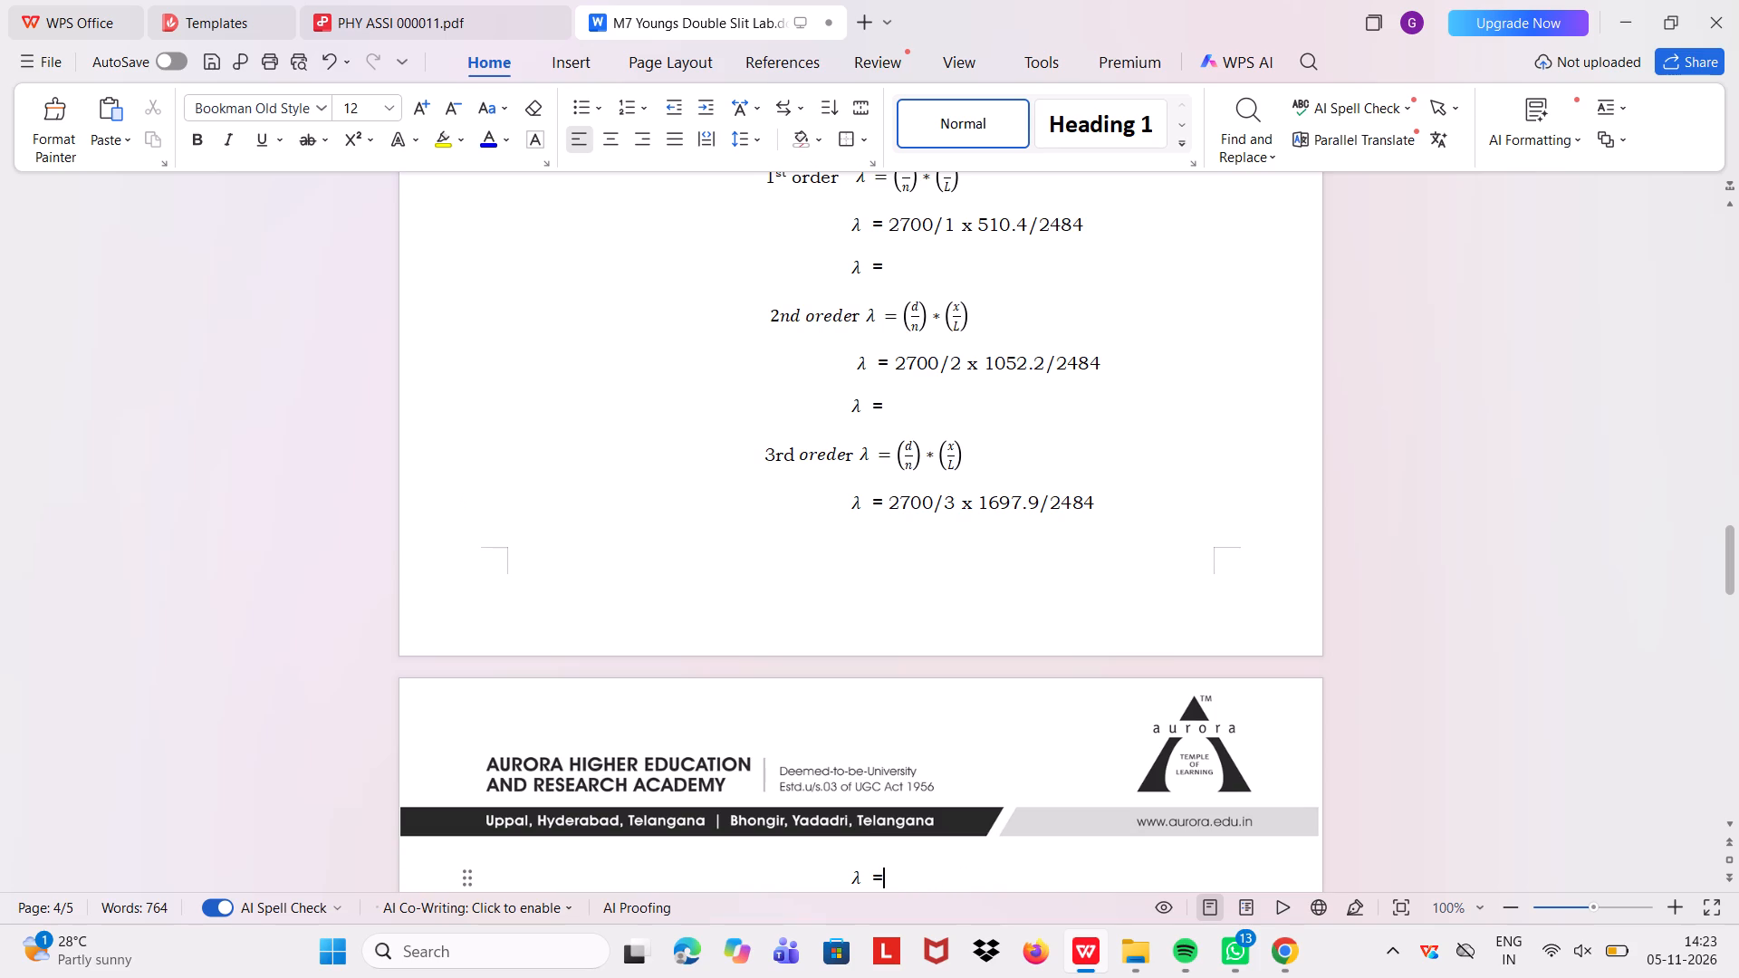
Review the observations table and the substituted wavelength calculations for all three orders.
{"action": "scroll", "coordinate": [985, 873], "scroll_direction": "up", "scroll_amount": 2}
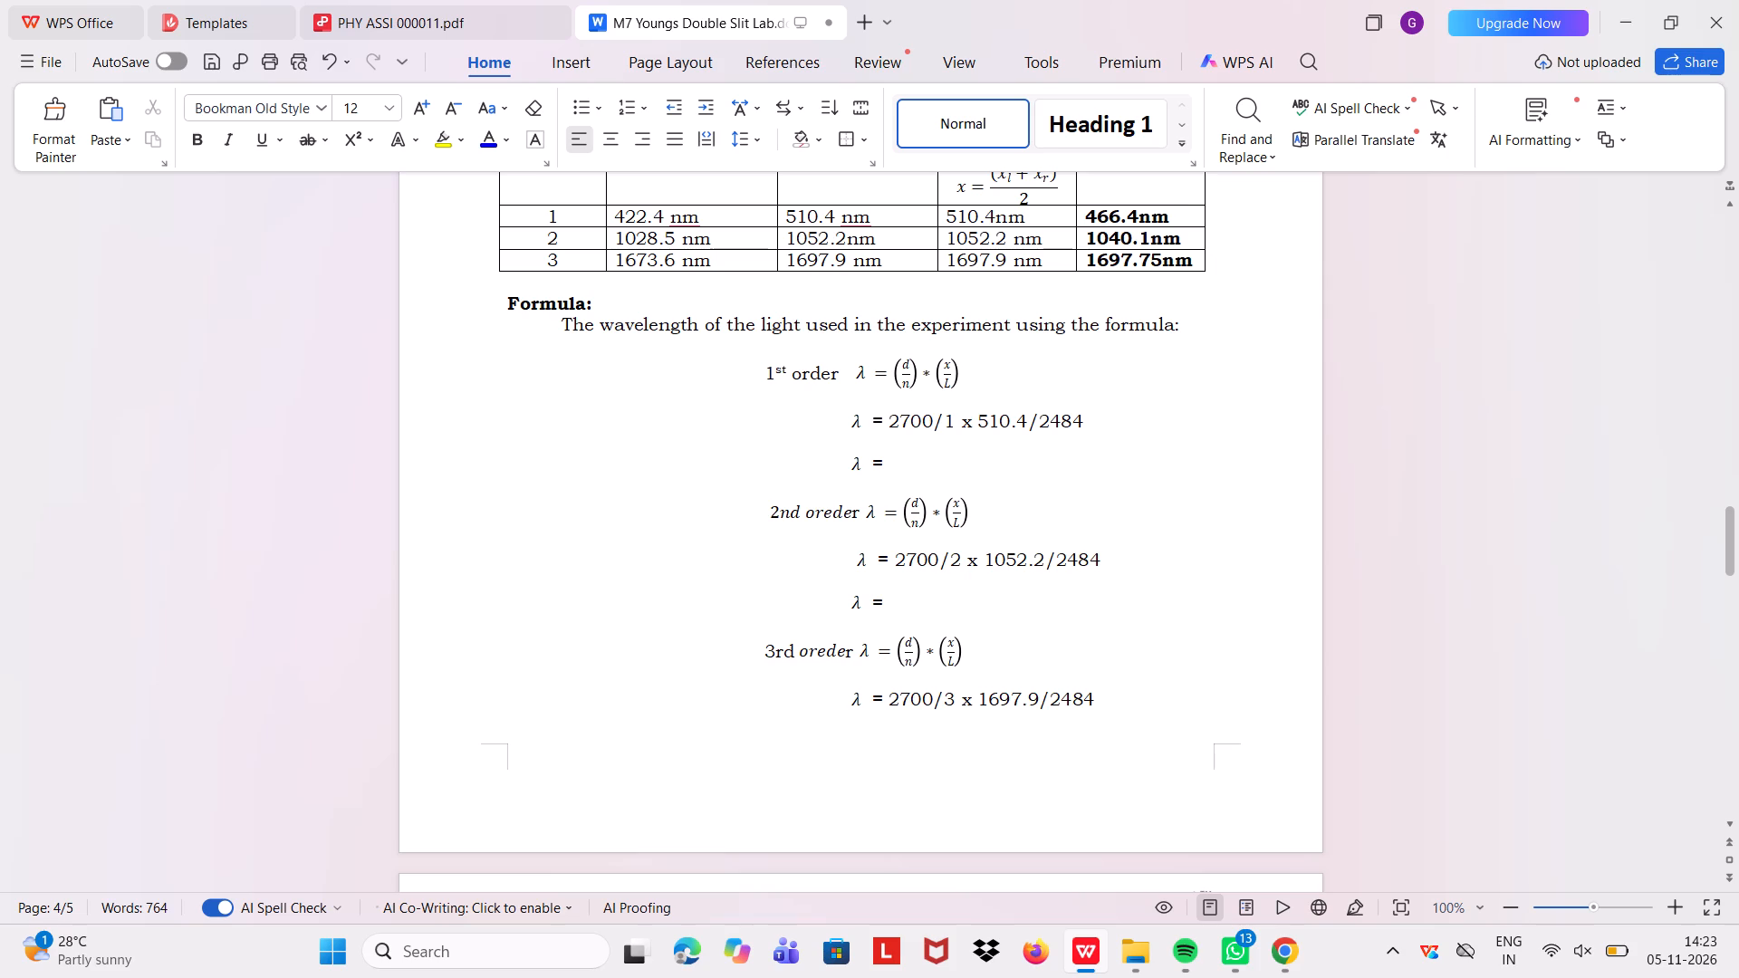
{"action": "scroll", "coordinate": [1027, 411], "scroll_direction": "up", "scroll_amount": 1}
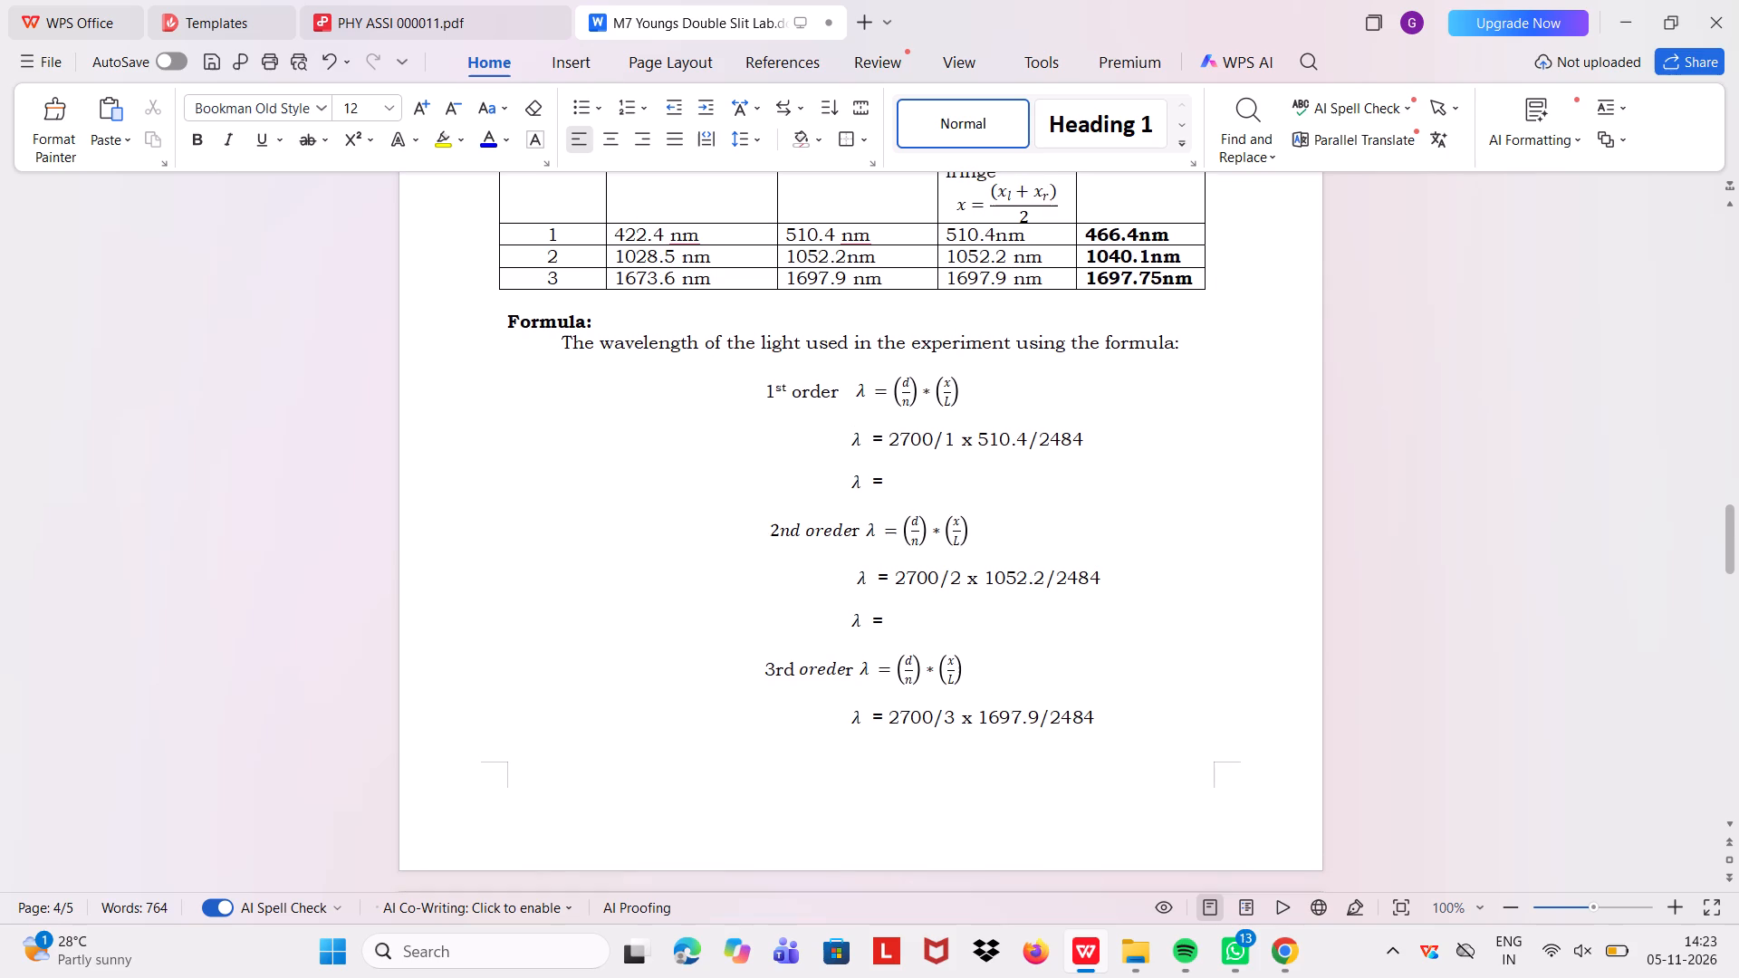
{"action": "scroll", "coordinate": [1027, 411], "scroll_direction": "up", "scroll_amount": 2}
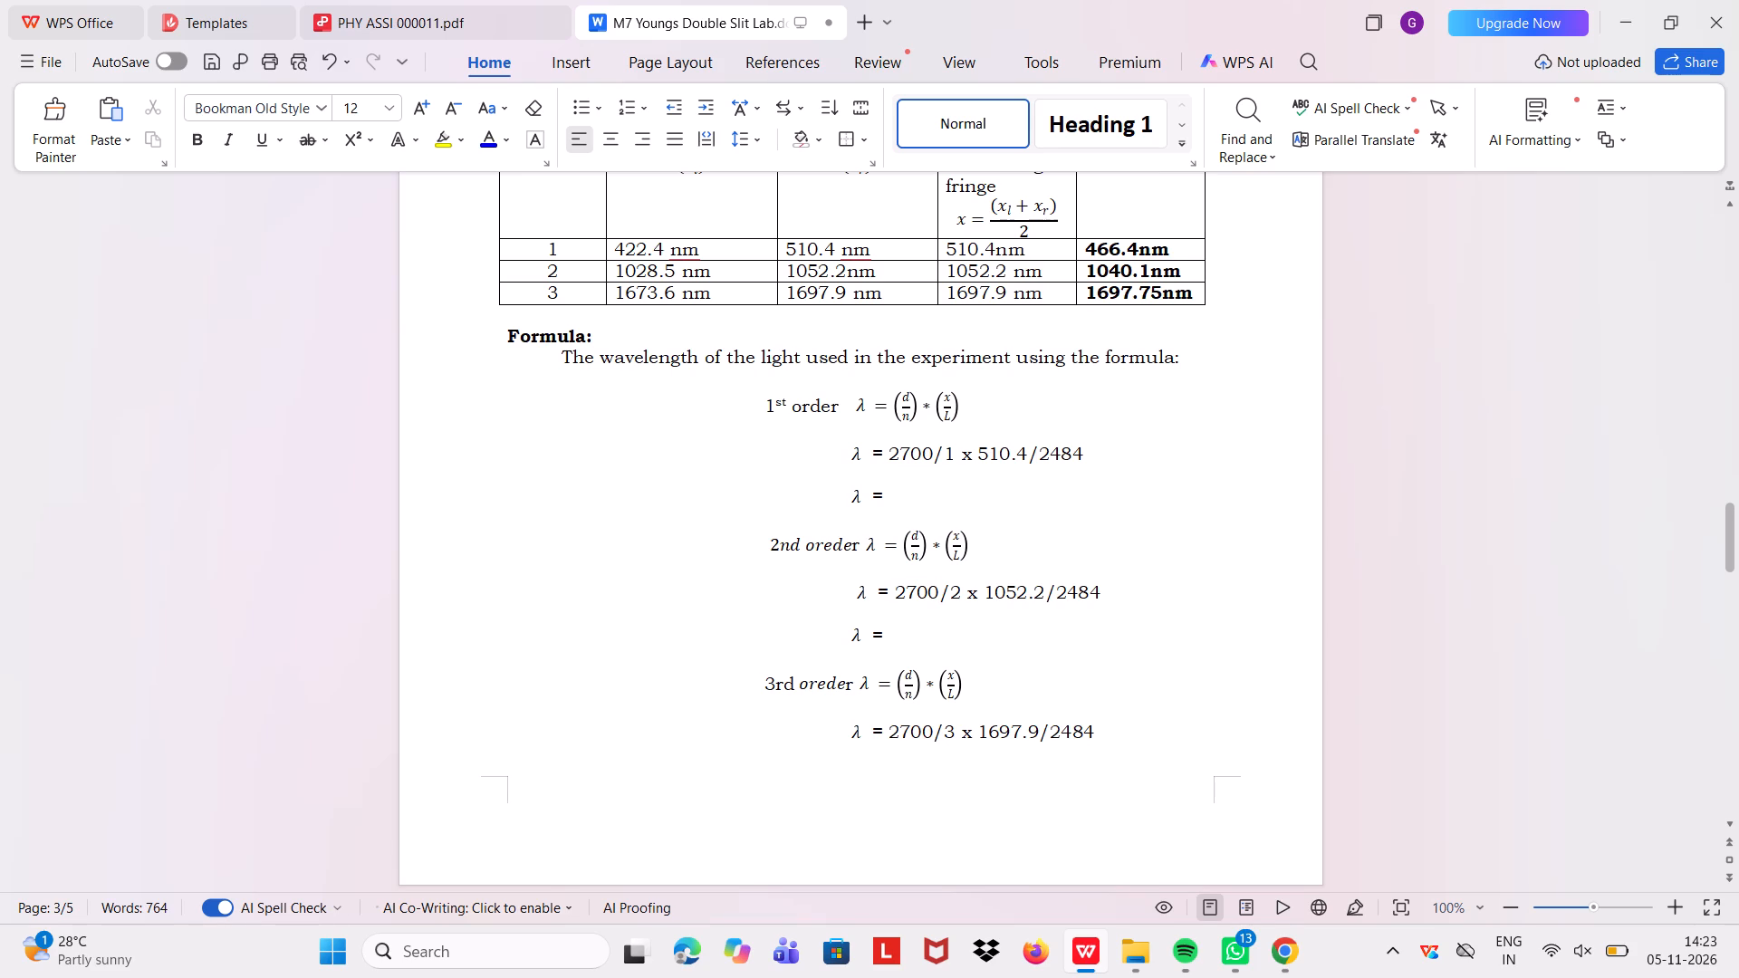
{"action": "scroll", "coordinate": [1025, 325], "scroll_direction": "up", "scroll_amount": 1}
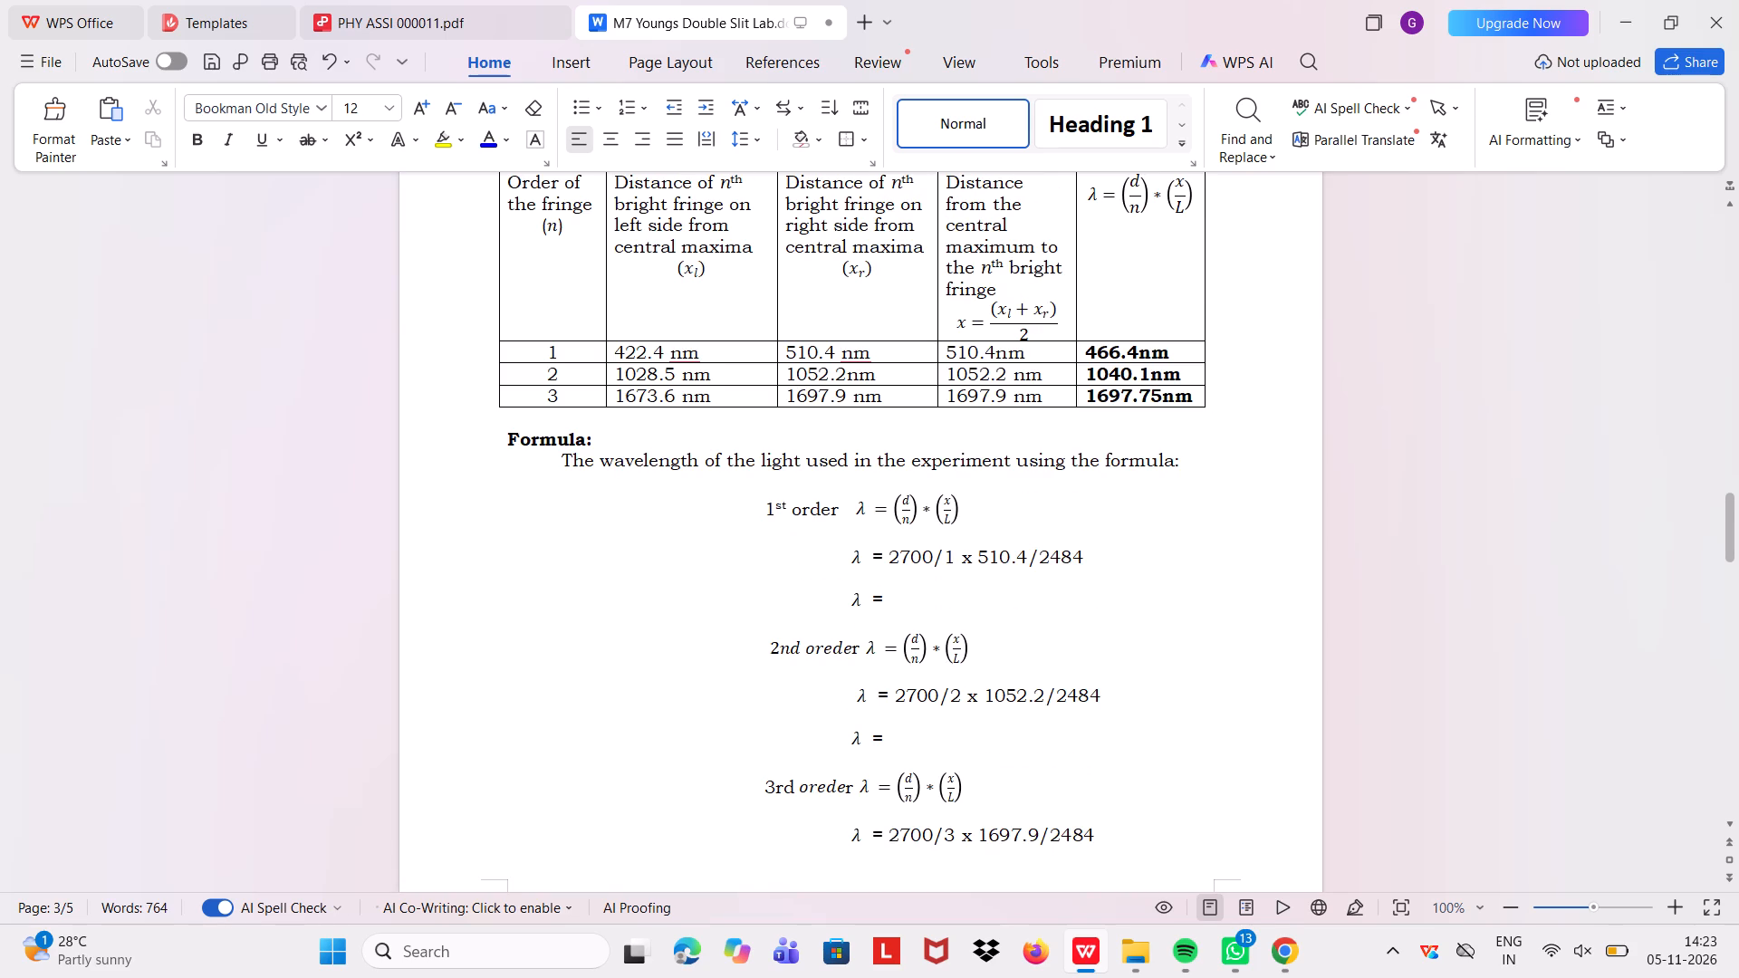
{"action": "scroll", "coordinate": [1050, 520], "scroll_direction": "up", "scroll_amount": 1}
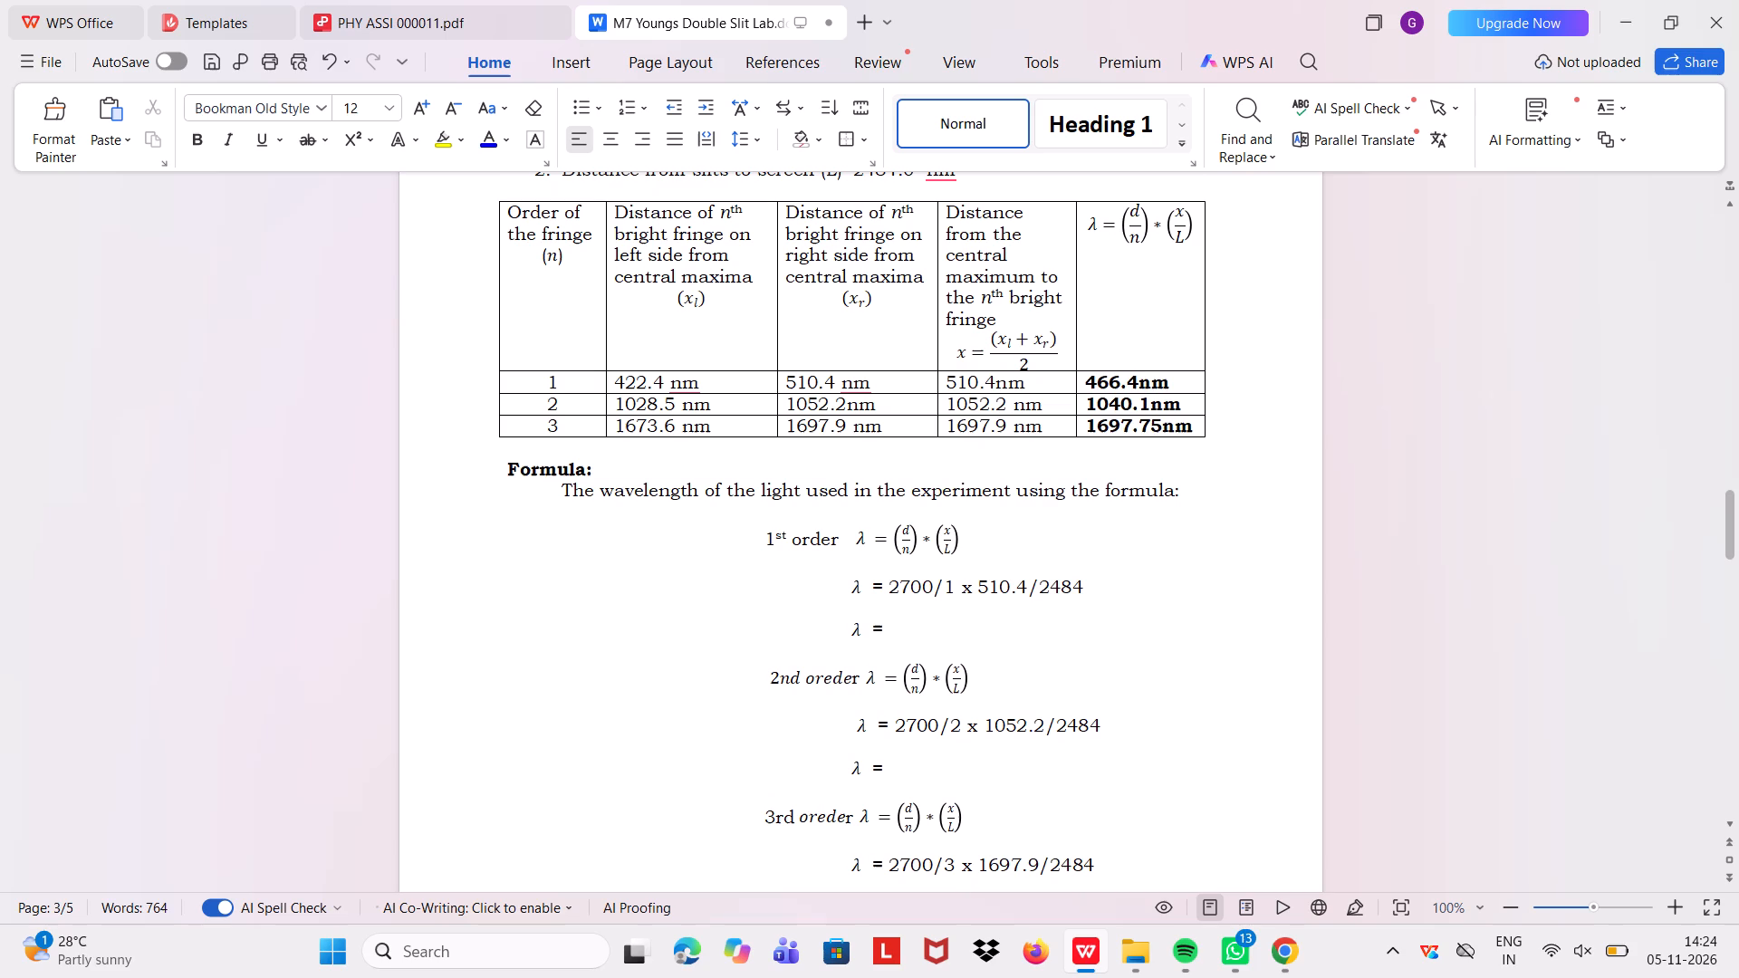
{"action": "scroll", "coordinate": [1050, 520], "scroll_direction": "up", "scroll_amount": 2}
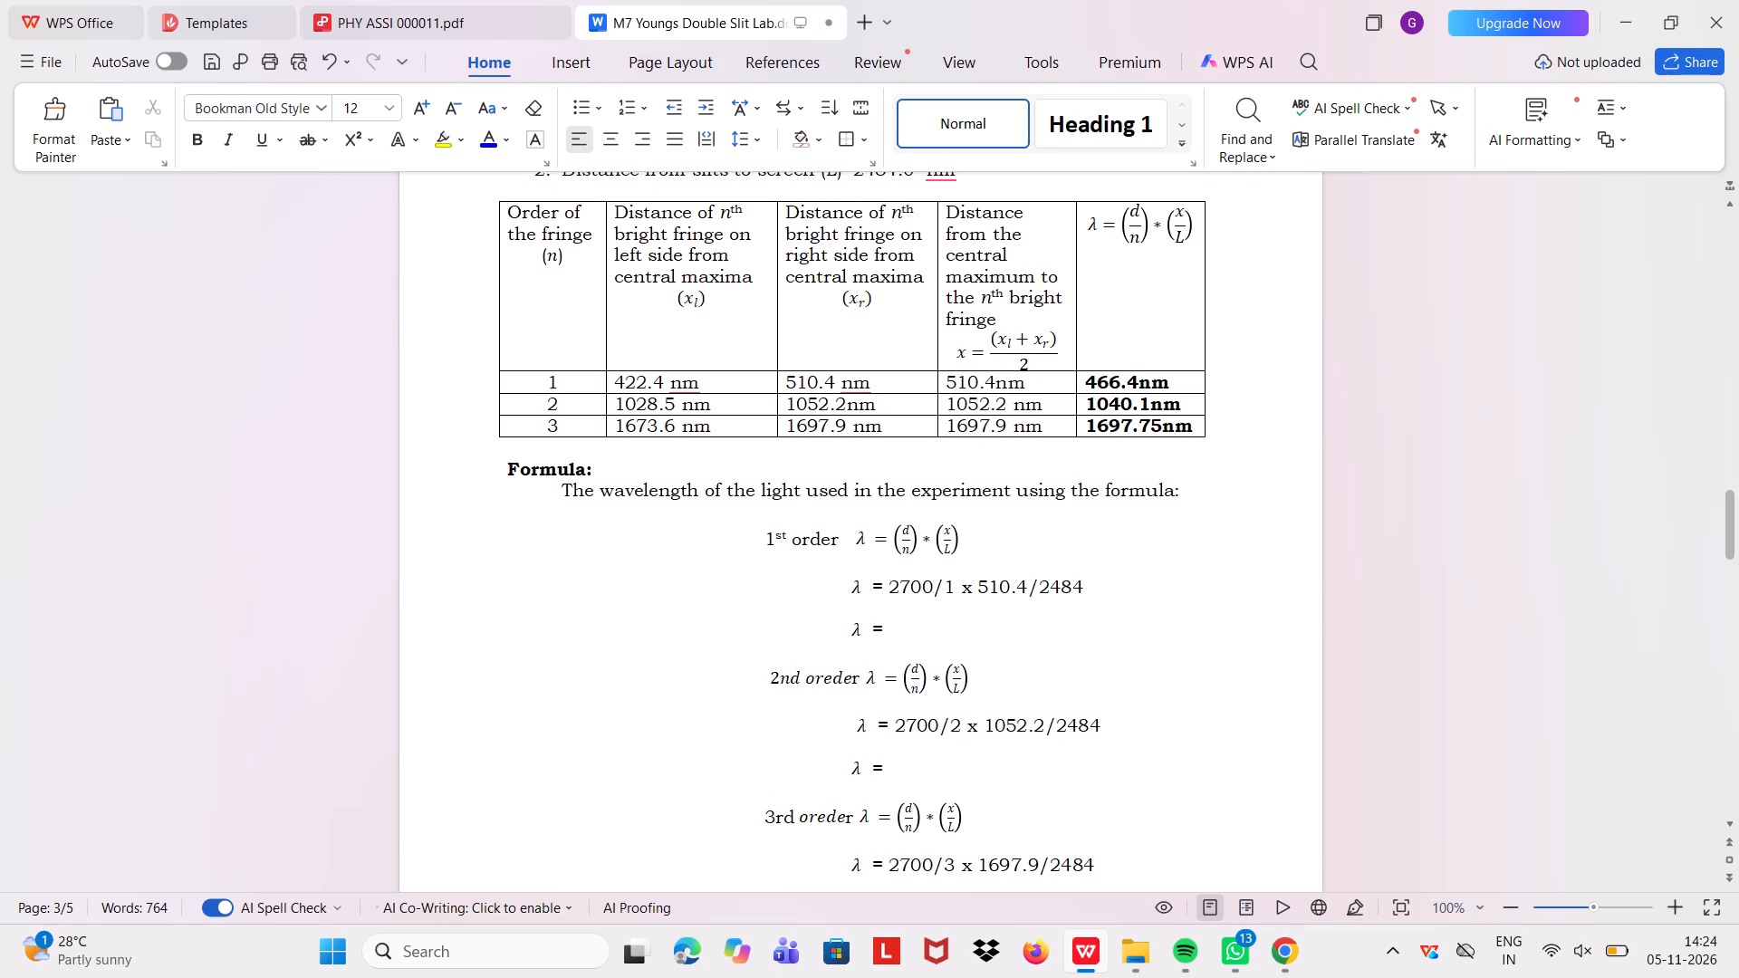
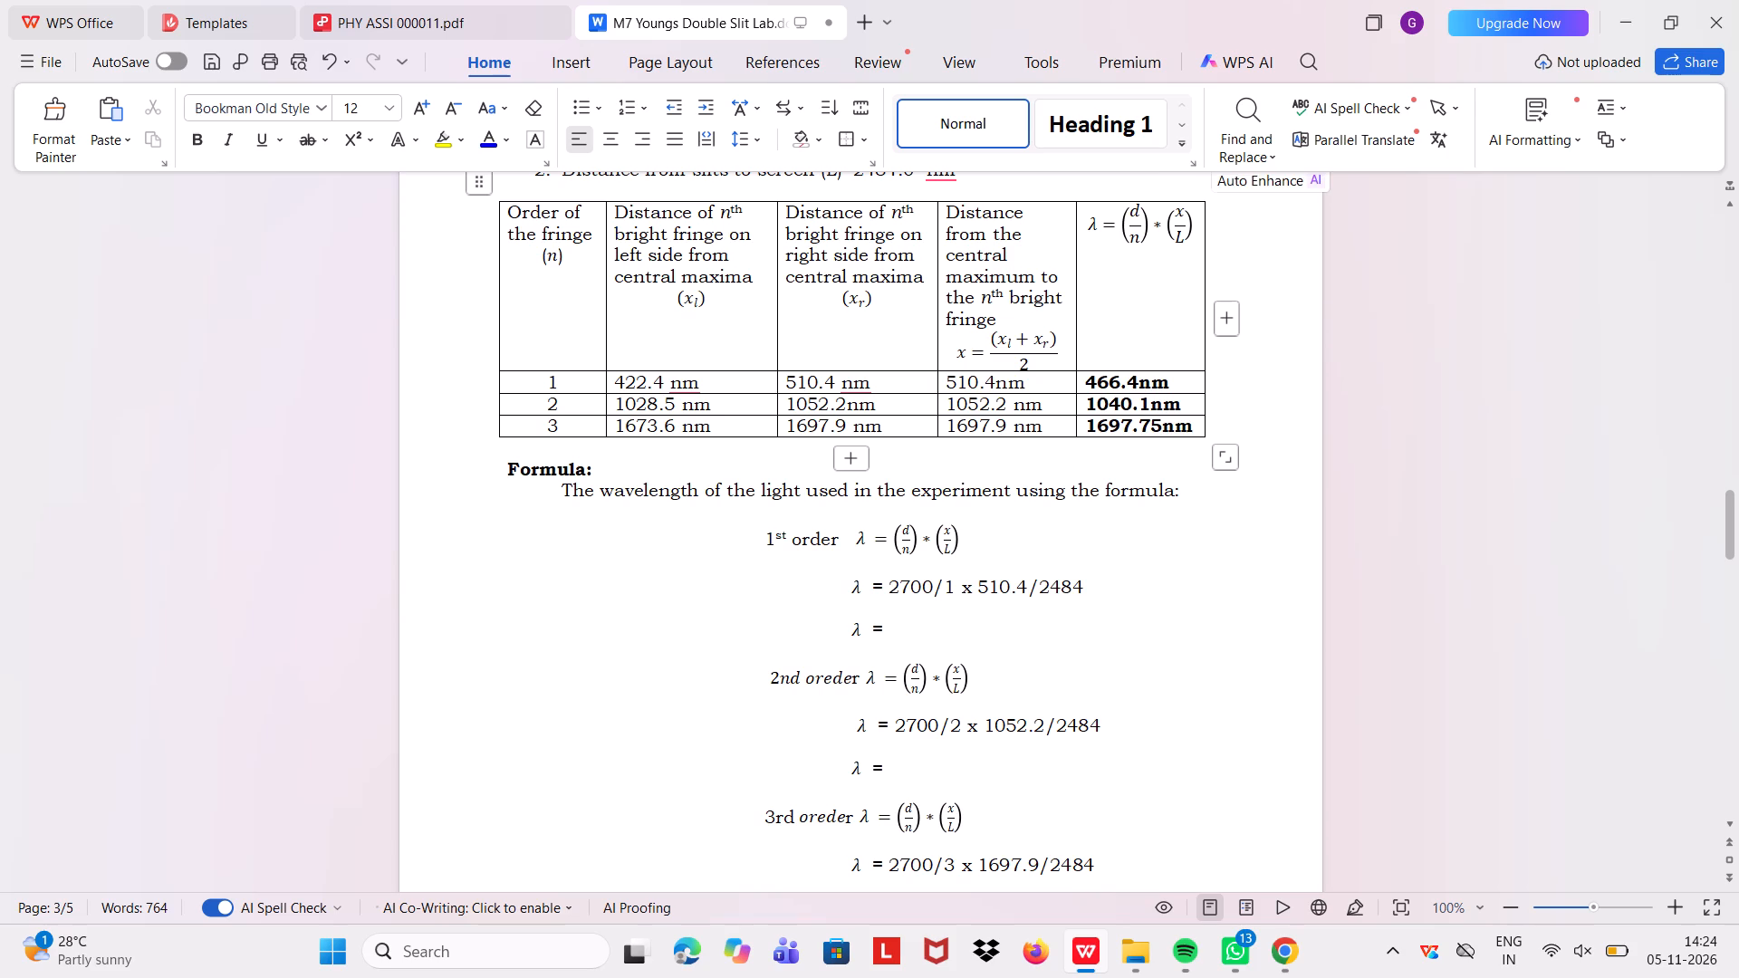
Set the first-order mean fringe distance x in the observations table to 466.4nm.
{"action": "left_click", "coordinate": [980, 381]}
{"action": "key", "text": "BackSpace"}
{"action": "key", "text": "BackSpace"}
{"action": "key", "text": "BackSpace"}
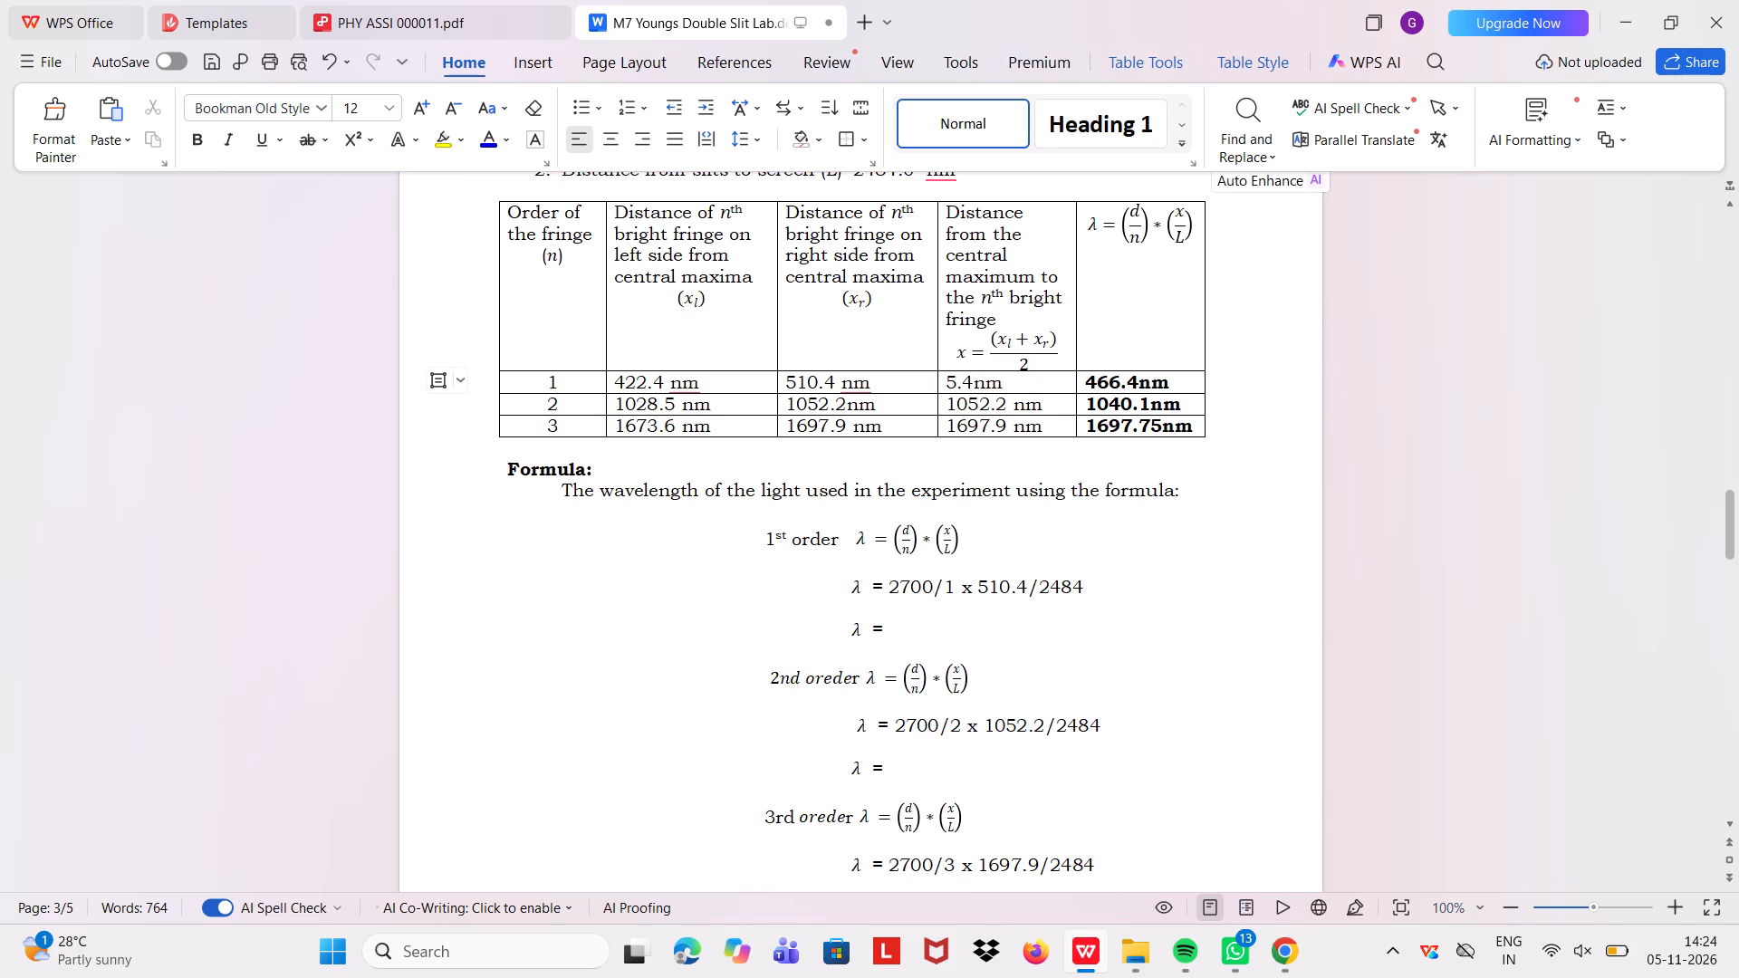
{"action": "type", "text": "466"}
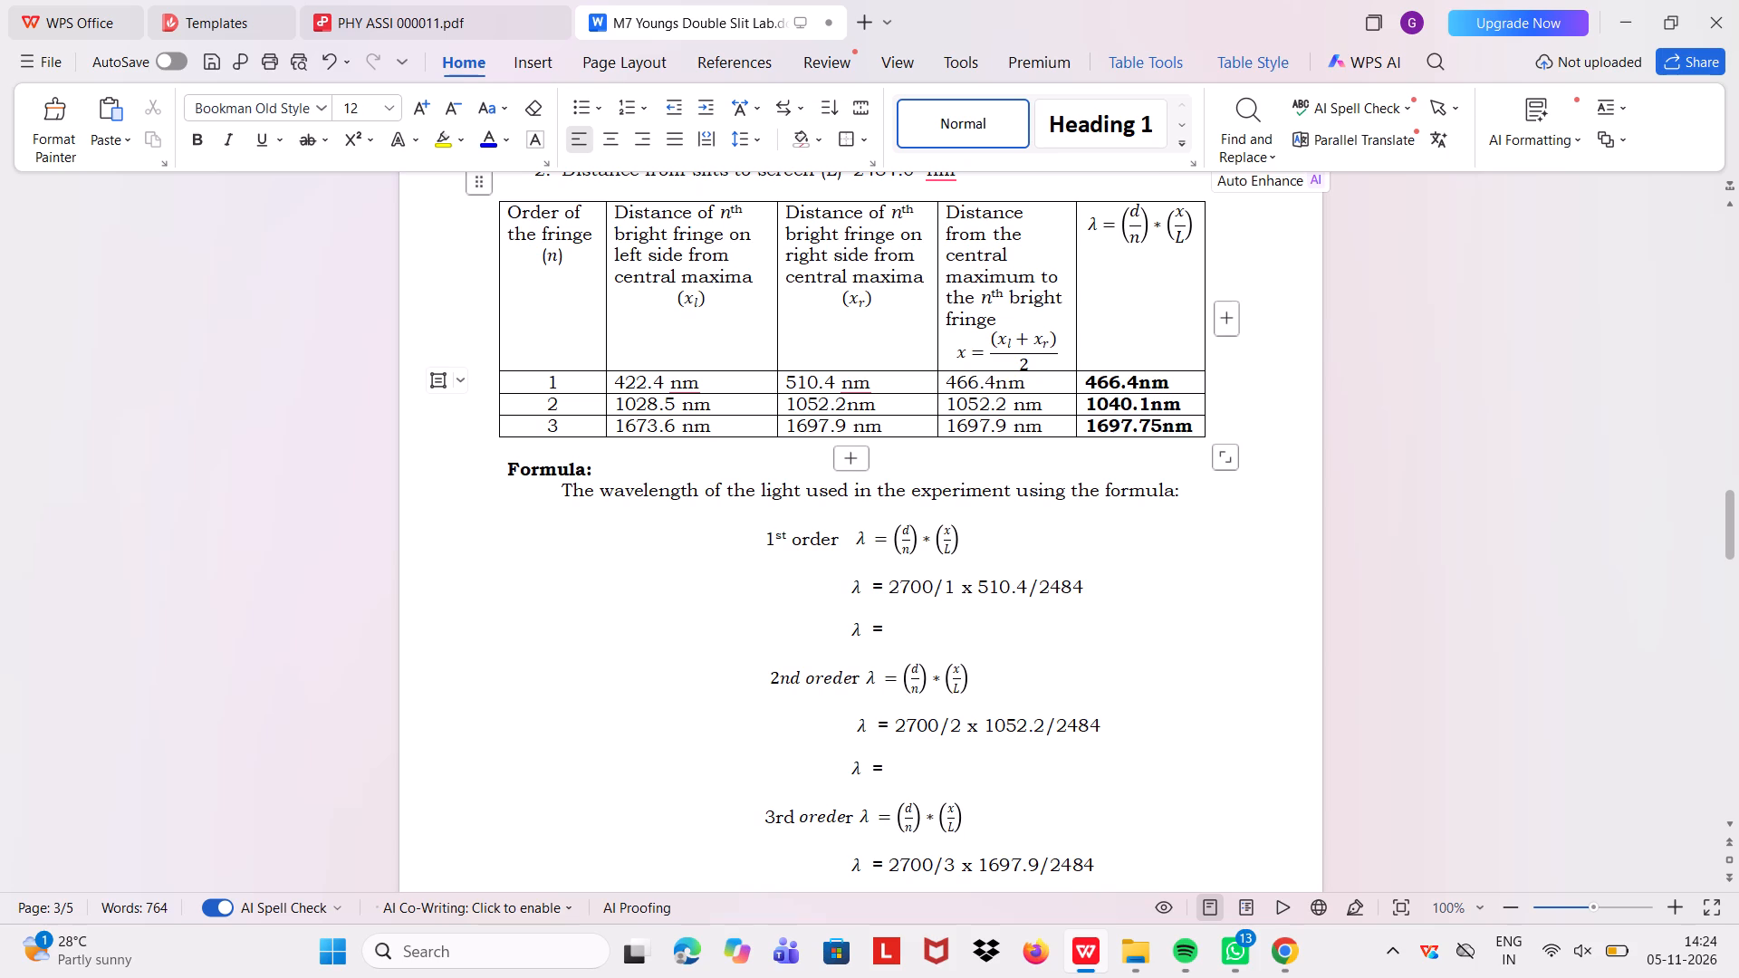
Set the second-order mean fringe distance x in the observations table to 1040.1 nm.
{"action": "left_click", "coordinate": [1008, 408]}
{"action": "key", "text": "BackSpace"}
{"action": "key", "text": "BackSpace"}
{"action": "key", "text": "BackSpace"}
{"action": "key", "text": "BackSpace"}
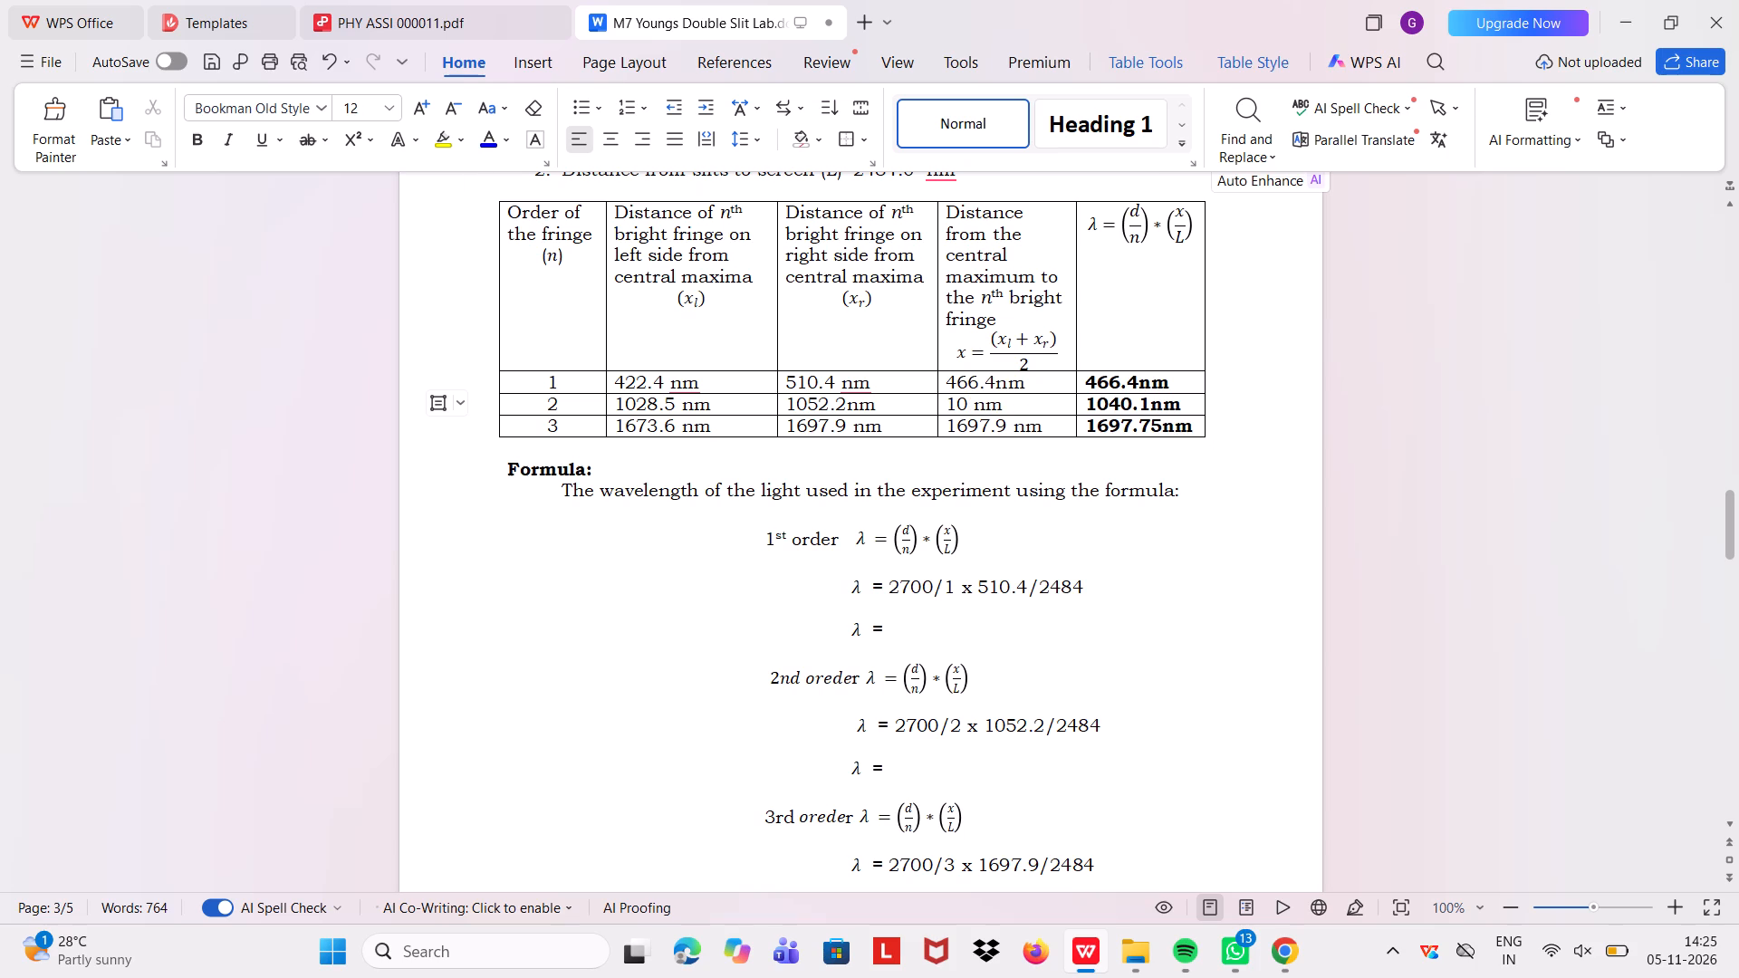
{"action": "type", "text": "40.1"}
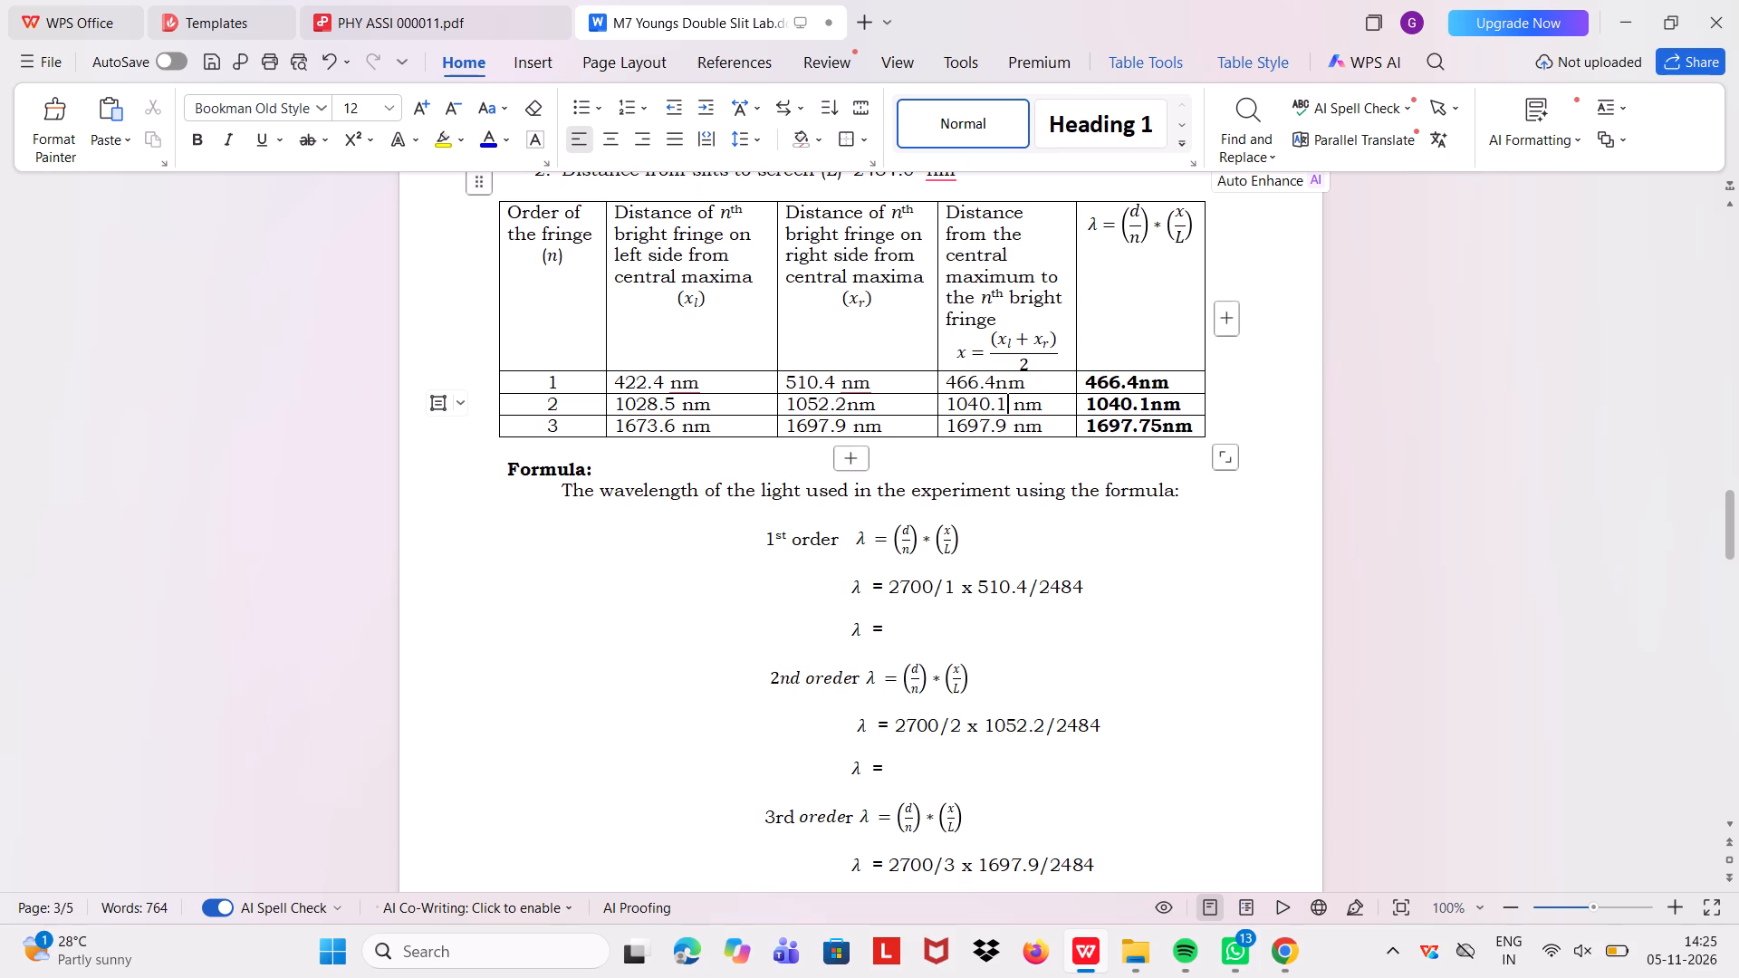
Set the third-order mean fringe distance x in the observations table to 1685.75 nm.
{"action": "left_click", "coordinate": [1010, 430]}
{"action": "key", "text": "BackSpace"}
{"action": "key", "text": "BackSpace"}
{"action": "key", "text": "BackSpace"}
{"action": "key", "text": "BackSpace"}
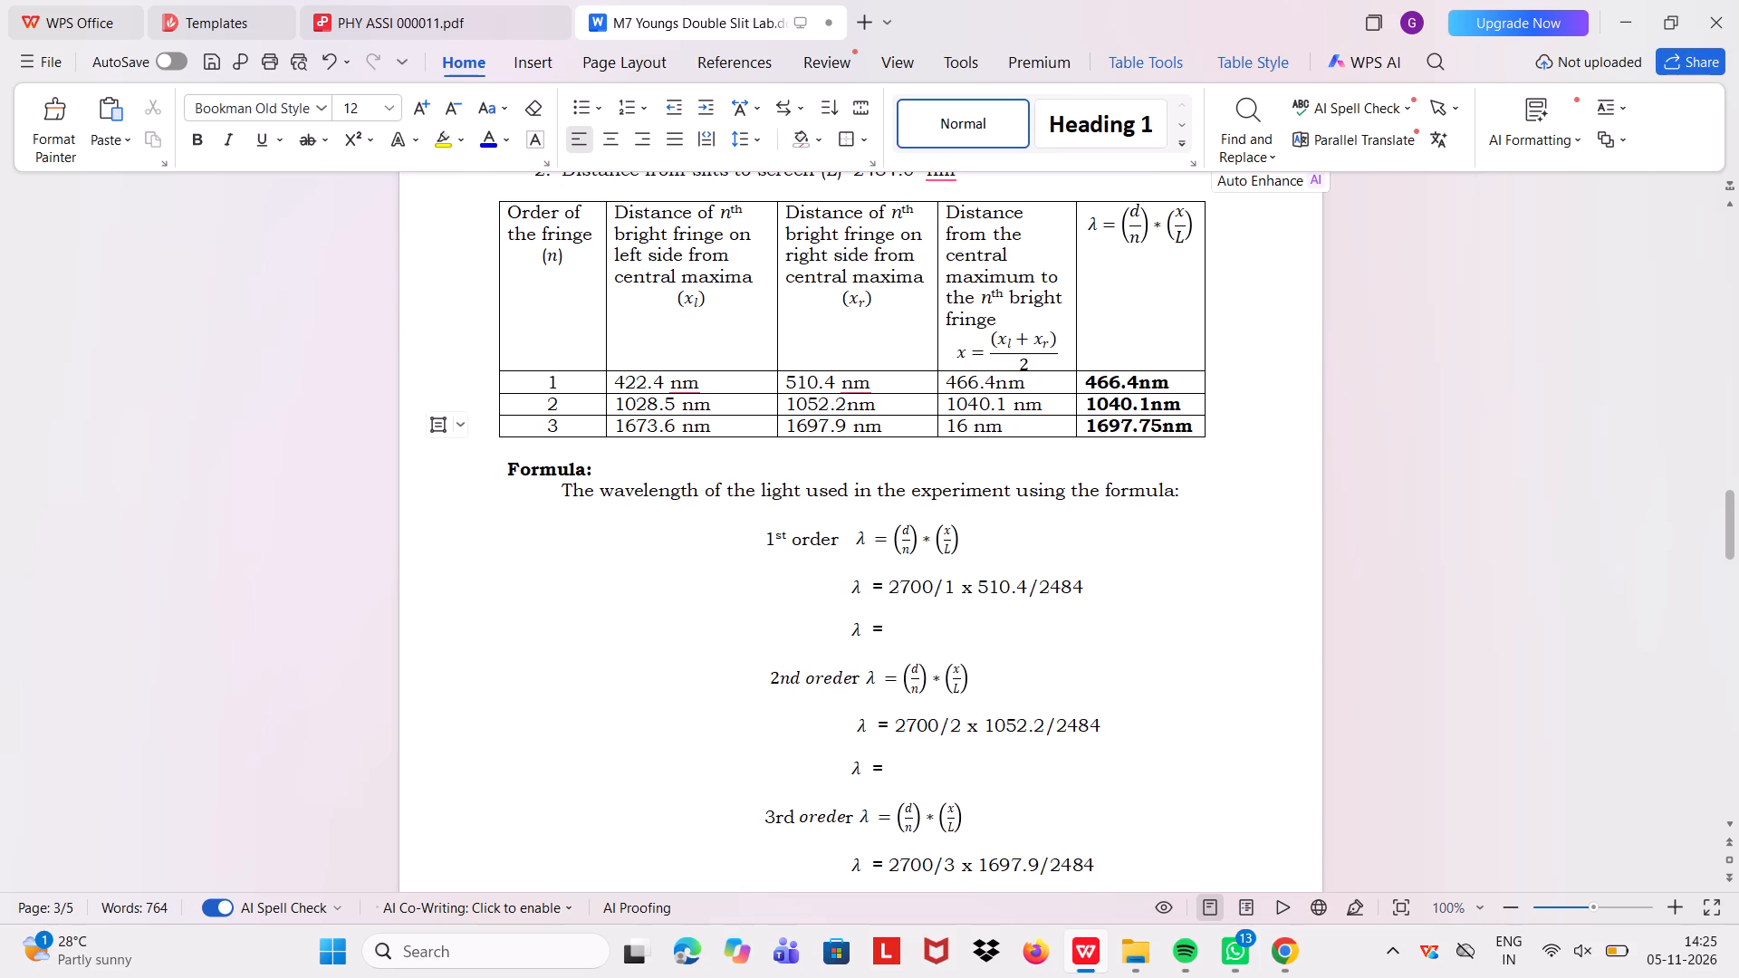
{"action": "key", "text": "5"}
{"action": "key", "text": "BackSpace"}
{"action": "key", "text": "8"}
{"action": "key", "text": "5"}
{"action": "key", "text": "period"}
{"action": "type", "text": "75"}
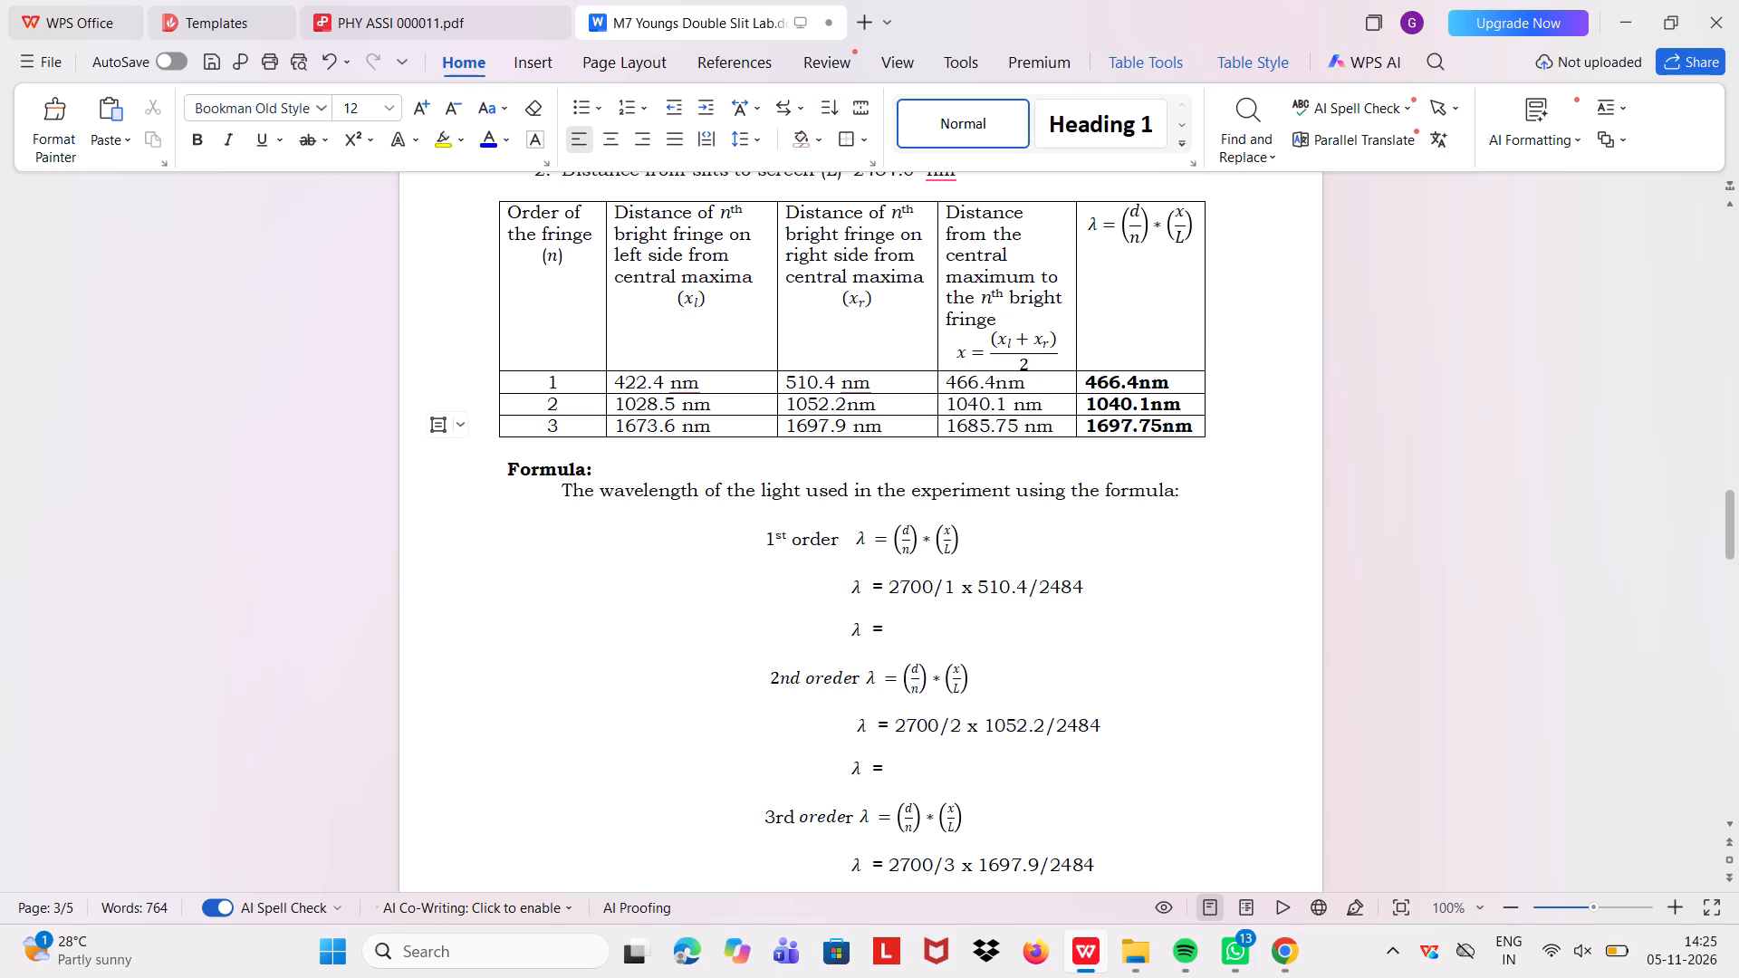
Replace the third-order wavelength in the last column of the observations table with 610.8nm.
{"action": "left_click", "coordinate": [1162, 427]}
{"action": "key", "text": "BackSpace"}
{"action": "key", "text": "BackSpace"}
{"action": "key", "text": "BackSpace"}
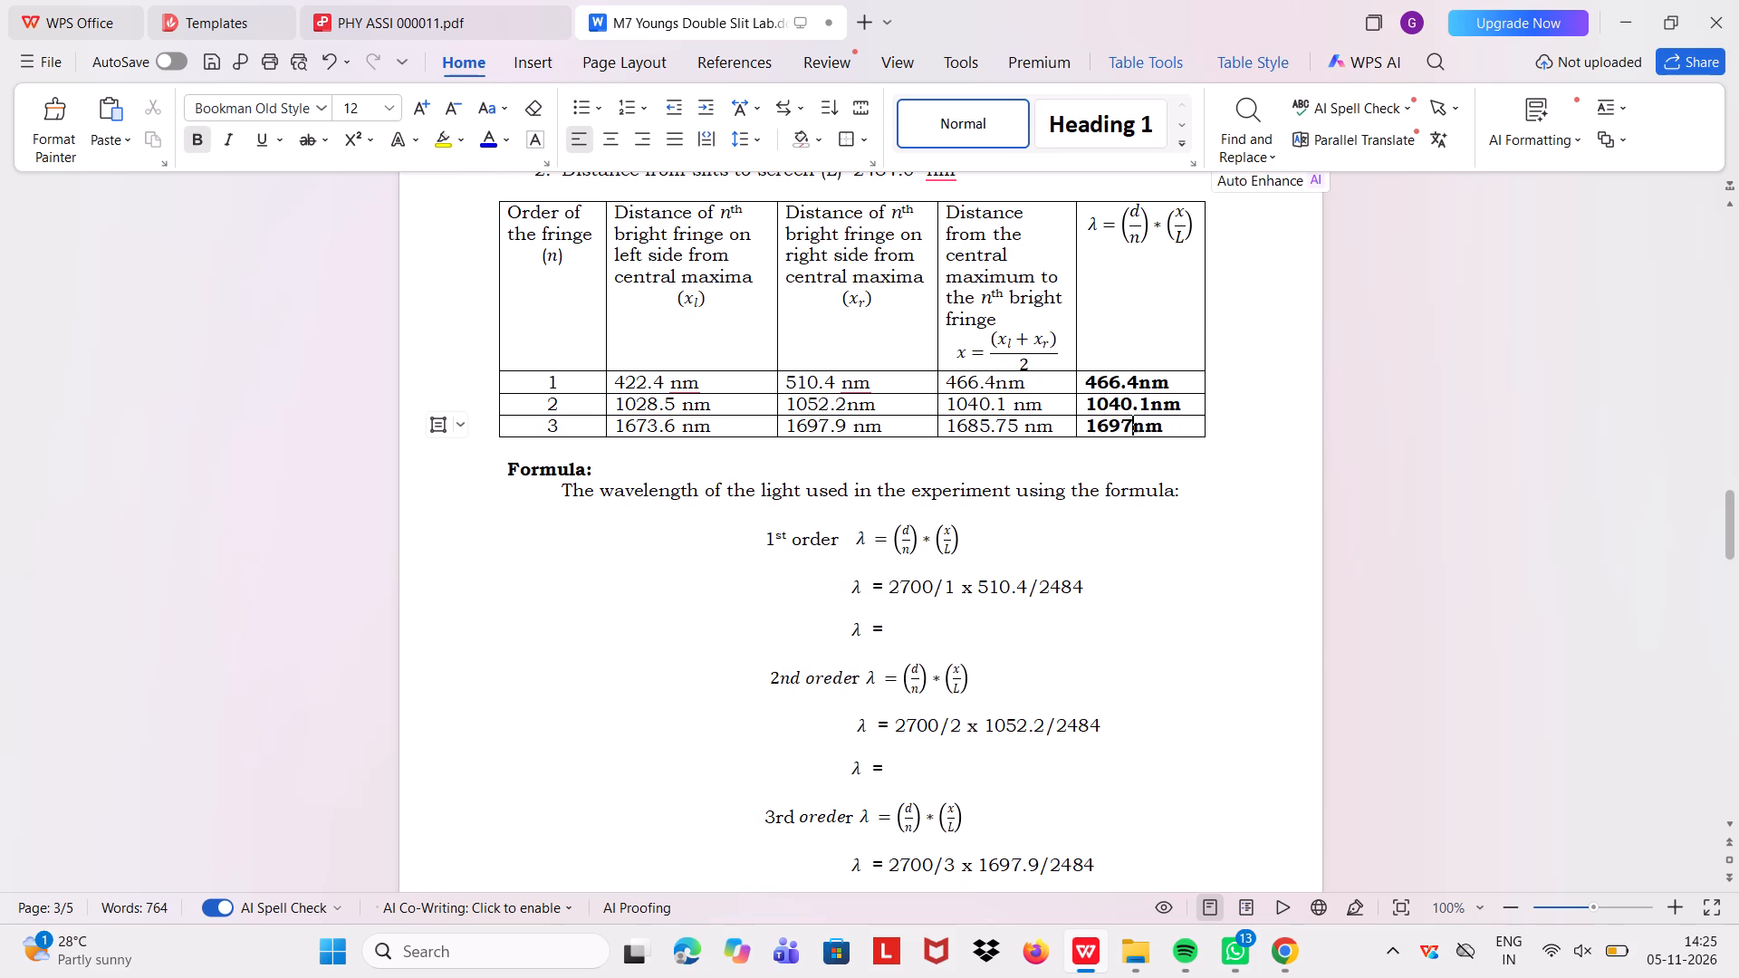
{"action": "key", "text": "BackSpace"}
{"action": "key", "text": "BackSpace"}
{"action": "key", "text": "BackSpace"}
{"action": "key", "text": "BackSpace"}
{"action": "type", "text": "610"}
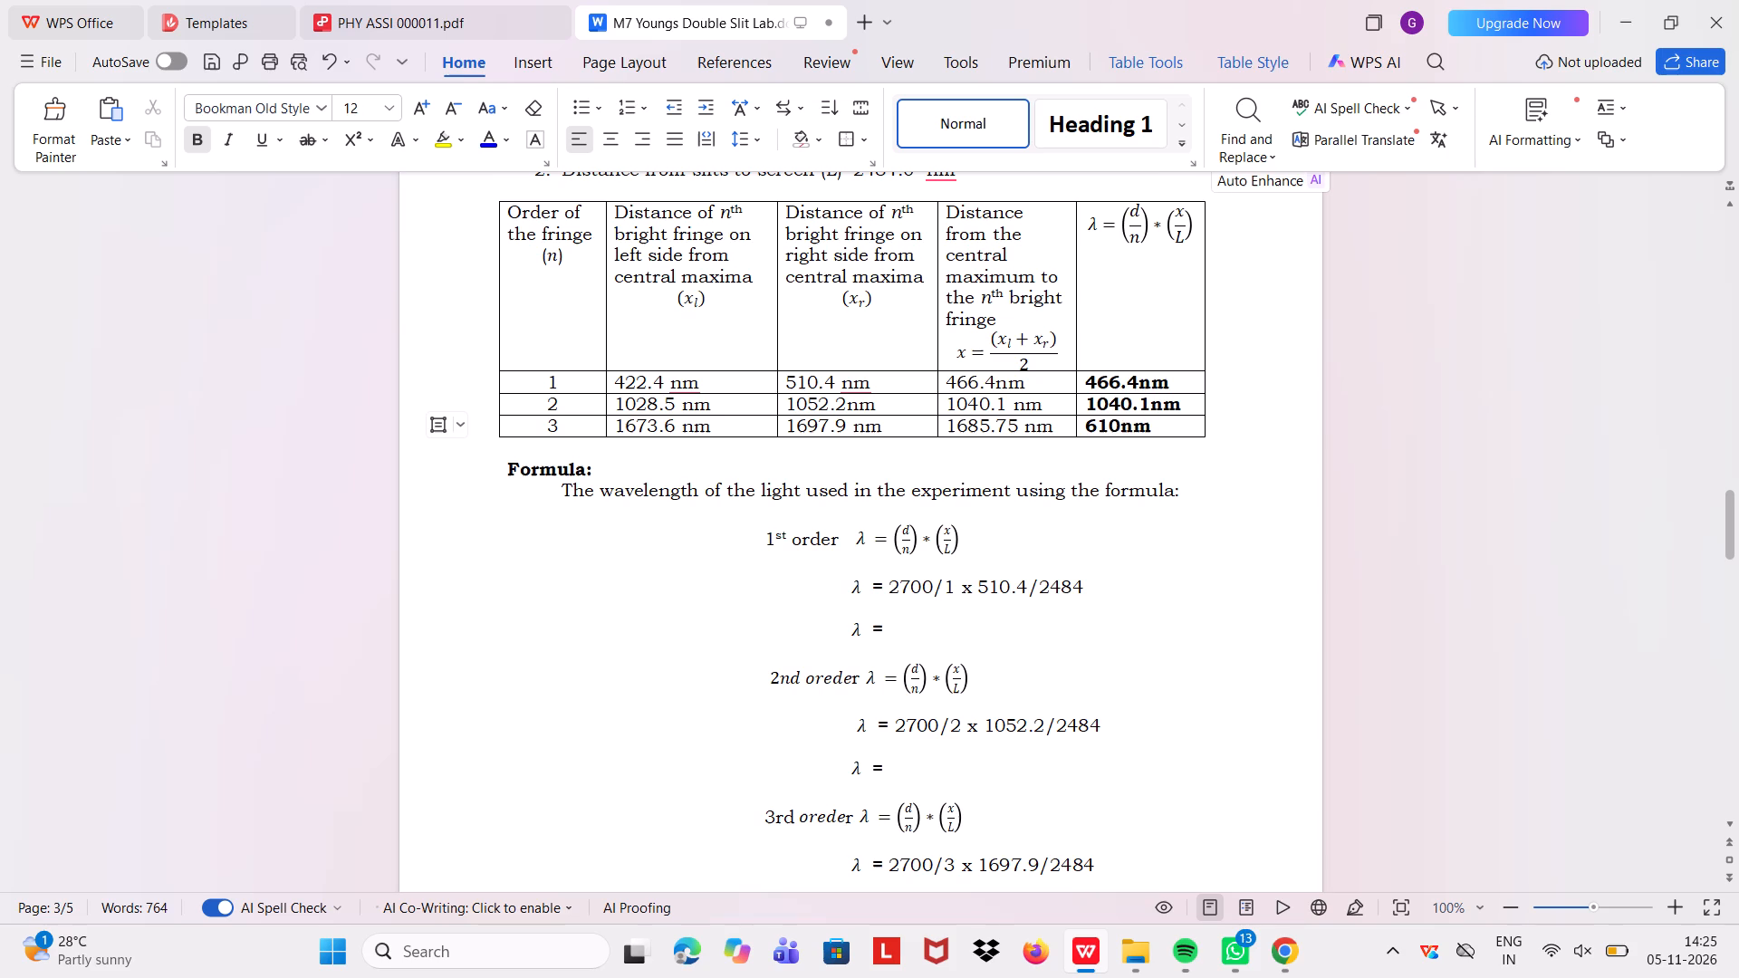
{"action": "key", "text": "period"}
{"action": "key", "text": "8"}
Replace the second-order wavelength in the last column of the observations table with 565.6nm.
{"action": "left_click", "coordinate": [1148, 402]}
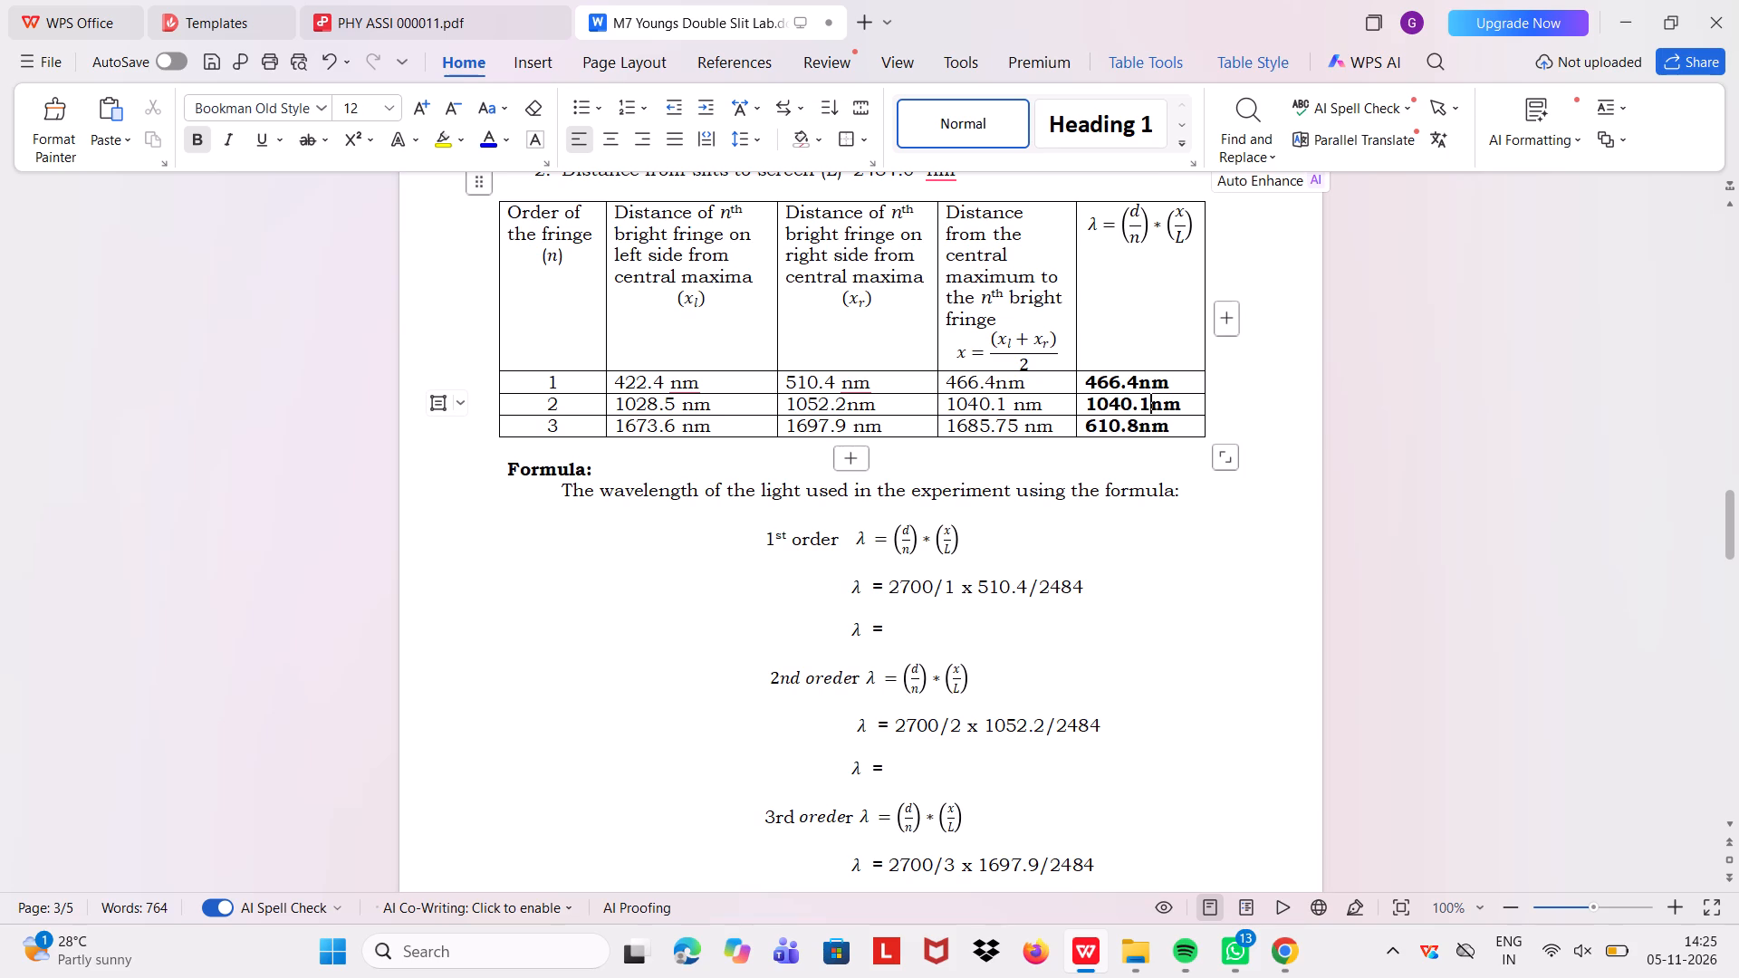
{"action": "key", "text": "BackSpace"}
{"action": "key", "text": "BackSpace"}
{"action": "key", "text": "BackSpace"}
{"action": "key", "text": "BackSpace"}
{"action": "key", "text": "BackSpace"}
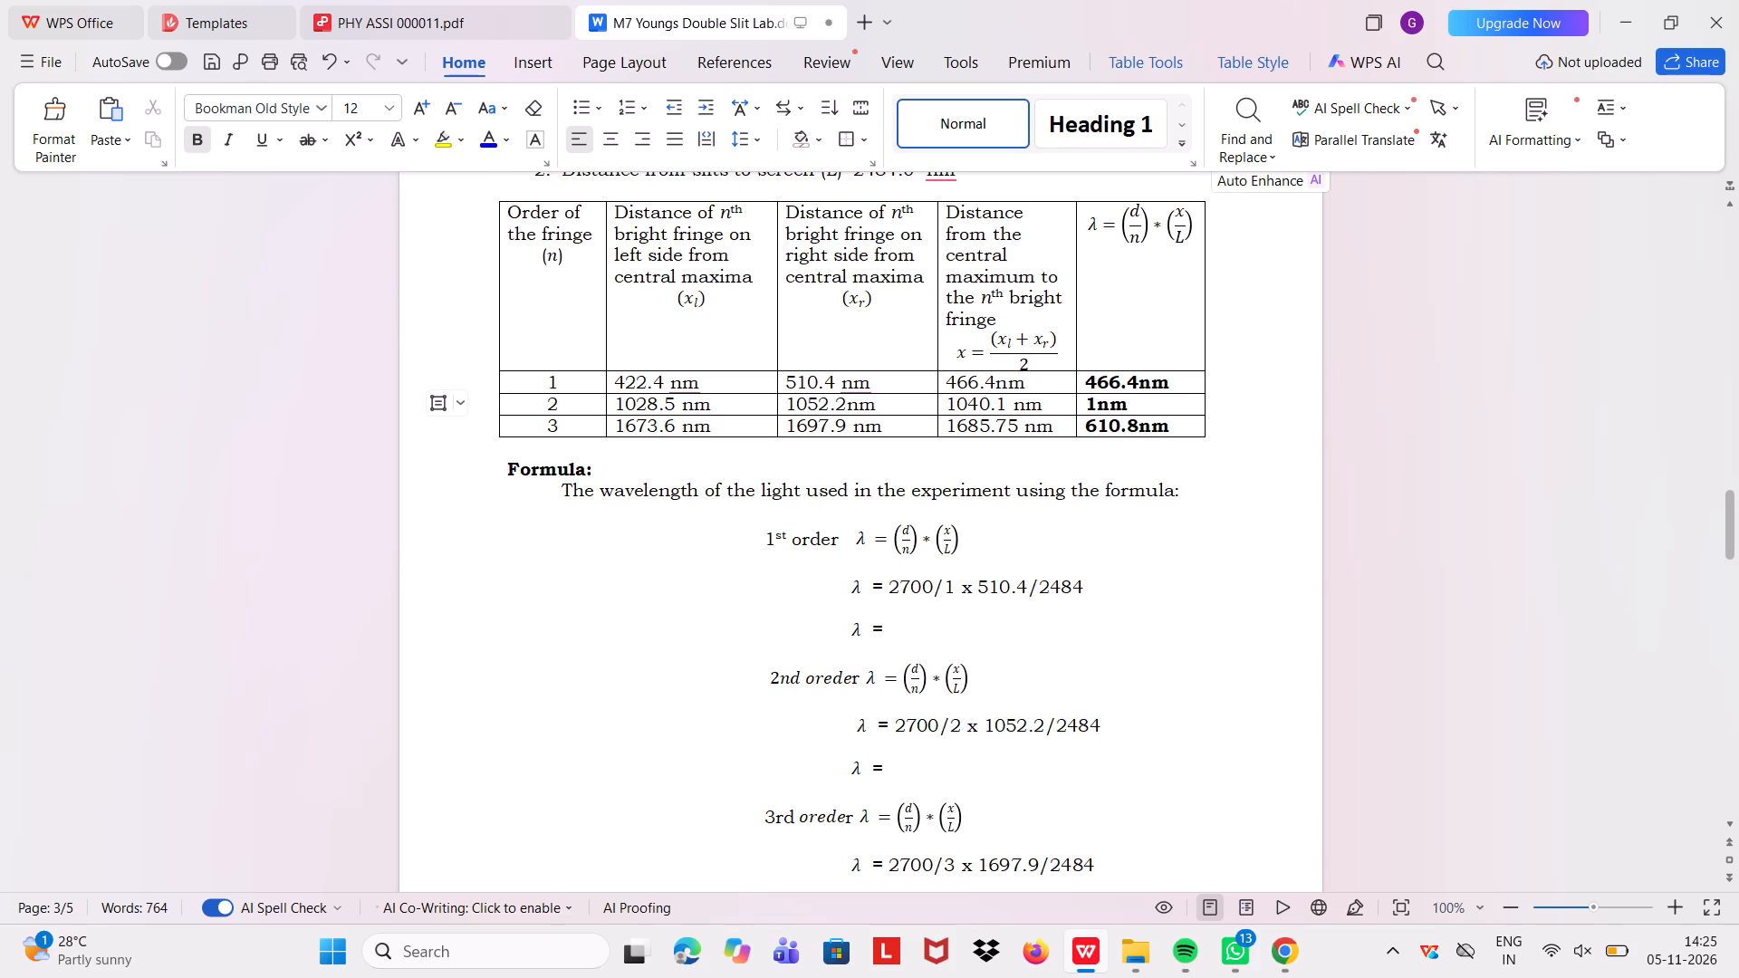
{"action": "key", "text": "BackSpace"}
{"action": "type", "text": "565."}
{"action": "key", "text": "6"}
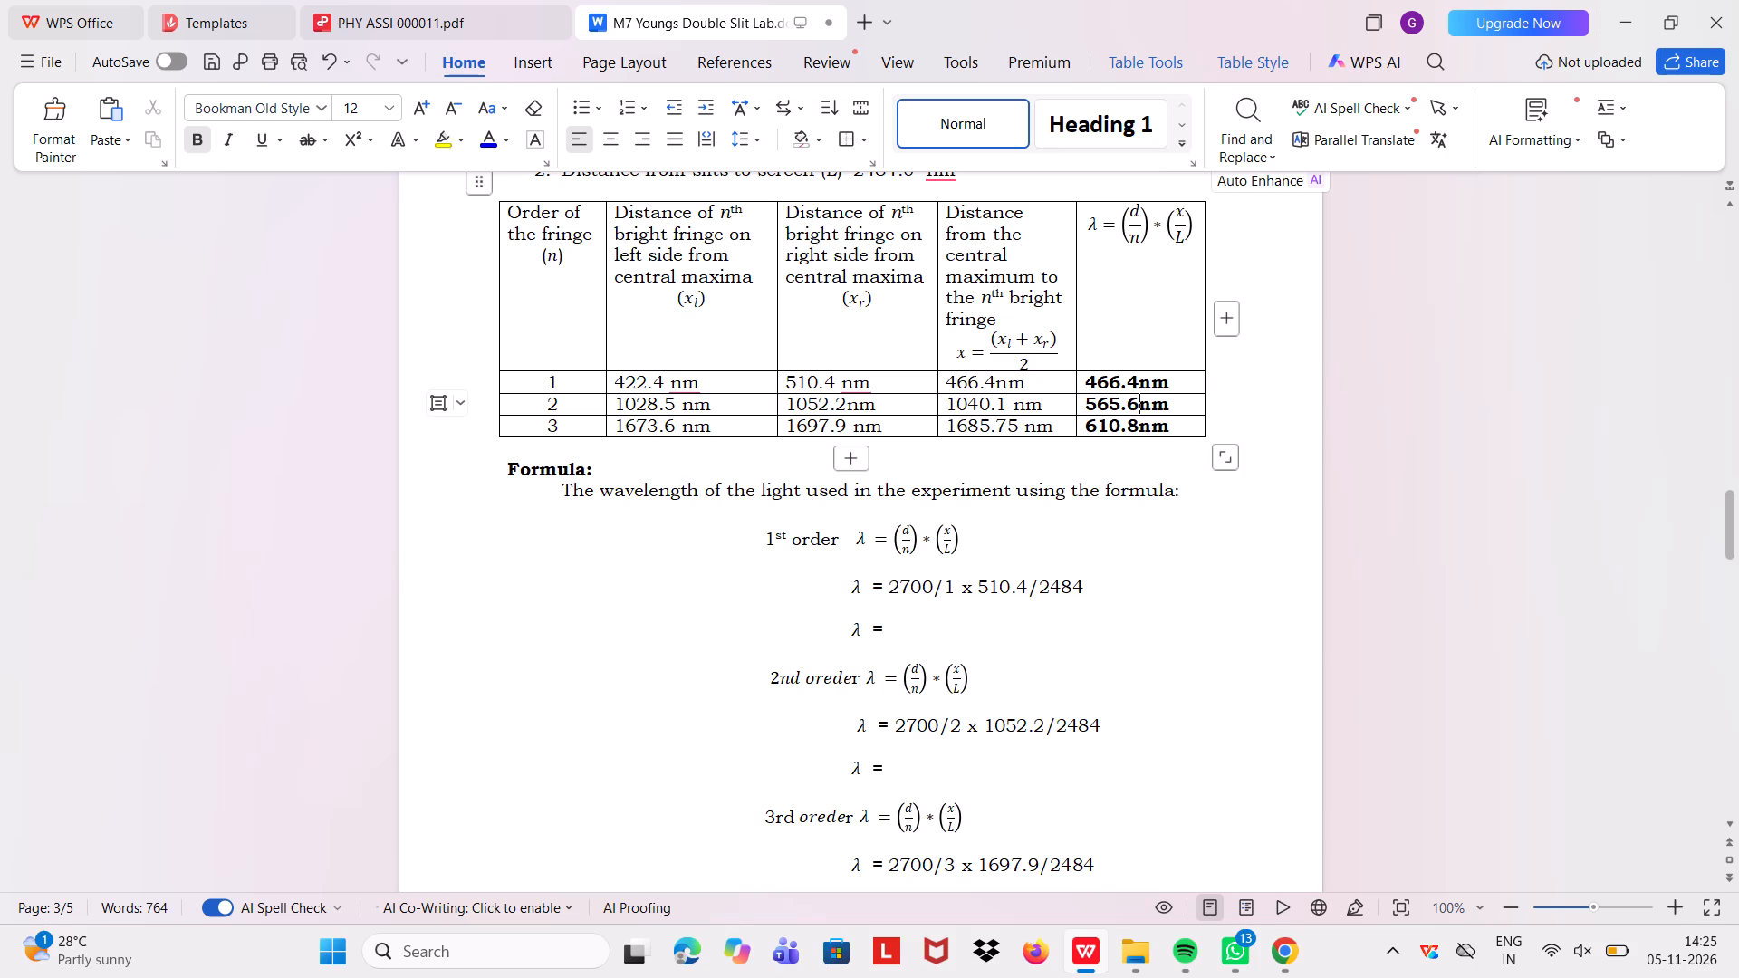
Replace the first-order wavelength in the last column of the observations table with 506.9nm.
{"action": "left_click", "coordinate": [1137, 379]}
{"action": "key", "text": "BackSpace"}
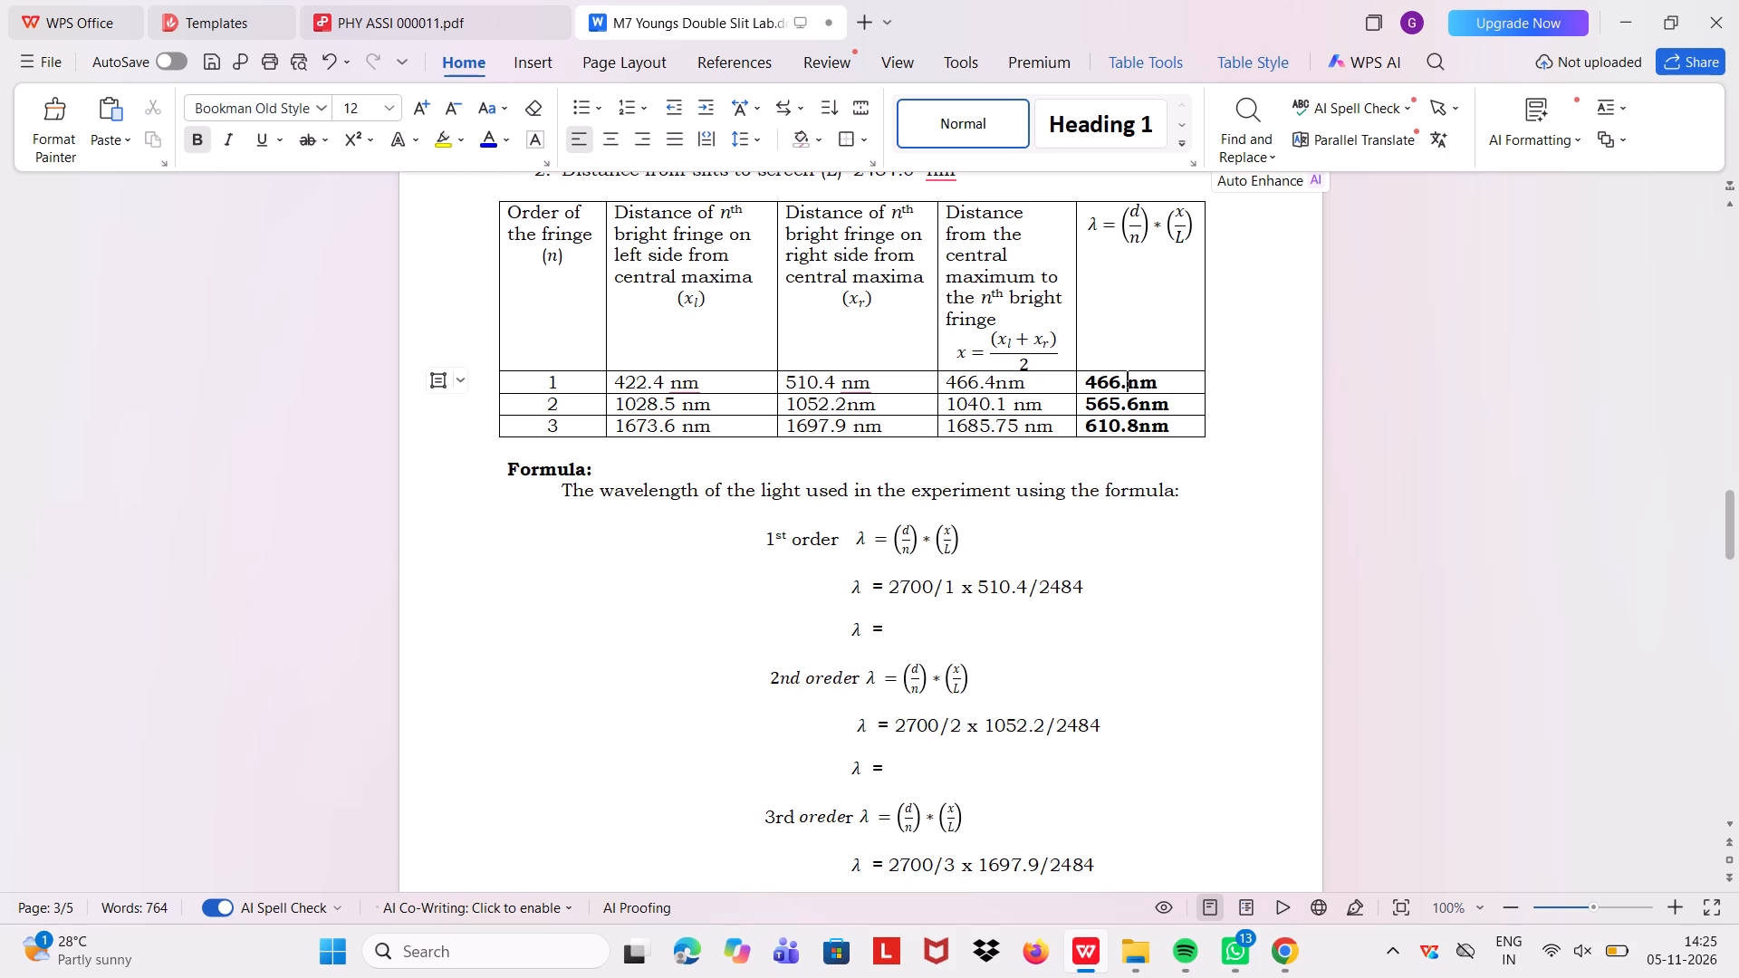
{"action": "key", "text": "BackSpace"}
{"action": "key", "text": "BackSpace"}
{"action": "key", "text": "BackSpace"}
{"action": "key", "text": "BackSpace"}
{"action": "type", "text": "506"}
{"action": "key", "text": "period"}
{"action": "key", "text": "9"}
Replace the fringe distance in the first-order calculation so it reads 2700/1 x 466.4/2484.
{"action": "scroll", "coordinate": [1137, 379], "scroll_direction": "down", "scroll_amount": 1}
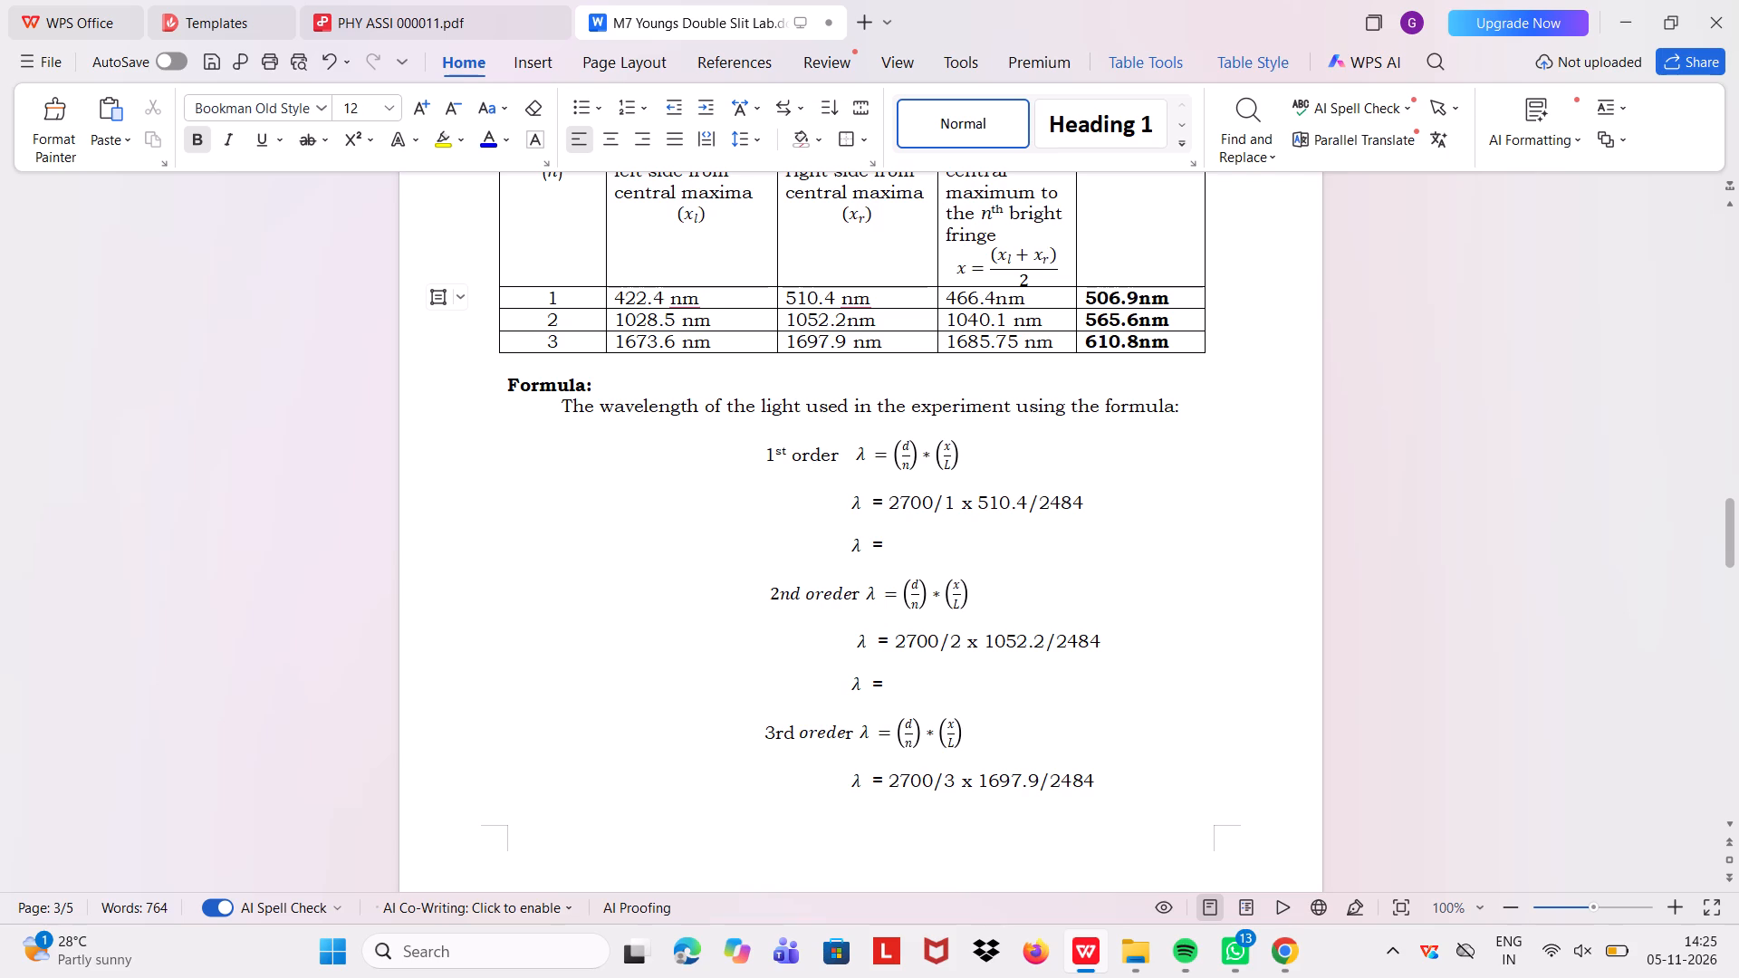
{"action": "scroll", "coordinate": [991, 499], "scroll_direction": "down", "scroll_amount": 1}
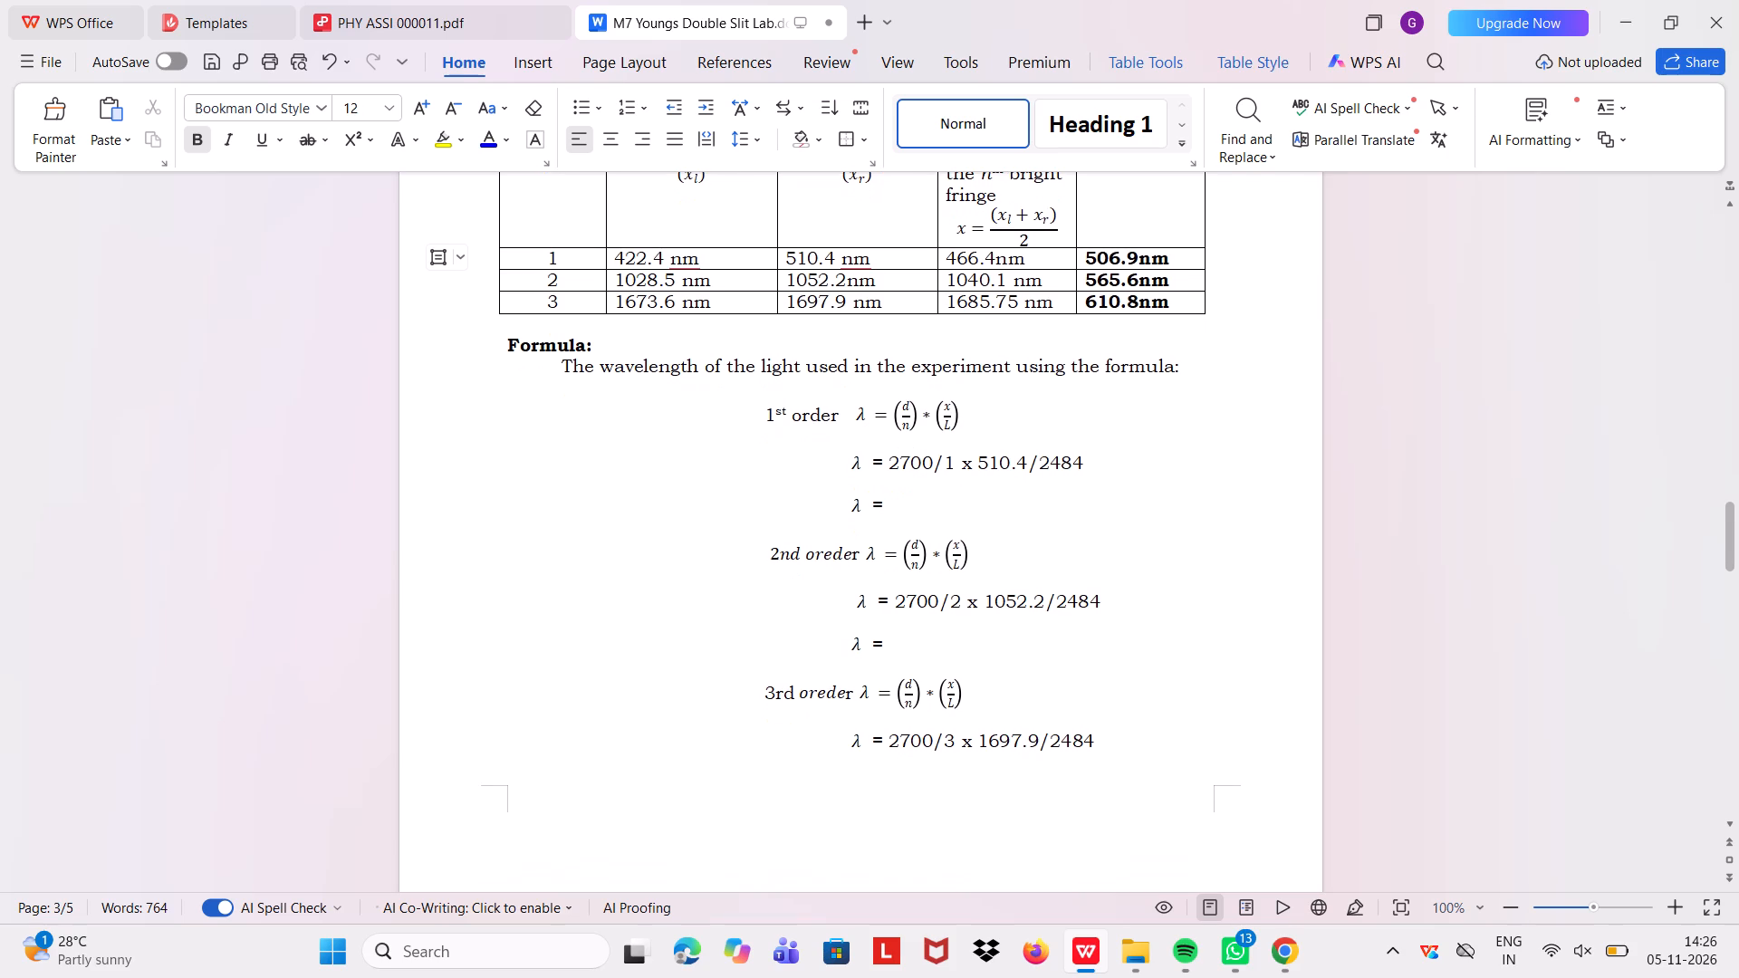
{"action": "left_click", "coordinate": [889, 496]}
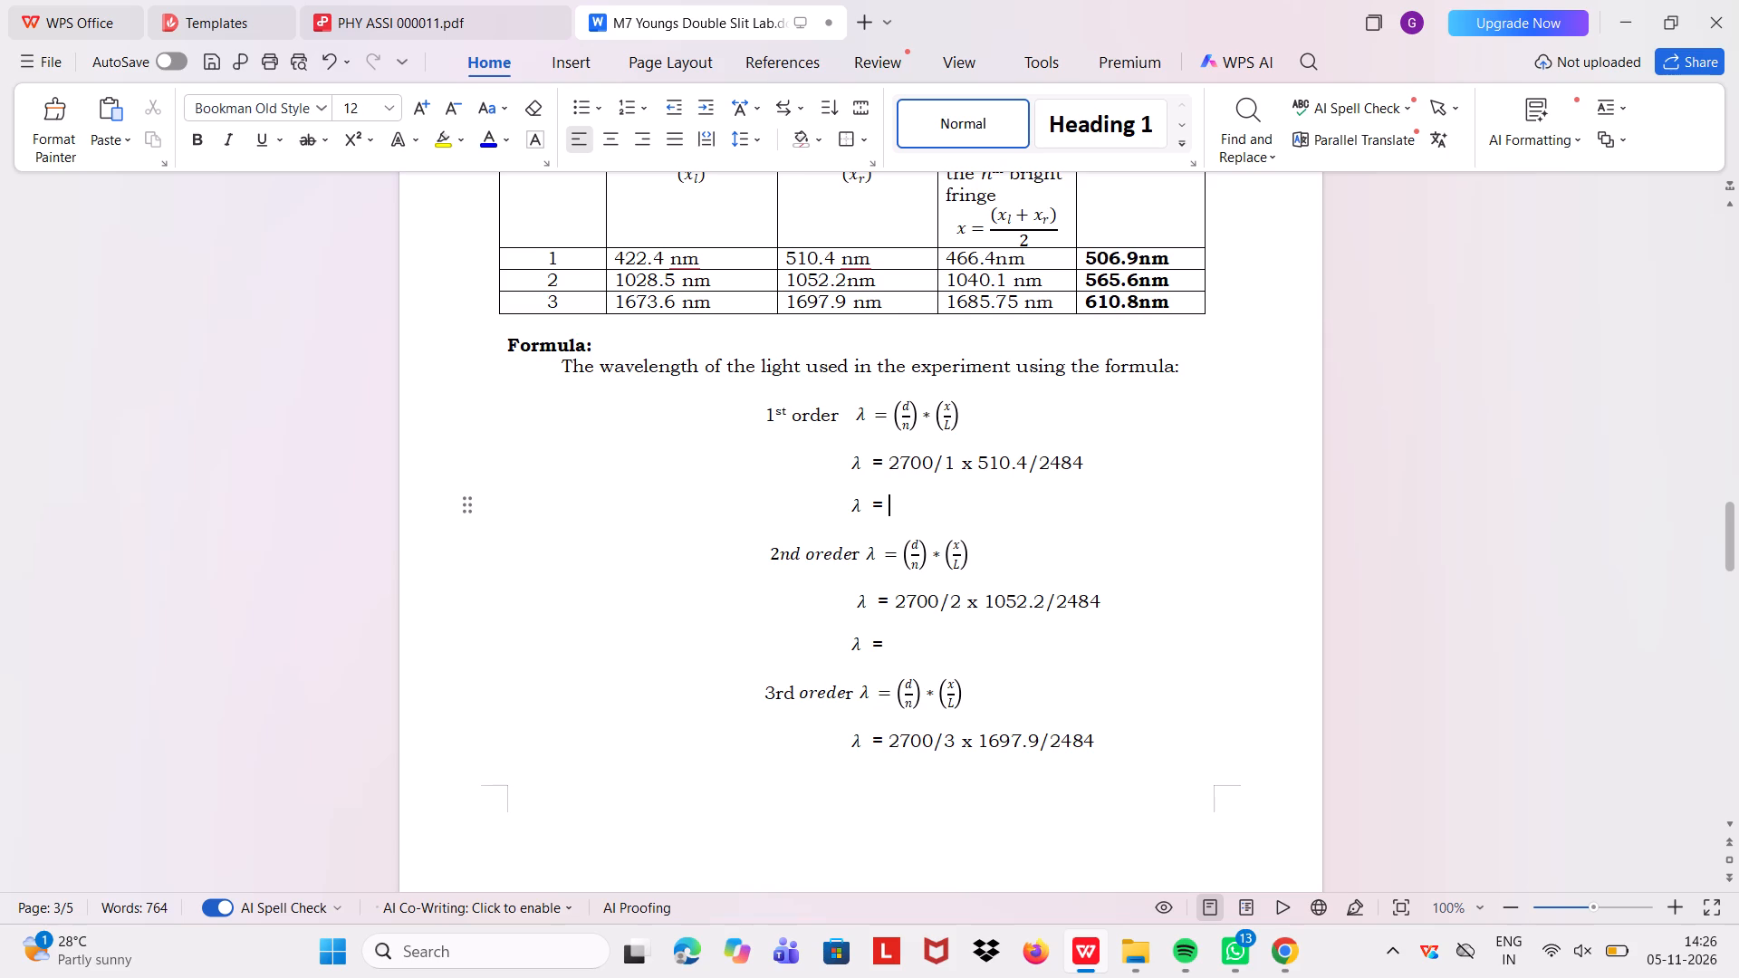
{"action": "left_click", "coordinate": [1025, 459]}
{"action": "scroll", "coordinate": [1025, 459], "scroll_direction": "up", "scroll_amount": 1}
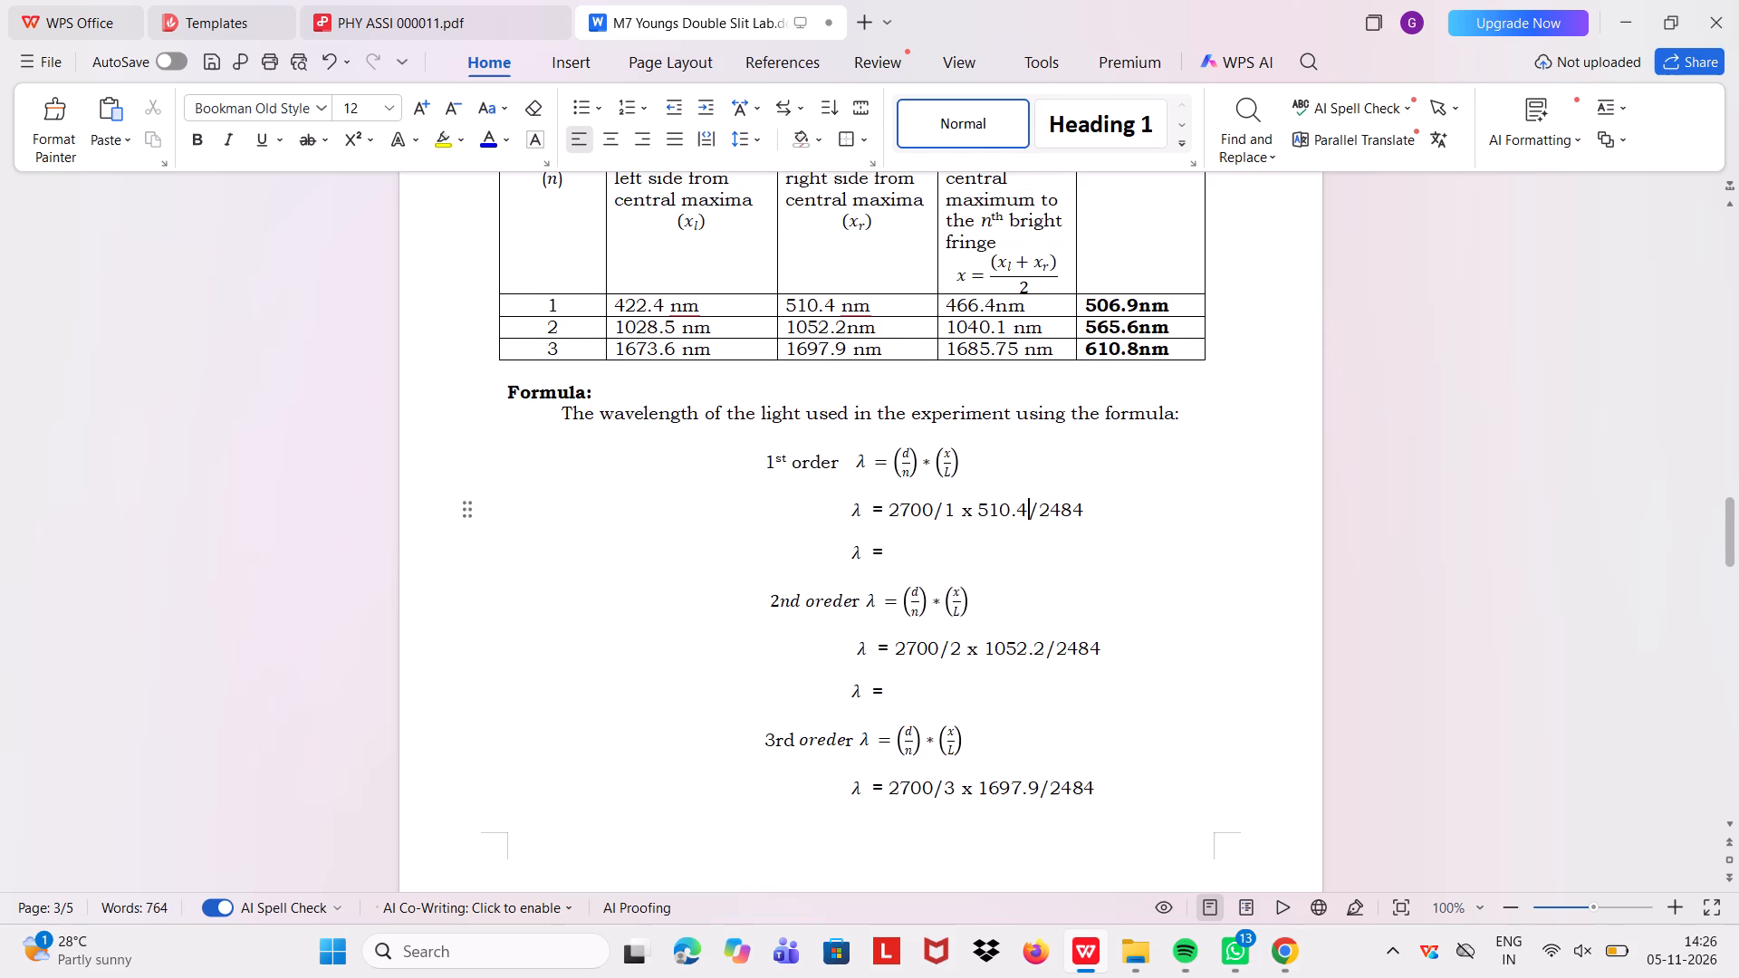
{"action": "scroll", "coordinate": [1025, 459], "scroll_direction": "up", "scroll_amount": 1}
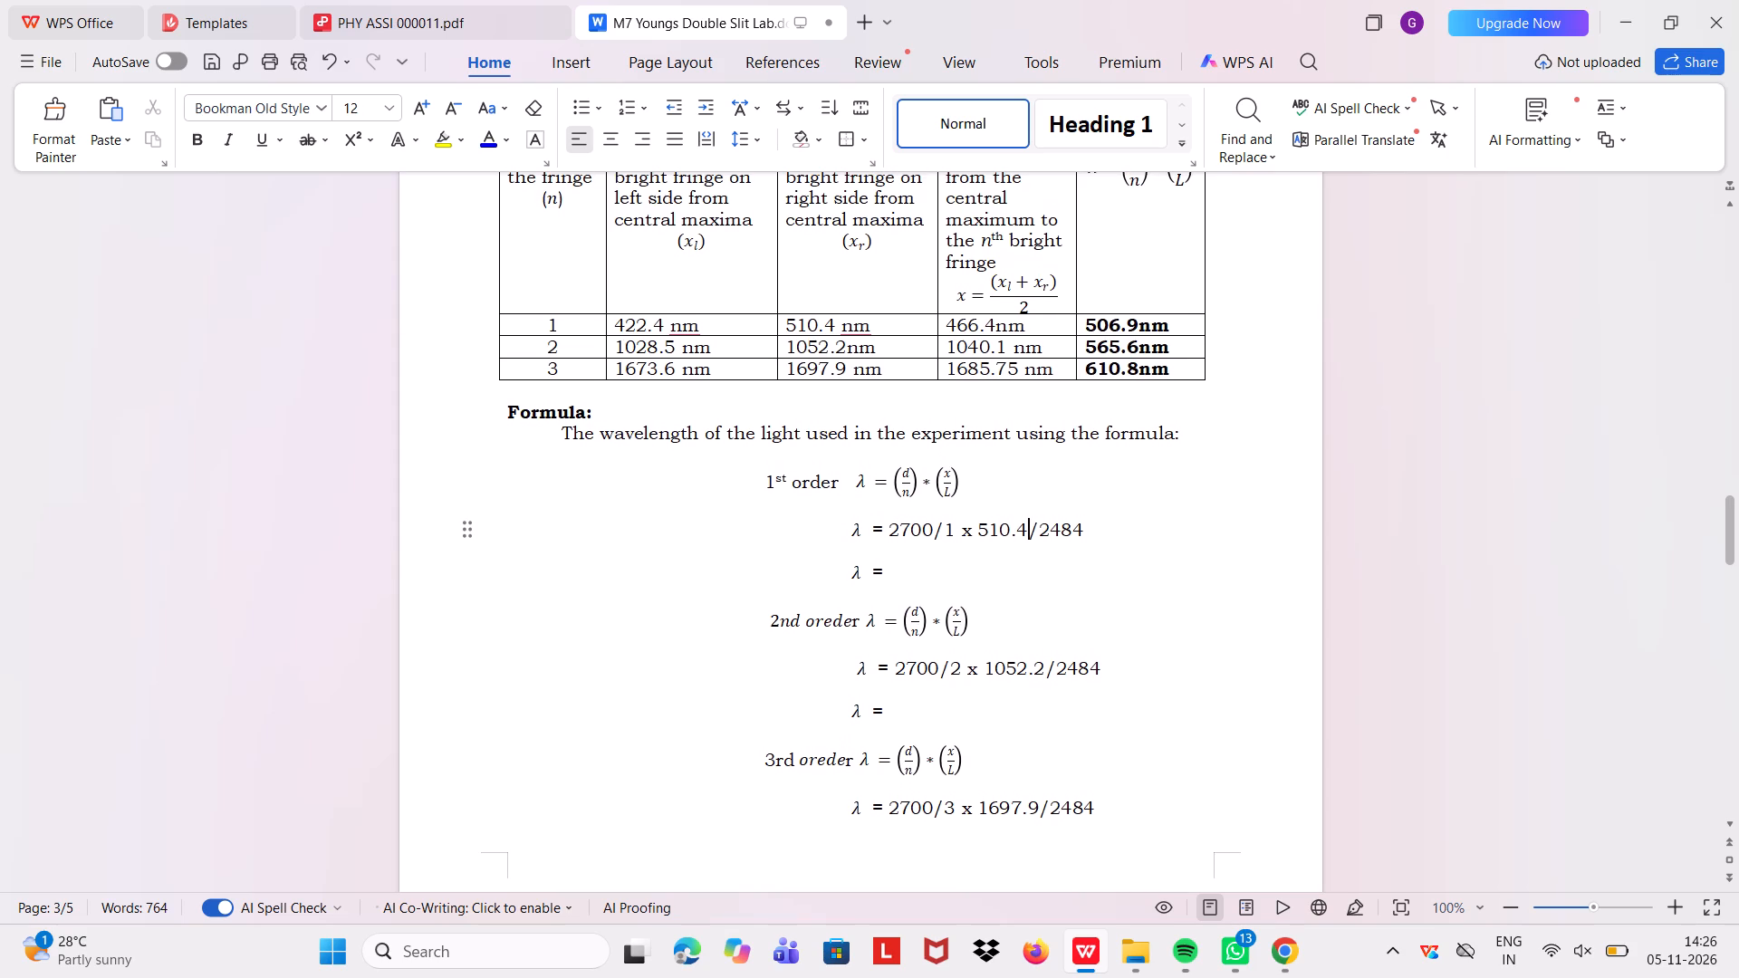
{"action": "scroll", "coordinate": [1025, 459], "scroll_direction": "up", "scroll_amount": 2}
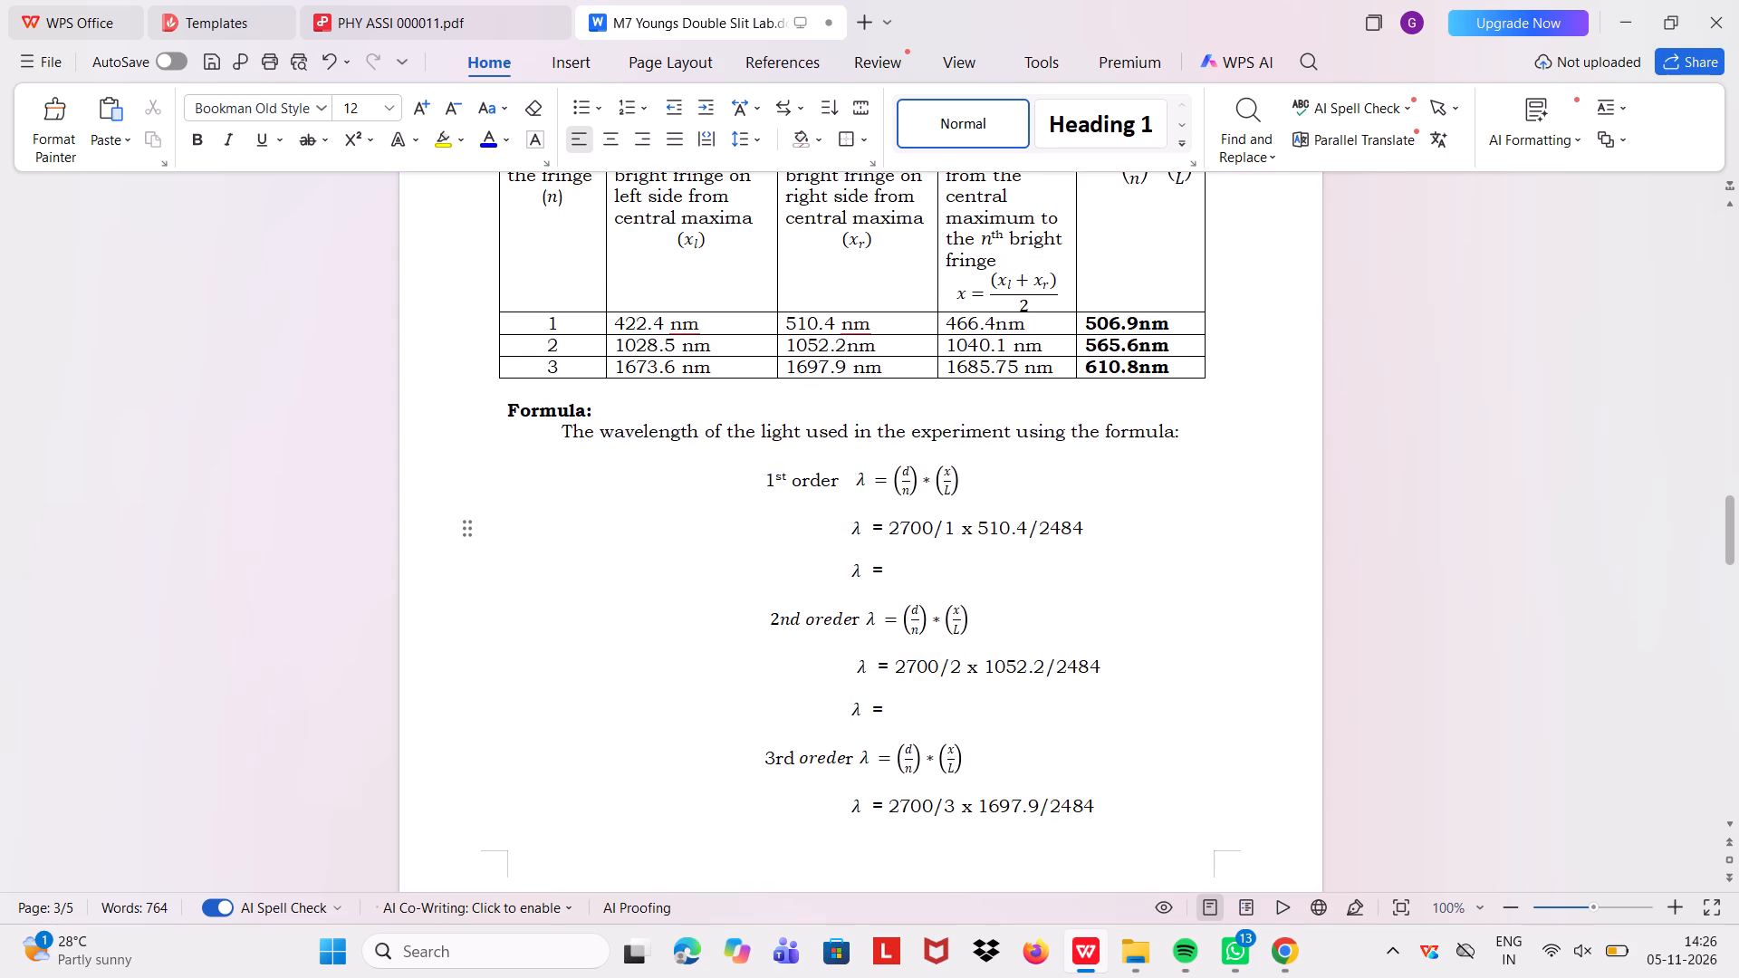
{"action": "key", "text": "BackSpace"}
{"action": "key", "text": "BackSpace"}
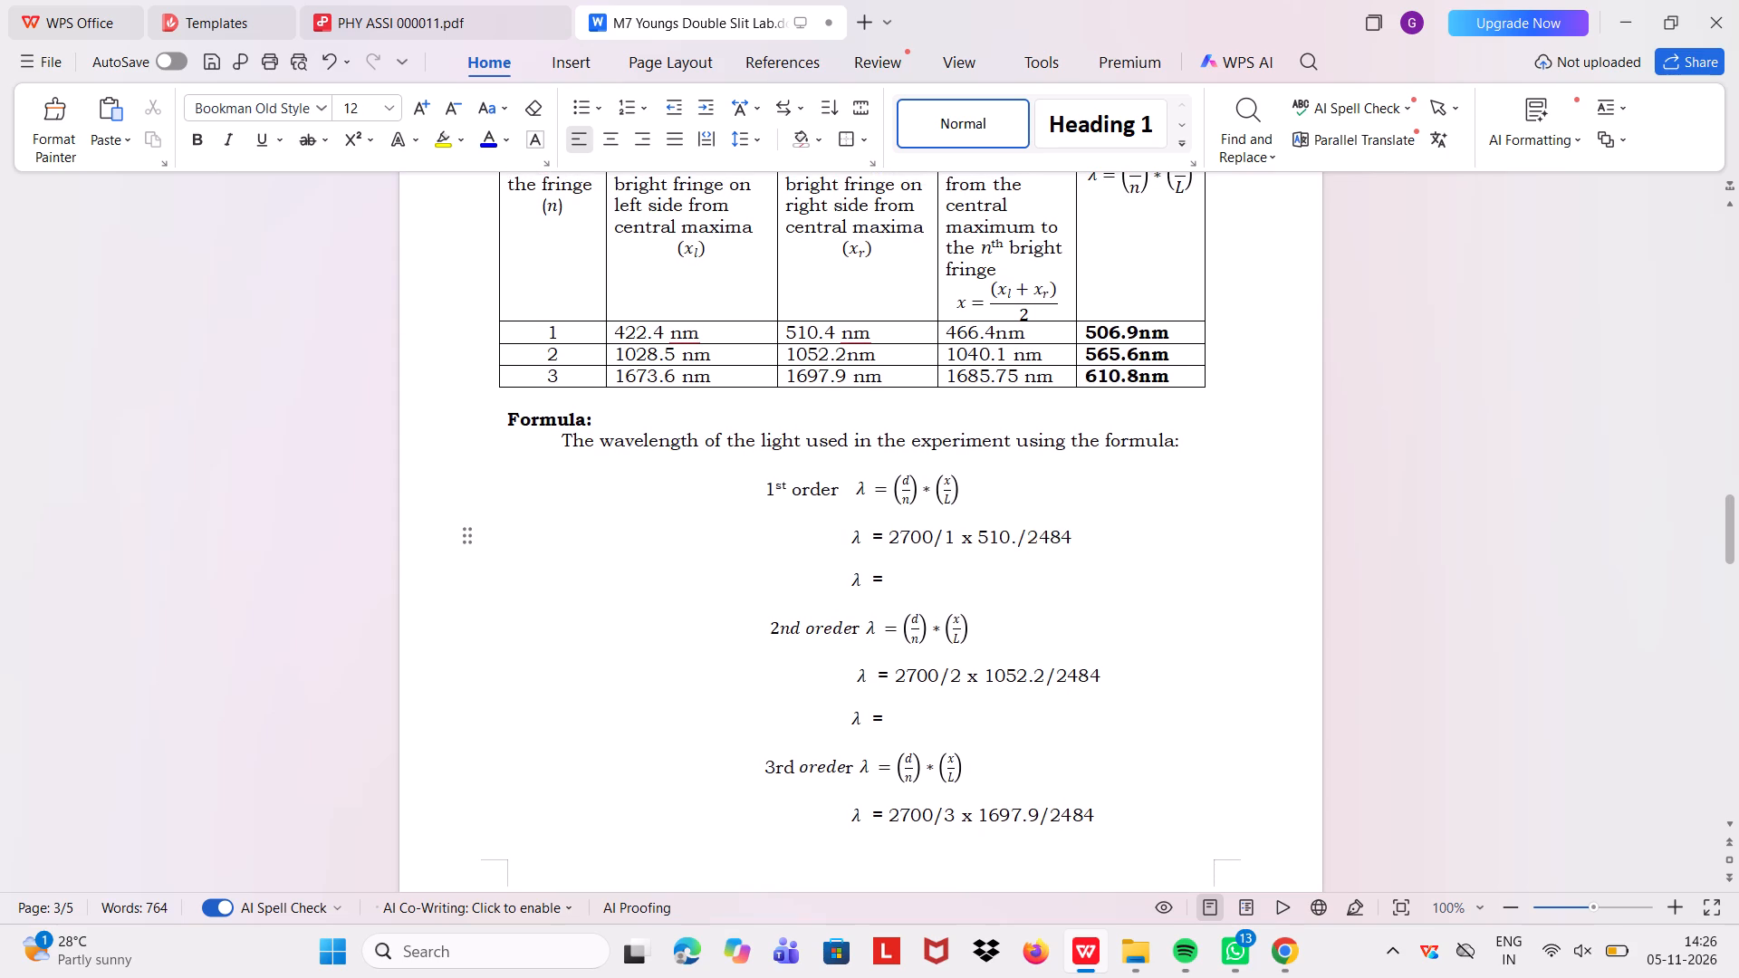
{"action": "key", "text": "BackSpace"}
{"action": "key", "text": "BackSpace"}
{"action": "key", "text": "BackSpace"}
{"action": "key", "text": "4"}
{"action": "type", "text": "66"}
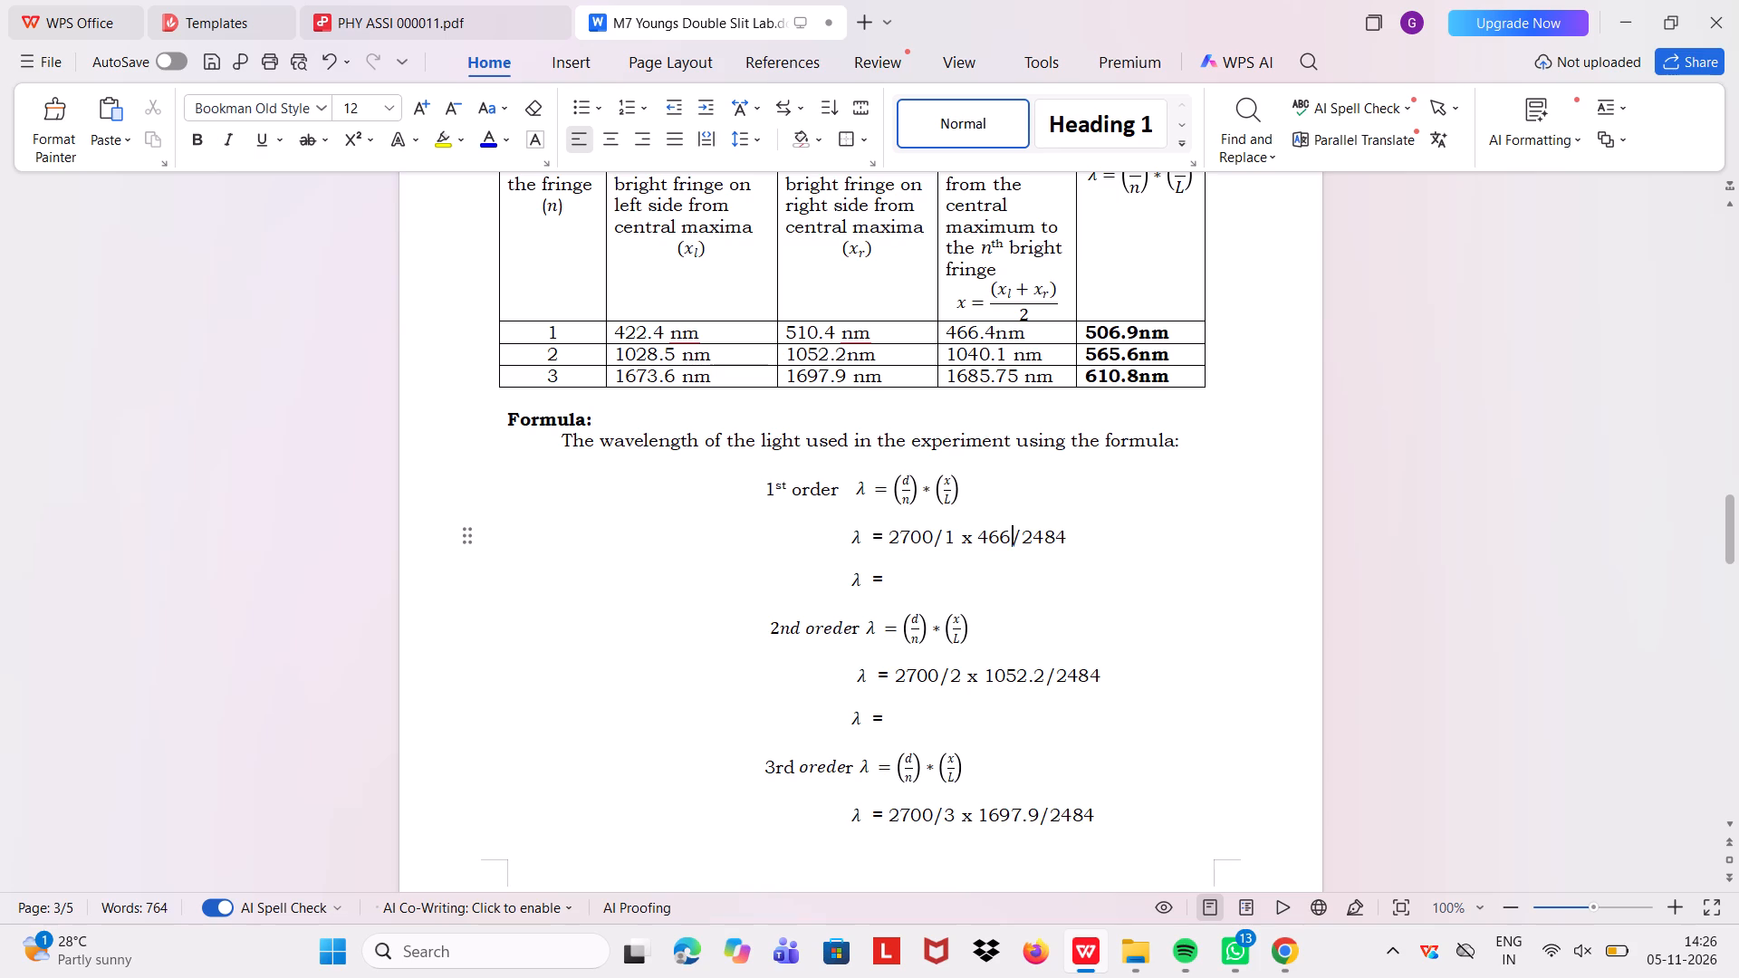
{"action": "type", "text": ".4"}
Enter 506.9nm as the first-order wavelength result below its substituted calculation.
{"action": "left_click", "coordinate": [889, 583]}
{"action": "type", "text": "506"}
{"action": "type", "text": ".9nm"}
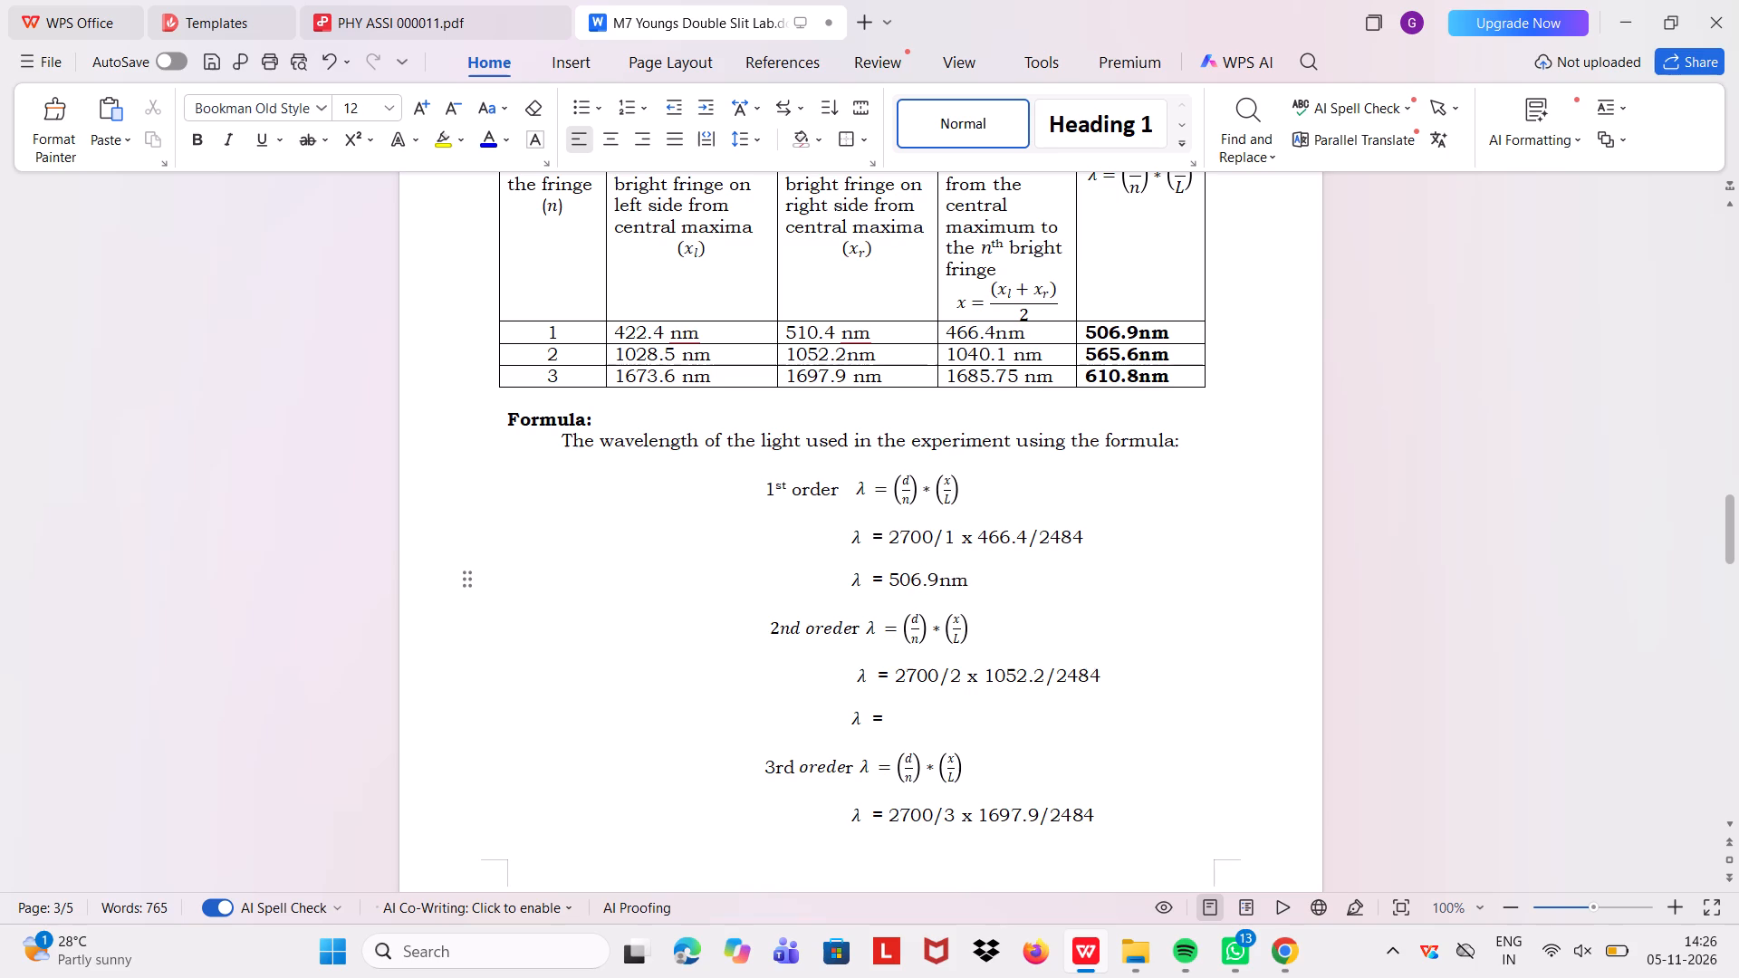
Replace the fringe distance in the second-order calculation so it reads 2700/2 x 1040.1/2484.
{"action": "left_click", "coordinate": [1047, 672]}
{"action": "key", "text": "BackSpace"}
{"action": "key", "text": "BackSpace"}
{"action": "key", "text": "BackSpace"}
{"action": "key", "text": "BackSpace"}
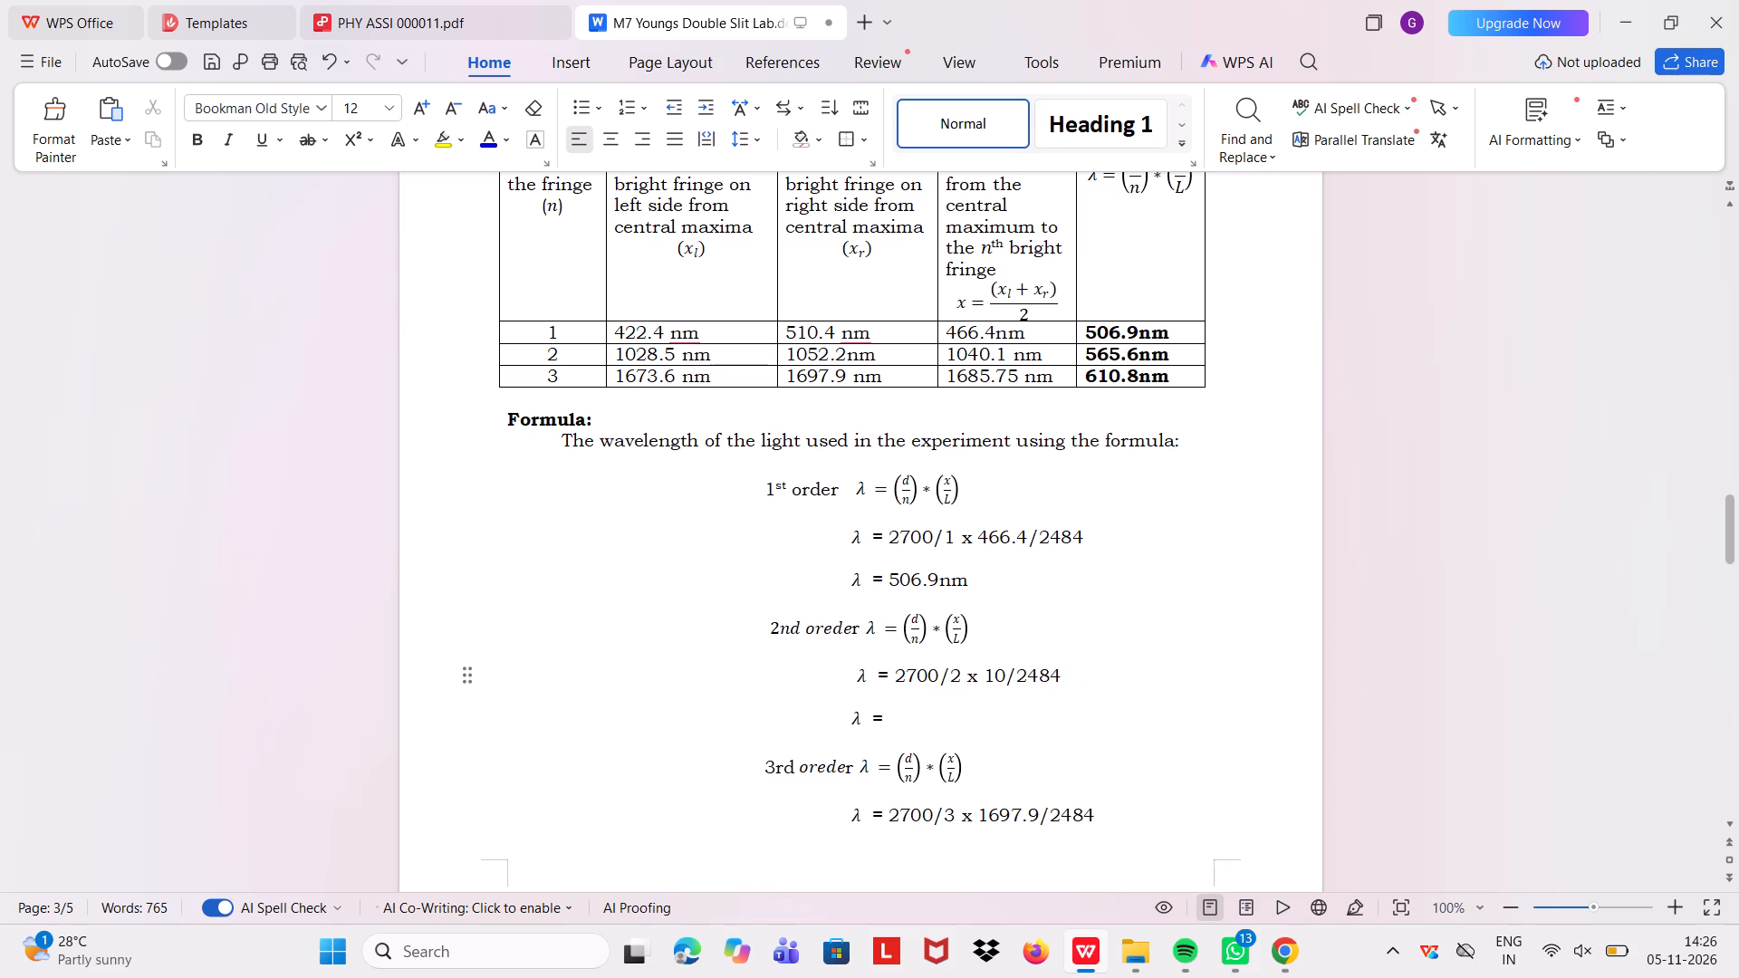
{"action": "key", "text": "BackSpace"}
{"action": "key", "text": "BackSpace"}
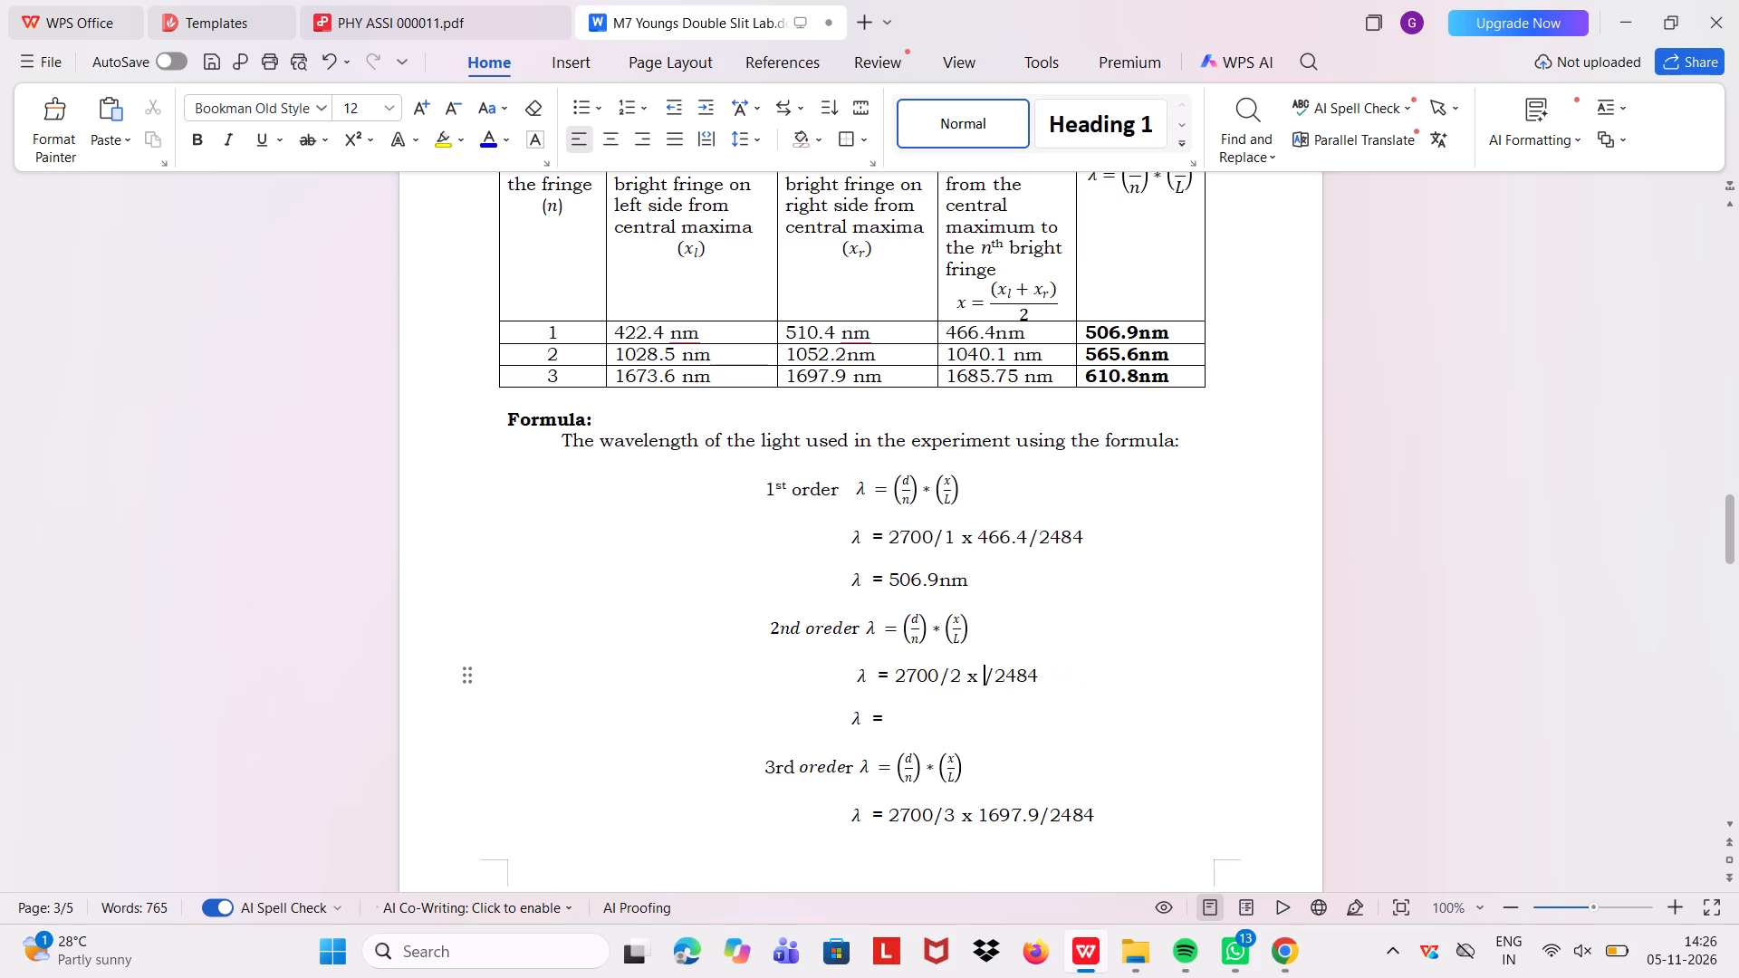
{"action": "type", "text": "10"}
{"action": "key", "text": "1"}
{"action": "key", "text": "BackSpace"}
{"action": "type", "text": "40.1"}
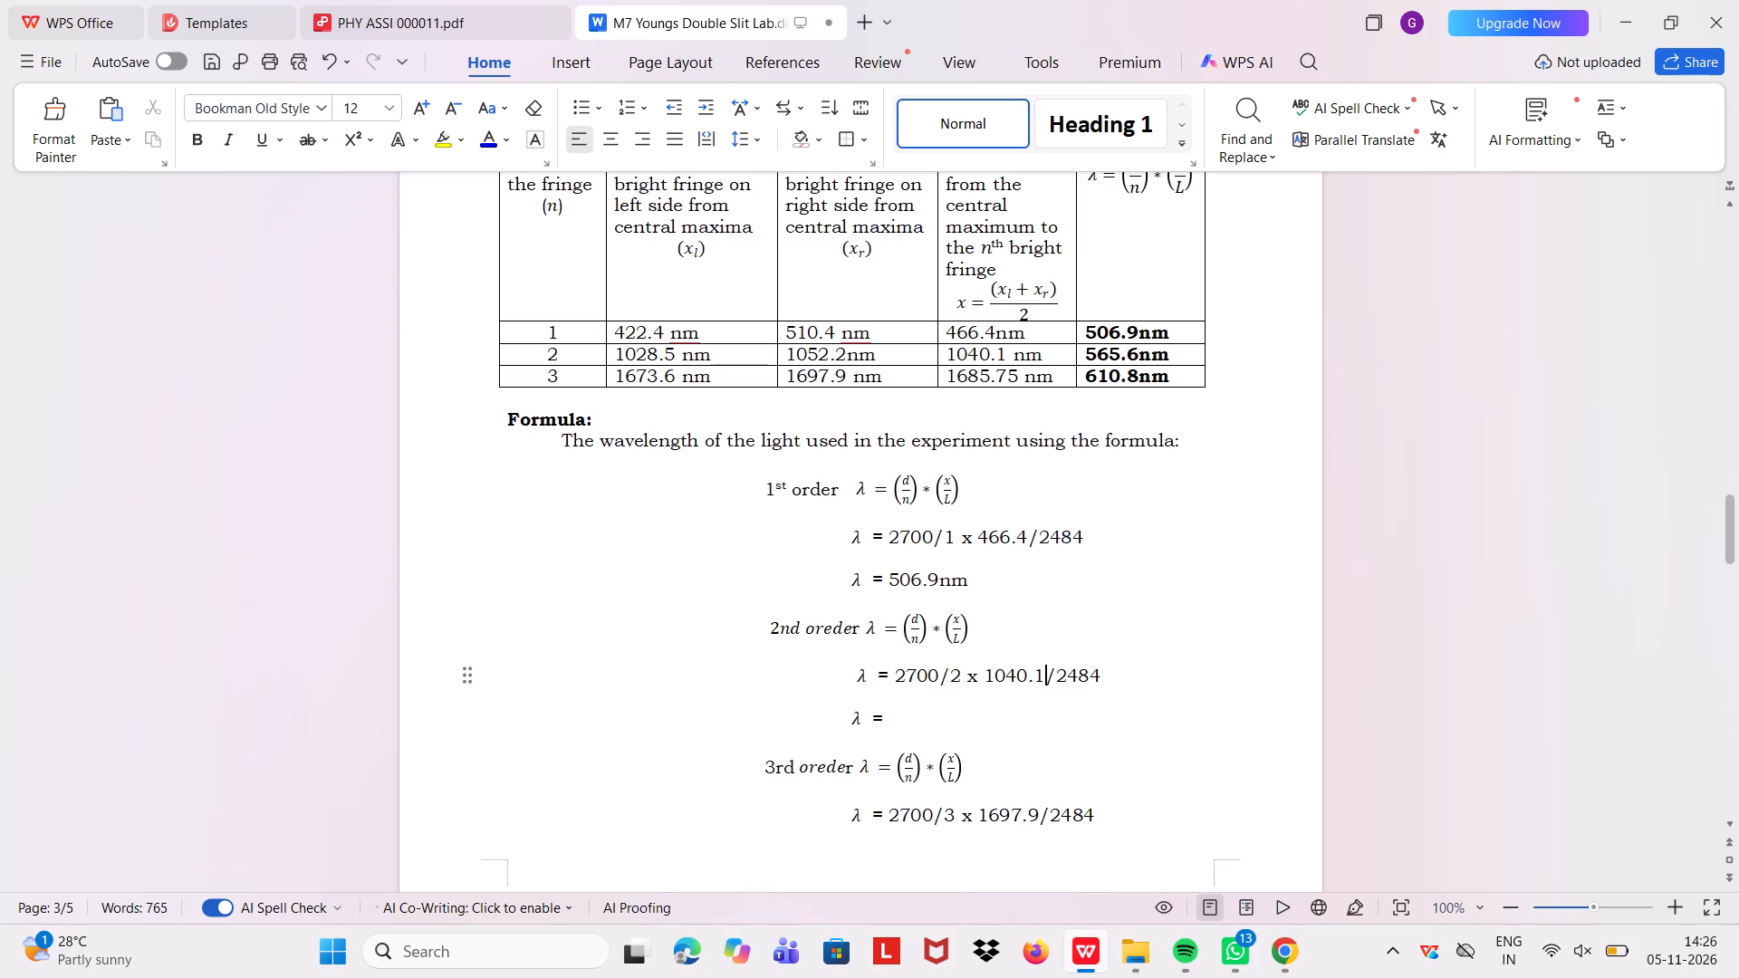
Enter 565.6nm as the second-order wavelength result below its substituted calculation.
{"action": "left_click", "coordinate": [895, 715]}
{"action": "type", "text": "565"}
{"action": "type", "text": ".6nm"}
Replace the fringe distance in the third-order calculation so it reads 2700/3 x 1685.75/2484.
{"action": "scroll", "coordinate": [937, 709], "scroll_direction": "down", "scroll_amount": 2}
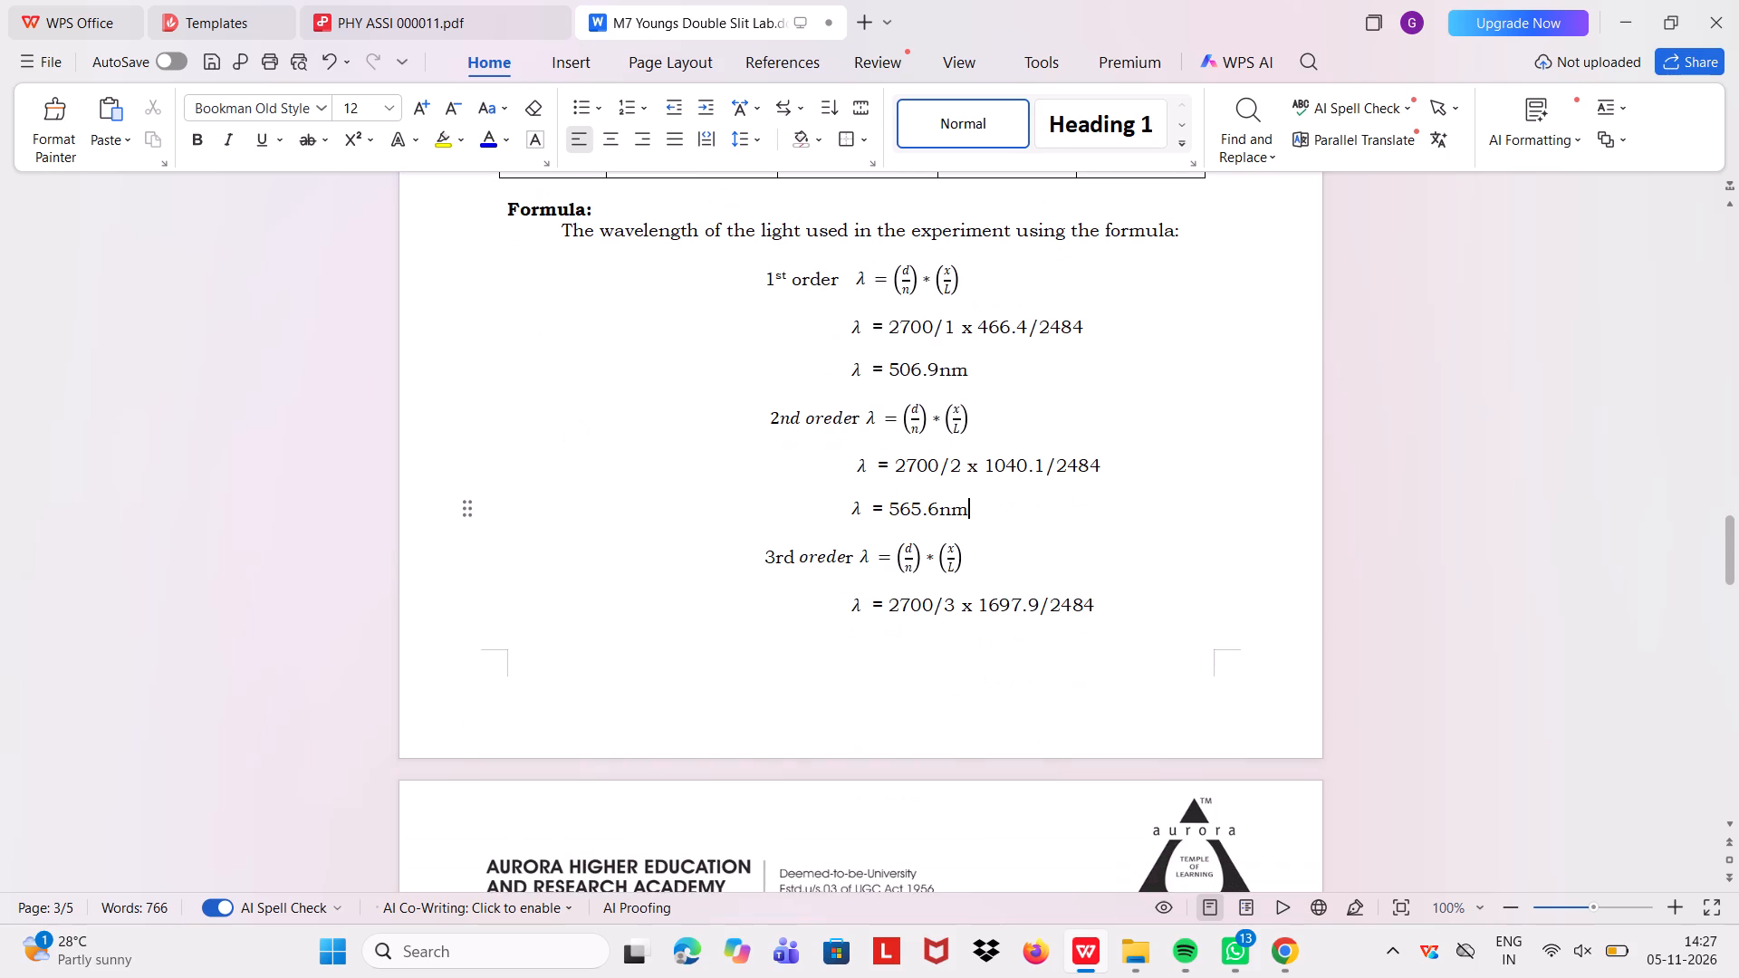
{"action": "left_click", "coordinate": [1041, 593]}
{"action": "key", "text": "BackSpace"}
{"action": "key", "text": "BackSpace"}
{"action": "key", "text": "BackSpace"}
{"action": "key", "text": "BackSpace"}
{"action": "key", "text": "BackSpace"}
{"action": "key", "text": "BackSpace"}
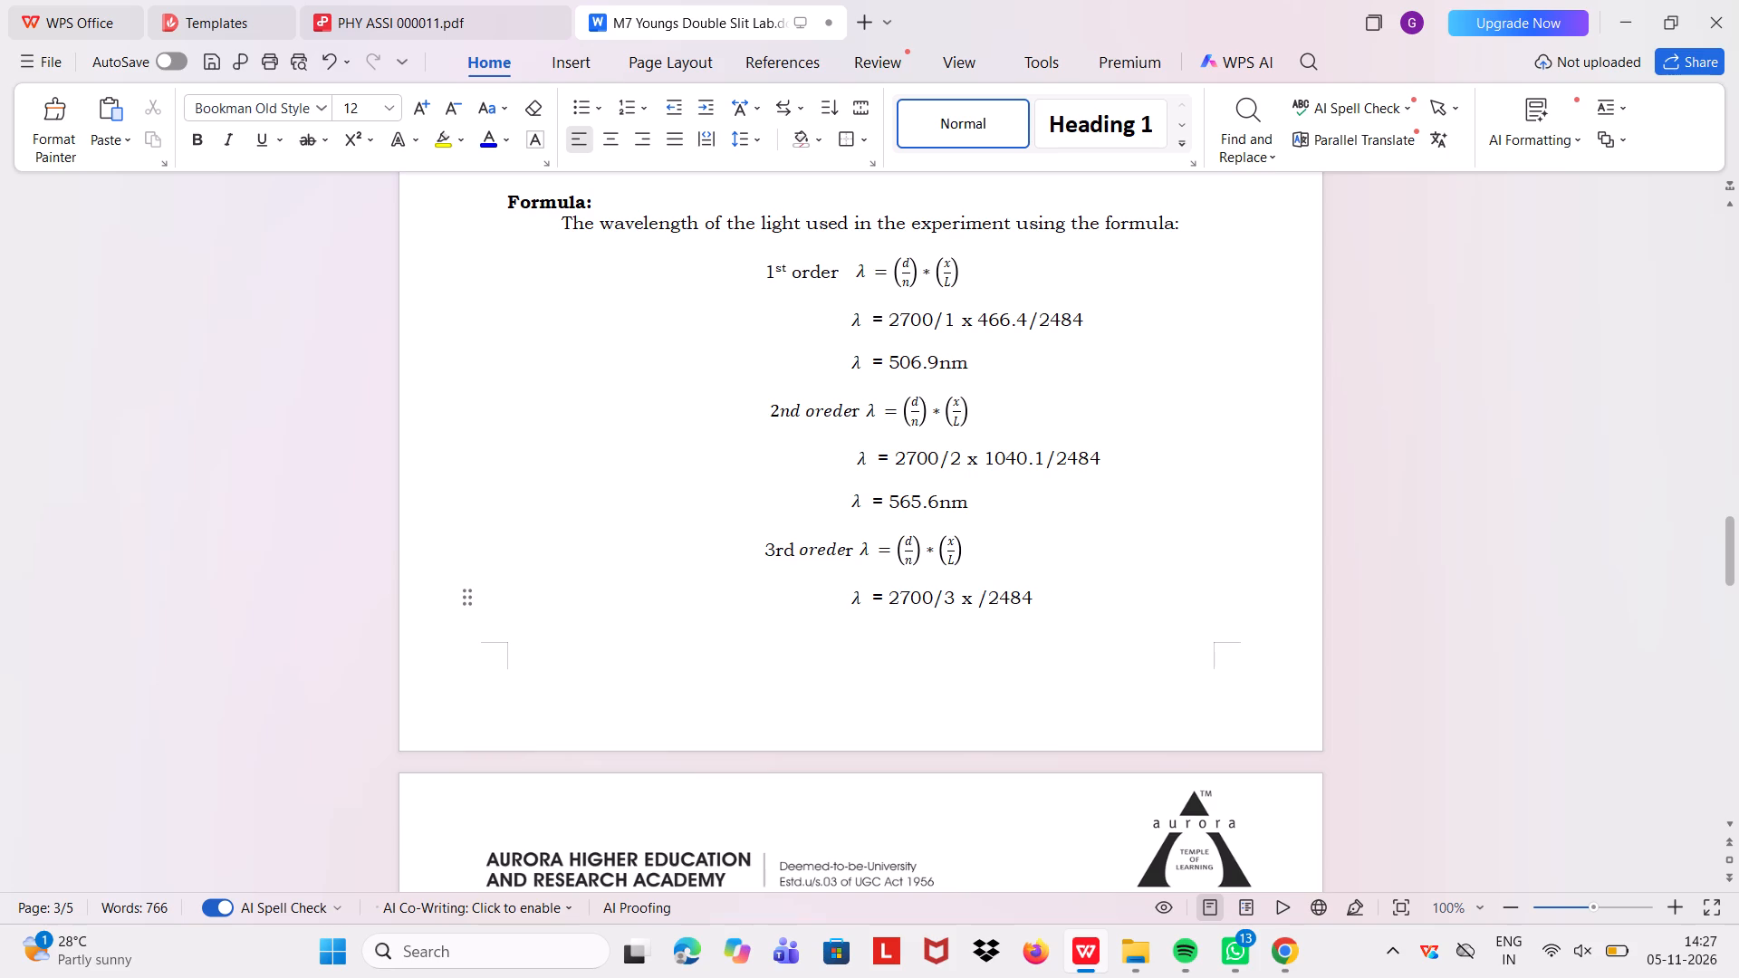
{"action": "key", "text": "BackSpace"}
{"action": "scroll", "coordinate": [1041, 593], "scroll_direction": "right", "scroll_amount": 1}
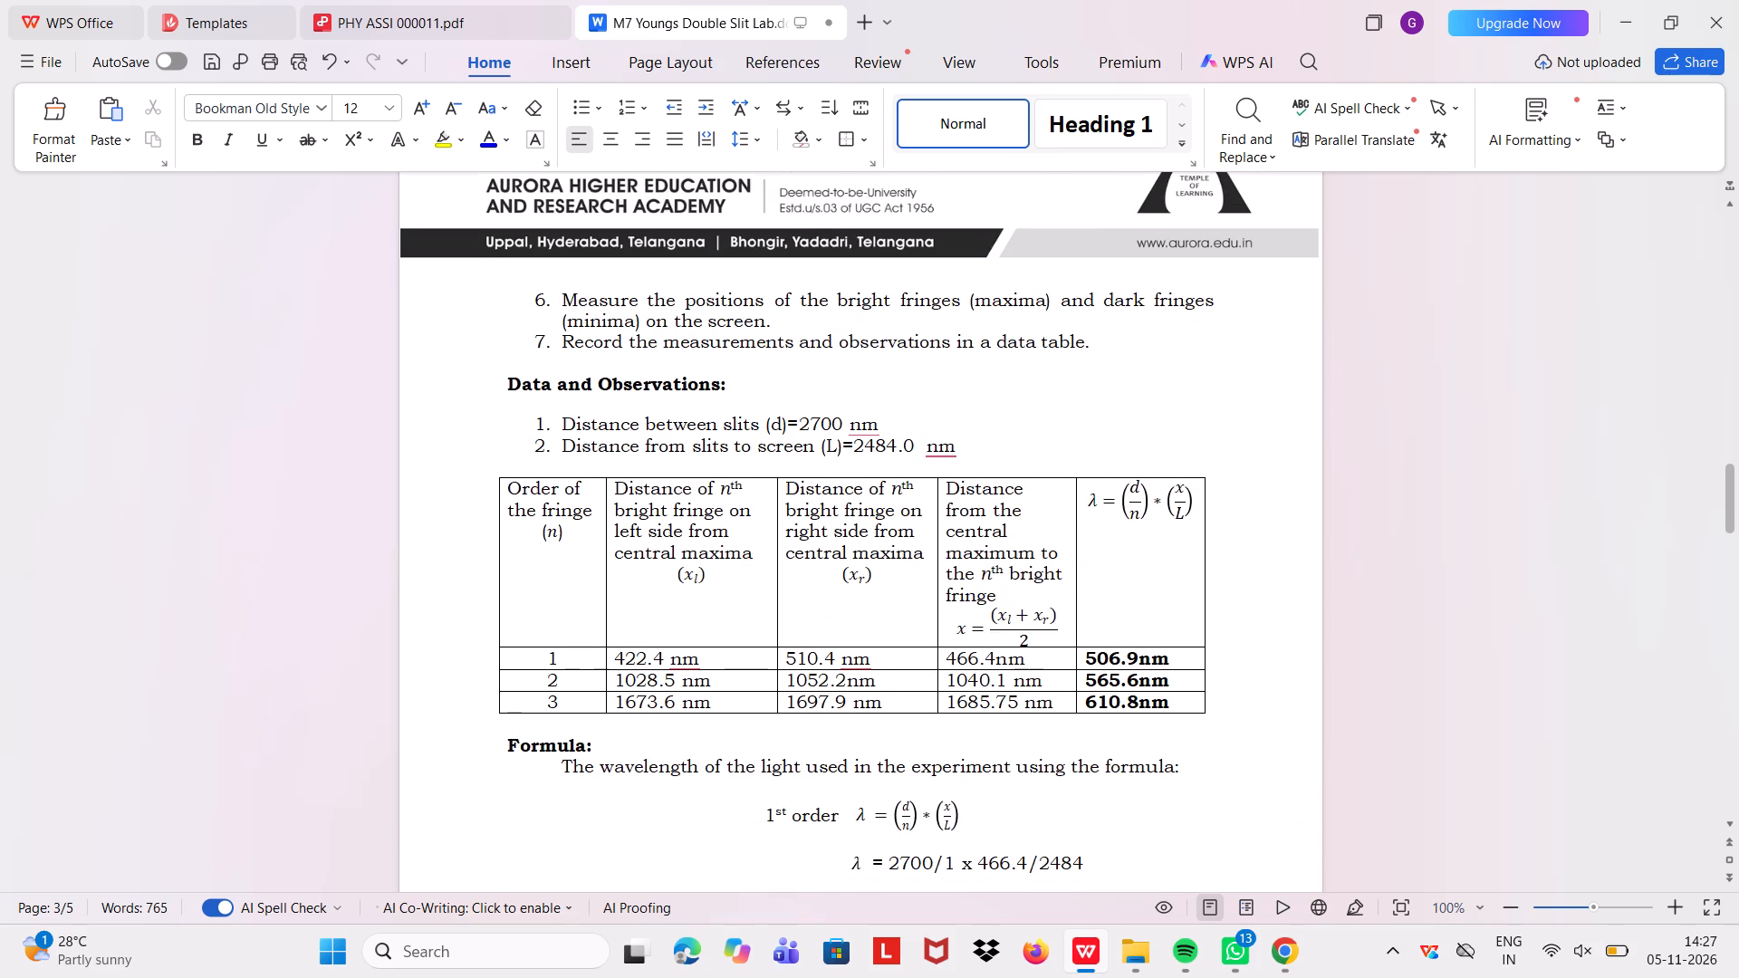
{"action": "scroll", "coordinate": [1041, 593], "scroll_direction": "right", "scroll_amount": 1}
{"action": "scroll", "coordinate": [1041, 593], "scroll_direction": "down", "scroll_amount": 1}
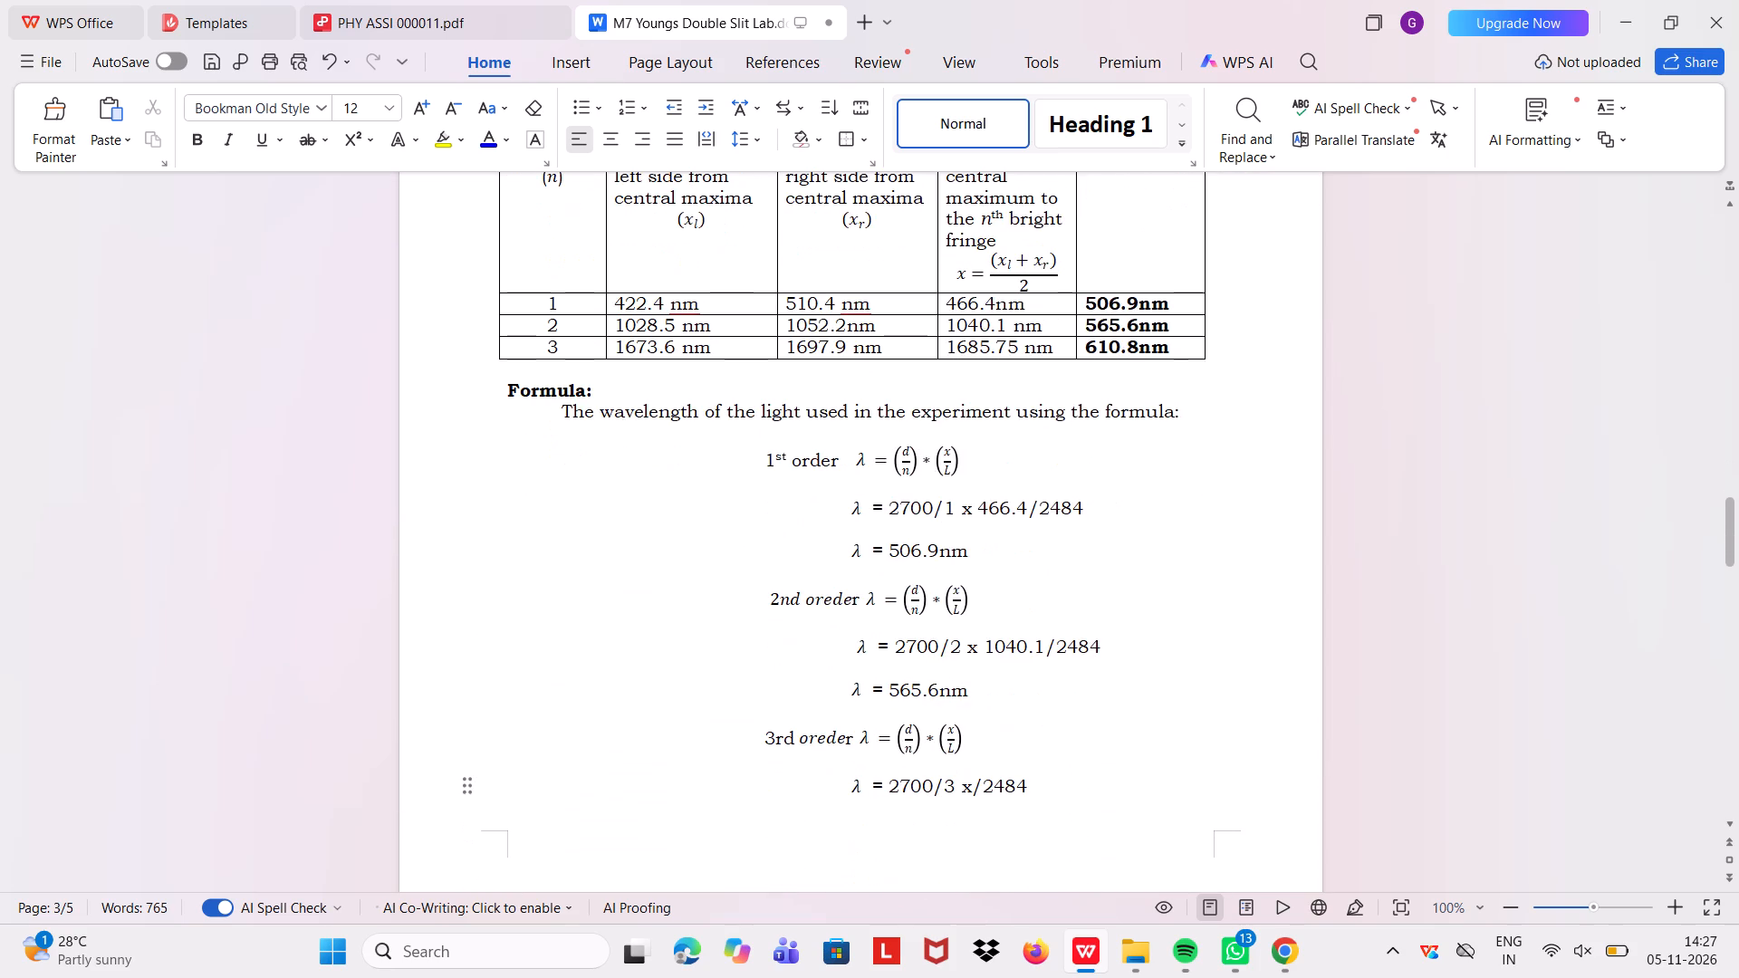
{"action": "scroll", "coordinate": [1041, 593], "scroll_direction": "down", "scroll_amount": 1}
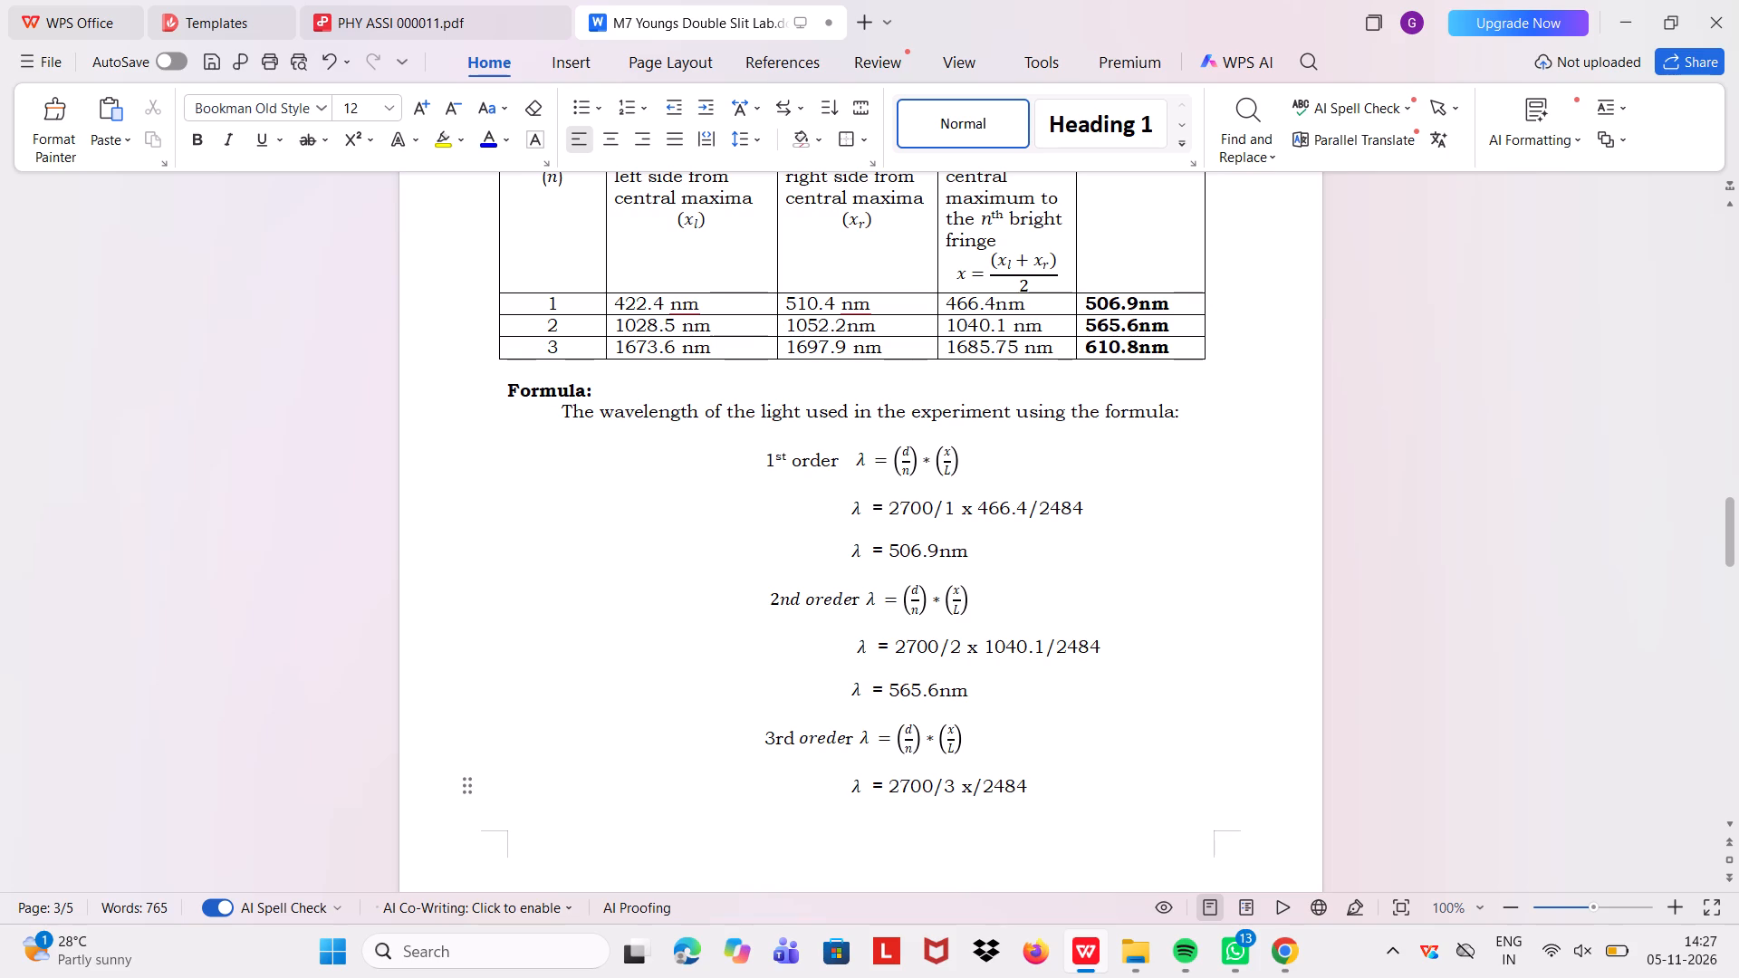
{"action": "scroll", "coordinate": [1007, 560], "scroll_direction": "down", "scroll_amount": 1}
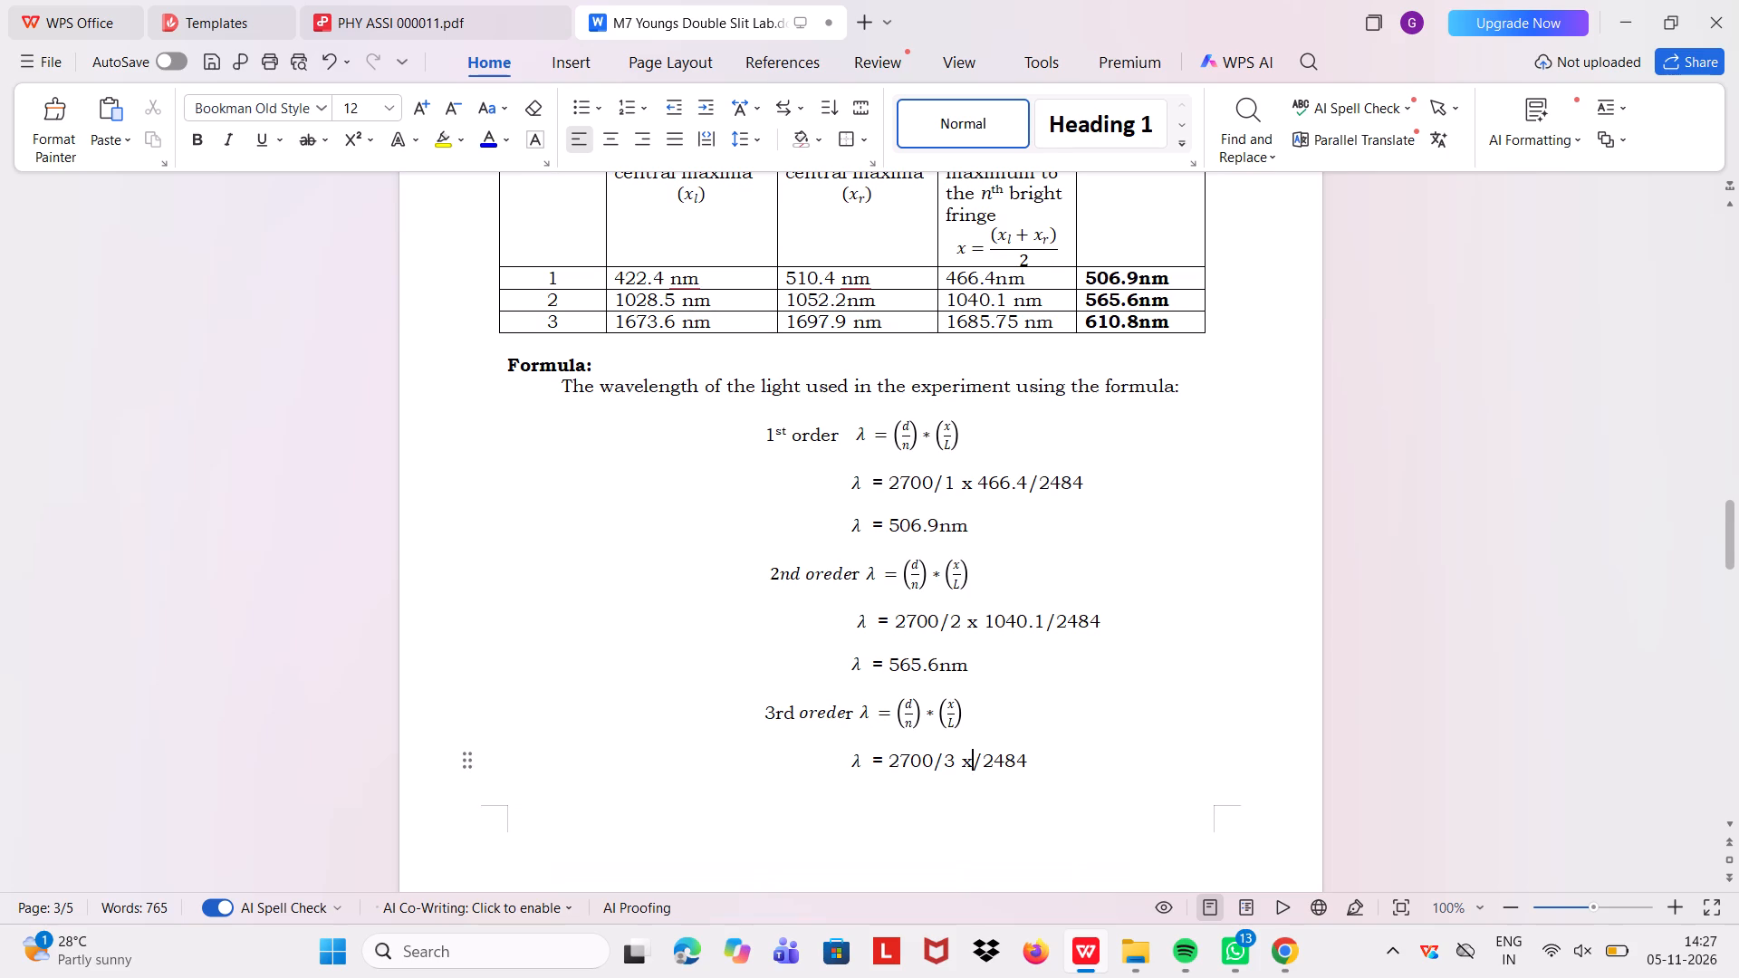
{"action": "scroll", "coordinate": [1007, 560], "scroll_direction": "down", "scroll_amount": 3}
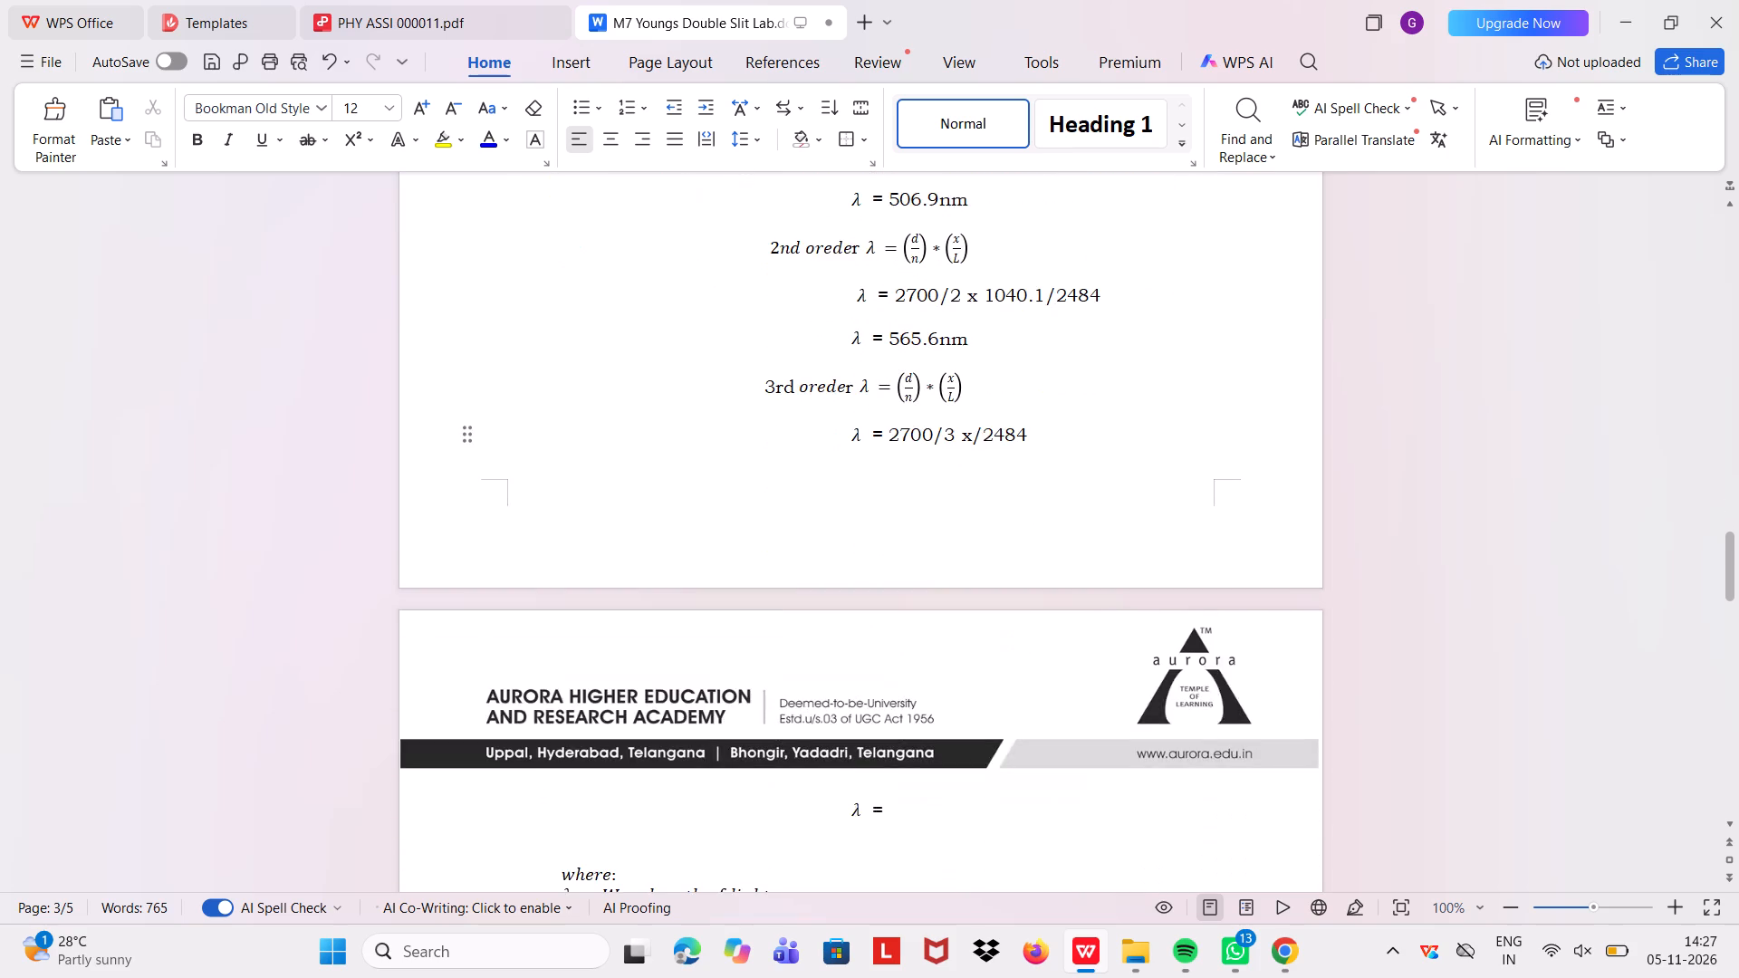
{"action": "scroll", "coordinate": [1007, 560], "scroll_direction": "down", "scroll_amount": 2}
{"action": "left_click", "coordinate": [1007, 560]}
{"action": "key", "text": "space"}
{"action": "type", "text": "16"}
{"action": "type", "text": "85."}
{"action": "scroll", "coordinate": [1007, 560], "scroll_direction": "up", "scroll_amount": 4}
{"action": "scroll", "coordinate": [1007, 560], "scroll_direction": "down", "scroll_amount": 1}
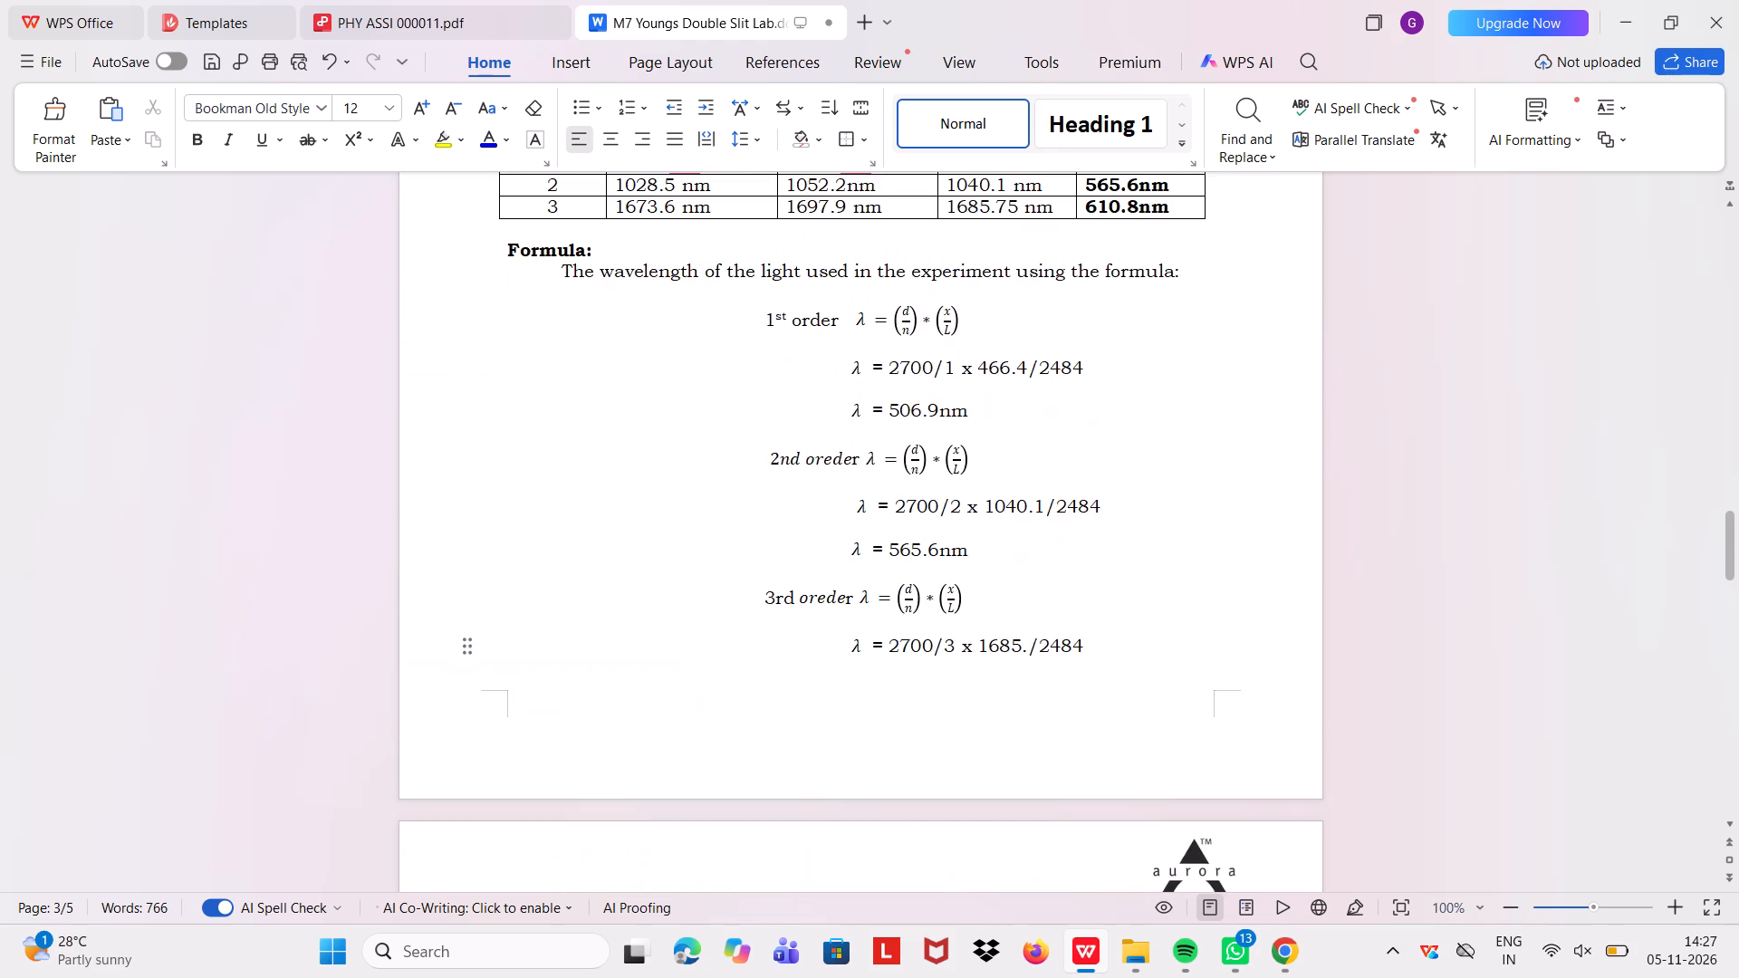
{"action": "scroll", "coordinate": [1007, 560], "scroll_direction": "down", "scroll_amount": 1}
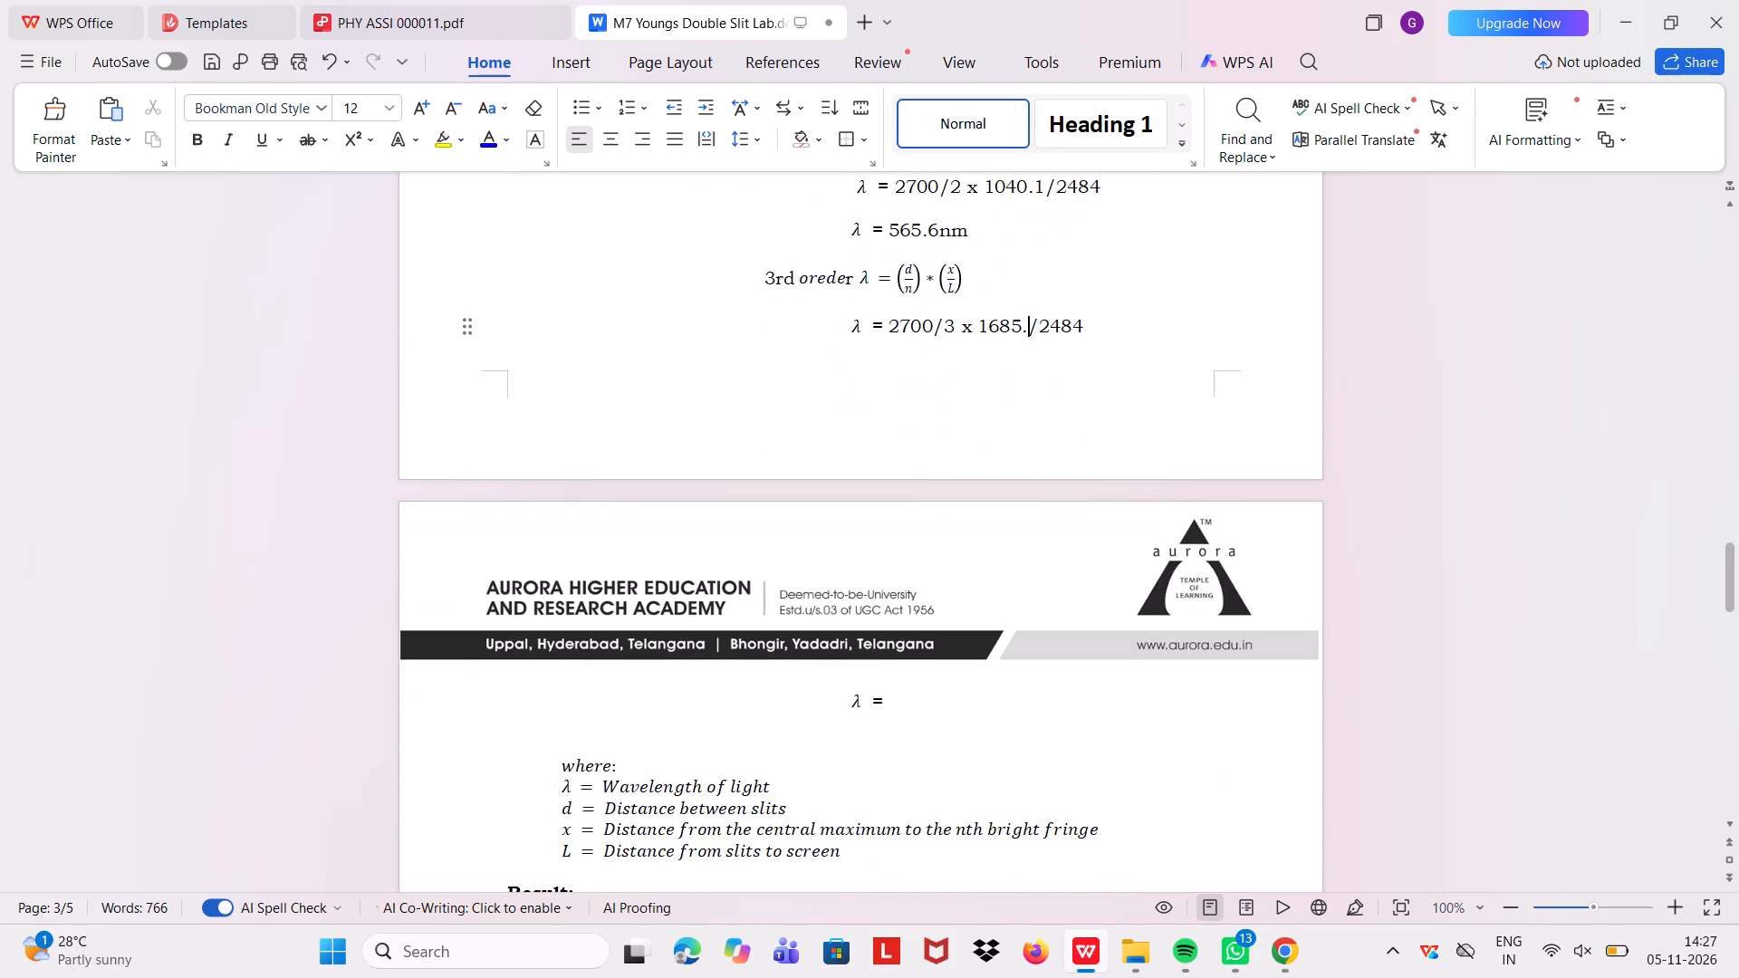
{"action": "type", "text": "75"}
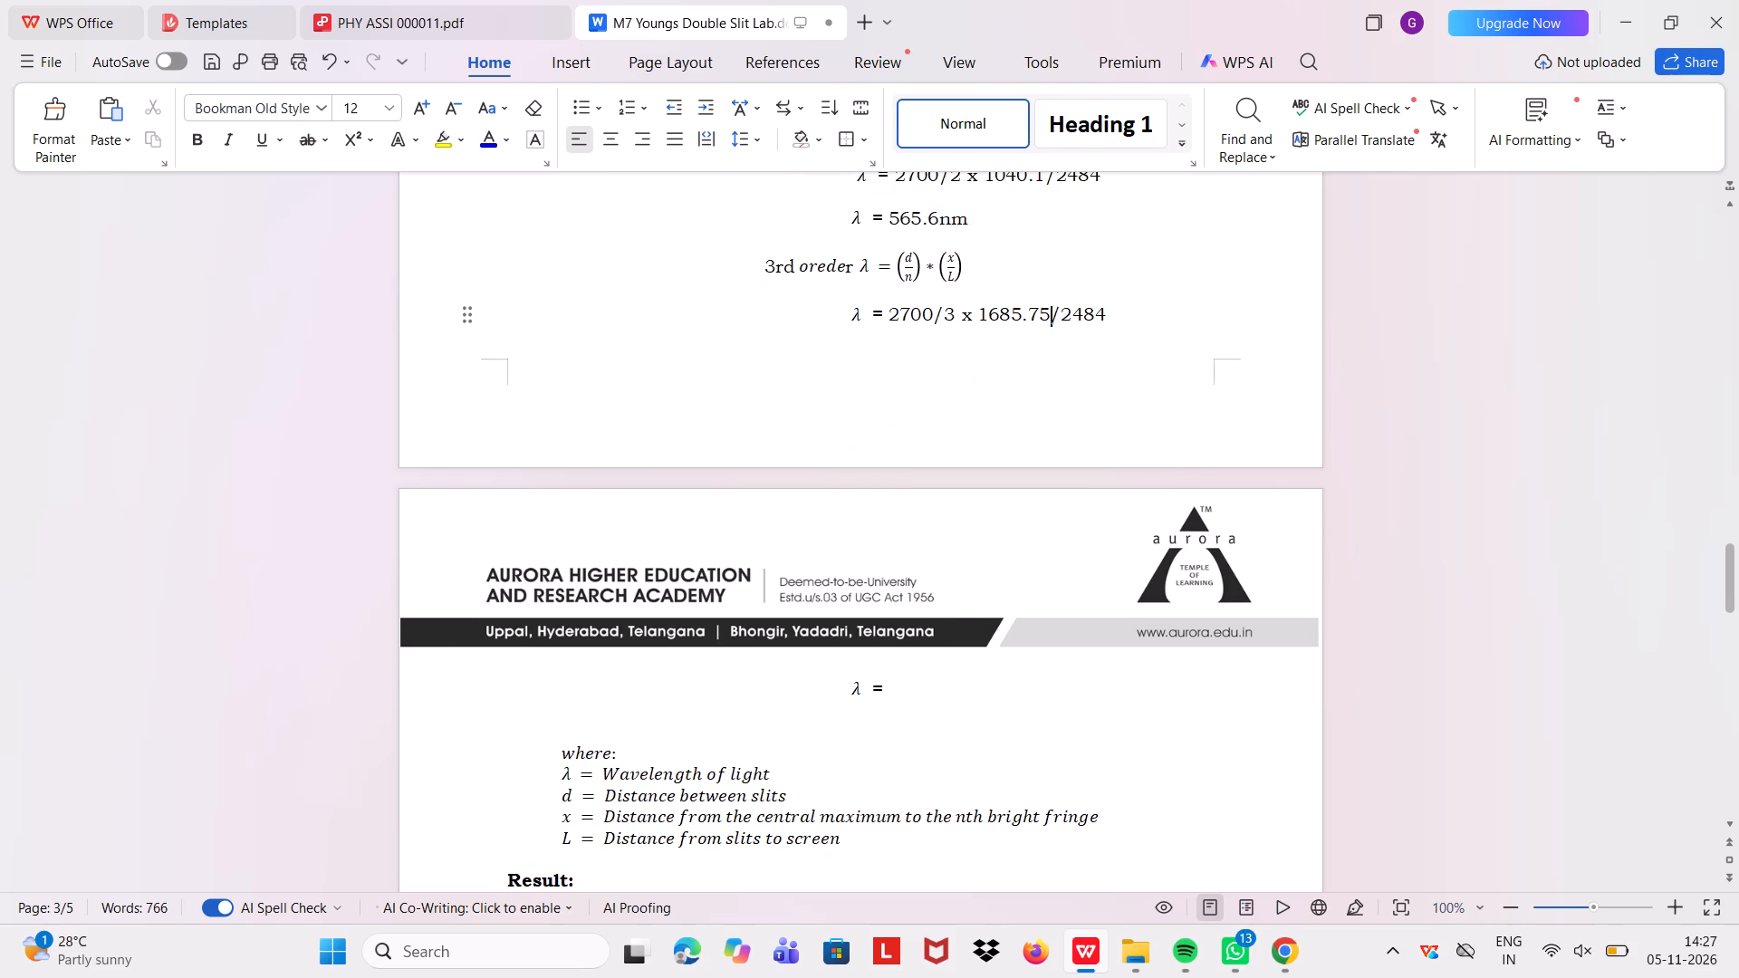
Enter 610.8 as the third-order wavelength result below its substituted calculation.
{"action": "left_click", "coordinate": [906, 691]}
{"action": "type", "text": "610"}
{"action": "key", "text": "period"}
{"action": "key", "text": "8"}
Replace the green-colour wavelength expression in the Result section with the sum 506.9 + 565.6 + 610.8.
{"action": "scroll", "coordinate": [906, 691], "scroll_direction": "down", "scroll_amount": 3}
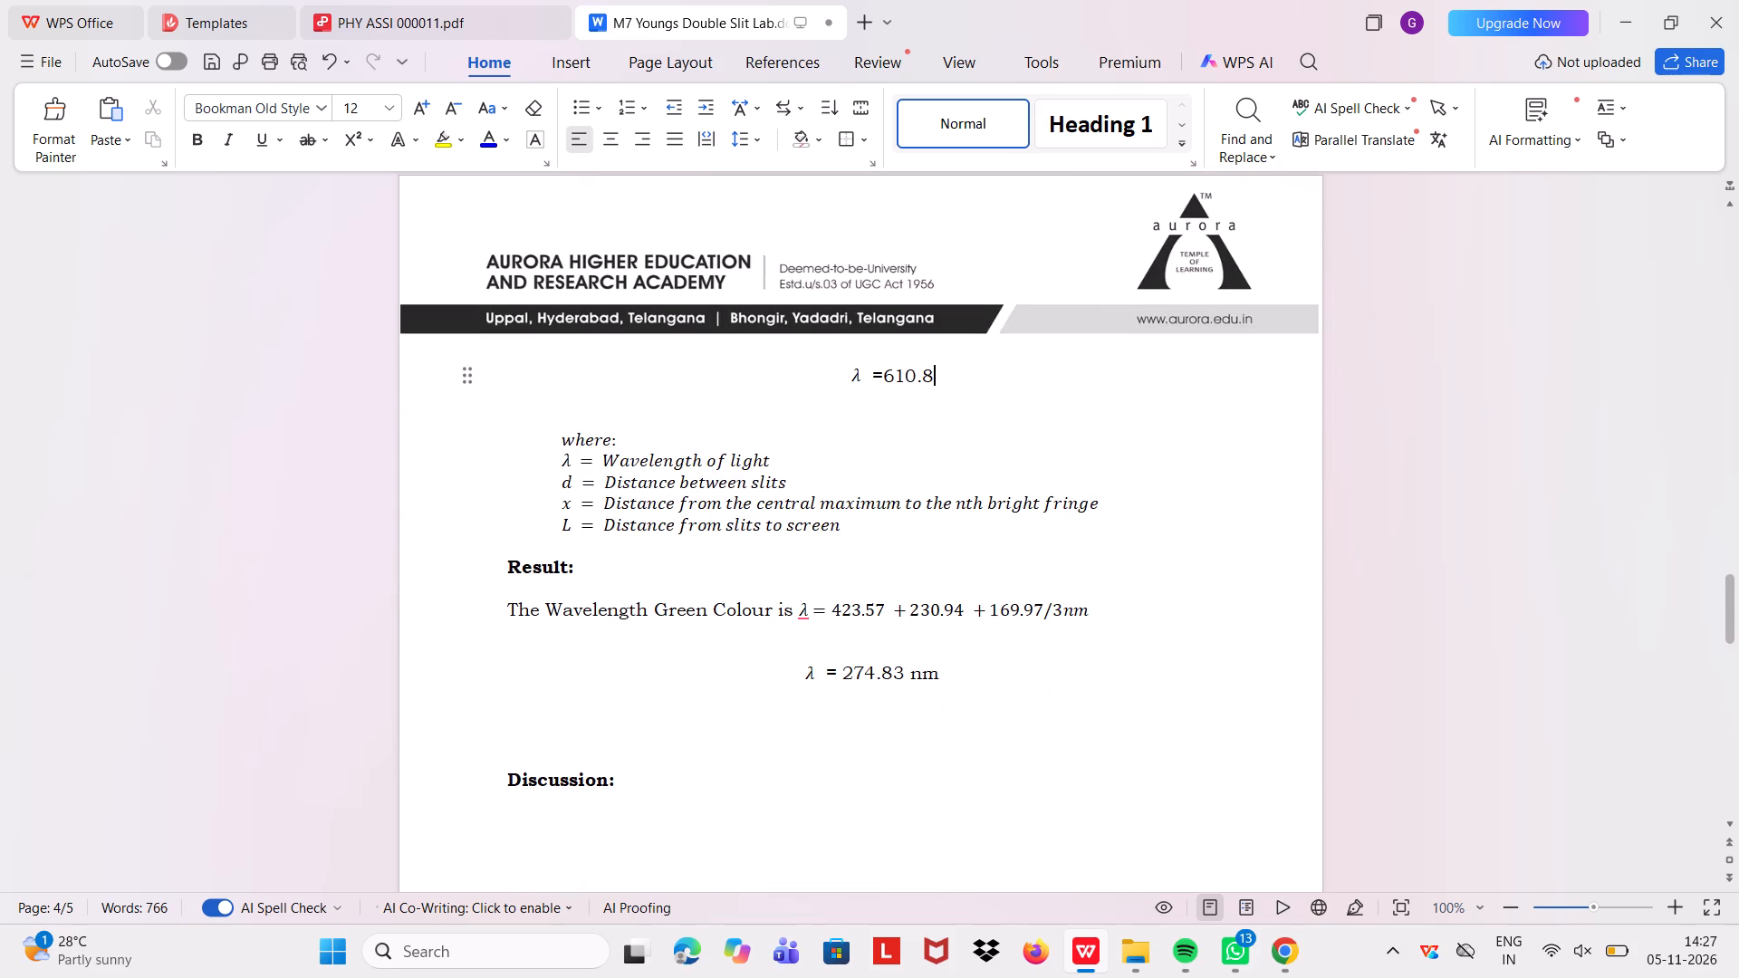
{"action": "left_click", "coordinate": [883, 614]}
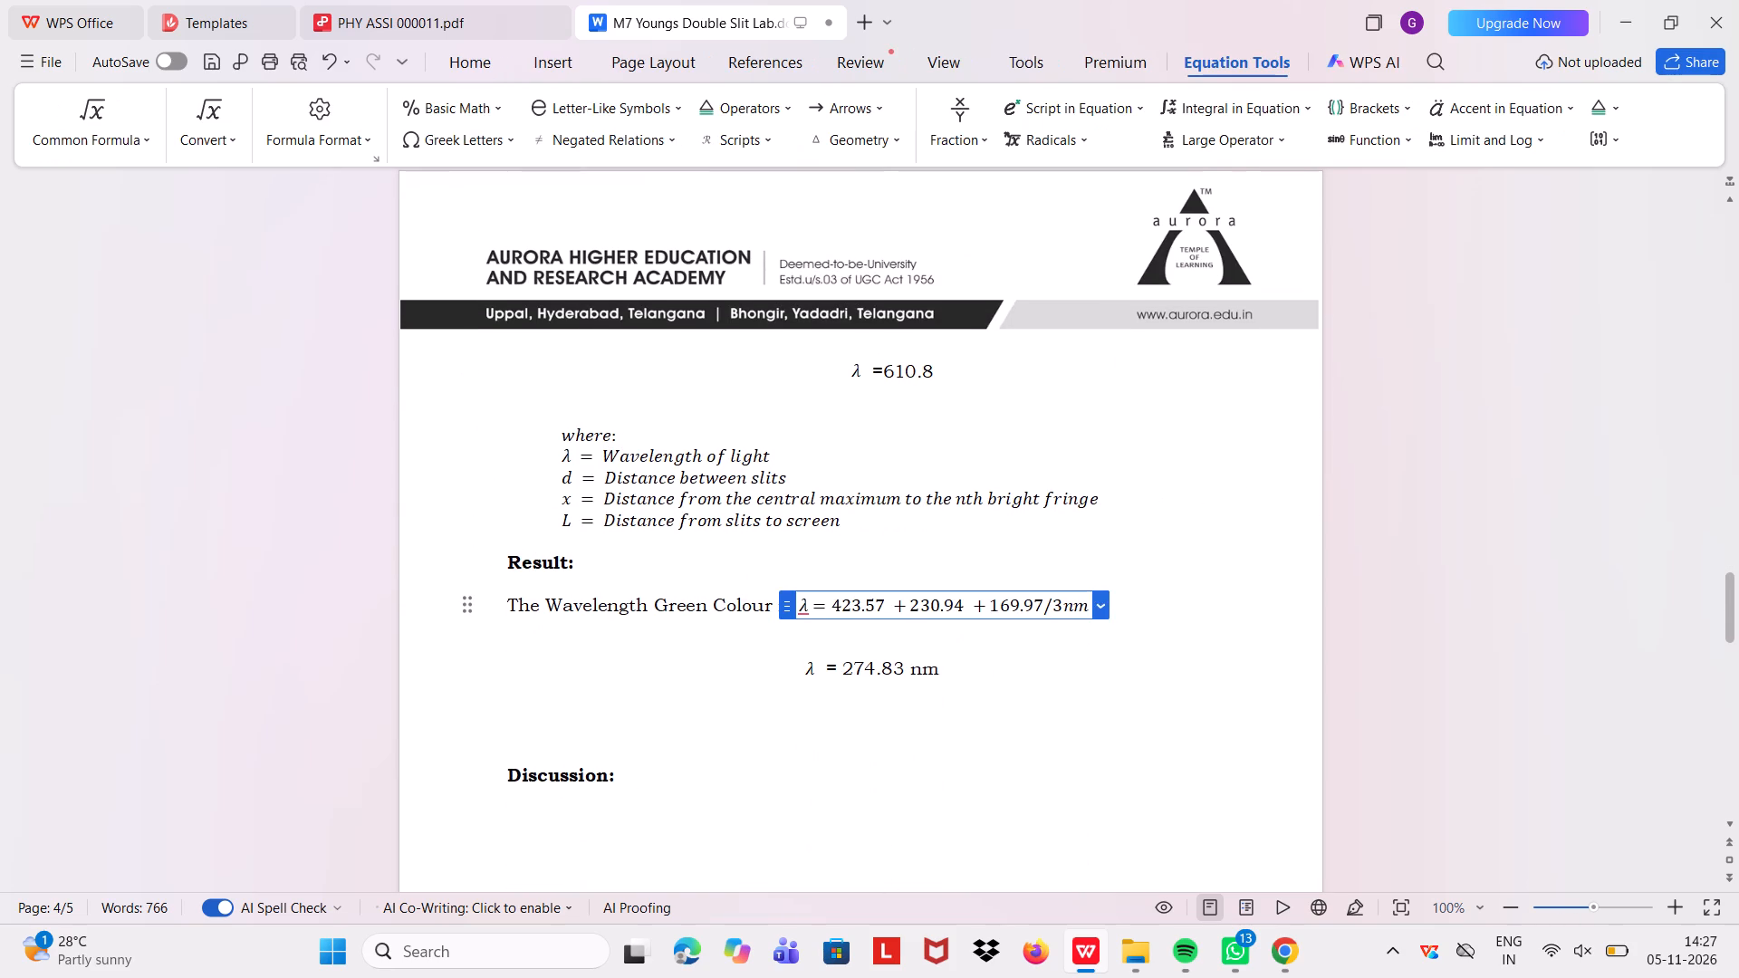
{"action": "key", "text": "BackSpace"}
{"action": "double_click", "coordinate": [1116, 606]}
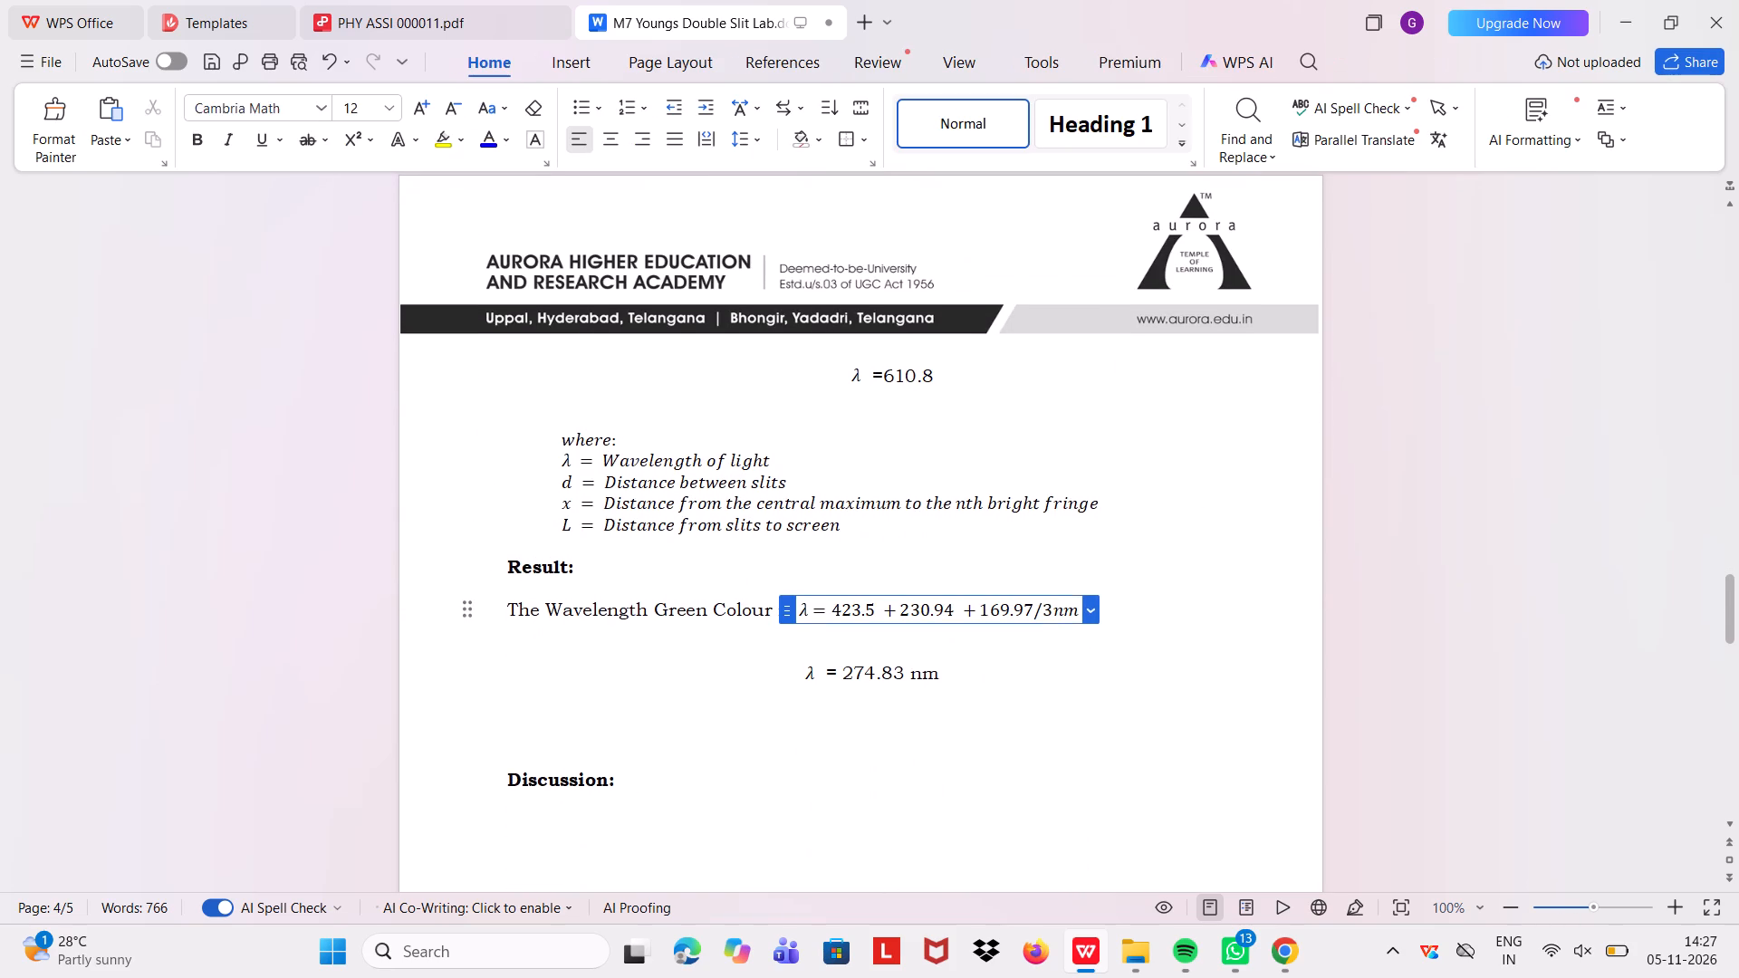
{"action": "key", "text": "BackSpace"}
{"action": "key", "text": "BackSpace"}
{"action": "key", "text": "BackSpace"}
{"action": "key", "text": "BackSpace"}
{"action": "key", "text": "BackSpace"}
{"action": "key", "text": "BackSpace"}
{"action": "key", "text": "BackSpace"}
{"action": "key", "text": "BackSpace"}
{"action": "key", "text": "BackSpace"}
{"action": "key", "text": "BackSpace"}
{"action": "key", "text": "BackSpace"}
{"action": "key", "text": "BackSpace"}
{"action": "key", "text": "BackSpace"}
{"action": "key", "text": "BackSpace"}
{"action": "key", "text": "BackSpace"}
{"action": "key", "text": "BackSpace"}
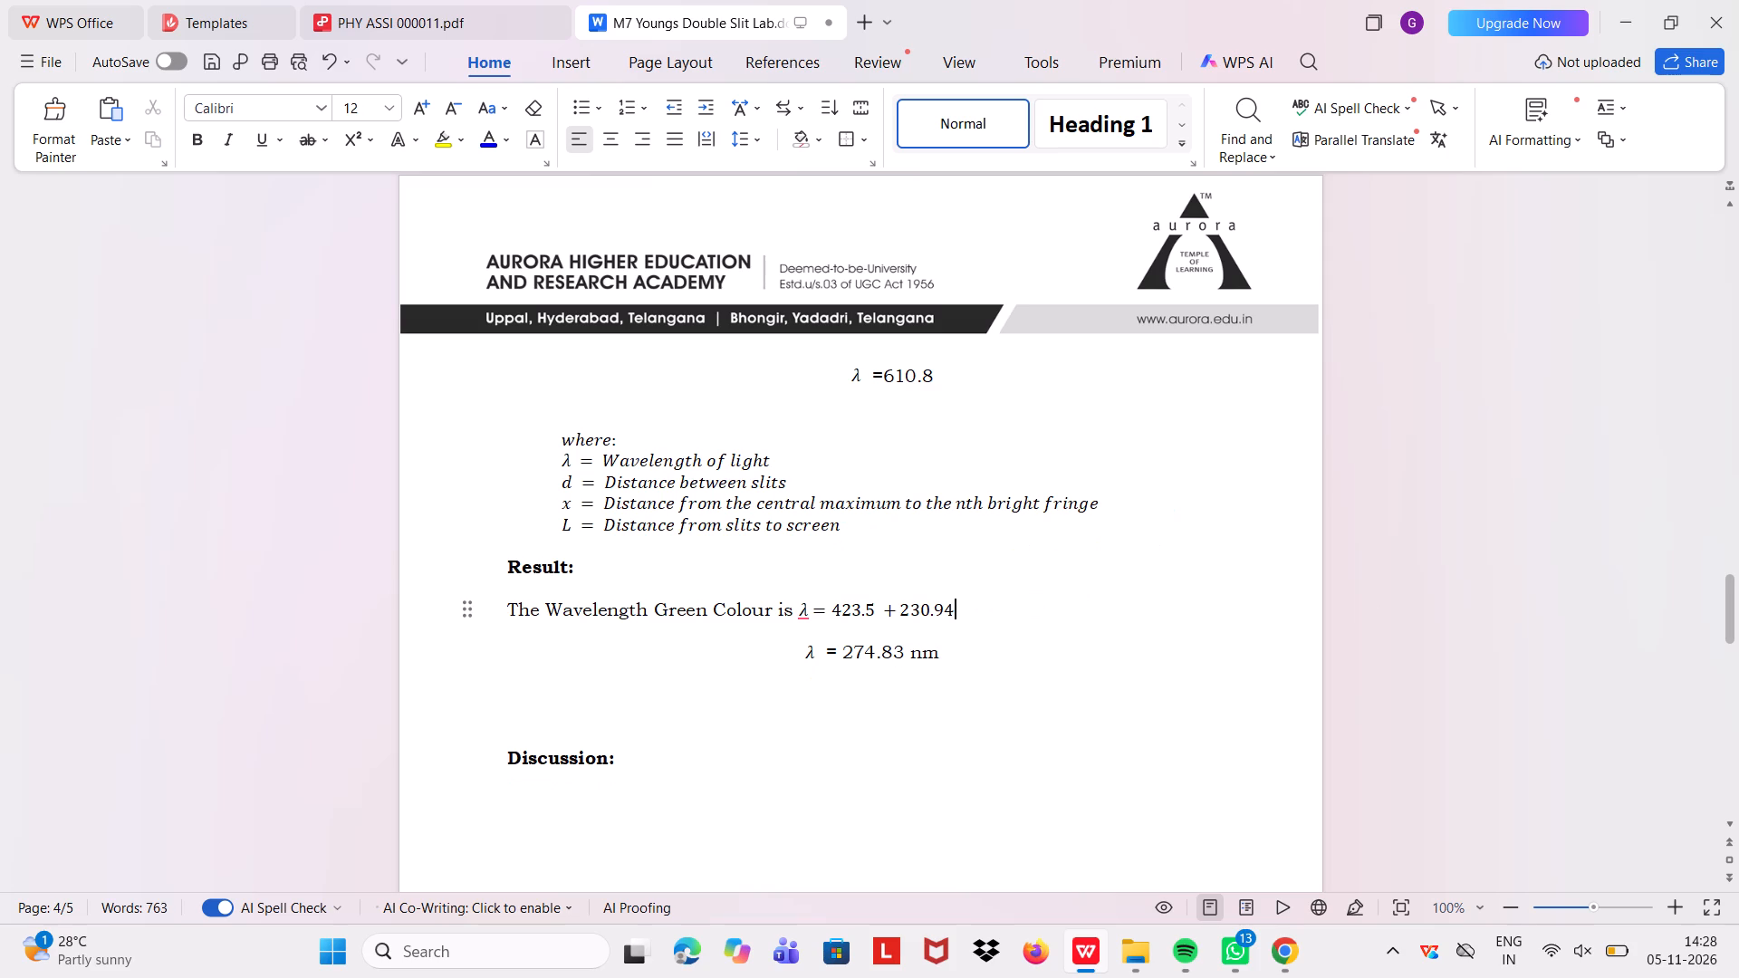
{"action": "key", "text": "BackSpace"}
{"action": "key", "text": "BackSpace"}
{"action": "key", "text": "BackSpace"}
{"action": "key", "text": "BackSpace"}
{"action": "key", "text": "BackSpace"}
{"action": "key", "text": "BackSpace"}
{"action": "key", "text": "BackSpace"}
{"action": "key", "text": "BackSpace"}
{"action": "key", "text": "BackSpace"}
{"action": "key", "text": "BackSpace"}
{"action": "key", "text": "BackSpace"}
{"action": "key", "text": "BackSpace"}
{"action": "key", "text": "BackSpace"}
{"action": "type", "text": "50"}
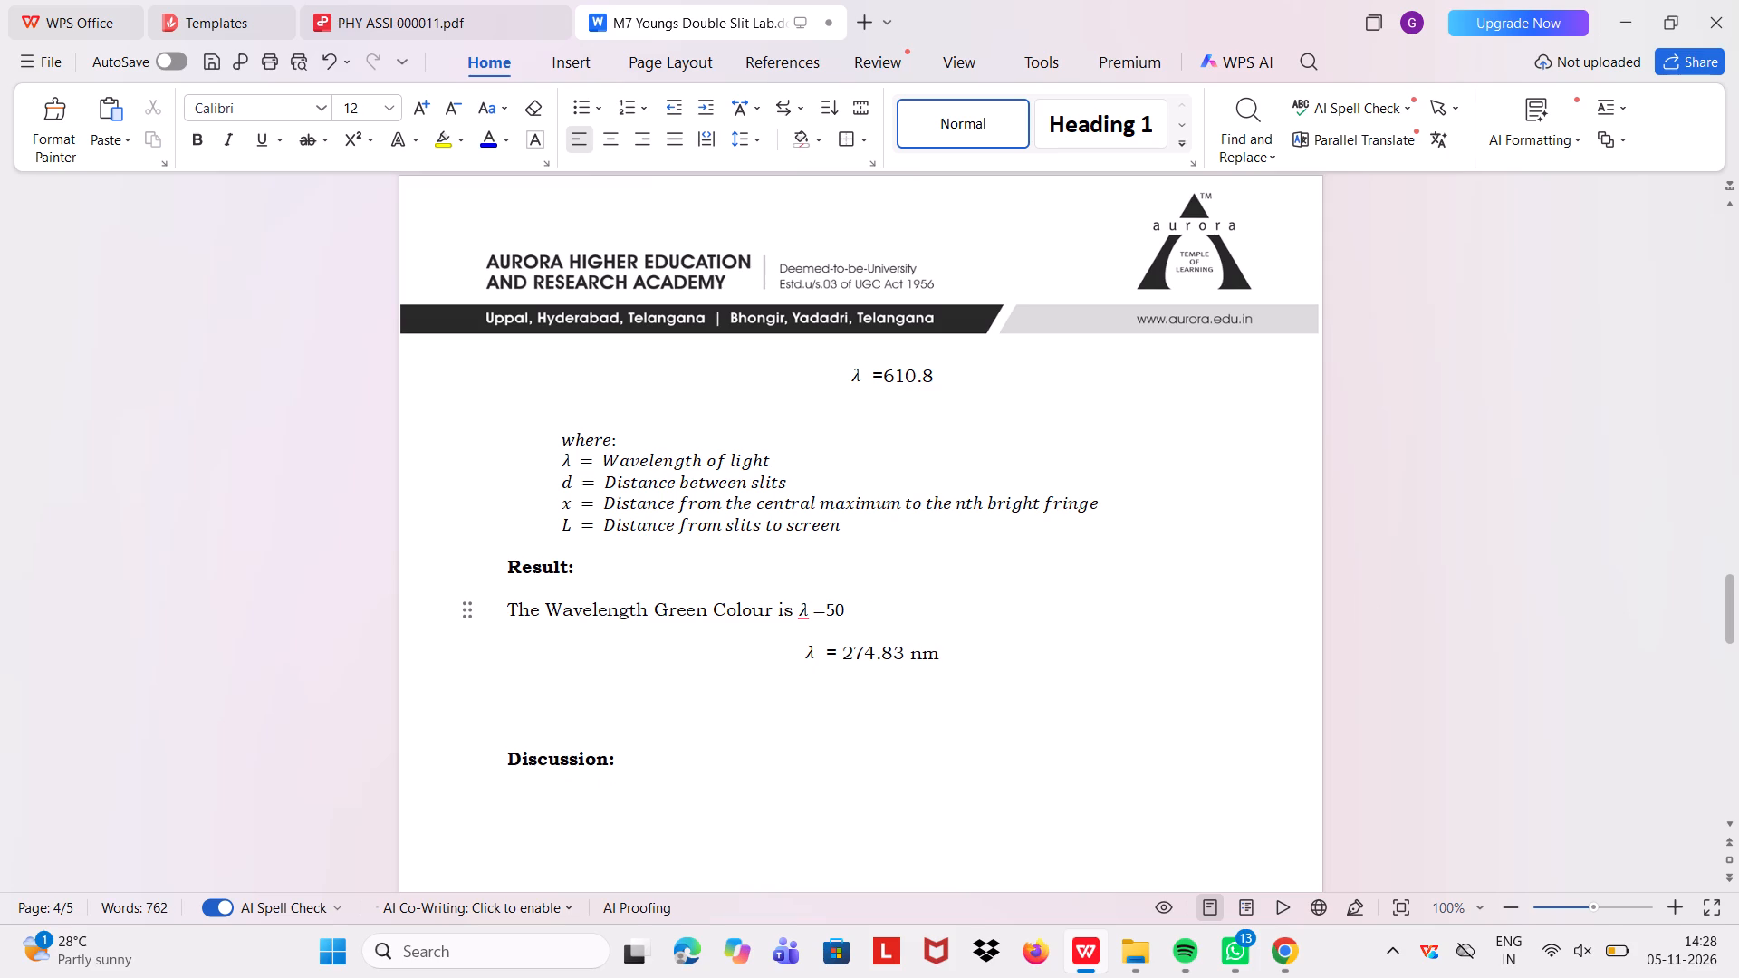
{"action": "type", "text": "6.9"}
{"action": "key", "text": "space"}
{"action": "type", "text": "+"}
{"action": "key", "text": "space"}
{"action": "type", "text": "565"}
{"action": "type", "text": ".6 +"}
{"action": "key", "text": "space"}
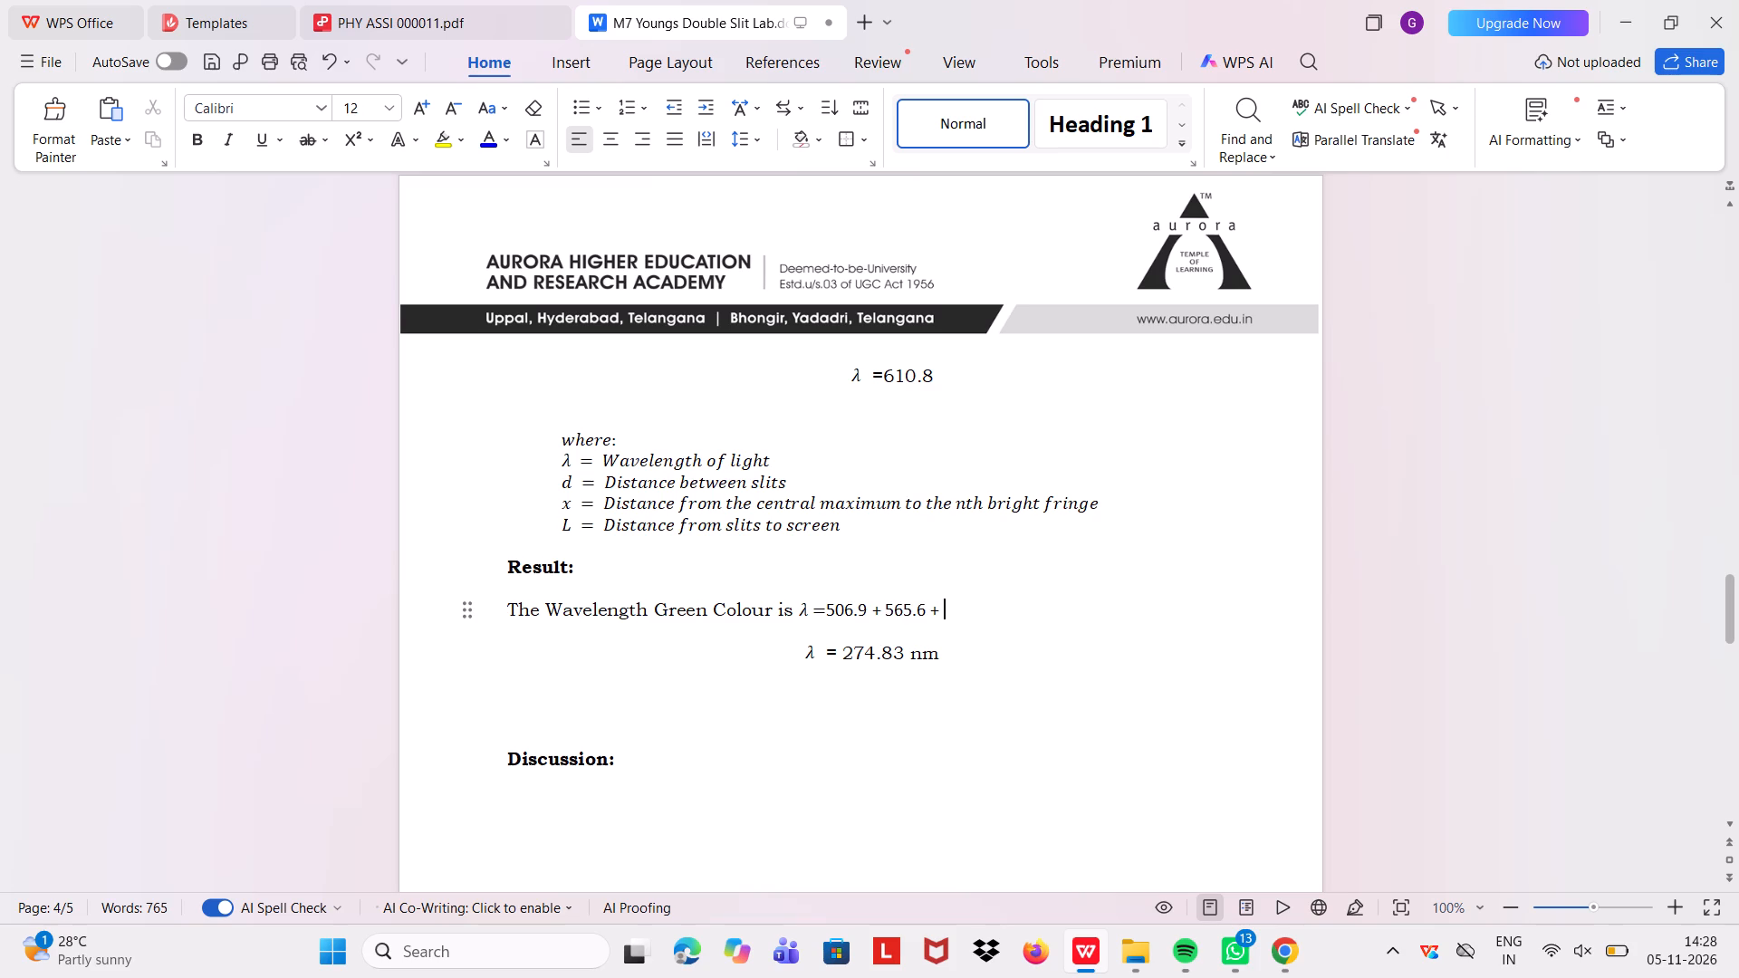
{"action": "type", "text": "610"}
{"action": "key", "text": "period"}
{"action": "key", "text": "8"}
Replace the final green-light wavelength value below the sum in the Result section with 561.1 nm.
{"action": "left_click", "coordinate": [953, 666]}
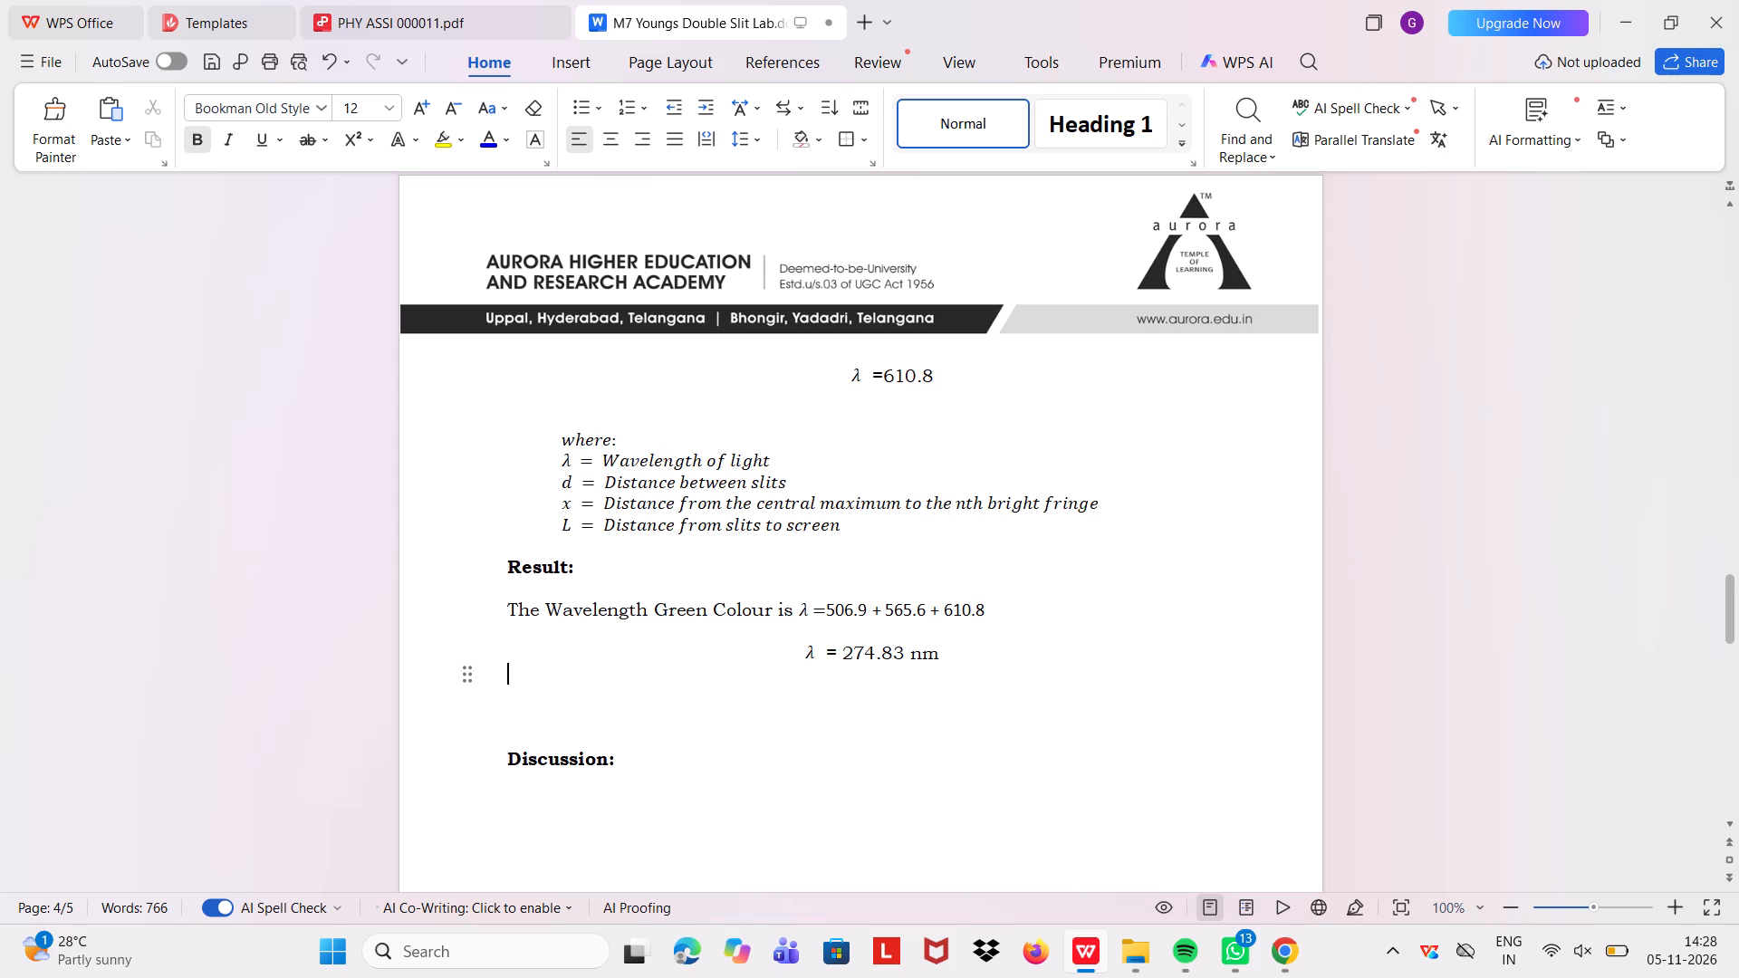
{"action": "left_click", "coordinate": [902, 653]}
{"action": "key", "text": "BackSpace"}
{"action": "key", "text": "BackSpace"}
{"action": "key", "text": "BackSpace"}
{"action": "key", "text": "BackSpace"}
{"action": "key", "text": "BackSpace"}
{"action": "key", "text": "BackSpace"}
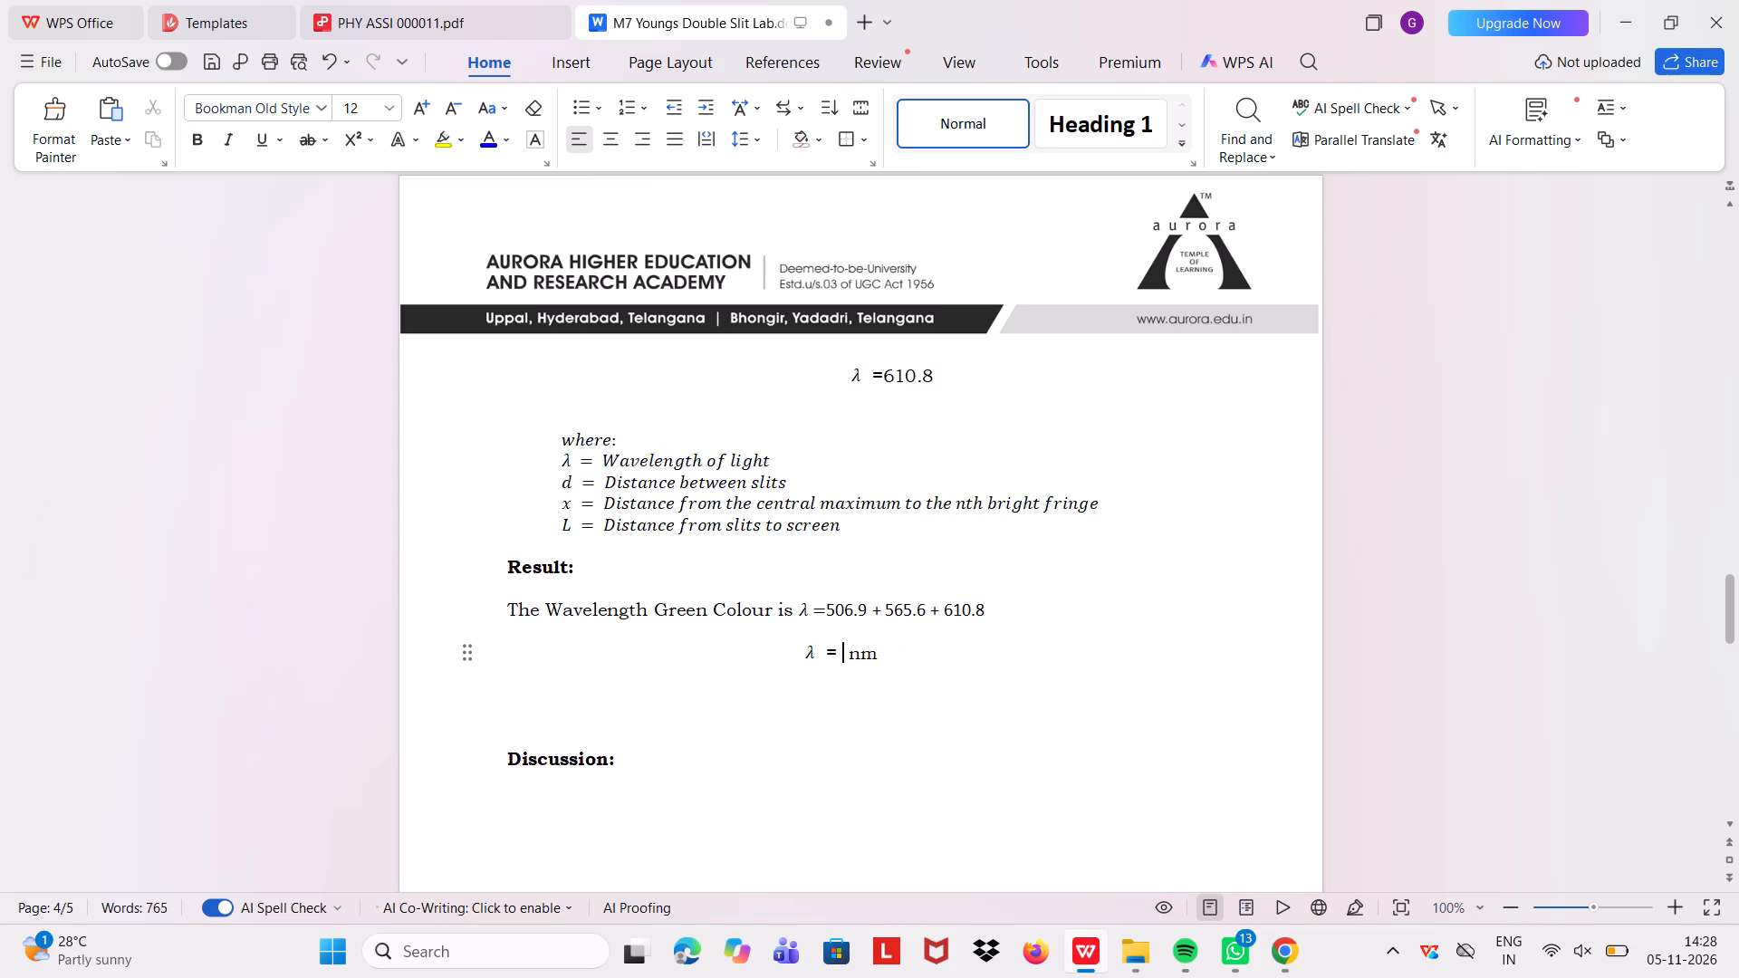
{"action": "key", "text": "BackSpace"}
{"action": "key", "text": "space"}
{"action": "key", "text": "5"}
{"action": "key", "text": "6"}
{"action": "key", "text": "1"}
{"action": "type", "text": ".1"}
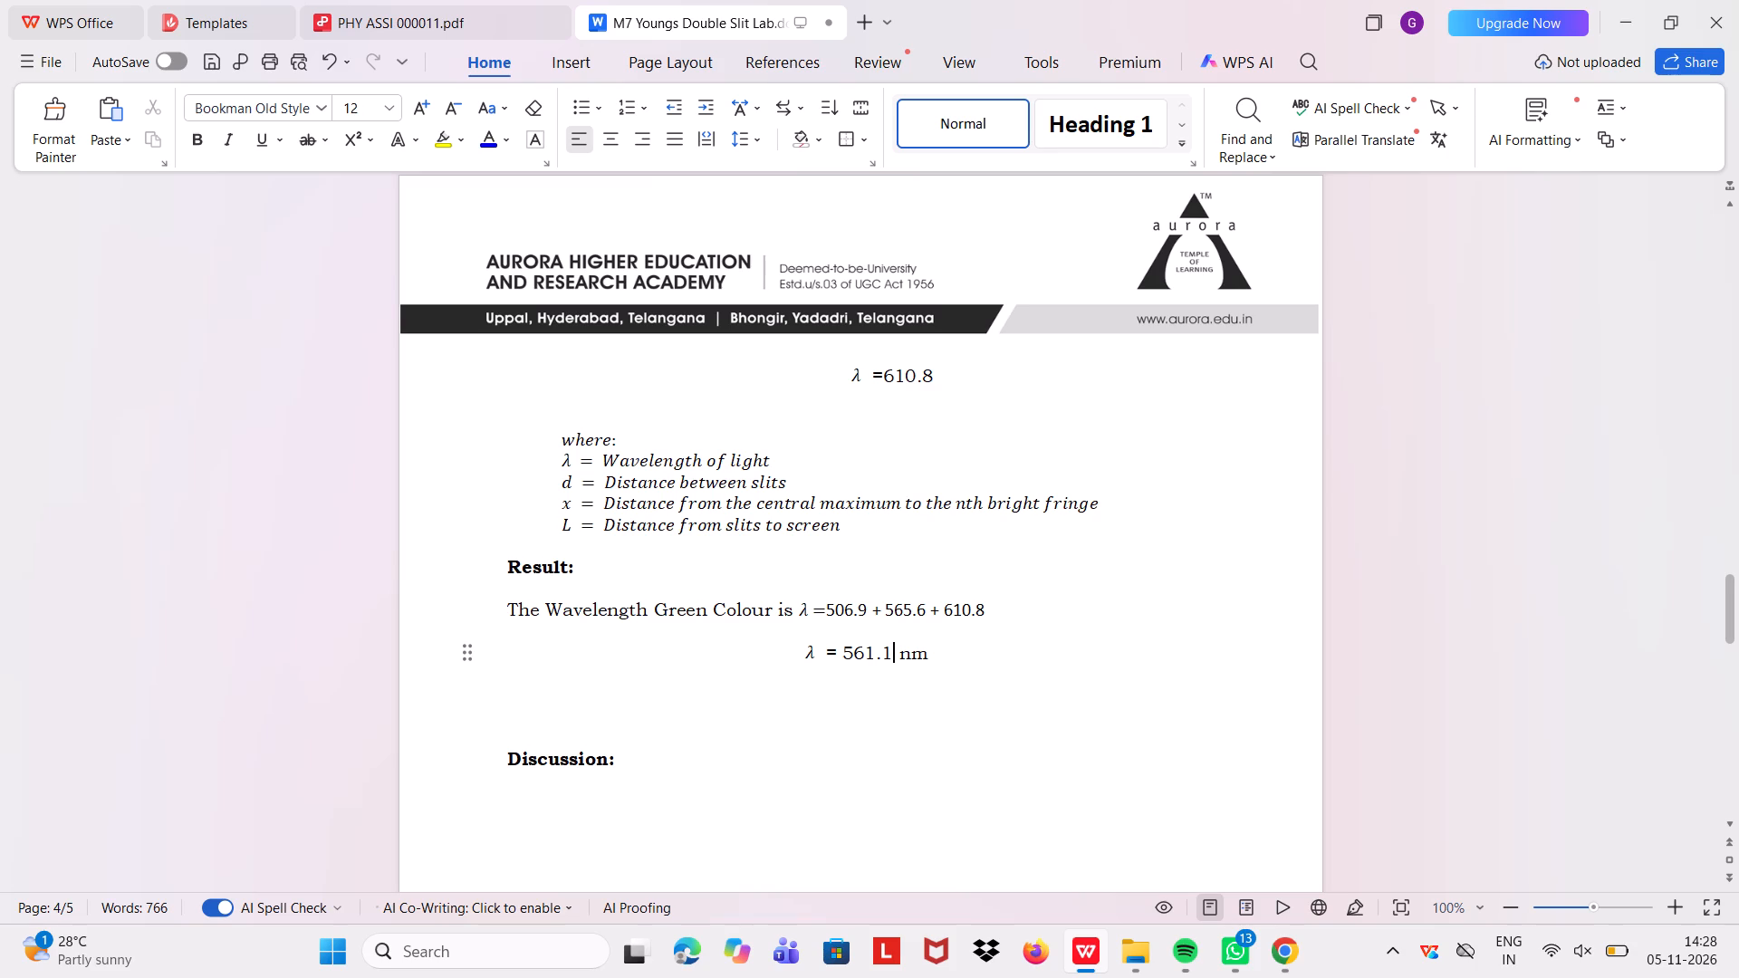
Review the Data and Observations table and the first-, second- and third-order wavelength calculations against the entered results.
{"action": "scroll", "coordinate": [912, 725], "scroll_direction": "up", "scroll_amount": 10}
{"action": "scroll", "coordinate": [912, 725], "scroll_direction": "down", "scroll_amount": 1}
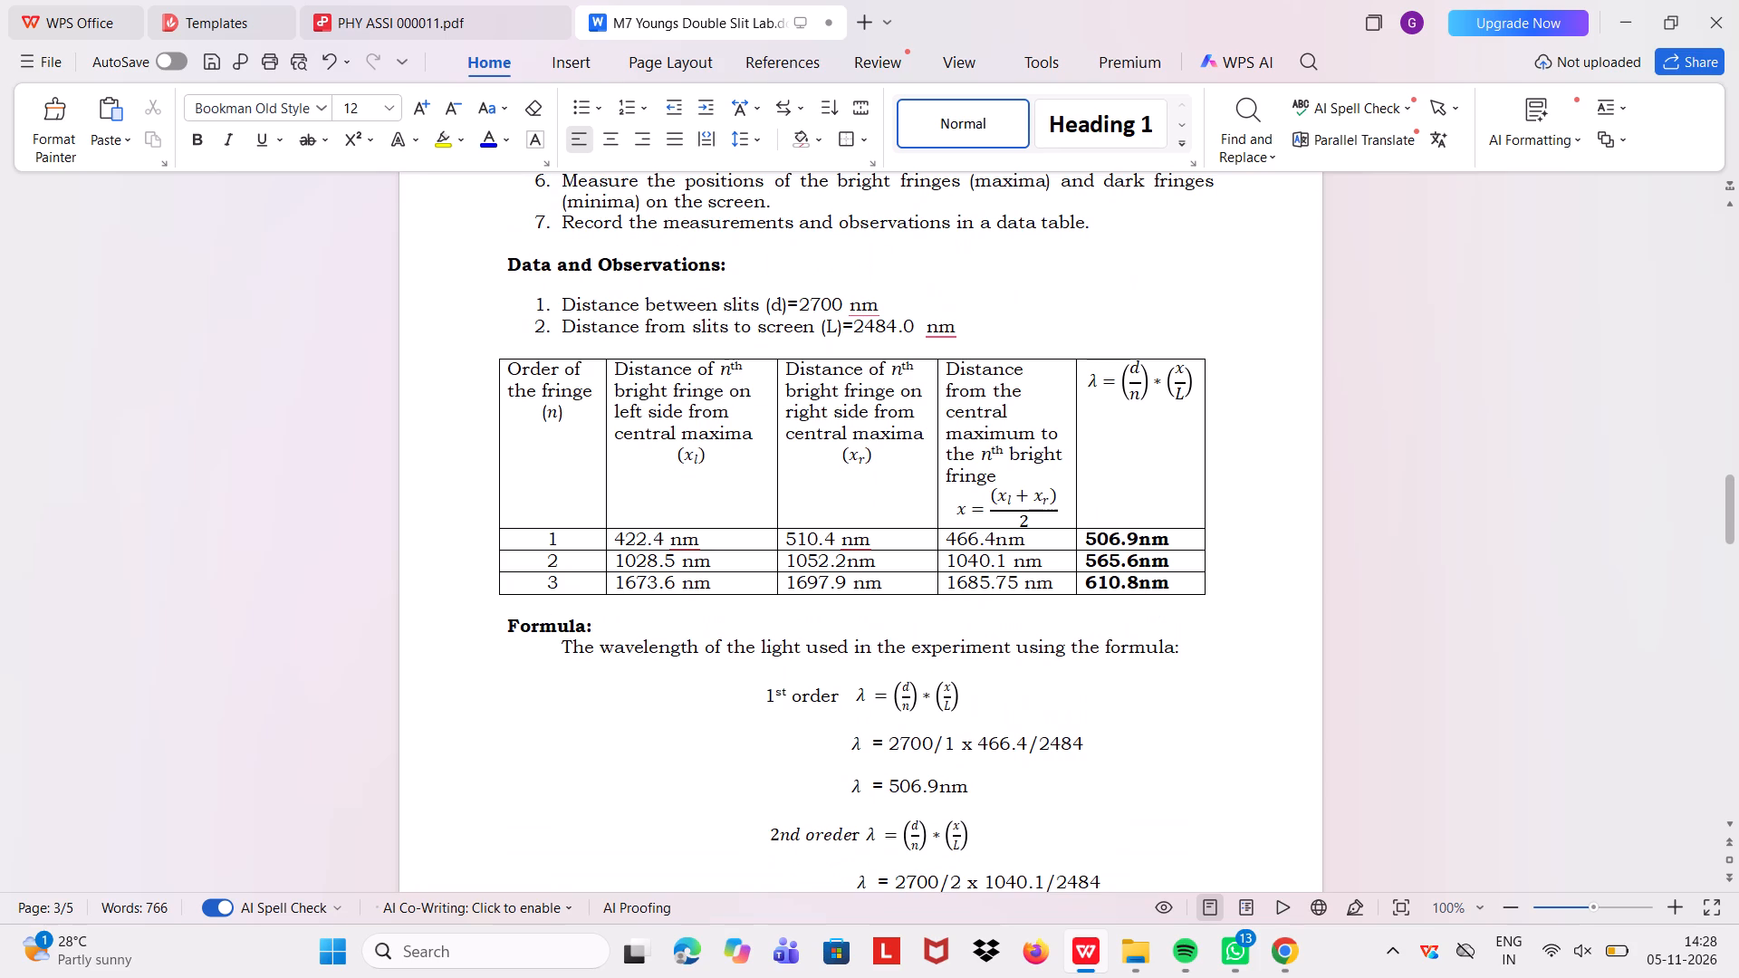
{"action": "scroll", "coordinate": [912, 725], "scroll_direction": "down", "scroll_amount": 1}
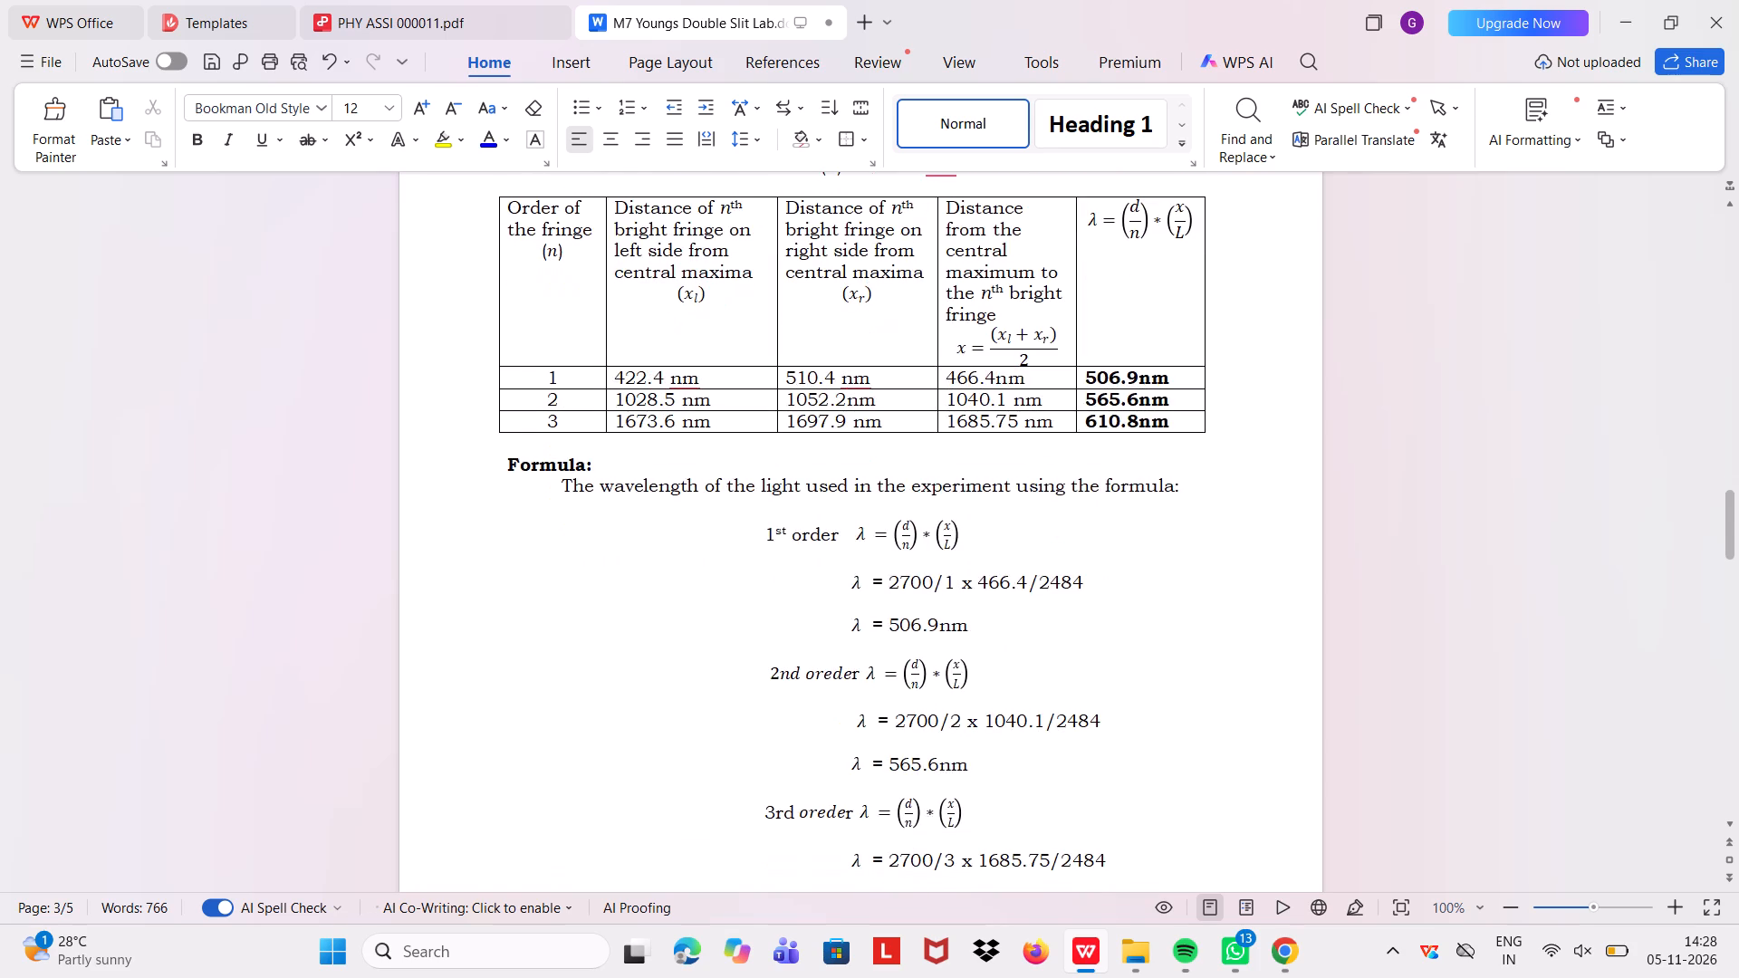
{"action": "scroll", "coordinate": [912, 725], "scroll_direction": "down", "scroll_amount": 1}
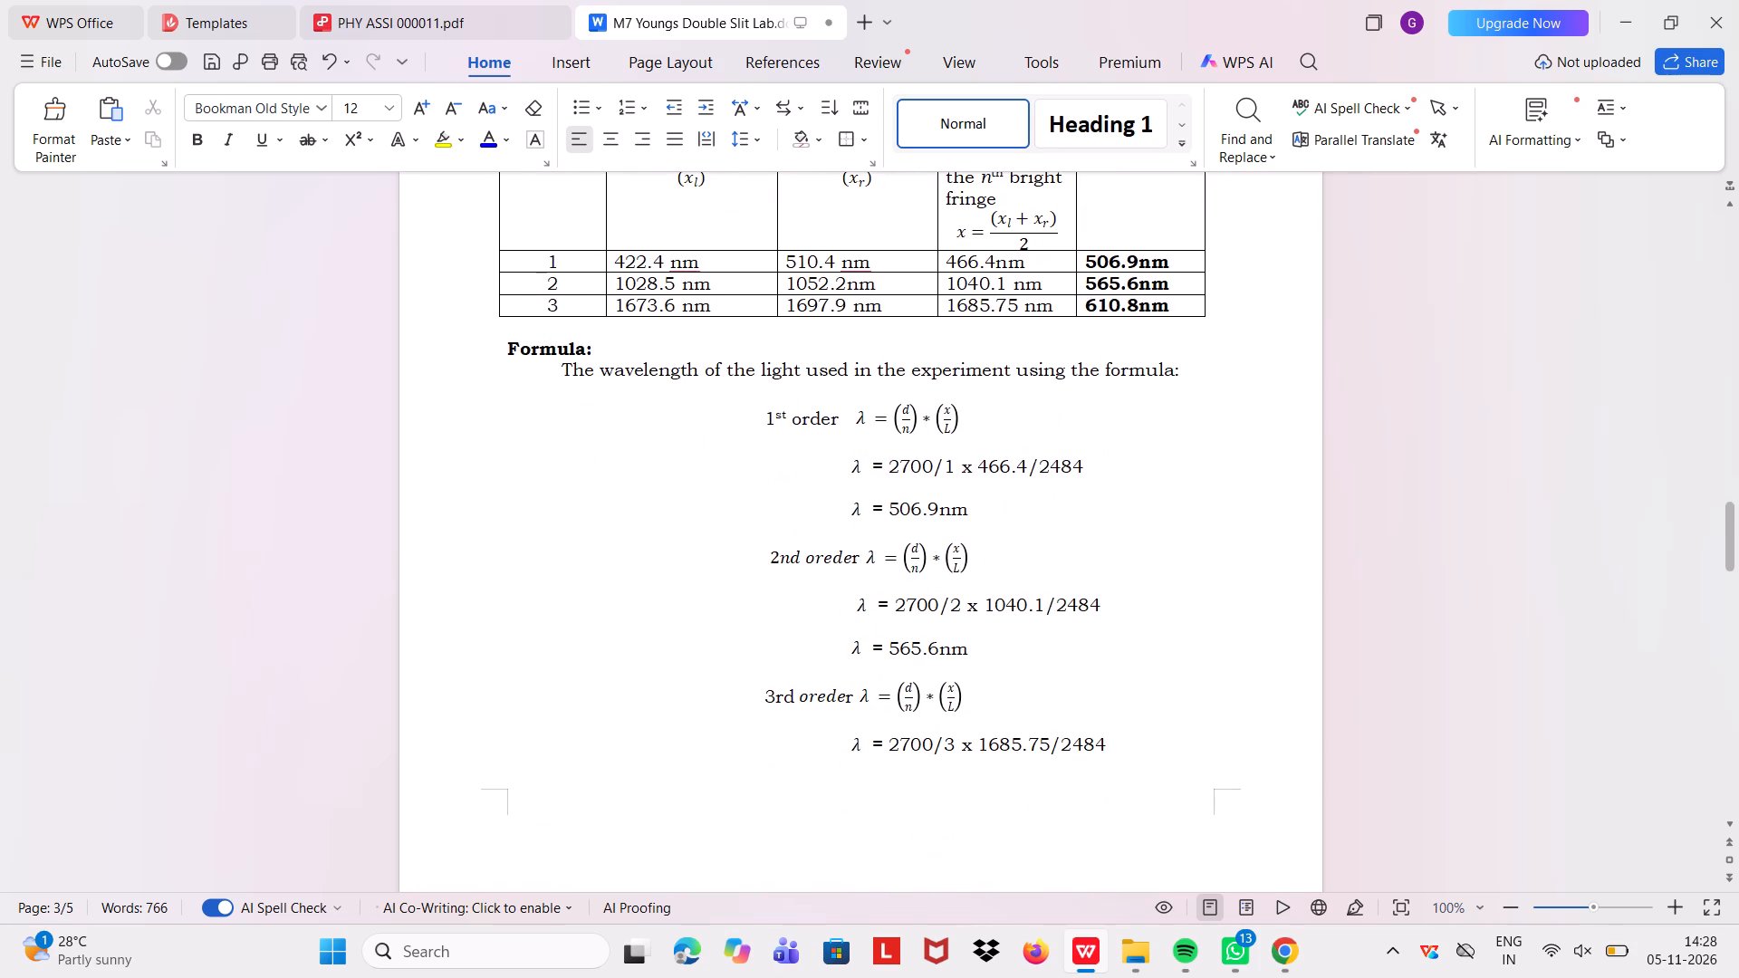
{"action": "scroll", "coordinate": [912, 725], "scroll_direction": "down", "scroll_amount": 1}
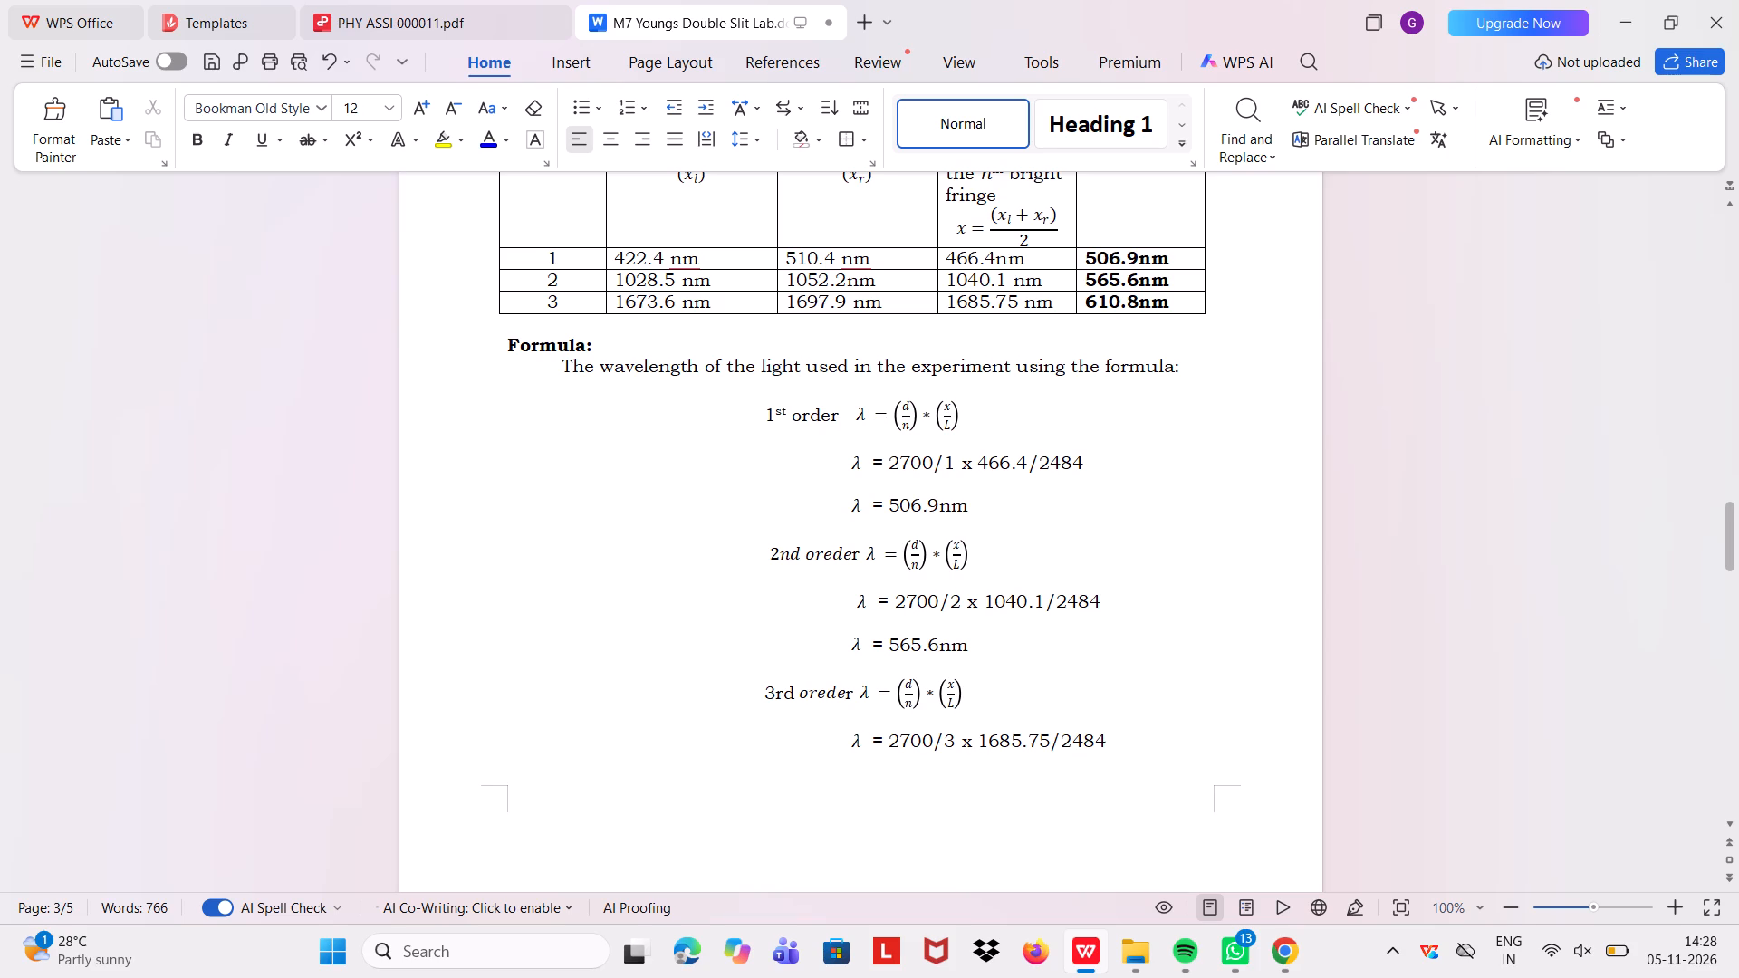
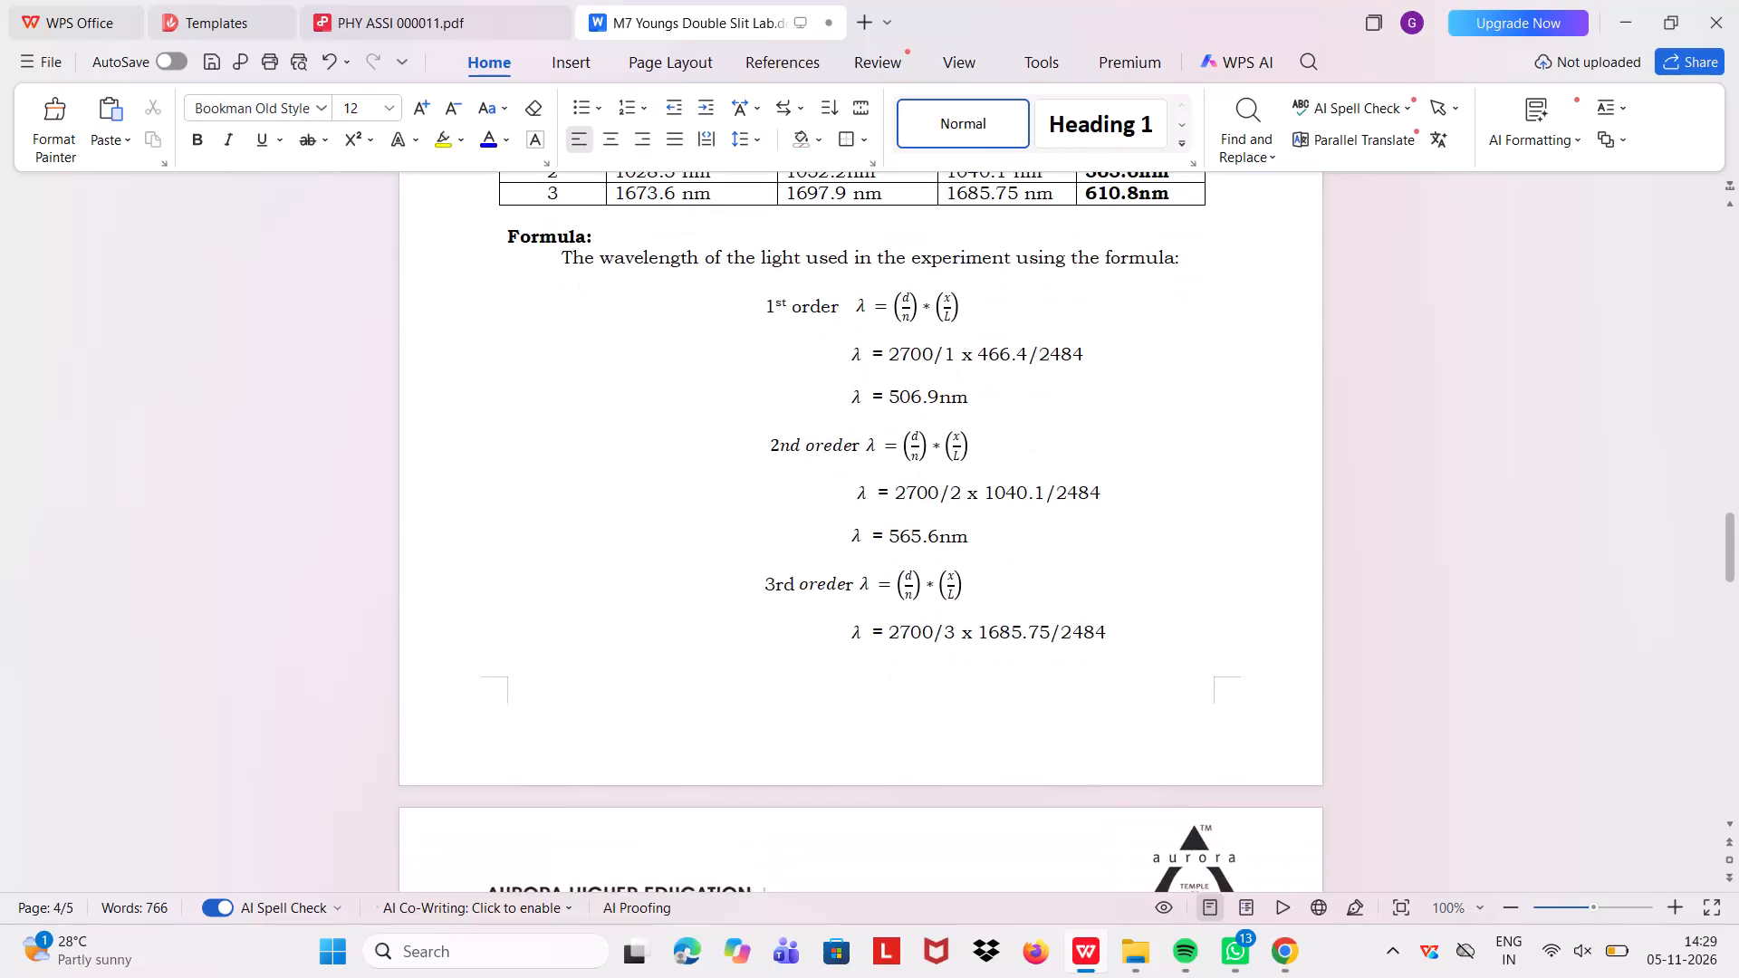
Review the third-order result, the Result section, the Discussion and Conclusion headings, and the Viva Voce questions in the lab document.
{"action": "scroll", "coordinate": [920, 715], "scroll_direction": "down", "scroll_amount": 2}
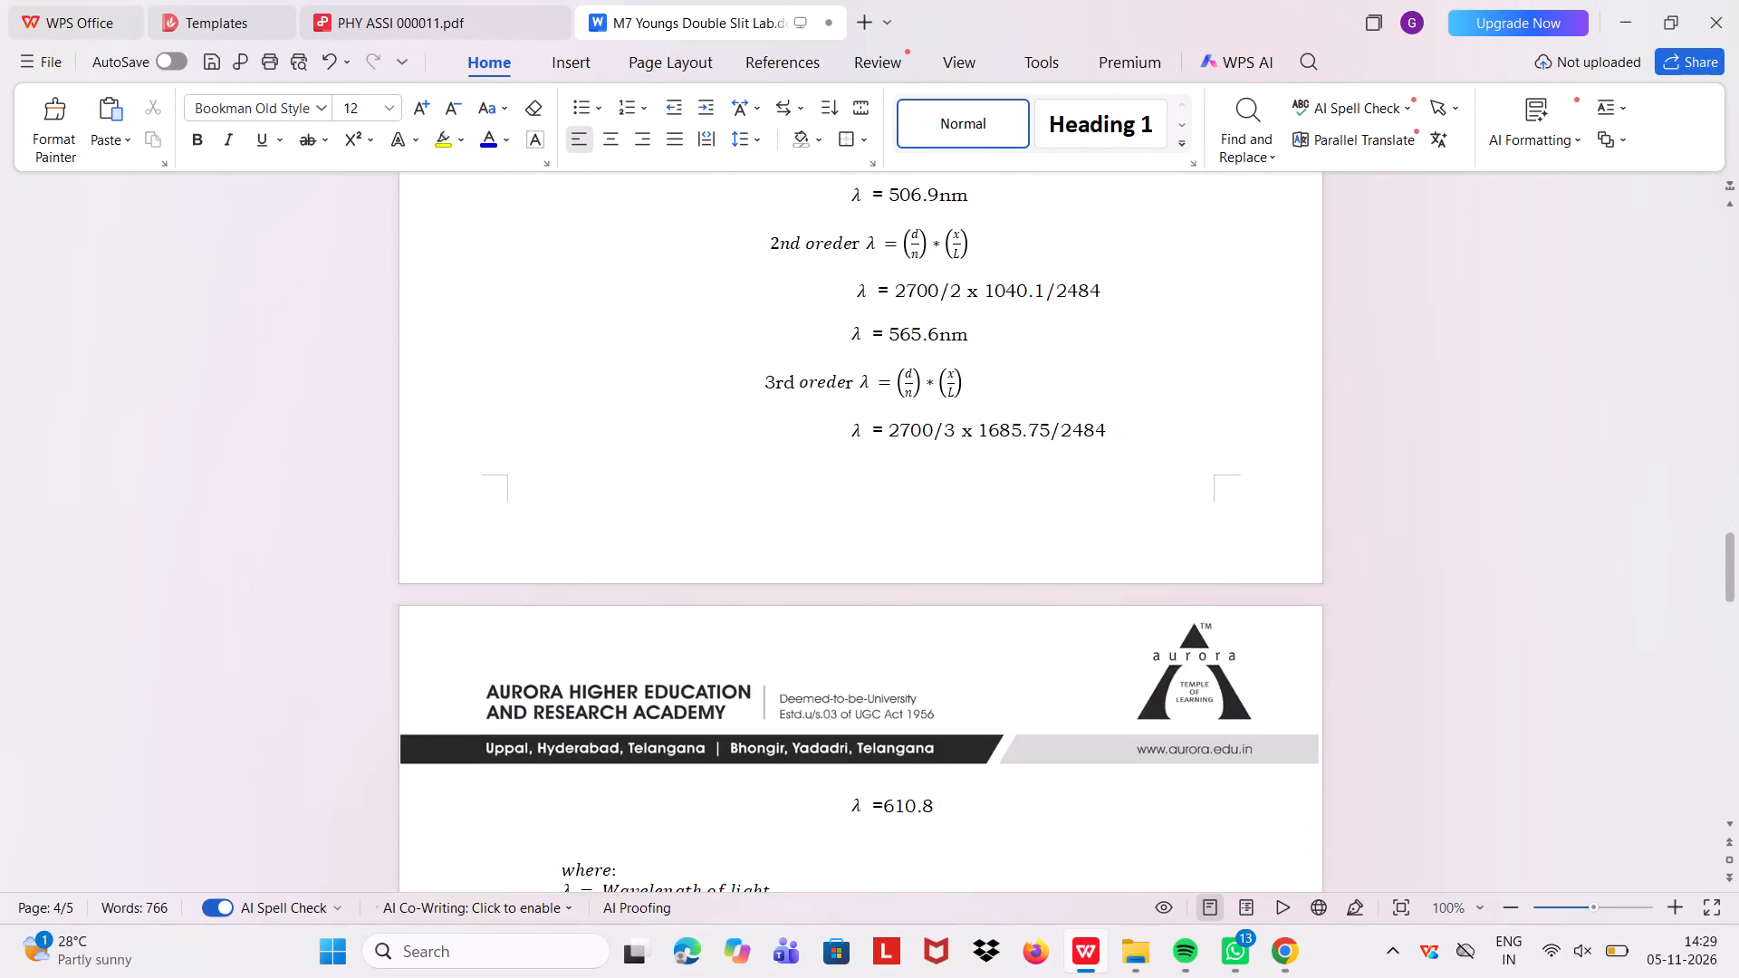
{"action": "scroll", "coordinate": [920, 715], "scroll_direction": "down", "scroll_amount": 3}
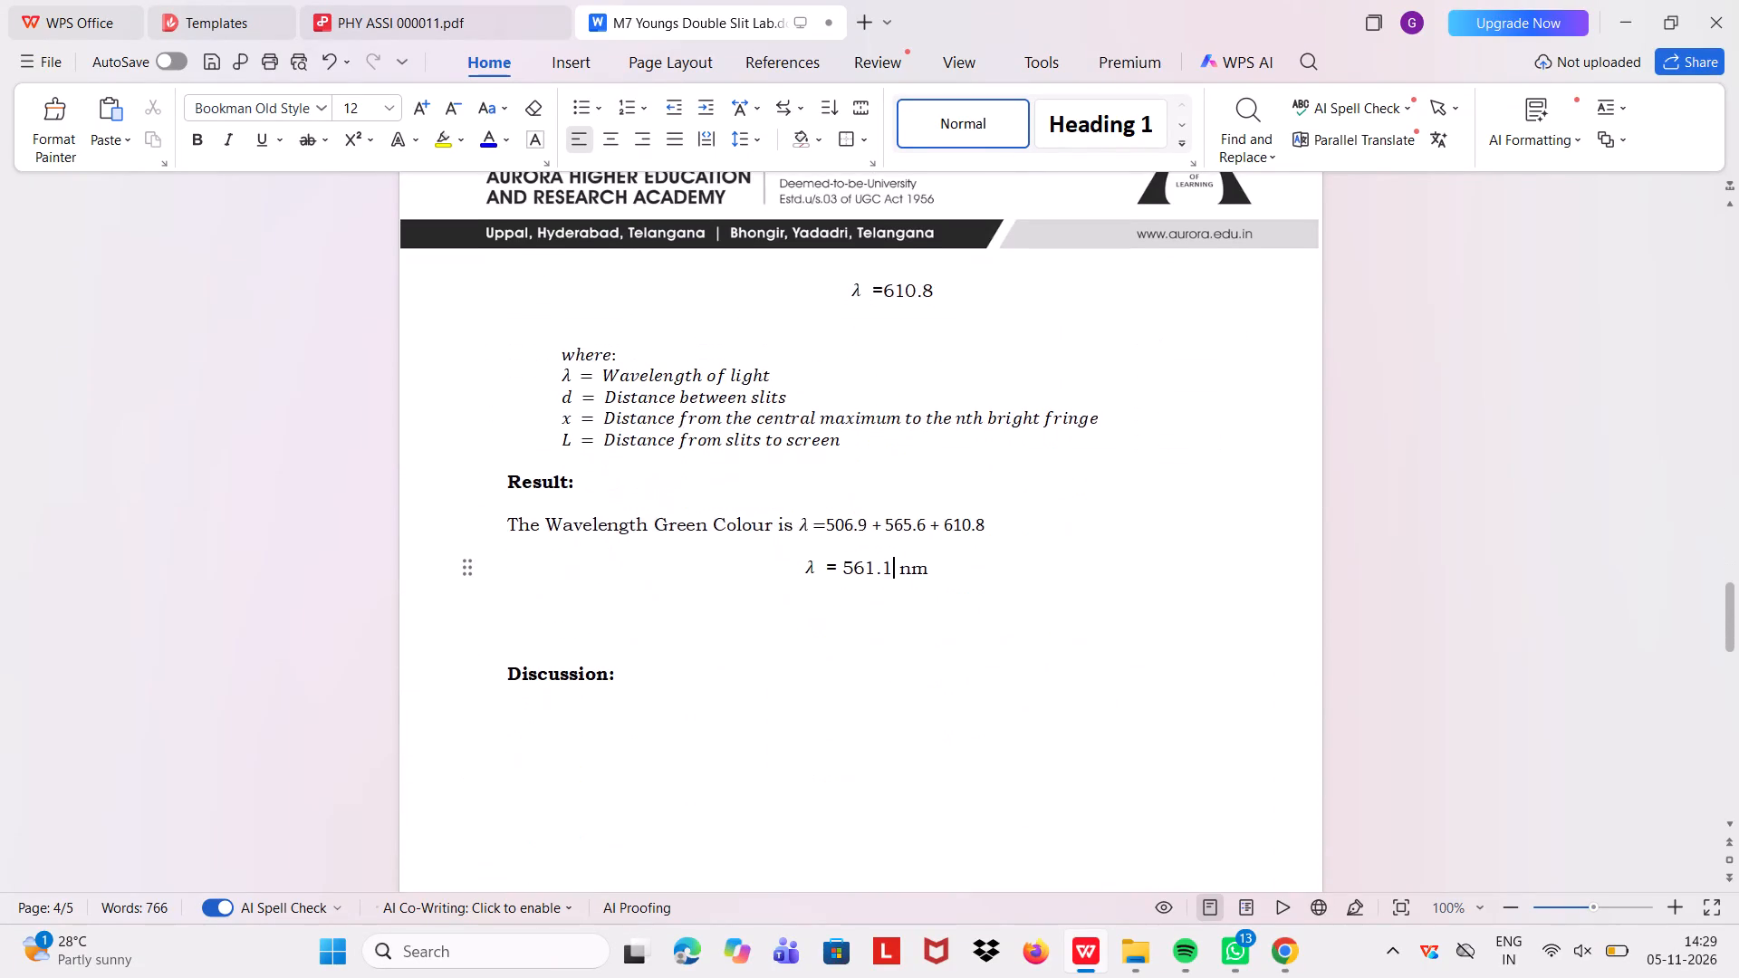
{"action": "scroll", "coordinate": [920, 715], "scroll_direction": "down", "scroll_amount": 4}
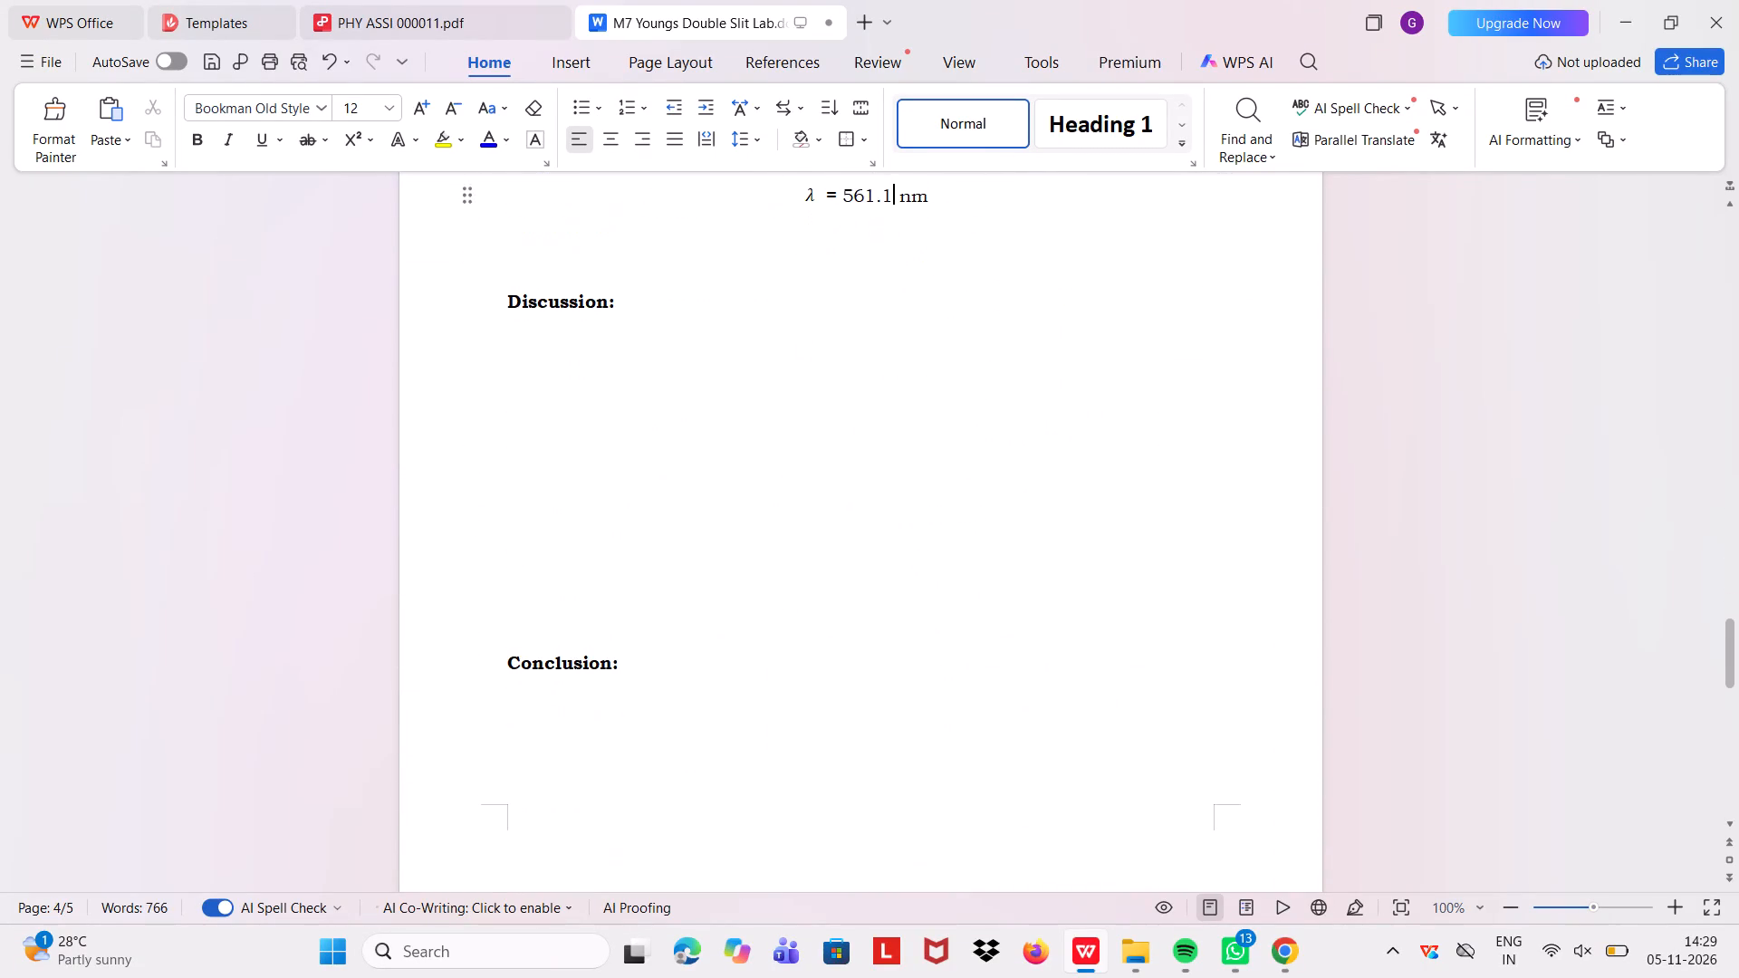
{"action": "scroll", "coordinate": [920, 715], "scroll_direction": "down", "scroll_amount": 5}
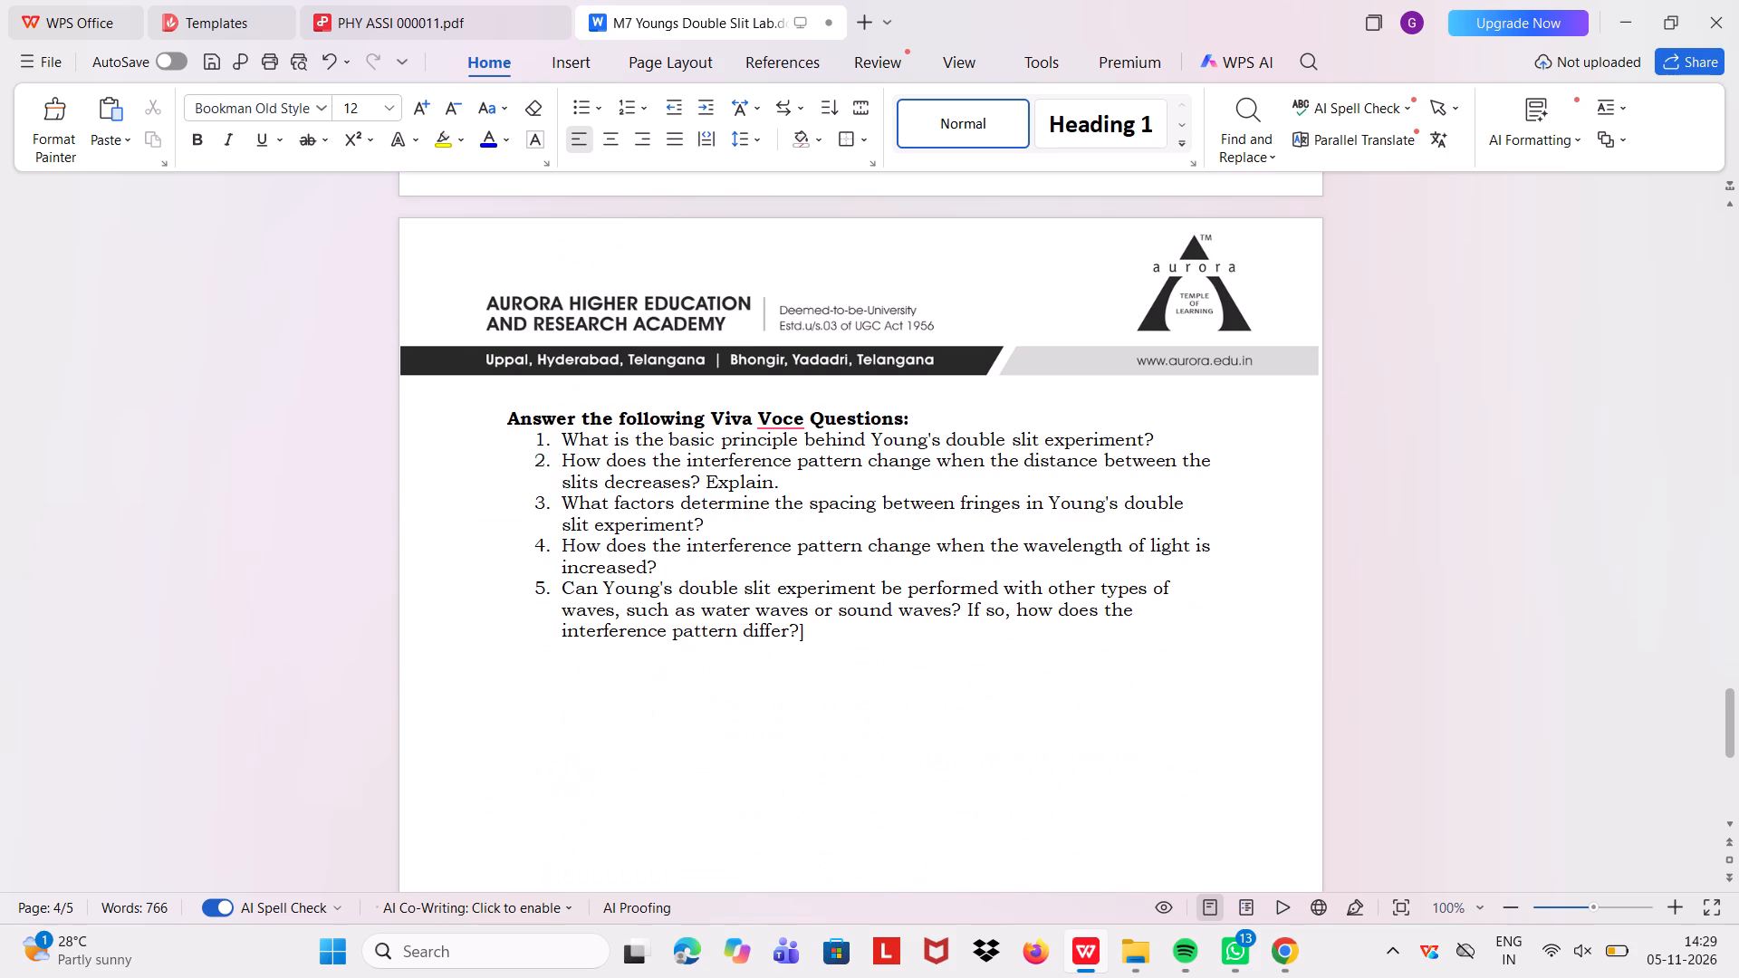
{"action": "key", "text": "Return"}
Enter the student's name and student registration number in the empty cells of the header table on page 1.
{"action": "scroll", "coordinate": [920, 715], "scroll_direction": "up", "scroll_amount": 20}
{"action": "scroll", "coordinate": [920, 715], "scroll_direction": "up", "scroll_amount": 9}
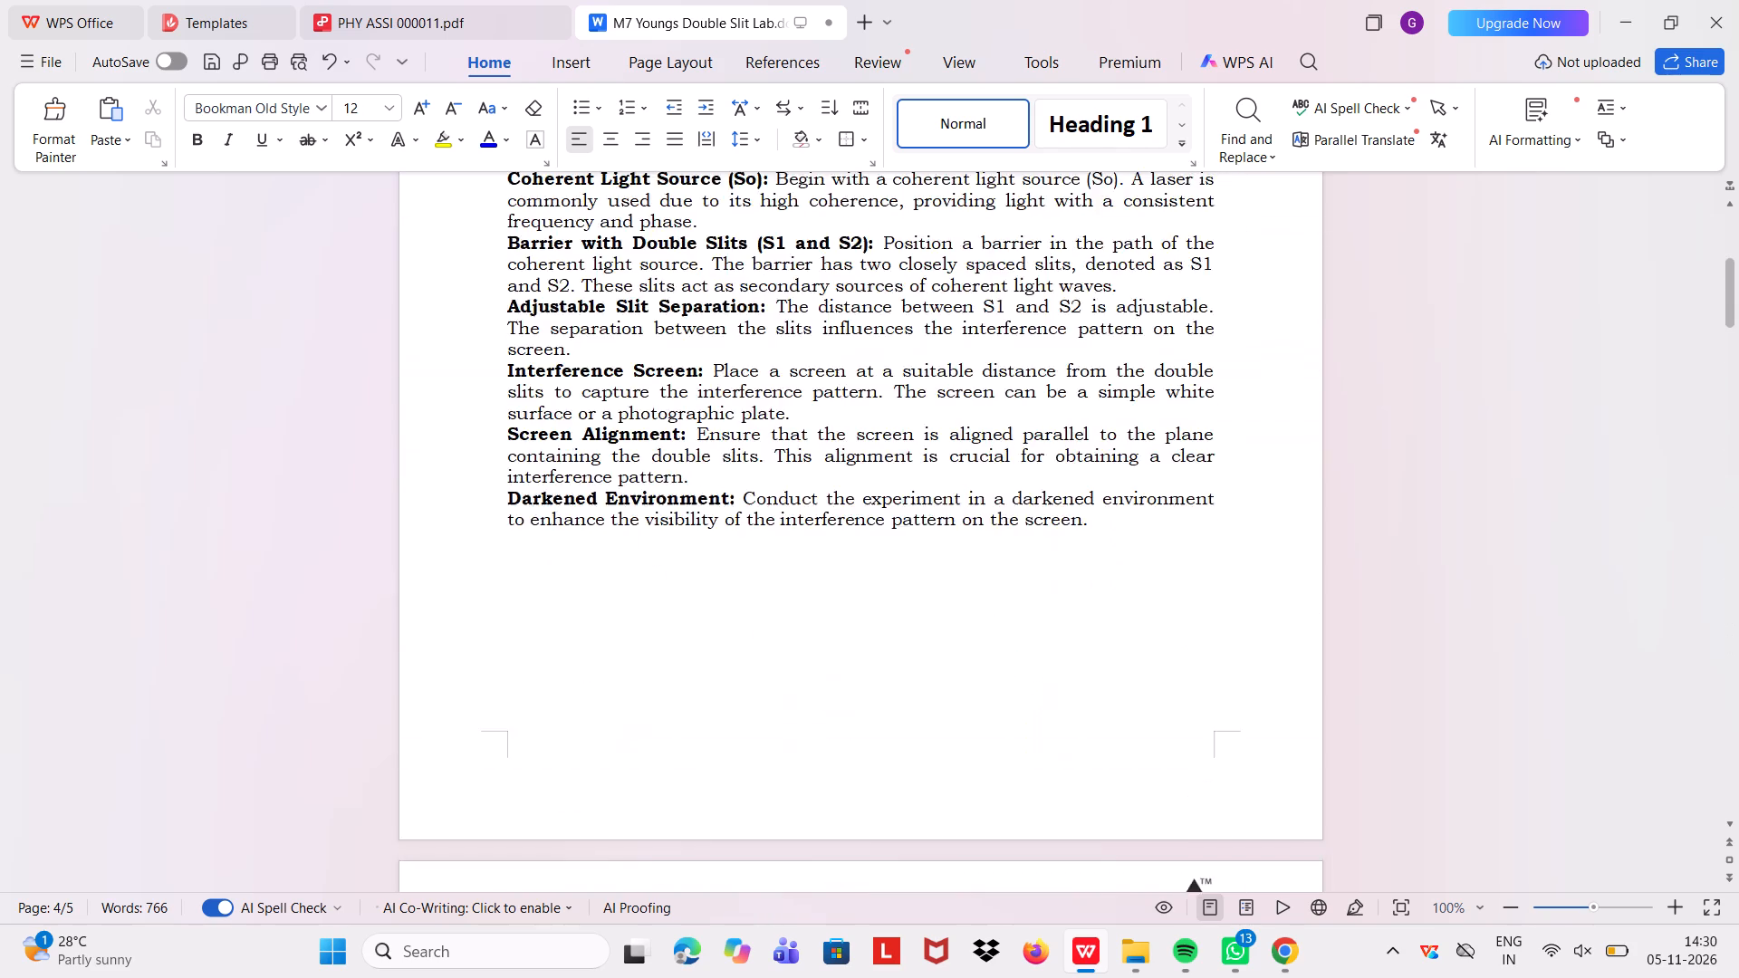
{"action": "scroll", "coordinate": [534, 369], "scroll_direction": "up", "scroll_amount": 8}
{"action": "left_click", "coordinate": [774, 398]}
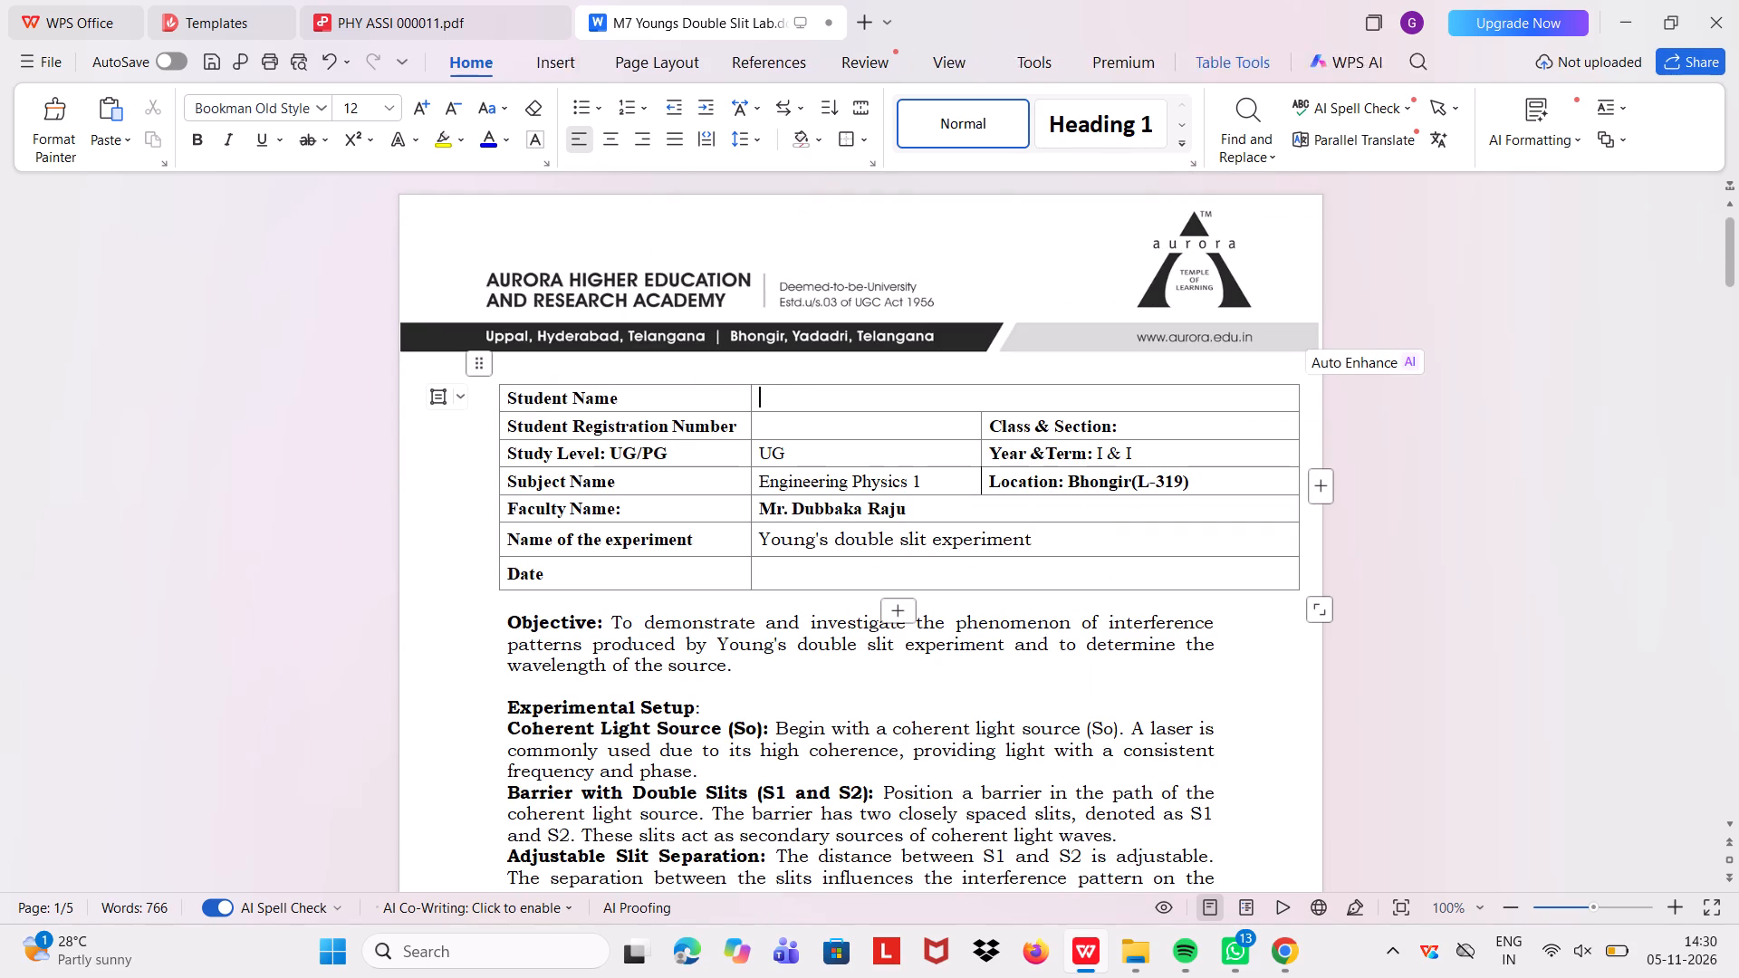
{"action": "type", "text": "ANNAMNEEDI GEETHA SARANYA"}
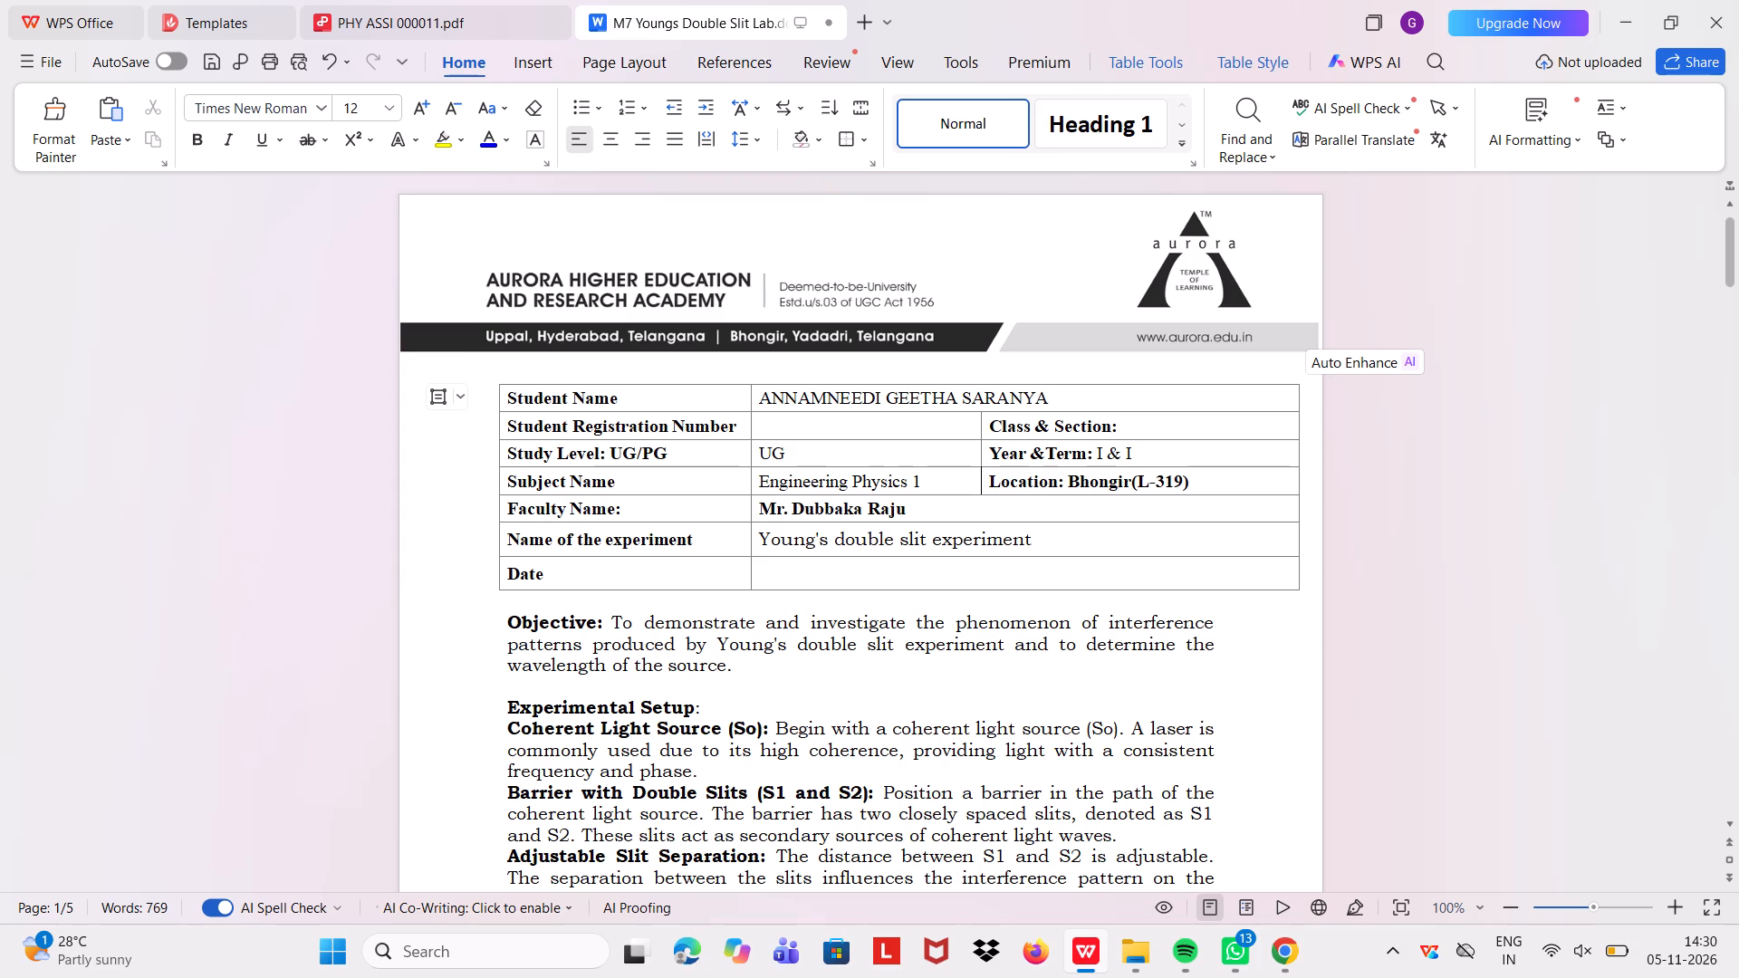
{"action": "left_click", "coordinate": [776, 426]}
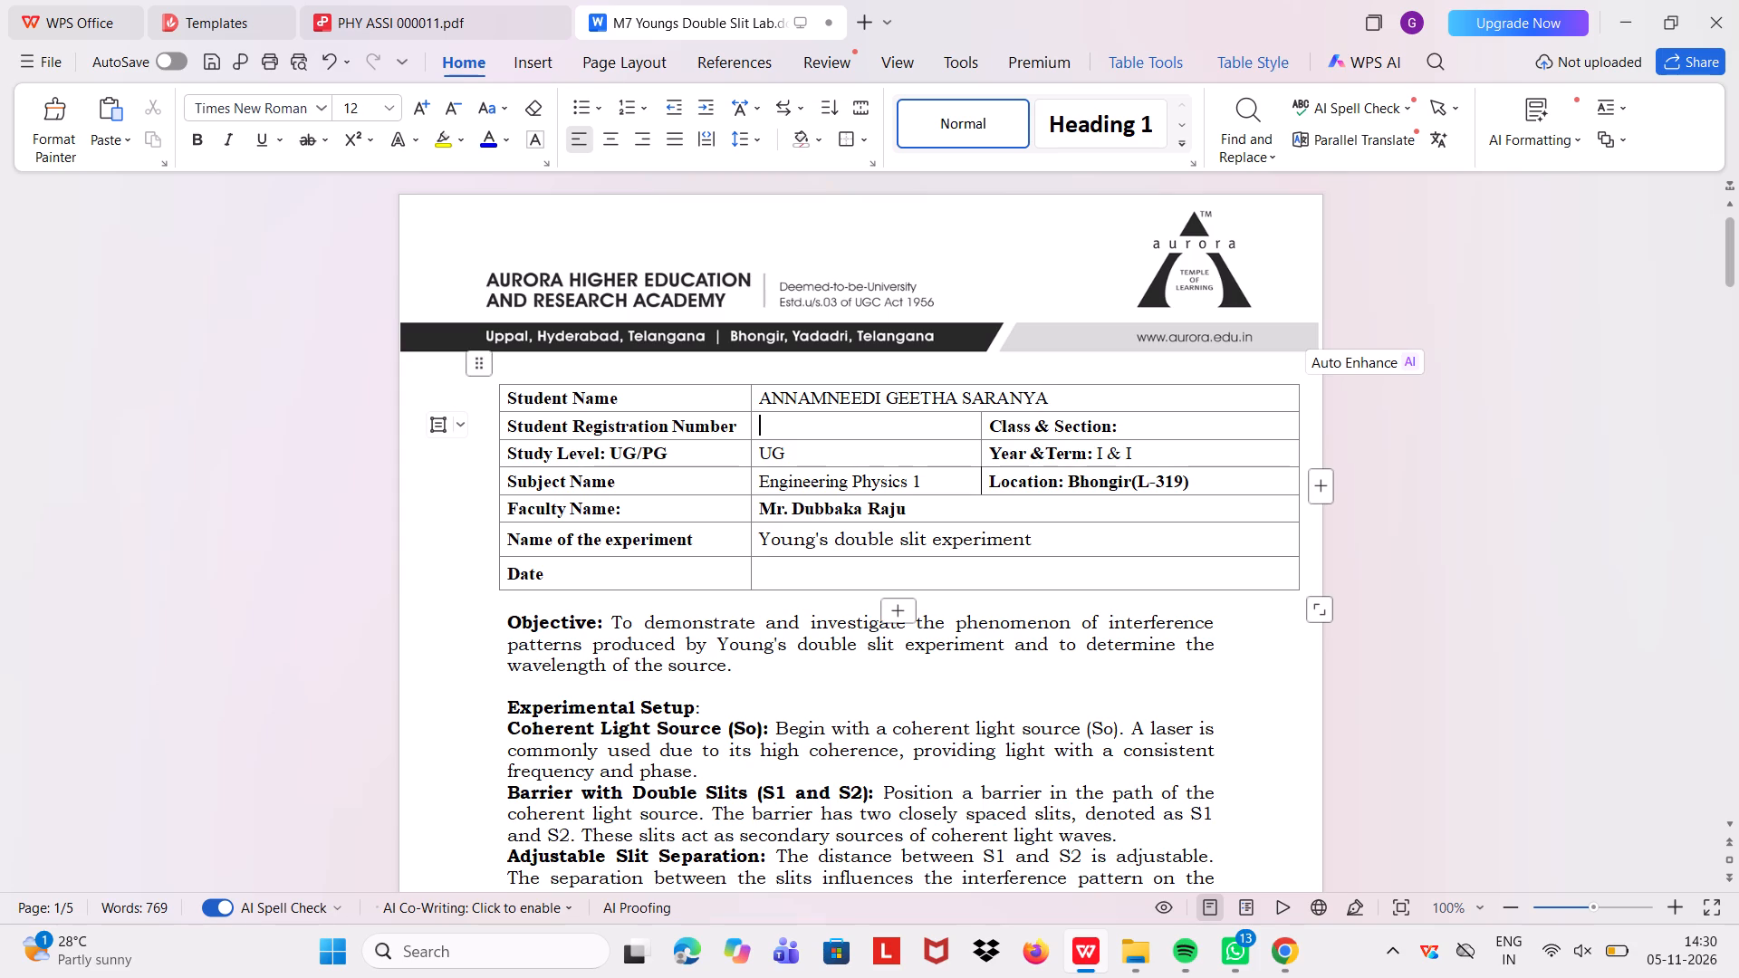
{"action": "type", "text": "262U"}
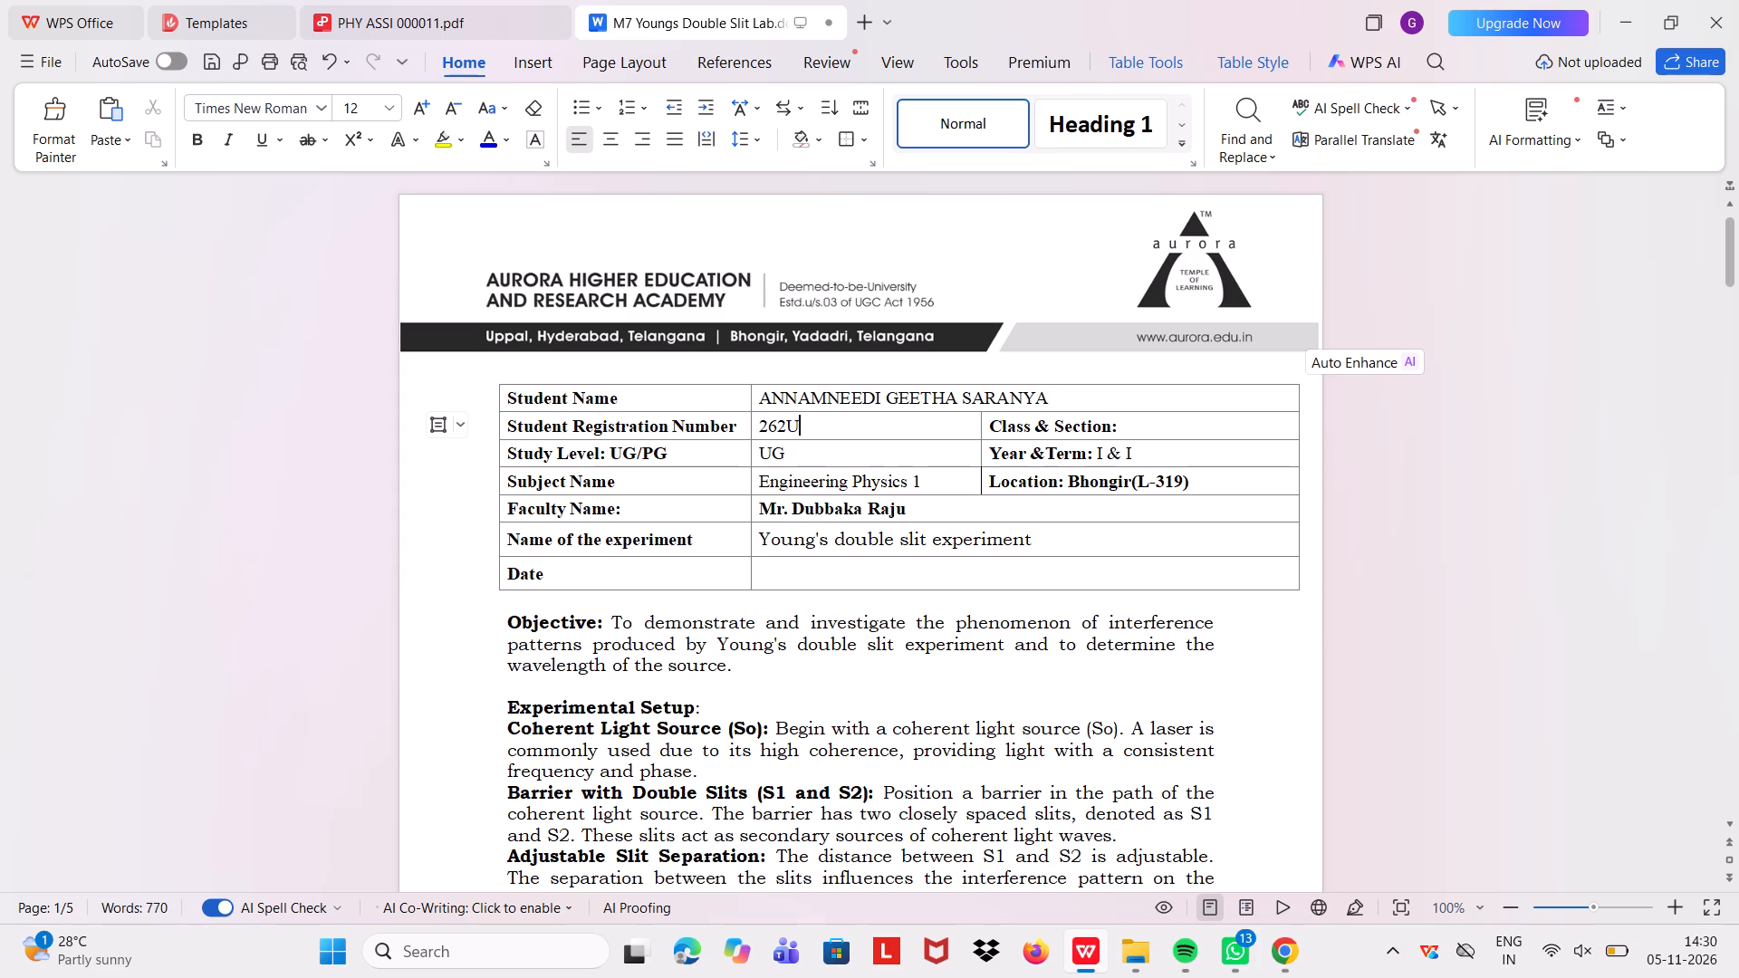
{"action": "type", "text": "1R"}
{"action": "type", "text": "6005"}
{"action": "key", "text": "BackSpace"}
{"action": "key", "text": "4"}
Fill in the Class & Section entry of the header table with AIML-1A.
{"action": "left_click", "coordinate": [1140, 426]}
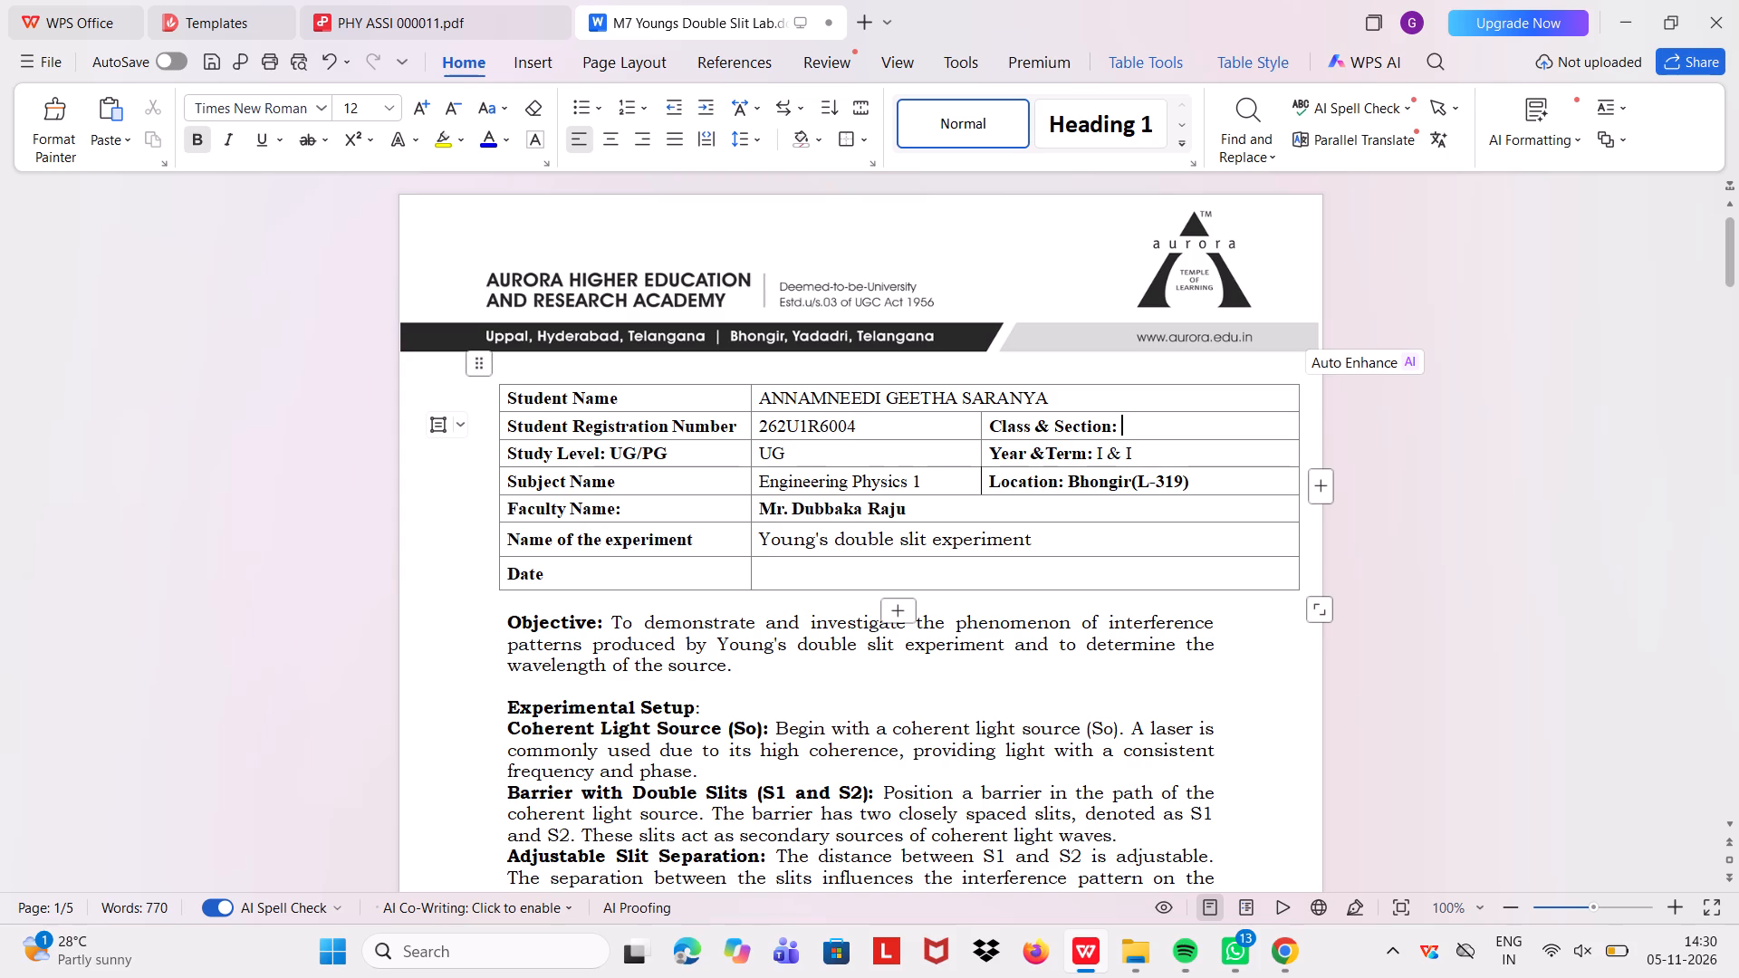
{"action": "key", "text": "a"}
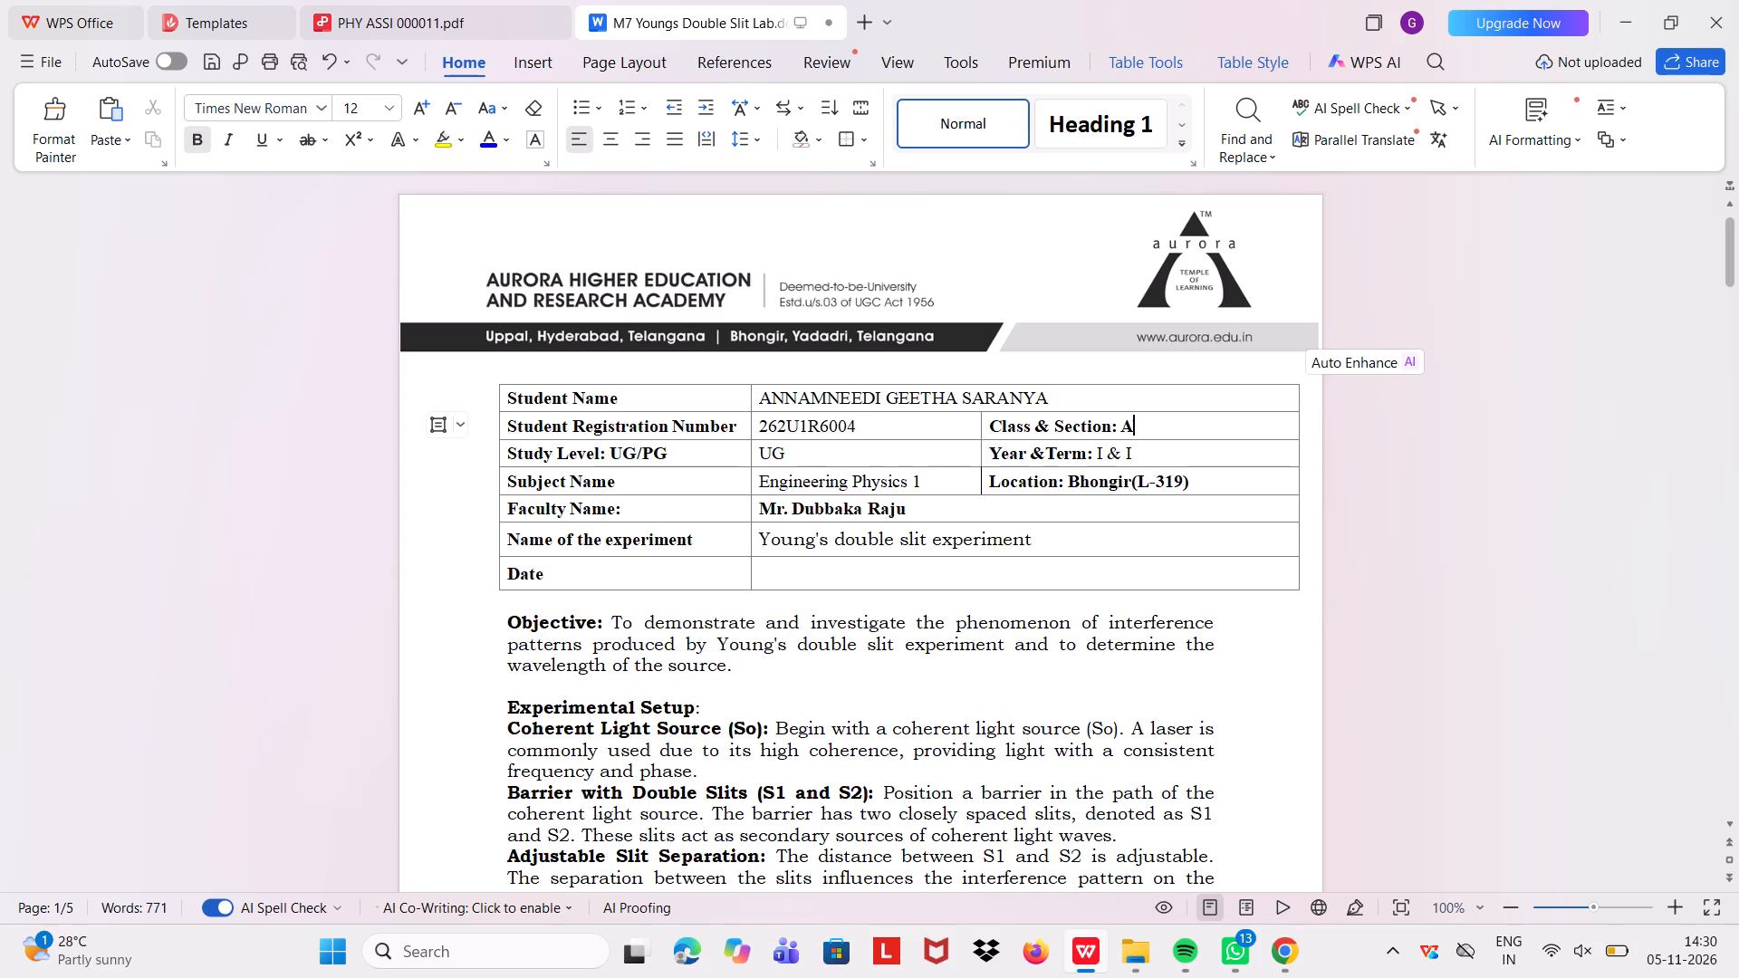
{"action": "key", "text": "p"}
{"action": "key", "text": "BackSpace"}
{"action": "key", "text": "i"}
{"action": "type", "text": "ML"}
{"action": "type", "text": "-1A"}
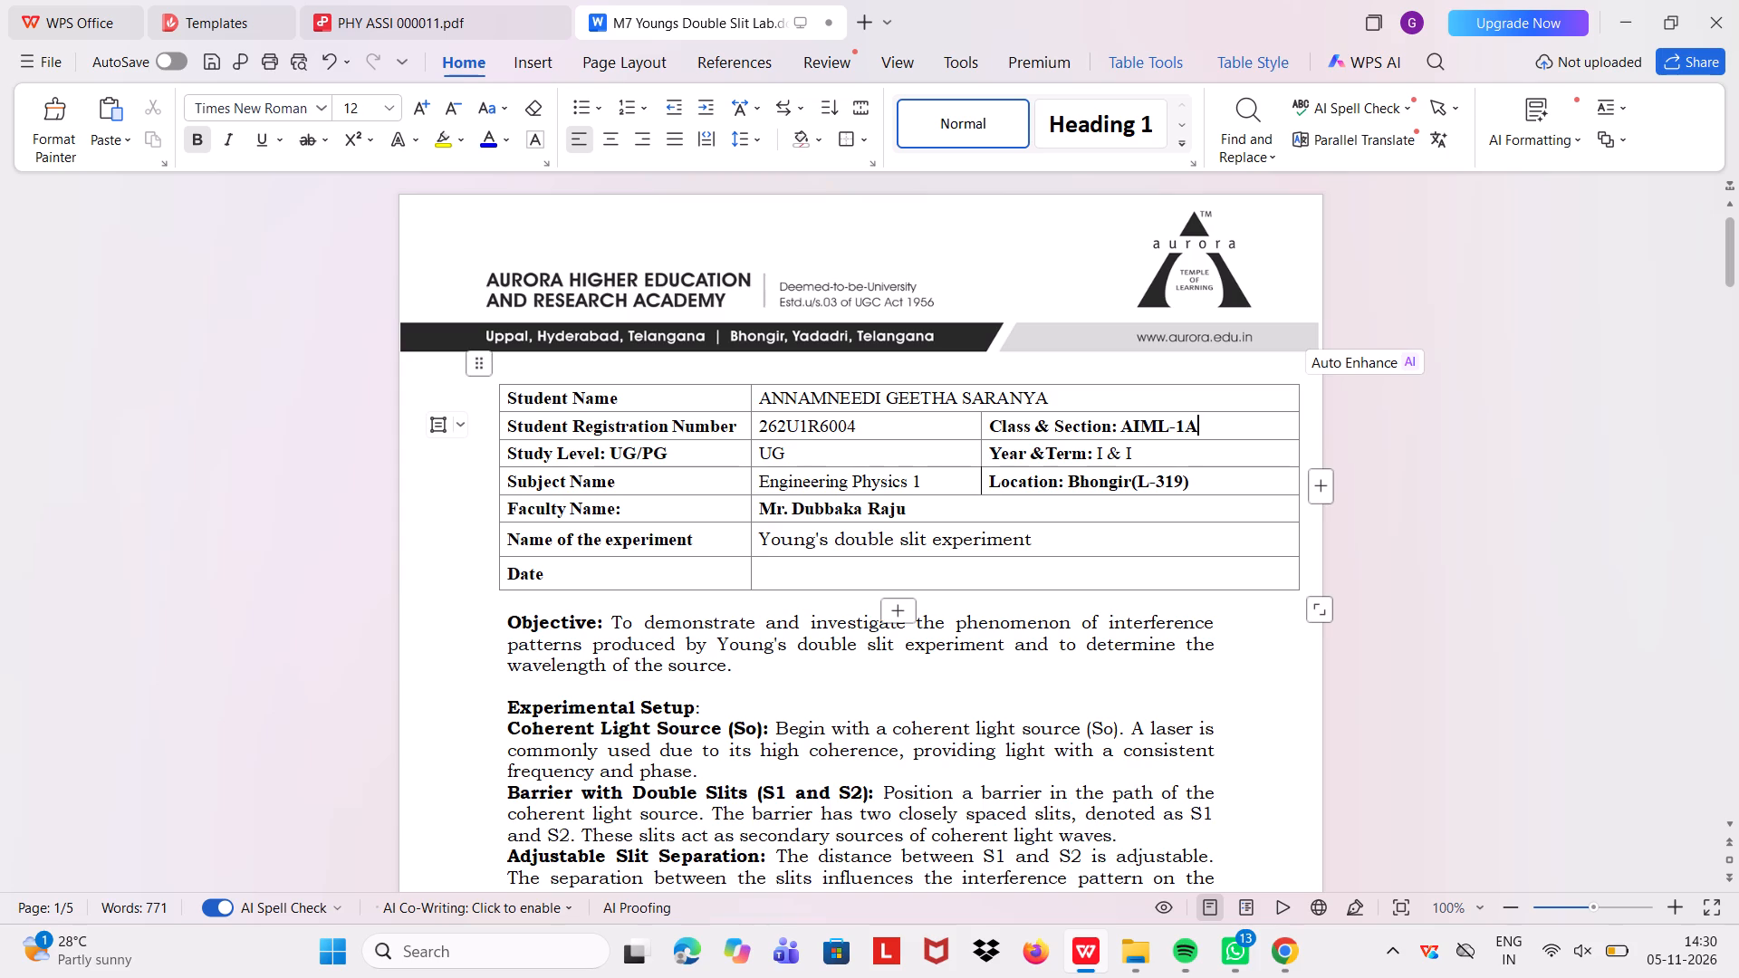
Enter 05-11-2026 in the Date row of the header table.
{"action": "left_click", "coordinate": [813, 578]}
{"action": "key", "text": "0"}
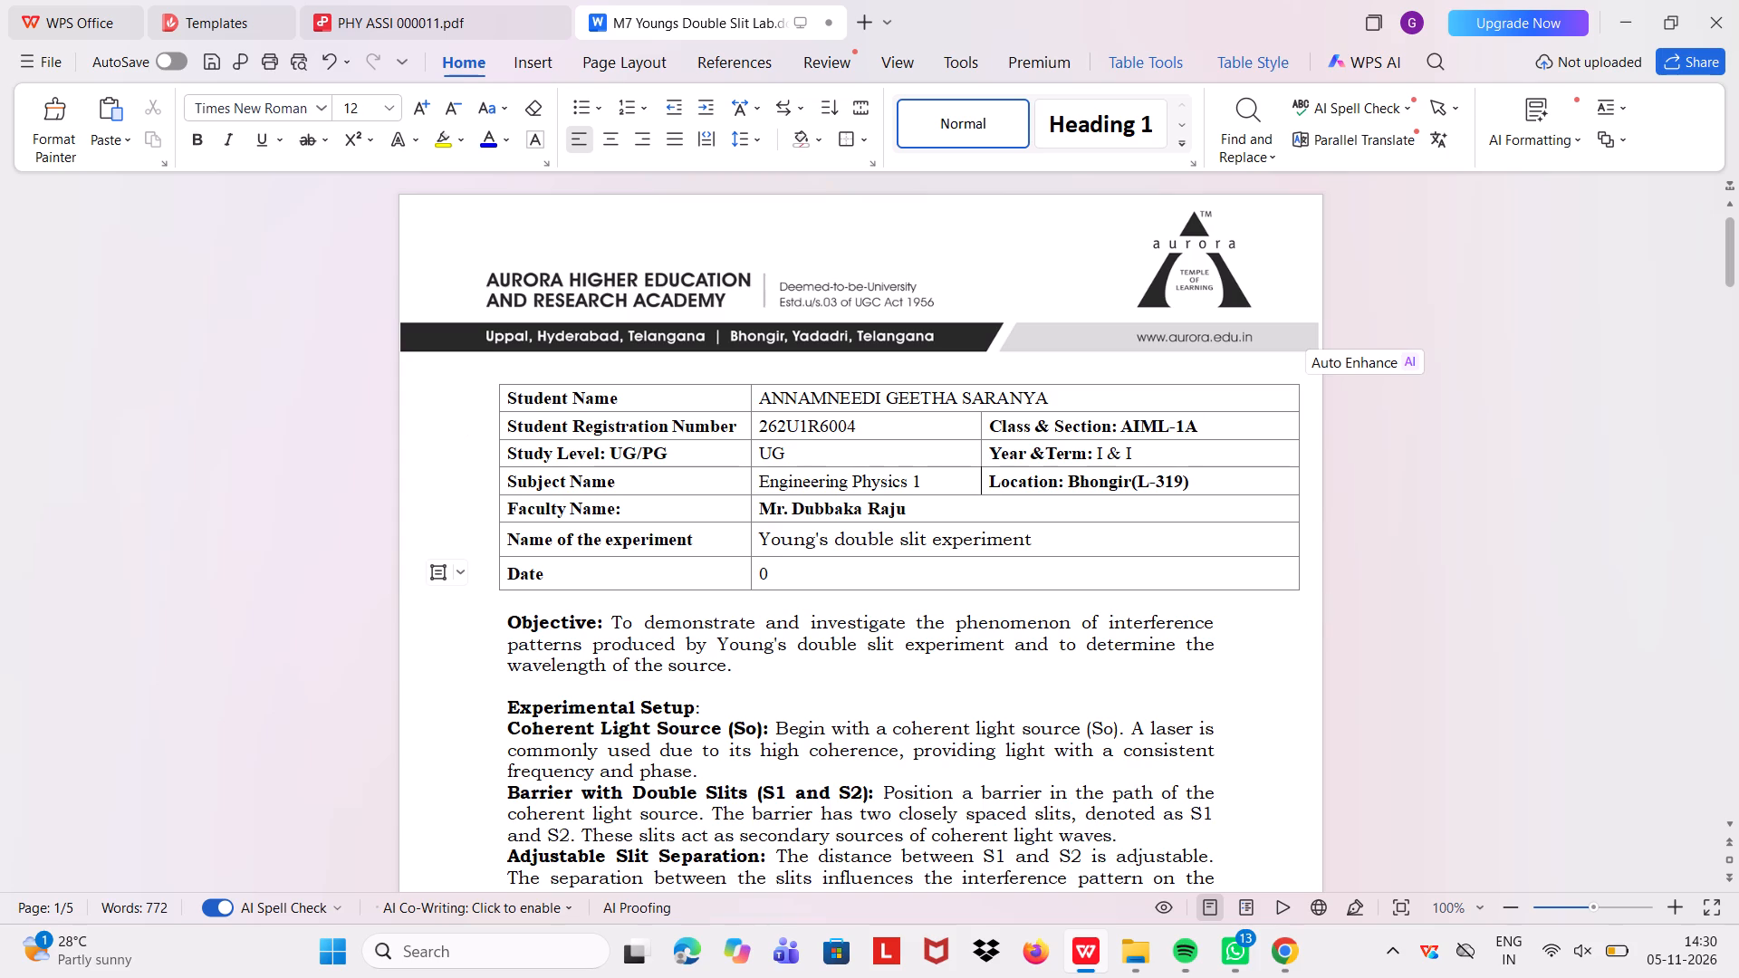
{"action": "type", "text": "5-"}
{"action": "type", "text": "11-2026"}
Copy the document content from the Objective paragraph through the "Answer the following Viva Voce Questions" heading.
{"action": "scroll", "coordinate": [813, 578], "scroll_direction": "down", "scroll_amount": 1}
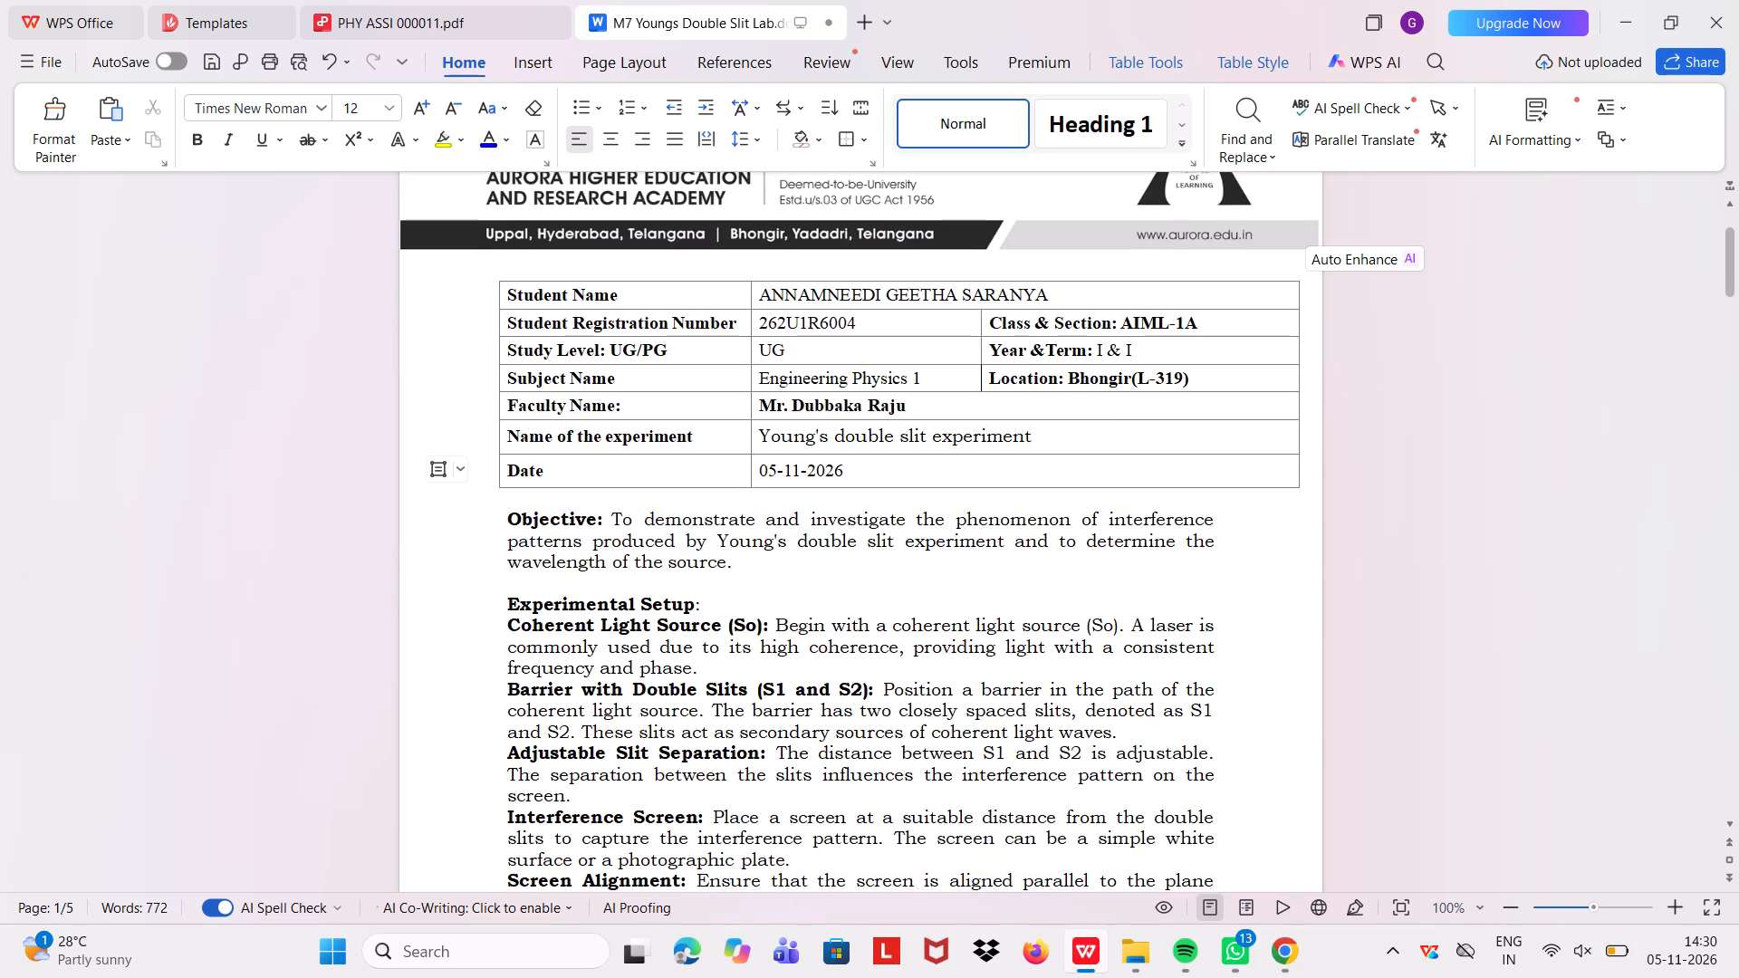
{"action": "left_click", "coordinate": [504, 517]}
{"action": "left_click_drag", "start_coordinate": [510, 517], "coordinate": [945, 973]}
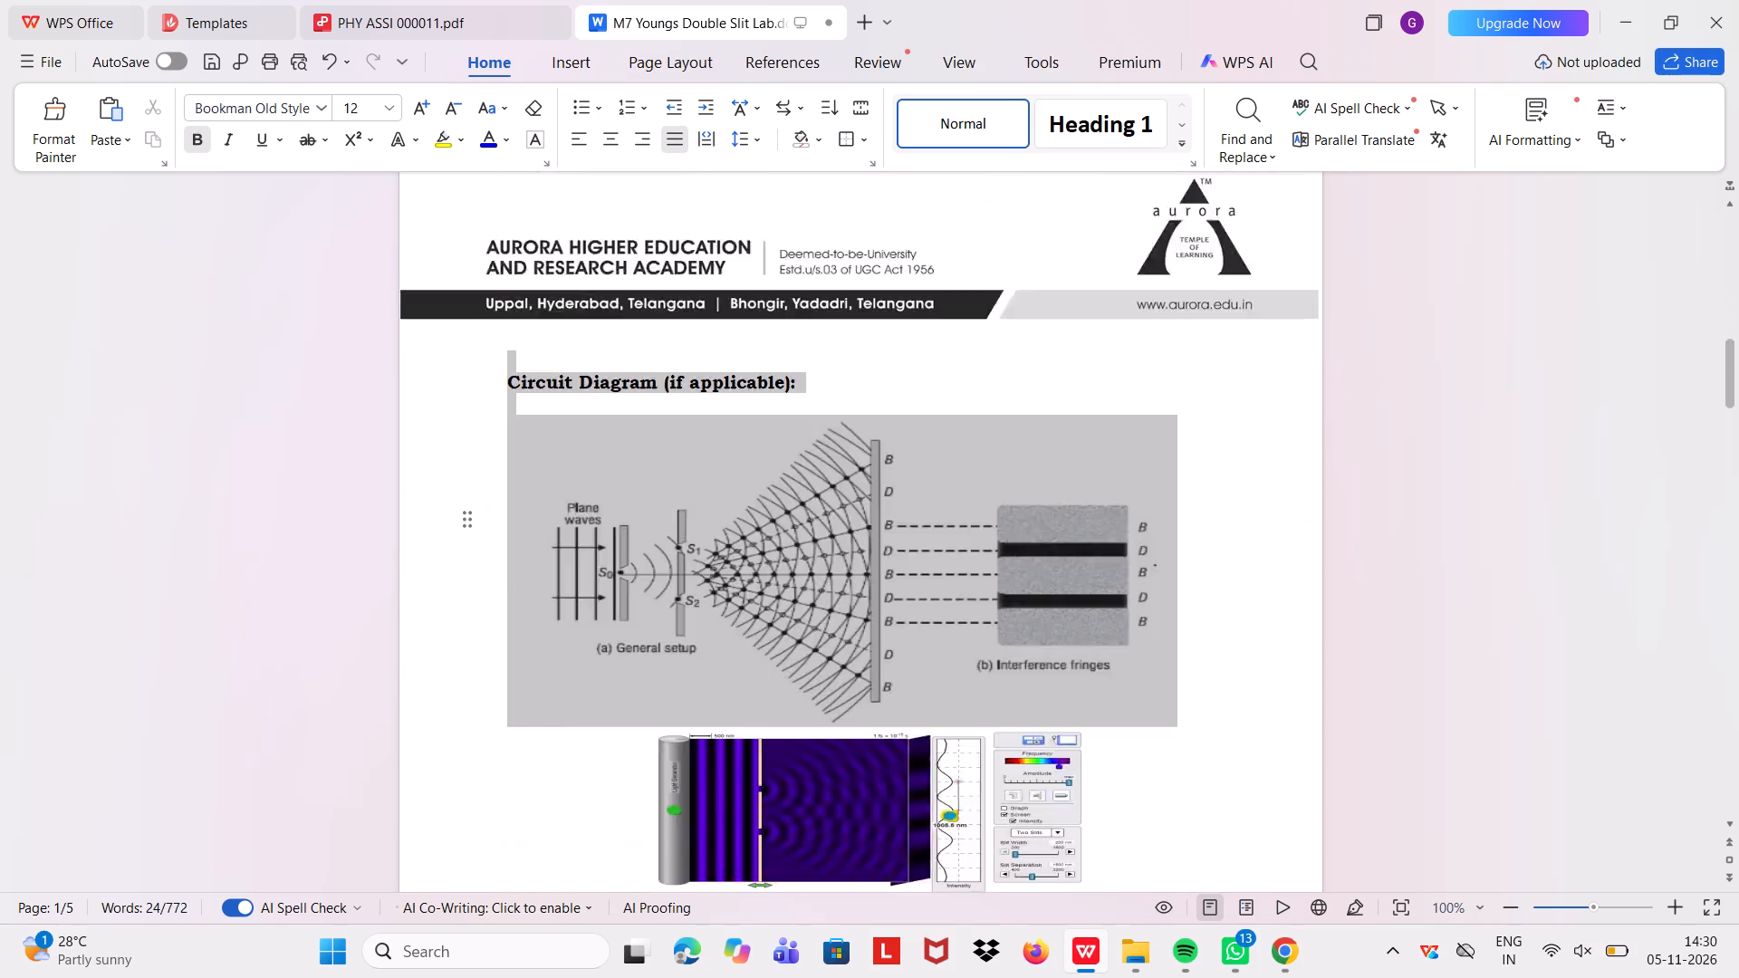
{"action": "left_click_drag", "start_coordinate": [945, 973], "coordinate": [907, 313]}
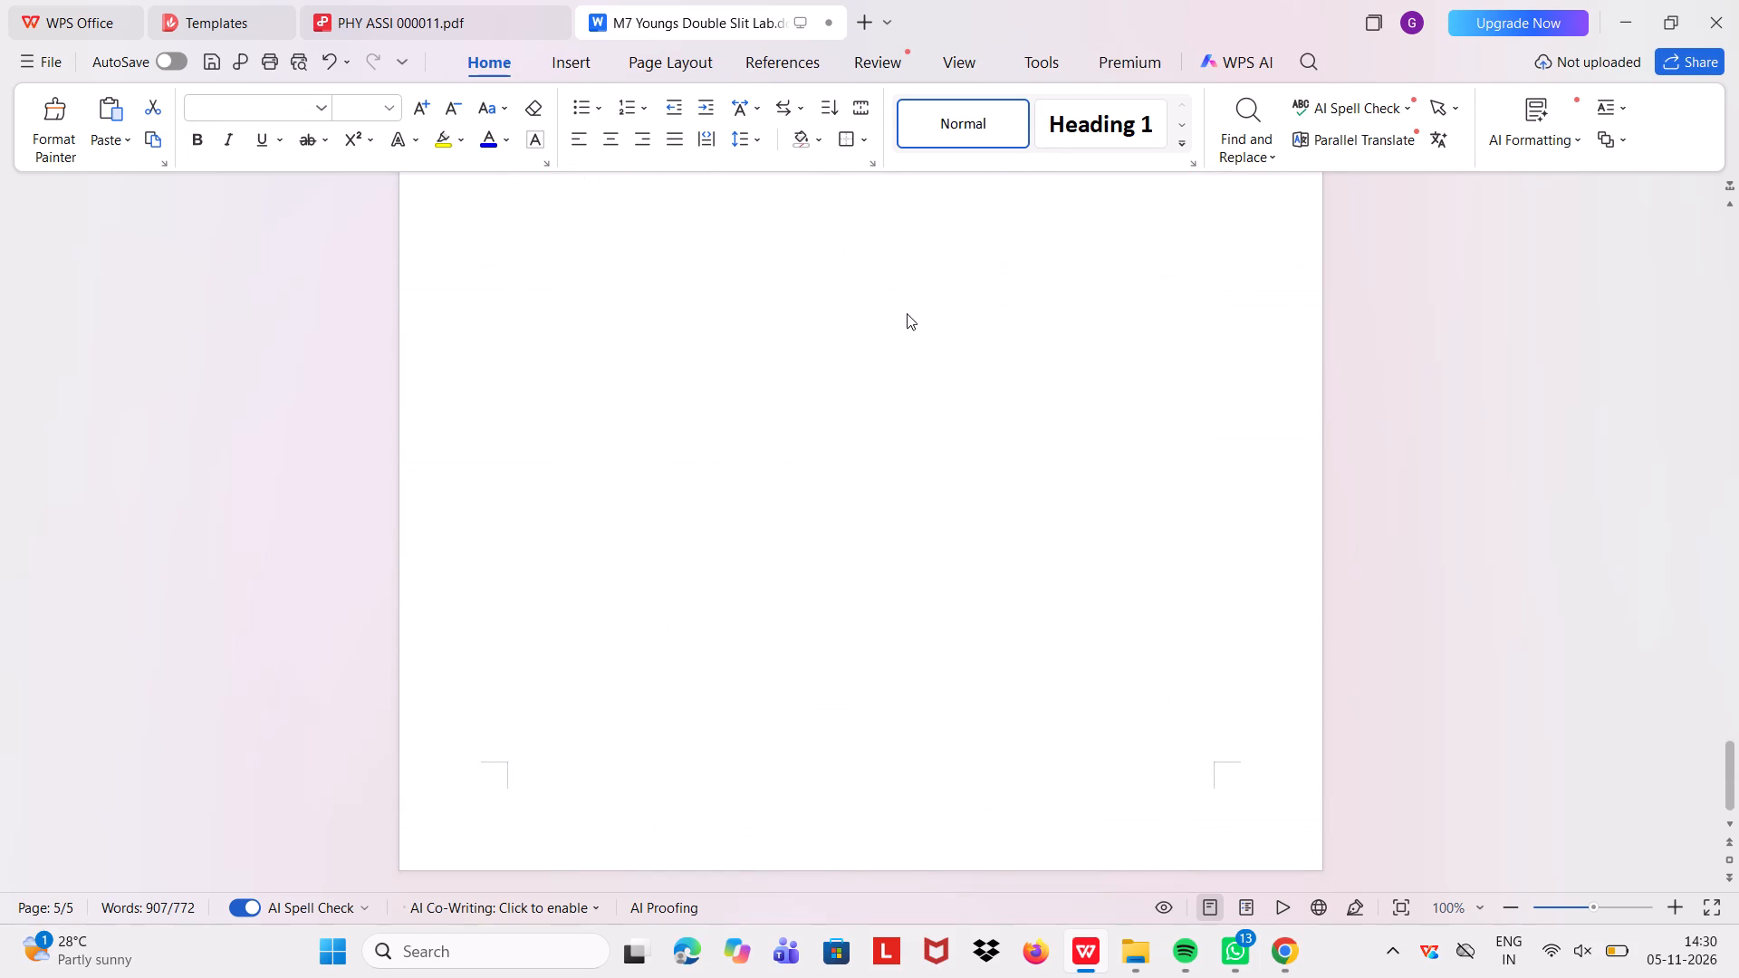
{"action": "left_click_drag", "start_coordinate": [907, 313], "coordinate": [1023, 129]}
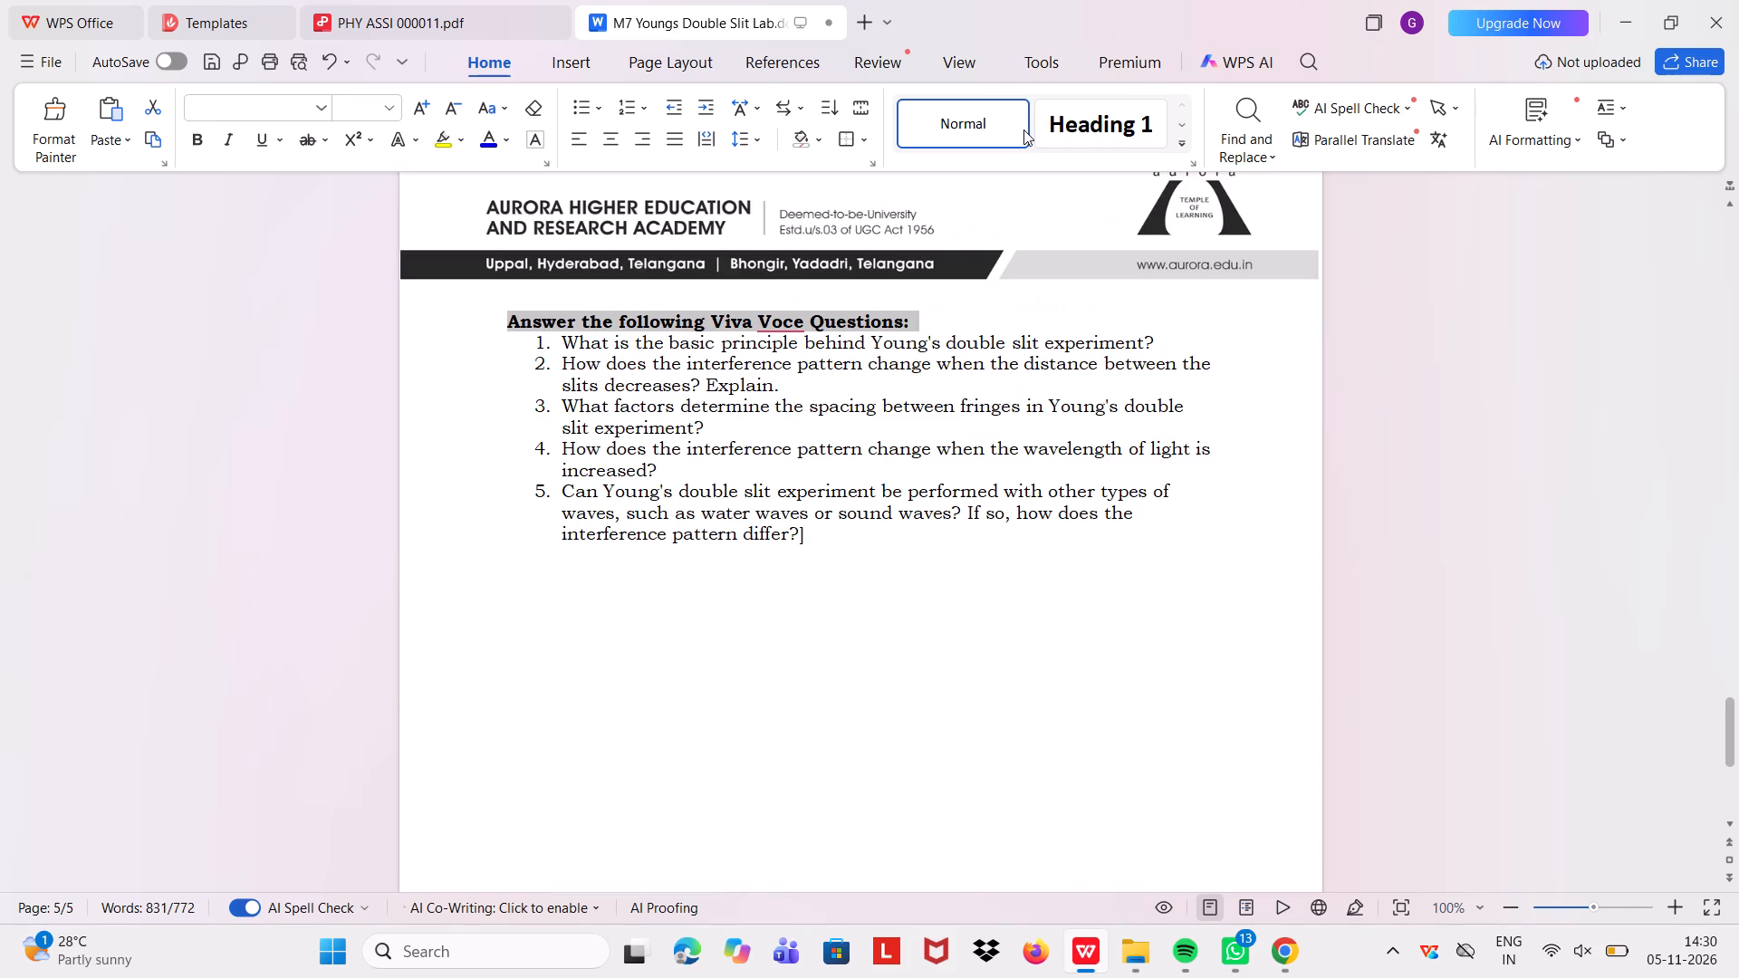
{"action": "key", "text": "ctrl+c"}
{"action": "scroll", "coordinate": [1023, 129], "scroll_direction": "up", "scroll_amount": 2}
{"action": "scroll", "coordinate": [1047, 307], "scroll_direction": "up", "scroll_amount": 7}
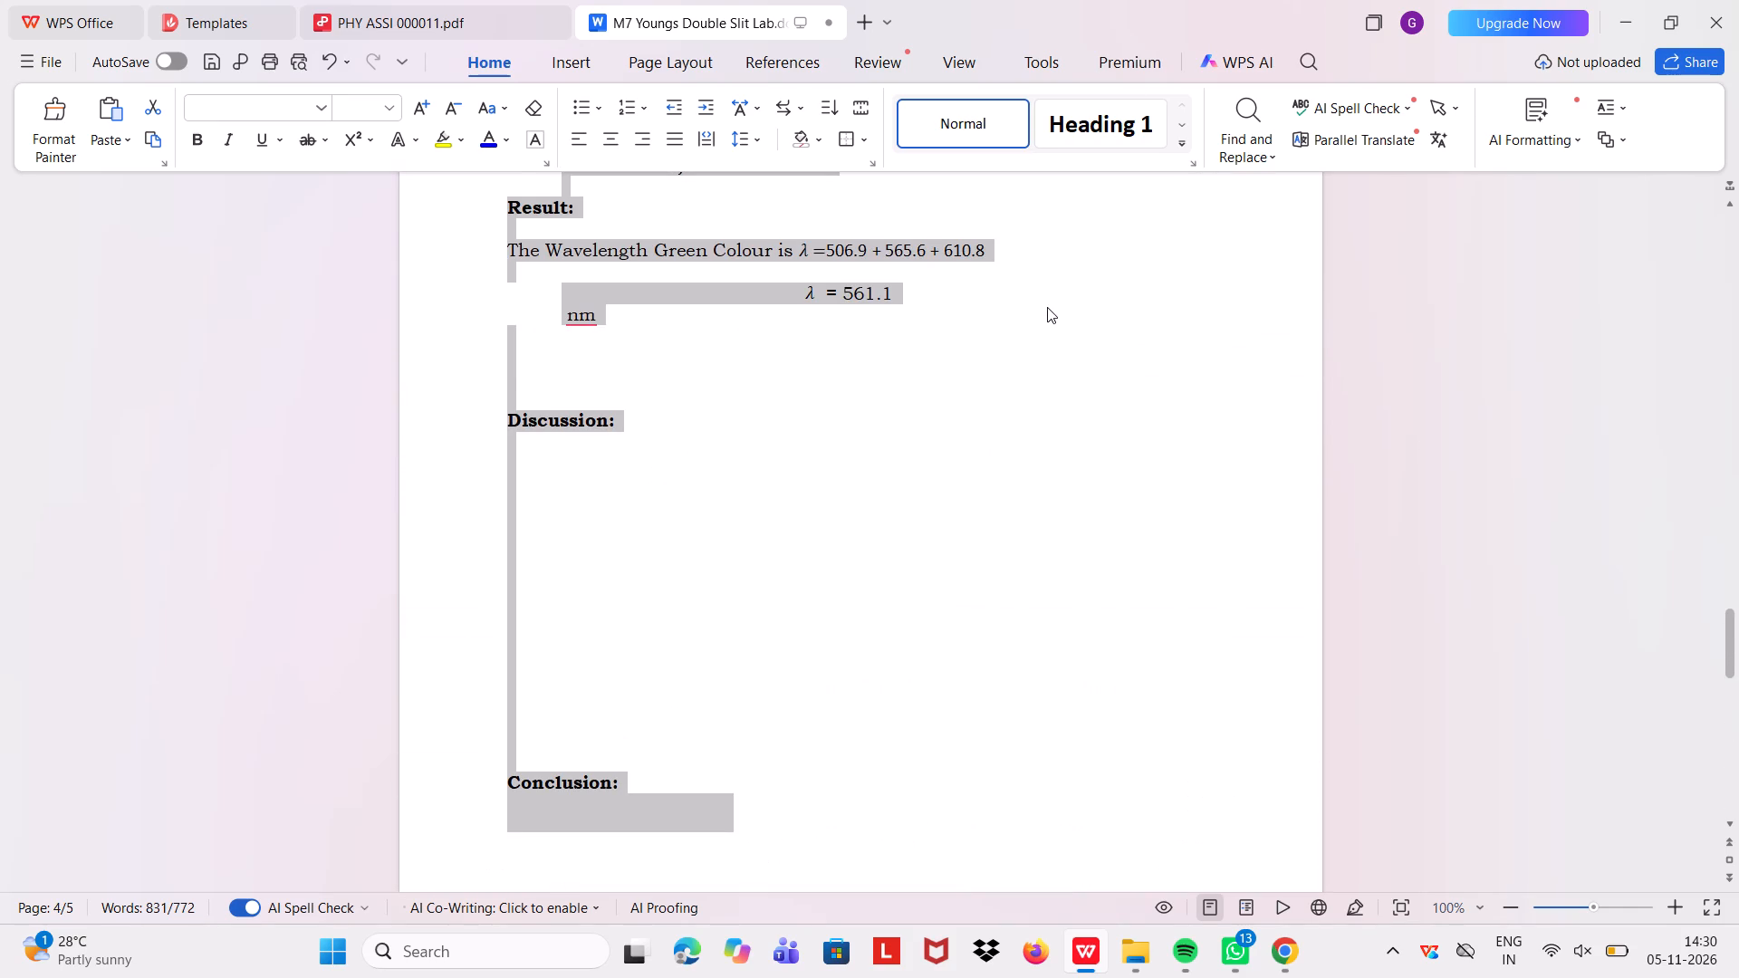
{"action": "left_click", "coordinate": [468, 949]}
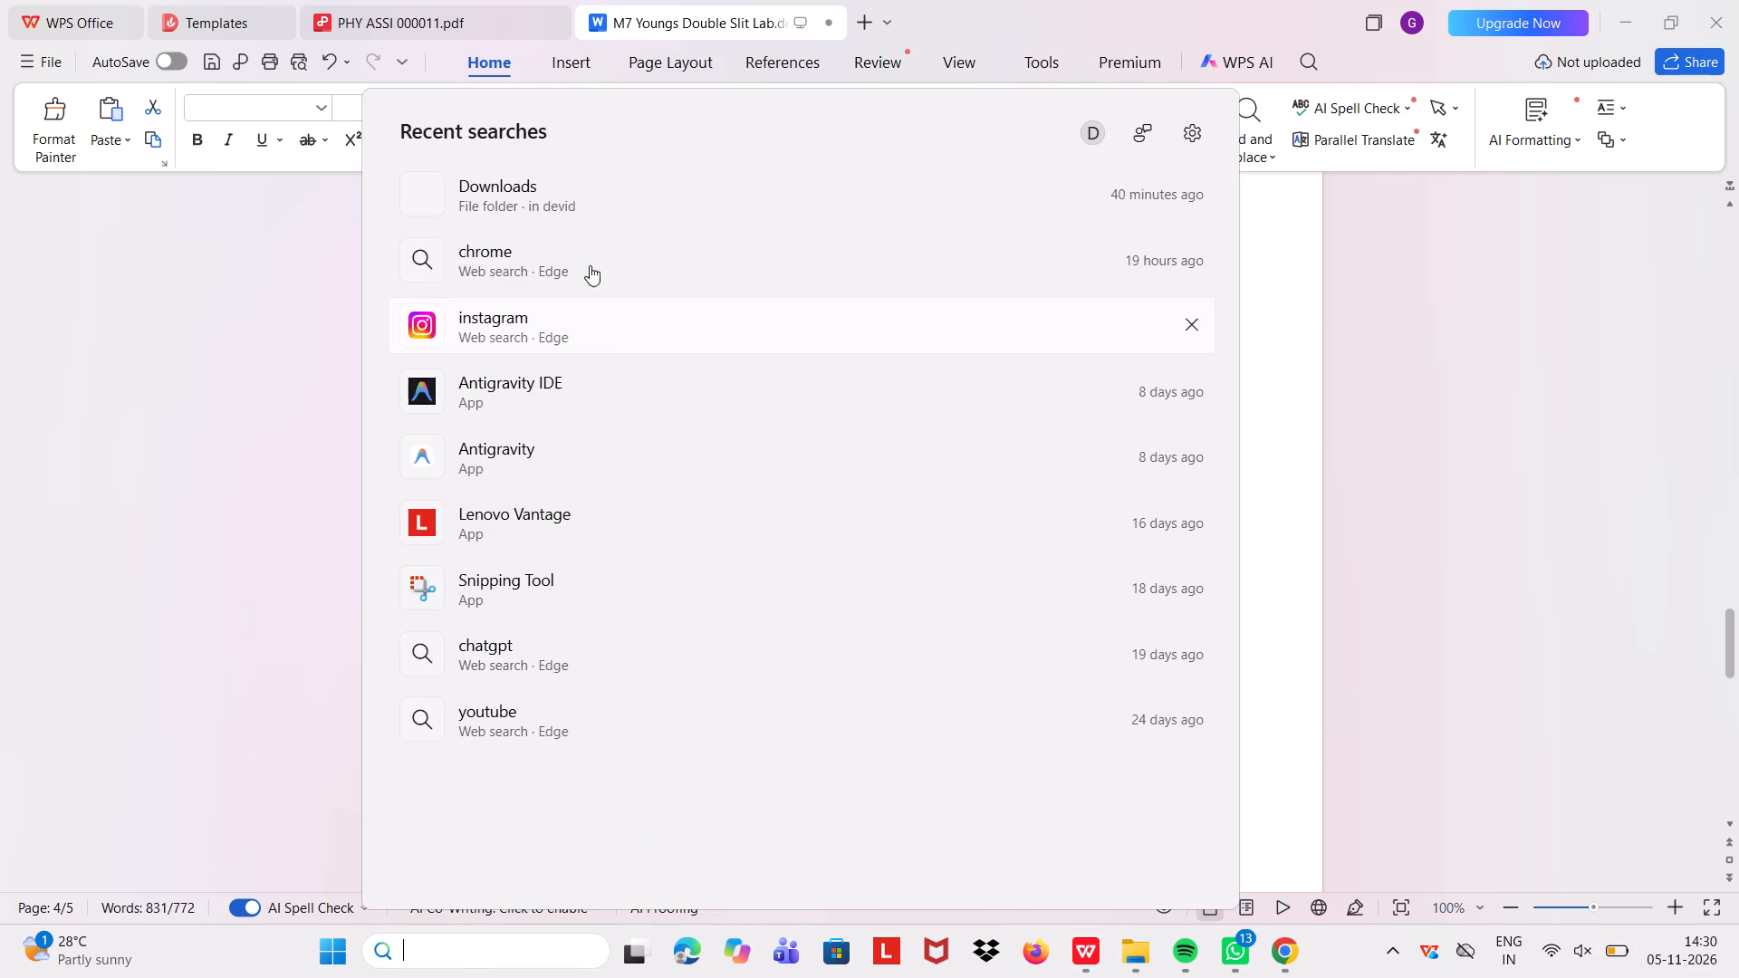
{"action": "left_click", "coordinate": [586, 664]}
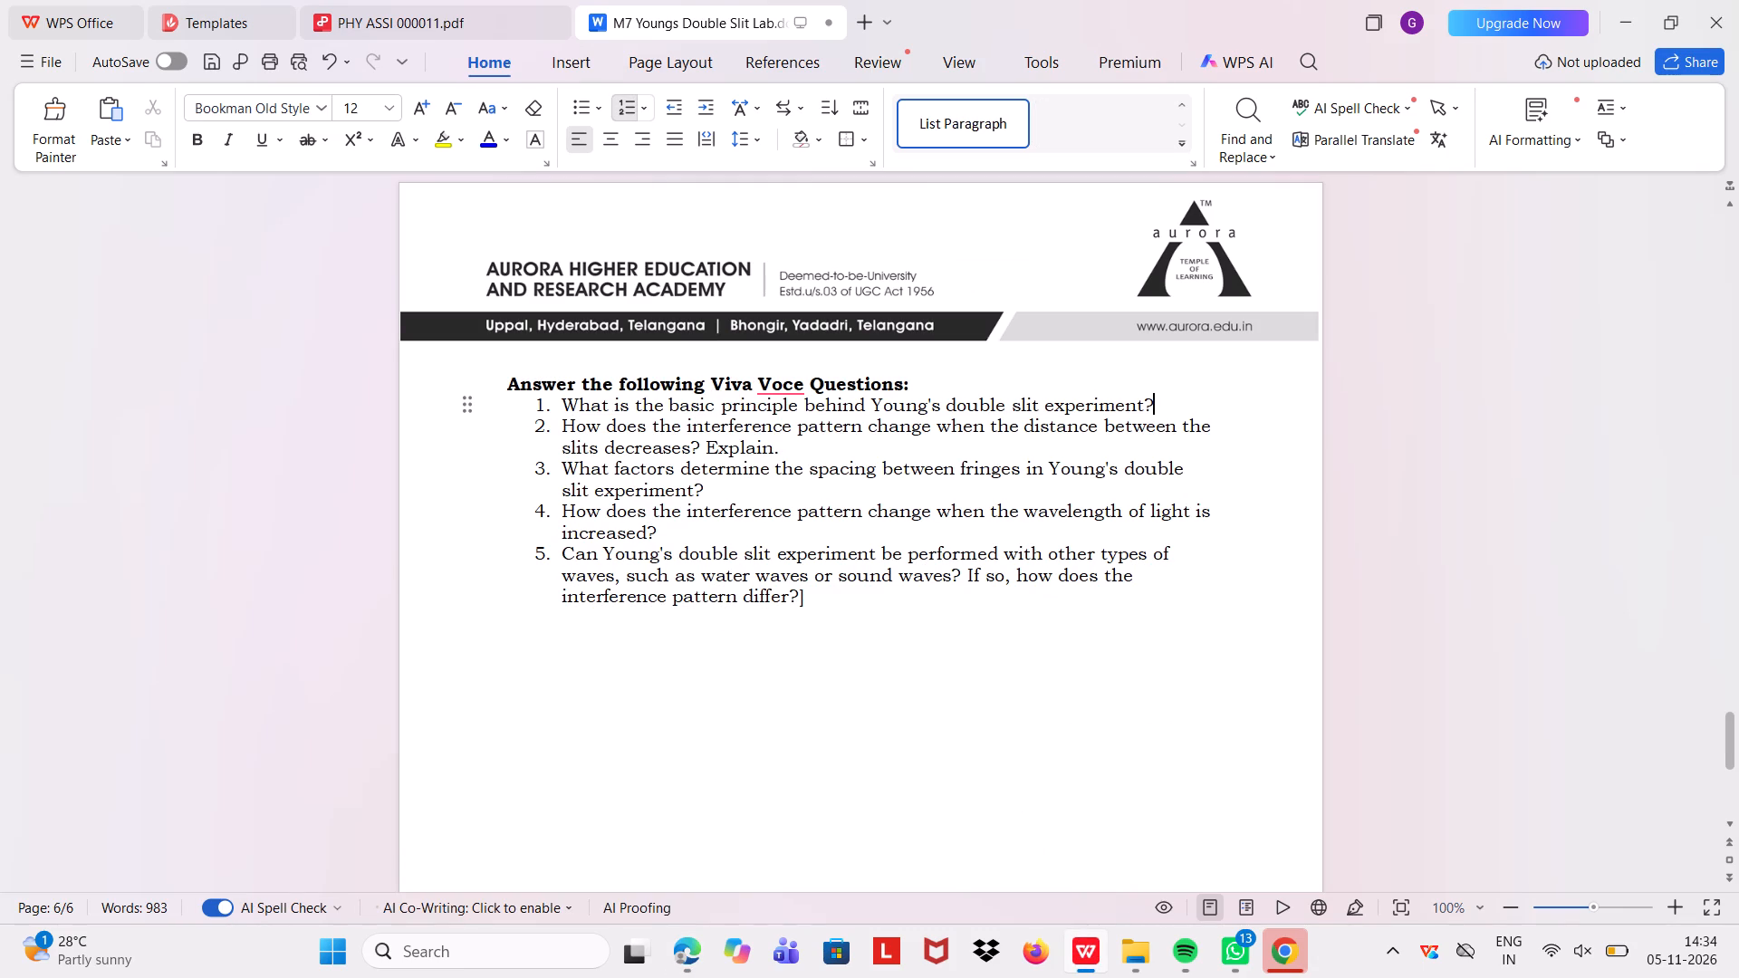
{"action": "key", "text": "Return"}
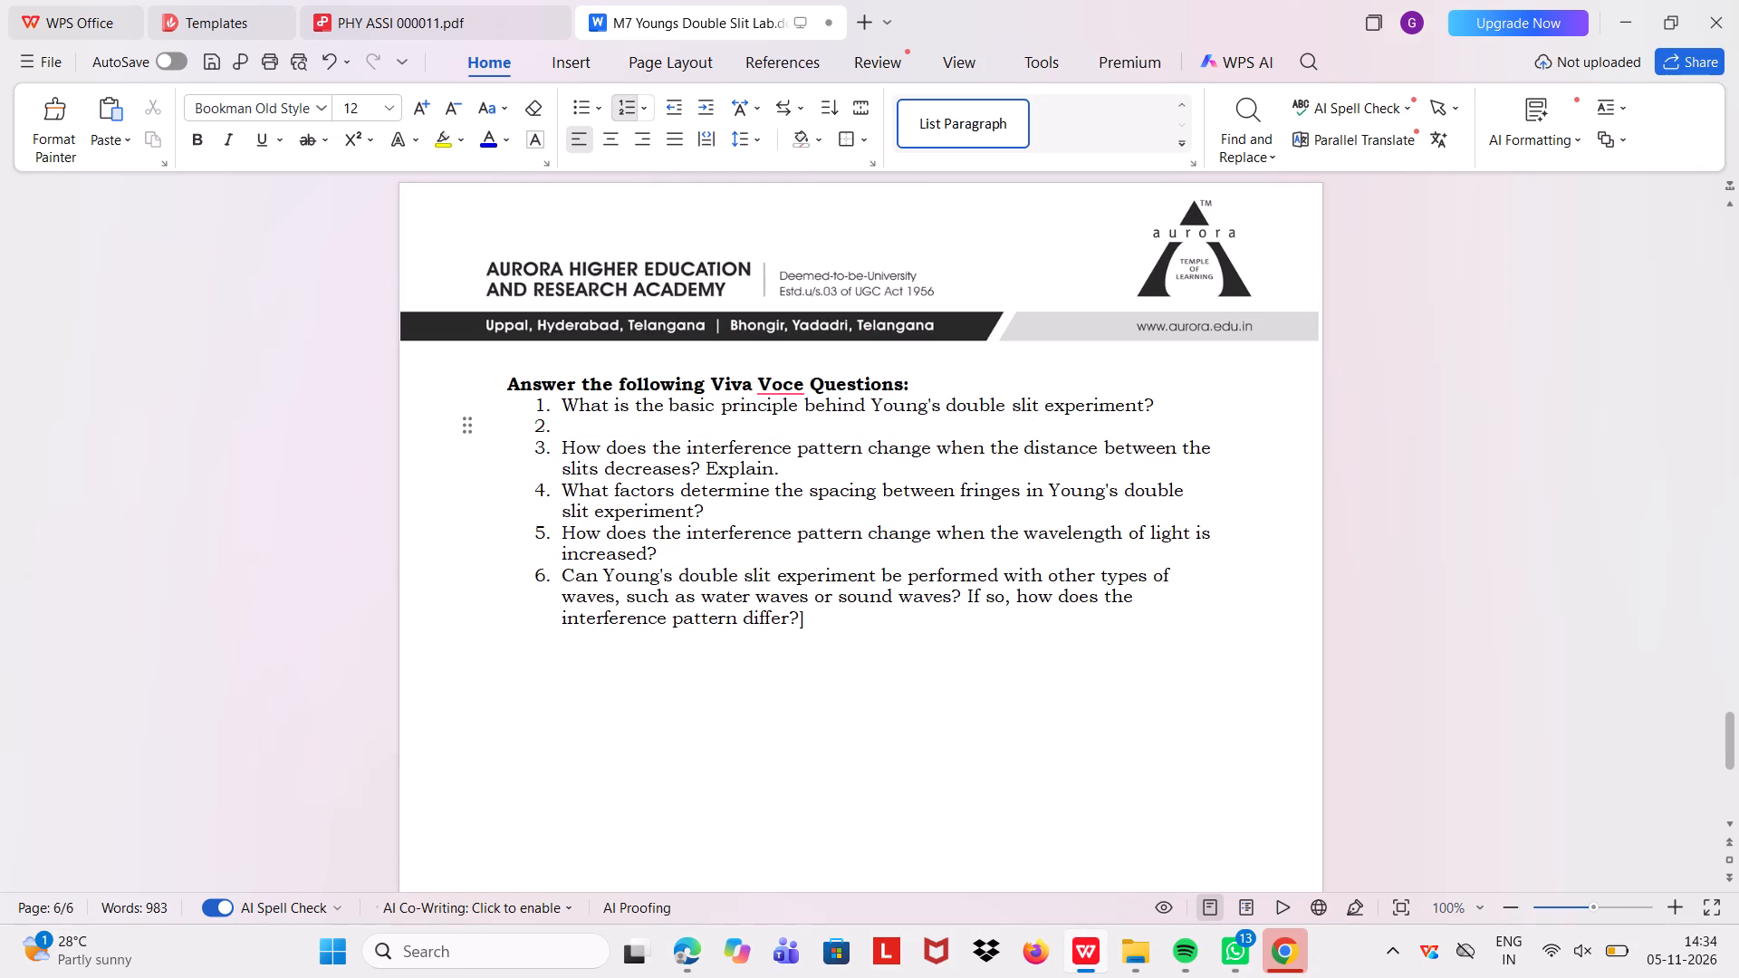
{"action": "key", "text": "ctrl+v"}
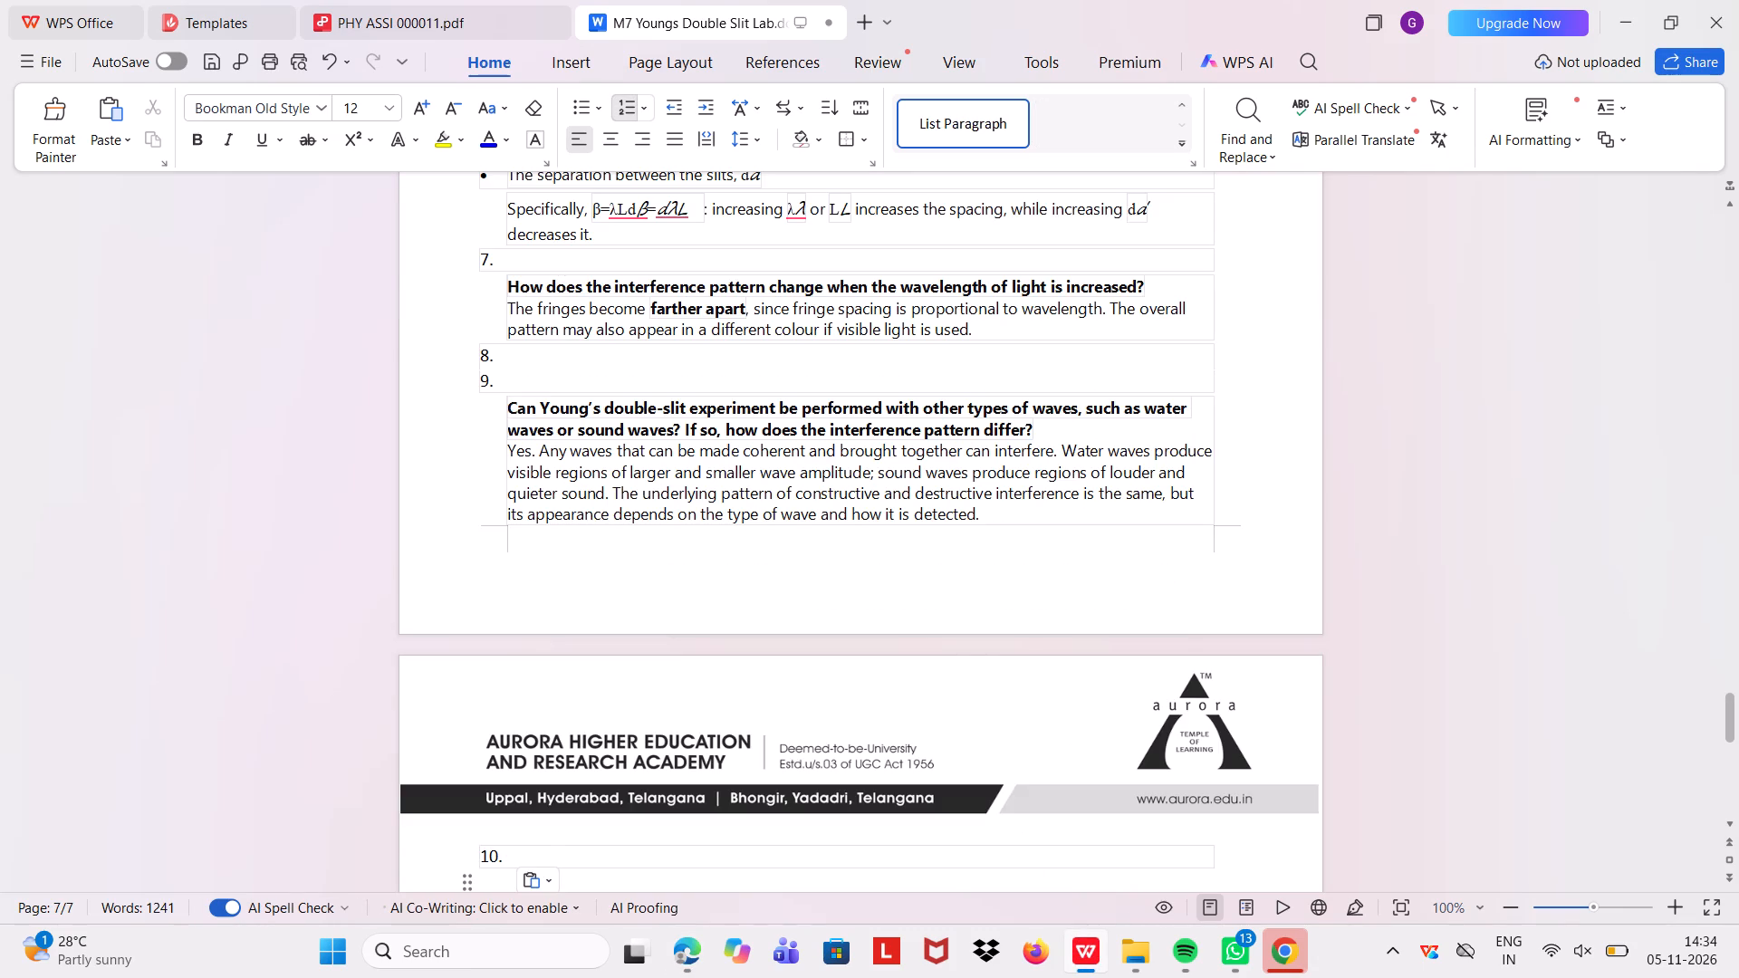
Clear the stray empty numbered items above the pasted question "What factors determine the spacing between fringes".
{"action": "scroll", "coordinate": [1231, 294], "scroll_direction": "up", "scroll_amount": 3}
{"action": "left_click", "coordinate": [1000, 379]}
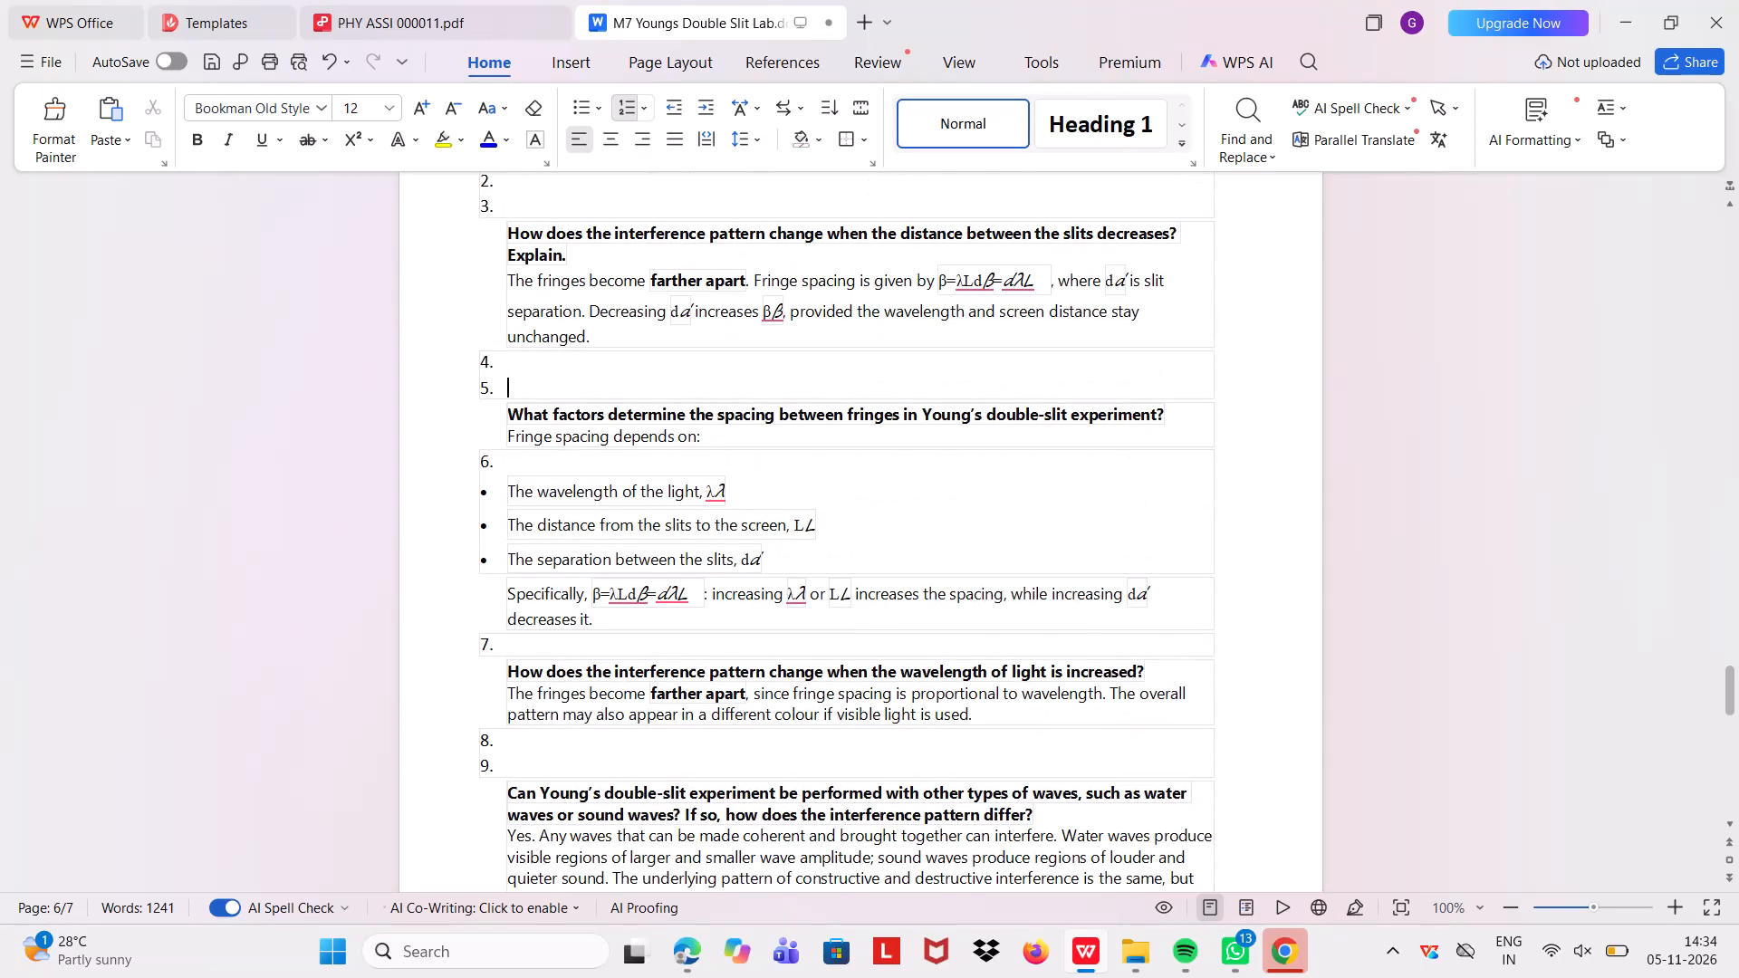
{"action": "left_click", "coordinate": [1125, 397]}
{"action": "key", "text": "BackSpace"}
{"action": "key", "text": "BackSpace"}
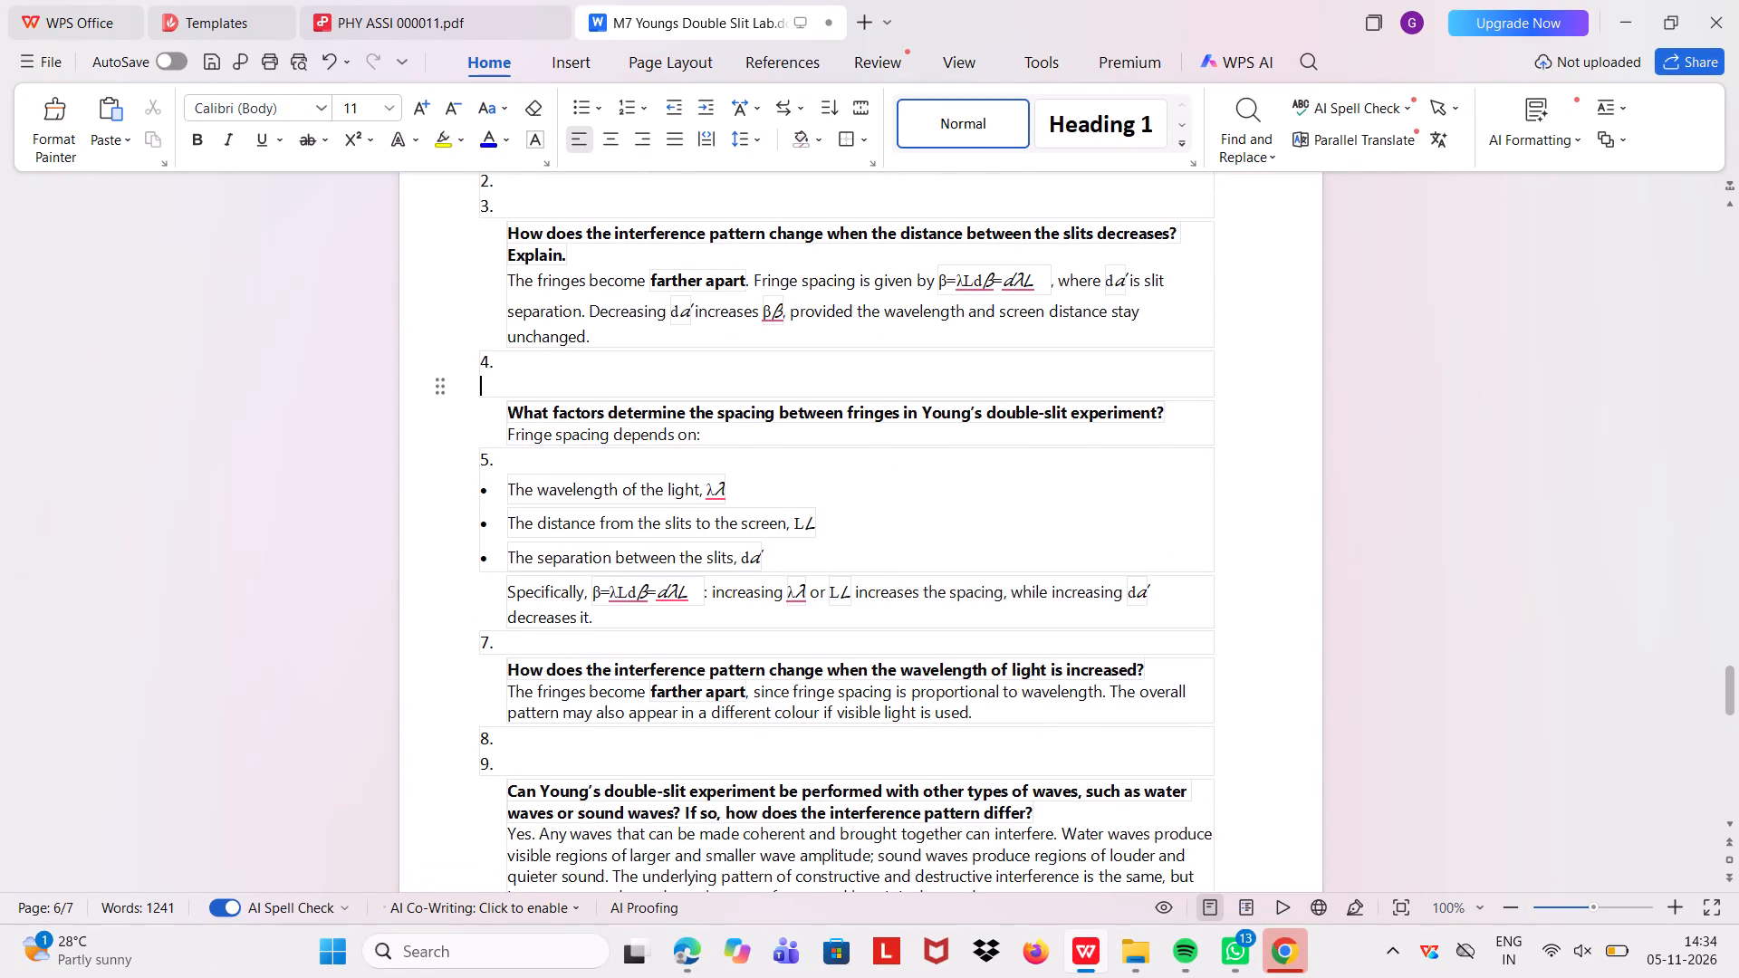
{"action": "key", "text": "BackSpace"}
Apply the Normal style to the blank line after the slit-distance answer and Normal (Web) to the answer paragraph itself.
{"action": "scroll", "coordinate": [1125, 397], "scroll_direction": "up", "scroll_amount": 2}
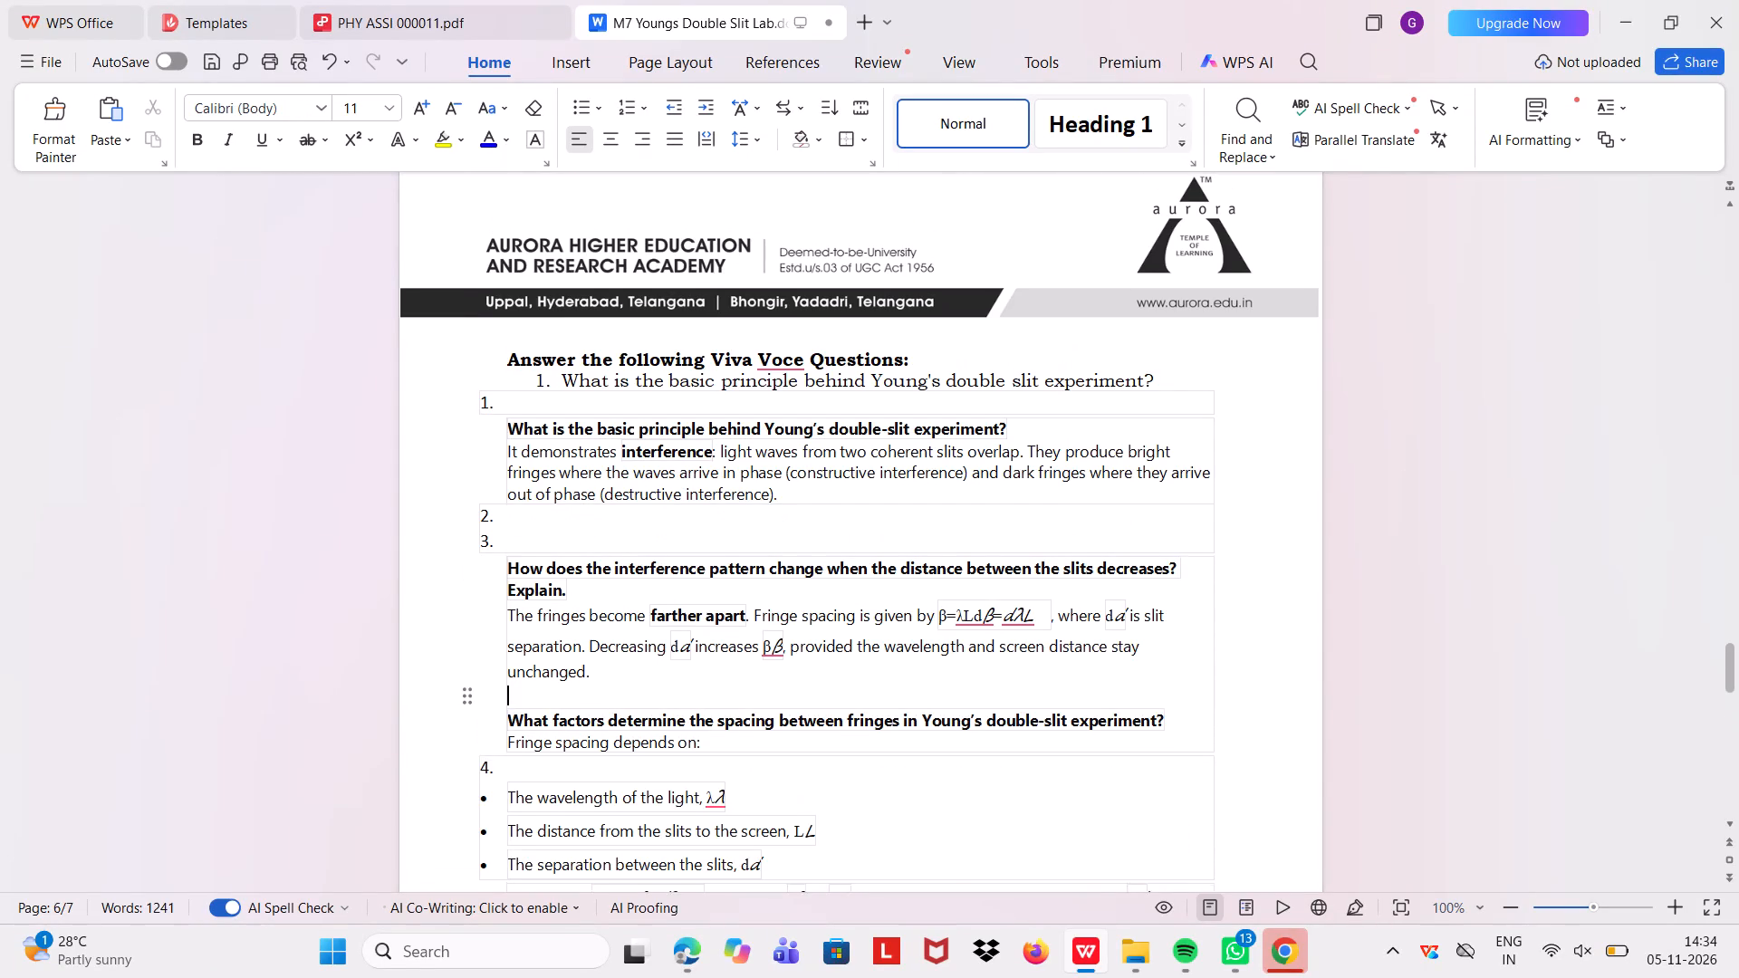
{"action": "scroll", "coordinate": [1125, 397], "scroll_direction": "up", "scroll_amount": 3}
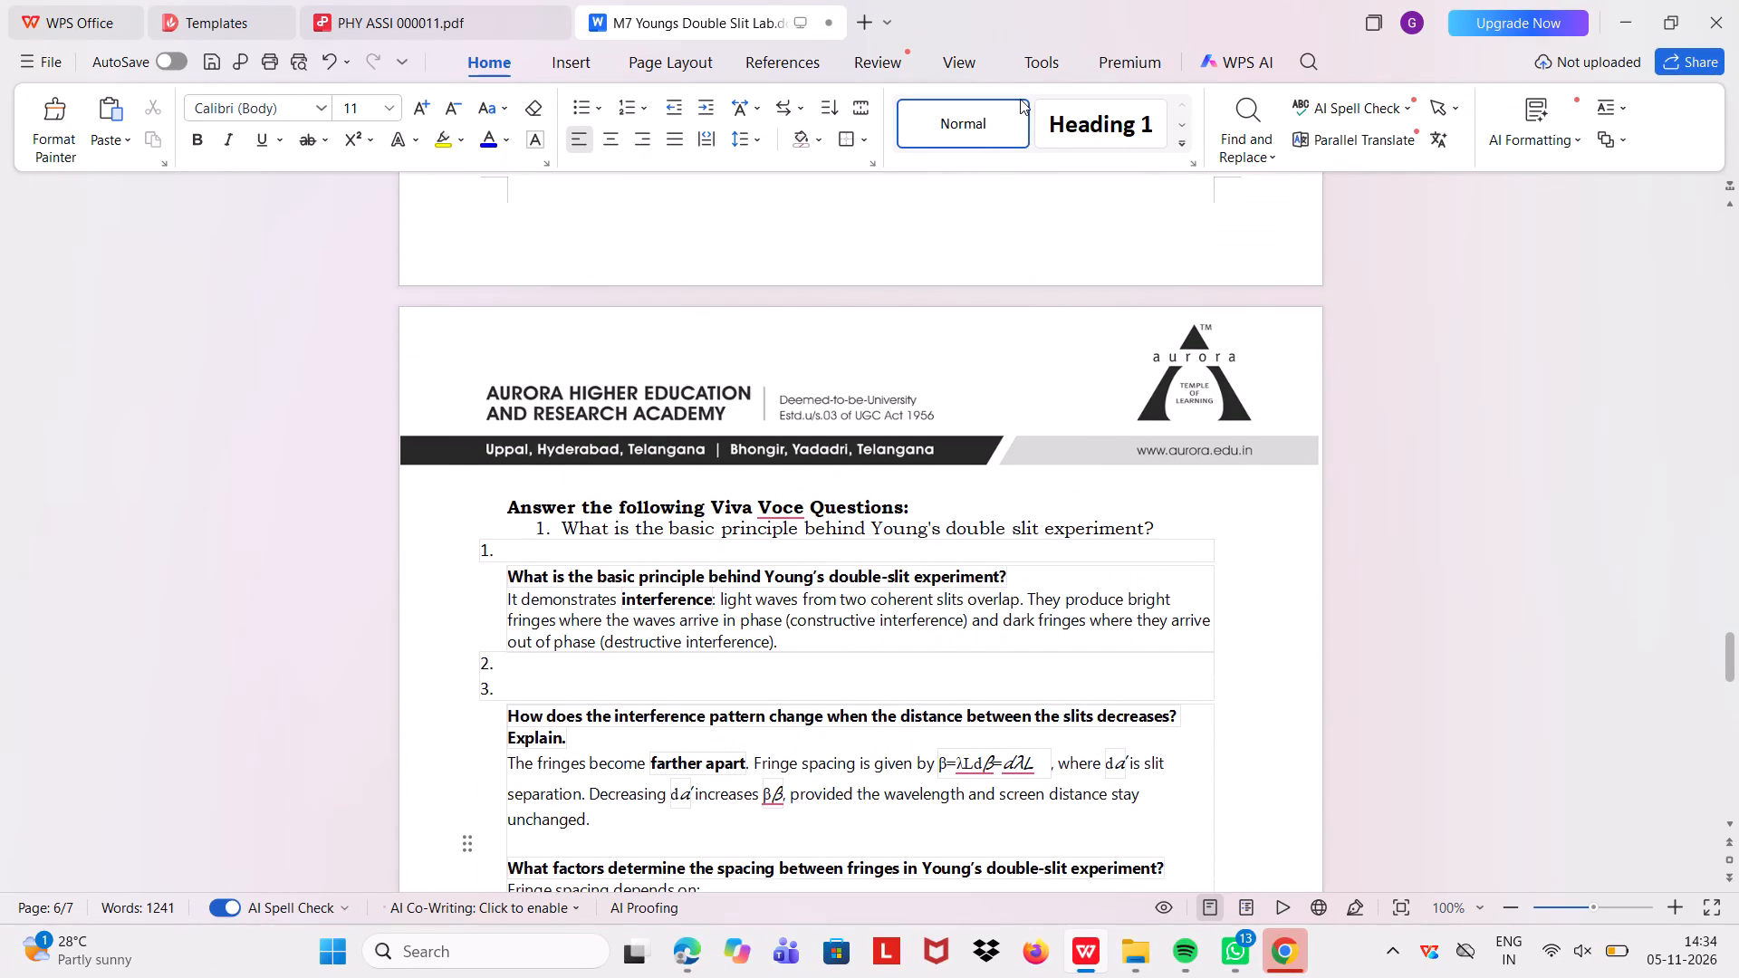
{"action": "left_click", "coordinate": [984, 131]}
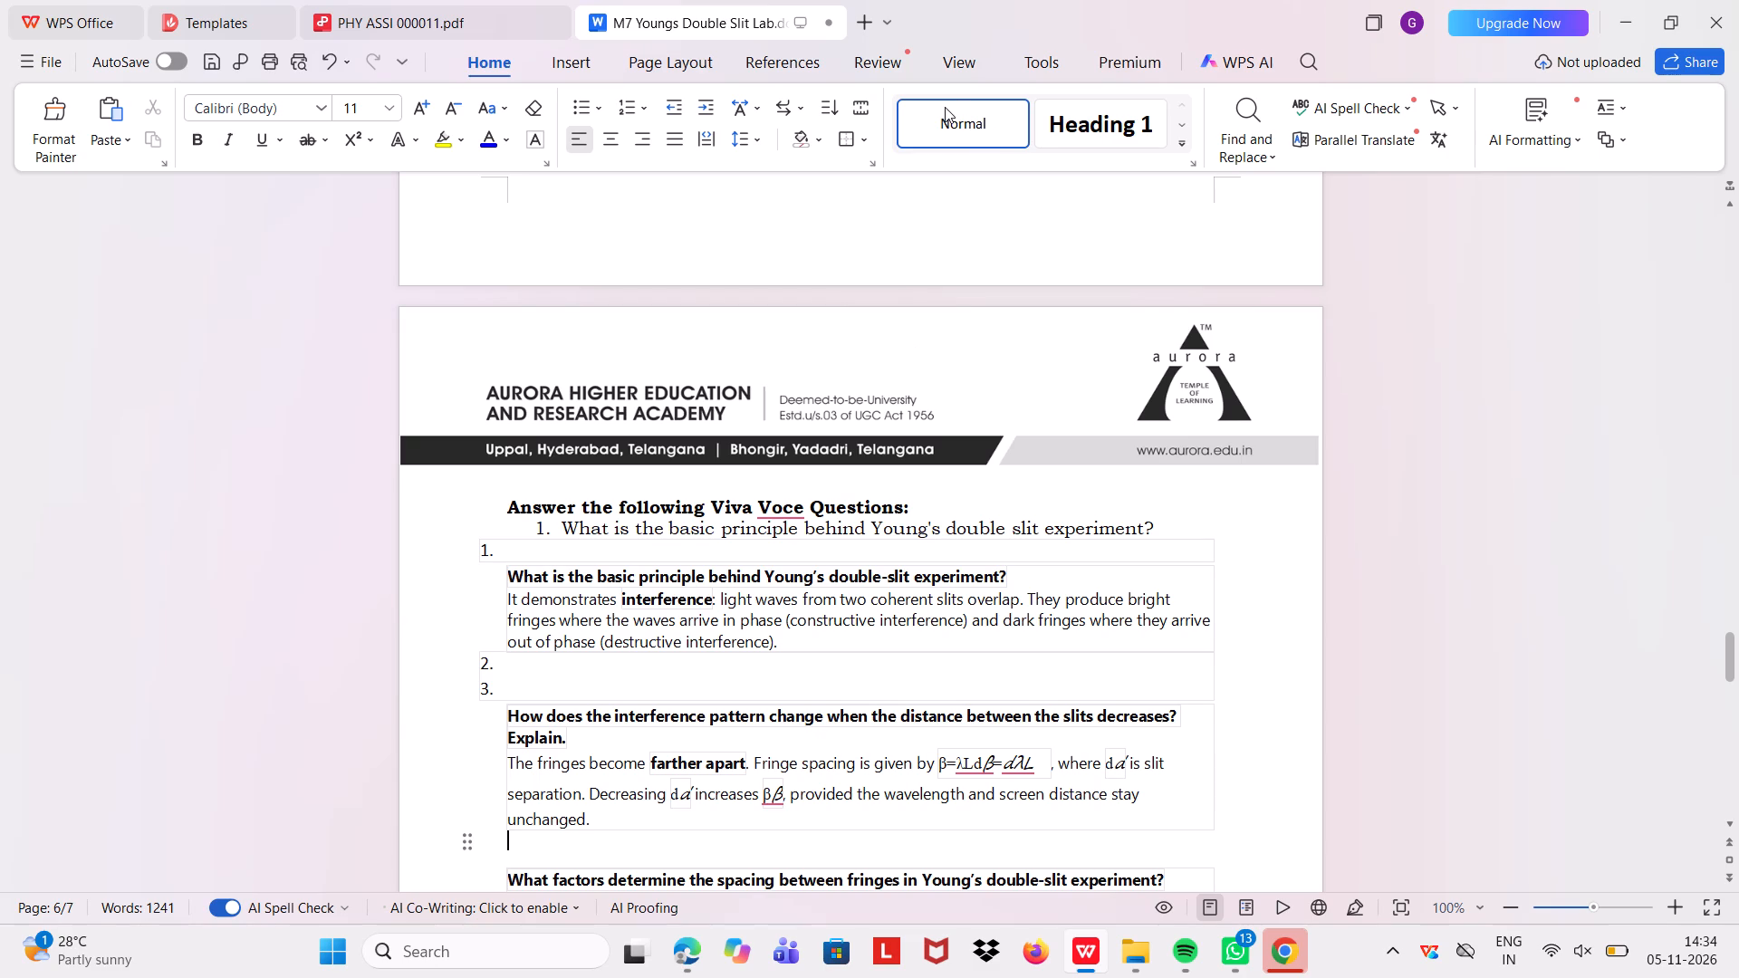
{"action": "left_click", "coordinate": [945, 107]}
{"action": "left_click", "coordinate": [712, 763]}
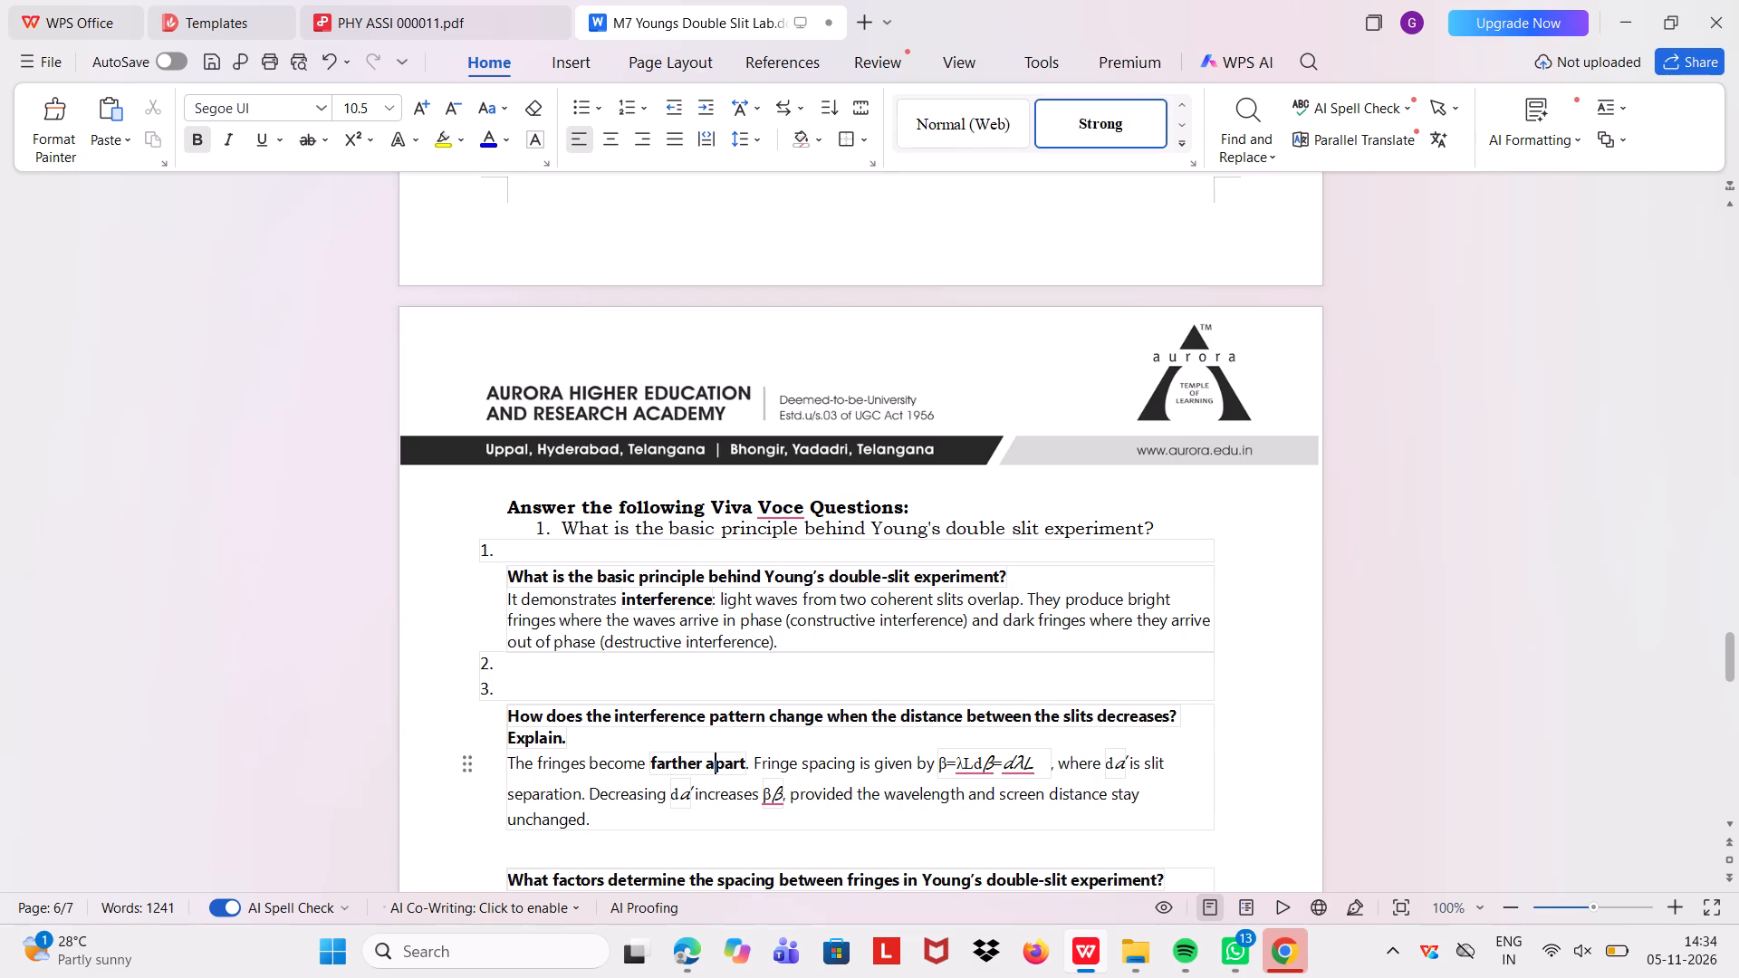
{"action": "left_click", "coordinate": [956, 130]}
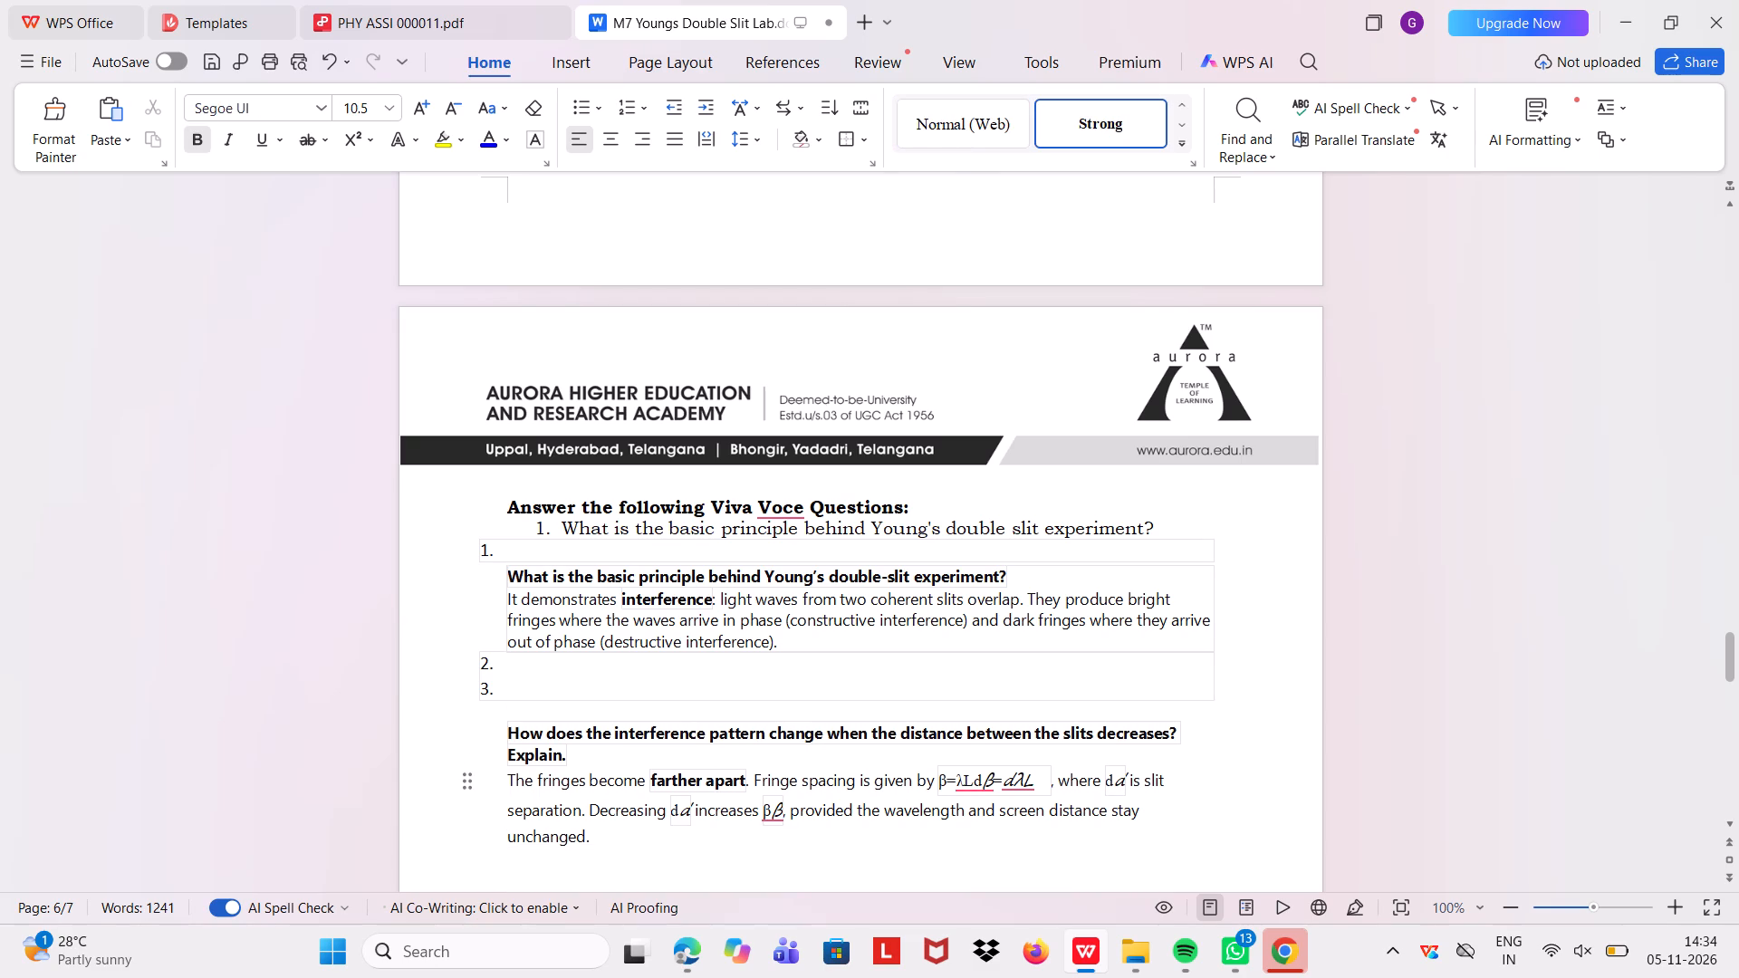
Apply the Normal (Web) style to the Conclusion paragraph.
{"action": "scroll", "coordinate": [572, 602], "scroll_direction": "up", "scroll_amount": 5}
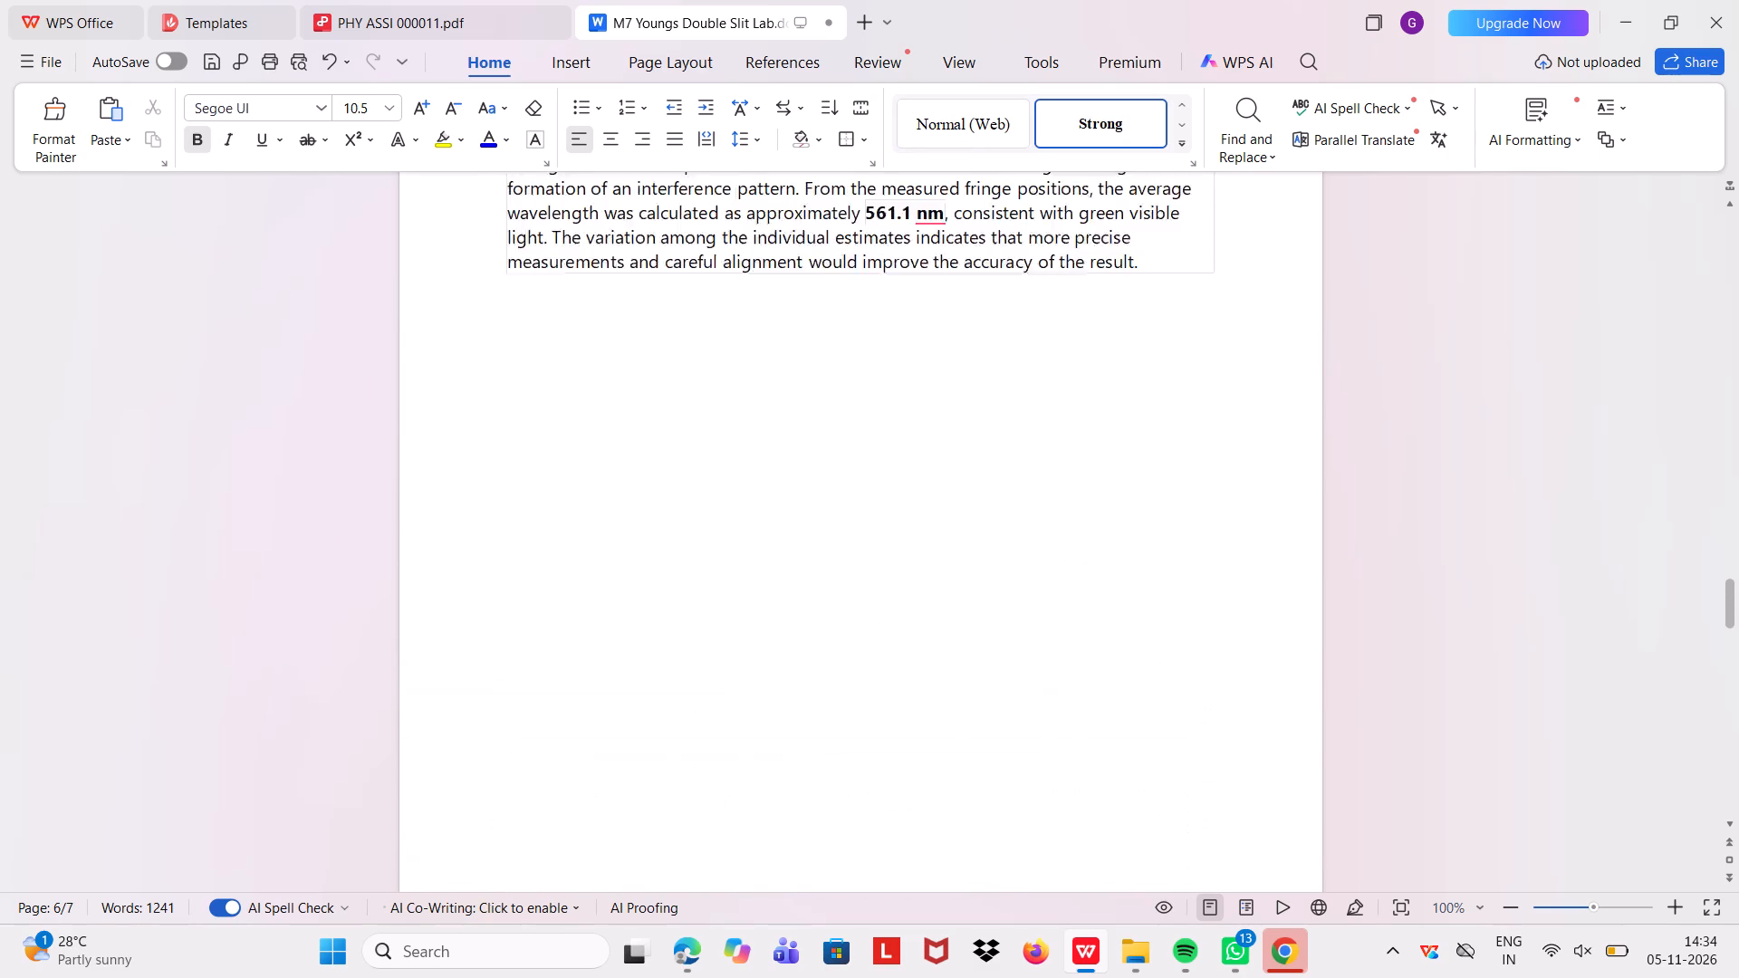
{"action": "scroll", "coordinate": [572, 602], "scroll_direction": "up", "scroll_amount": 3}
{"action": "left_click", "coordinate": [705, 513]}
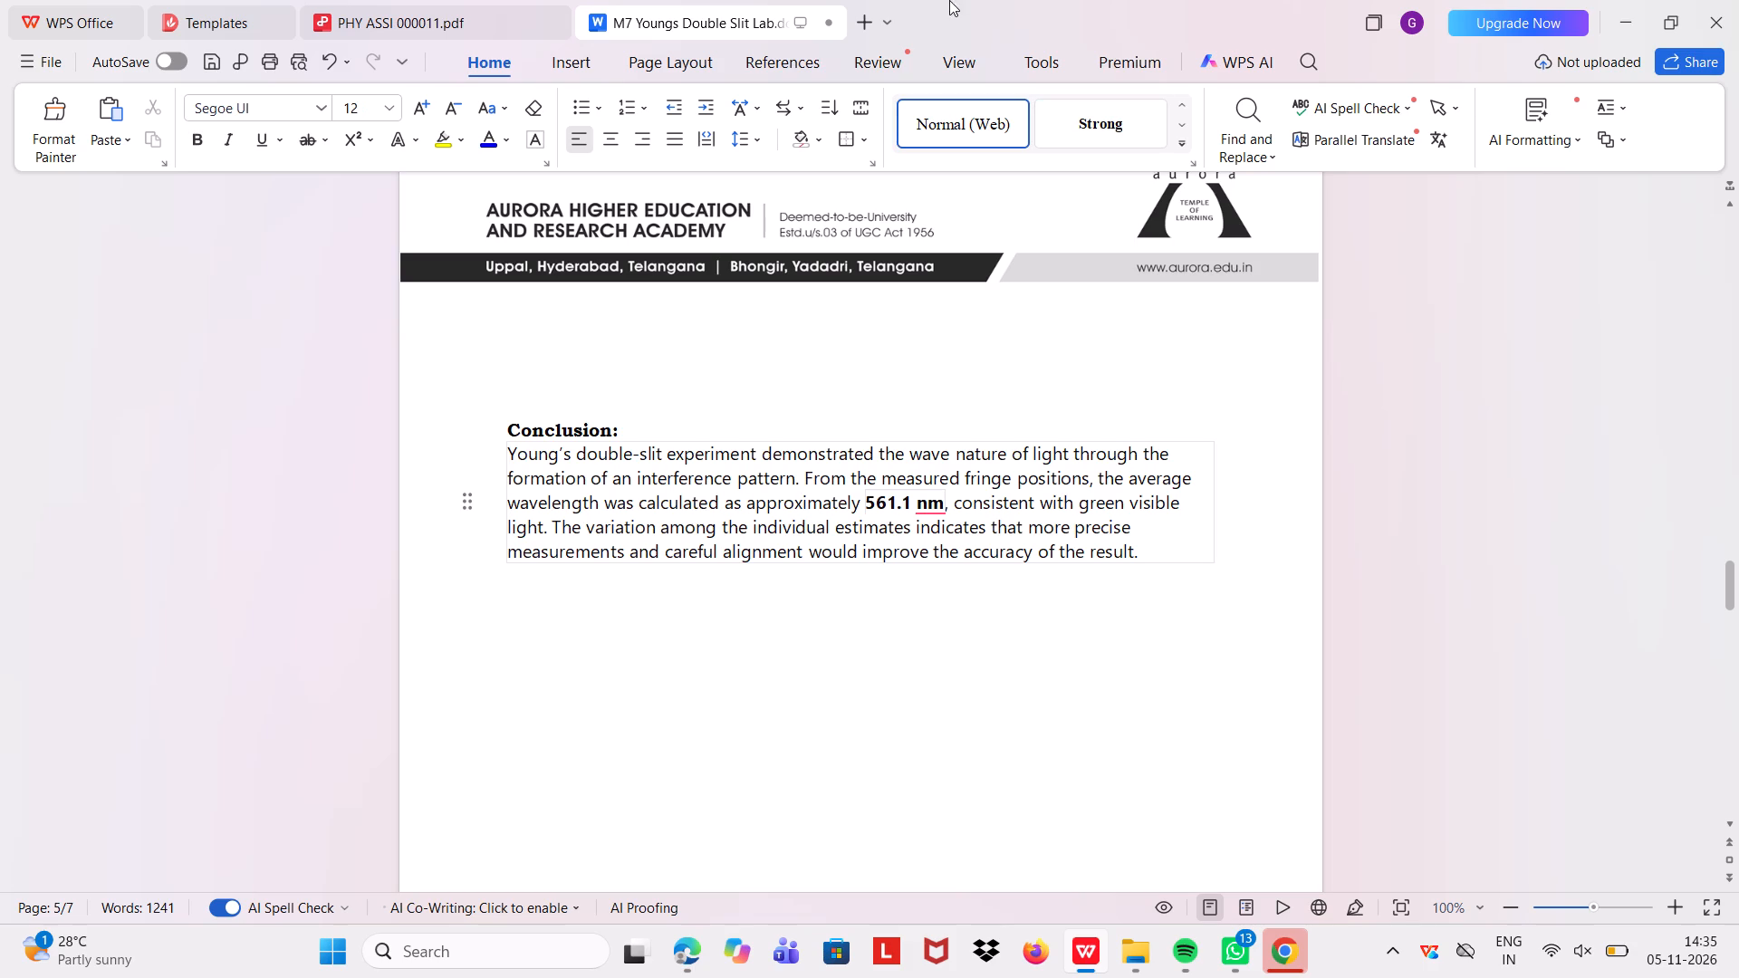
{"action": "left_click", "coordinate": [956, 109]}
Apply the Normal (Web) style to the three Discussion paragraphs and Heading 2 to the empty line below them.
{"action": "scroll", "coordinate": [843, 412], "scroll_direction": "up", "scroll_amount": 3}
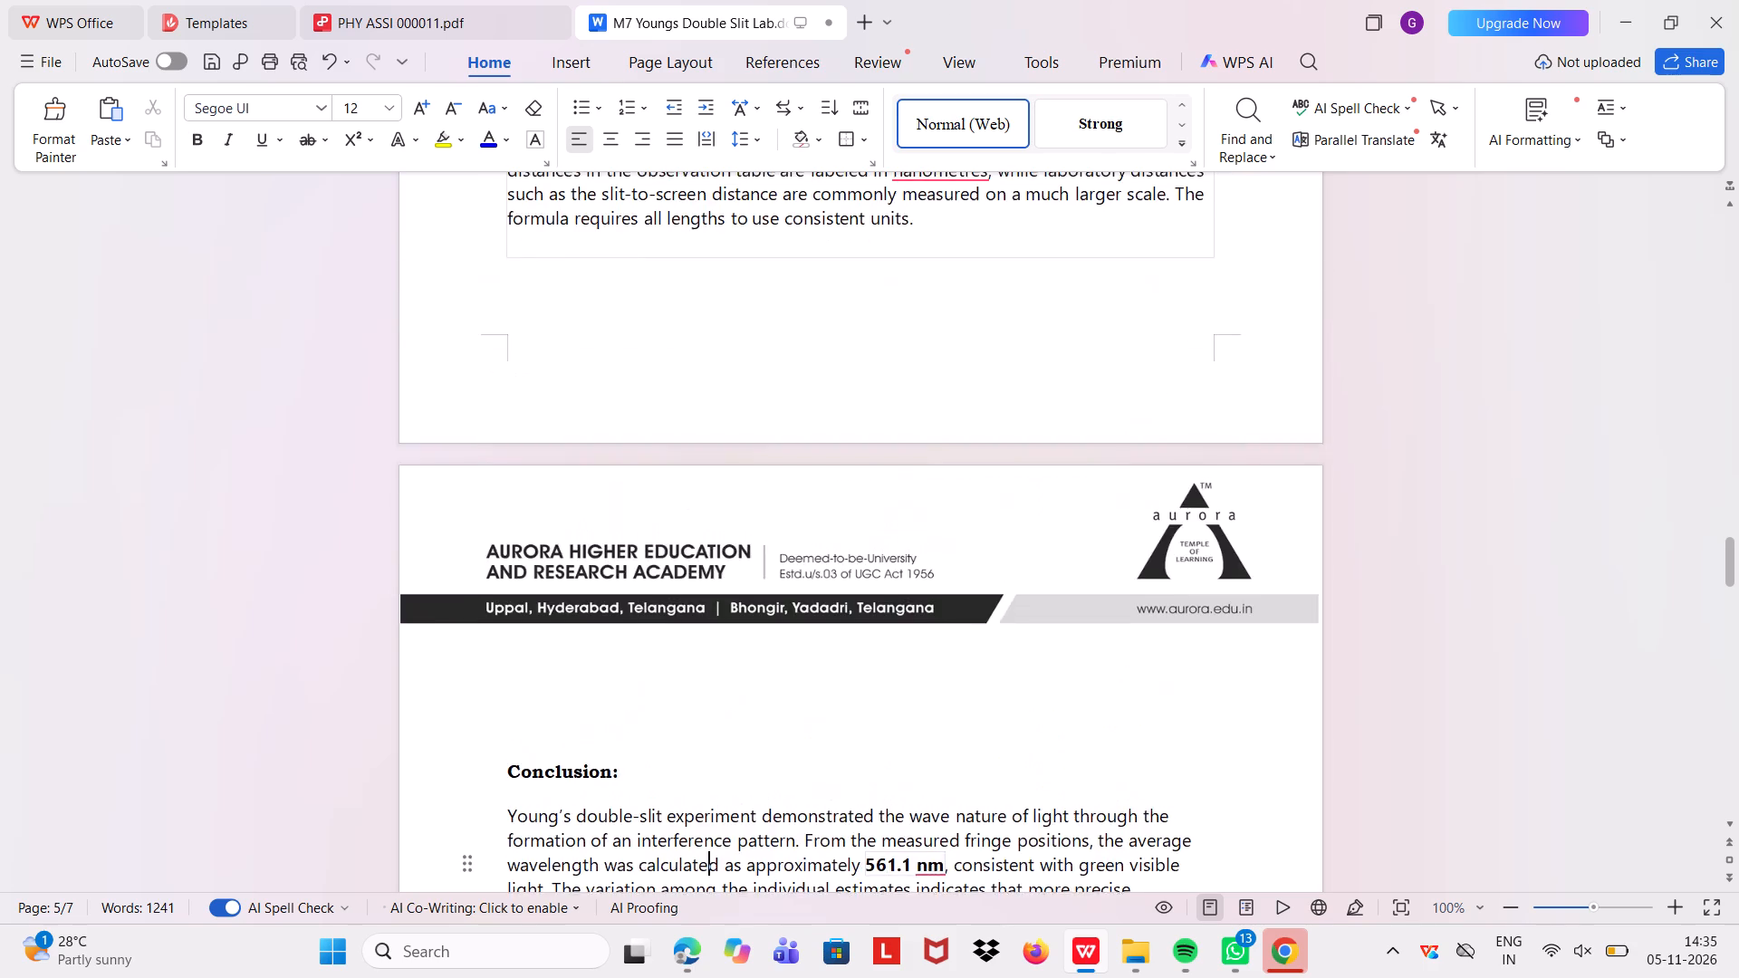
{"action": "scroll", "coordinate": [843, 412], "scroll_direction": "up", "scroll_amount": 2}
{"action": "left_click", "coordinate": [861, 312]}
{"action": "left_click", "coordinate": [931, 127]}
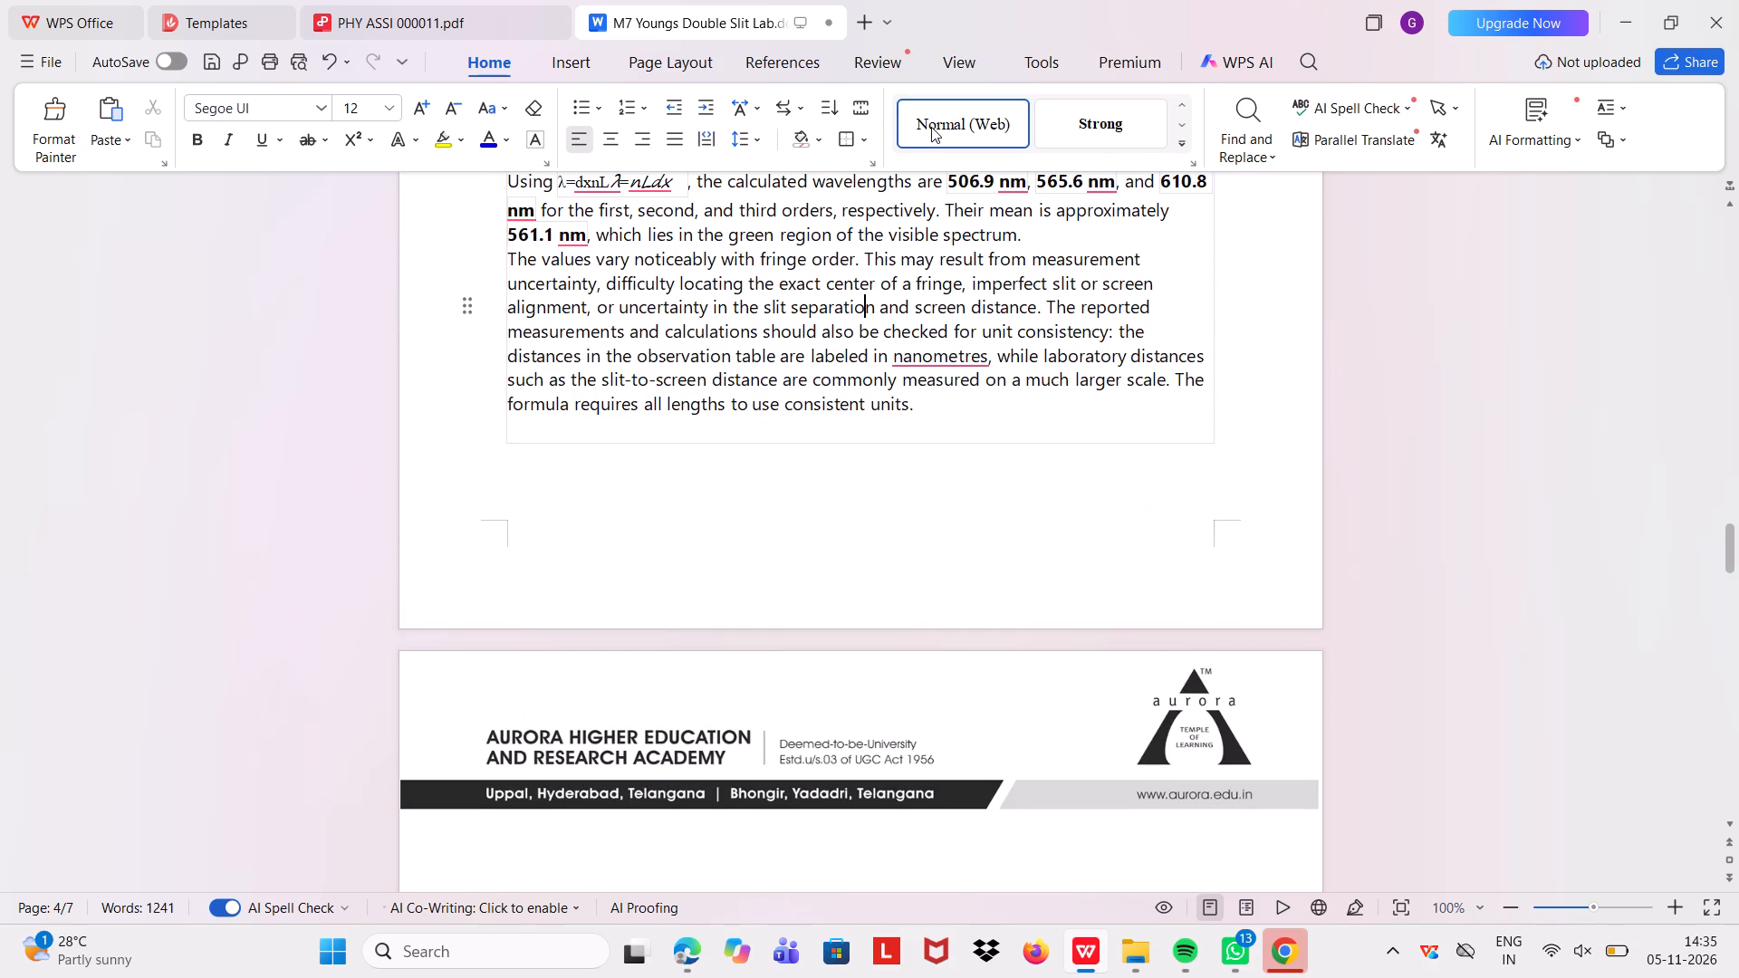
{"action": "left_click", "coordinate": [798, 432]}
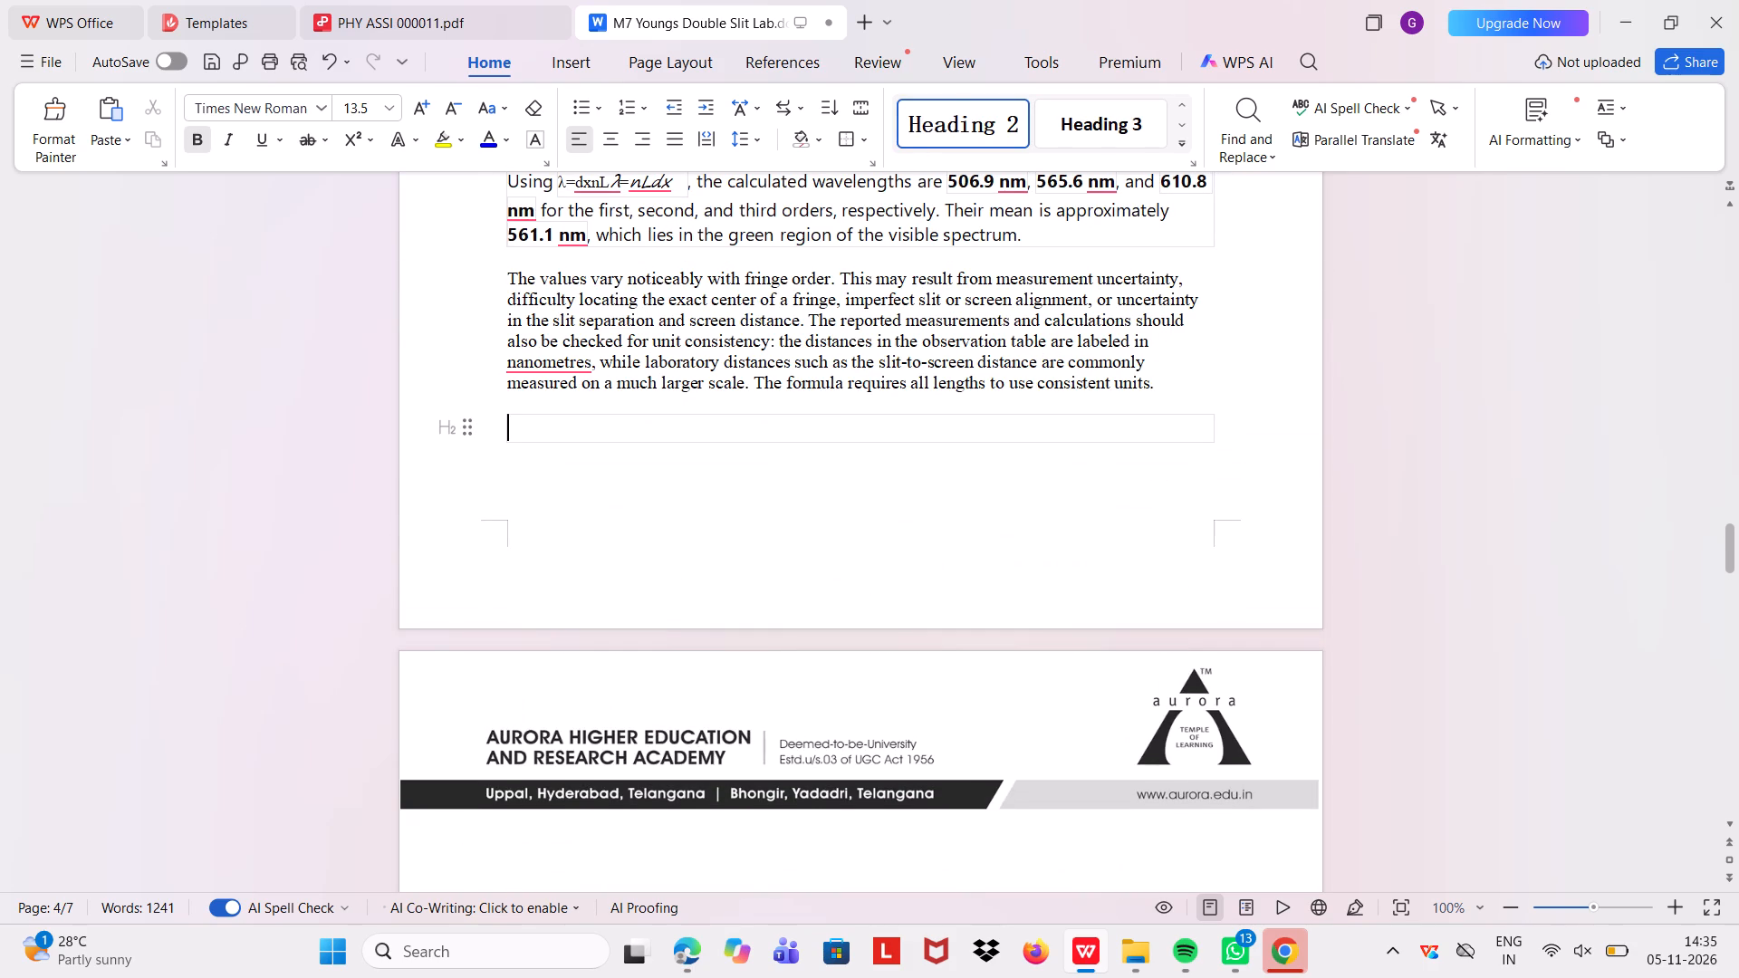
{"action": "left_click", "coordinate": [949, 113]}
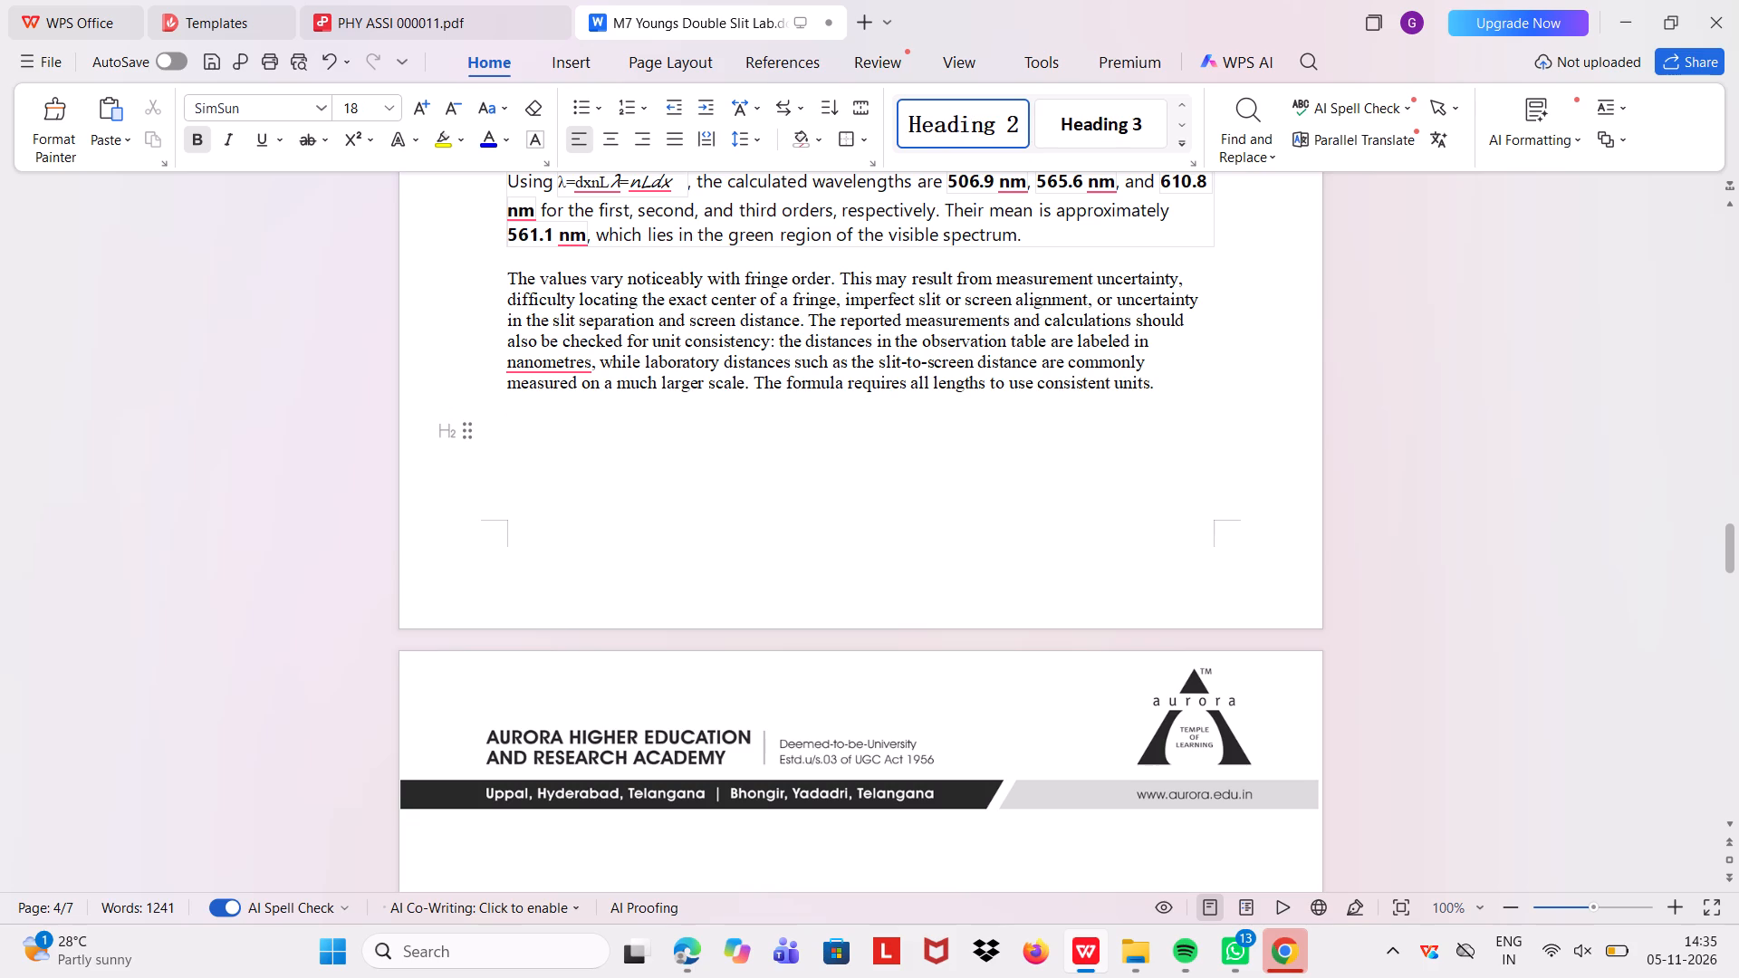
{"action": "left_click", "coordinate": [846, 218]}
{"action": "left_click", "coordinate": [949, 113]}
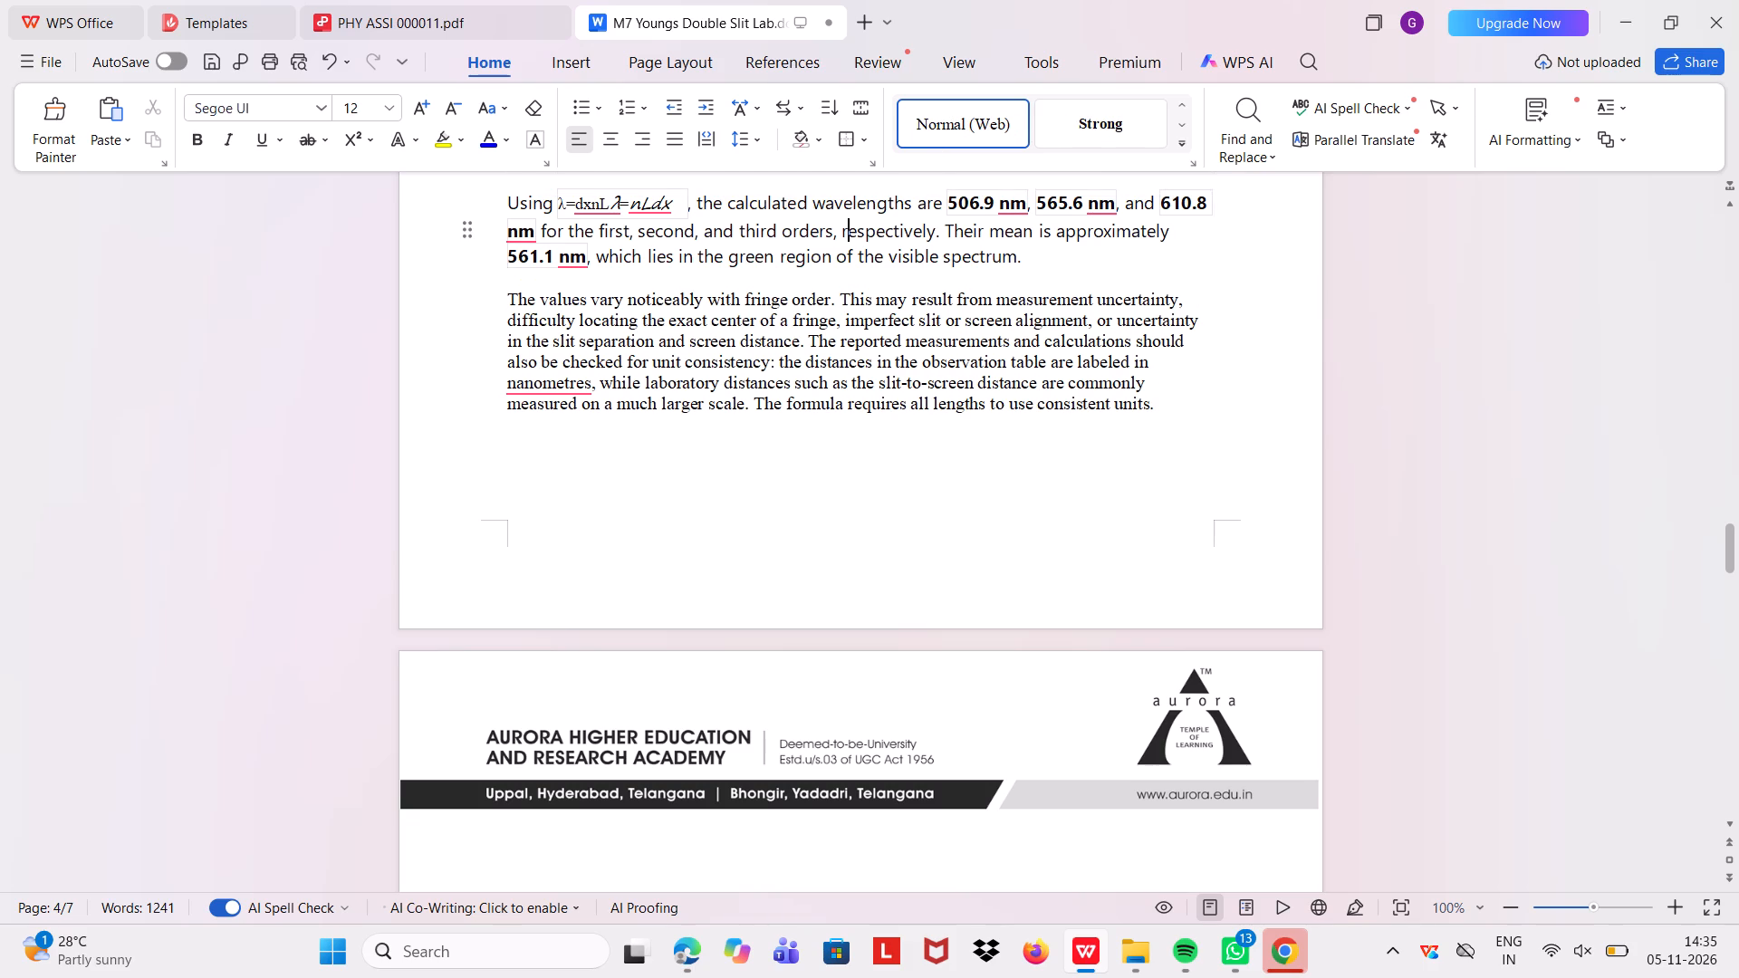
{"action": "scroll", "coordinate": [837, 429], "scroll_direction": "up", "scroll_amount": 1}
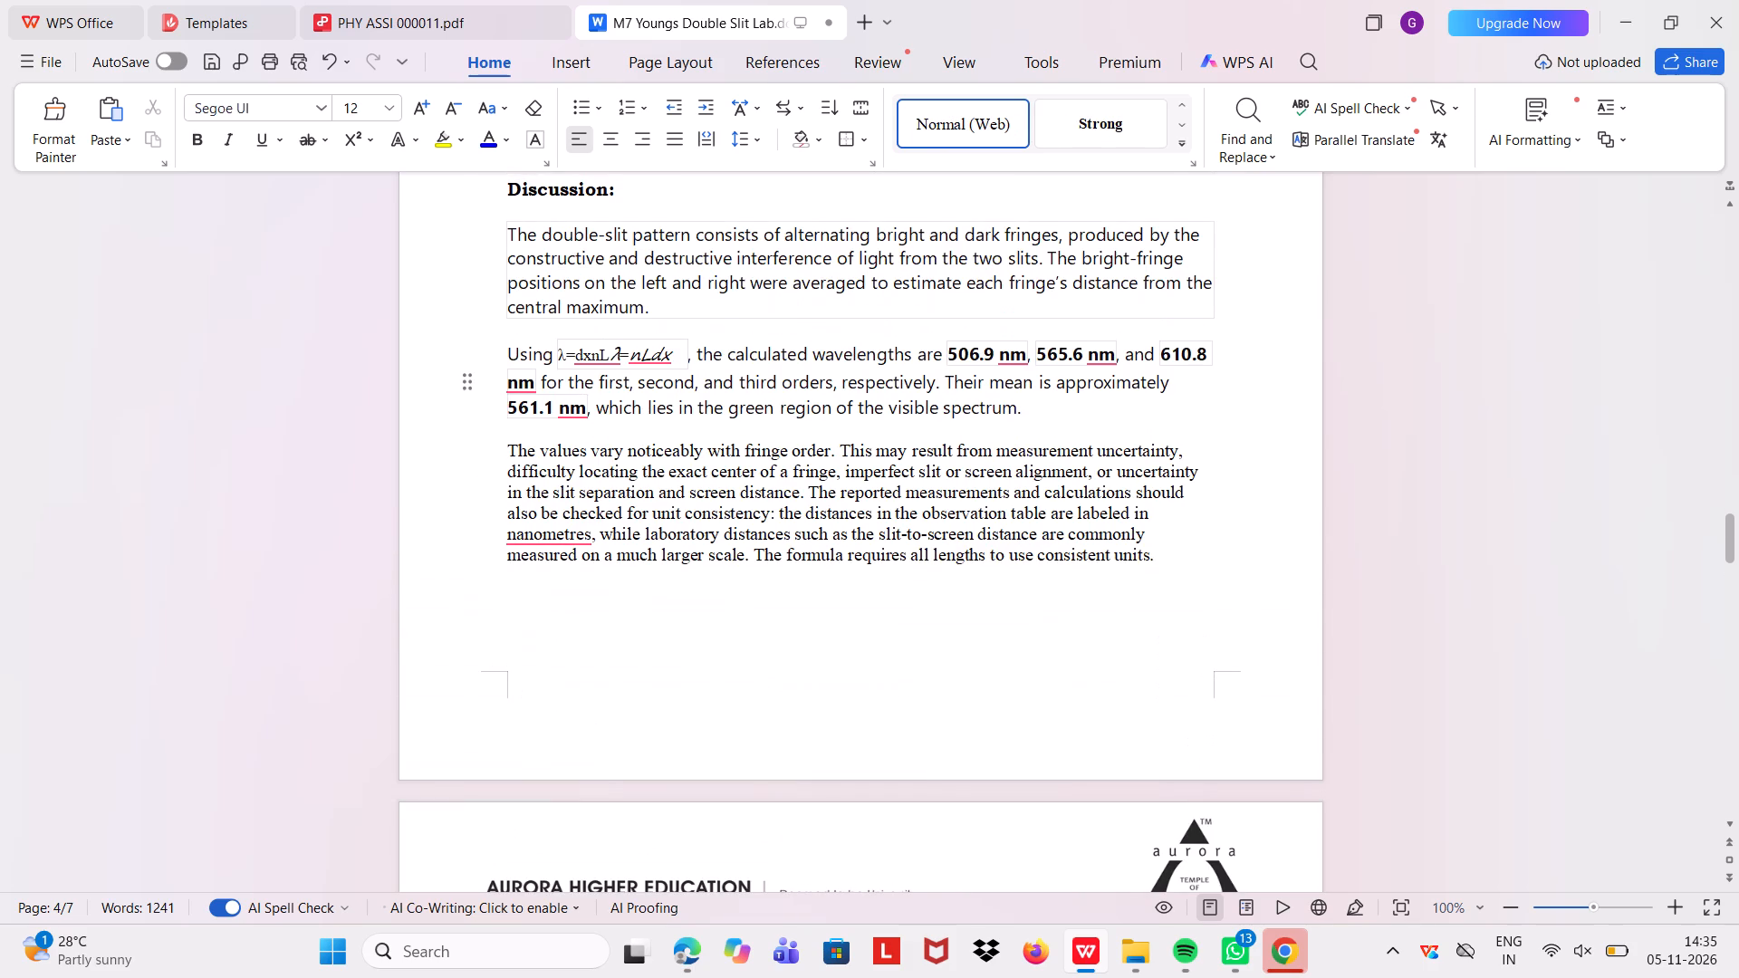
{"action": "left_click", "coordinate": [611, 291]}
{"action": "left_click", "coordinate": [932, 127]}
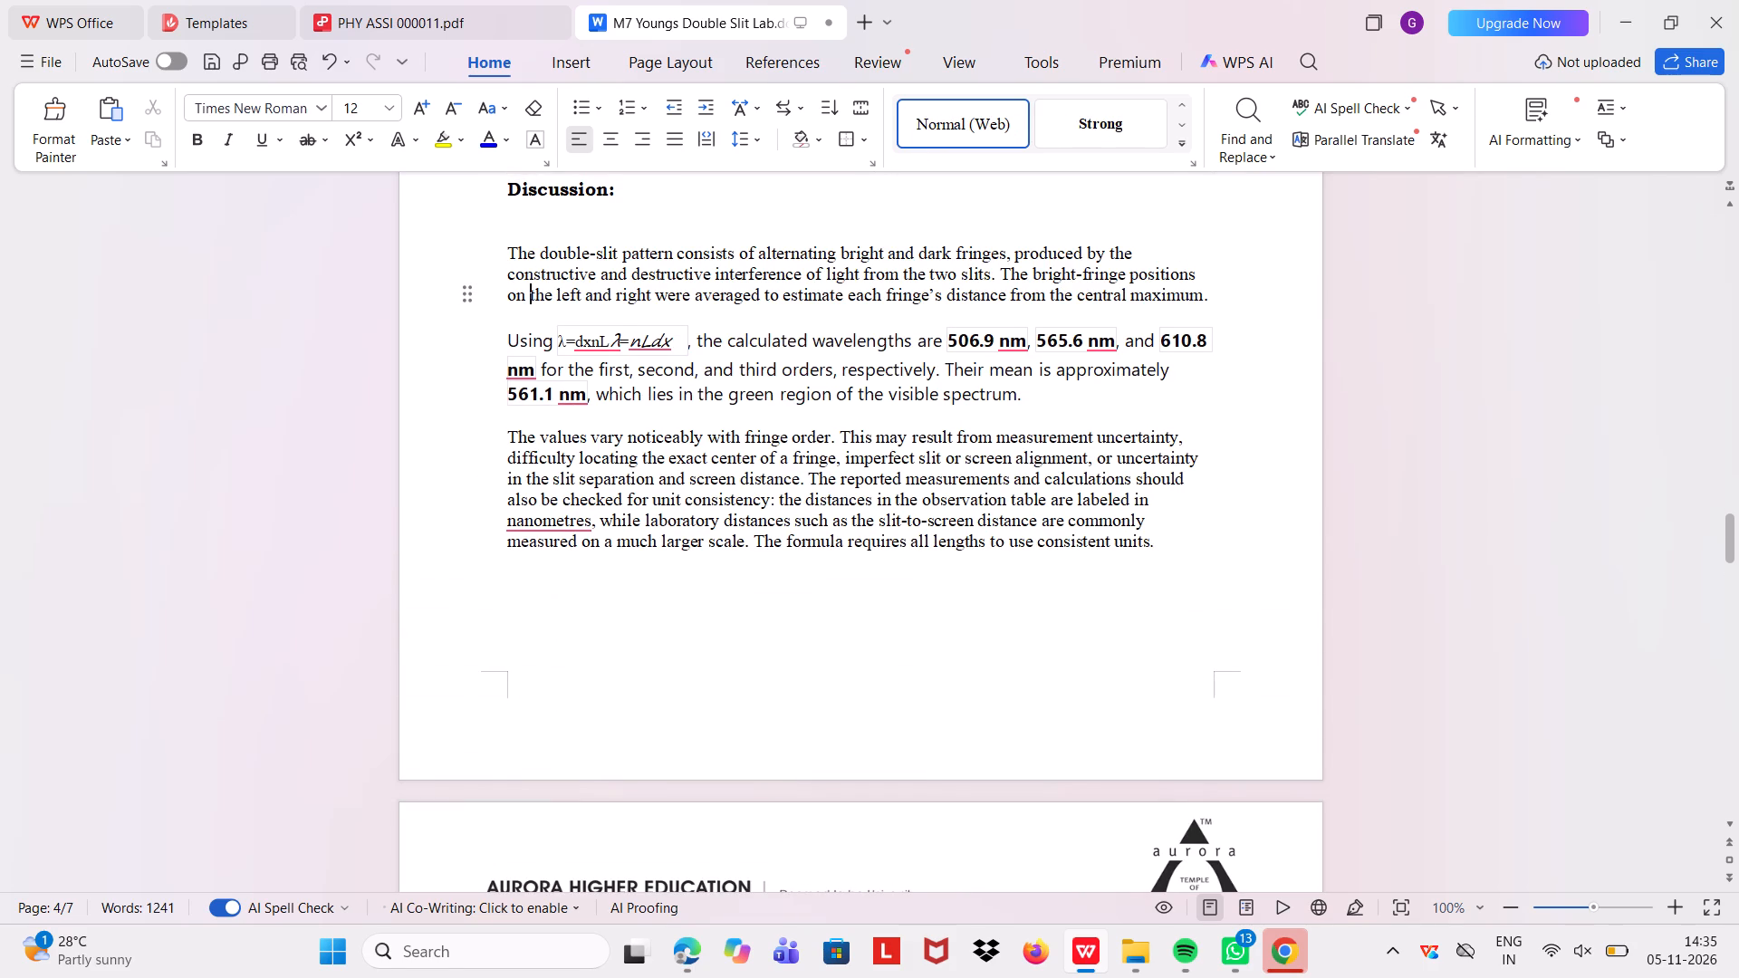
Remove the stray list number from the empty line between the first viva question and its pasted copy.
{"action": "scroll", "coordinate": [610, 461], "scroll_direction": "down", "scroll_amount": 1}
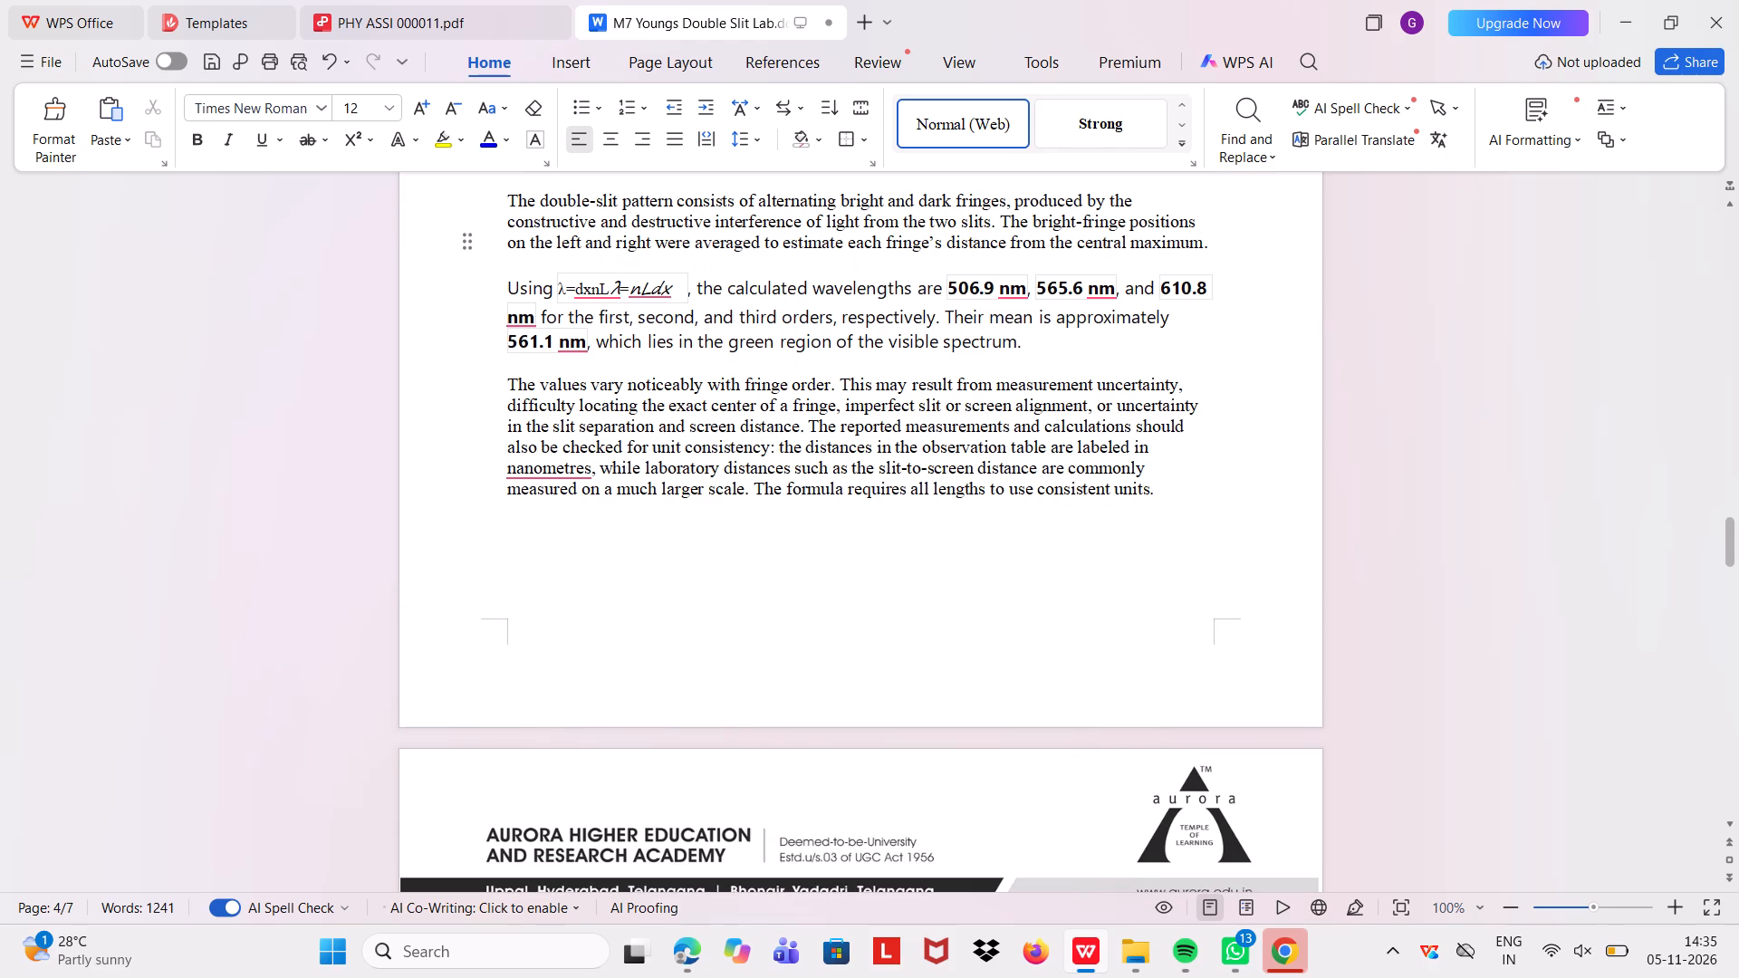
{"action": "scroll", "coordinate": [634, 630], "scroll_direction": "down", "scroll_amount": 9}
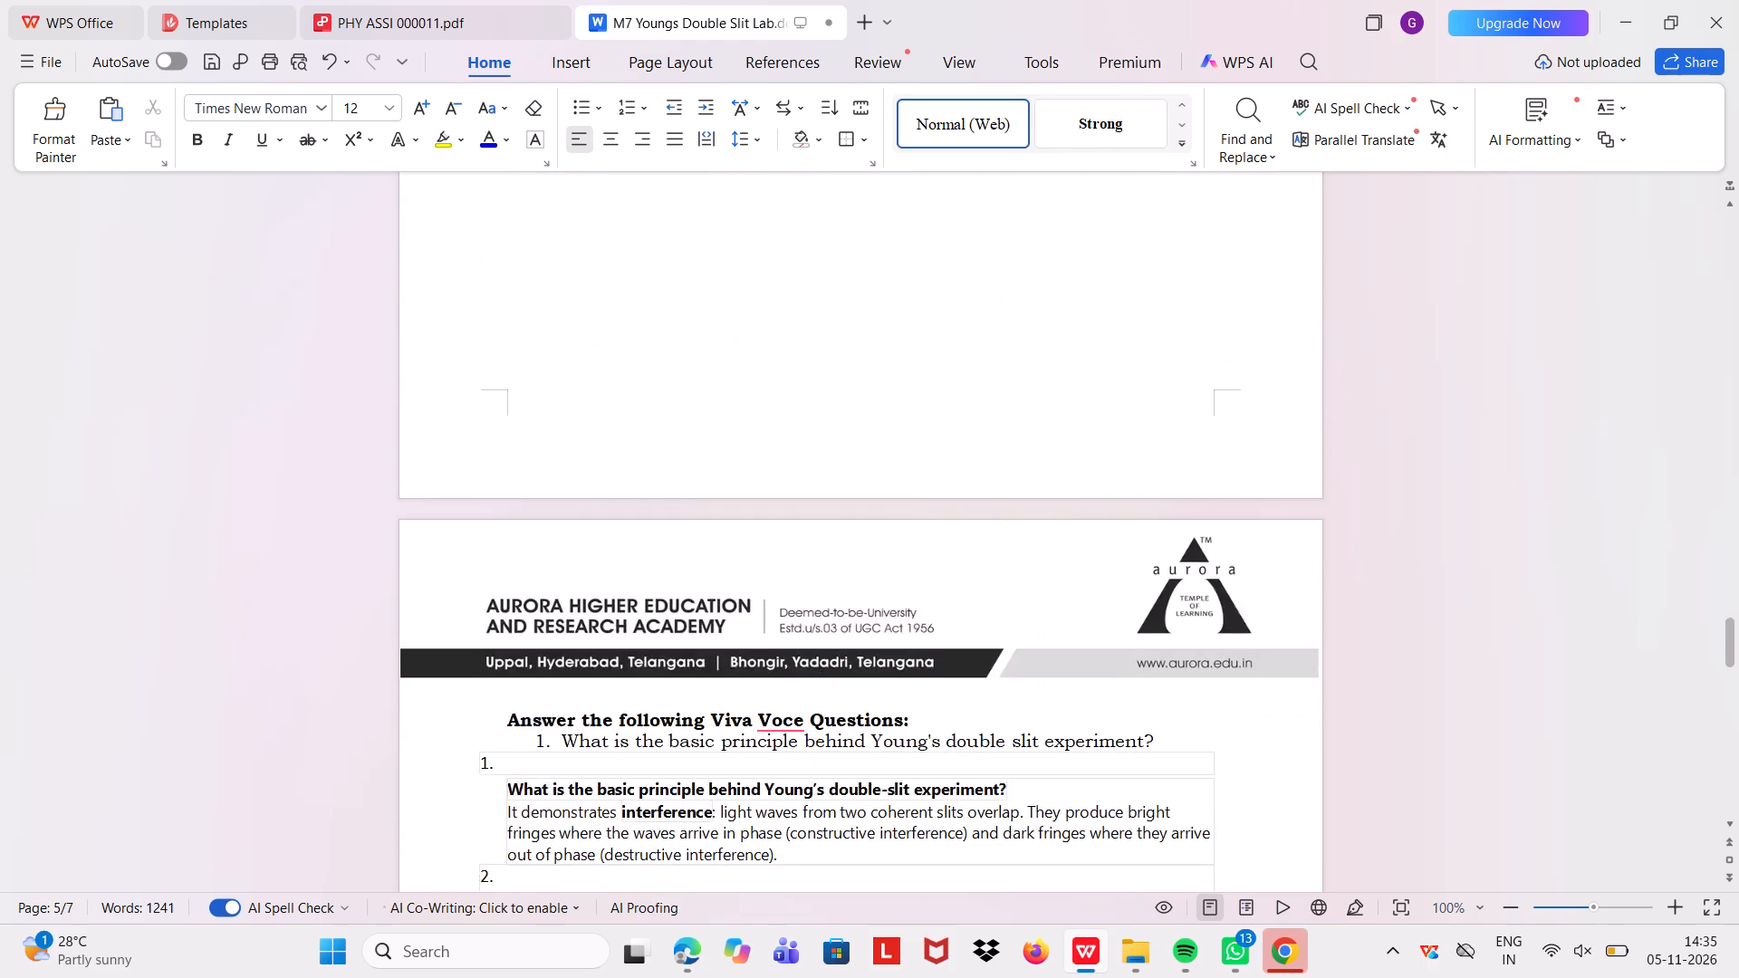
{"action": "scroll", "coordinate": [634, 630], "scroll_direction": "down", "scroll_amount": 3}
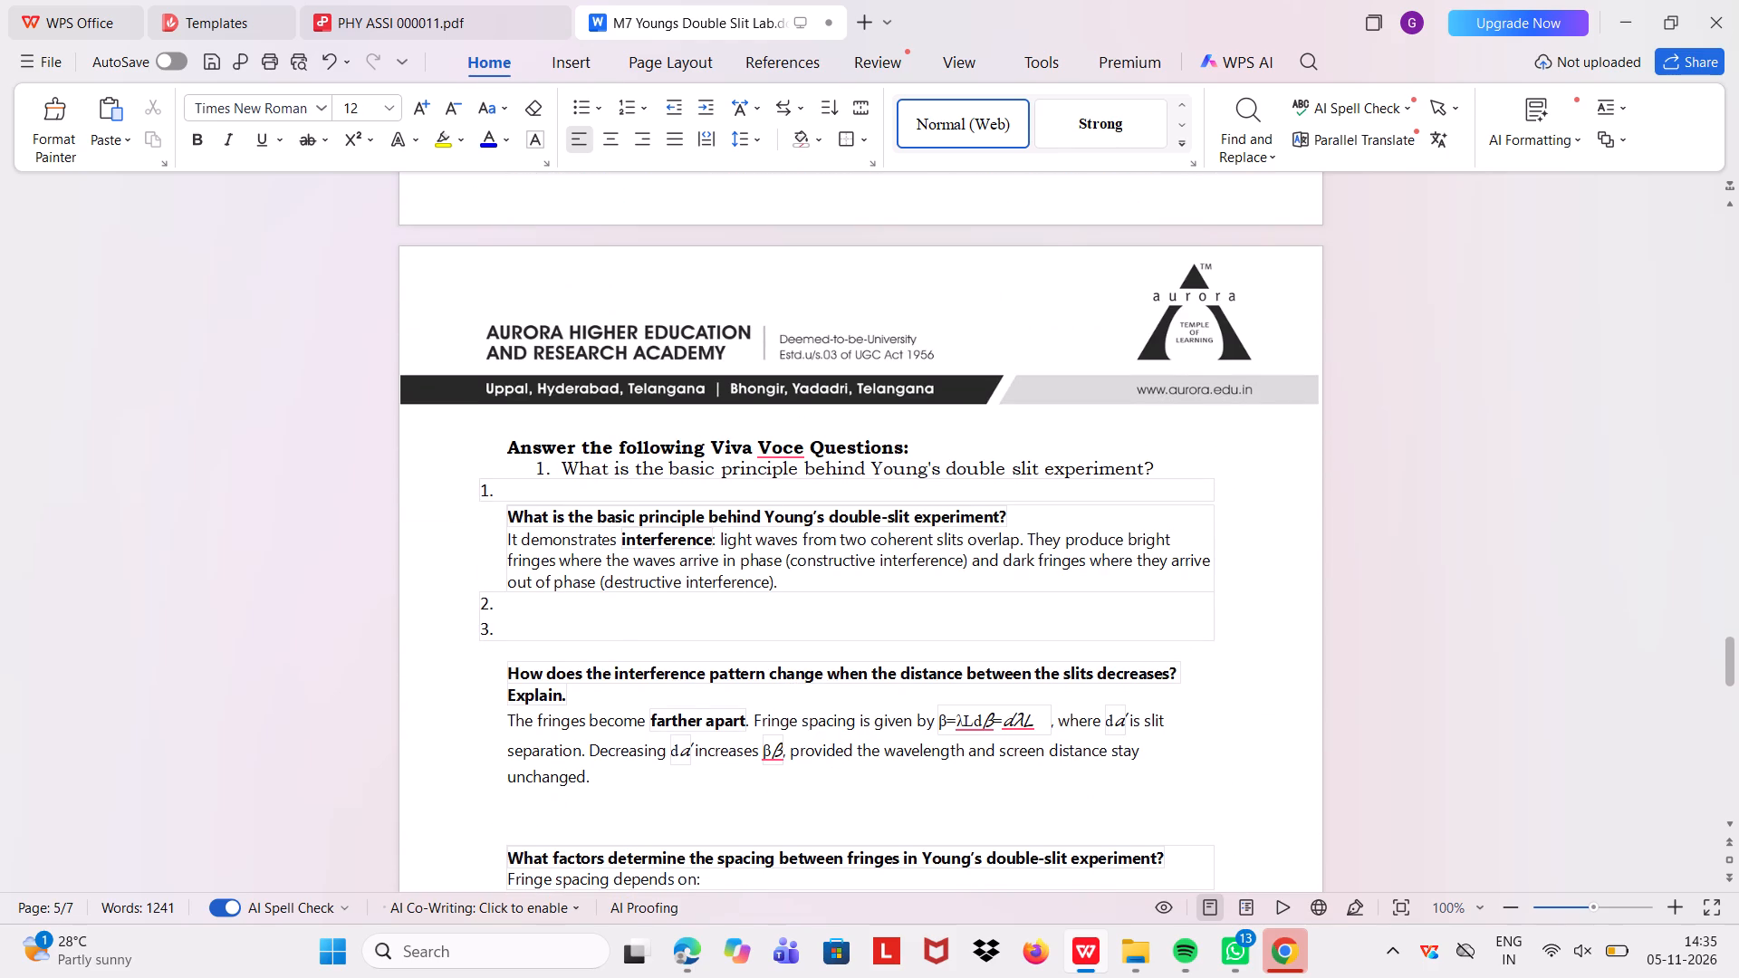
{"action": "left_click", "coordinate": [514, 489]}
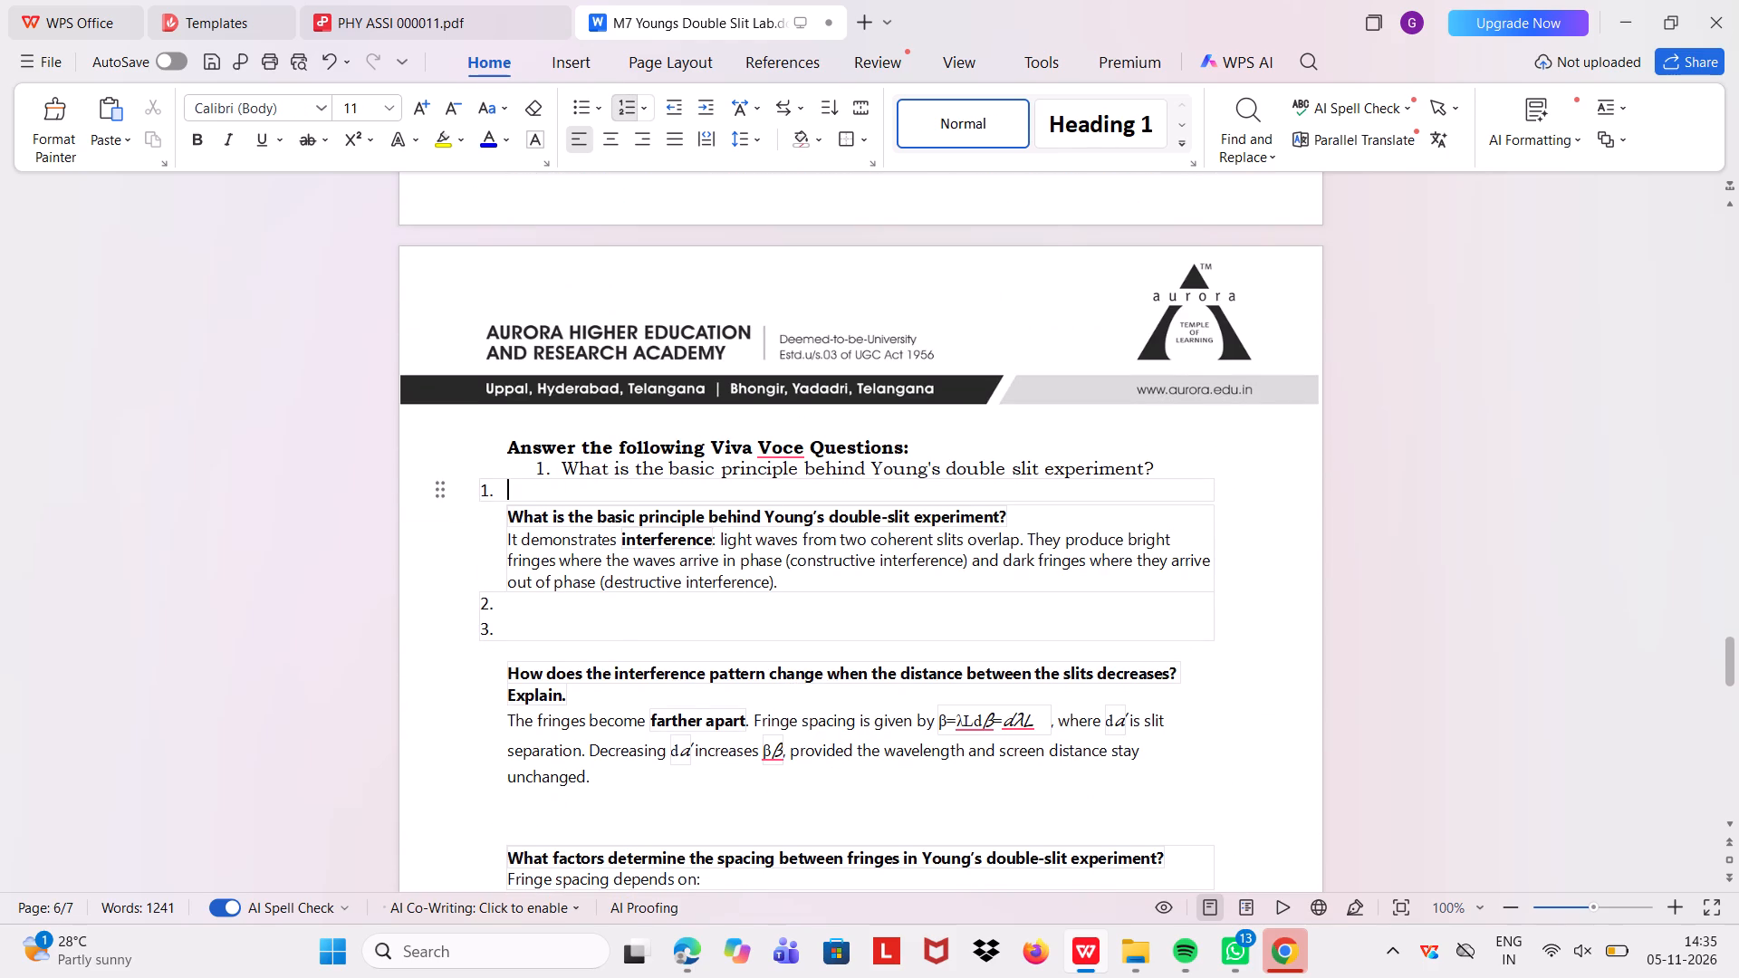
{"action": "key", "text": "BackSpace"}
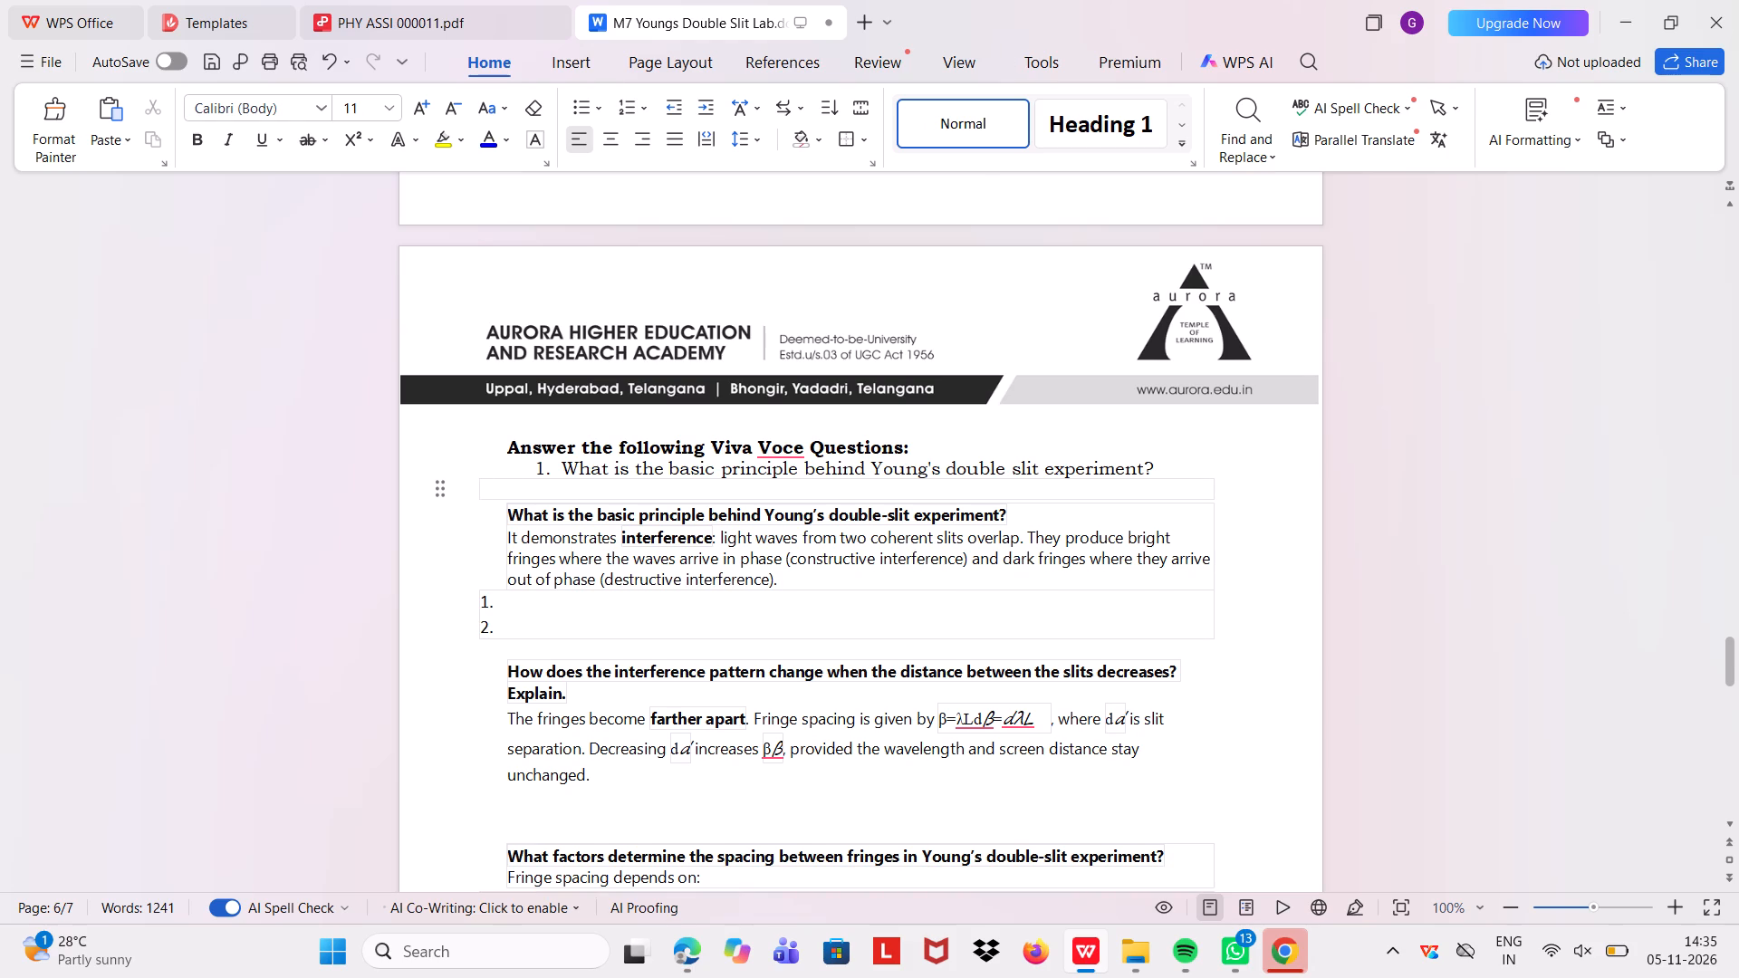
{"action": "key", "text": "BackSpace"}
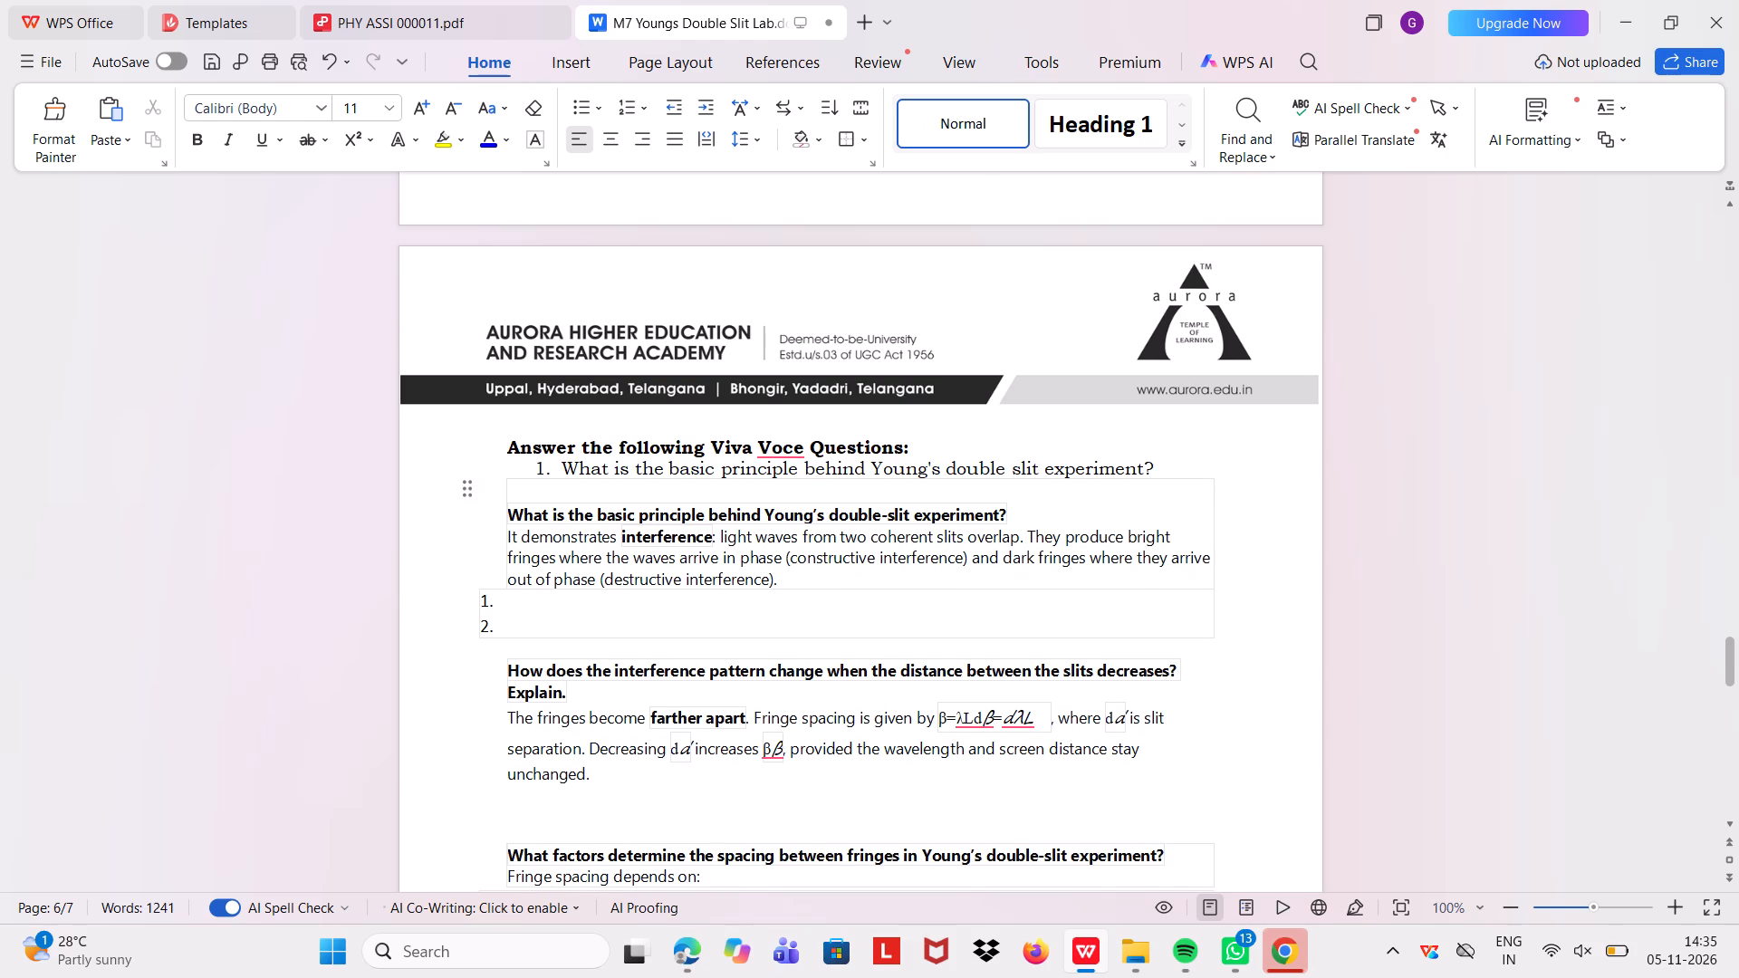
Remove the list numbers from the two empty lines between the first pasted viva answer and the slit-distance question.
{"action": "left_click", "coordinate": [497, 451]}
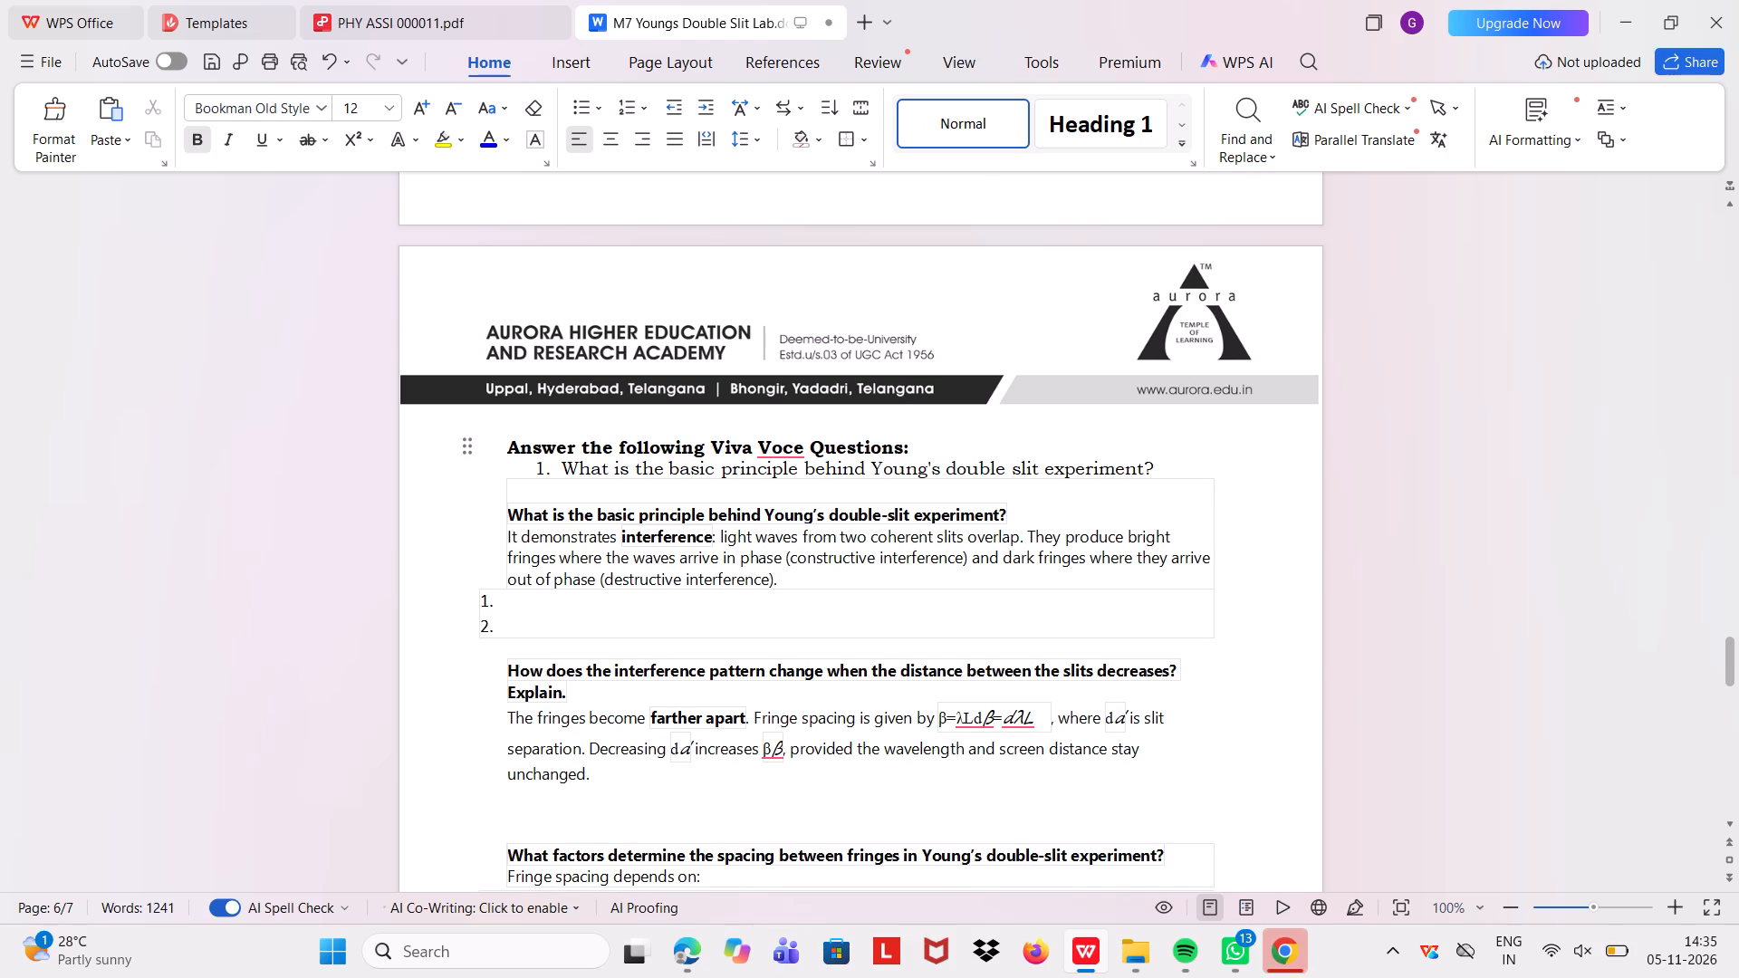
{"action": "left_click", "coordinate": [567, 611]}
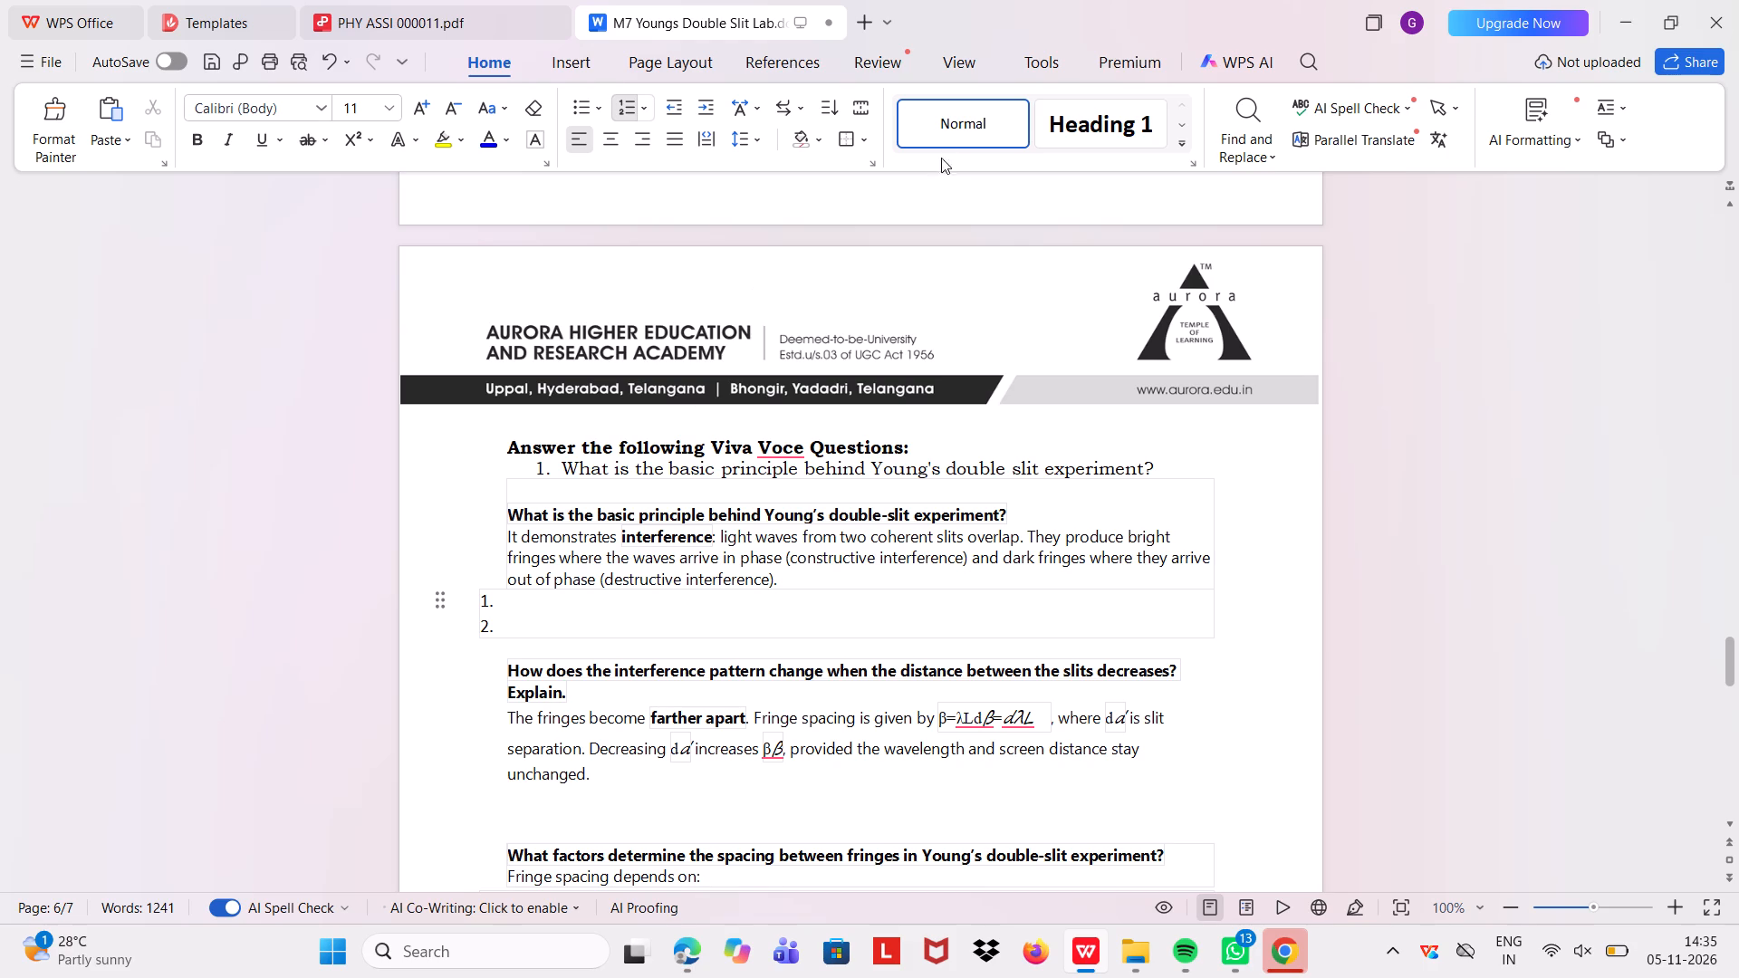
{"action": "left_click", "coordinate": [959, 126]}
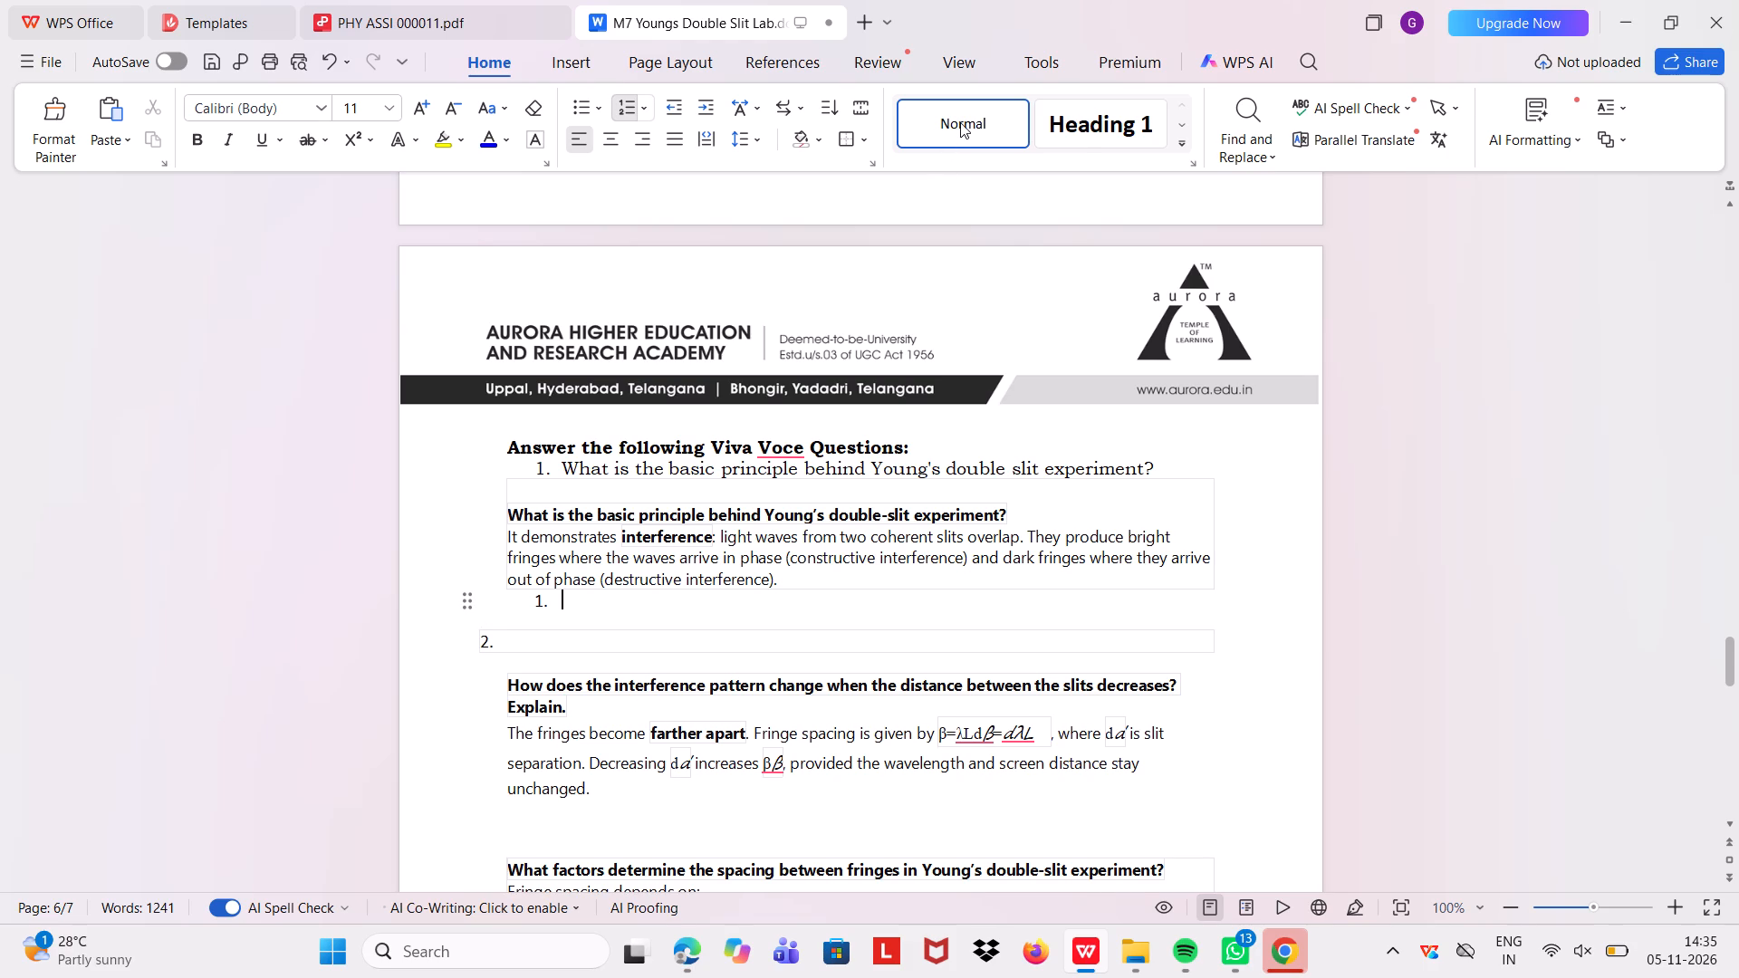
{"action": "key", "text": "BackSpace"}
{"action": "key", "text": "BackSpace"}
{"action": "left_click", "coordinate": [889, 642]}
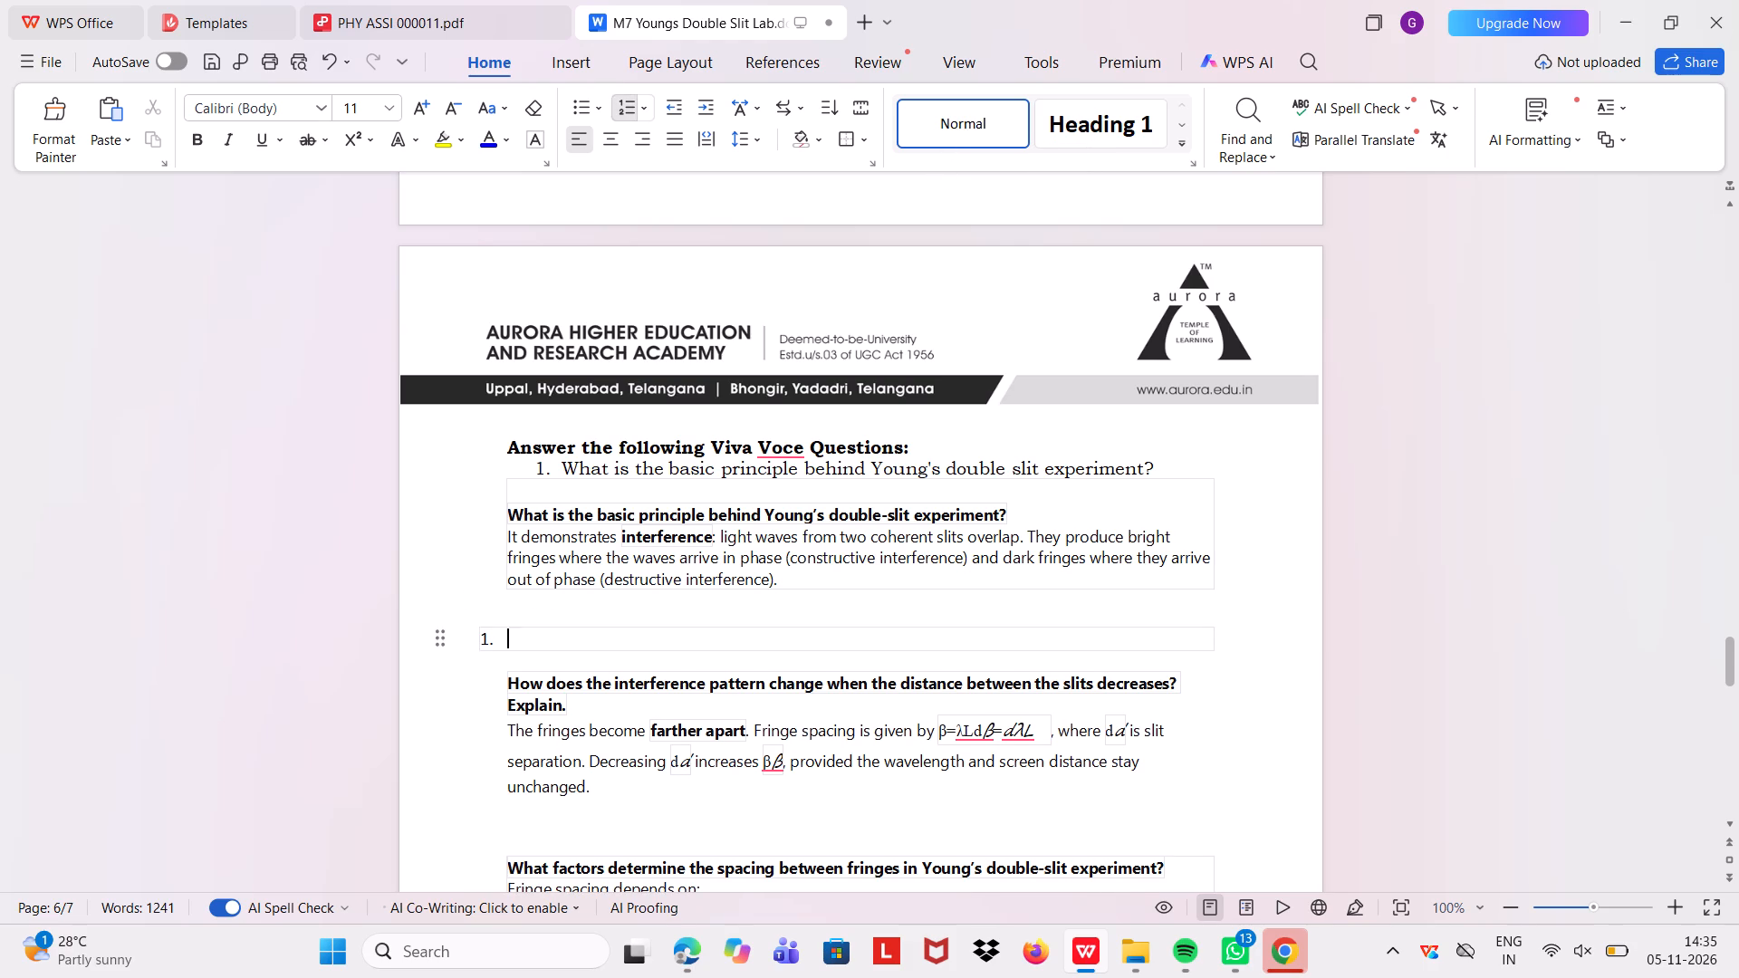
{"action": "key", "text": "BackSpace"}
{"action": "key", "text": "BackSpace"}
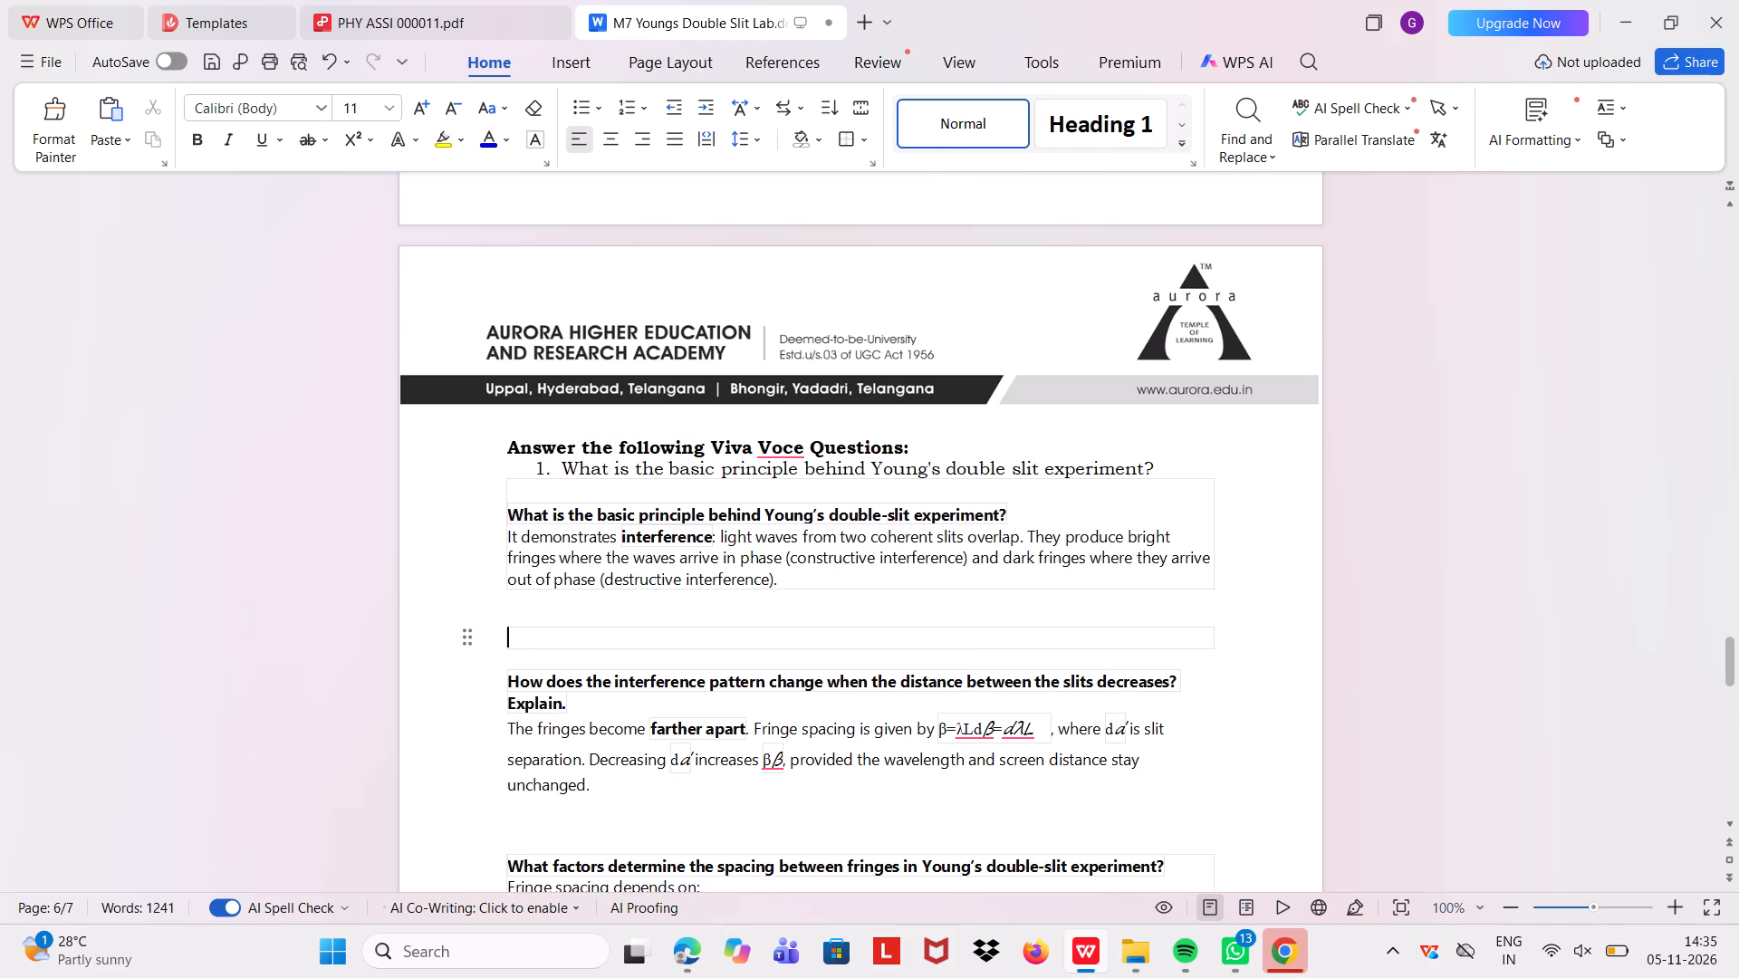
Insert an empty list item below the original question about decreasing the distance between the slits.
{"action": "scroll", "coordinate": [848, 791], "scroll_direction": "down", "scroll_amount": 4}
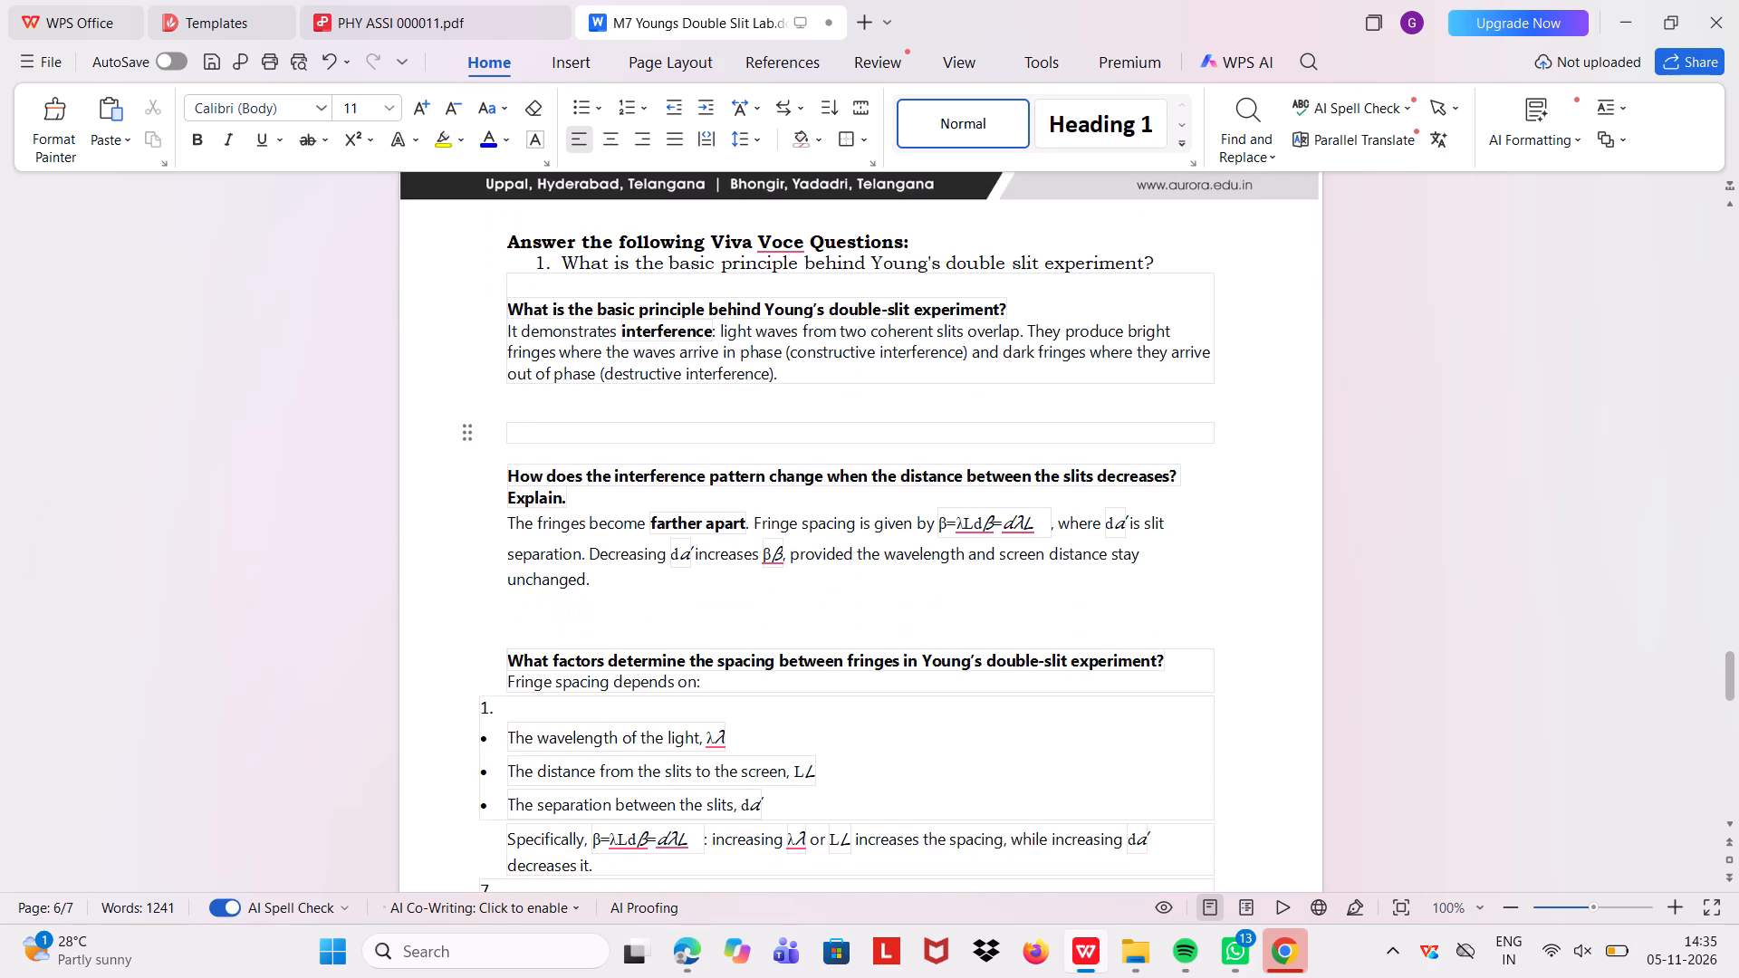
{"action": "scroll", "coordinate": [848, 791], "scroll_direction": "down", "scroll_amount": 8}
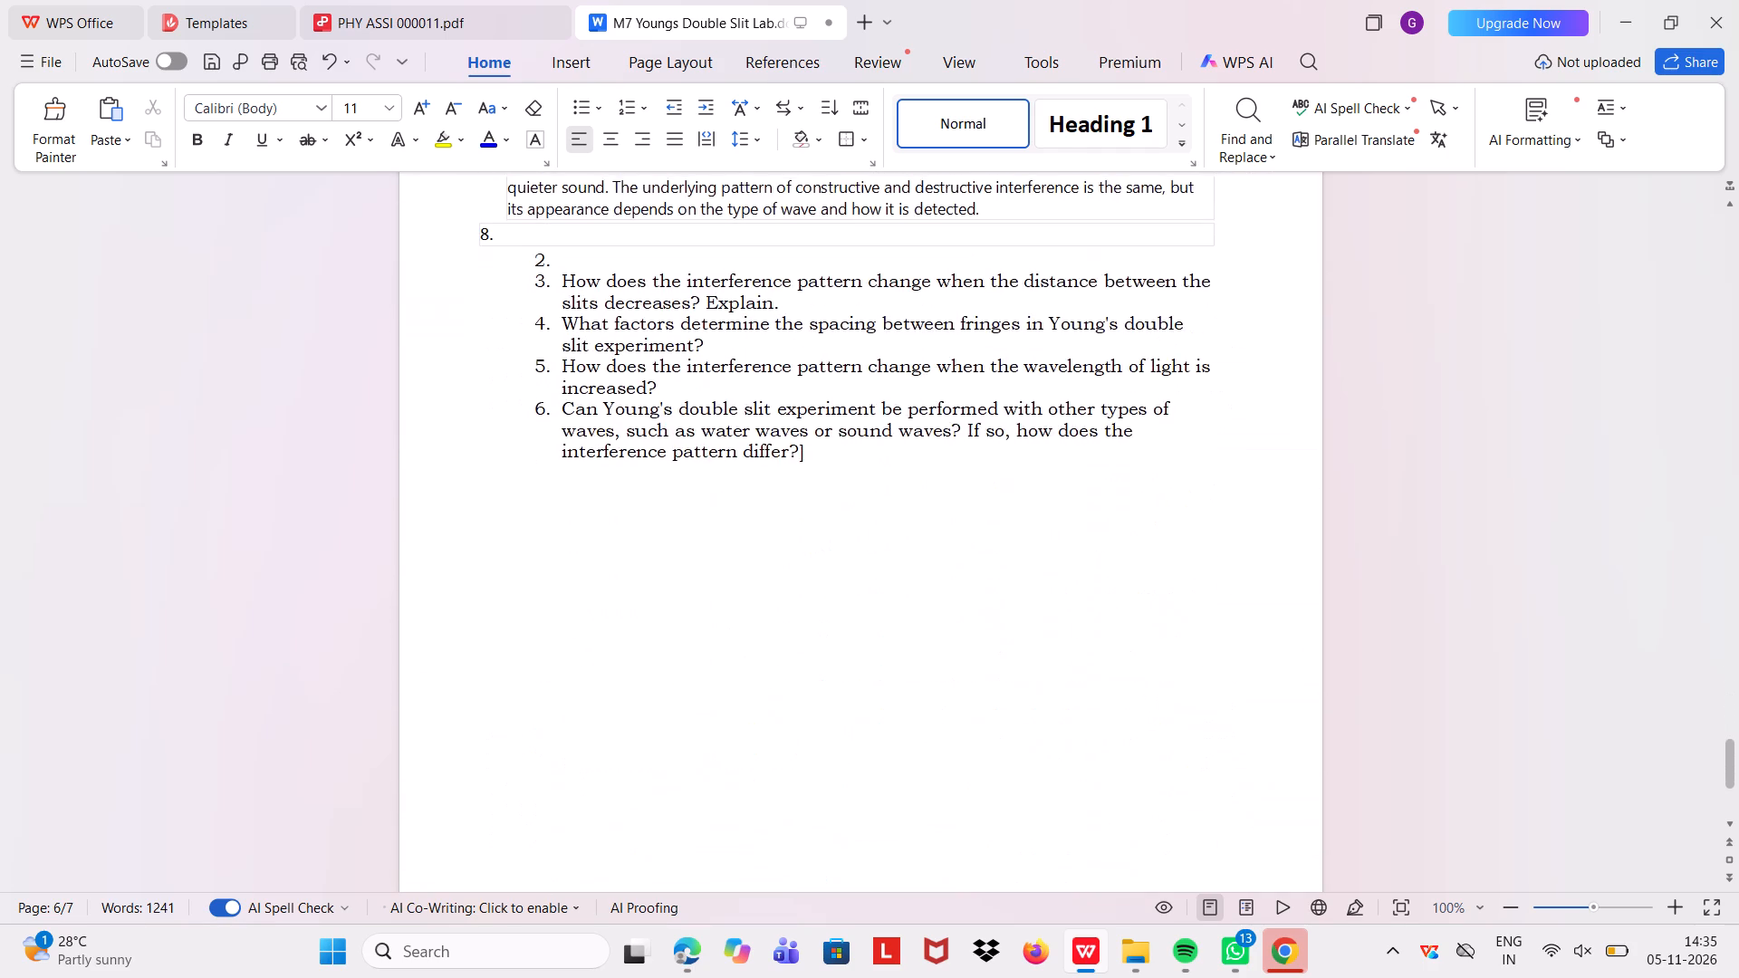
{"action": "scroll", "coordinate": [848, 791], "scroll_direction": "up", "scroll_amount": 1}
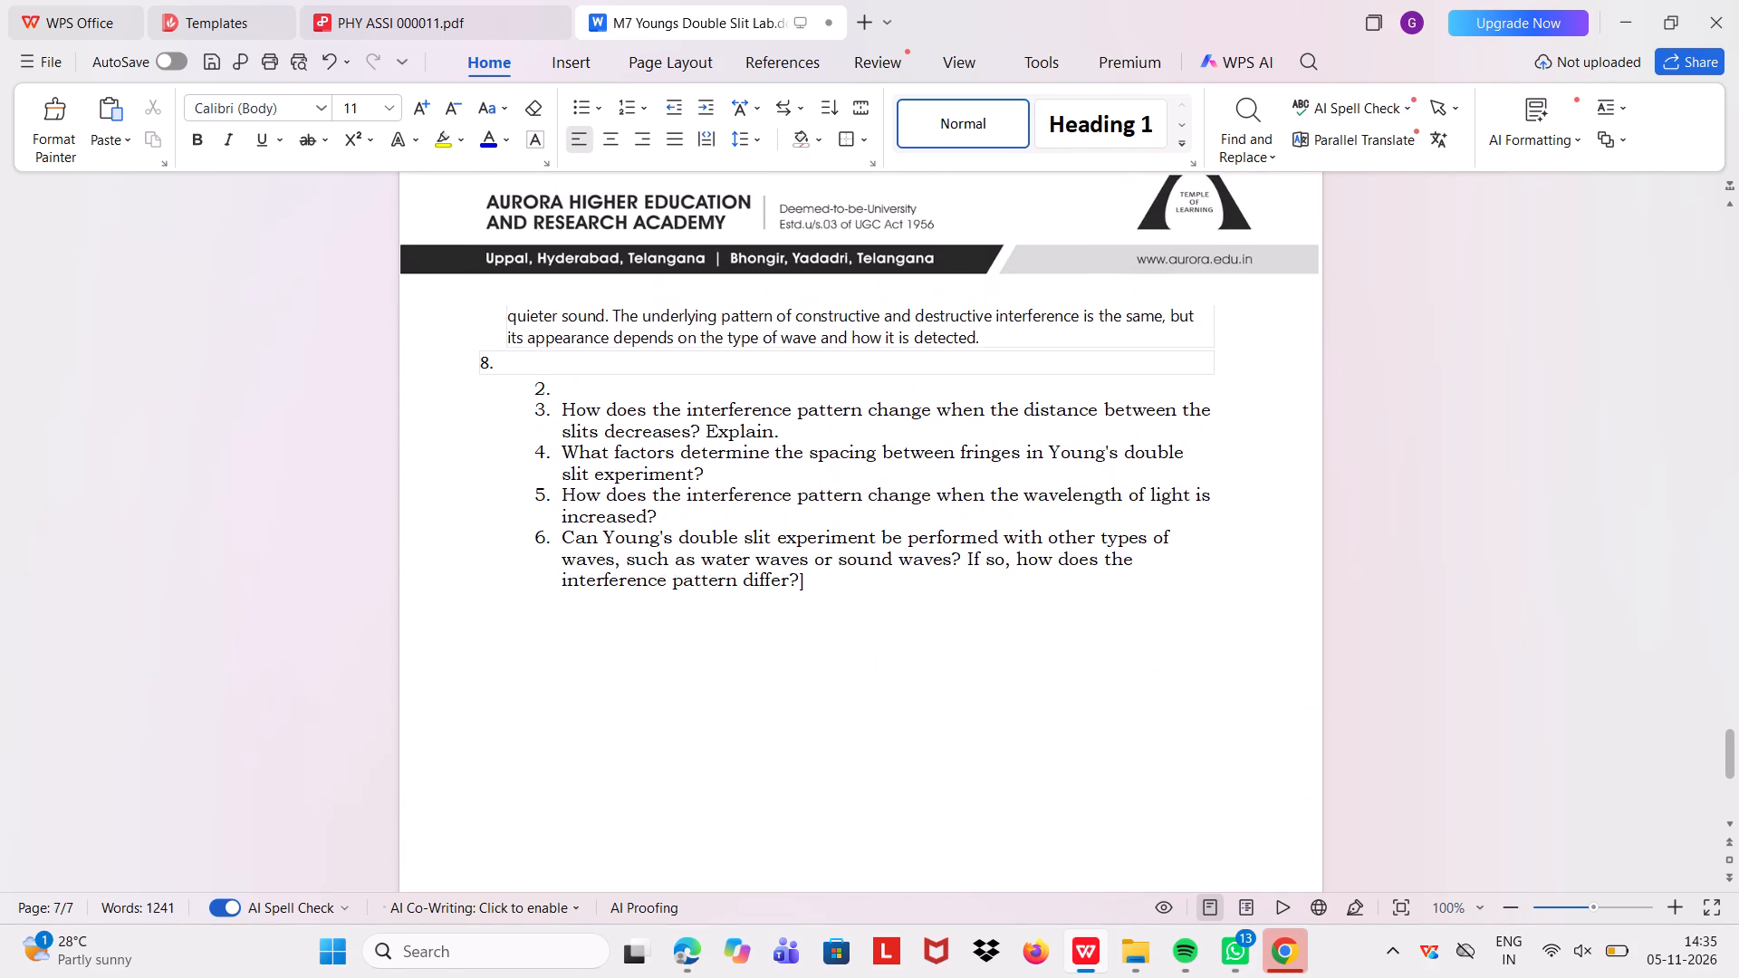
{"action": "scroll", "coordinate": [848, 791], "scroll_direction": "up", "scroll_amount": 1}
{"action": "left_click", "coordinate": [790, 472]}
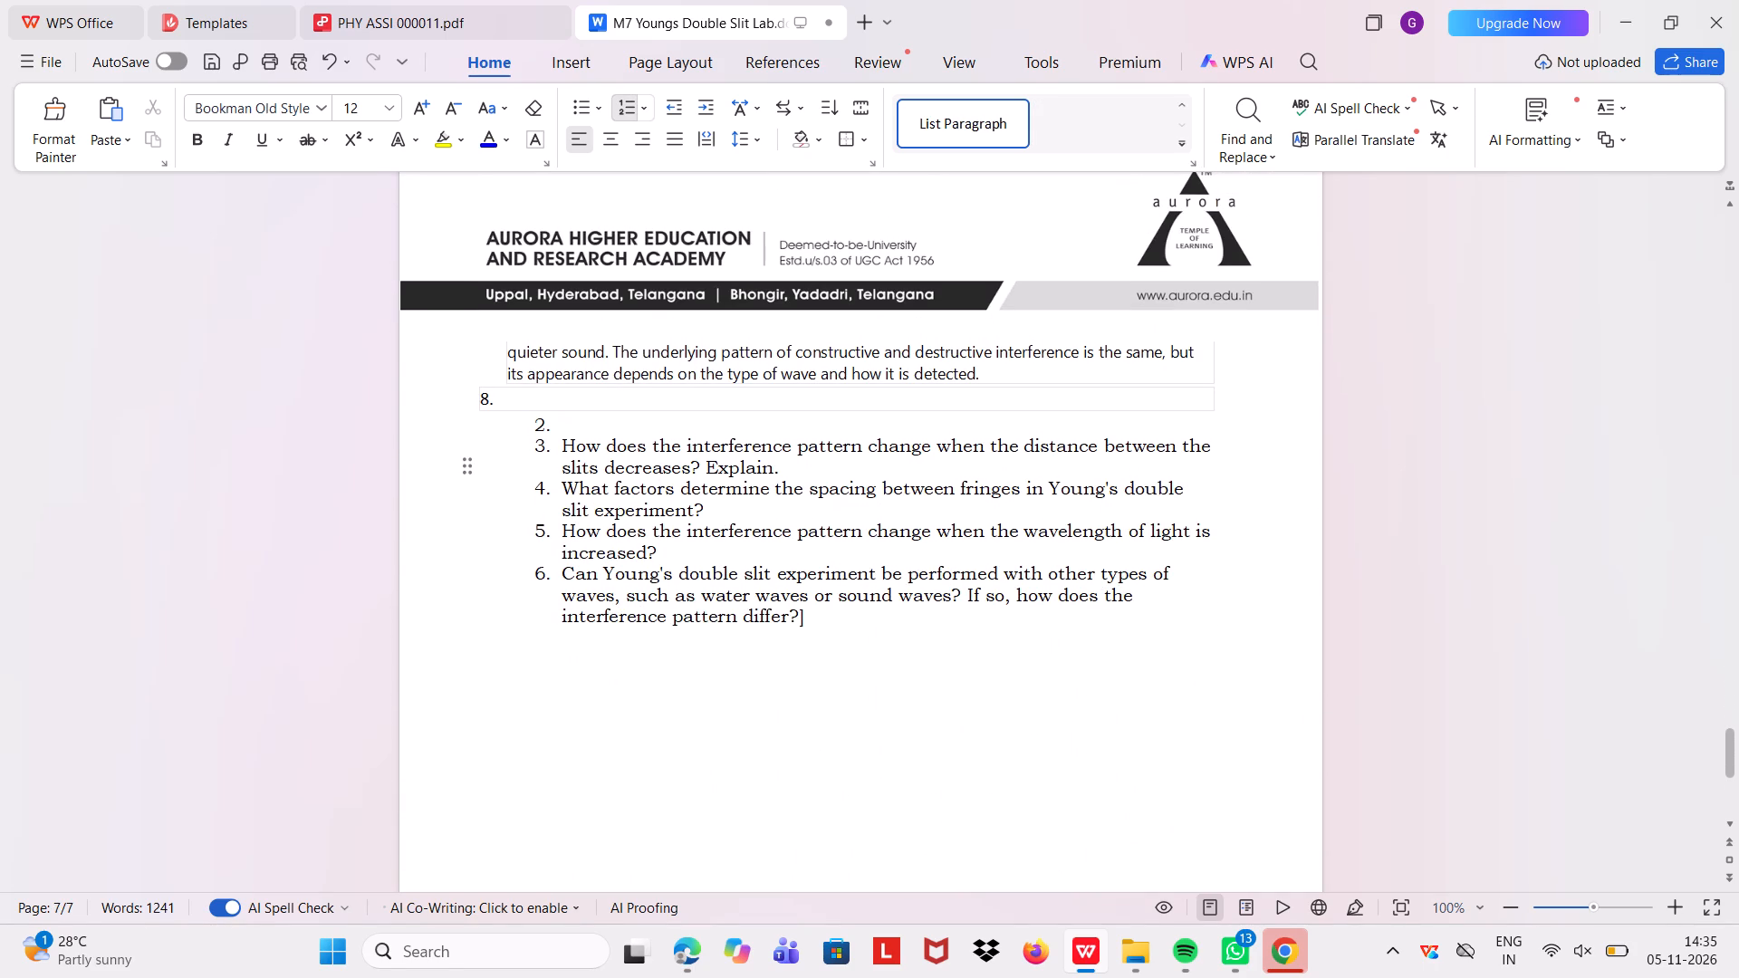
{"action": "key", "text": "Return"}
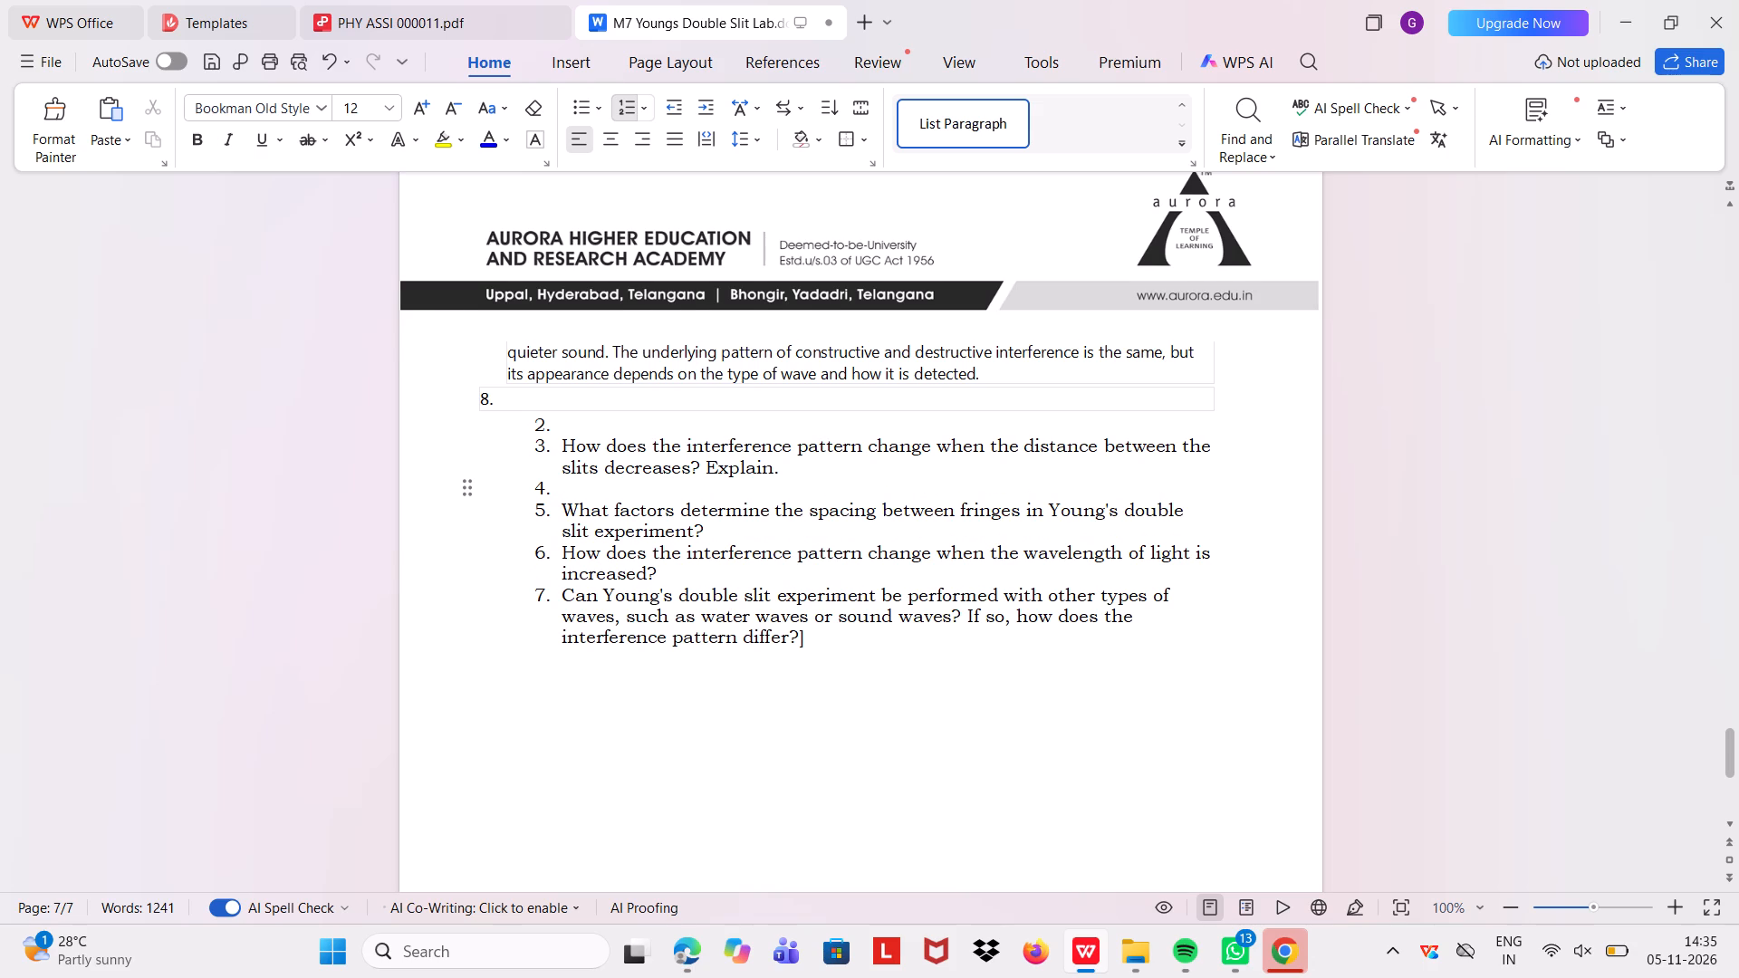
Reduce the indent of the original numbered viva questions so their numbers align with the Viva Voce heading.
{"action": "scroll", "coordinate": [790, 472], "scroll_direction": "up", "scroll_amount": 1}
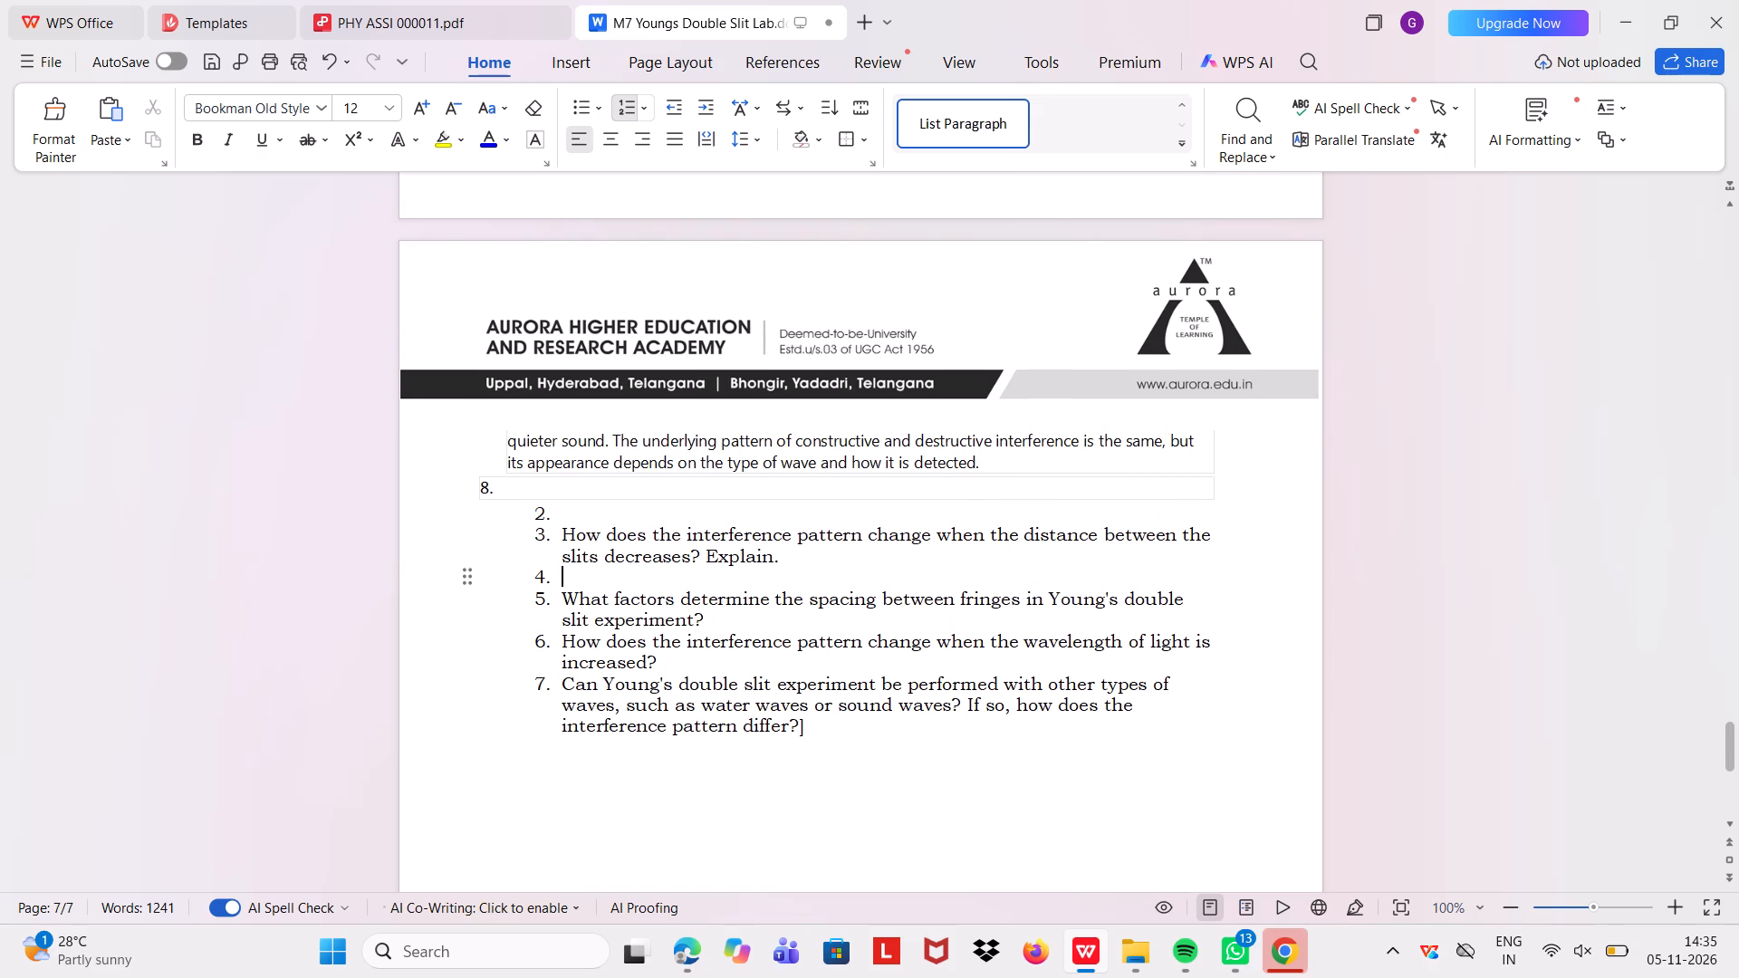
{"action": "left_click_drag", "start_coordinate": [469, 484], "coordinate": [814, 418]}
{"action": "scroll", "coordinate": [814, 418], "scroll_direction": "up", "scroll_amount": 3}
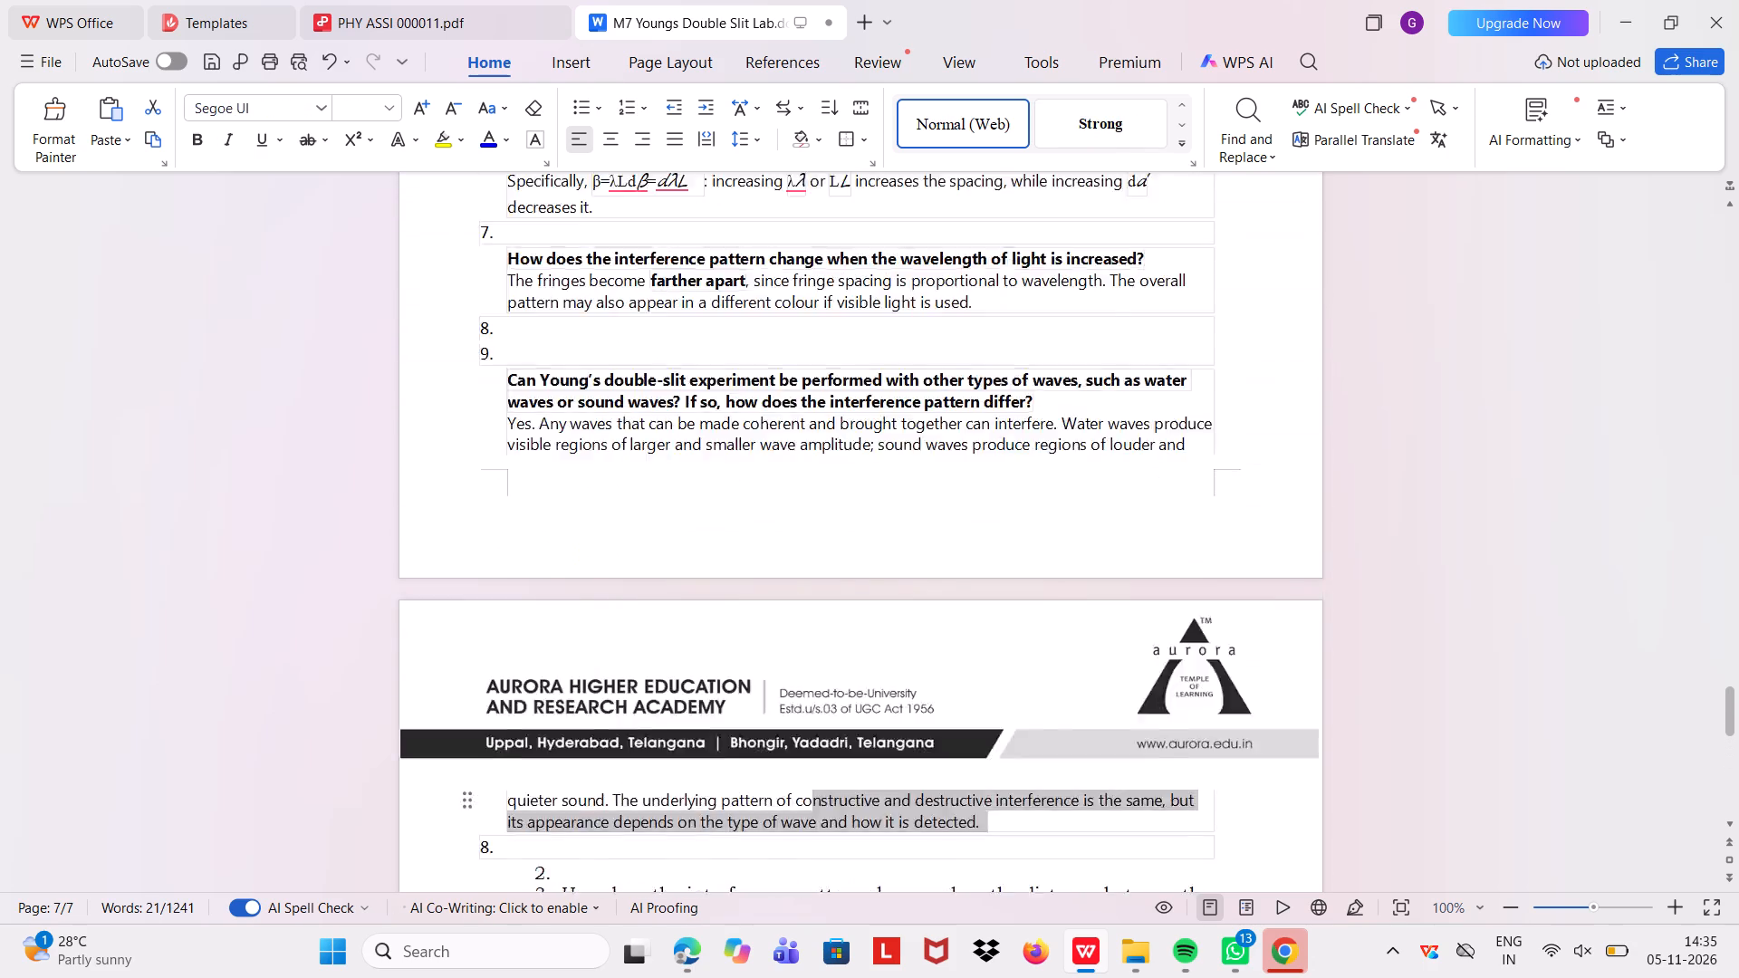
{"action": "scroll", "coordinate": [814, 418], "scroll_direction": "up", "scroll_amount": 13}
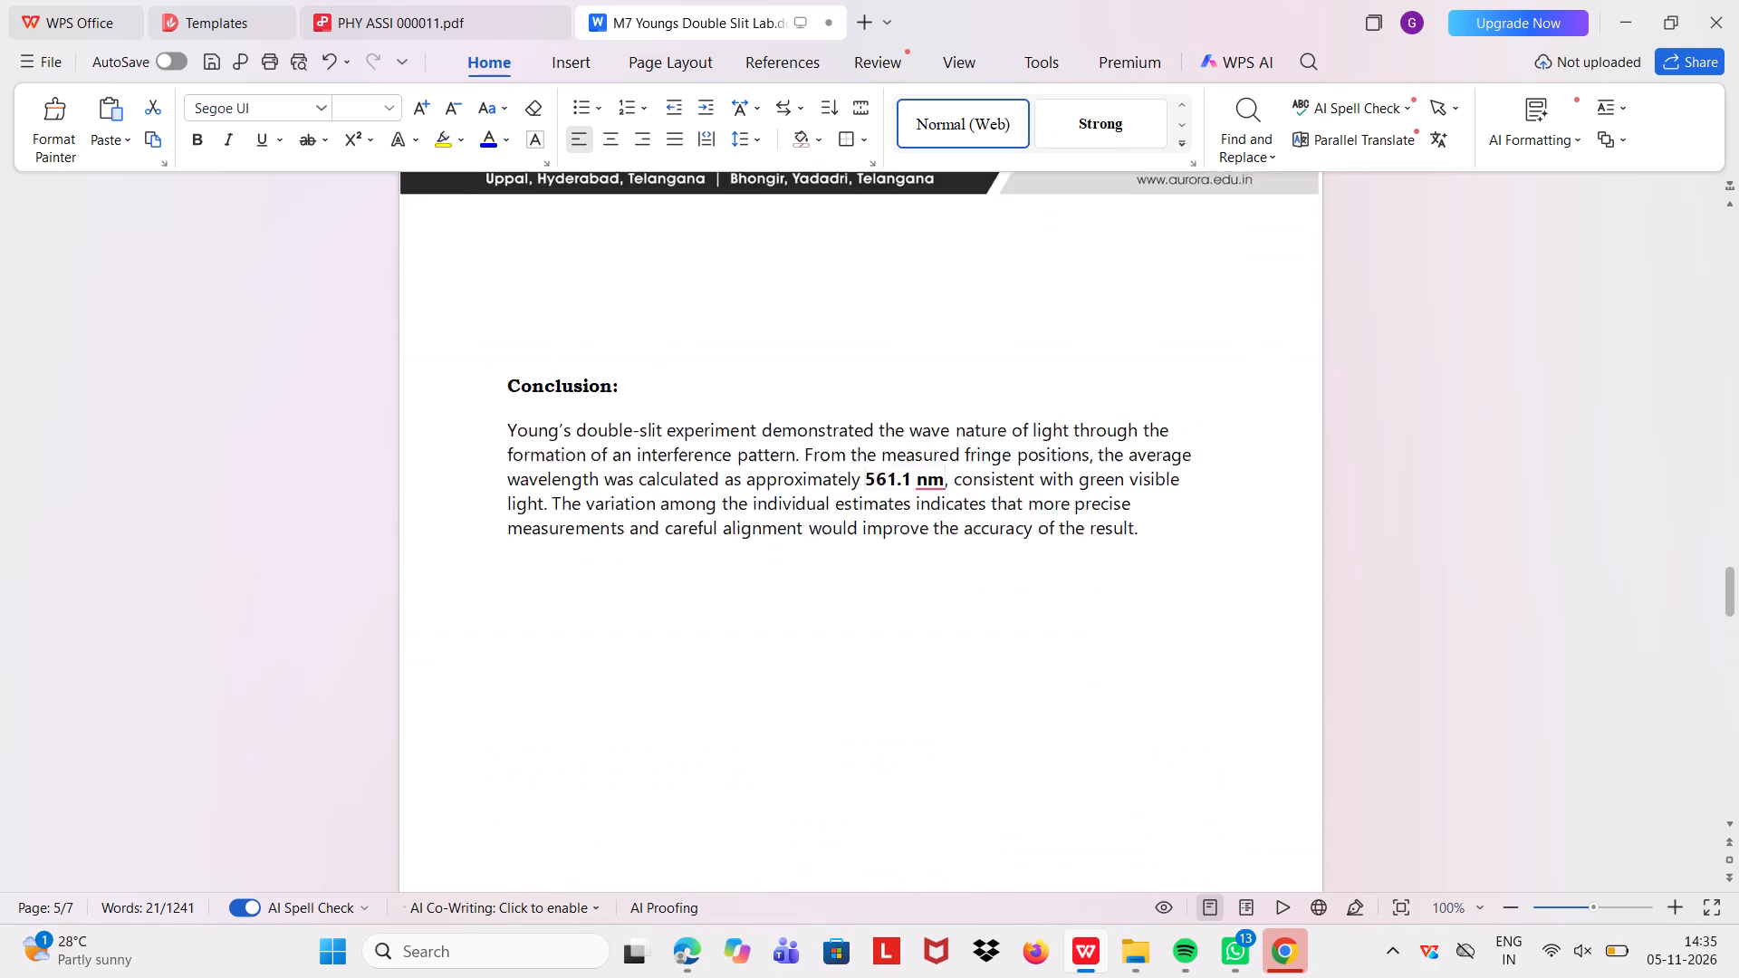
{"action": "scroll", "coordinate": [814, 418], "scroll_direction": "up", "scroll_amount": 1}
{"action": "scroll", "coordinate": [814, 418], "scroll_direction": "down", "scroll_amount": 5}
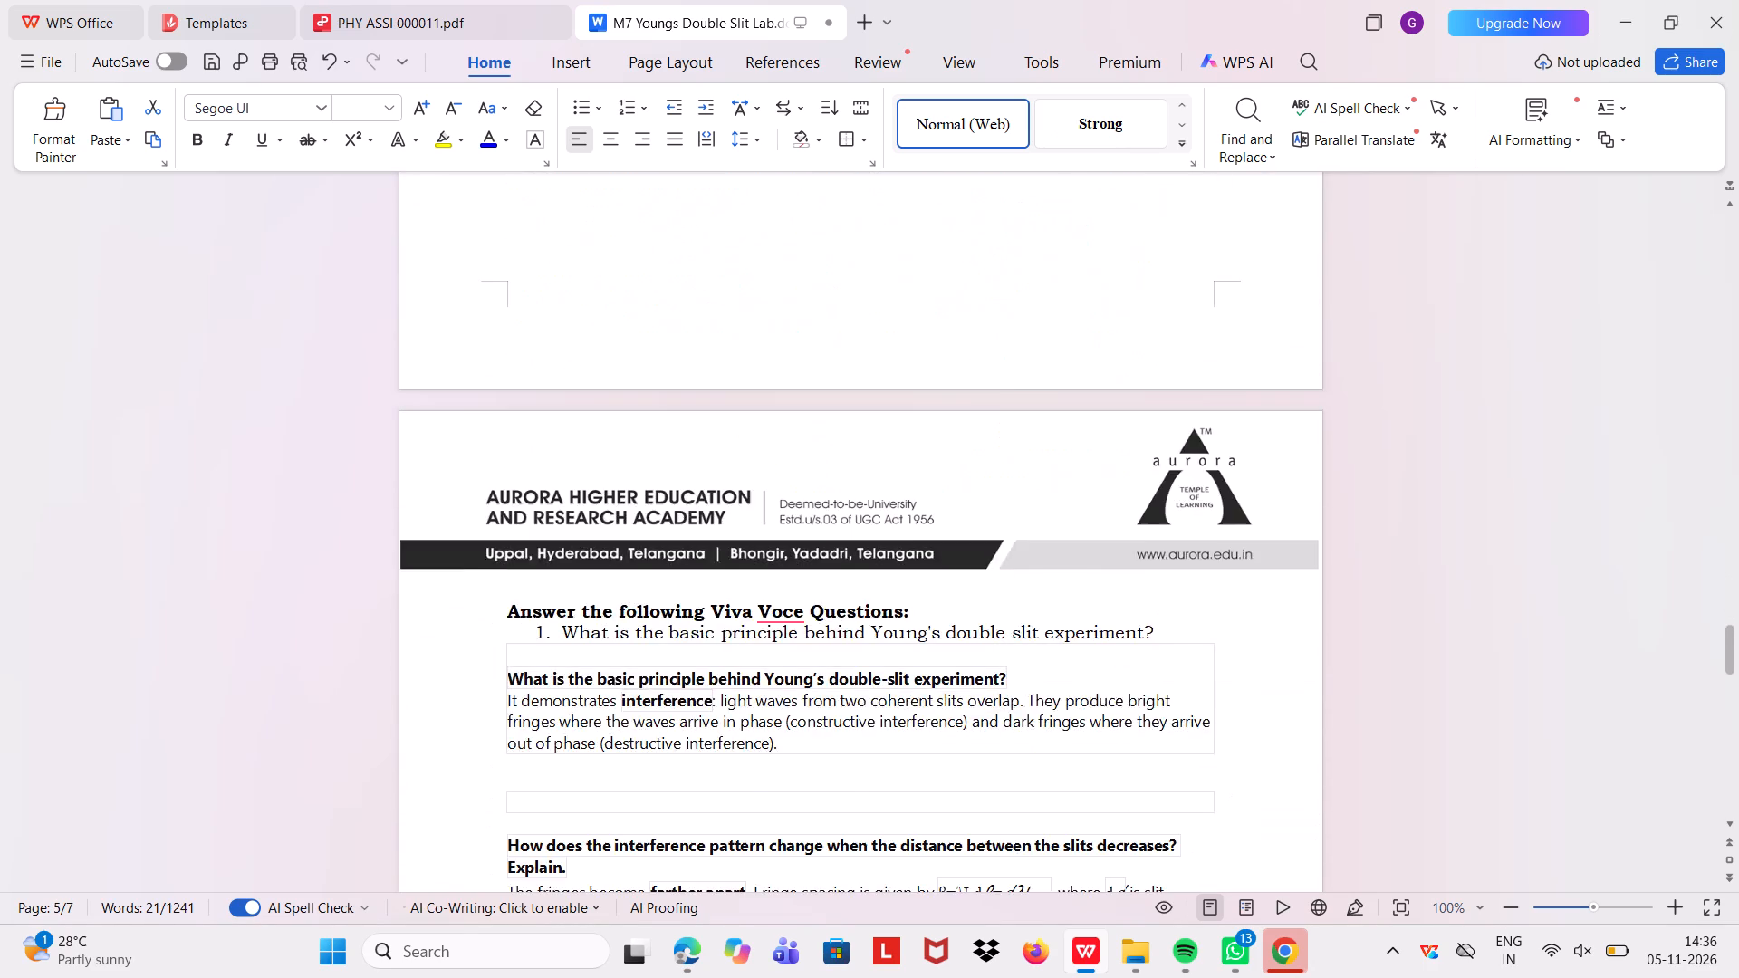
{"action": "scroll", "coordinate": [814, 418], "scroll_direction": "down", "scroll_amount": 2}
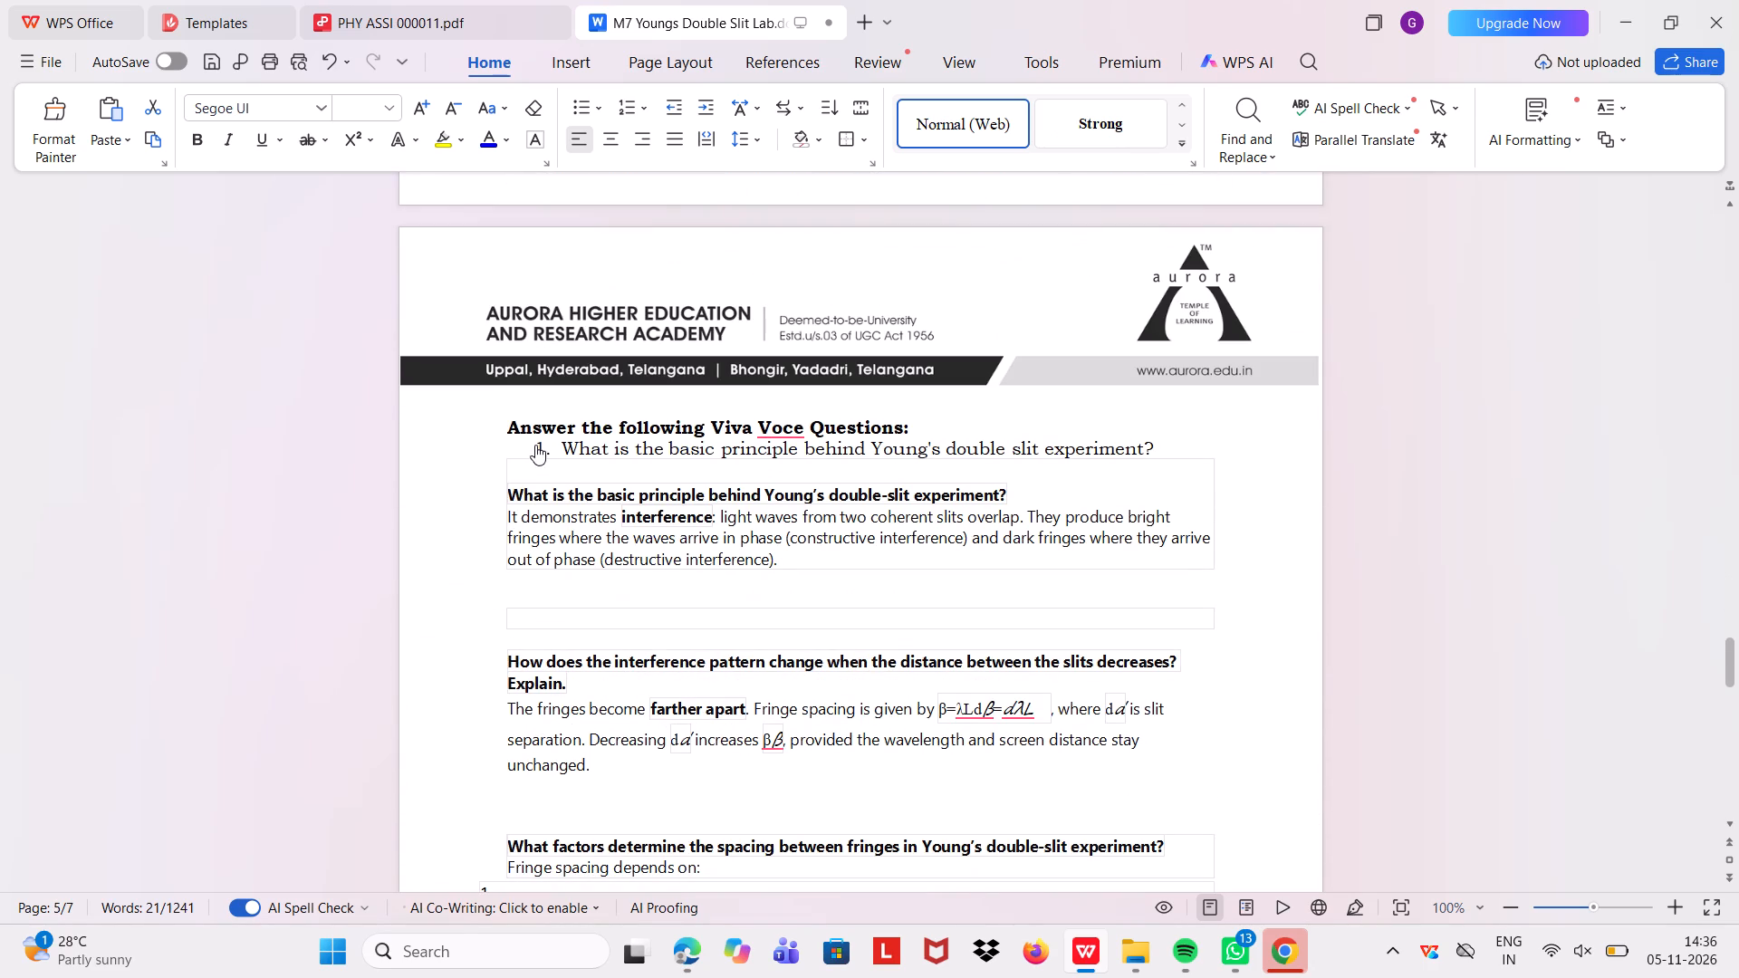
{"action": "left_click_drag", "start_coordinate": [535, 445], "coordinate": [503, 470]}
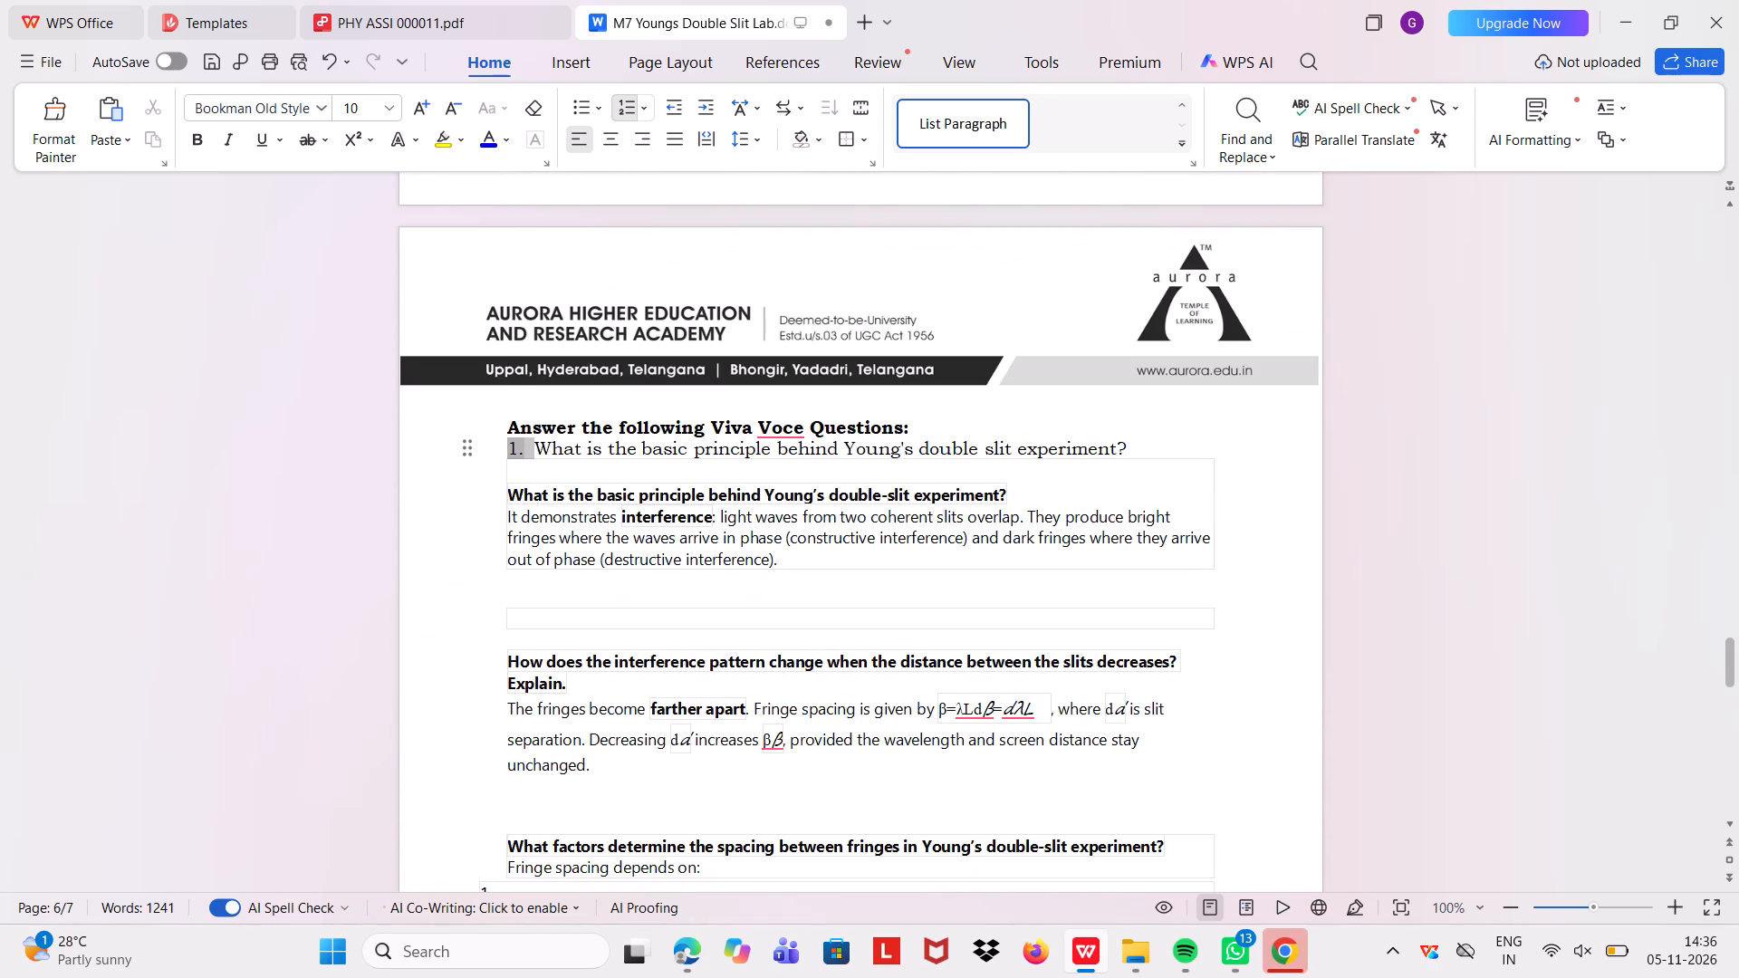
Delete the whole pasted question-and-answer block between the first original viva question and the slit-distance question, including its empty numbered lines.
{"action": "left_click_drag", "start_coordinate": [502, 473], "coordinate": [442, 510]}
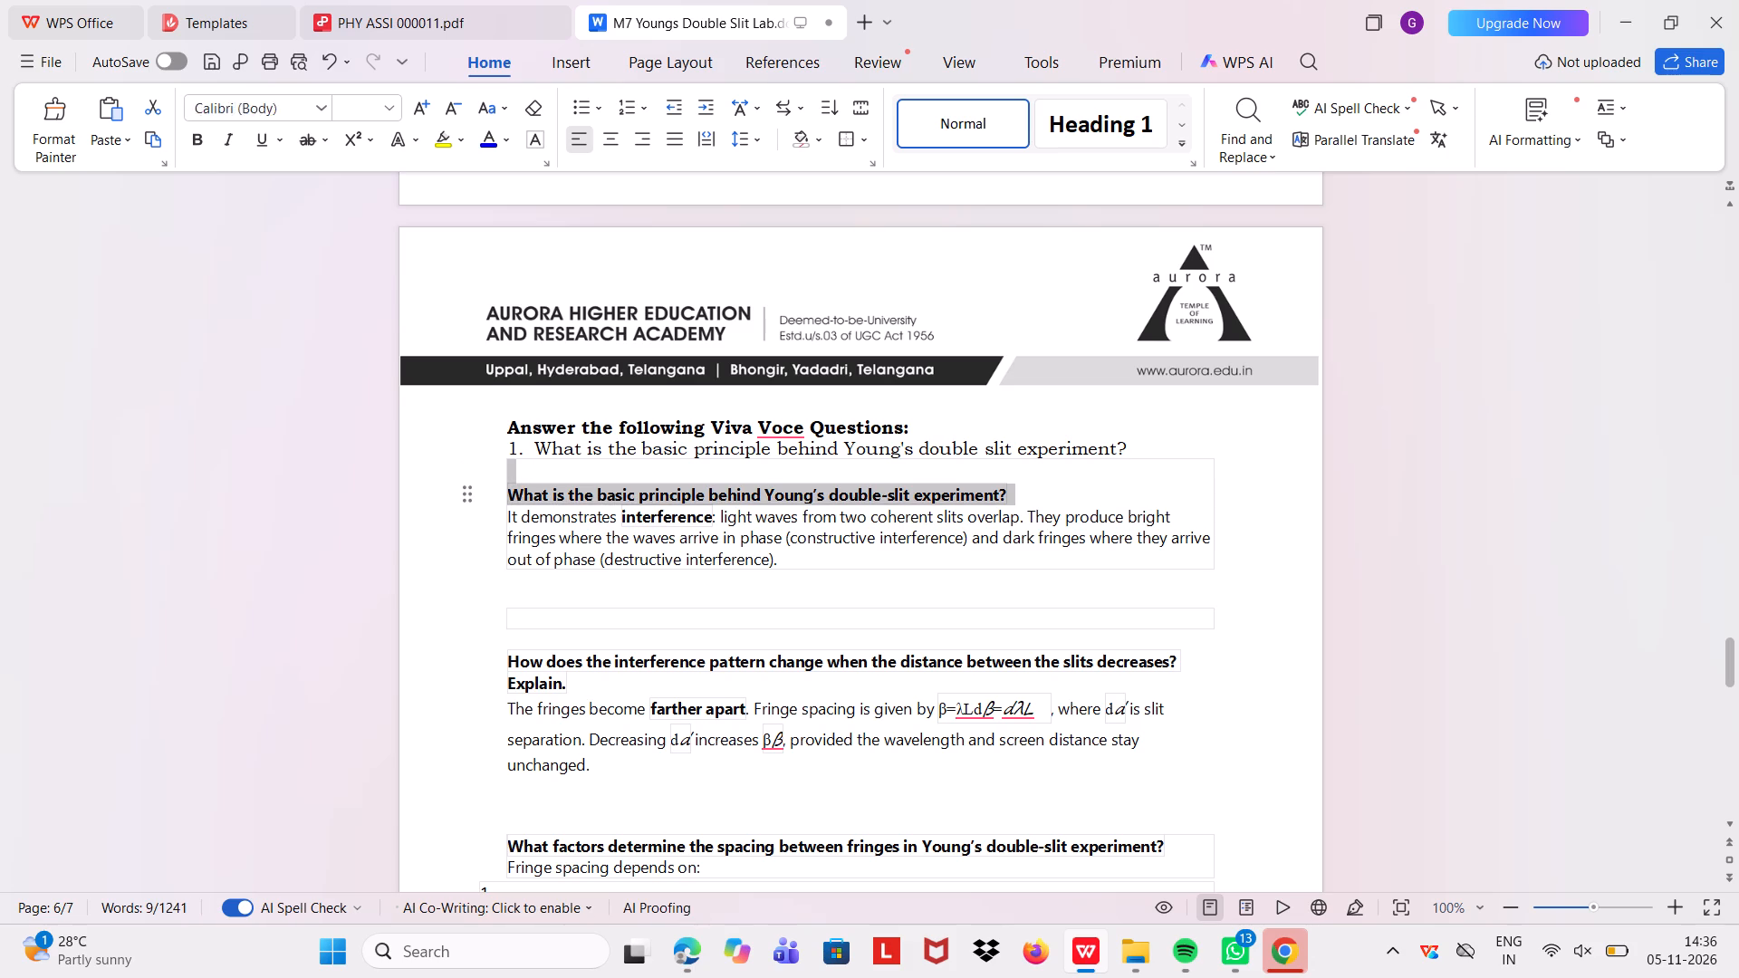
{"action": "left_click_drag", "start_coordinate": [442, 510], "coordinate": [473, 510]}
{"action": "left_click_drag", "start_coordinate": [473, 510], "coordinate": [505, 514]}
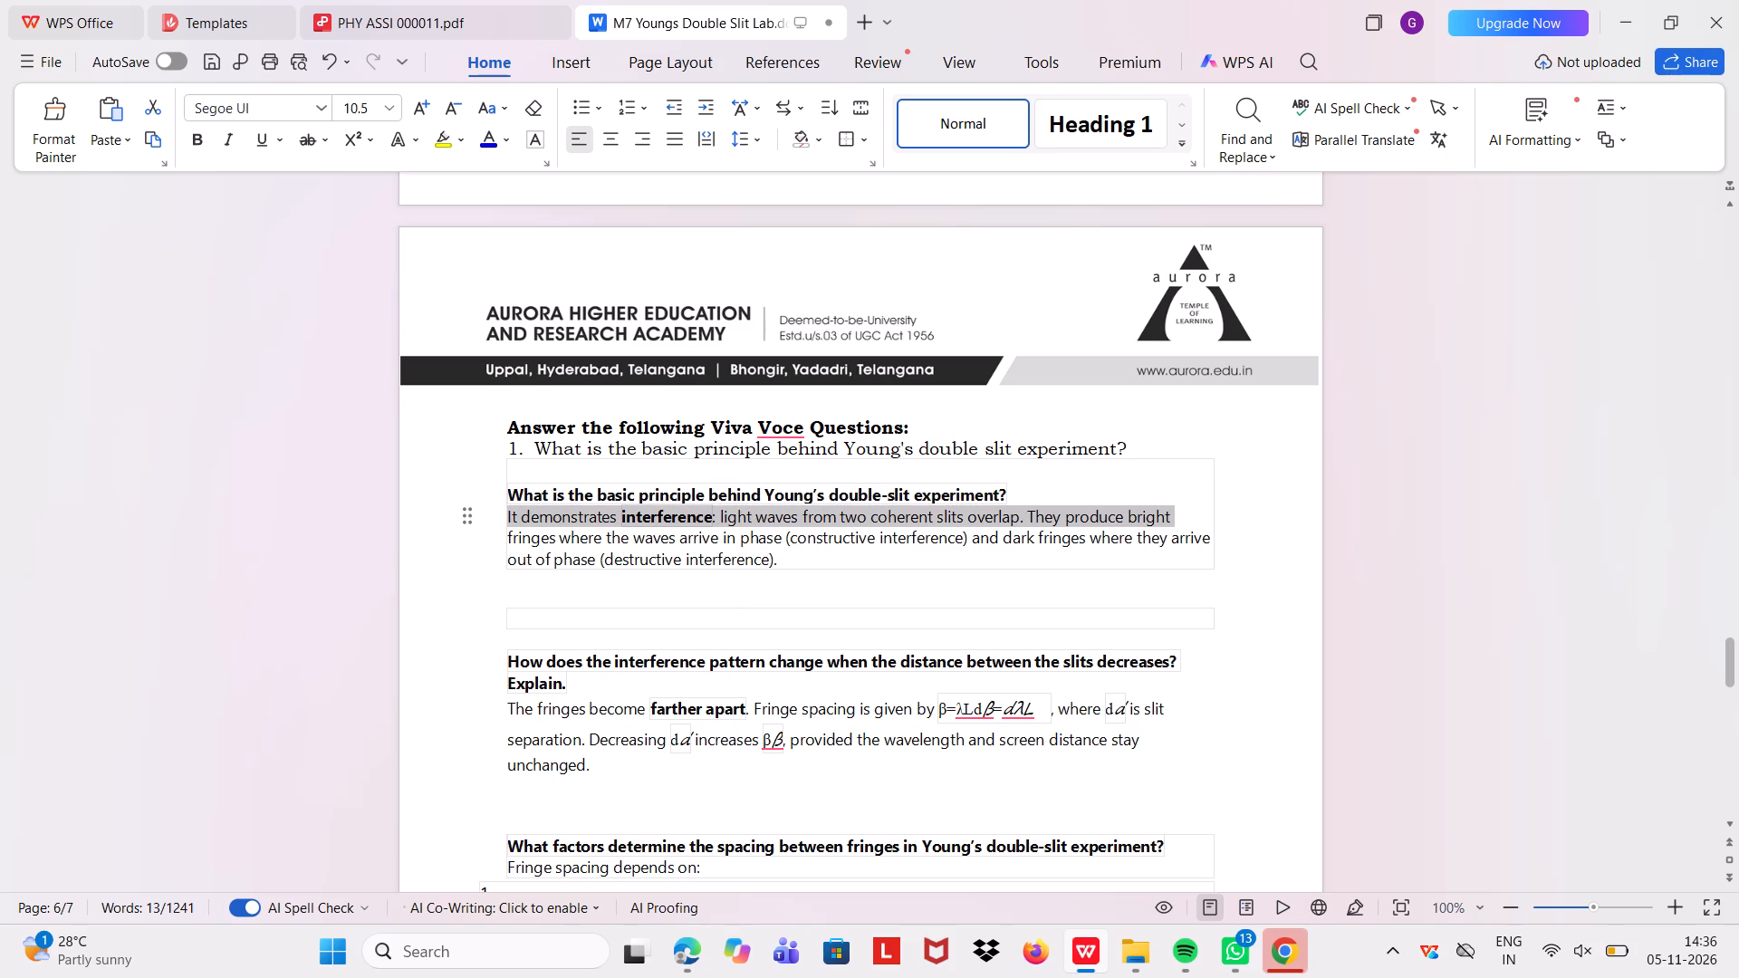
{"action": "left_click_drag", "start_coordinate": [505, 514], "coordinate": [654, 556]}
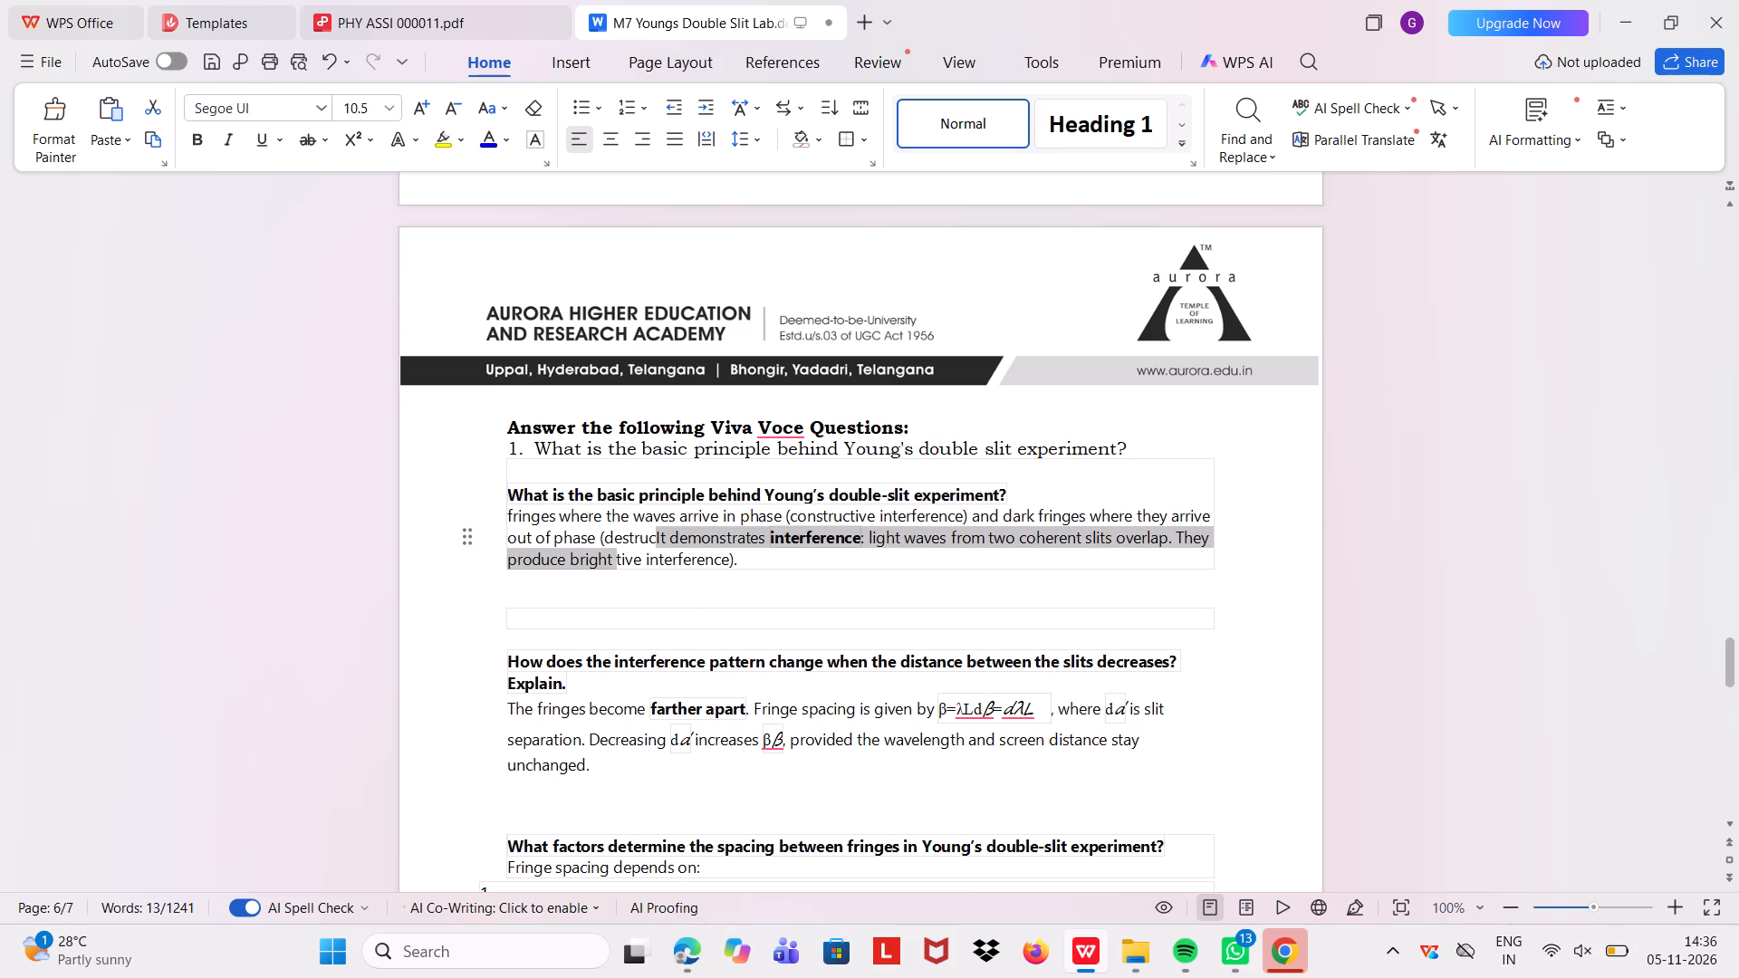
{"action": "left_click_drag", "start_coordinate": [506, 476], "coordinate": [1081, 766]}
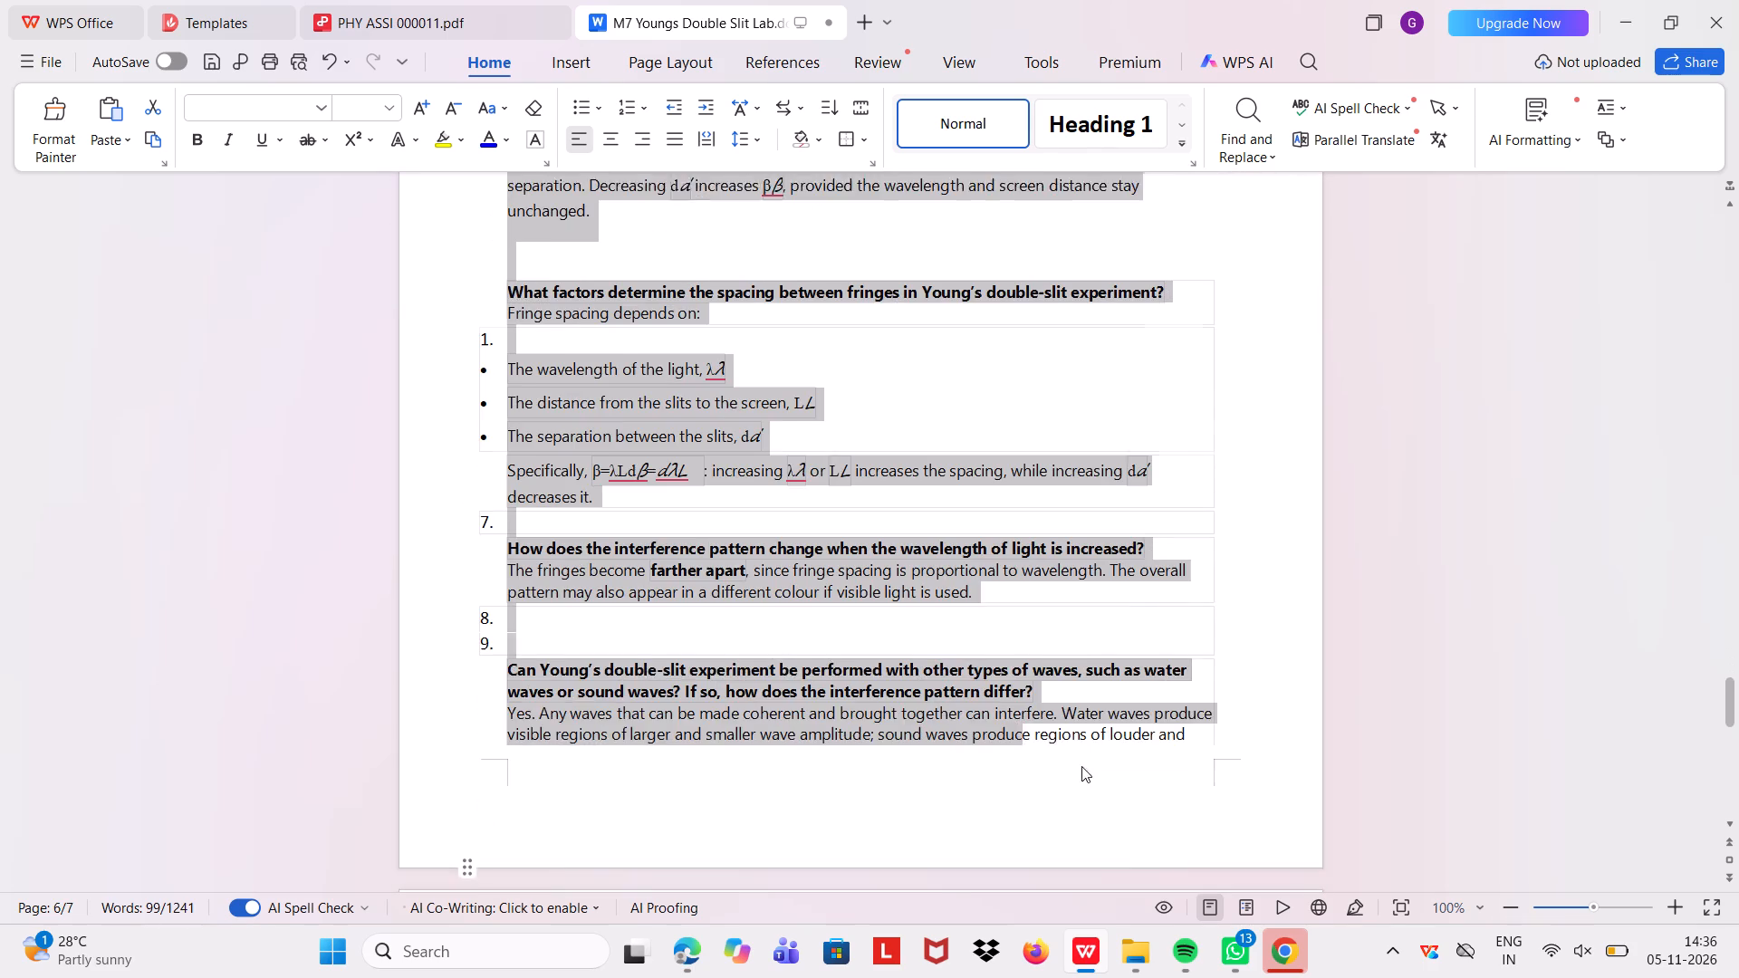
{"action": "left_click_drag", "start_coordinate": [1081, 766], "coordinate": [1265, 150]}
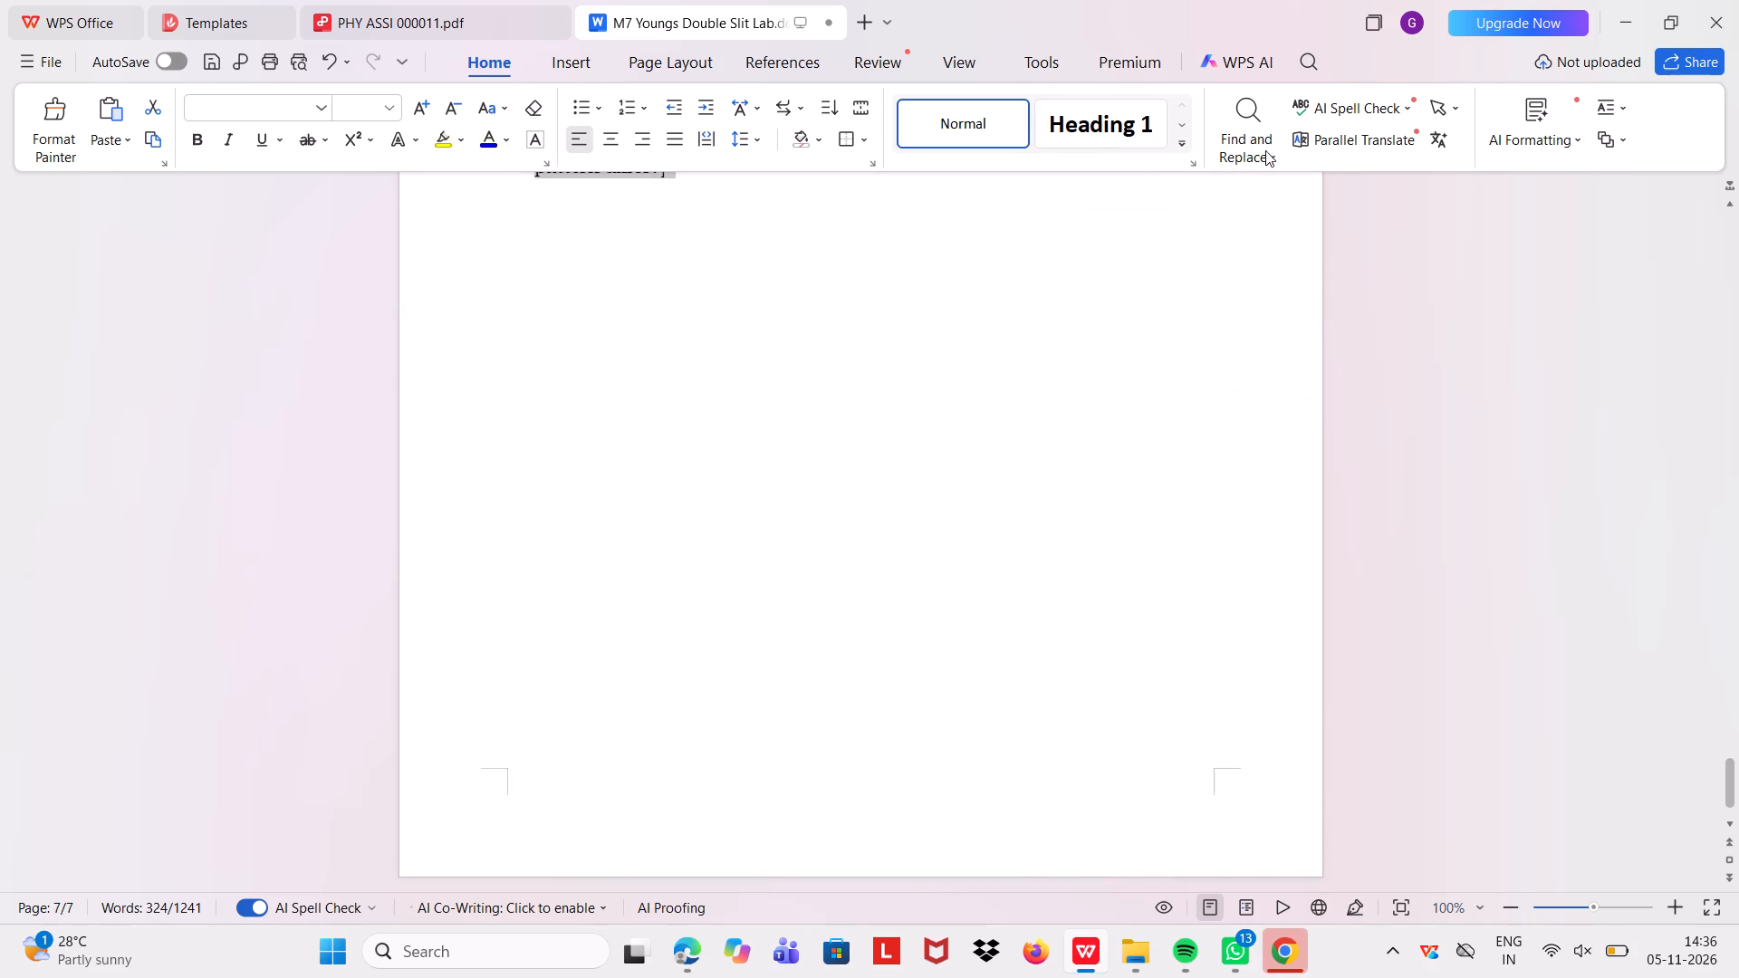
{"action": "left_click_drag", "start_coordinate": [1265, 150], "coordinate": [1219, 470]}
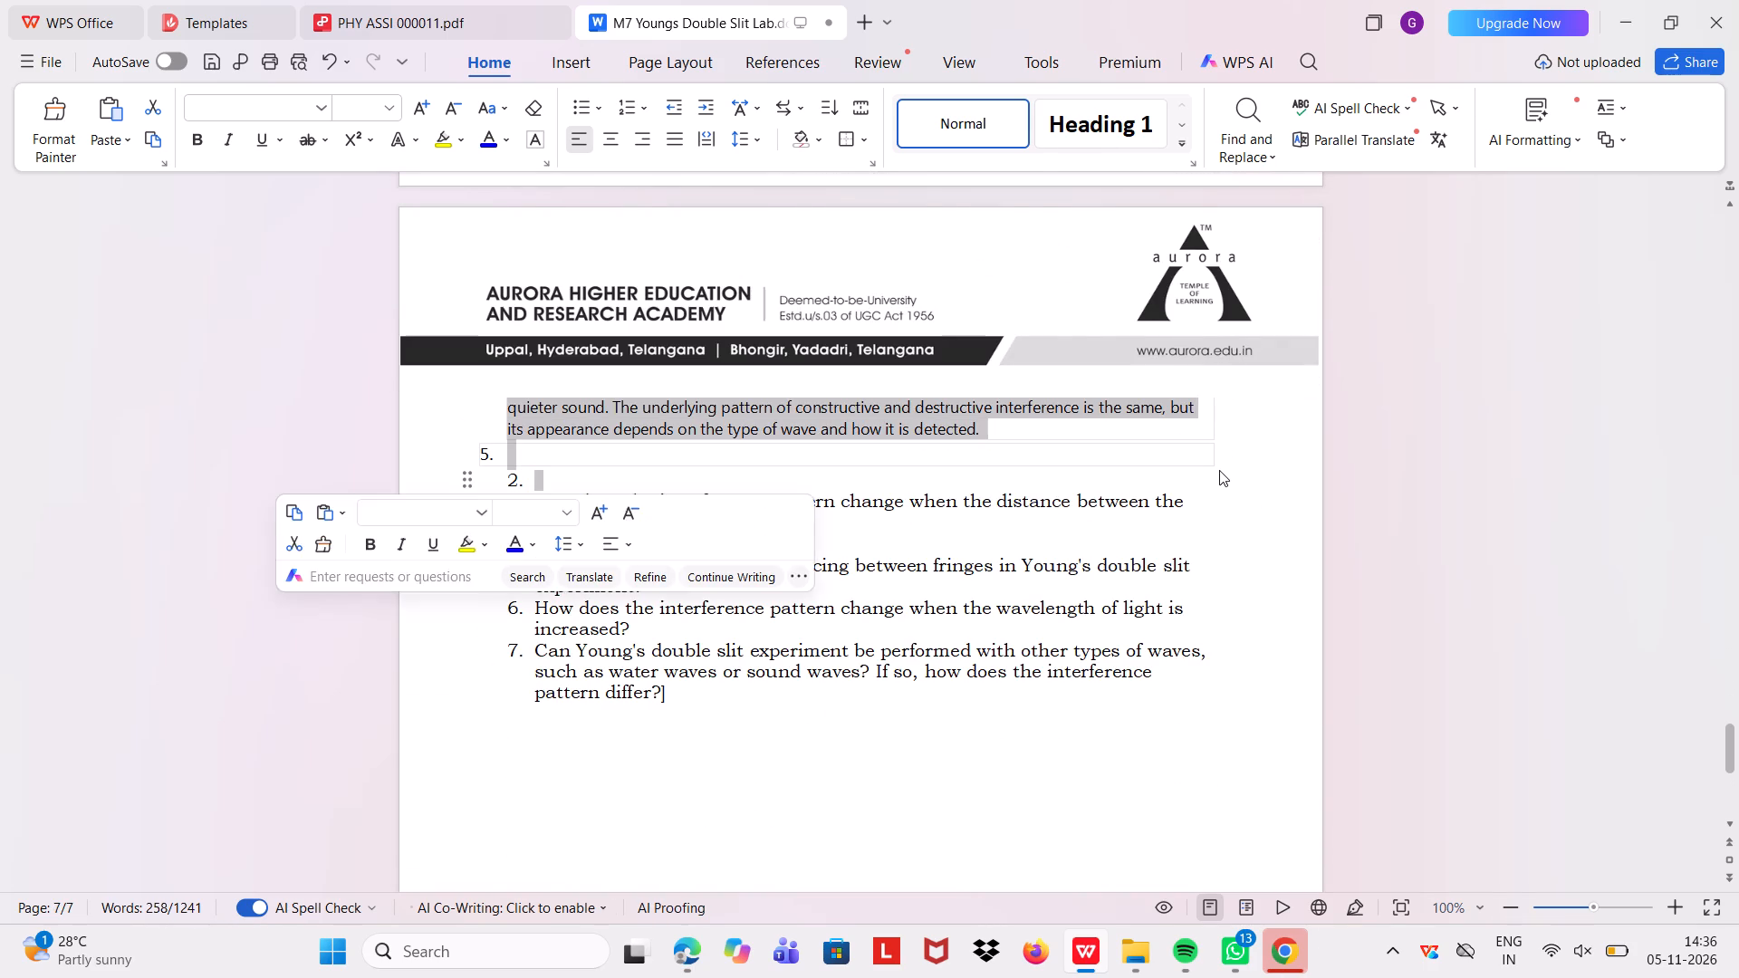
{"action": "key", "text": "BackSpace"}
{"action": "scroll", "coordinate": [1219, 470], "scroll_direction": "up", "scroll_amount": 2}
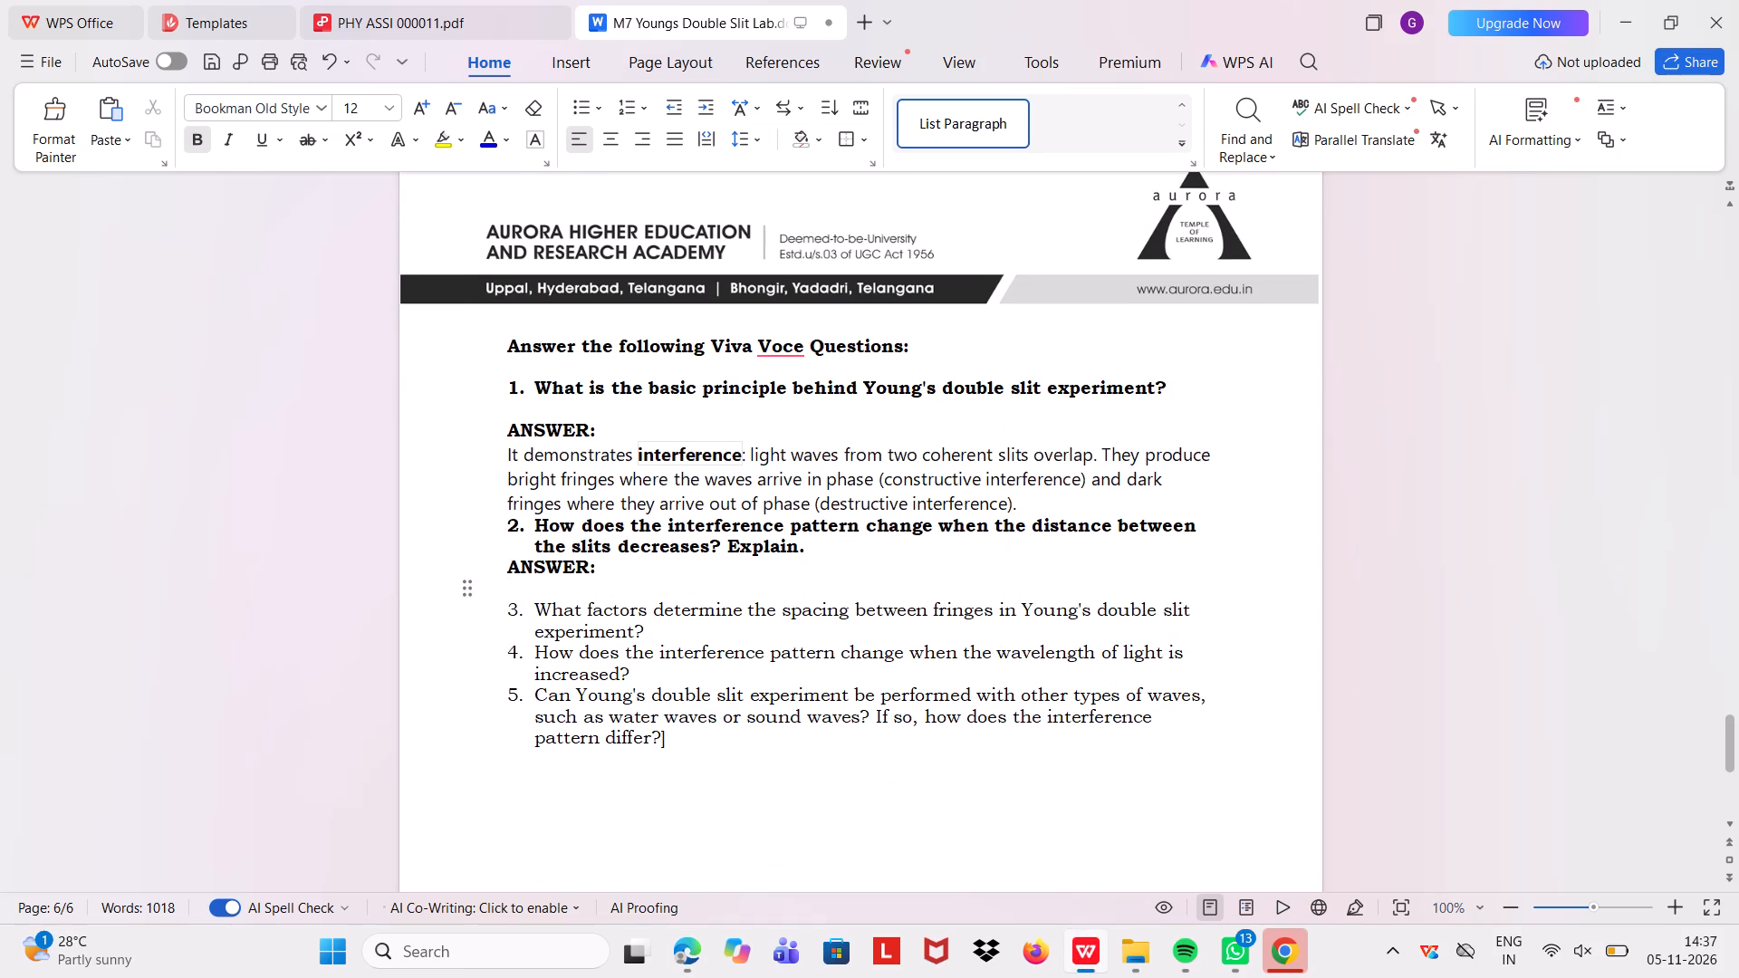
{"action": "left_click", "coordinate": [613, 570]}
{"action": "left_click", "coordinate": [543, 575]}
{"action": "left_click", "coordinate": [534, 586]}
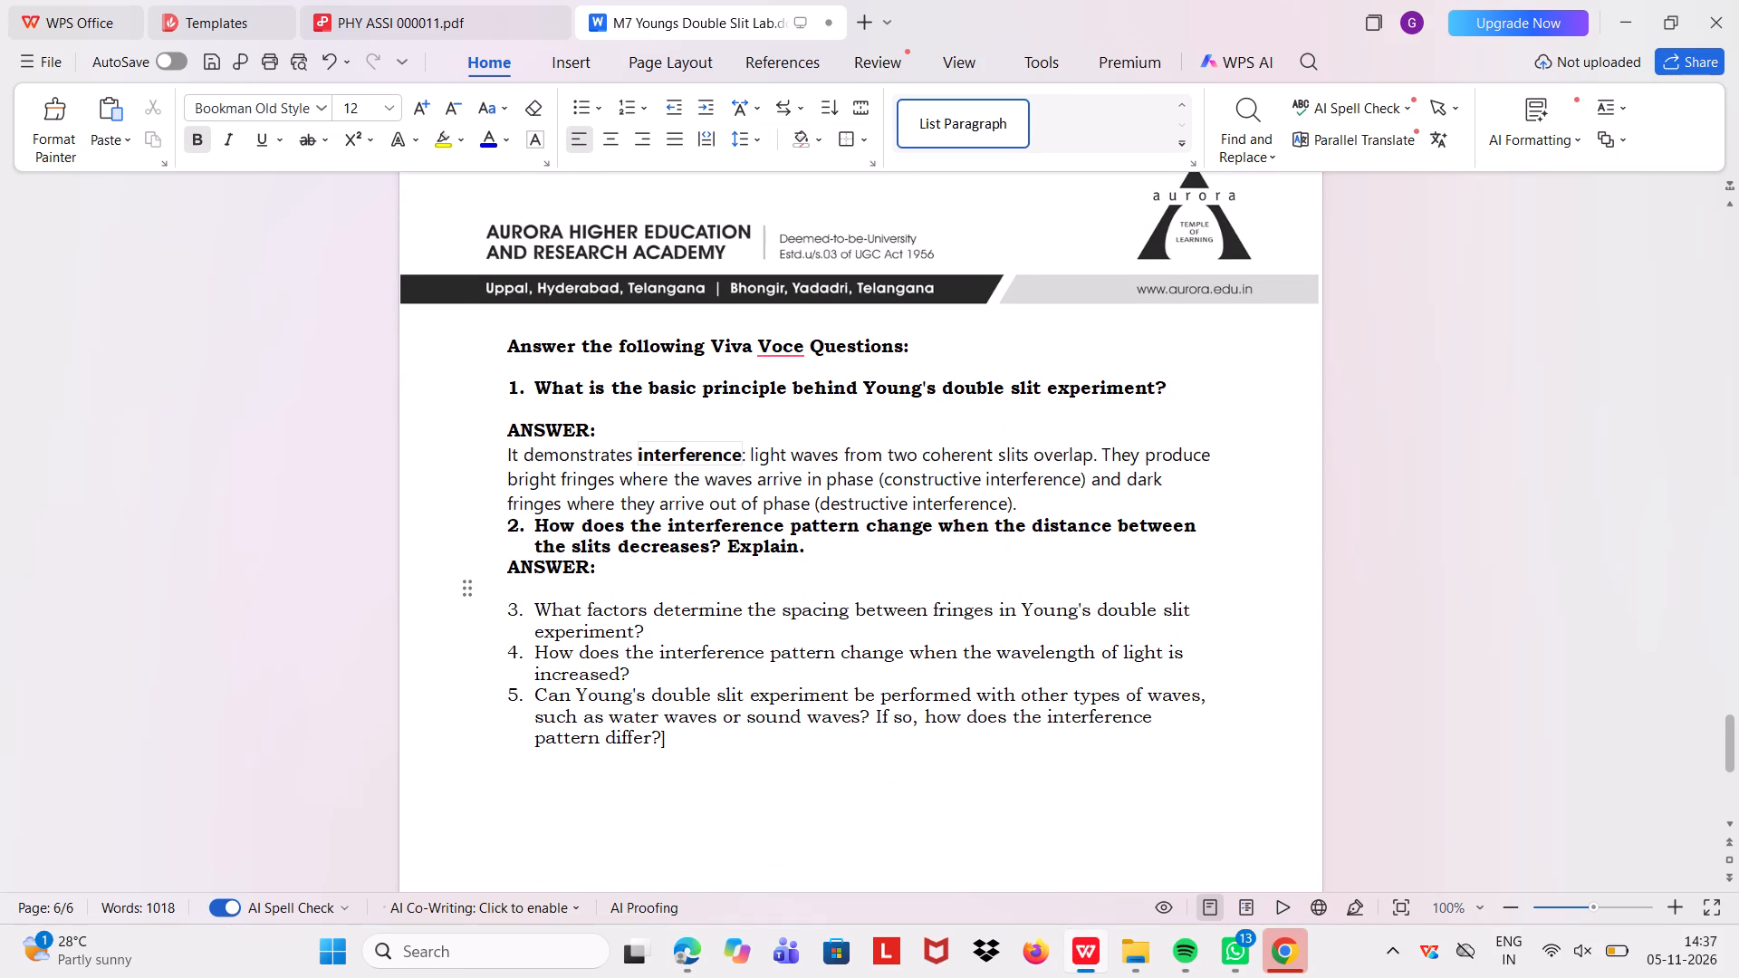
{"action": "left_click", "coordinate": [536, 586]}
{"action": "key", "text": "ctrl+v"}
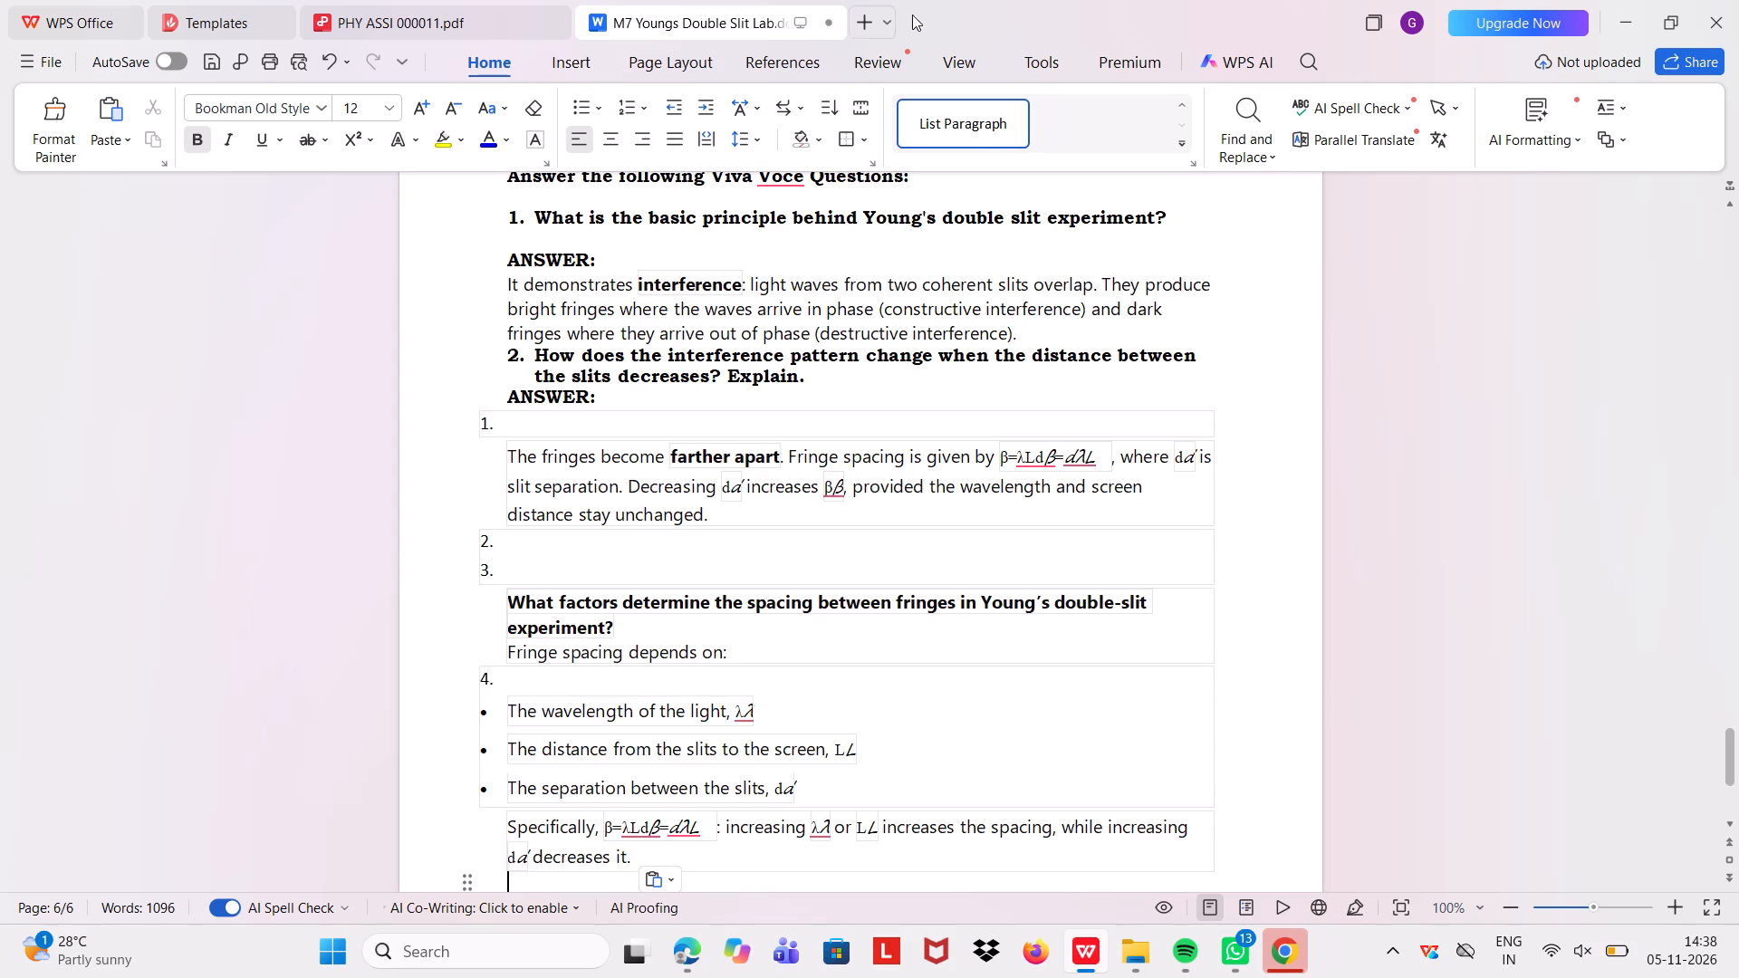
Apply the List Paragraph style to the empty line at the end of the pasted block.
{"action": "left_click", "coordinate": [977, 129]}
{"action": "left_click", "coordinate": [975, 132]}
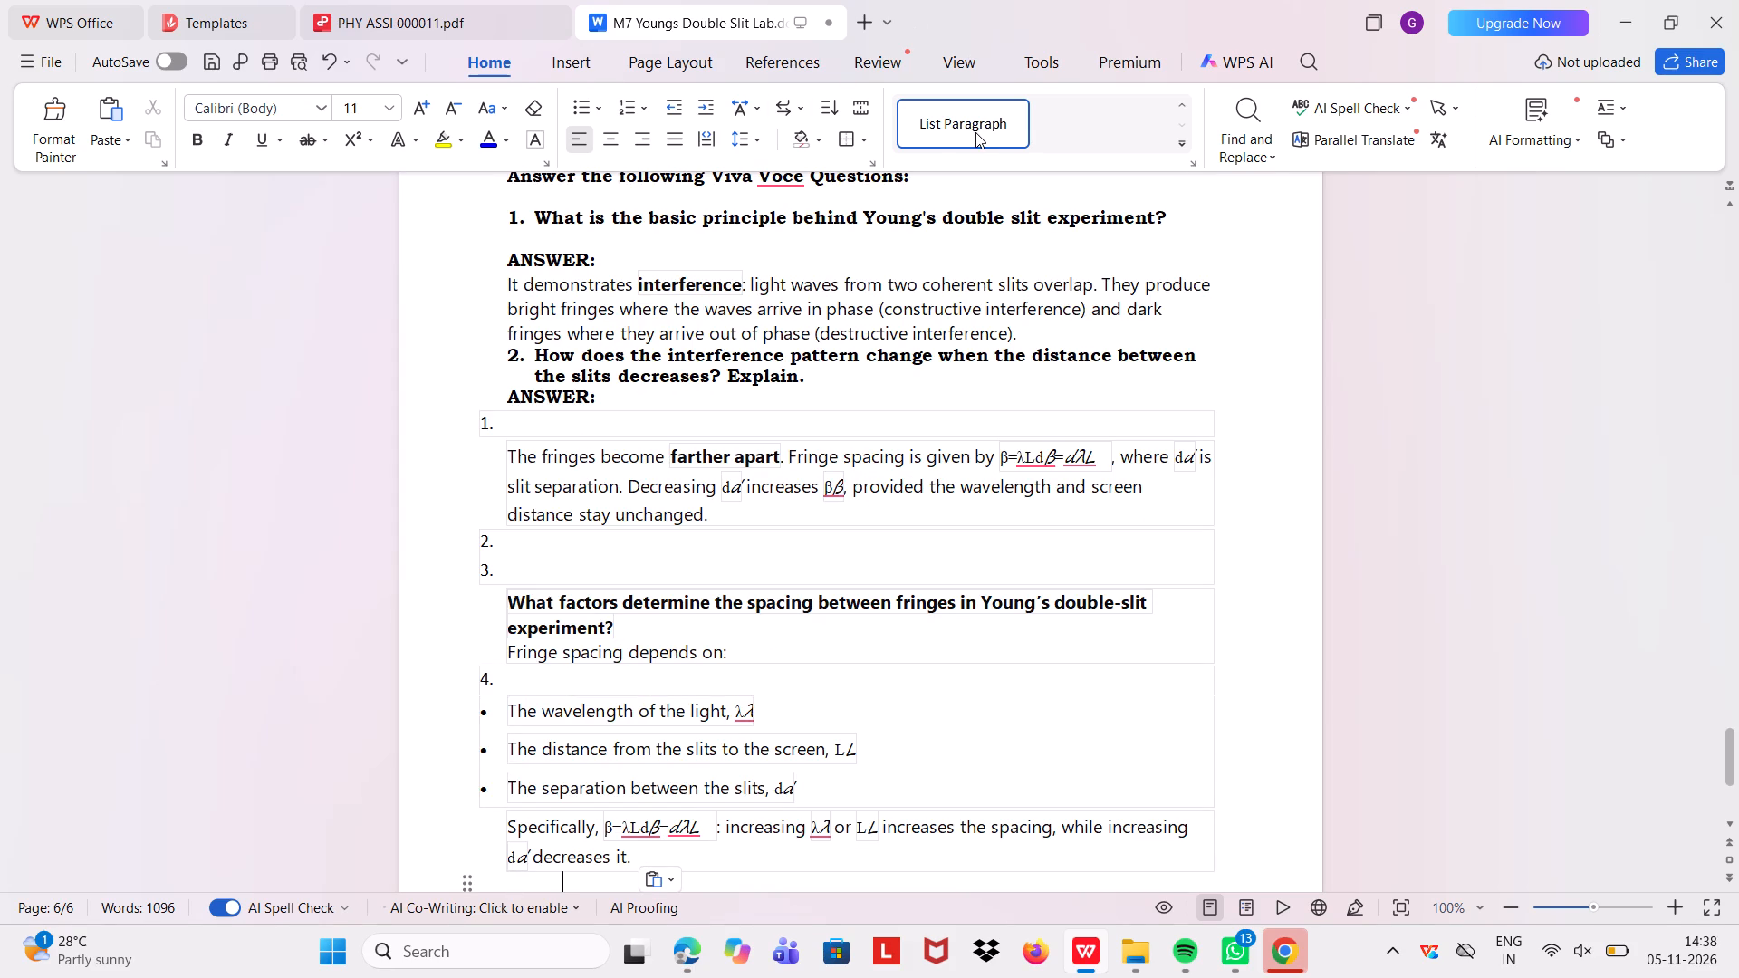
{"action": "left_click", "coordinate": [928, 141]}
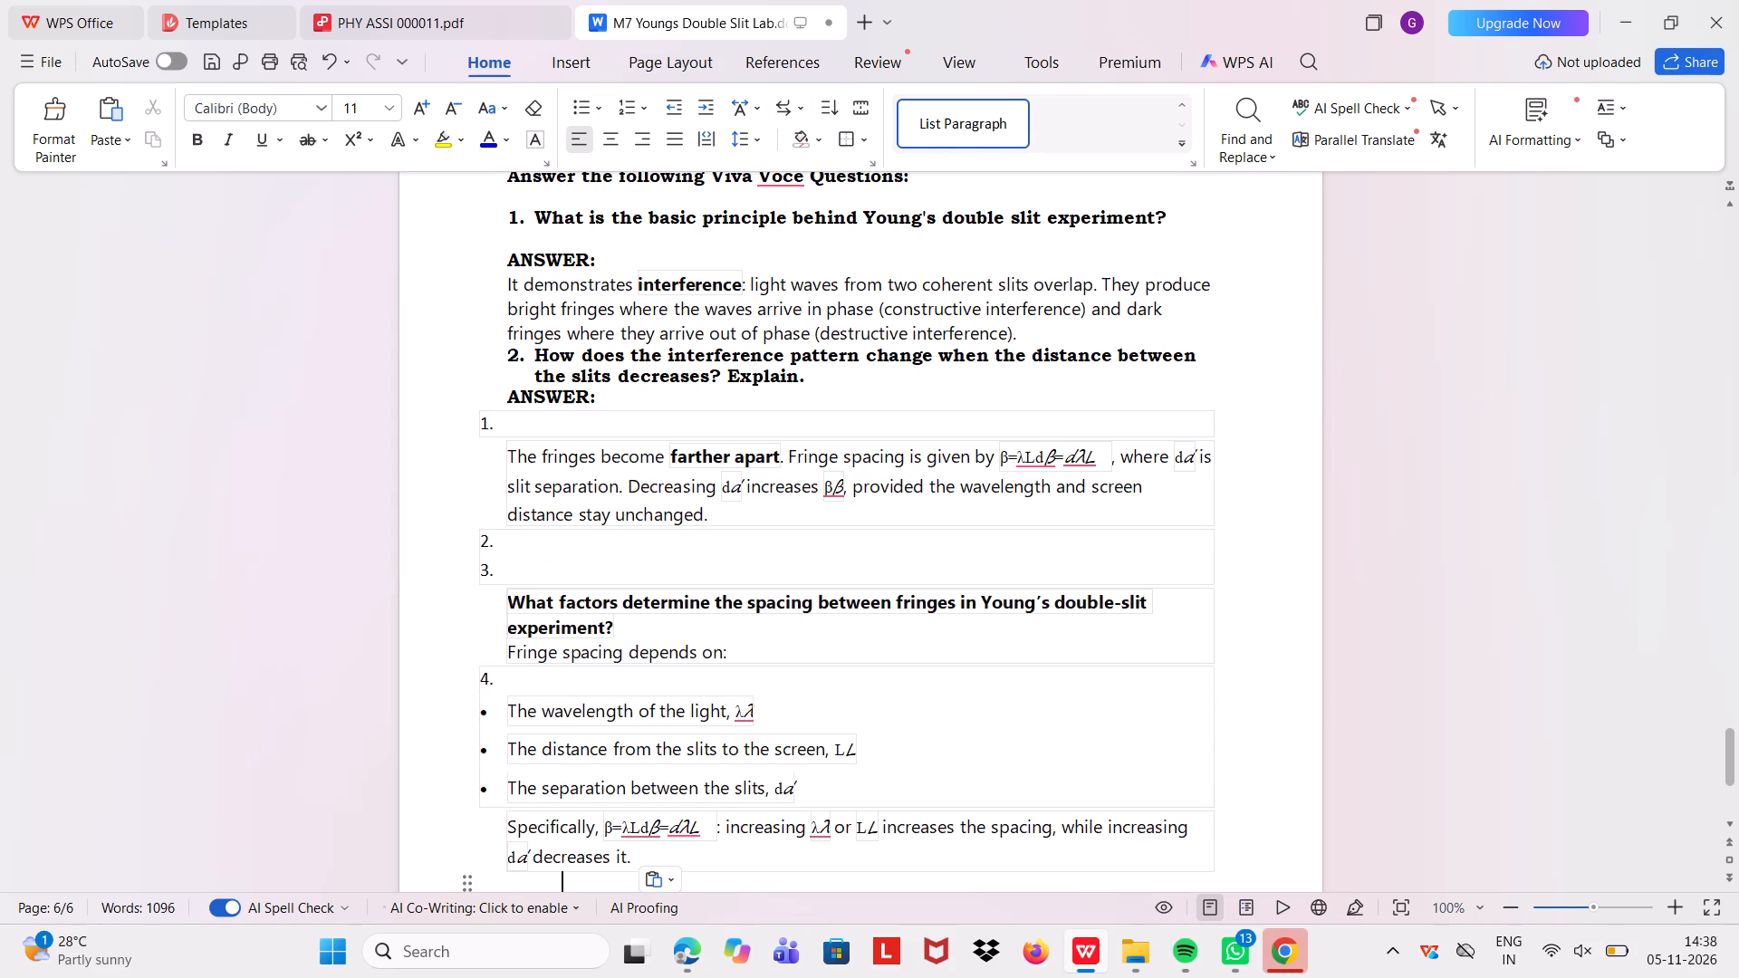
Apply the Normal (Web) style to the pasted question about factors determining fringe spacing.
{"action": "left_click", "coordinate": [875, 617]}
{"action": "left_click", "coordinate": [967, 120]}
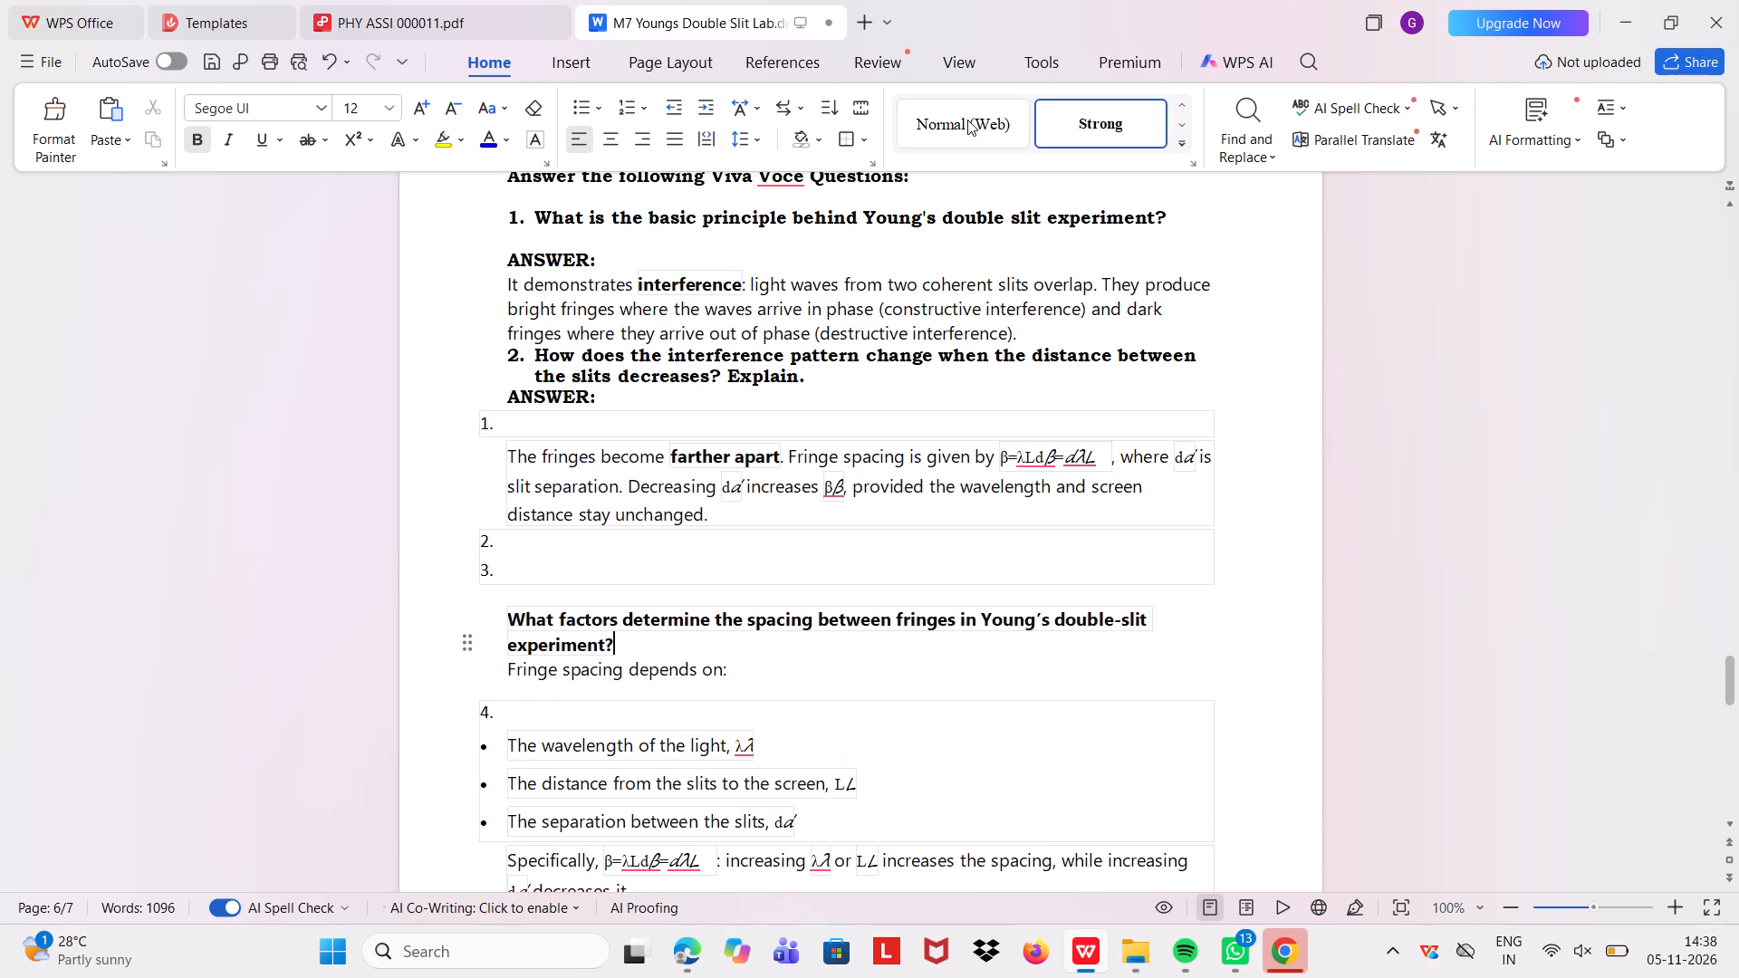
{"action": "left_click", "coordinate": [976, 138]}
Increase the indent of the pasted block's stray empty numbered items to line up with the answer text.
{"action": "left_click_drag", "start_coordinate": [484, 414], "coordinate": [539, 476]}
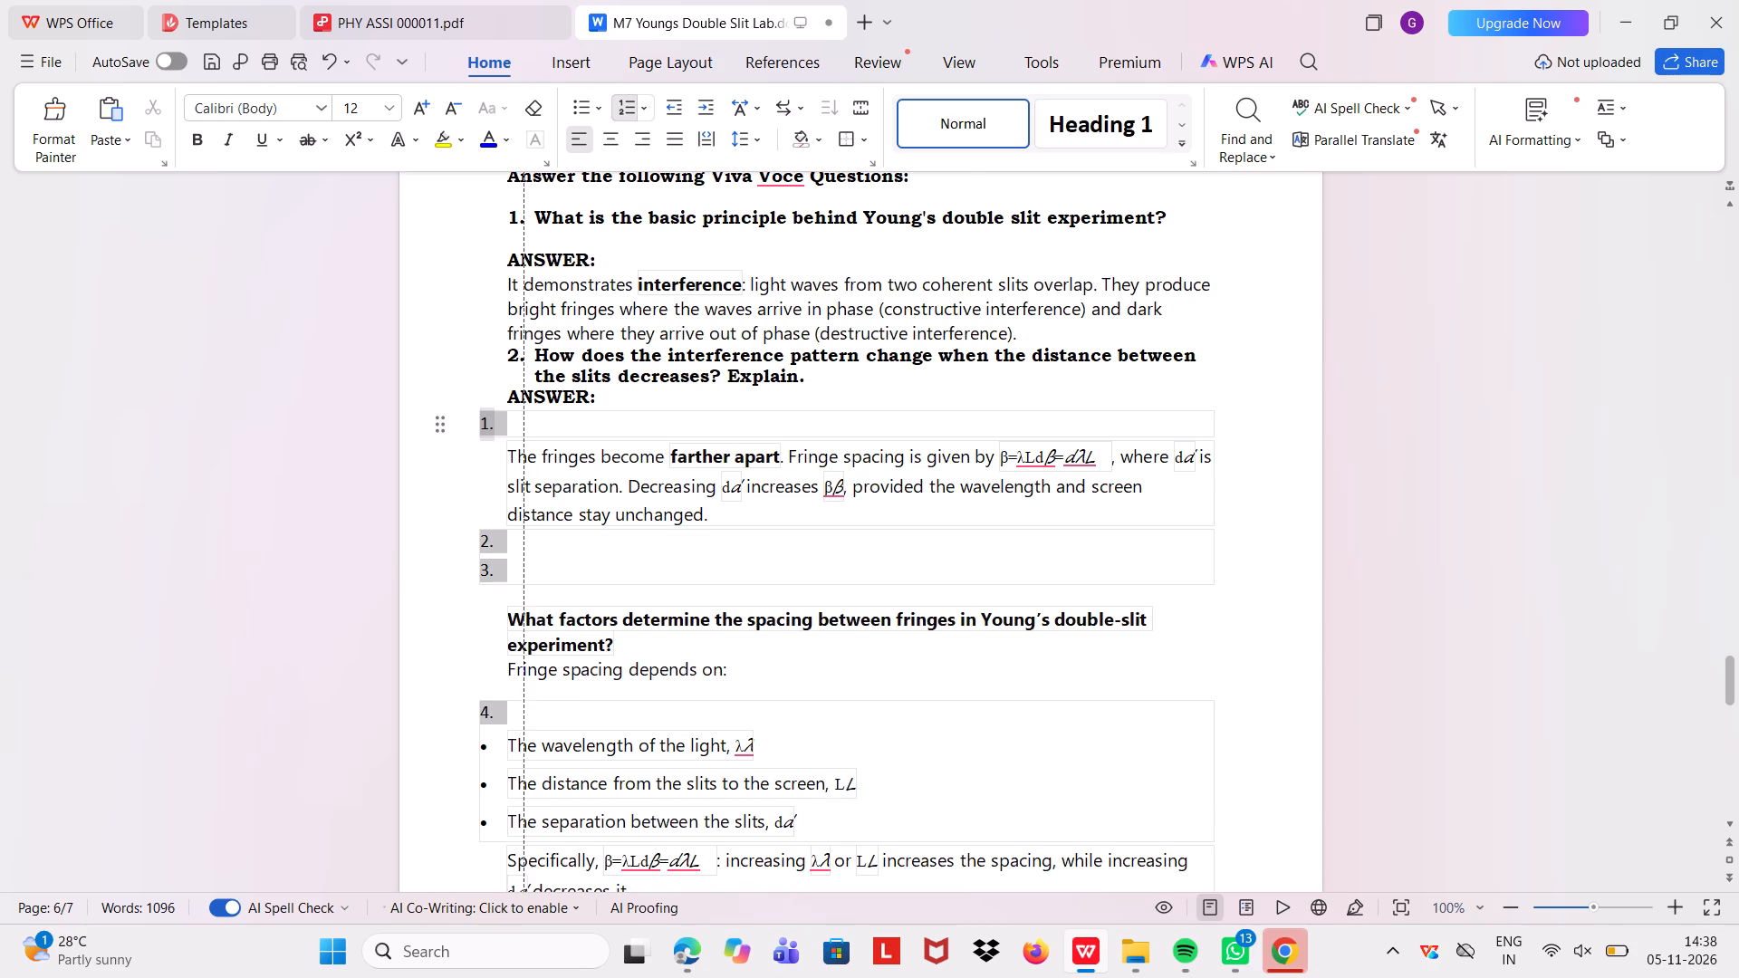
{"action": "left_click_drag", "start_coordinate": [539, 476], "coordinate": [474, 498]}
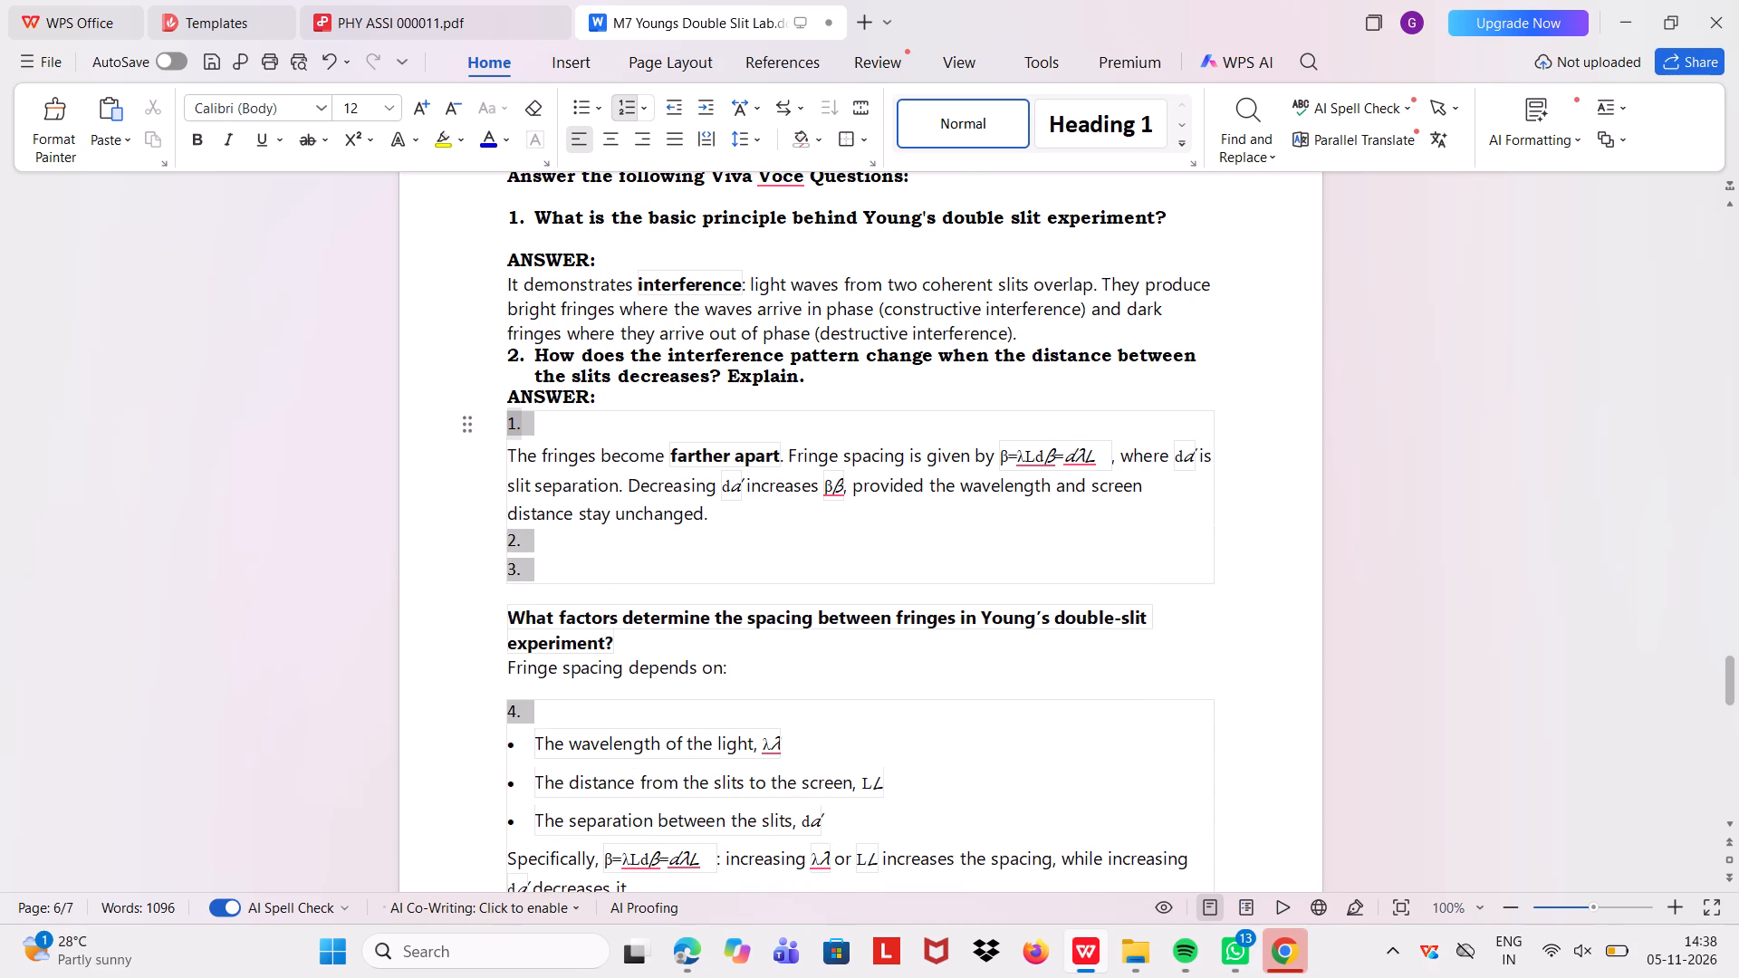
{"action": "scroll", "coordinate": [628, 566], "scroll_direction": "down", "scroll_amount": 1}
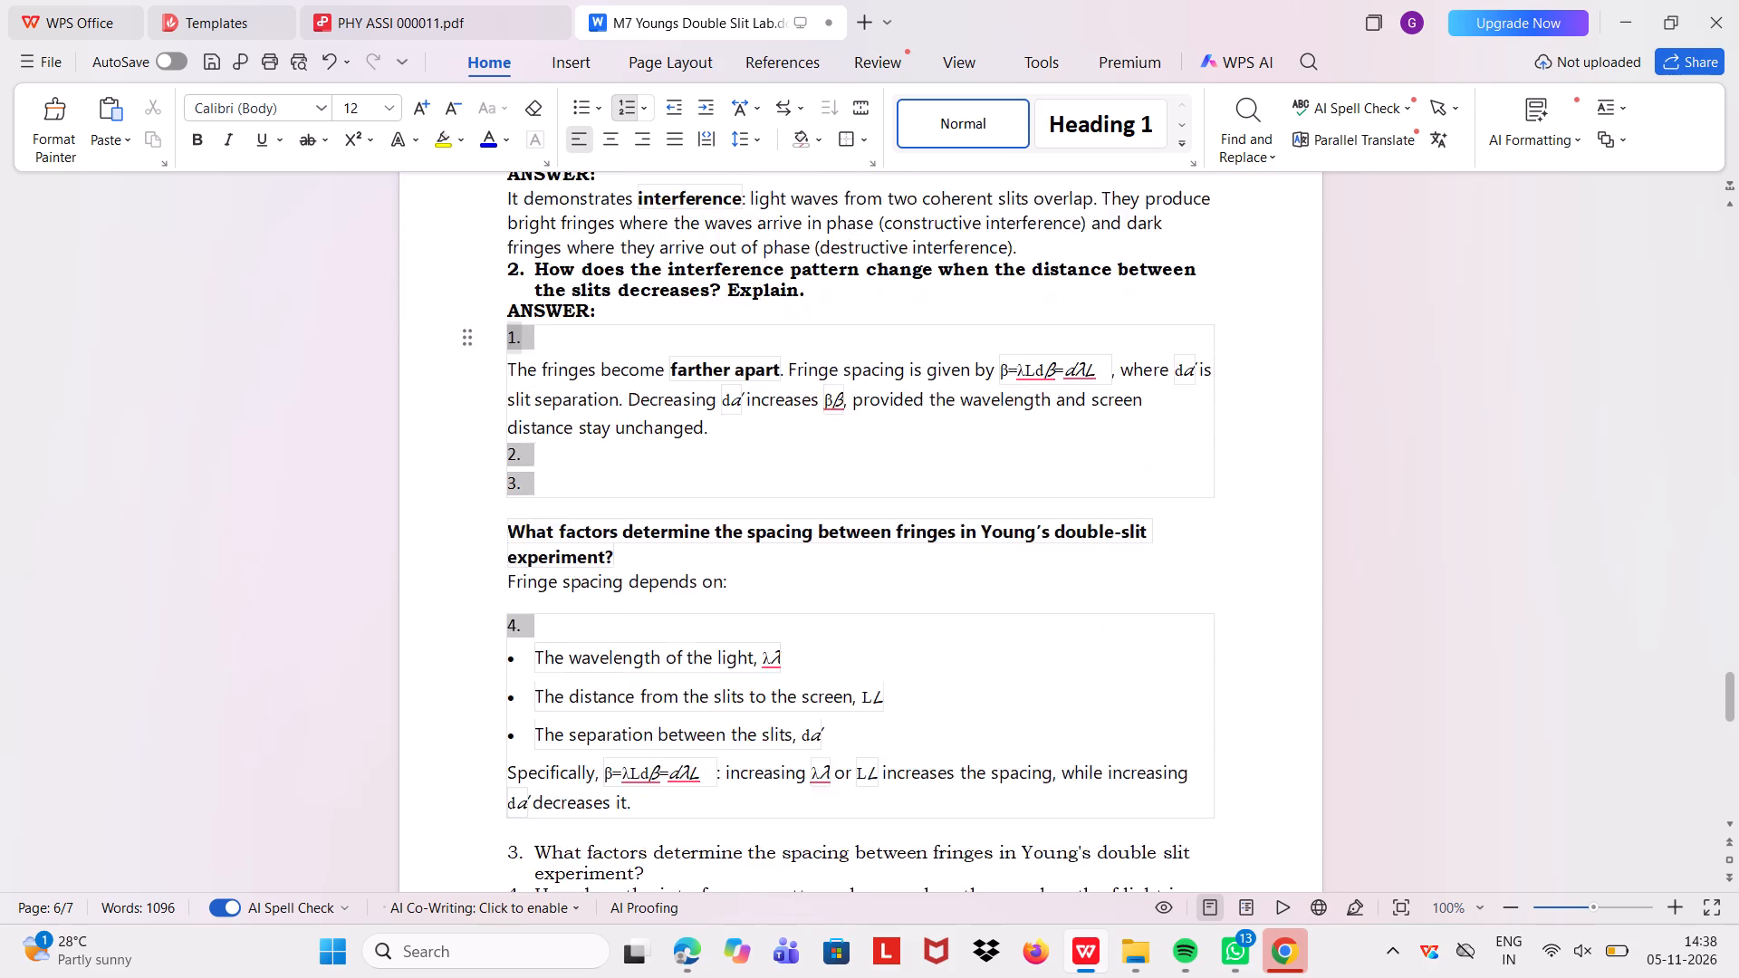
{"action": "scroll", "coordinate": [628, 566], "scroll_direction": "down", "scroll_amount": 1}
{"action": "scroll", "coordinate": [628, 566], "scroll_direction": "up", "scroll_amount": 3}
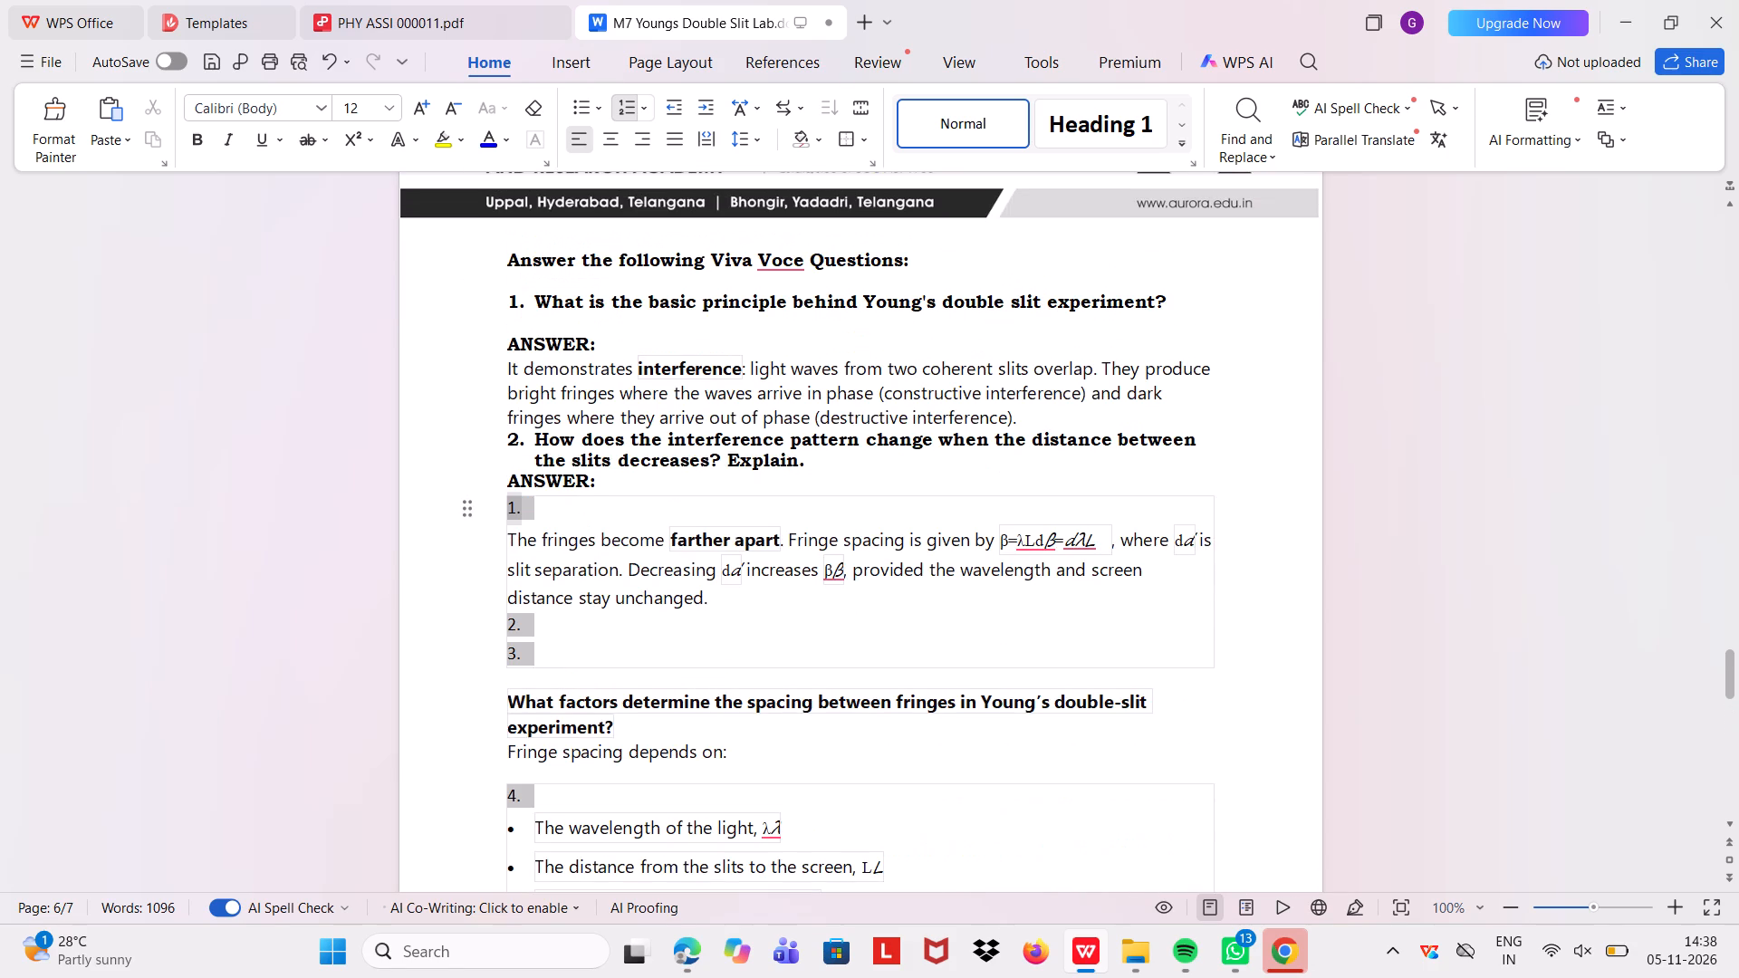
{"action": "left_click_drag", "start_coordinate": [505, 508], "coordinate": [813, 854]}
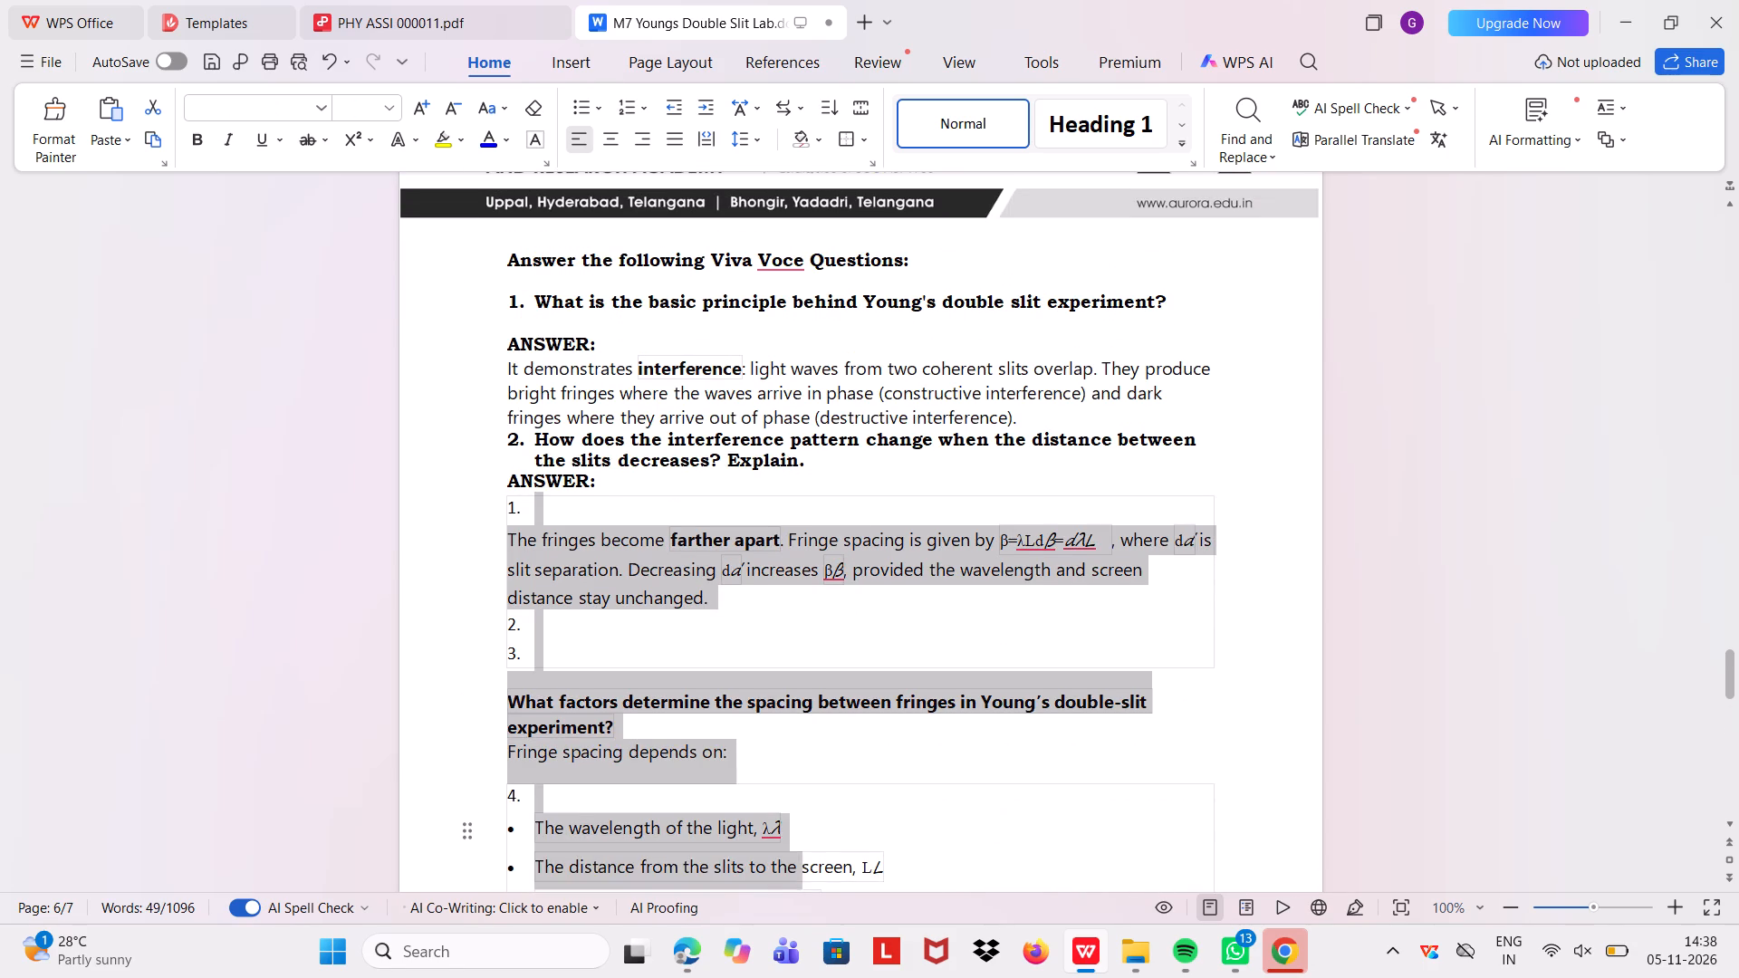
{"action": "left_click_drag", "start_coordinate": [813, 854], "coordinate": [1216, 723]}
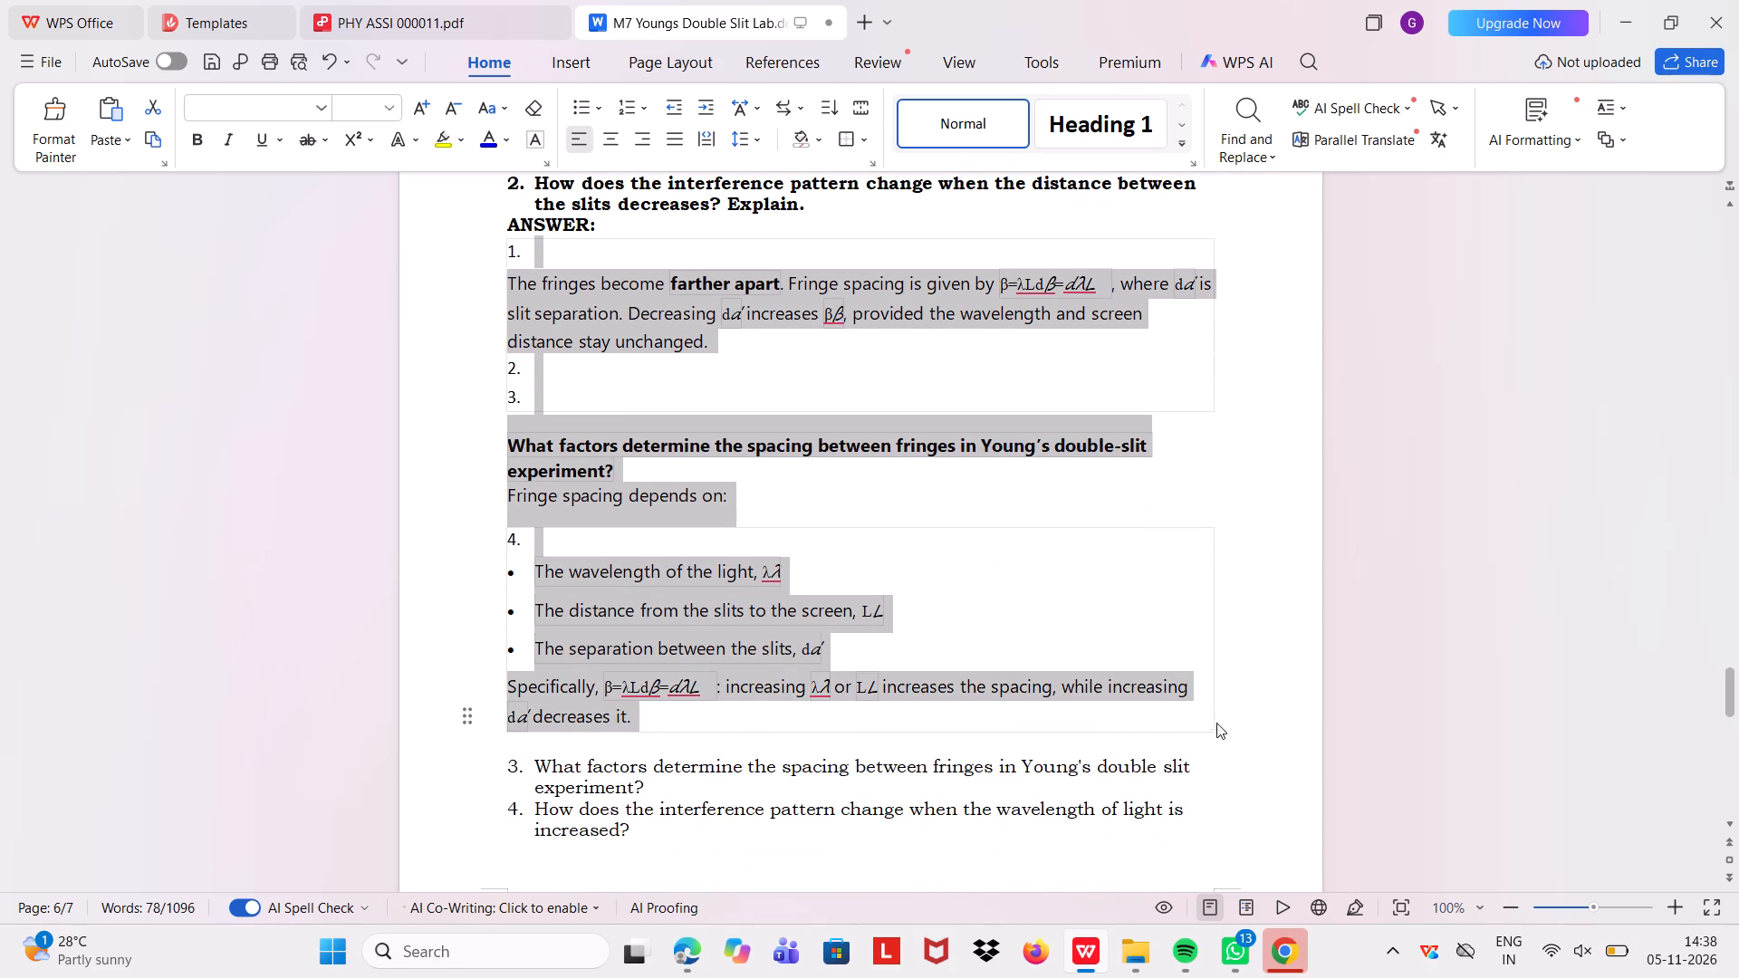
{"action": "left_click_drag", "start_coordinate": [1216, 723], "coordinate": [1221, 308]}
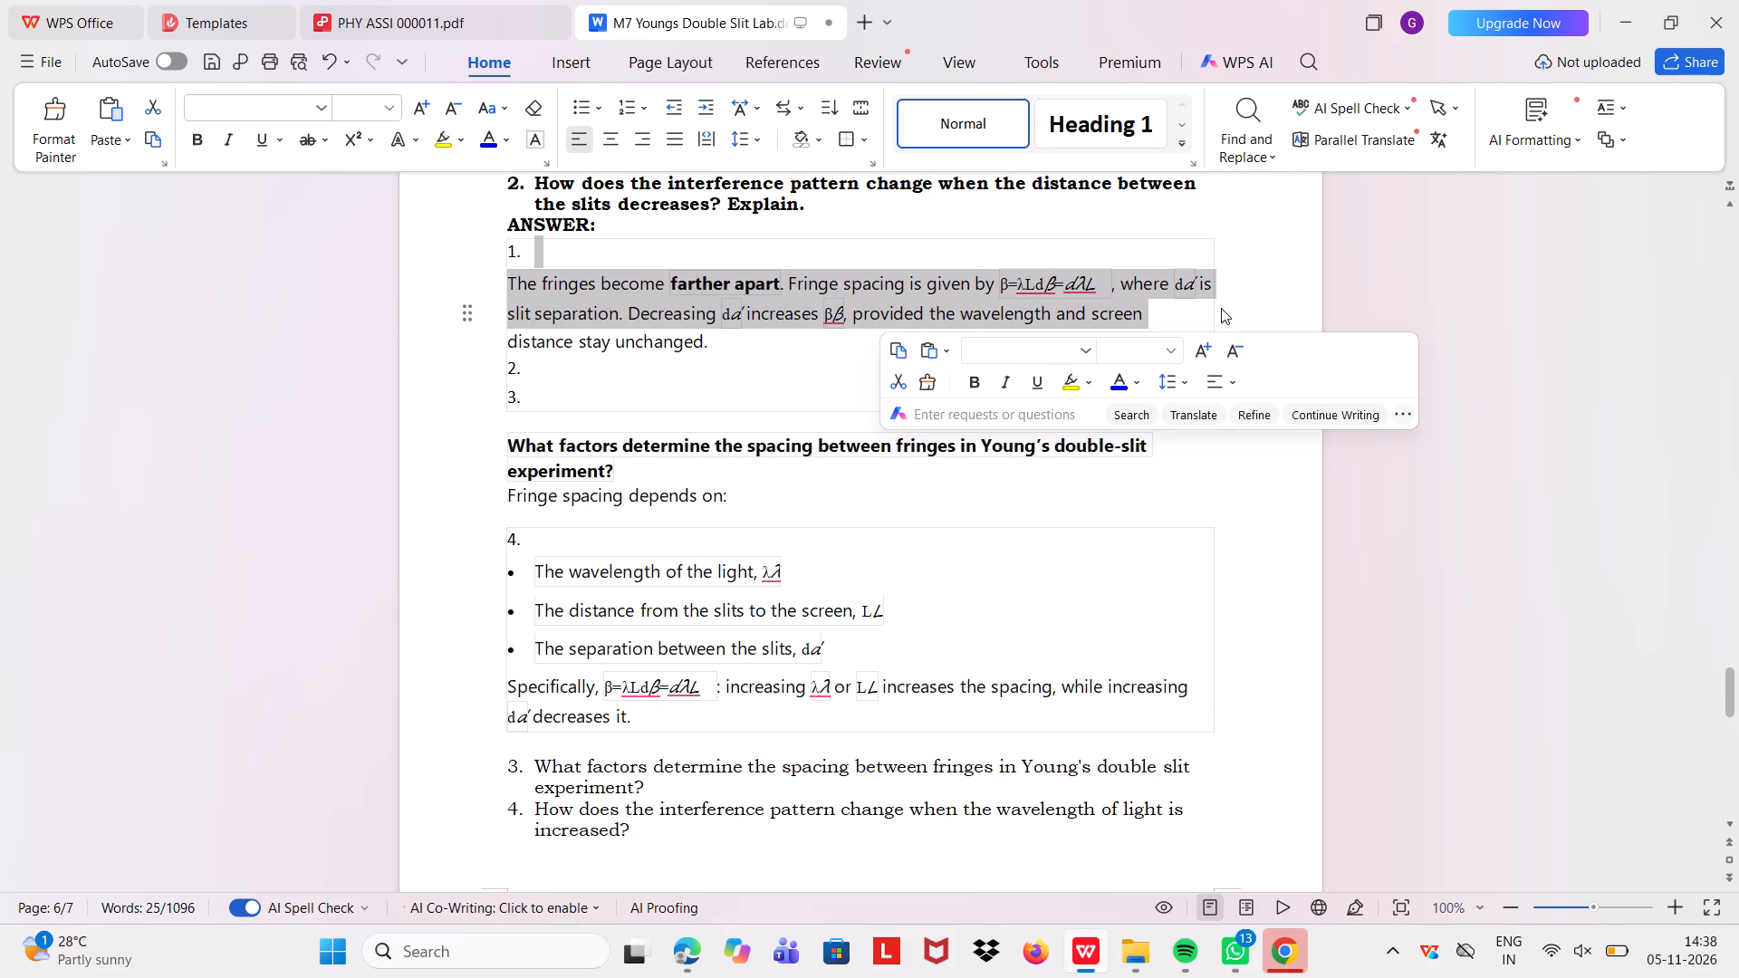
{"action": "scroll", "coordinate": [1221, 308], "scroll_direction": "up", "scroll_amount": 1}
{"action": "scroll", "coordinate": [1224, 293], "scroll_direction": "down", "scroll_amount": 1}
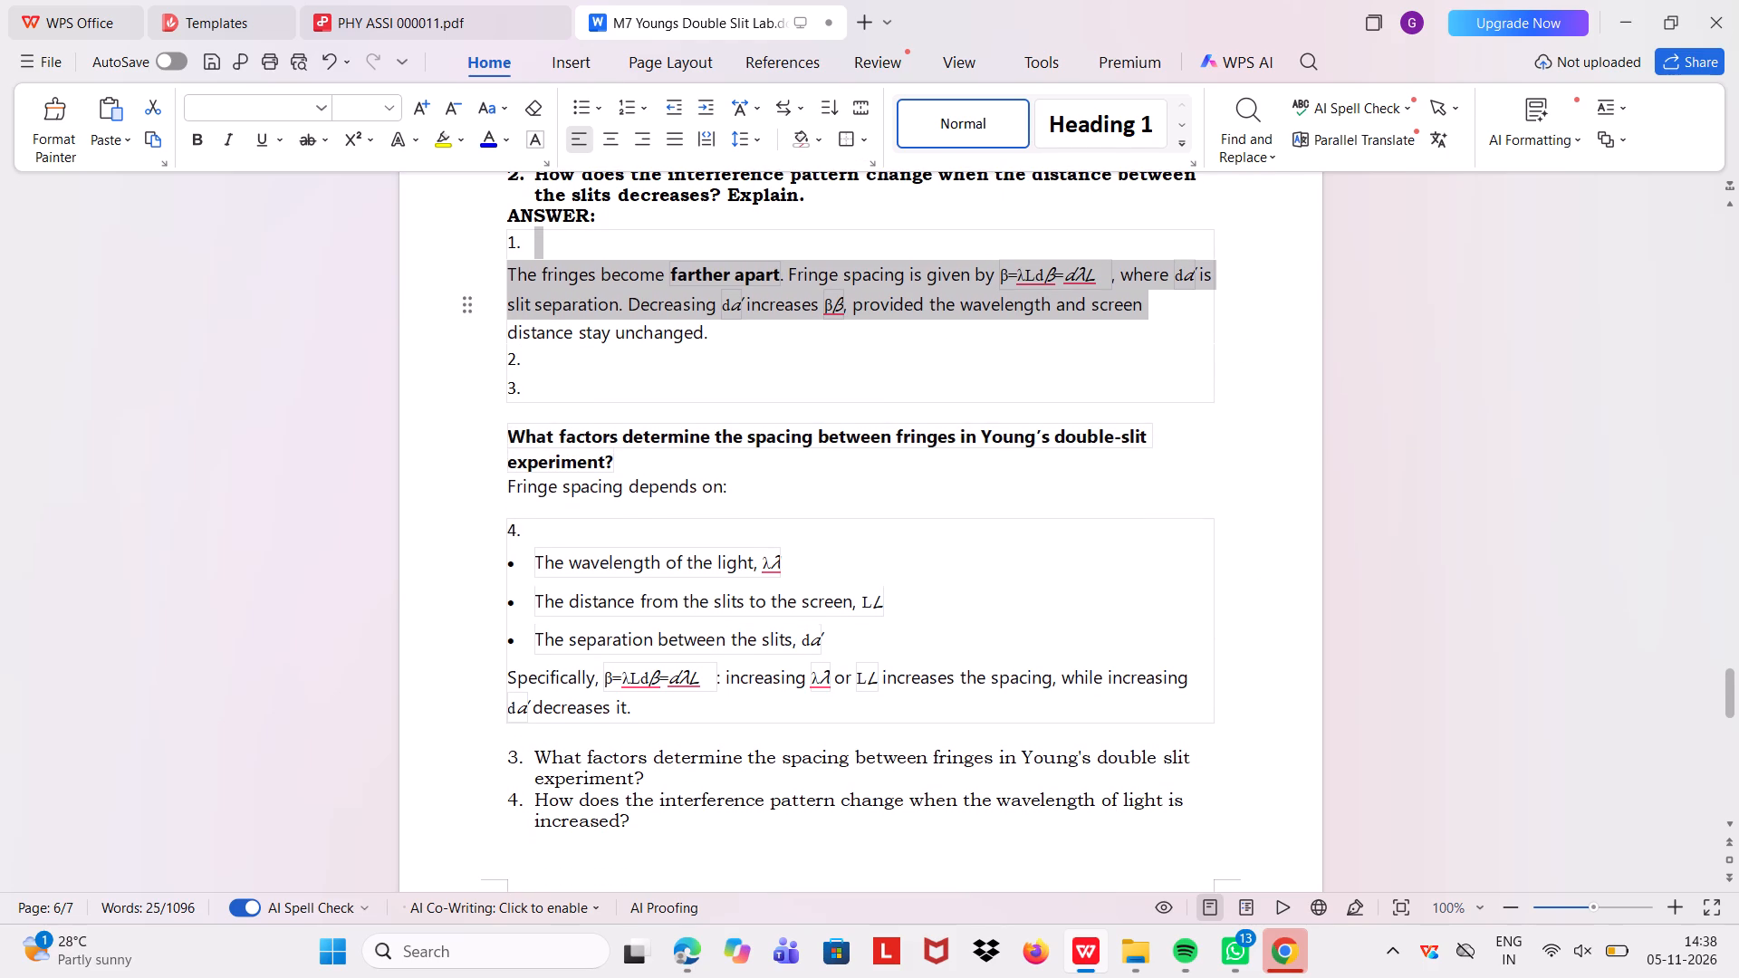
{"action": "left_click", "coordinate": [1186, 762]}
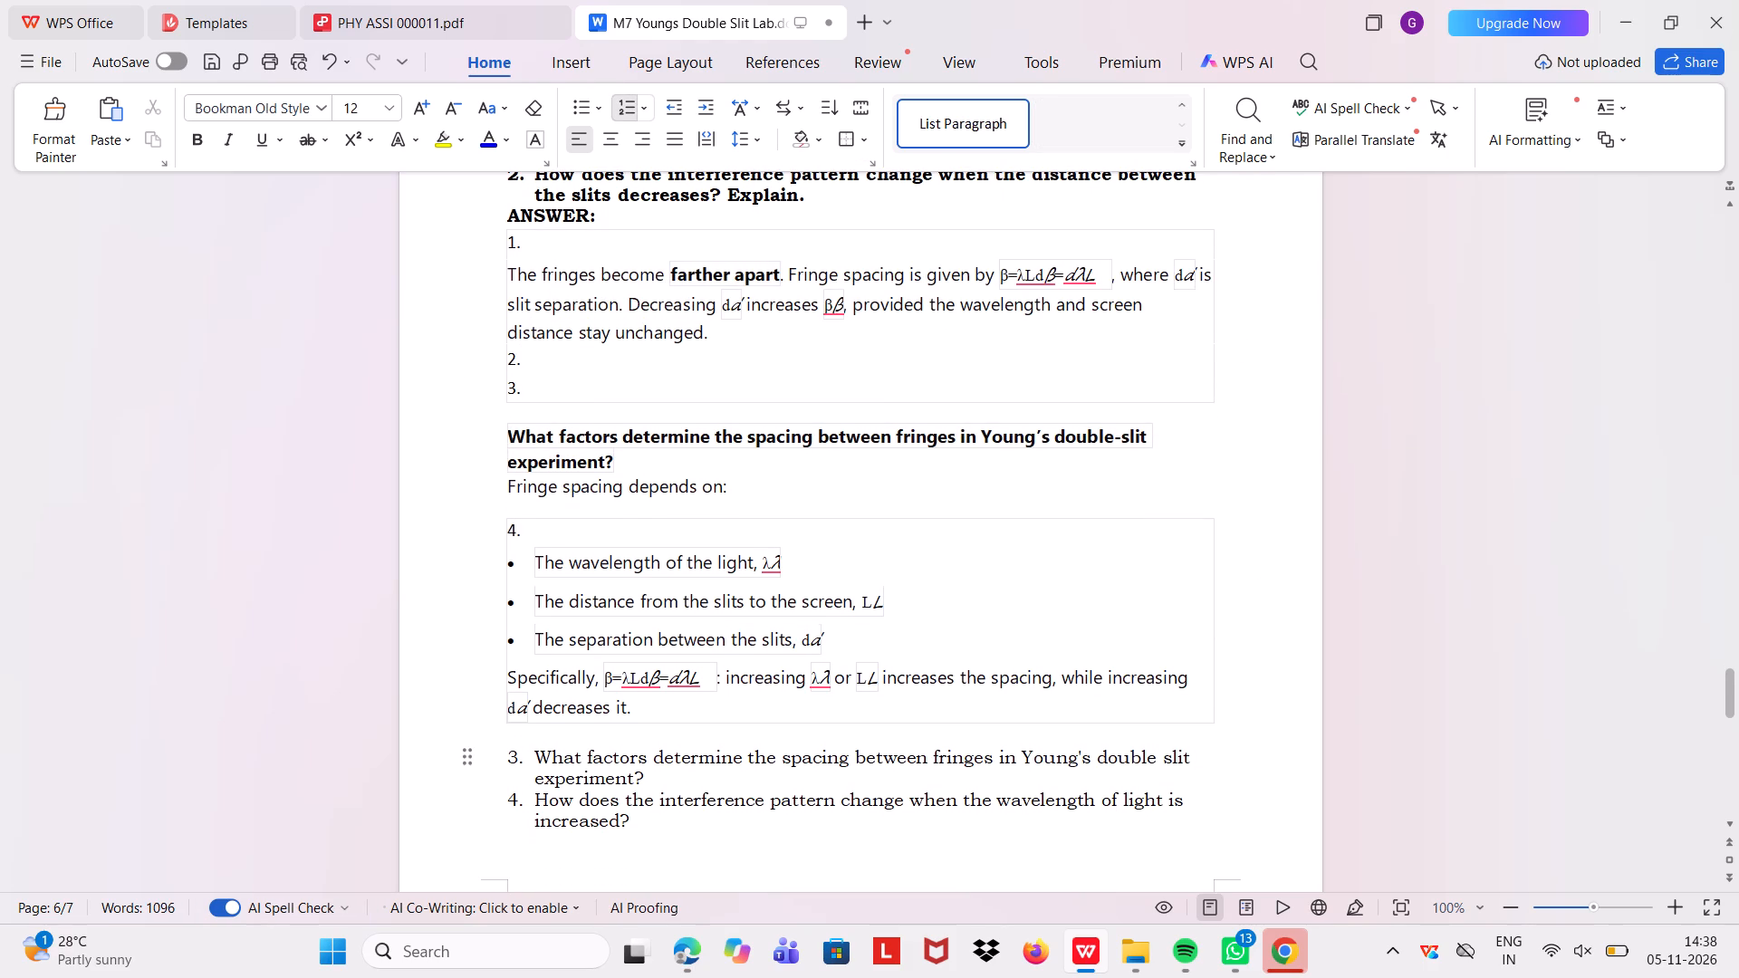
Delete the original third viva question, "What factors determine the spacing between fringes in Young's double slit experiment?".
{"action": "left_click", "coordinate": [653, 780]}
{"action": "key", "text": "BackSpace"}
{"action": "key", "text": "BackSpace"}
{"action": "key", "text": "BackSpace"}
{"action": "key", "text": "BackSpace"}
{"action": "key", "text": "BackSpace"}
{"action": "key", "text": "BackSpace"}
{"action": "key", "text": "BackSpace"}
{"action": "key", "text": "BackSpace"}
{"action": "key", "text": "BackSpace"}
{"action": "key", "text": "BackSpace"}
{"action": "key", "text": "BackSpace"}
{"action": "key", "text": "BackSpace"}
{"action": "key", "text": "BackSpace"}
{"action": "key", "text": "BackSpace"}
{"action": "key", "text": "BackSpace"}
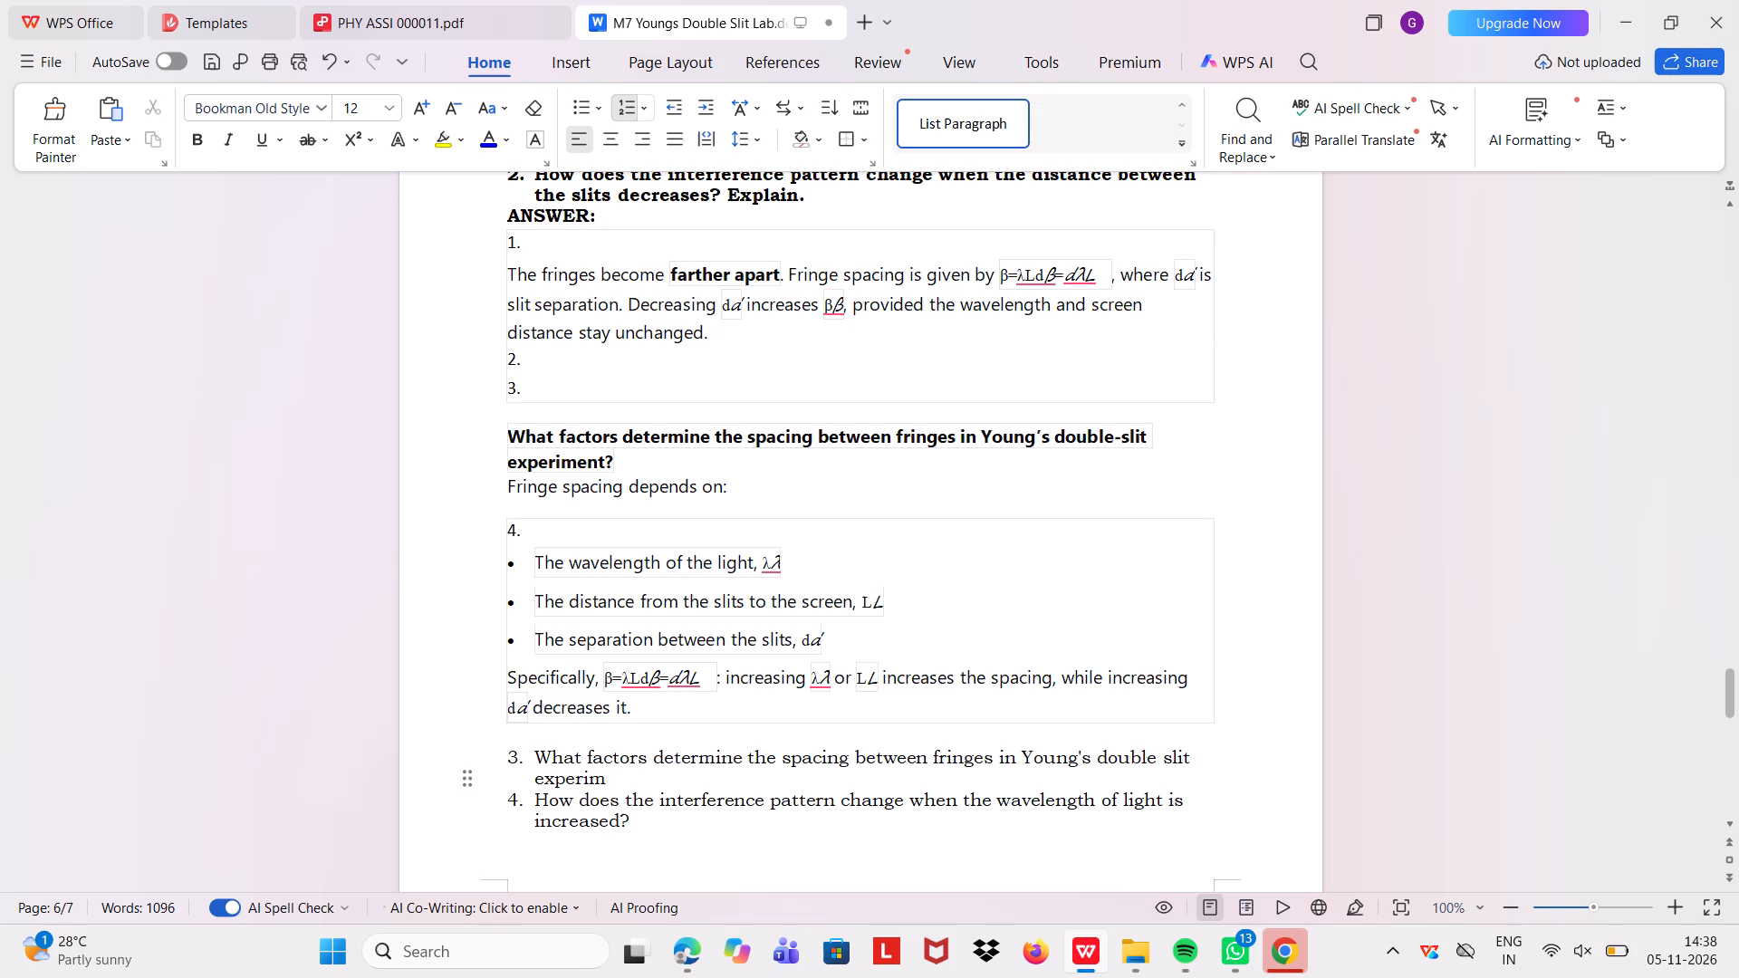
{"action": "key", "text": "BackSpace"}
{"action": "key", "text": "BackSpace"}
{"action": "key", "text": "BackSpace"}
{"action": "key", "text": "BackSpace"}
{"action": "key", "text": "BackSpace"}
{"action": "key", "text": "BackSpace"}
{"action": "key", "text": "BackSpace"}
{"action": "key", "text": "BackSpace"}
{"action": "key", "text": "BackSpace"}
{"action": "key", "text": "BackSpace"}
{"action": "key", "text": "BackSpace"}
{"action": "key", "text": "BackSpace"}
{"action": "key", "text": "BackSpace"}
{"action": "key", "text": "BackSpace"}
{"action": "key", "text": "BackSpace"}
{"action": "key", "text": "BackSpace"}
{"action": "key", "text": "BackSpace"}
{"action": "key", "text": "BackSpace"}
{"action": "key", "text": "BackSpace"}
{"action": "key", "text": "BackSpace"}
{"action": "key", "text": "BackSpace"}
{"action": "key", "text": "BackSpace"}
{"action": "key", "text": "BackSpace"}
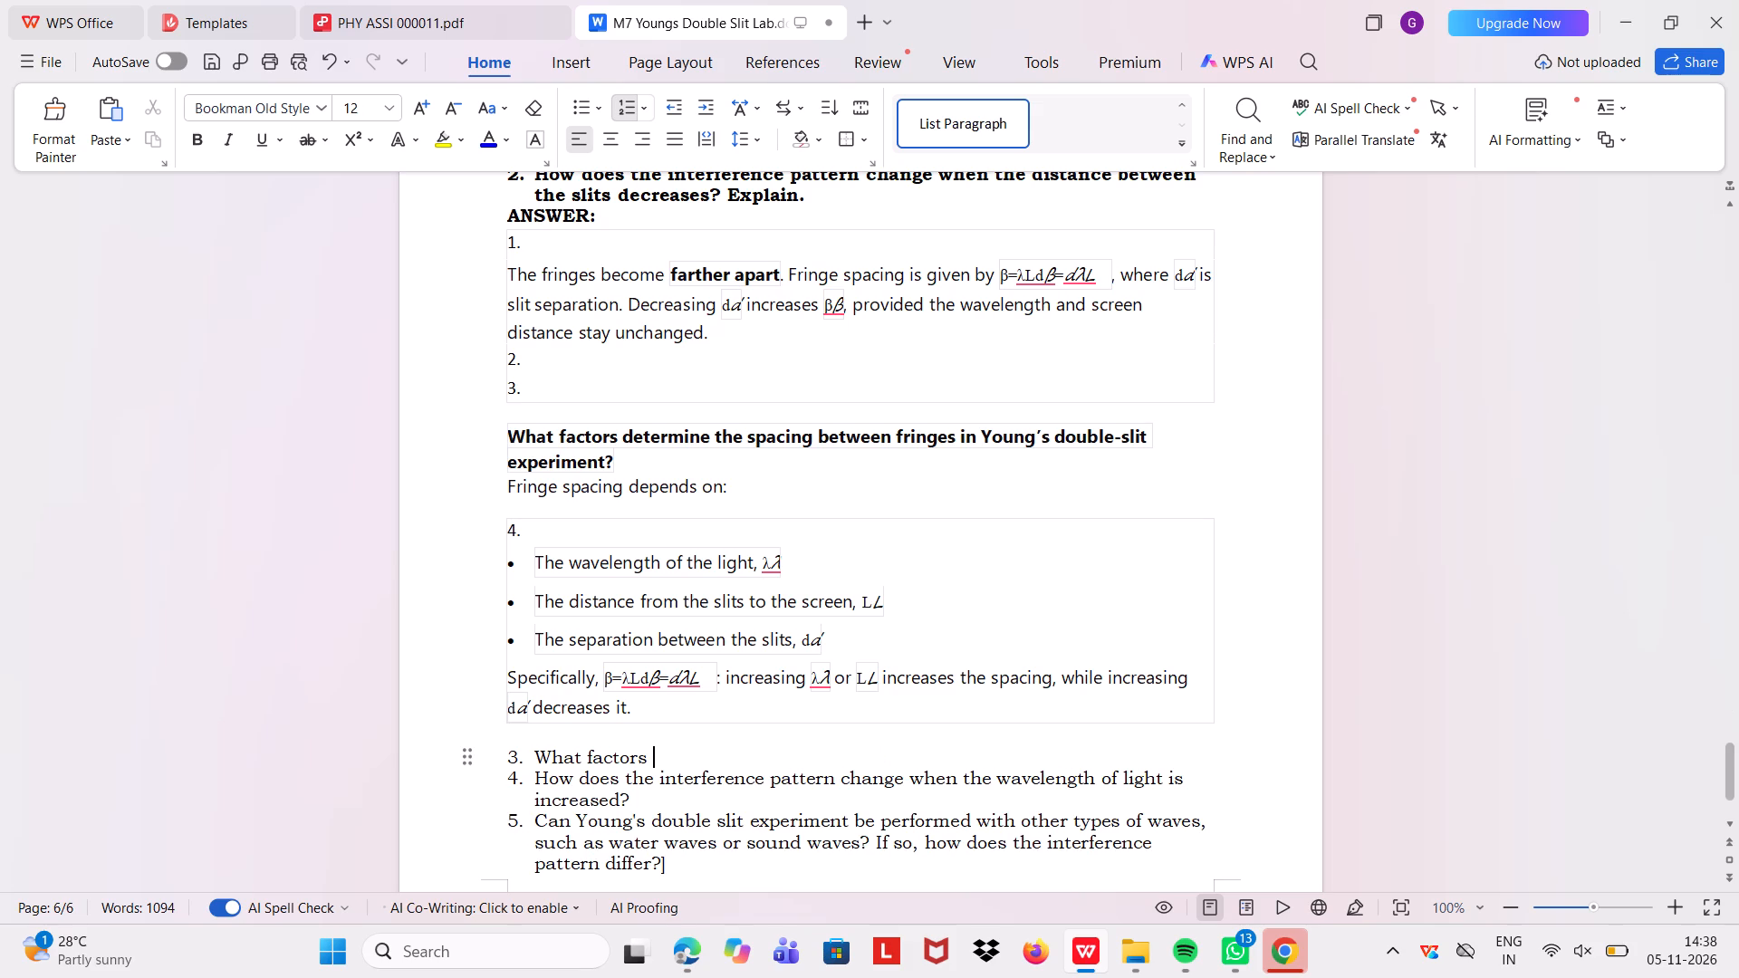
{"action": "key", "text": "BackSpace"}
{"action": "key", "text": "BackSpace"}
{"action": "key", "text": "BackSpace"}
{"action": "key", "text": "BackSpace"}
{"action": "key", "text": "BackSpace"}
{"action": "key", "text": "BackSpace"}
{"action": "key", "text": "BackSpace"}
{"action": "key", "text": "BackSpace"}
{"action": "key", "text": "BackSpace"}
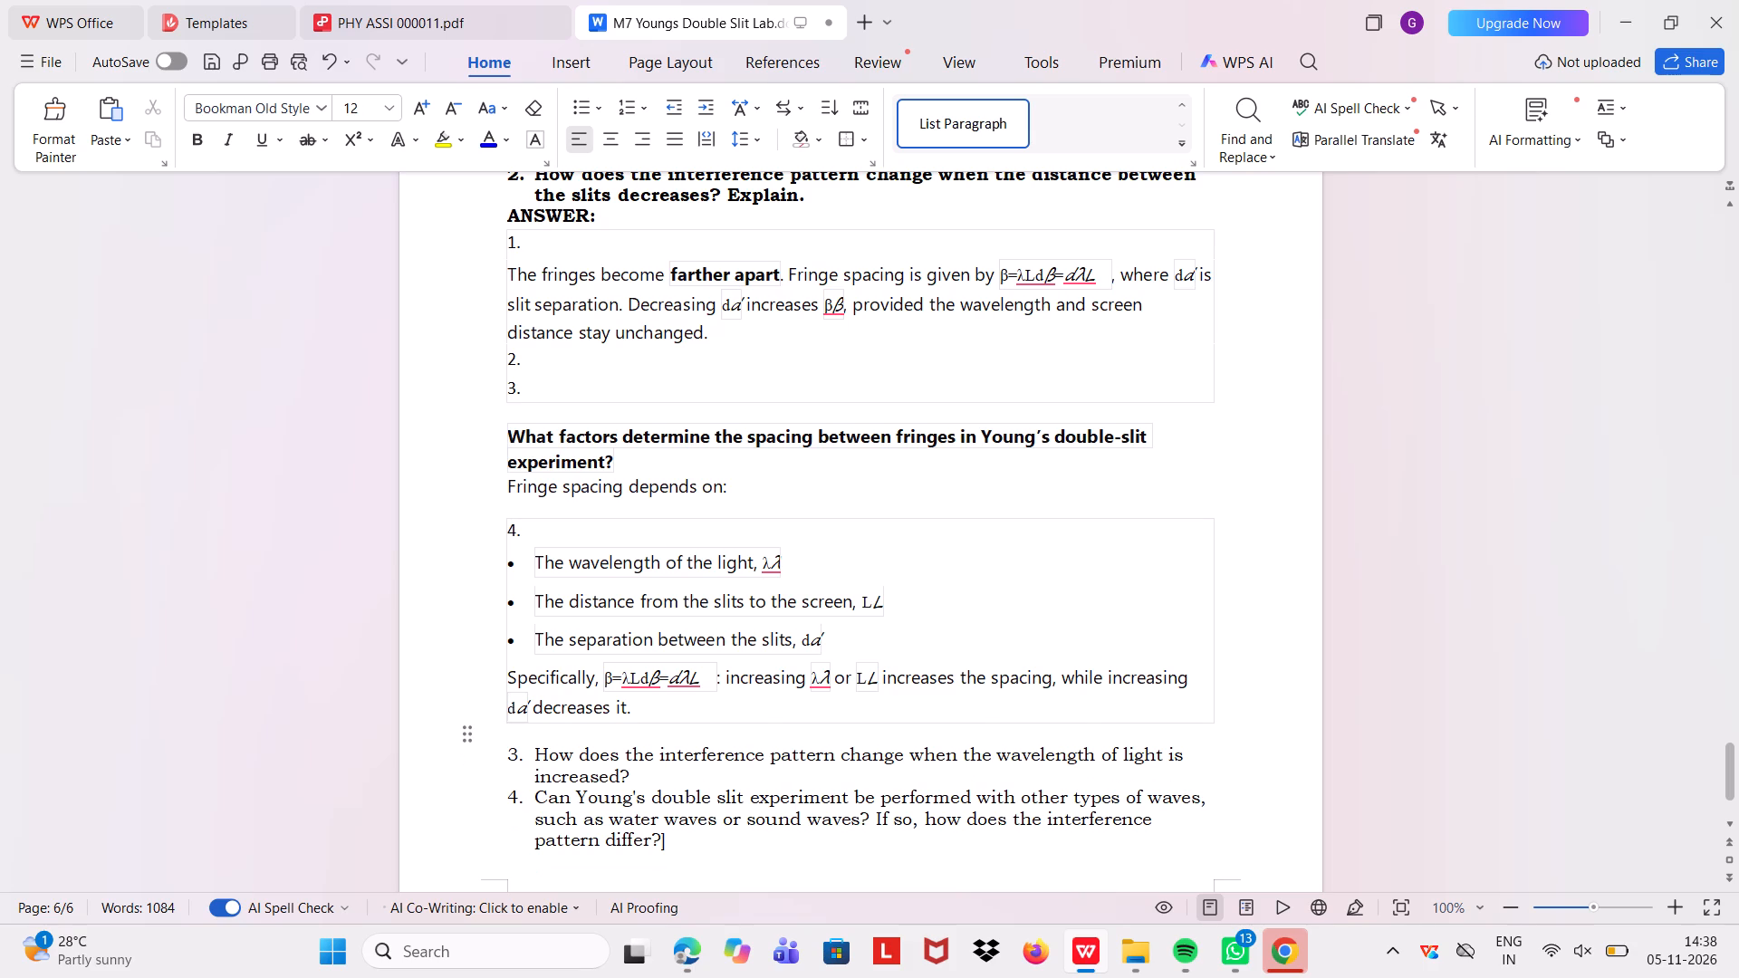
Delete the whole pasted answer block below the second question's "ANSWER:" label, leaving one blank line there.
{"action": "key", "text": "BackSpace"}
{"action": "key", "text": "BackSpace"}
{"action": "key", "text": "BackSpace"}
{"action": "key", "text": "BackSpace"}
{"action": "key", "text": "BackSpace"}
{"action": "key", "text": "BackSpace"}
{"action": "key", "text": "BackSpace"}
{"action": "key", "text": "BackSpace"}
{"action": "key", "text": "BackSpace"}
{"action": "key", "text": "BackSpace"}
{"action": "key", "text": "BackSpace"}
{"action": "key", "text": "BackSpace"}
{"action": "key", "text": "BackSpace"}
{"action": "key", "text": "BackSpace"}
{"action": "key", "text": "BackSpace"}
{"action": "key", "text": "BackSpace"}
{"action": "key", "text": "BackSpace"}
{"action": "key", "text": "BackSpace"}
{"action": "key", "text": "BackSpace"}
{"action": "key", "text": "BackSpace"}
{"action": "key", "text": "BackSpace"}
{"action": "key", "text": "BackSpace"}
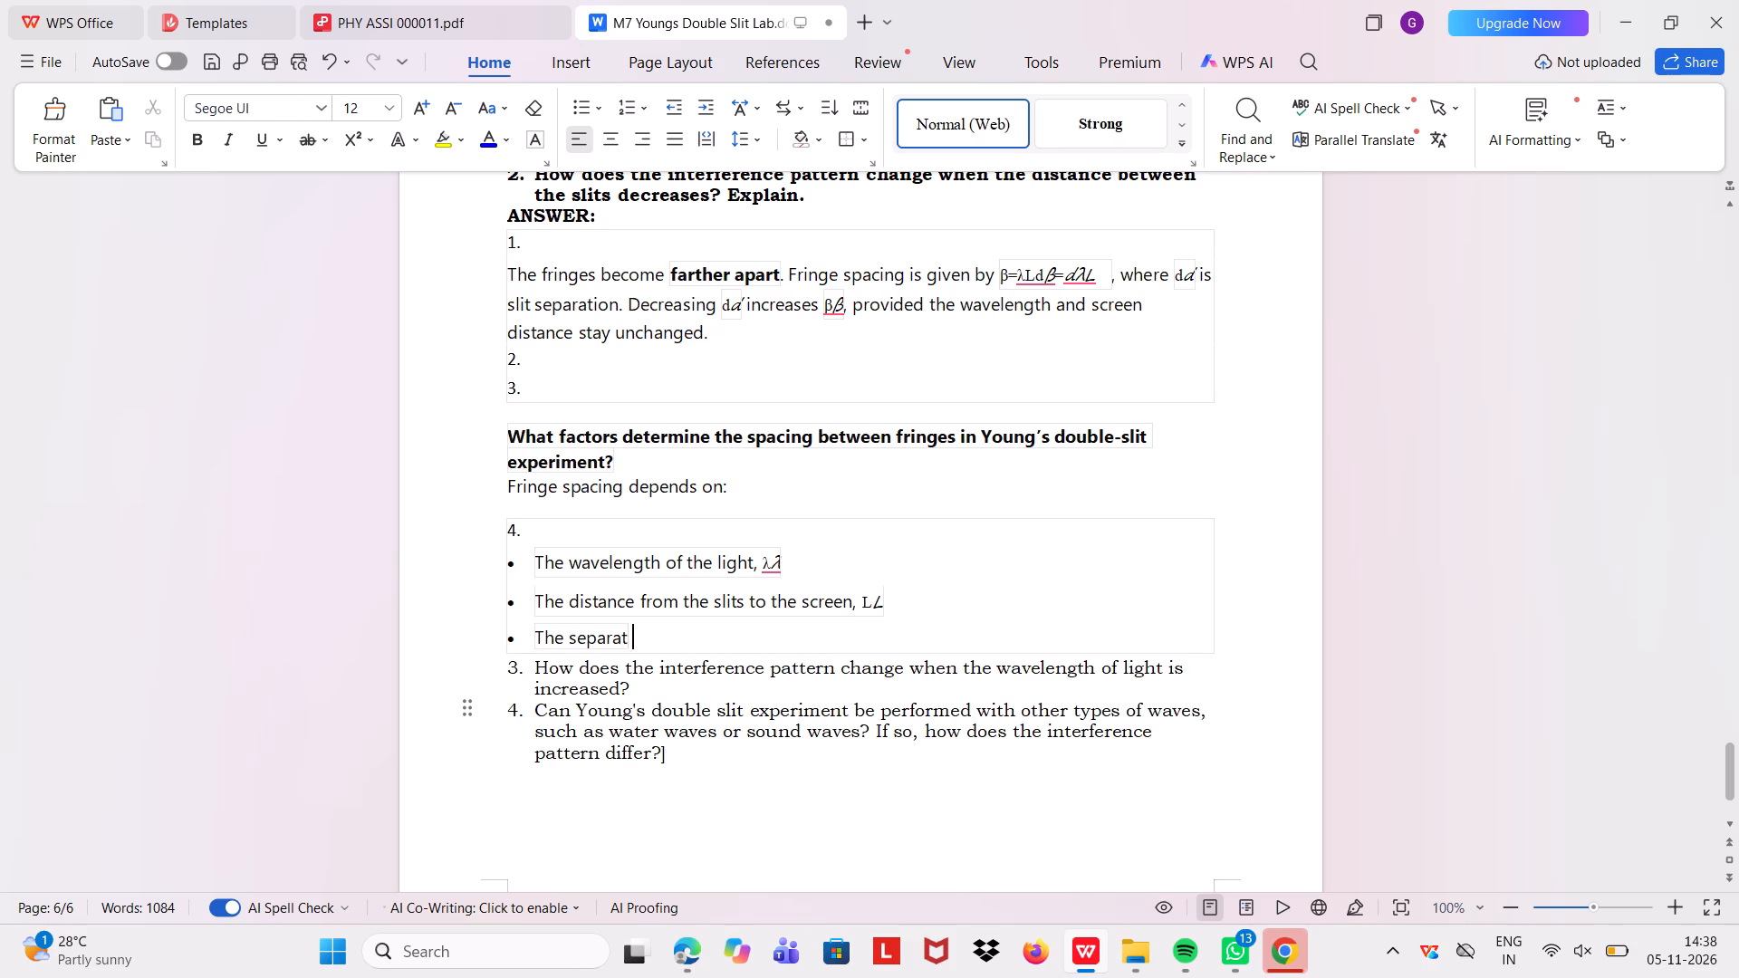
{"action": "key", "text": "BackSpace"}
{"action": "key", "text": "BackSpace"}
{"action": "key", "text": "BackSpace"}
{"action": "key", "text": "BackSpace"}
{"action": "key", "text": "BackSpace"}
{"action": "key", "text": "BackSpace"}
{"action": "key", "text": "BackSpace"}
{"action": "key", "text": "BackSpace"}
{"action": "key", "text": "BackSpace"}
{"action": "key", "text": "BackSpace"}
{"action": "key", "text": "BackSpace"}
{"action": "key", "text": "BackSpace"}
{"action": "key", "text": "BackSpace"}
{"action": "key", "text": "BackSpace"}
{"action": "key", "text": "BackSpace"}
{"action": "key", "text": "BackSpace"}
{"action": "key", "text": "BackSpace"}
{"action": "key", "text": "BackSpace"}
{"action": "key", "text": "BackSpace"}
{"action": "key", "text": "BackSpace"}
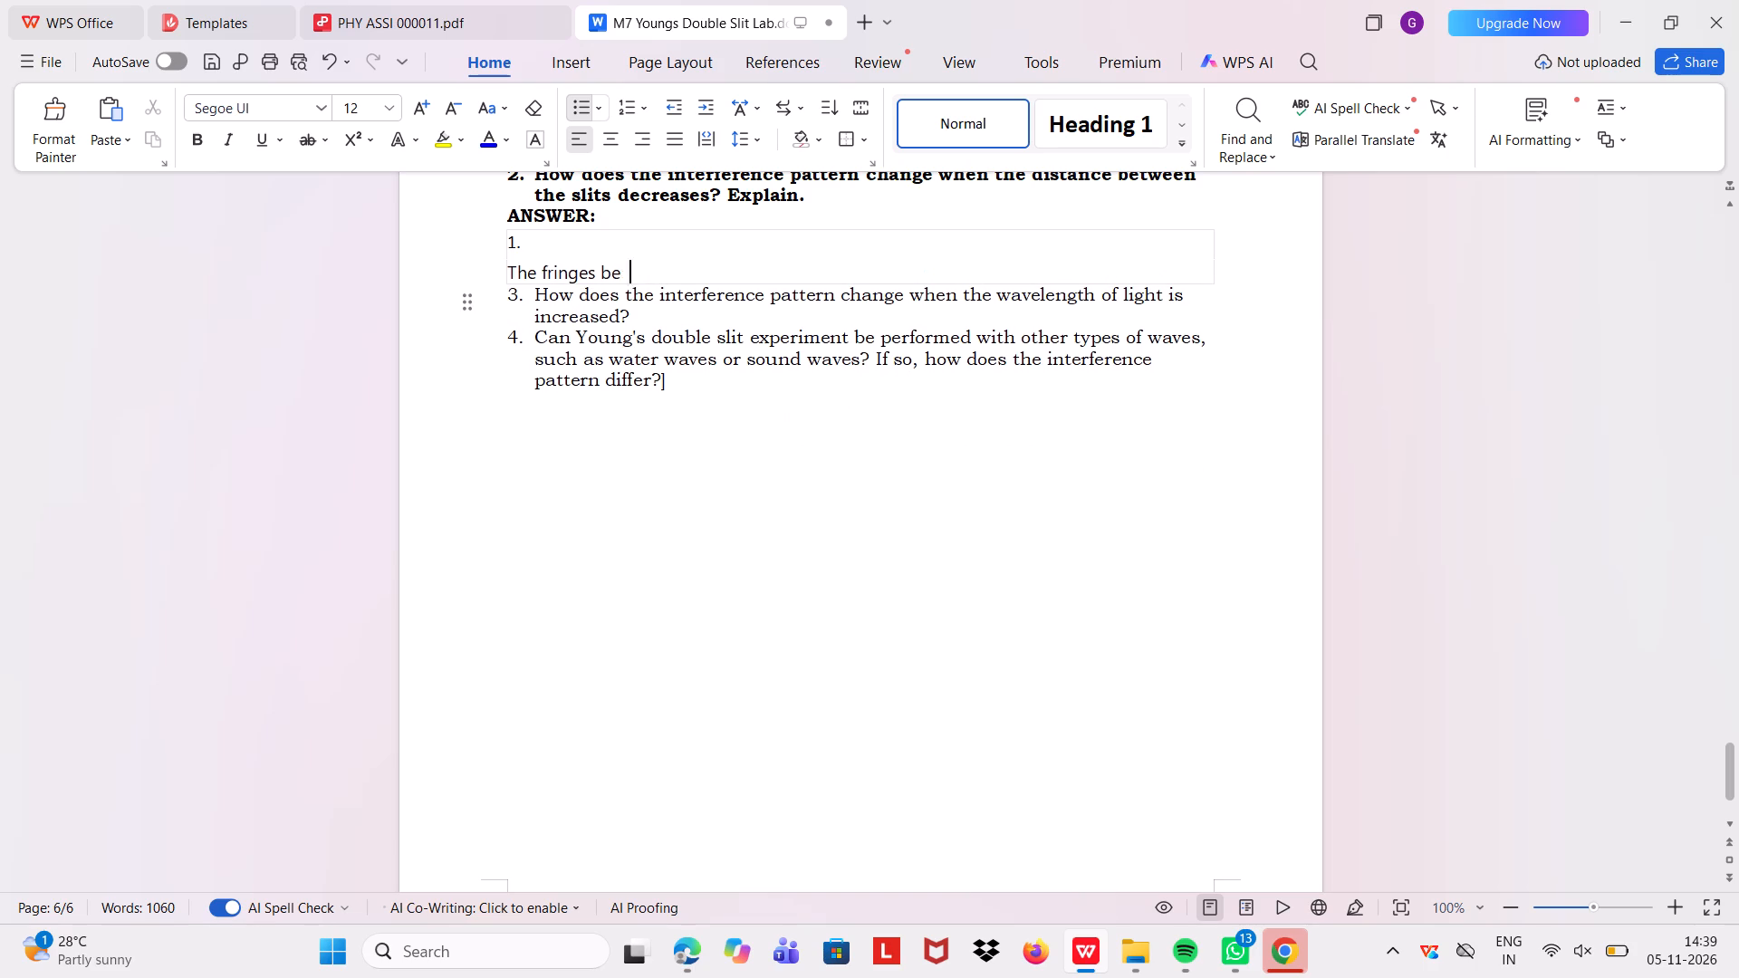
{"action": "key", "text": "BackSpace"}
{"action": "key", "text": "BackSpace"}
{"action": "key", "text": "BackSpace"}
{"action": "key", "text": "BackSpace"}
{"action": "key", "text": "BackSpace"}
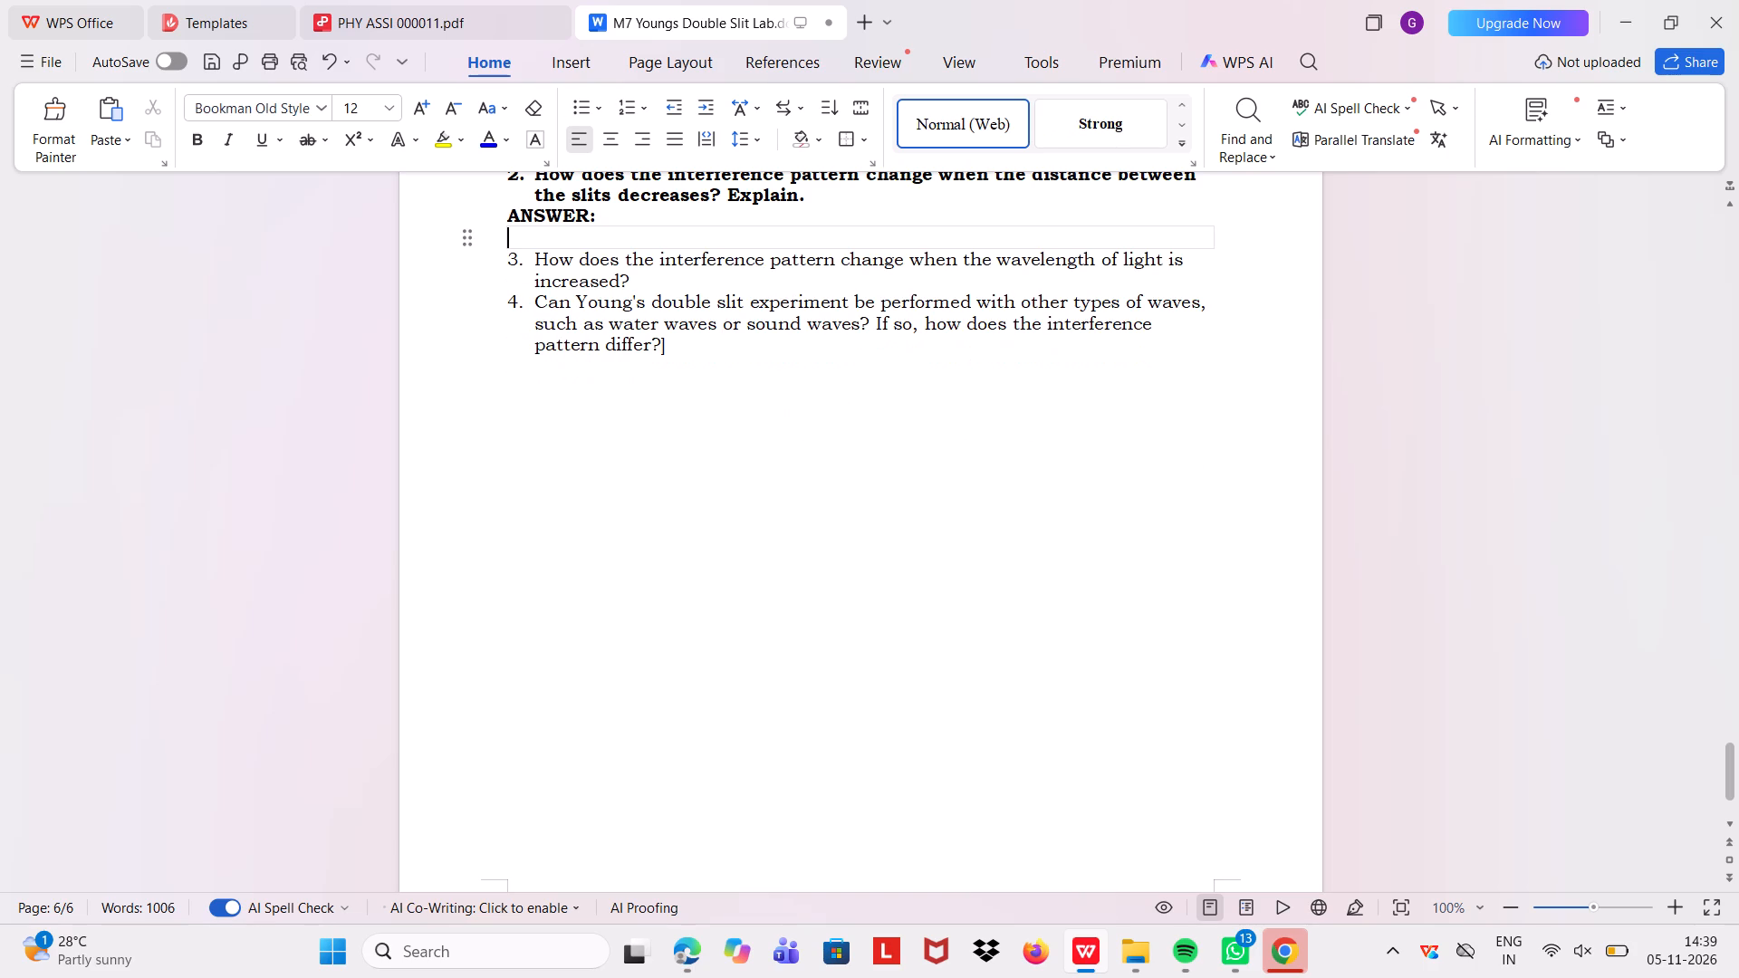
{"action": "key", "text": "BackSpace"}
{"action": "scroll", "coordinate": [653, 780], "scroll_direction": "up", "scroll_amount": 3}
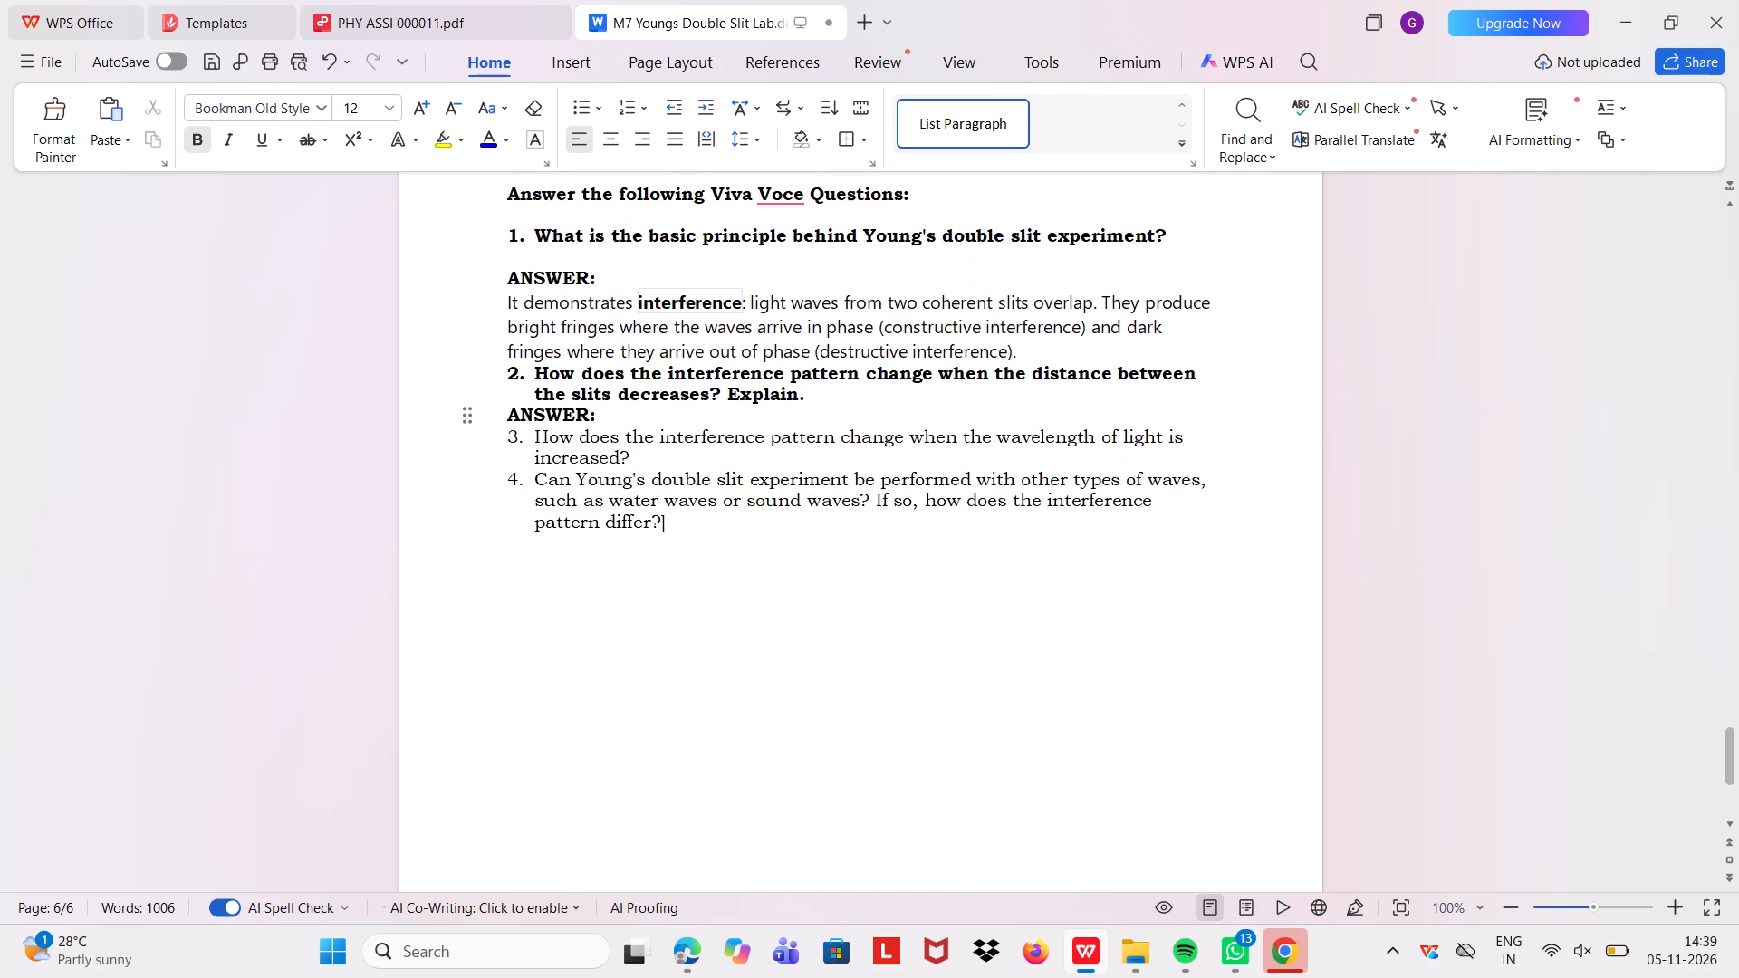
{"action": "key", "text": "Return"}
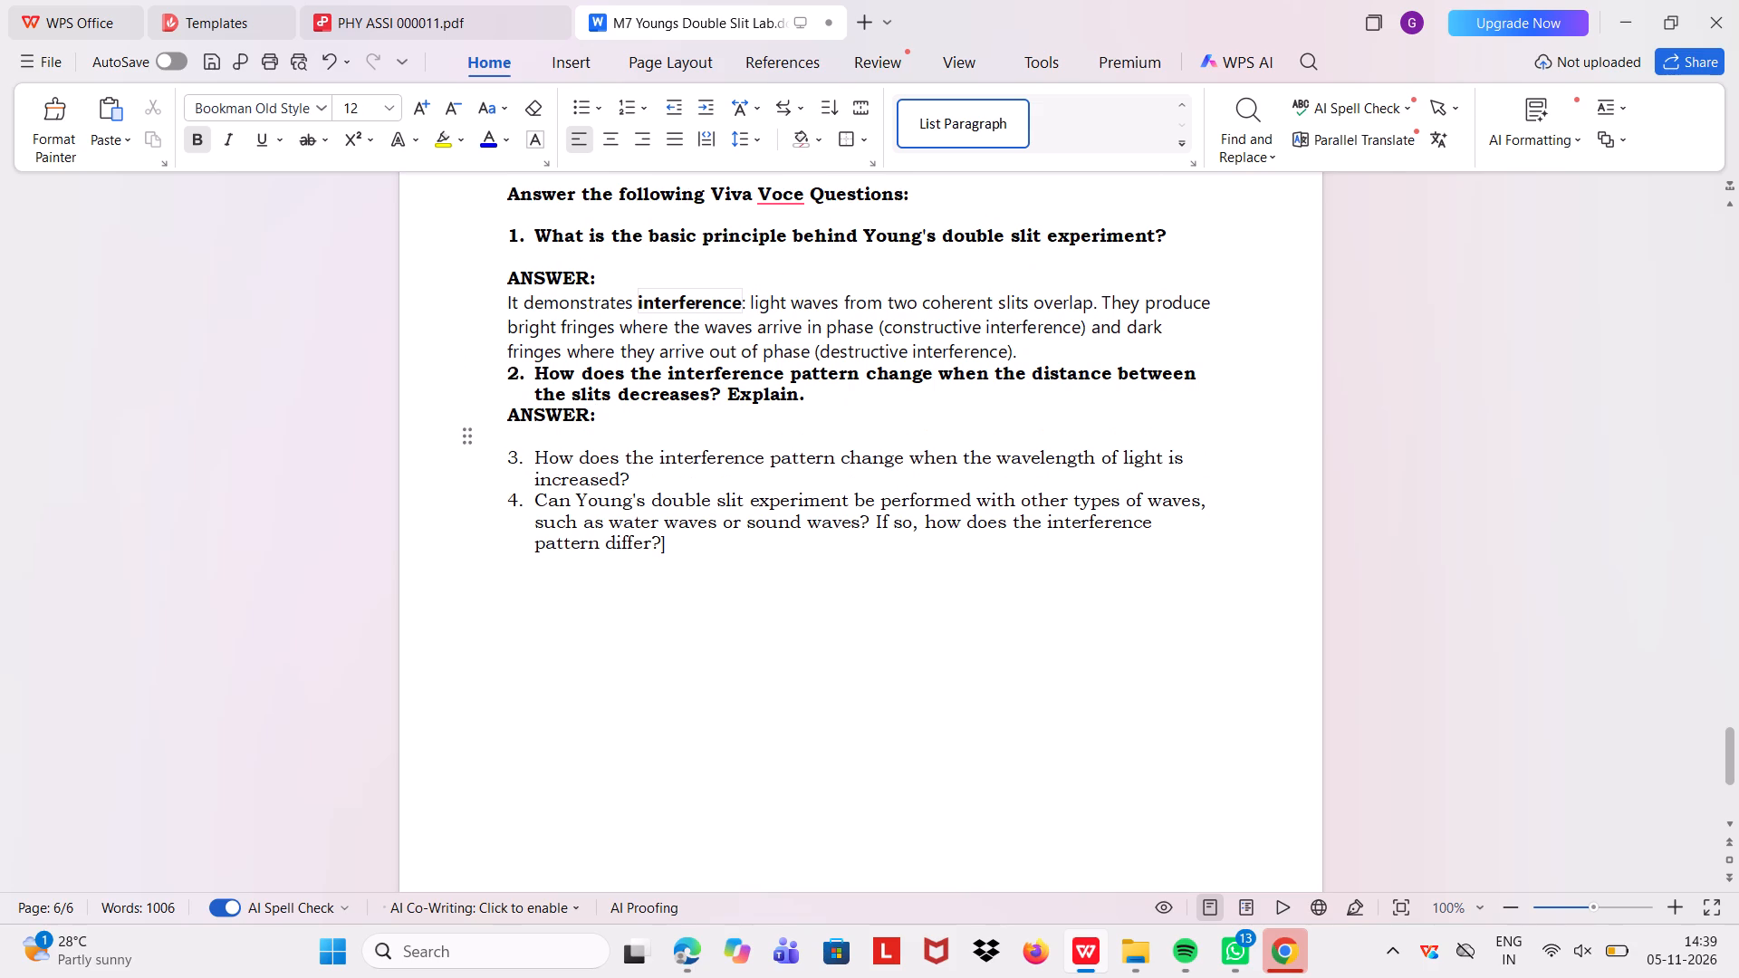
Apply the Normal (Web) style to the first question's answer paragraph.
{"action": "left_click", "coordinate": [681, 305]}
{"action": "left_click", "coordinate": [964, 113]}
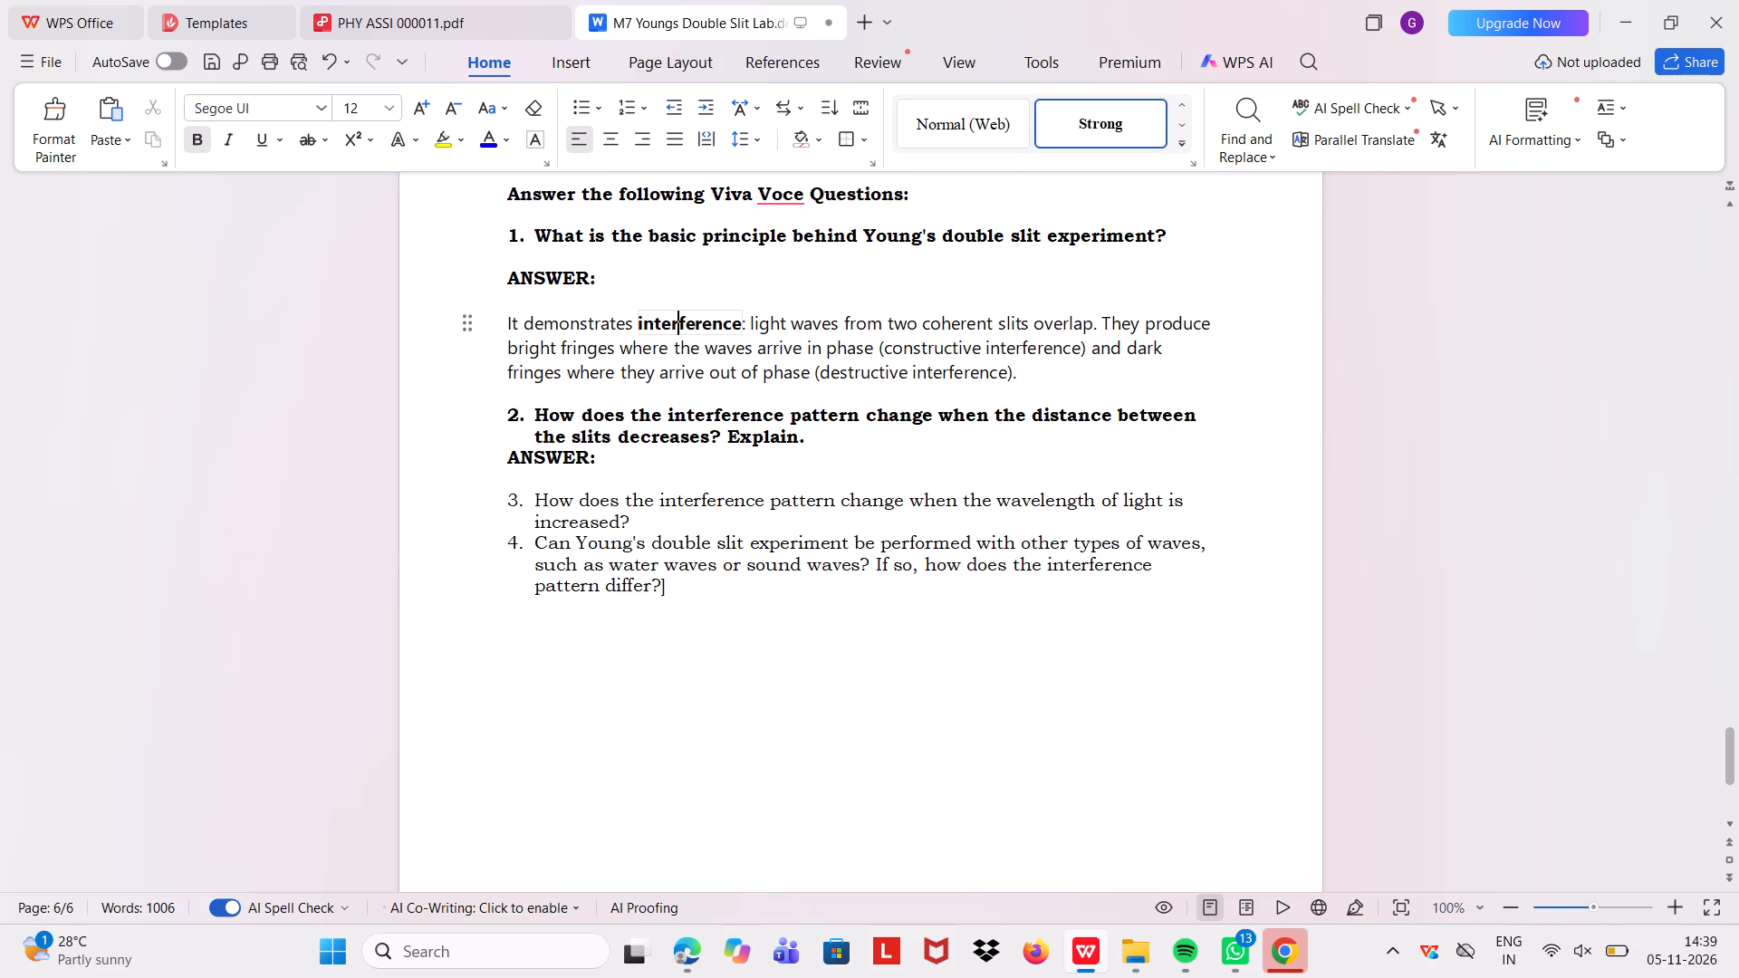
Apply the Normal (Web) style to the words "interference: light" in the first answer.
{"action": "left_click", "coordinate": [682, 335]}
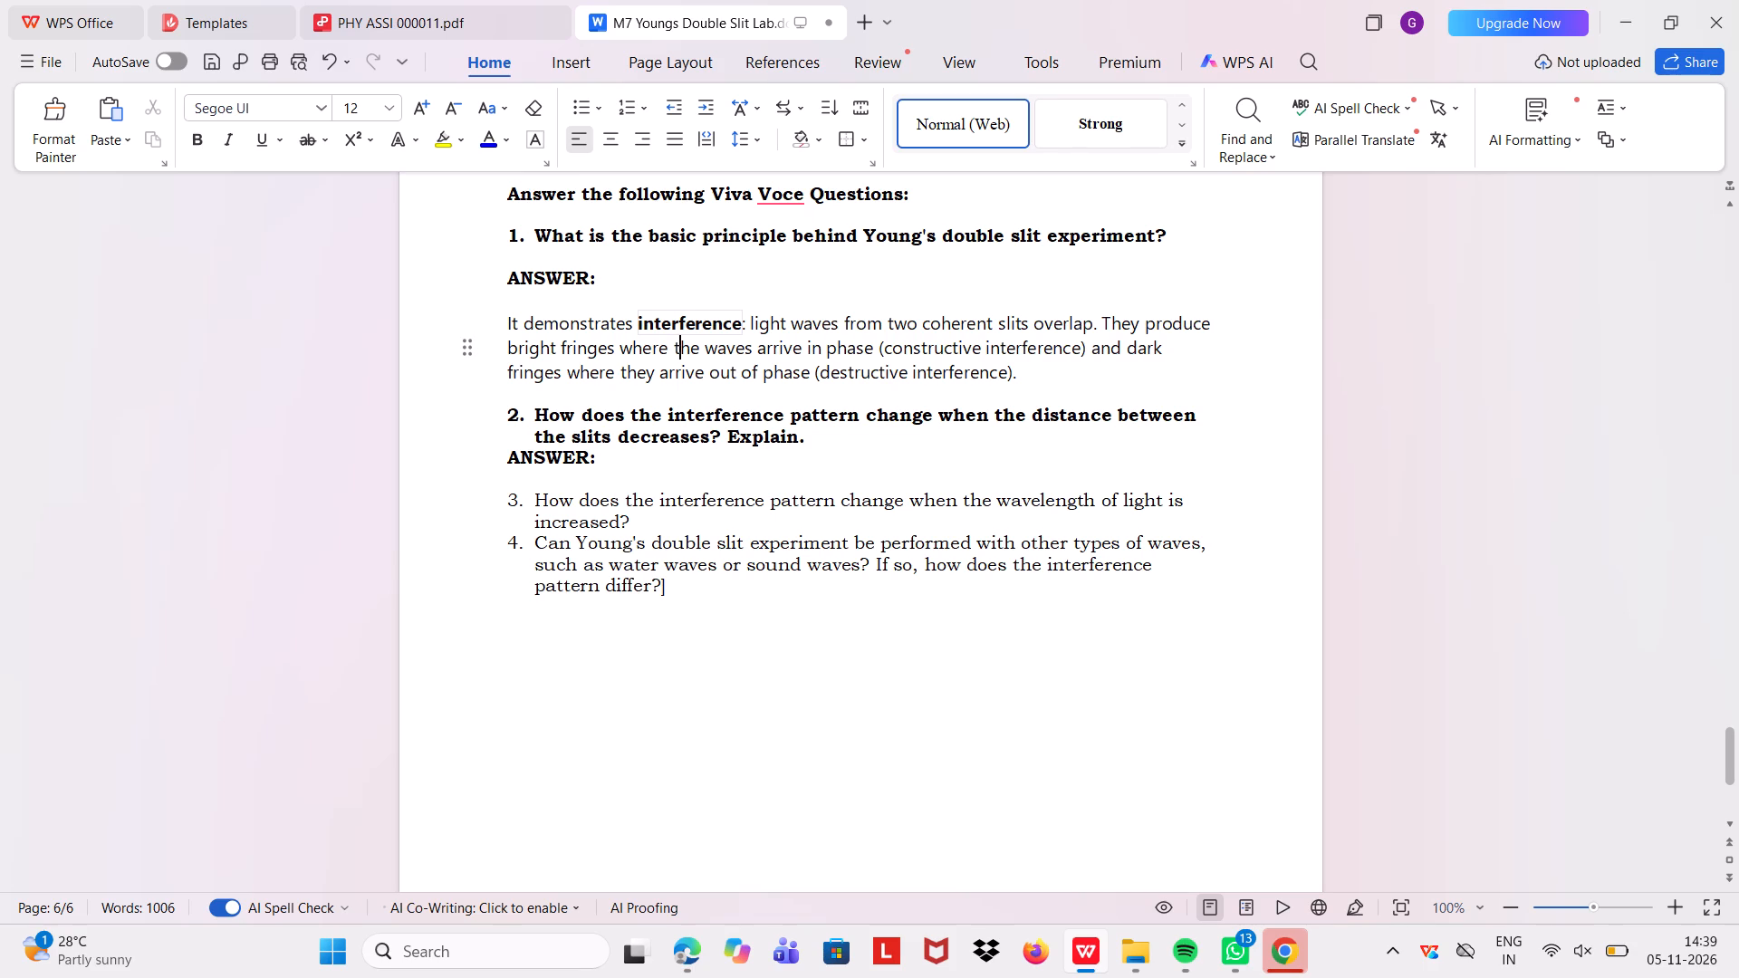
{"action": "left_click", "coordinate": [742, 322]}
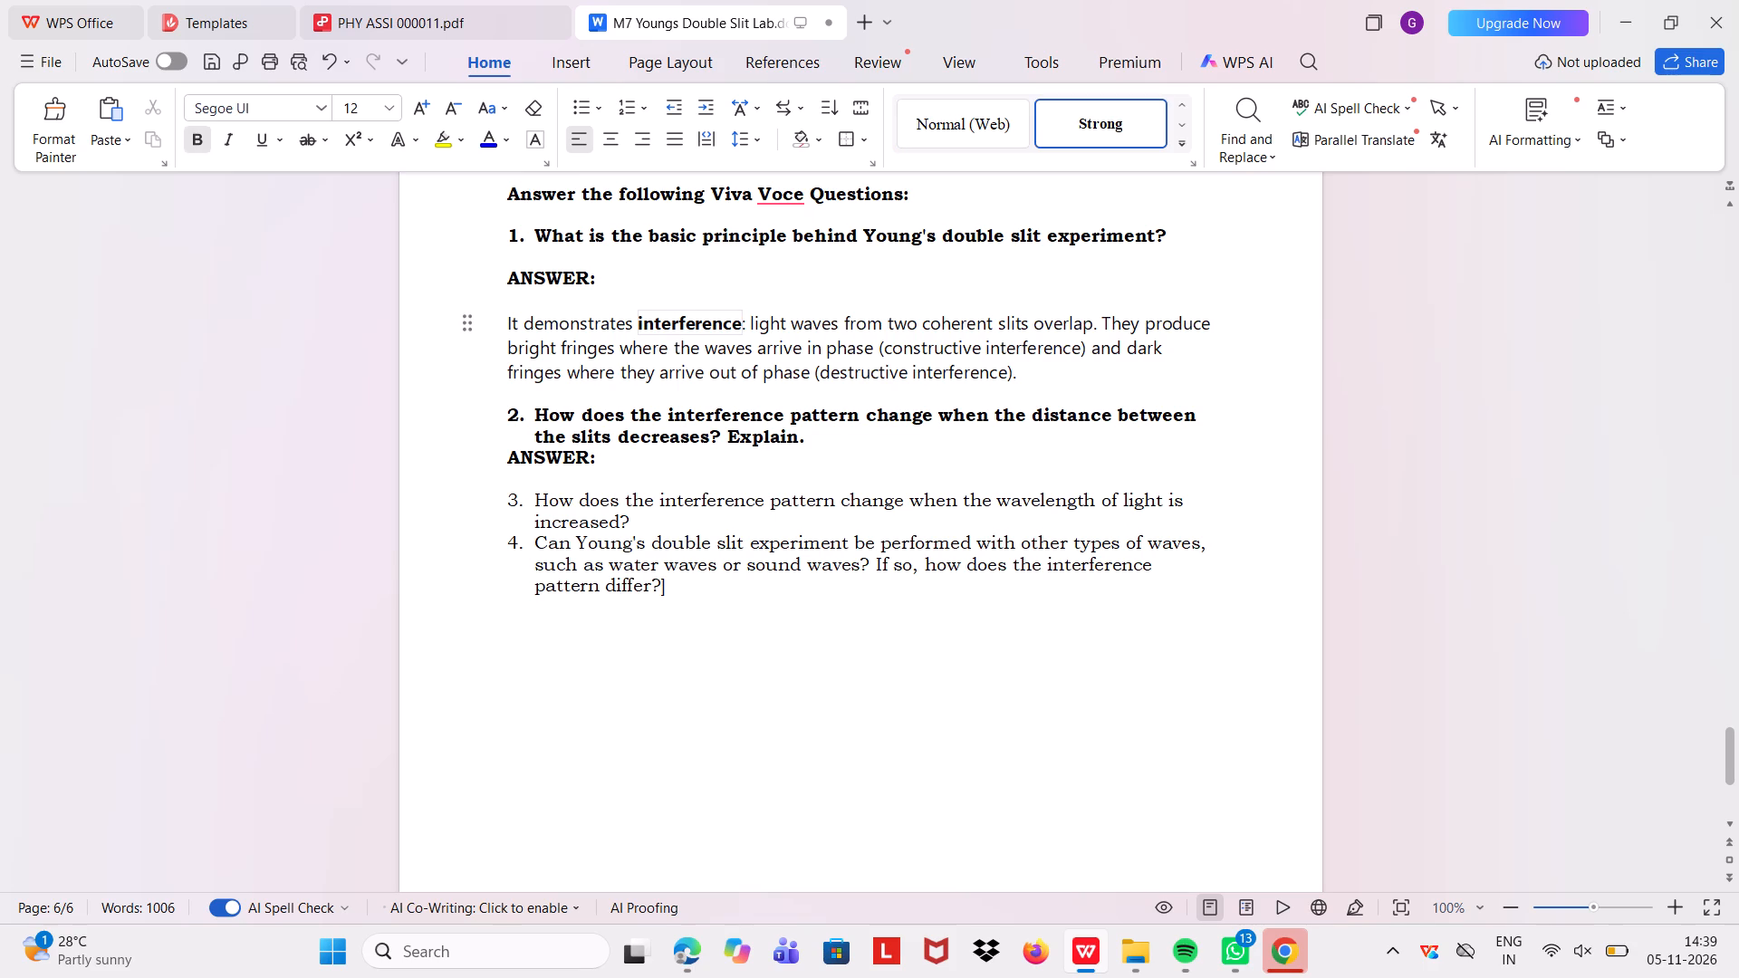
{"action": "left_click", "coordinate": [932, 122]}
{"action": "left_click", "coordinate": [930, 118]}
{"action": "left_click_drag", "start_coordinate": [635, 324], "coordinate": [775, 319]}
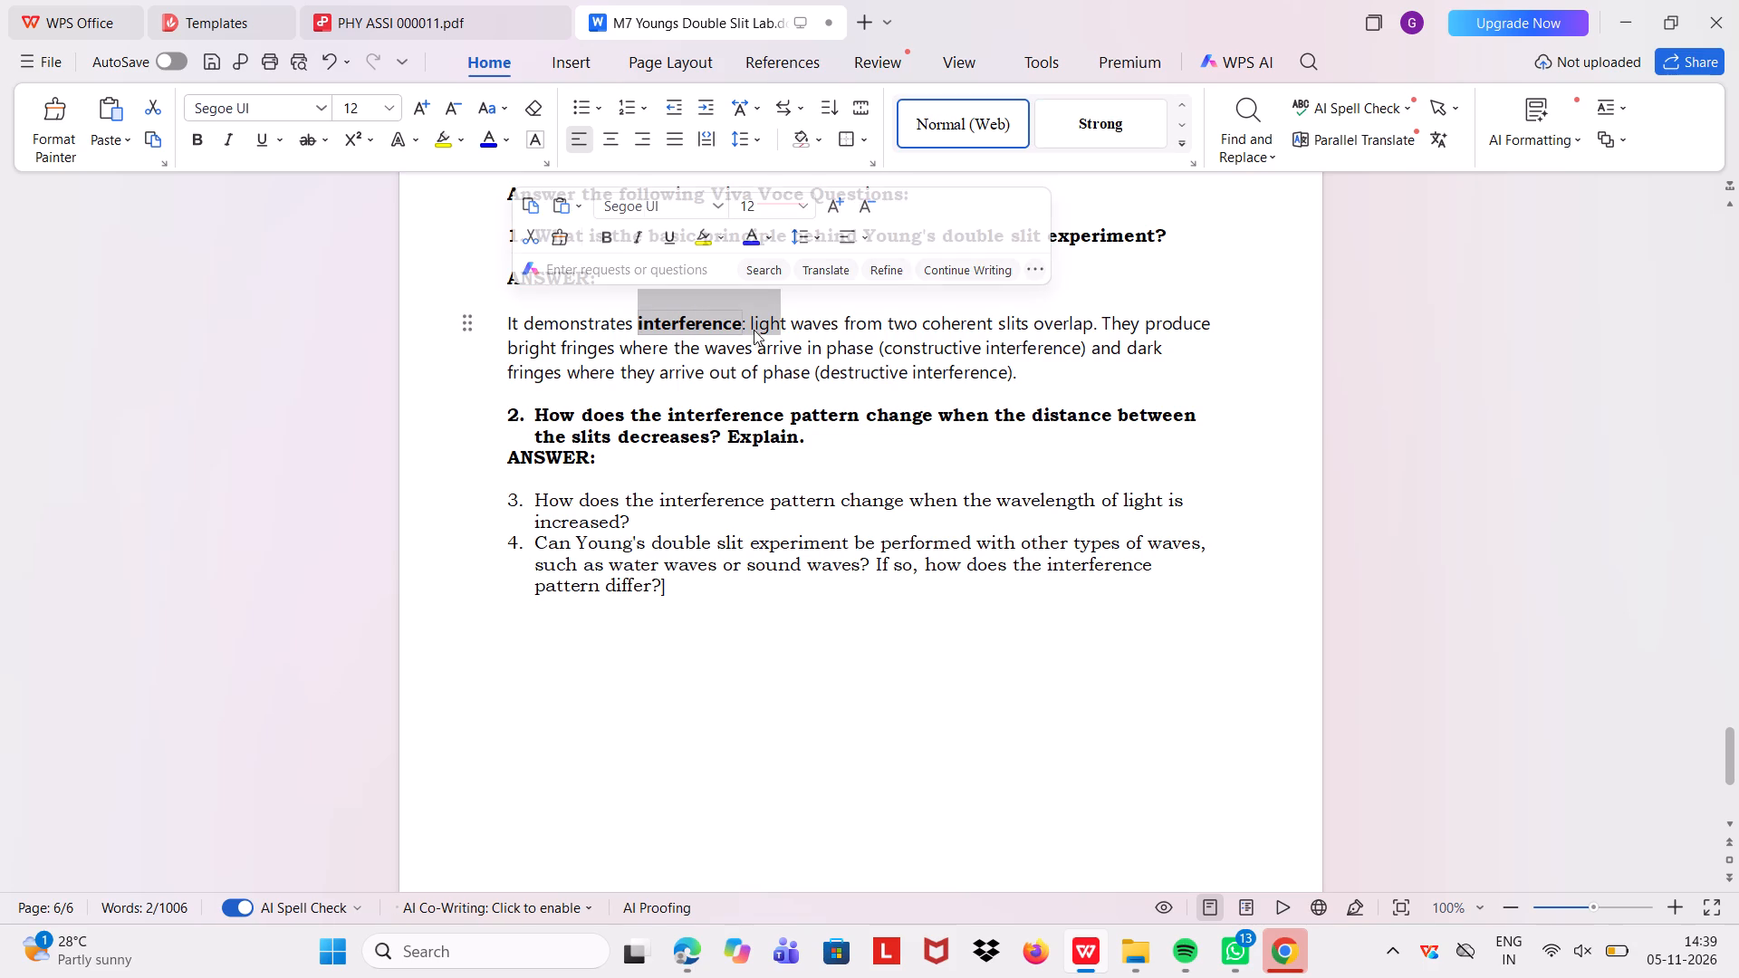
{"action": "left_click", "coordinate": [956, 130]}
{"action": "left_click", "coordinate": [876, 652]}
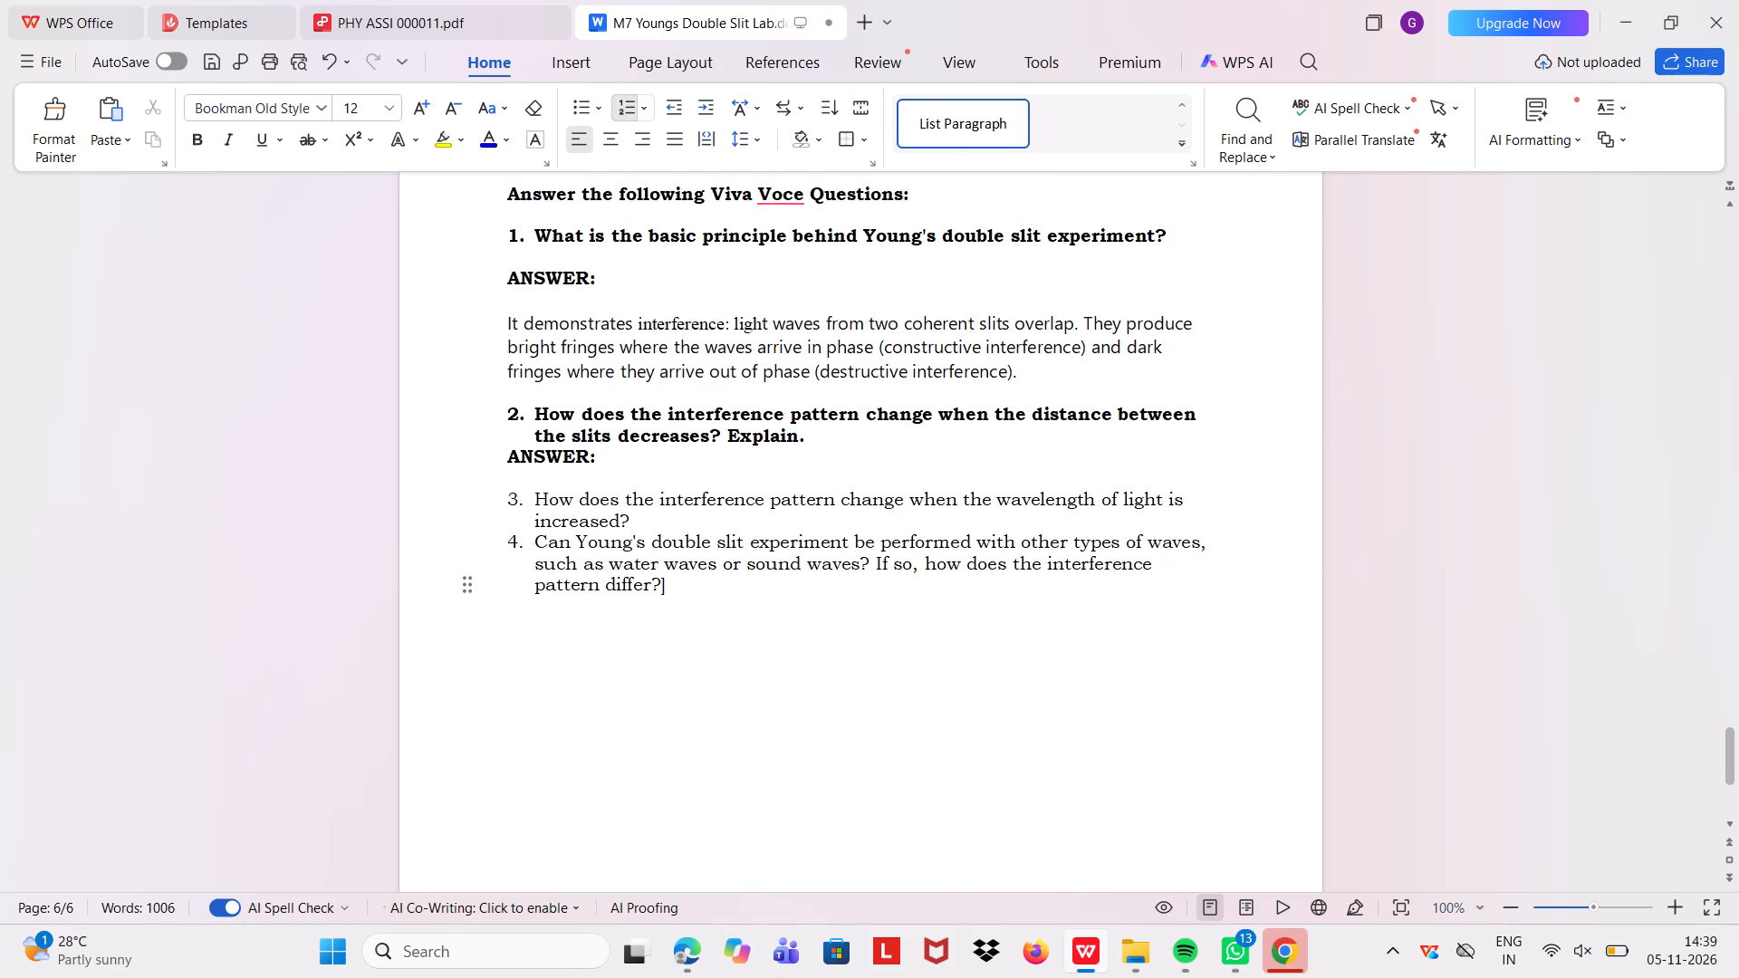
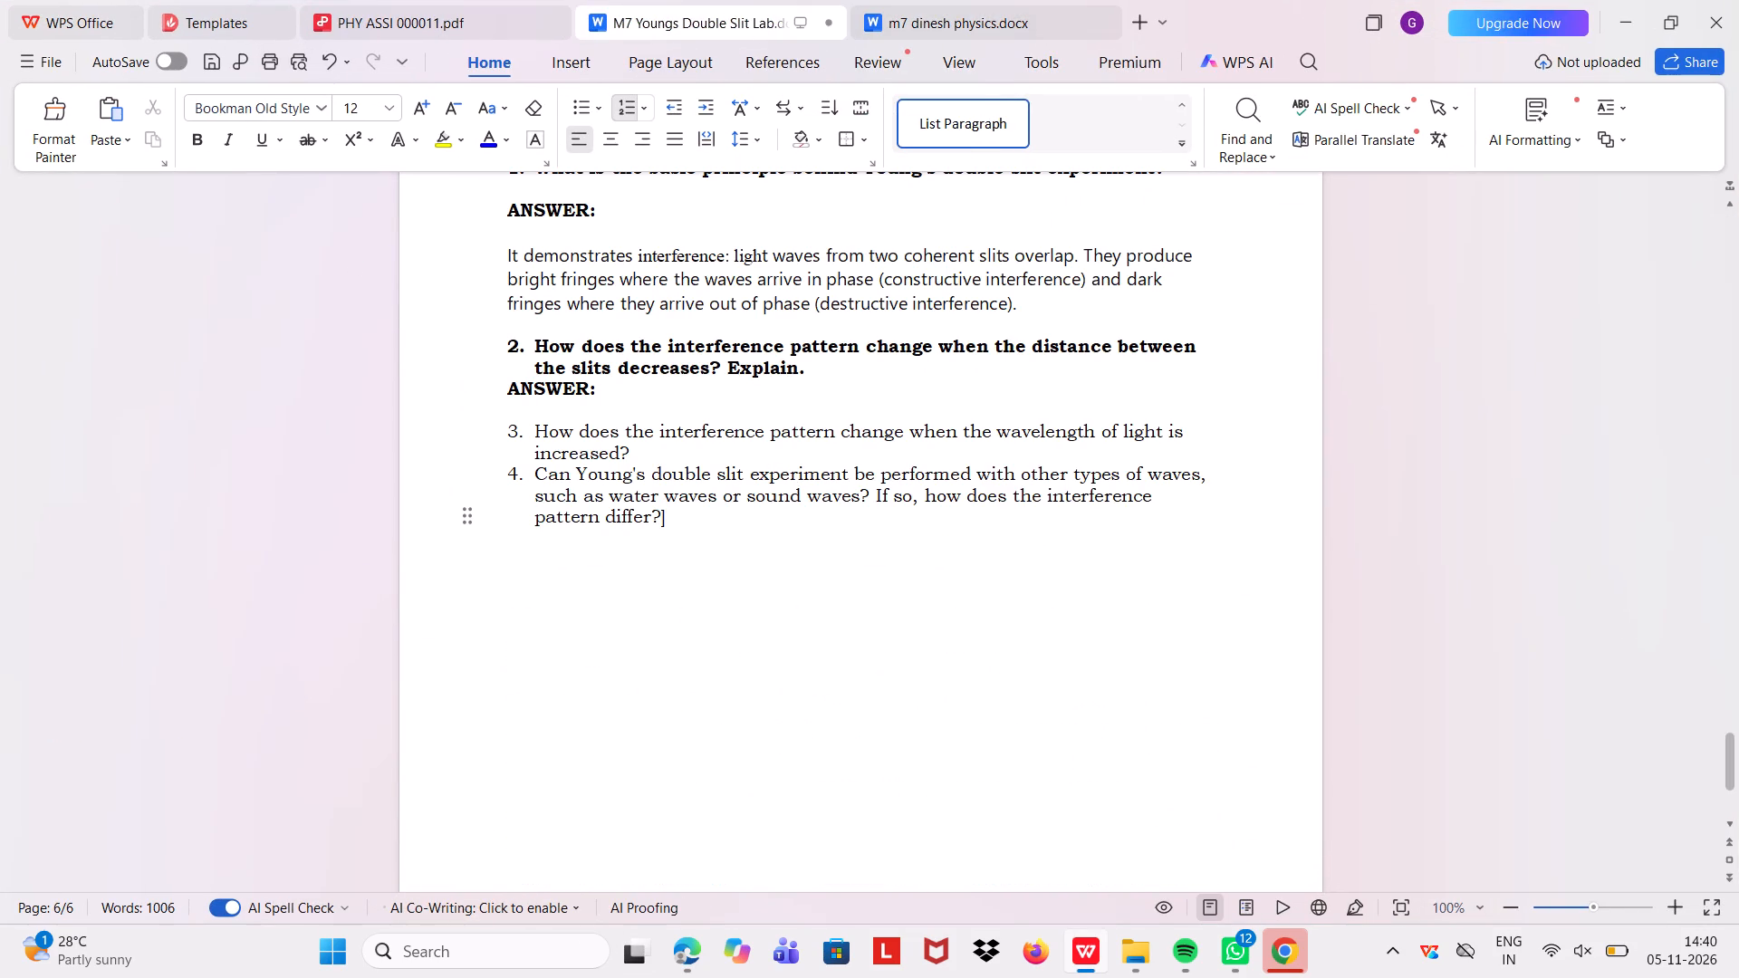
Delete all the viva voce questions and answers below the "Answer the following Viva Voce Questions:" heading, leaving an empty first list item.
{"action": "scroll", "coordinate": [492, 248], "scroll_direction": "up", "scroll_amount": 2}
{"action": "left_click_drag", "start_coordinate": [501, 376], "coordinate": [800, 710]}
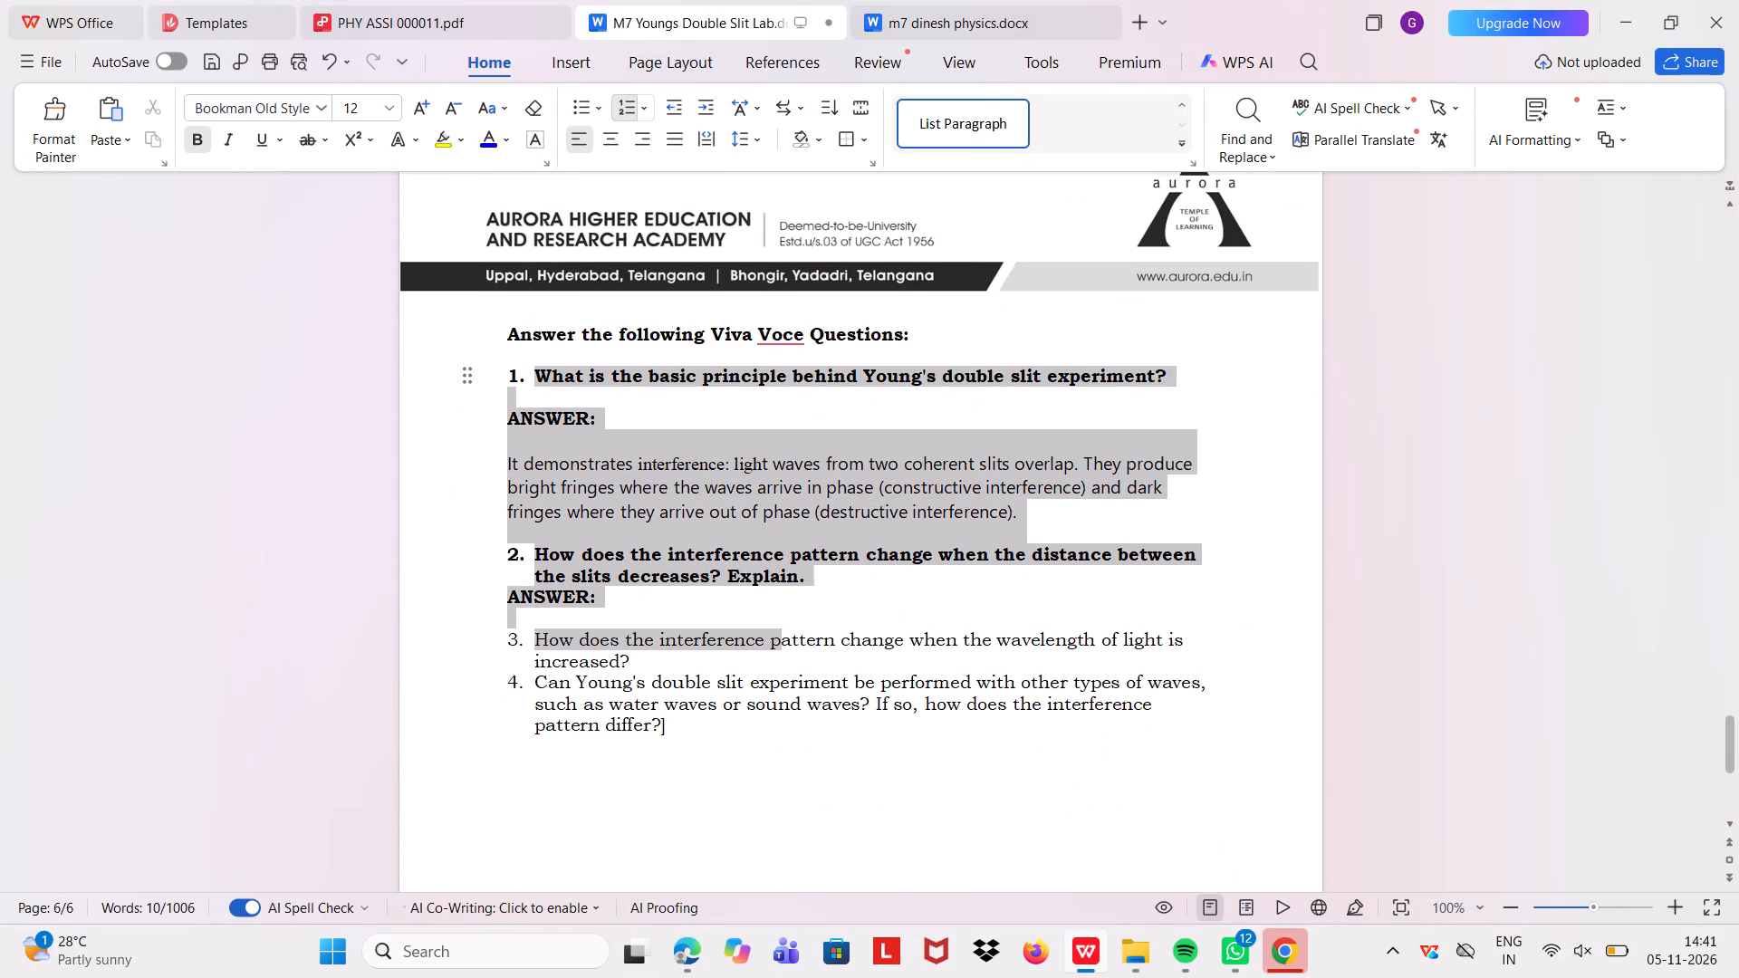
{"action": "left_click_drag", "start_coordinate": [800, 710], "coordinate": [810, 813]}
{"action": "key", "text": "BackSpace"}
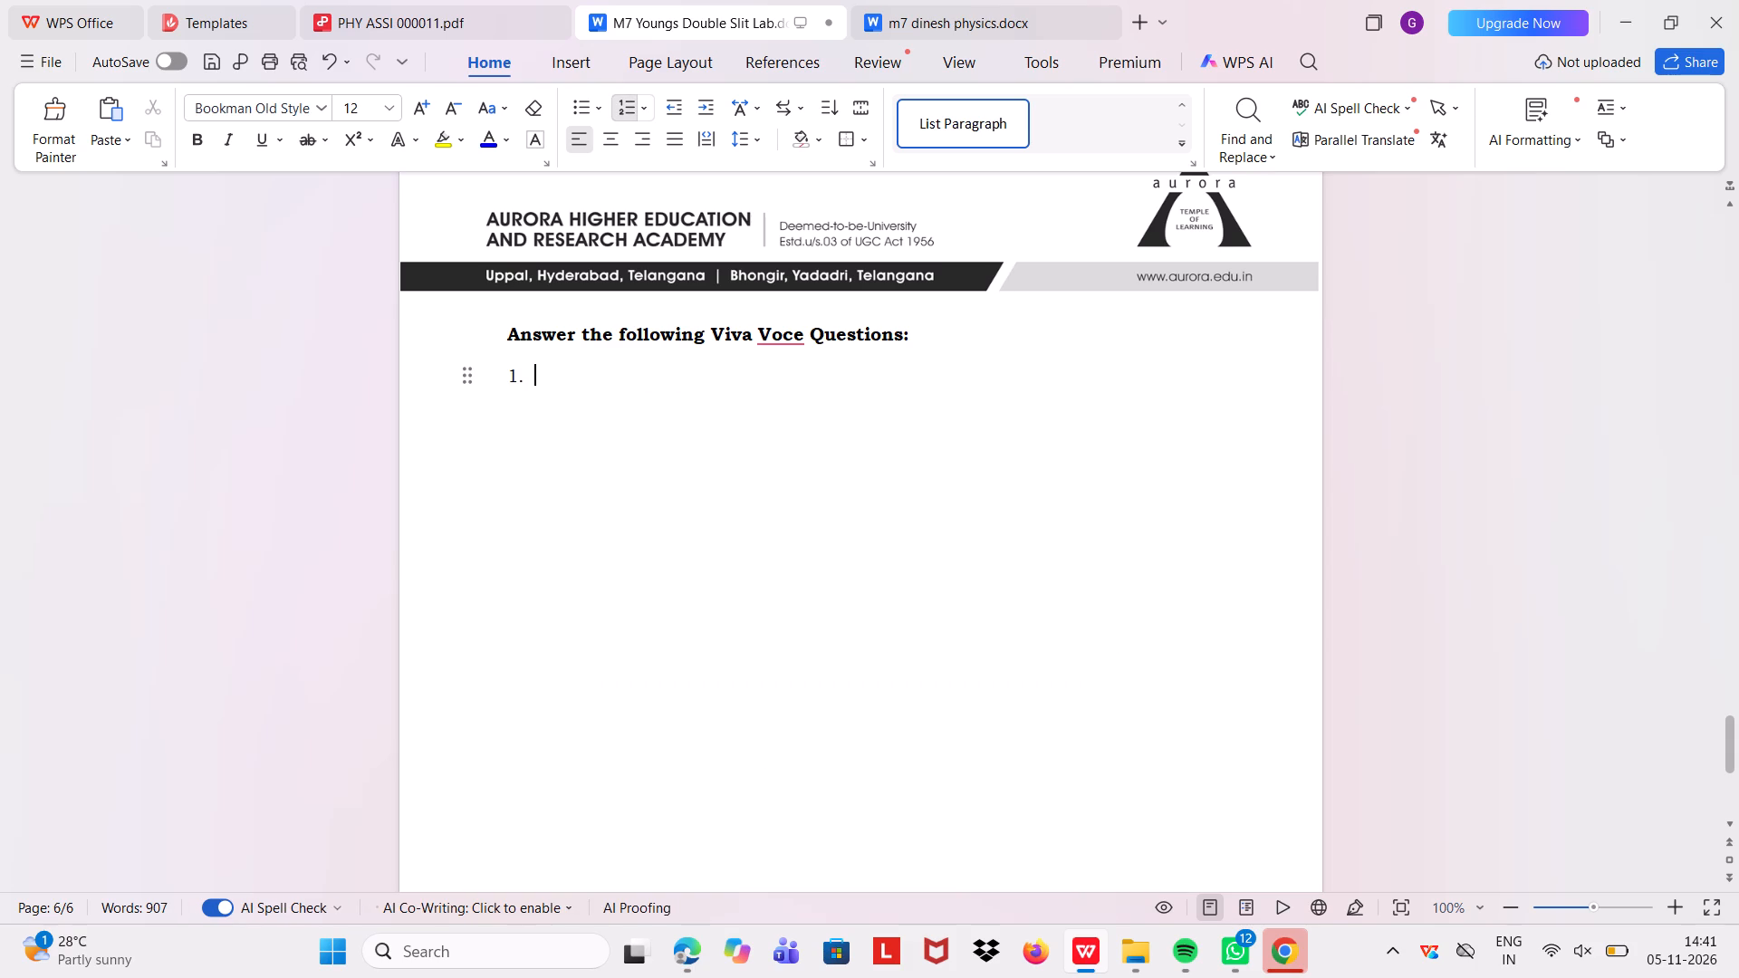
Replace the empty numbered item below the "Answer the following Viva Voce Questions:" heading with the copied questions and answers.
{"action": "left_click", "coordinate": [526, 375]}
{"action": "key", "text": "Delete"}
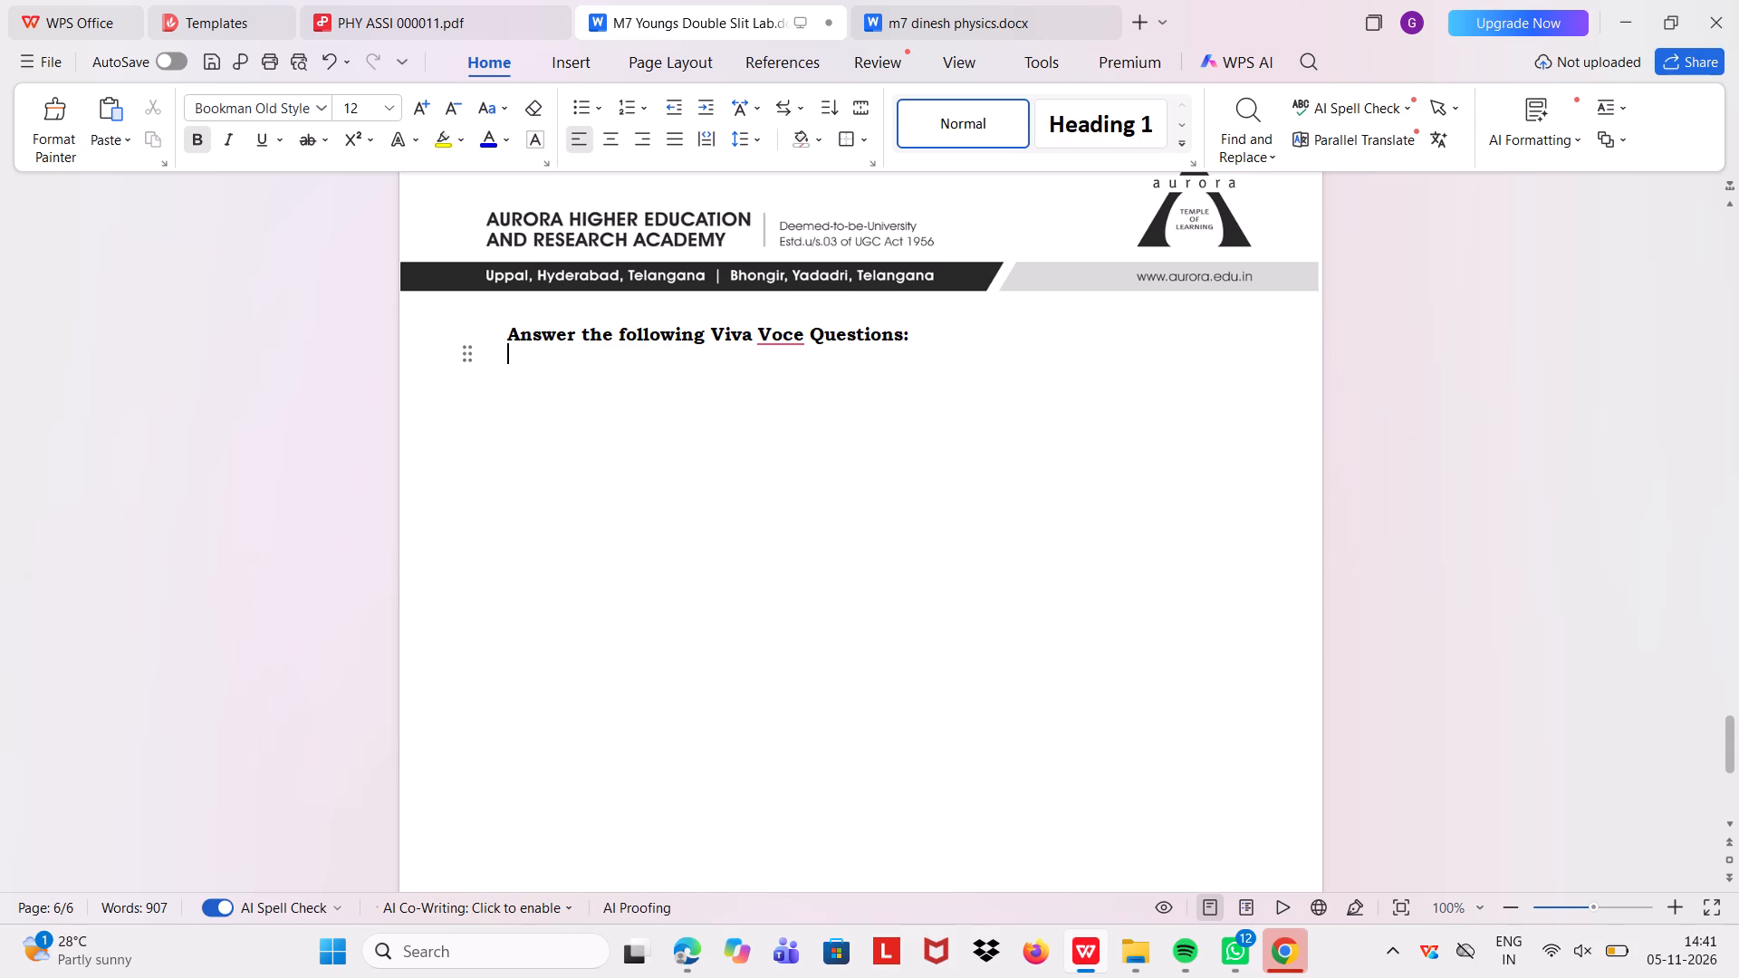
{"action": "key", "text": "Return"}
{"action": "key", "text": "ctrl+v"}
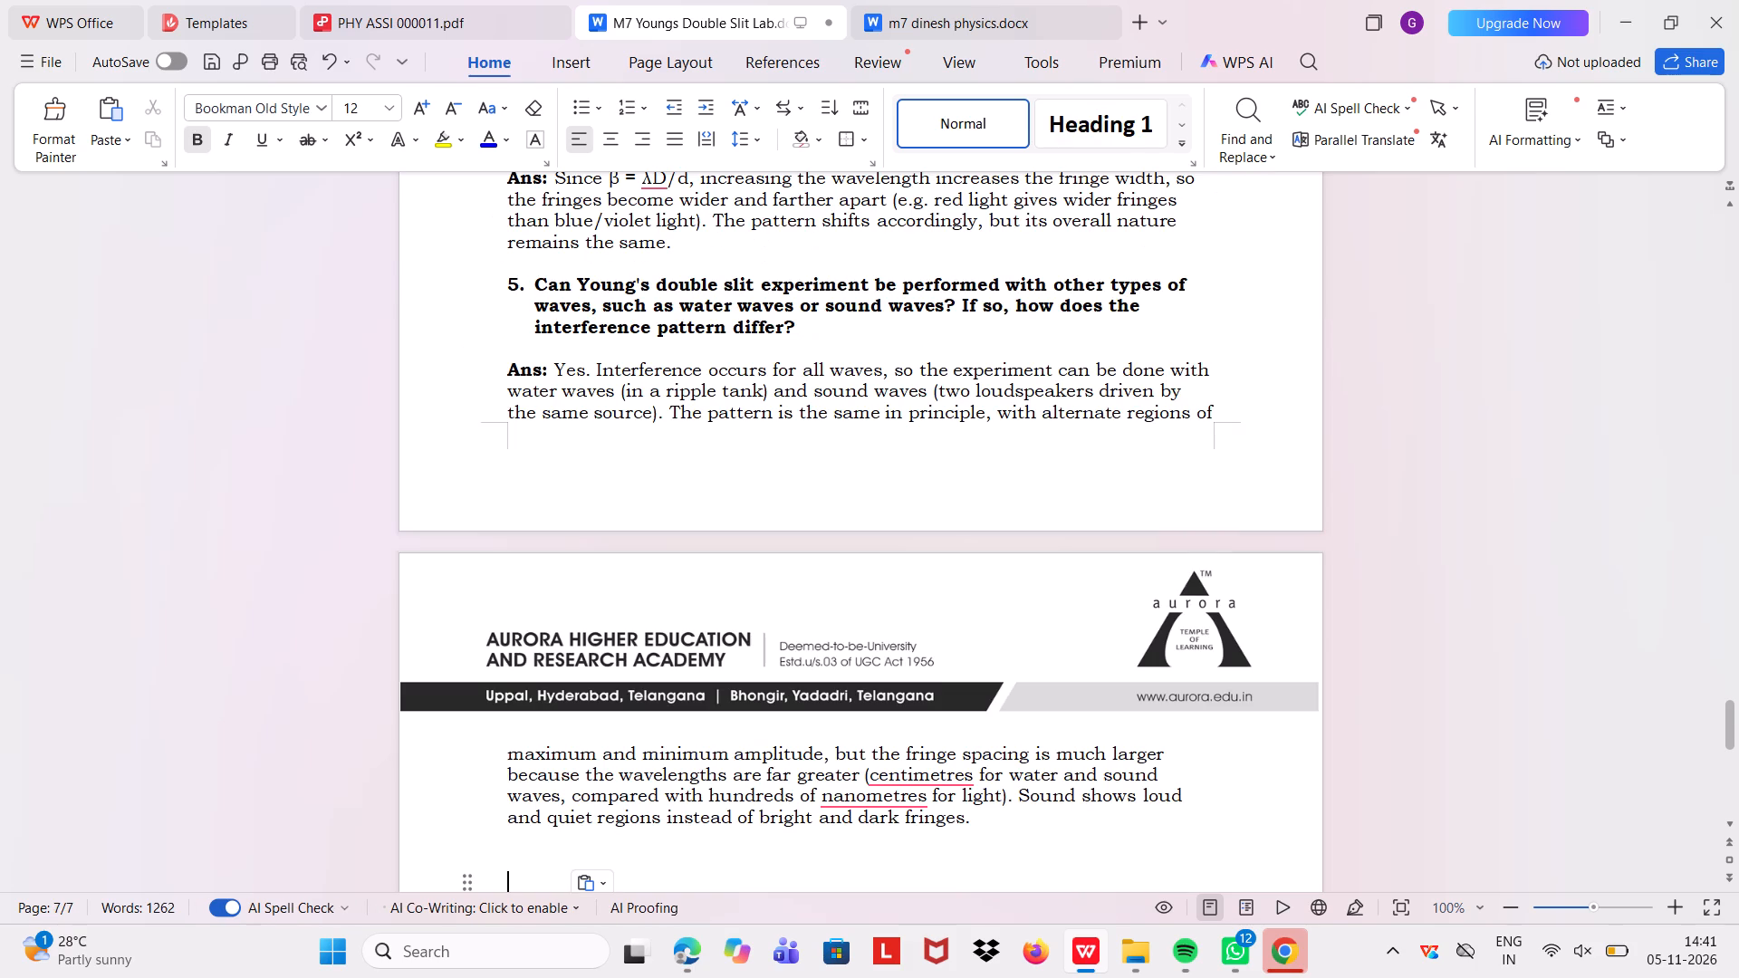
Delete the blank lines between the end of the Discussion text and the Conclusion heading.
{"action": "scroll", "coordinate": [526, 375], "scroll_direction": "up", "scroll_amount": 3}
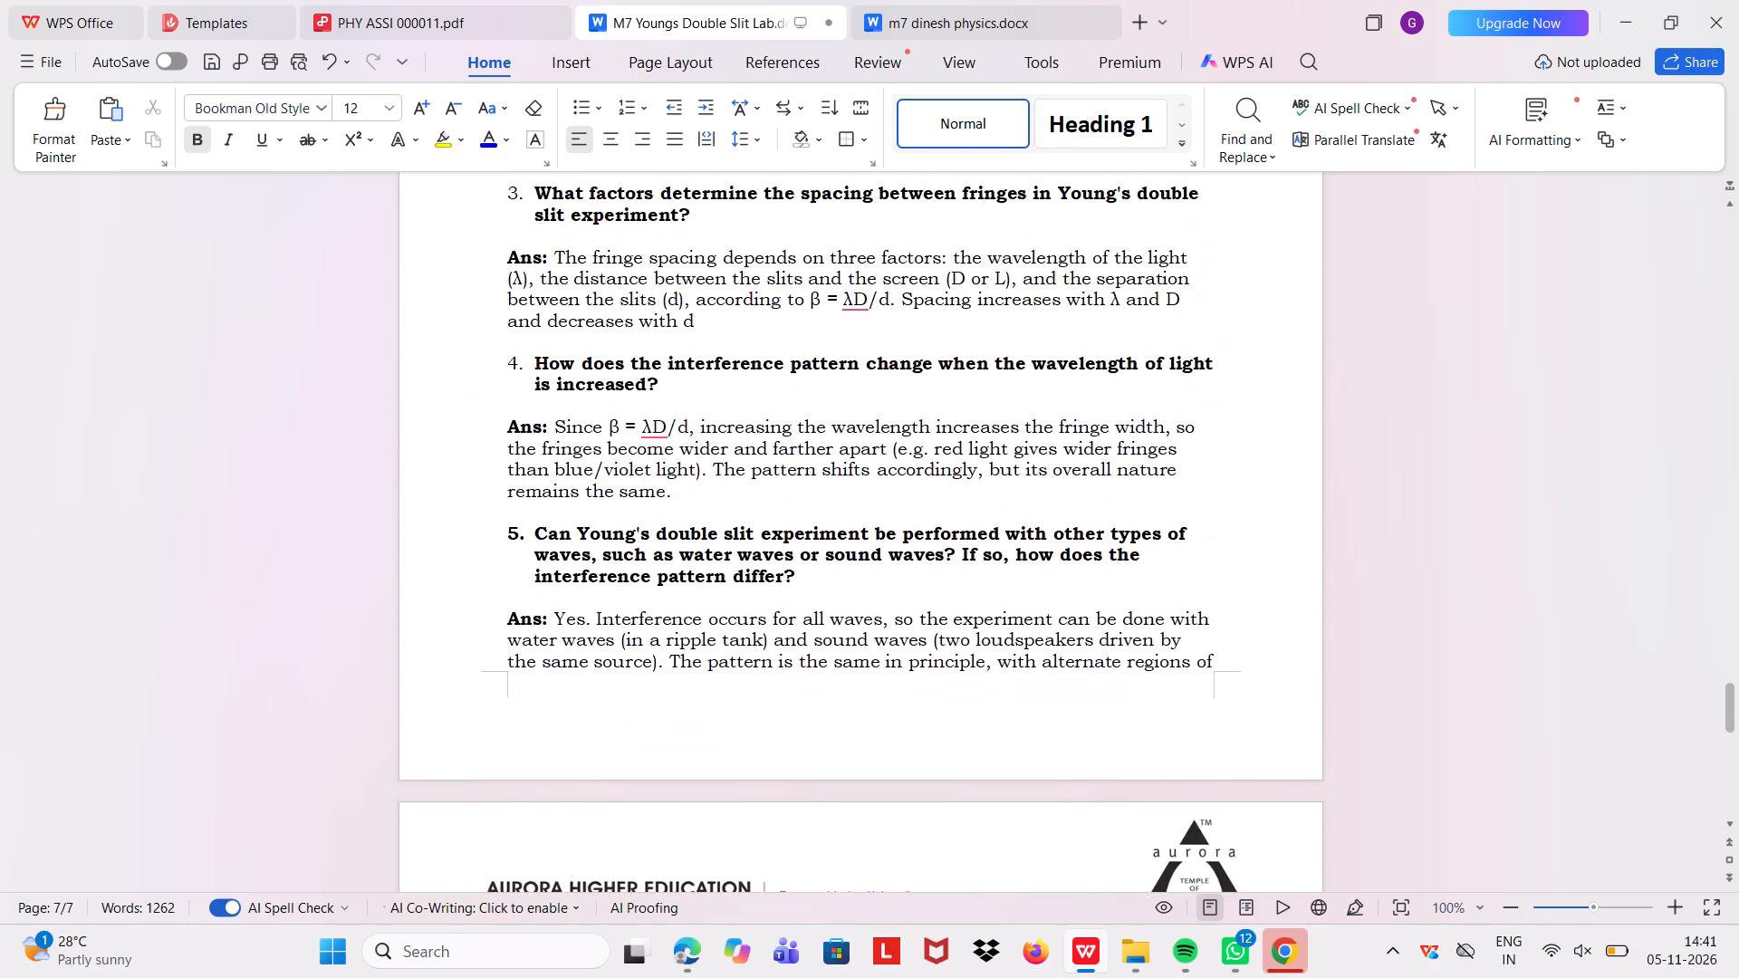
{"action": "scroll", "coordinate": [526, 375], "scroll_direction": "up", "scroll_amount": 3}
{"action": "scroll", "coordinate": [526, 375], "scroll_direction": "right", "scroll_amount": 1}
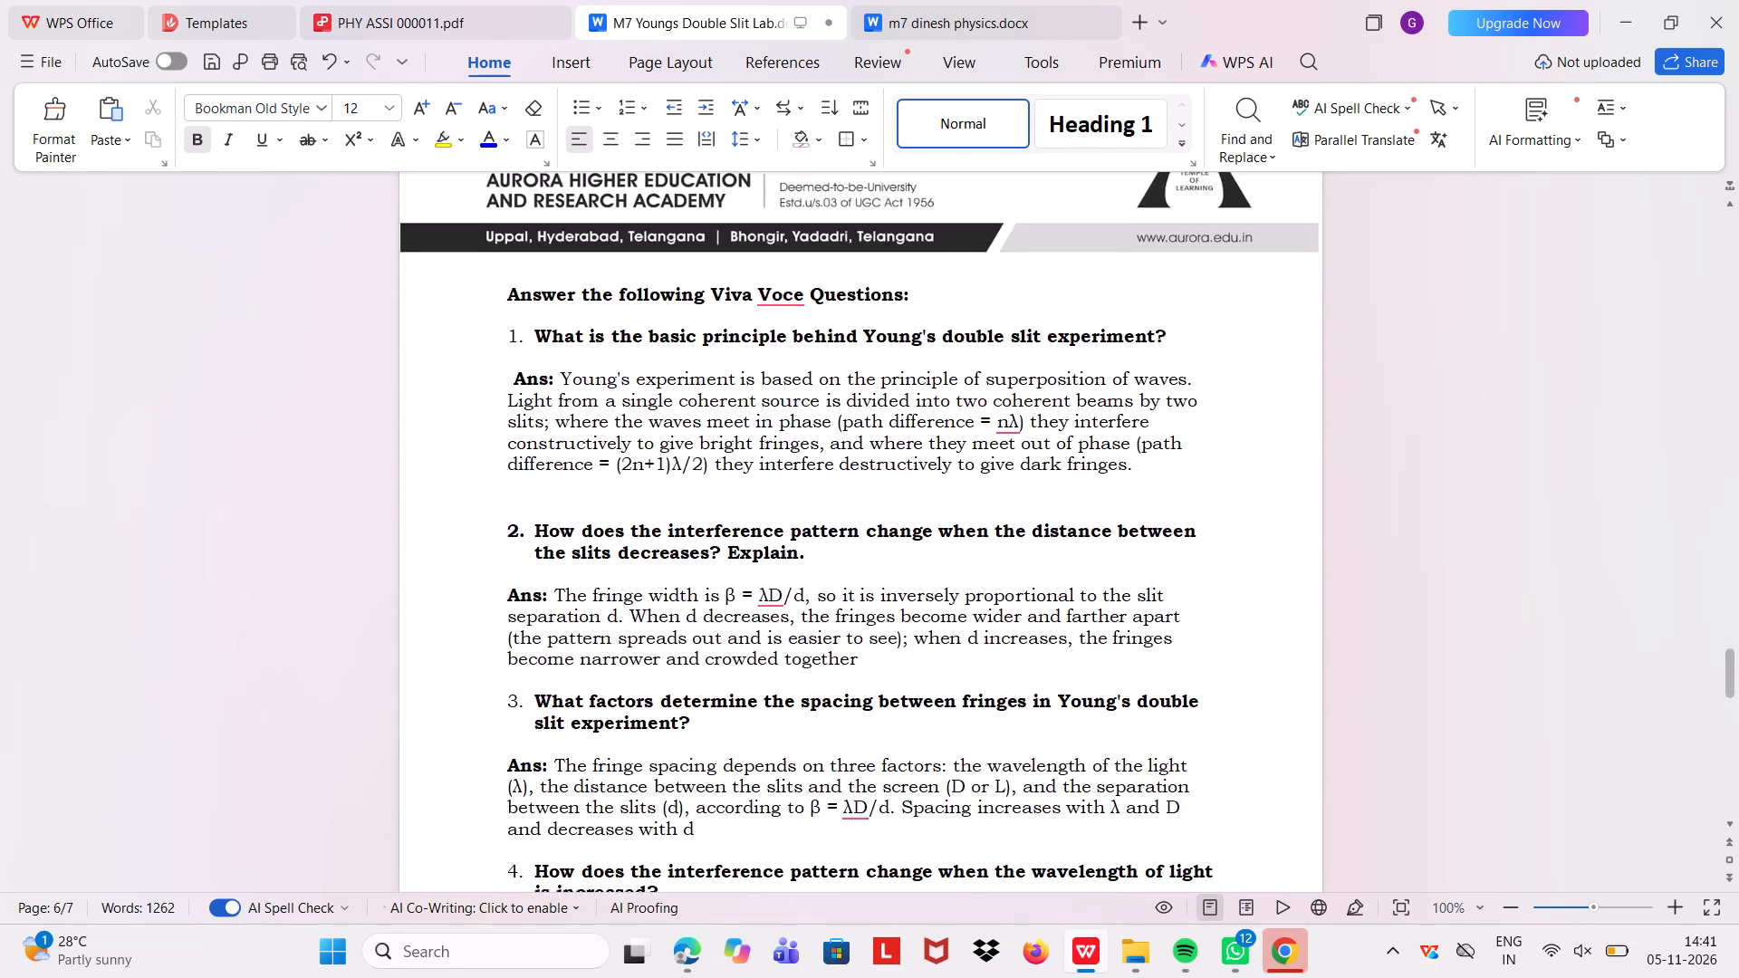
{"action": "scroll", "coordinate": [526, 375], "scroll_direction": "right", "scroll_amount": 1}
{"action": "scroll", "coordinate": [526, 375], "scroll_direction": "up", "scroll_amount": 6}
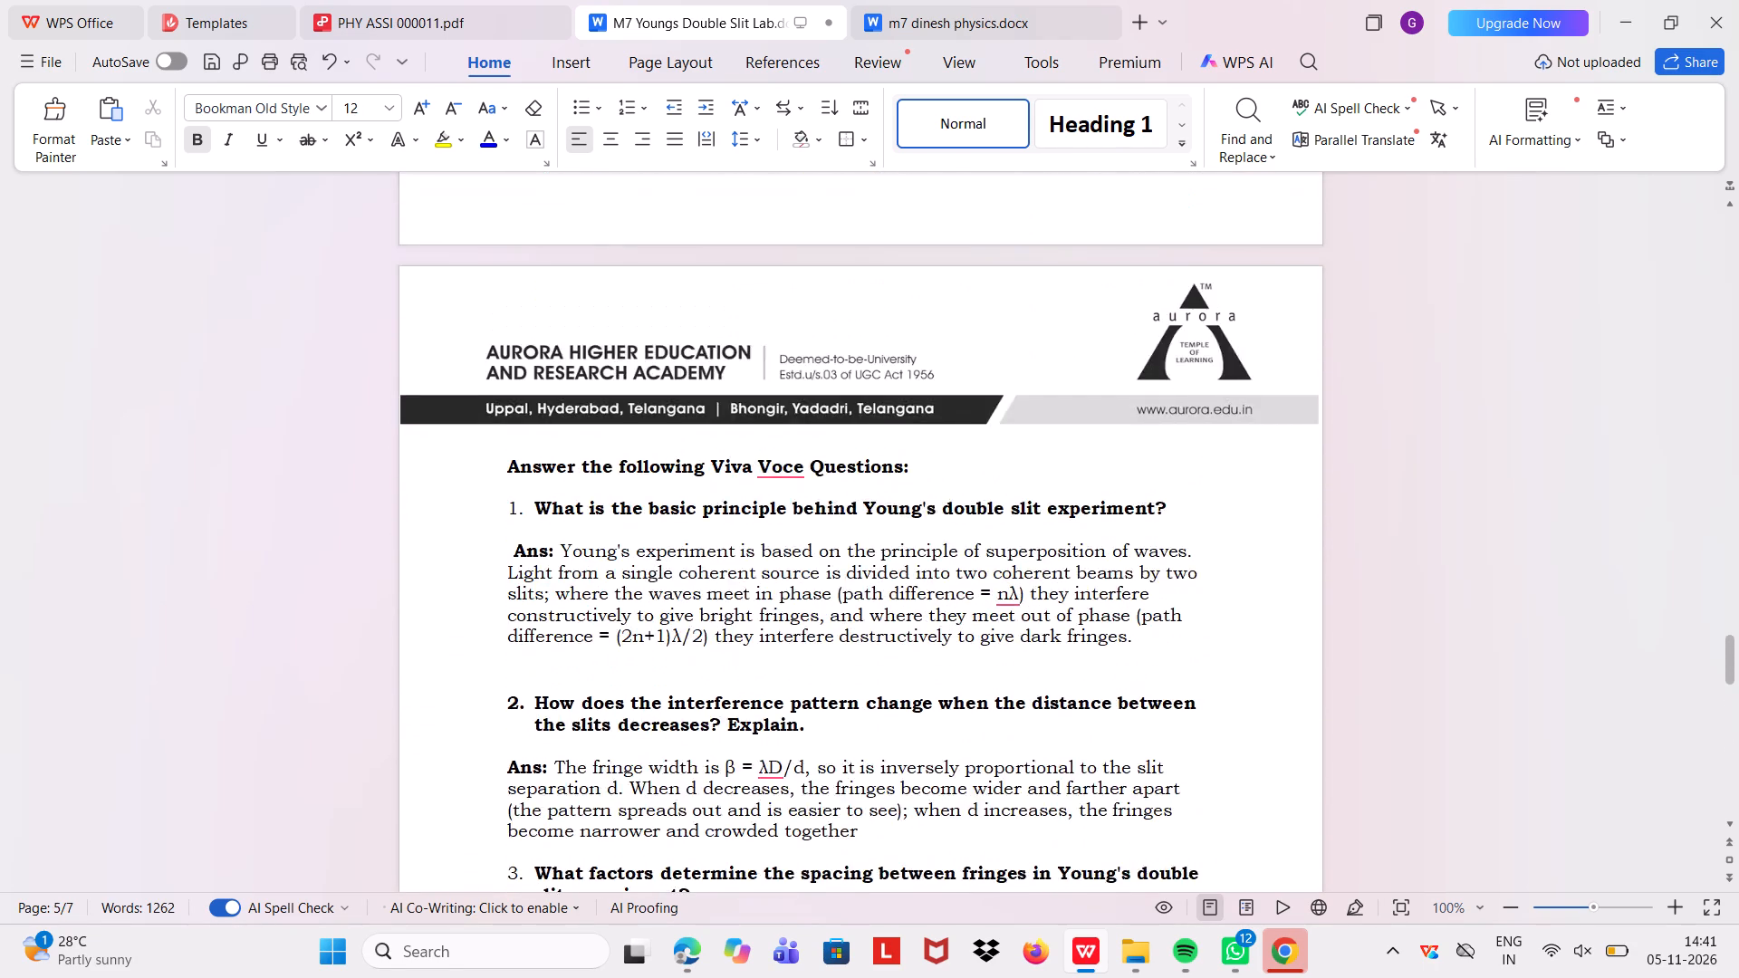
{"action": "scroll", "coordinate": [526, 375], "scroll_direction": "up", "scroll_amount": 7}
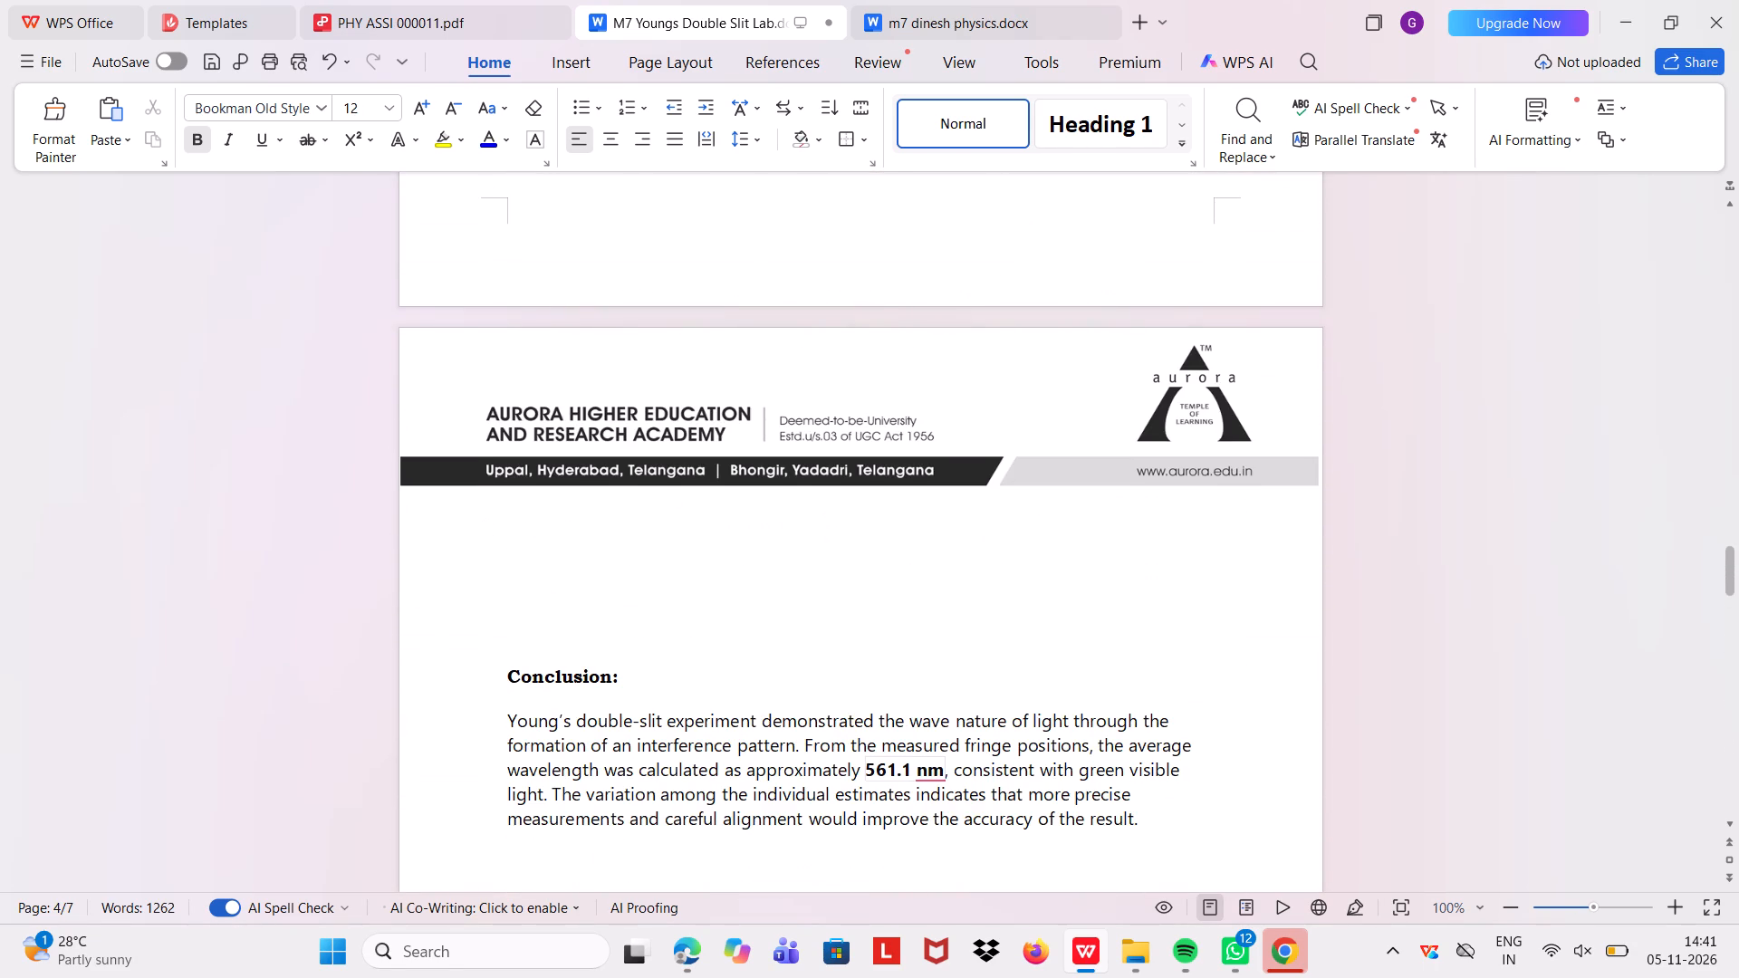
{"action": "left_click", "coordinate": [498, 638]}
{"action": "key", "text": "BackSpace"}
{"action": "key", "text": "BackSpace"}
{"action": "key", "text": "BackSpace"}
{"action": "key", "text": "BackSpace"}
{"action": "key", "text": "BackSpace"}
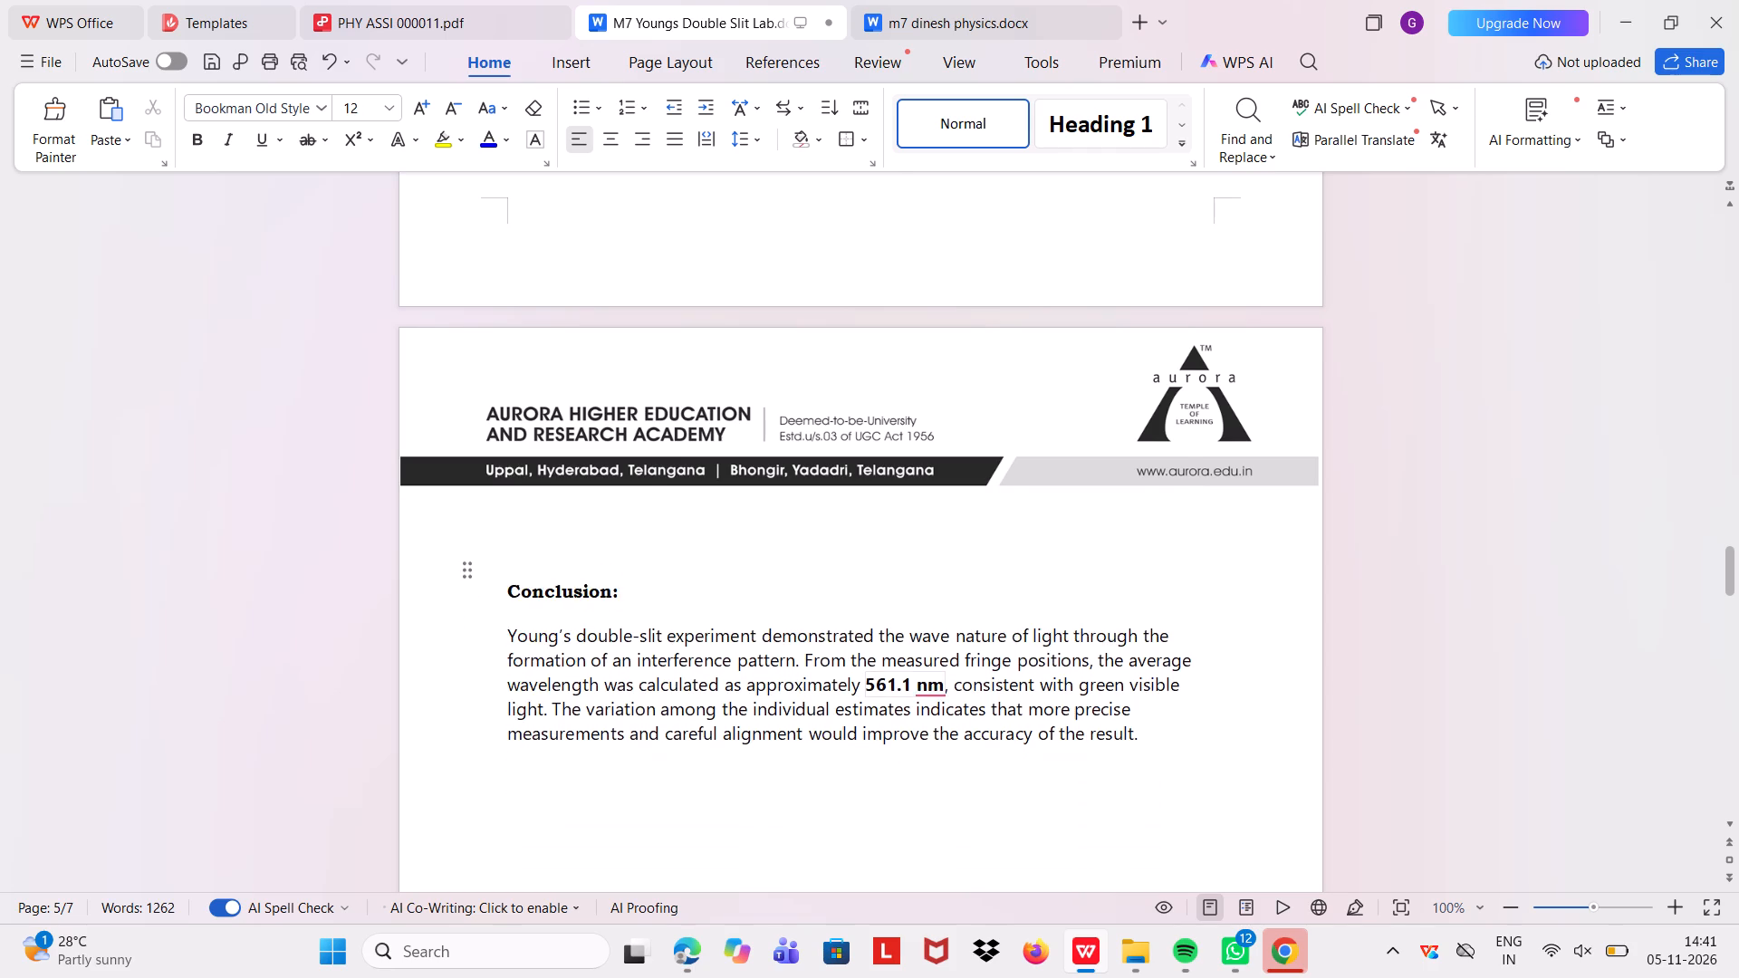
{"action": "key", "text": "BackSpace"}
{"action": "key", "text": "BackSpace"}
{"action": "key", "text": "BackSpace"}
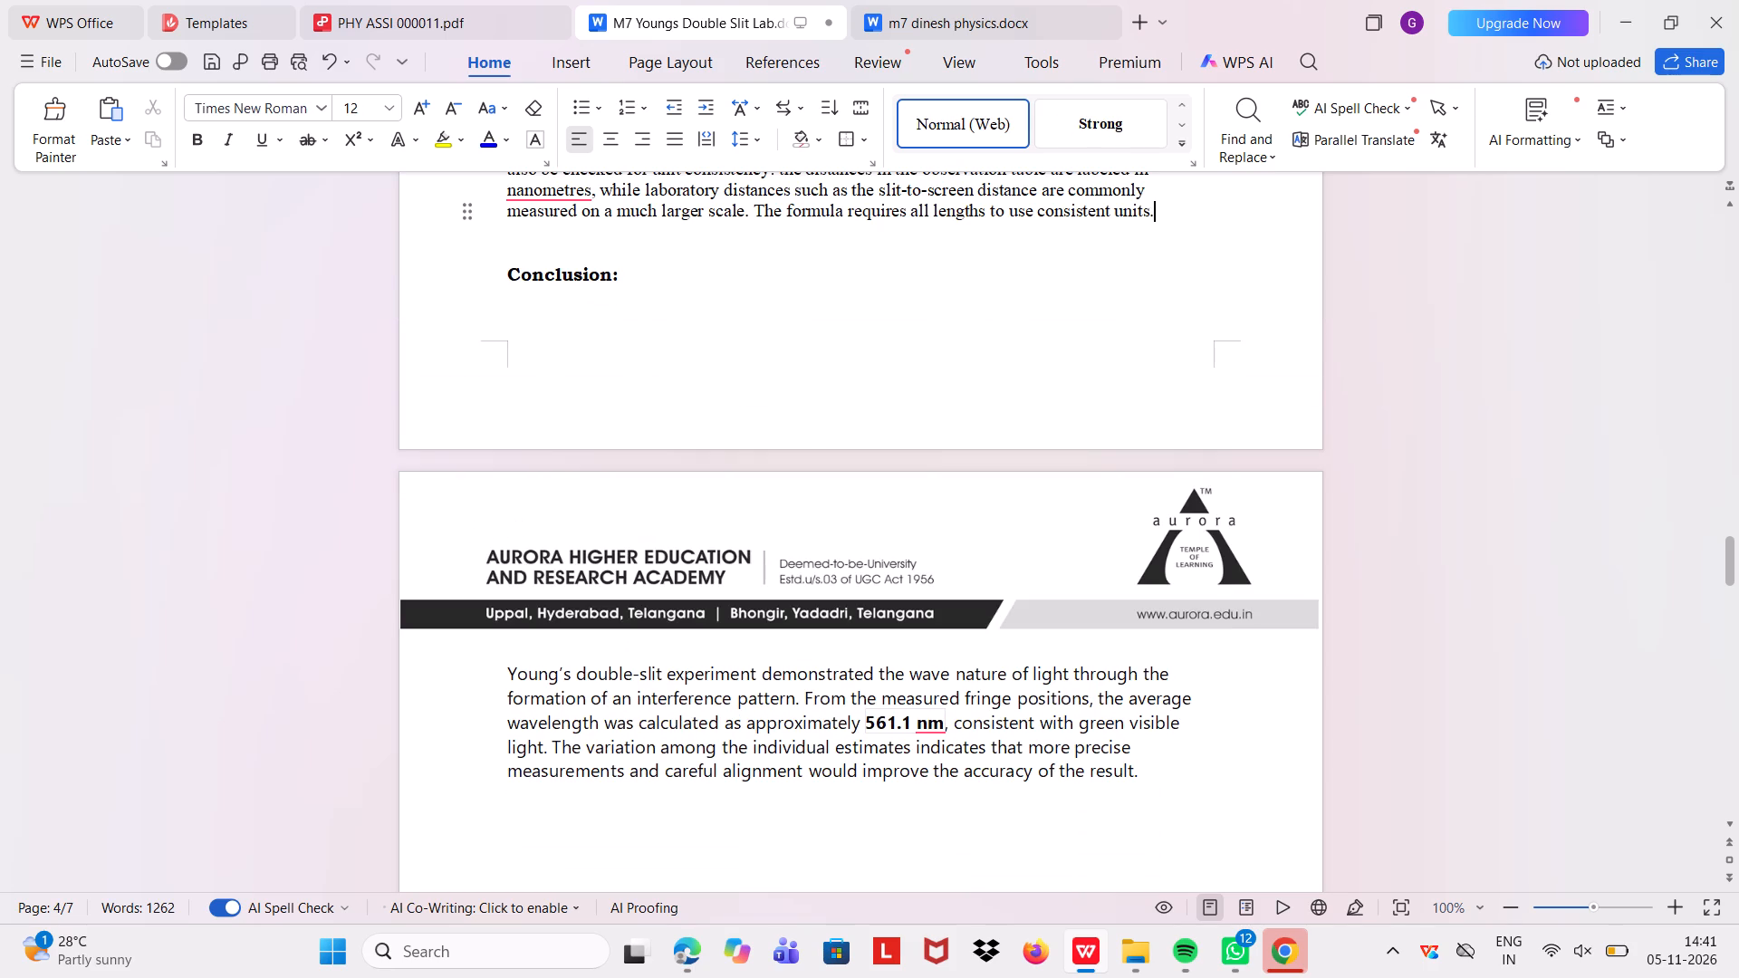
Add three blank lines before the Conclusion heading so it starts on the next page, directly above its paragraph.
{"action": "left_click", "coordinate": [623, 283]}
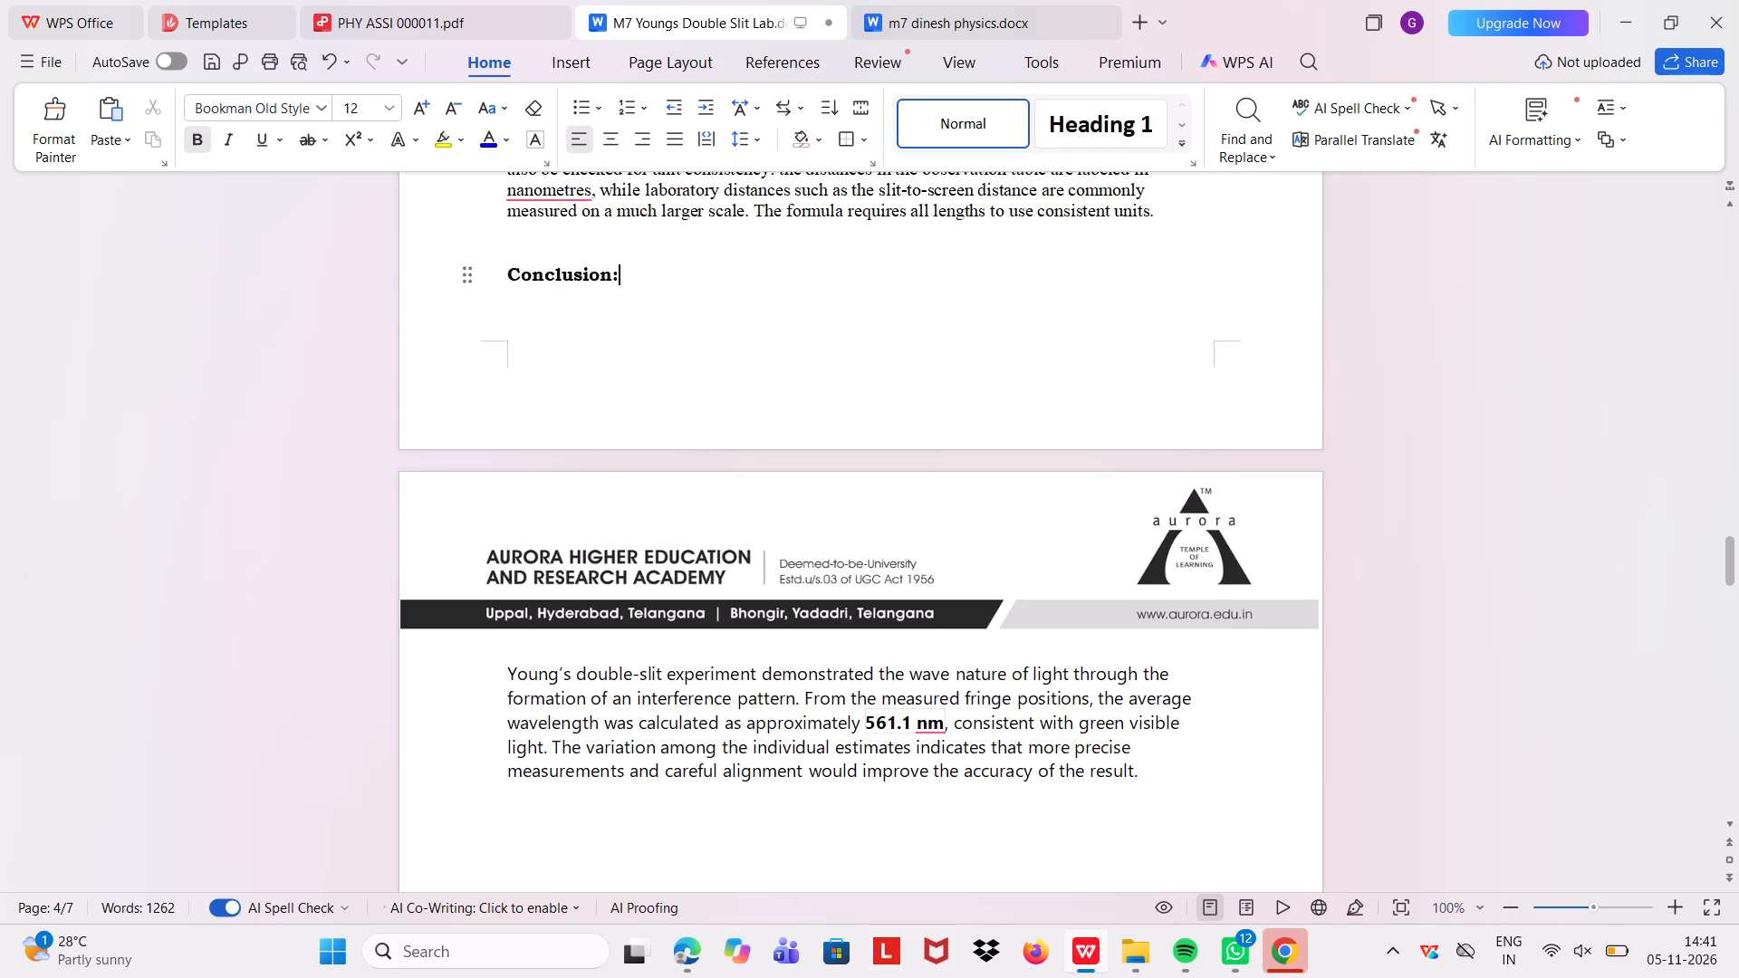
{"action": "left_click", "coordinate": [504, 270]}
{"action": "key", "text": "Return"}
{"action": "key", "text": "Return"}
{"action": "key", "text": "Return"}
{"action": "key", "text": "Return"}
{"action": "key", "text": "Return"}
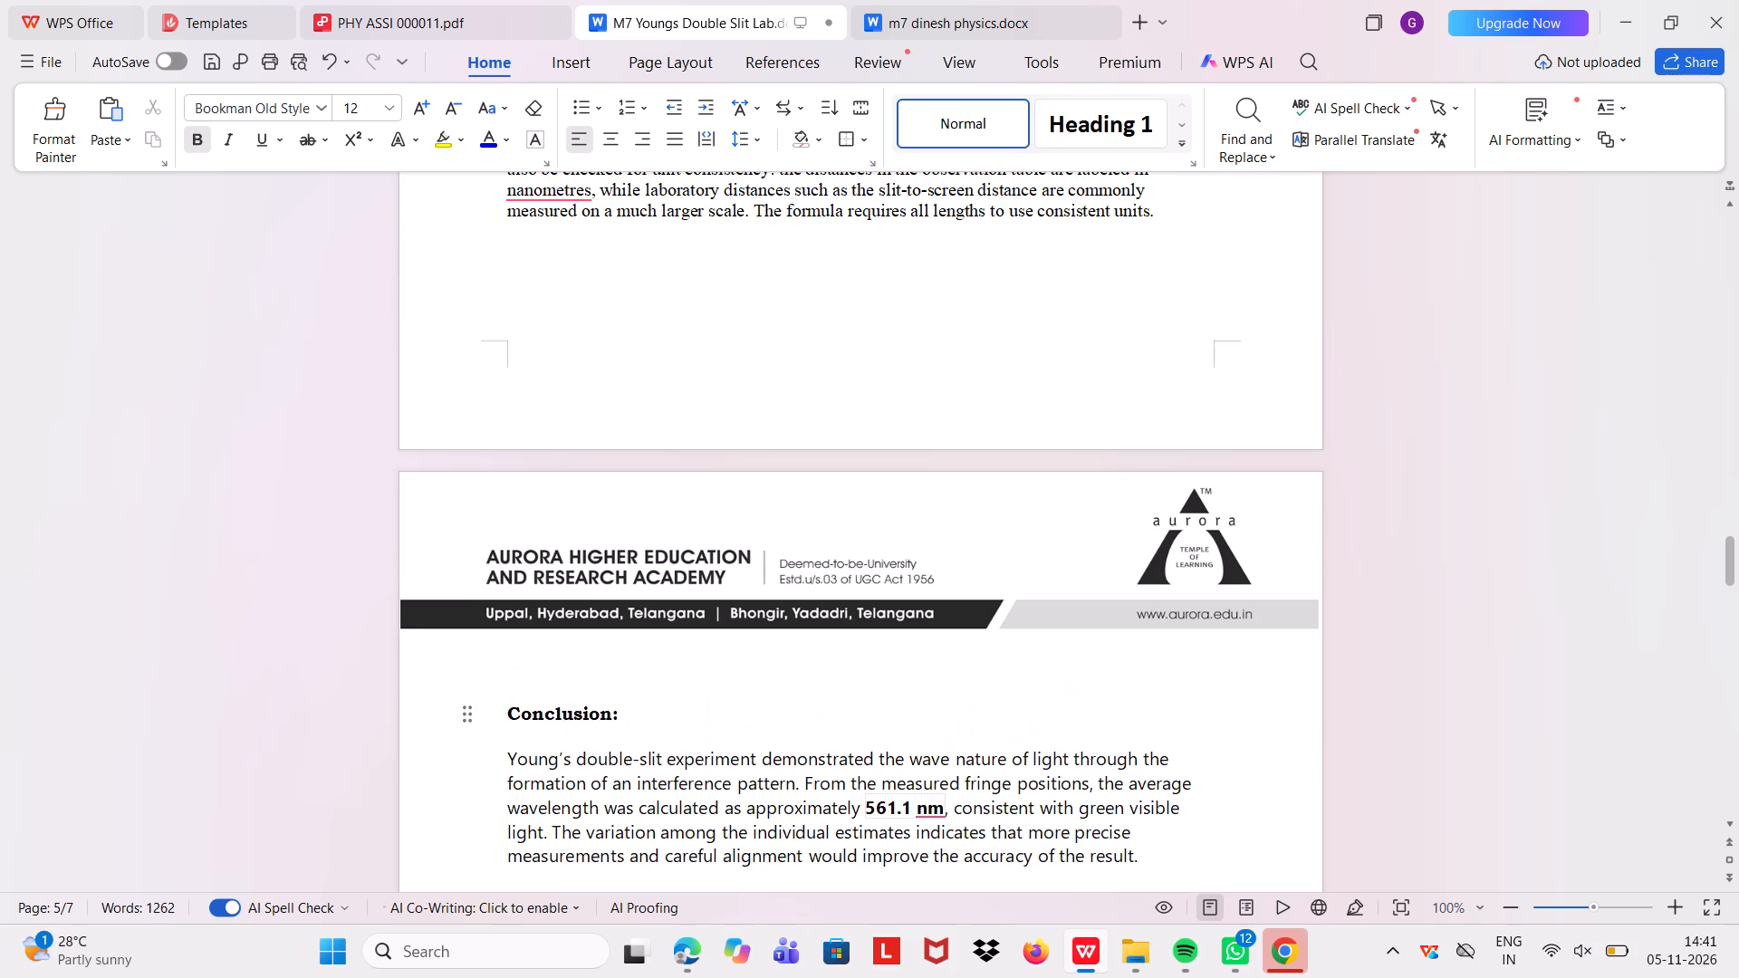
{"action": "key", "text": "BackSpace"}
{"action": "key", "text": "BackSpace"}
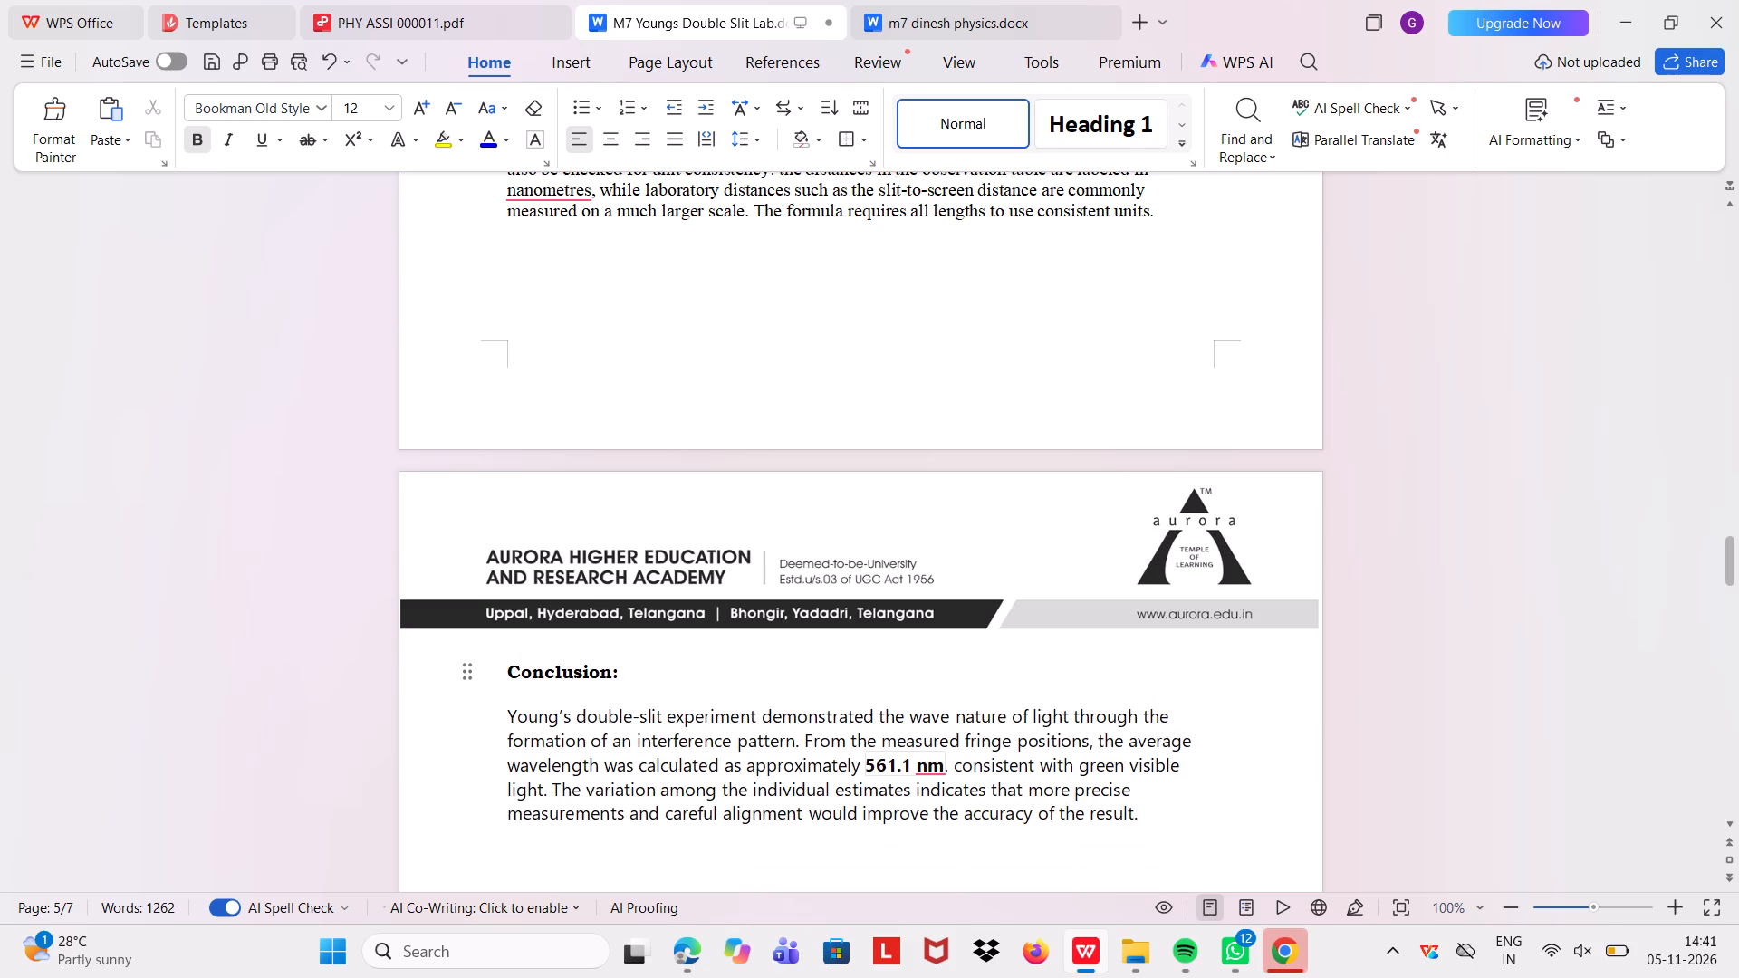
In the Result section, remove the stray "nm" from its own line and add "nm" directly after λ = 561.1.
{"action": "scroll", "coordinate": [504, 270], "scroll_direction": "up", "scroll_amount": 3}
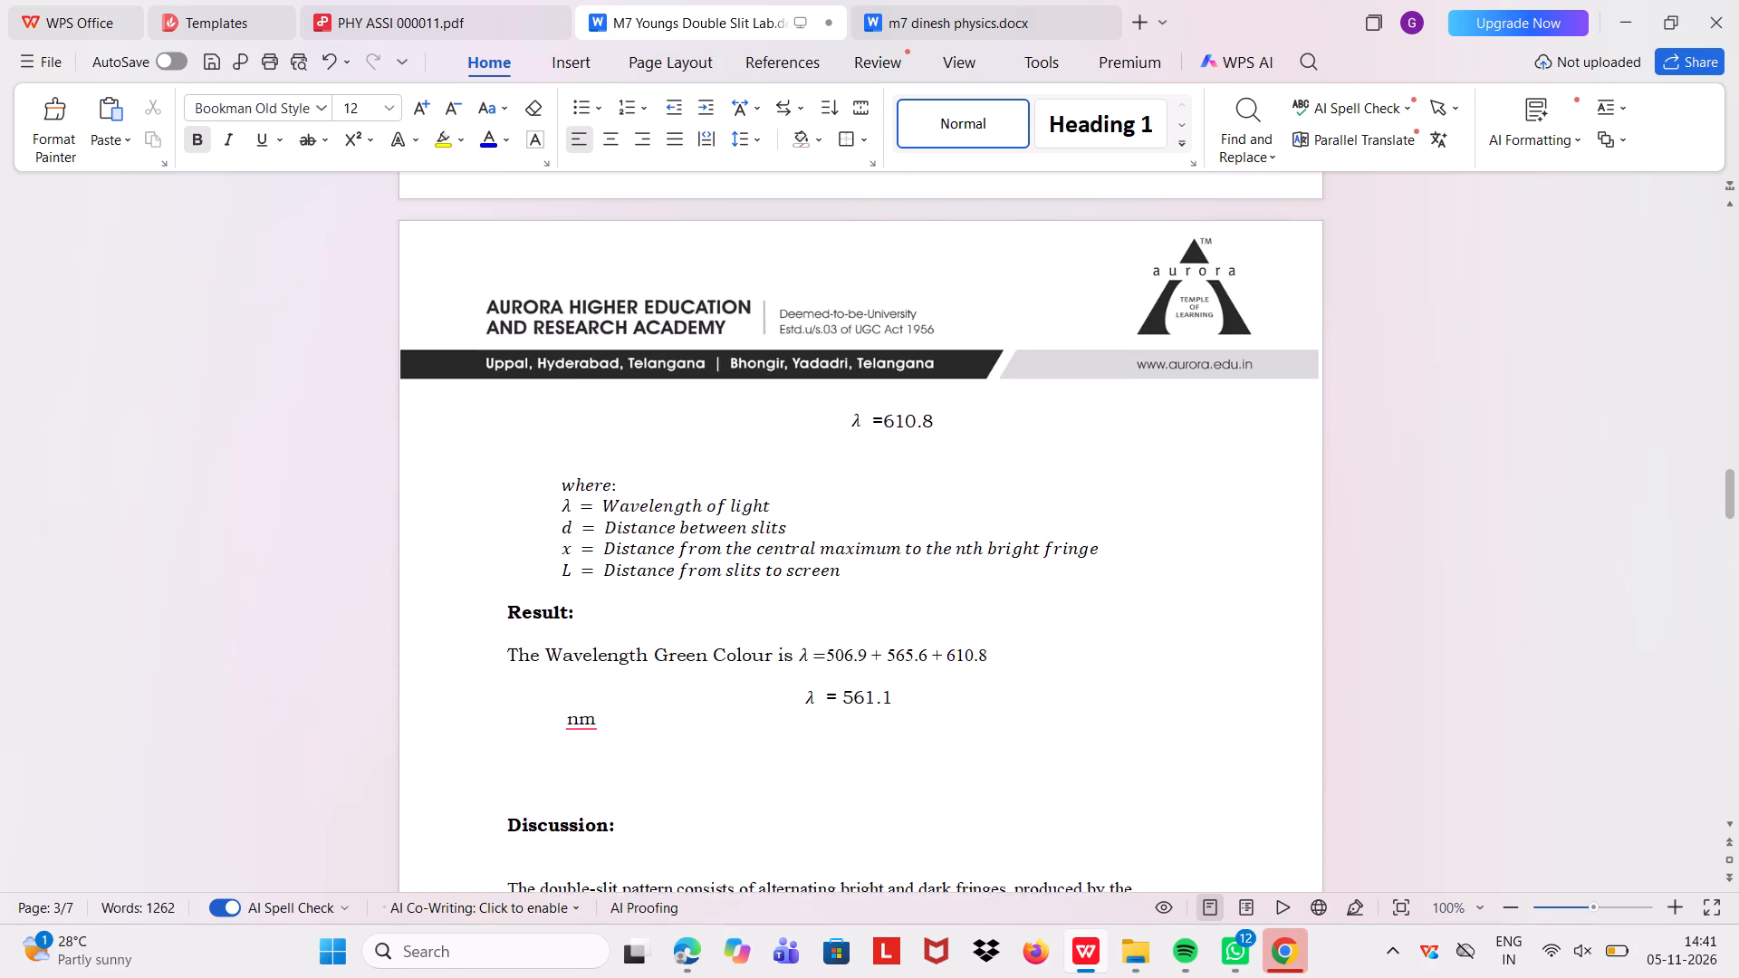
{"action": "scroll", "coordinate": [504, 270], "scroll_direction": "up", "scroll_amount": 3}
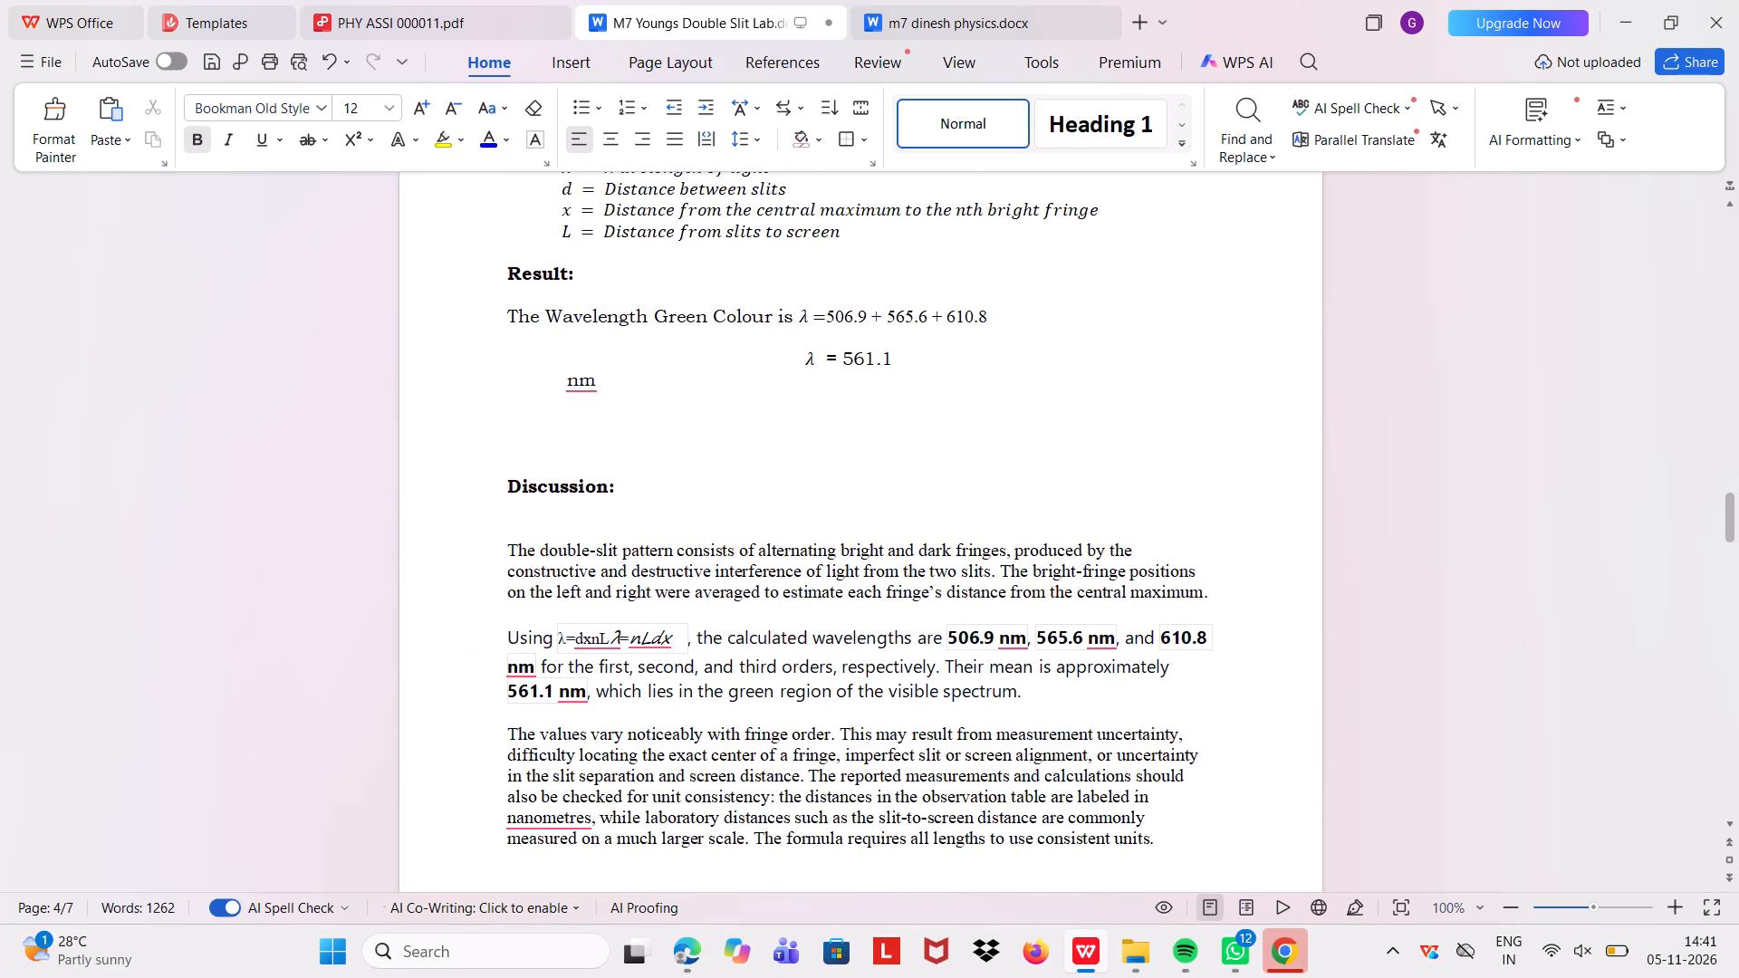
{"action": "left_click", "coordinate": [594, 379]}
{"action": "key", "text": "BackSpace"}
{"action": "key", "text": "BackSpace"}
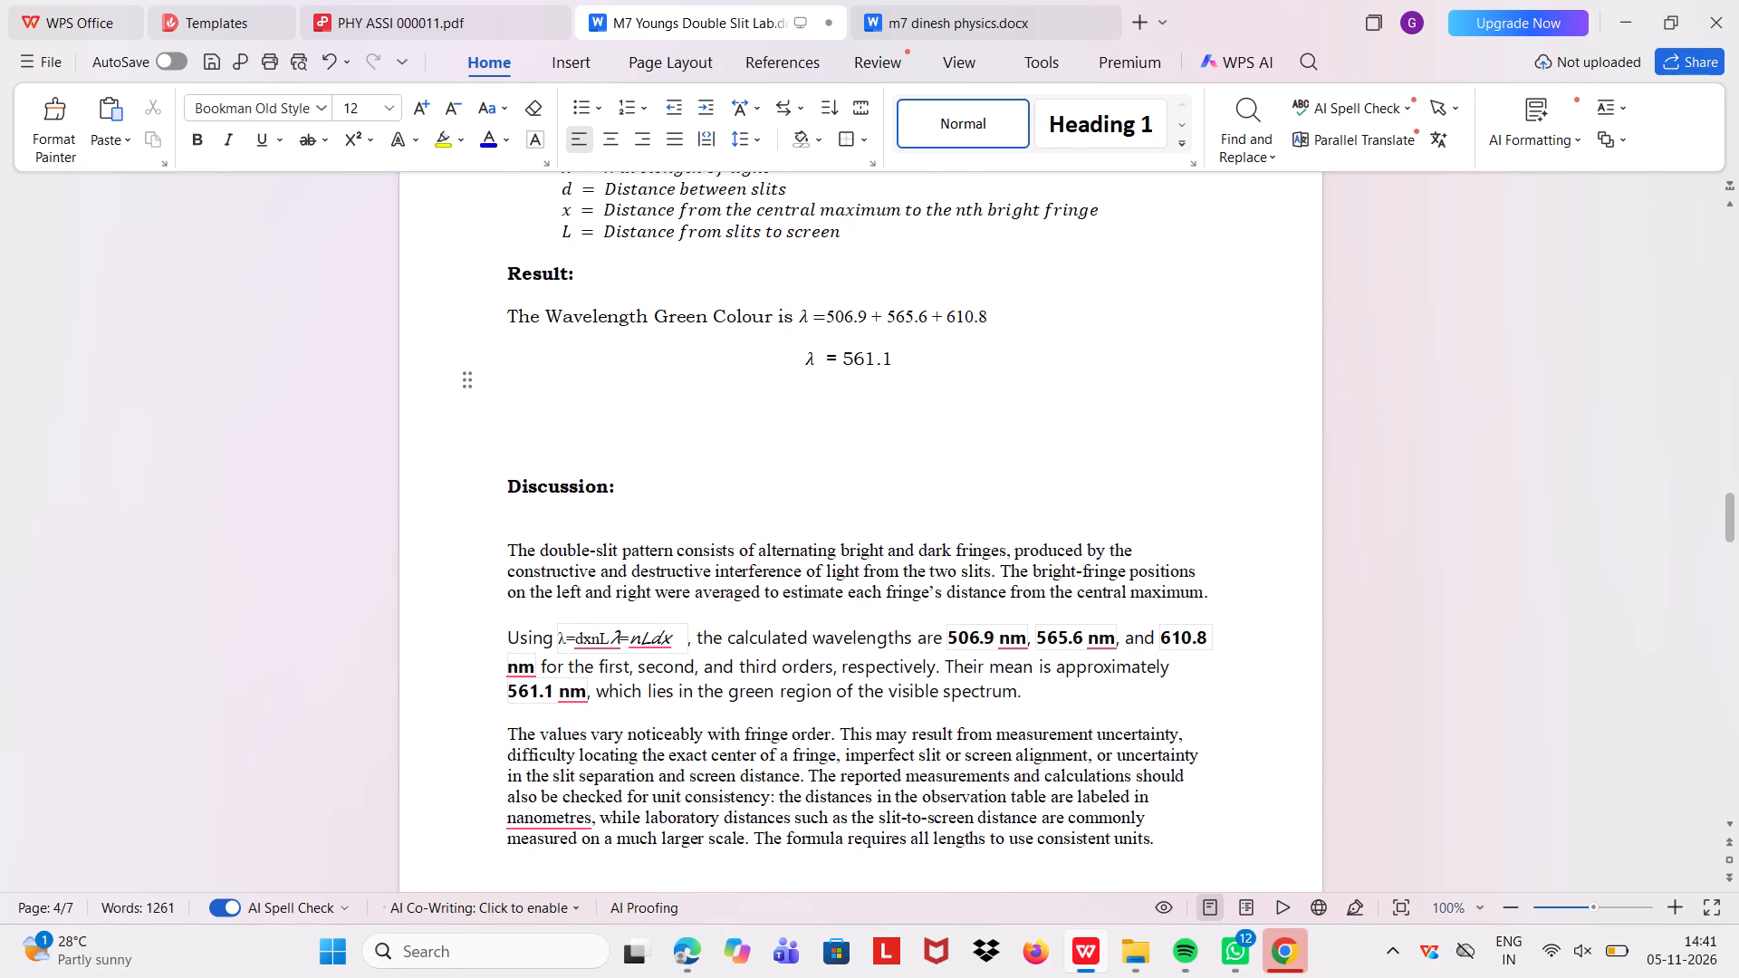
{"action": "left_click", "coordinate": [889, 359]}
{"action": "type", "text": "nm"}
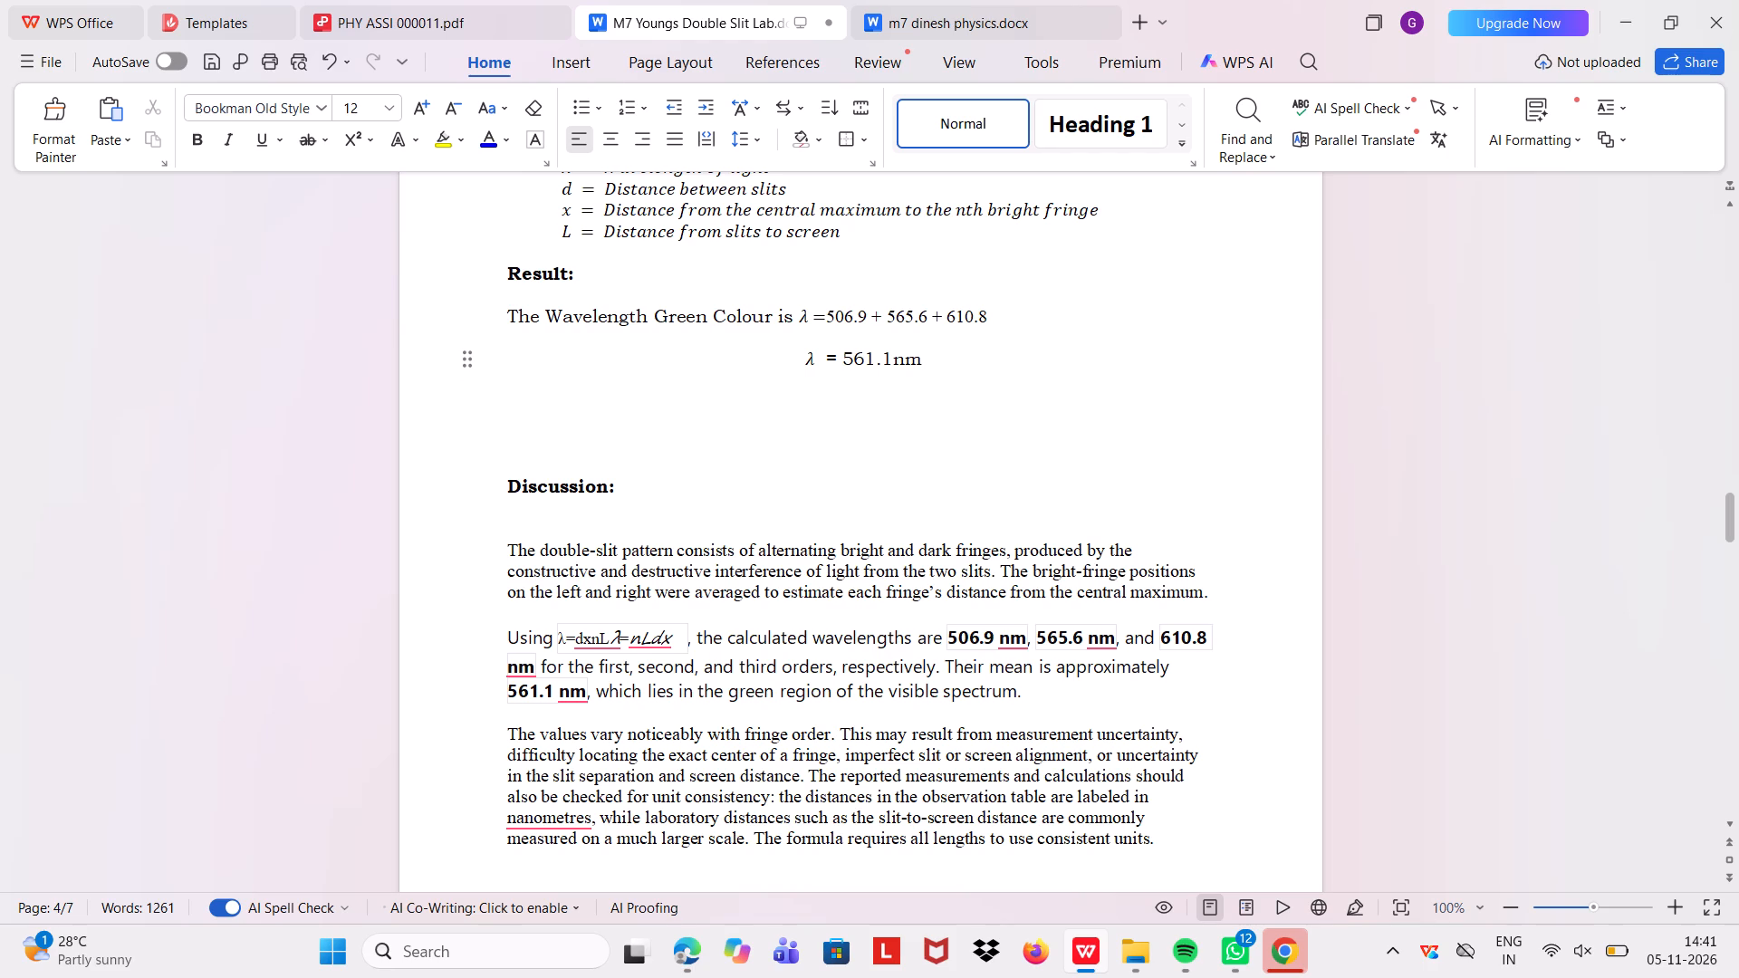
Review the report from the Result section back to the student details table on the first page.
{"action": "scroll", "coordinate": [889, 359], "scroll_direction": "up", "scroll_amount": 13}
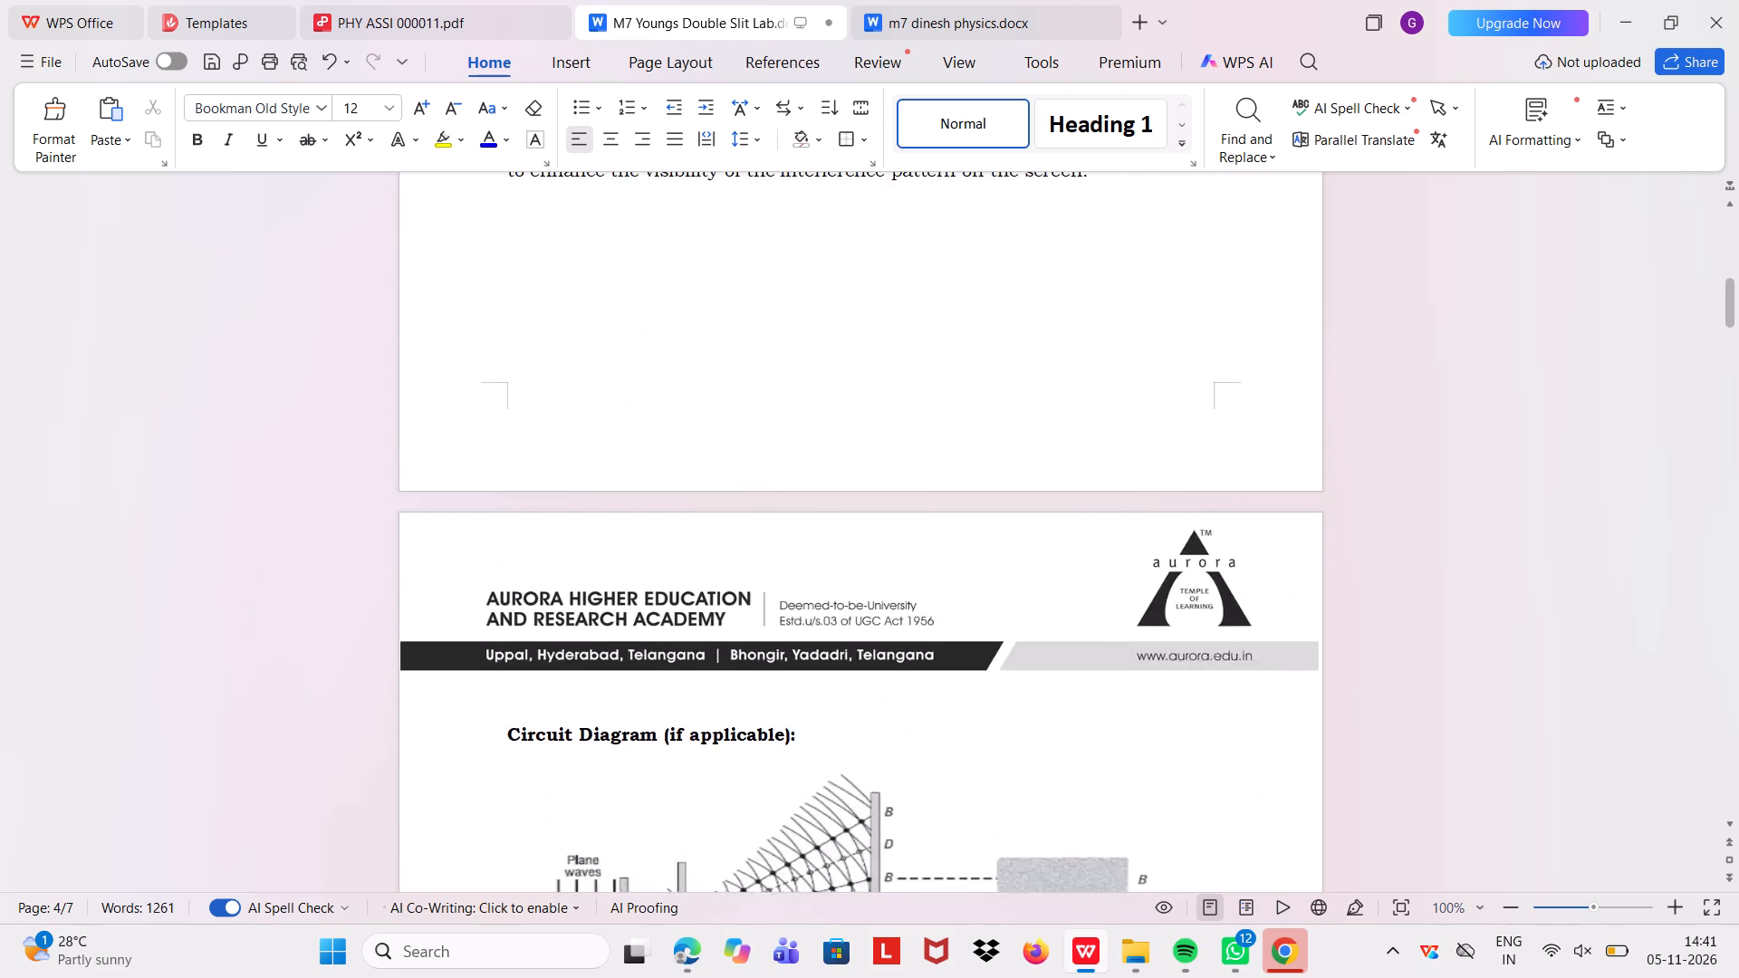
{"action": "scroll", "coordinate": [889, 359], "scroll_direction": "up", "scroll_amount": 9}
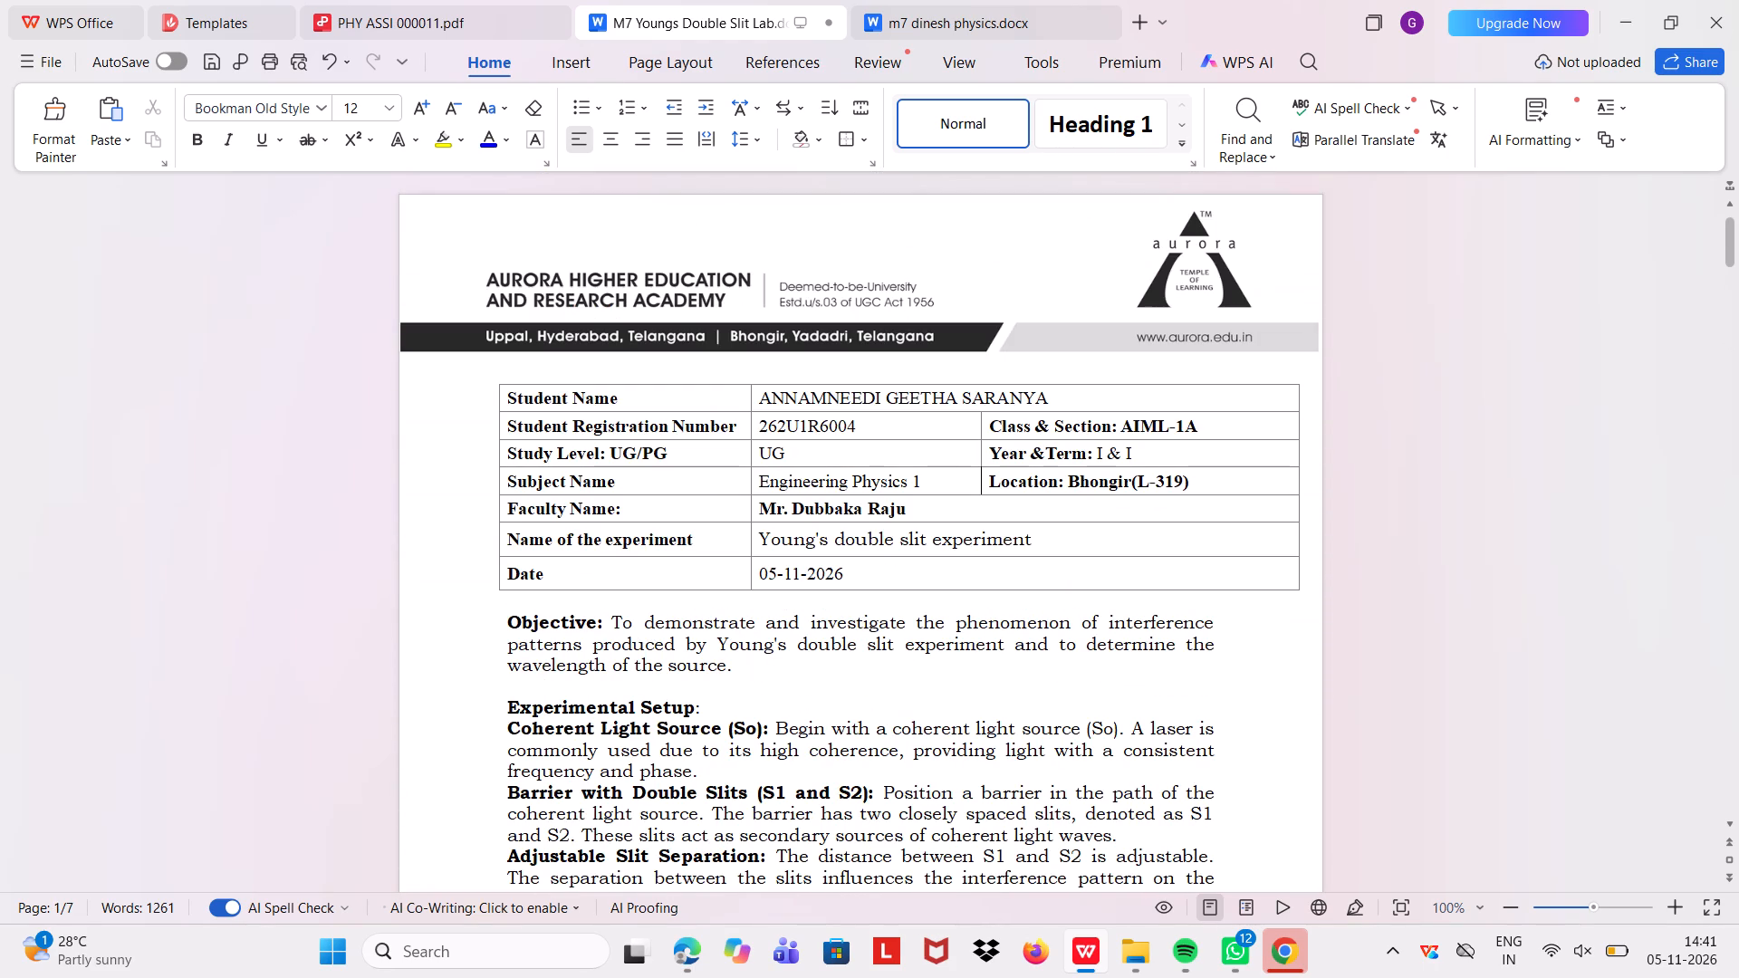
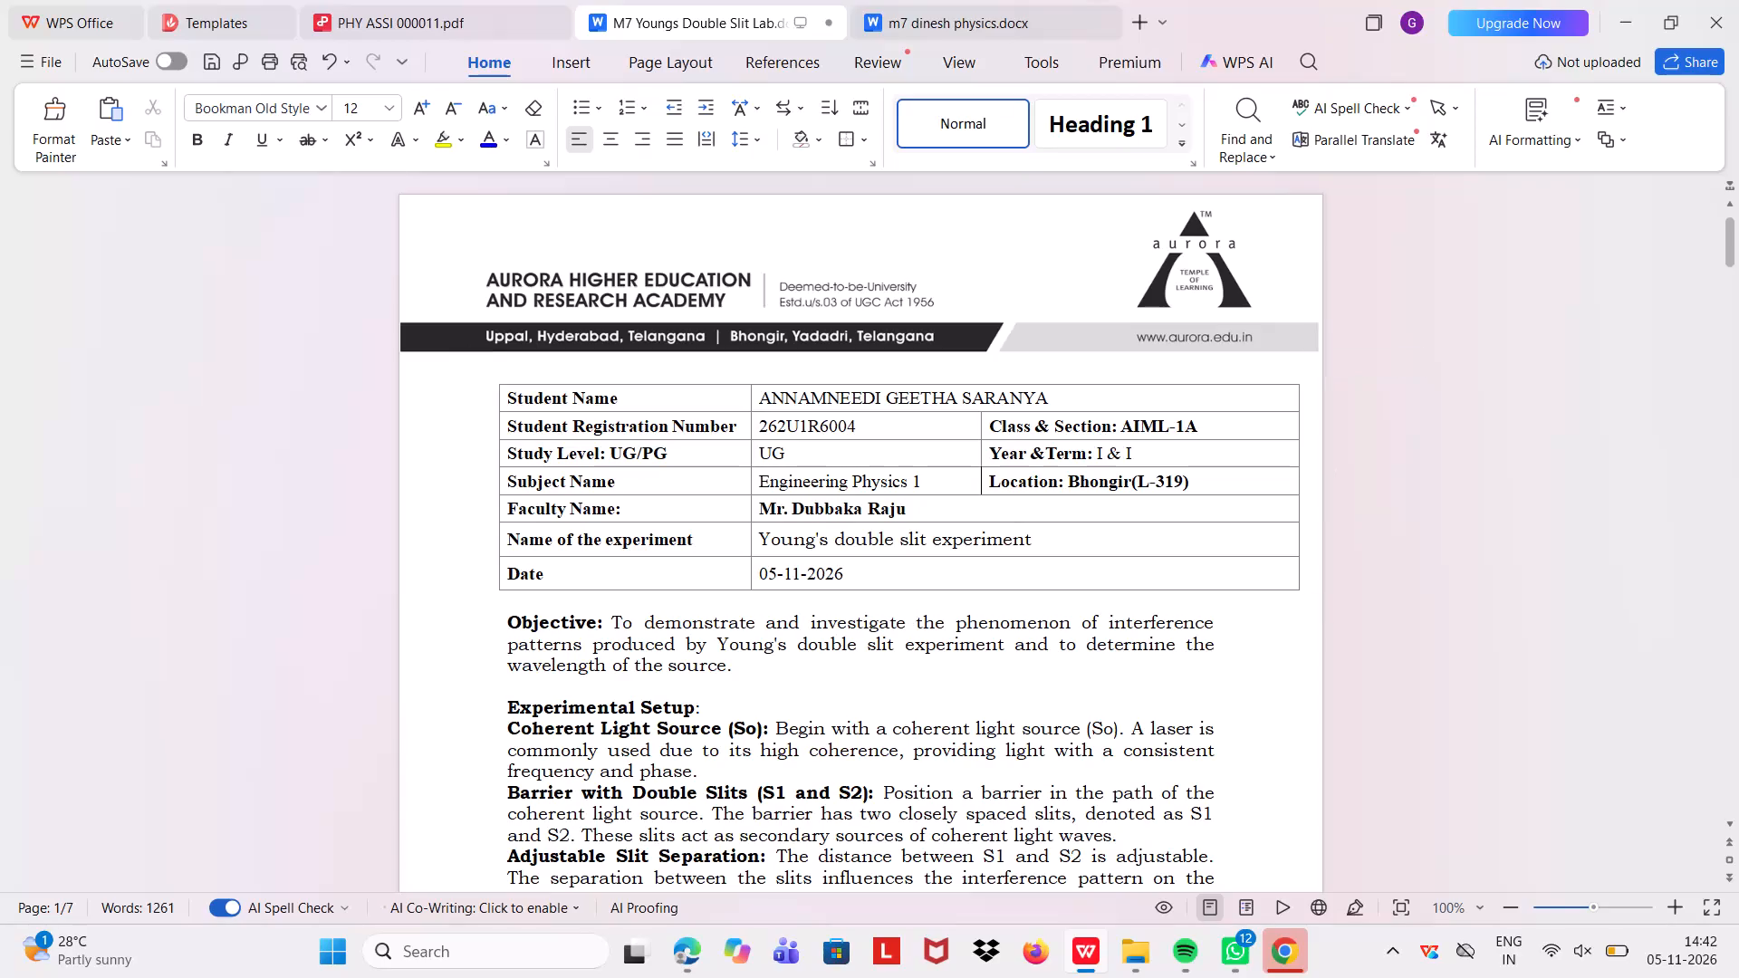
Add a blank line between the Experimental Setup heading and the Coherent Light Source paragraph on the first page.
{"action": "left_click", "coordinate": [710, 705]}
{"action": "key", "text": "Return"}
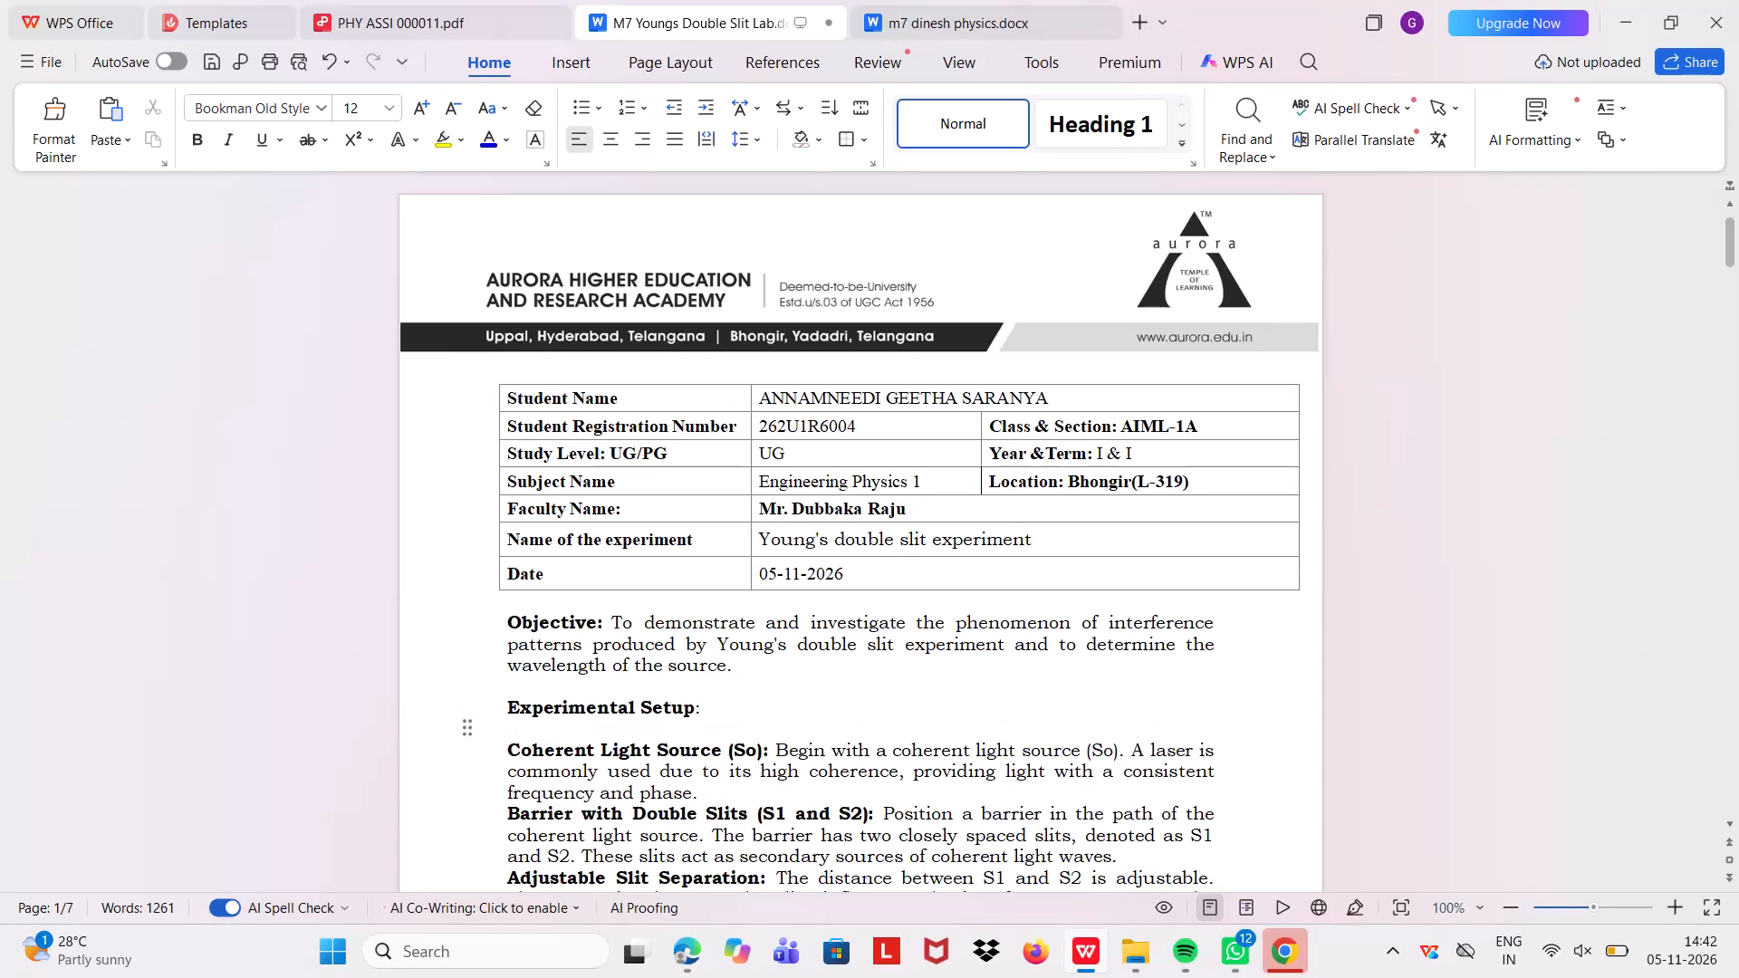
Remove the blank space under the Discussion heading so its first paragraph starts on the line directly below.
{"action": "scroll", "coordinate": [710, 705], "scroll_direction": "down", "scroll_amount": 8}
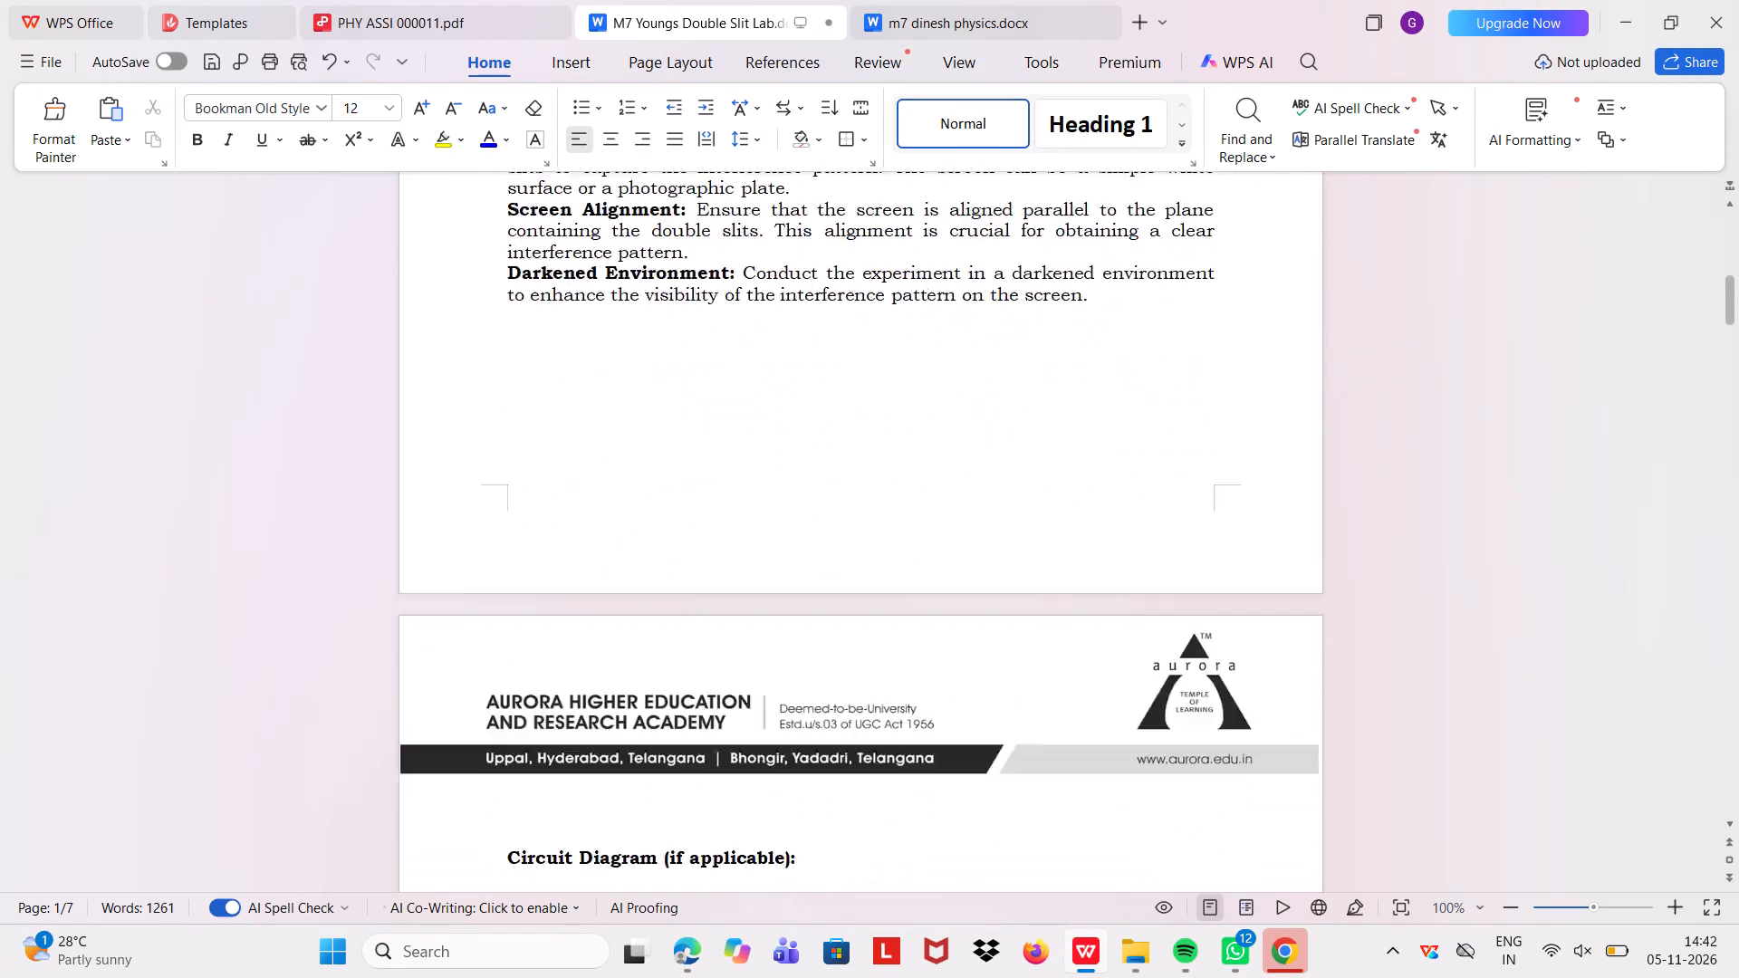
{"action": "scroll", "coordinate": [710, 705], "scroll_direction": "down", "scroll_amount": 8}
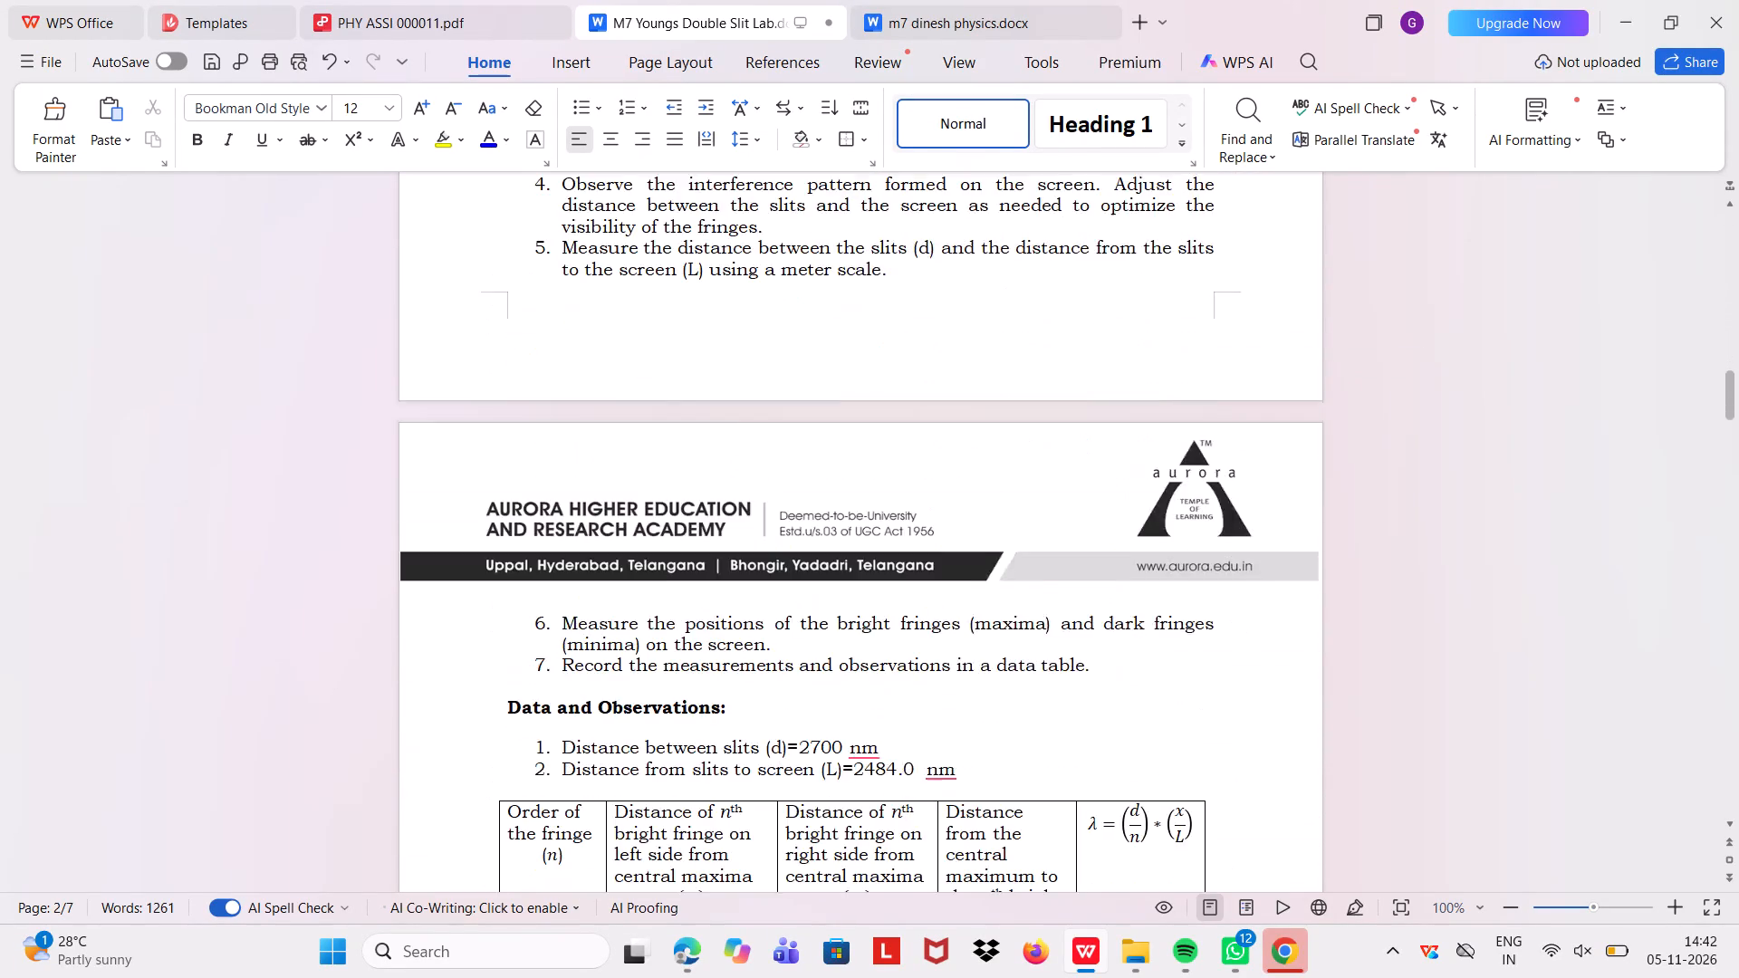
{"action": "scroll", "coordinate": [710, 705], "scroll_direction": "down", "scroll_amount": 8}
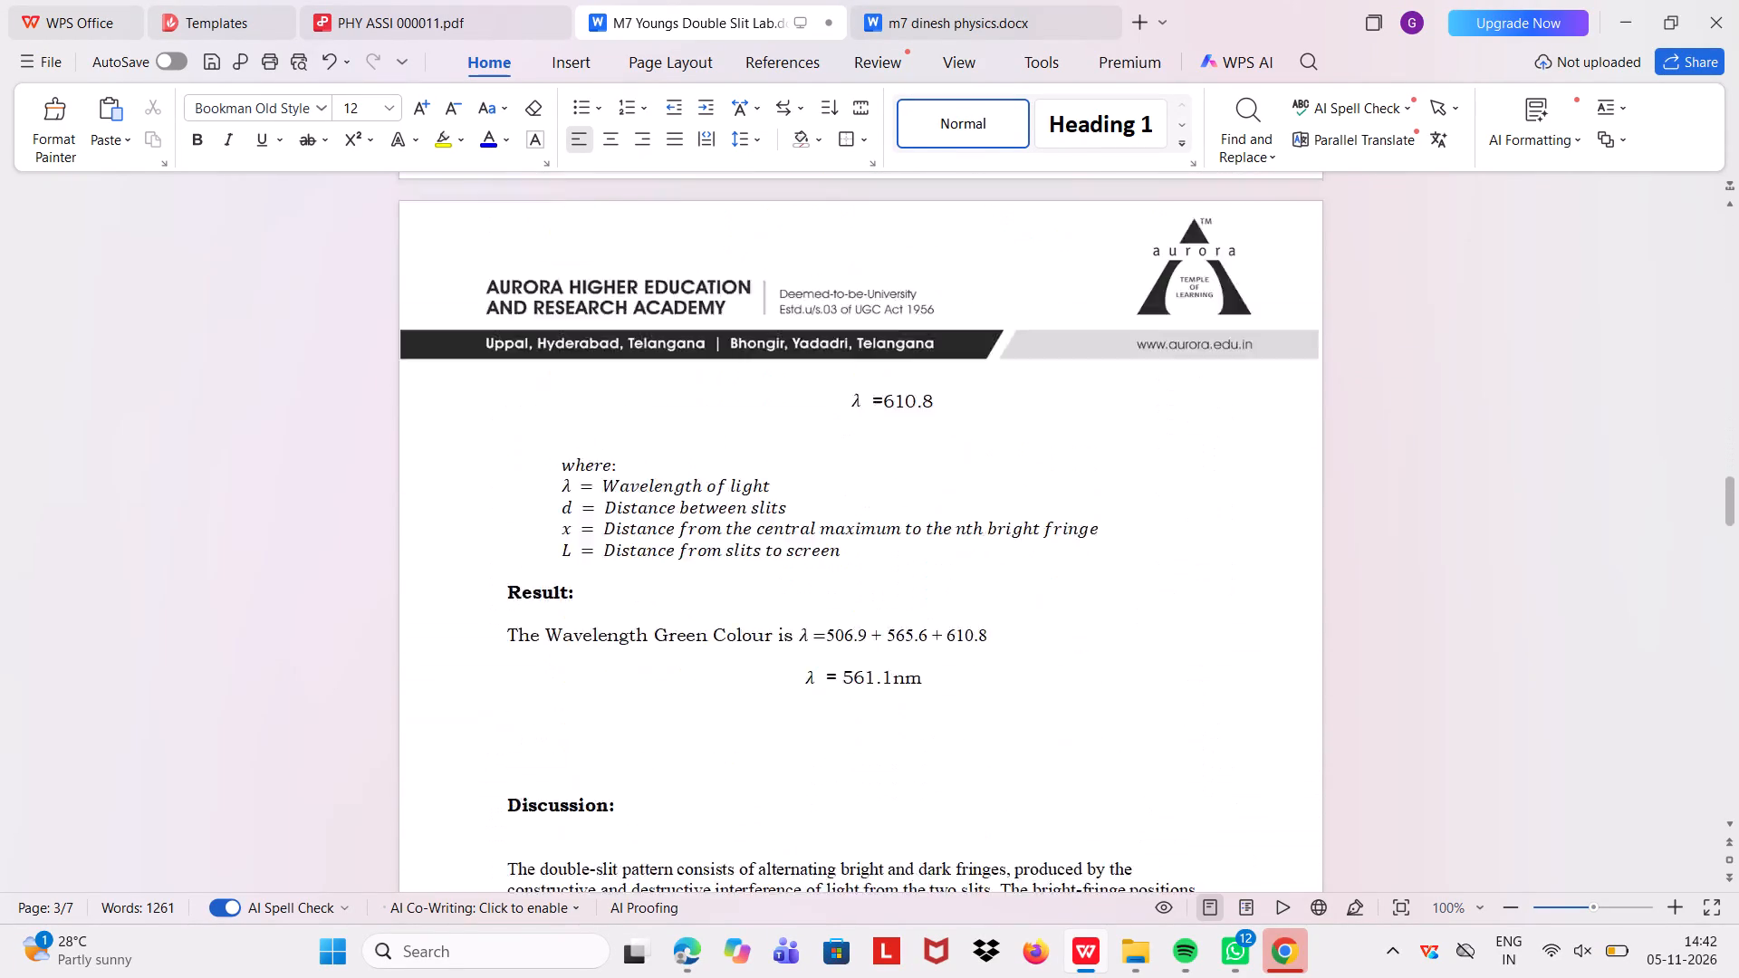
{"action": "scroll", "coordinate": [710, 705], "scroll_direction": "down", "scroll_amount": 5}
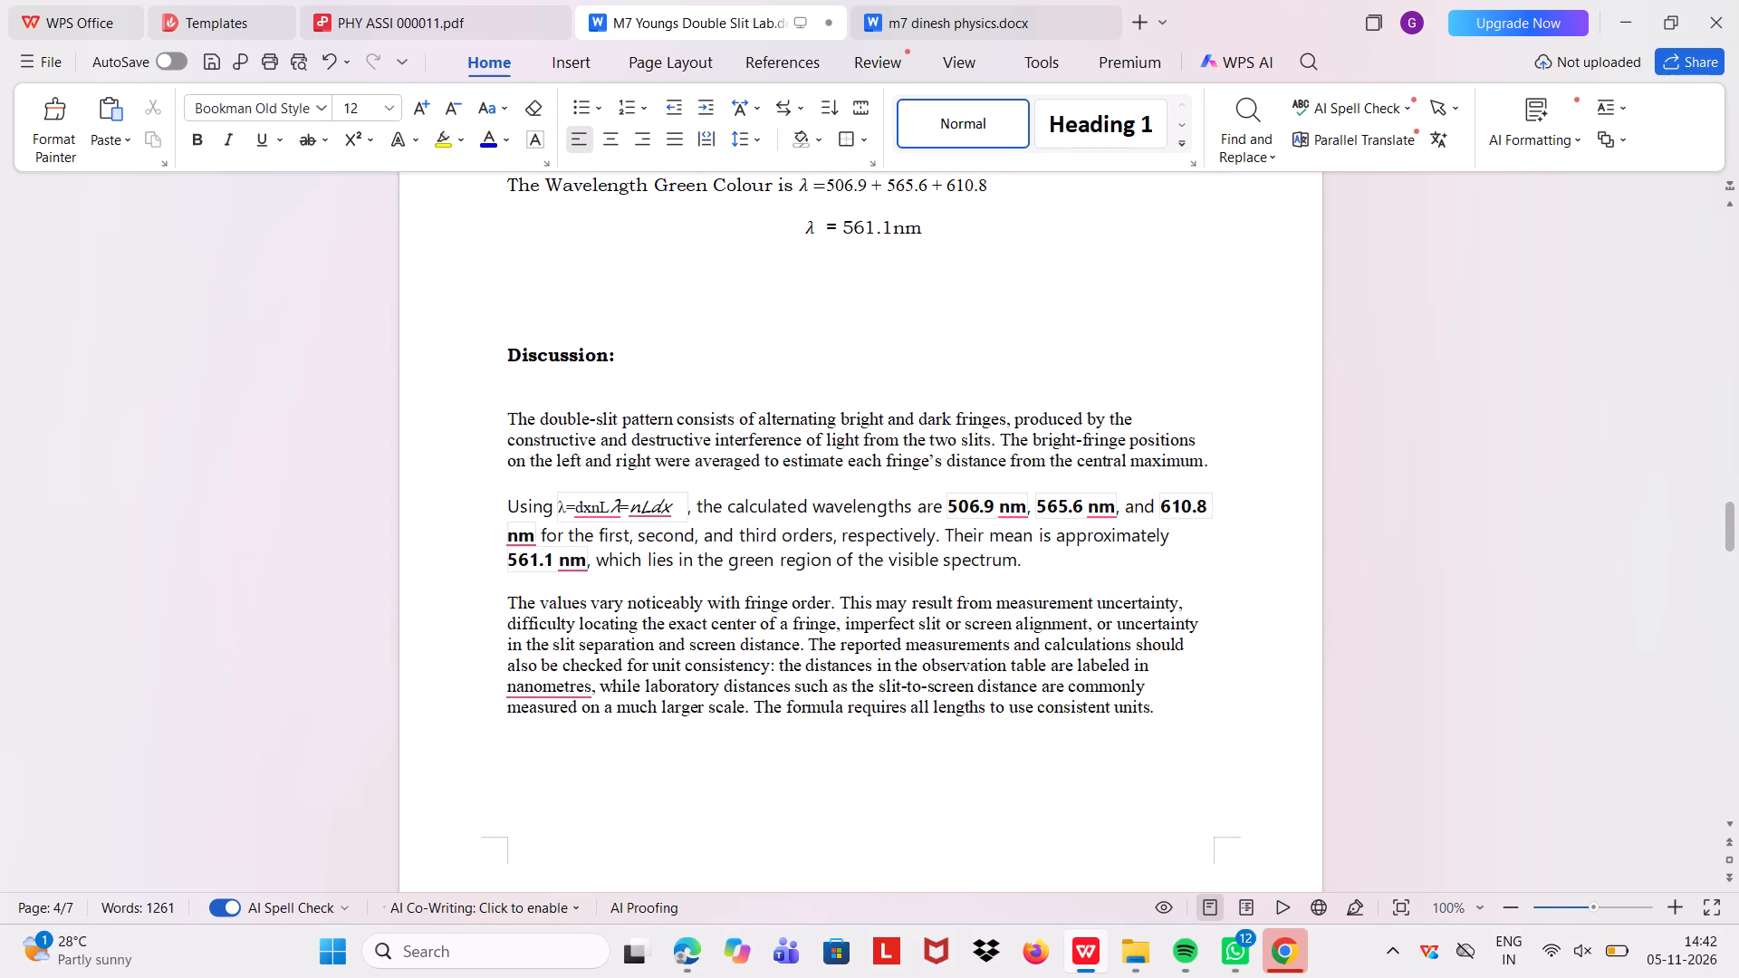
{"action": "left_click", "coordinate": [515, 400]}
{"action": "left_click", "coordinate": [525, 395]}
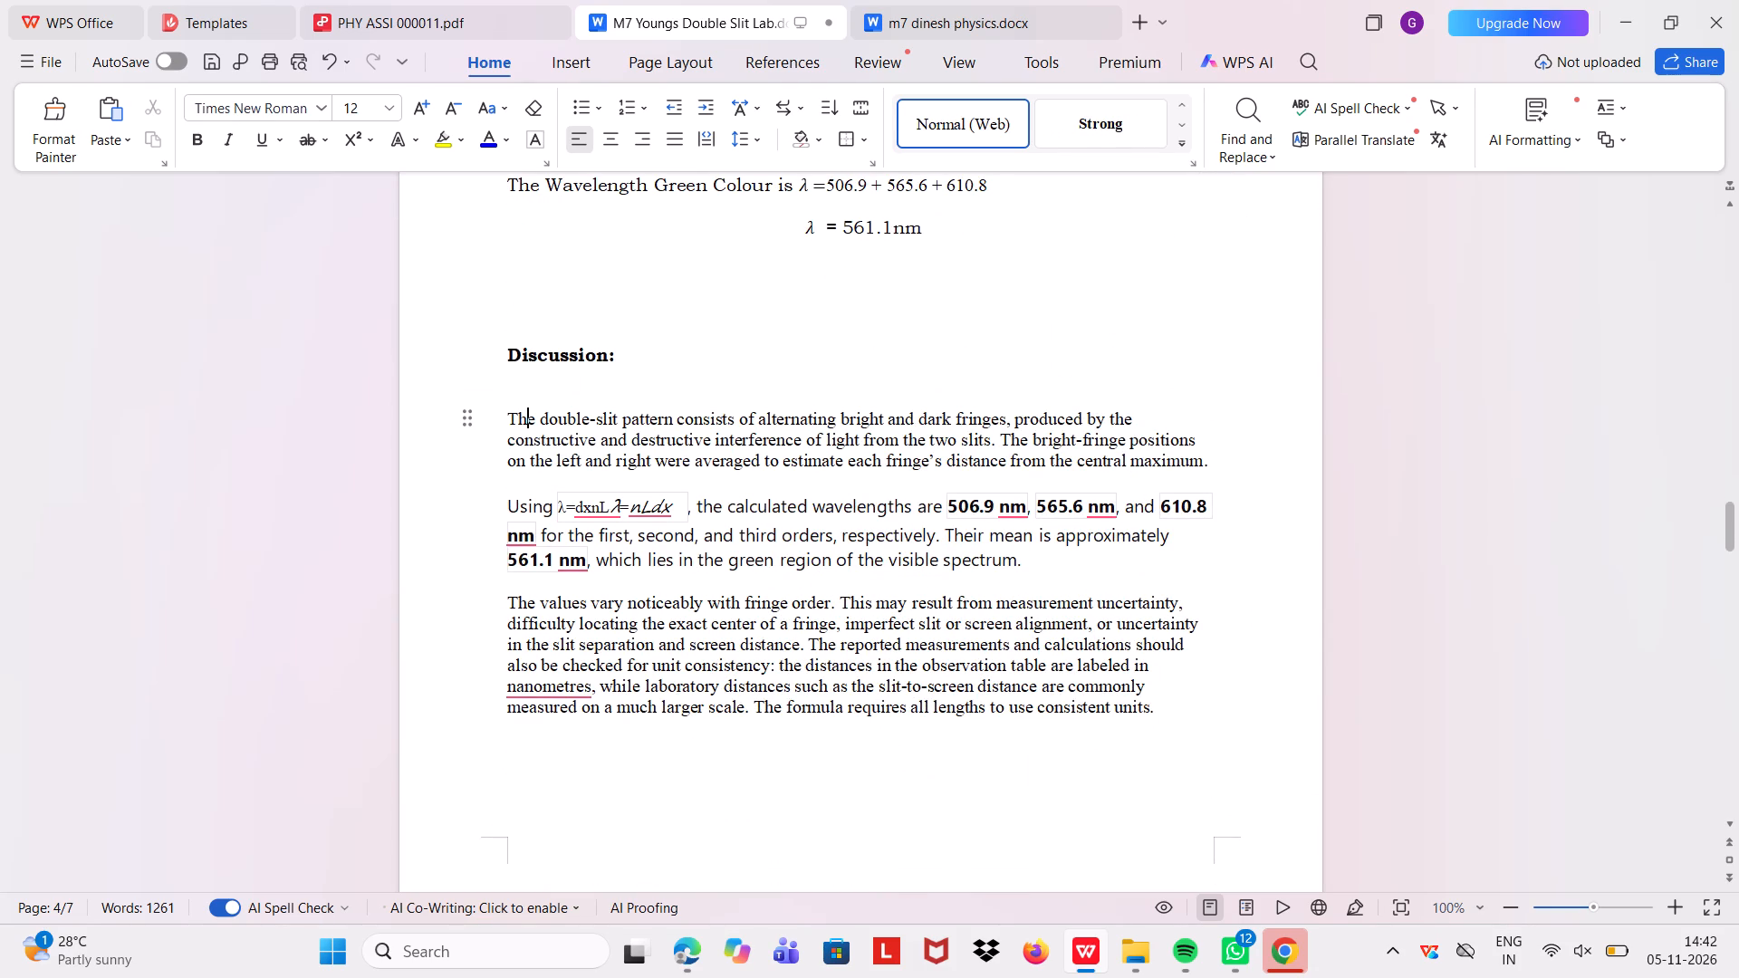
{"action": "left_click", "coordinate": [530, 383]}
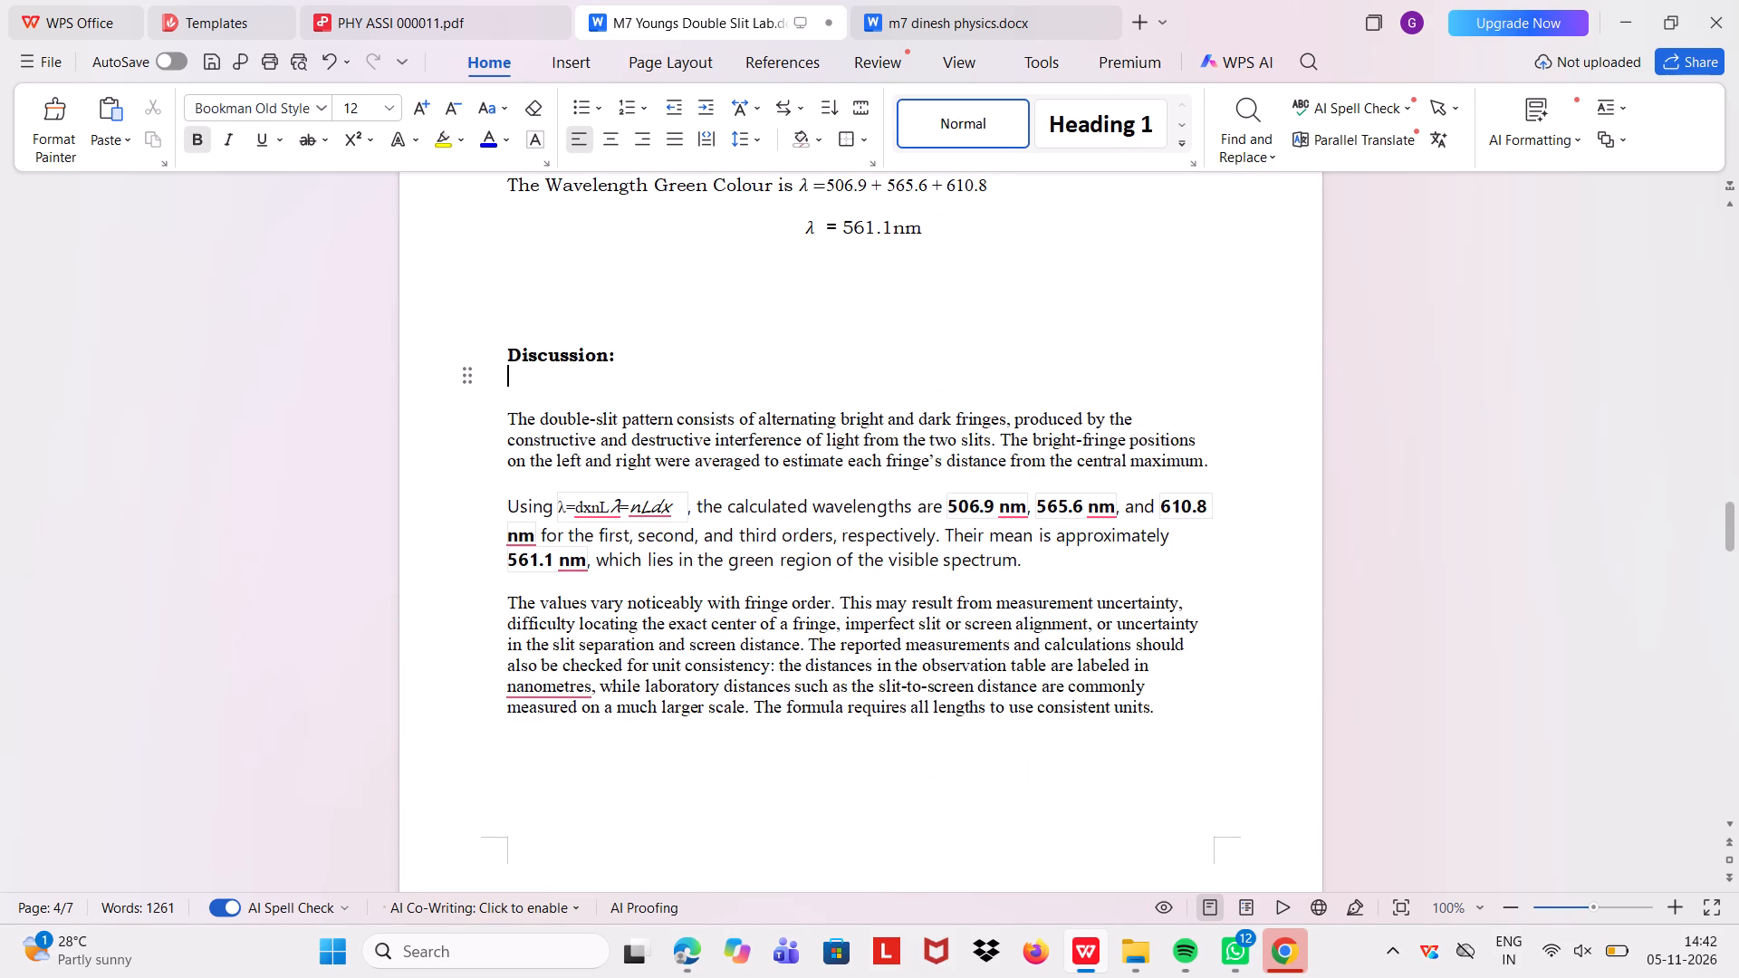
{"action": "left_click", "coordinate": [502, 398]}
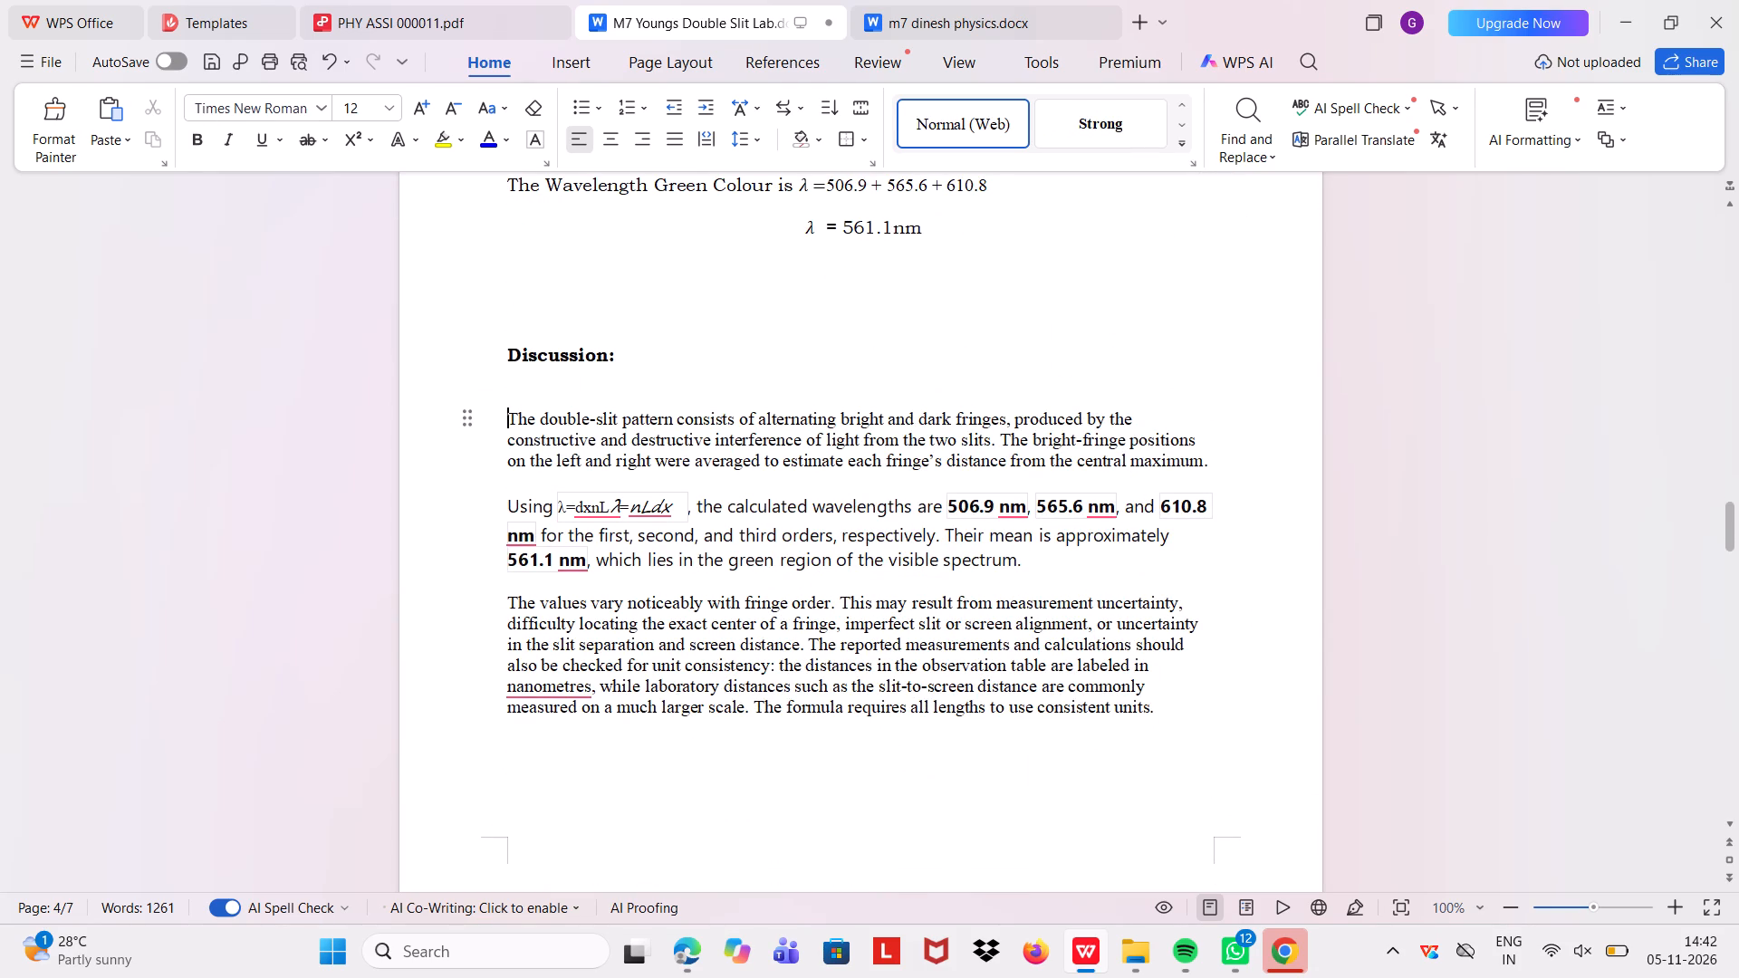
{"action": "key", "text": "BackSpace"}
{"action": "key", "text": "BackSpace"}
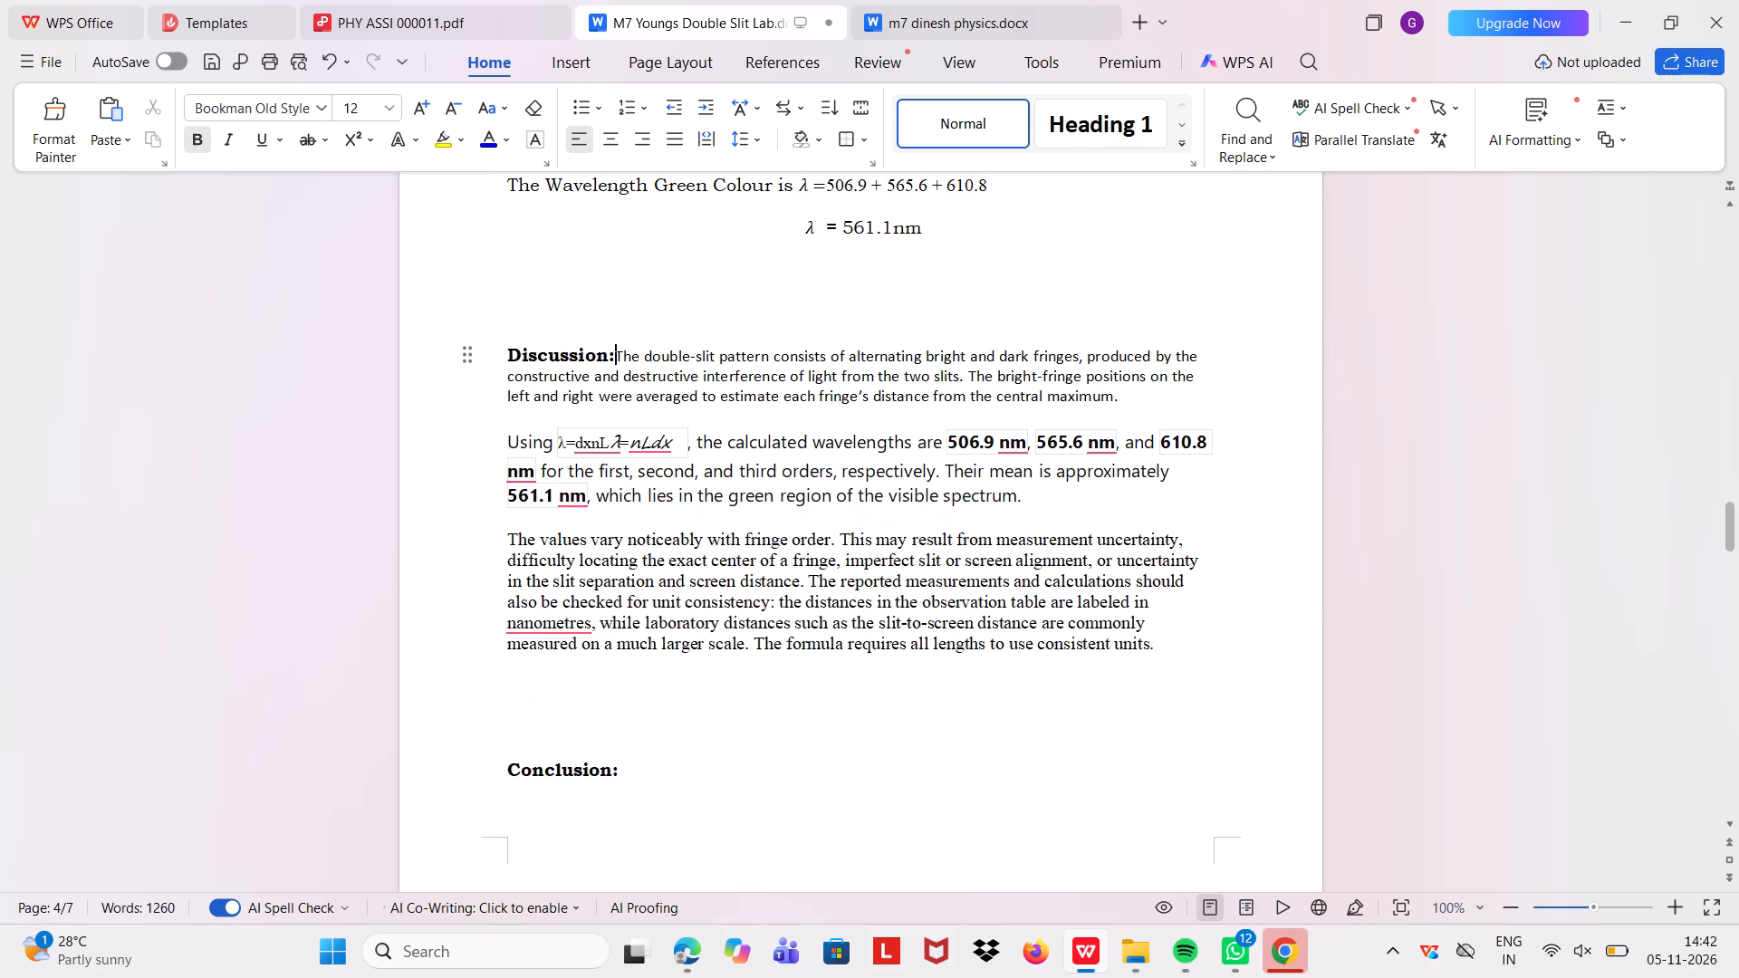
{"action": "key", "text": "Return"}
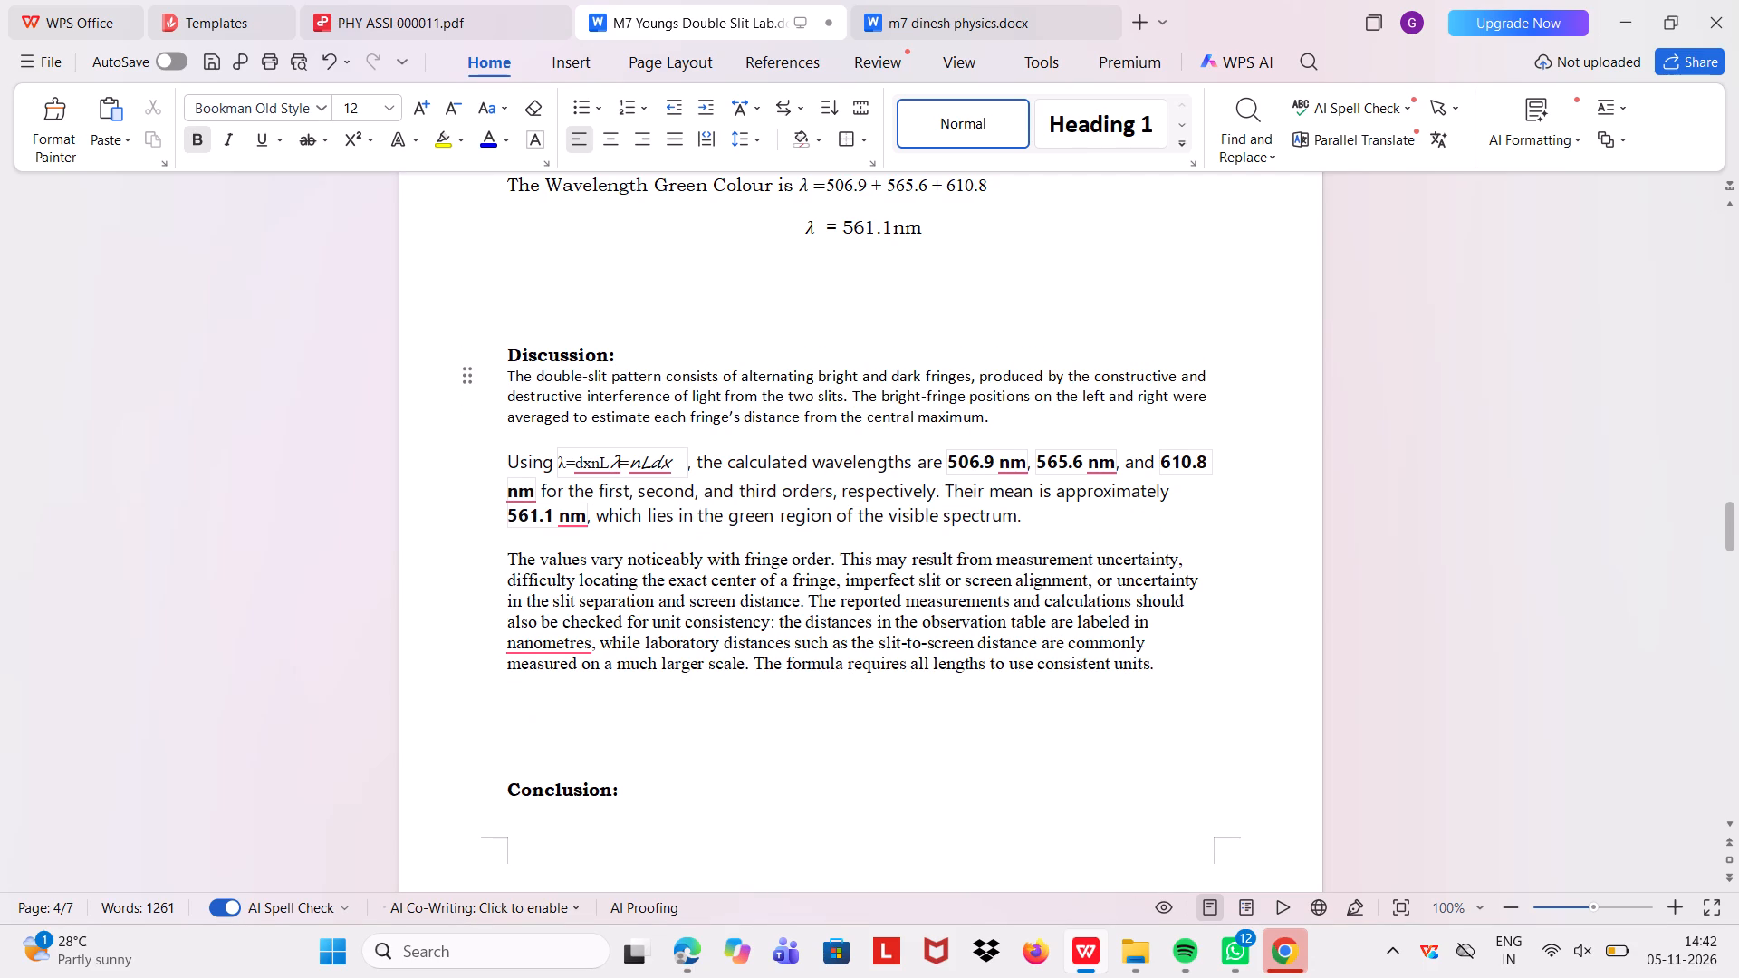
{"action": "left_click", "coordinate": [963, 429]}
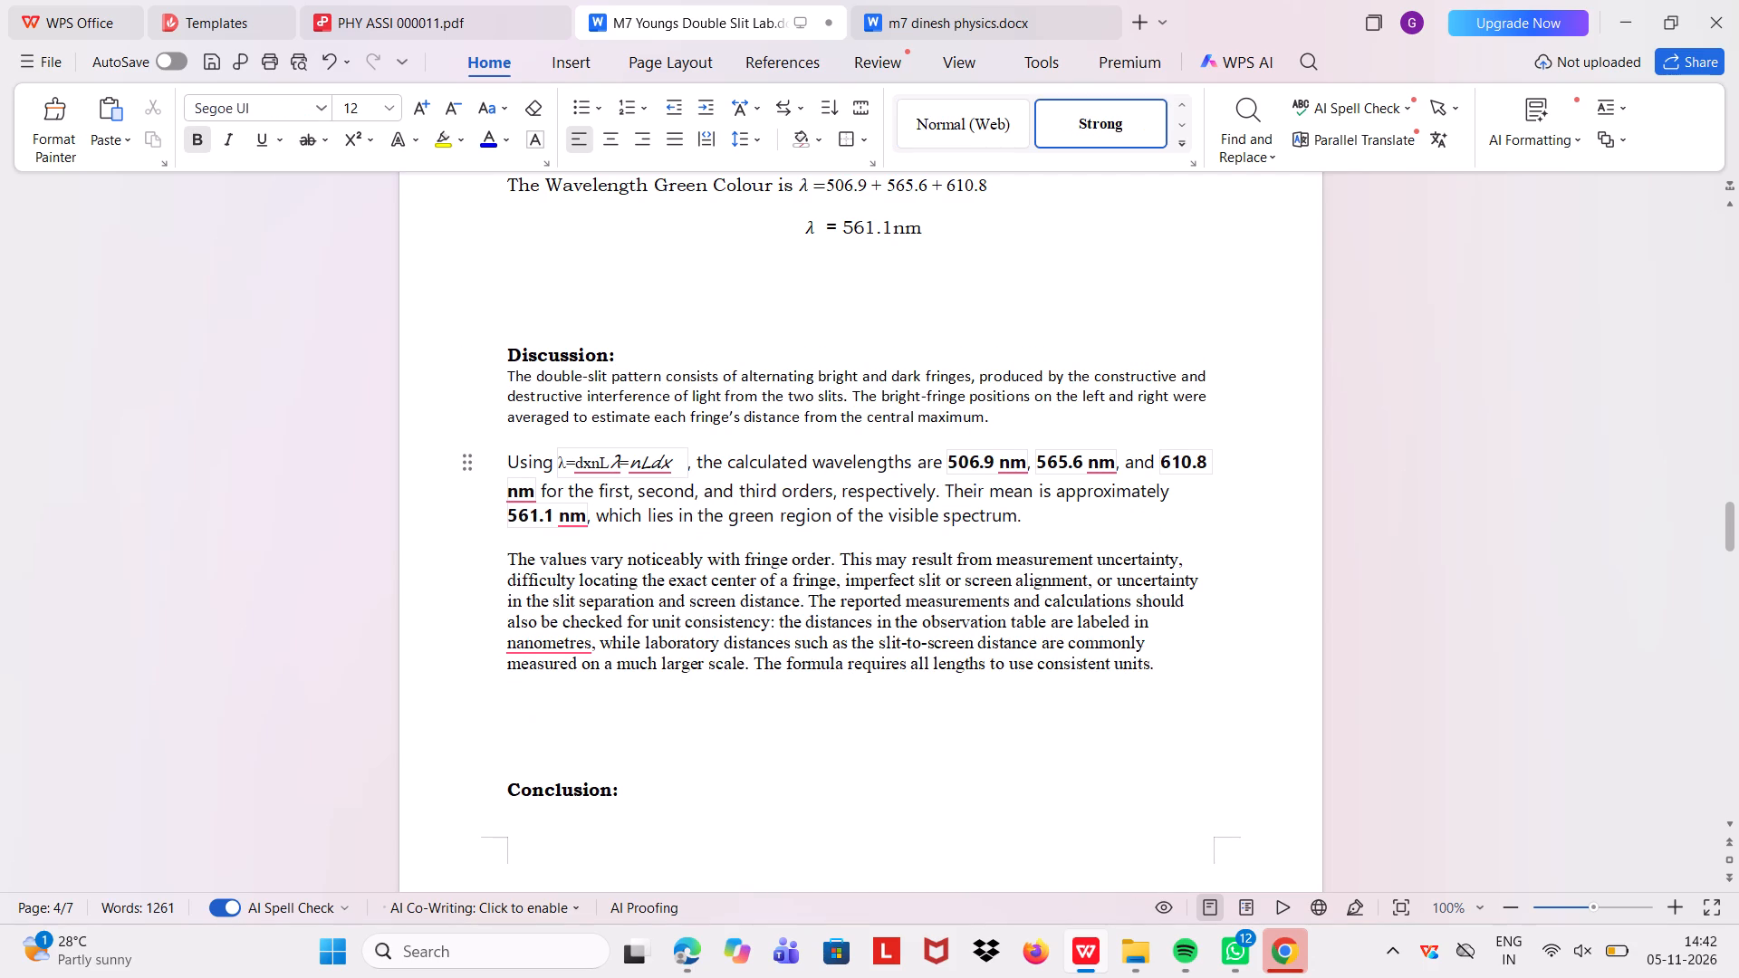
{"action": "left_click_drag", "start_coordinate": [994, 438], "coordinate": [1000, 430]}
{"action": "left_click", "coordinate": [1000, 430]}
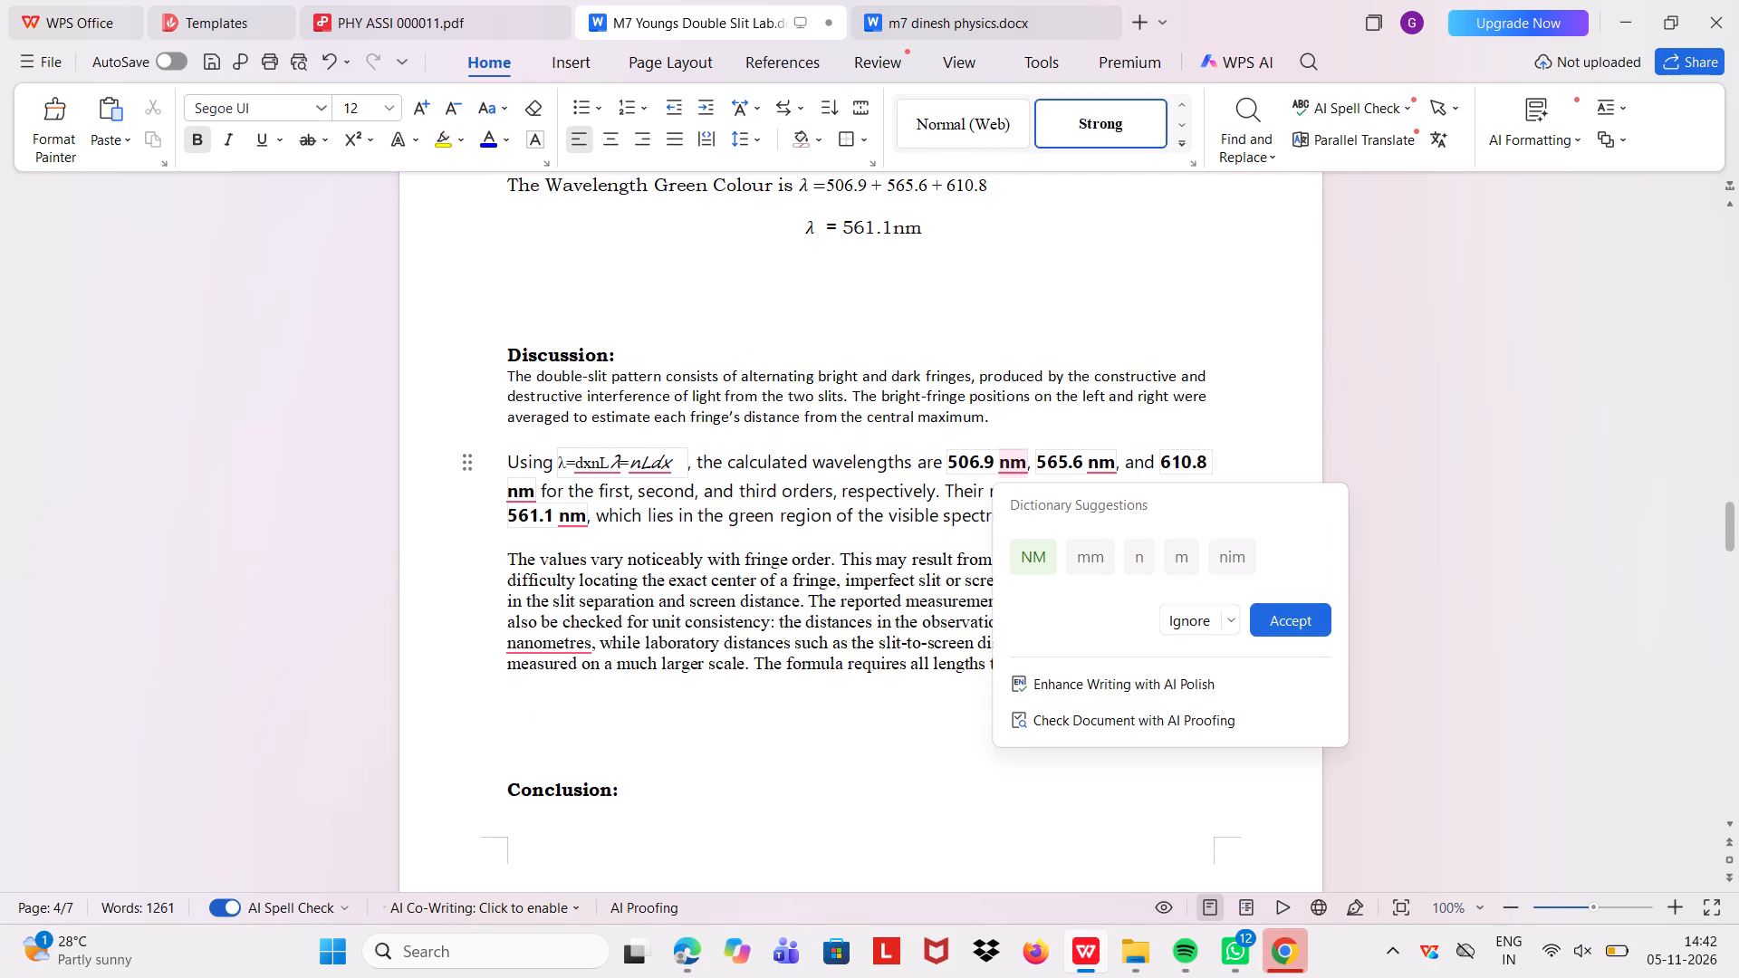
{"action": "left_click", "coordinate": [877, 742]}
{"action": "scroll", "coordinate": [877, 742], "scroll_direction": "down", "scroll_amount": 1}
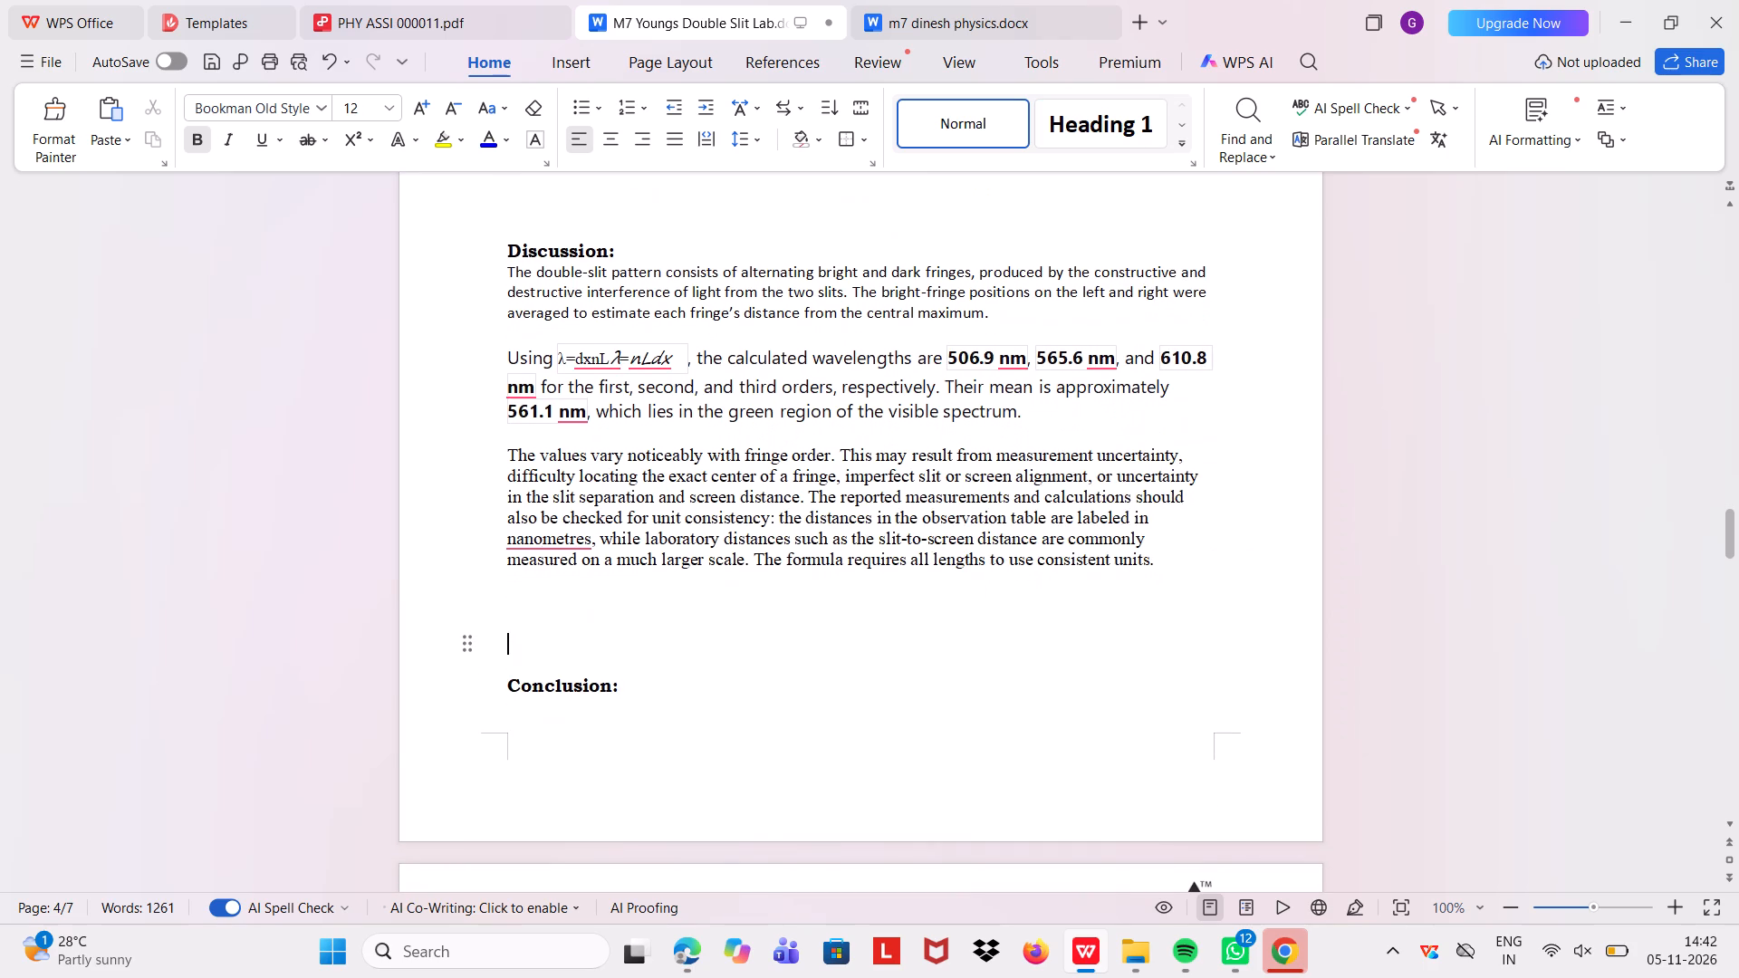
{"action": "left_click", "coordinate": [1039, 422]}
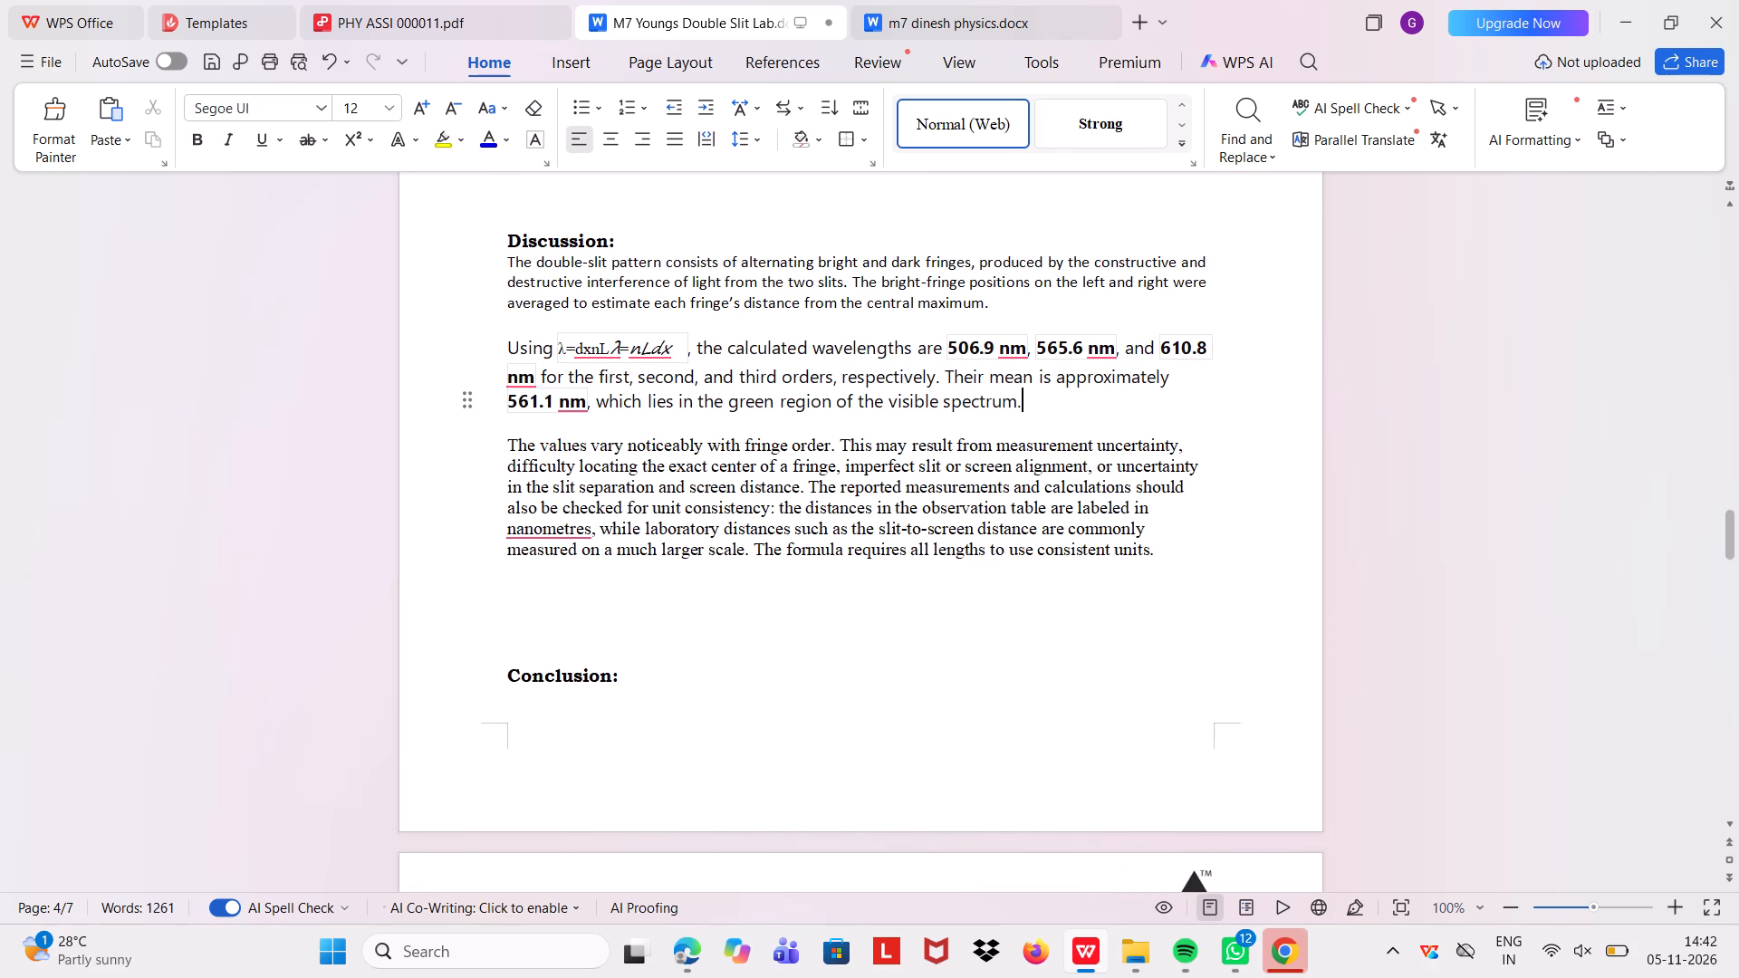
Set the font size of all three Discussion paragraphs to 12.
{"action": "left_click_drag", "start_coordinate": [502, 264], "coordinate": [817, 565]}
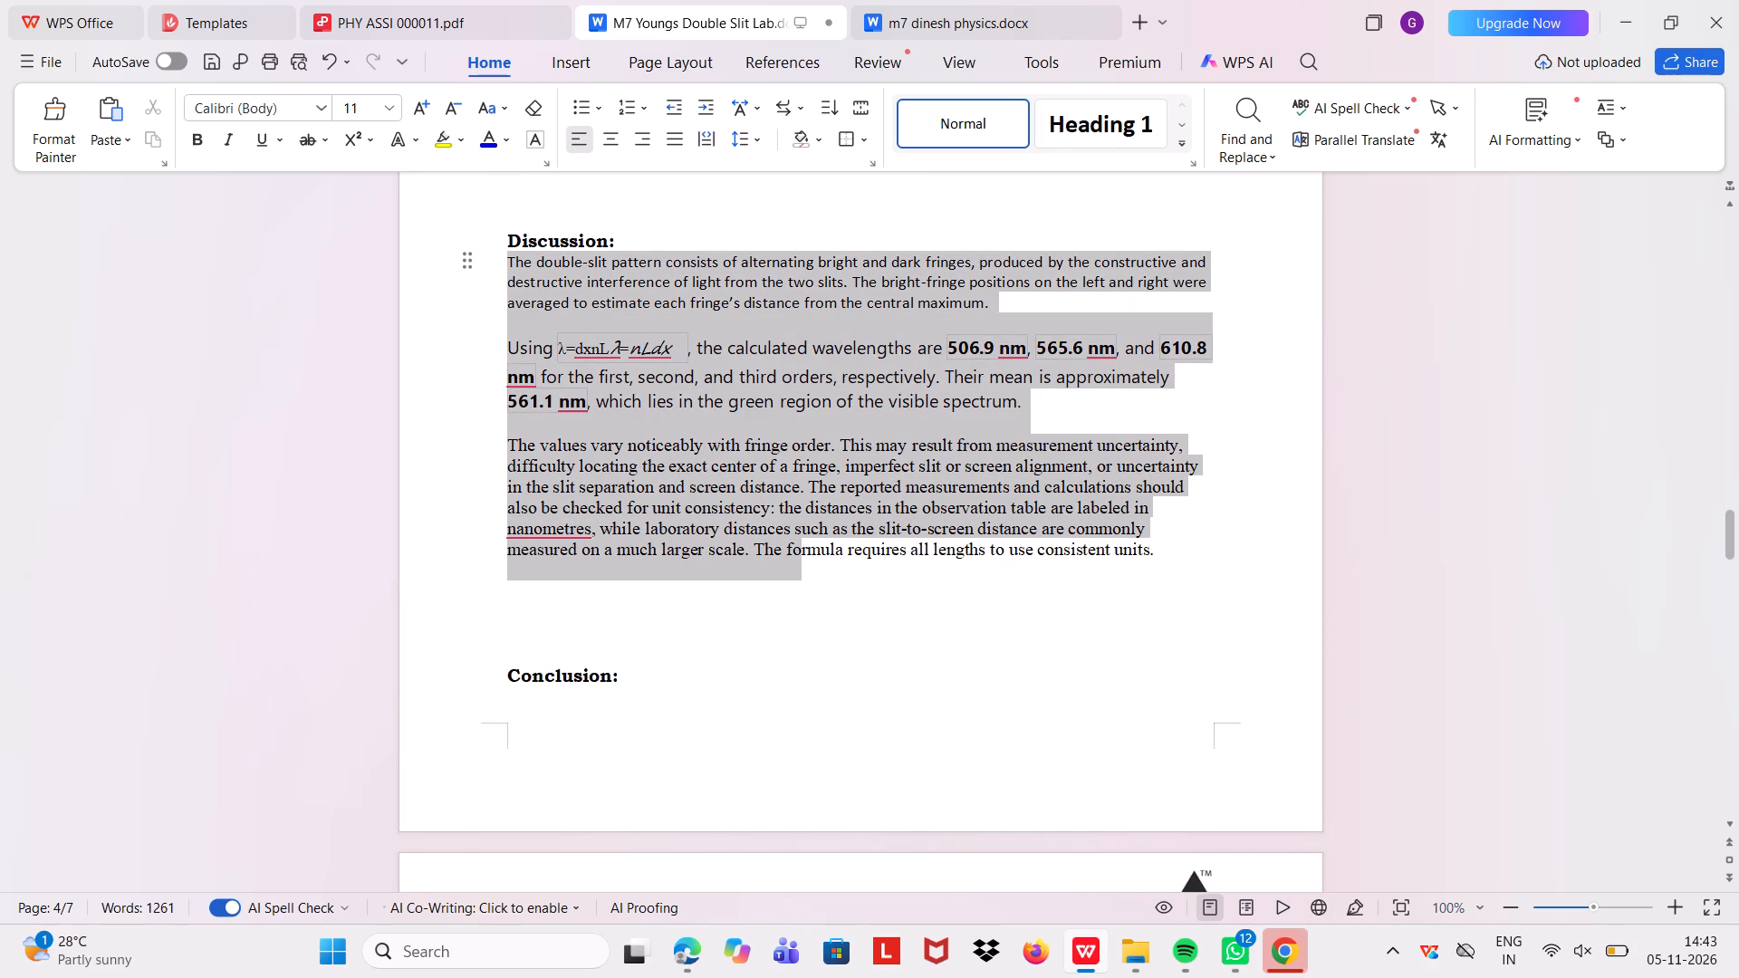
{"action": "left_click_drag", "start_coordinate": [817, 565], "coordinate": [1176, 556]}
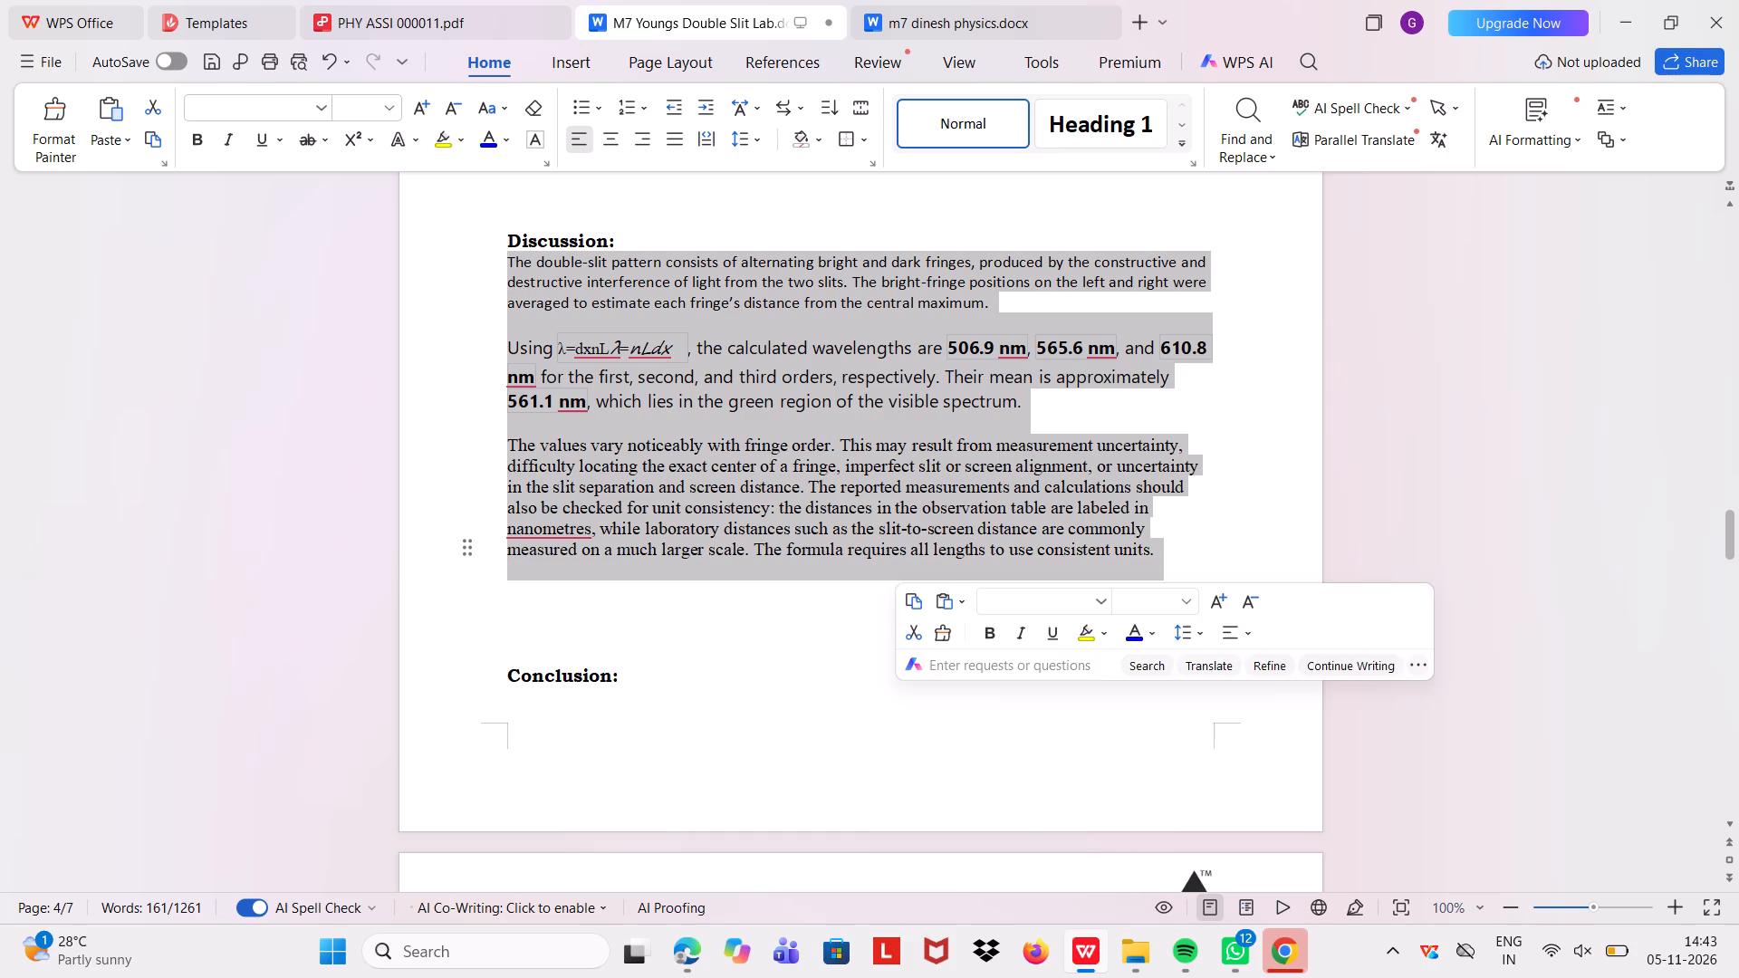
{"action": "left_click", "coordinate": [1186, 603]}
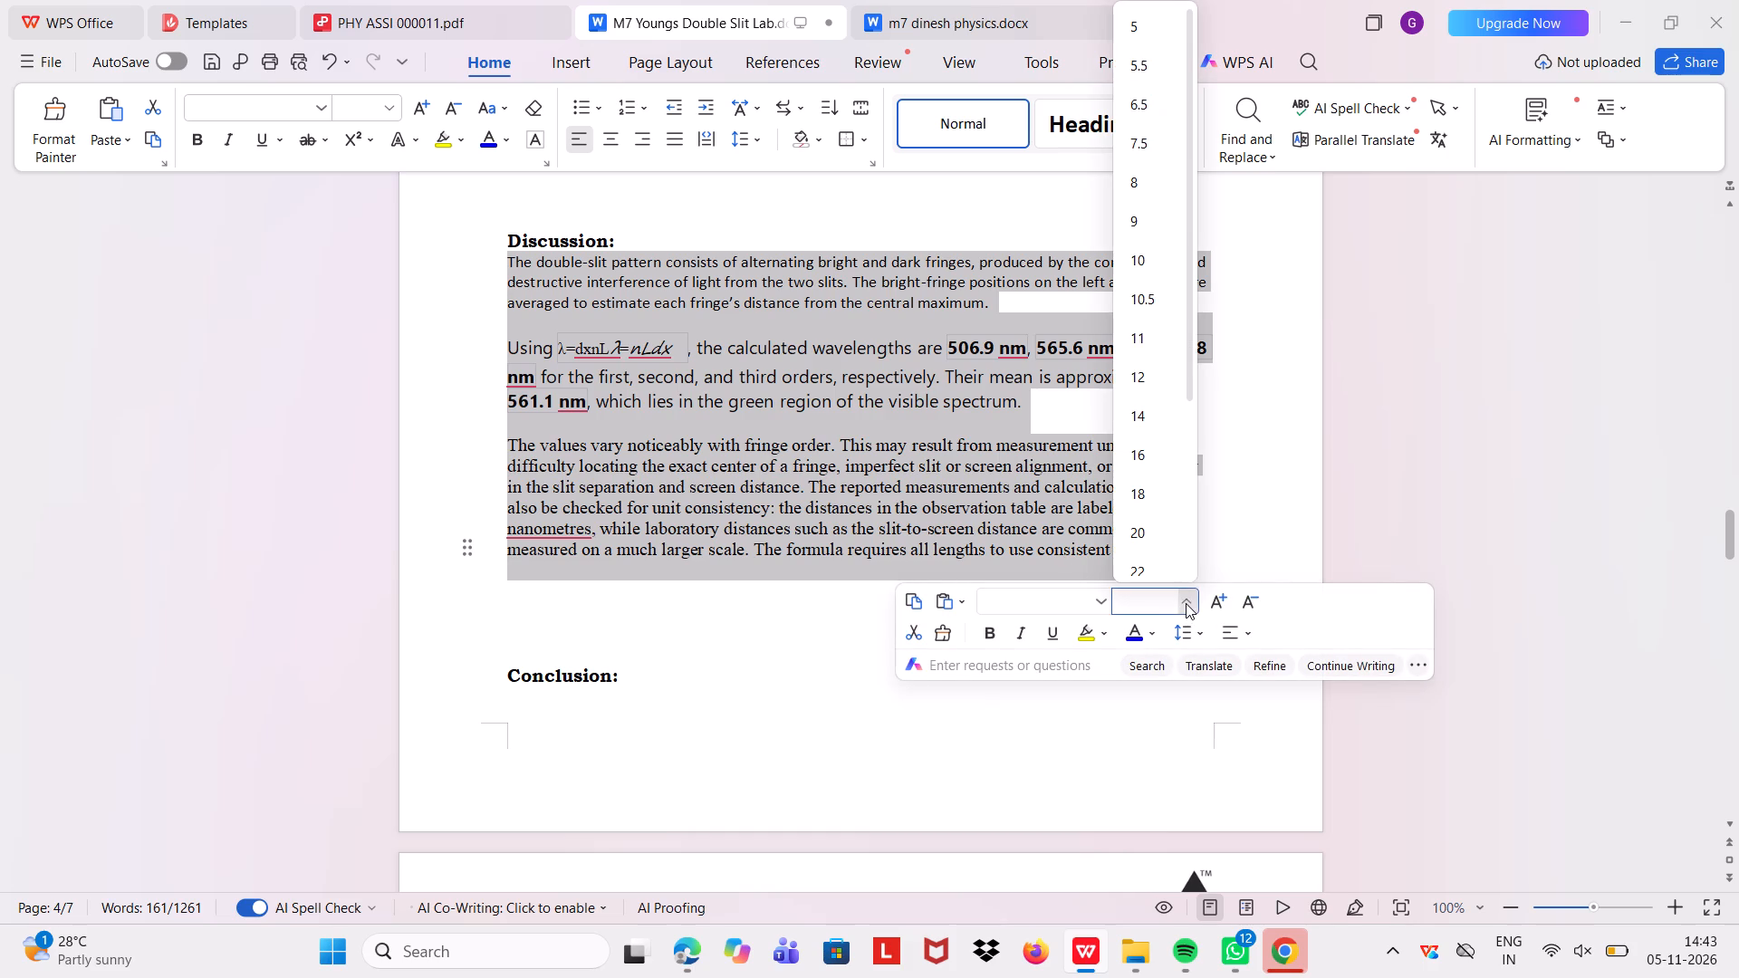
{"action": "left_click", "coordinate": [1142, 371]}
{"action": "left_click", "coordinate": [1171, 414]}
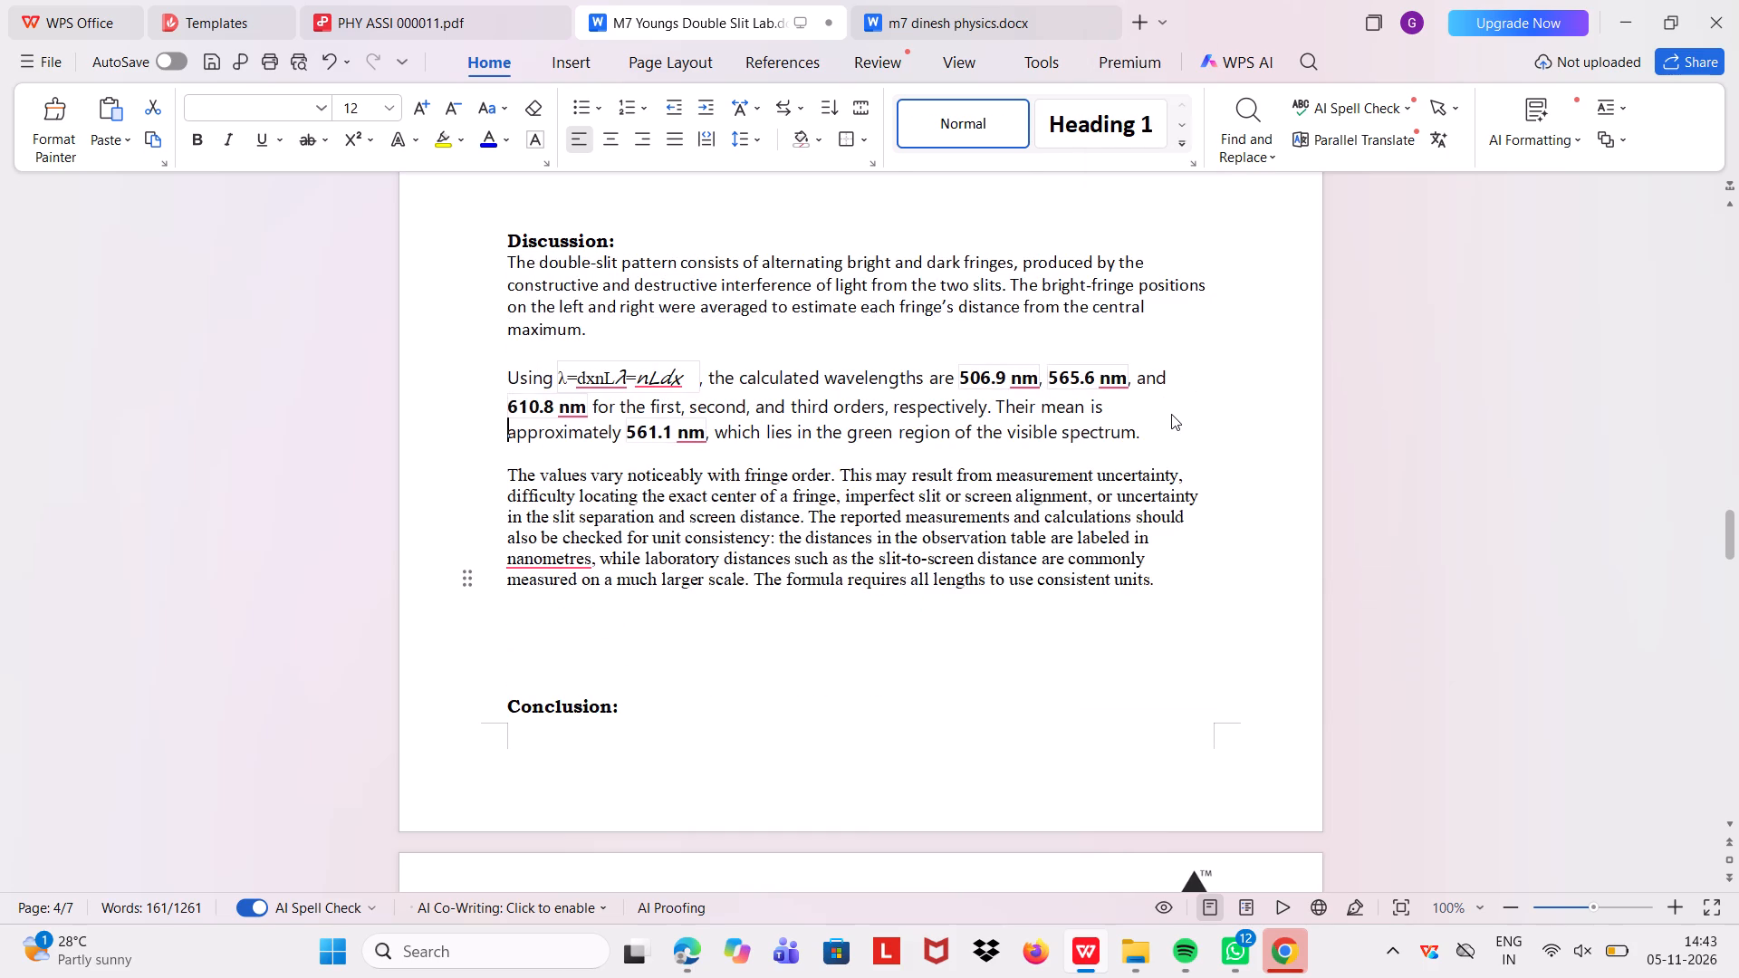
Add a blank line after the Conclusion heading and another before it, moving the heading to the next page.
{"action": "scroll", "coordinate": [1044, 594], "scroll_direction": "down", "scroll_amount": 2}
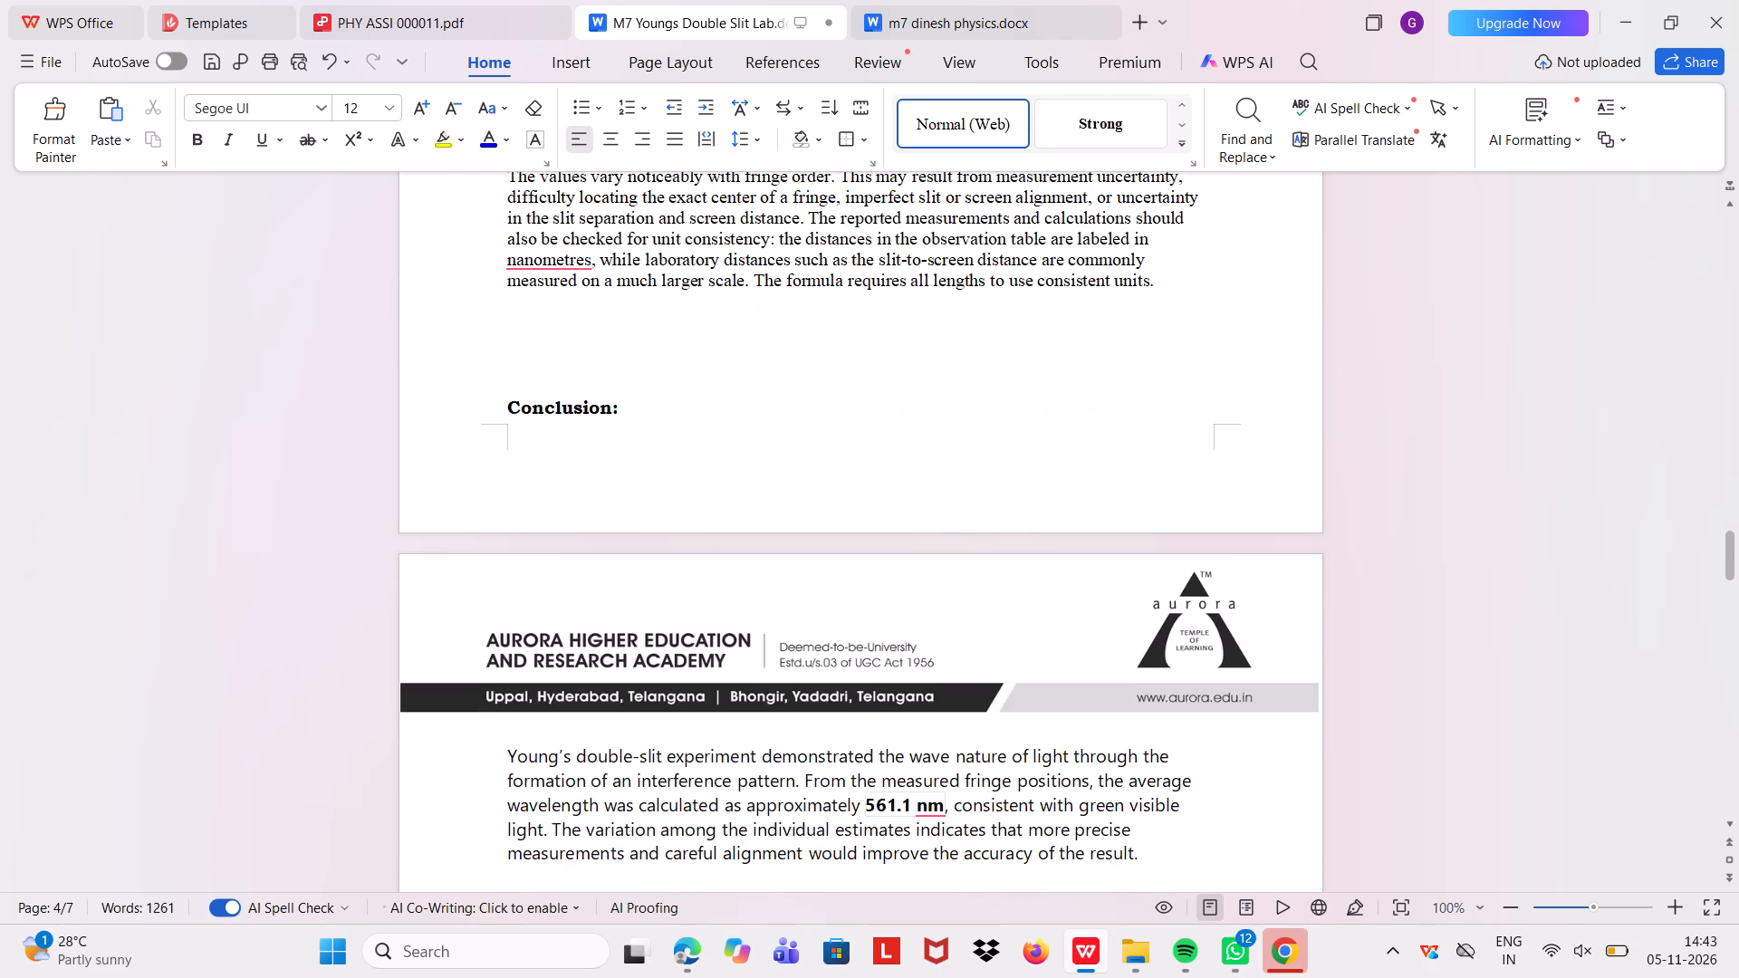
{"action": "left_click", "coordinate": [629, 417]}
{"action": "key", "text": "Return"}
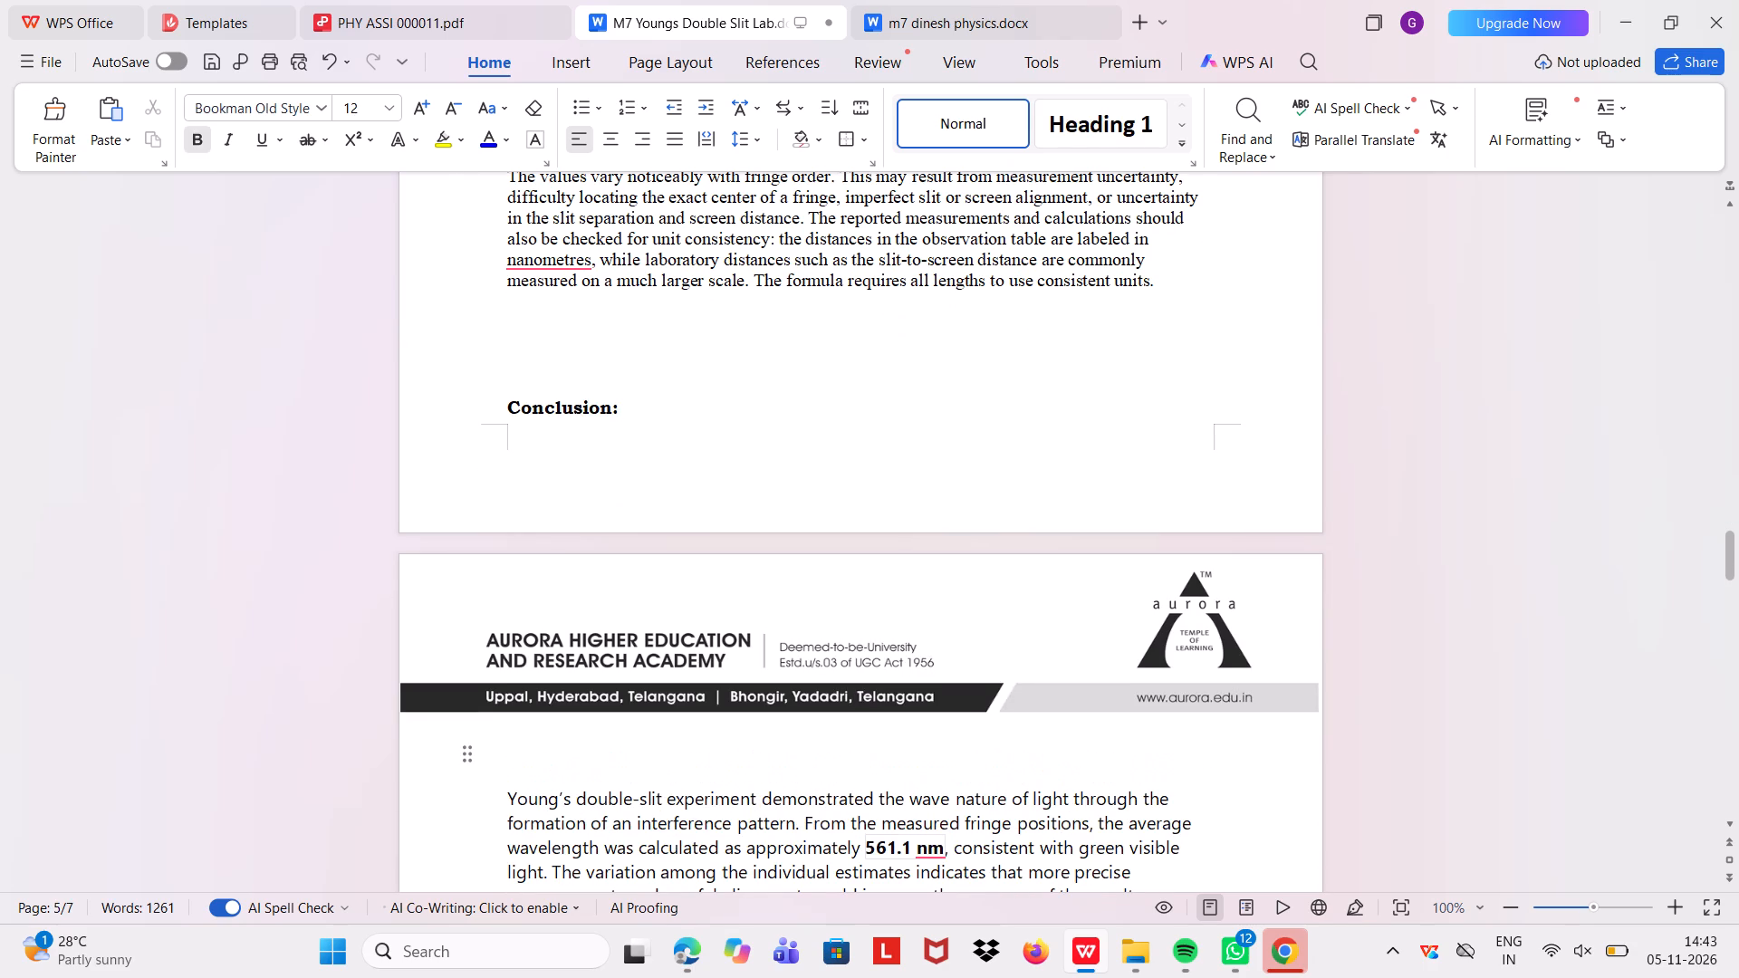
{"action": "left_click", "coordinate": [504, 404]}
{"action": "key", "text": "Return"}
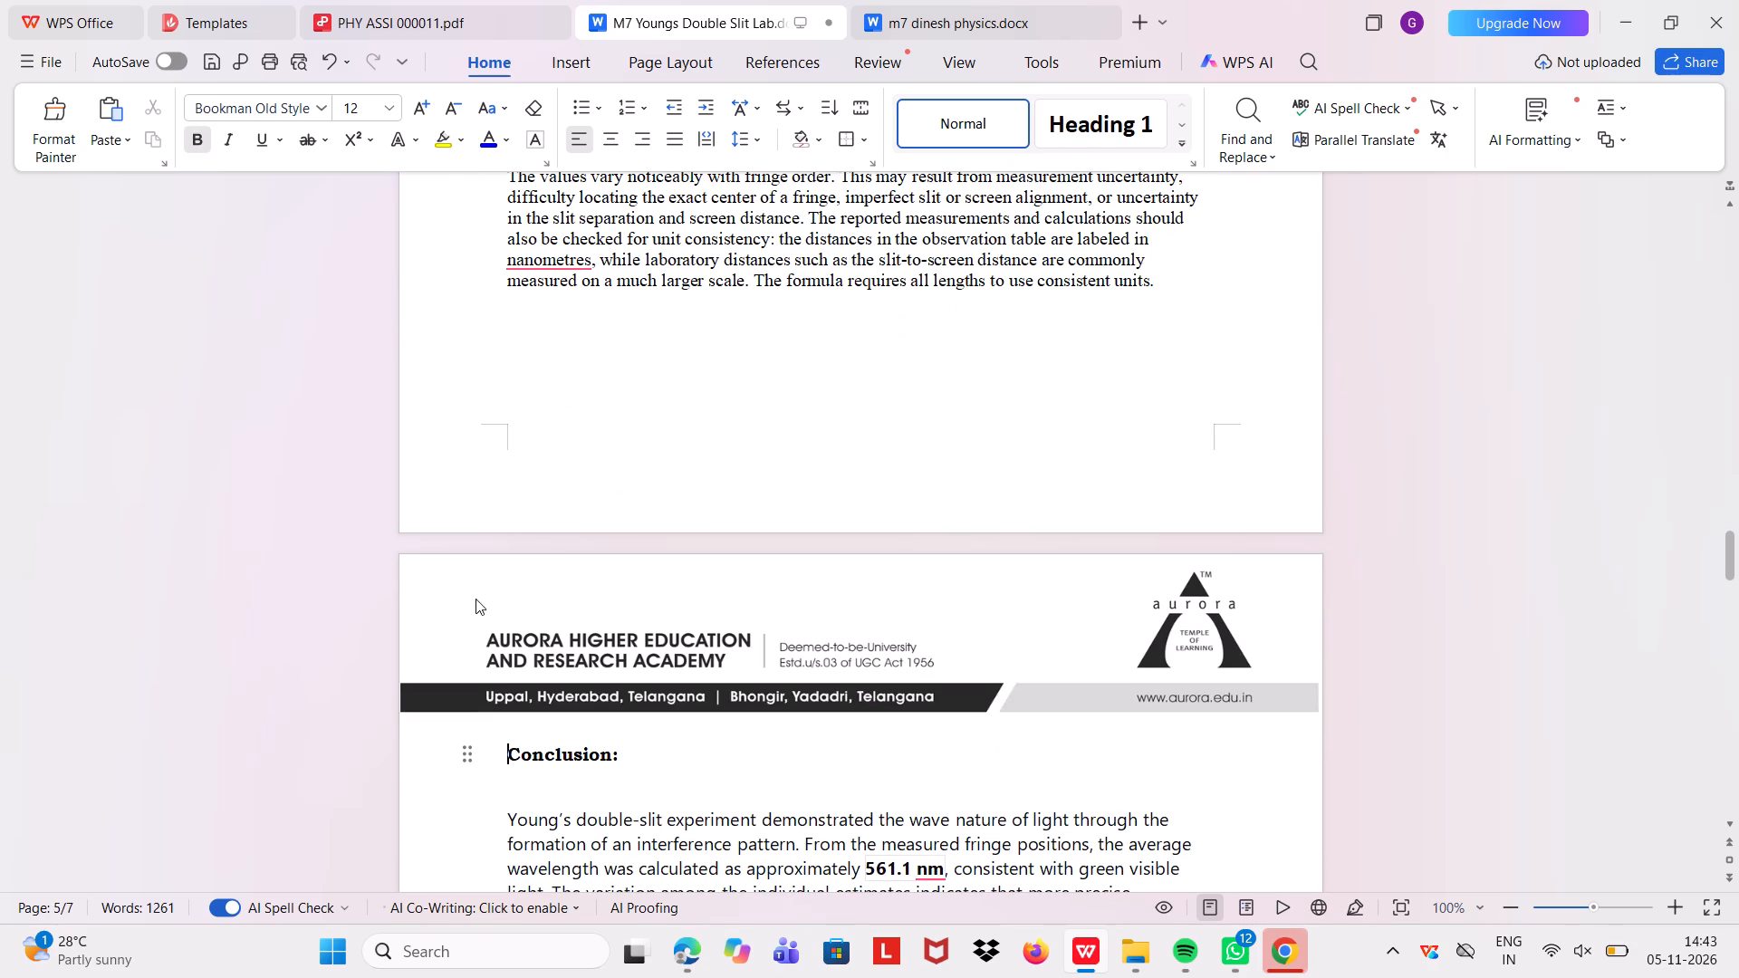
Reduce the gap between the Conclusion heading and its paragraph to a single blank line.
{"action": "left_click", "coordinate": [552, 790]}
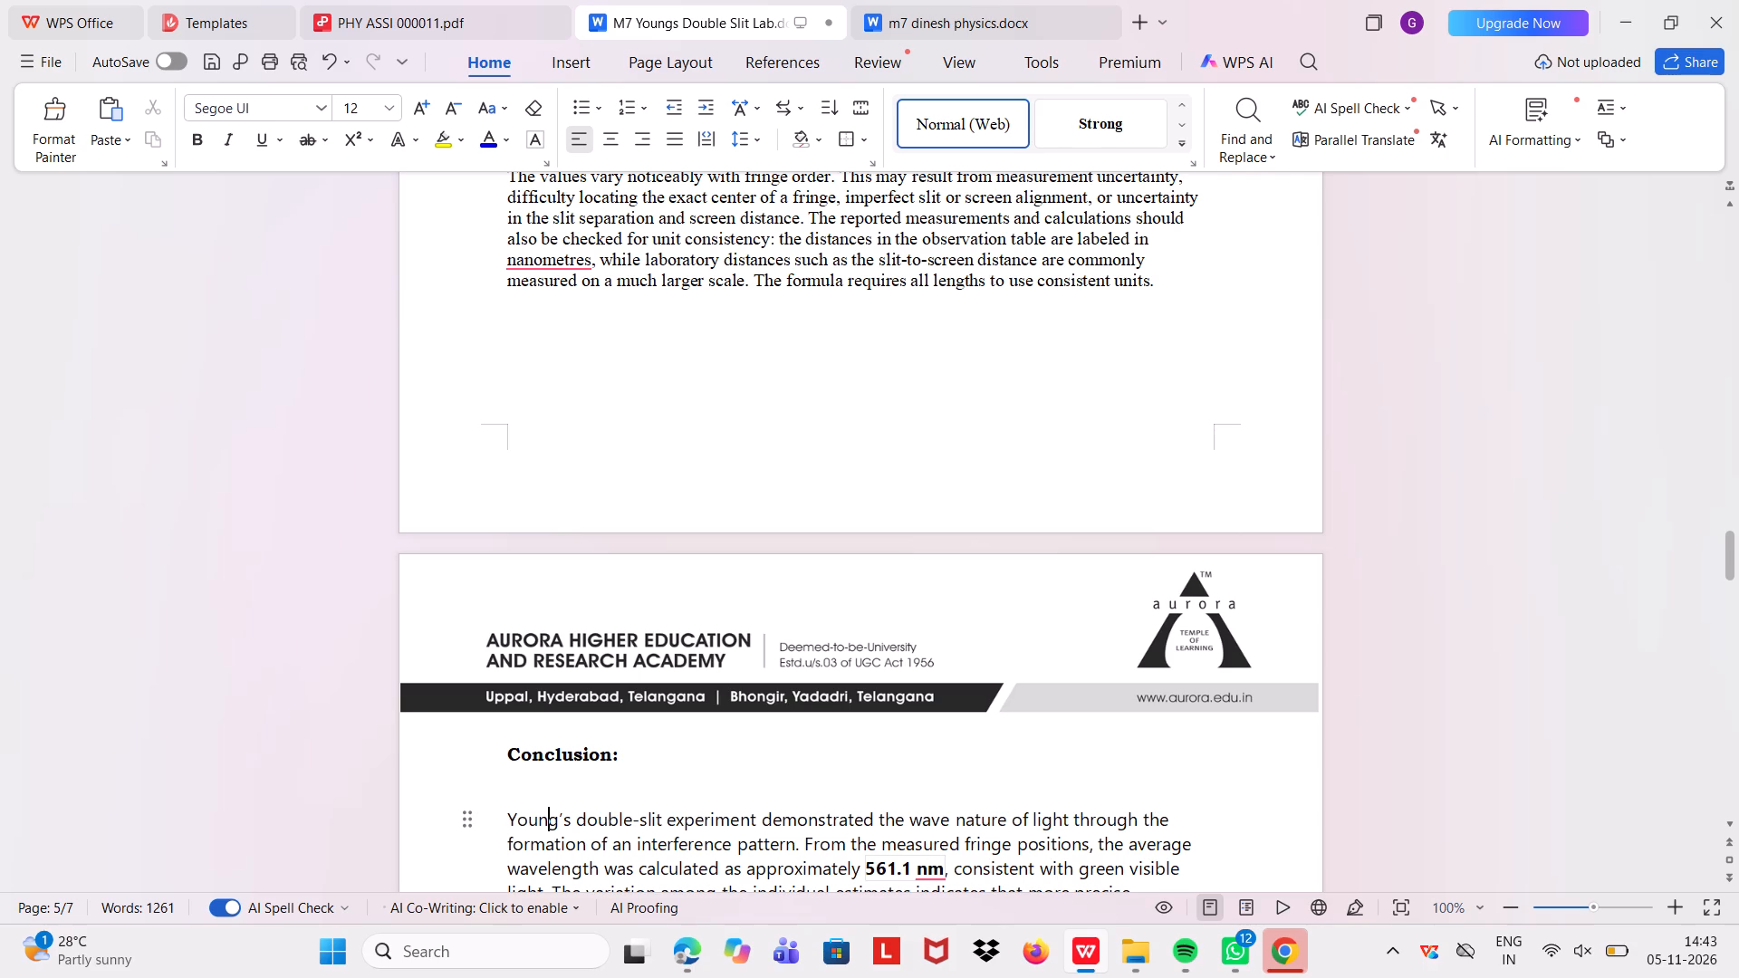
{"action": "left_click", "coordinate": [499, 813]}
{"action": "key", "text": "Return"}
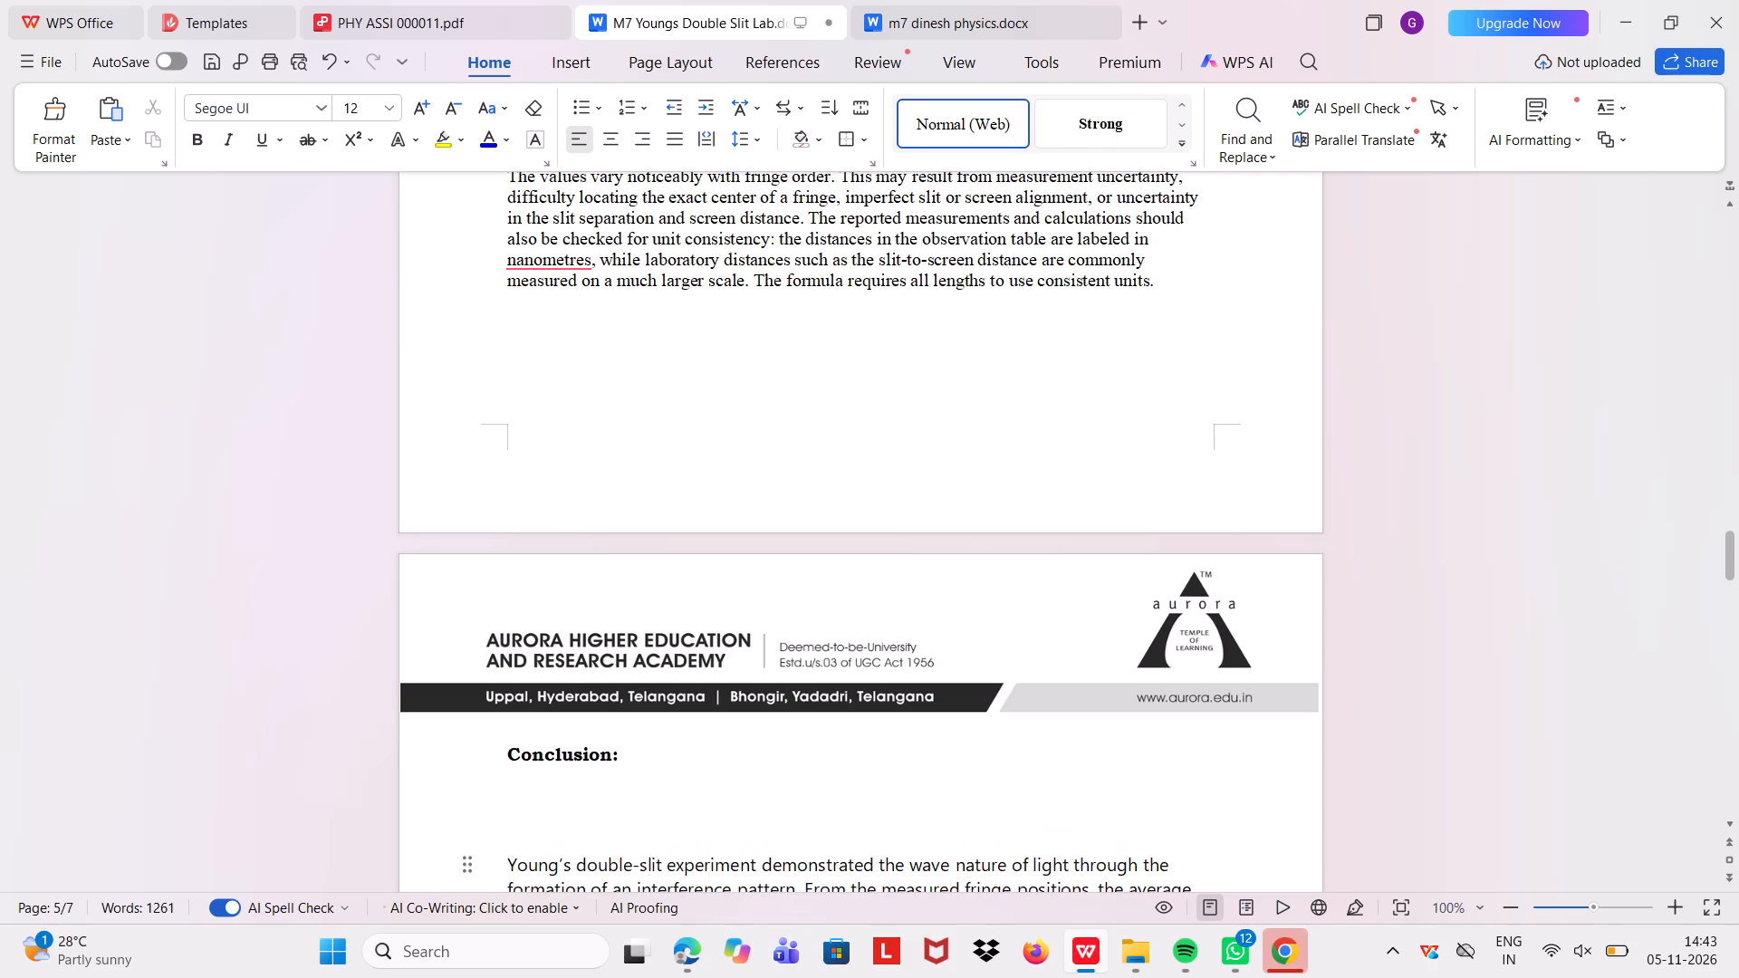
{"action": "key", "text": "BackSpace"}
{"action": "key", "text": "BackSpace"}
{"action": "key", "text": "BackSpace"}
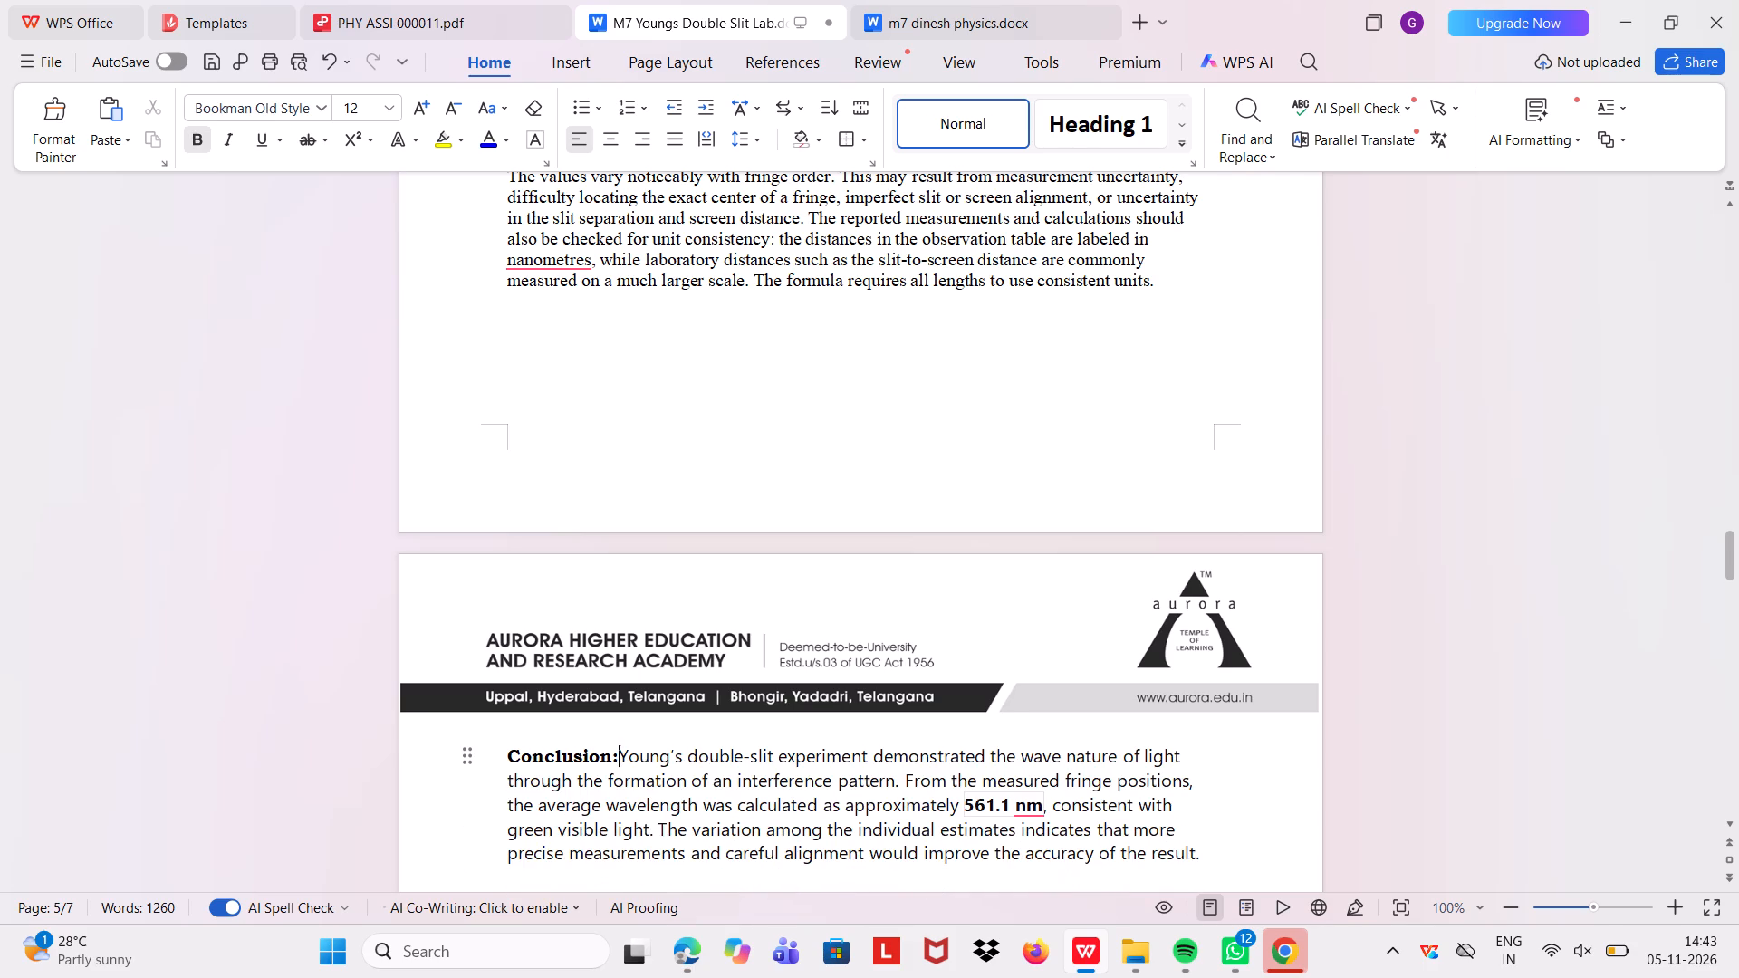
{"action": "key", "text": "Return"}
{"action": "key", "text": "Return"}
Insert a blank line between the Discussion heading and its first paragraph.
{"action": "scroll", "coordinate": [499, 813], "scroll_direction": "up", "scroll_amount": 3}
{"action": "scroll", "coordinate": [532, 787], "scroll_direction": "down", "scroll_amount": 3}
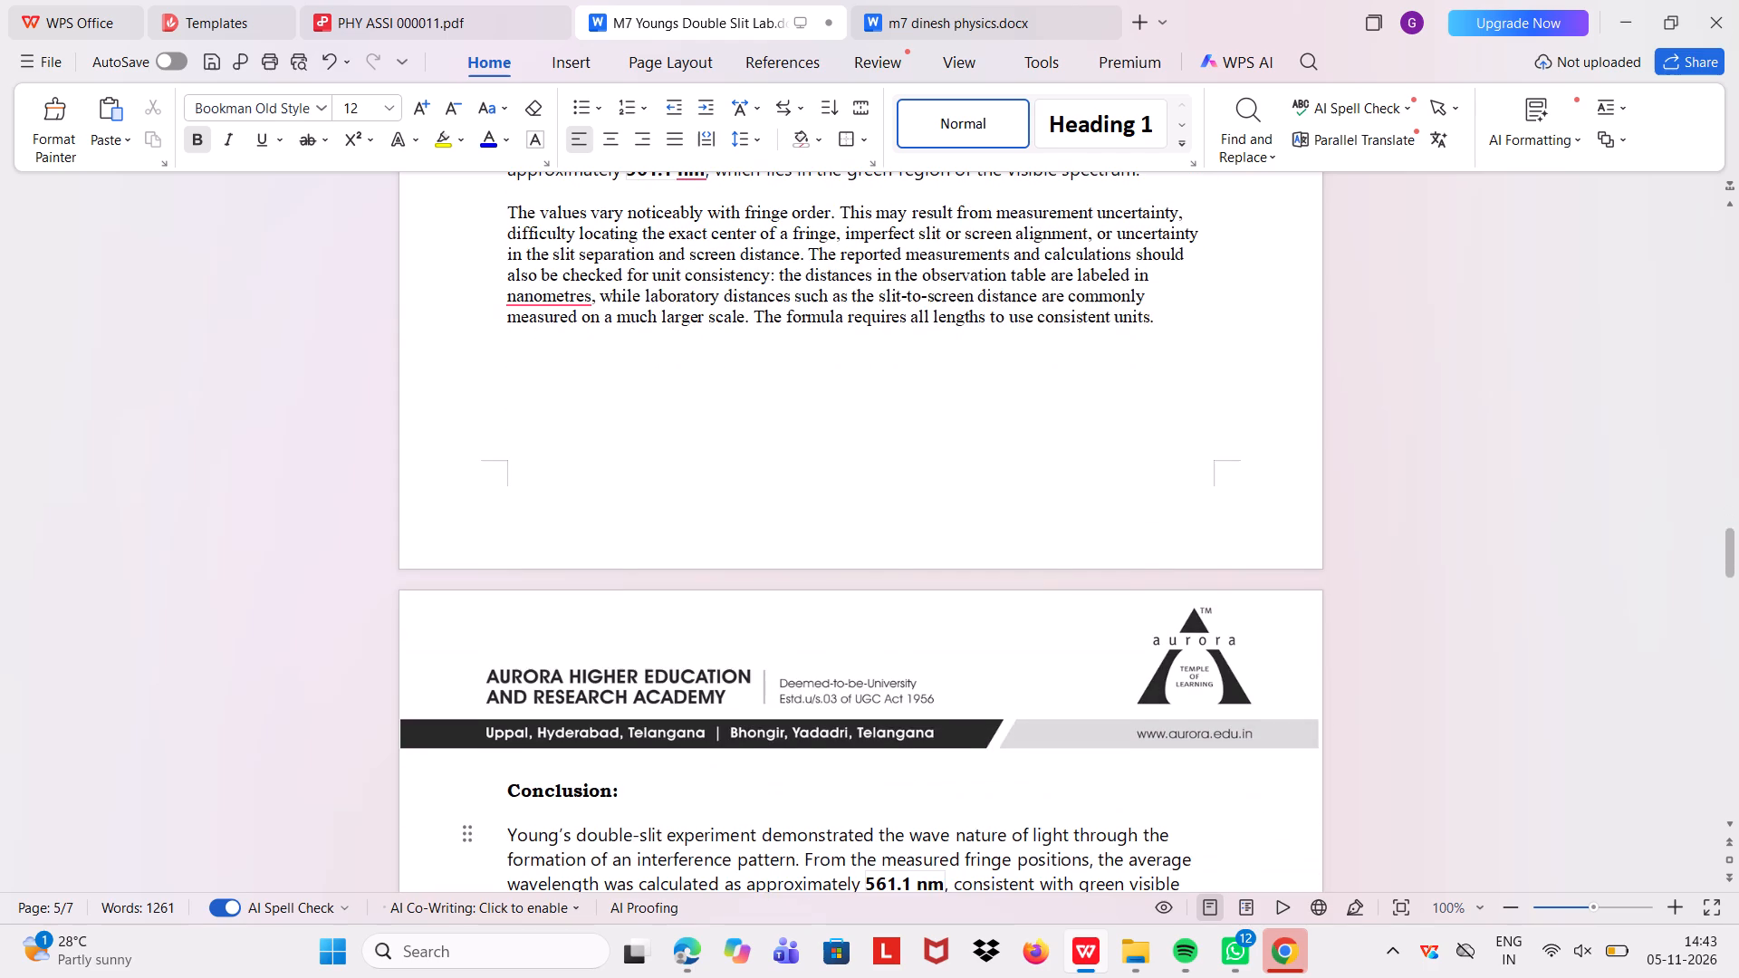
{"action": "scroll", "coordinate": [666, 517], "scroll_direction": "up", "scroll_amount": 3}
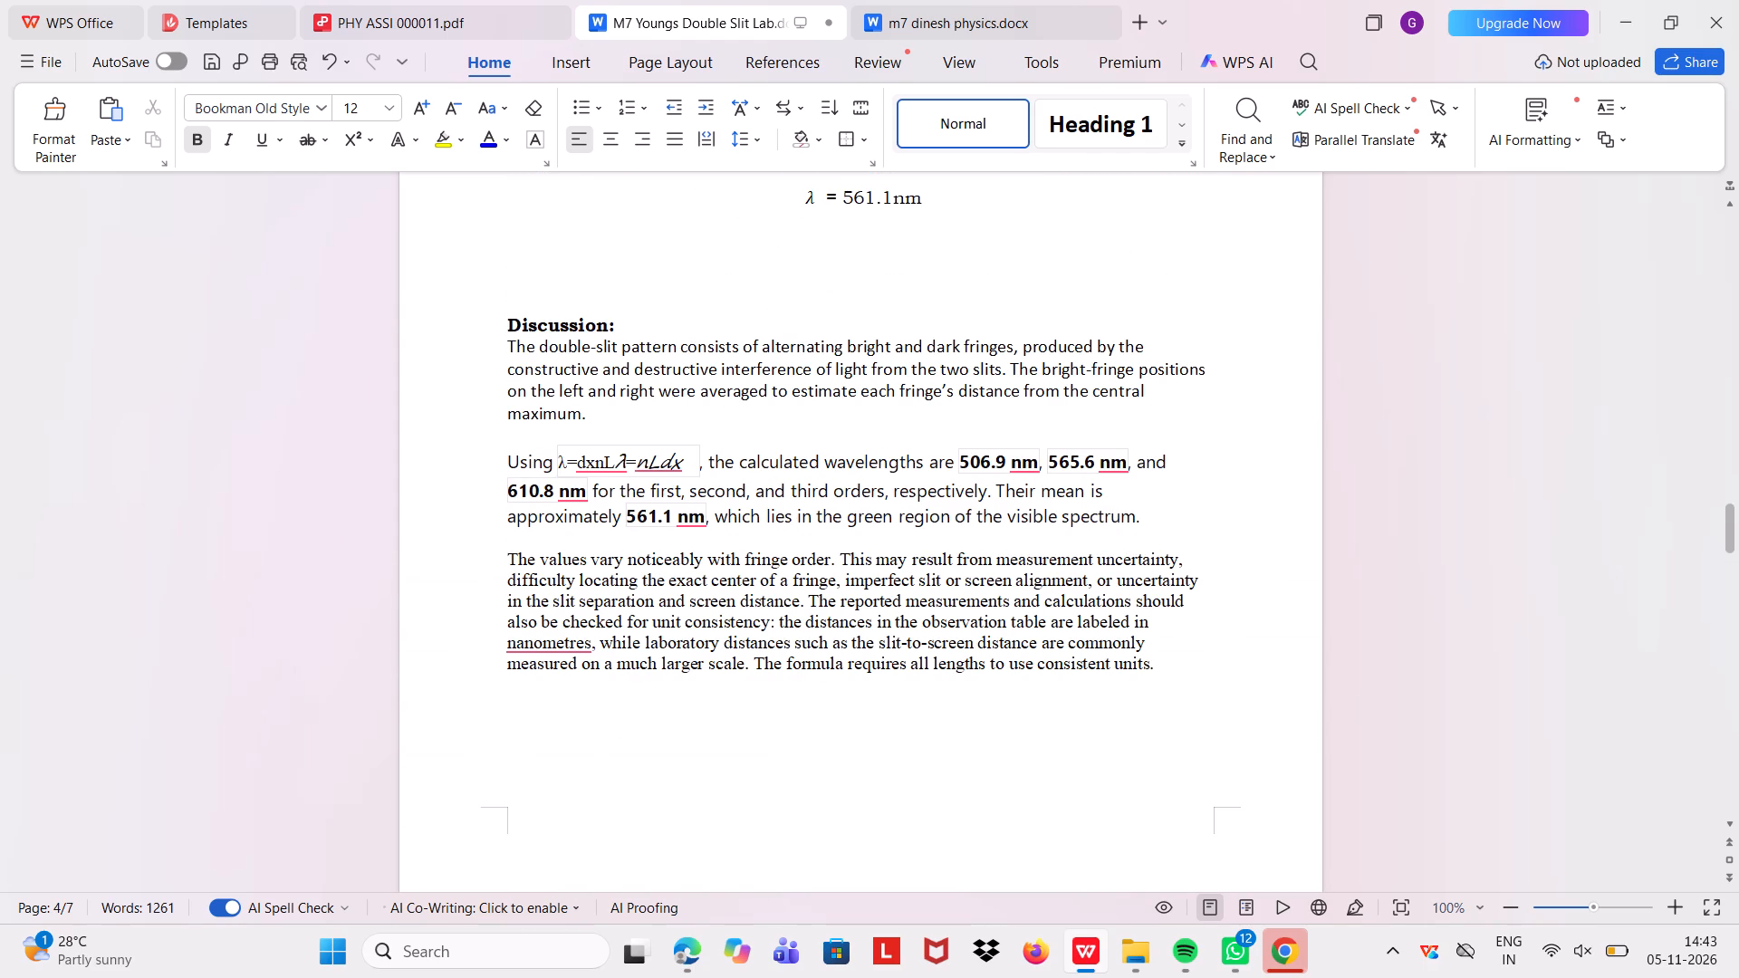
{"action": "left_click", "coordinate": [620, 327]}
{"action": "key", "text": "Return"}
Try to pull up the "Answer the following Viva Voce Questions:" heading by deleting the break directly before it.
{"action": "scroll", "coordinate": [620, 327], "scroll_direction": "down", "scroll_amount": 4}
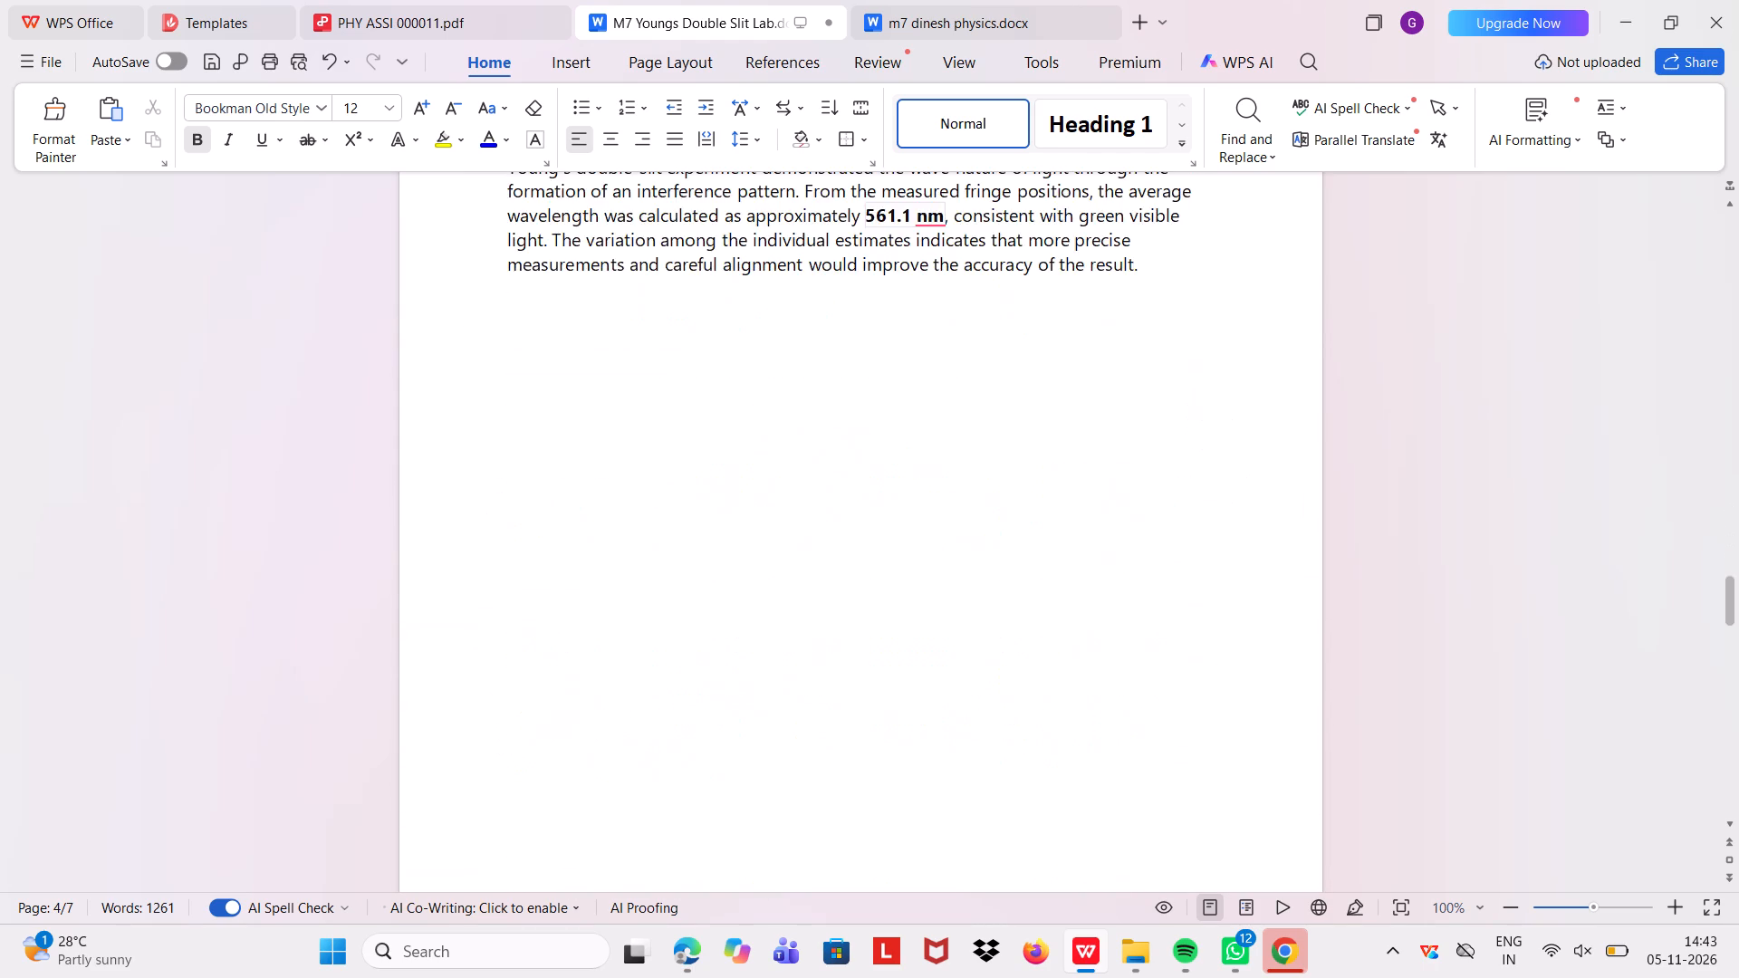
{"action": "scroll", "coordinate": [620, 327], "scroll_direction": "down", "scroll_amount": 7}
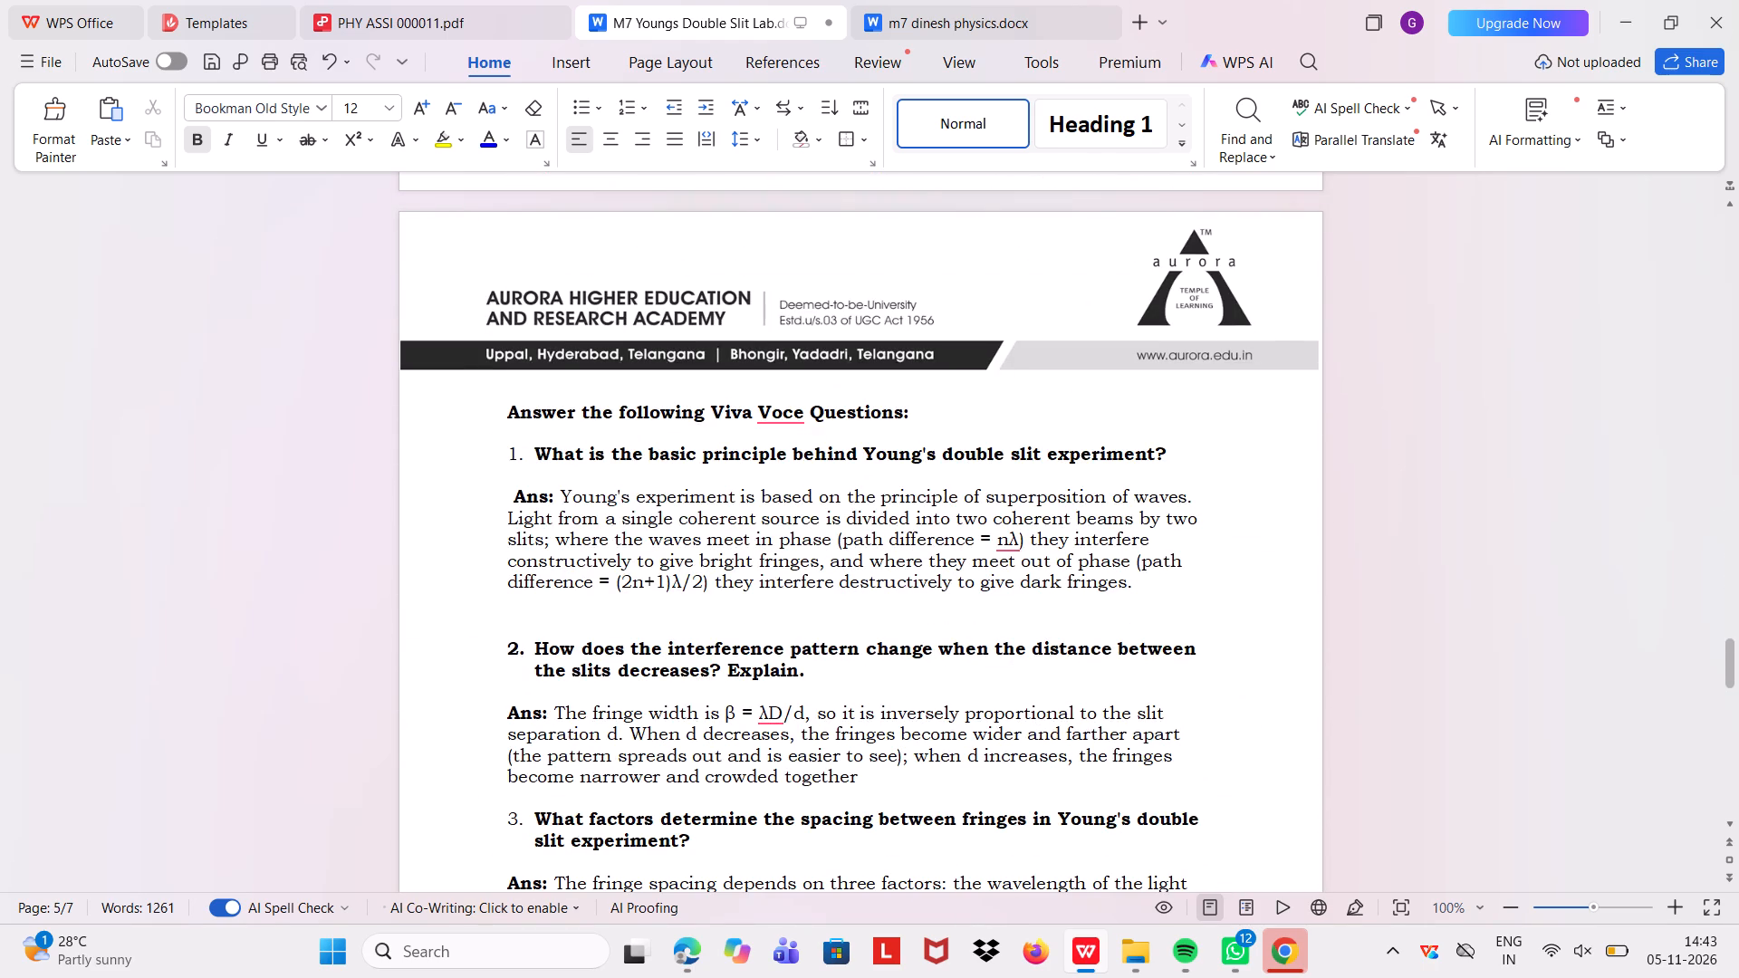
{"action": "left_click", "coordinate": [506, 408]}
{"action": "key", "text": "BackSpace"}
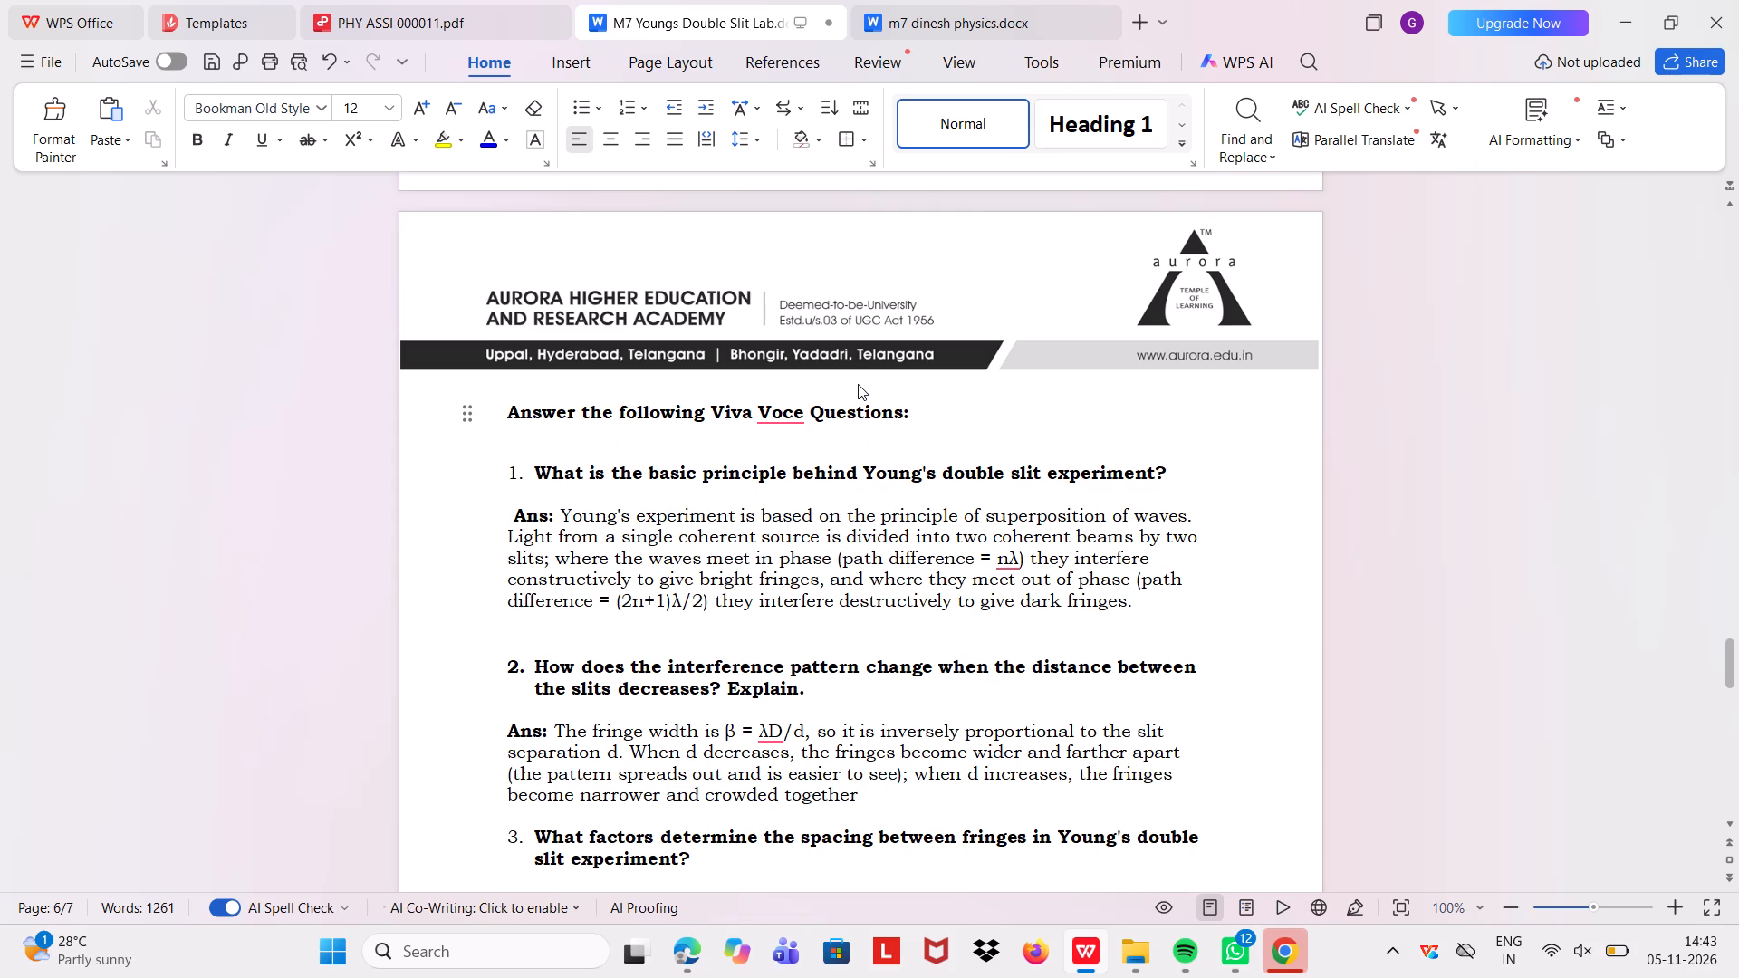
Review the report's layout from the Conclusion through the viva voce answers and back to the first page.
{"action": "scroll", "coordinate": [858, 384], "scroll_direction": "up", "scroll_amount": 9}
{"action": "scroll", "coordinate": [858, 384], "scroll_direction": "down", "scroll_amount": 3}
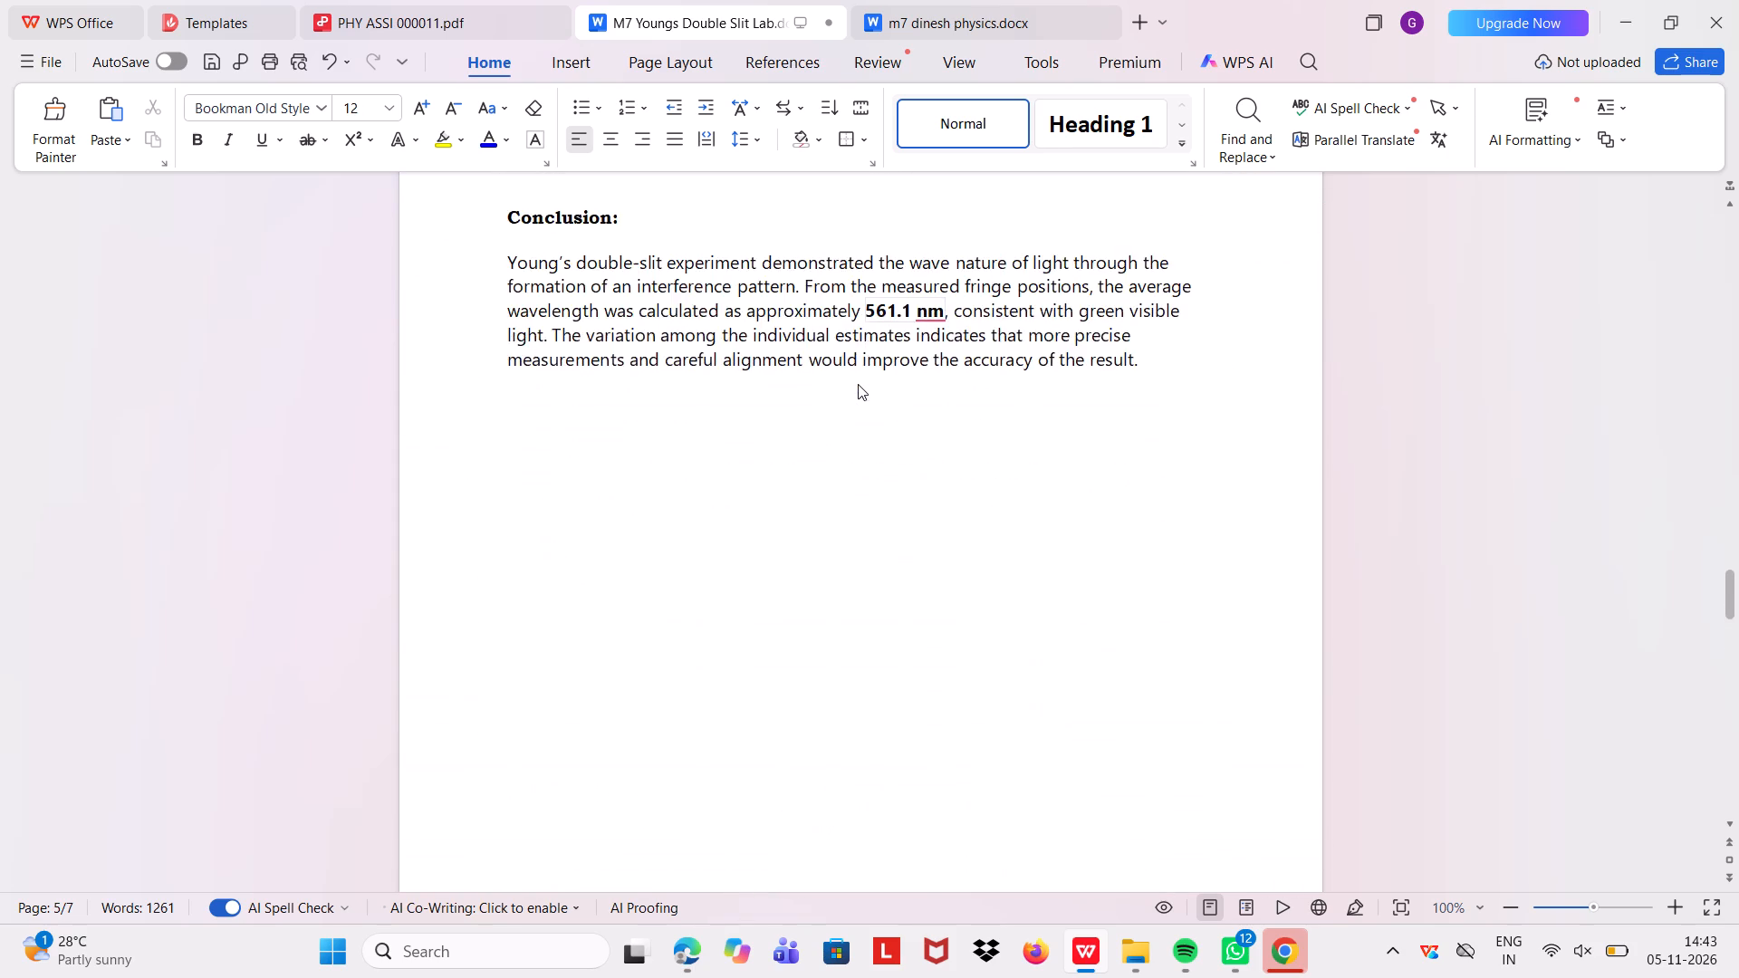
{"action": "scroll", "coordinate": [858, 384], "scroll_direction": "down", "scroll_amount": 9}
{"action": "scroll", "coordinate": [858, 384], "scroll_direction": "up", "scroll_amount": 1}
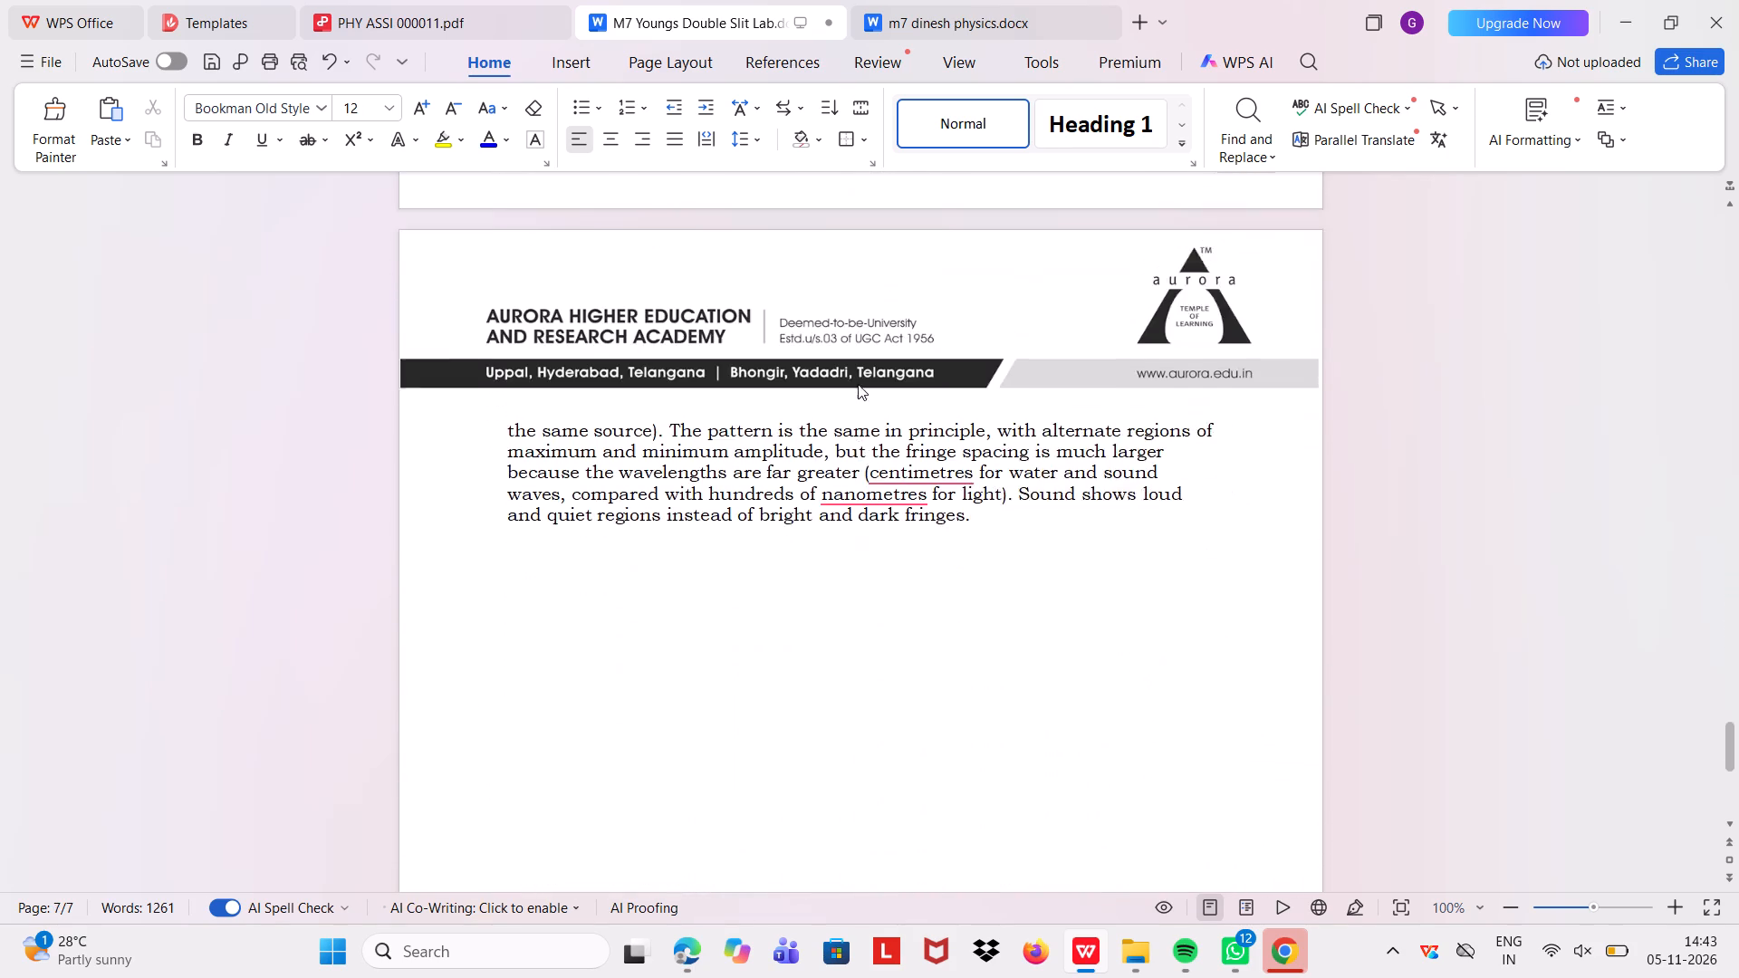
{"action": "scroll", "coordinate": [858, 384], "scroll_direction": "up", "scroll_amount": 1}
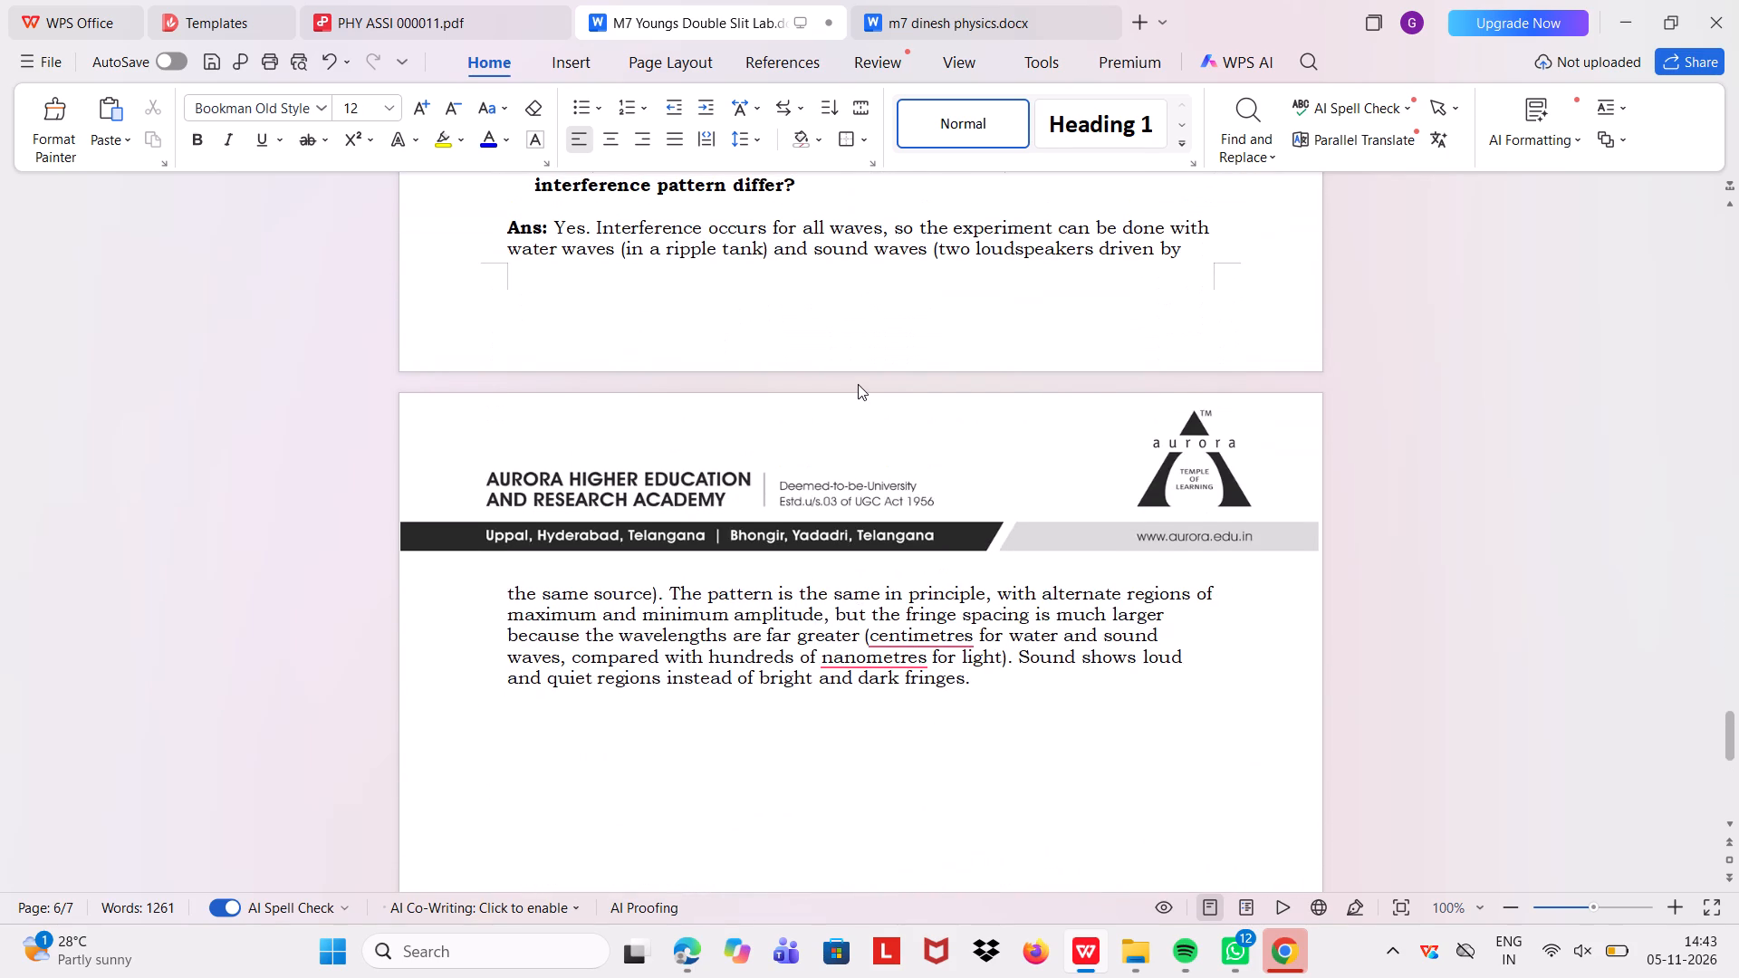
{"action": "scroll", "coordinate": [858, 384], "scroll_direction": "up", "scroll_amount": 8}
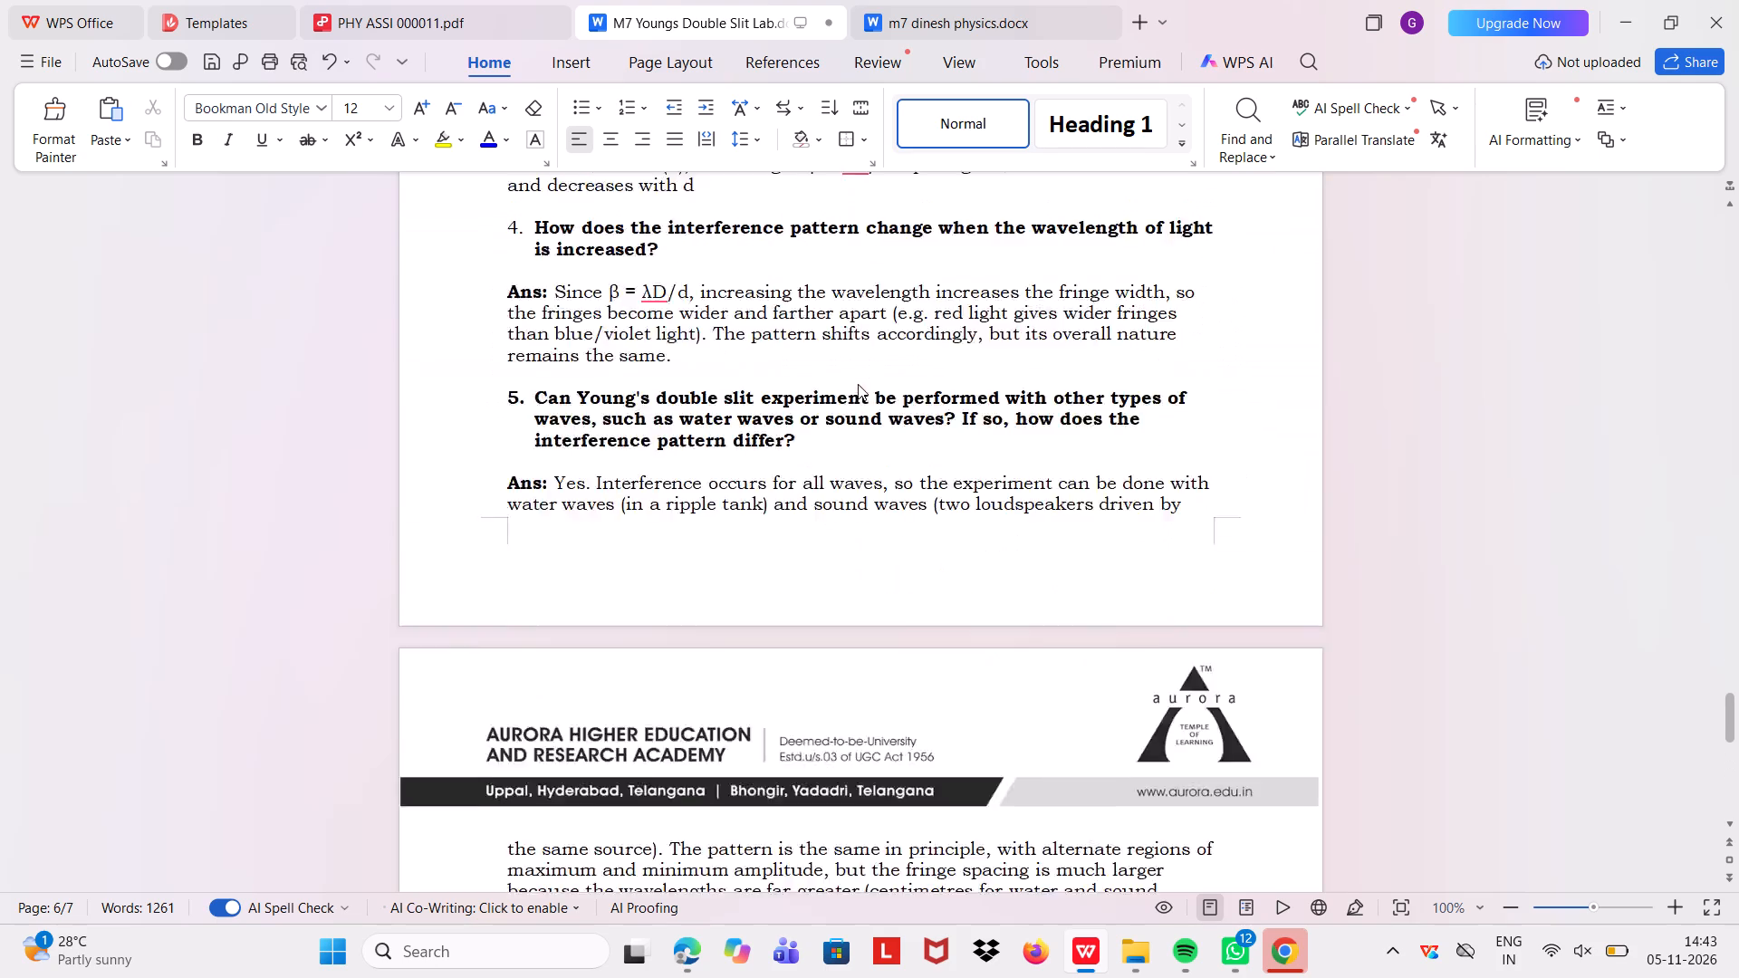
{"action": "scroll", "coordinate": [858, 384], "scroll_direction": "up", "scroll_amount": 20}
{"action": "scroll", "coordinate": [858, 384], "scroll_direction": "up", "scroll_amount": 20}
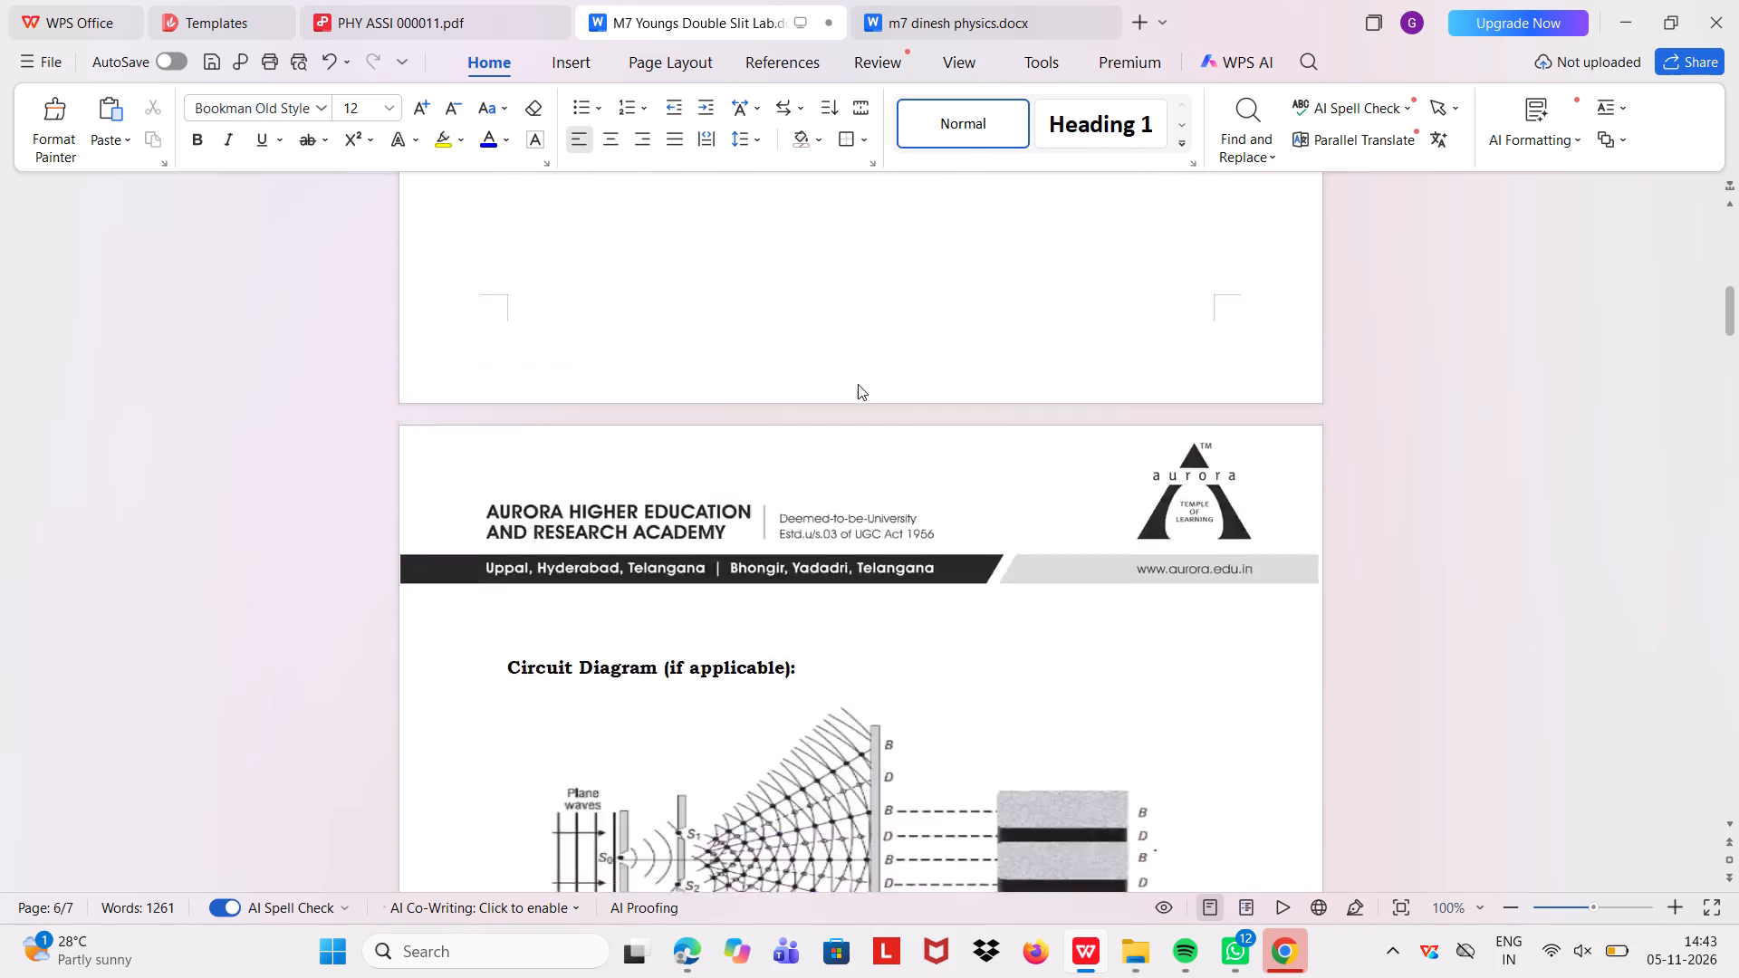
{"action": "scroll", "coordinate": [858, 384], "scroll_direction": "up", "scroll_amount": 7}
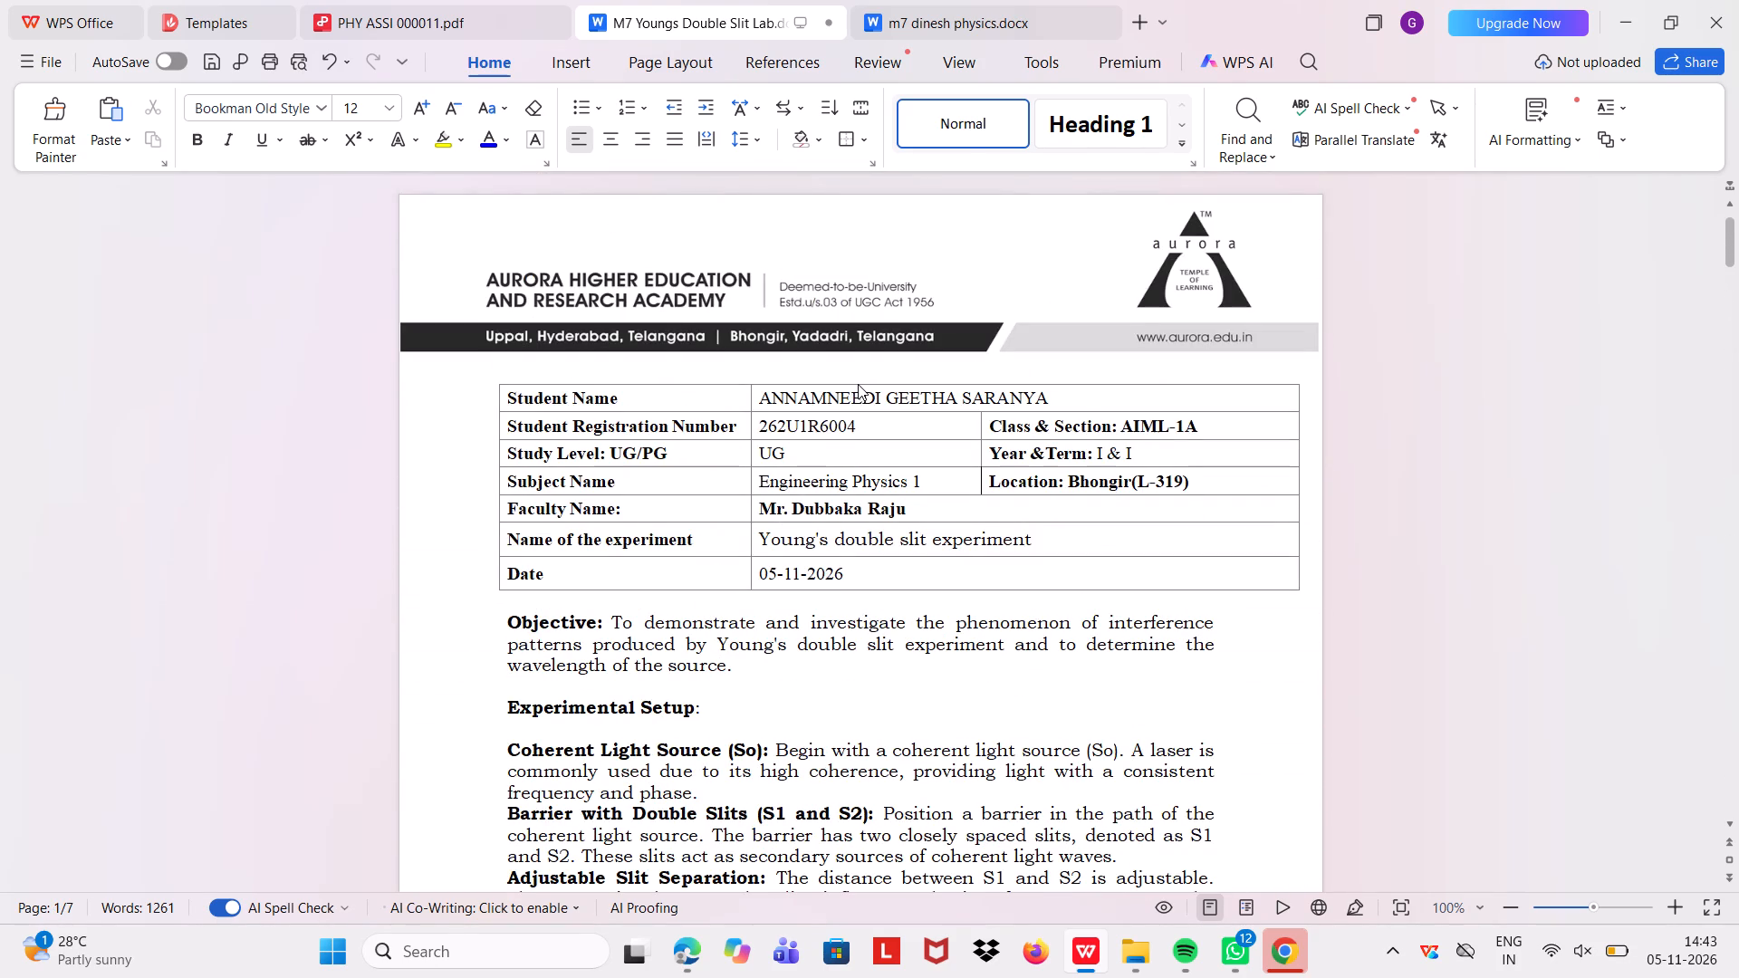
Review the whole report from the first page through the circuit diagram, formula, result and discussion to the last viva voce answer.
{"action": "scroll", "coordinate": [858, 384], "scroll_direction": "down", "scroll_amount": 5}
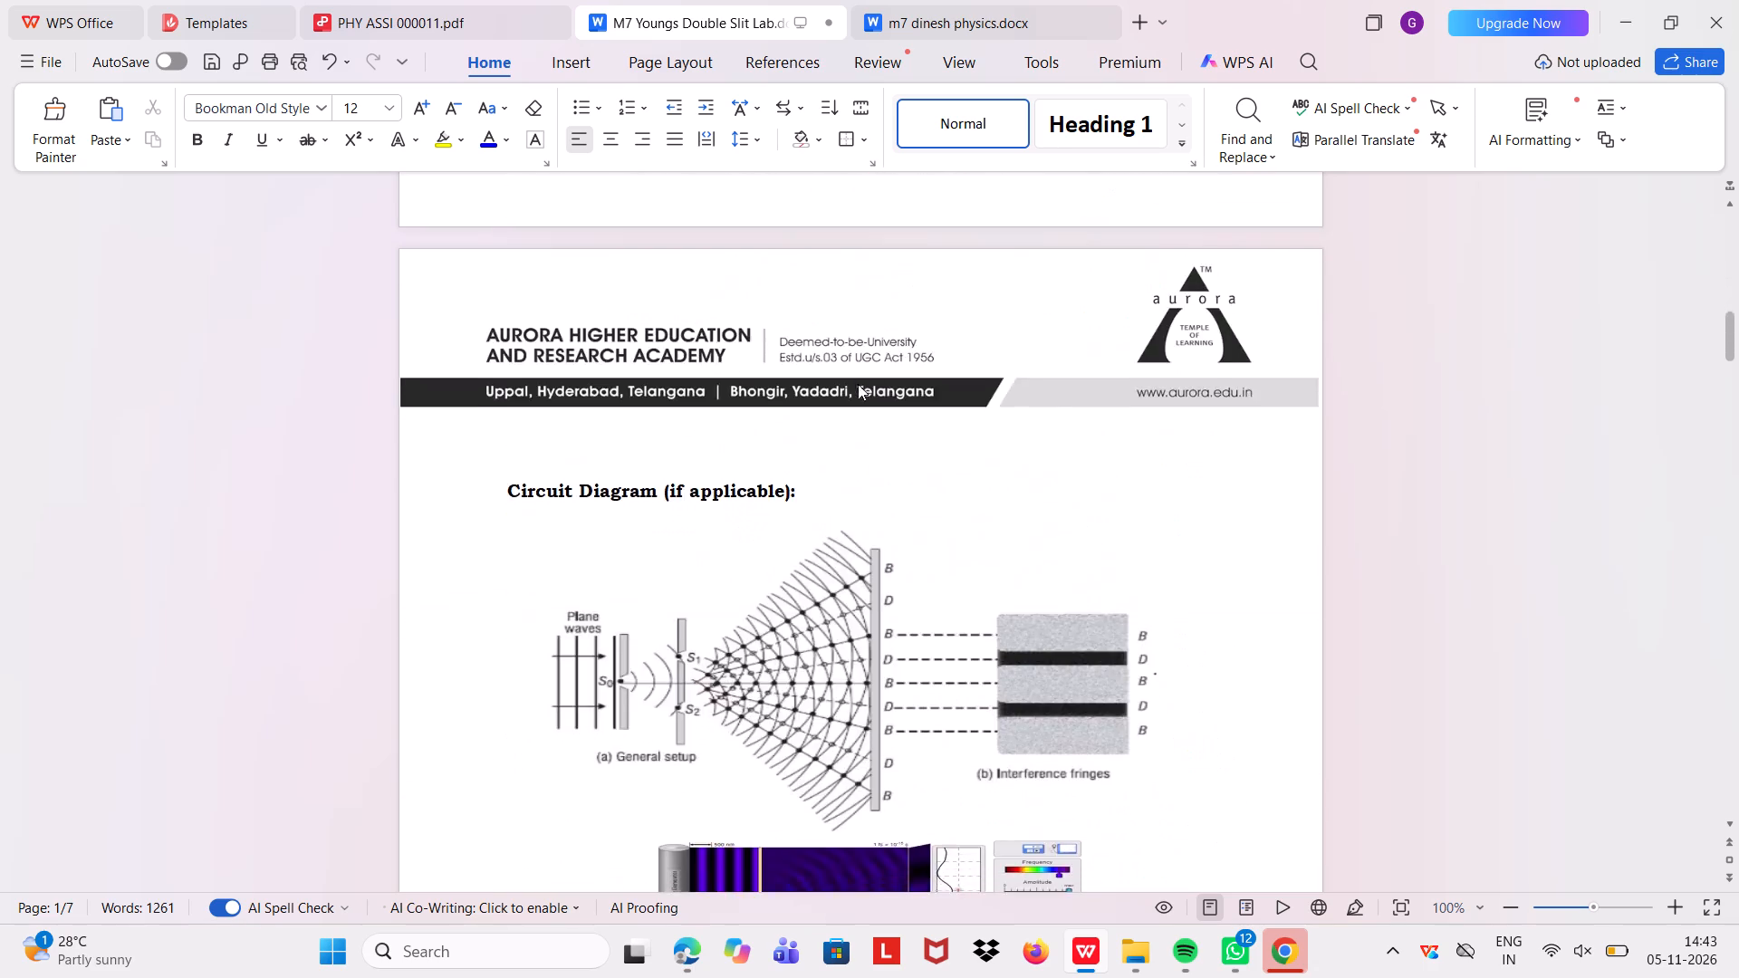
{"action": "scroll", "coordinate": [858, 384], "scroll_direction": "down", "scroll_amount": 2}
{"action": "scroll", "coordinate": [858, 384], "scroll_direction": "up", "scroll_amount": 3}
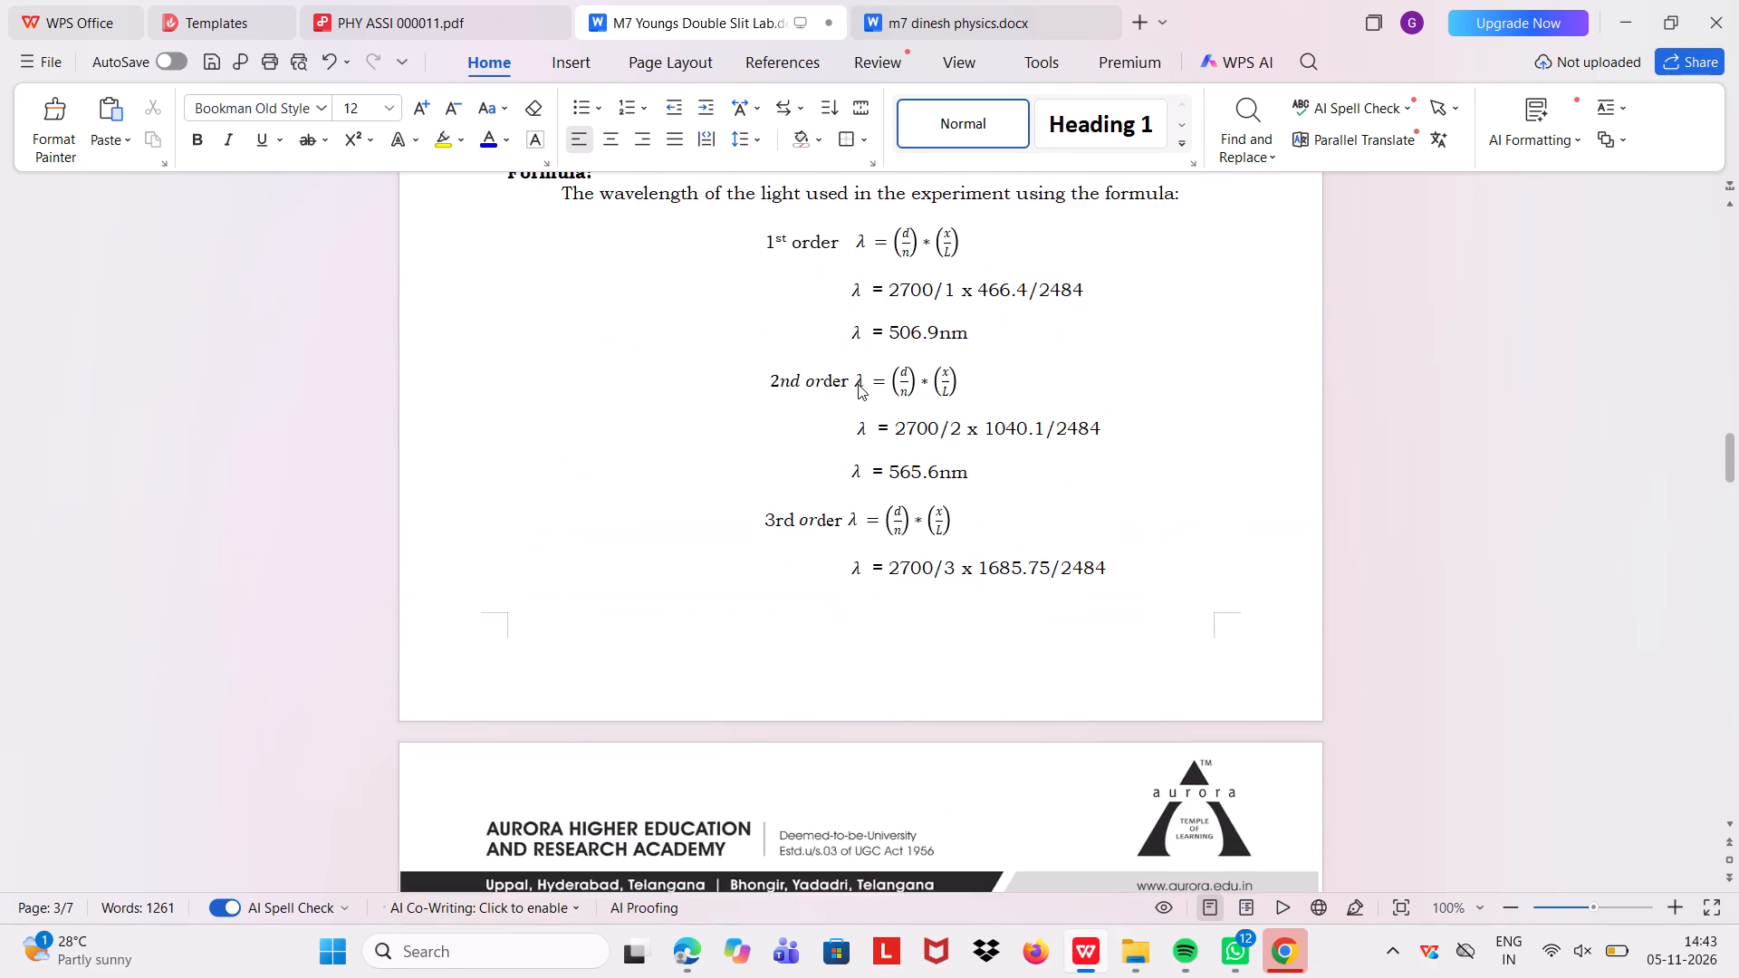
{"action": "scroll", "coordinate": [858, 384], "scroll_direction": "up", "scroll_amount": 2}
{"action": "scroll", "coordinate": [858, 384], "scroll_direction": "down", "scroll_amount": 2}
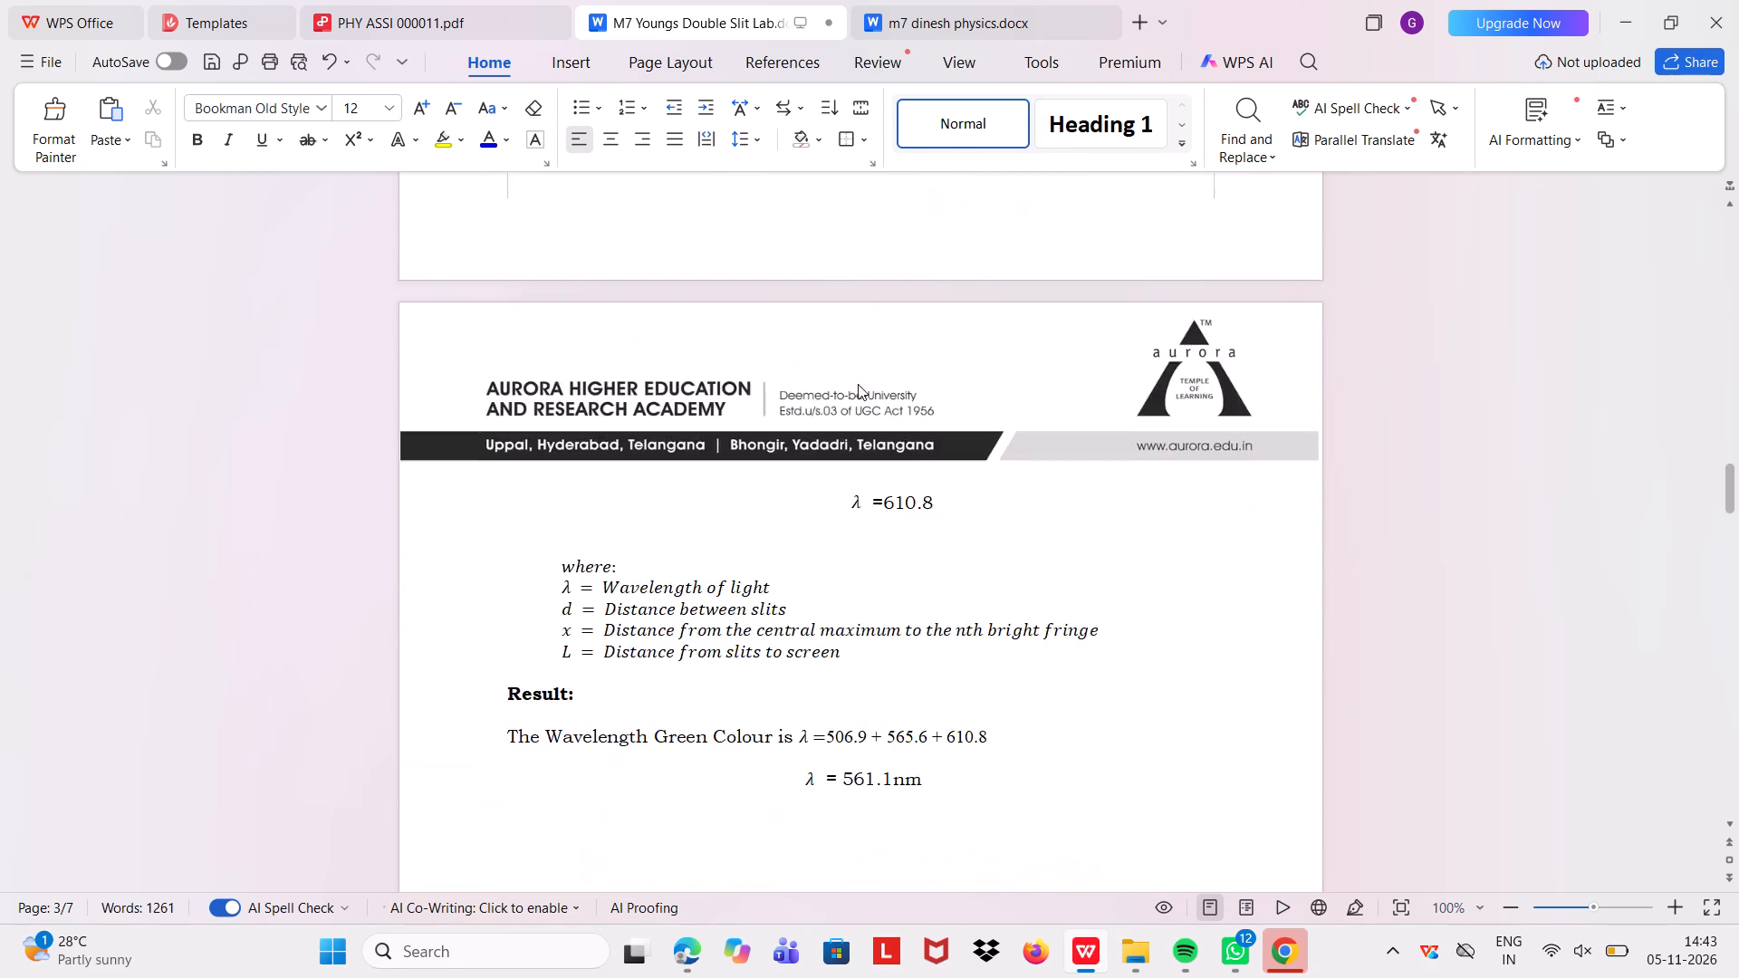
{"action": "scroll", "coordinate": [858, 384], "scroll_direction": "down", "scroll_amount": 1}
{"action": "scroll", "coordinate": [858, 384], "scroll_direction": "up", "scroll_amount": 1}
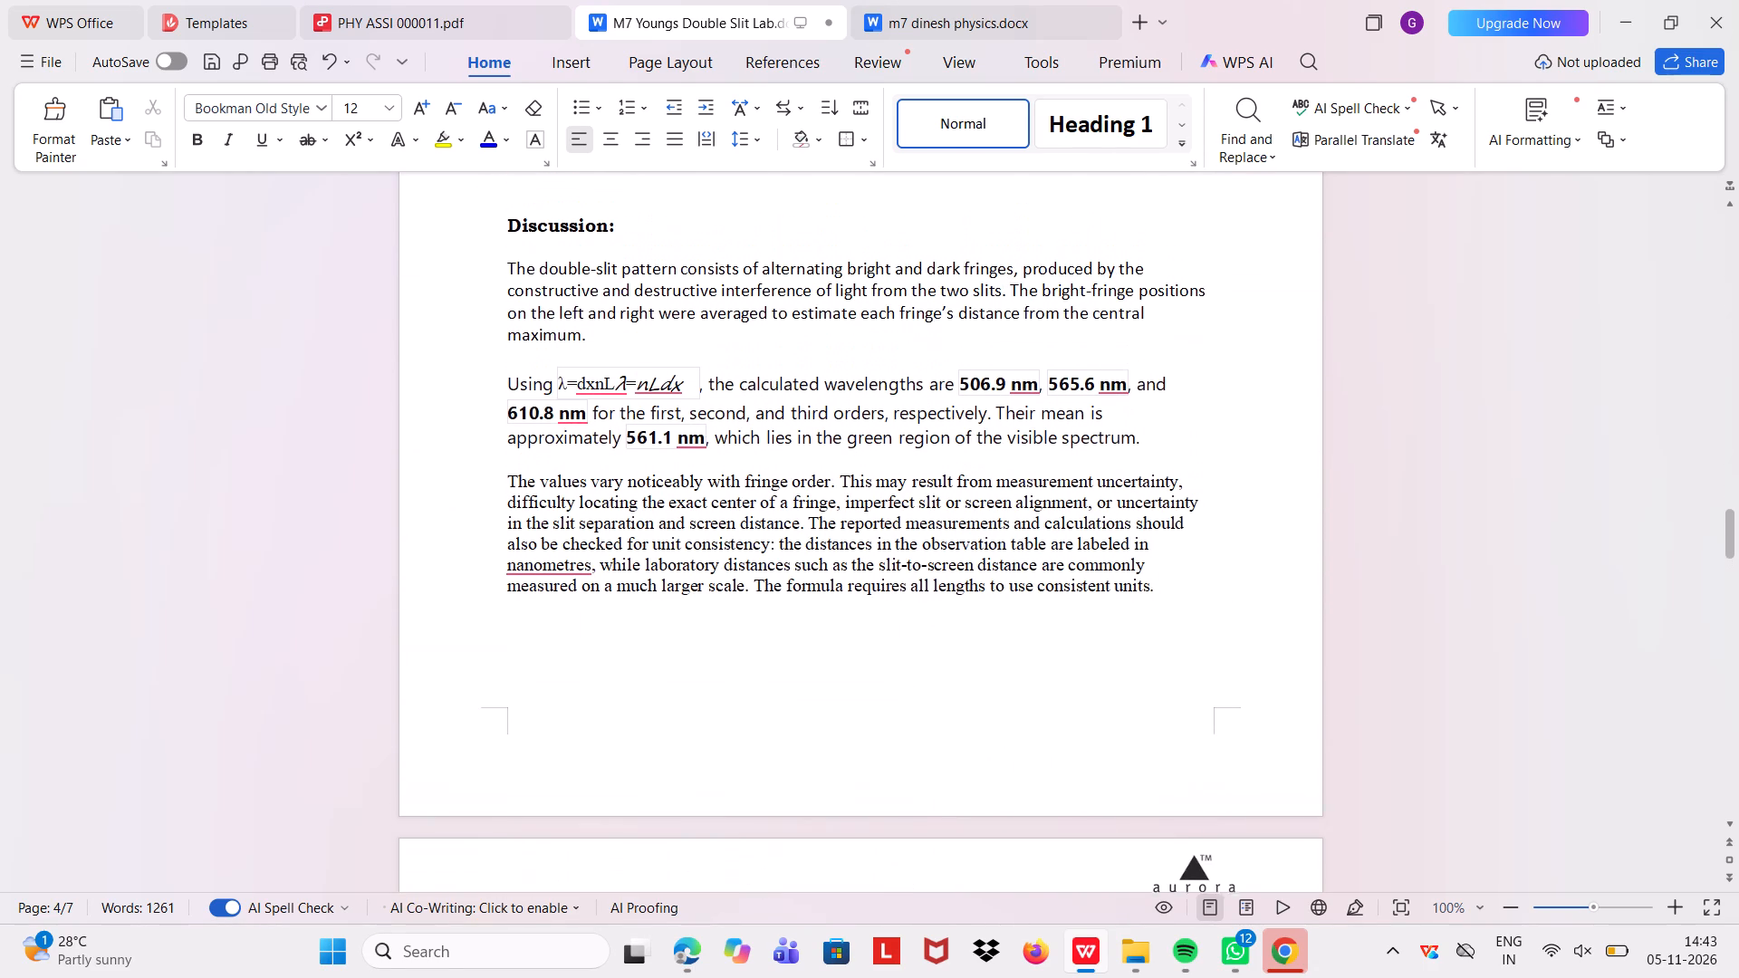
{"action": "scroll", "coordinate": [857, 446], "scroll_direction": "up", "scroll_amount": 1}
{"action": "scroll", "coordinate": [857, 446], "scroll_direction": "down", "scroll_amount": 4}
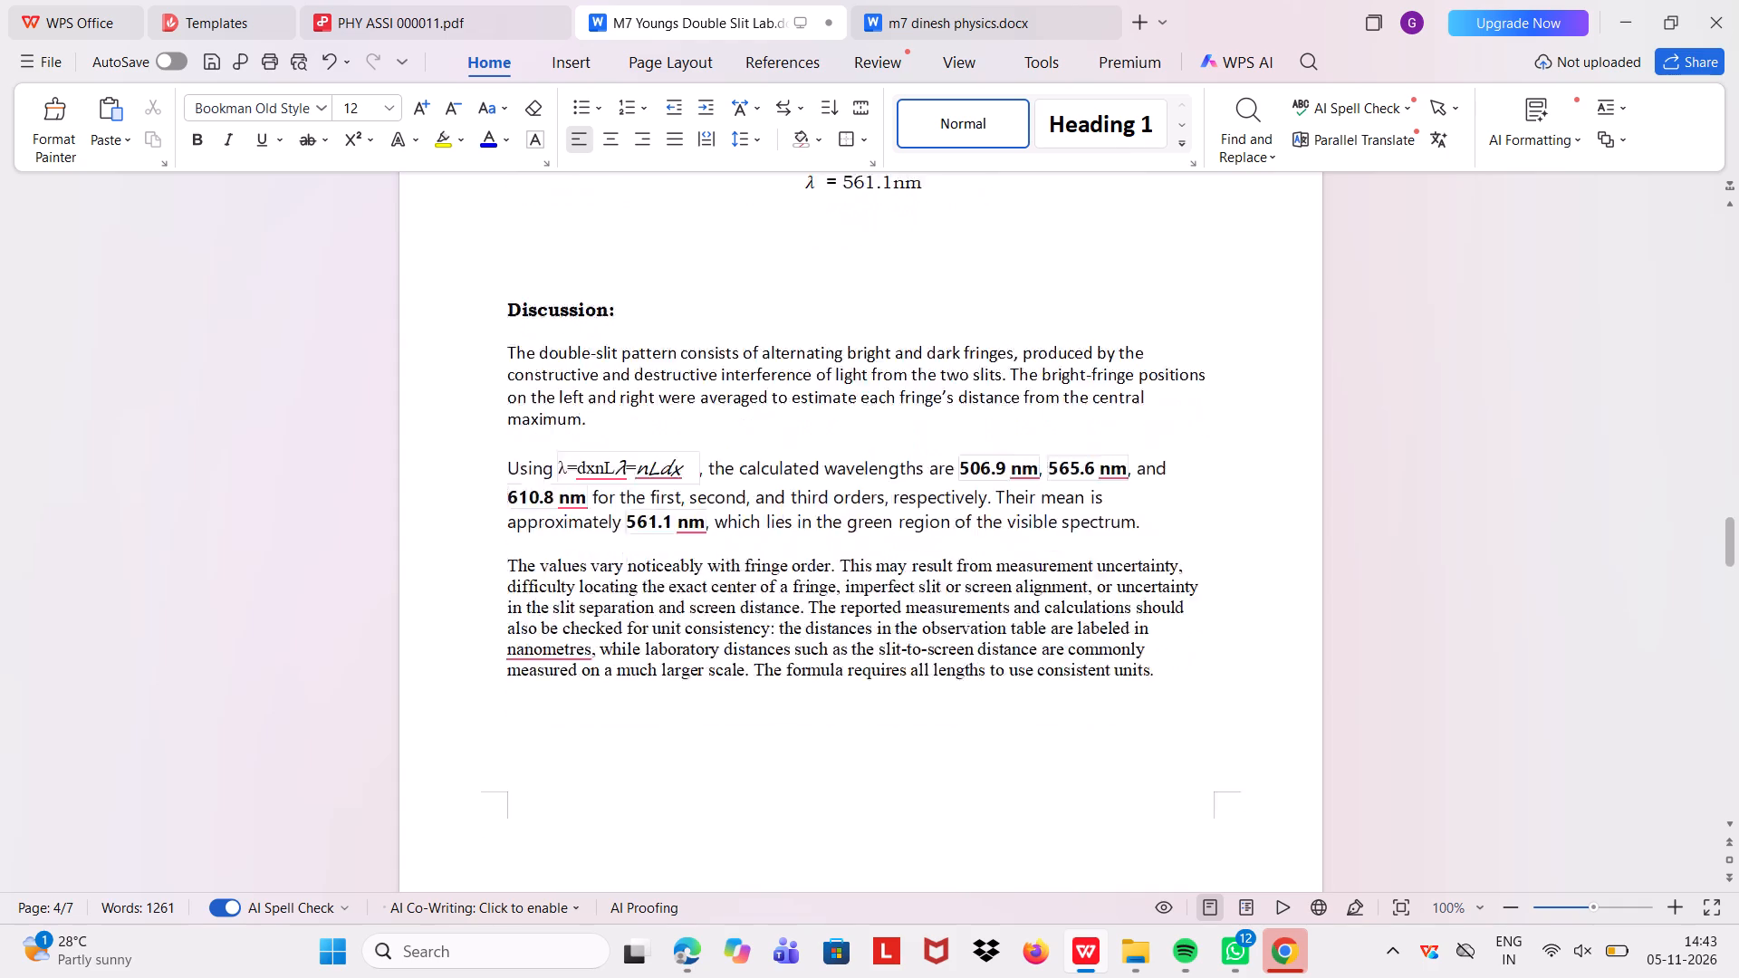
{"action": "scroll", "coordinate": [857, 446], "scroll_direction": "down", "scroll_amount": 3}
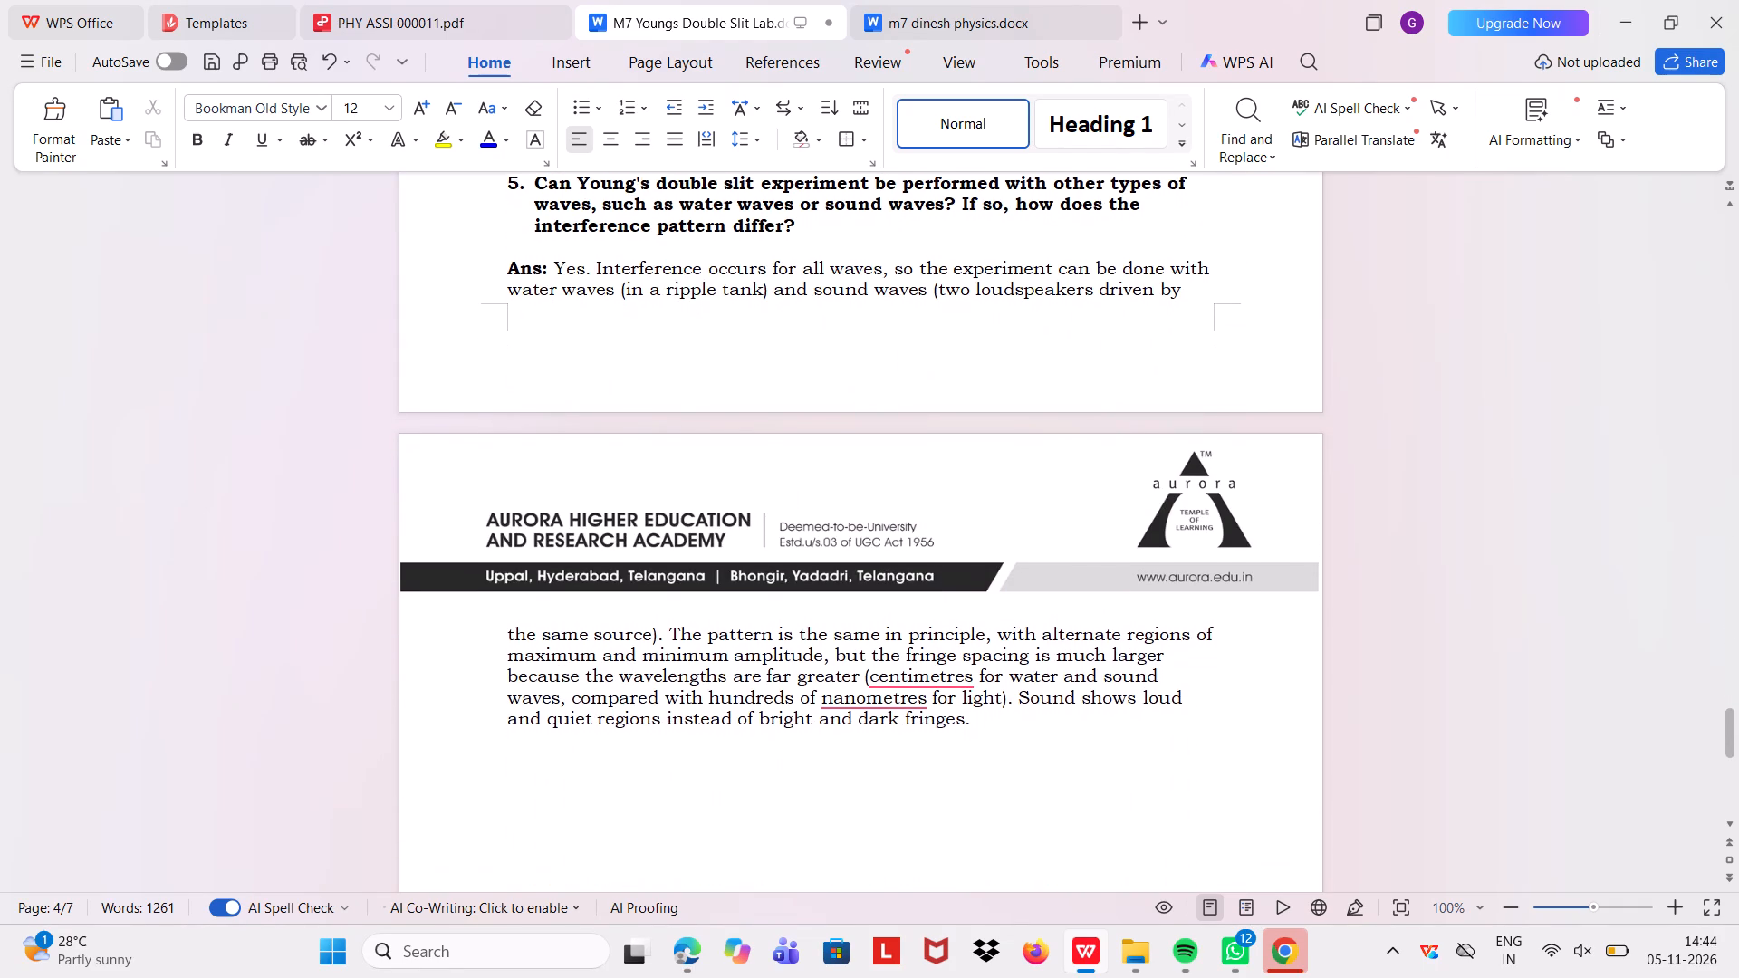
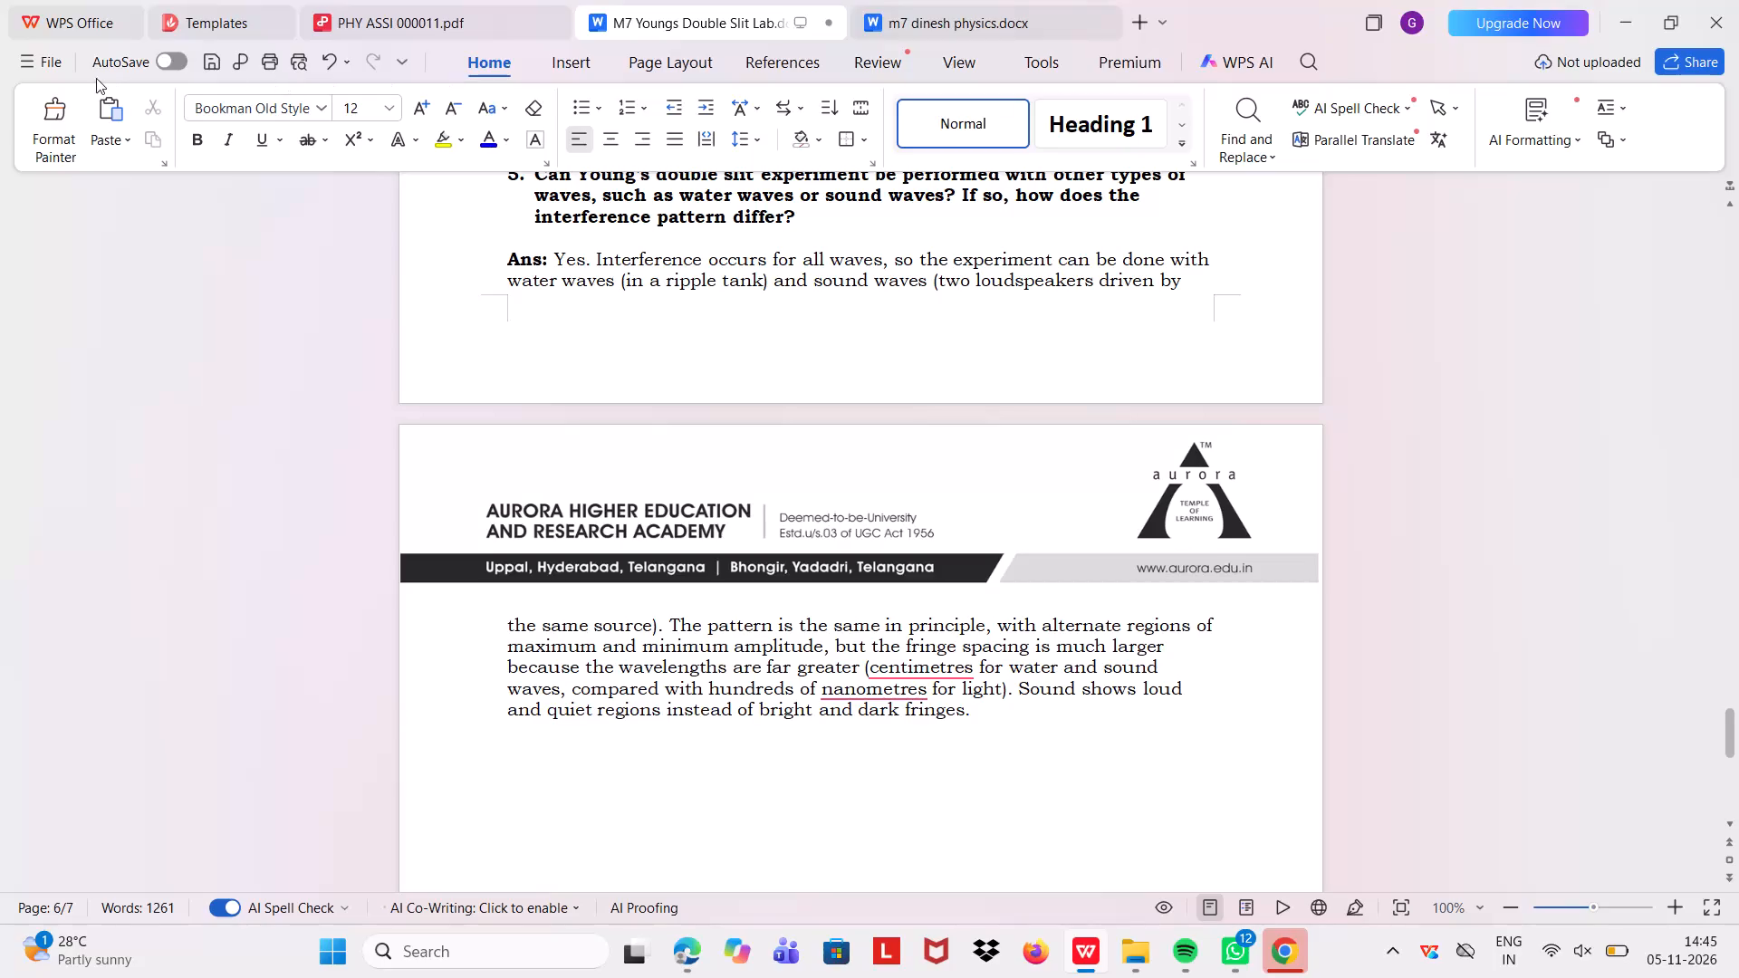
Export the lab report as a PDF named "physics lab 07" in the Downloads folder.
{"action": "left_click", "coordinate": [48, 58]}
{"action": "left_click", "coordinate": [181, 258]}
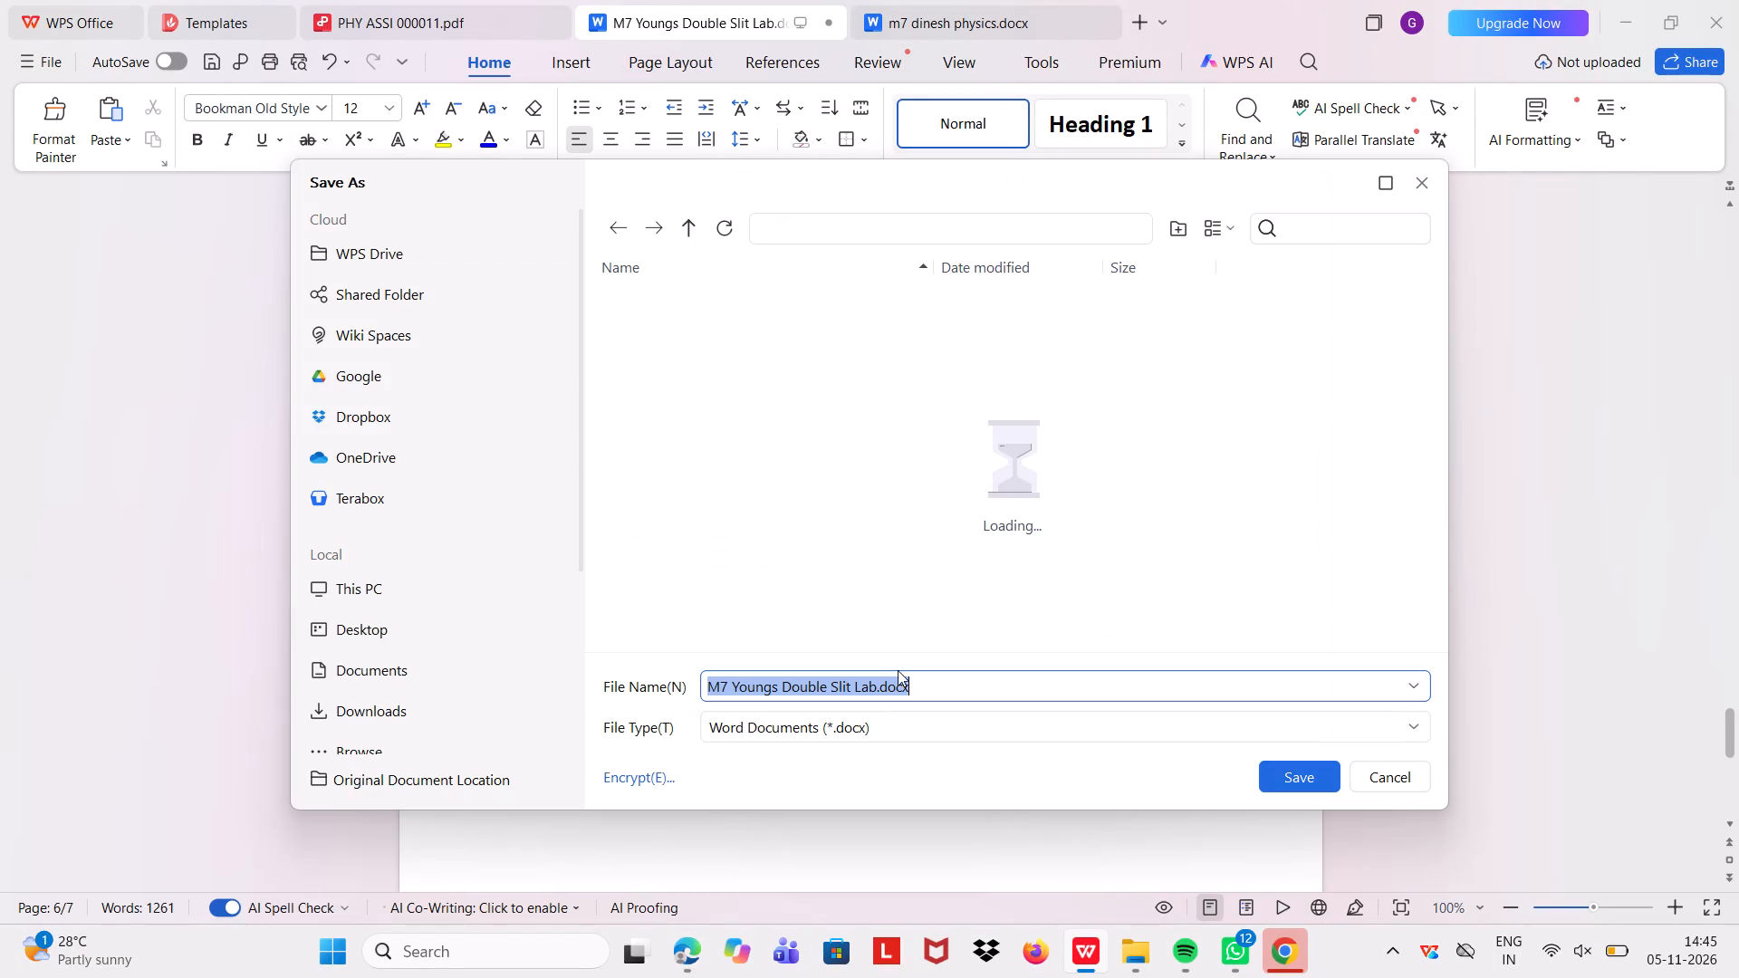
{"action": "left_click", "coordinate": [946, 695]}
{"action": "key", "text": "BackSpace"}
{"action": "key", "text": "BackSpace"}
{"action": "key", "text": "BackSpace"}
{"action": "key", "text": "BackSpace"}
{"action": "key", "text": "BackSpace"}
{"action": "key", "text": "BackSpace"}
{"action": "key", "text": "BackSpace"}
{"action": "key", "text": "BackSpace"}
{"action": "key", "text": "BackSpace"}
{"action": "key", "text": "BackSpace"}
{"action": "key", "text": "BackSpace"}
{"action": "key", "text": "BackSpace"}
{"action": "key", "text": "BackSpace"}
{"action": "key", "text": "BackSpace"}
{"action": "key", "text": "BackSpace"}
{"action": "key", "text": "BackSpace"}
{"action": "key", "text": "BackSpace"}
{"action": "key", "text": "BackSpace"}
{"action": "key", "text": "BackSpace"}
{"action": "key", "text": "BackSpace"}
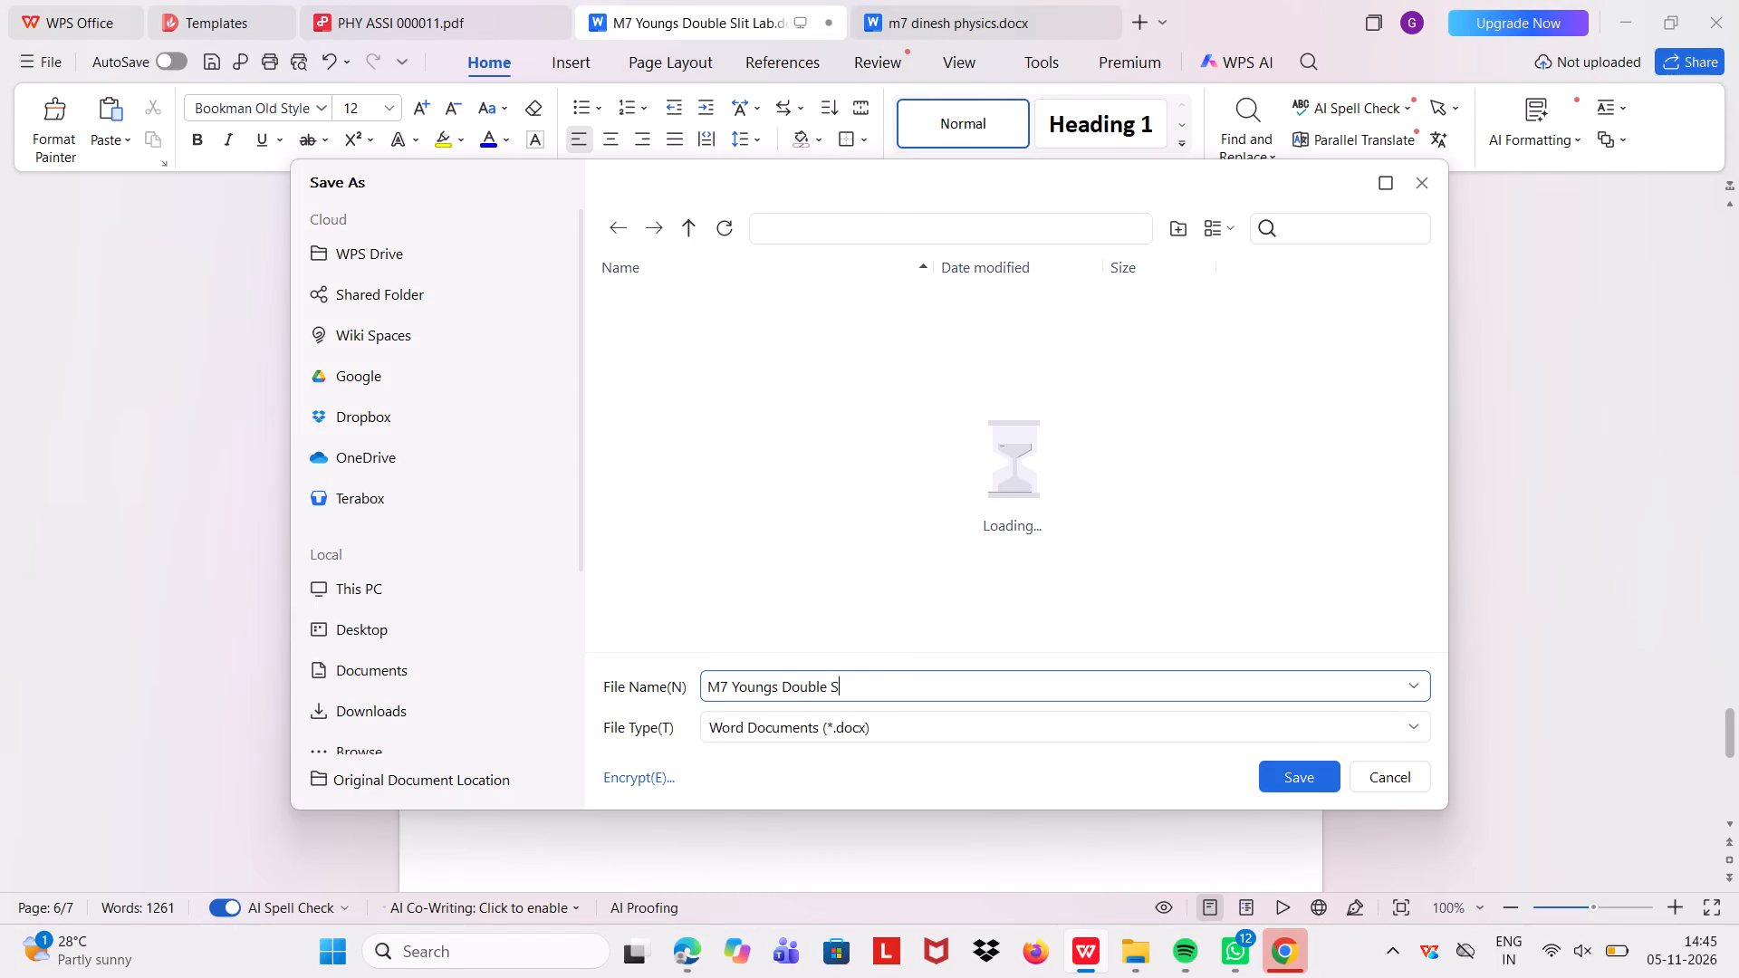
{"action": "type", "text": "physice"}
{"action": "key", "text": "BackSpace"}
{"action": "type", "text": "s ;l"}
{"action": "key", "text": "BackSpace"}
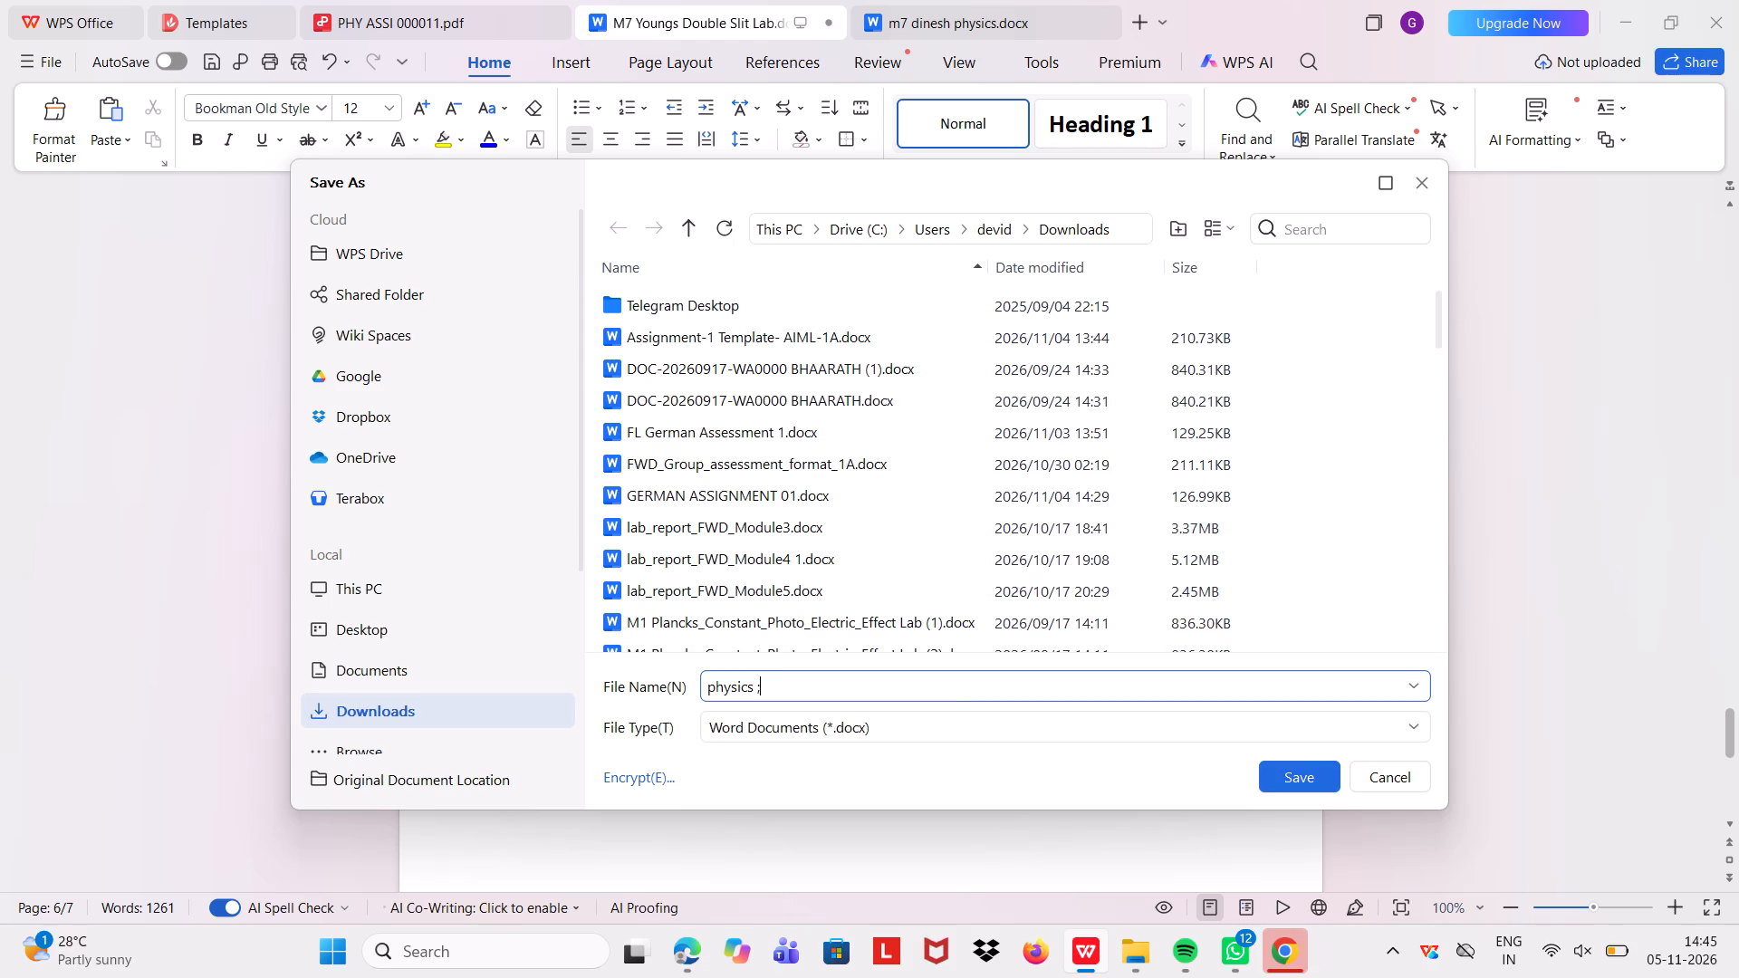
{"action": "key", "text": "BackSpace"}
{"action": "key", "text": "k"}
{"action": "key", "text": "BackSpace"}
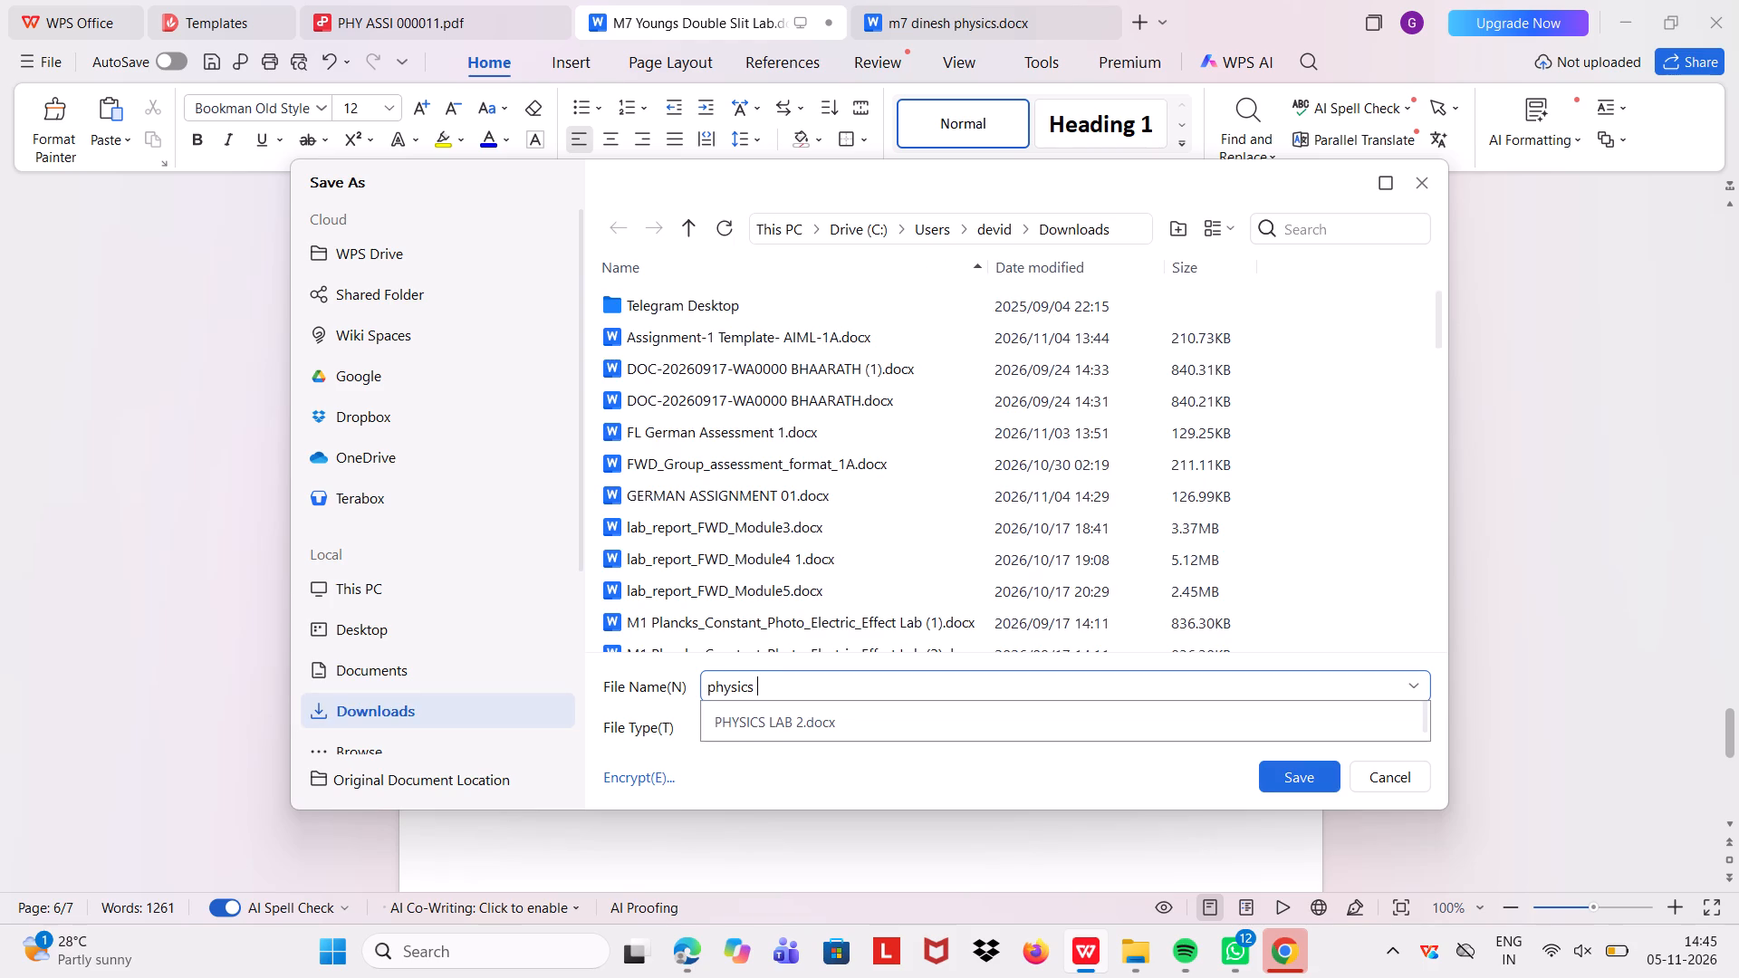
{"action": "type", "text": "lab 07"}
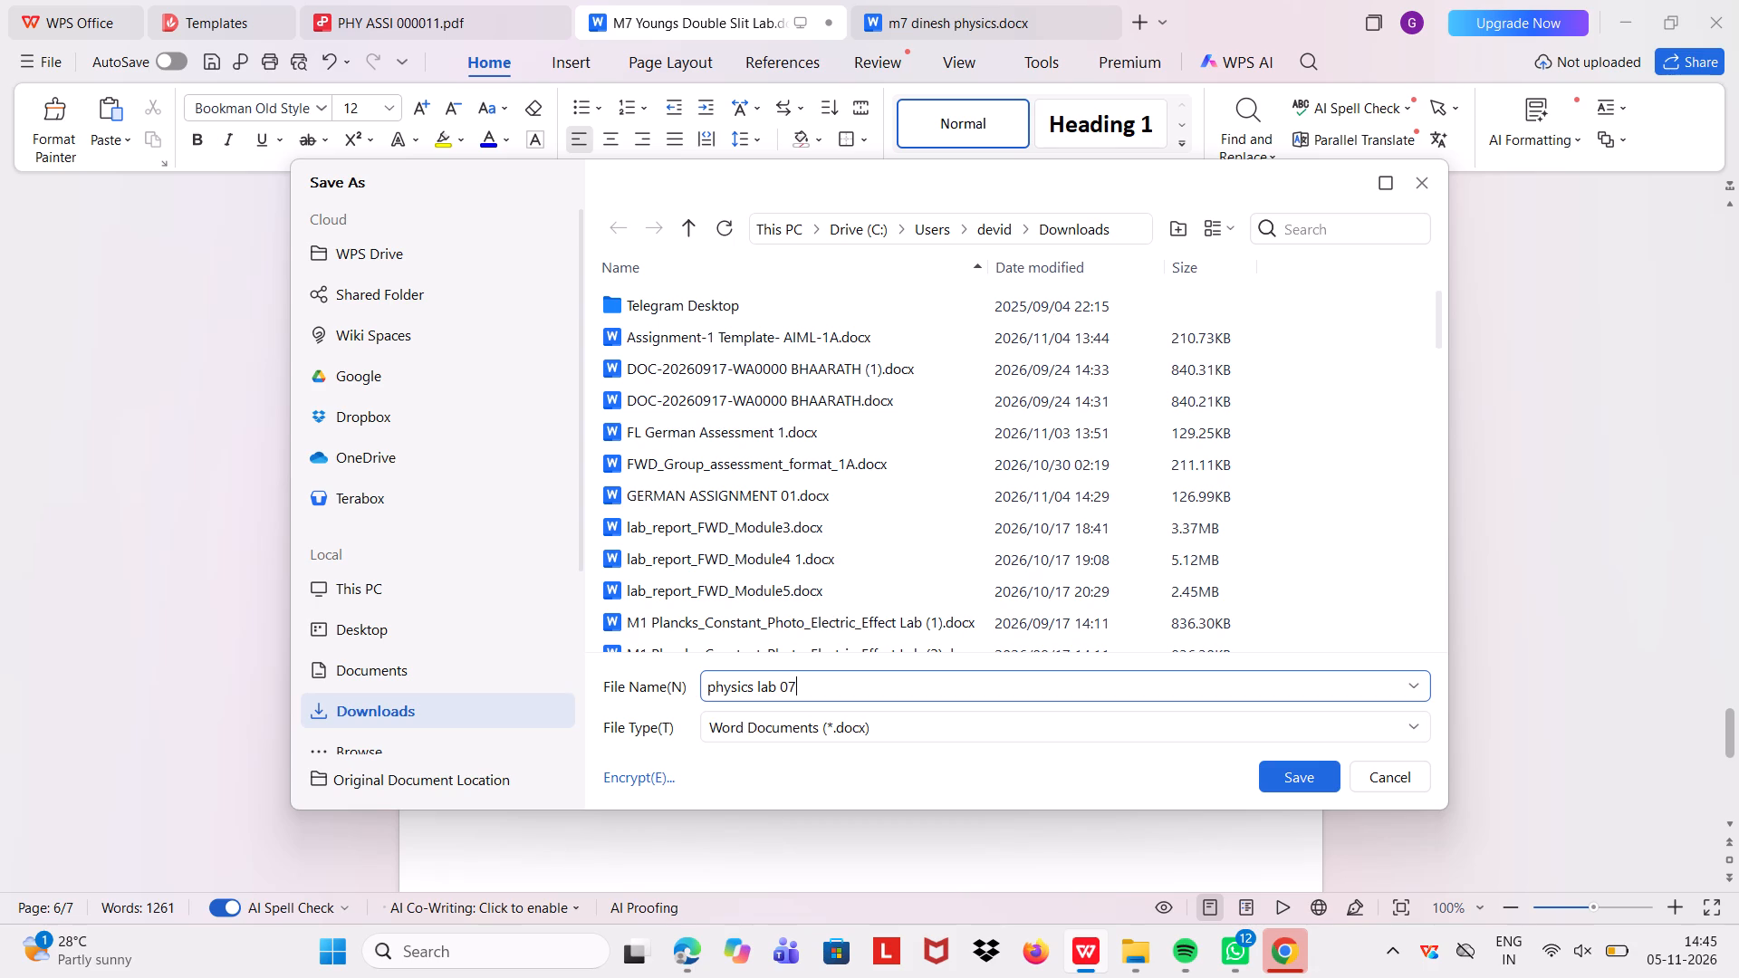
{"action": "left_click", "coordinate": [908, 727]}
{"action": "scroll", "coordinate": [864, 671], "scroll_direction": "down", "scroll_amount": 1}
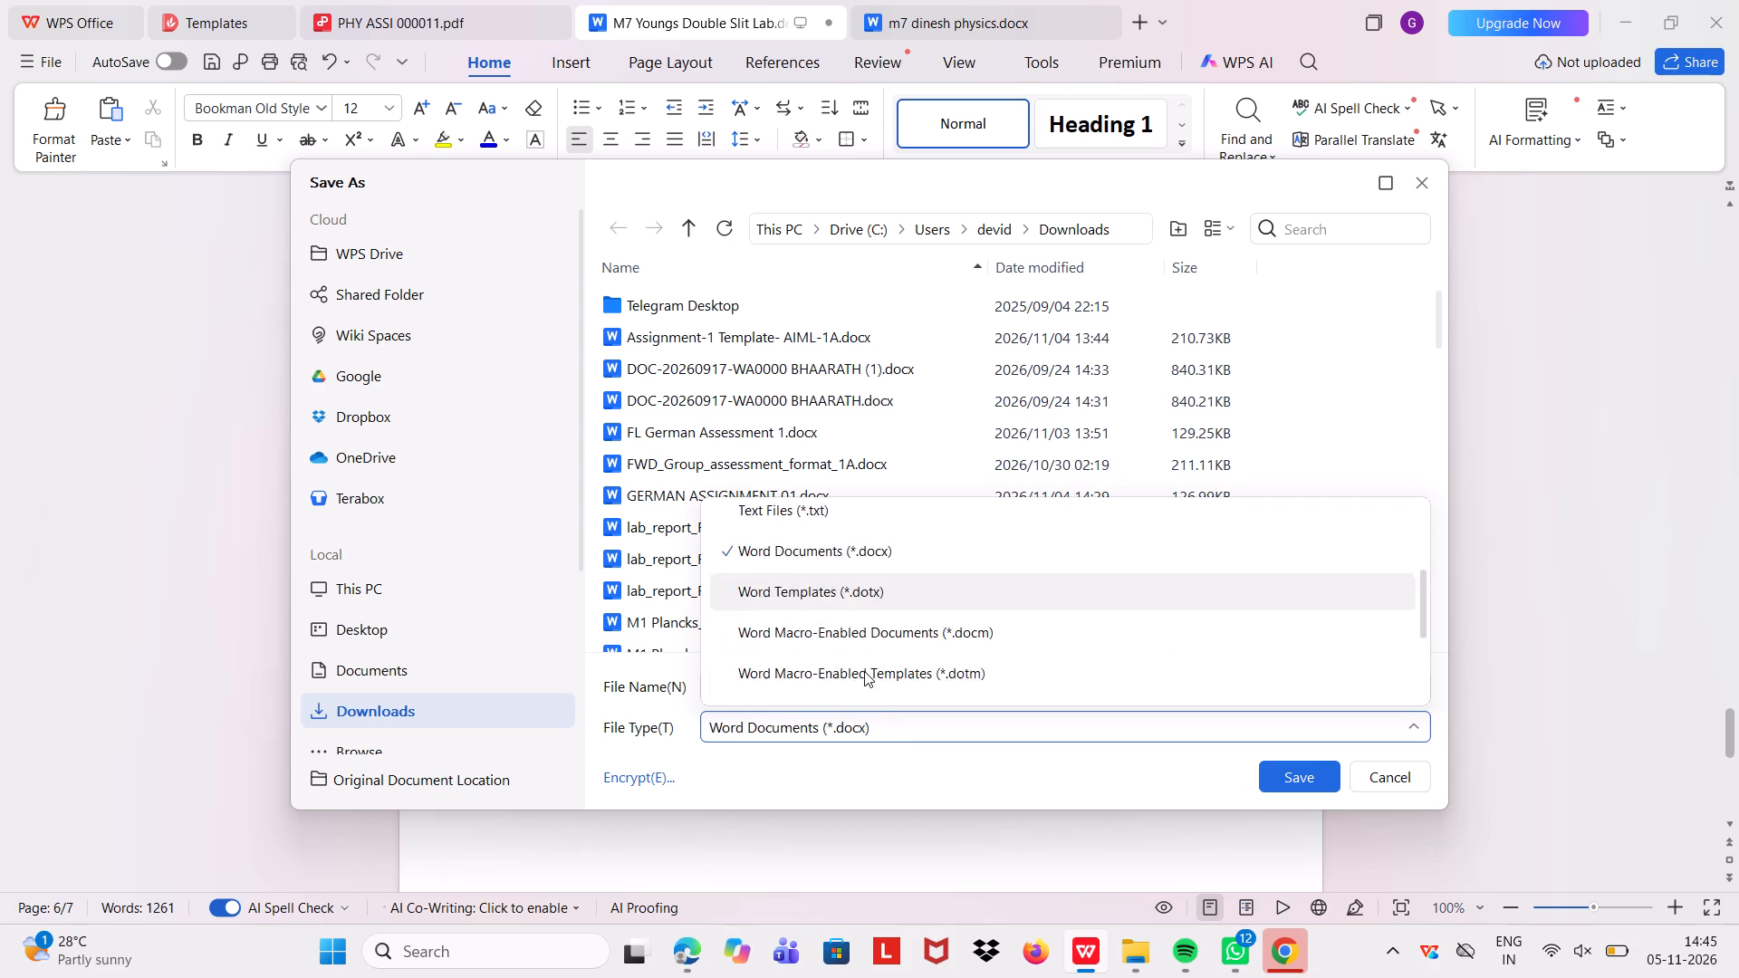
{"action": "scroll", "coordinate": [864, 671], "scroll_direction": "down", "scroll_amount": 2}
{"action": "left_click", "coordinate": [831, 691]}
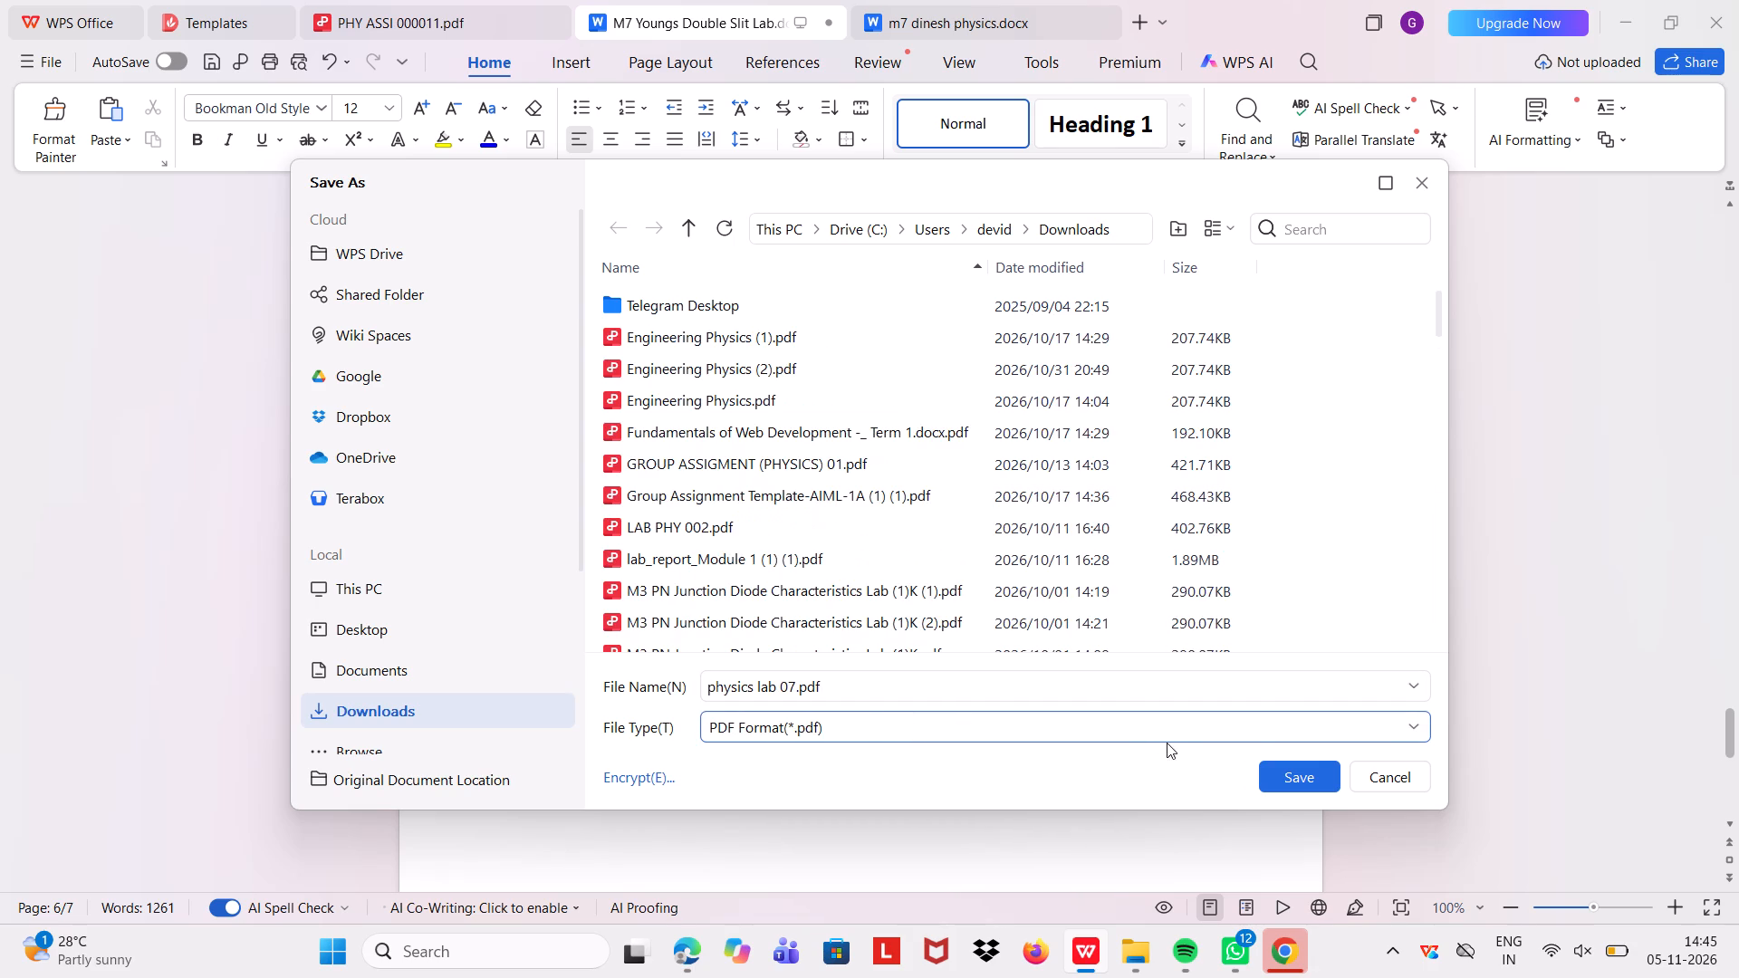
{"action": "left_click", "coordinate": [1295, 775]}
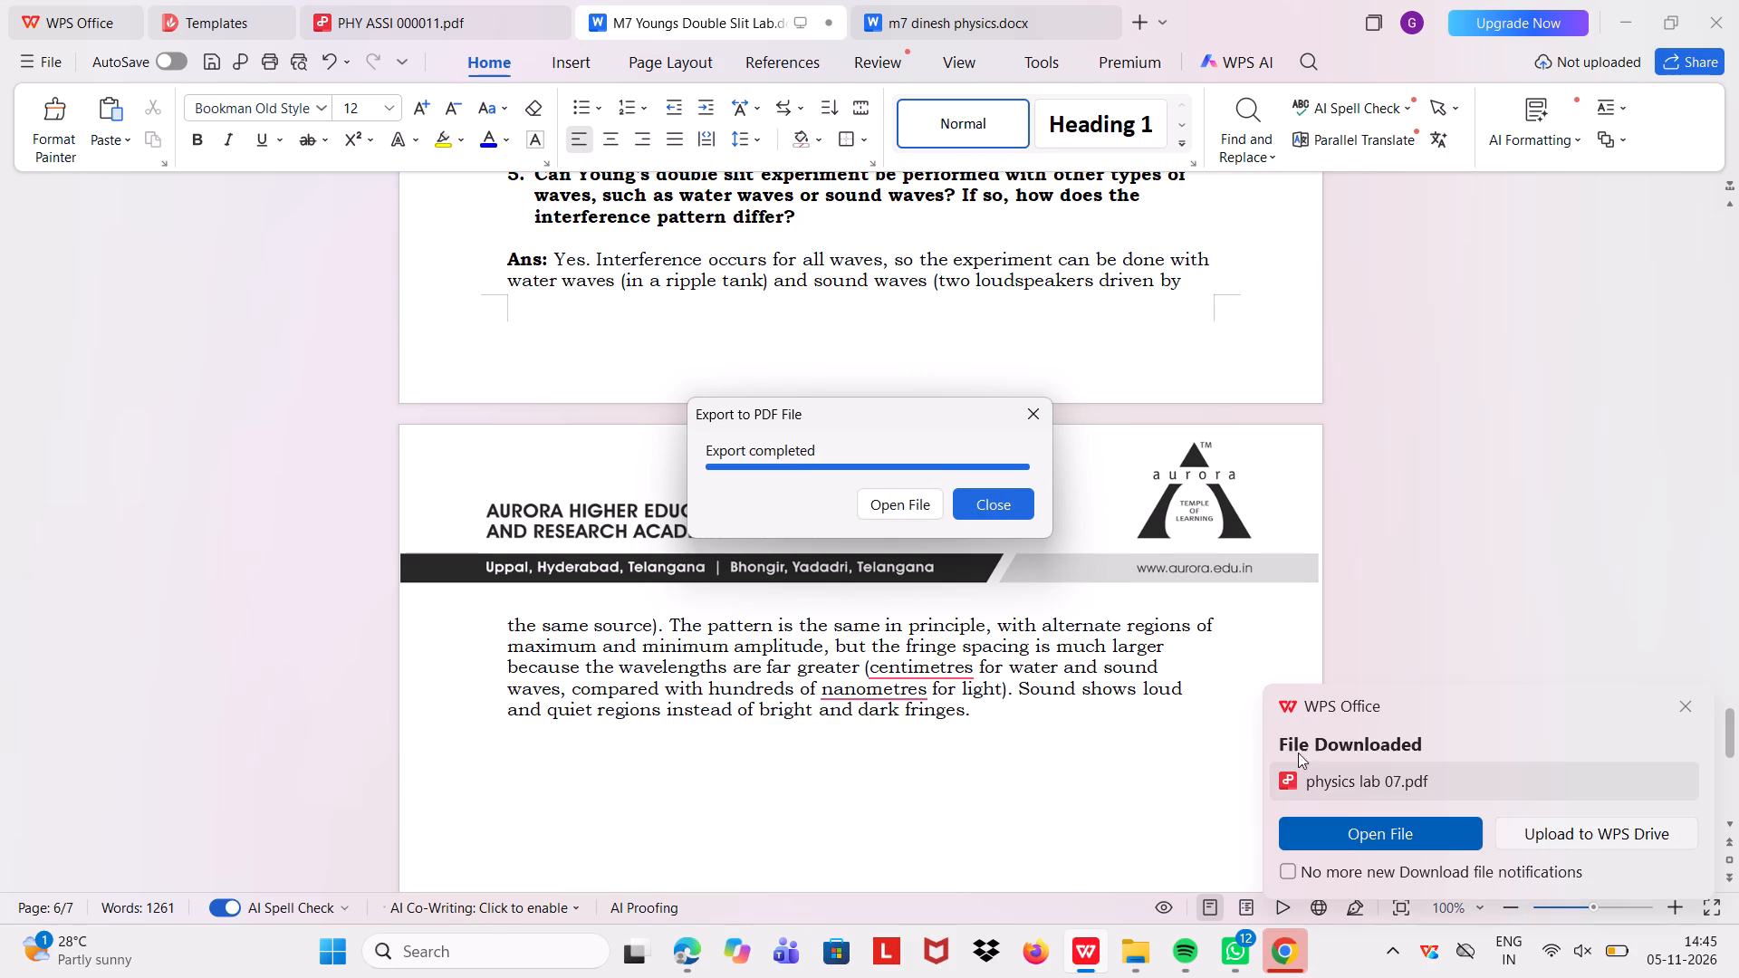
Open the exported PDF and review it from the student details on page one to the last viva voce answer.
{"action": "left_click", "coordinate": [1420, 784]}
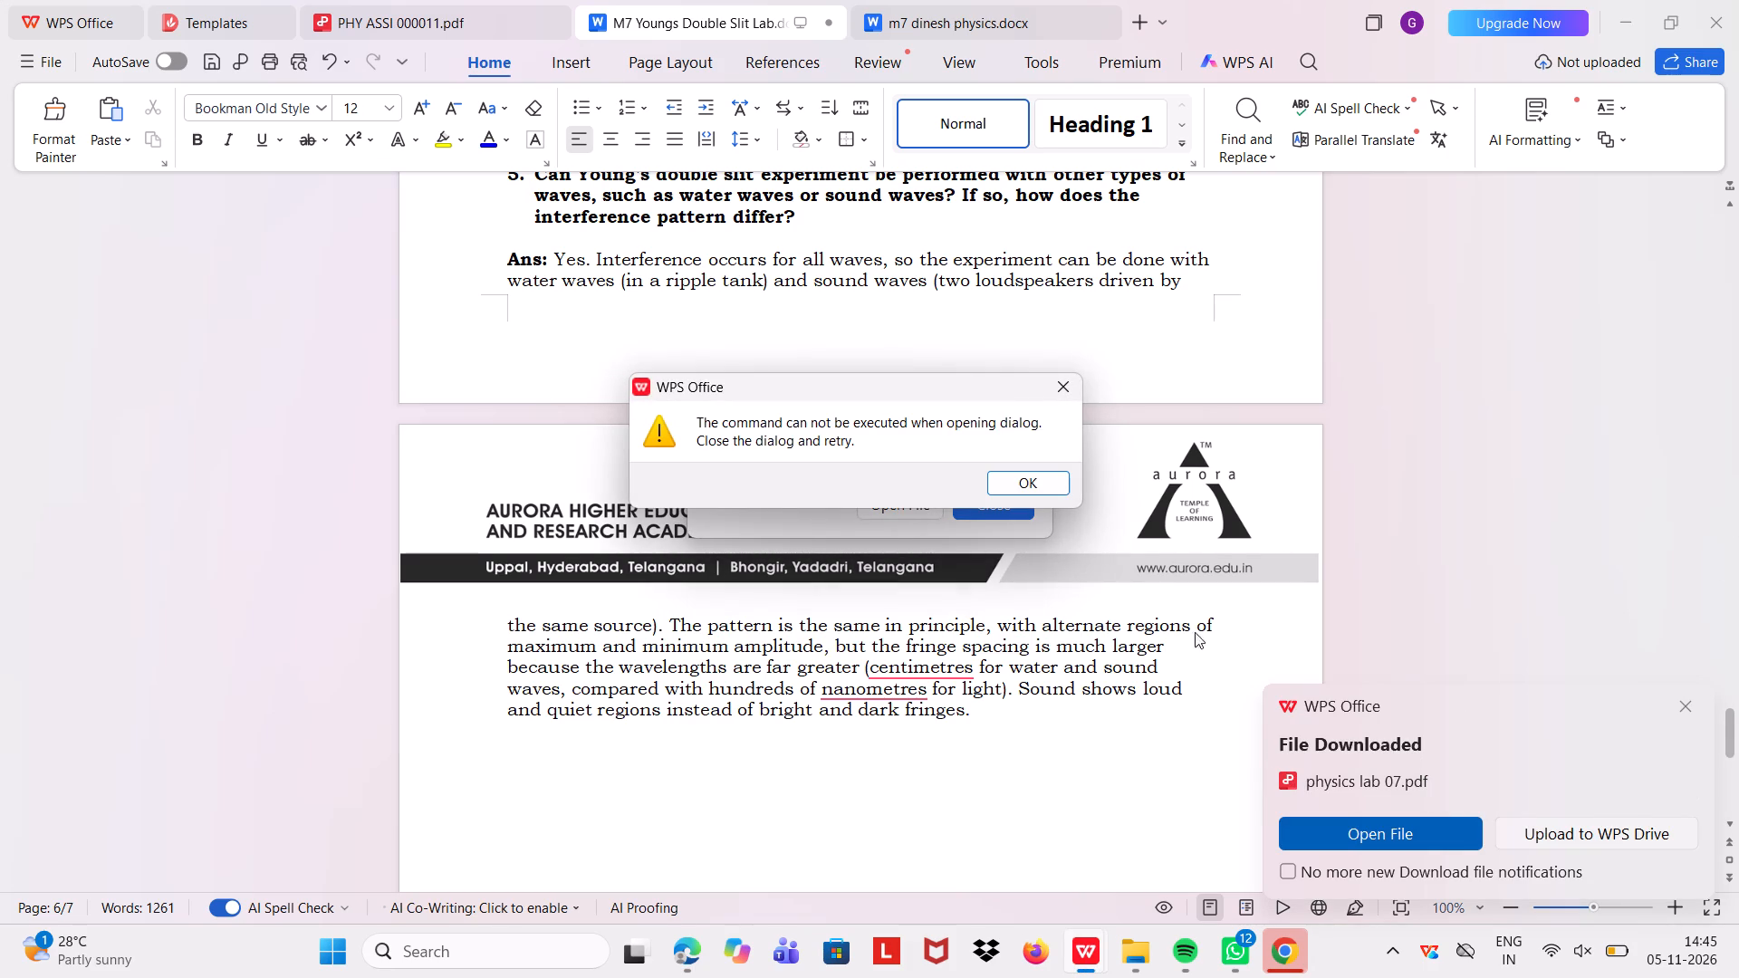
{"action": "left_click", "coordinate": [1059, 397]}
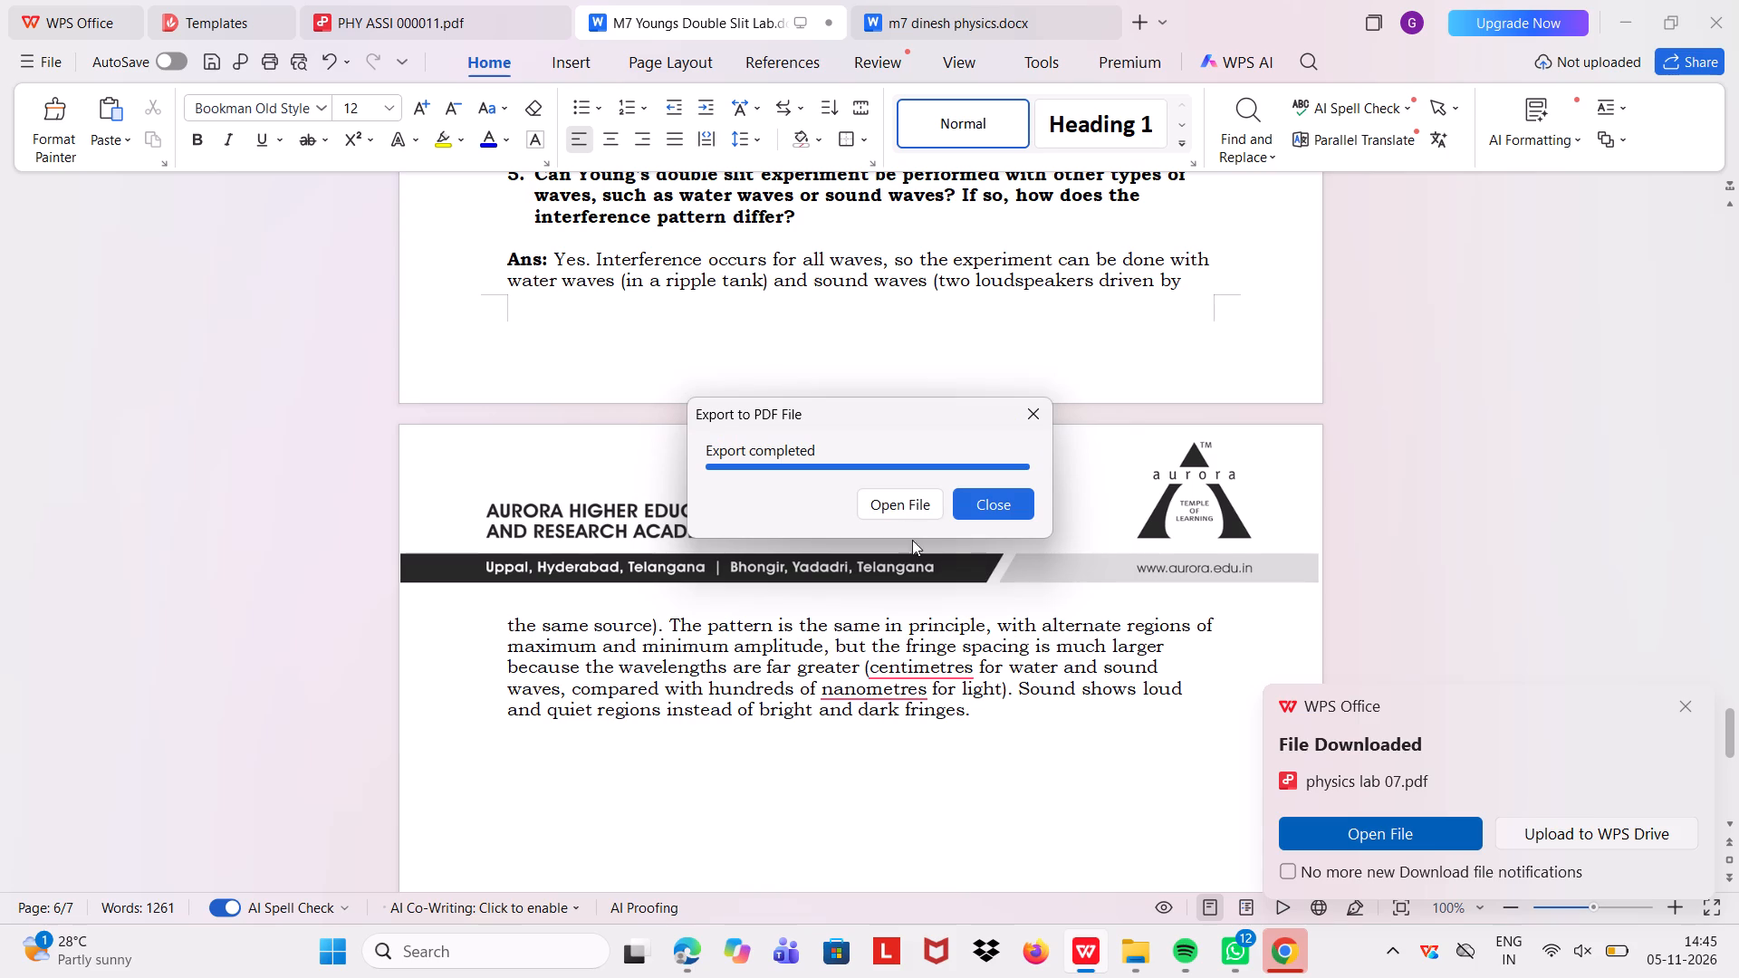
{"action": "left_click", "coordinate": [894, 500]}
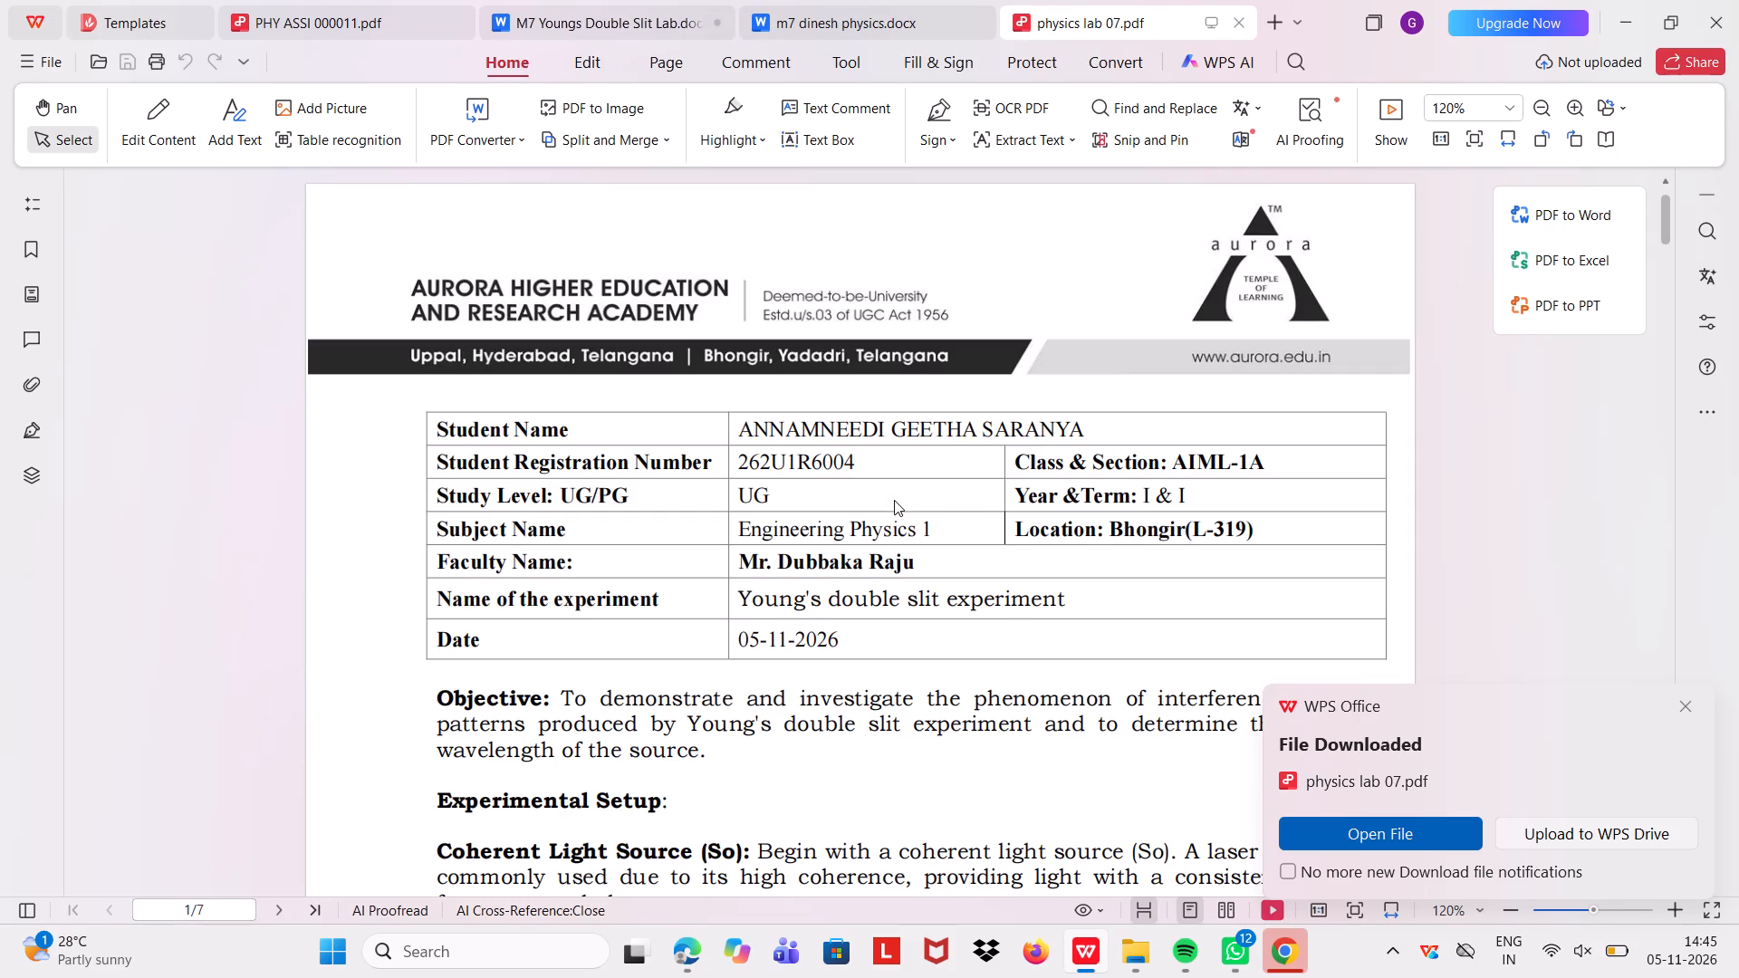
{"action": "scroll", "coordinate": [894, 500], "scroll_direction": "down", "scroll_amount": 3}
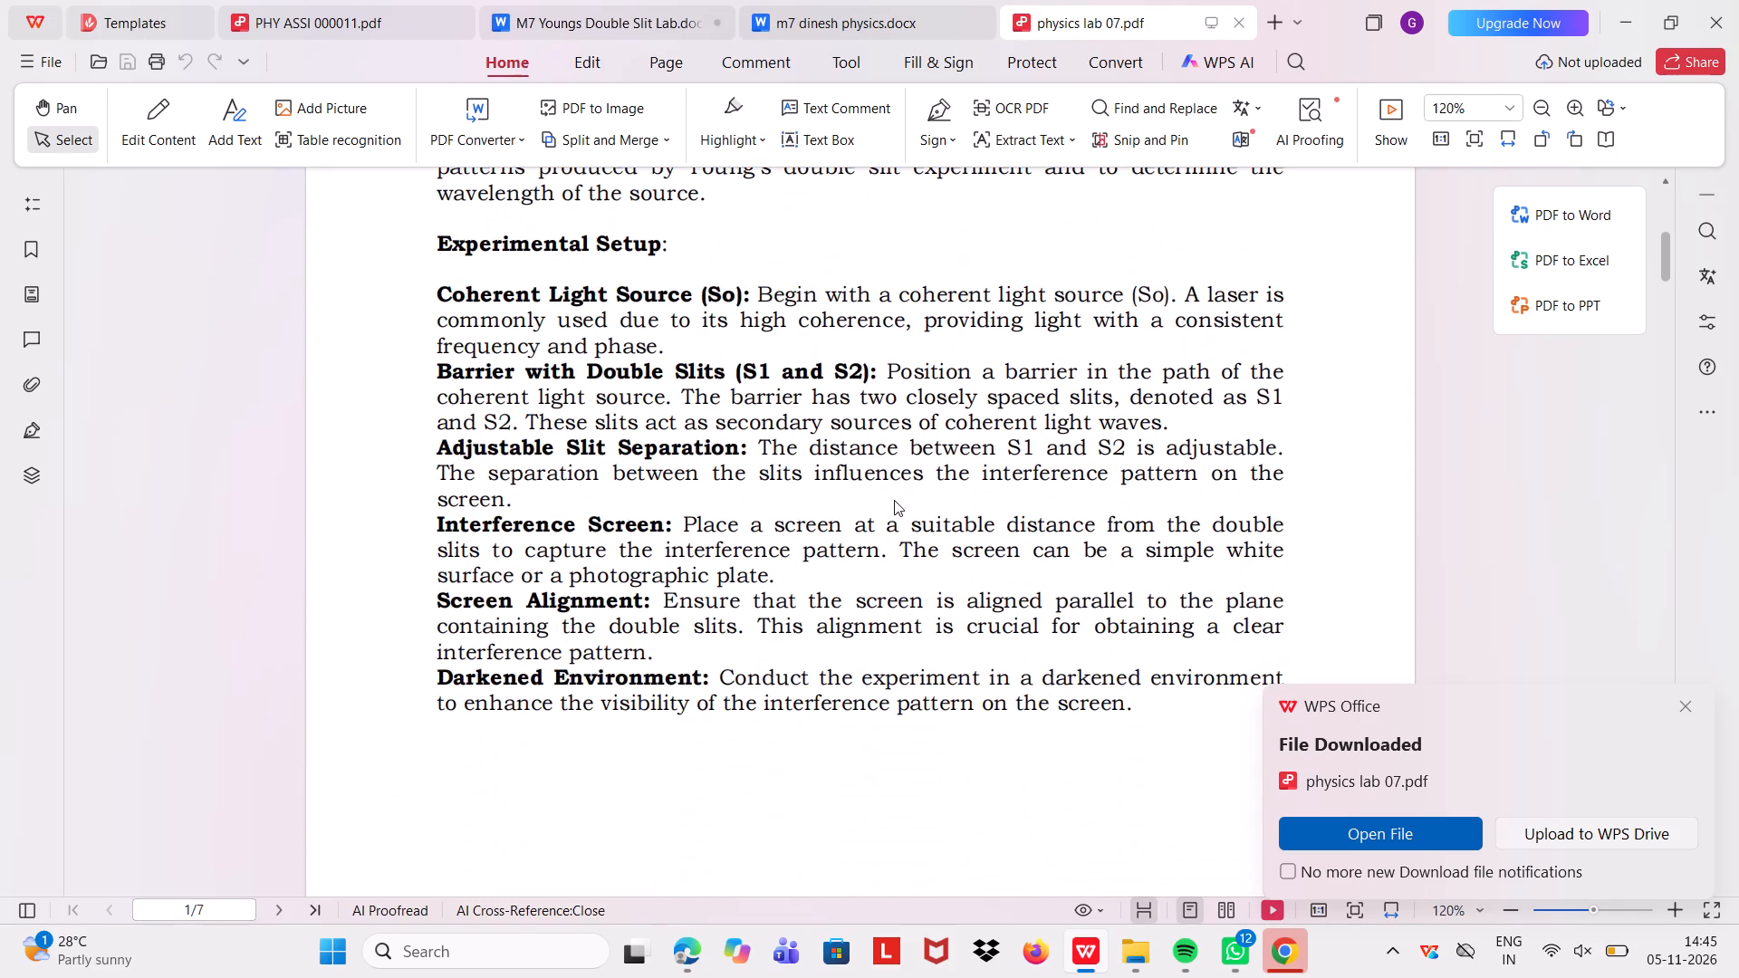
{"action": "scroll", "coordinate": [894, 500], "scroll_direction": "down", "scroll_amount": 7}
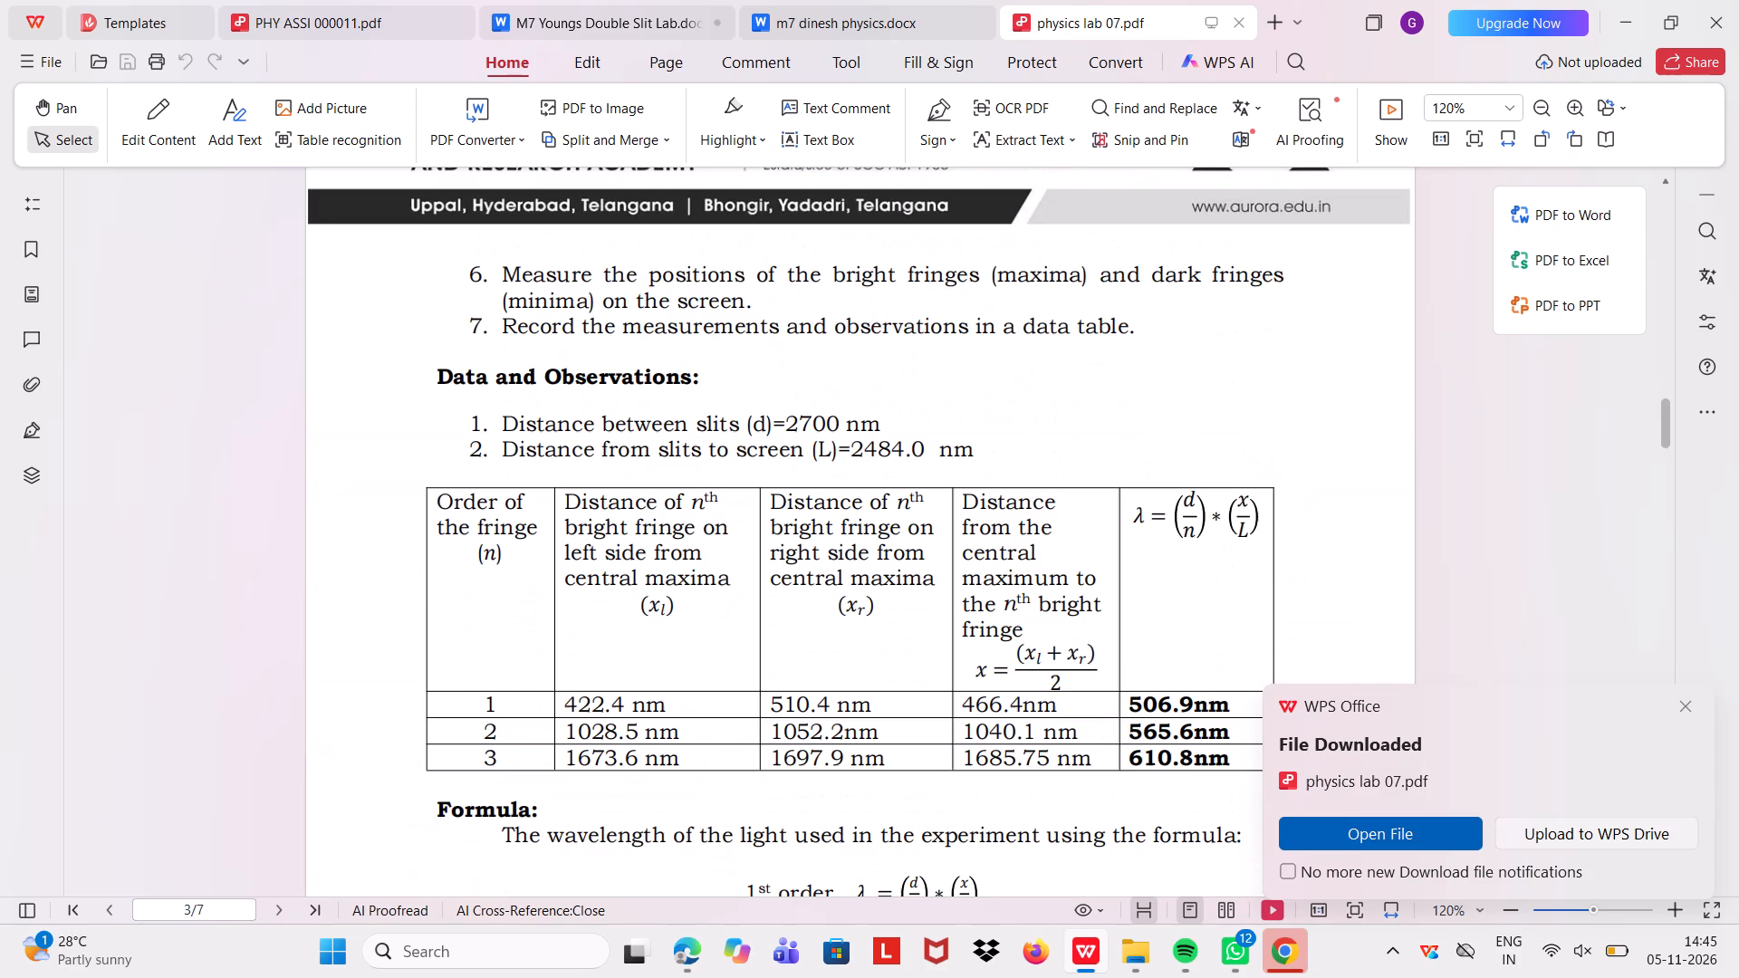
{"action": "scroll", "coordinate": [894, 500], "scroll_direction": "down", "scroll_amount": 8}
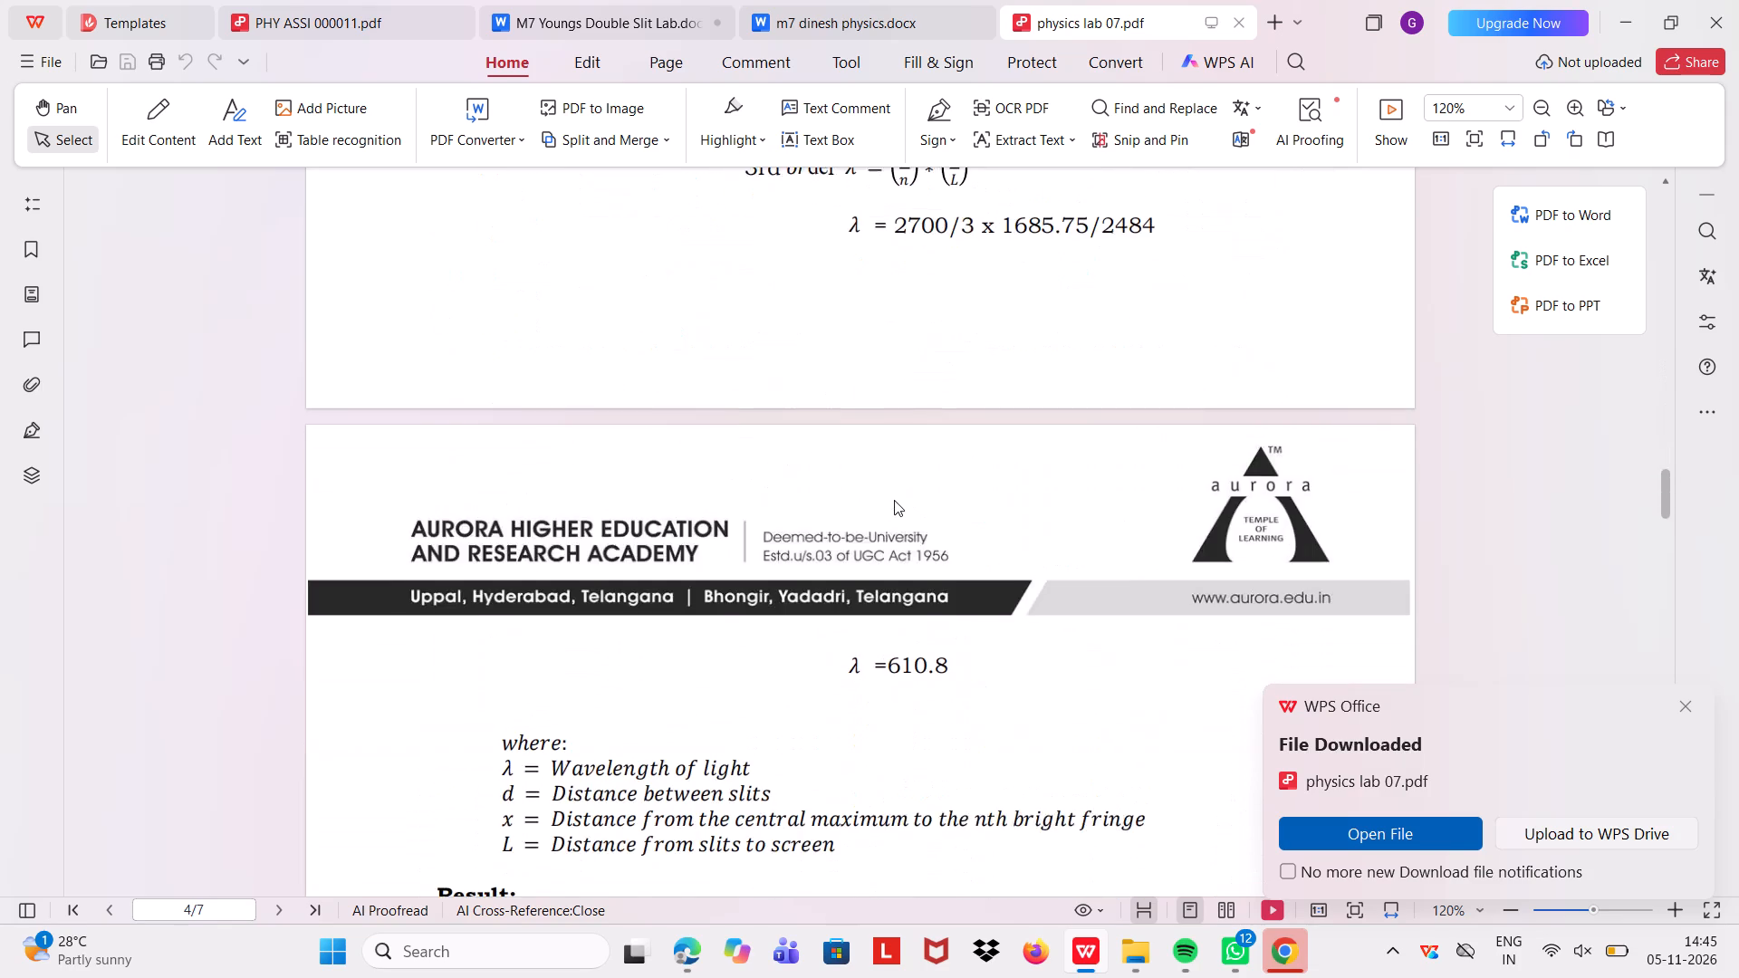
{"action": "scroll", "coordinate": [894, 500], "scroll_direction": "down", "scroll_amount": 6}
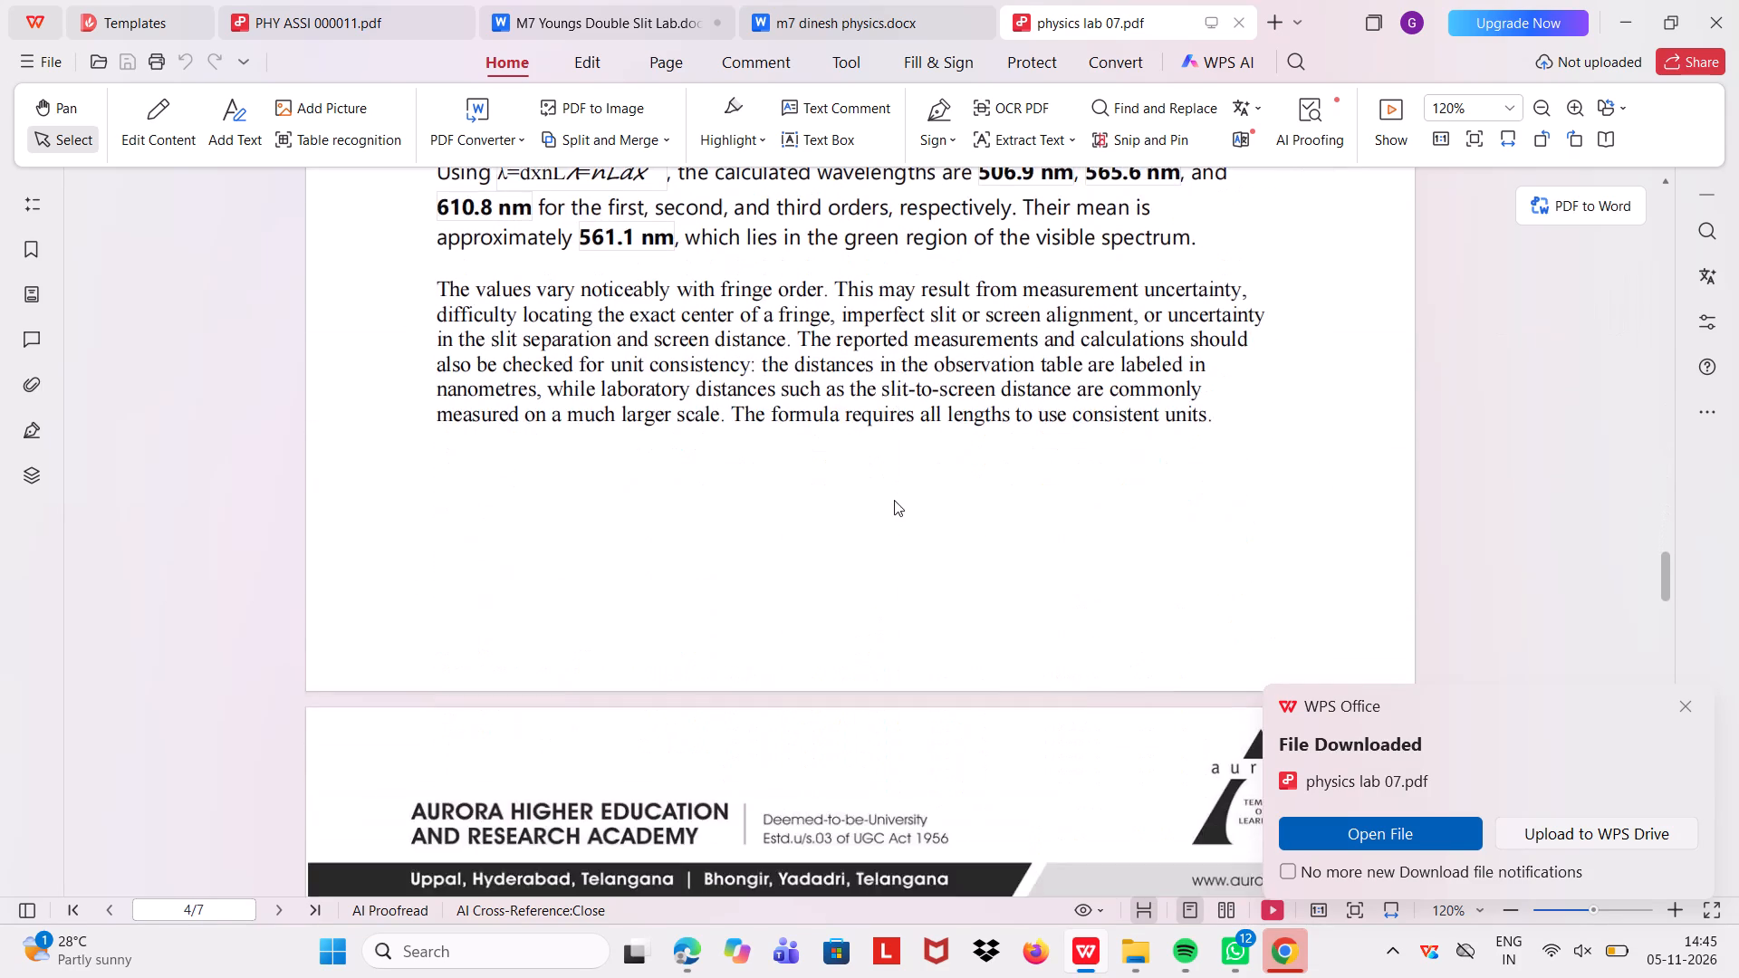
{"action": "scroll", "coordinate": [894, 500], "scroll_direction": "down", "scroll_amount": 5}
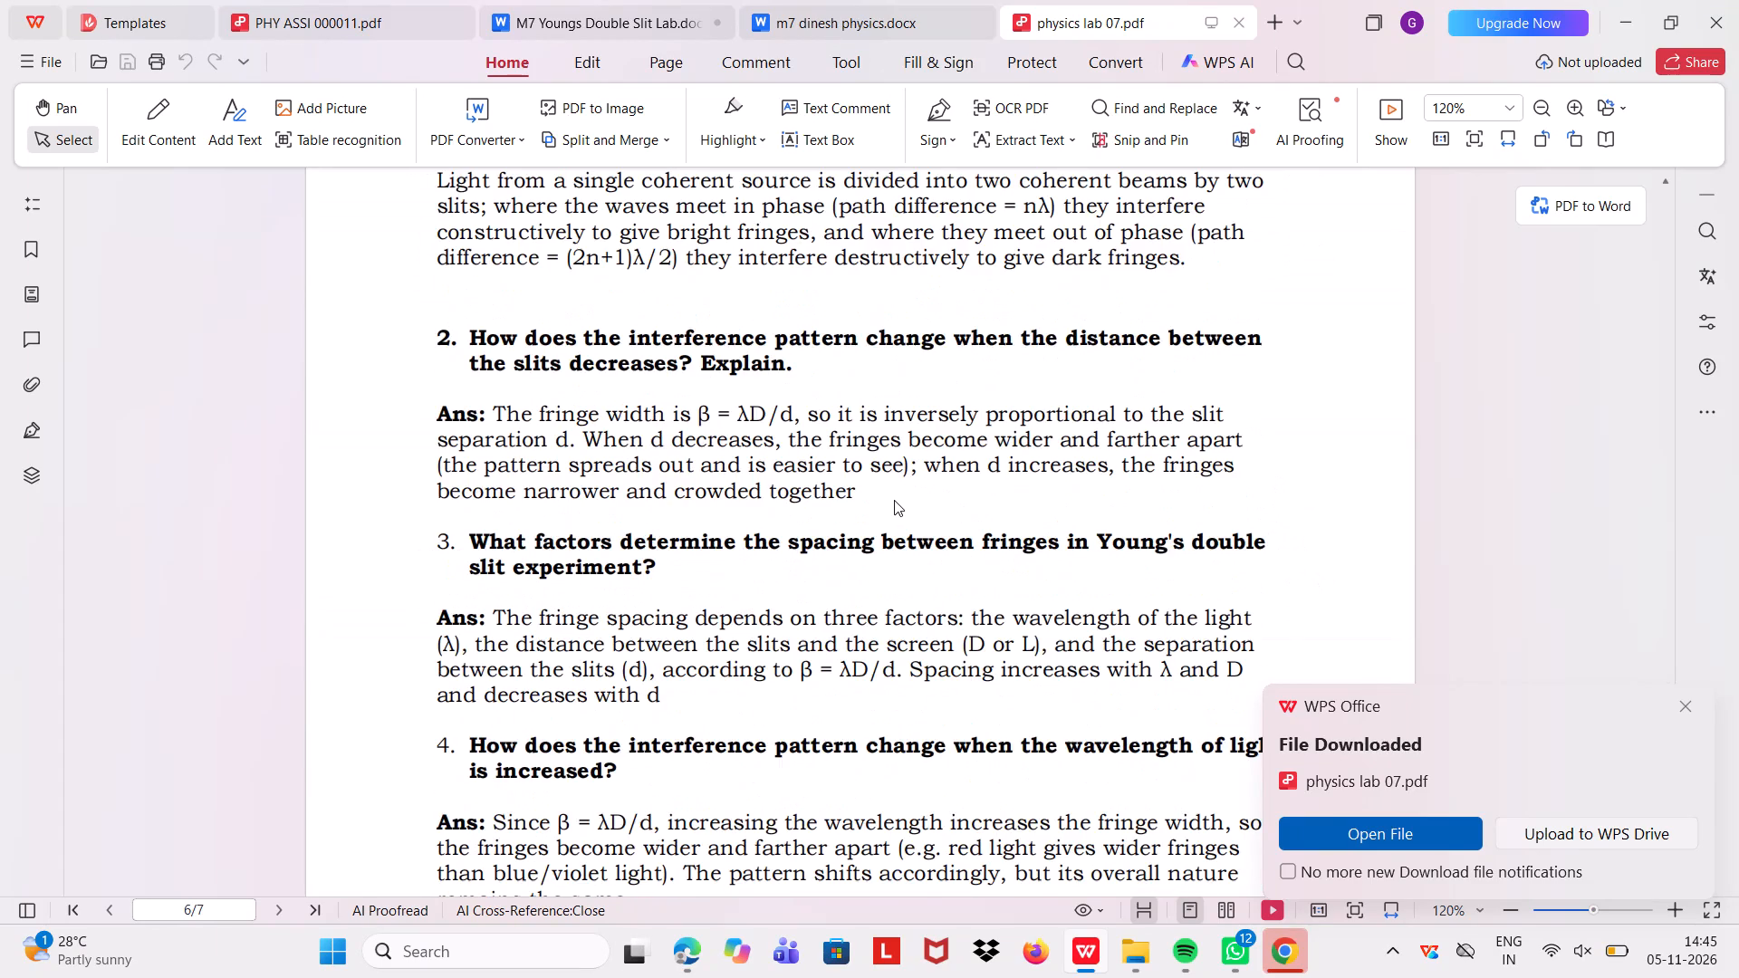
{"action": "scroll", "coordinate": [894, 500], "scroll_direction": "down", "scroll_amount": 4}
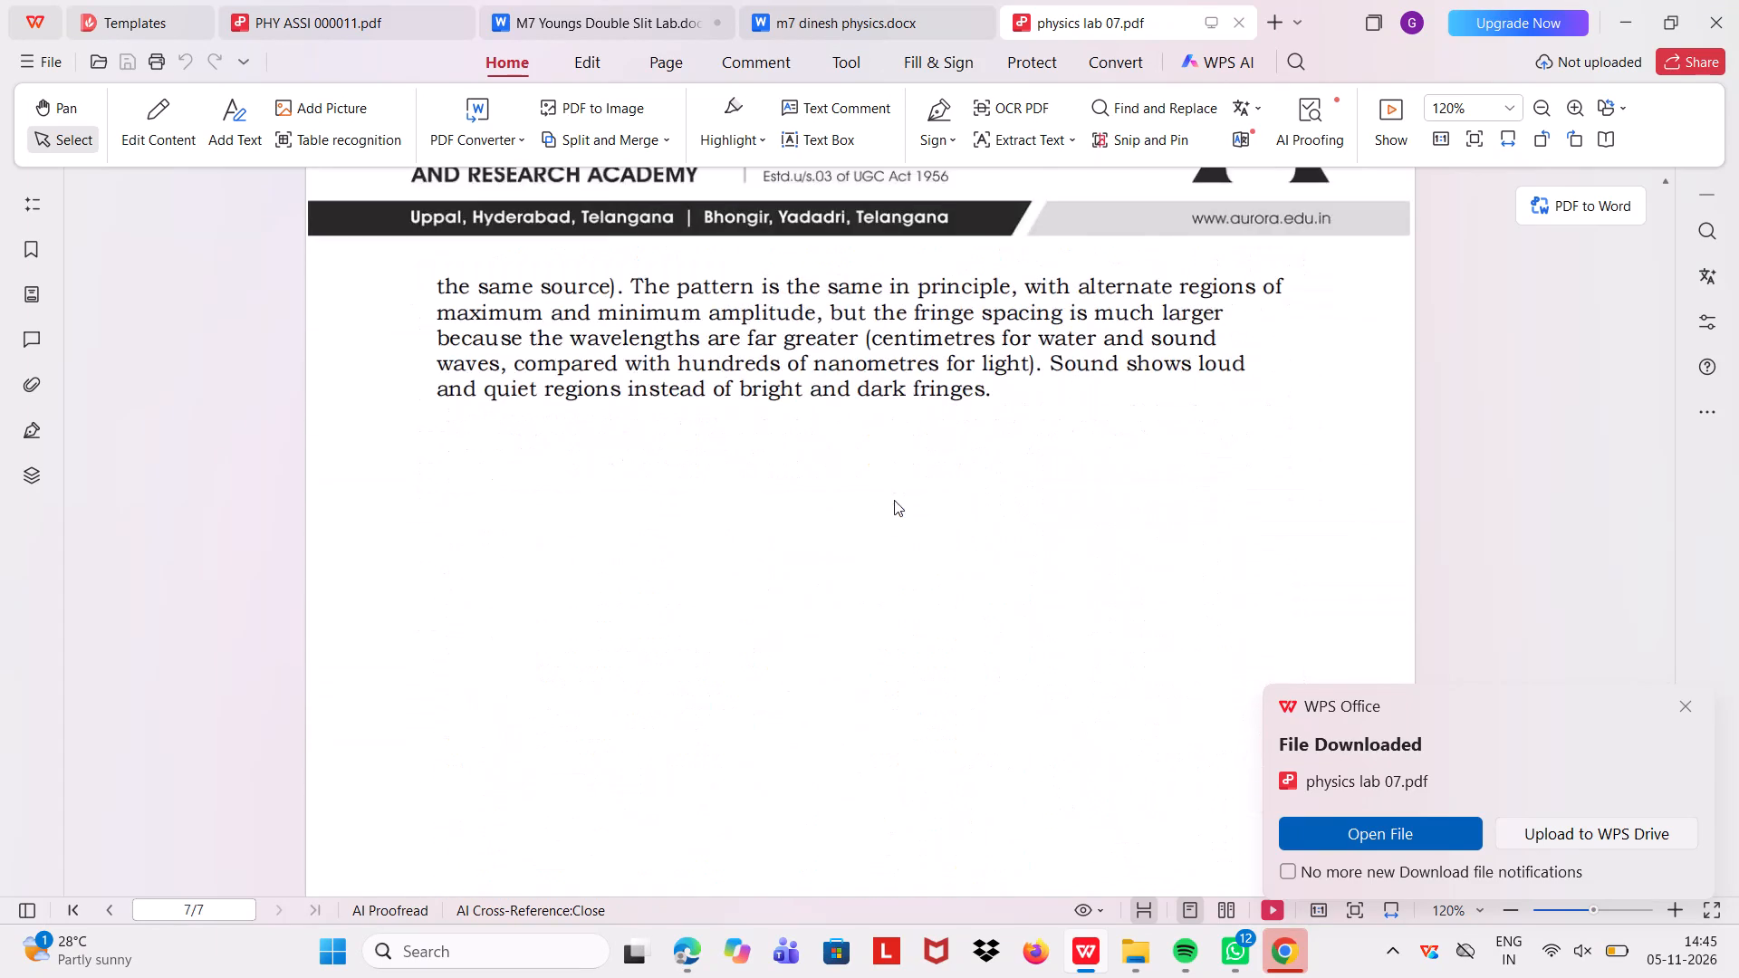
{"action": "scroll", "coordinate": [894, 500], "scroll_direction": "down", "scroll_amount": 2}
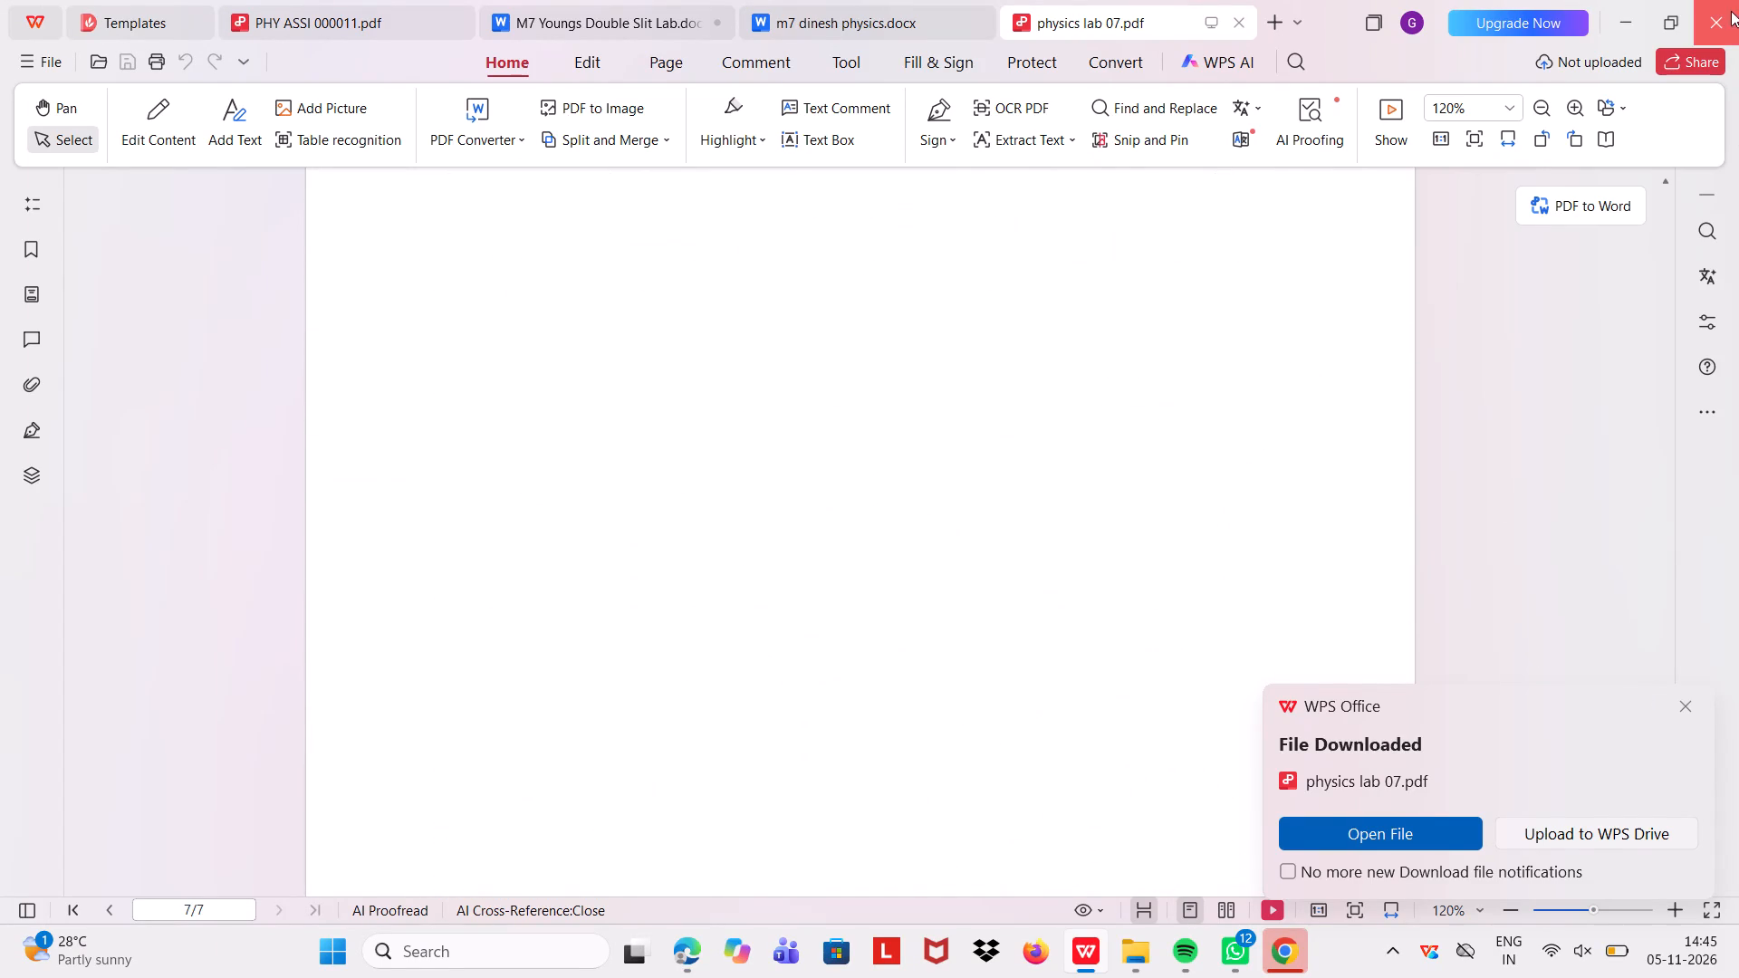
Close the whole office application, discarding the unsaved changes to M7 Youngs Double Slit Lab.docx.
{"action": "left_click", "coordinate": [1724, 11]}
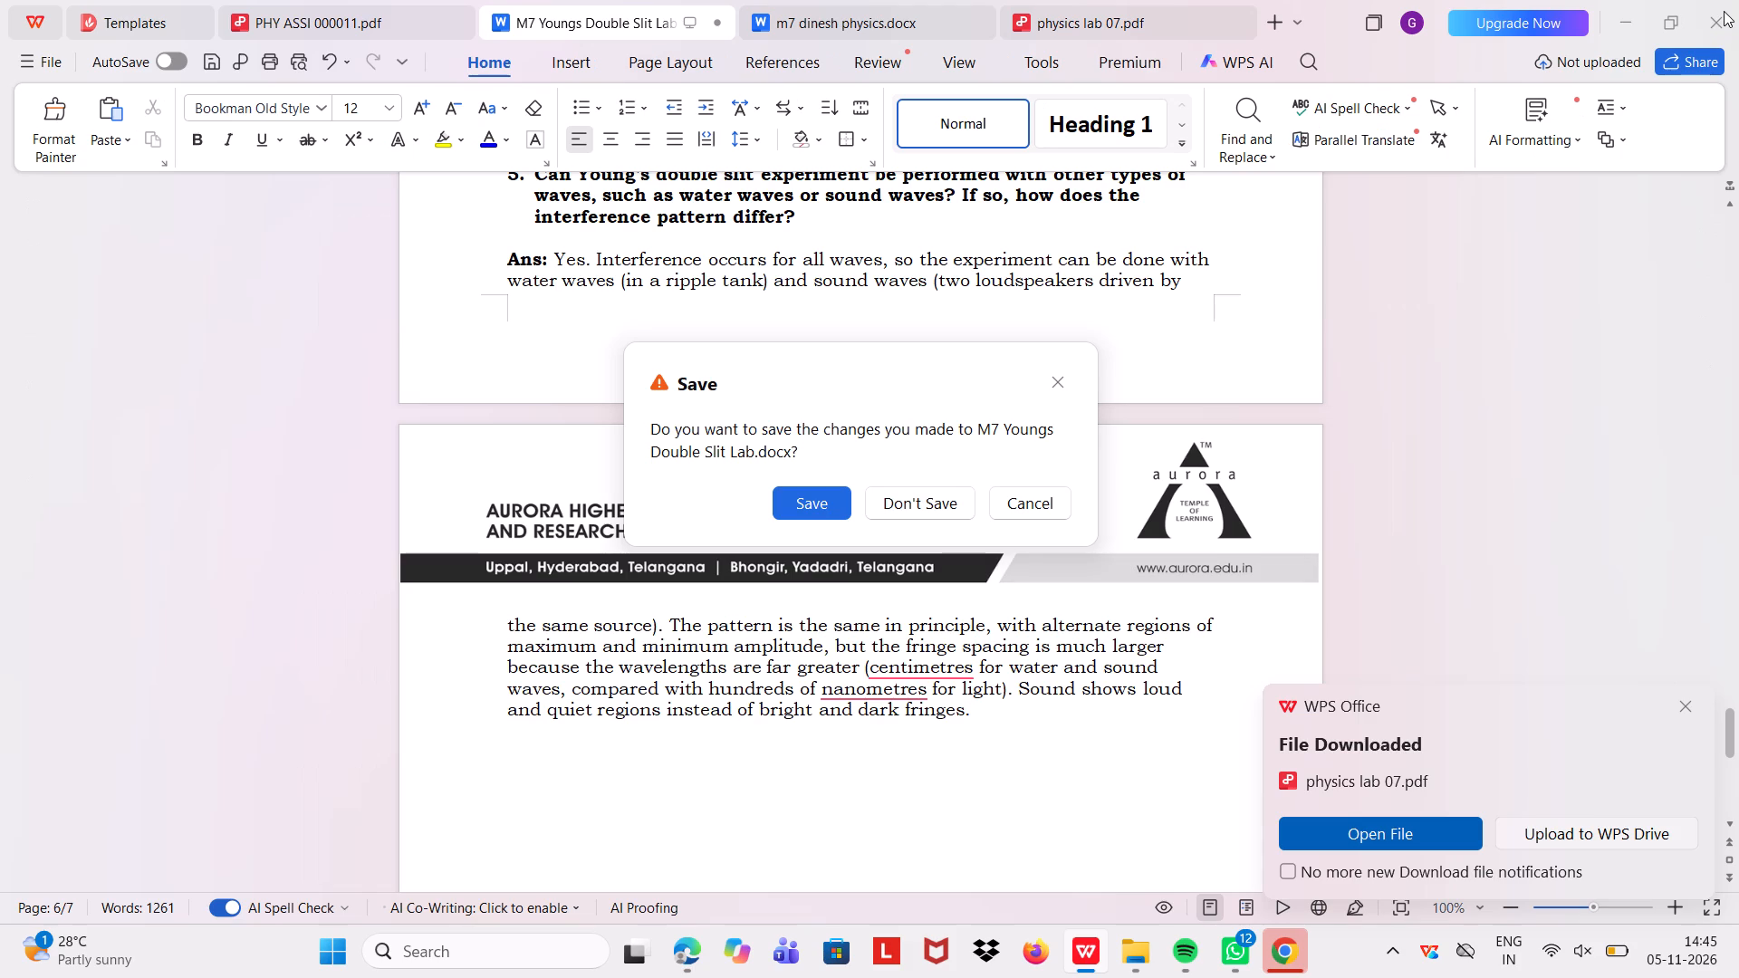
{"action": "left_click", "coordinate": [942, 508]}
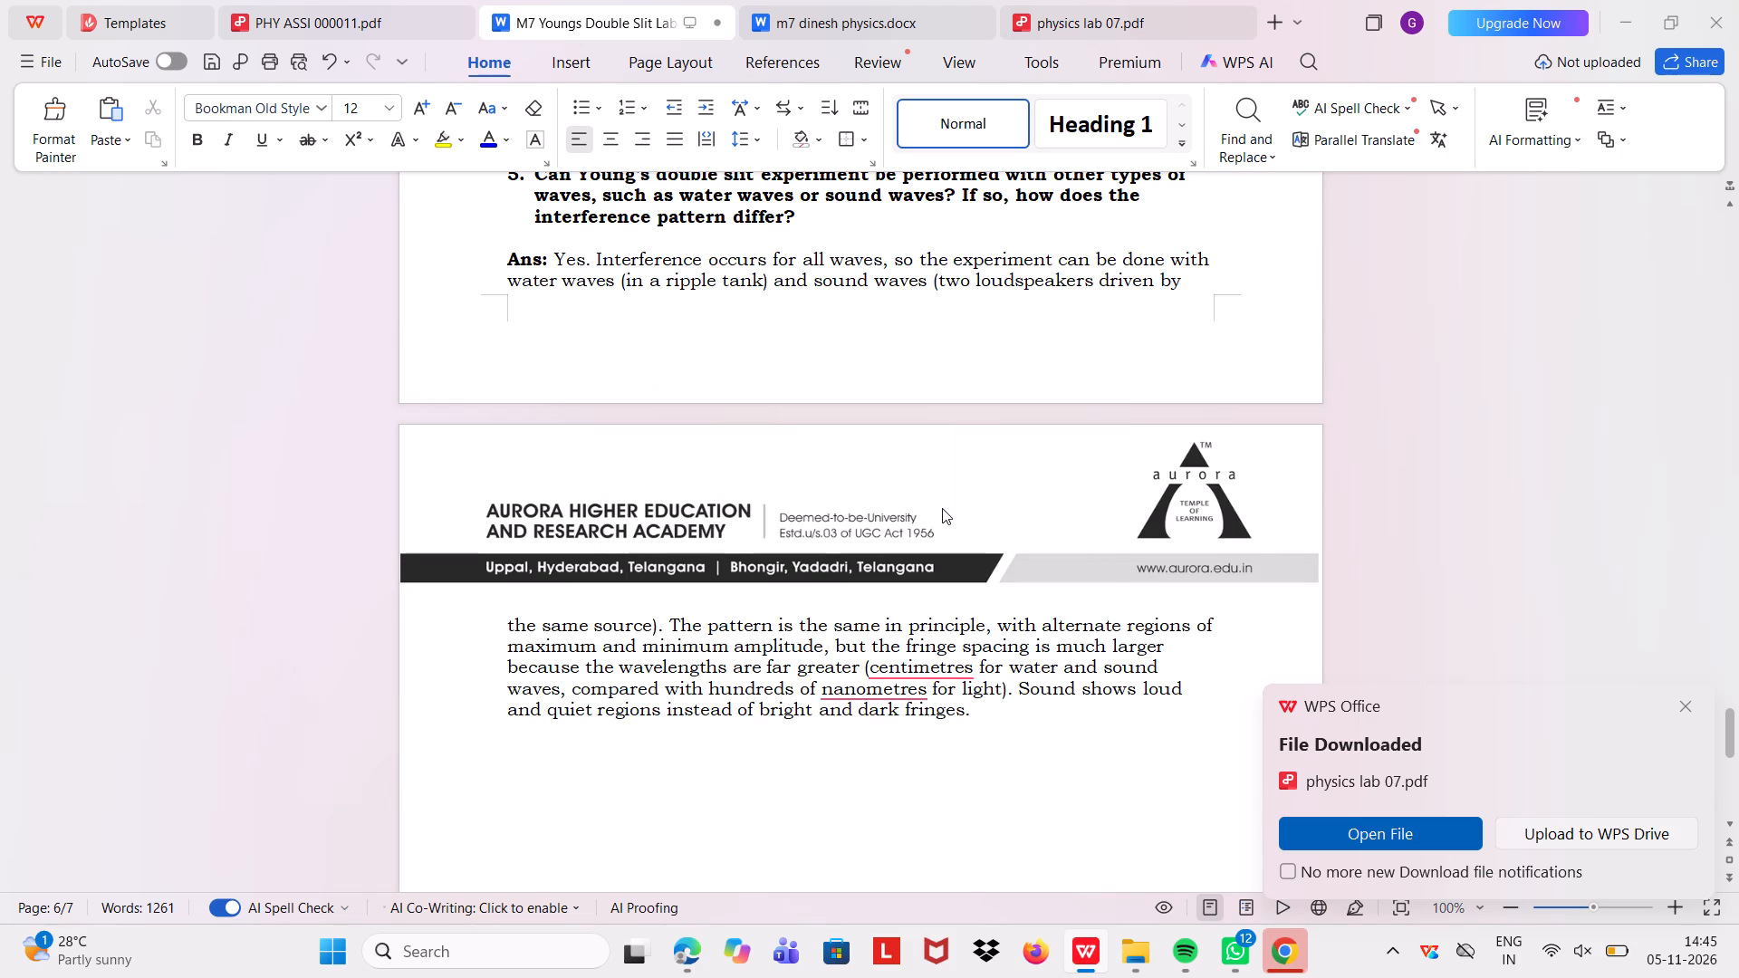
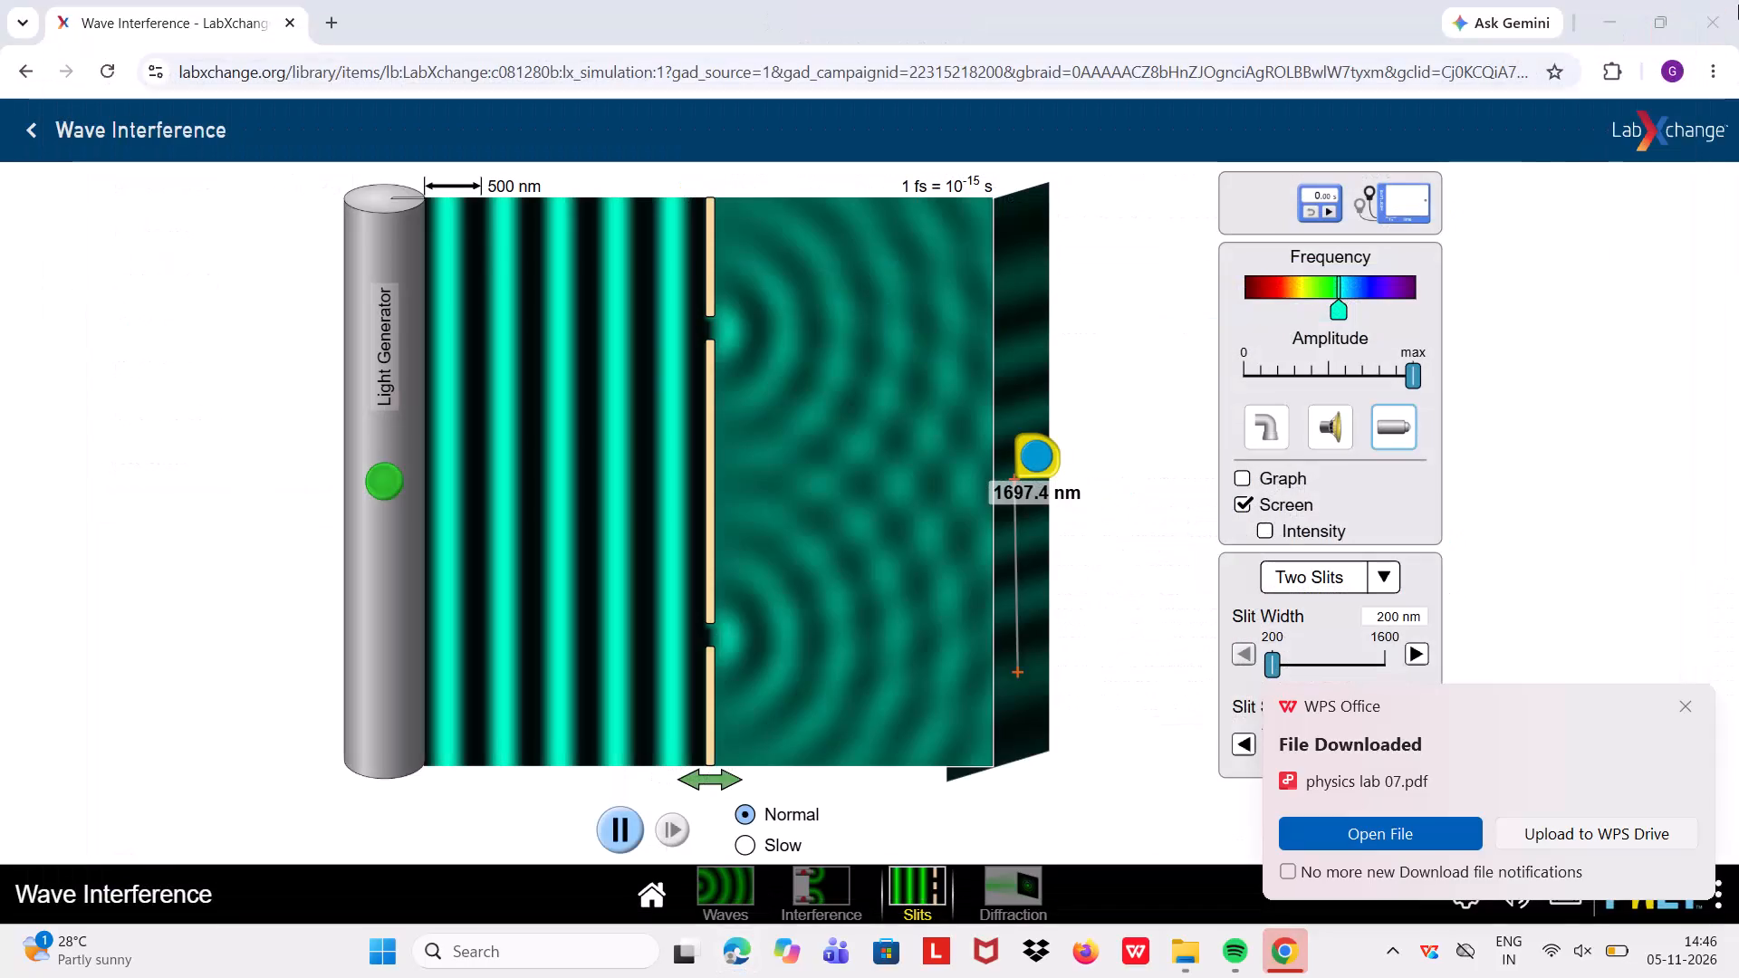
Close the Wave Interference simulation browser and the Downloads folder window, and dismiss the physics lab 07.pdf download notification.
{"action": "left_click", "coordinate": [1738, 5]}
{"action": "left_click", "coordinate": [1738, 5]}
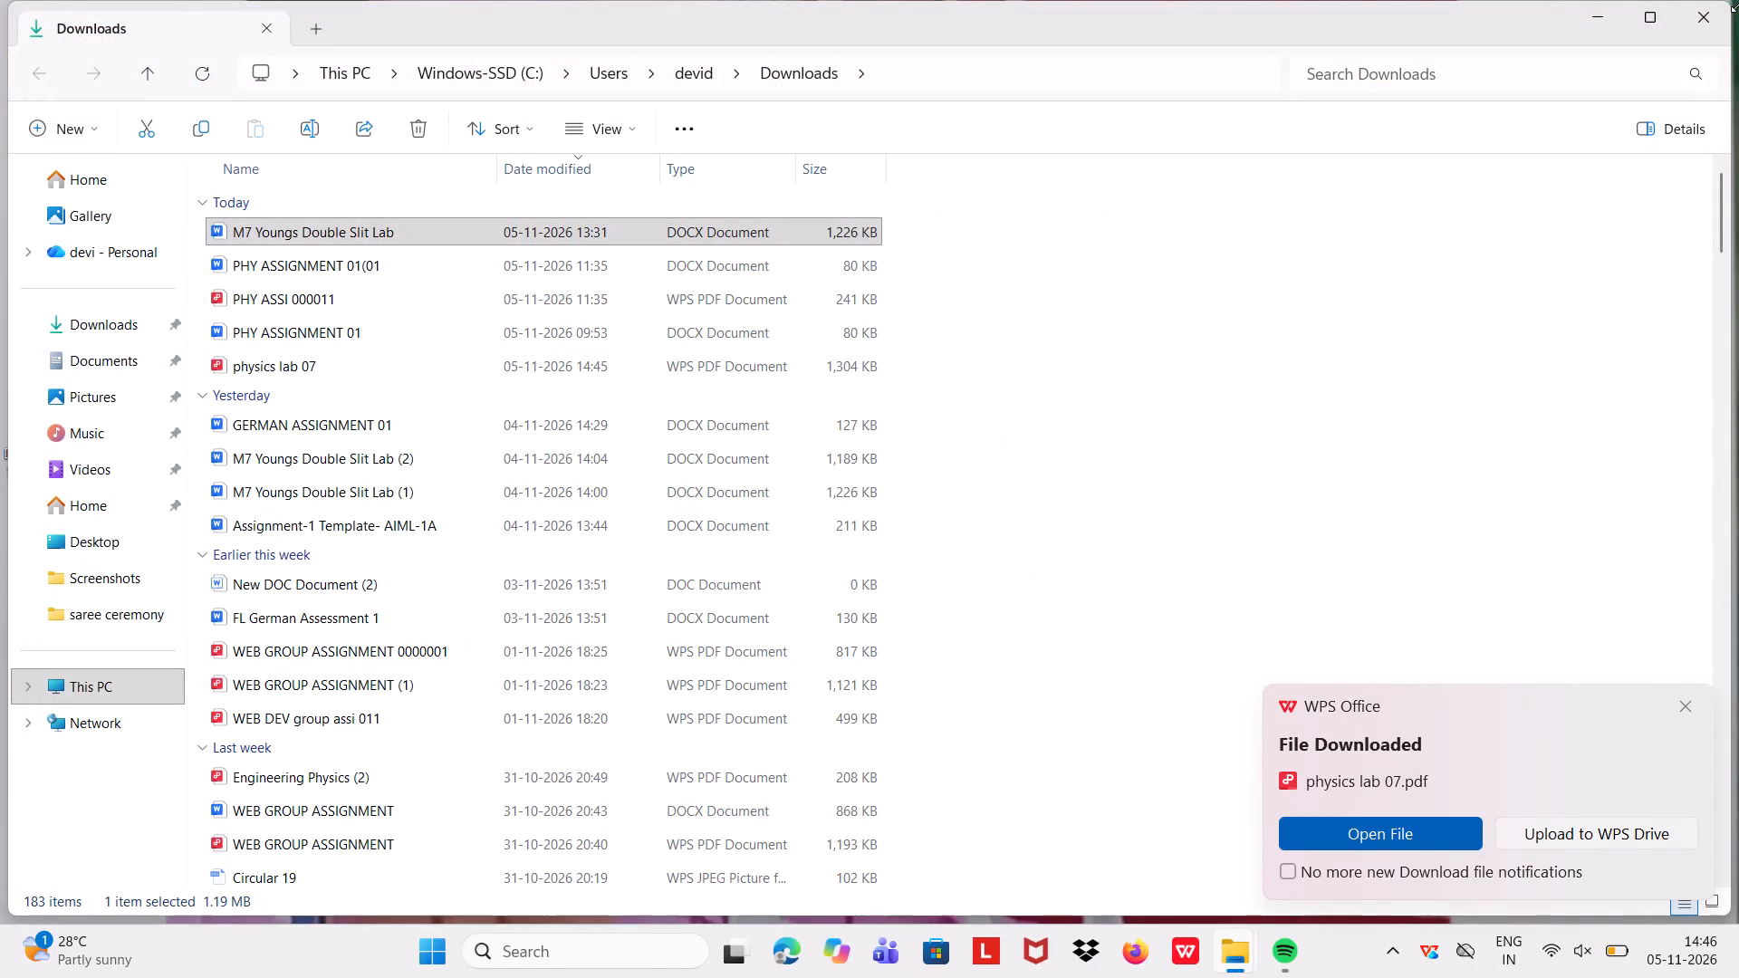
{"action": "left_click", "coordinate": [1702, 14]}
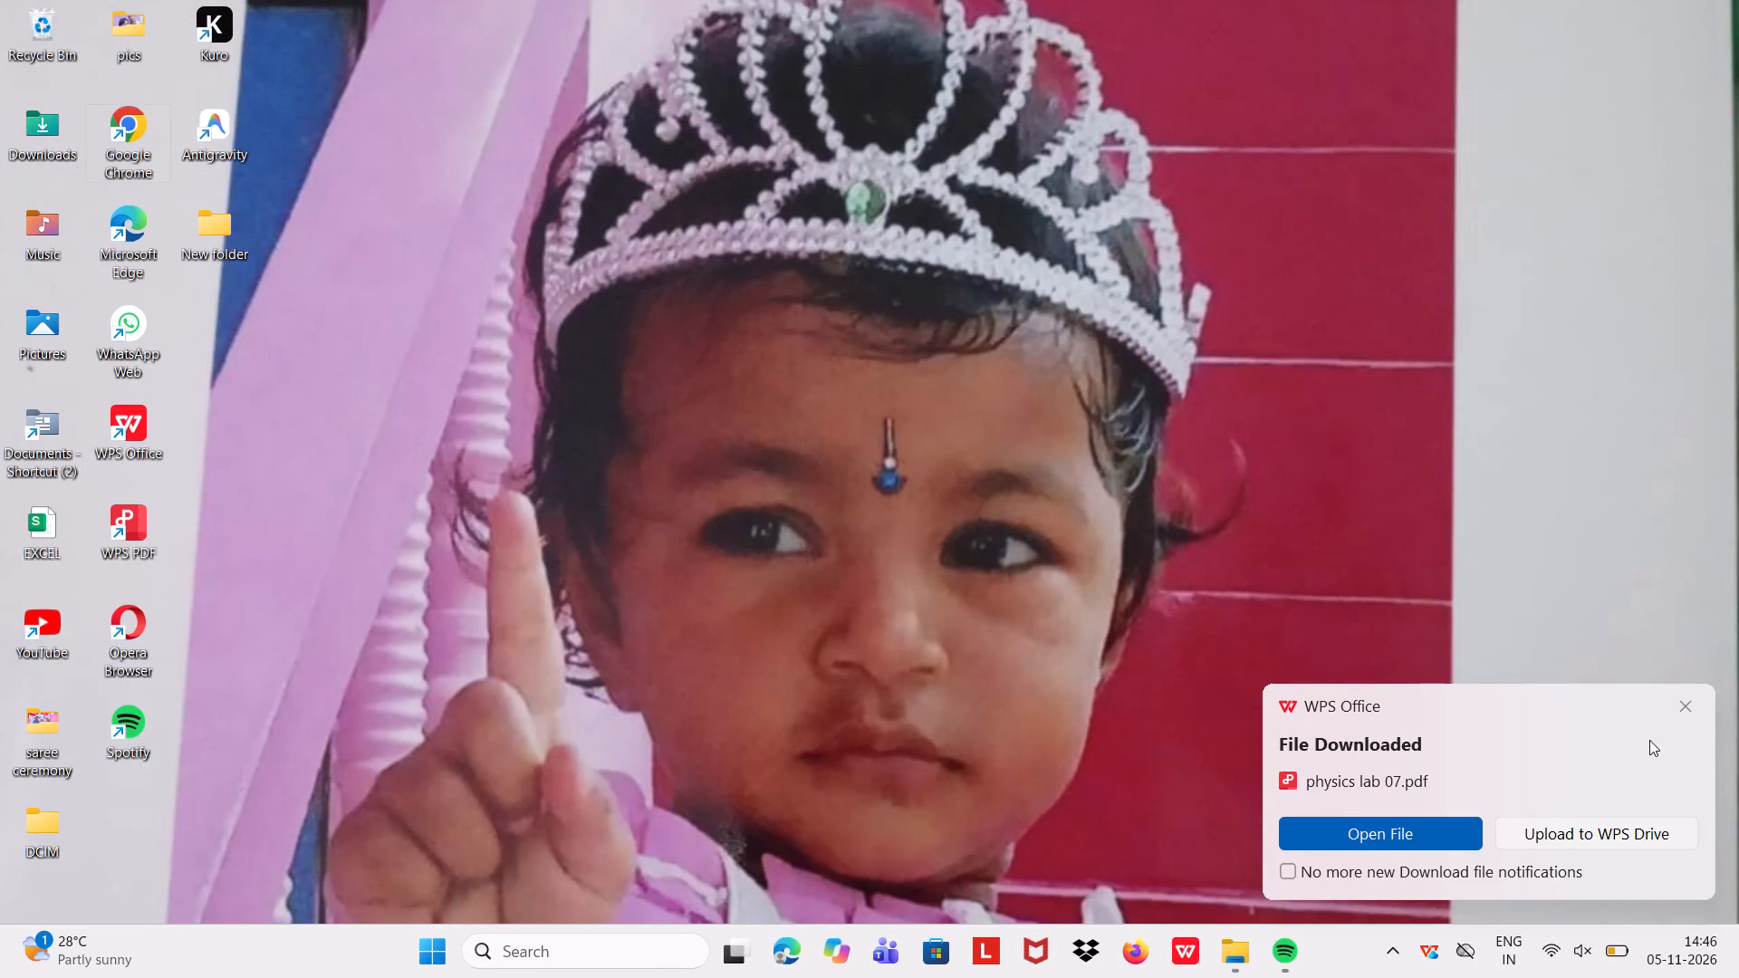
{"action": "left_click", "coordinate": [1690, 705]}
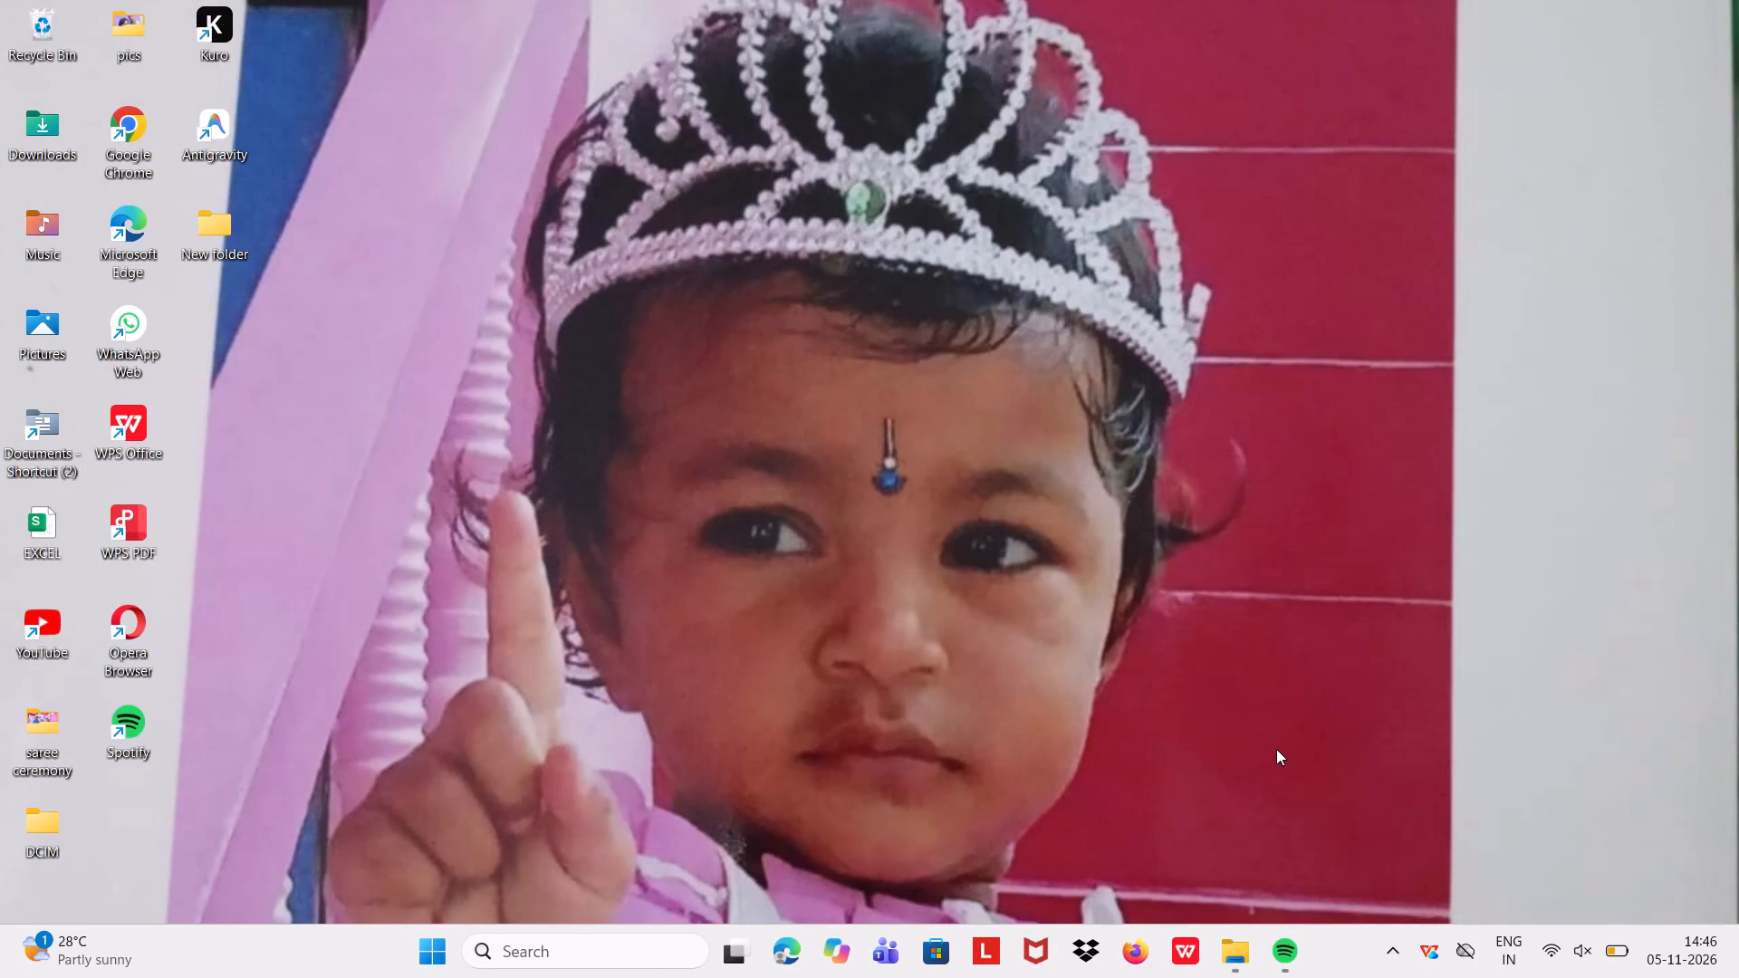
Open the Aurora University attendance page in Google Chrome and review the Engineering Physics session records through the last page, returning to the subject list.
{"action": "double_click", "coordinate": [130, 121]}
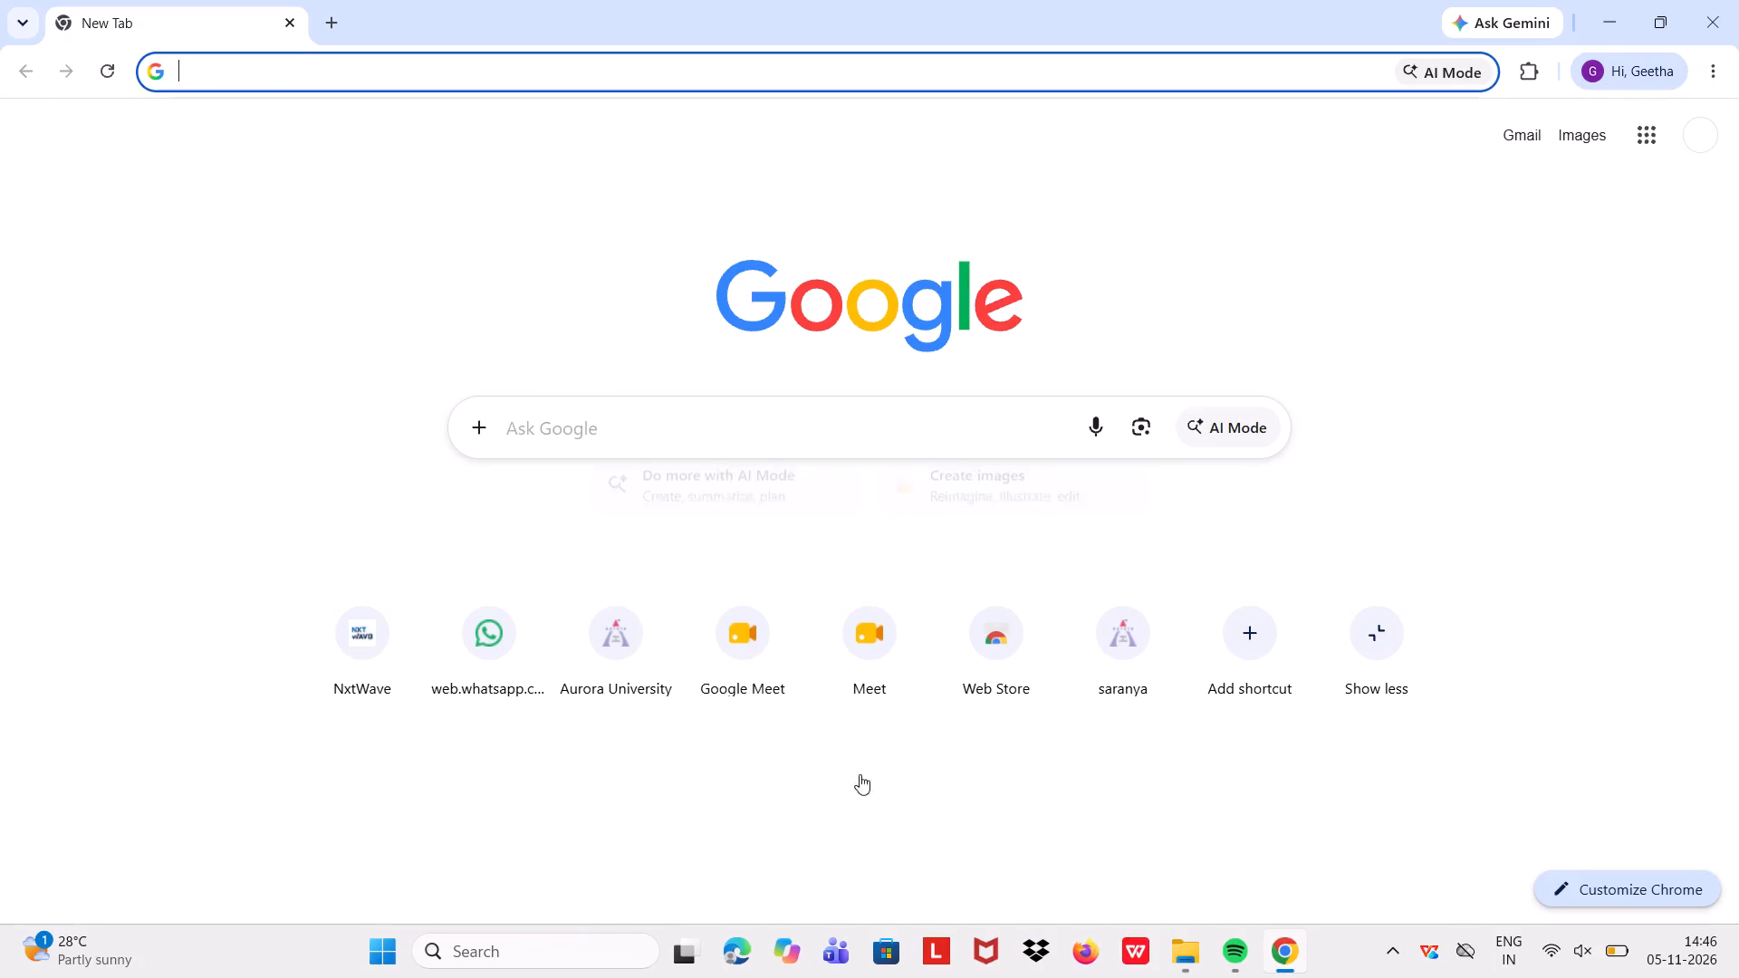
{"action": "left_click", "coordinate": [1130, 617]}
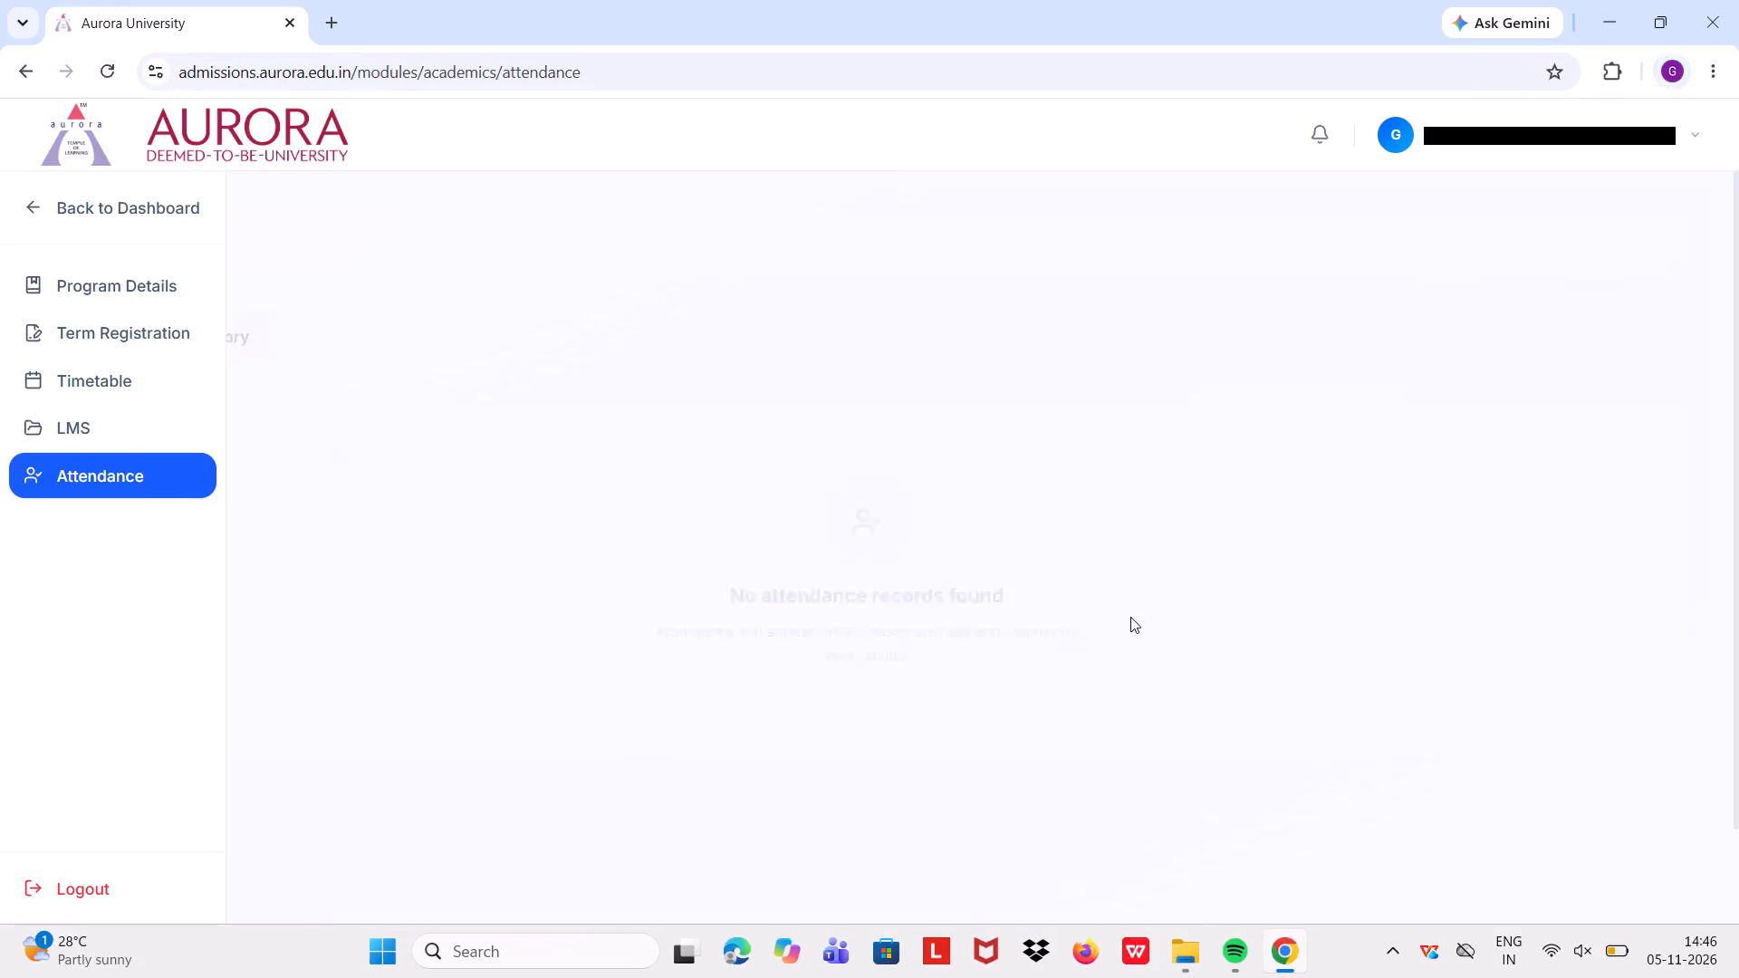
{"action": "scroll", "coordinate": [1073, 682], "scroll_direction": "down", "scroll_amount": 1}
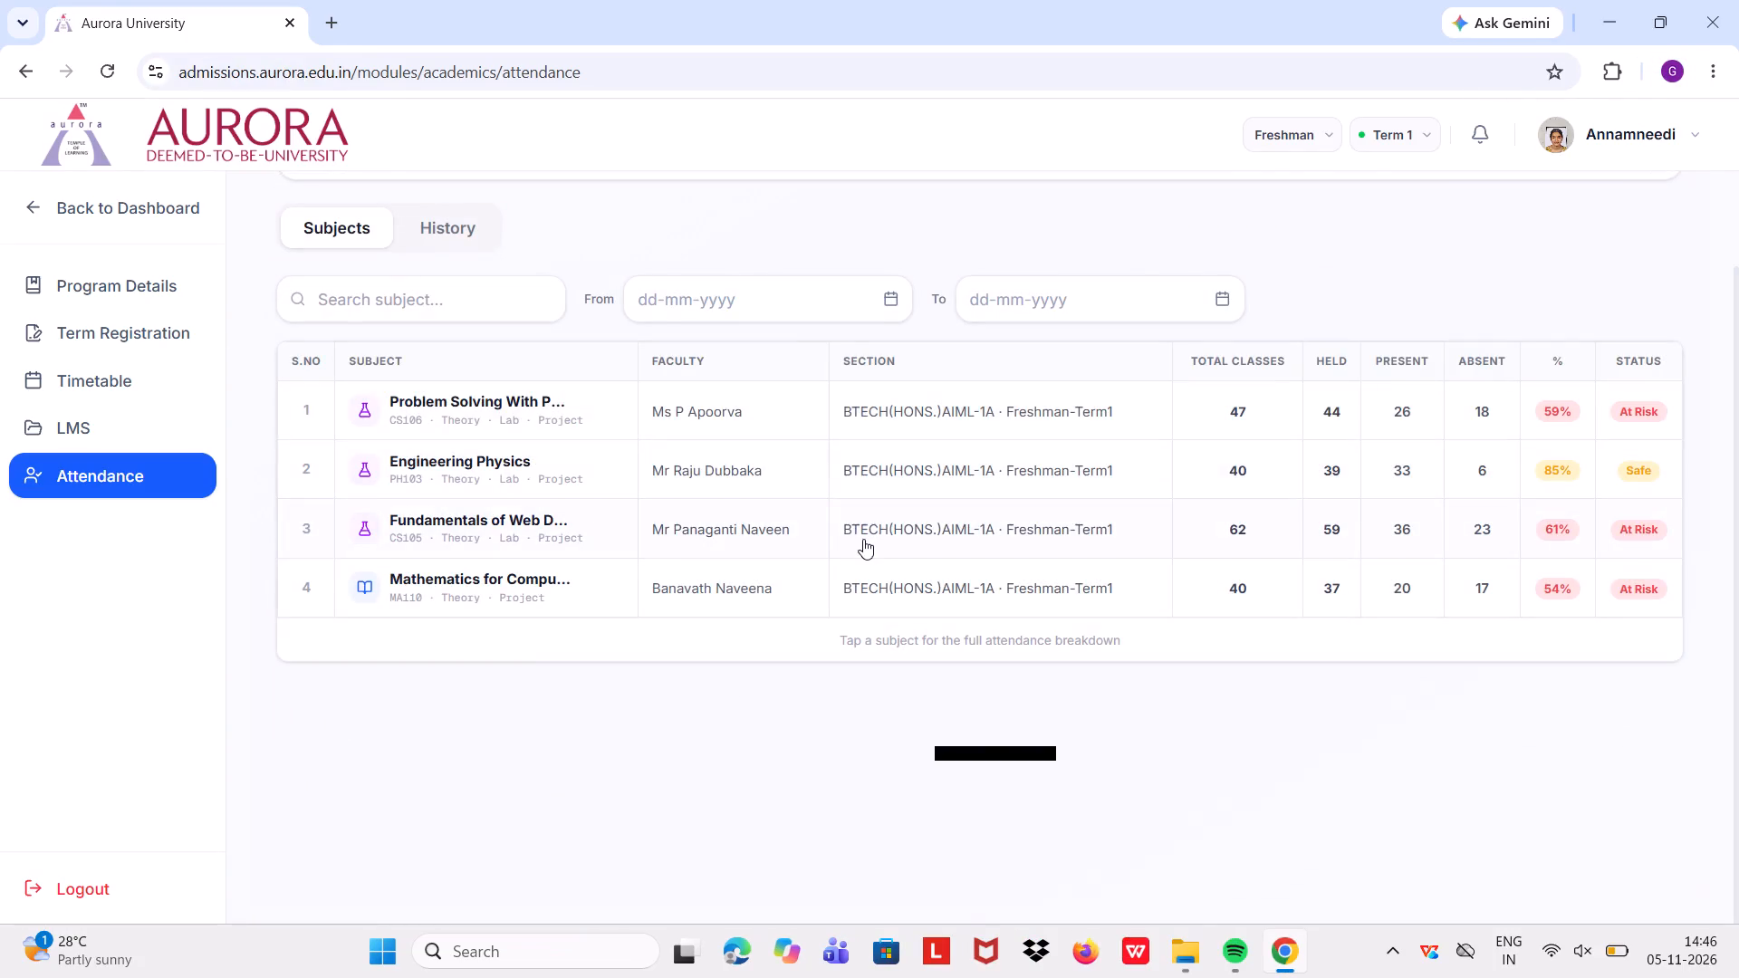
{"action": "scroll", "coordinate": [863, 539], "scroll_direction": "down", "scroll_amount": 1}
{"action": "left_click", "coordinate": [1549, 462]}
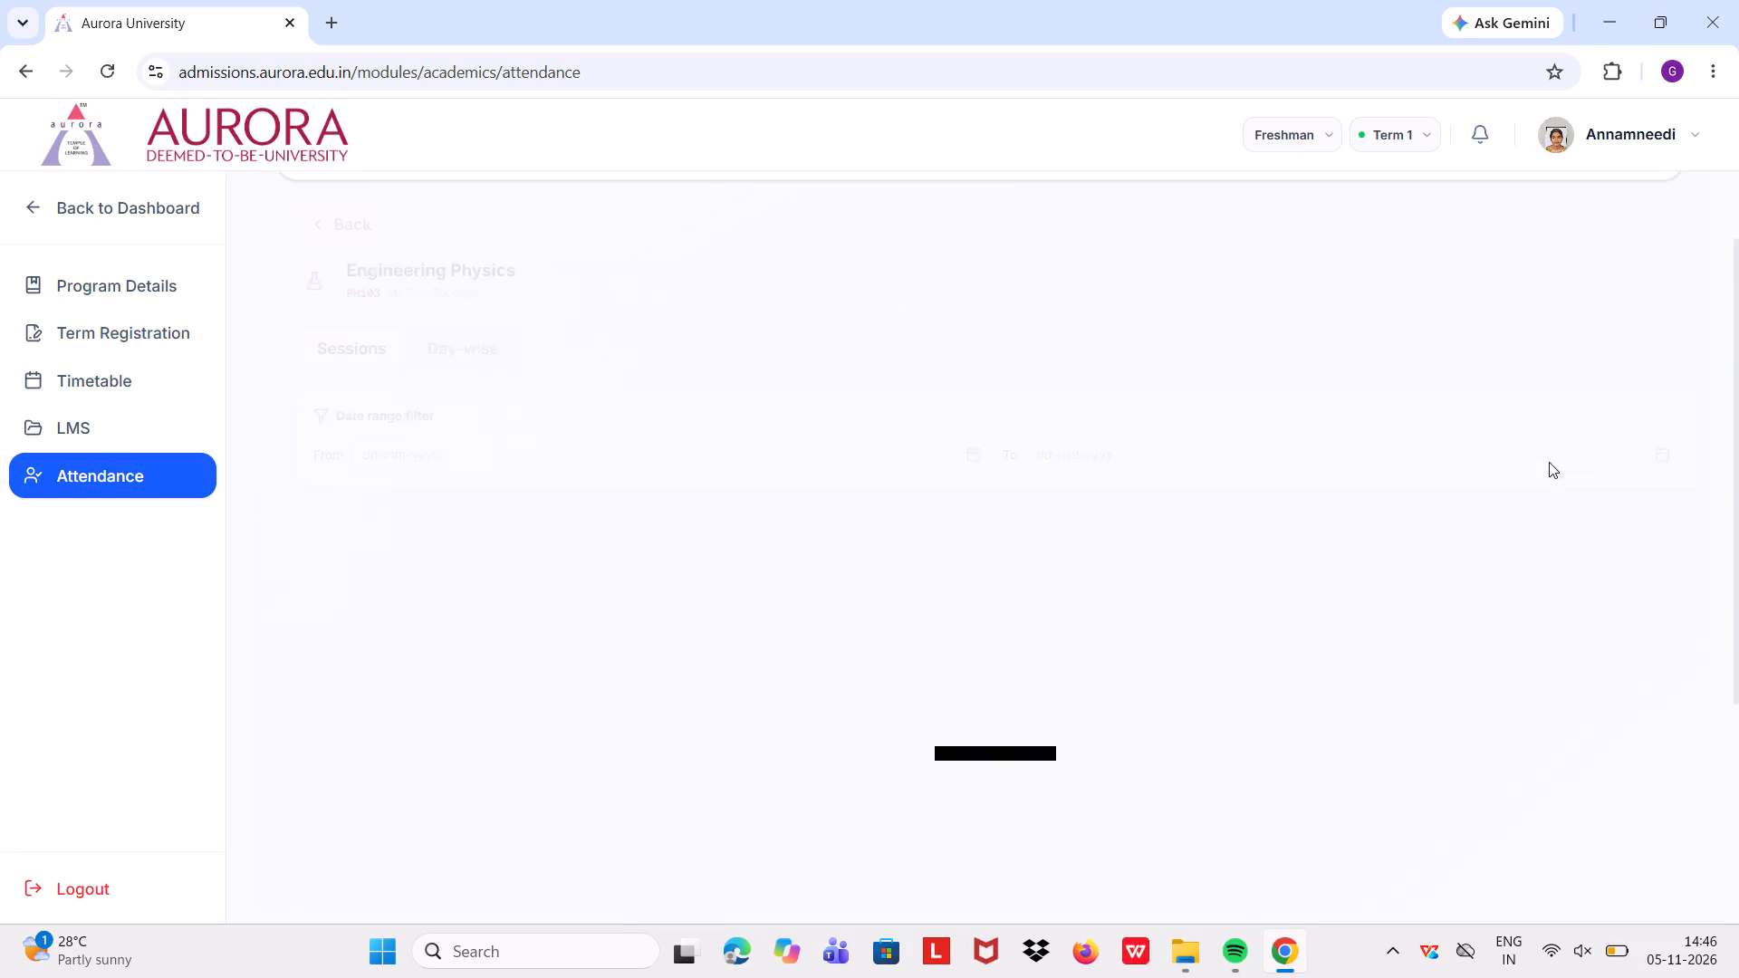
{"action": "scroll", "coordinate": [1314, 605], "scroll_direction": "down", "scroll_amount": 5}
{"action": "triple_click", "coordinate": [1062, 865]}
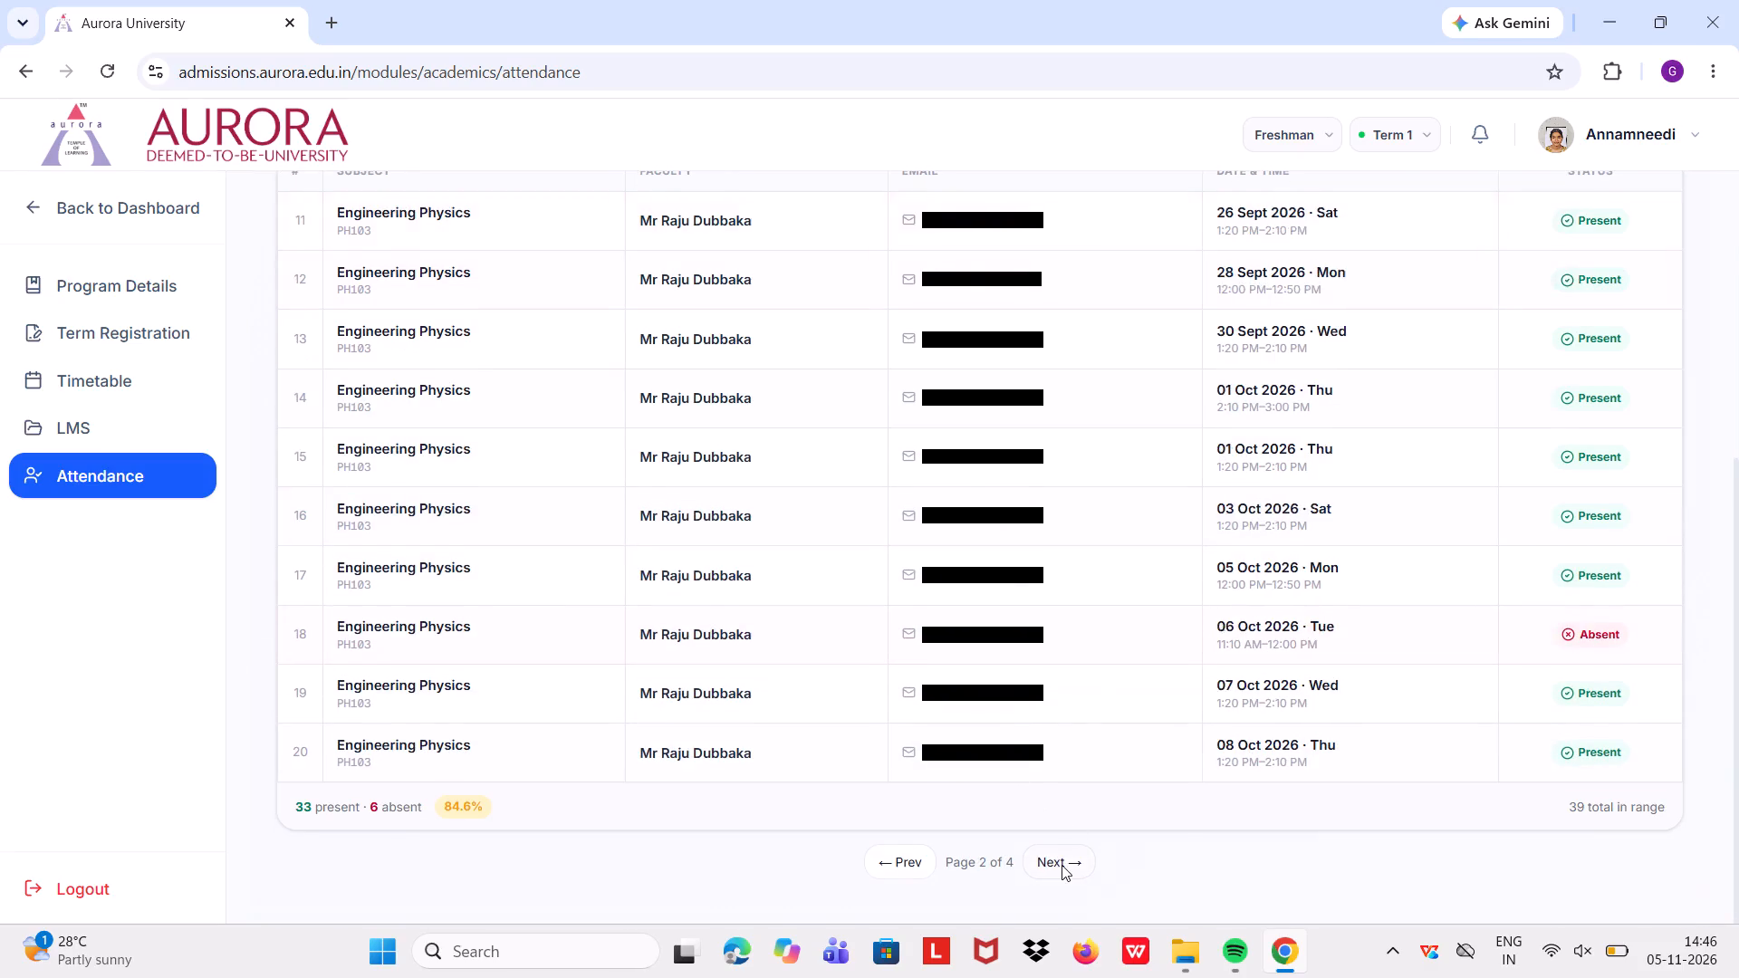
{"action": "left_click", "coordinate": [1062, 865]}
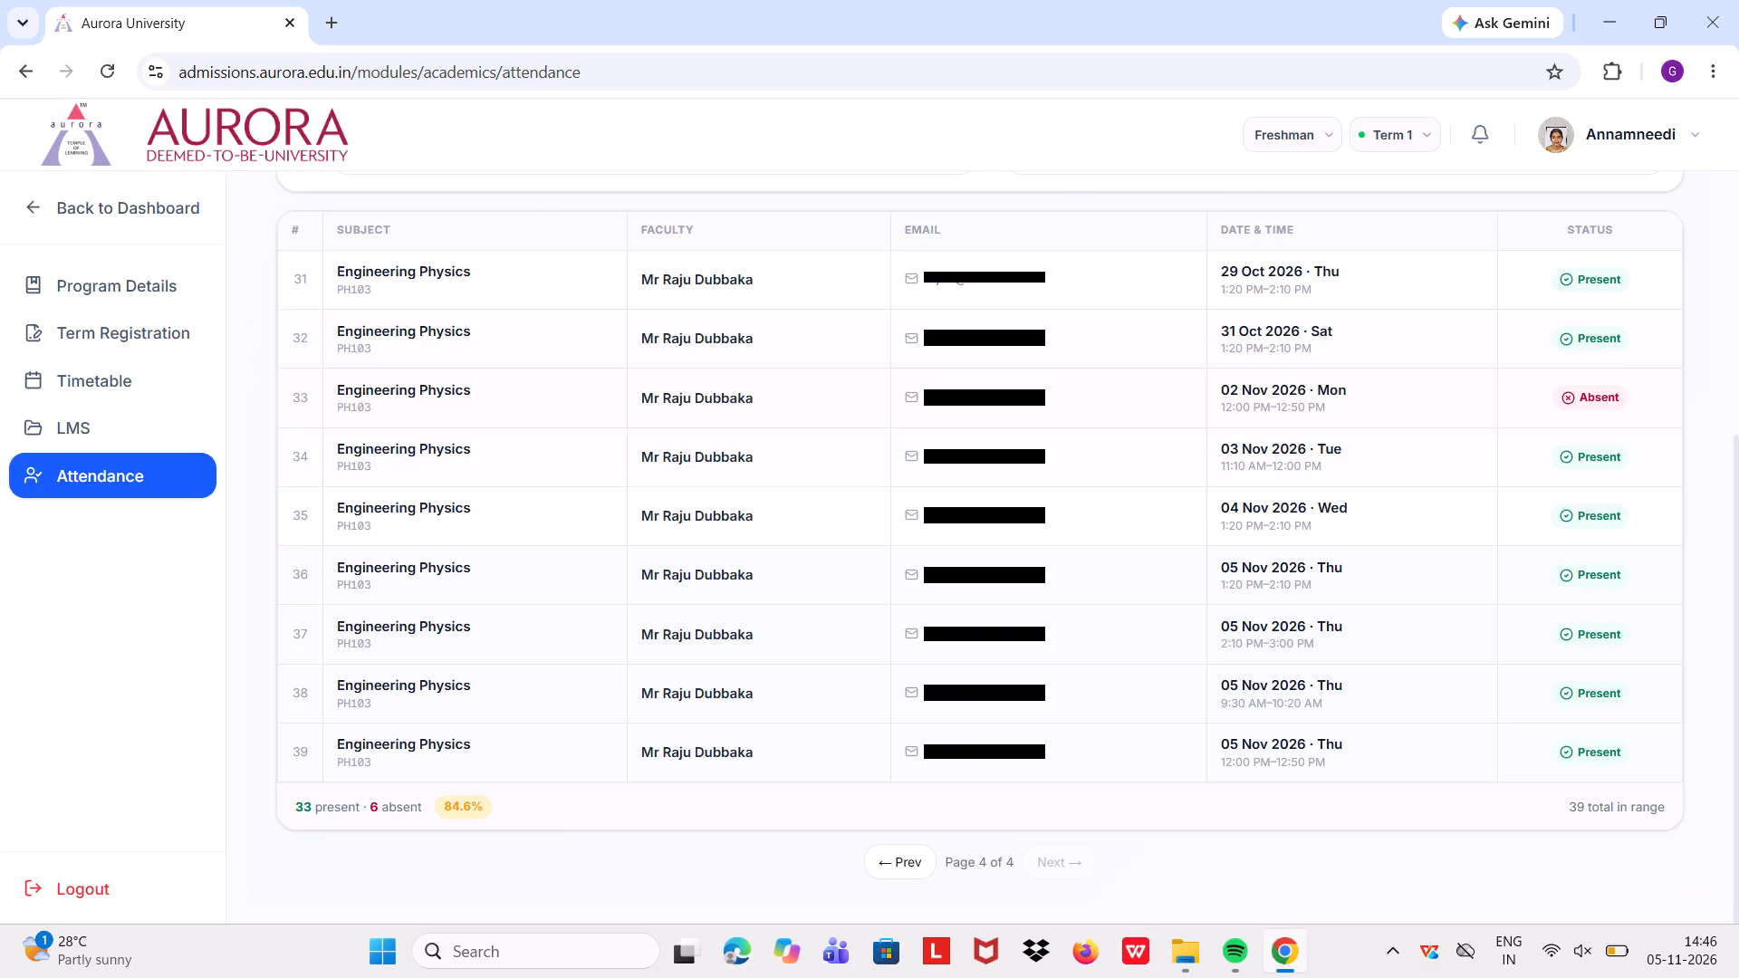
{"action": "scroll", "coordinate": [1302, 746], "scroll_direction": "down", "scroll_amount": 1}
{"action": "scroll", "coordinate": [1302, 746], "scroll_direction": "up", "scroll_amount": 5}
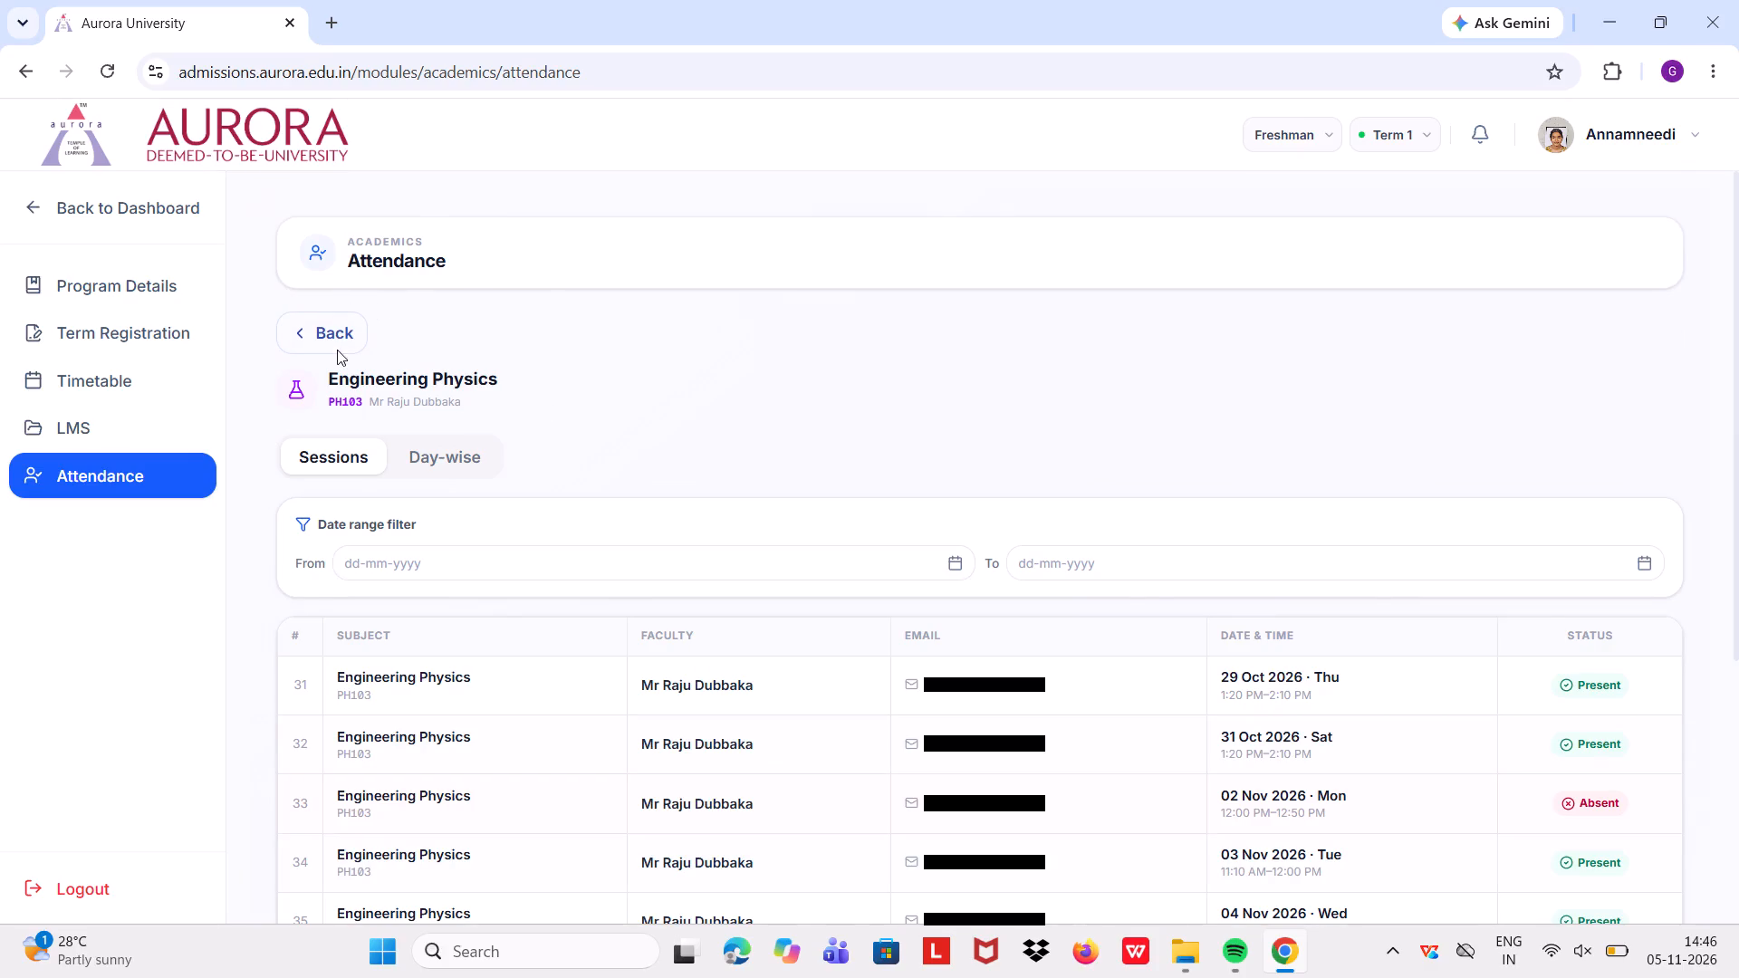
{"action": "left_click", "coordinate": [337, 331]}
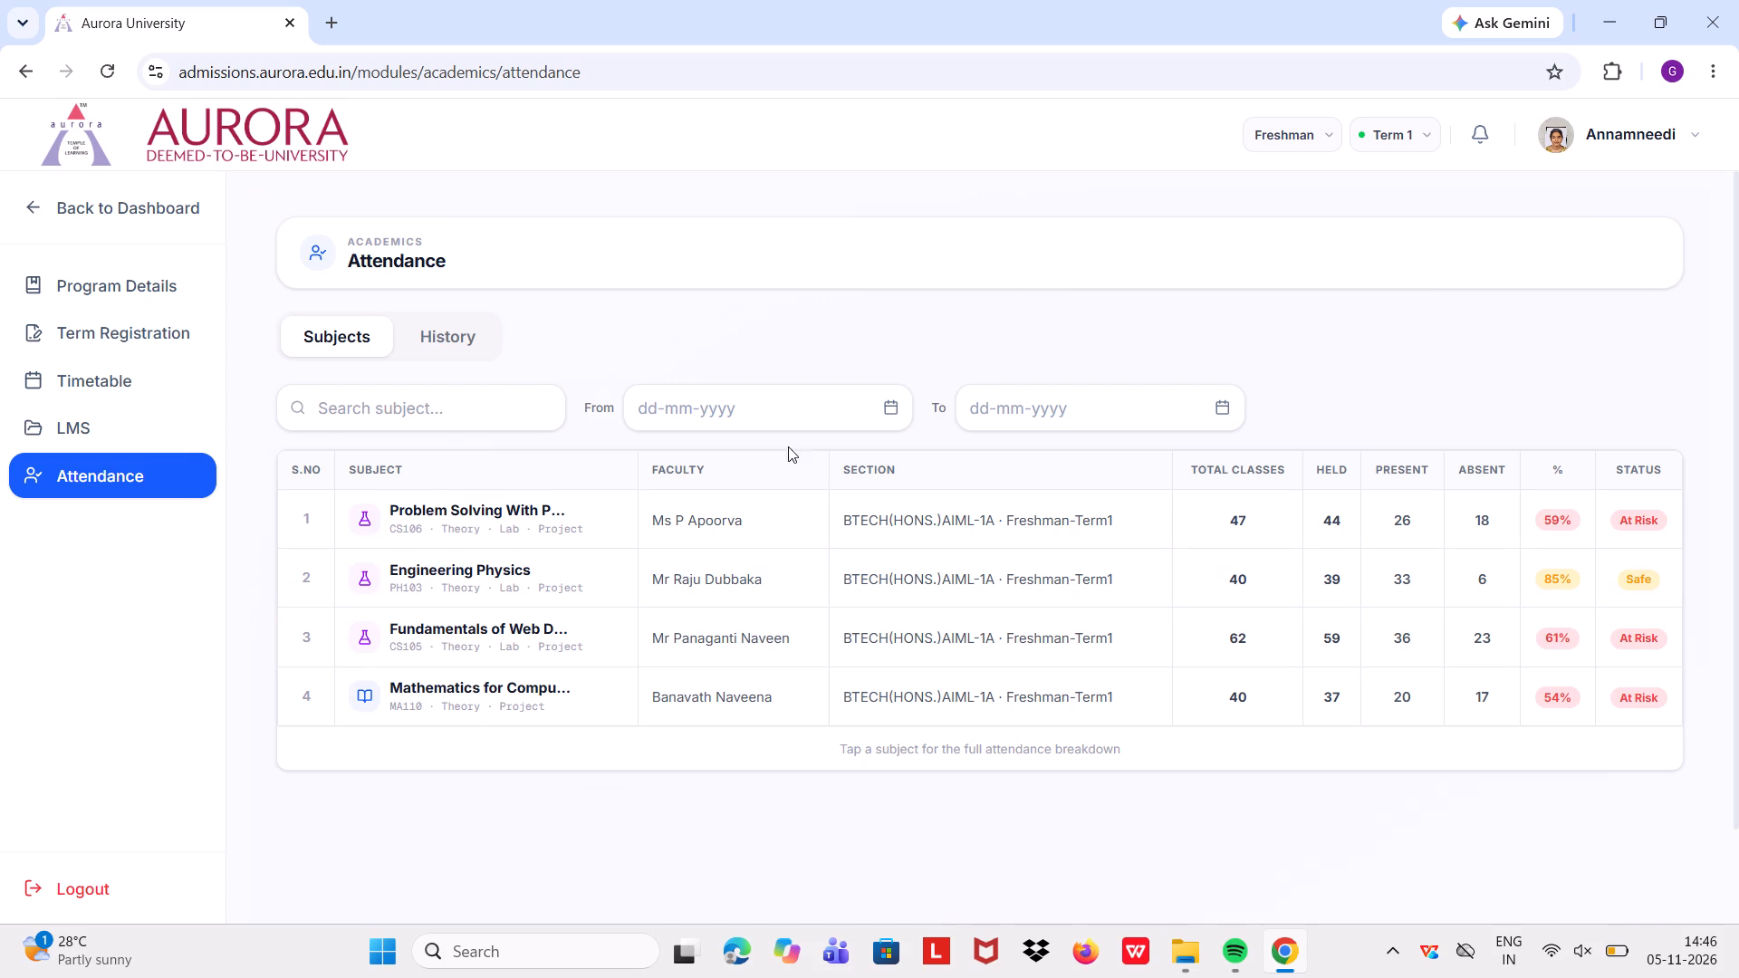
Filter the subject attendance from 01-11-2026 to 07-11-2026 and review the figures for all subjects.
{"action": "left_click", "coordinate": [783, 417]}
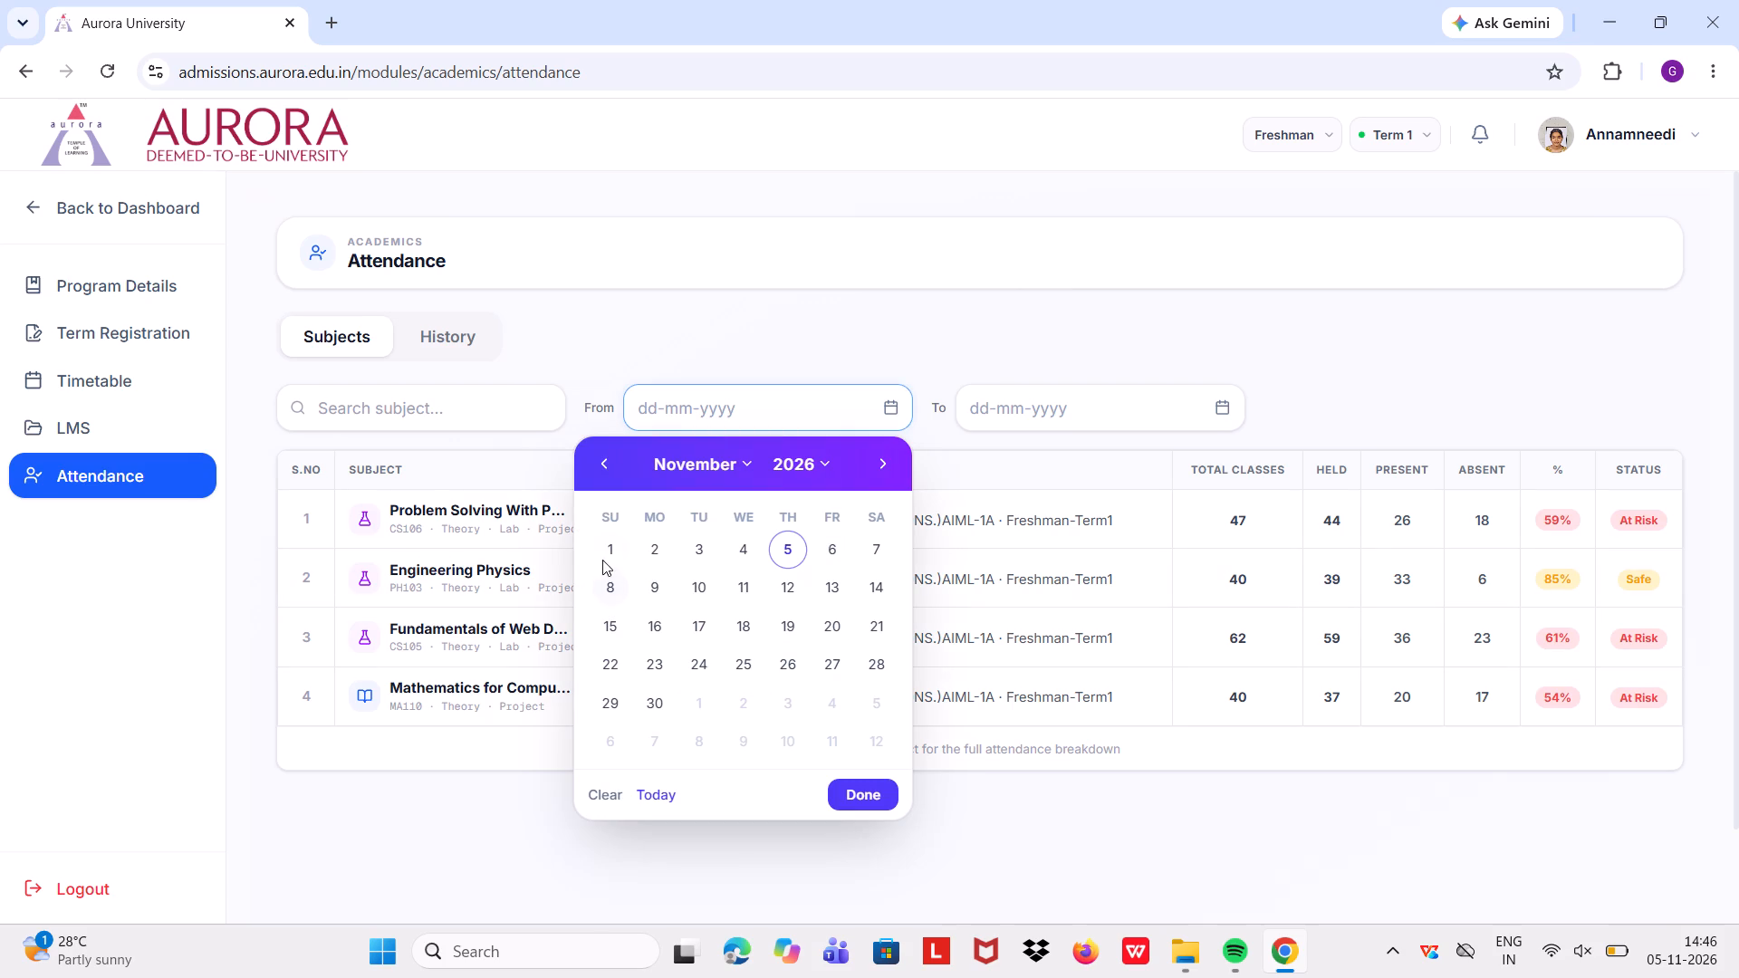
{"action": "left_click", "coordinate": [611, 551]}
{"action": "left_click", "coordinate": [1038, 406]}
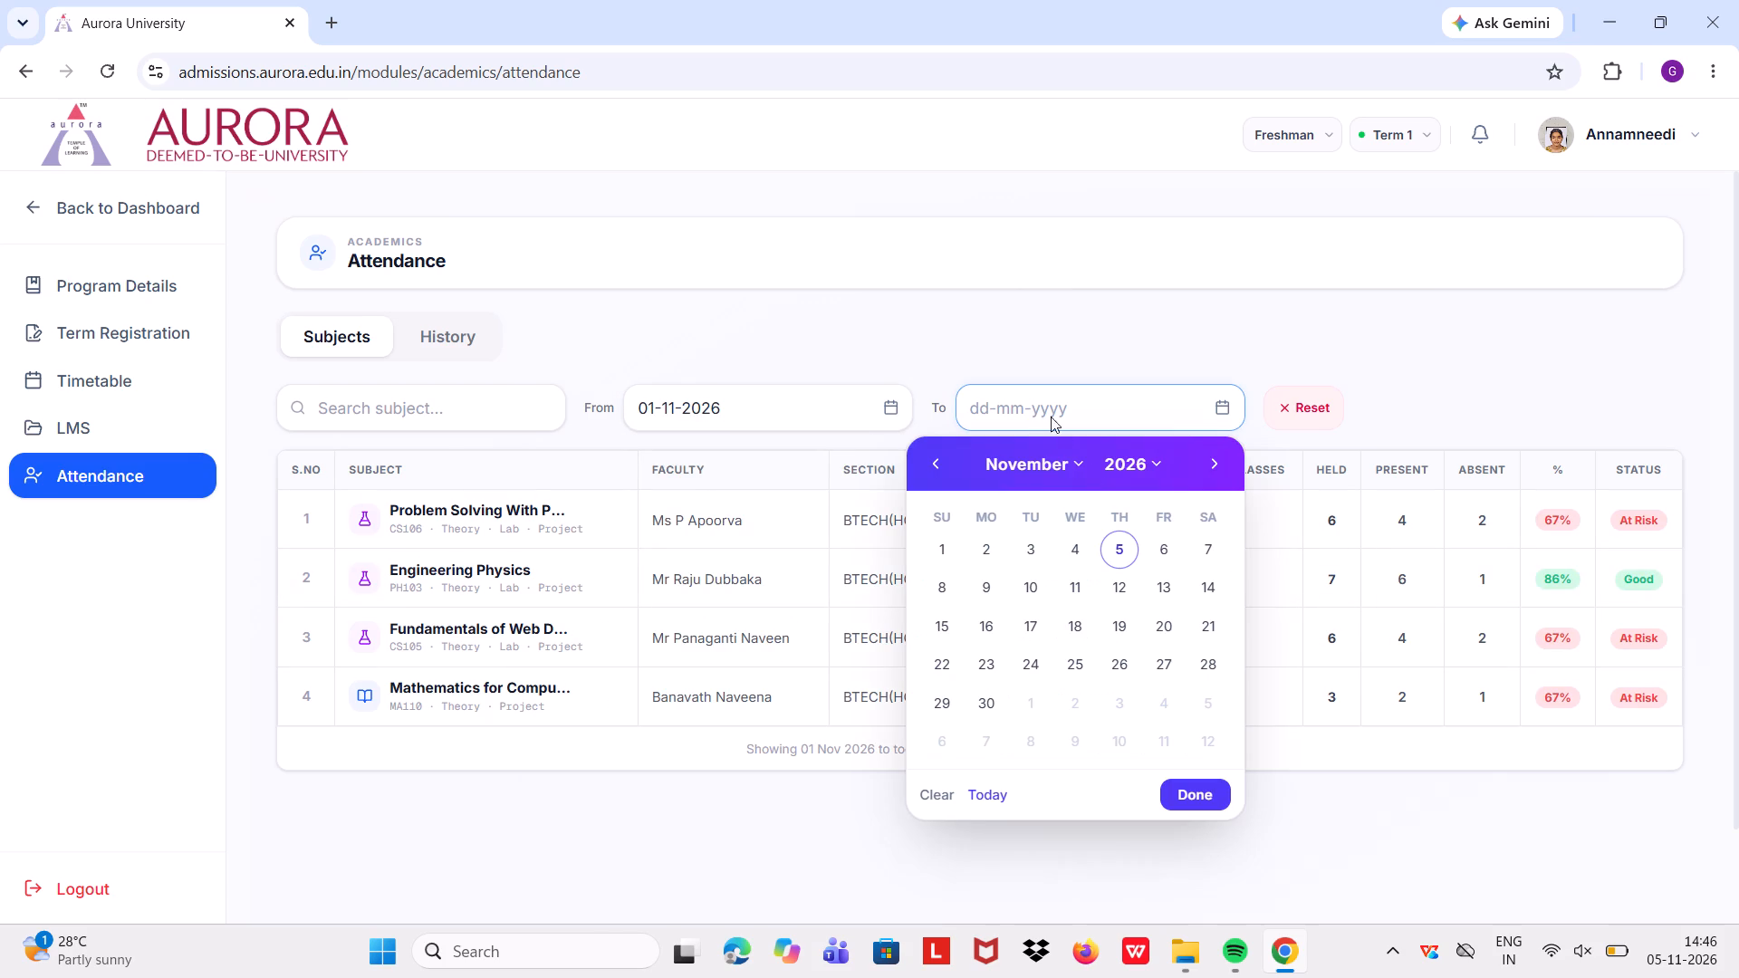
{"action": "left_click", "coordinate": [1202, 551]}
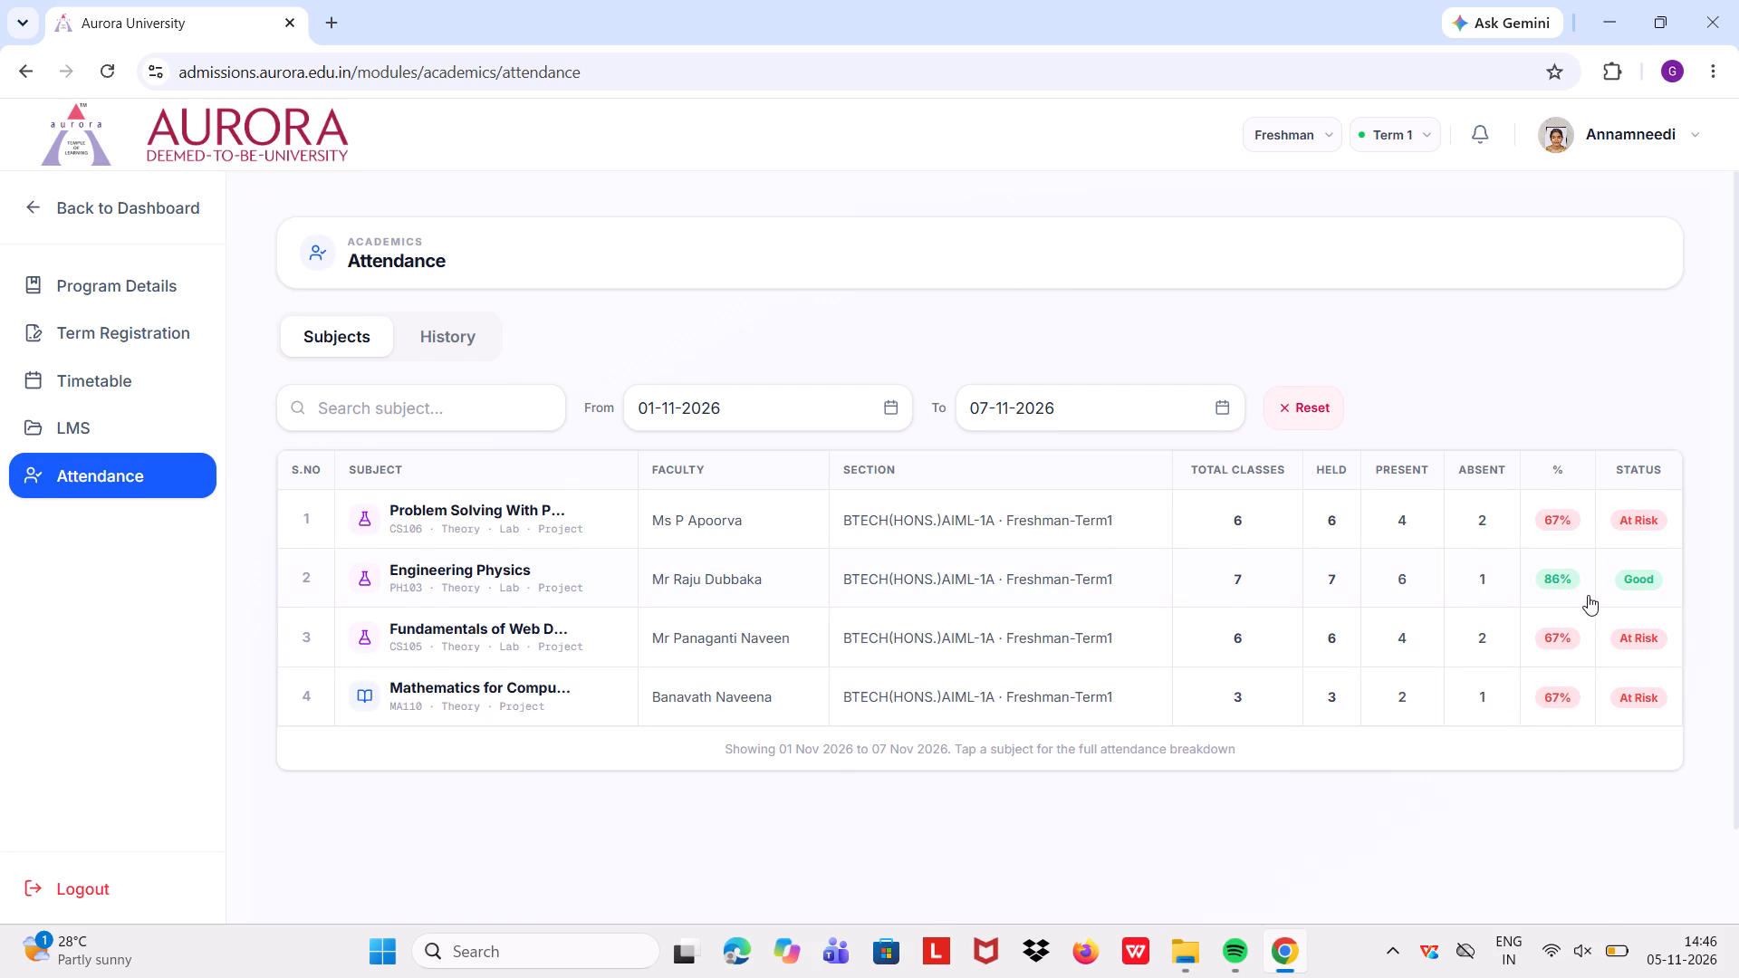
{"action": "scroll", "coordinate": [1588, 595], "scroll_direction": "down", "scroll_amount": 7}
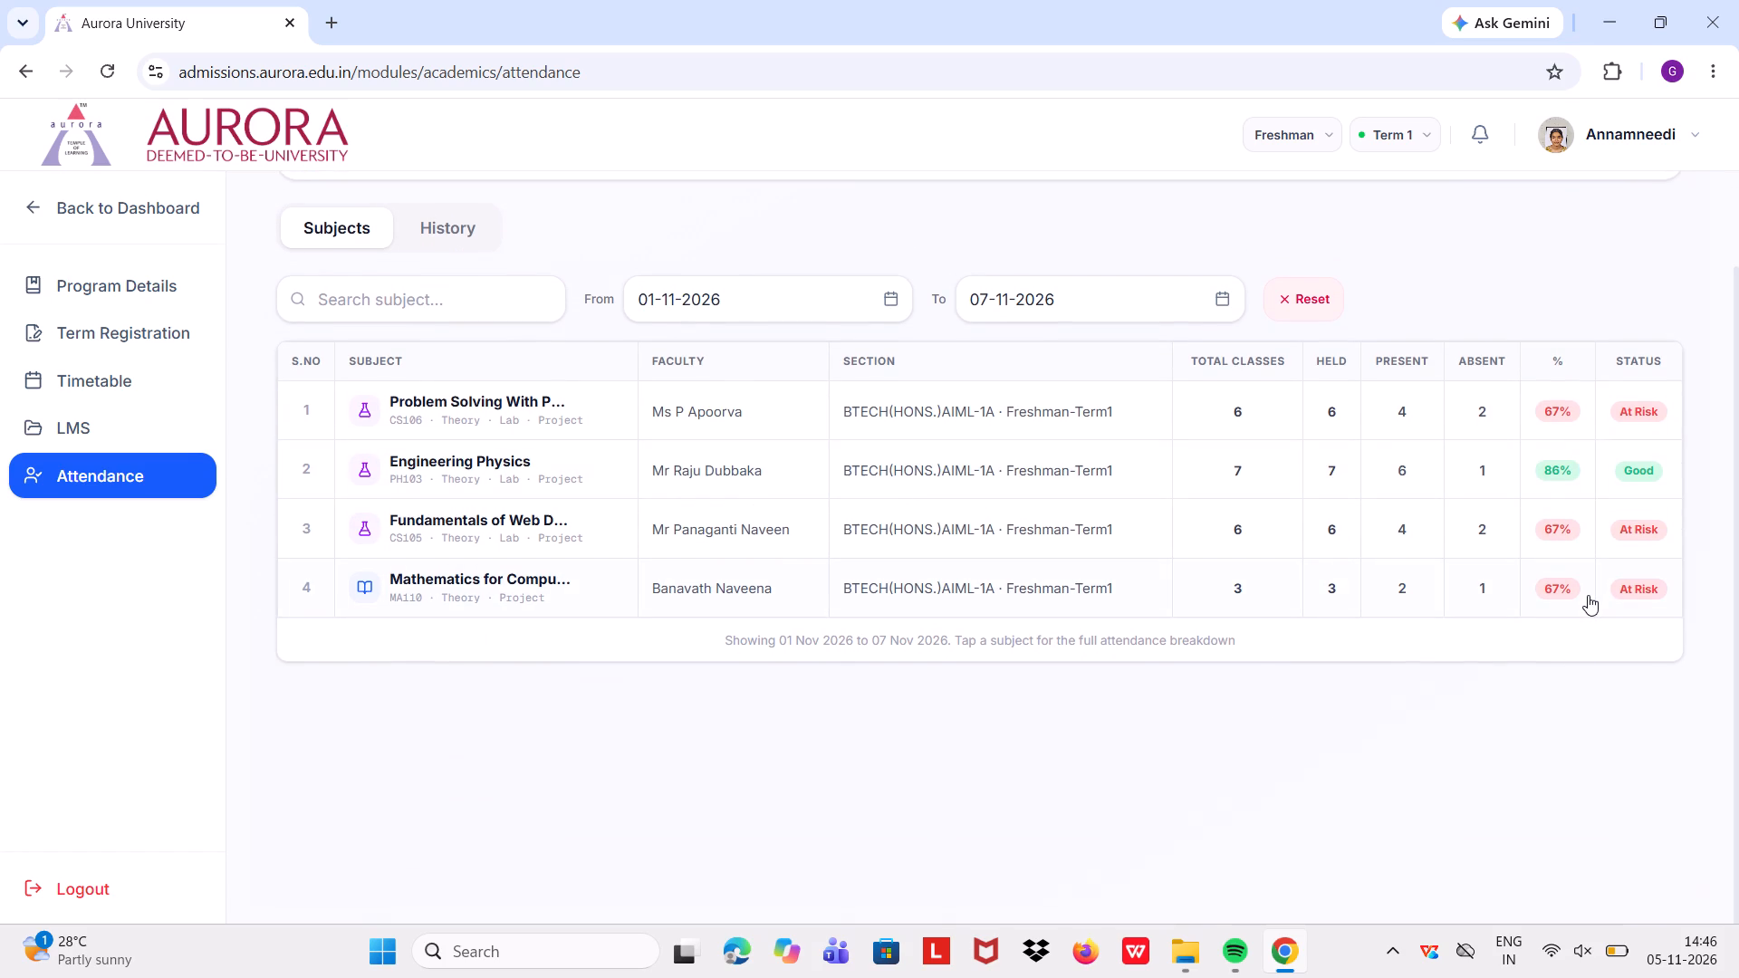
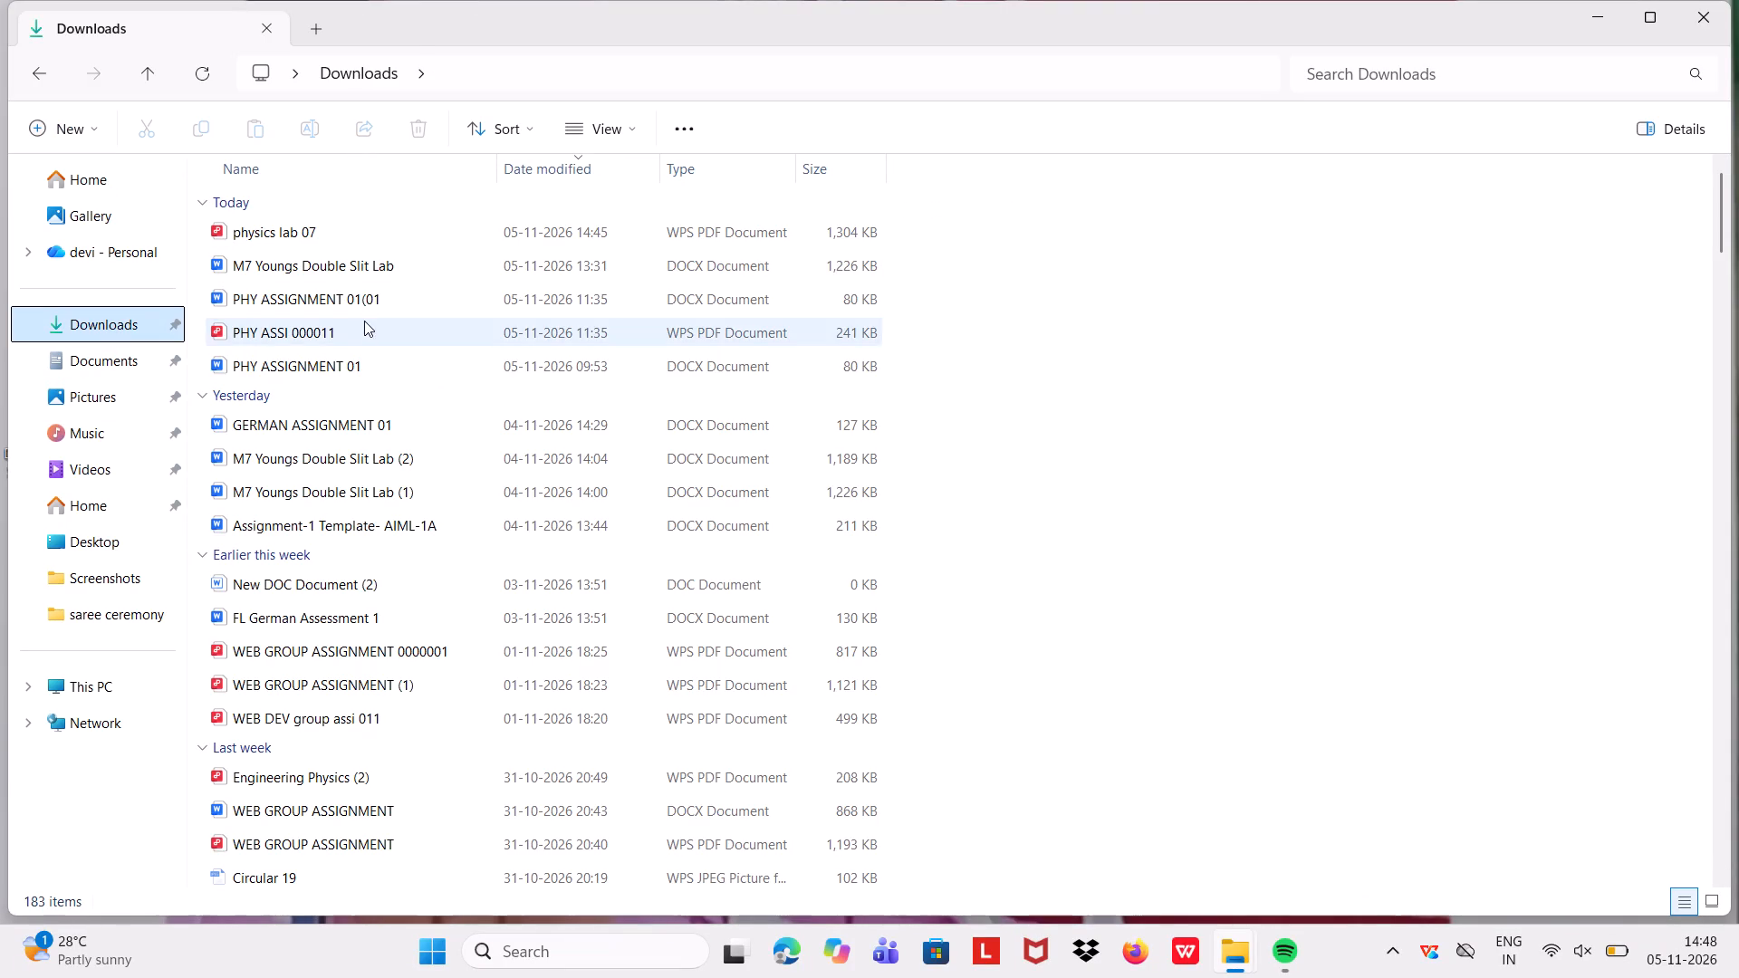
Open the PHY ASSIGNMENT 01(01 document from Downloads and skim its pages through to the end.
{"action": "double_click", "coordinate": [378, 302]}
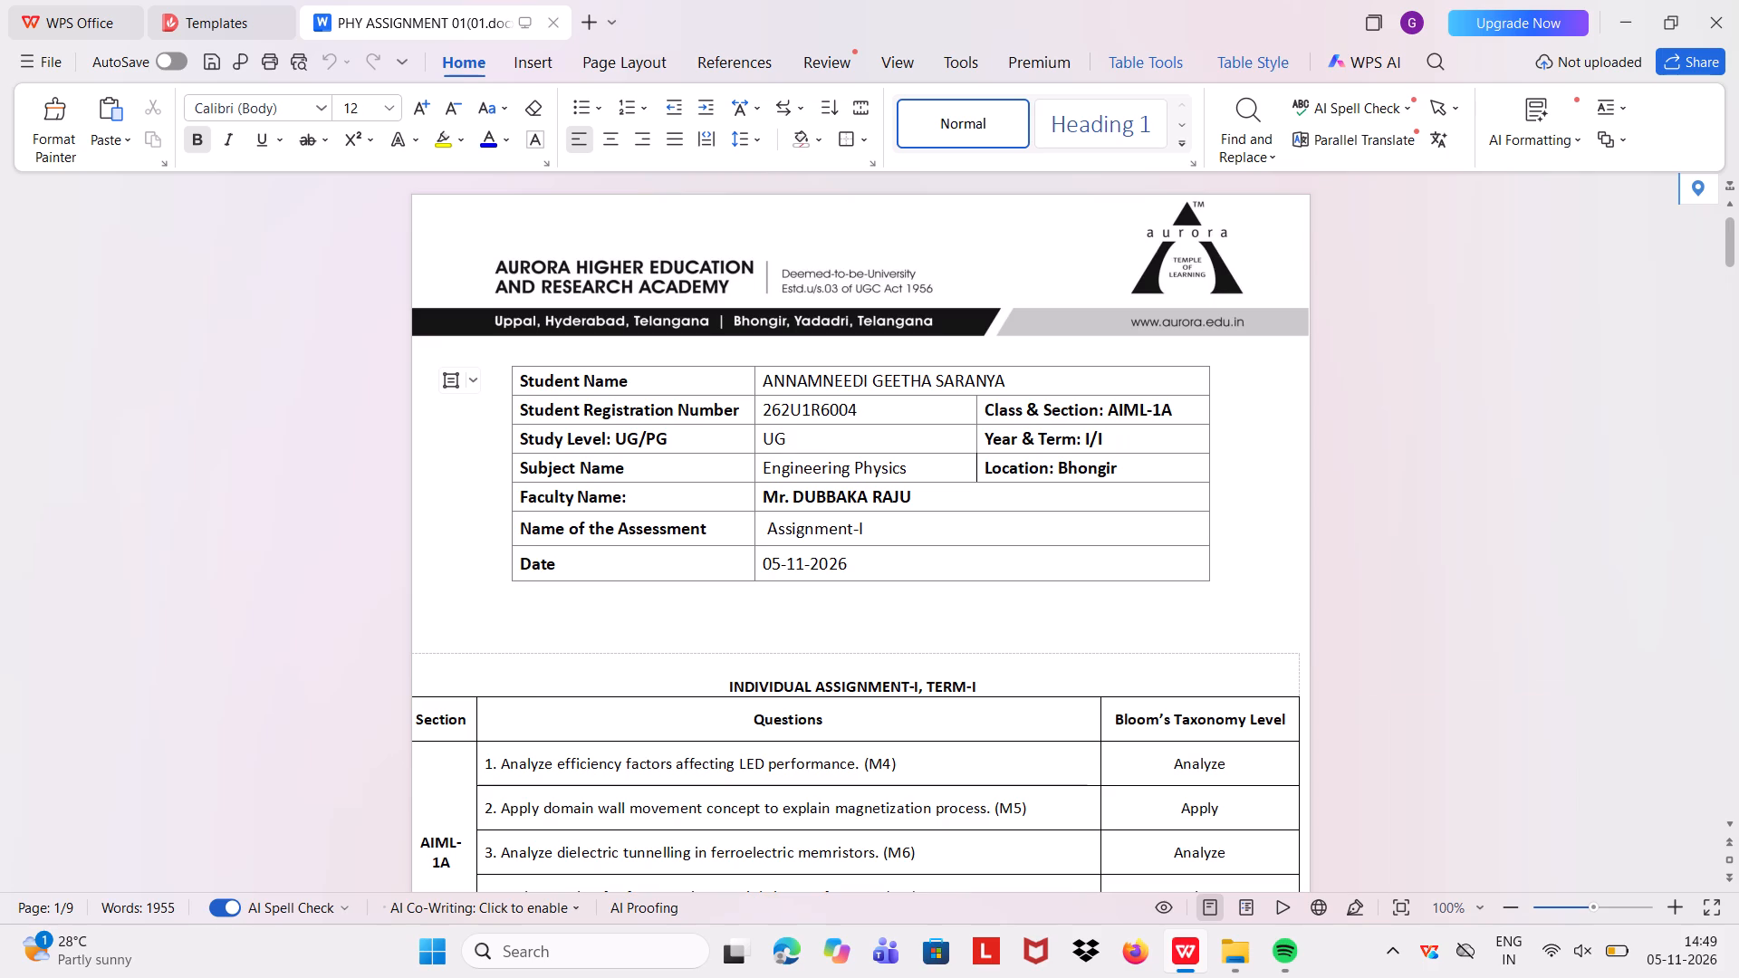
{"action": "scroll", "coordinate": [378, 297], "scroll_direction": "down", "scroll_amount": 6}
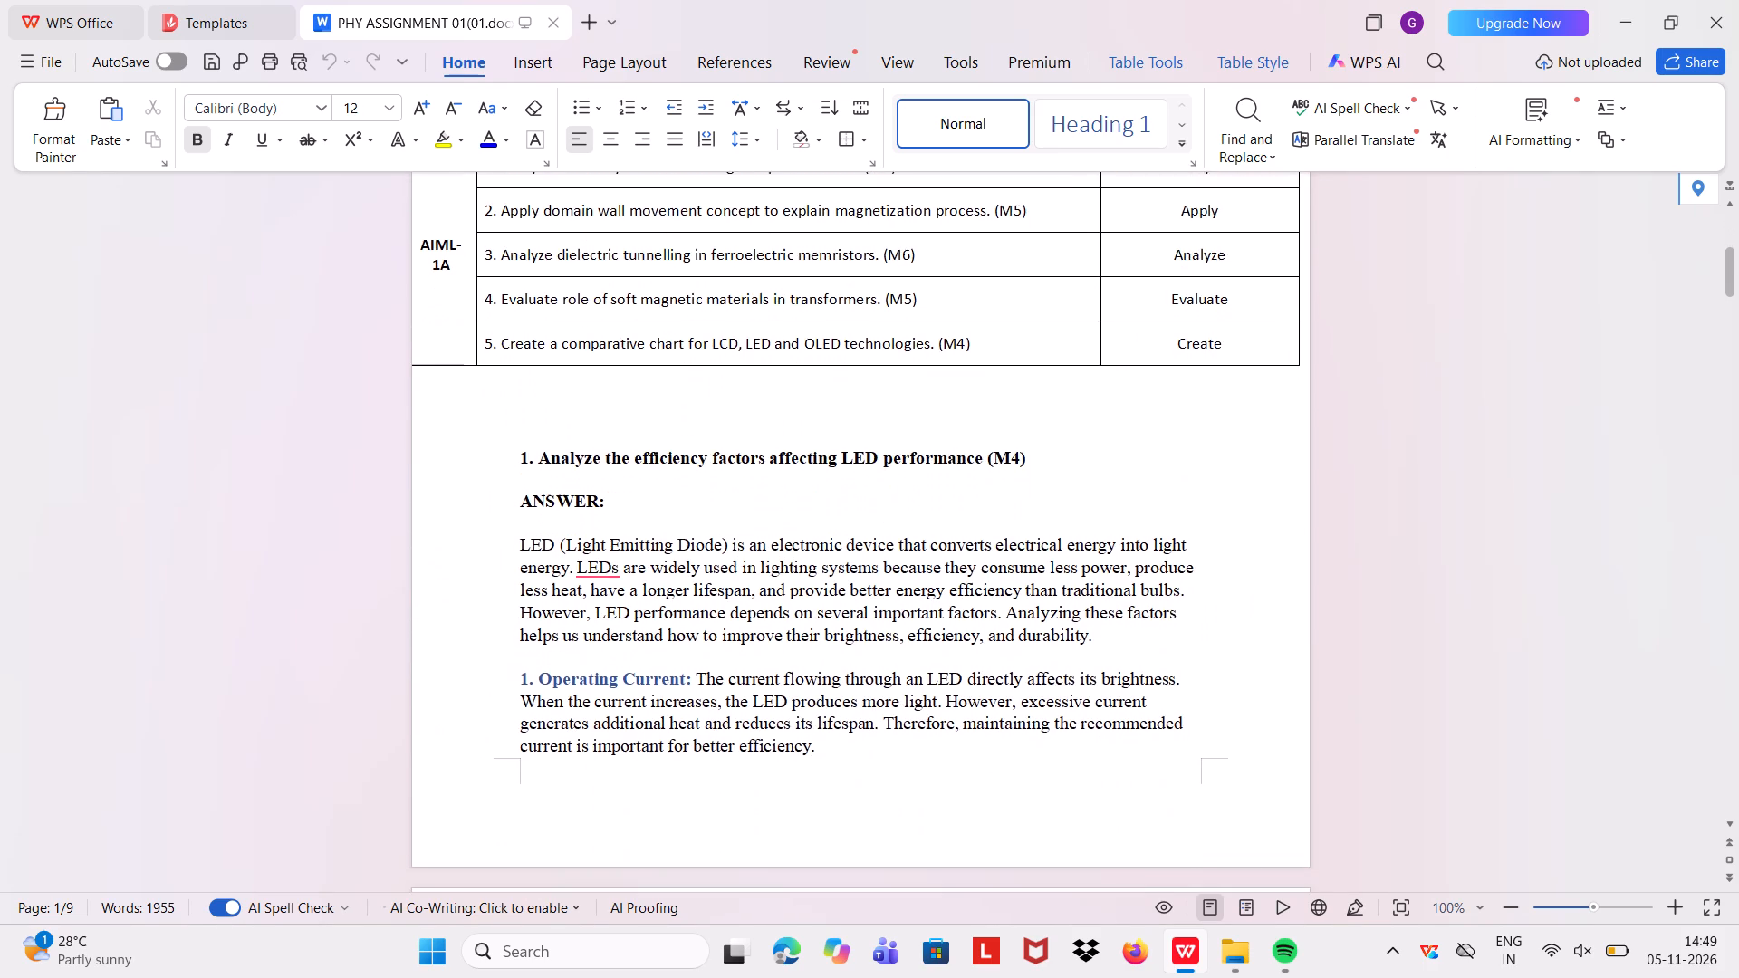
{"action": "scroll", "coordinate": [378, 297], "scroll_direction": "down", "scroll_amount": 16}
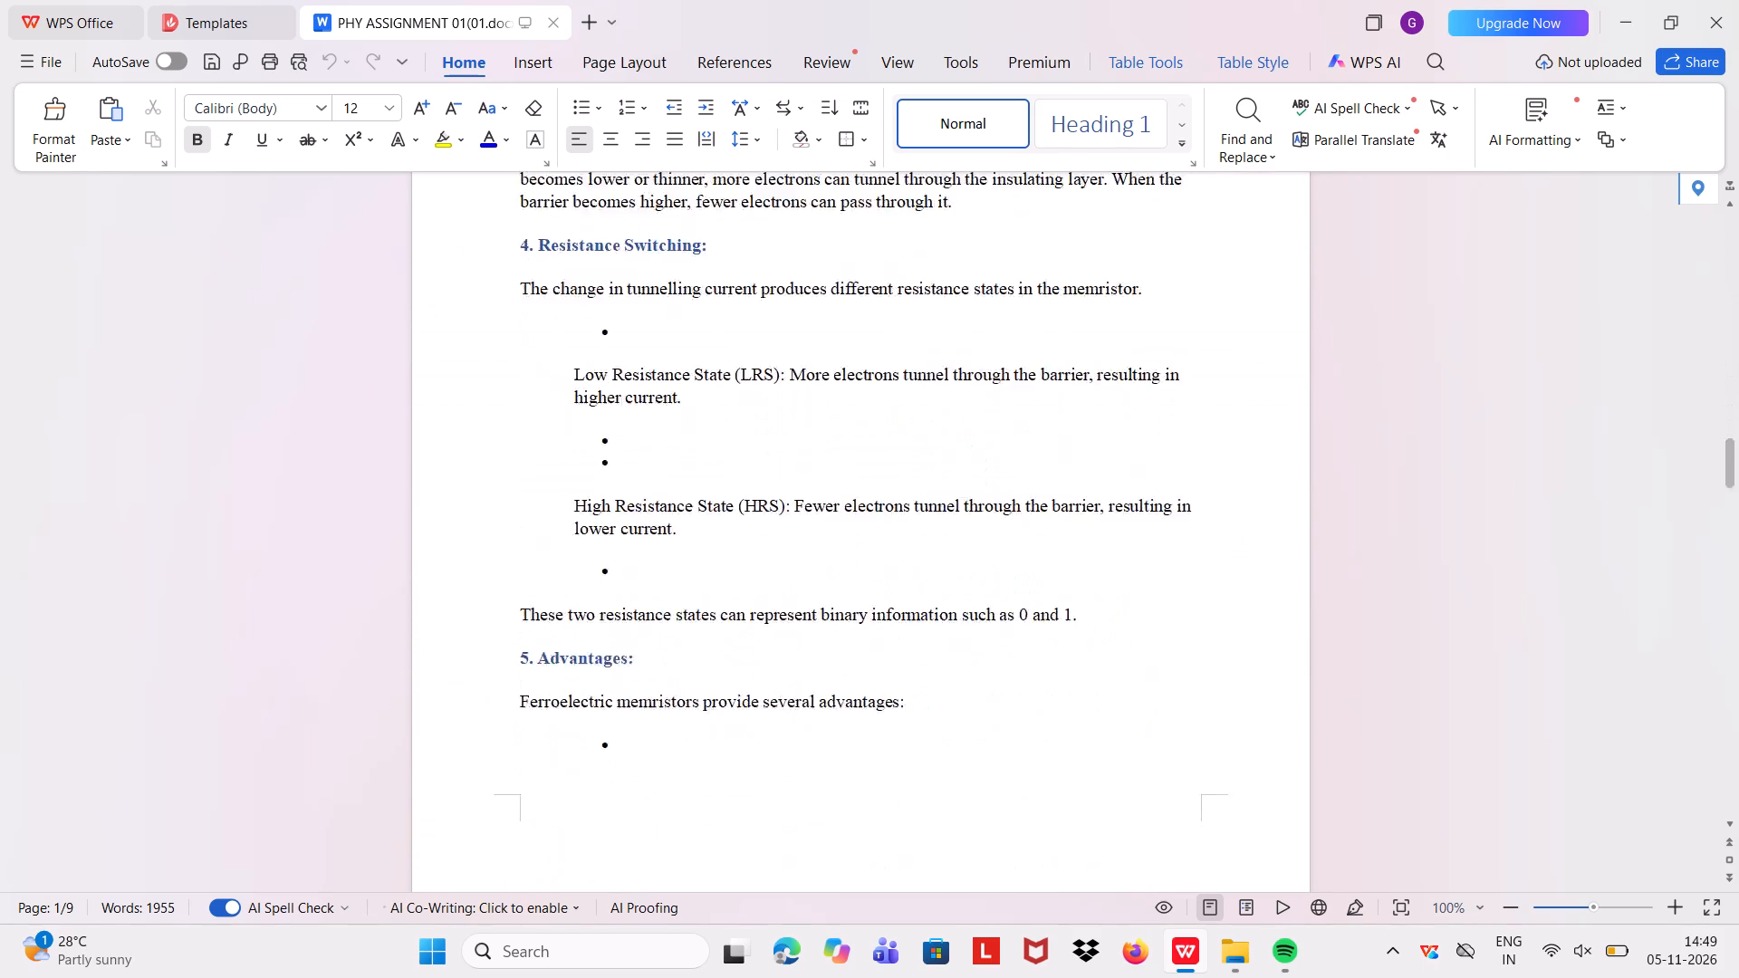
{"action": "scroll", "coordinate": [378, 297], "scroll_direction": "down", "scroll_amount": 18}
{"action": "scroll", "coordinate": [378, 297], "scroll_direction": "down", "scroll_amount": 5}
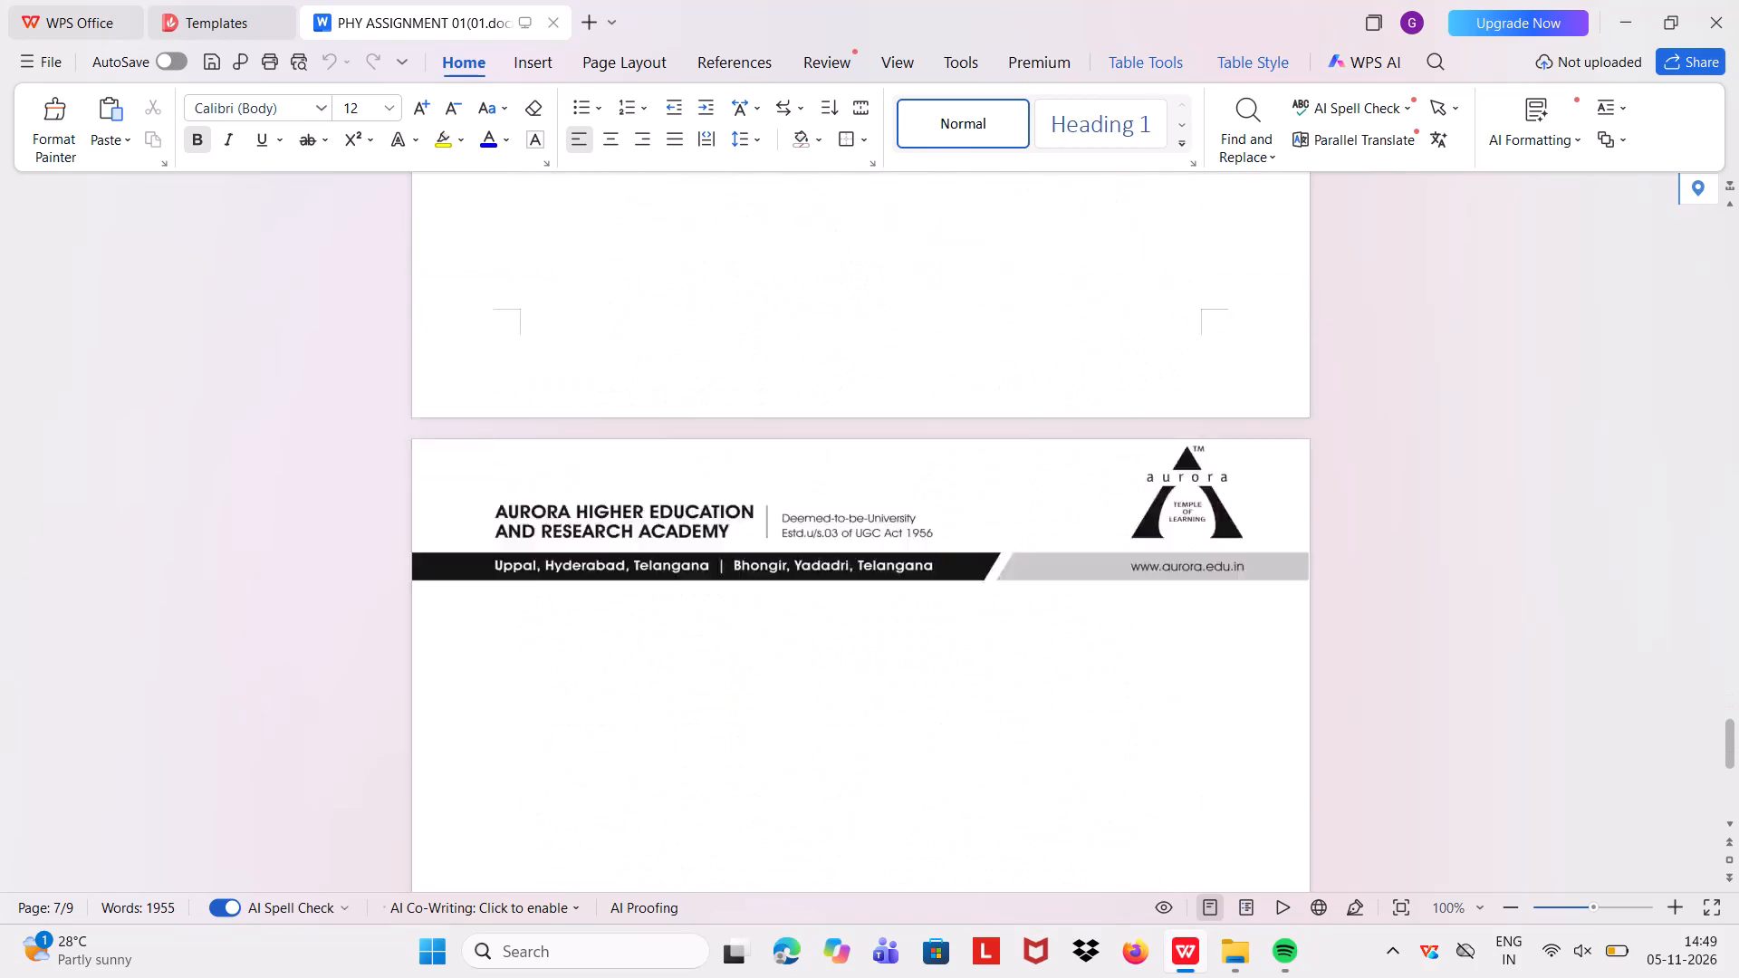
{"action": "scroll", "coordinate": [378, 297], "scroll_direction": "up", "scroll_amount": 20}
{"action": "scroll", "coordinate": [378, 297], "scroll_direction": "up", "scroll_amount": 20}
{"action": "scroll", "coordinate": [378, 297], "scroll_direction": "up", "scroll_amount": 5}
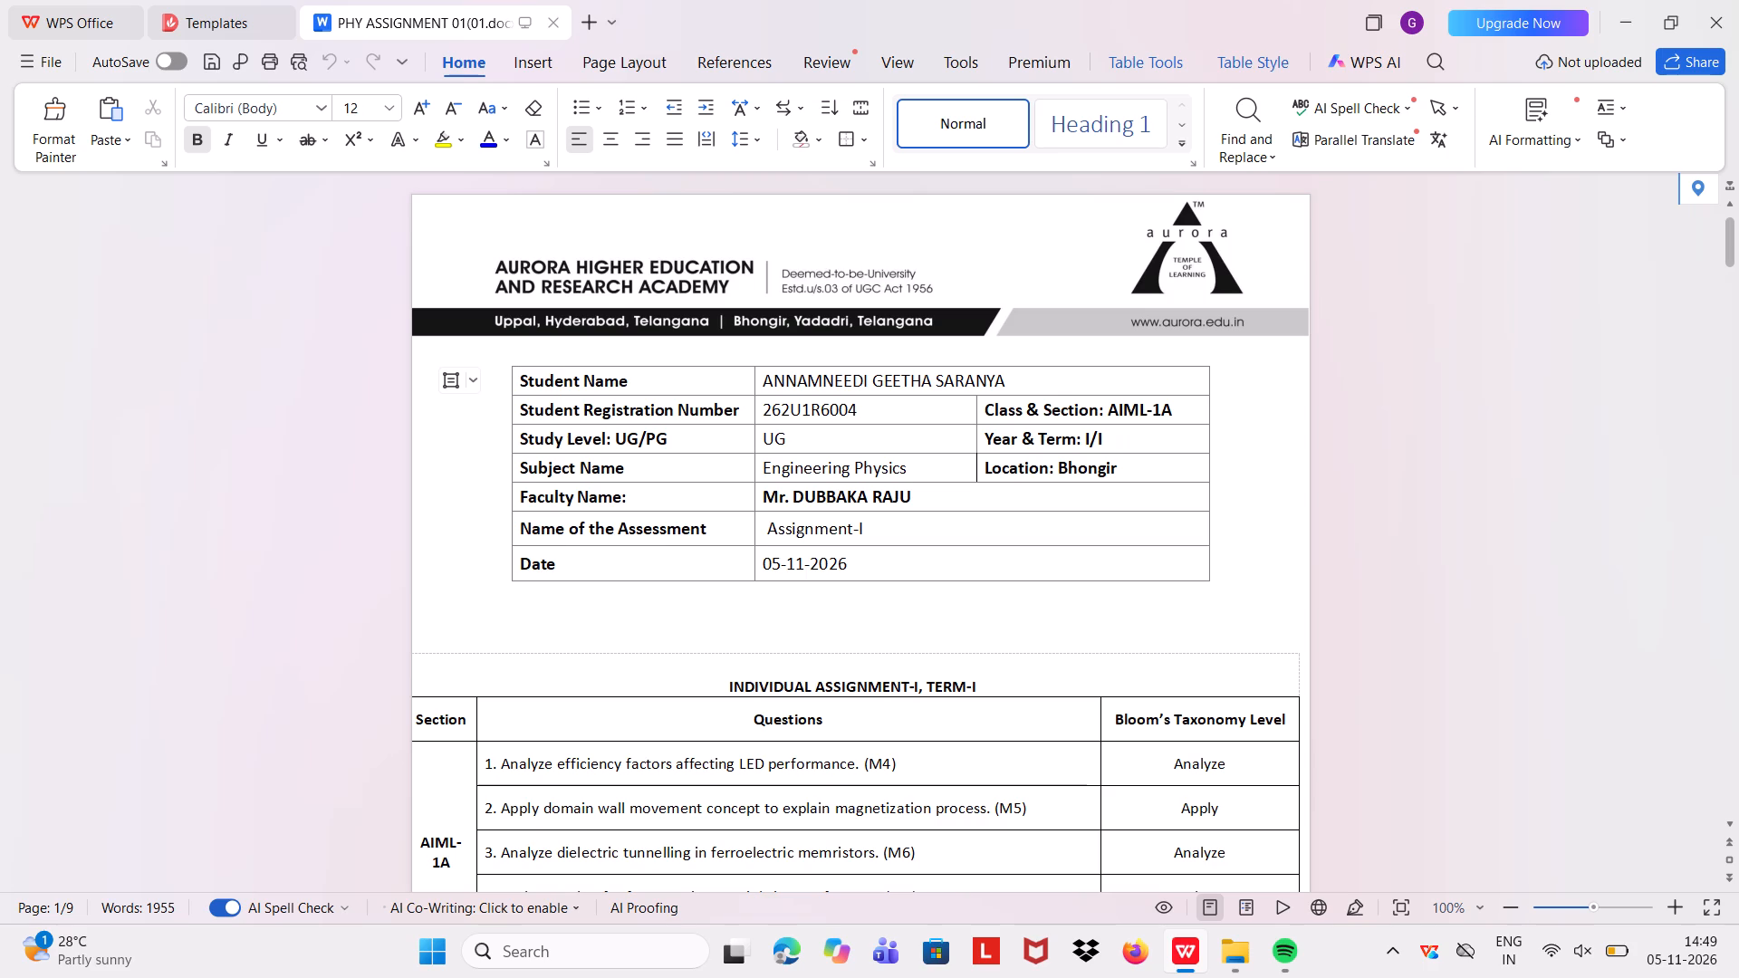
Examine the assignment from the student details table and question list through the Advantages list of the ferroelectric memristors answer.
{"action": "scroll", "coordinate": [378, 297], "scroll_direction": "down", "scroll_amount": 1}
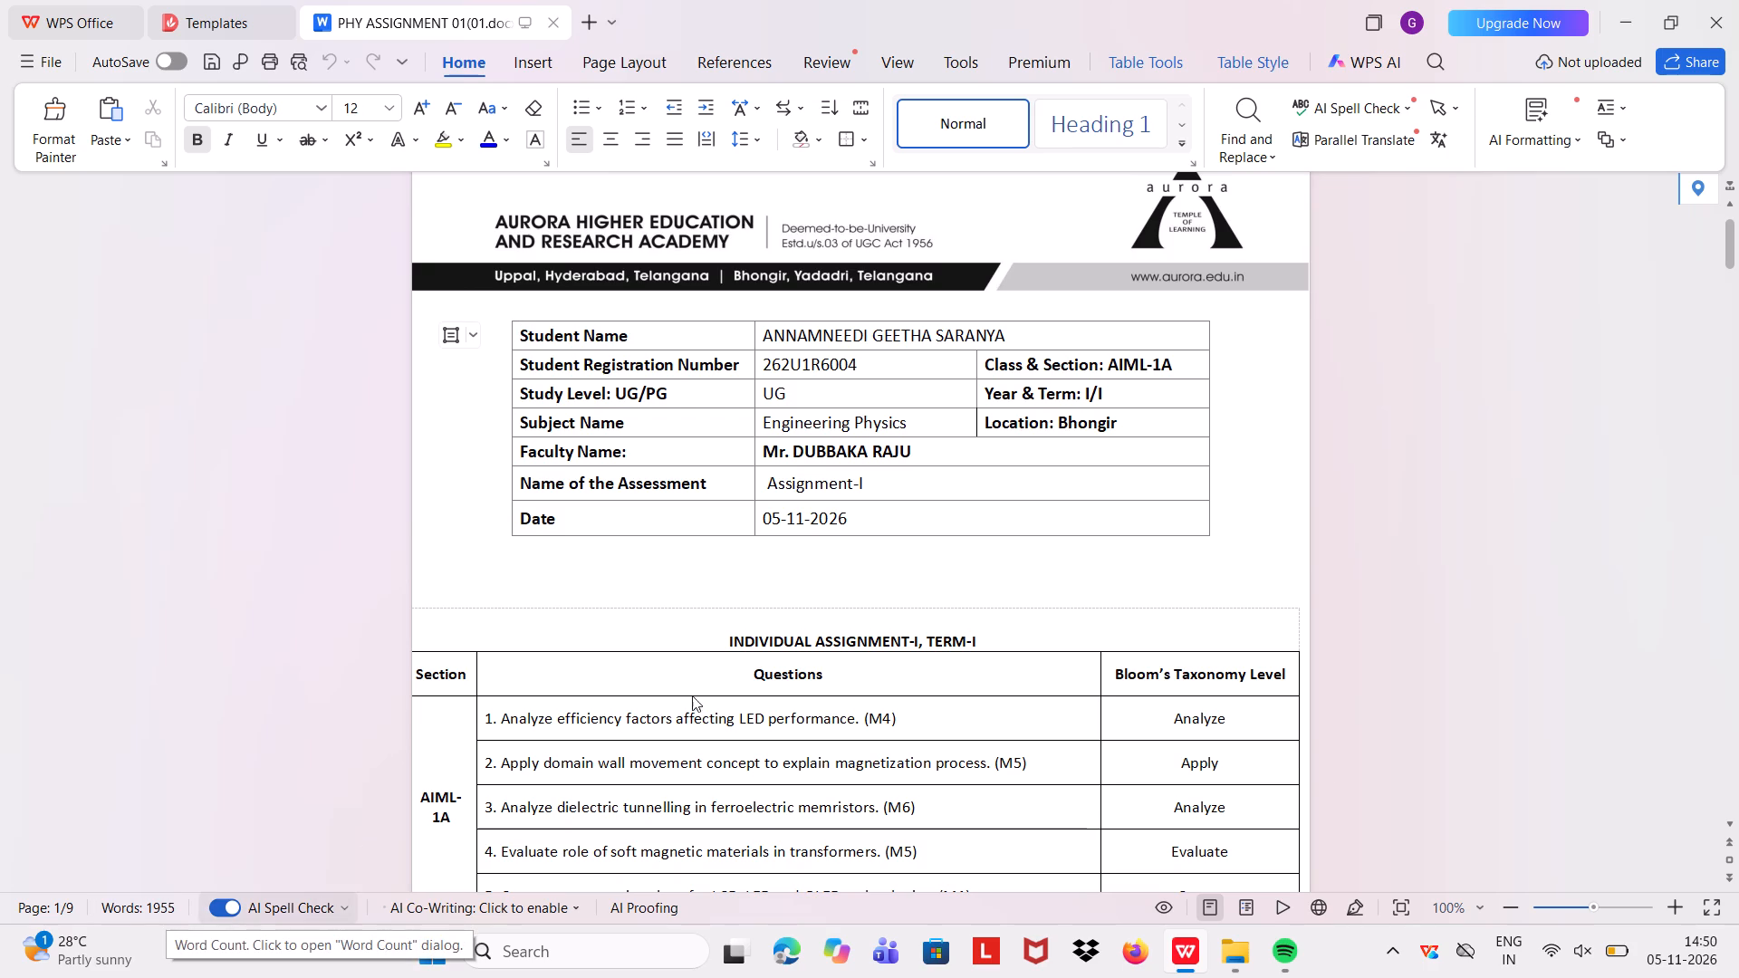
{"action": "left_click", "coordinate": [802, 585]}
{"action": "scroll", "coordinate": [802, 585], "scroll_direction": "down", "scroll_amount": 1}
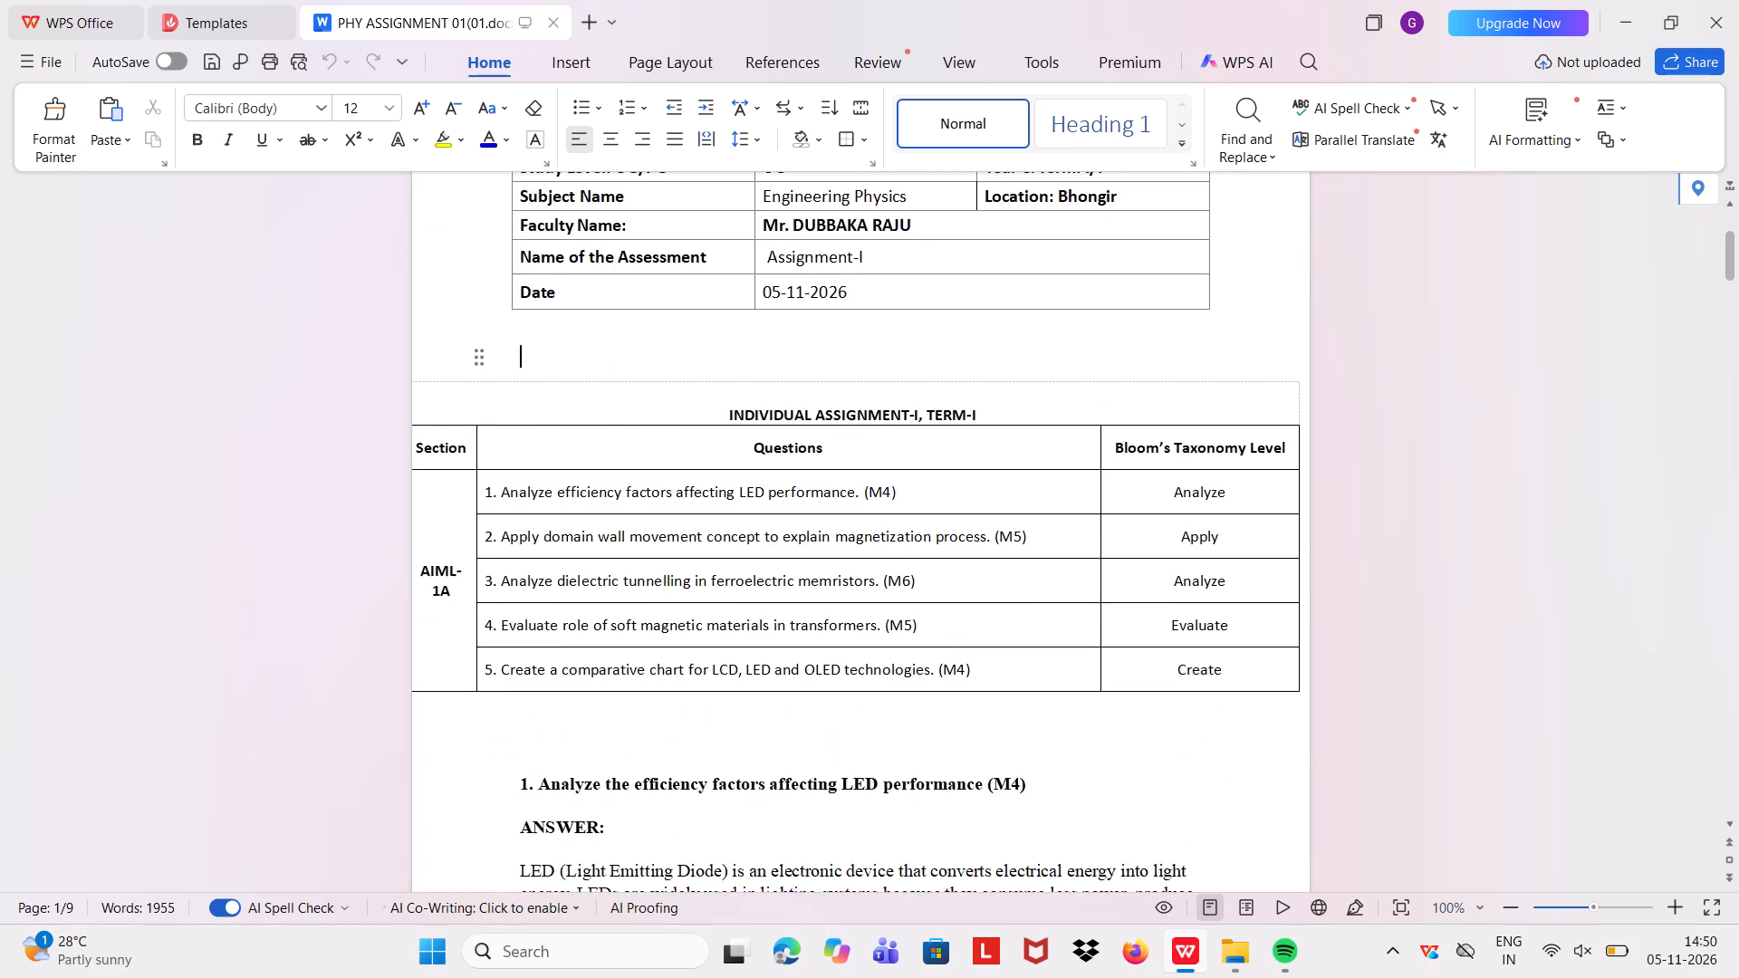
{"action": "scroll", "coordinate": [802, 585], "scroll_direction": "down", "scroll_amount": 5}
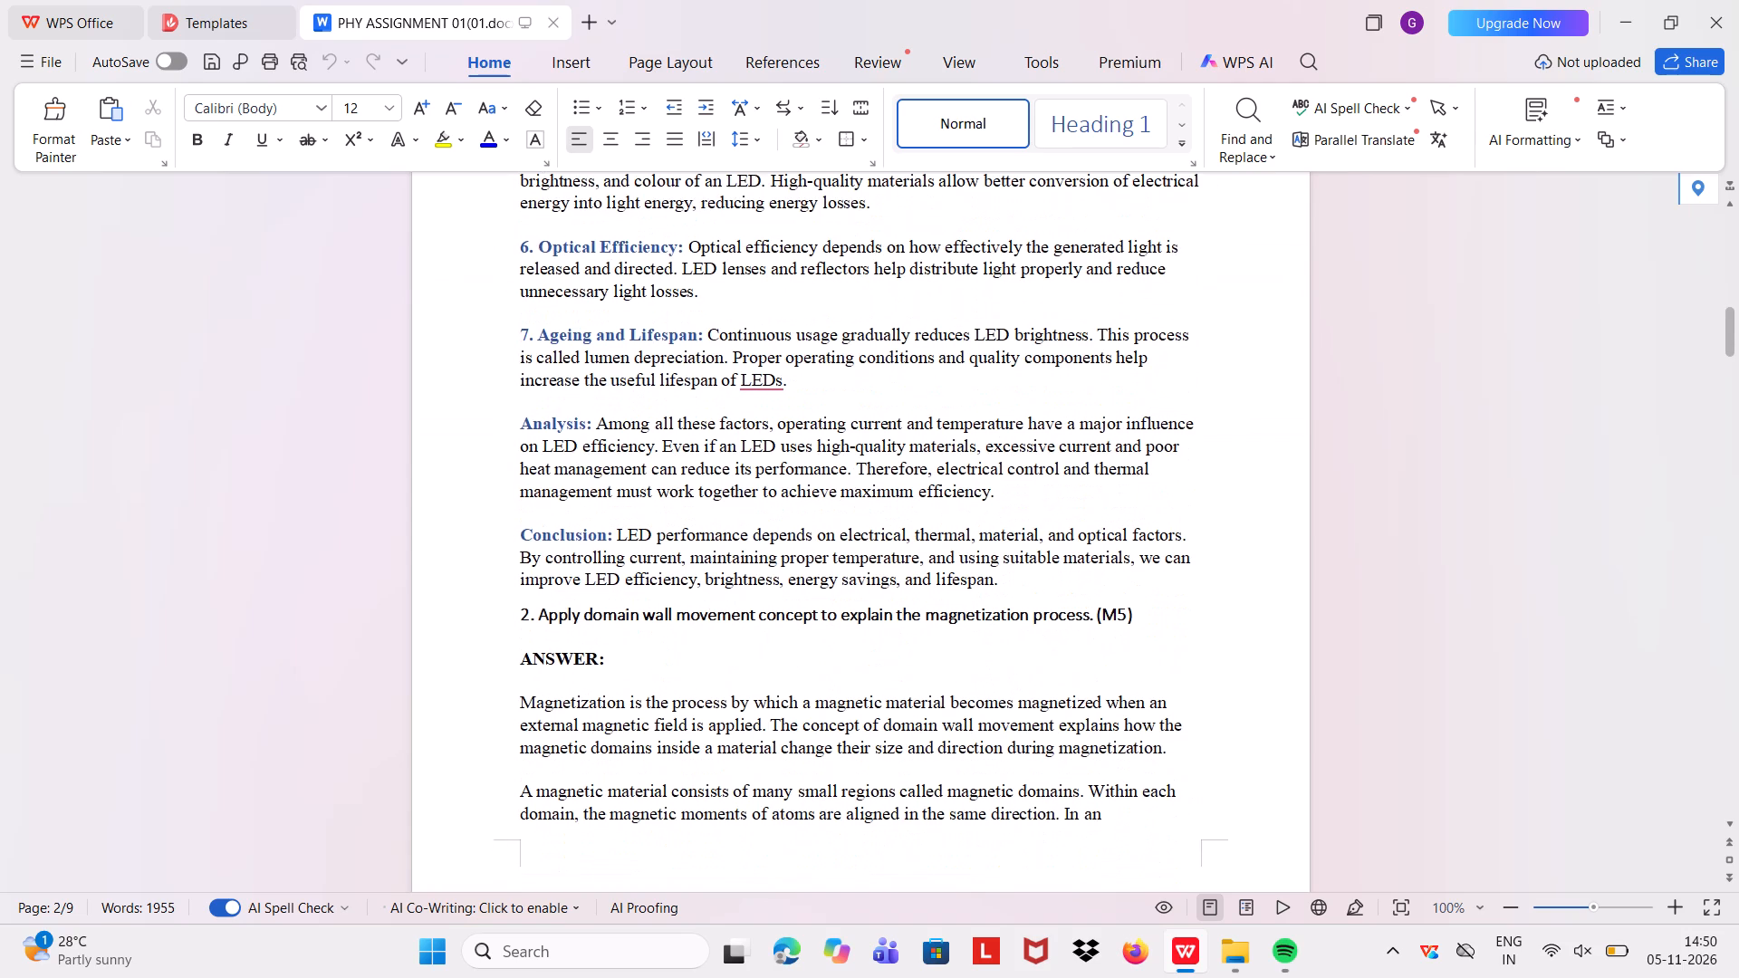
{"action": "scroll", "coordinate": [802, 585], "scroll_direction": "down", "scroll_amount": 5}
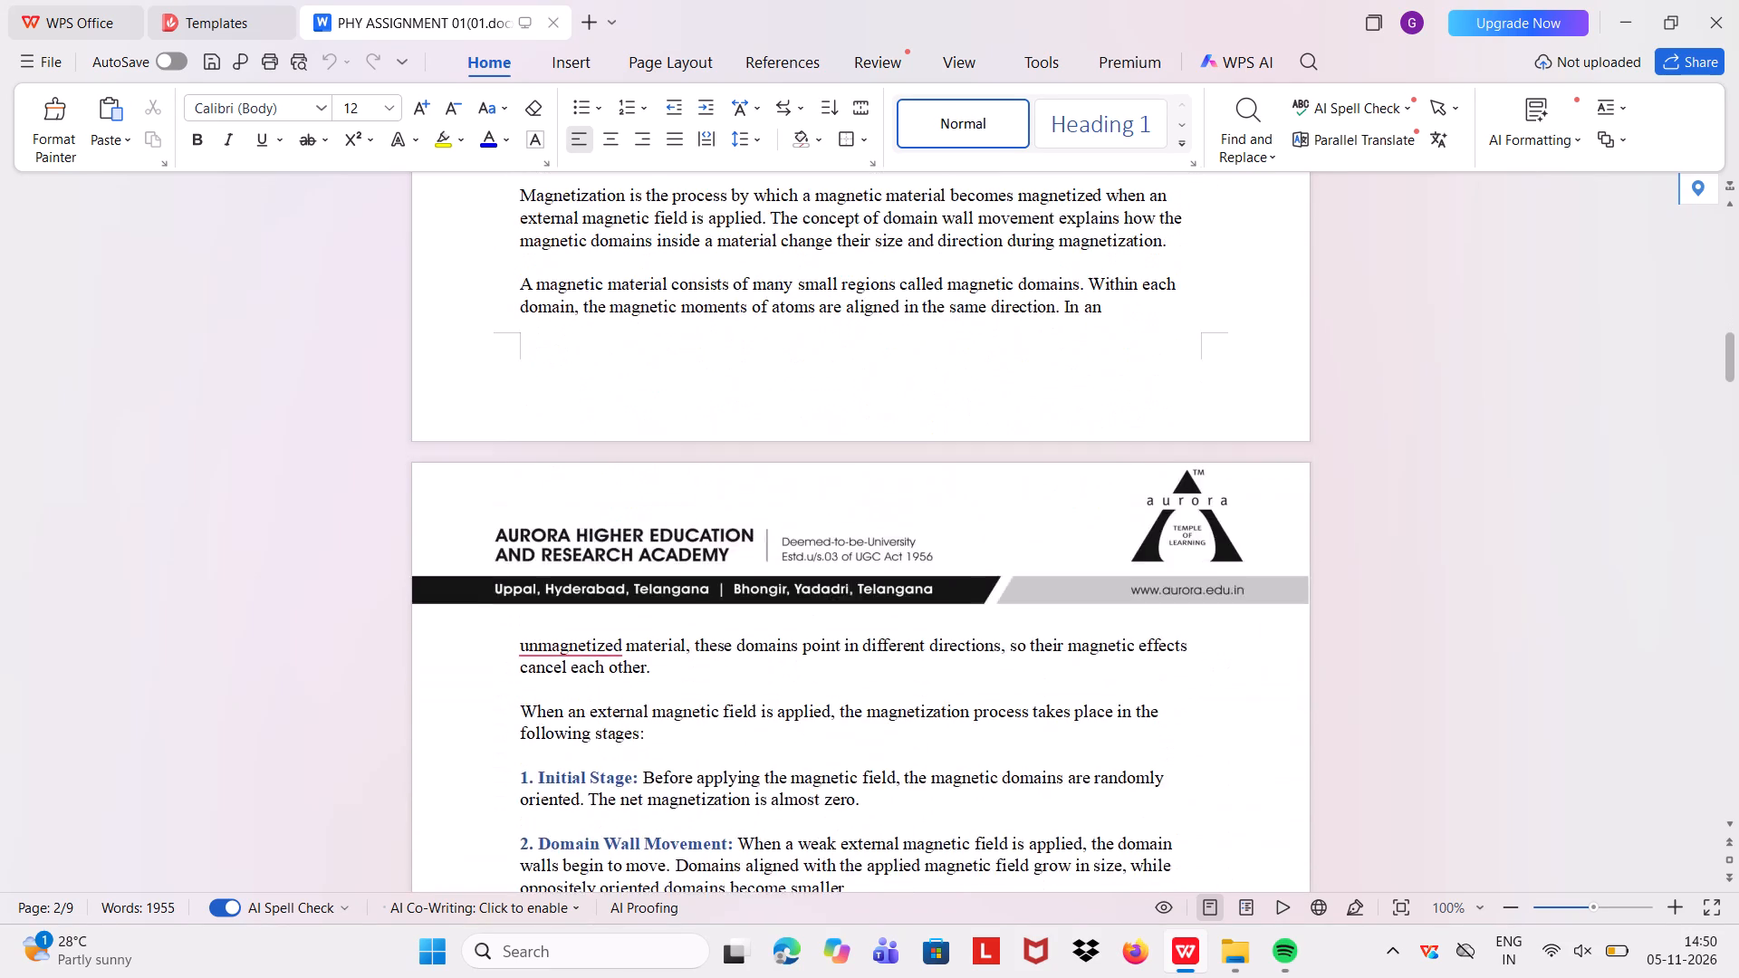
{"action": "scroll", "coordinate": [802, 585], "scroll_direction": "down", "scroll_amount": 5}
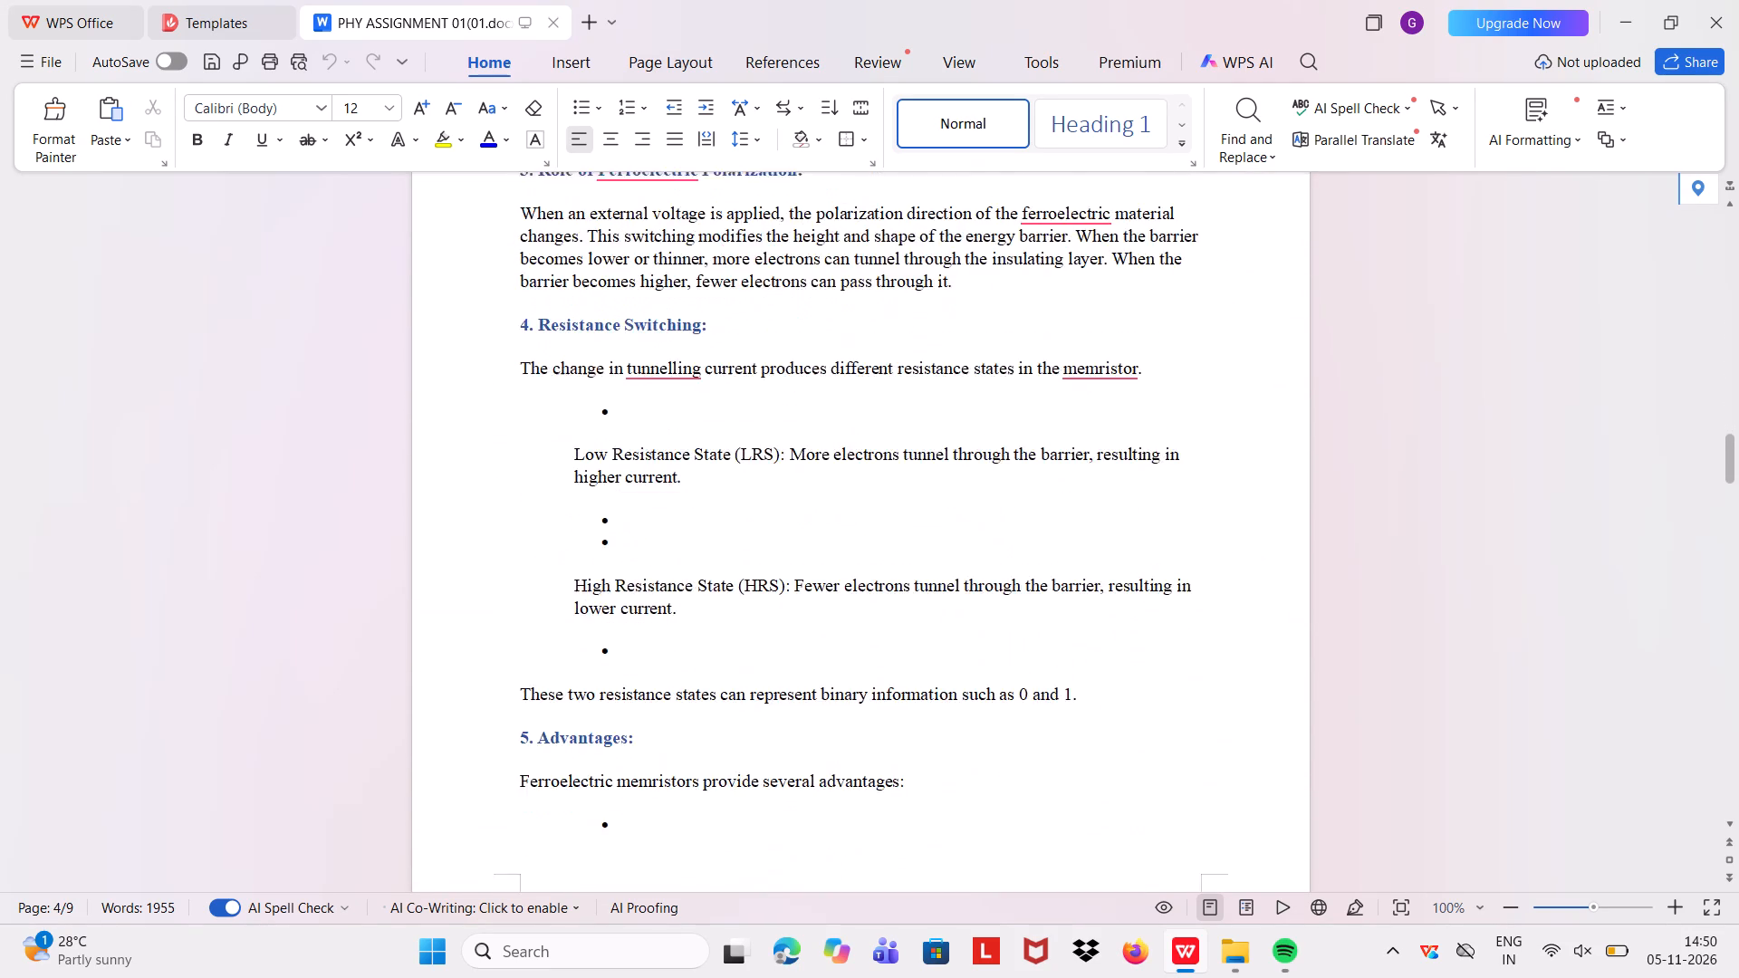
{"action": "scroll", "coordinate": [802, 585], "scroll_direction": "down", "scroll_amount": 2}
{"action": "left_click", "coordinate": [802, 585]}
{"action": "scroll", "coordinate": [802, 585], "scroll_direction": "down", "scroll_amount": 2}
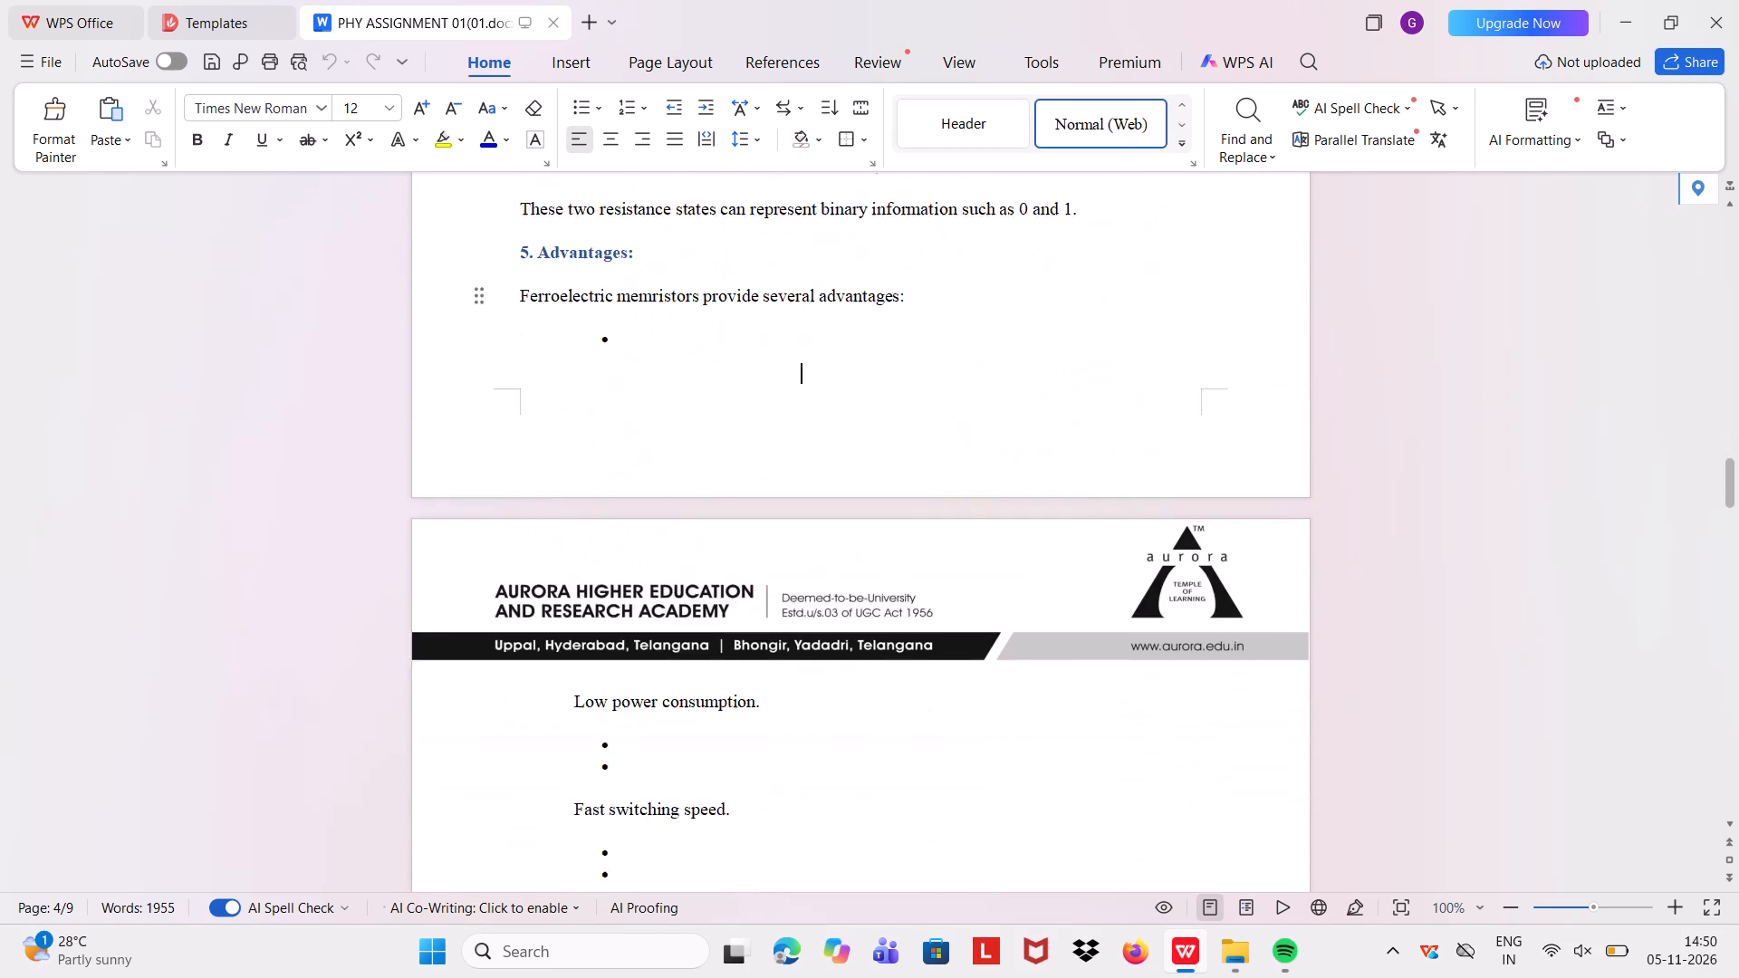
{"action": "scroll", "coordinate": [802, 585], "scroll_direction": "down", "scroll_amount": 2}
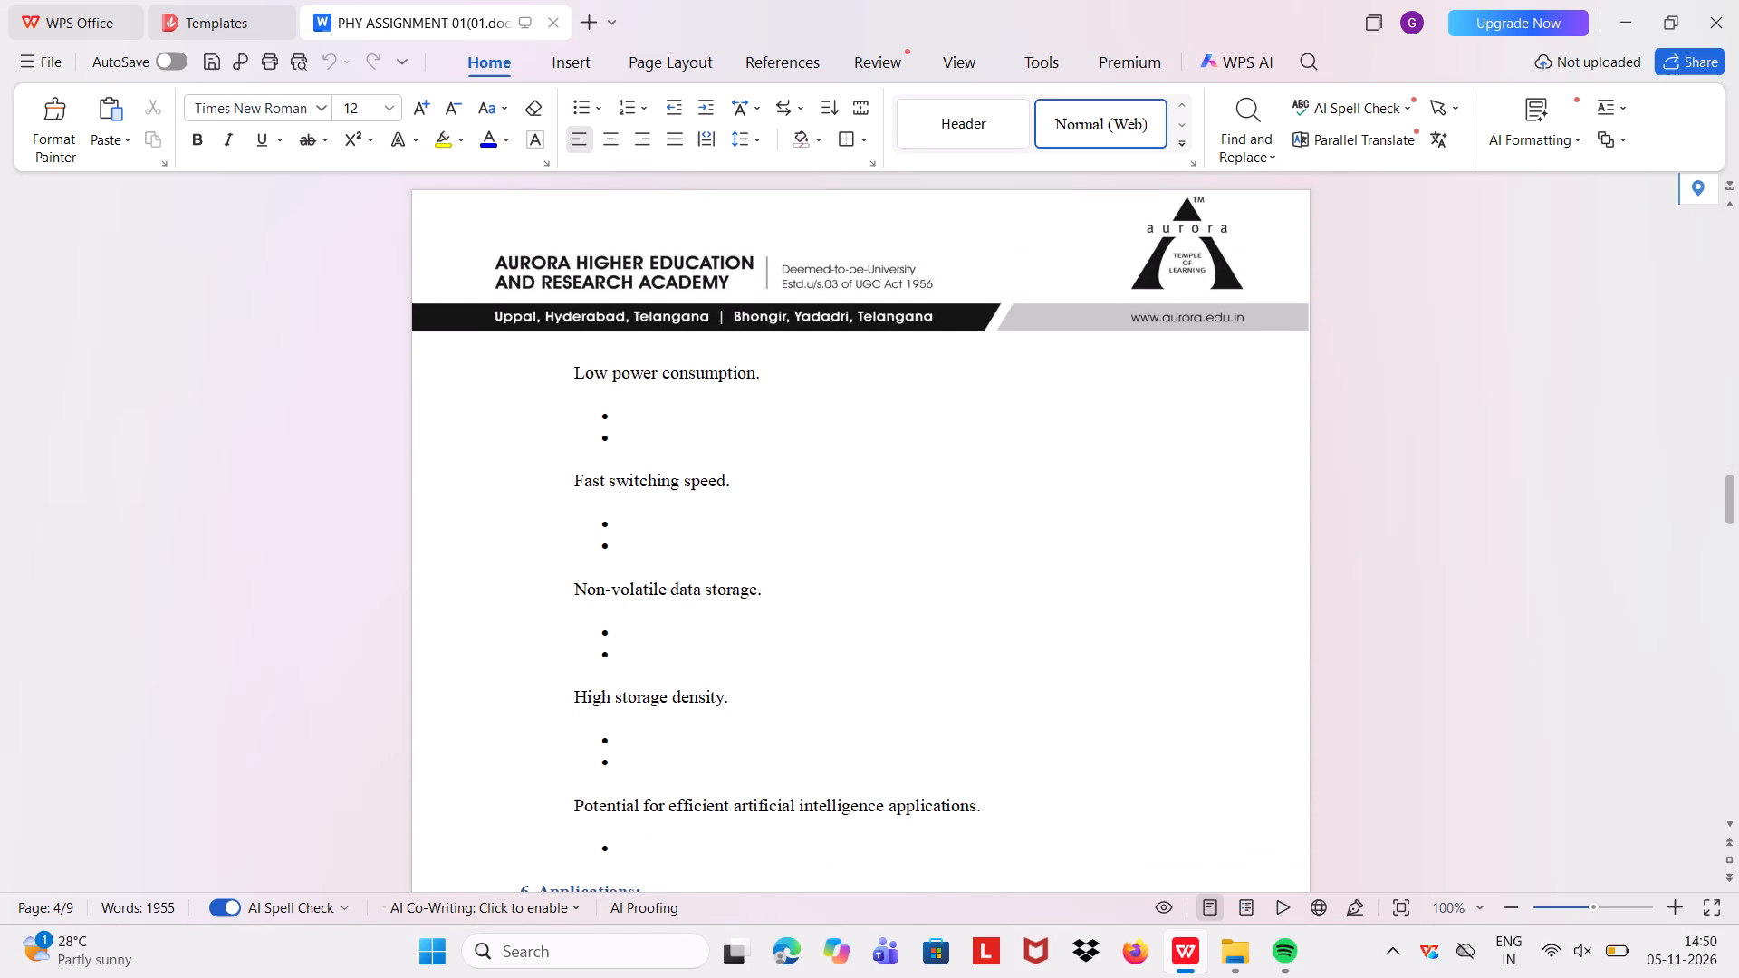
Recheck the ferroelectric memristors answer from its heading, and examine the following pages through the LCD, LED and OLED comparison.
{"action": "scroll", "coordinate": [744, 577], "scroll_direction": "up", "scroll_amount": 7}
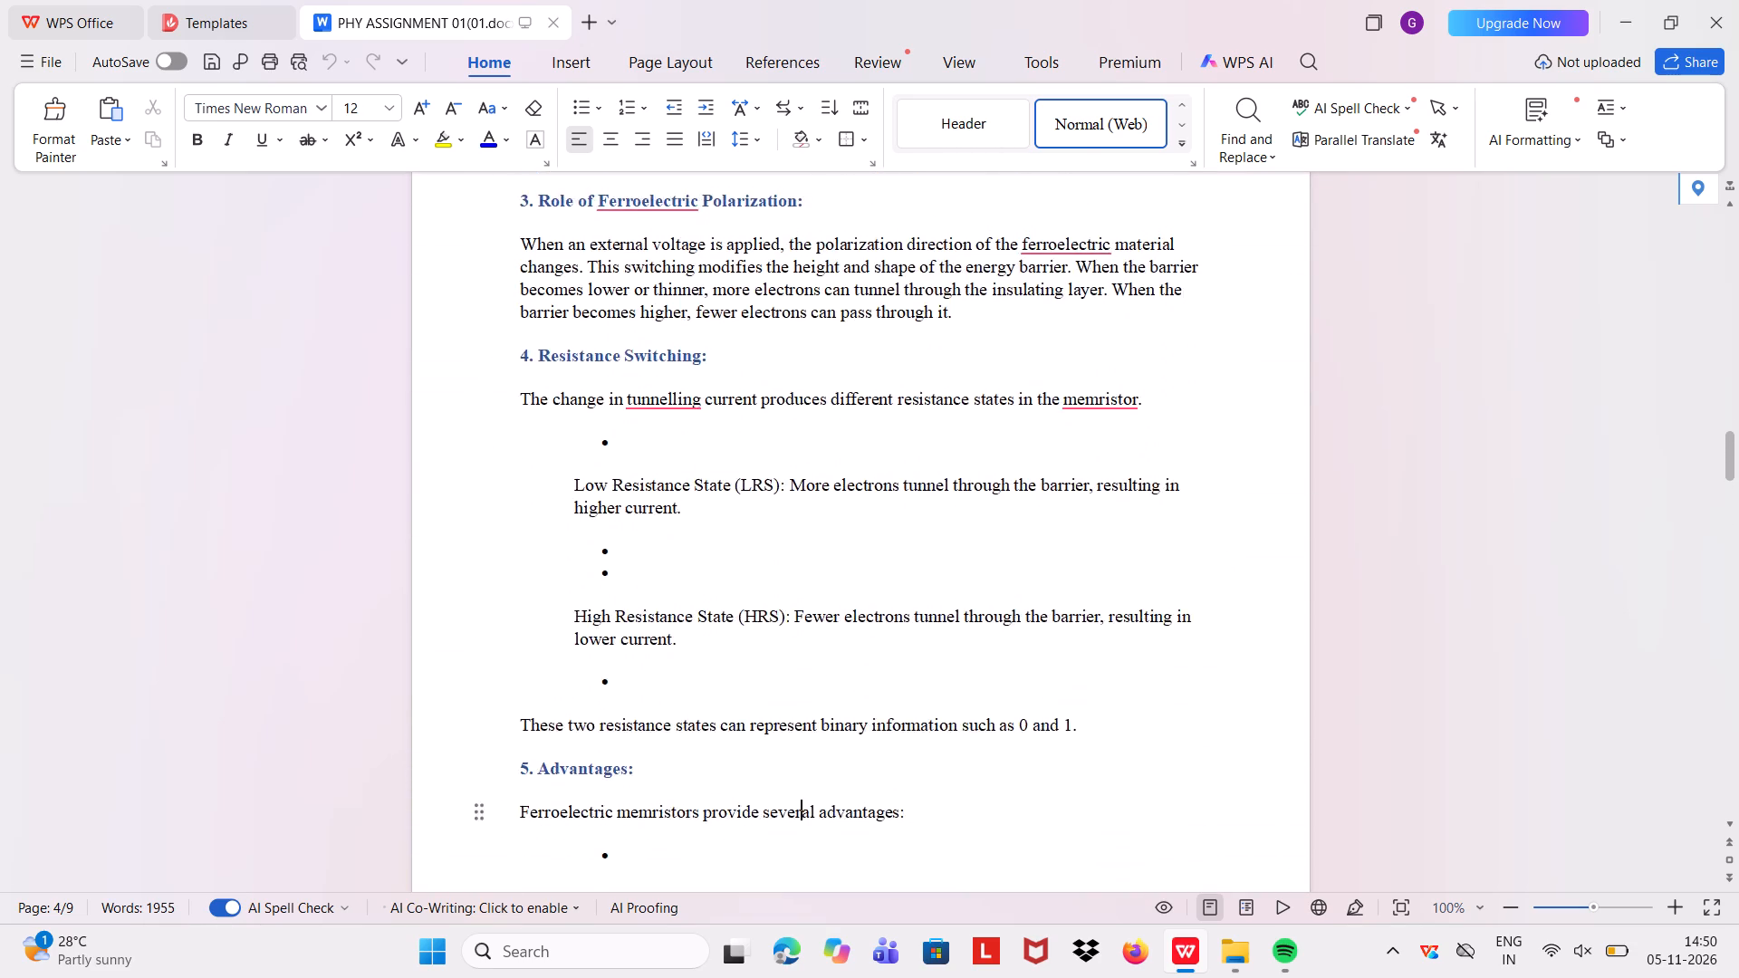
{"action": "scroll", "coordinate": [744, 577], "scroll_direction": "up", "scroll_amount": 6}
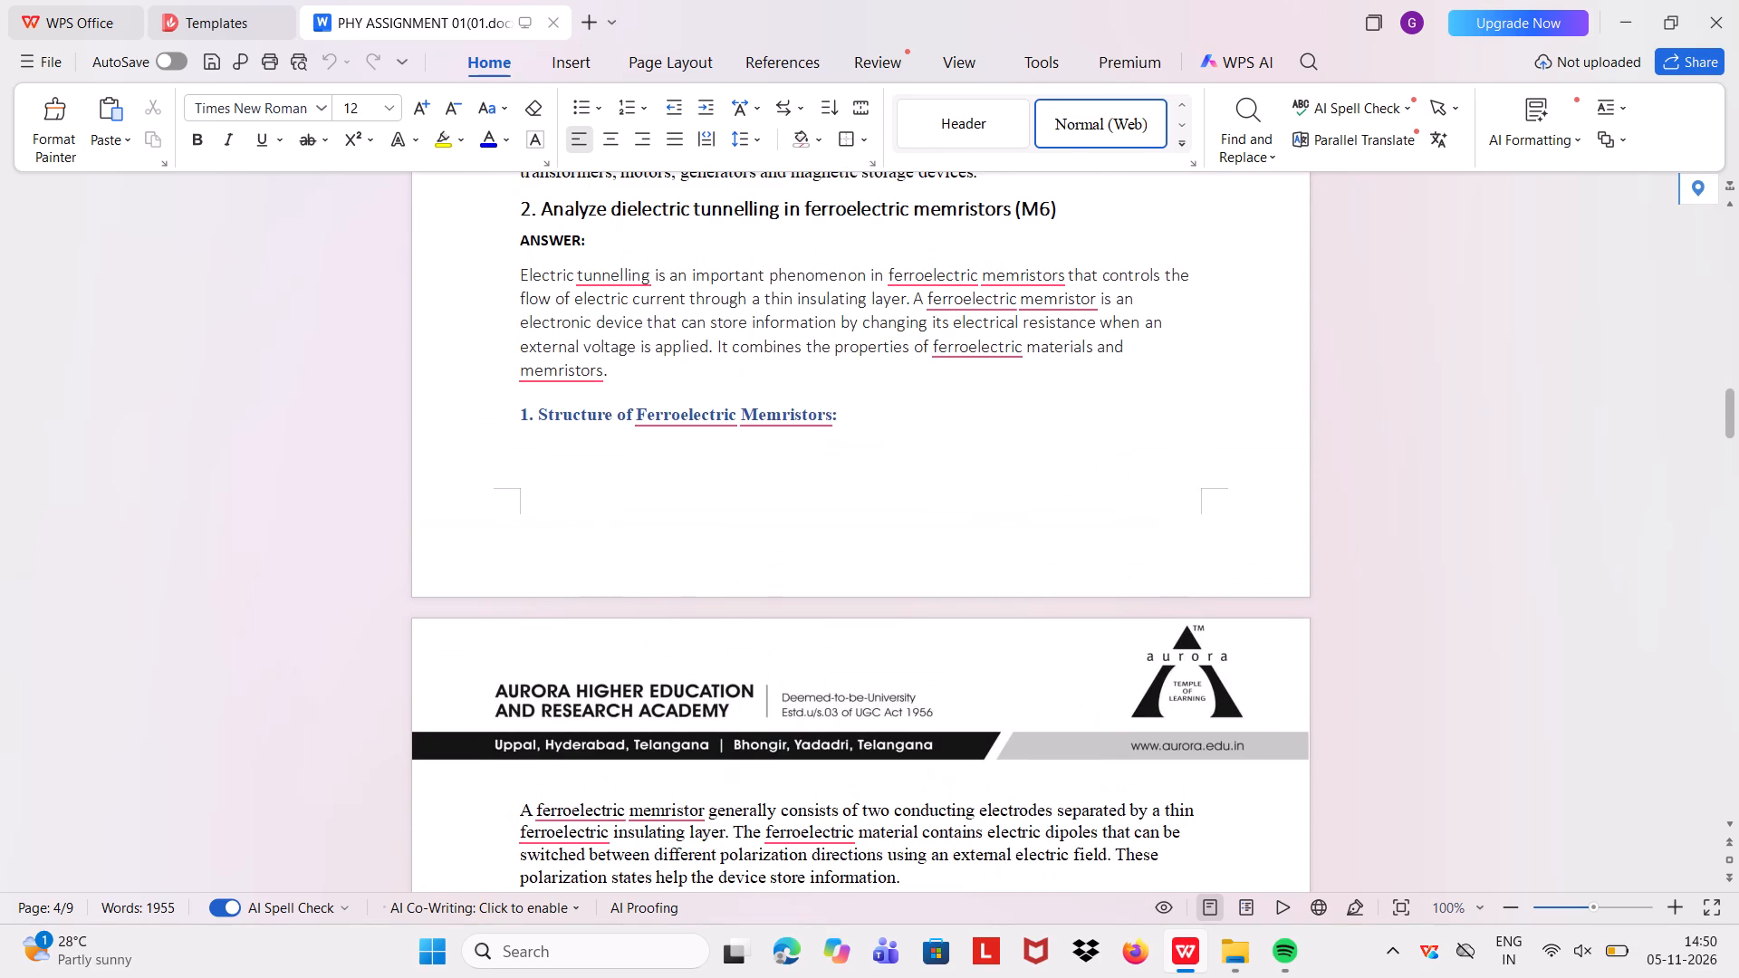
{"action": "scroll", "coordinate": [744, 577], "scroll_direction": "up", "scroll_amount": 1}
{"action": "scroll", "coordinate": [744, 577], "scroll_direction": "down", "scroll_amount": 3}
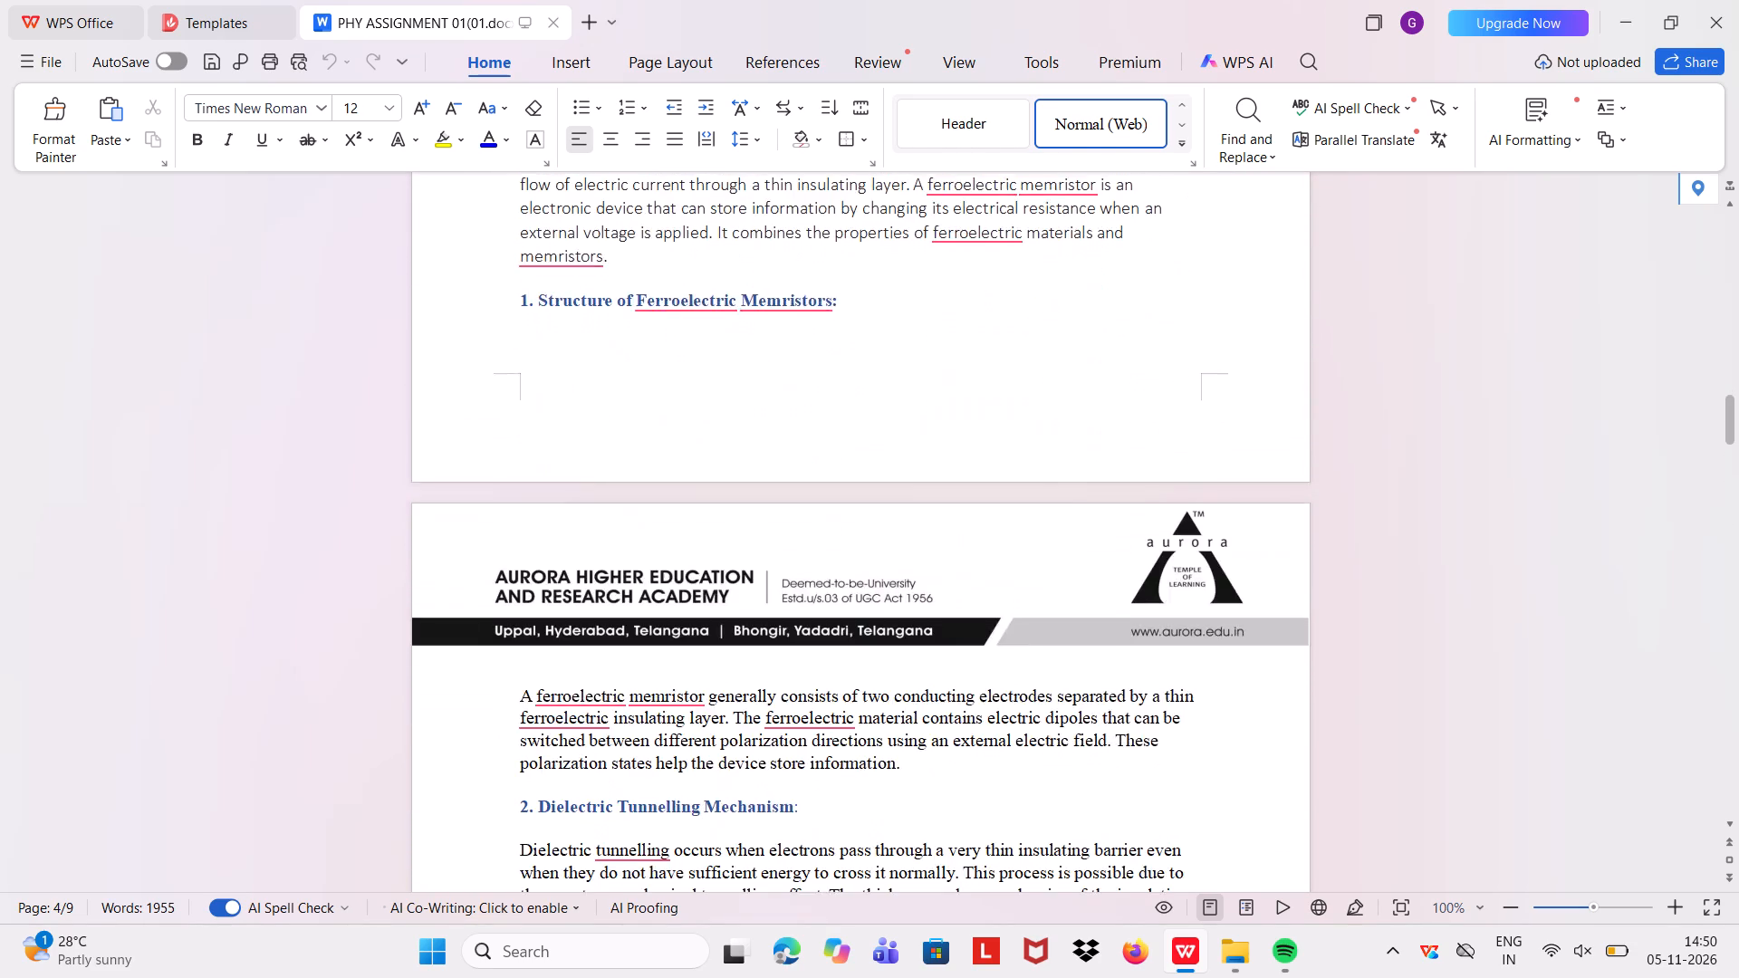
{"action": "scroll", "coordinate": [744, 577], "scroll_direction": "down", "scroll_amount": 9}
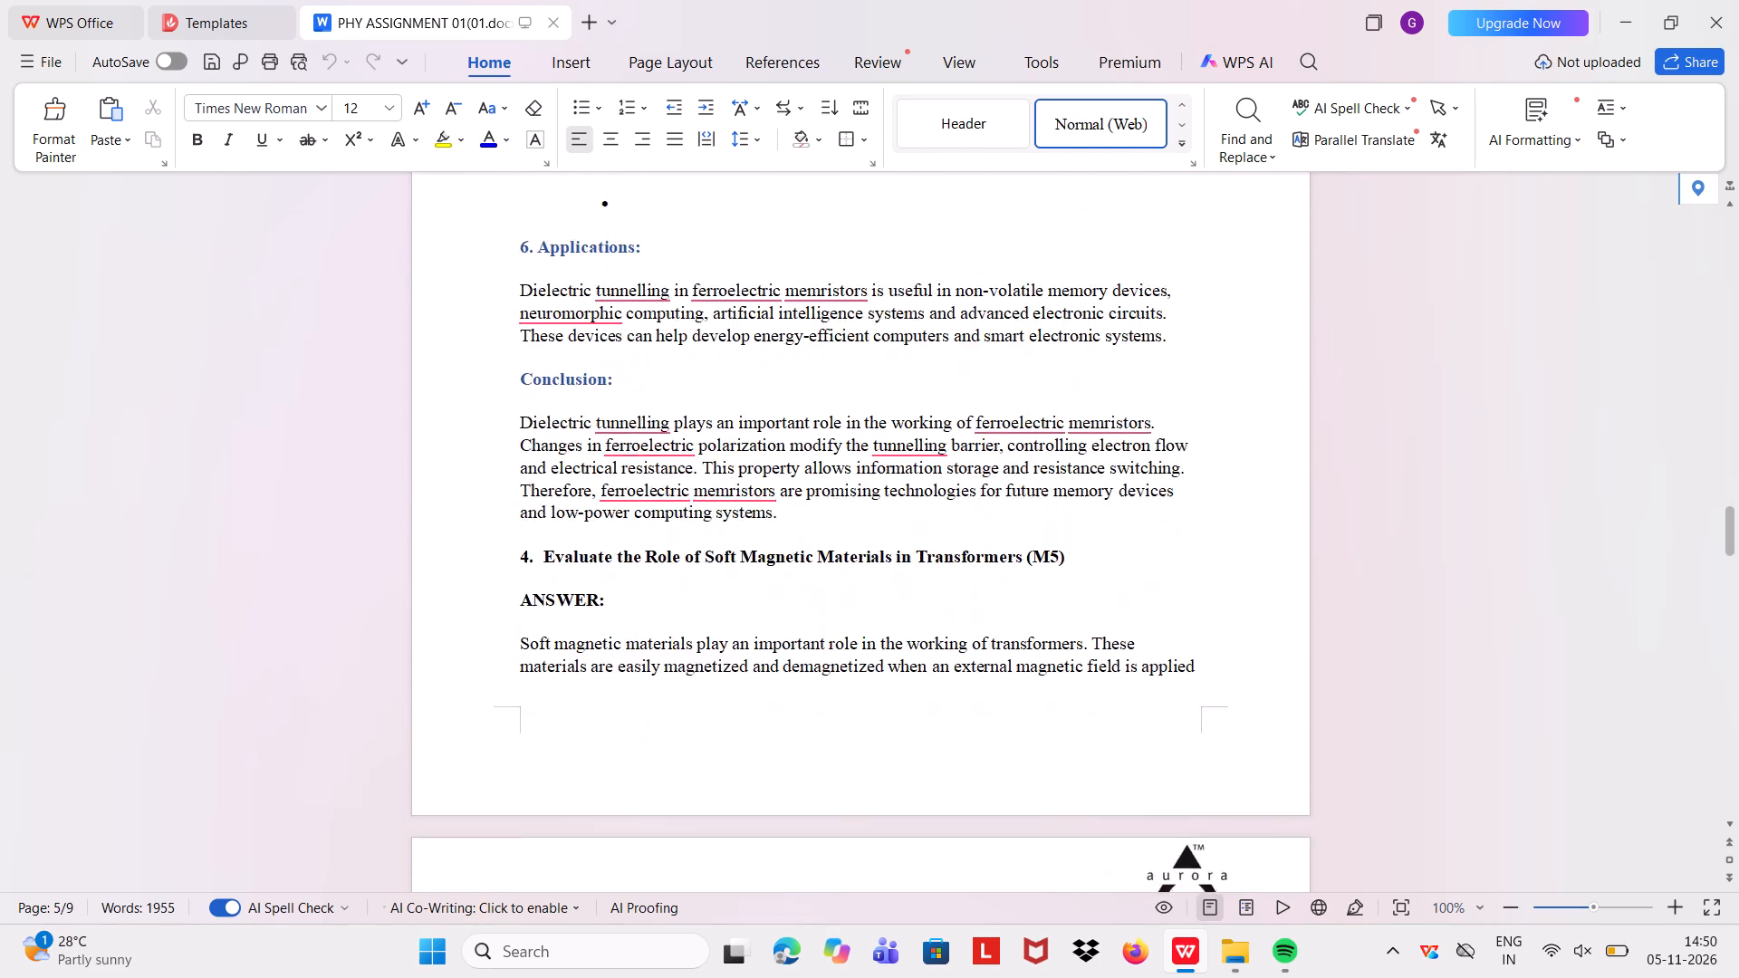
{"action": "scroll", "coordinate": [744, 577], "scroll_direction": "down", "scroll_amount": 5}
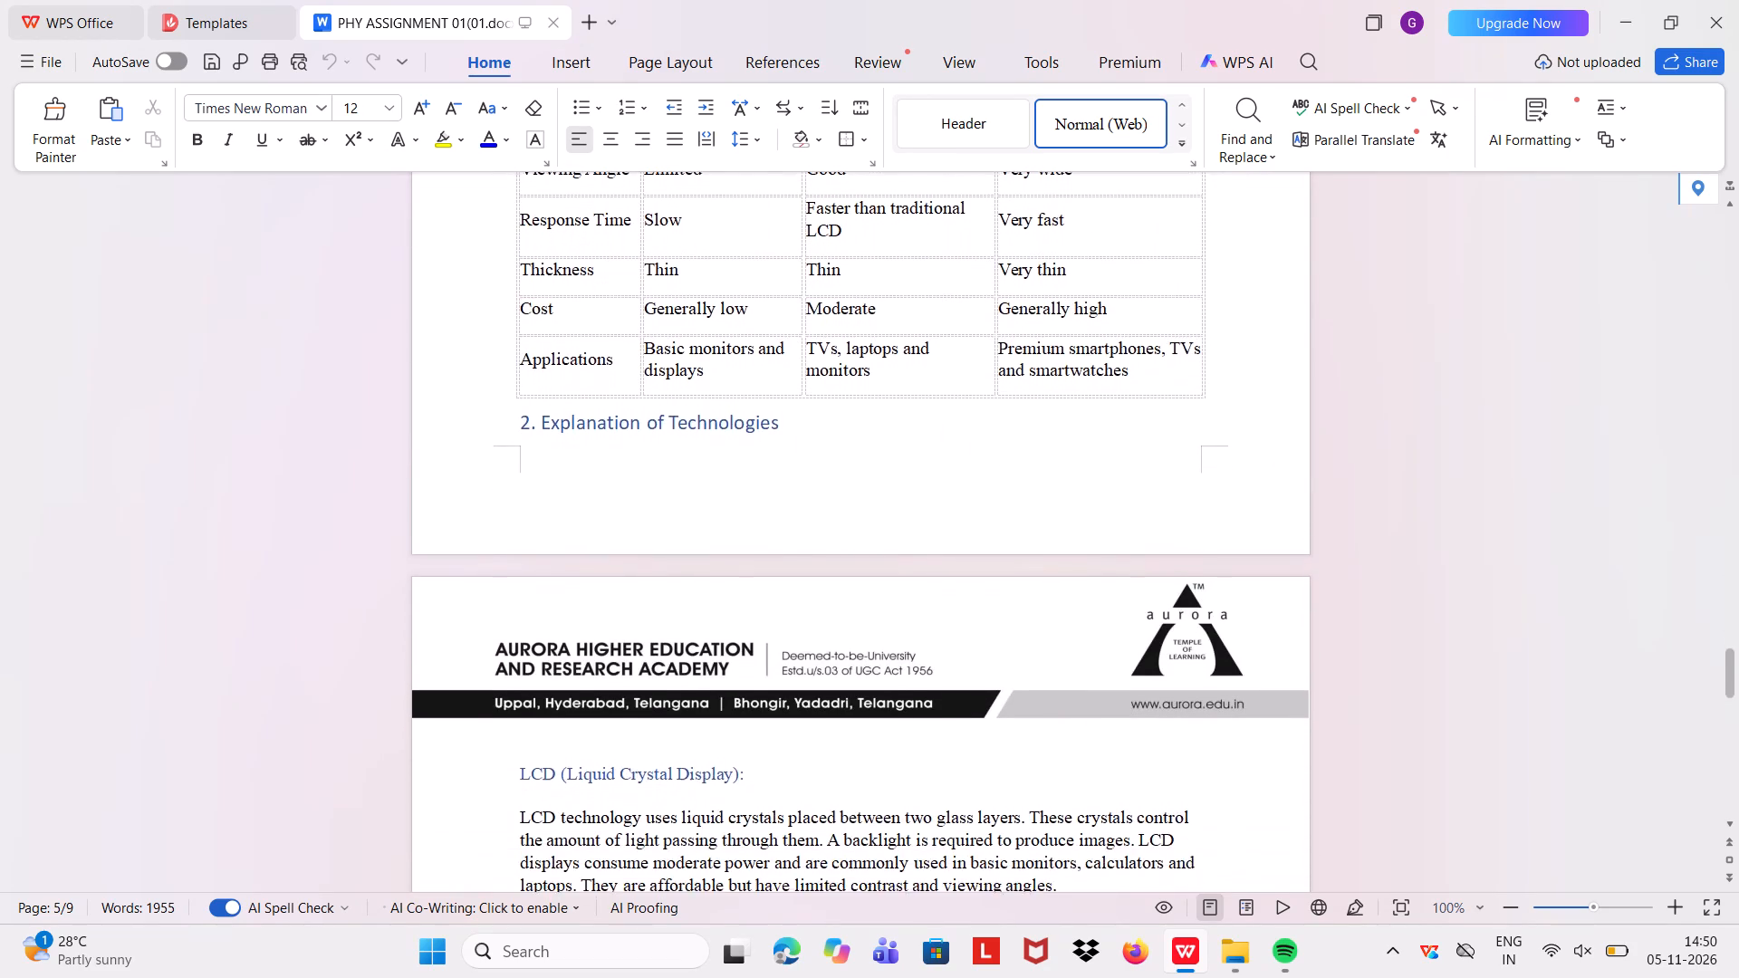
{"action": "scroll", "coordinate": [744, 577], "scroll_direction": "down", "scroll_amount": 6}
{"action": "key", "text": "0"}
Remove the empty bullets between "High storage density." and "Potential for efficient artificial intelligence applications." in the Advantages list.
{"action": "scroll", "coordinate": [744, 577], "scroll_direction": "down", "scroll_amount": 3}
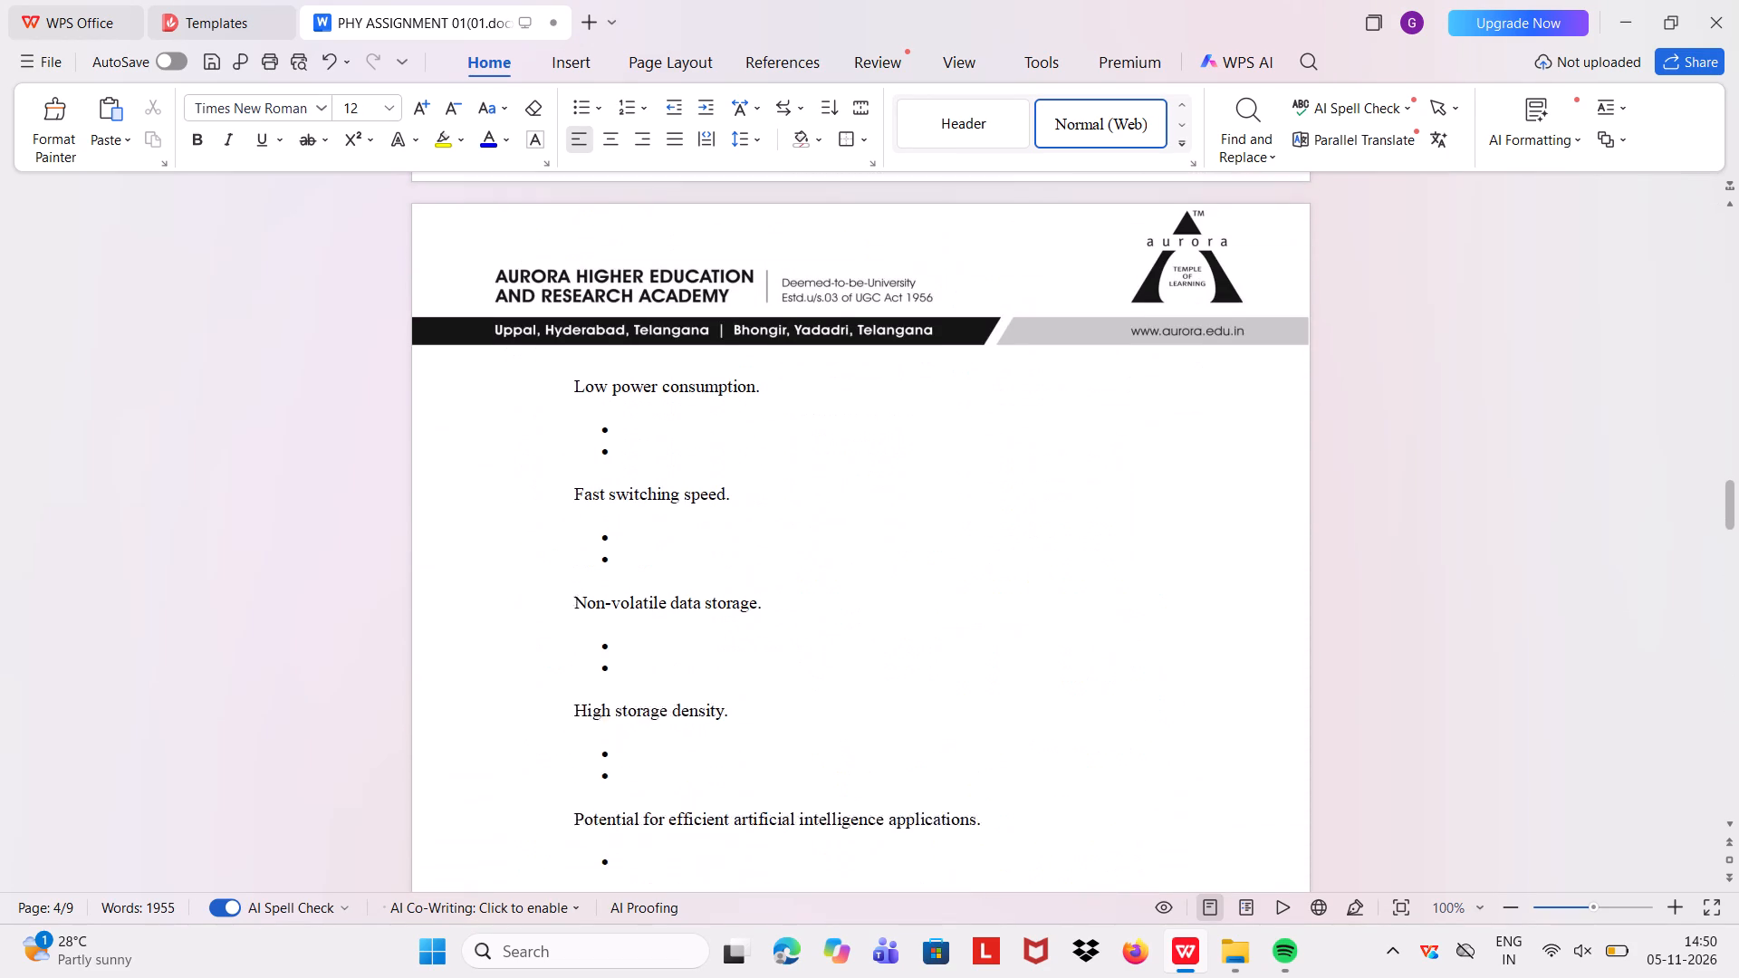
{"action": "scroll", "coordinate": [744, 577], "scroll_direction": "down", "scroll_amount": 1}
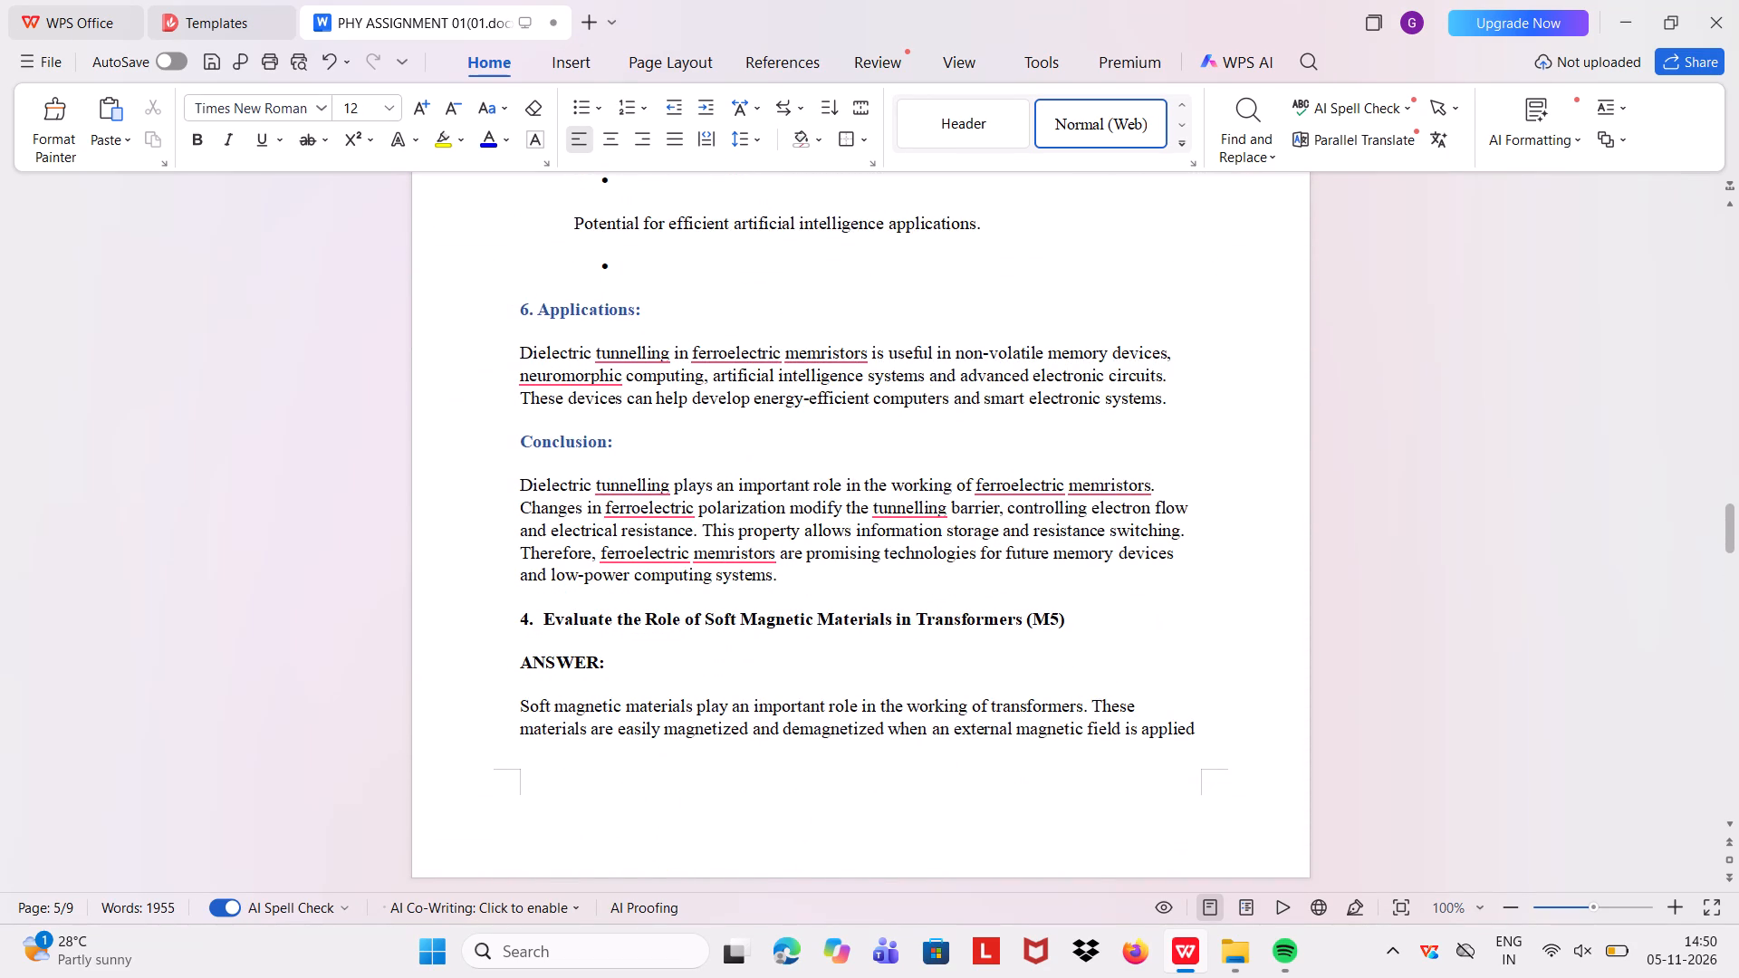
{"action": "scroll", "coordinate": [760, 312], "scroll_direction": "up", "scroll_amount": 1}
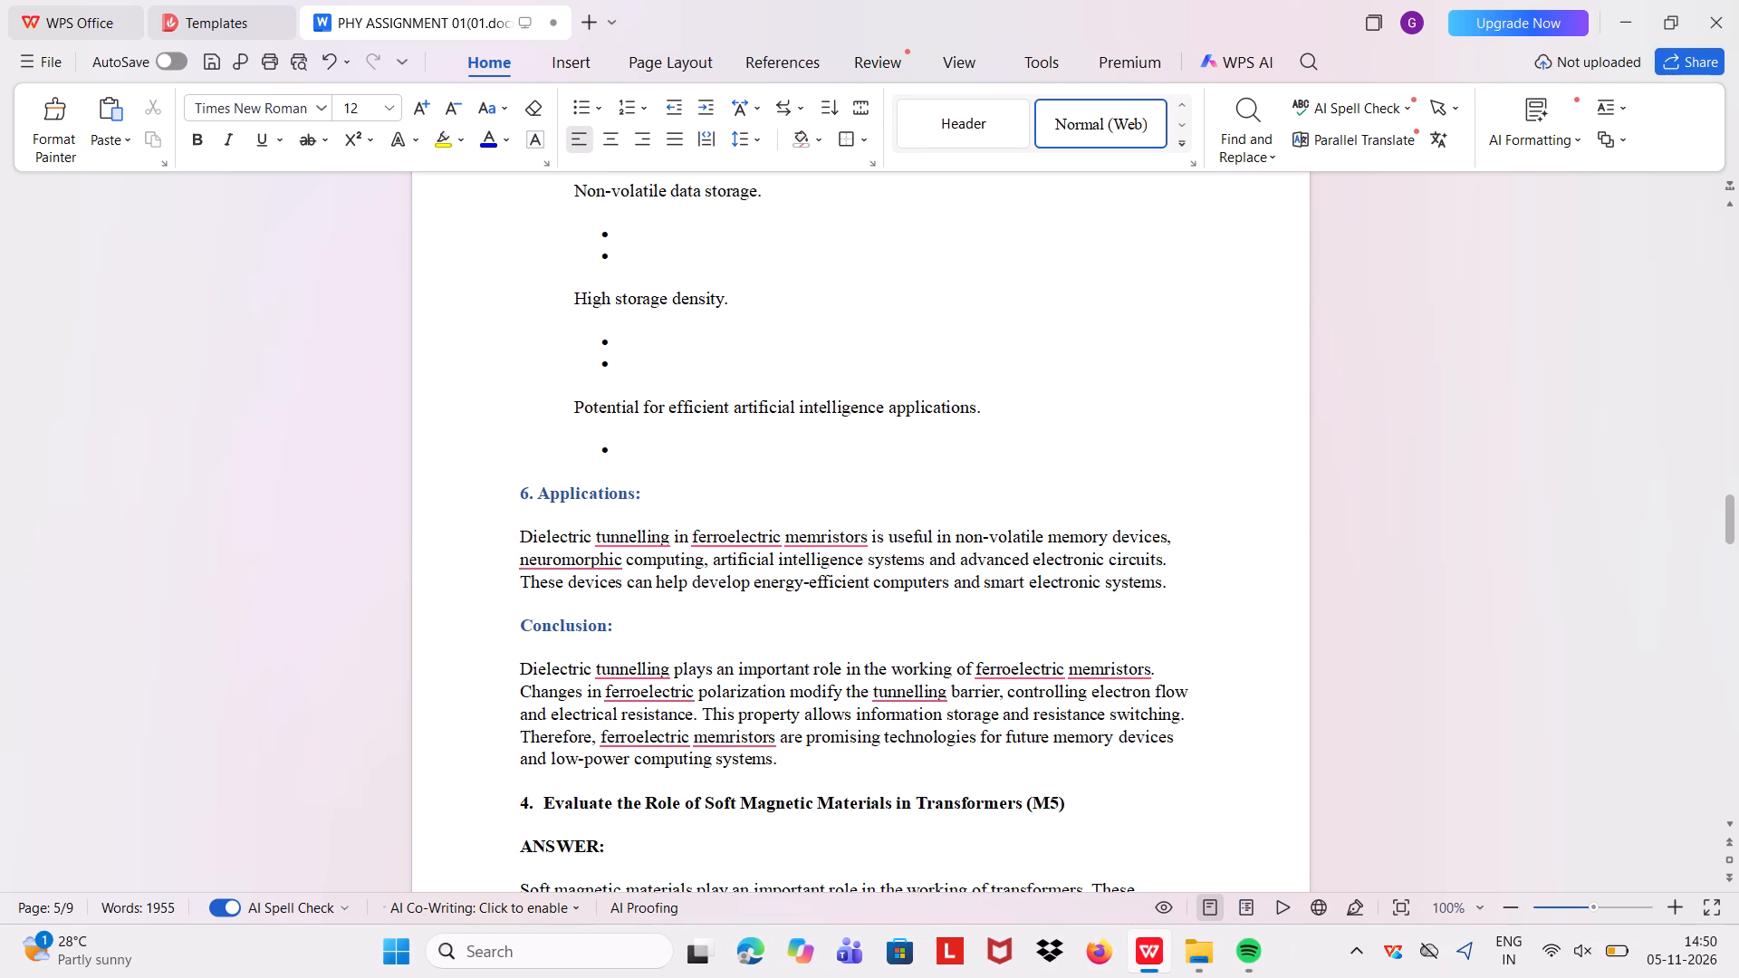
{"action": "left_click", "coordinate": [618, 362]}
{"action": "key", "text": "BackSpace"}
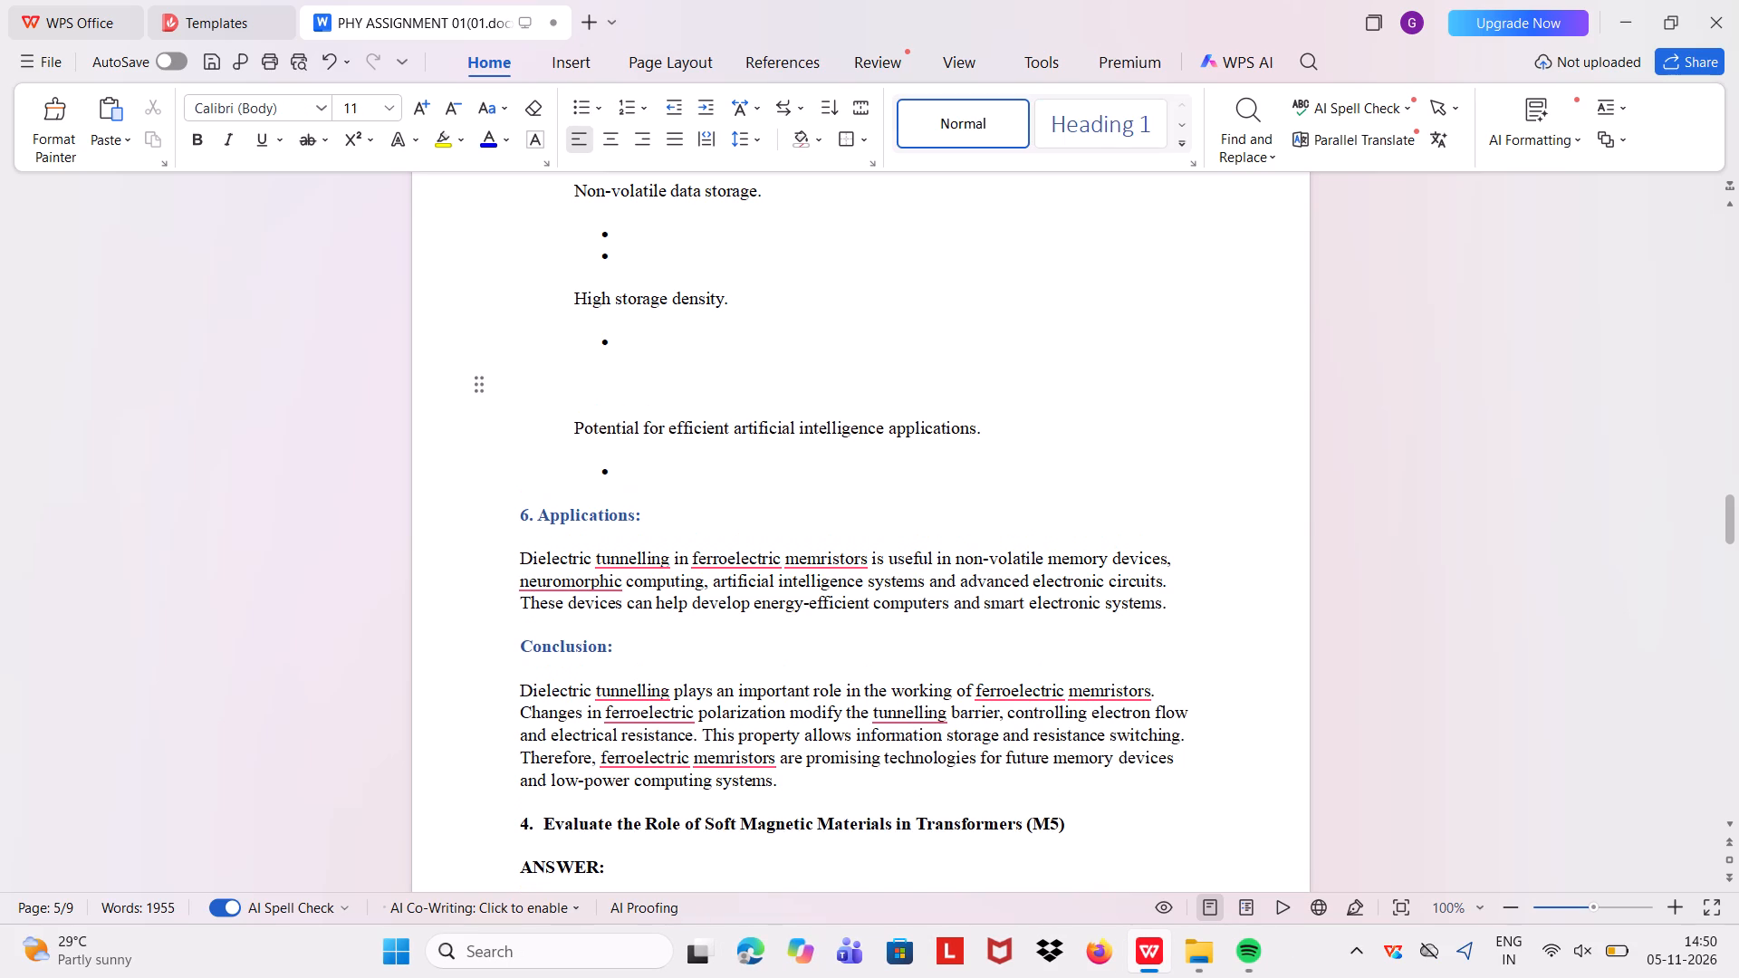
{"action": "key", "text": "BackSpace"}
{"action": "key", "text": "BackSpace"}
{"action": "key", "text": "BackSpace"}
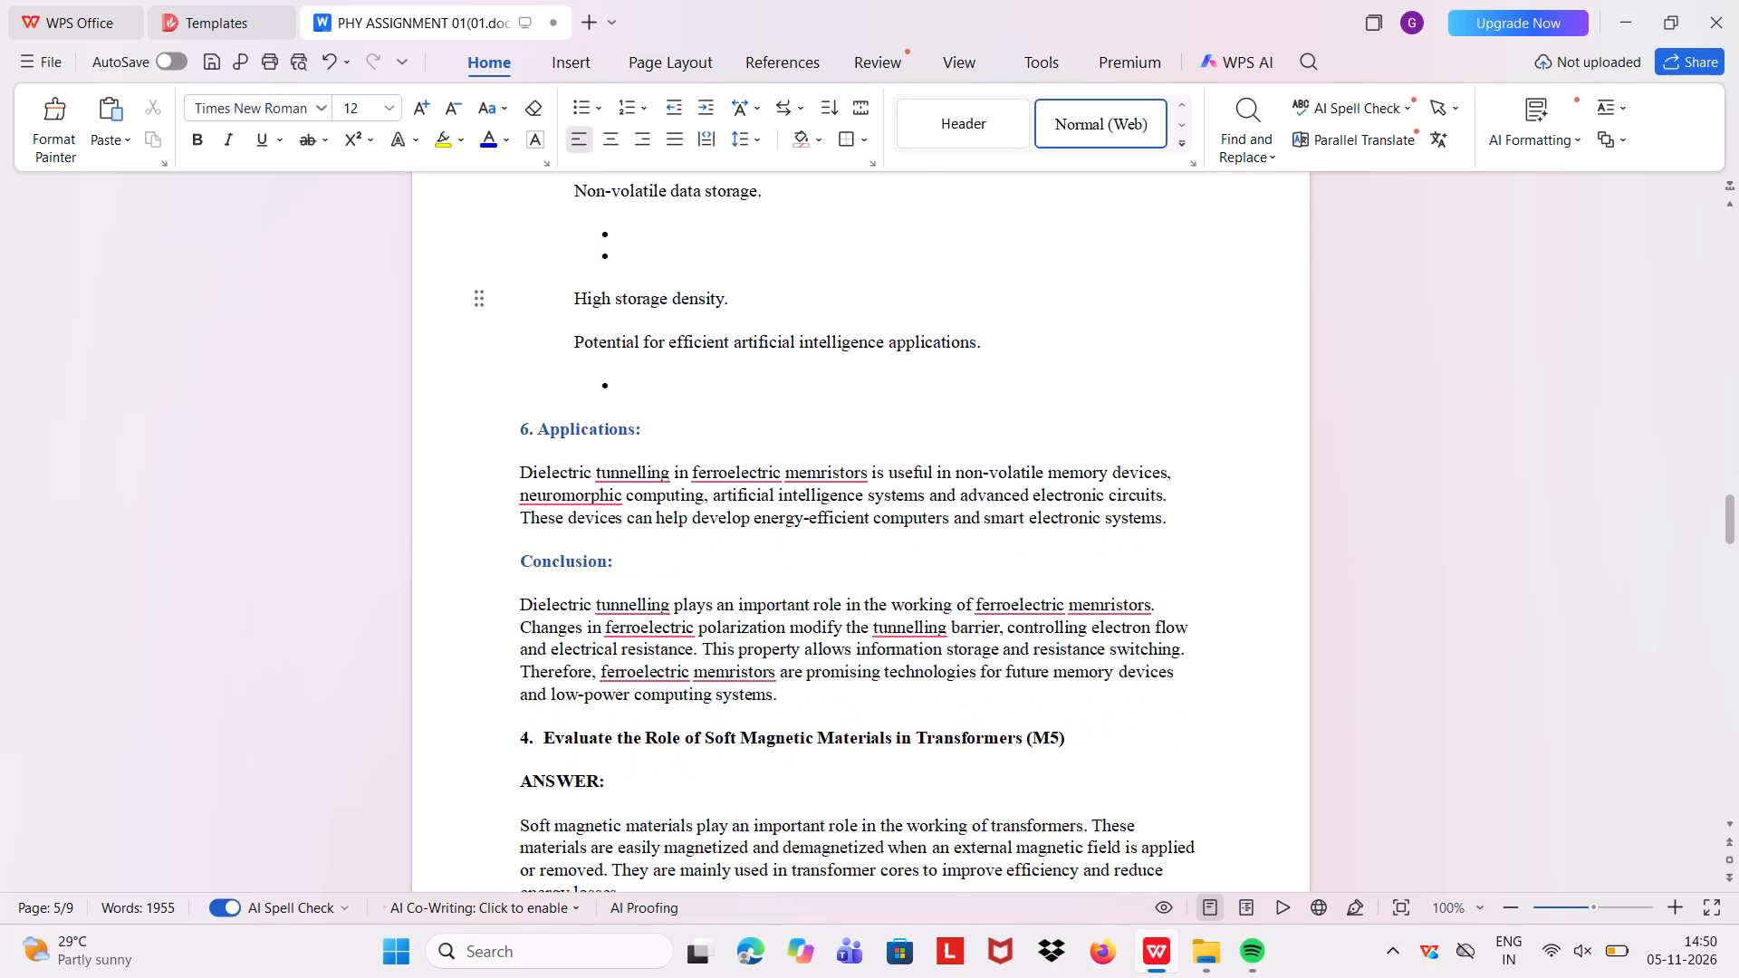
Delete the empty bullet between "Potential for efficient artificial intelligence applications." and the "6. Applications:" heading.
{"action": "left_click", "coordinate": [619, 398]}
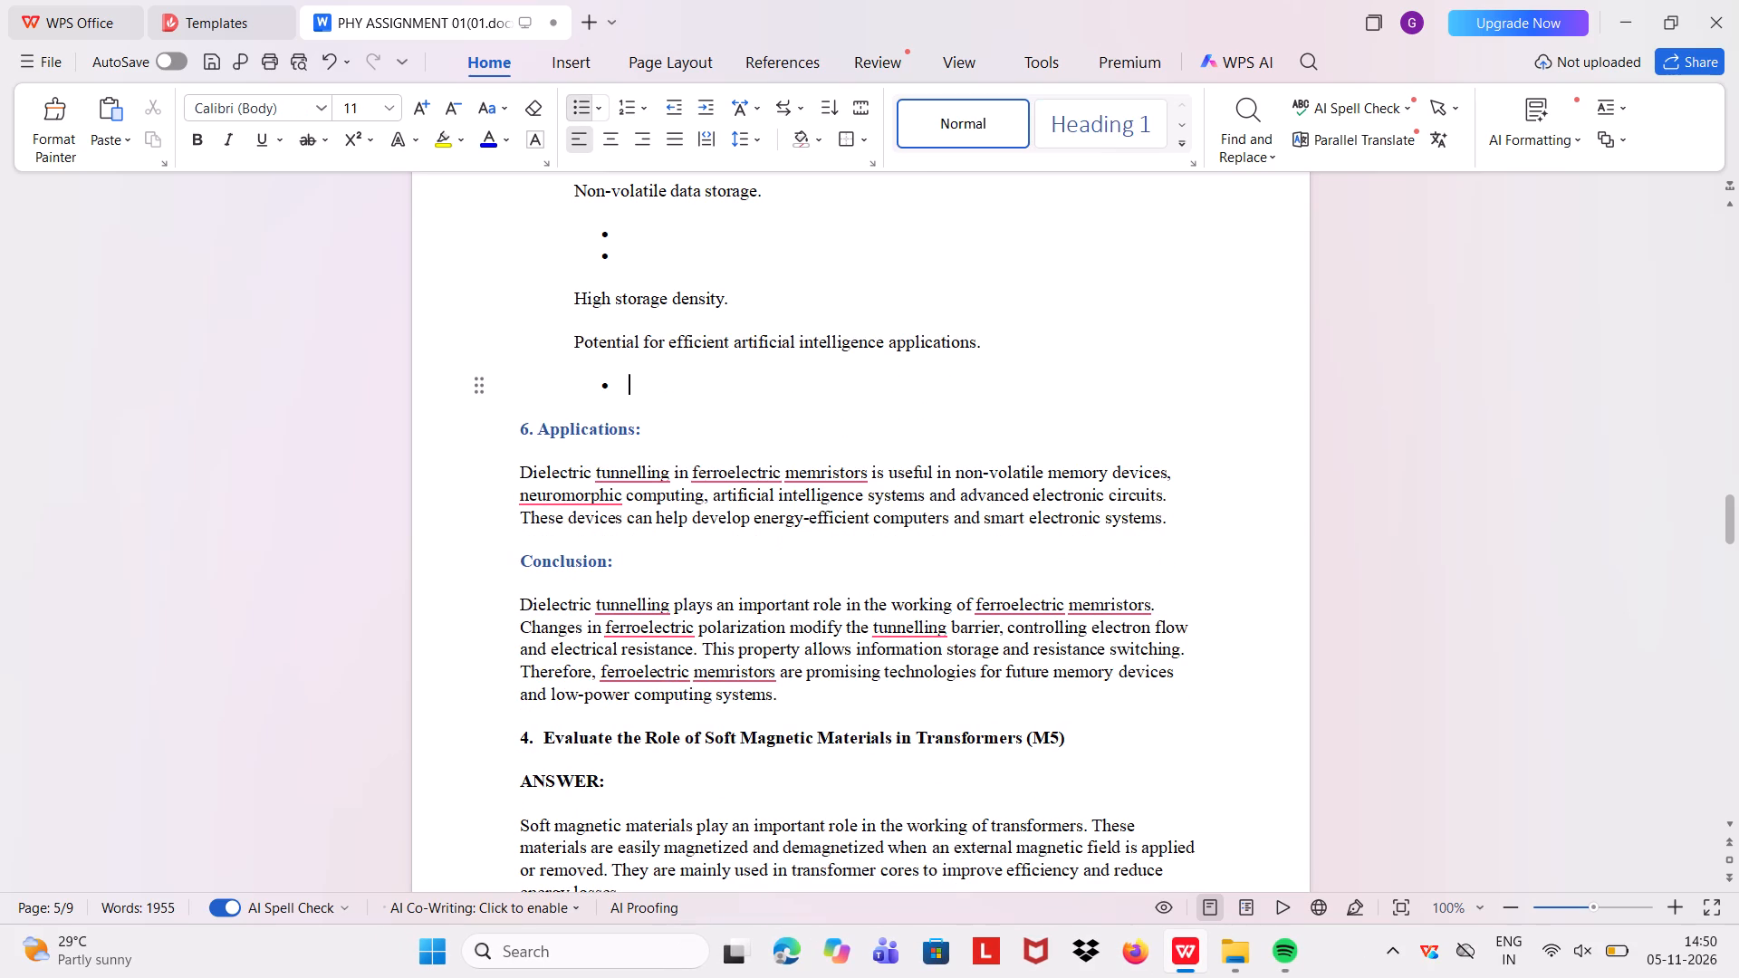
{"action": "key", "text": "BackSpace"}
{"action": "key", "text": "BackSpace"}
{"action": "key", "text": "BackSpace"}
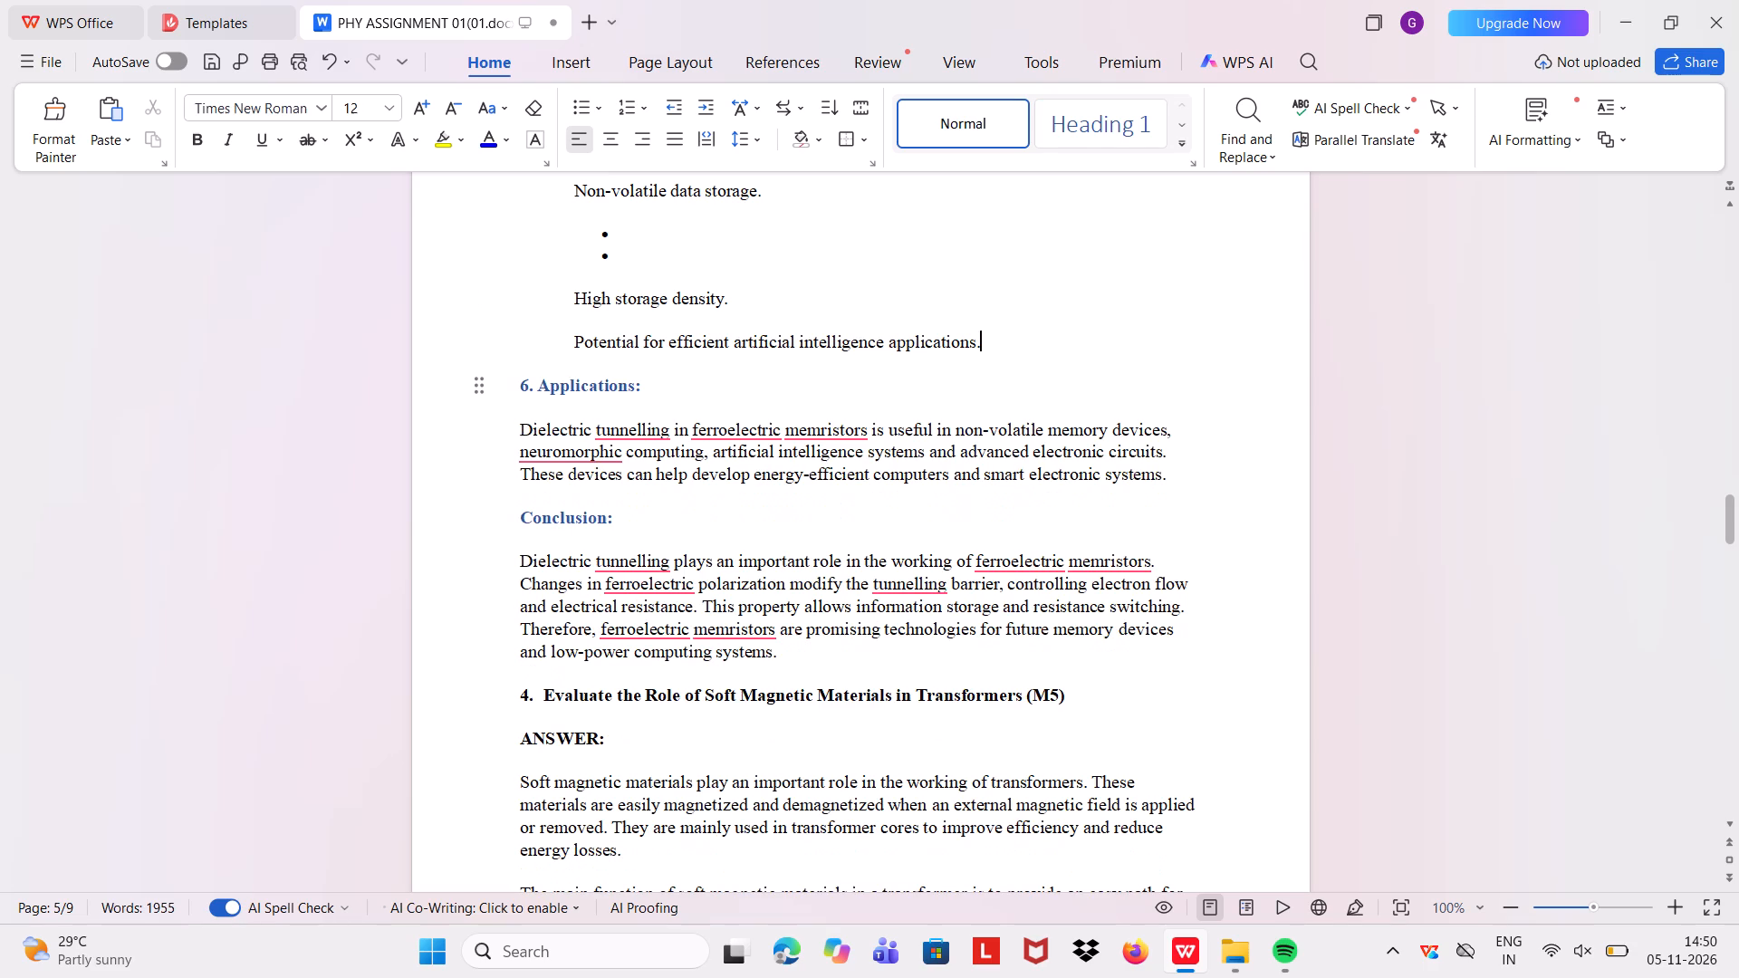
Check the remaining pages and add a line break after "Potential for efficient artificial intelligence applications.".
{"action": "scroll", "coordinate": [619, 398], "scroll_direction": "down", "scroll_amount": 3}
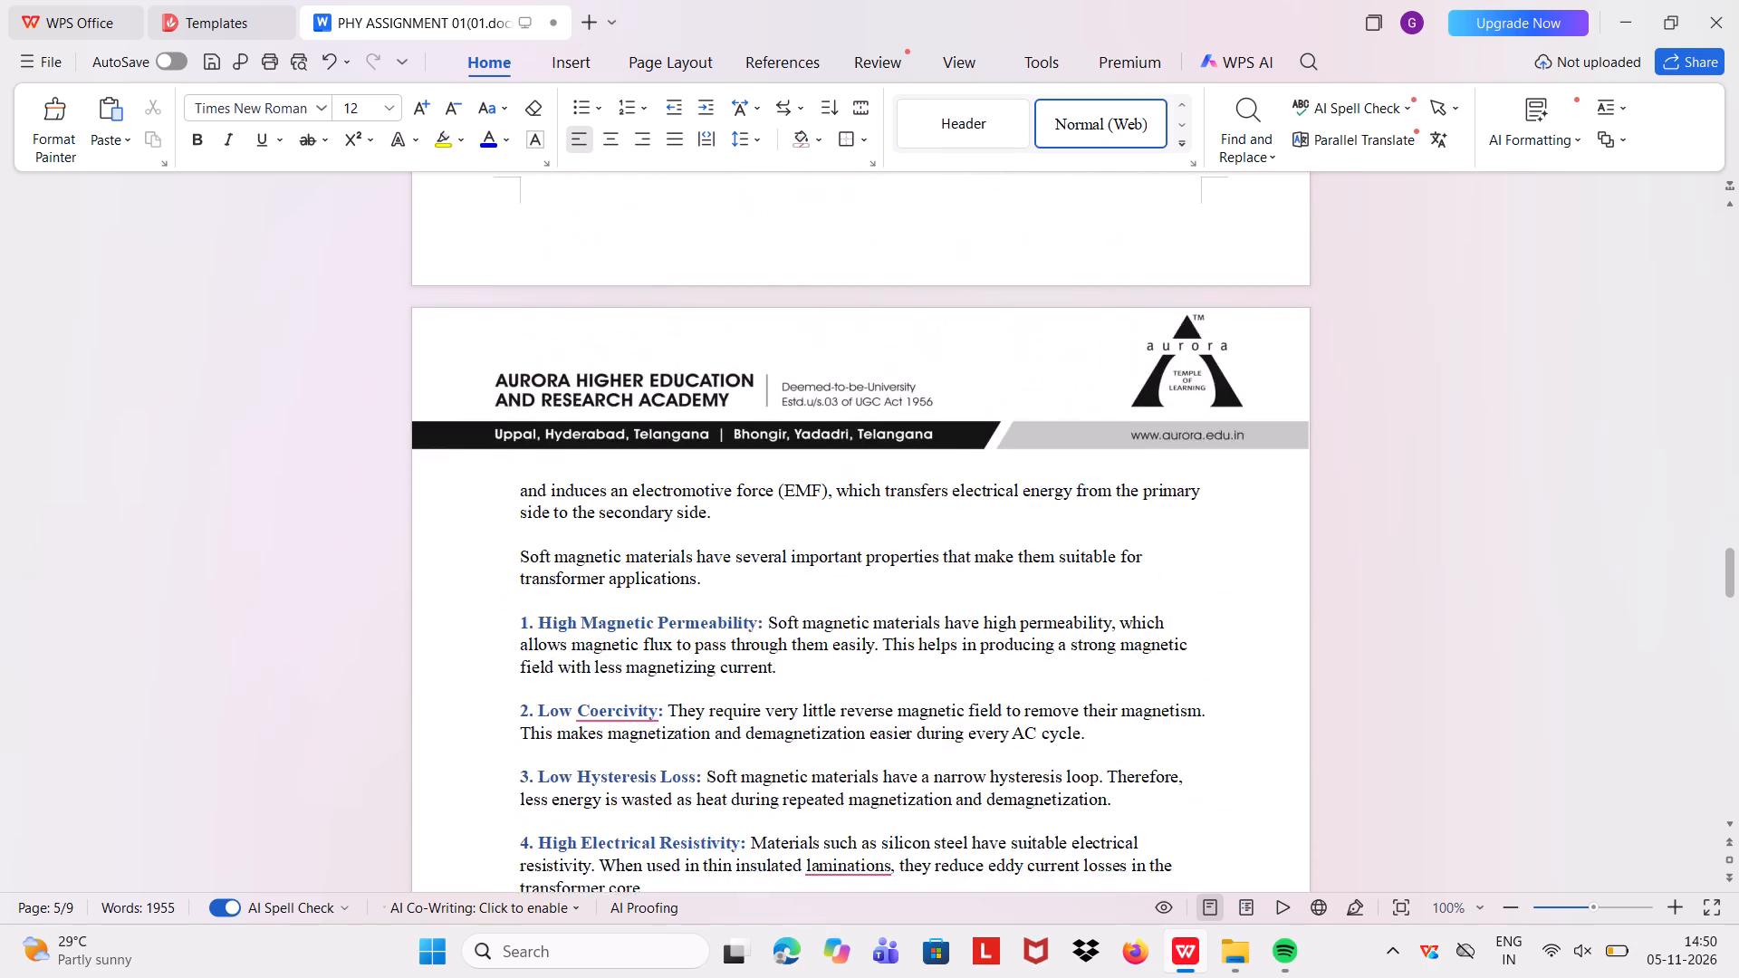
{"action": "scroll", "coordinate": [619, 398], "scroll_direction": "down", "scroll_amount": 6}
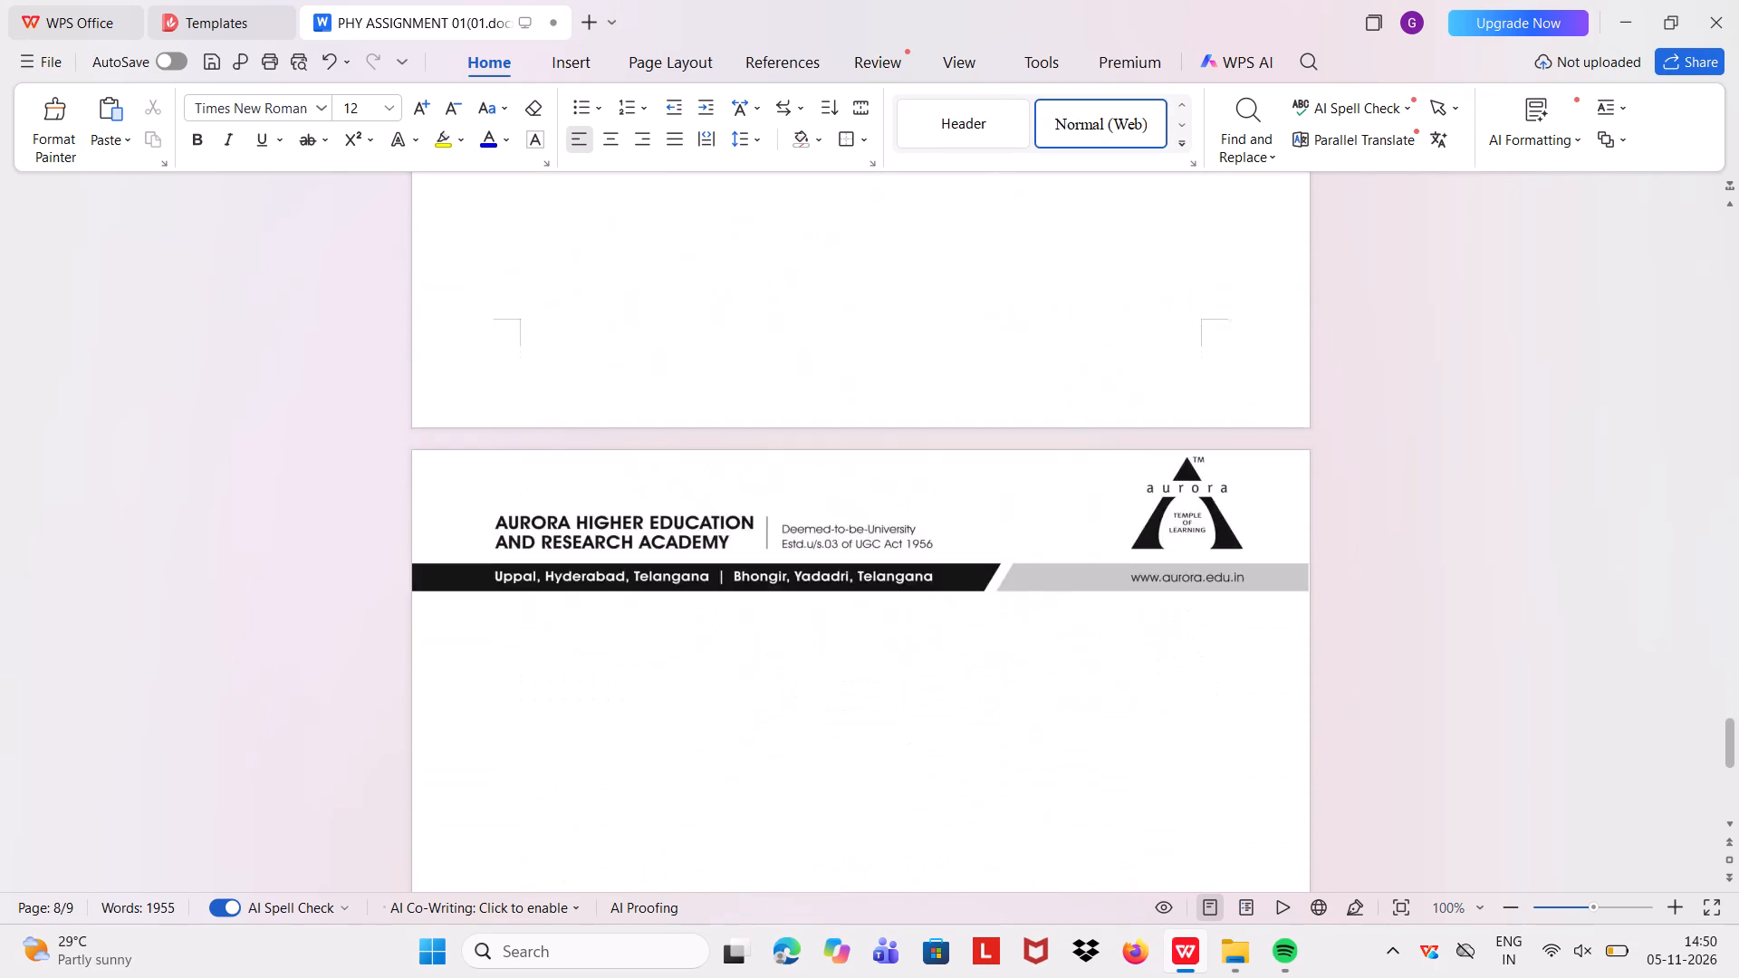
{"action": "scroll", "coordinate": [619, 398], "scroll_direction": "down", "scroll_amount": 2}
{"action": "scroll", "coordinate": [619, 398], "scroll_direction": "up", "scroll_amount": 5}
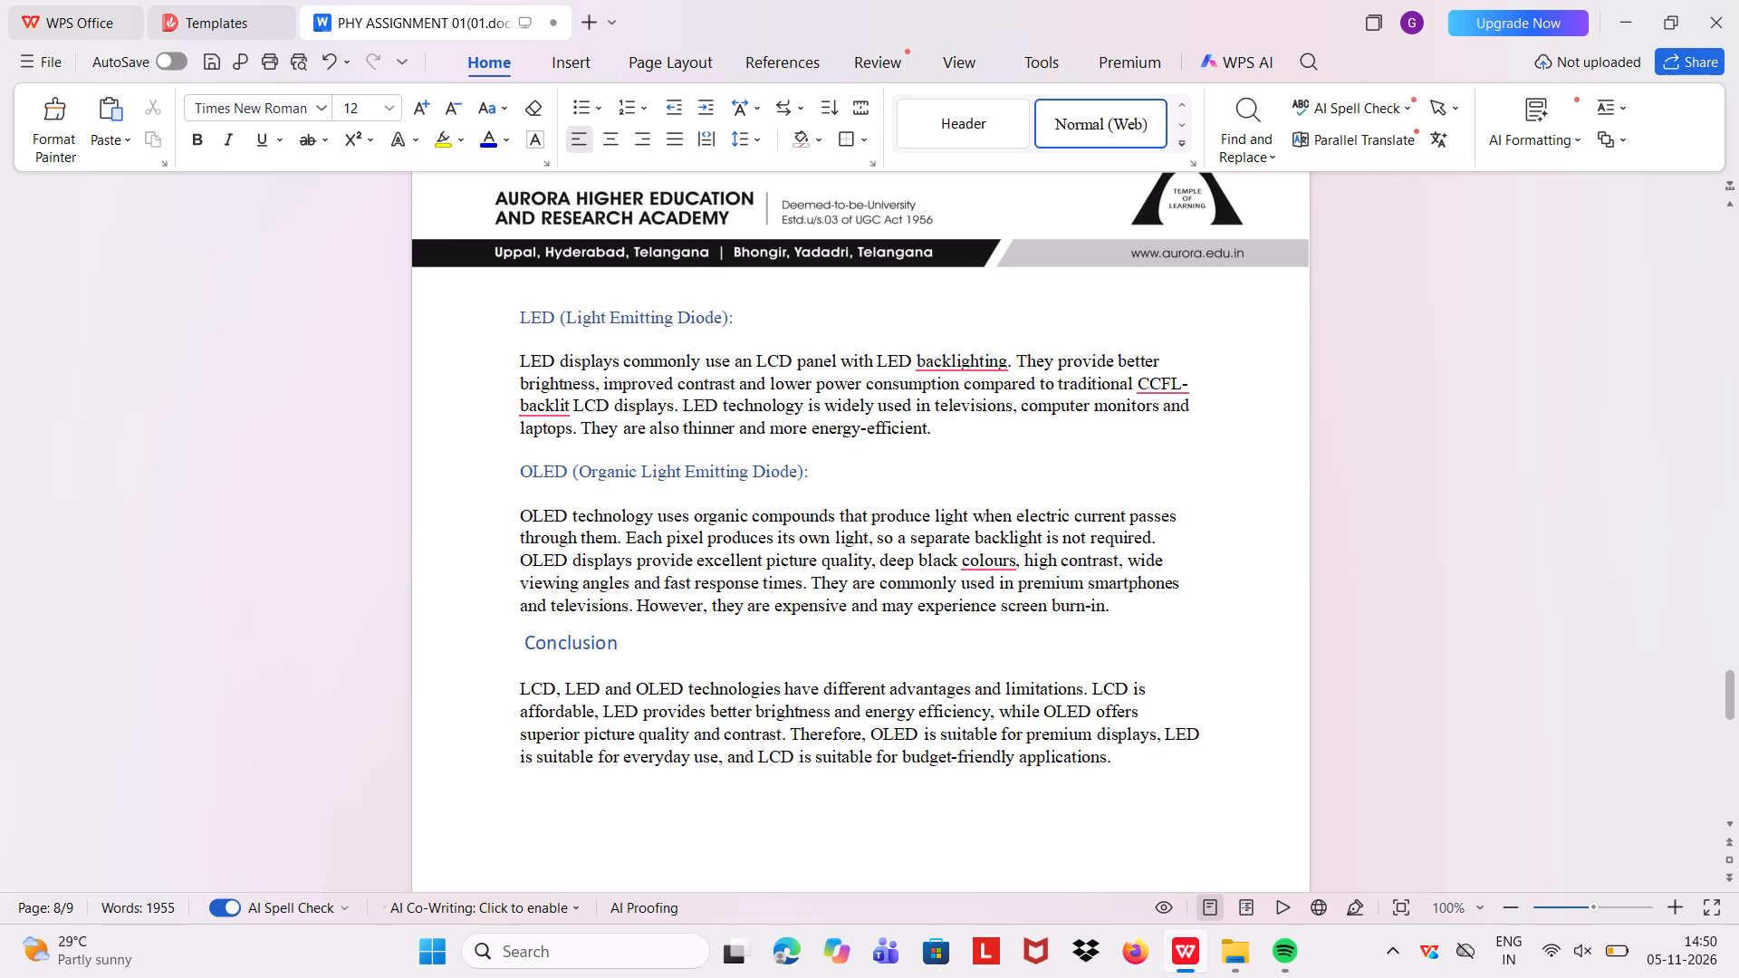
{"action": "key", "text": "space"}
{"action": "key", "text": "Return"}
Review the question headings and their numbering from the LCD, LED and OLED answer back to the domain wall movement question.
{"action": "scroll", "coordinate": [619, 398], "scroll_direction": "down", "scroll_amount": 5}
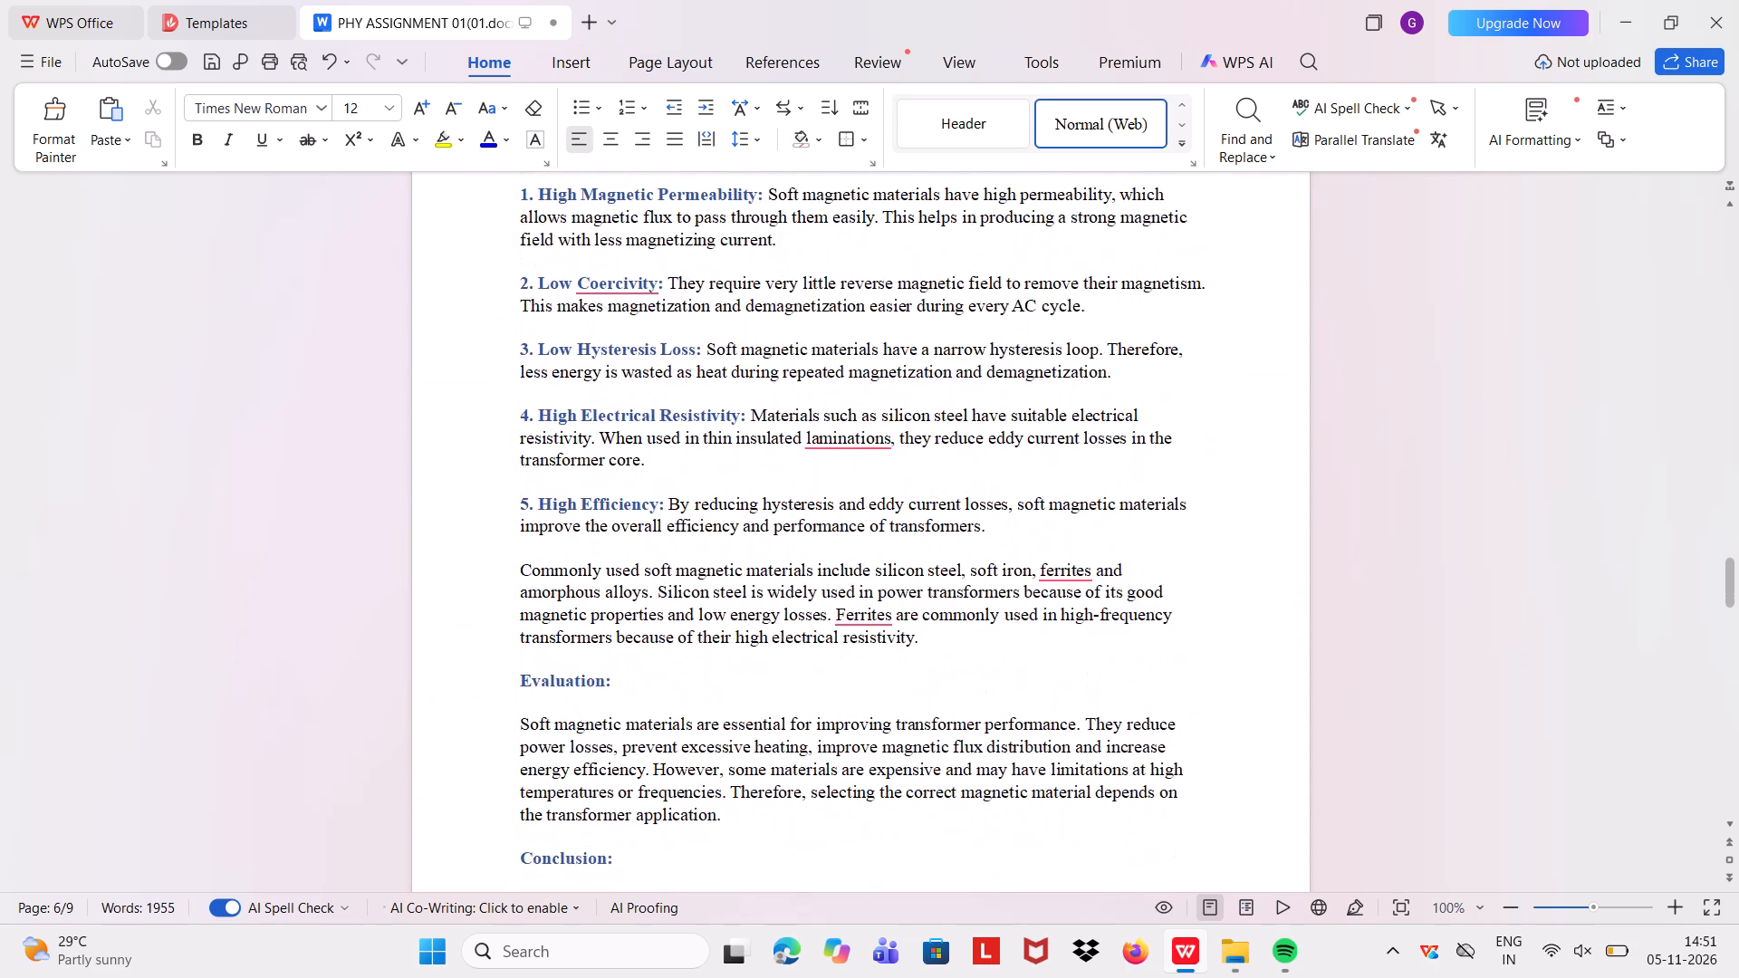
{"action": "scroll", "coordinate": [619, 398], "scroll_direction": "down", "scroll_amount": 3}
{"action": "scroll", "coordinate": [619, 398], "scroll_direction": "up", "scroll_amount": 4}
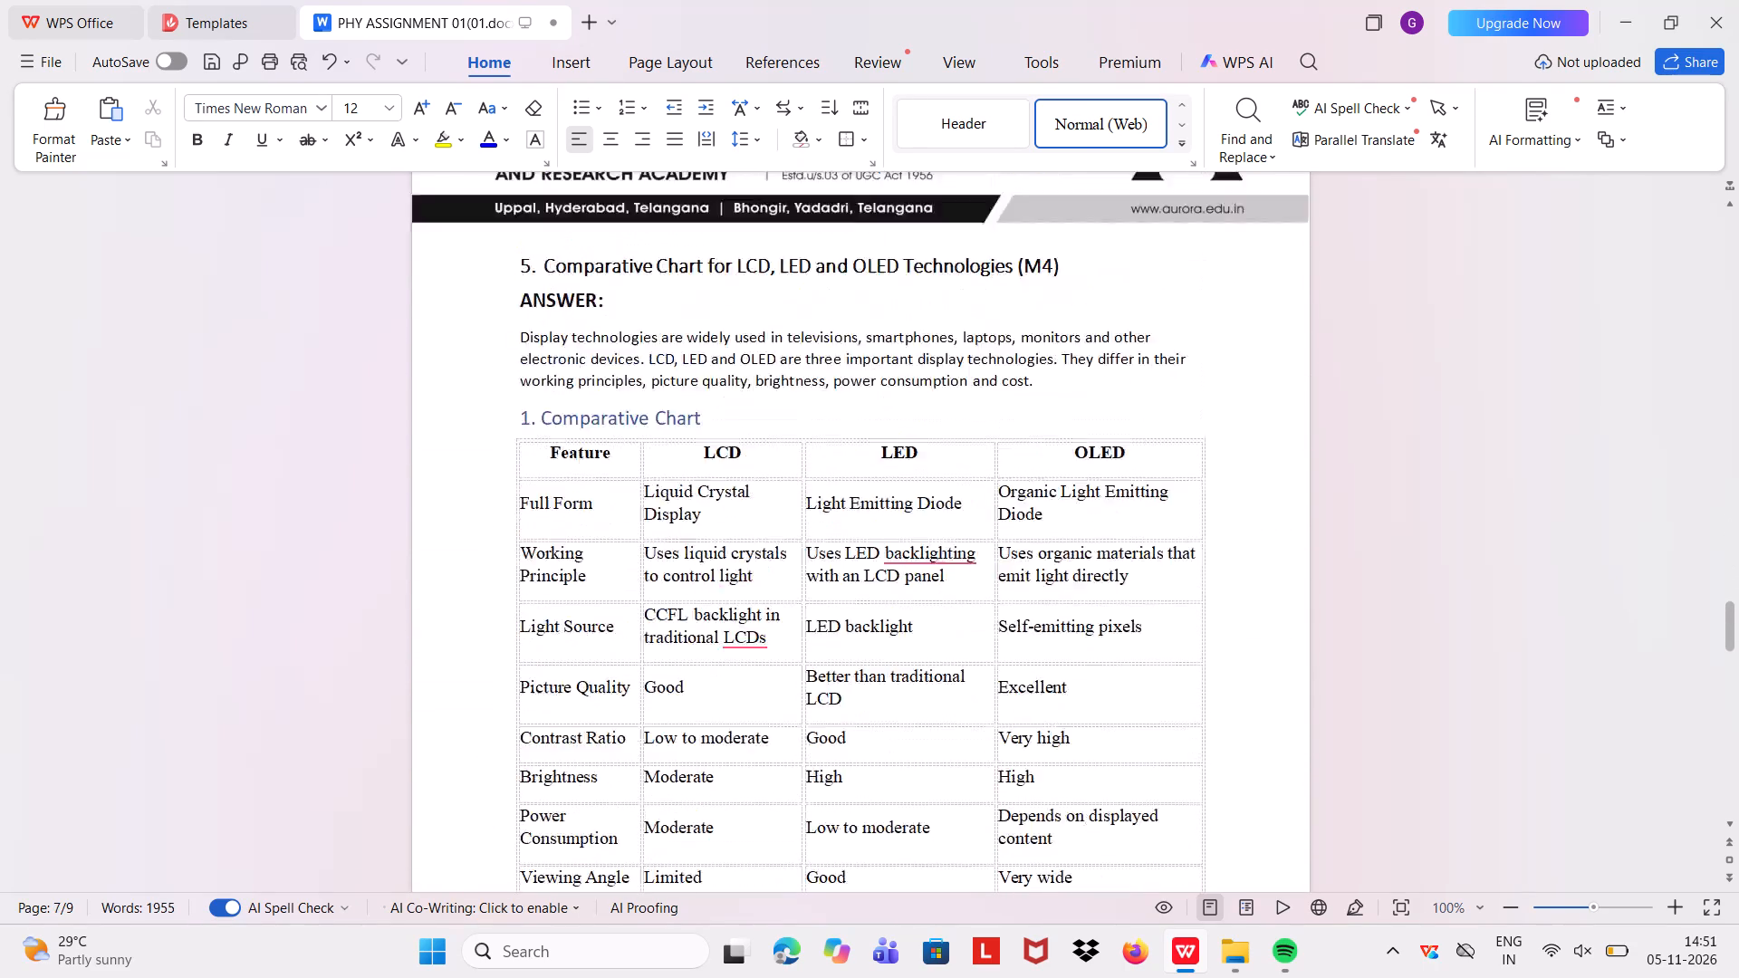
{"action": "scroll", "coordinate": [619, 398], "scroll_direction": "up", "scroll_amount": 11}
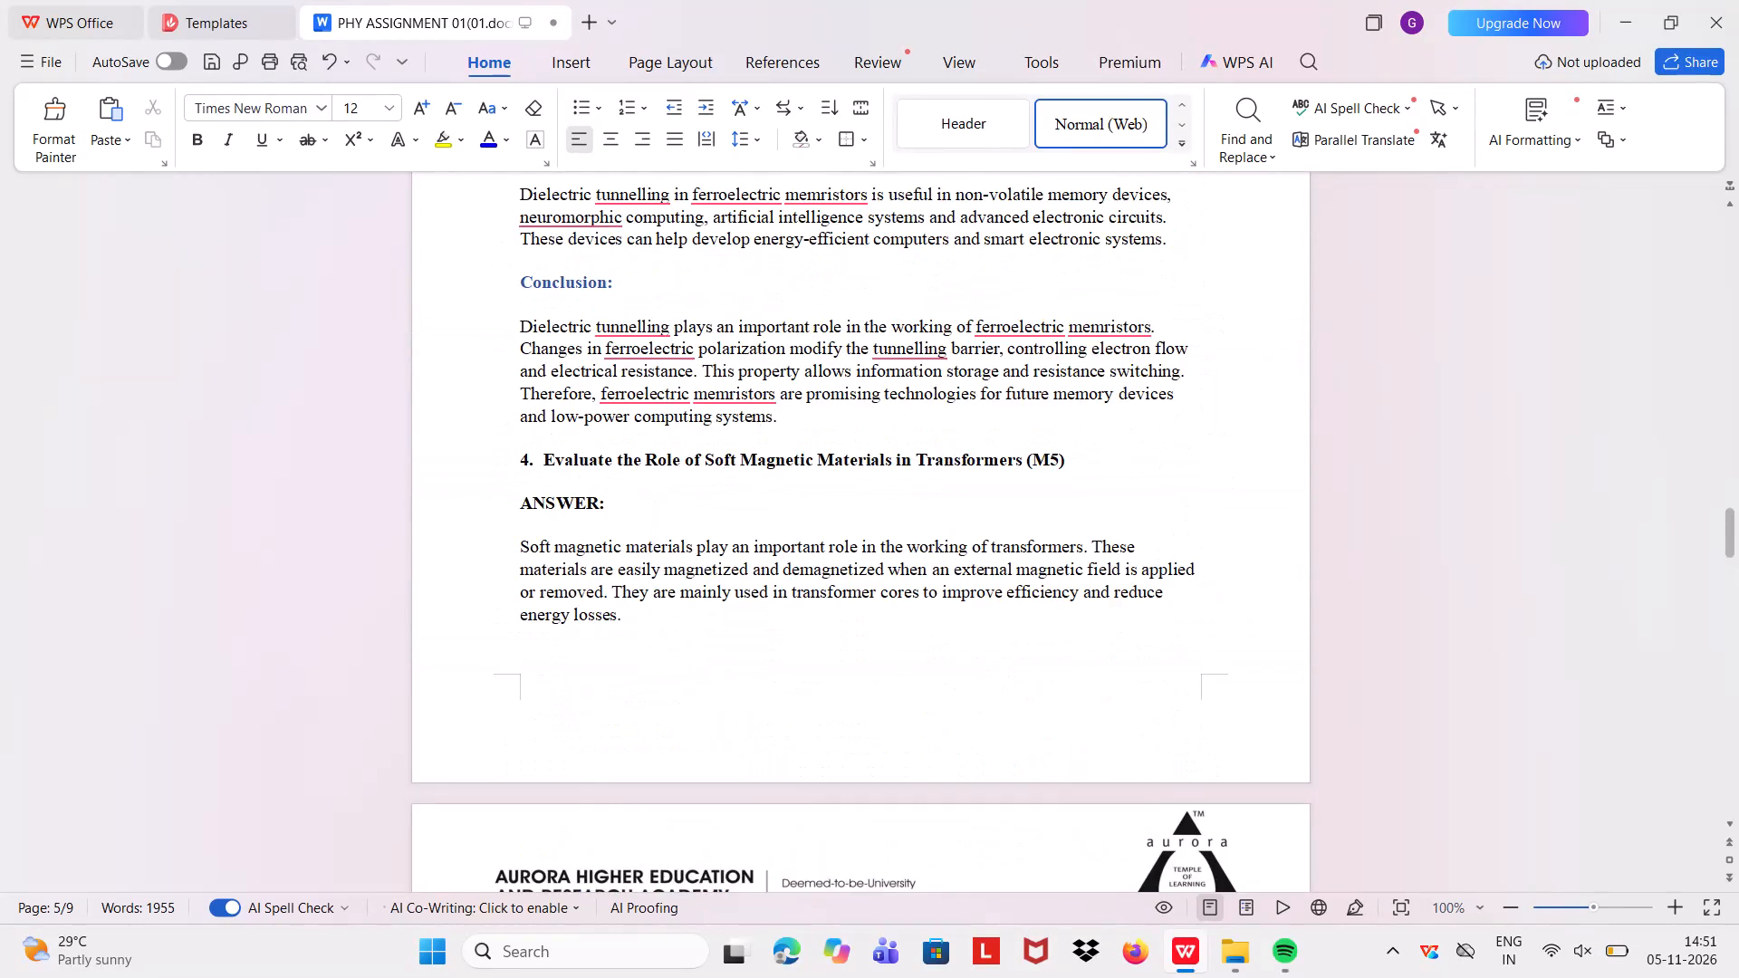
{"action": "scroll", "coordinate": [619, 398], "scroll_direction": "up", "scroll_amount": 11}
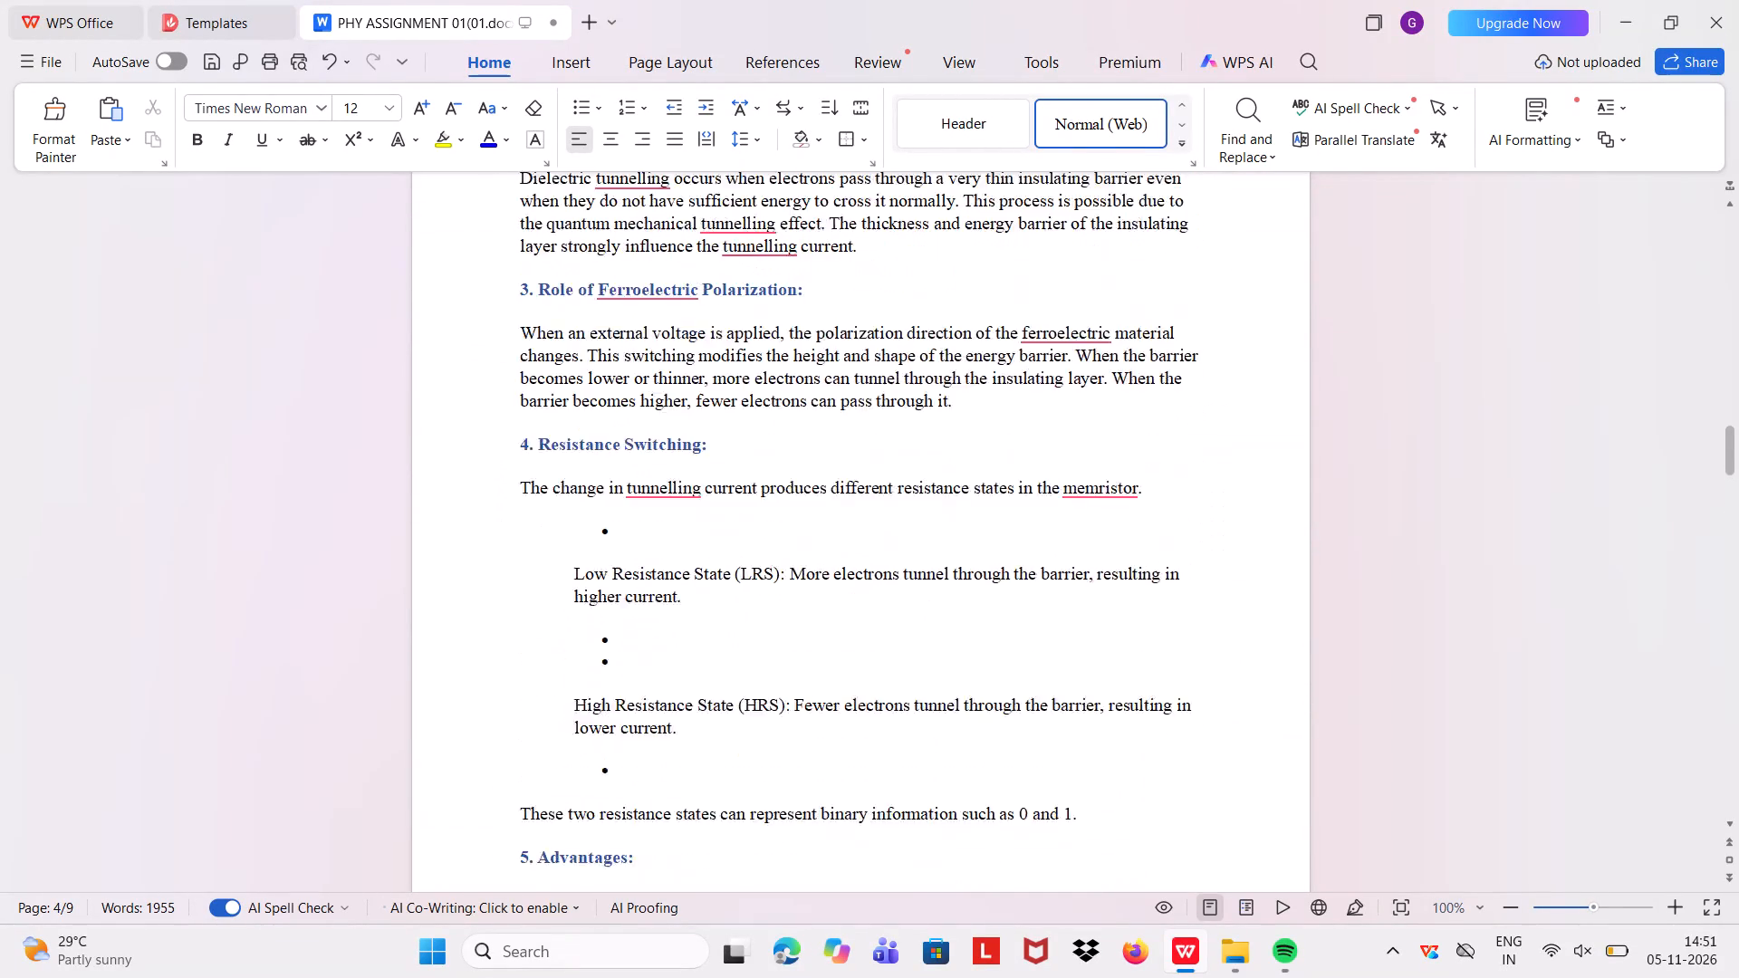
{"action": "scroll", "coordinate": [619, 398], "scroll_direction": "up", "scroll_amount": 11}
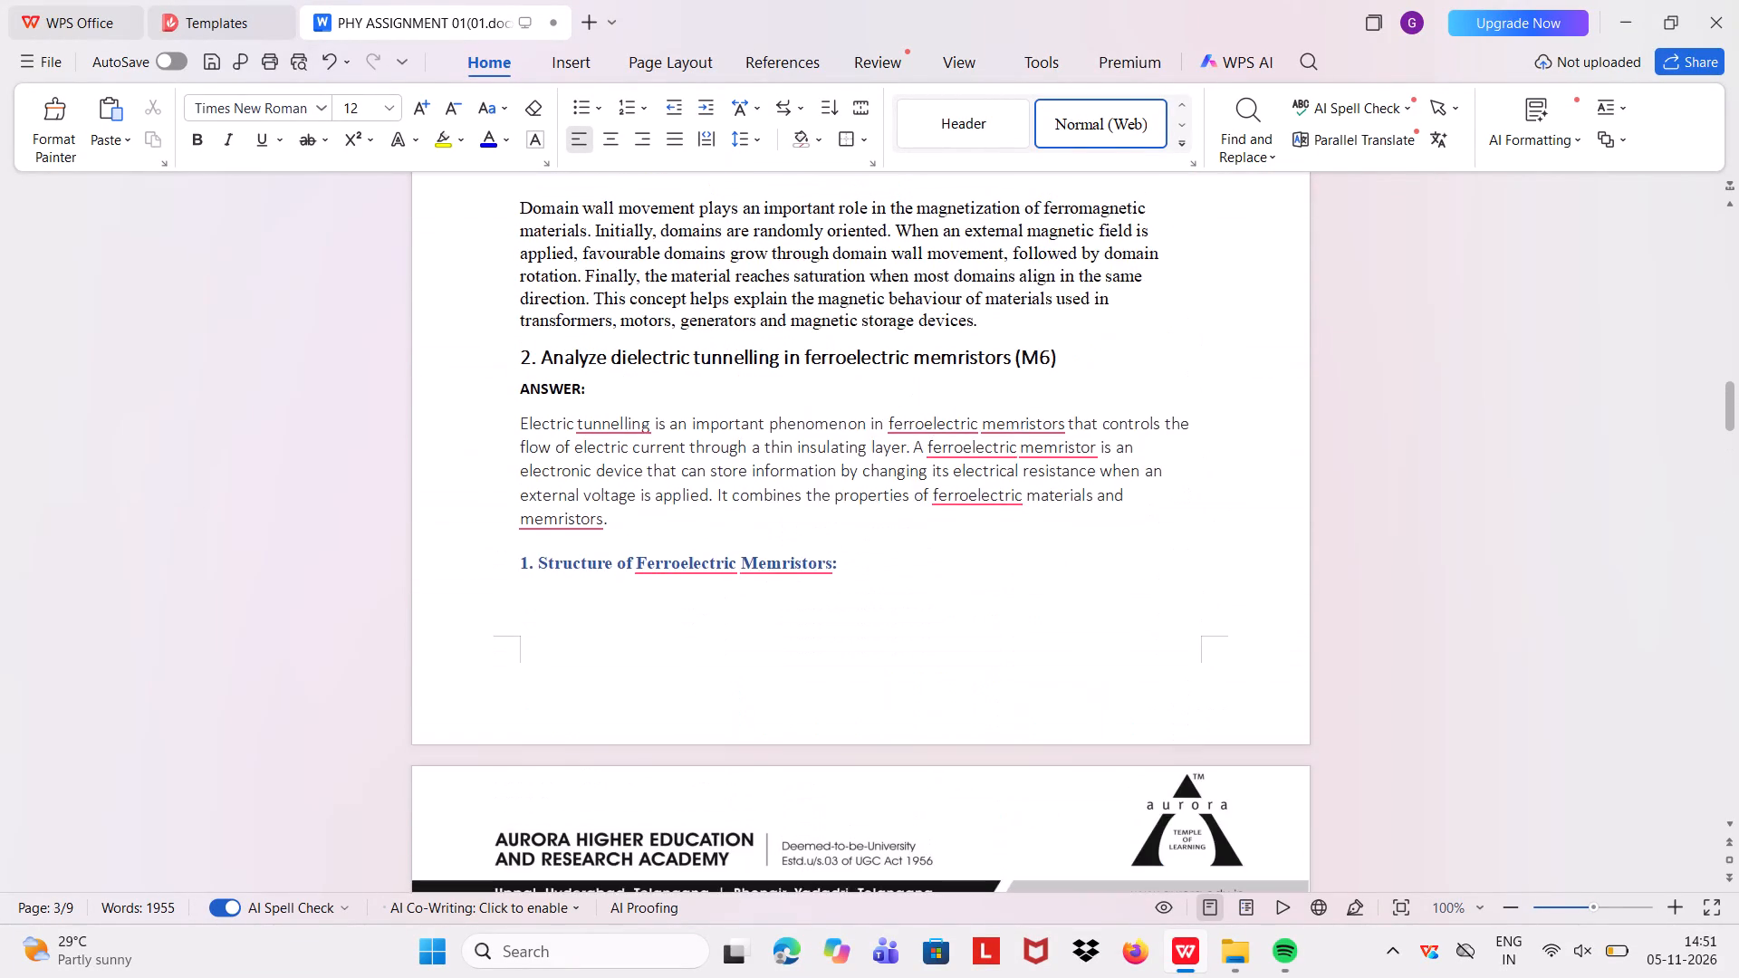
{"action": "scroll", "coordinate": [619, 398], "scroll_direction": "up", "scroll_amount": 10}
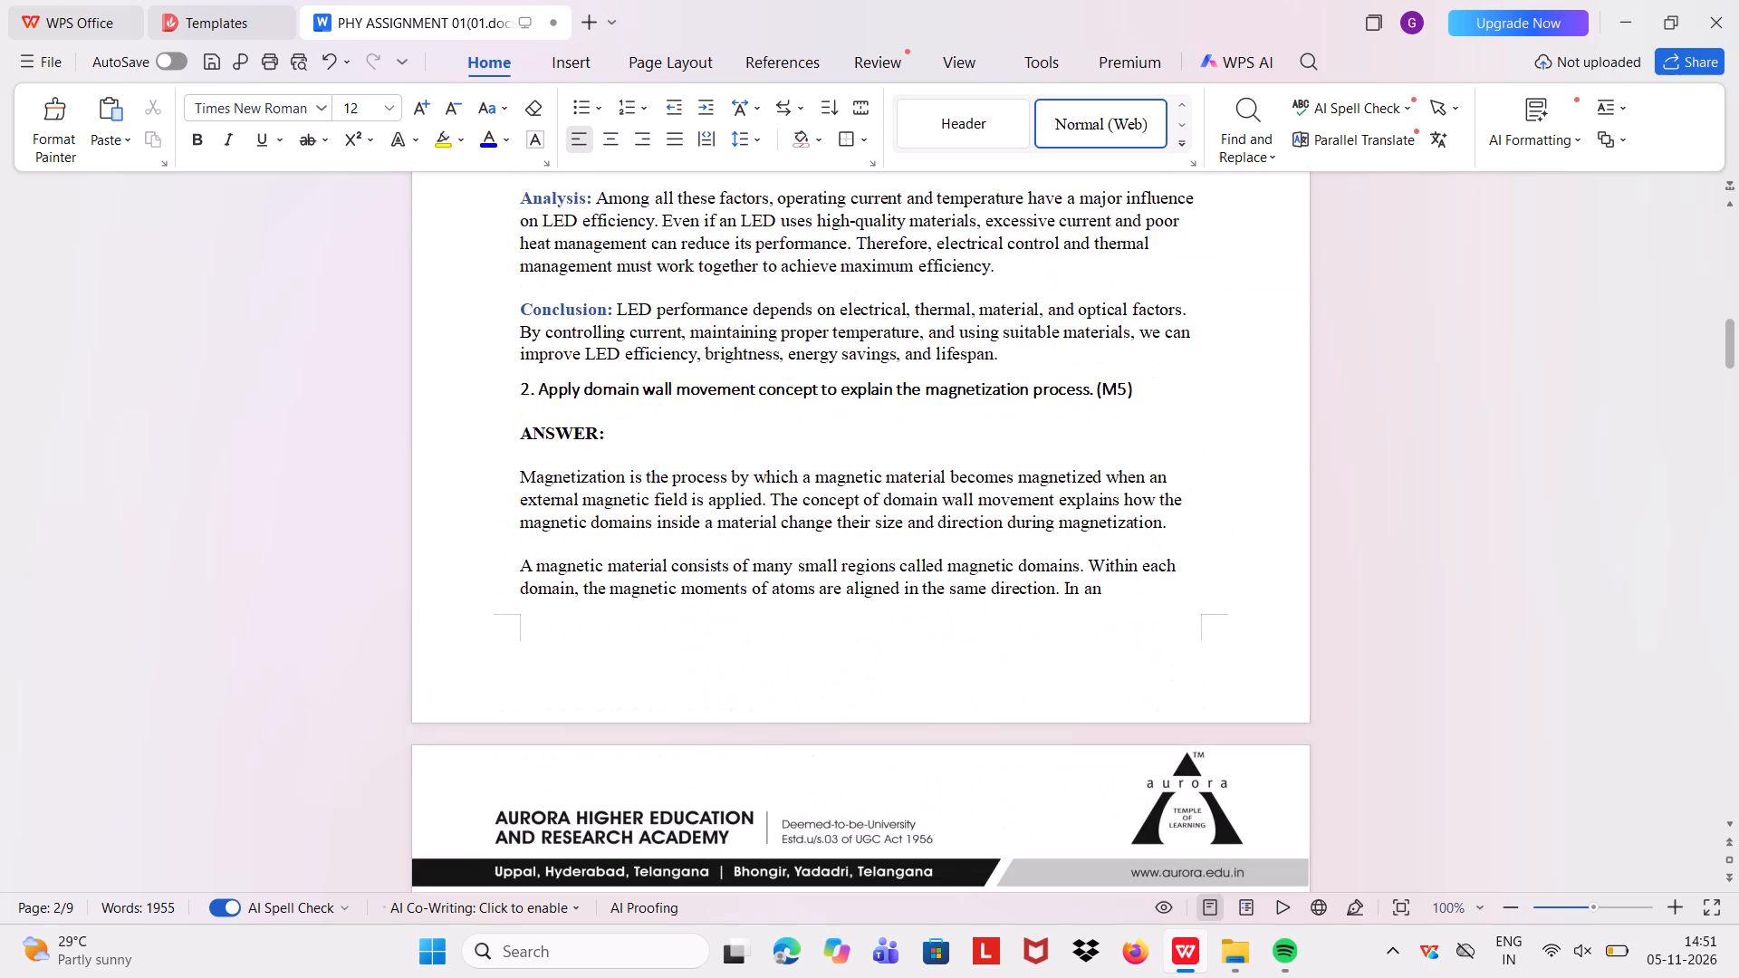
{"action": "scroll", "coordinate": [619, 398], "scroll_direction": "up", "scroll_amount": 1}
Renumber the "Analyze dielectric tunnelling in ferroelectric memristors (M6)" heading as "3.".
{"action": "scroll", "coordinate": [619, 398], "scroll_direction": "down", "scroll_amount": 2}
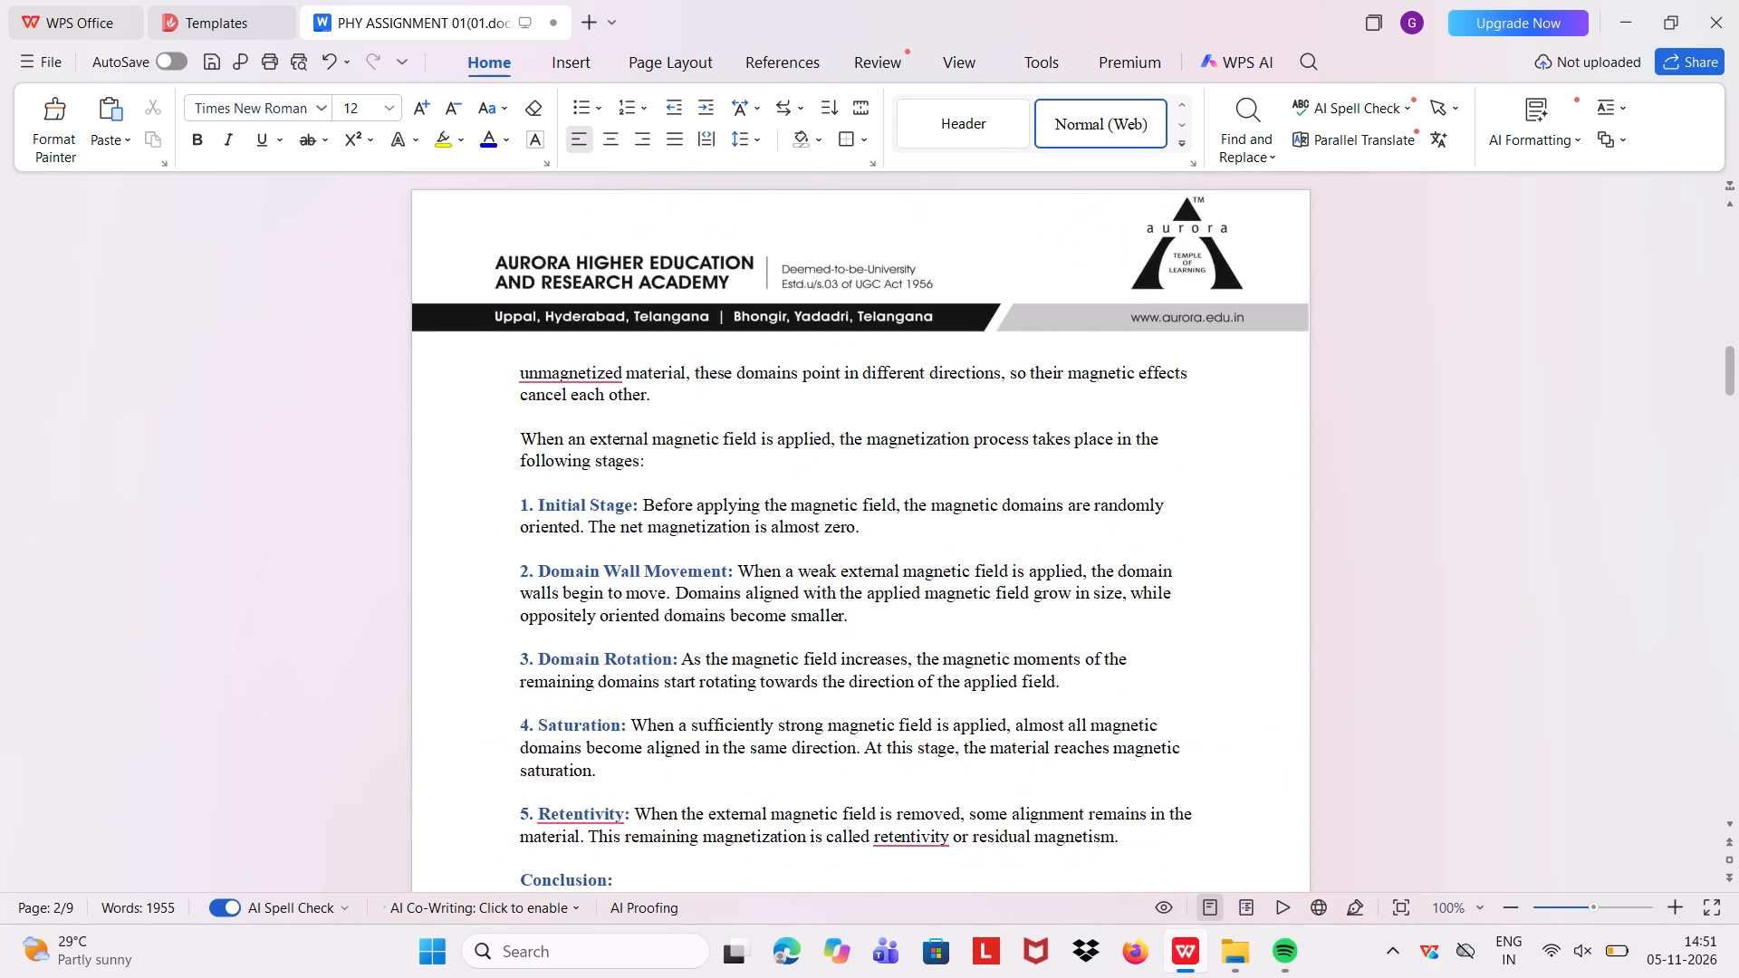
{"action": "scroll", "coordinate": [619, 398], "scroll_direction": "down", "scroll_amount": 5}
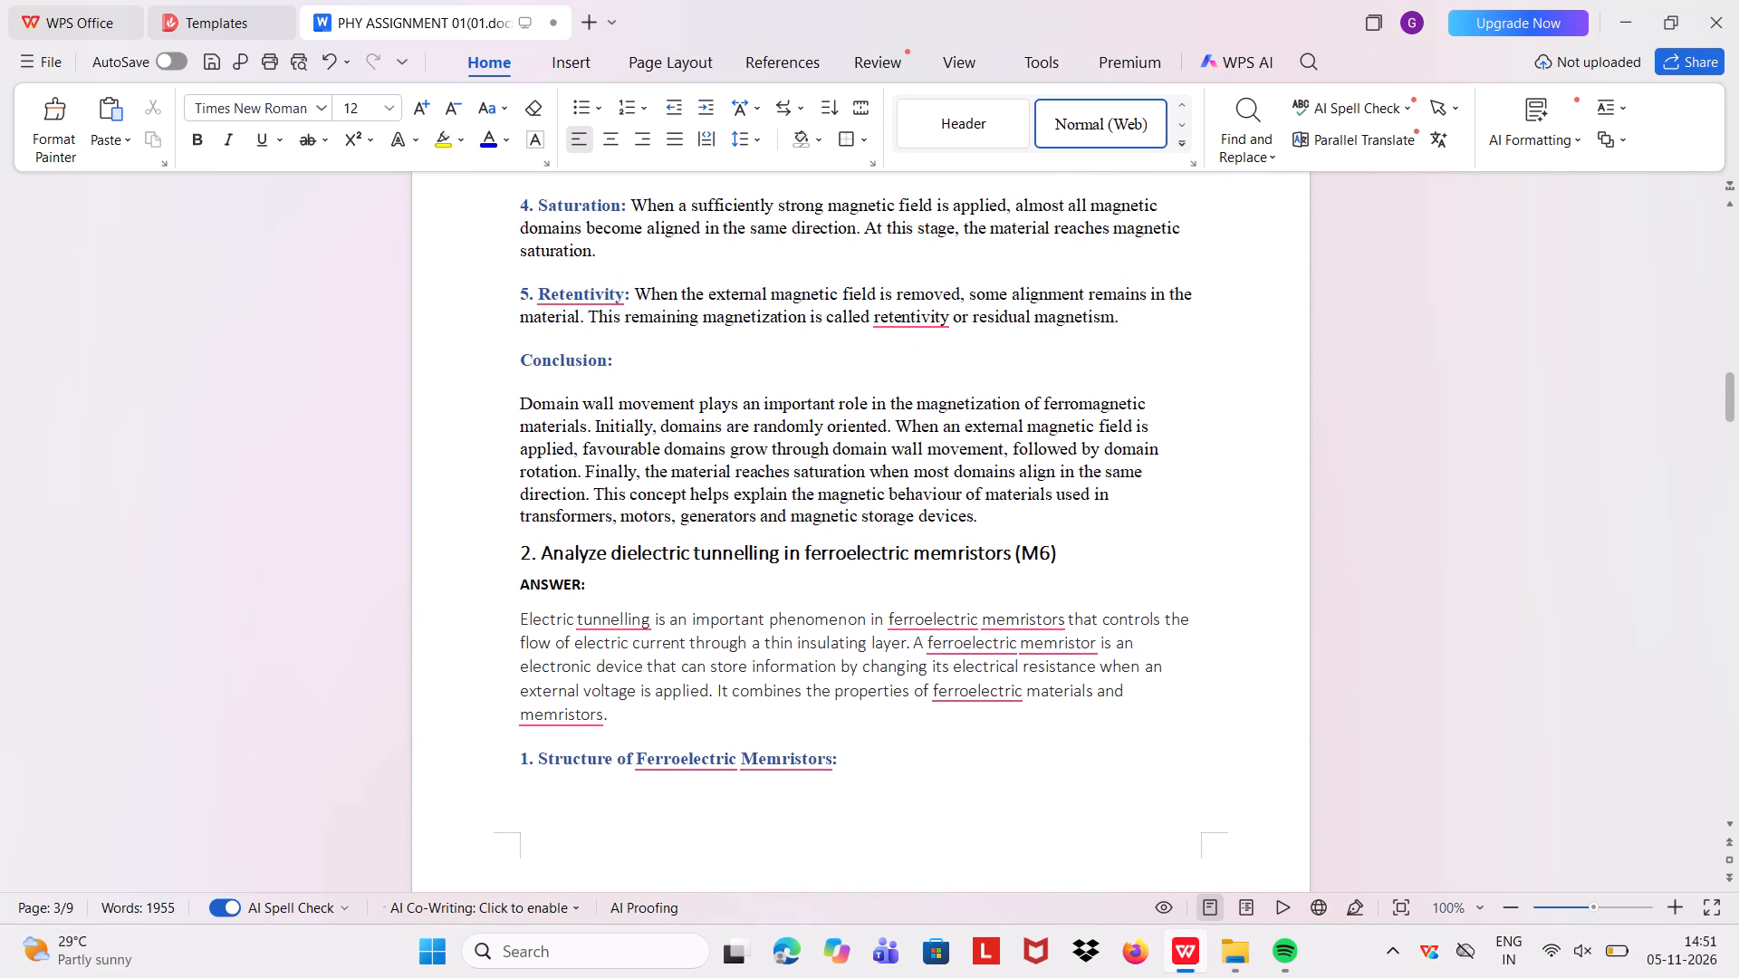
{"action": "scroll", "coordinate": [578, 669], "scroll_direction": "down", "scroll_amount": 3}
{"action": "scroll", "coordinate": [578, 669], "scroll_direction": "up", "scroll_amount": 1}
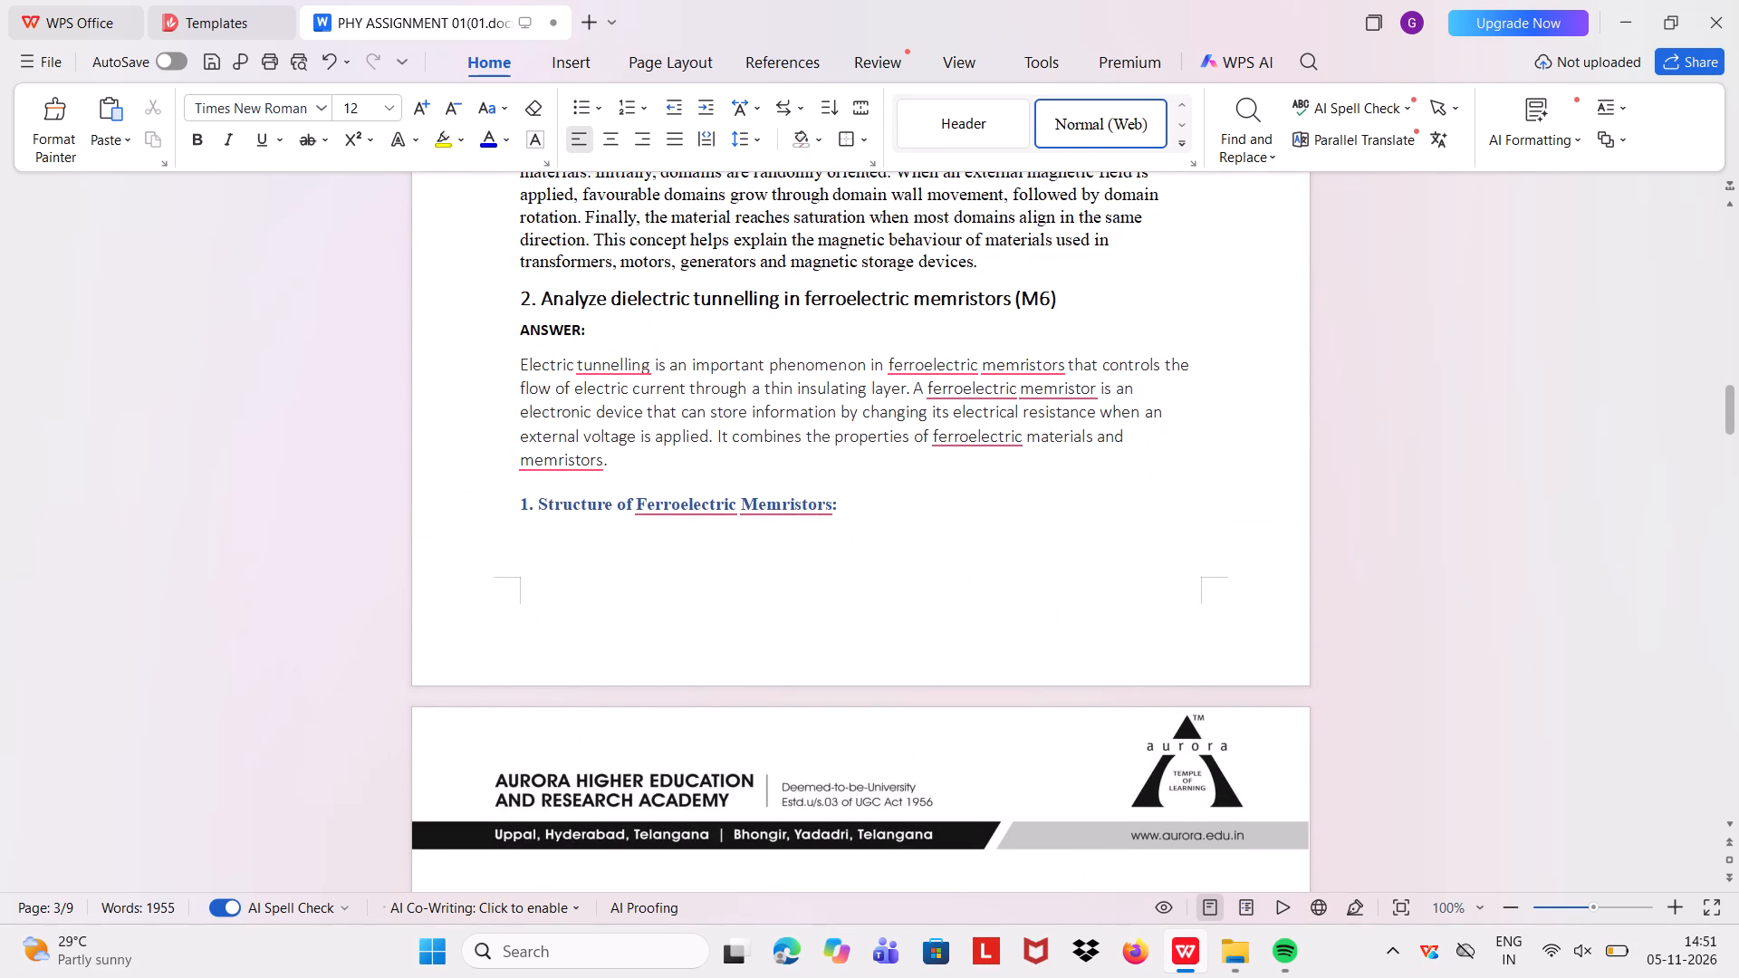
{"action": "left_click", "coordinate": [539, 296]}
{"action": "key", "text": "BackSpace"}
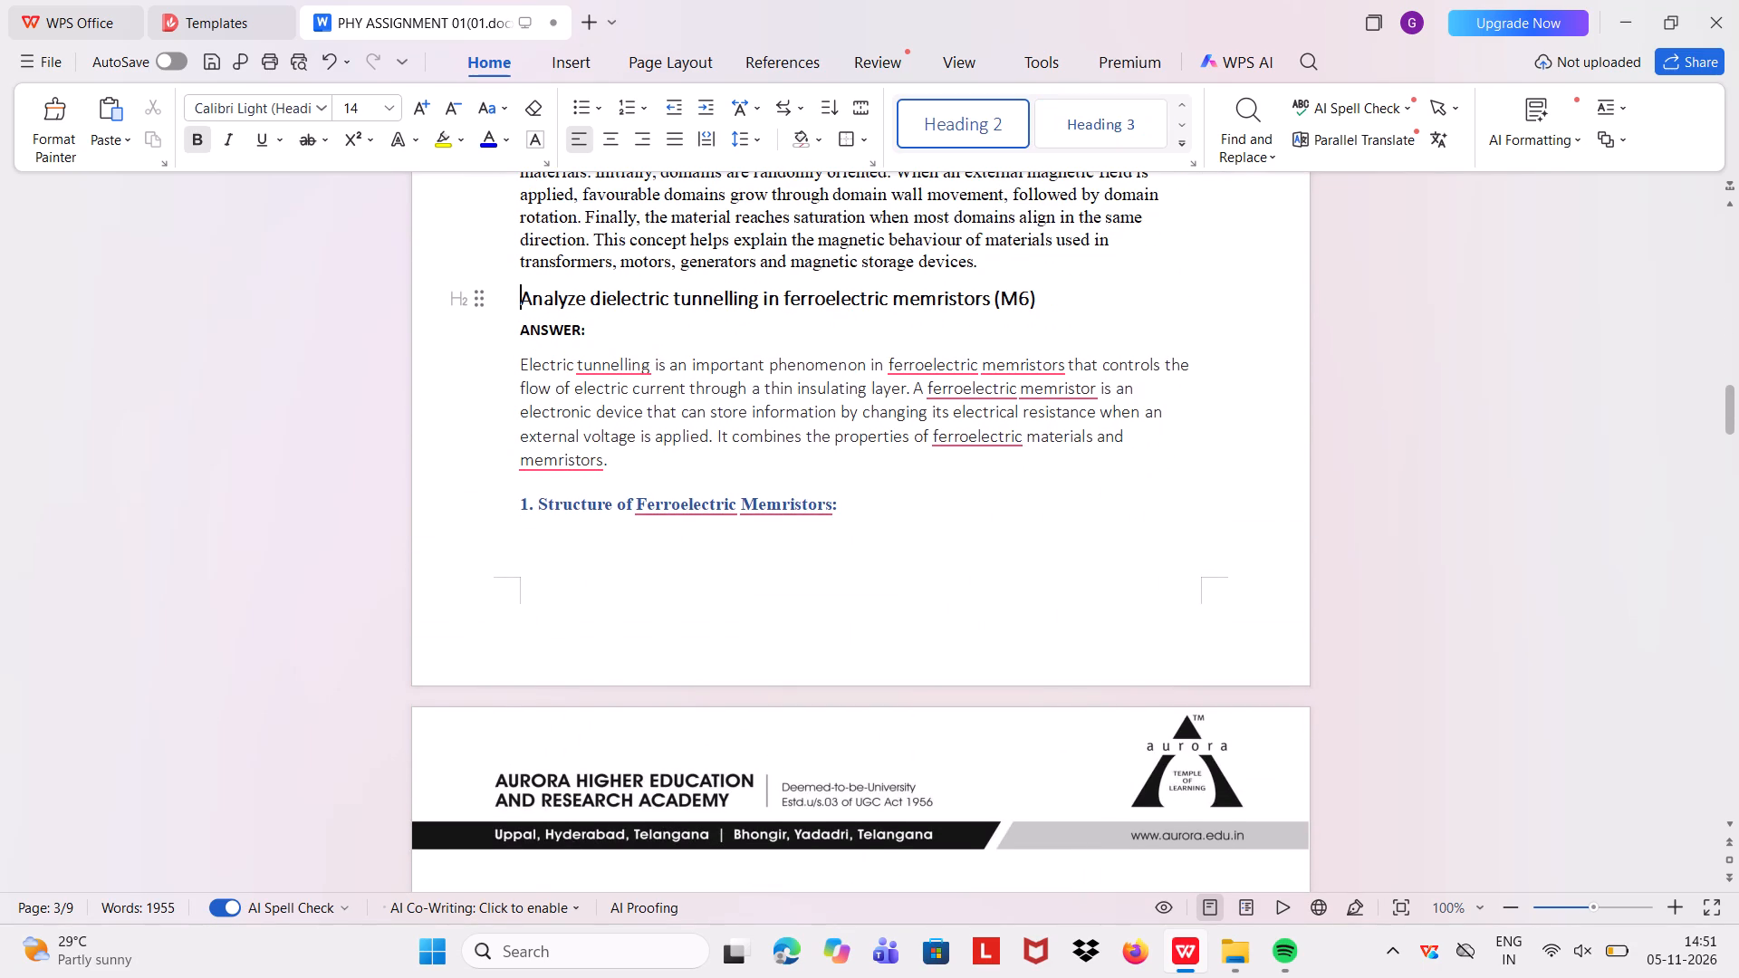
{"action": "type", "text": "4."}
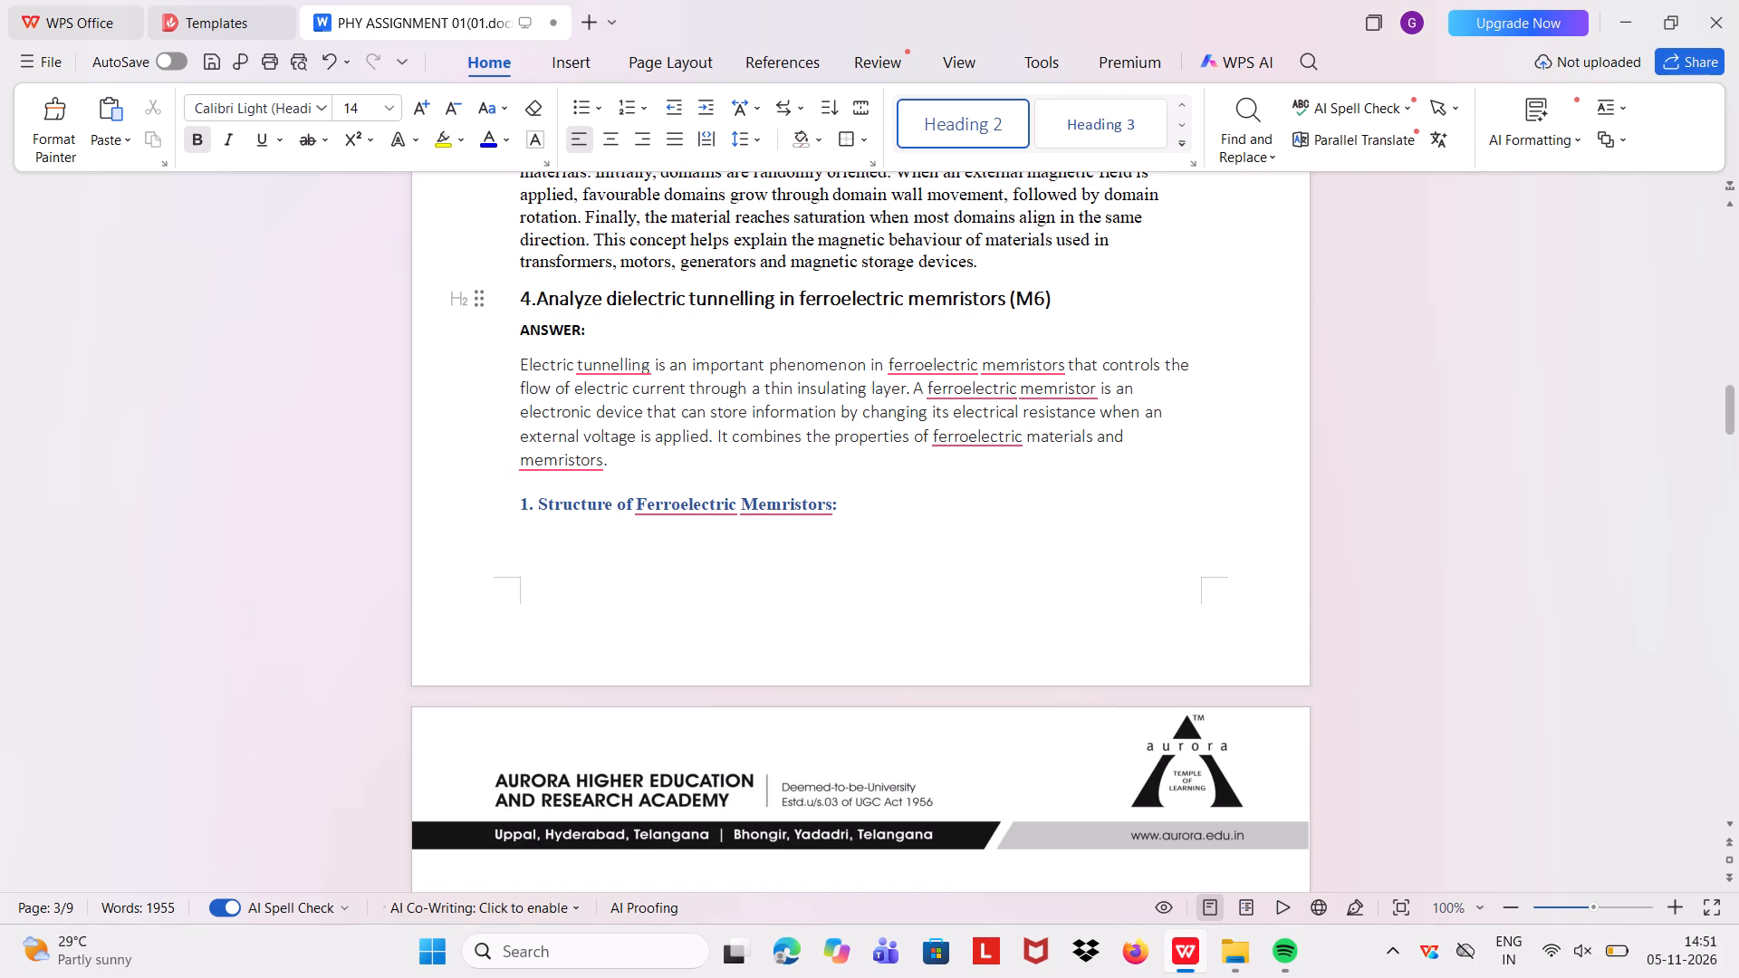
{"action": "key", "text": "BackSpace"}
{"action": "key", "text": "BackSpace"}
{"action": "type", "text": "3,"}
{"action": "key", "text": "BackSpace"}
{"action": "key", "text": "period"}
Set the question 2 heading "Apply domain wall movement concept to explain the magnetization process. (M5)" to font size 14, keeping it bold.
{"action": "scroll", "coordinate": [539, 296], "scroll_direction": "up", "scroll_amount": 4}
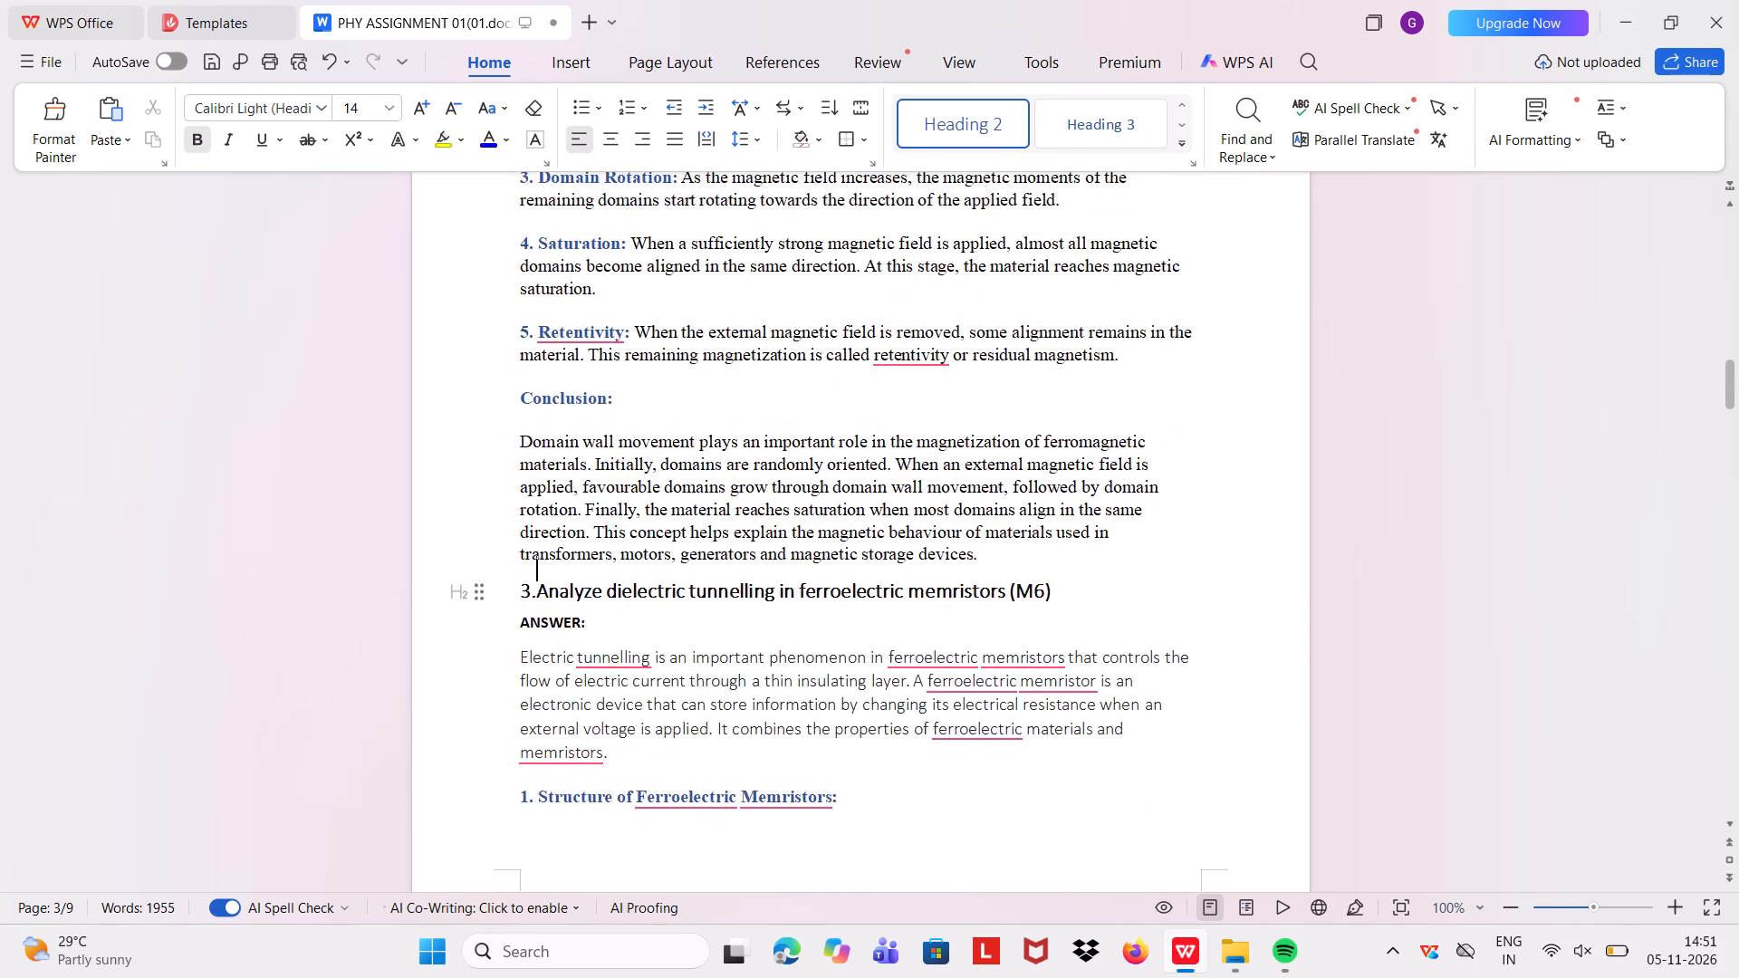
{"action": "scroll", "coordinate": [539, 296], "scroll_direction": "up", "scroll_amount": 6}
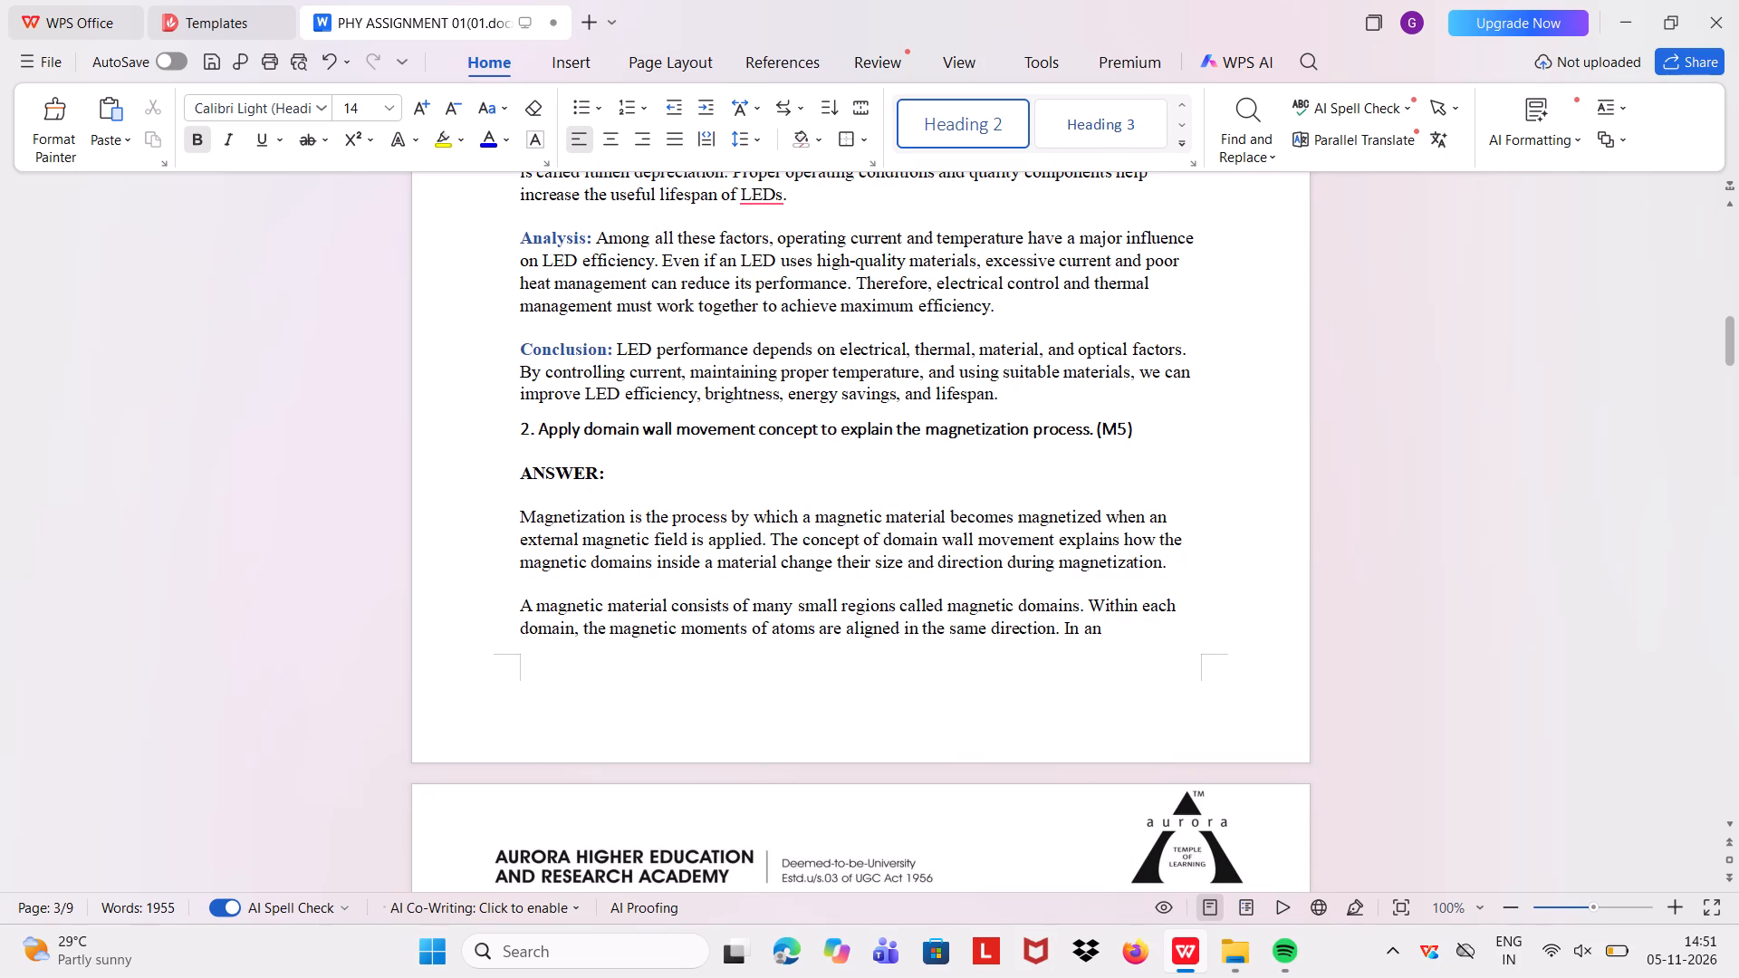
{"action": "left_click_drag", "start_coordinate": [514, 430], "coordinate": [931, 437]}
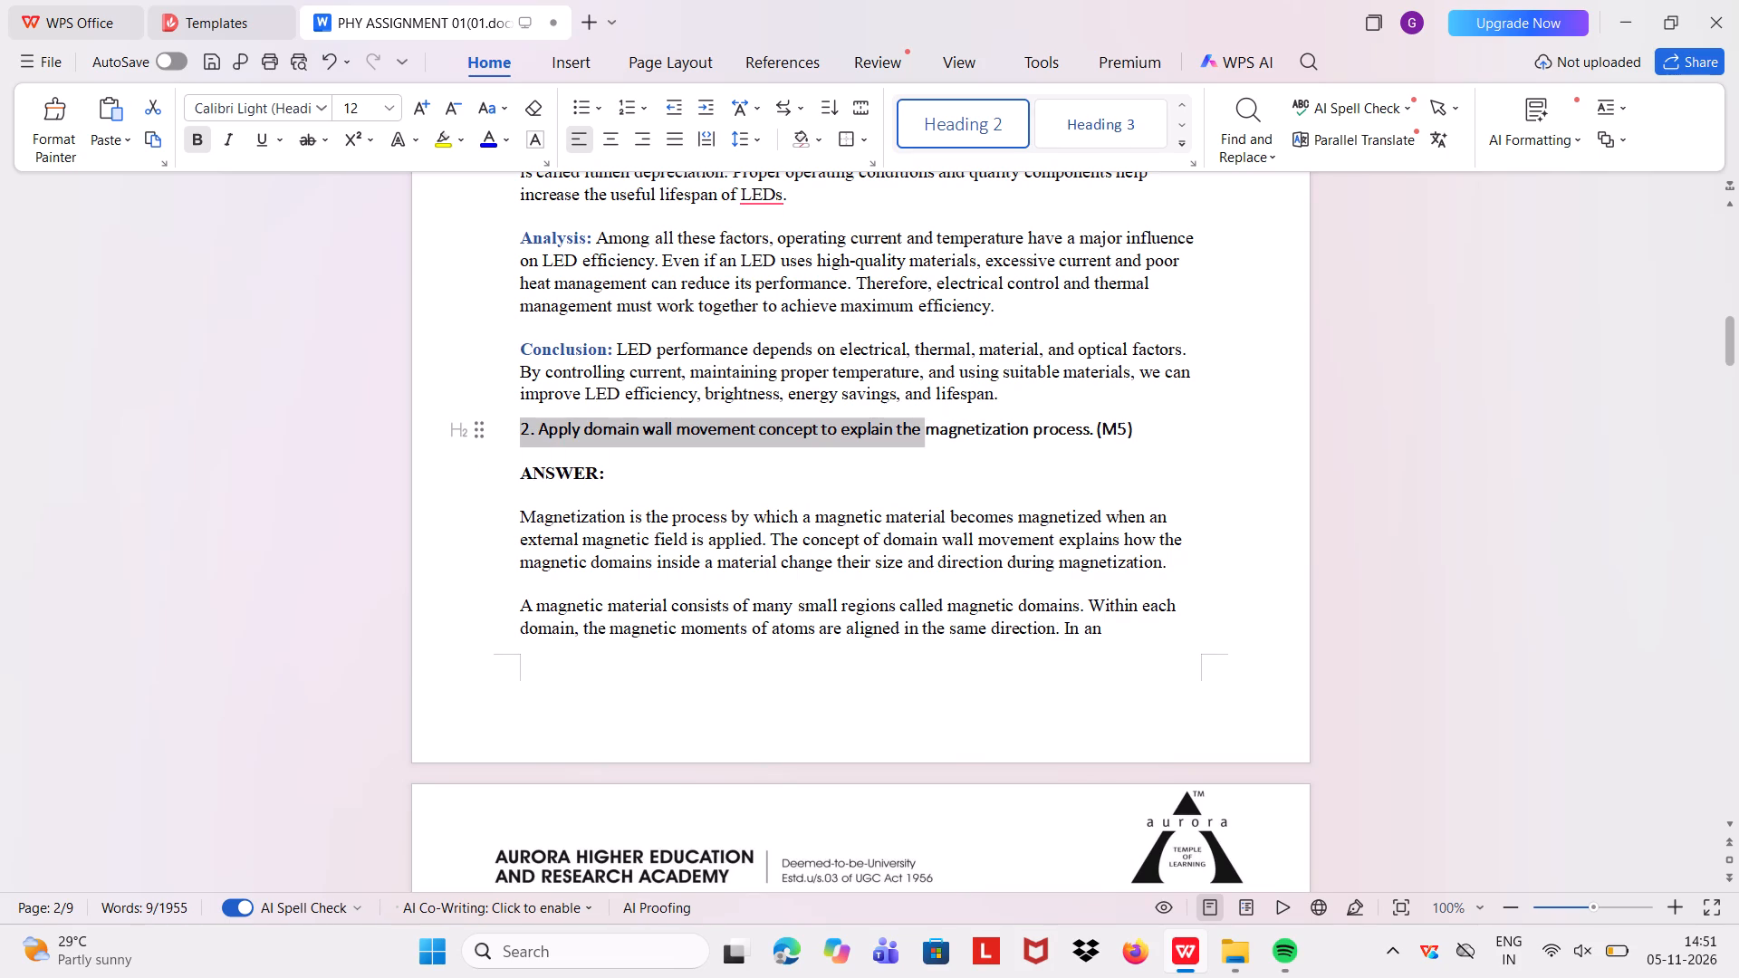
{"action": "left_click_drag", "start_coordinate": [931, 437], "coordinate": [1164, 425]}
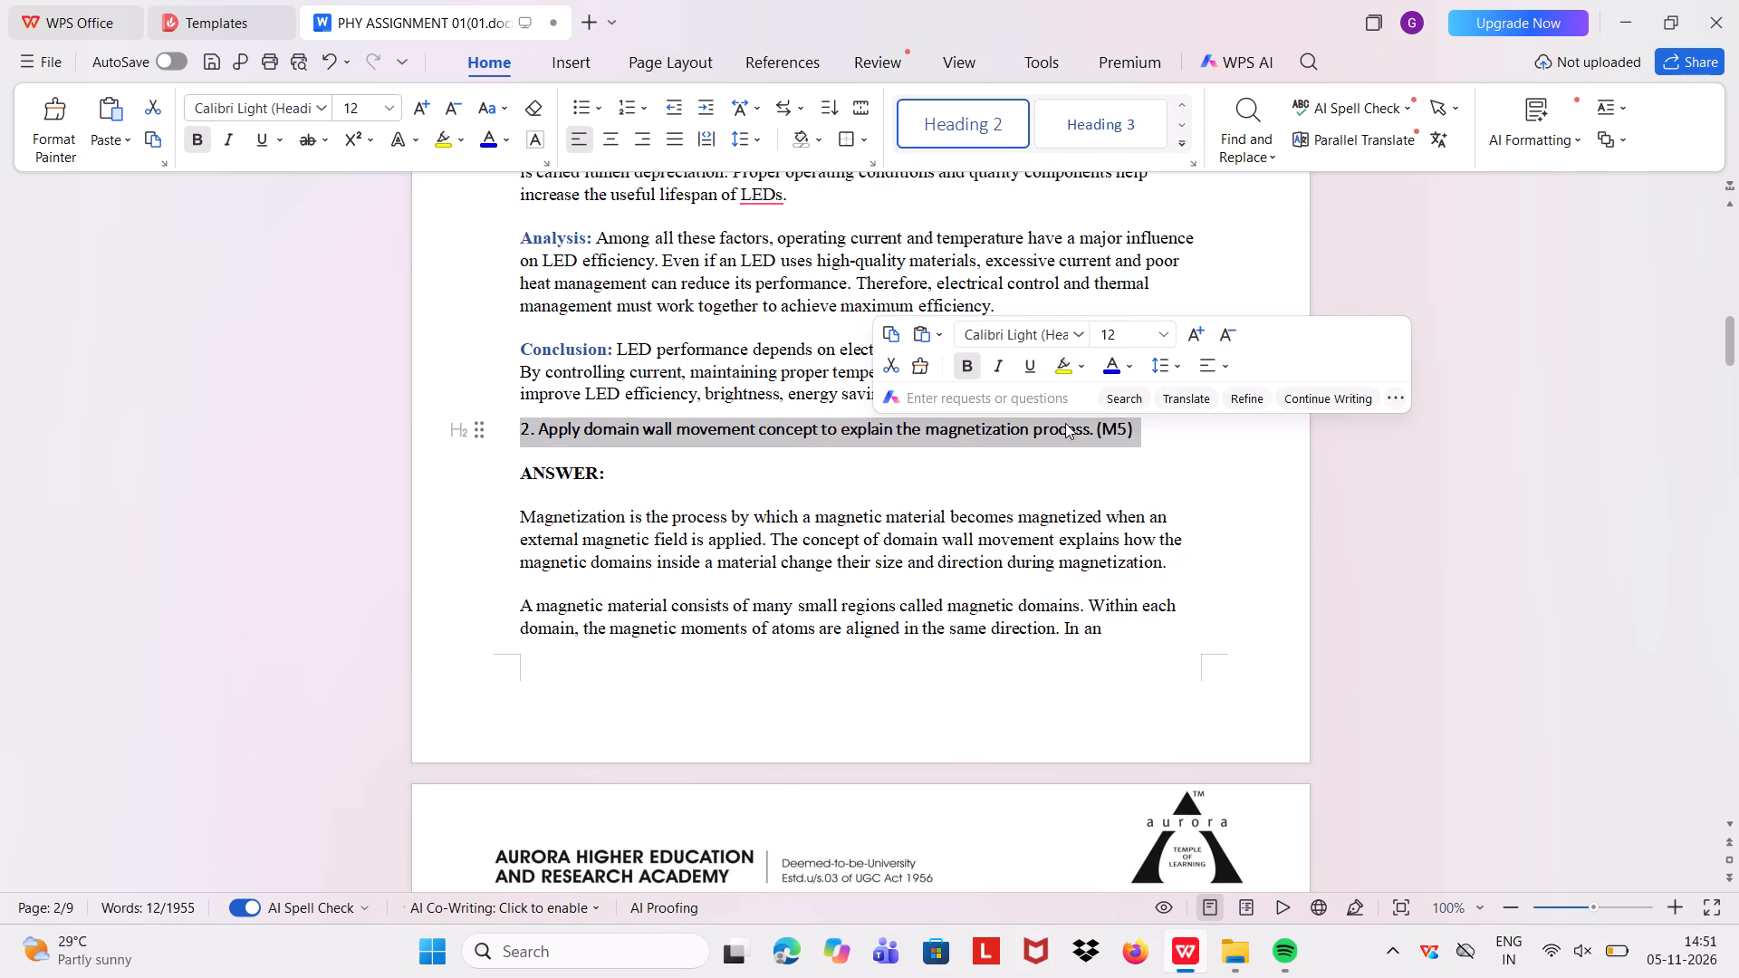
{"action": "left_click", "coordinate": [976, 369]}
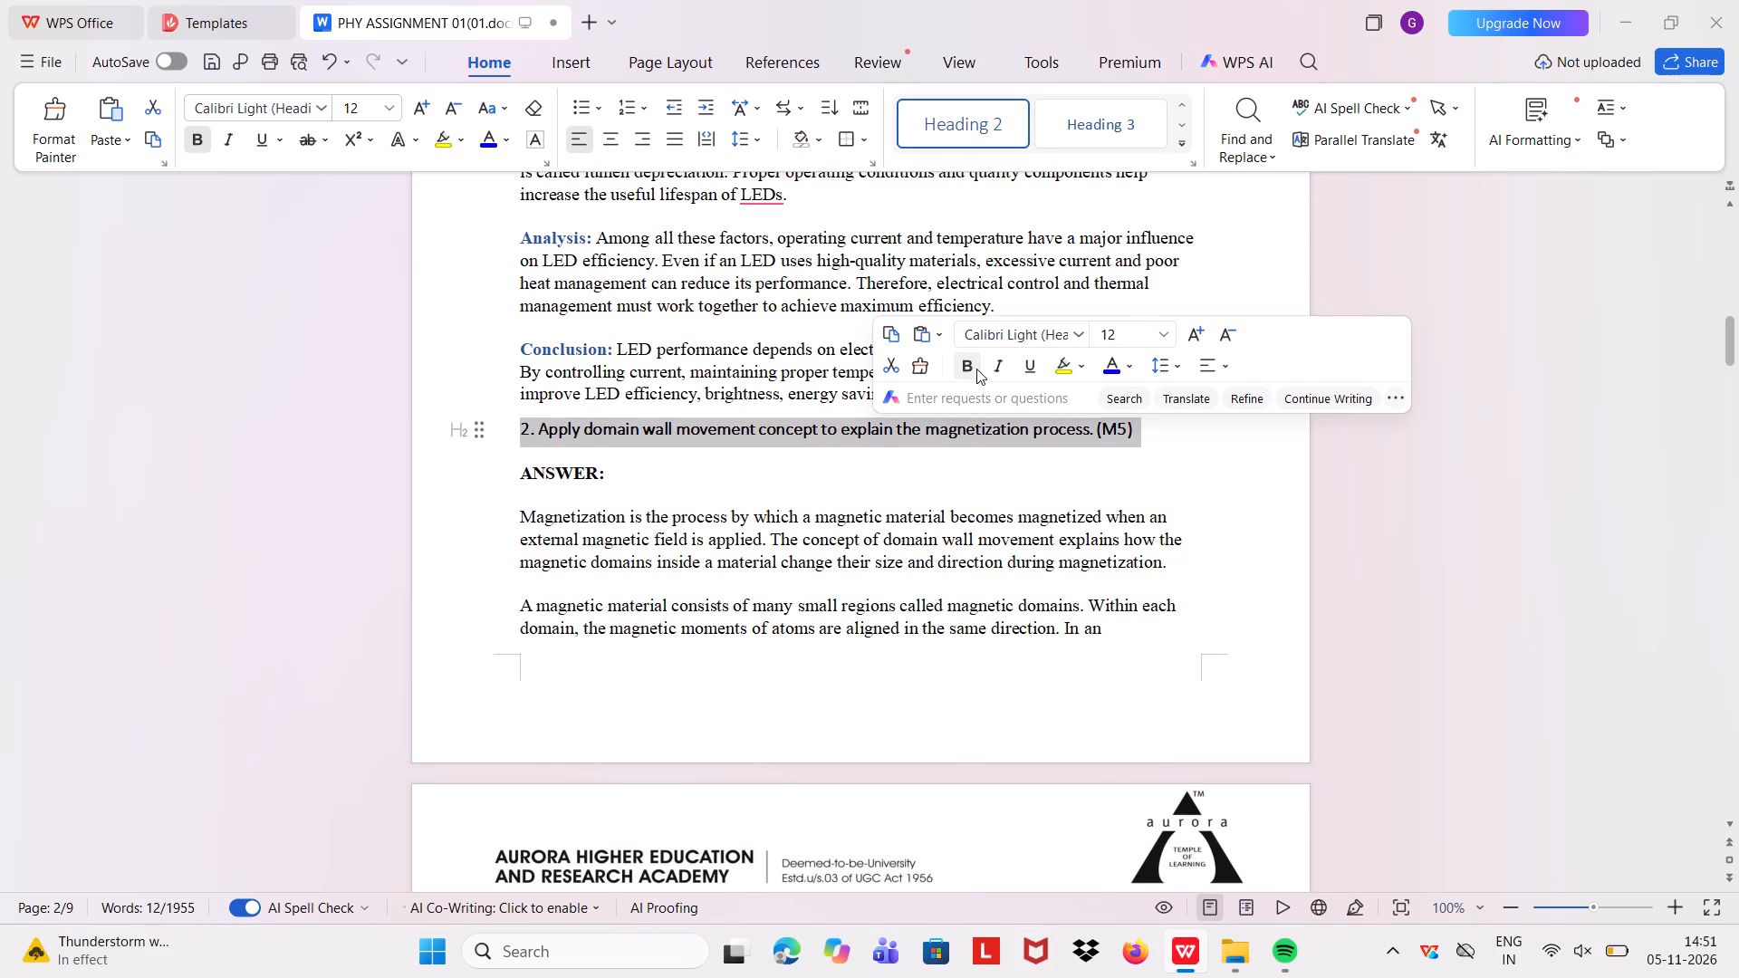
{"action": "left_click", "coordinate": [976, 369]}
{"action": "left_click", "coordinate": [1167, 332]}
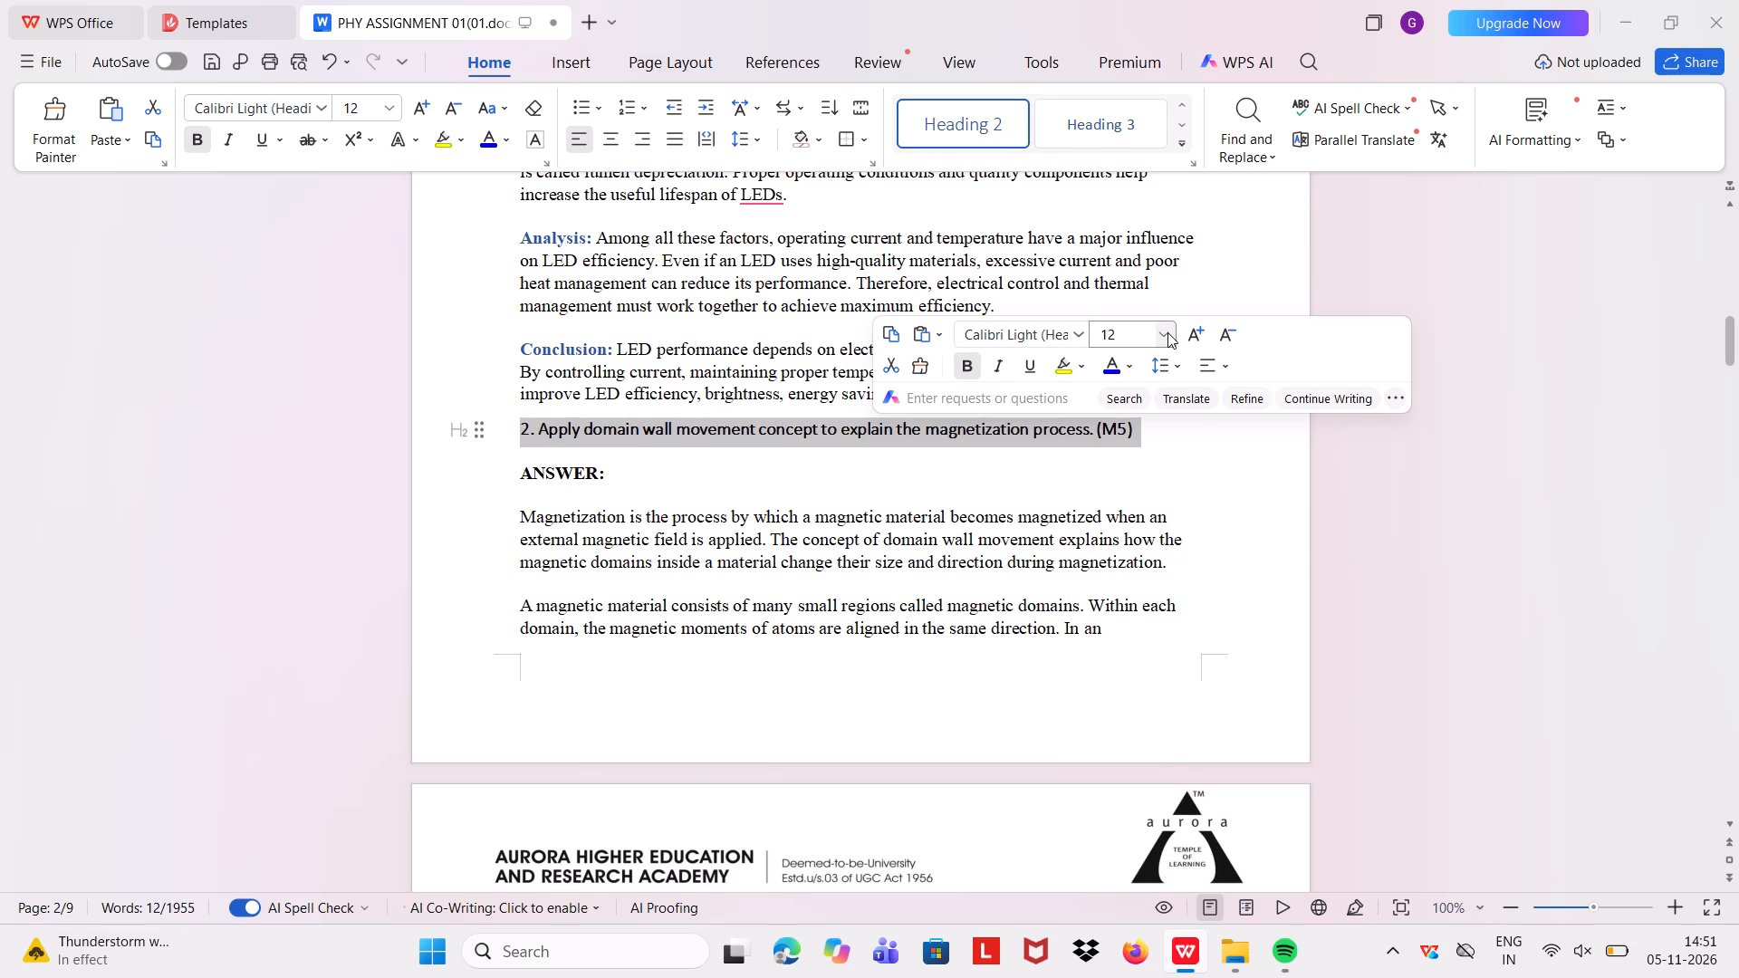
{"action": "left_click", "coordinate": [1144, 493]}
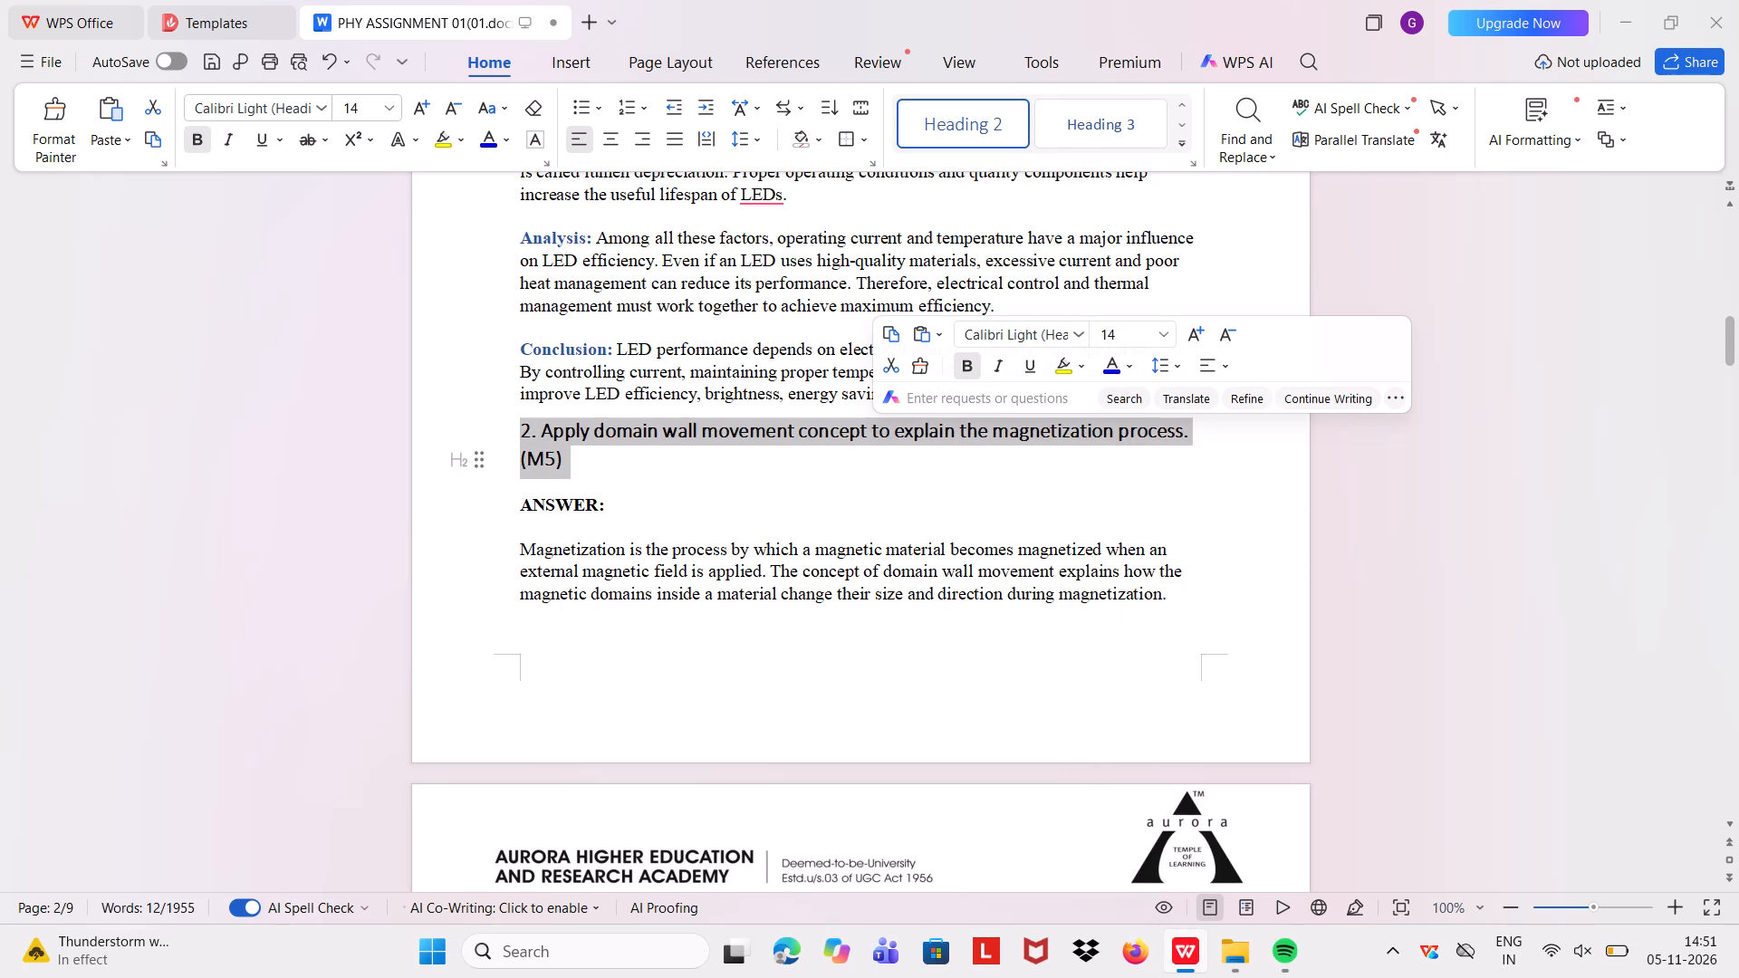
{"action": "left_click", "coordinate": [1226, 457]}
Check the ferroelectric memristors answer through the question 4 heading, returning to the Advantages list.
{"action": "scroll", "coordinate": [1226, 457], "scroll_direction": "down", "scroll_amount": 6}
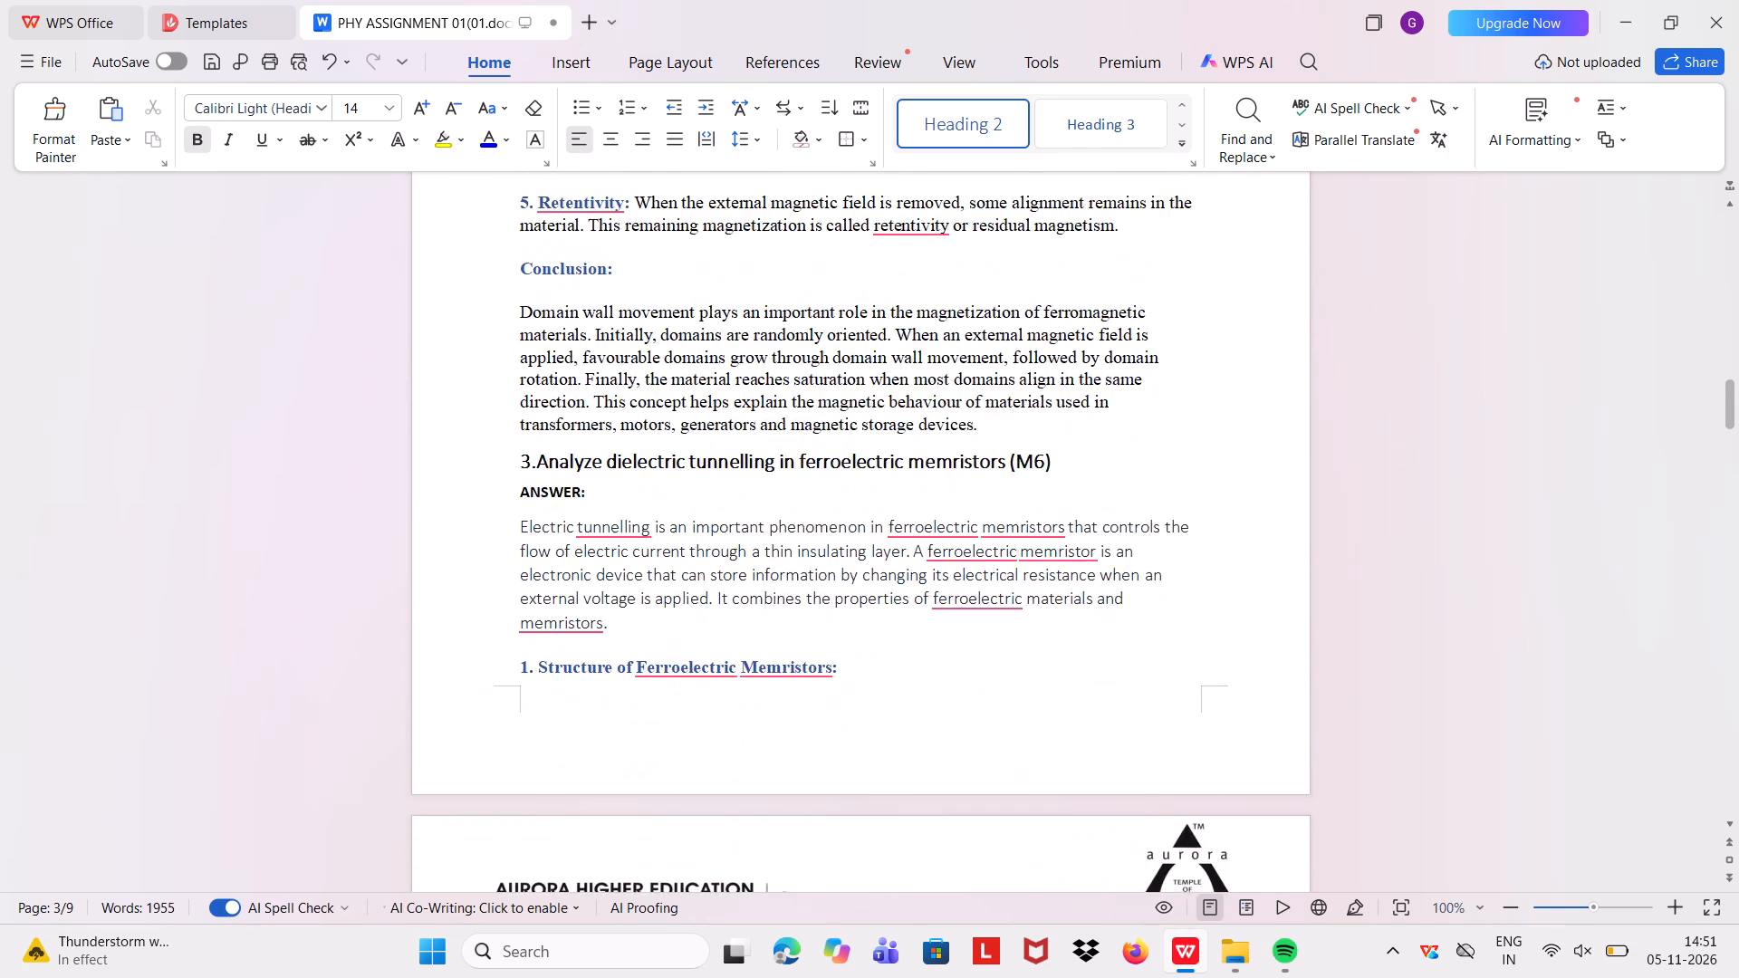
{"action": "scroll", "coordinate": [1226, 457], "scroll_direction": "down", "scroll_amount": 9}
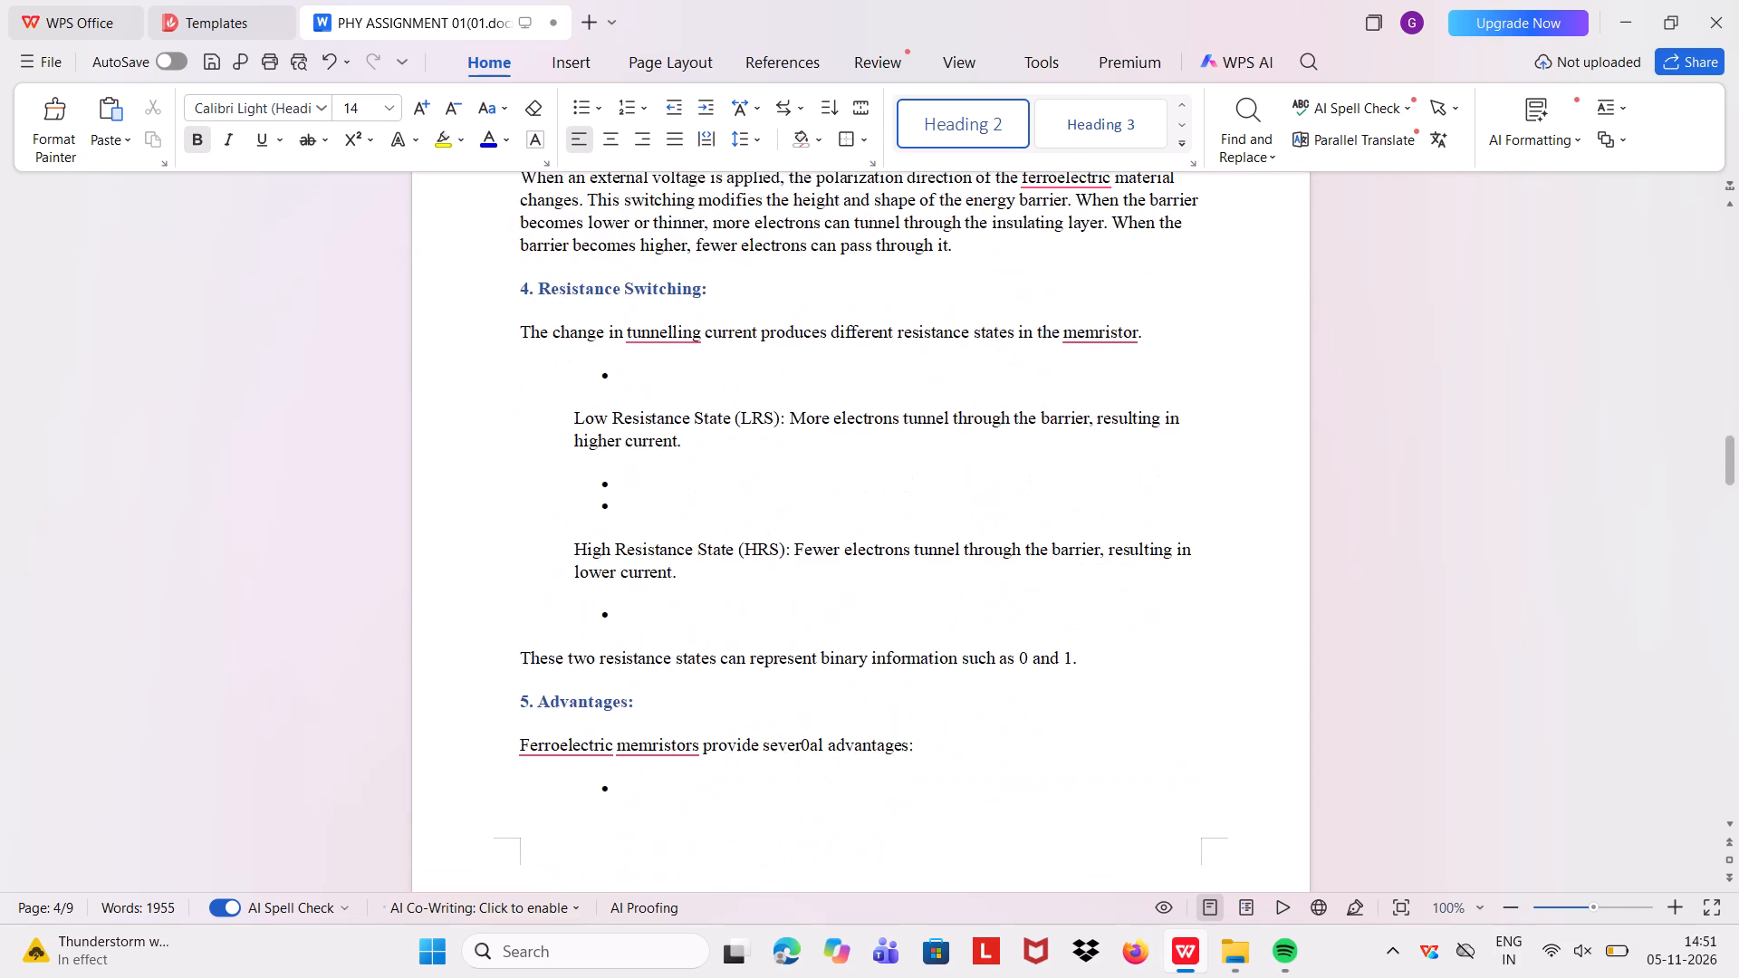
{"action": "scroll", "coordinate": [1226, 457], "scroll_direction": "down", "scroll_amount": 7}
{"action": "scroll", "coordinate": [1226, 457], "scroll_direction": "up", "scroll_amount": 1}
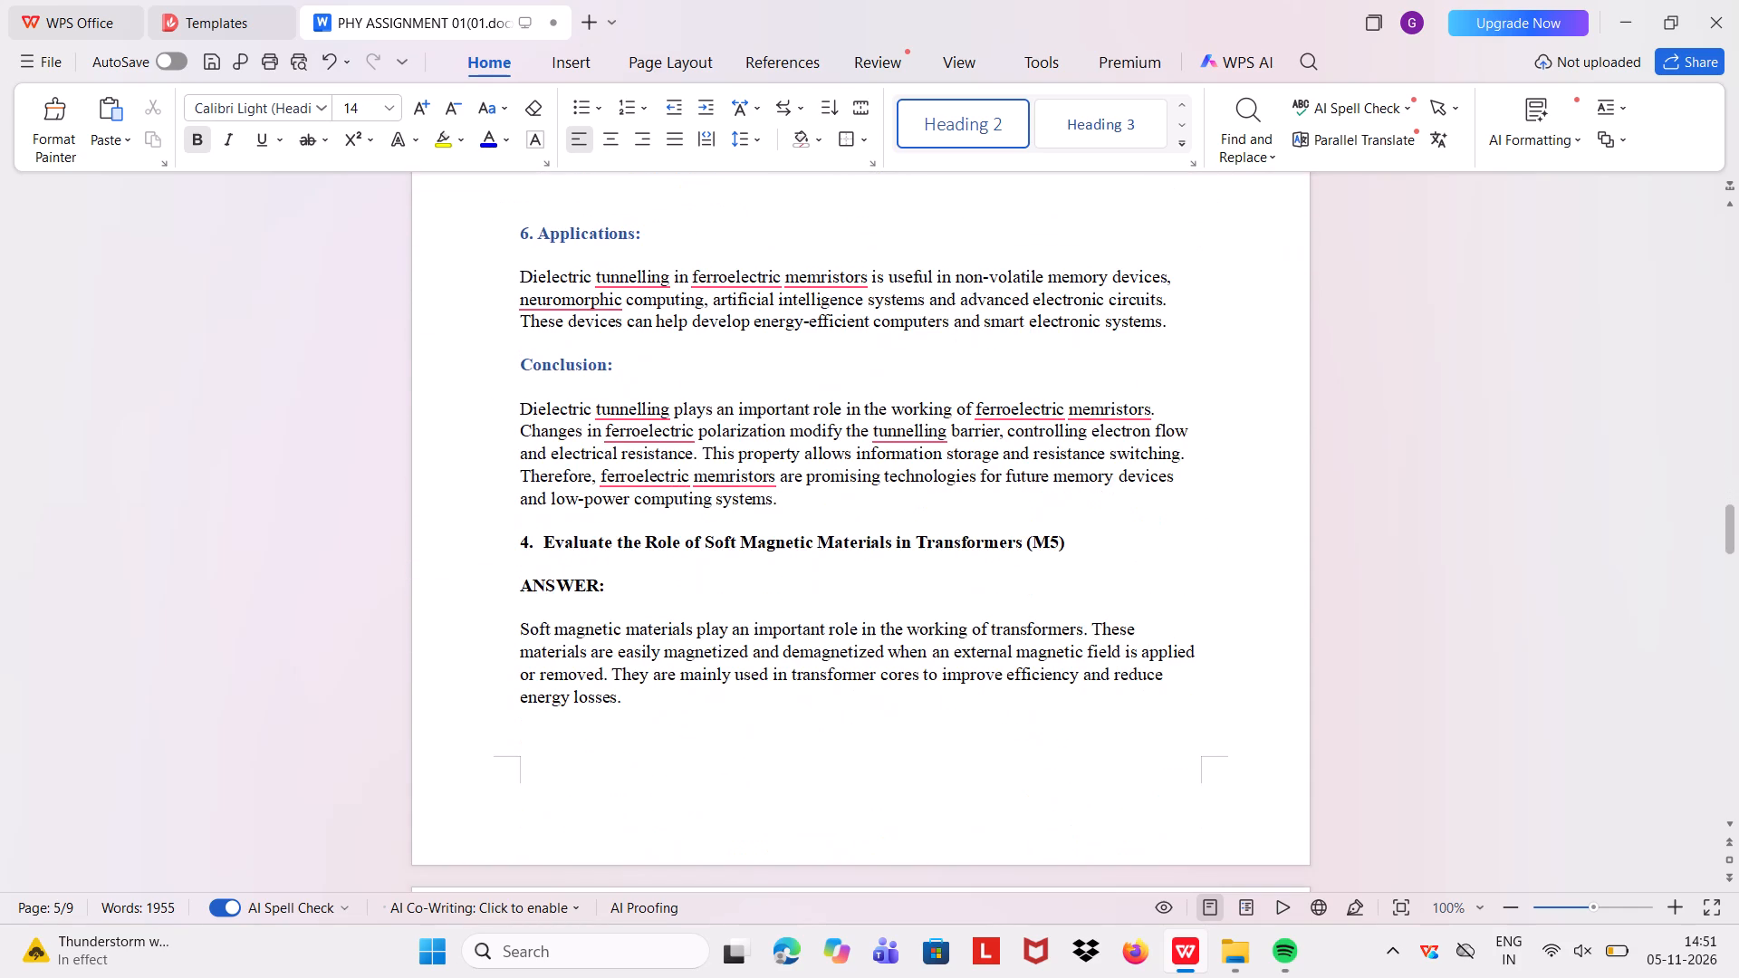
{"action": "scroll", "coordinate": [1226, 457], "scroll_direction": "up", "scroll_amount": 1}
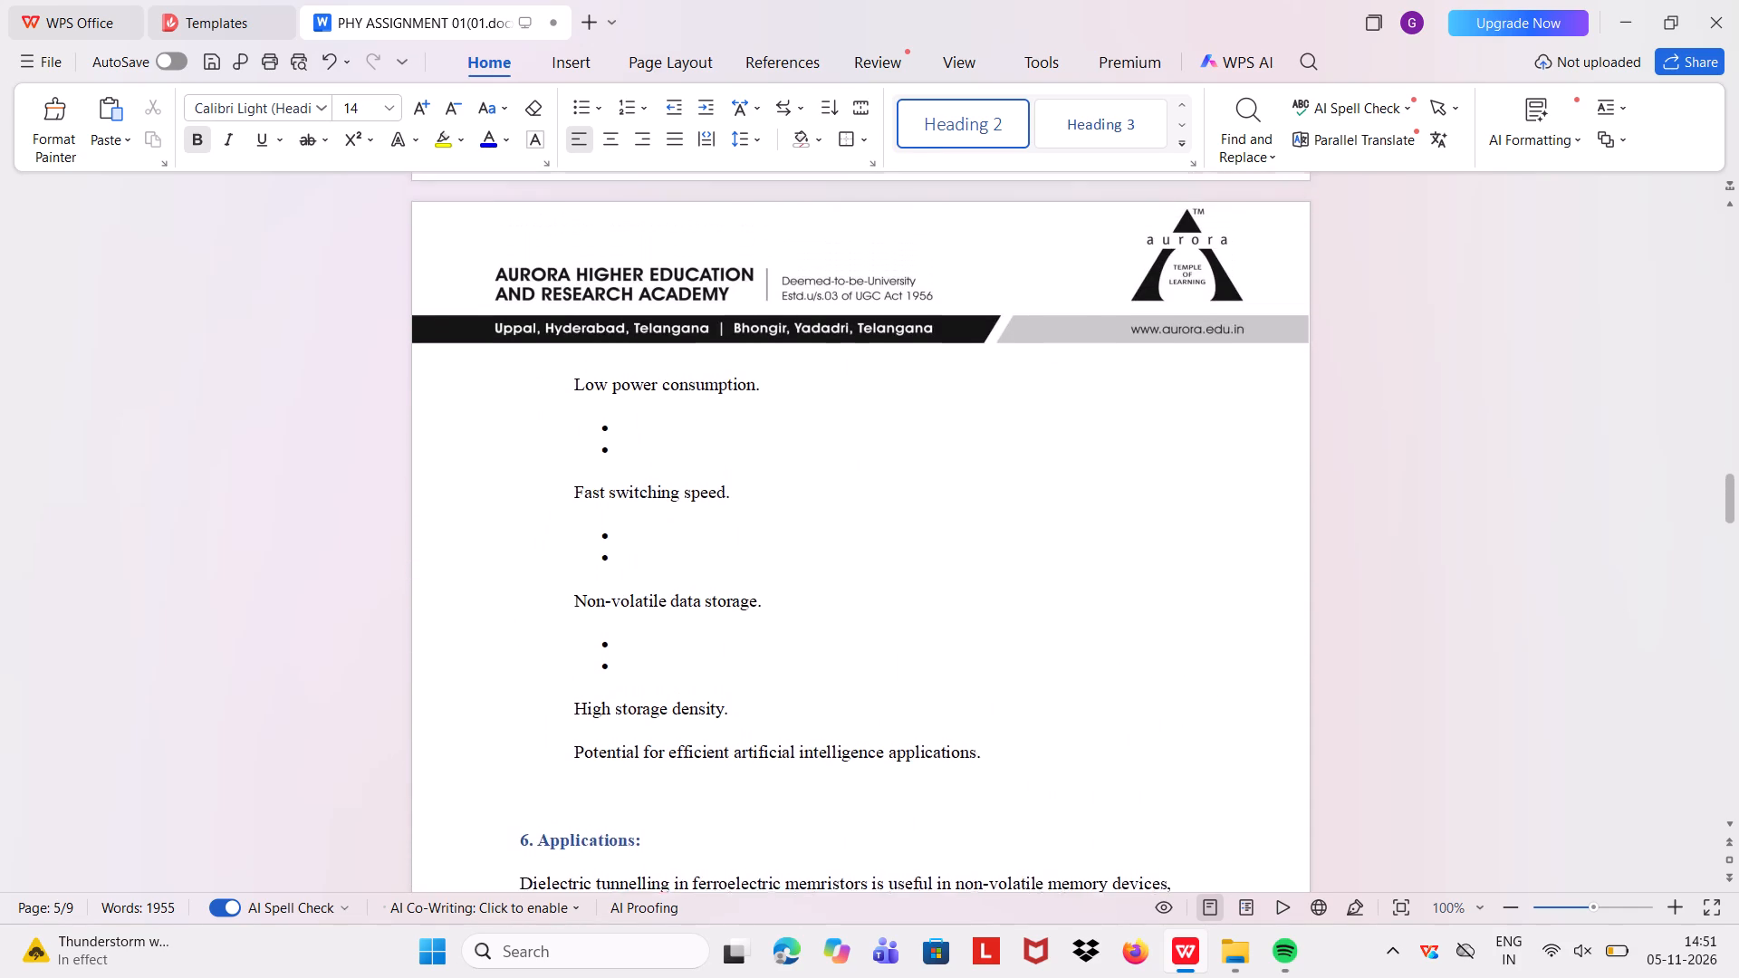